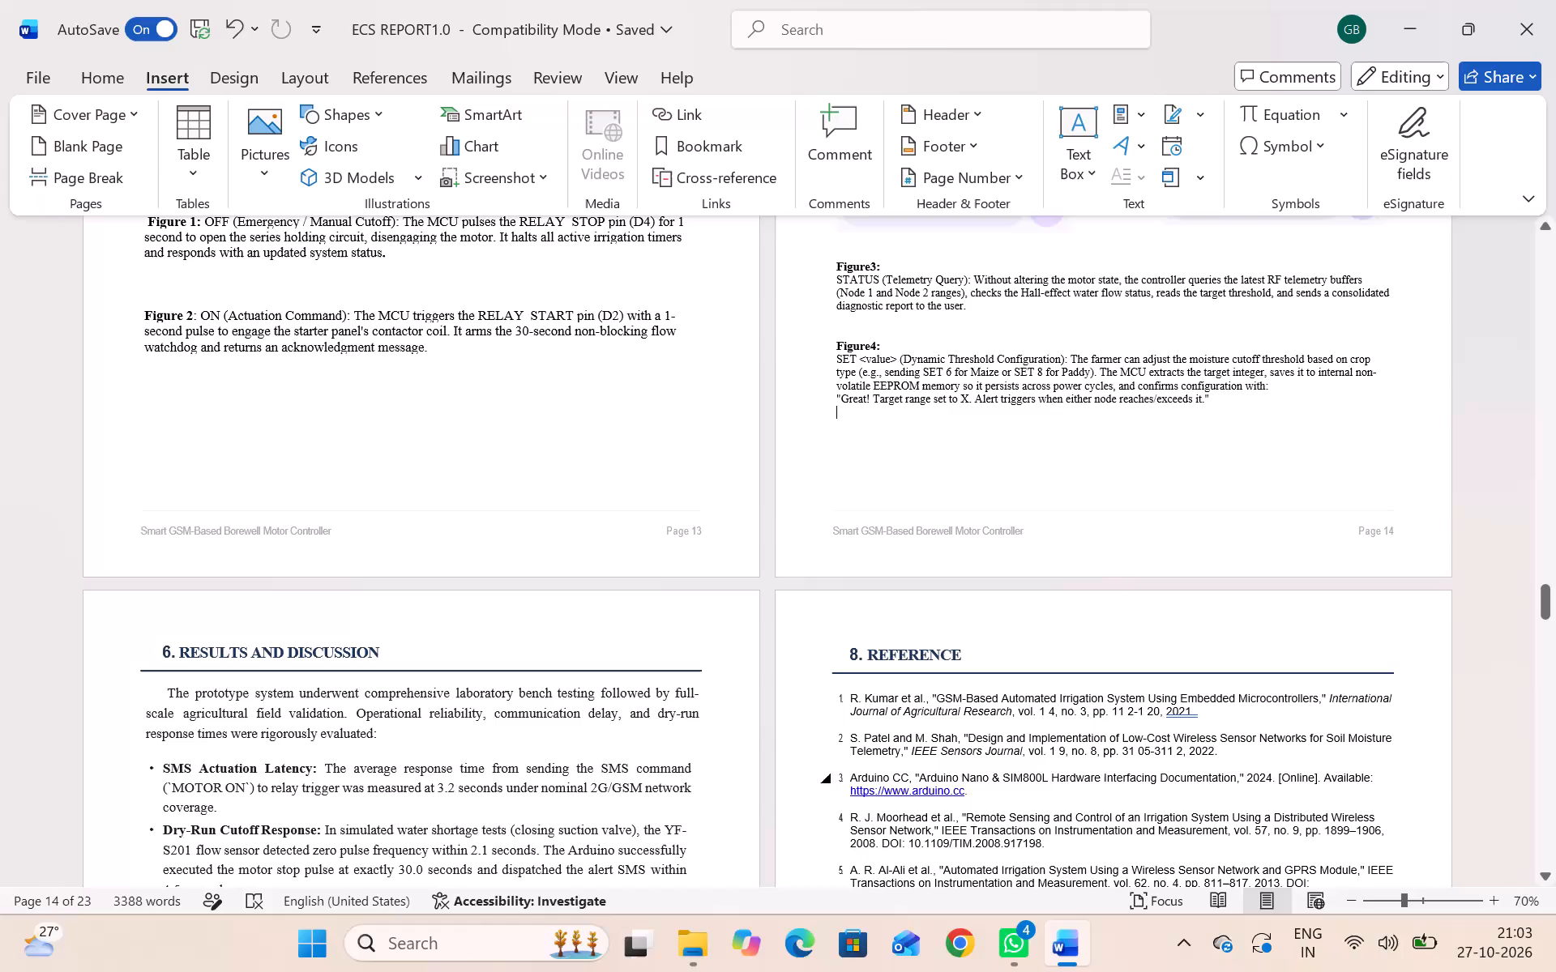
# Turn on the computer's mobile hotspot from the Windows quick settings.
pyautogui.click(1387, 951)
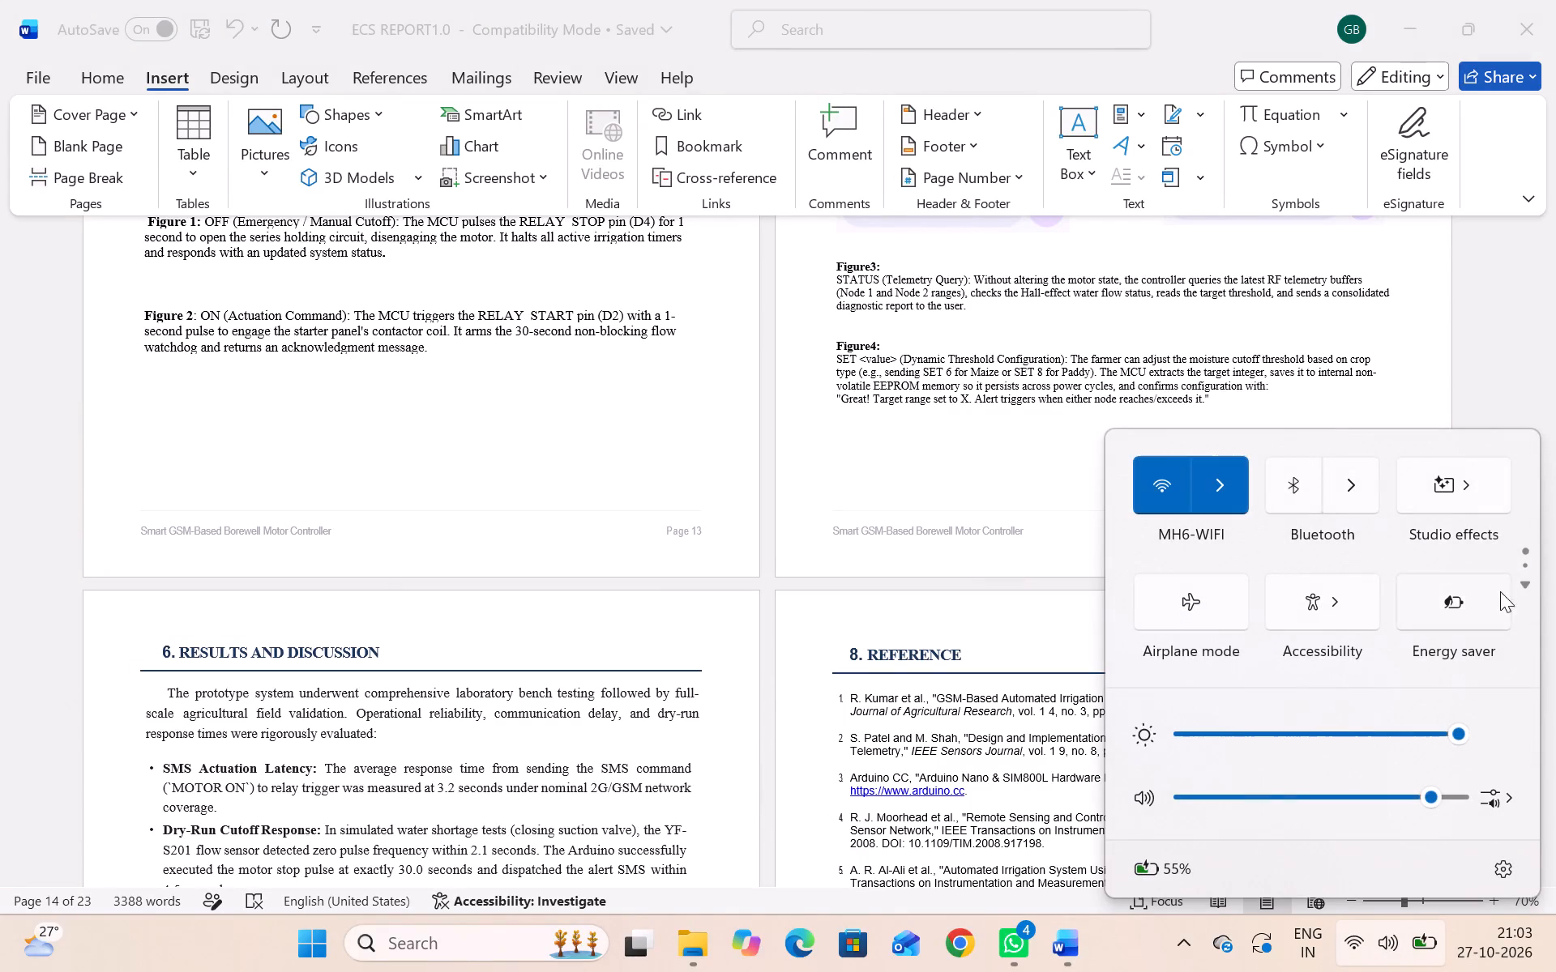
pyautogui.click(1527, 576)
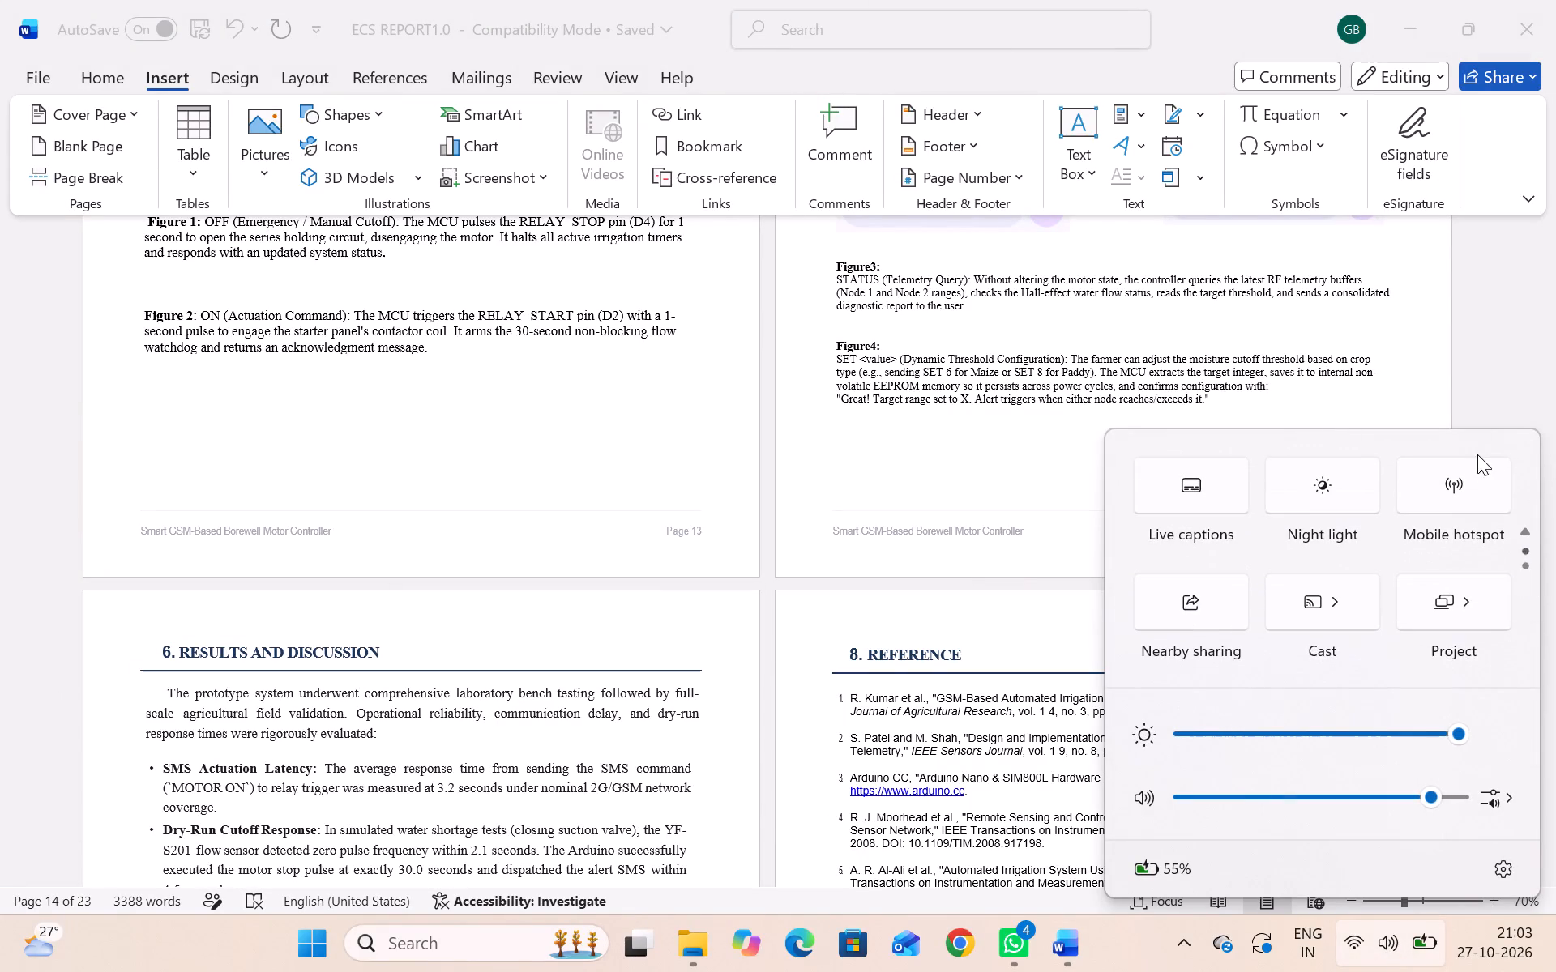
pyautogui.click(1467, 489)
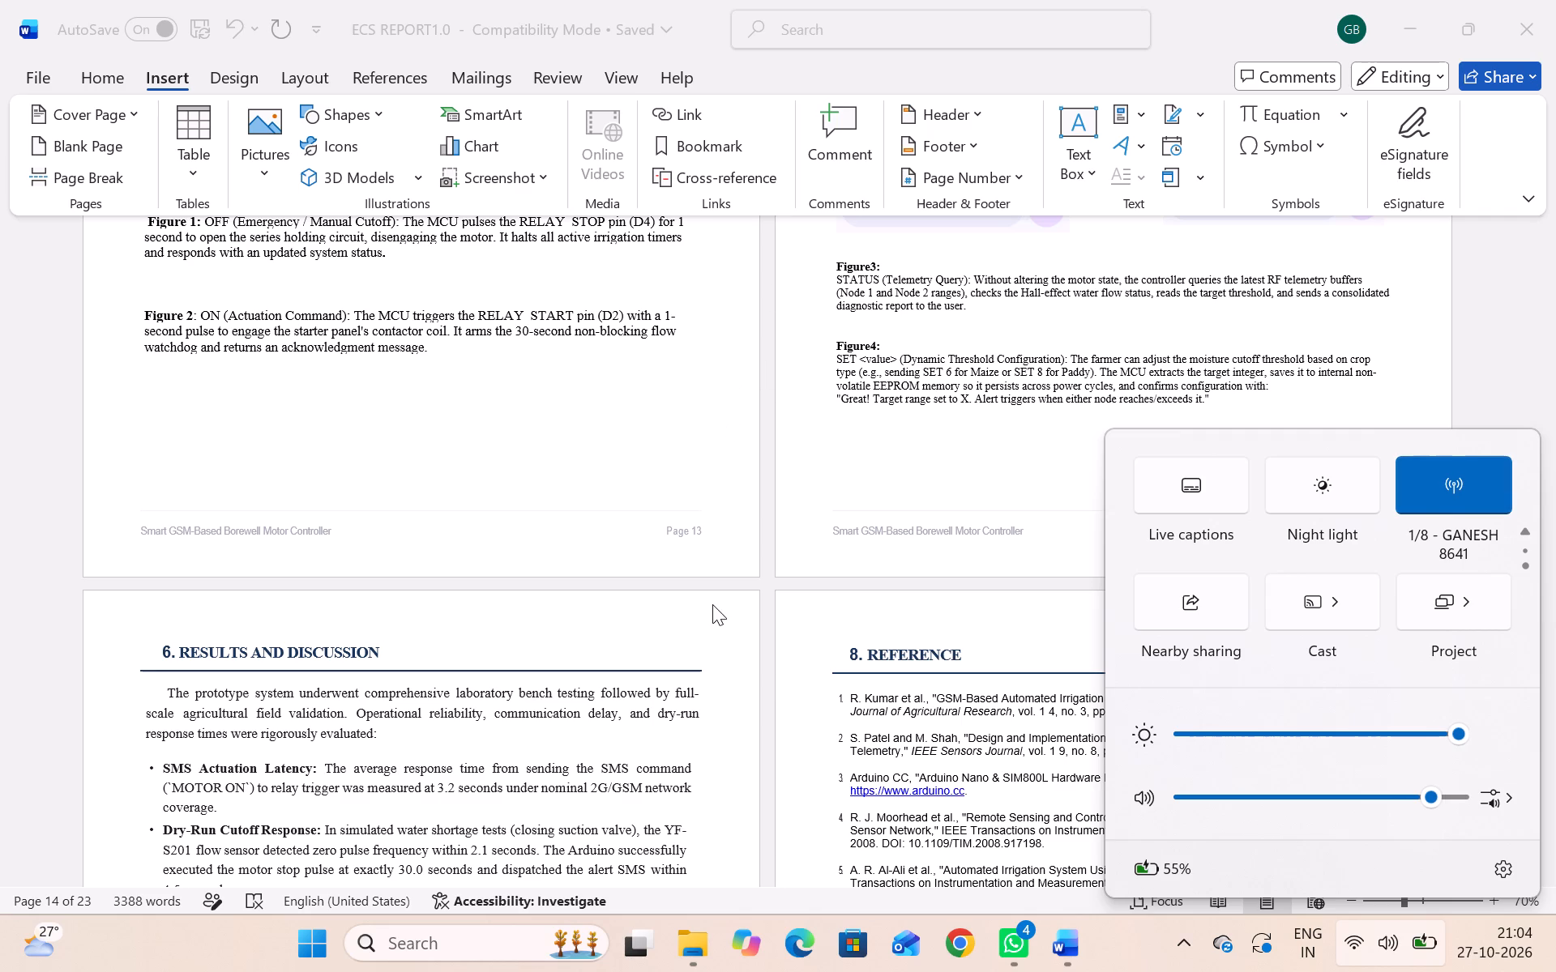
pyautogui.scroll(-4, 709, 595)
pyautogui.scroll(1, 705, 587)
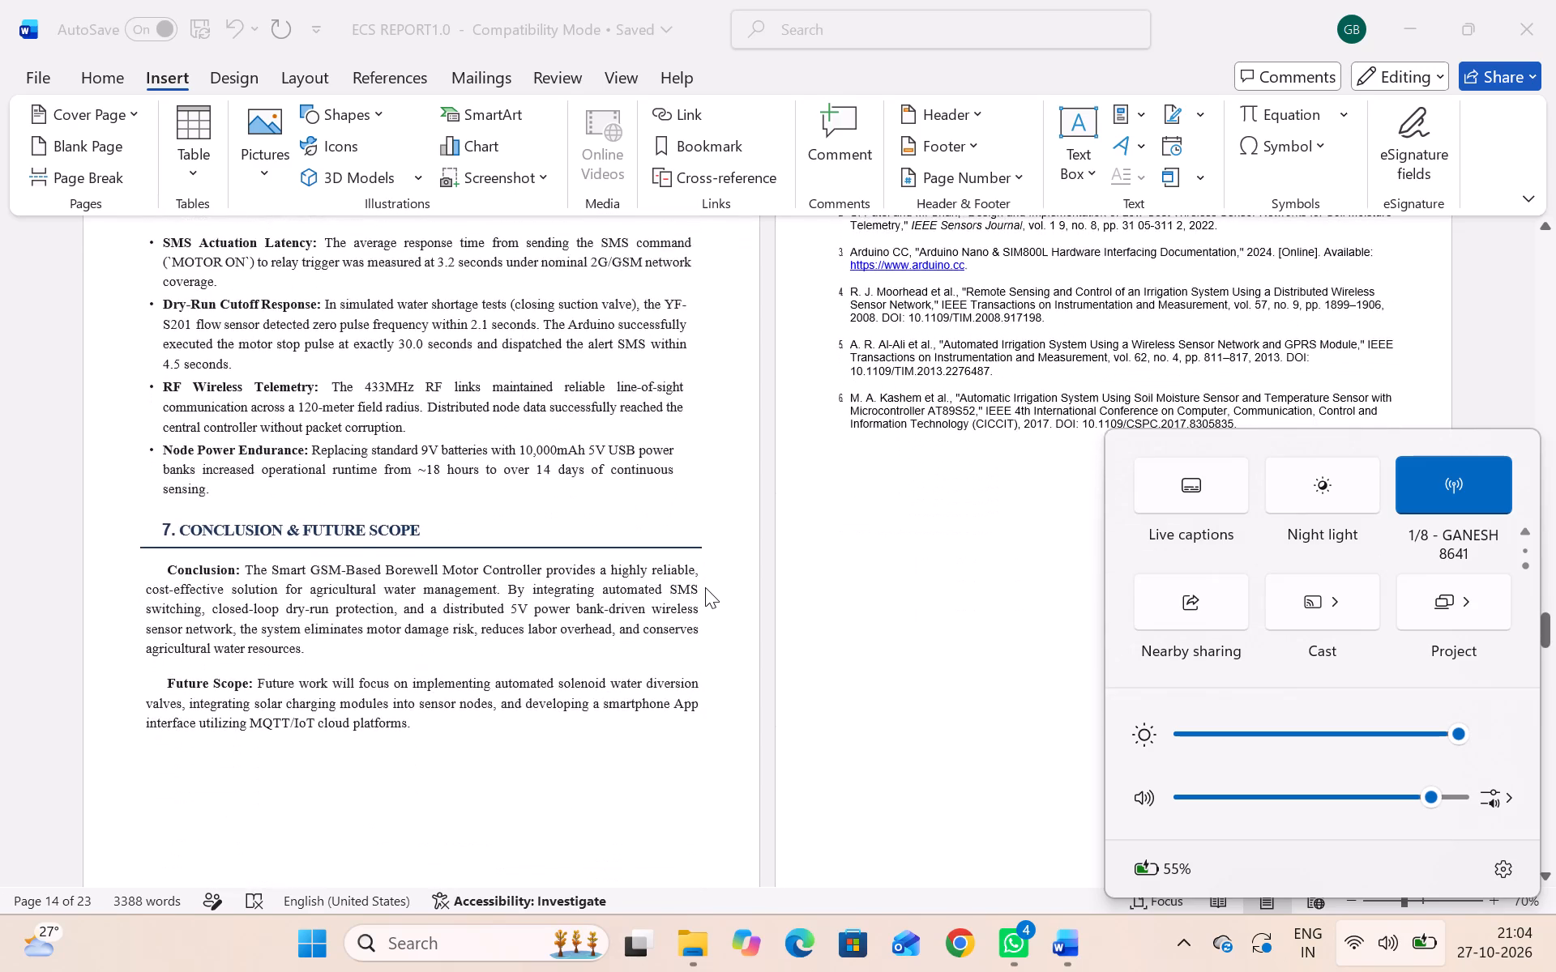
# Review the report backwards from the conclusion and reference pages to the circuit diagrams on pages 9 to 11.
pyautogui.scroll(1, 705, 587)
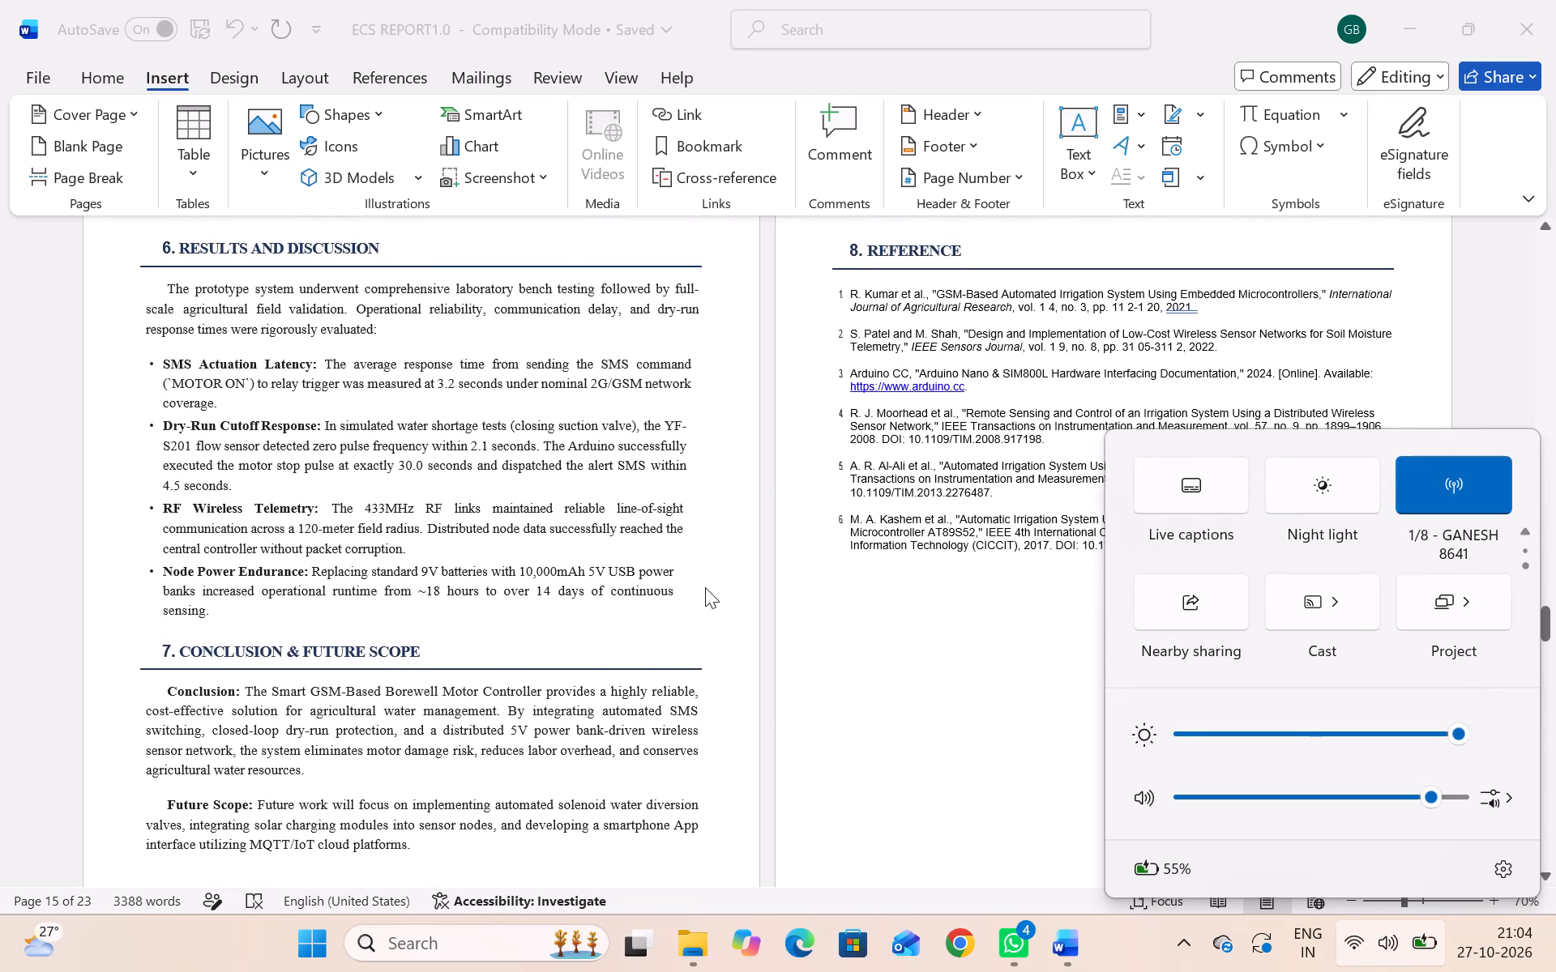
pyautogui.scroll(3, 705, 587)
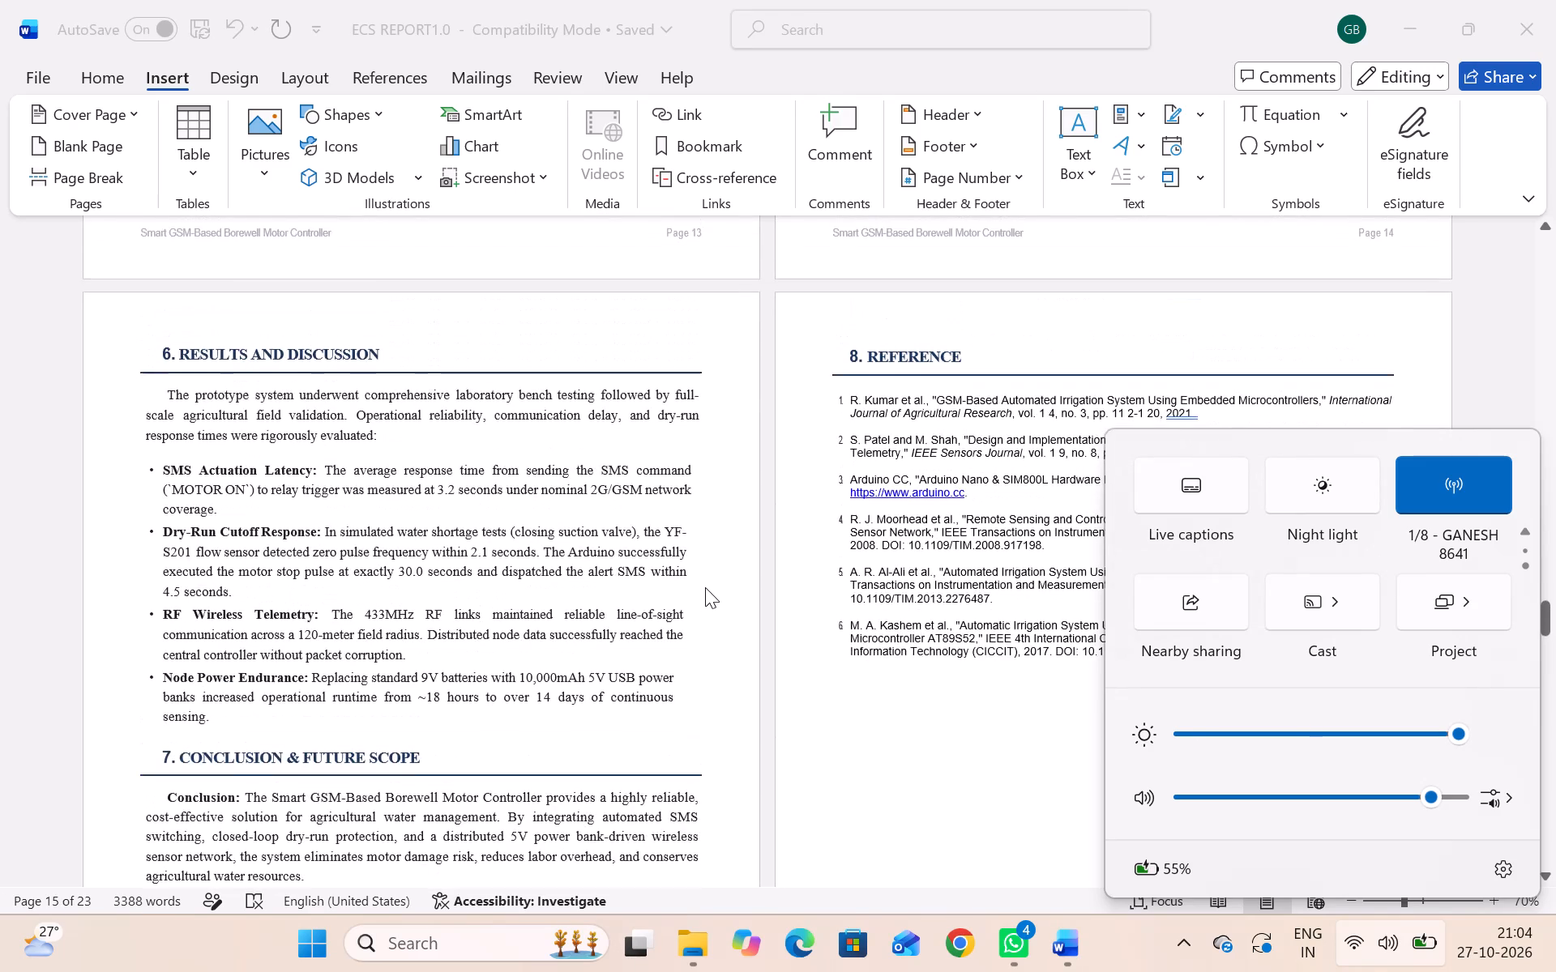
pyautogui.scroll(2, 705, 587)
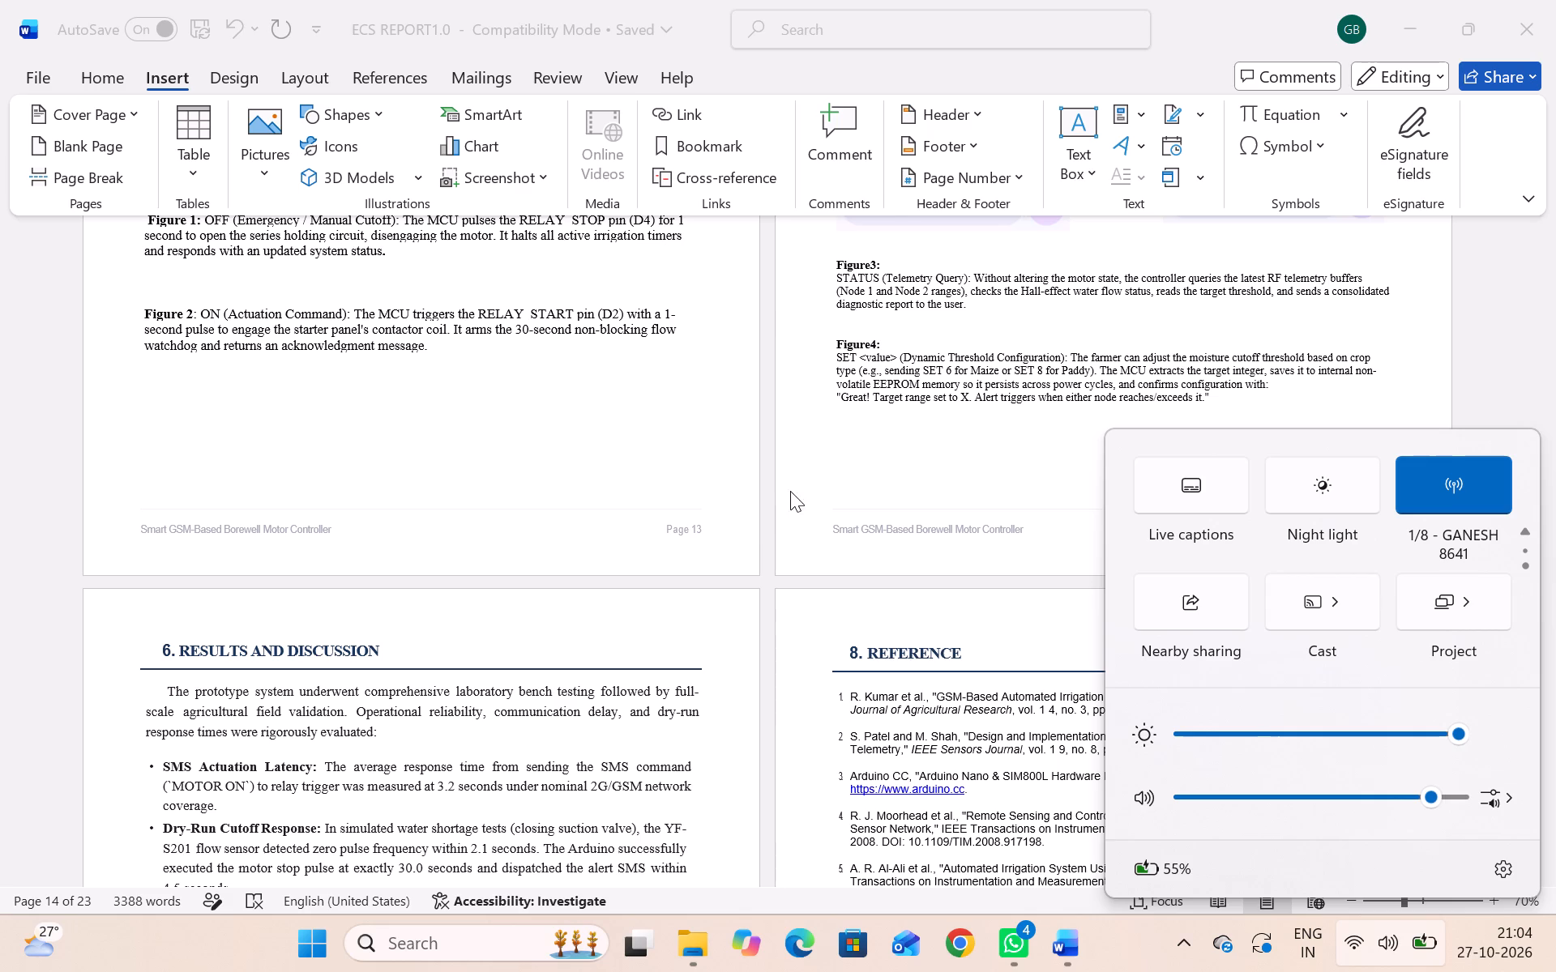
pyautogui.click(1485, 356)
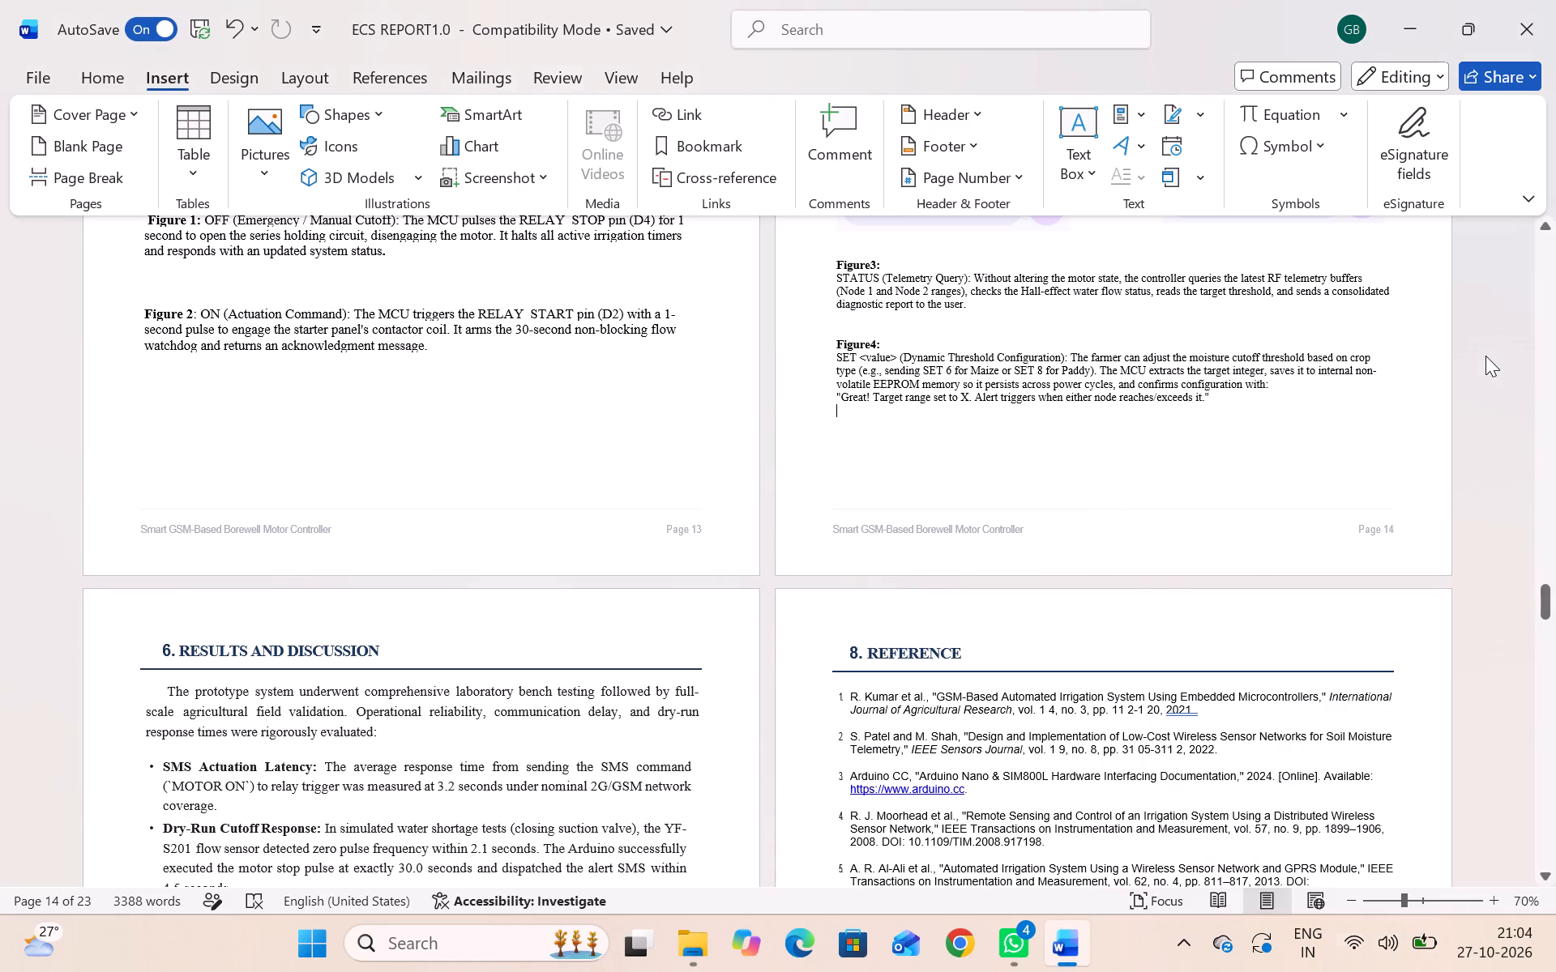
pyautogui.scroll(4, 1152, 575)
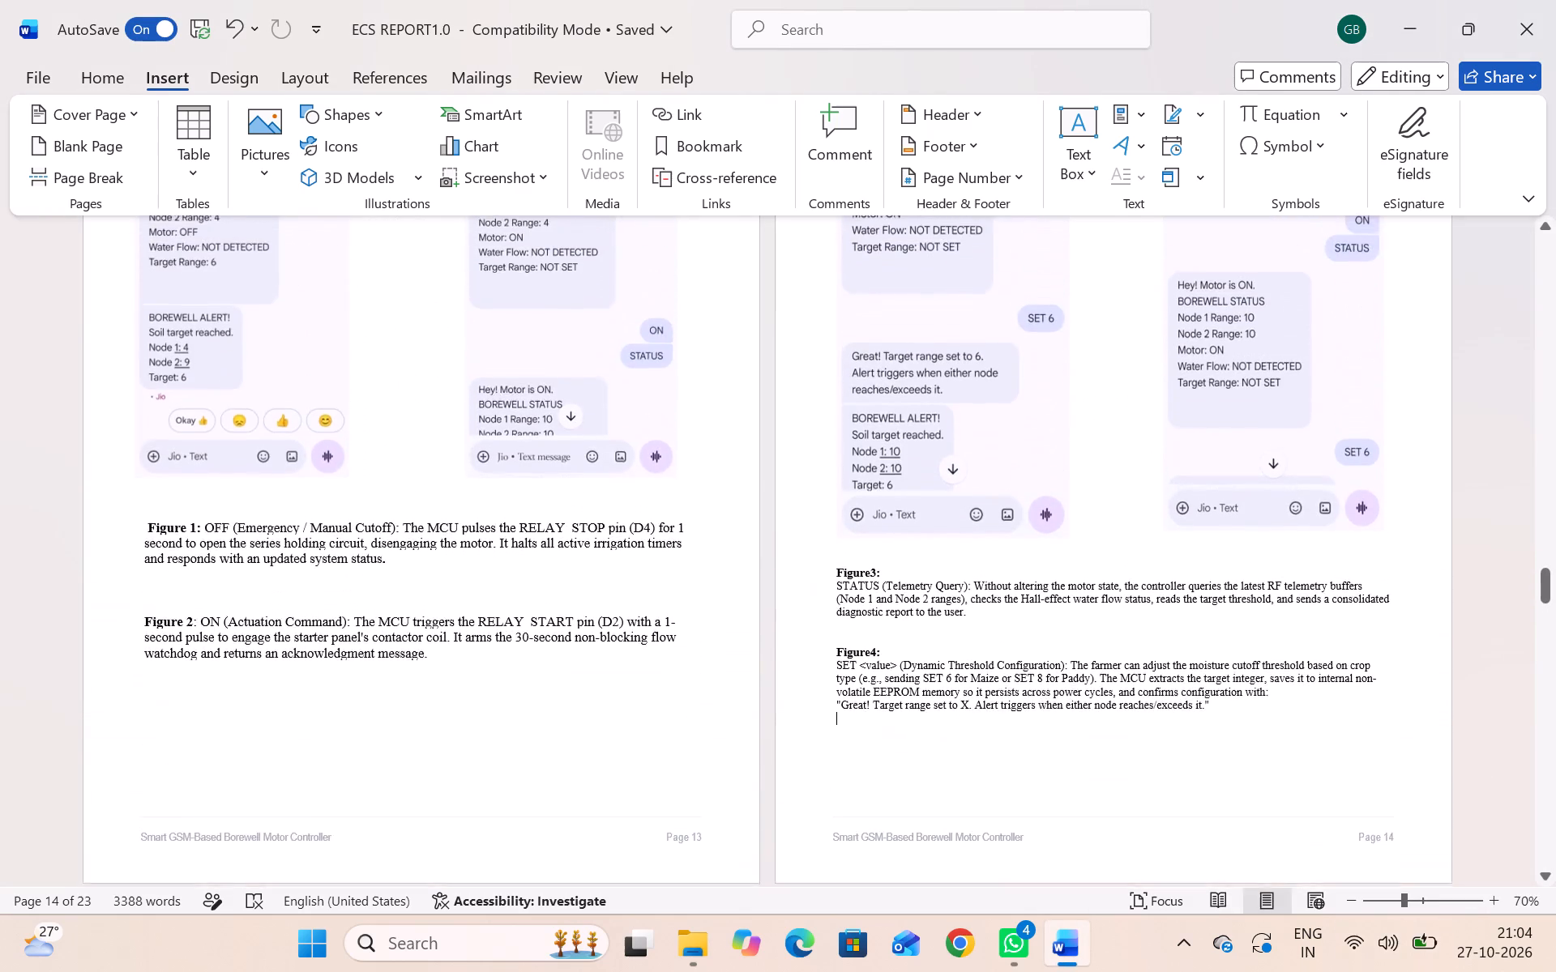
pyautogui.scroll(7, 1152, 575)
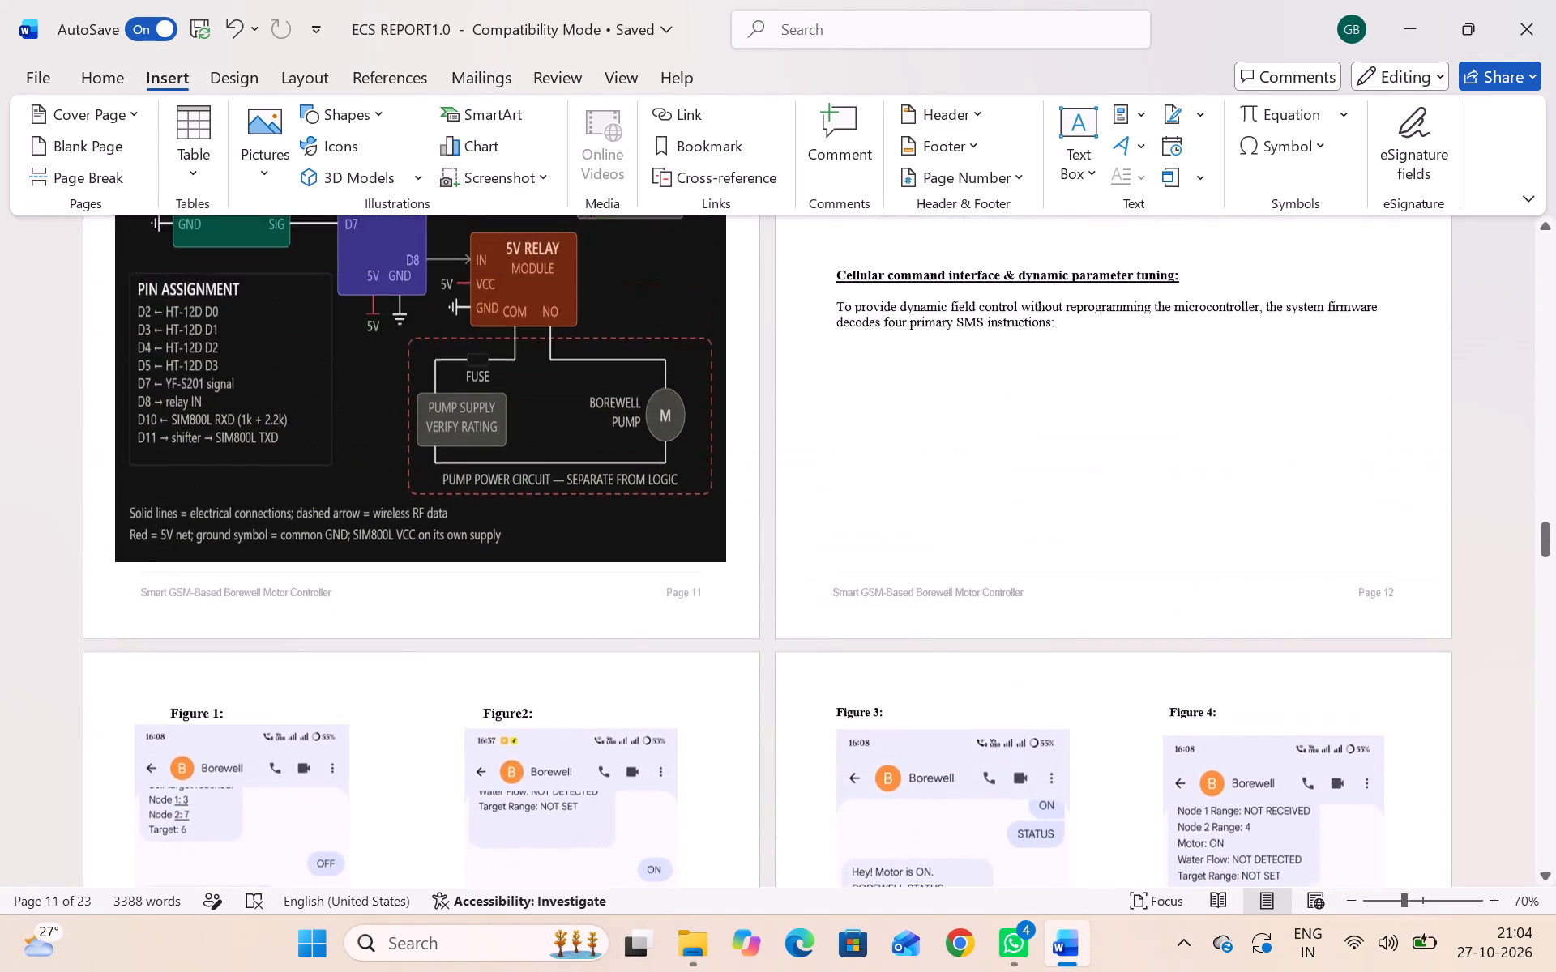
pyautogui.scroll(2, 1152, 575)
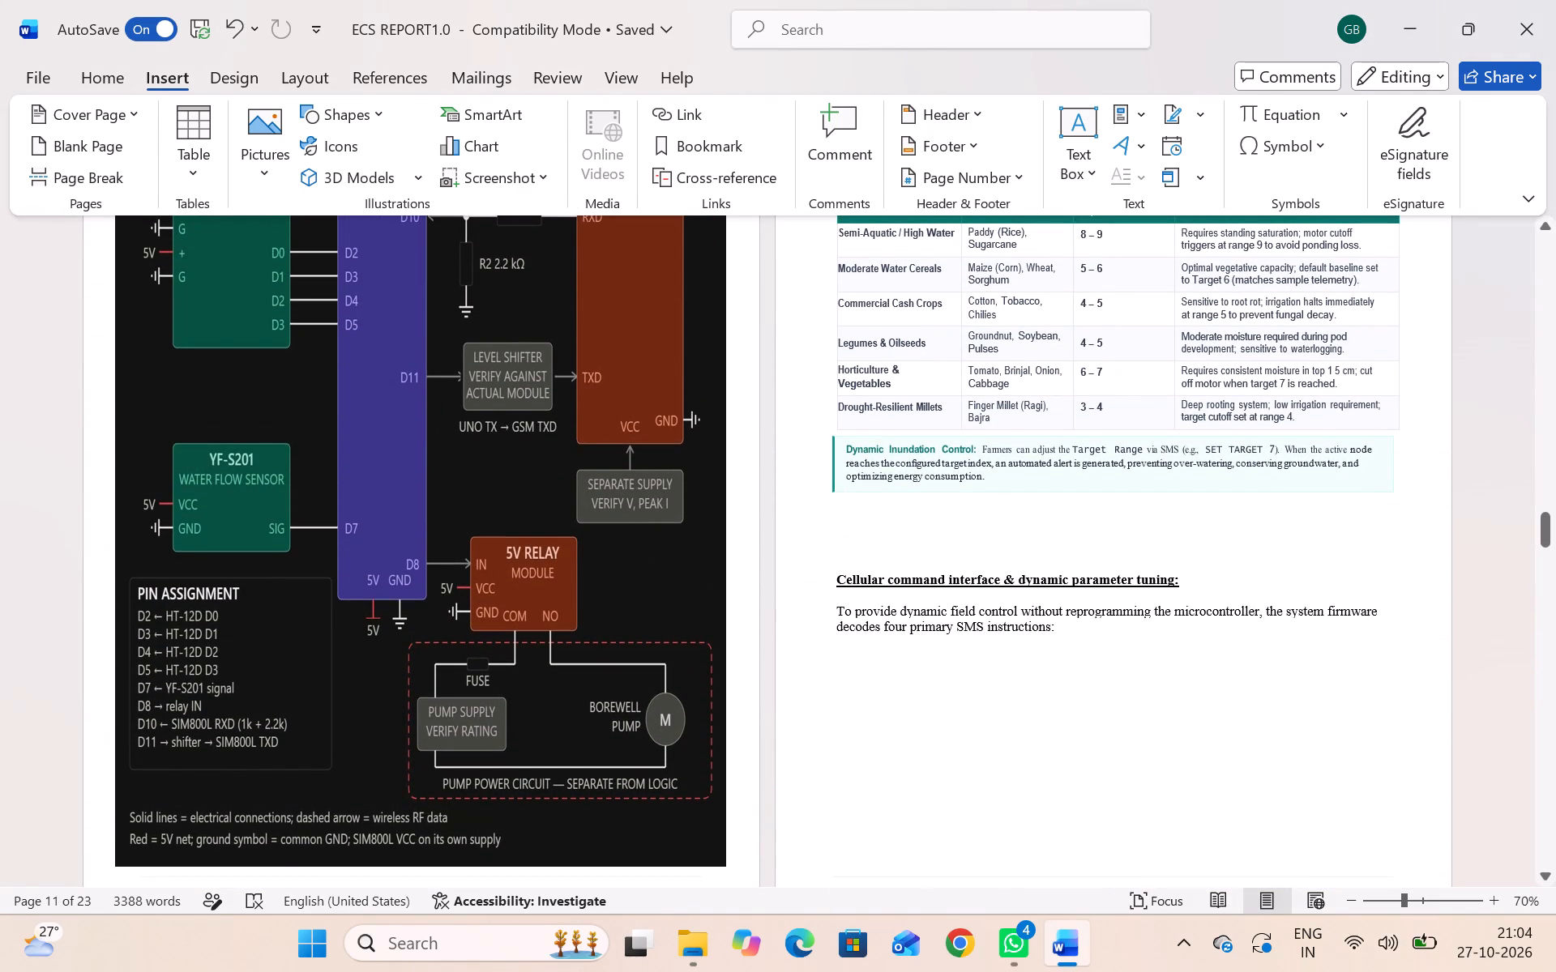
pyautogui.scroll(5, 591, 691)
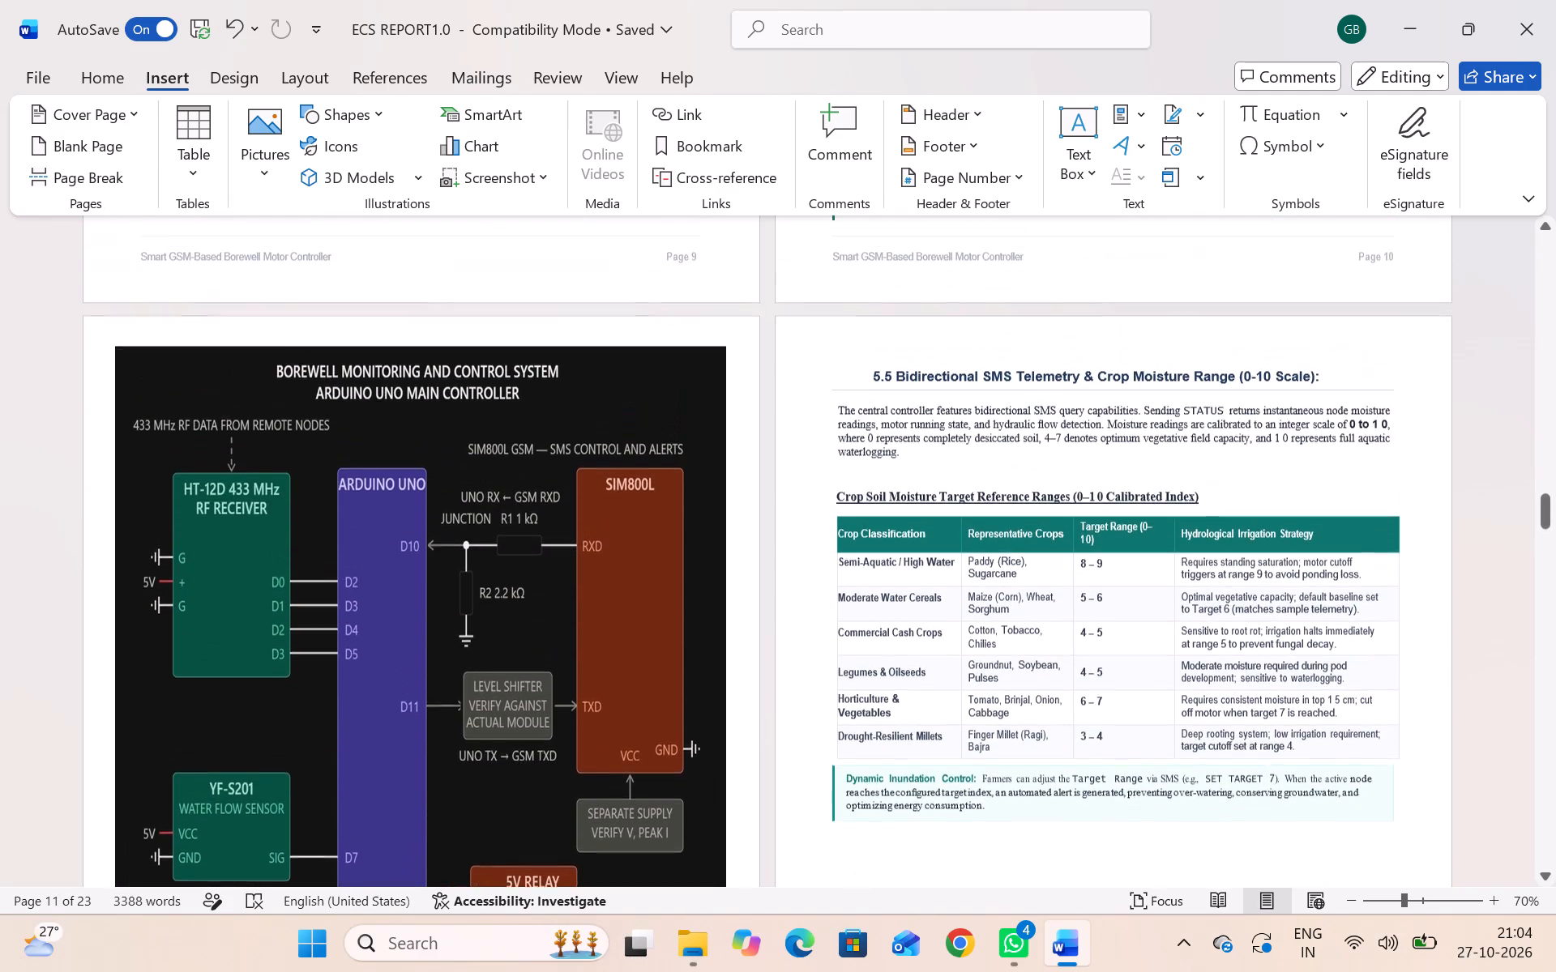
pyautogui.scroll(6, 591, 691)
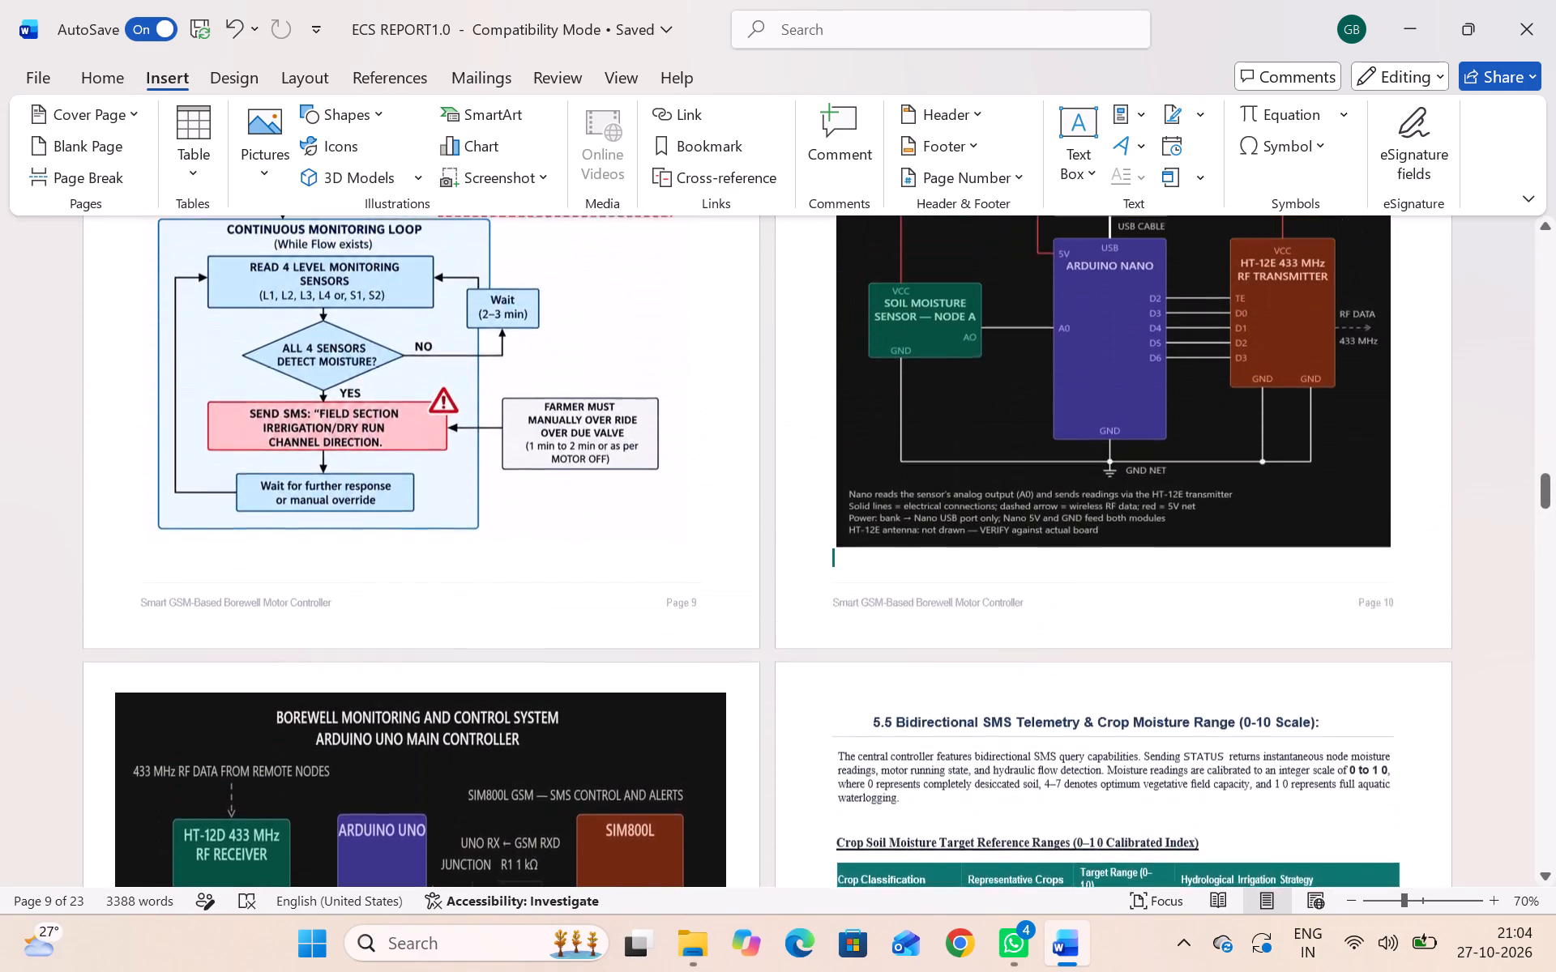
pyautogui.scroll(3, 591, 691)
pyautogui.scroll(-4, 591, 691)
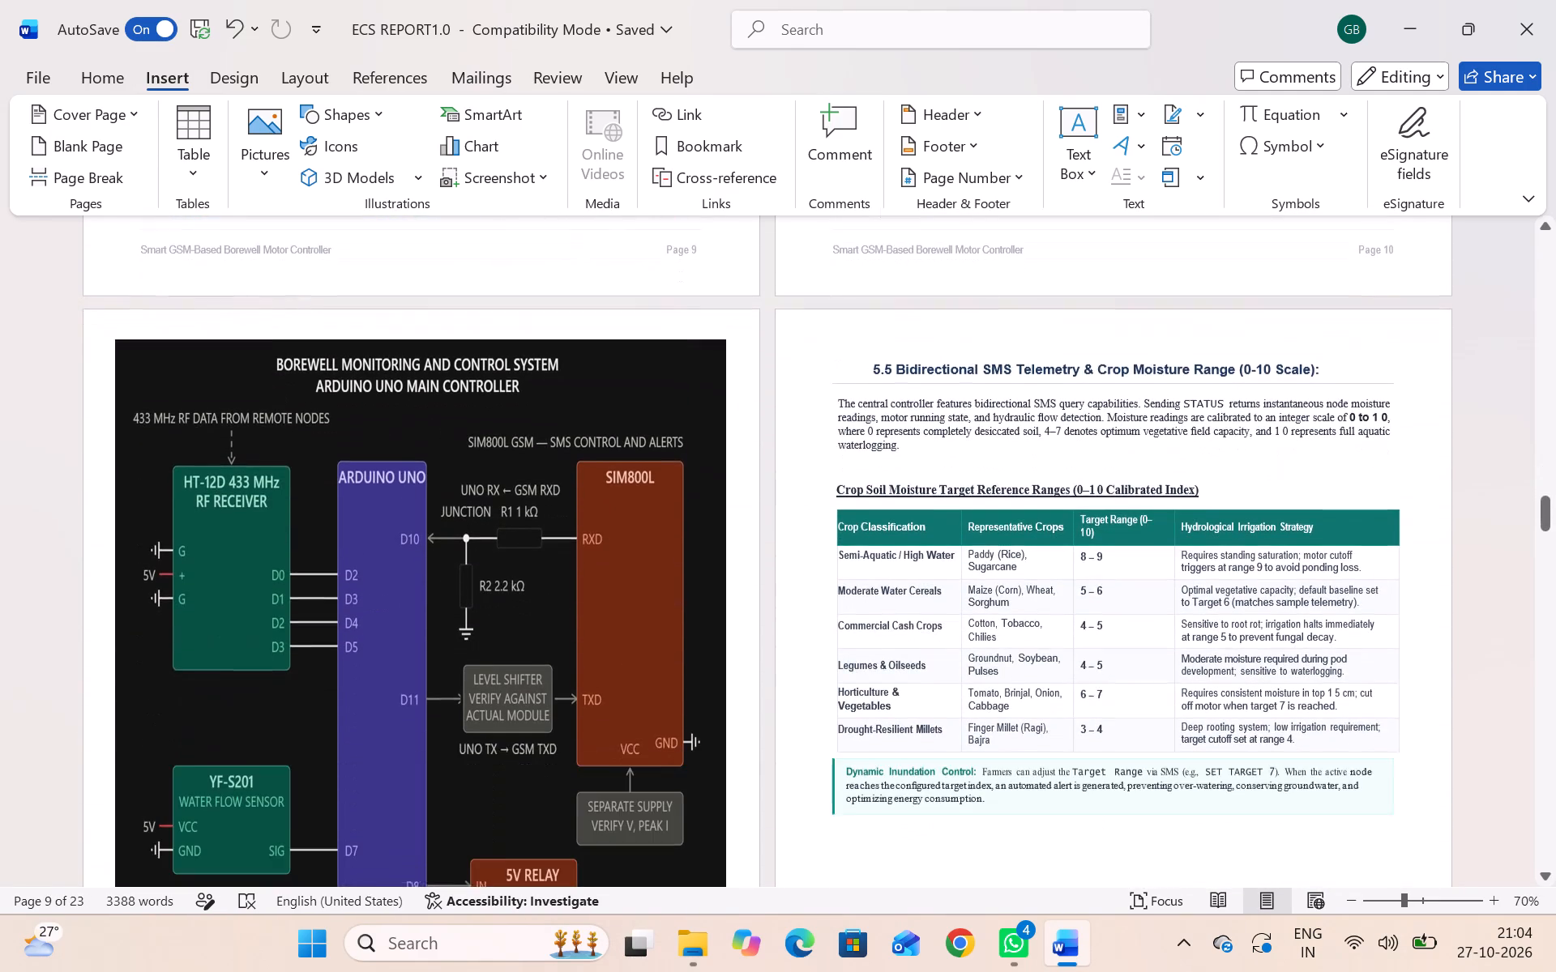
pyautogui.scroll(3, 800, 419)
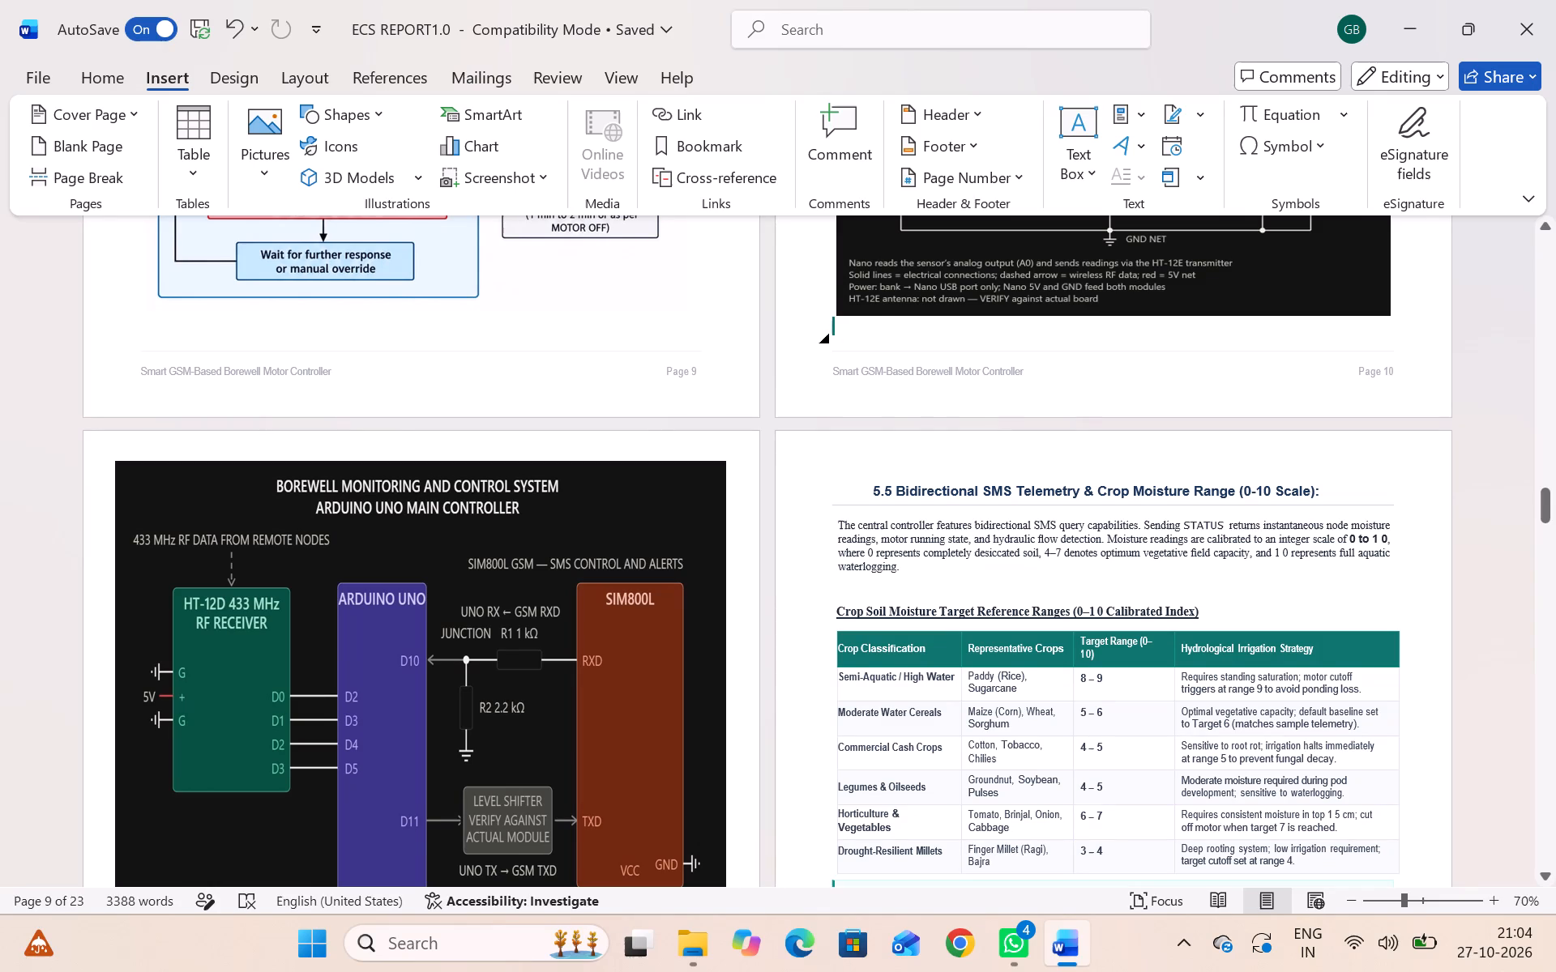
# Delete the empty green-barred line below the Node A circuit diagram on page 10.
pyautogui.click(834, 327)
pyautogui.press('Delete')
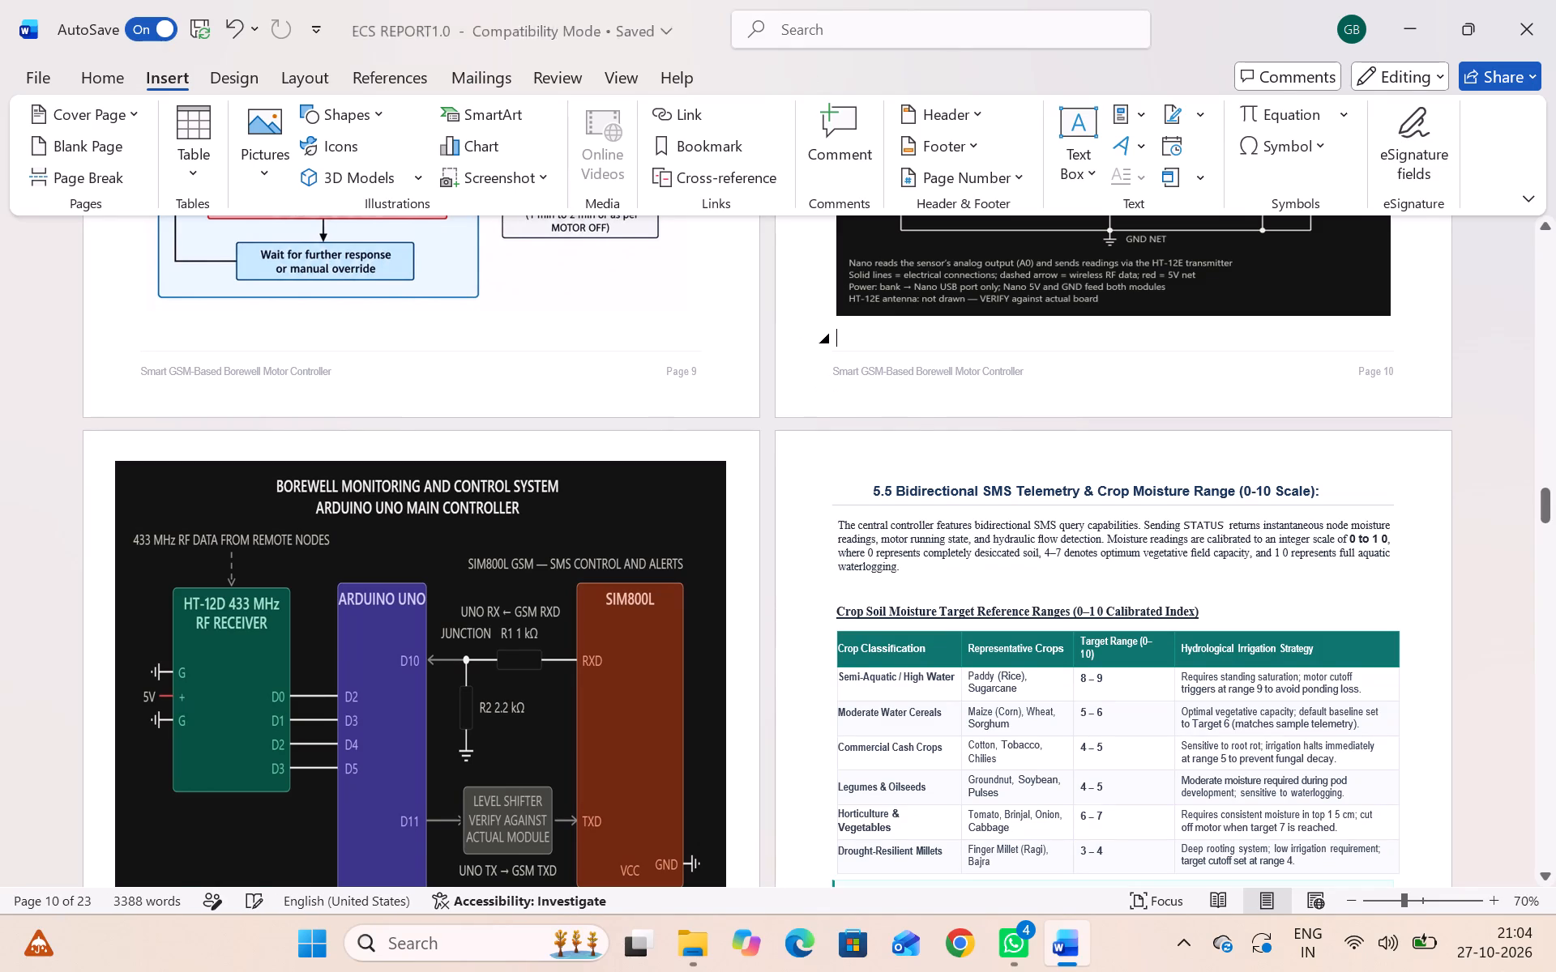
# Review the layout of the report sections from page 10 back to the objectives page and forward again to Results and Discussion.
pyautogui.scroll(7, 824, 391)
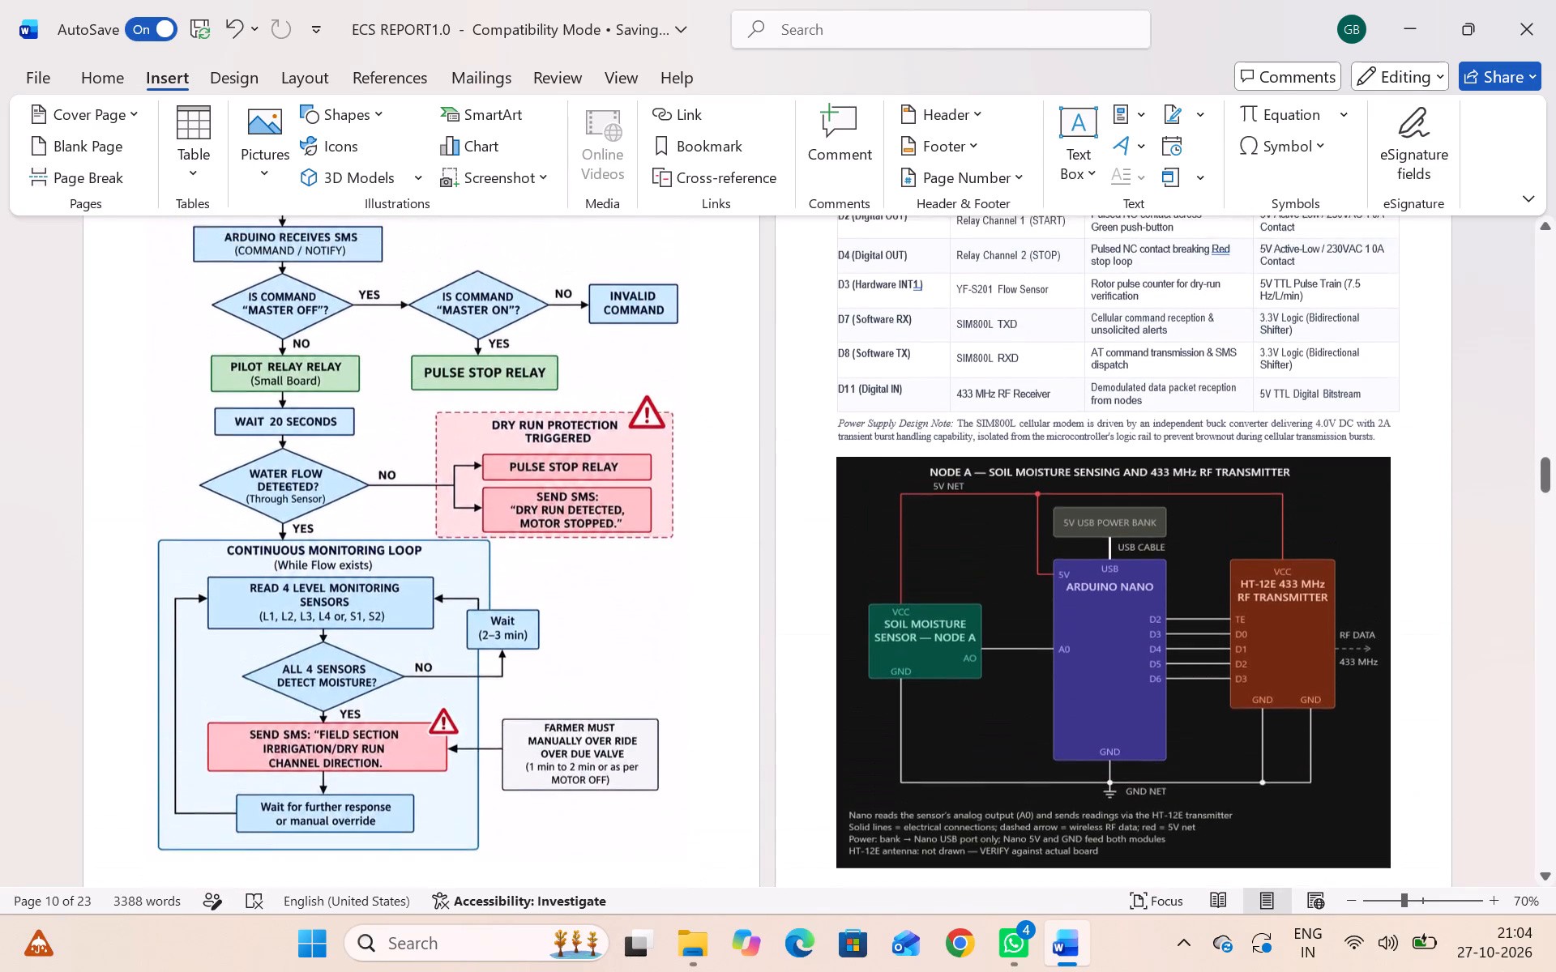
pyautogui.scroll(5, 824, 391)
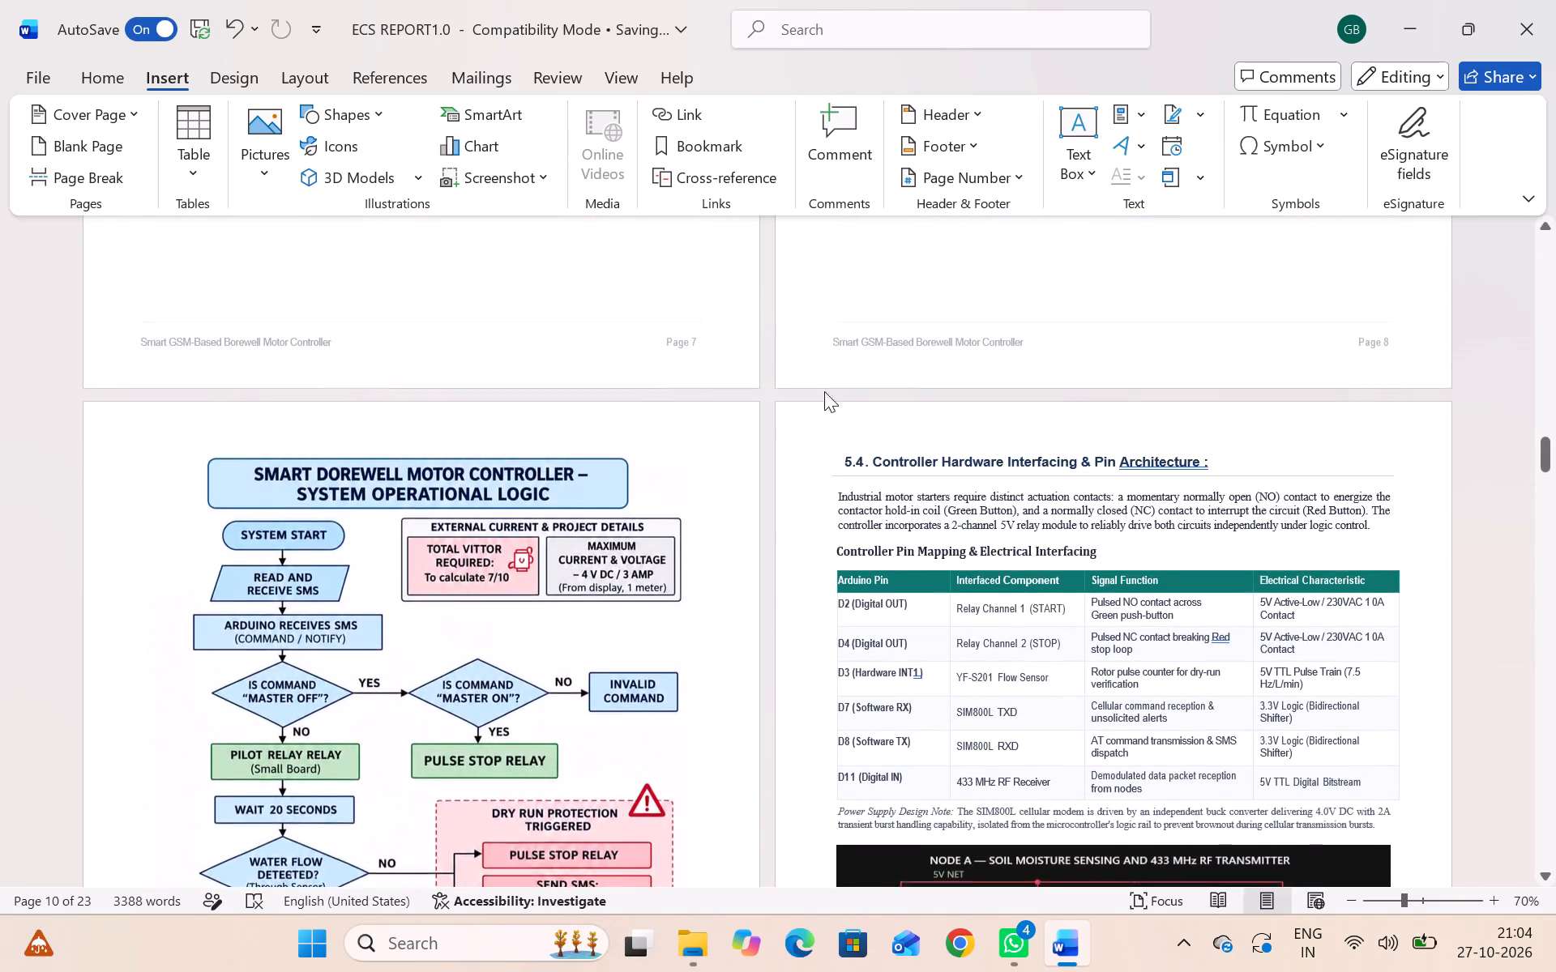
pyautogui.scroll(1, 824, 391)
pyautogui.scroll(6, 839, 500)
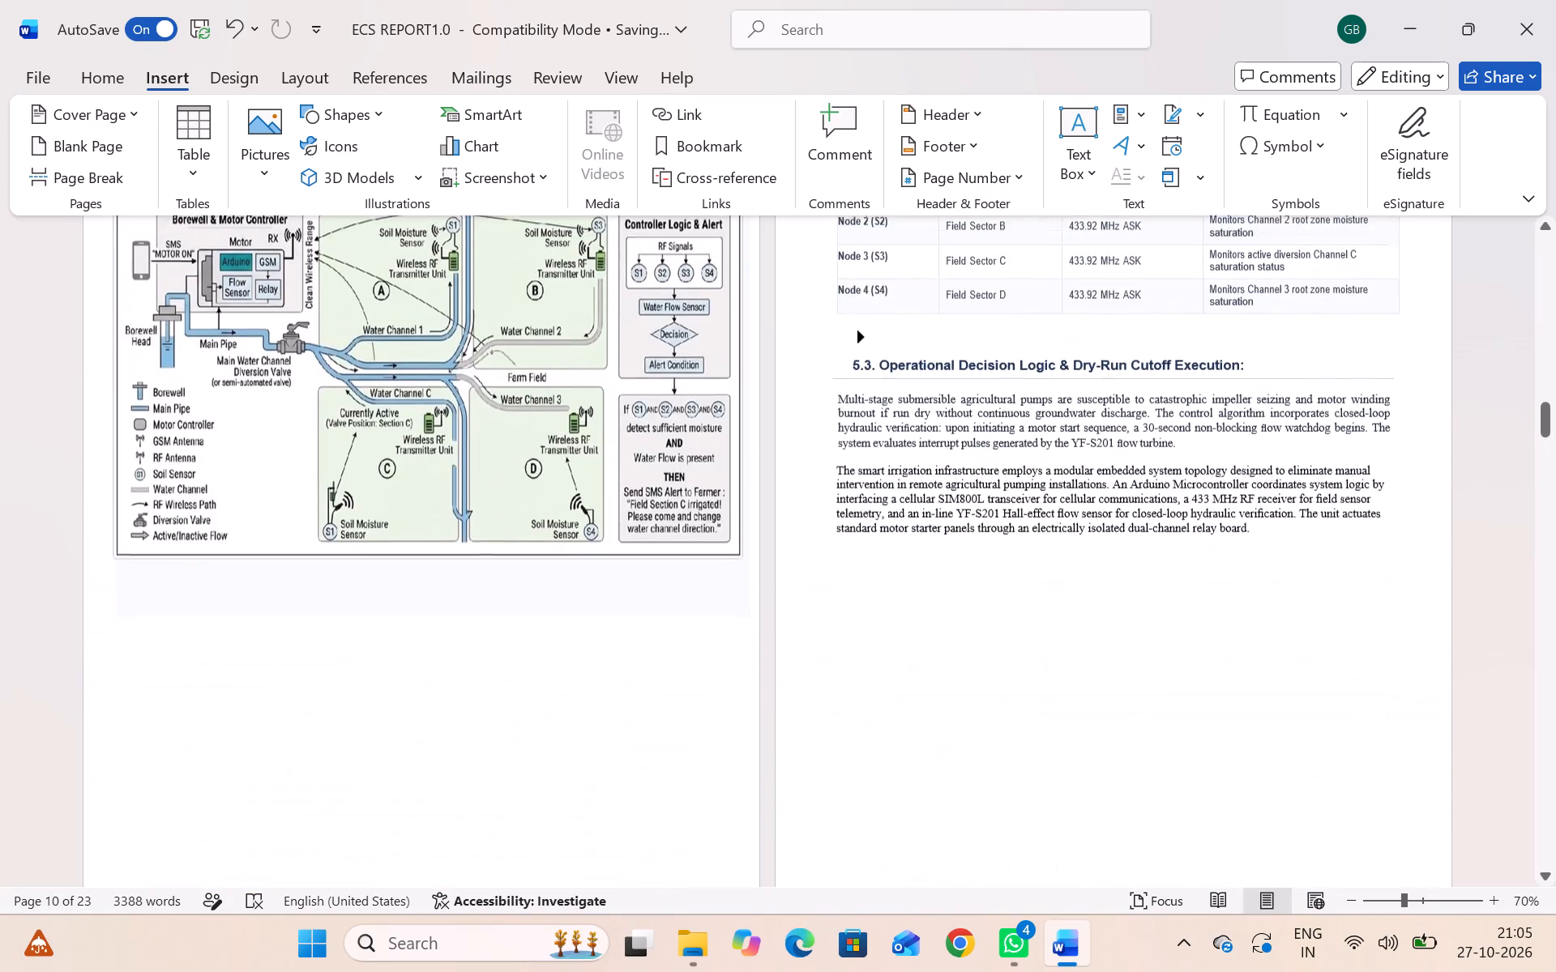
pyautogui.scroll(3, 839, 500)
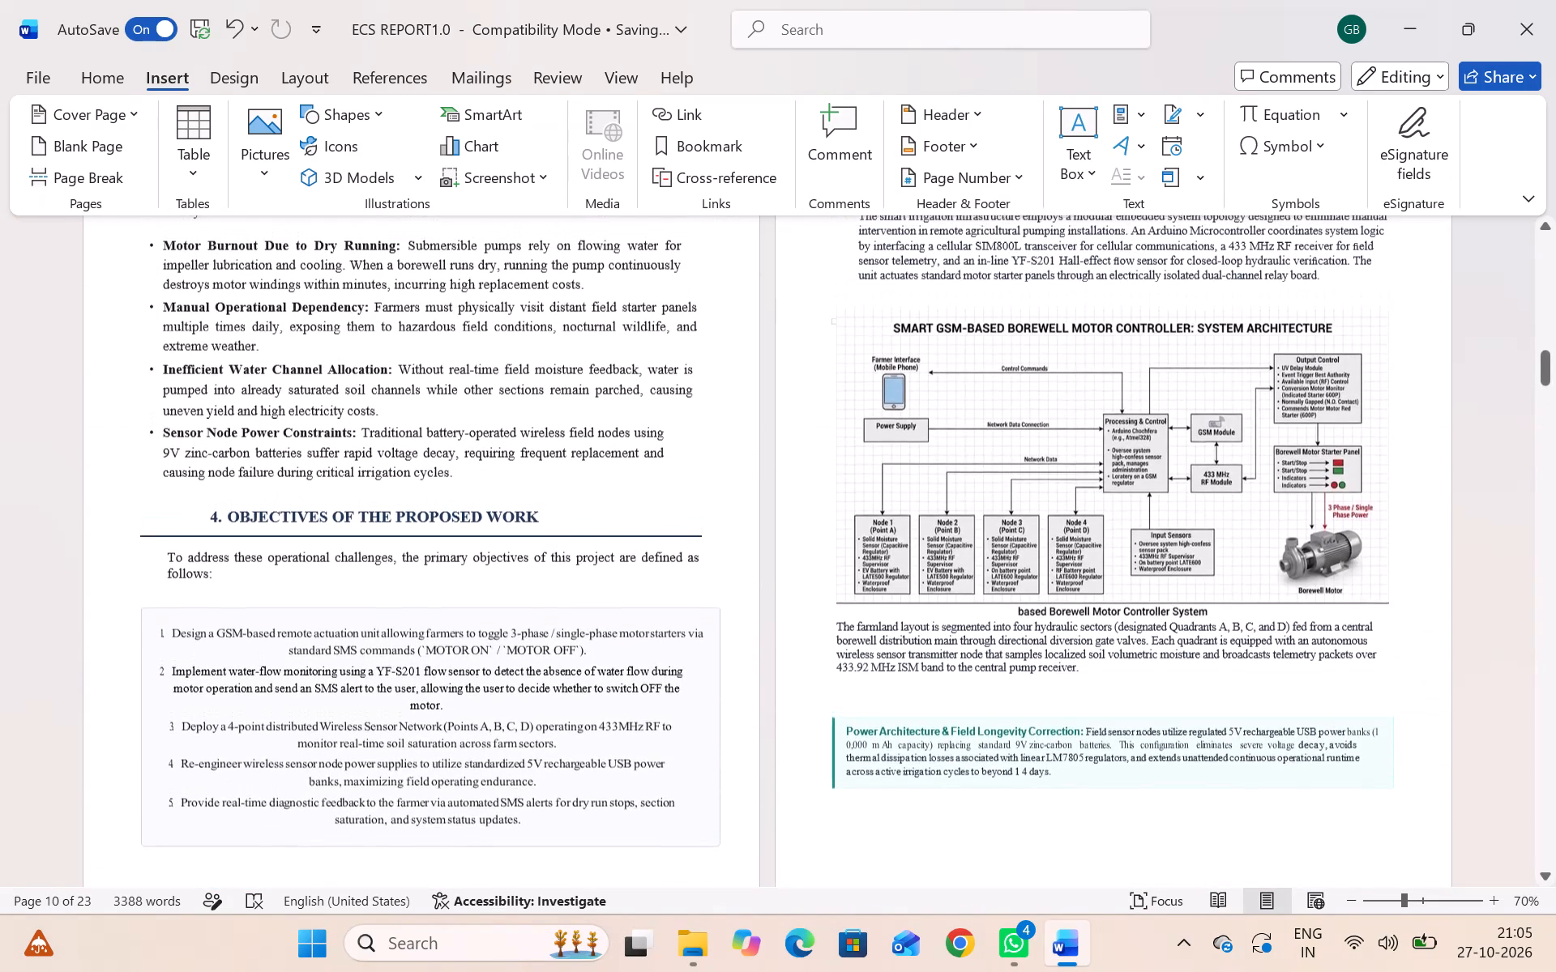
pyautogui.scroll(1, 839, 500)
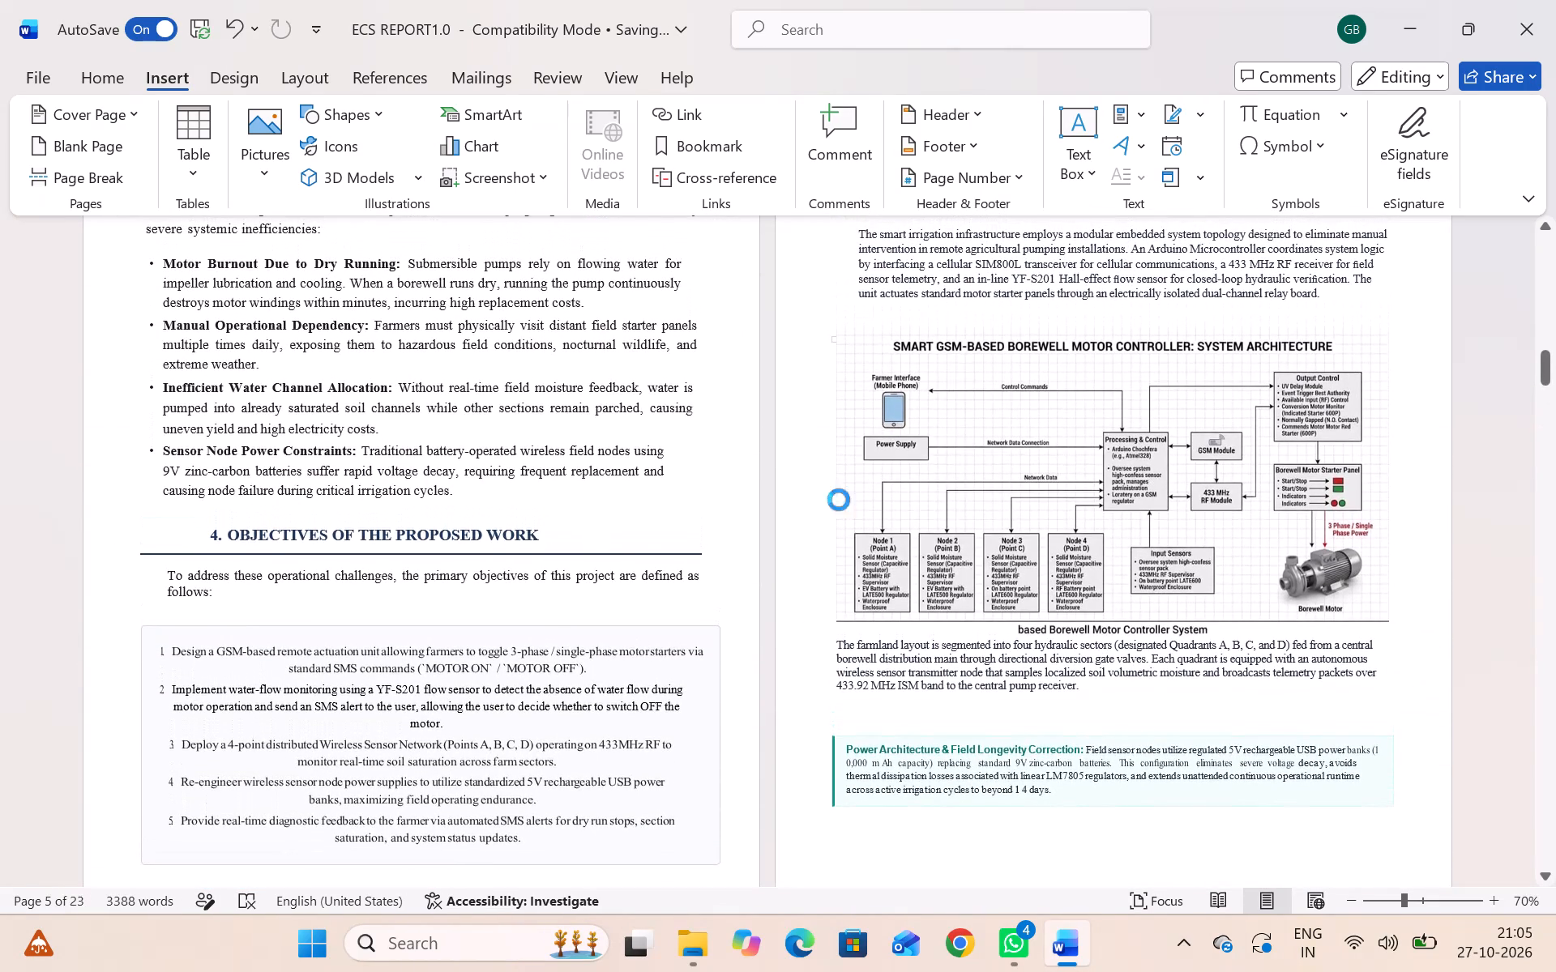
pyautogui.scroll(-12, 839, 500)
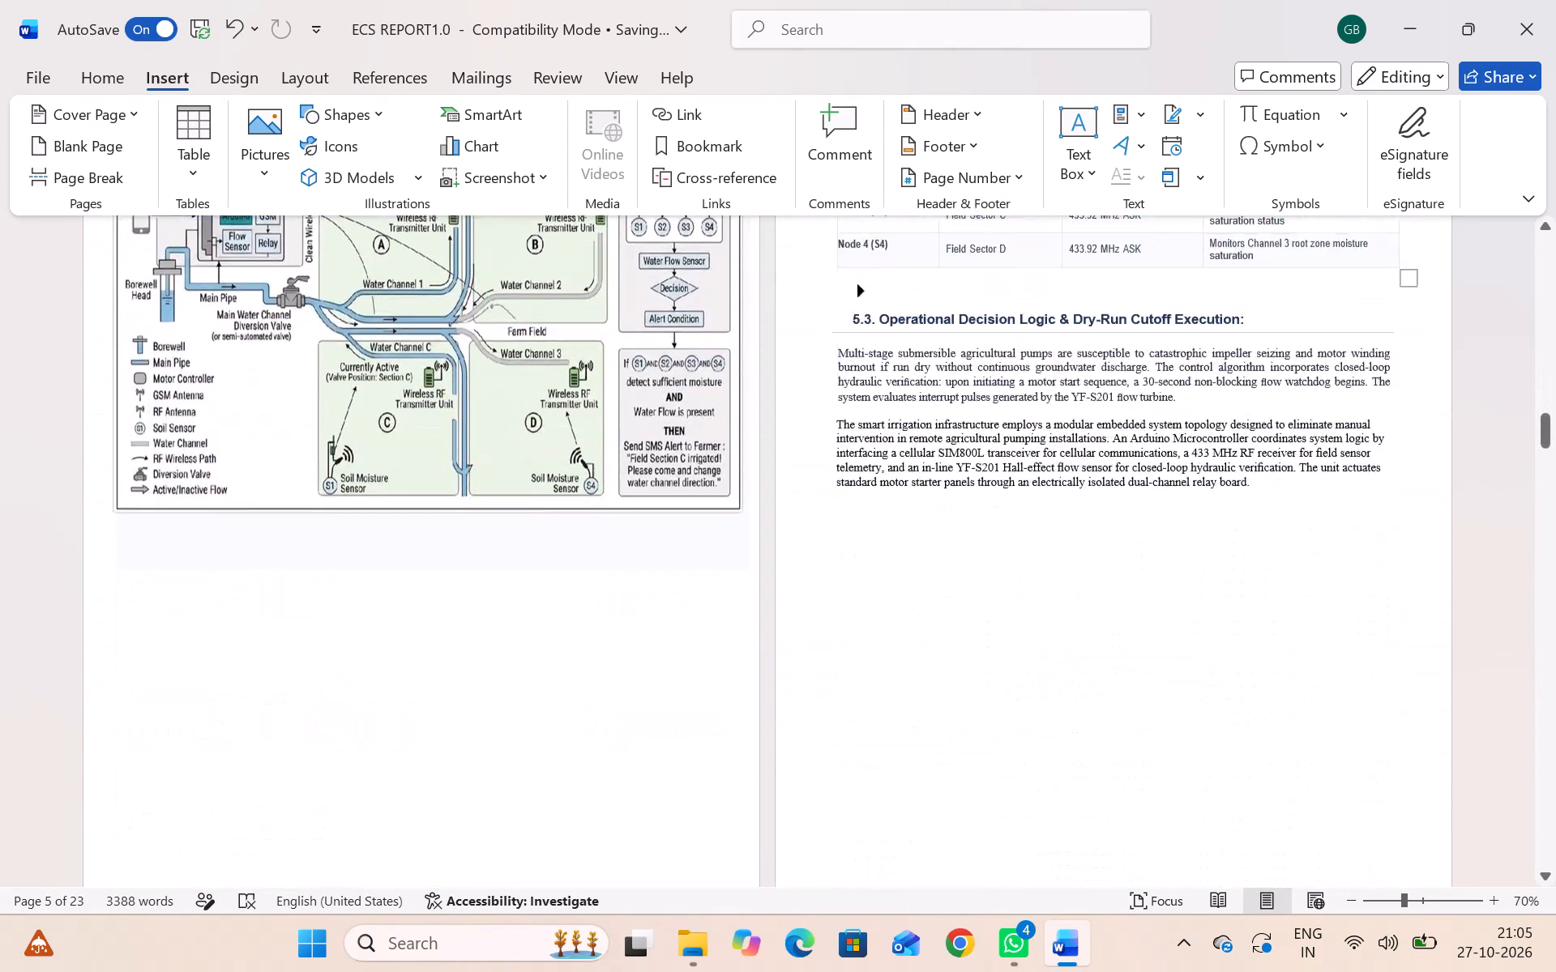
pyautogui.scroll(-7, 839, 500)
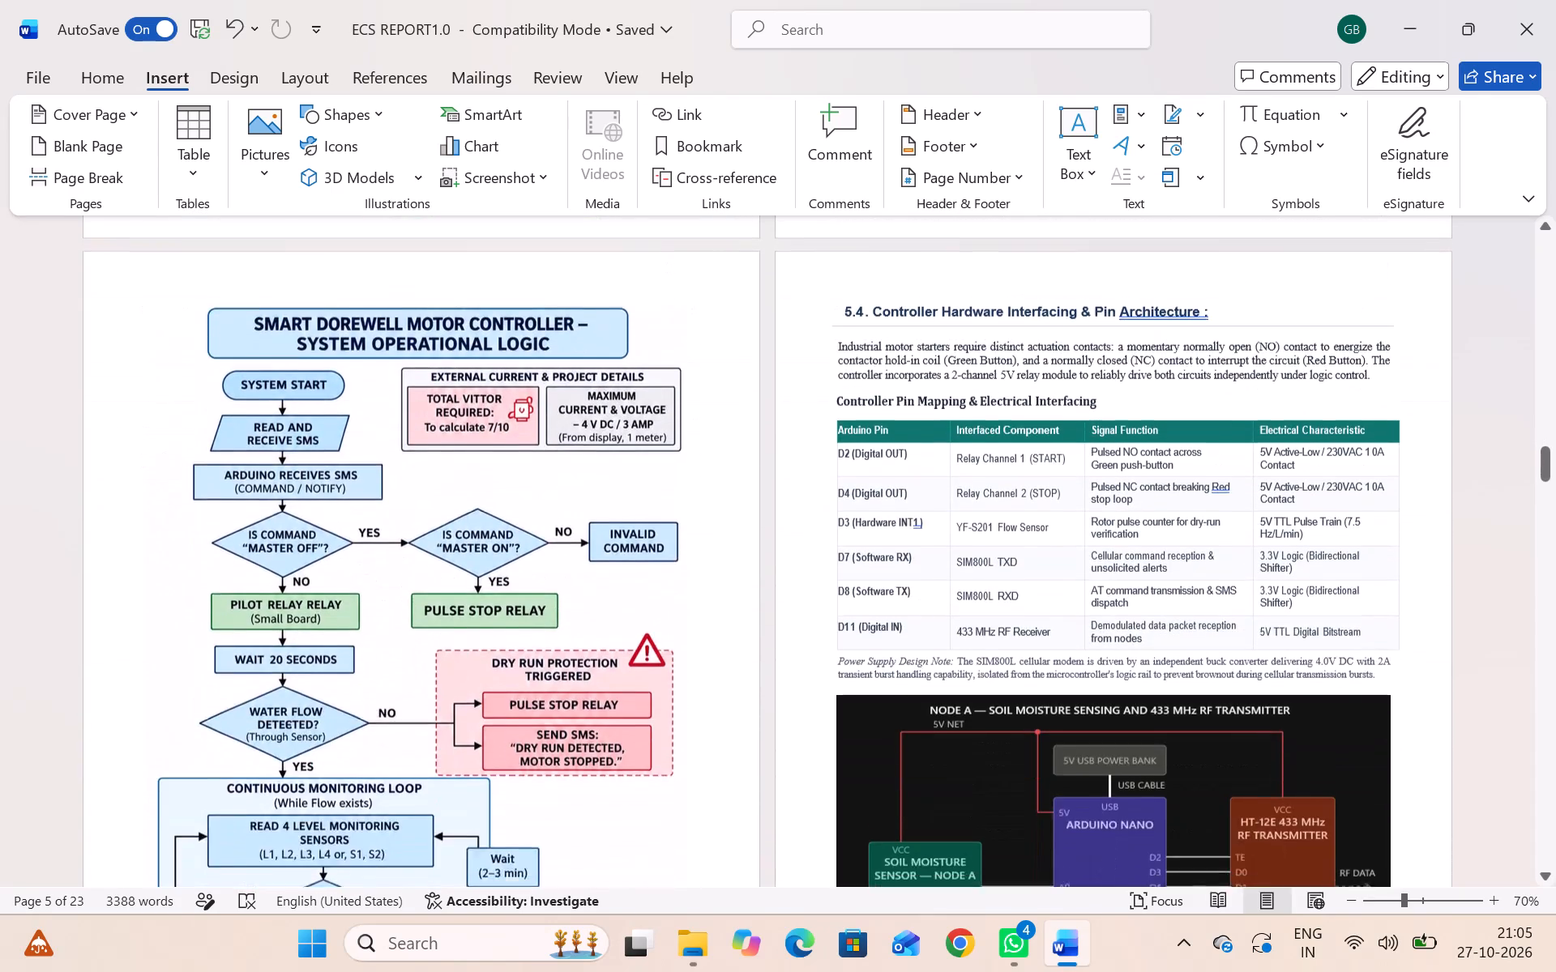
pyautogui.scroll(-6, 839, 500)
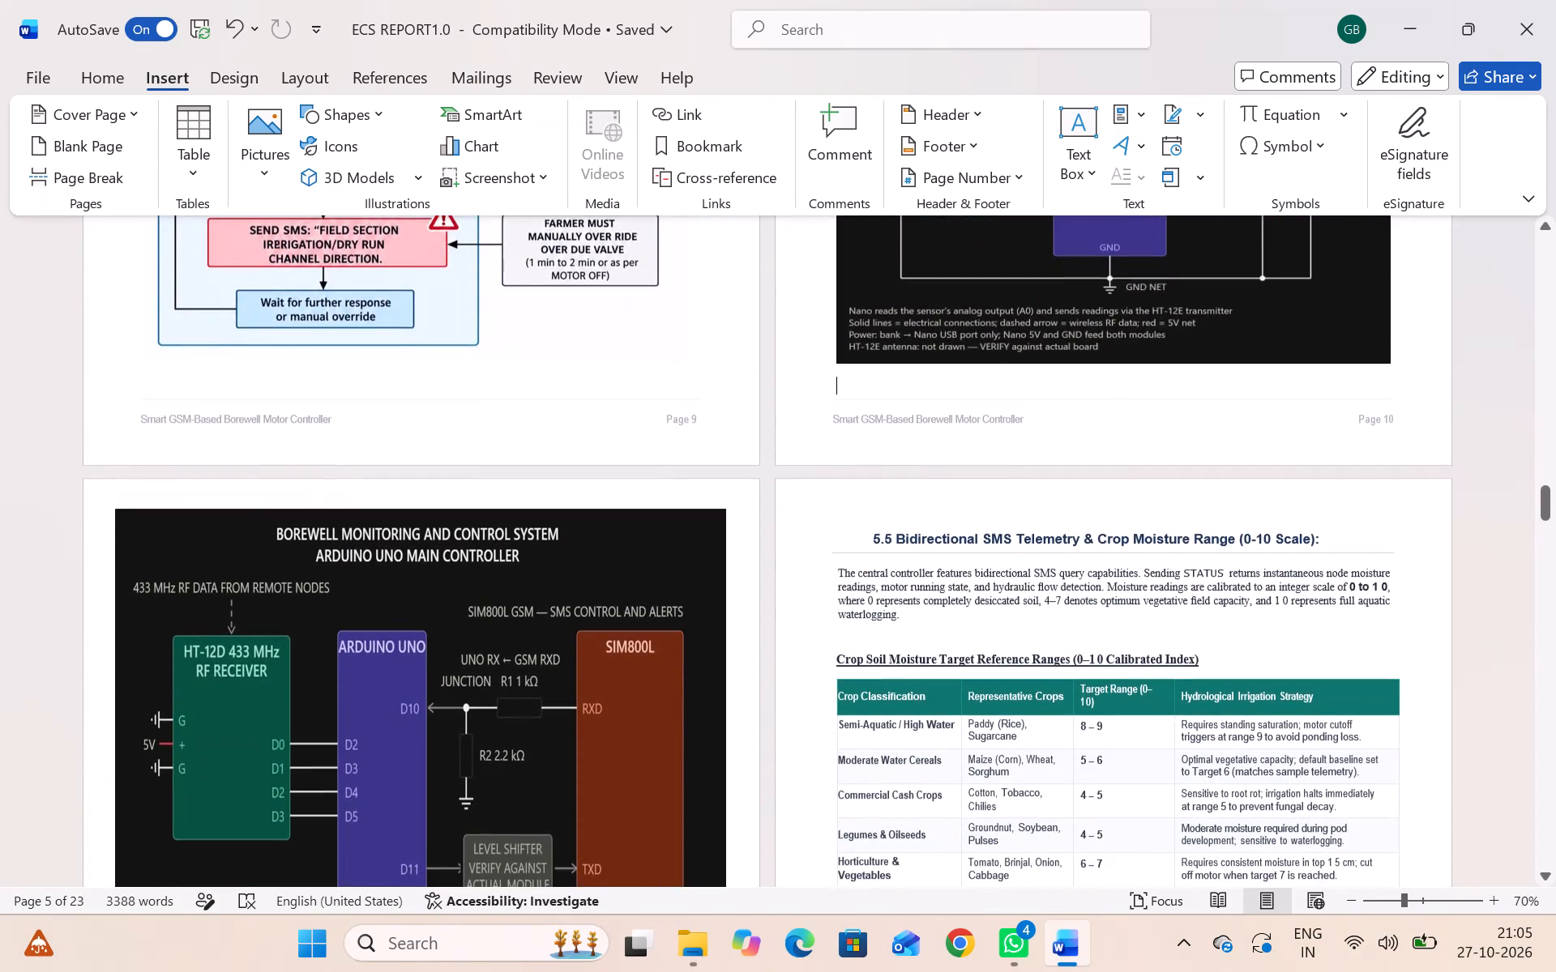
pyautogui.scroll(-7, 839, 500)
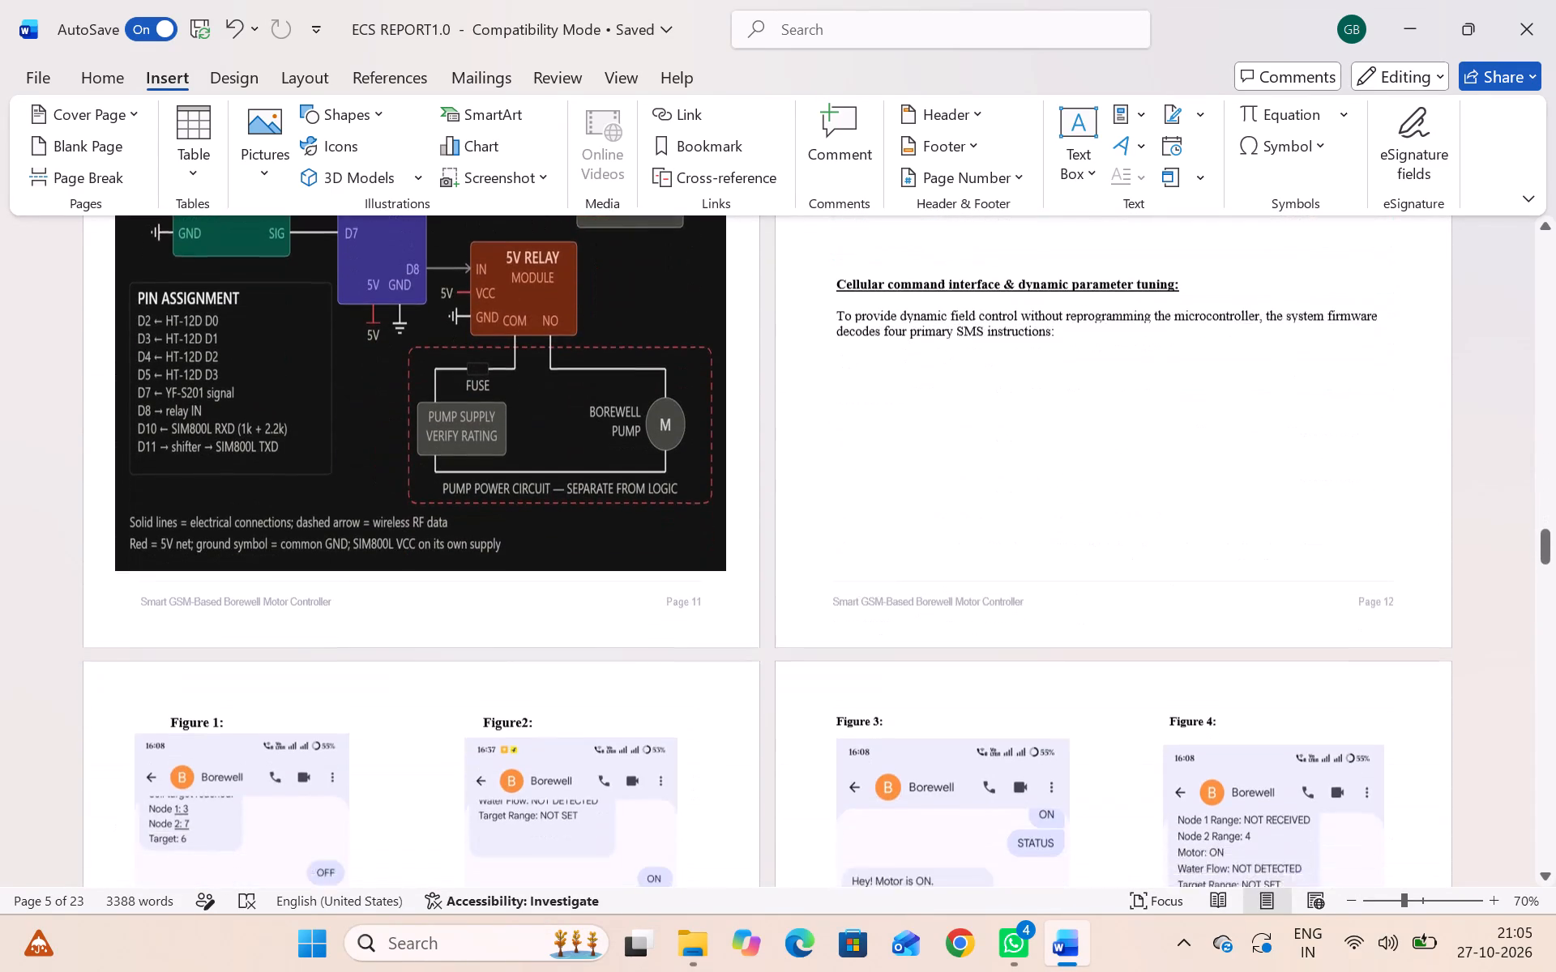
pyautogui.scroll(-6, 839, 500)
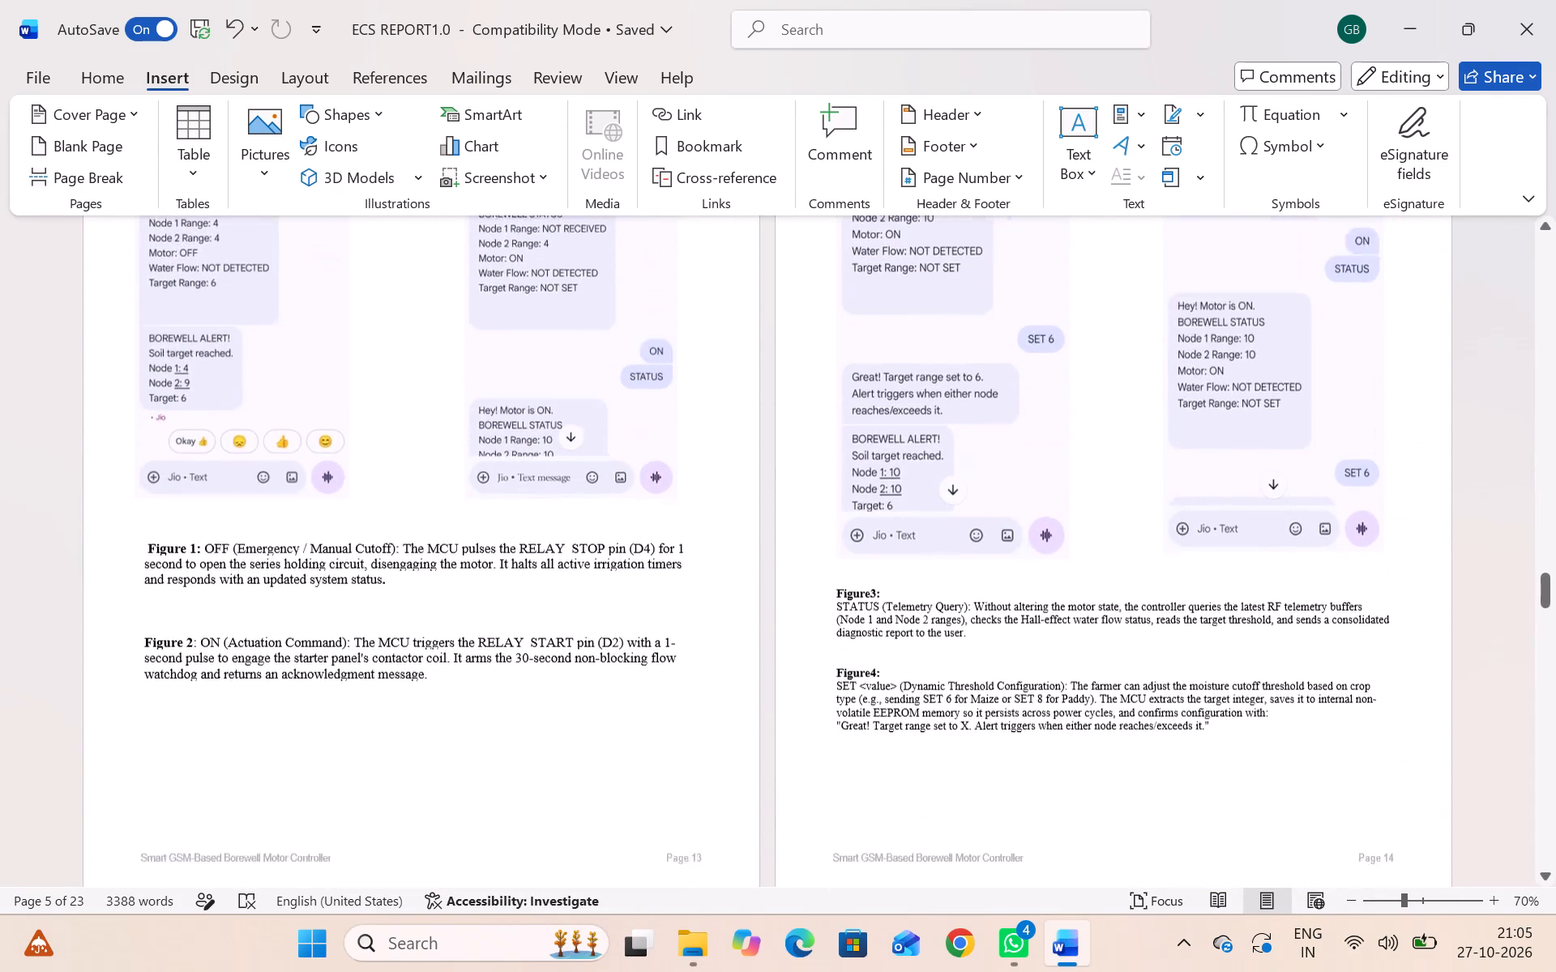
pyautogui.scroll(-2, 839, 500)
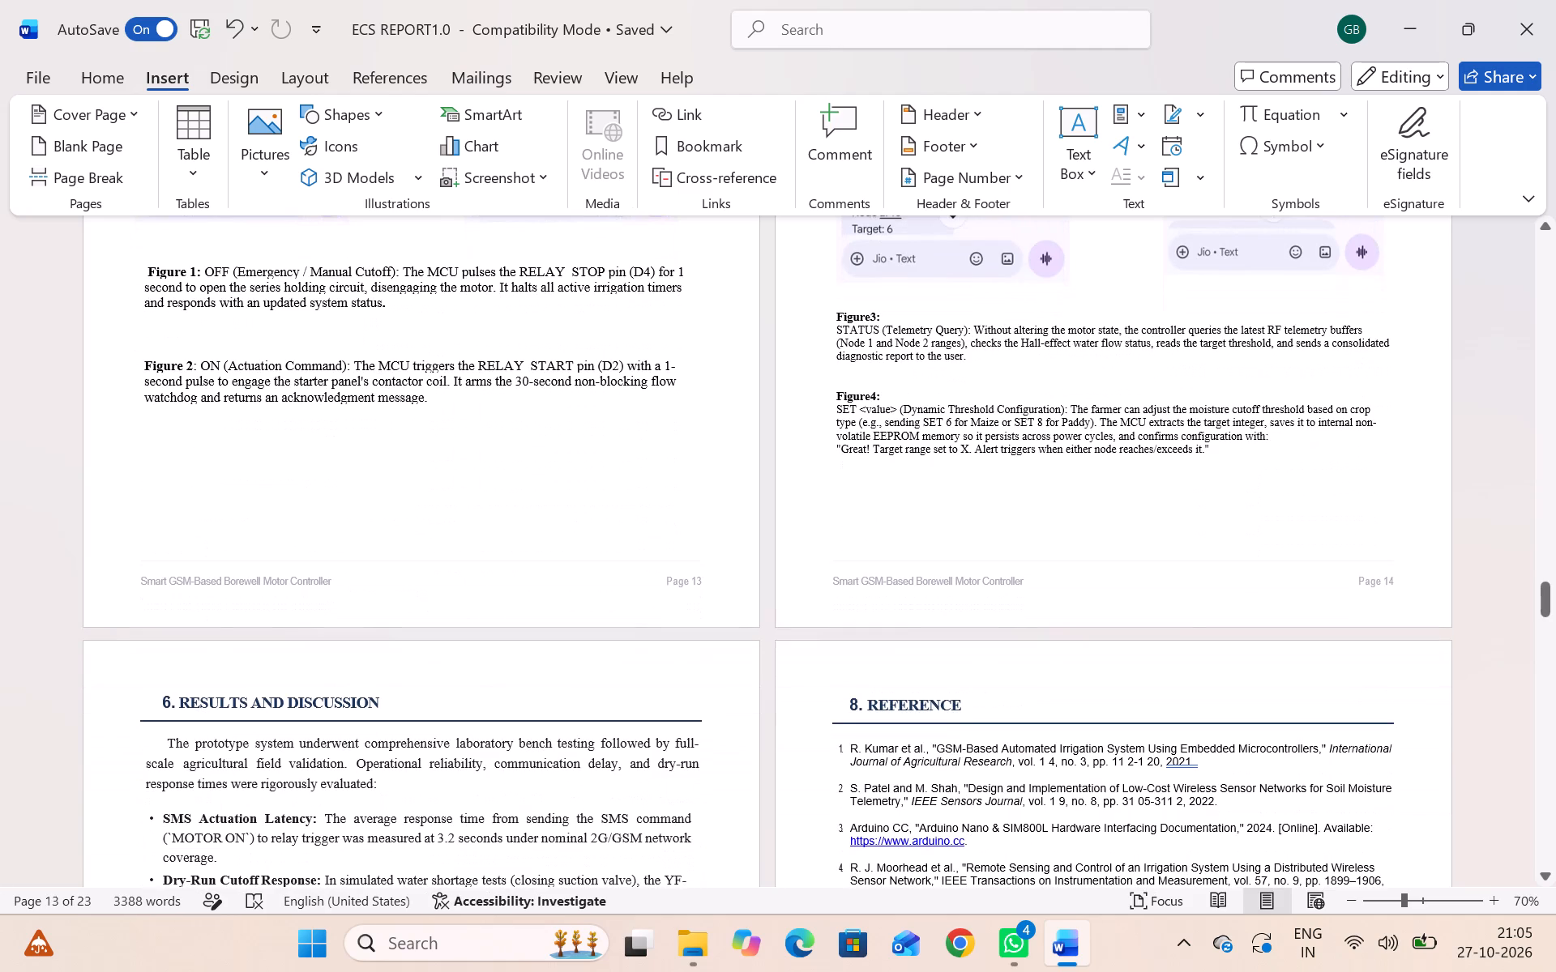
# Indent the headings "6. RESULTS AND DISCUSSION", "7. CONCLUSION & FUTURE SCOPE" and "8. REFERENCE" by one tab stop each.
pyautogui.scroll(-1, 839, 500)
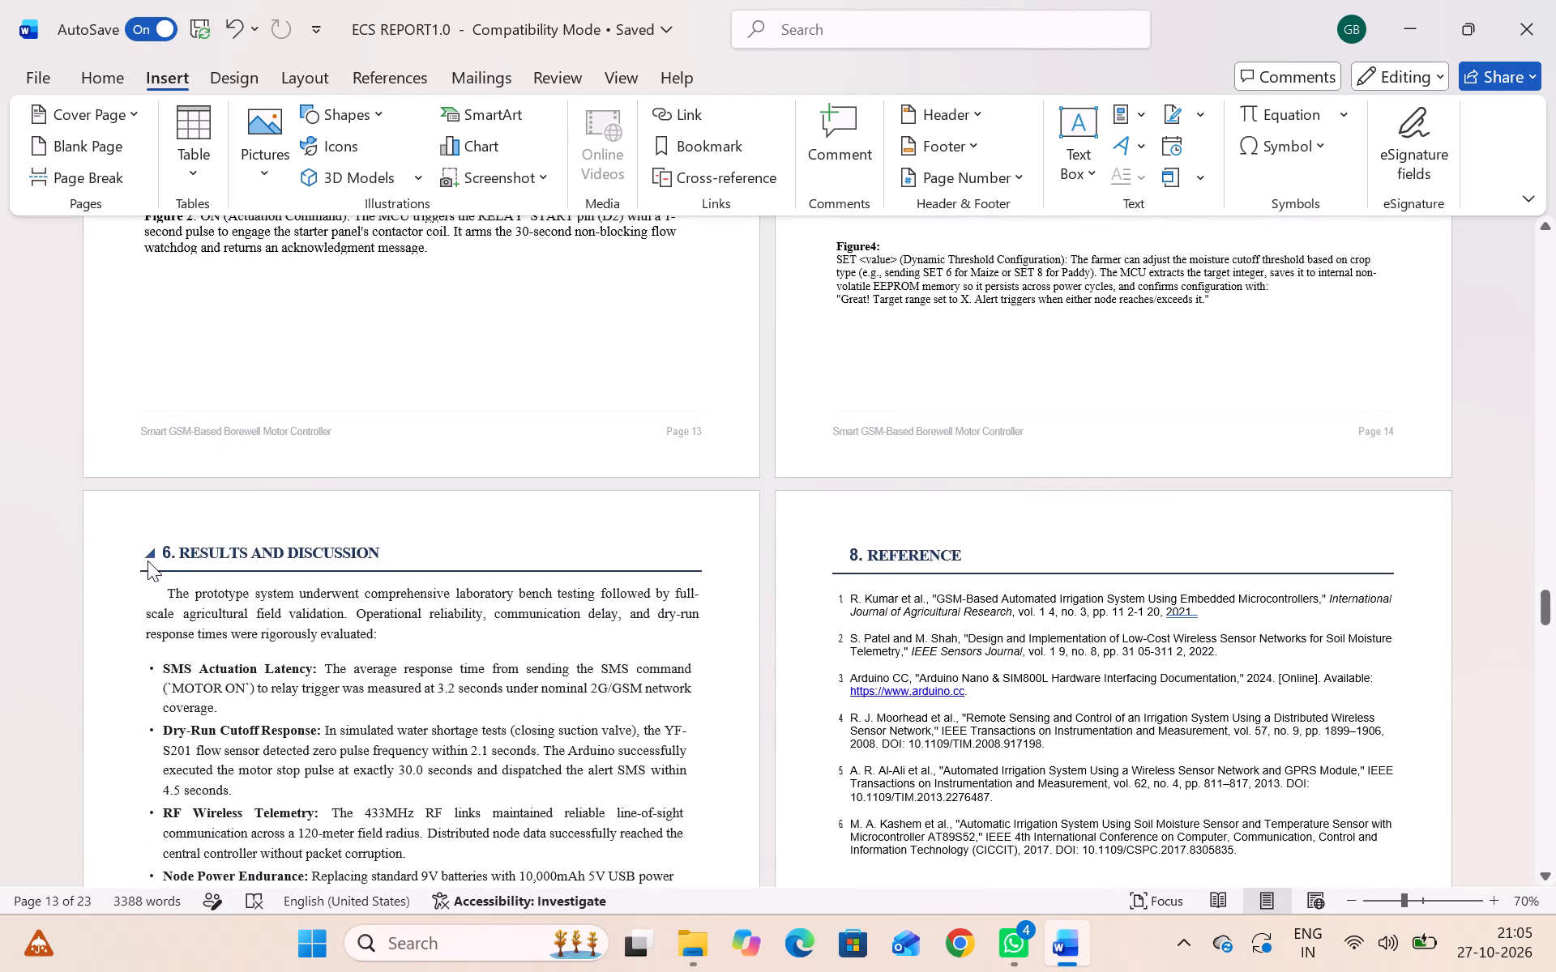
pyautogui.click(162, 549)
pyautogui.press('Tab')
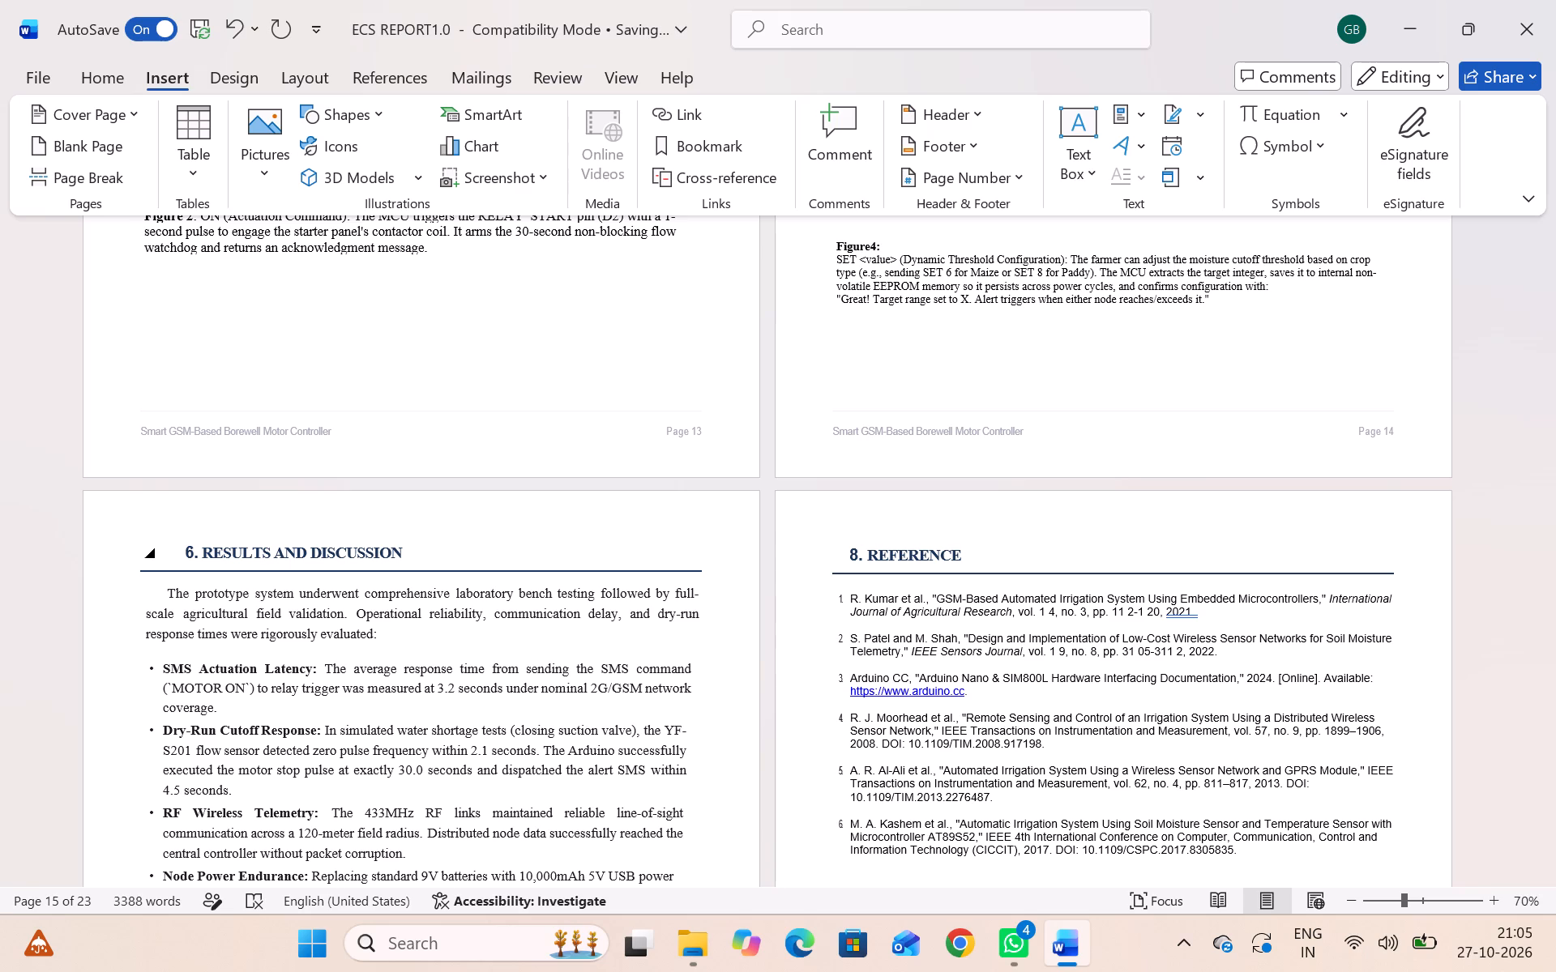
pyautogui.scroll(-3, 162, 549)
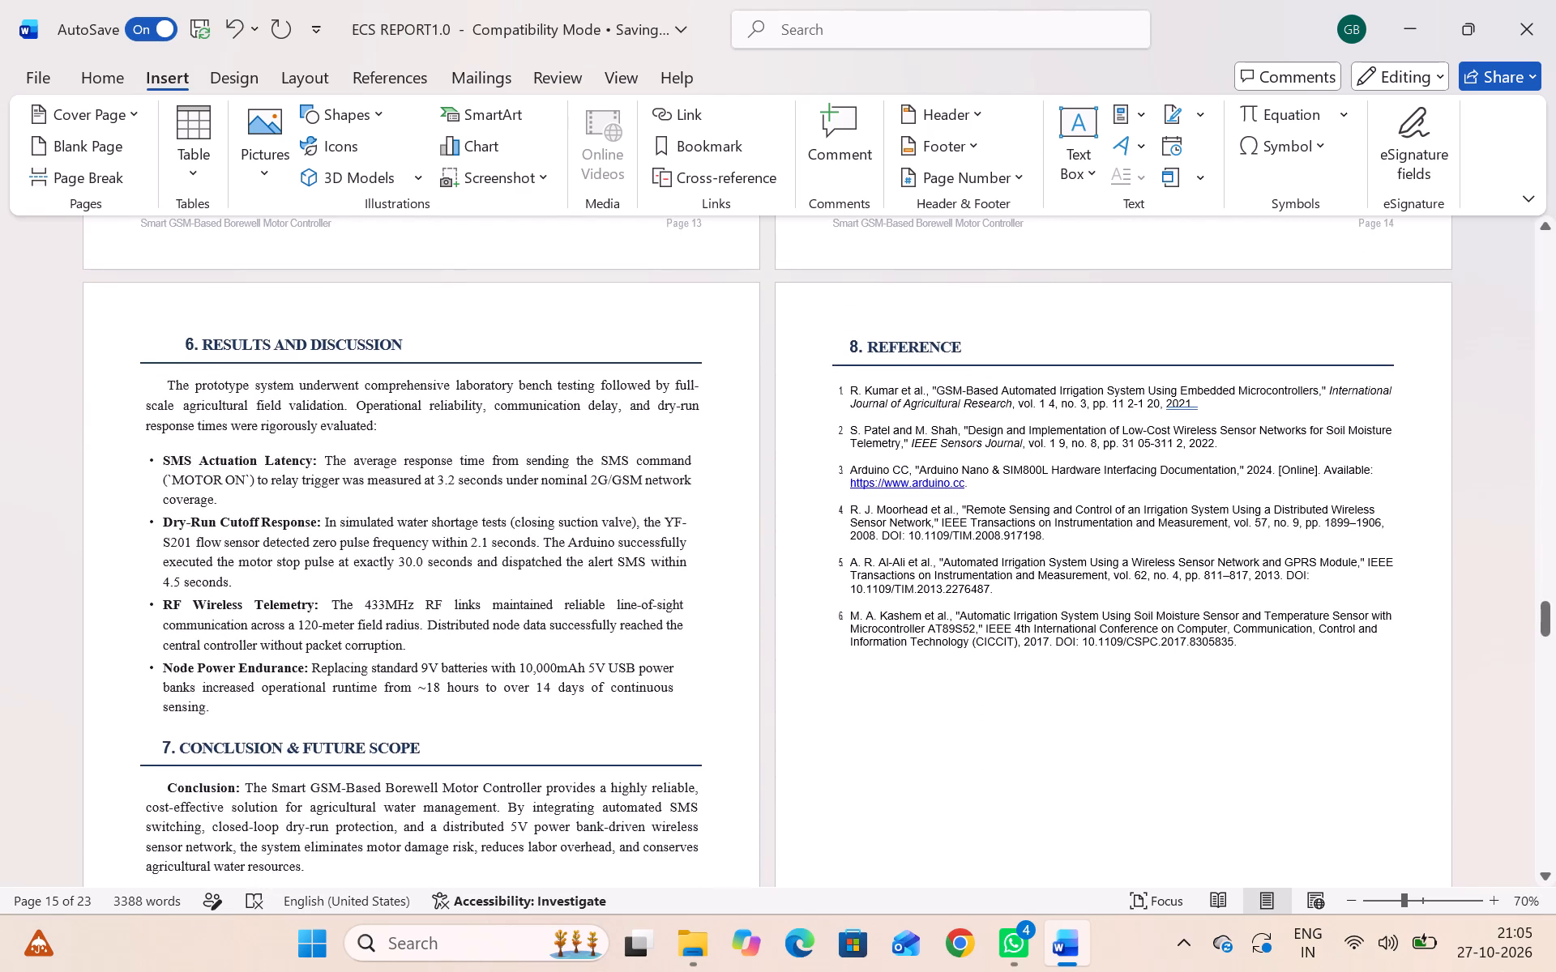
pyautogui.click(165, 743)
pyautogui.press('Tab')
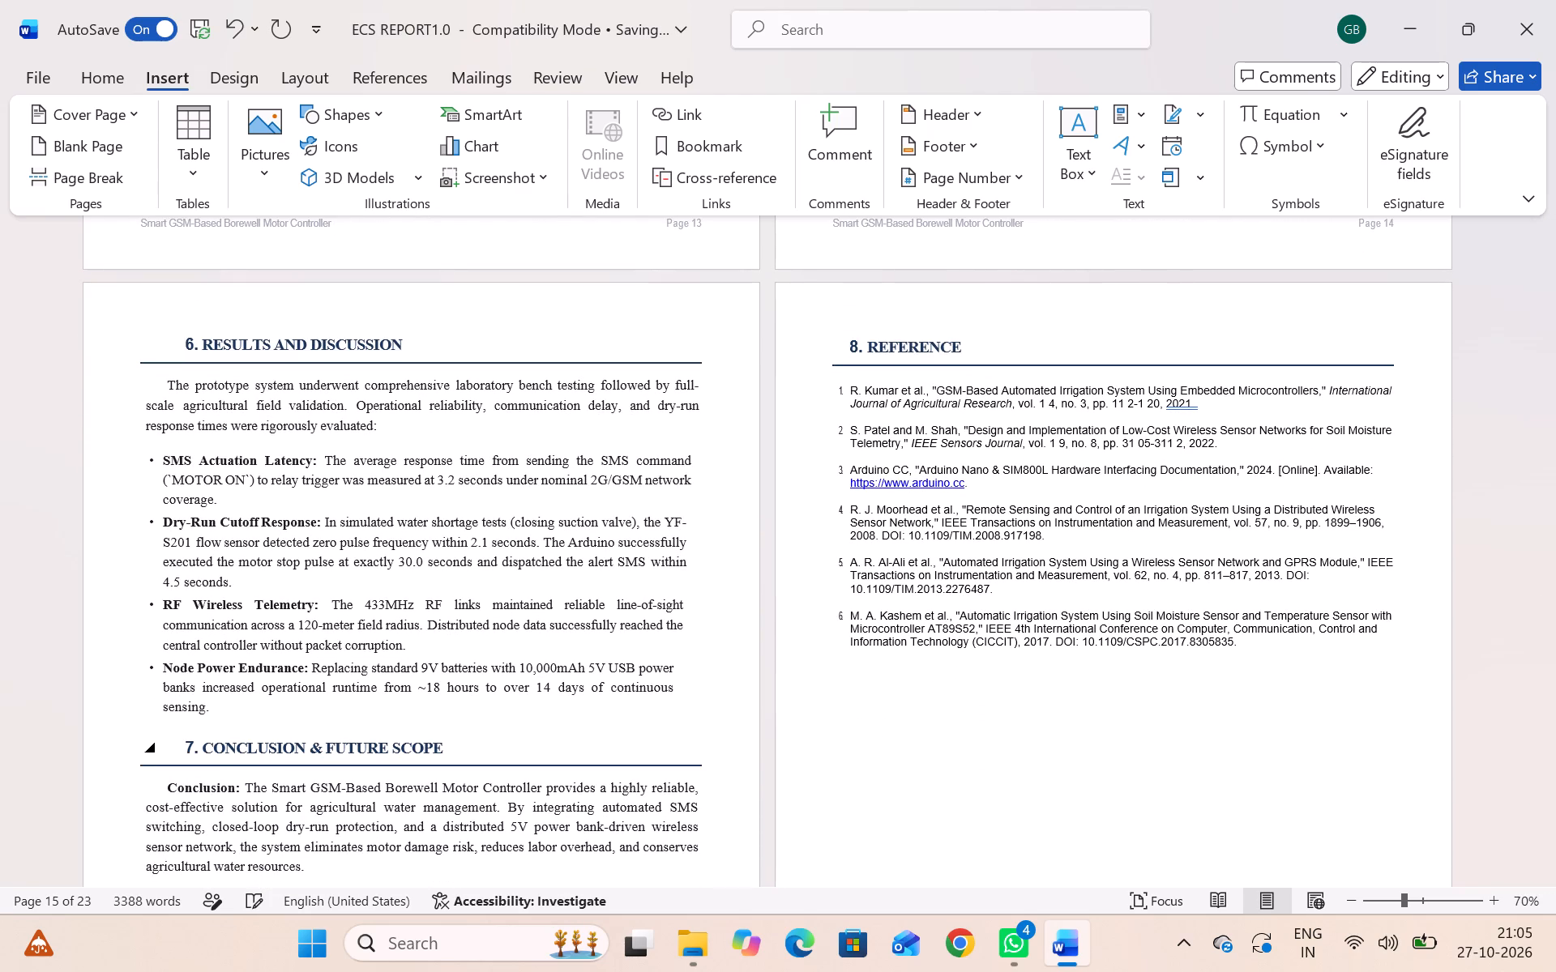
pyautogui.scroll(-1, 165, 743)
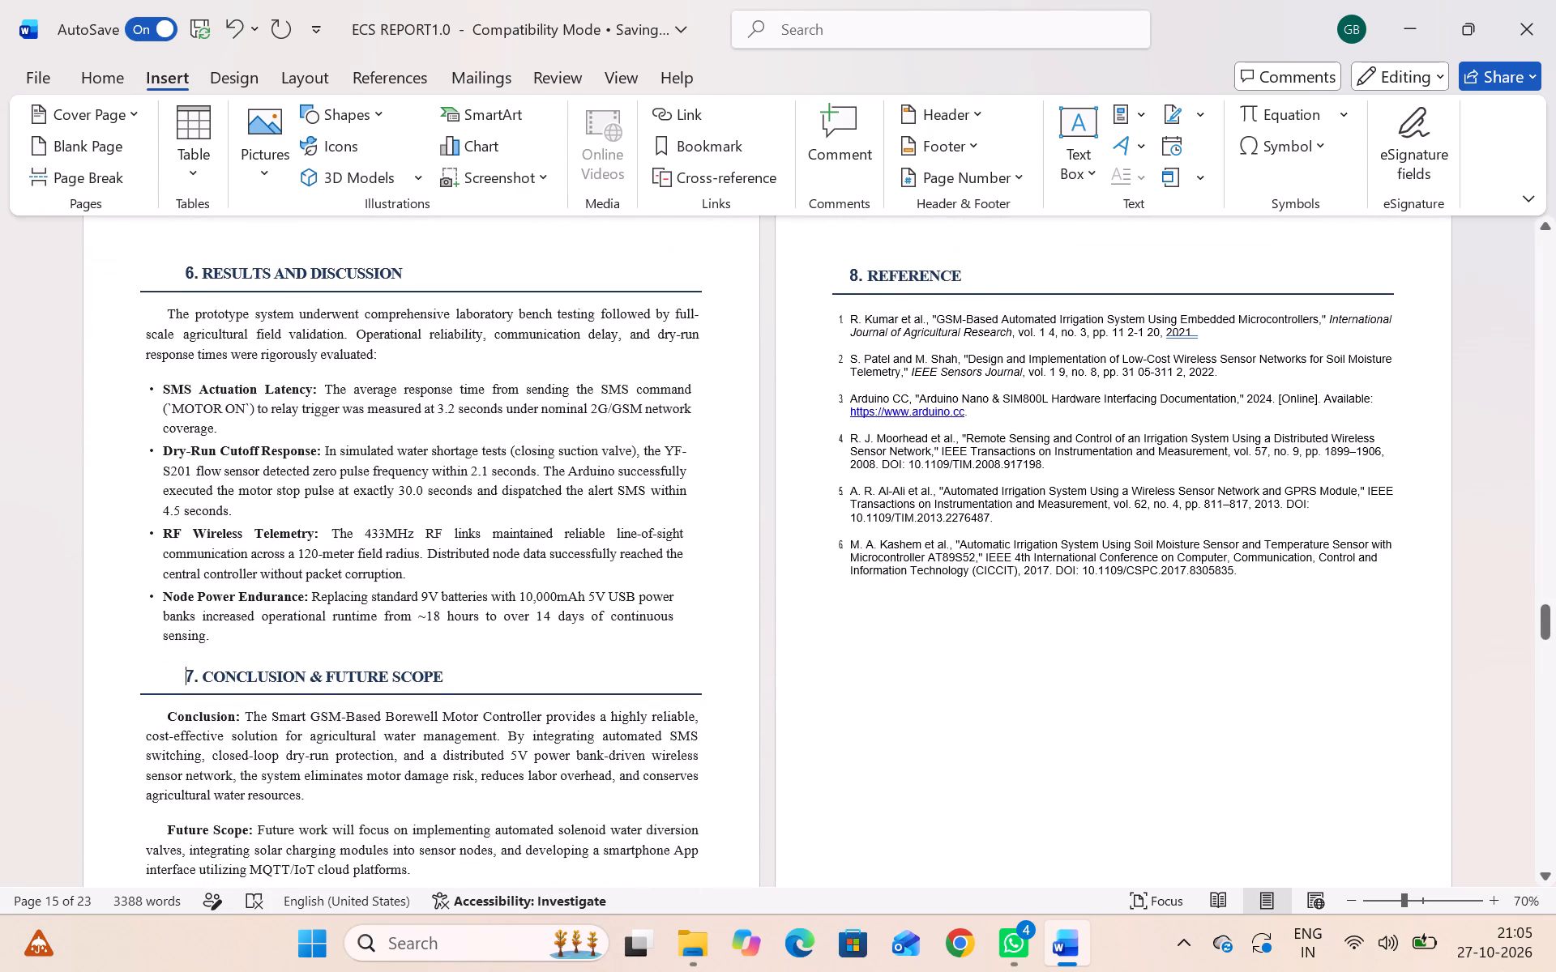
pyautogui.click(848, 276)
pyautogui.press('Tab')
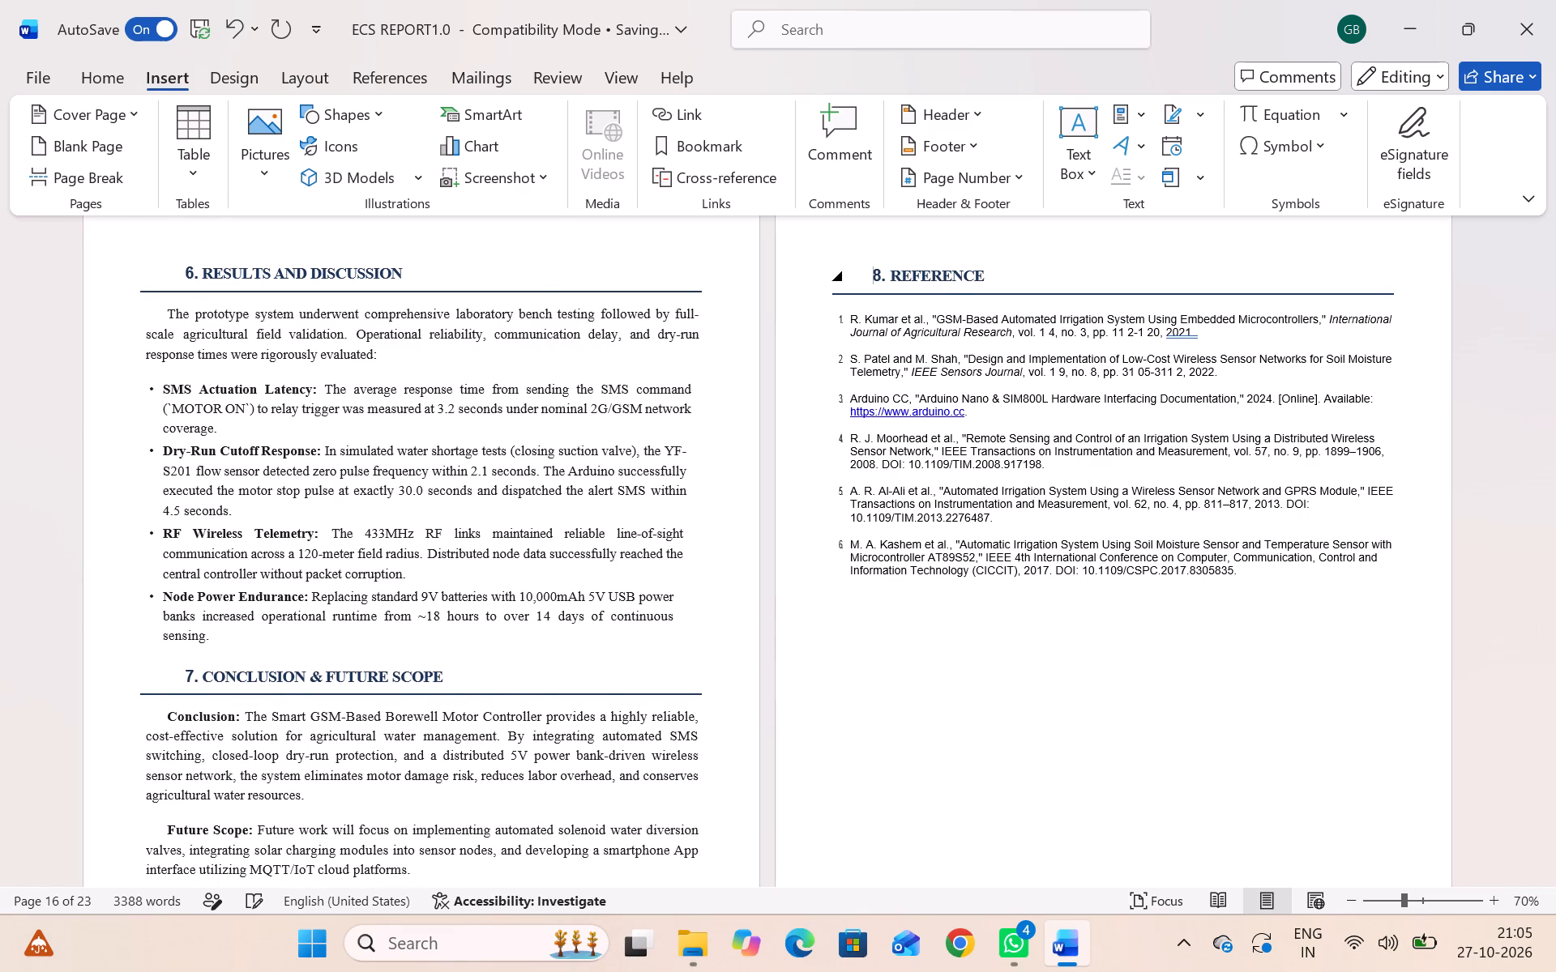
# Copy the "7. CONCLUSION & FUTURE SCOPE" heading with its rule onto a new line above the "9.Codes in Appendix" heading.
pyautogui.scroll(-8, 848, 276)
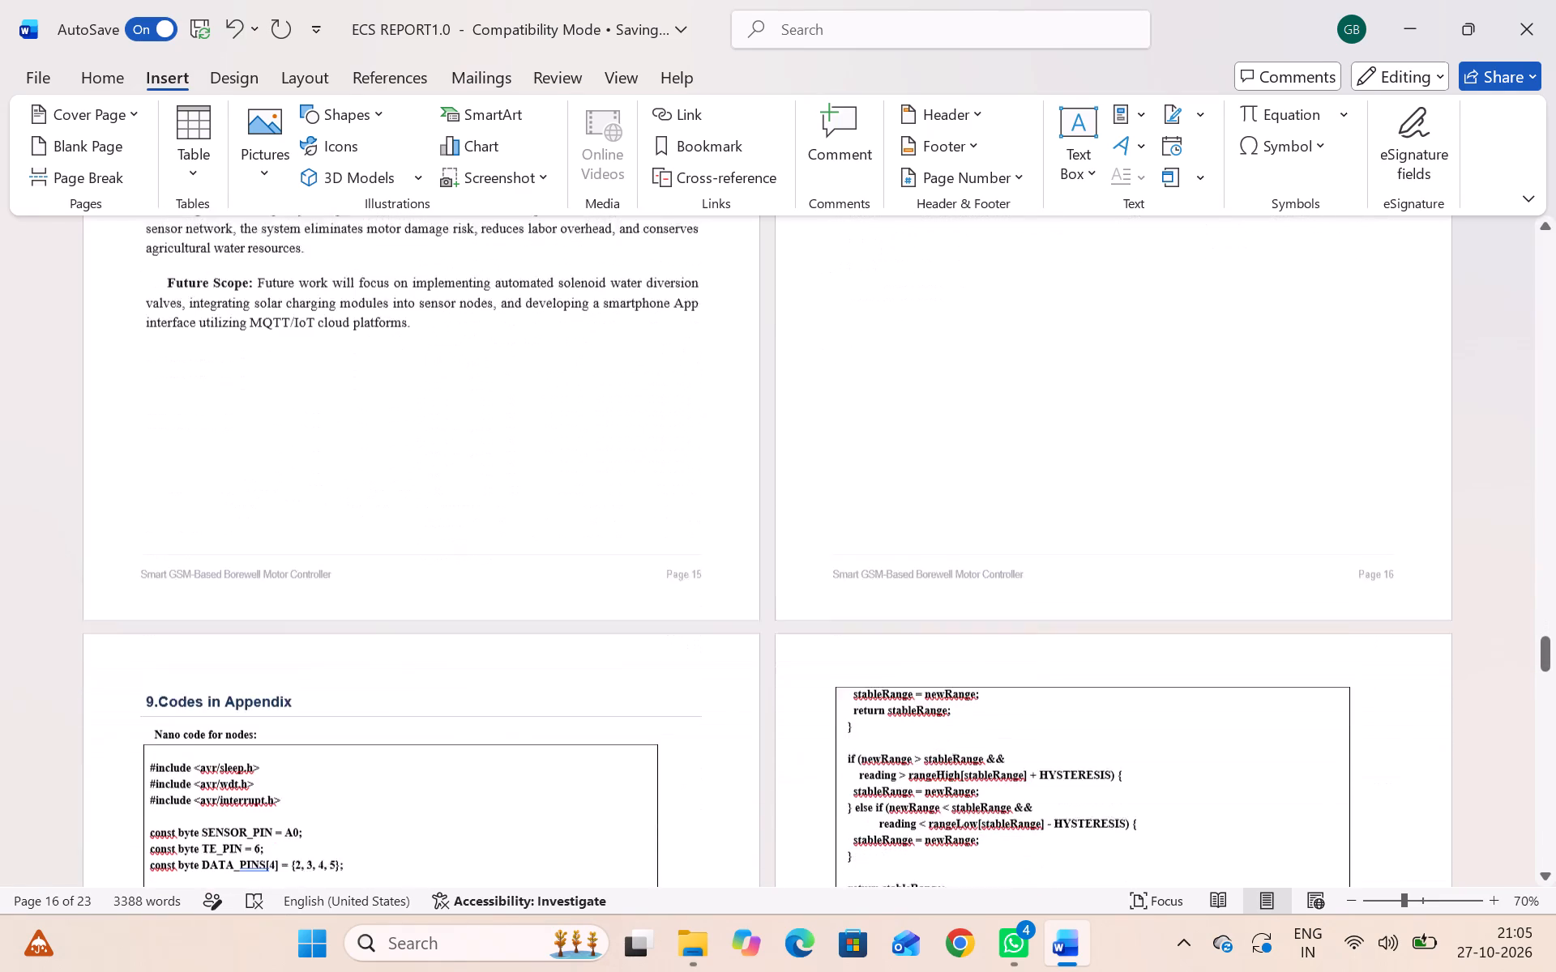
pyautogui.scroll(-1, 848, 276)
pyautogui.scroll(4, 848, 276)
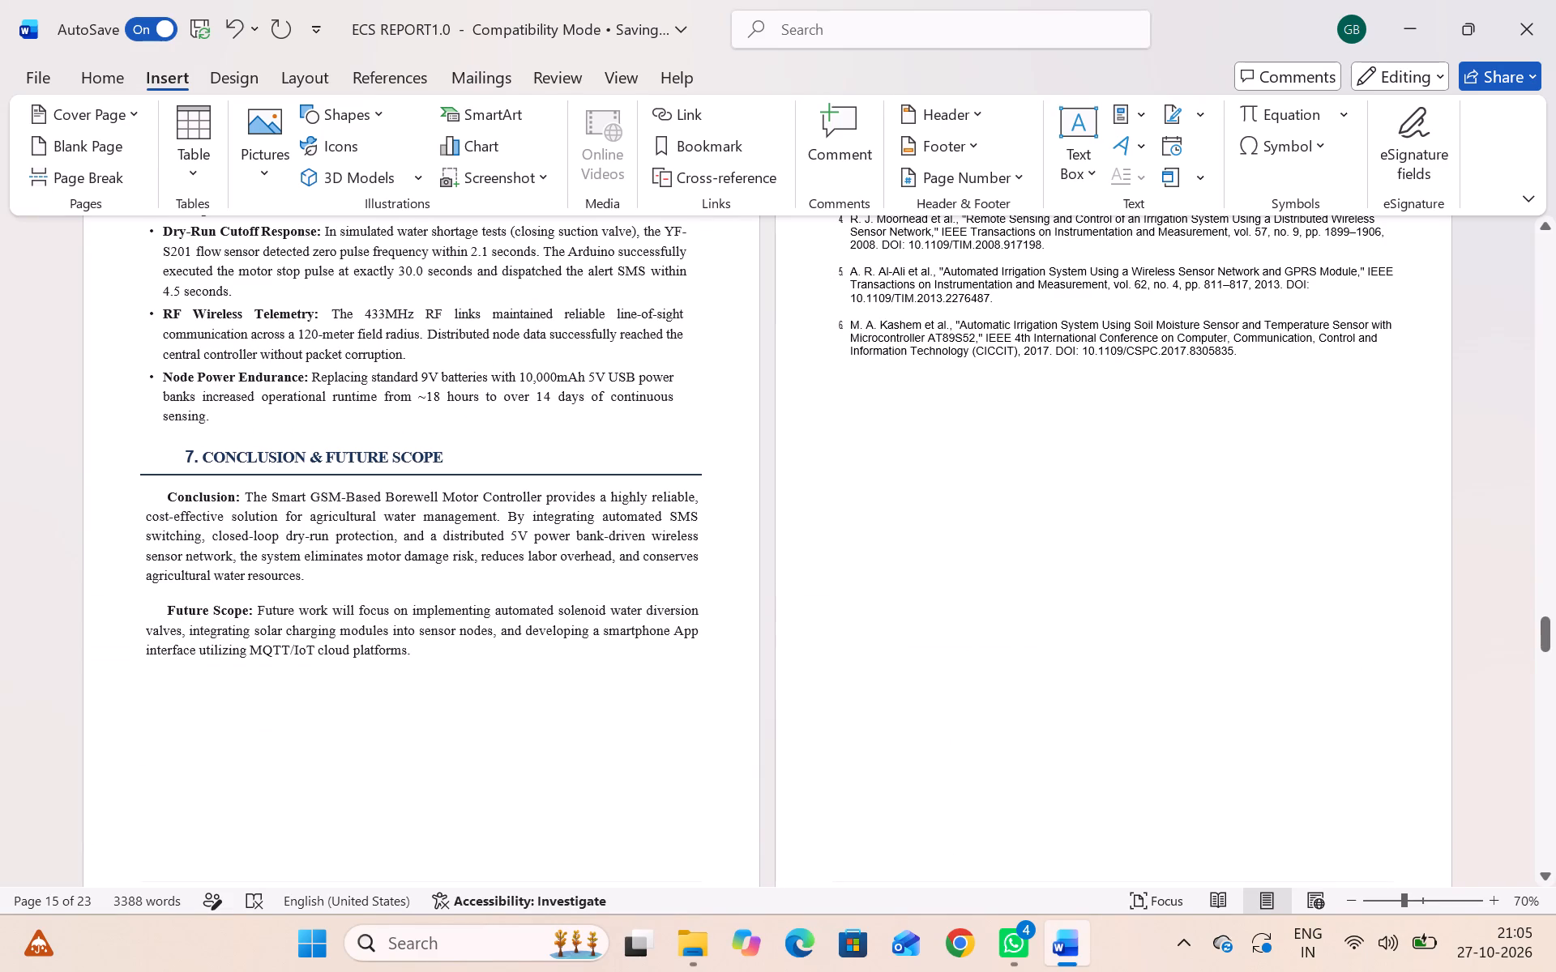
pyautogui.moveTo(186, 455); pyautogui.dragTo(190, 467)
pyautogui.hotkey('ctrl', 'c')
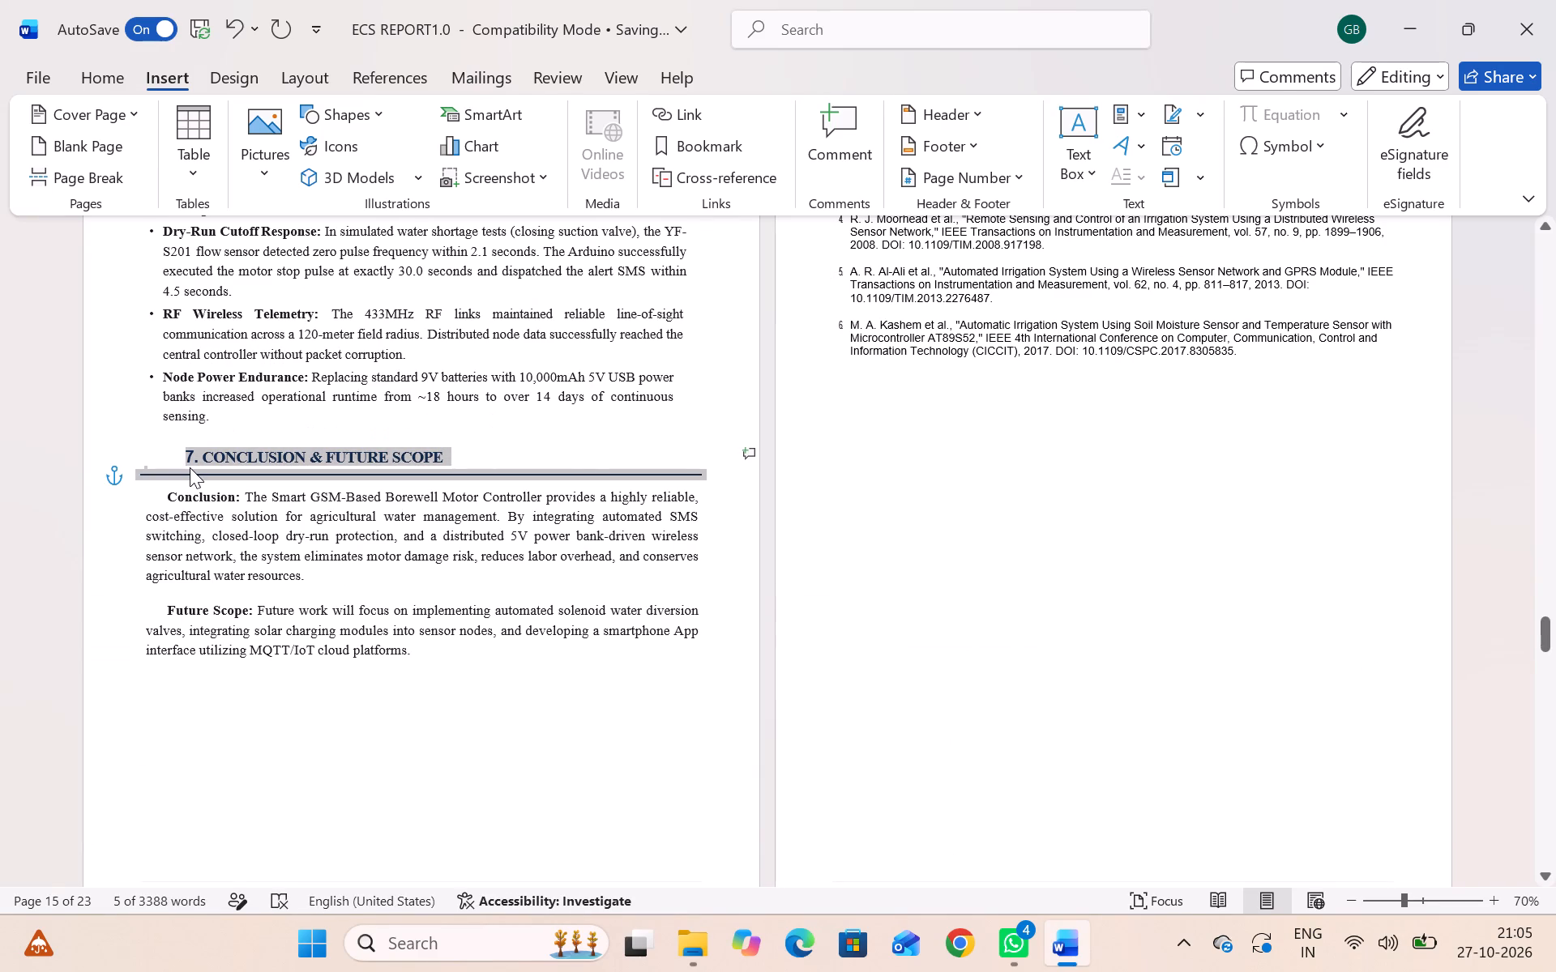
pyautogui.scroll(-3, 190, 467)
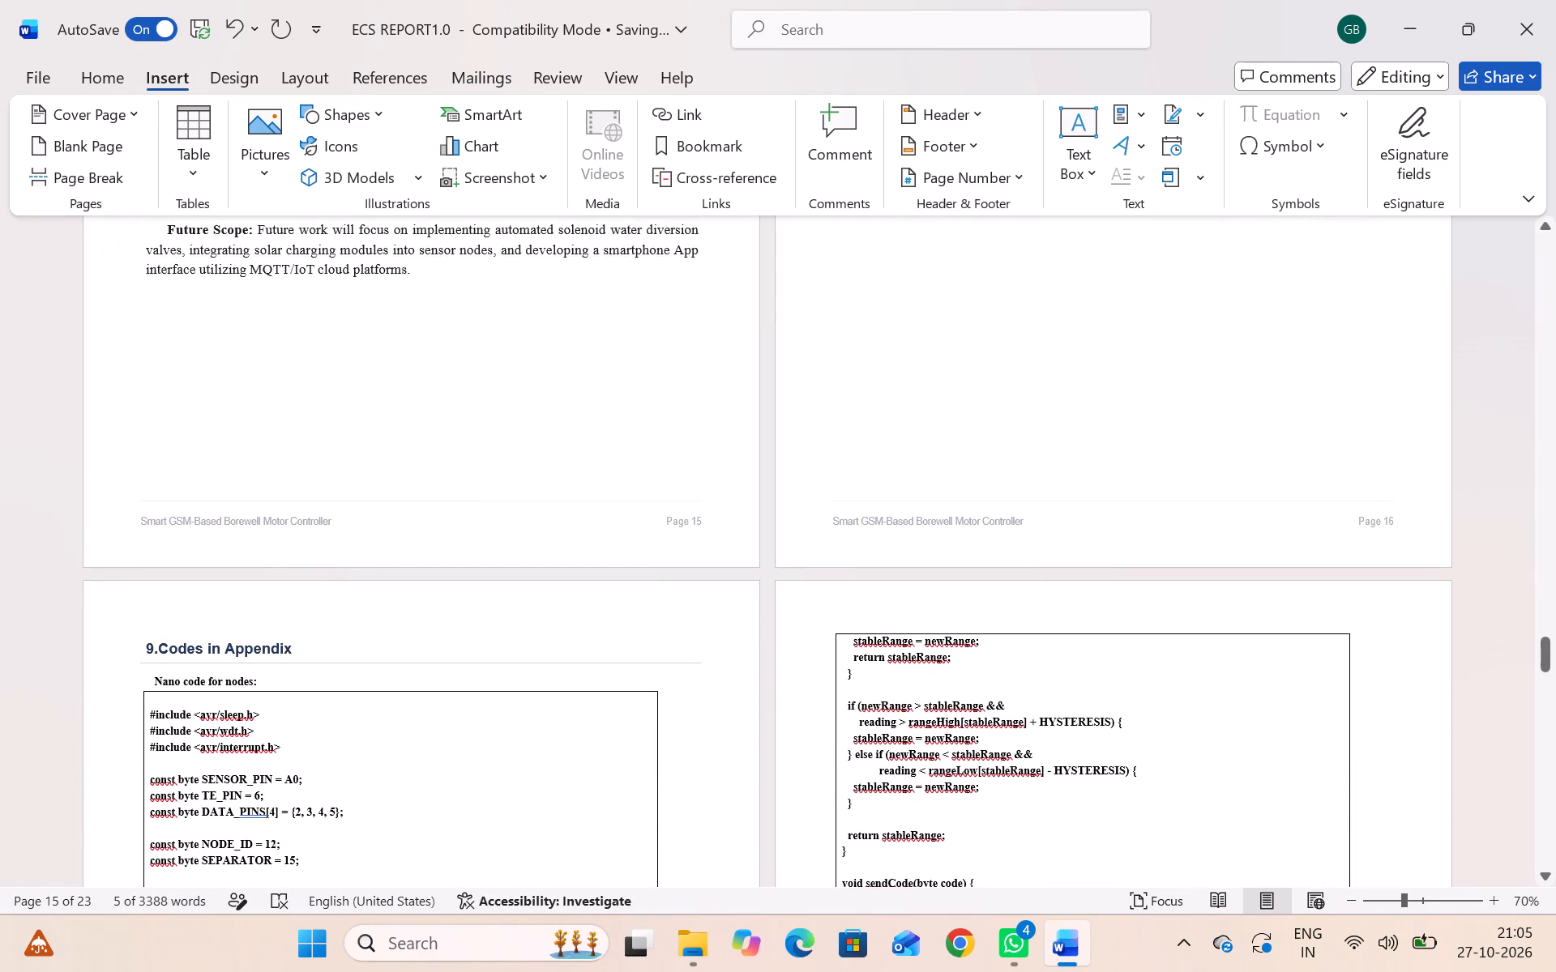
pyautogui.click(203, 626)
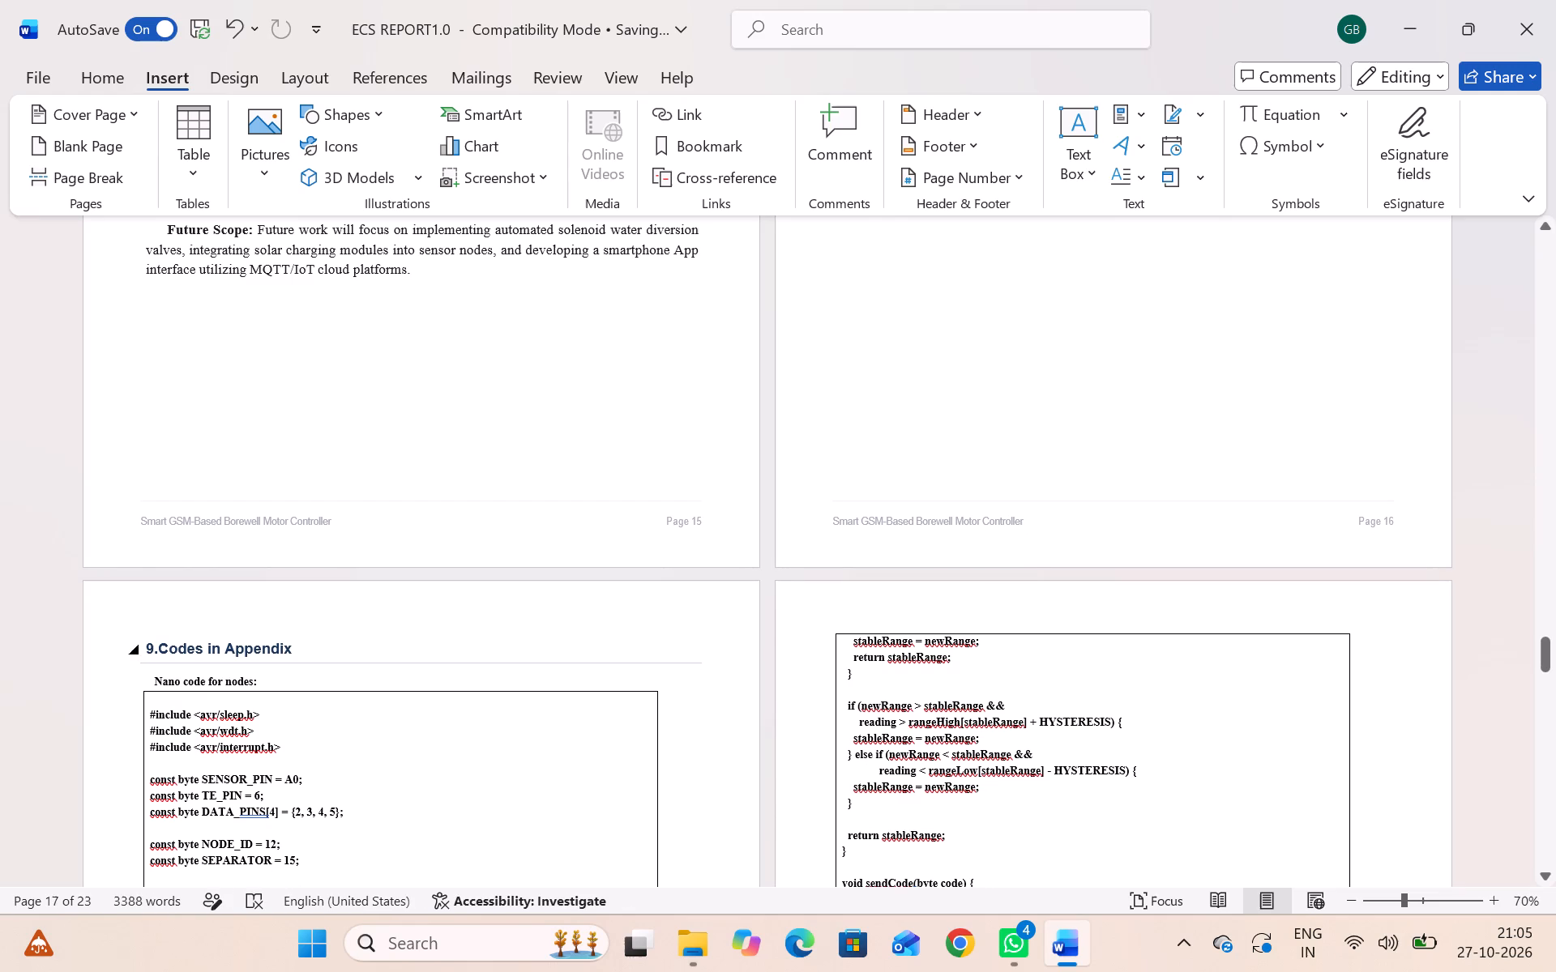
pyautogui.click(143, 642)
pyautogui.press('Return')
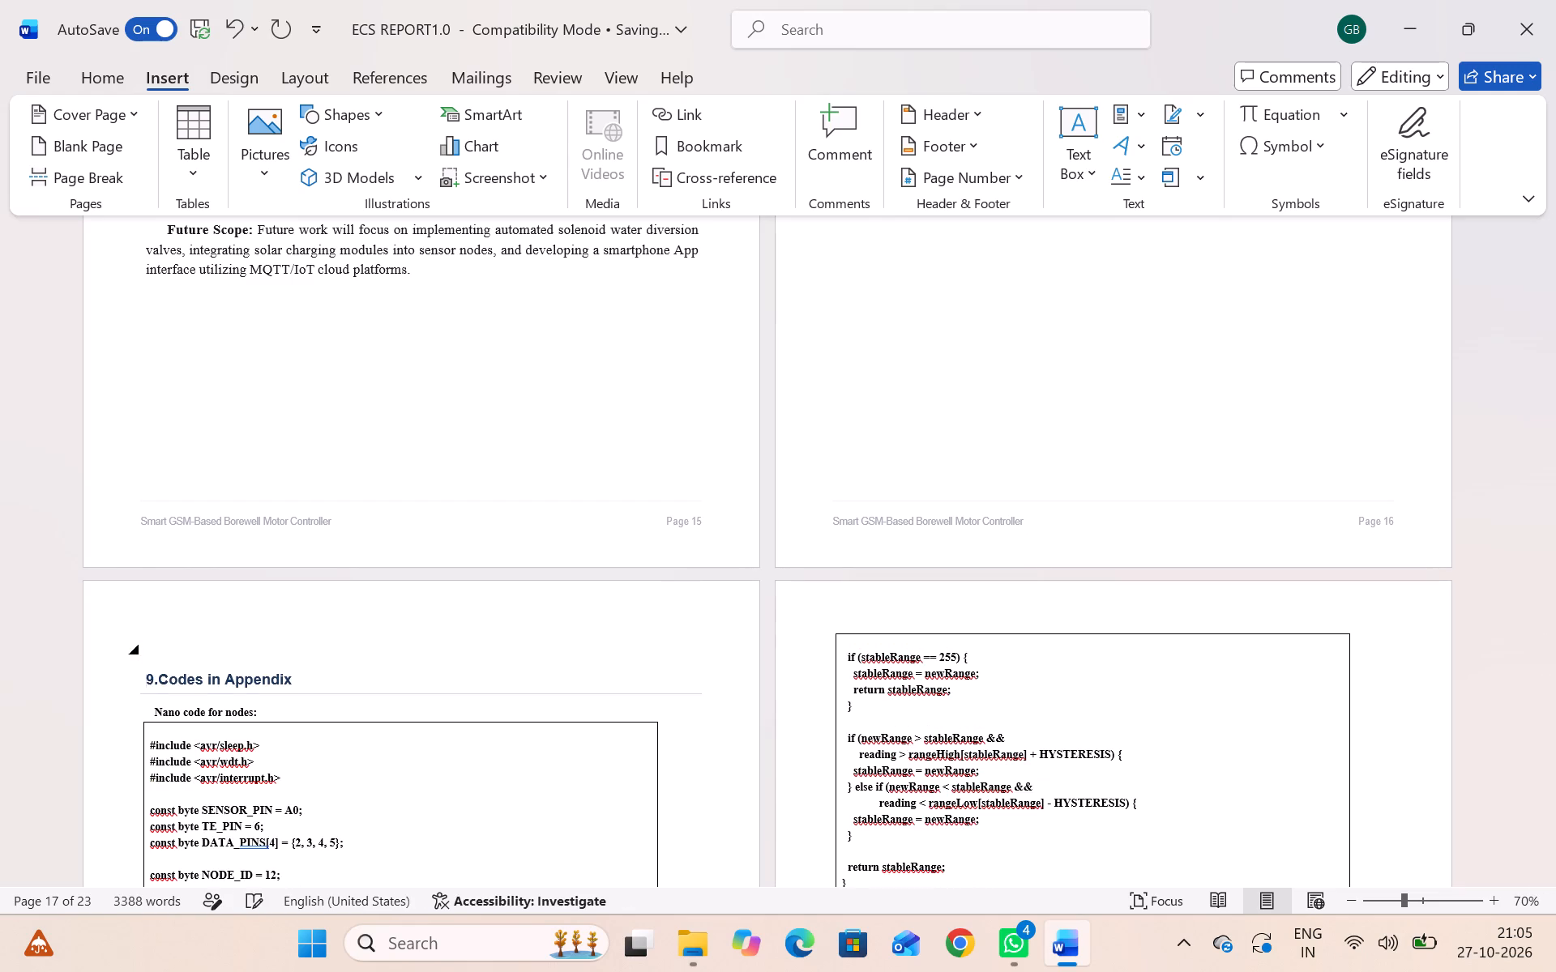
pyautogui.click(148, 639)
pyautogui.hotkey('ctrl', 'v')
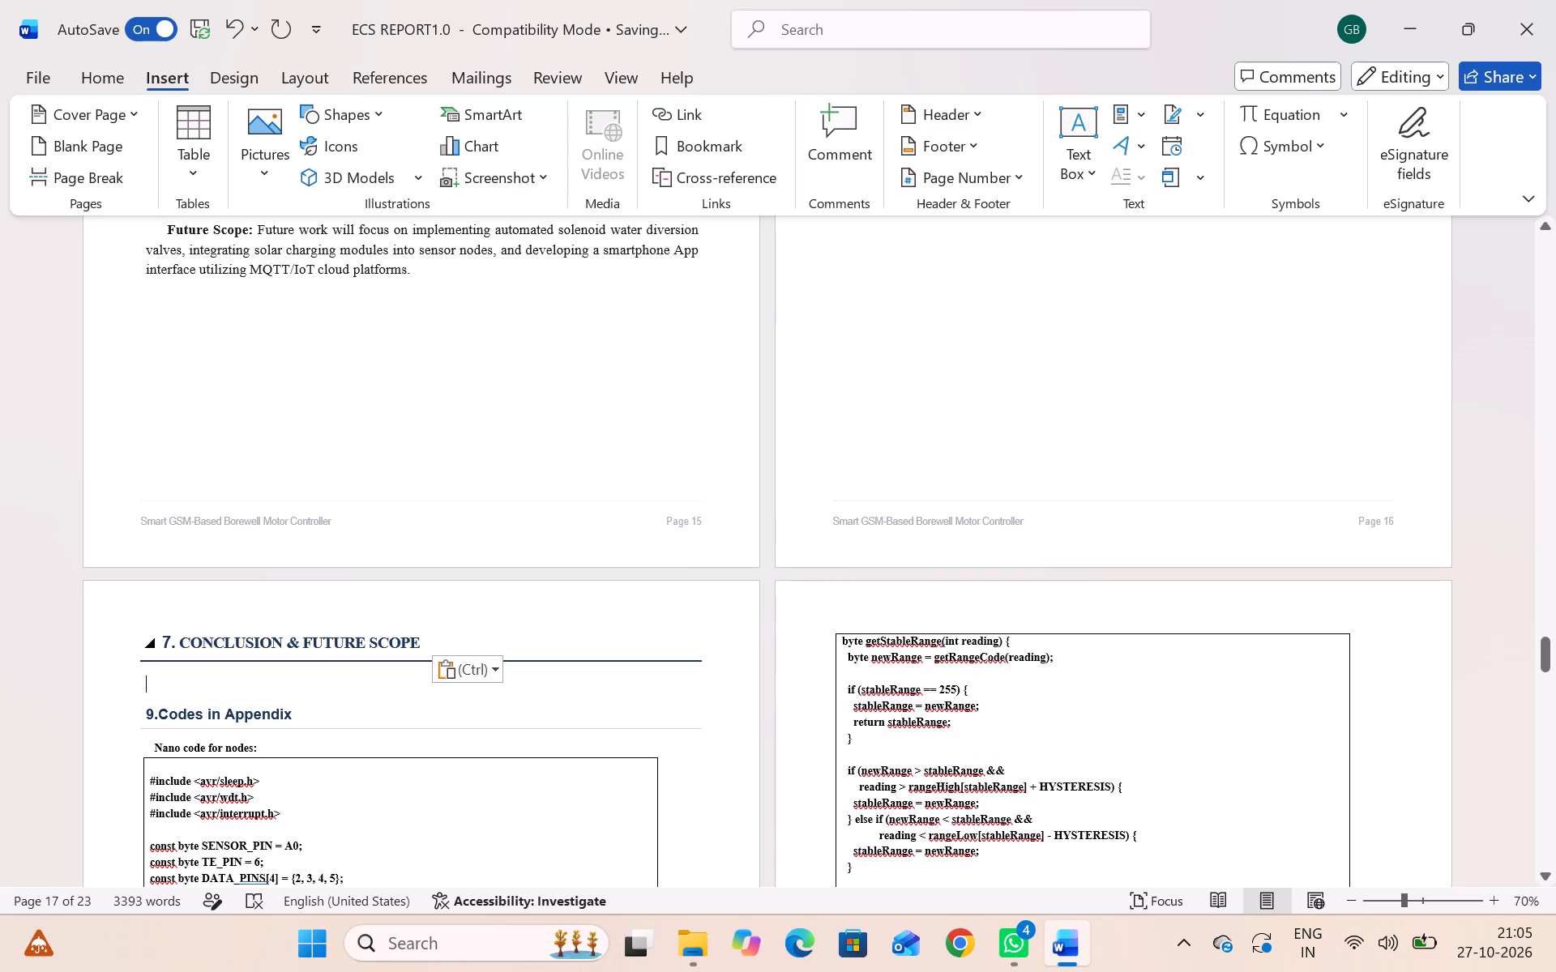
# Replace the title text of the pasted heading on page 17 with "Codes in Apppendix", keeping its number.
pyautogui.click(426, 634)
pyautogui.press('BackSpace')
pyautogui.press('BackSpace')
pyautogui.press('BackSpace')
pyautogui.press('BackSpace')
pyautogui.press('BackSpace')
pyautogui.press('BackSpace')
pyautogui.press('BackSpace')
pyautogui.press('BackSpace')
pyautogui.press('BackSpace')
pyautogui.press('BackSpace')
pyautogui.press('BackSpace')
pyautogui.press('BackSpace')
pyautogui.press('BackSpace')
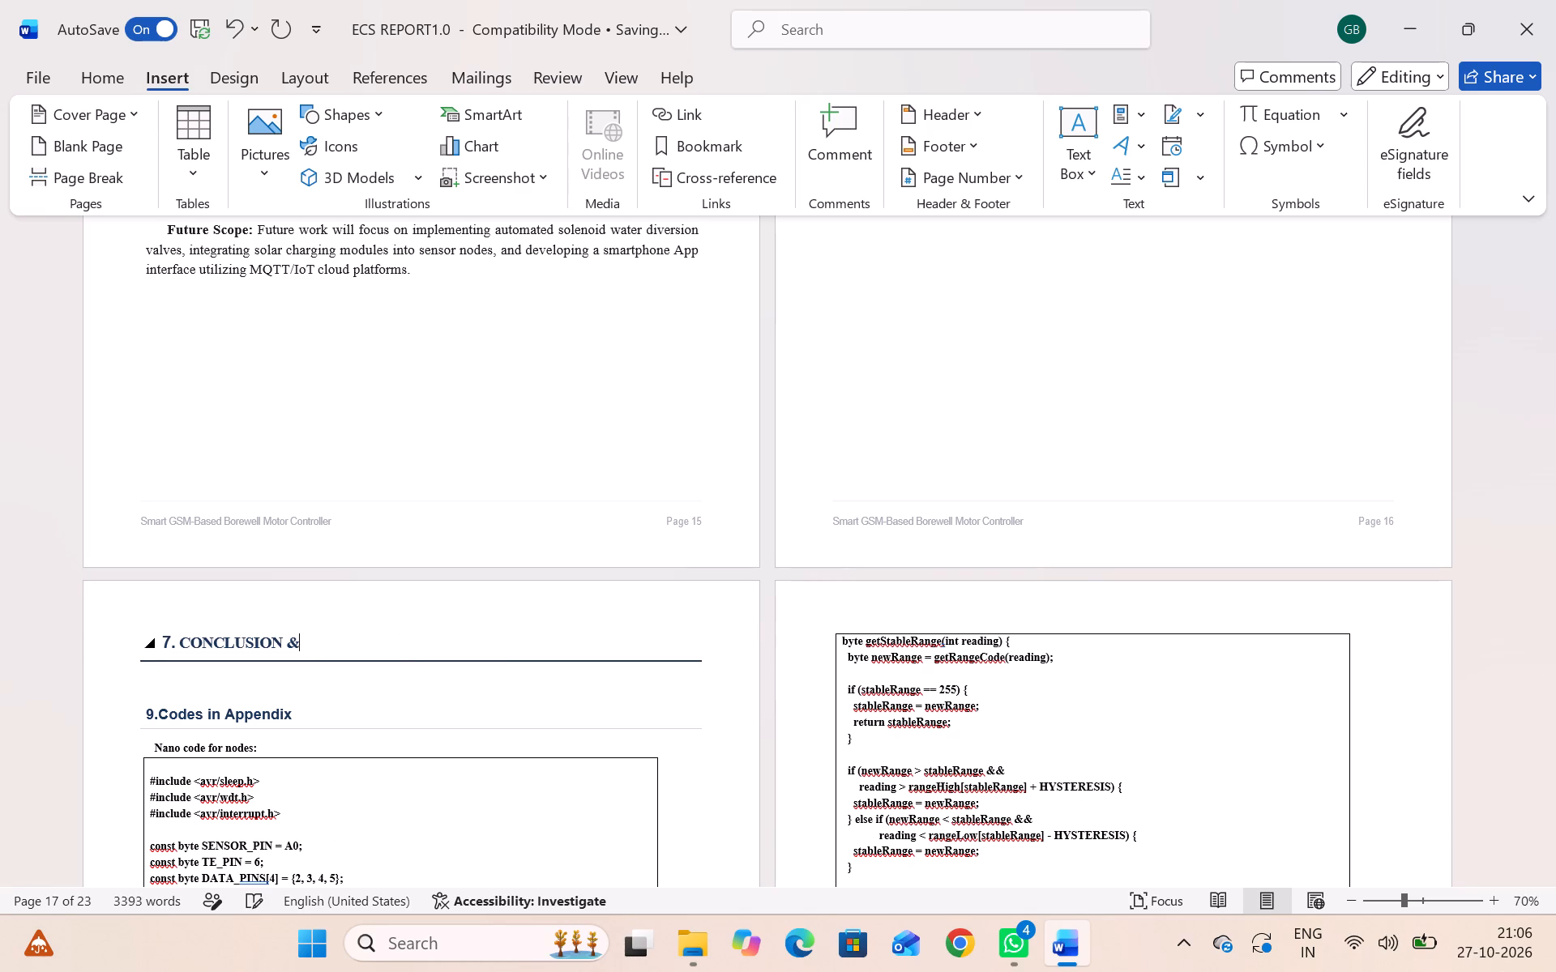
pyautogui.press('BackSpace')
pyautogui.press('BackSpace')
pyautogui.press('BackSpace')
pyautogui.press('BackSpace')
pyautogui.press('BackSpace')
pyautogui.press('BackSpace')
pyautogui.press('BackSpace')
pyautogui.press('BackSpace')
pyautogui.press('BackSpace')
pyautogui.press('BackSpace')
pyautogui.press('BackSpace')
pyautogui.press('BackSpace')
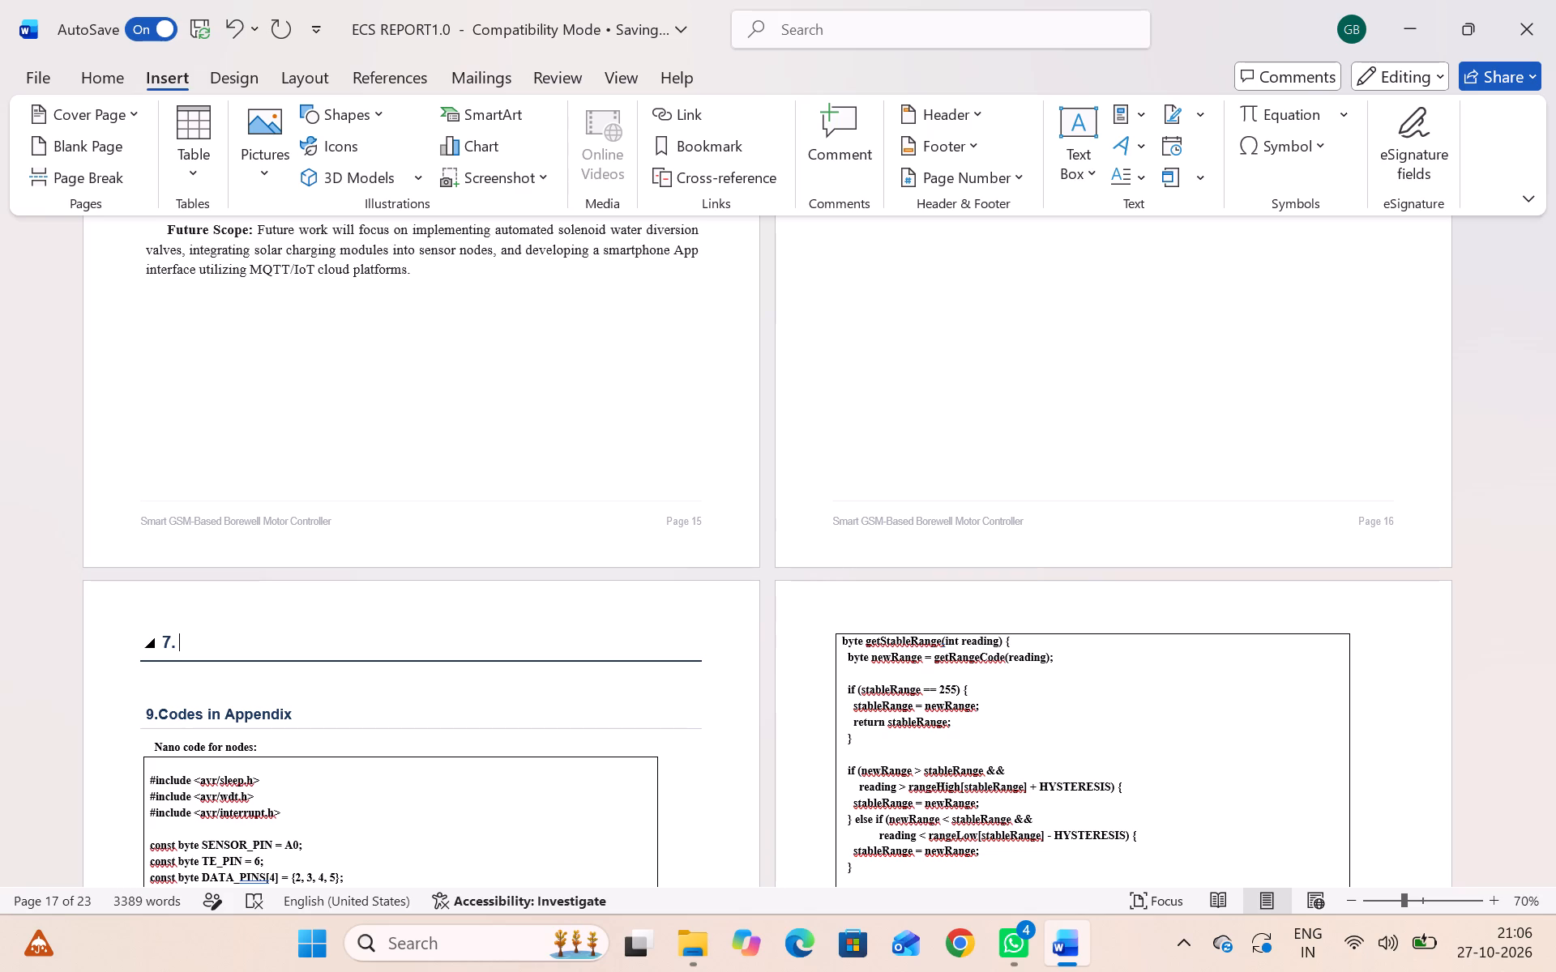
pyautogui.press('c')
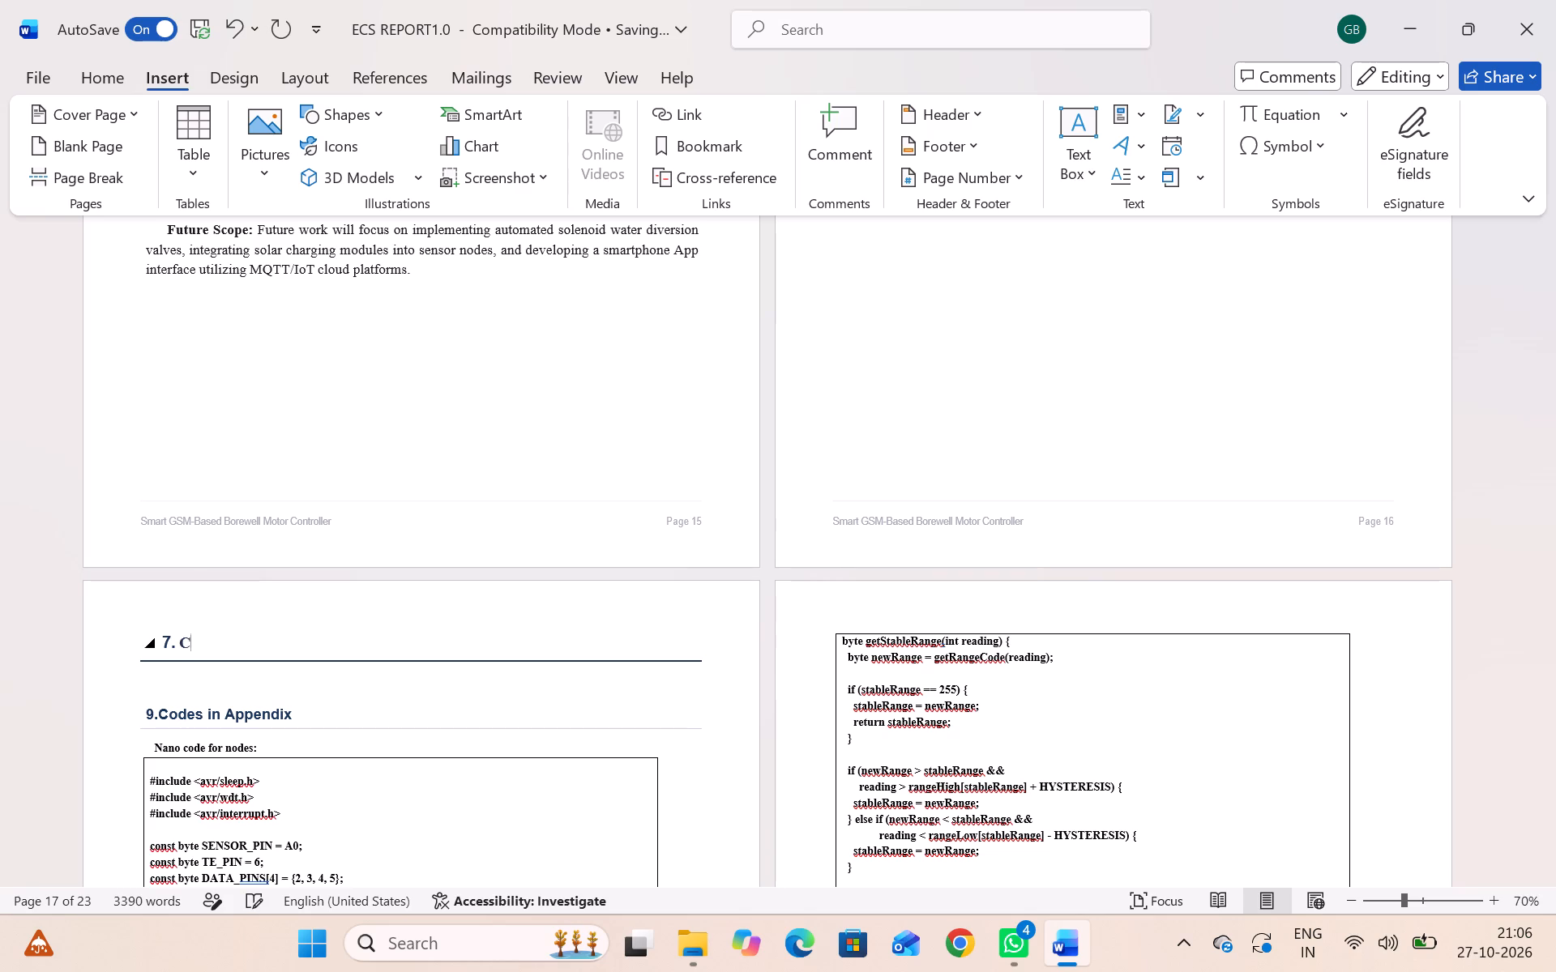
pyautogui.write('odes')
pyautogui.press('space')
pyautogui.write('in')
pyautogui.press('space')
pyautogui.press('a')
pyautogui.write('pe')
pyautogui.press('BackSpace')
pyautogui.write('ppe')
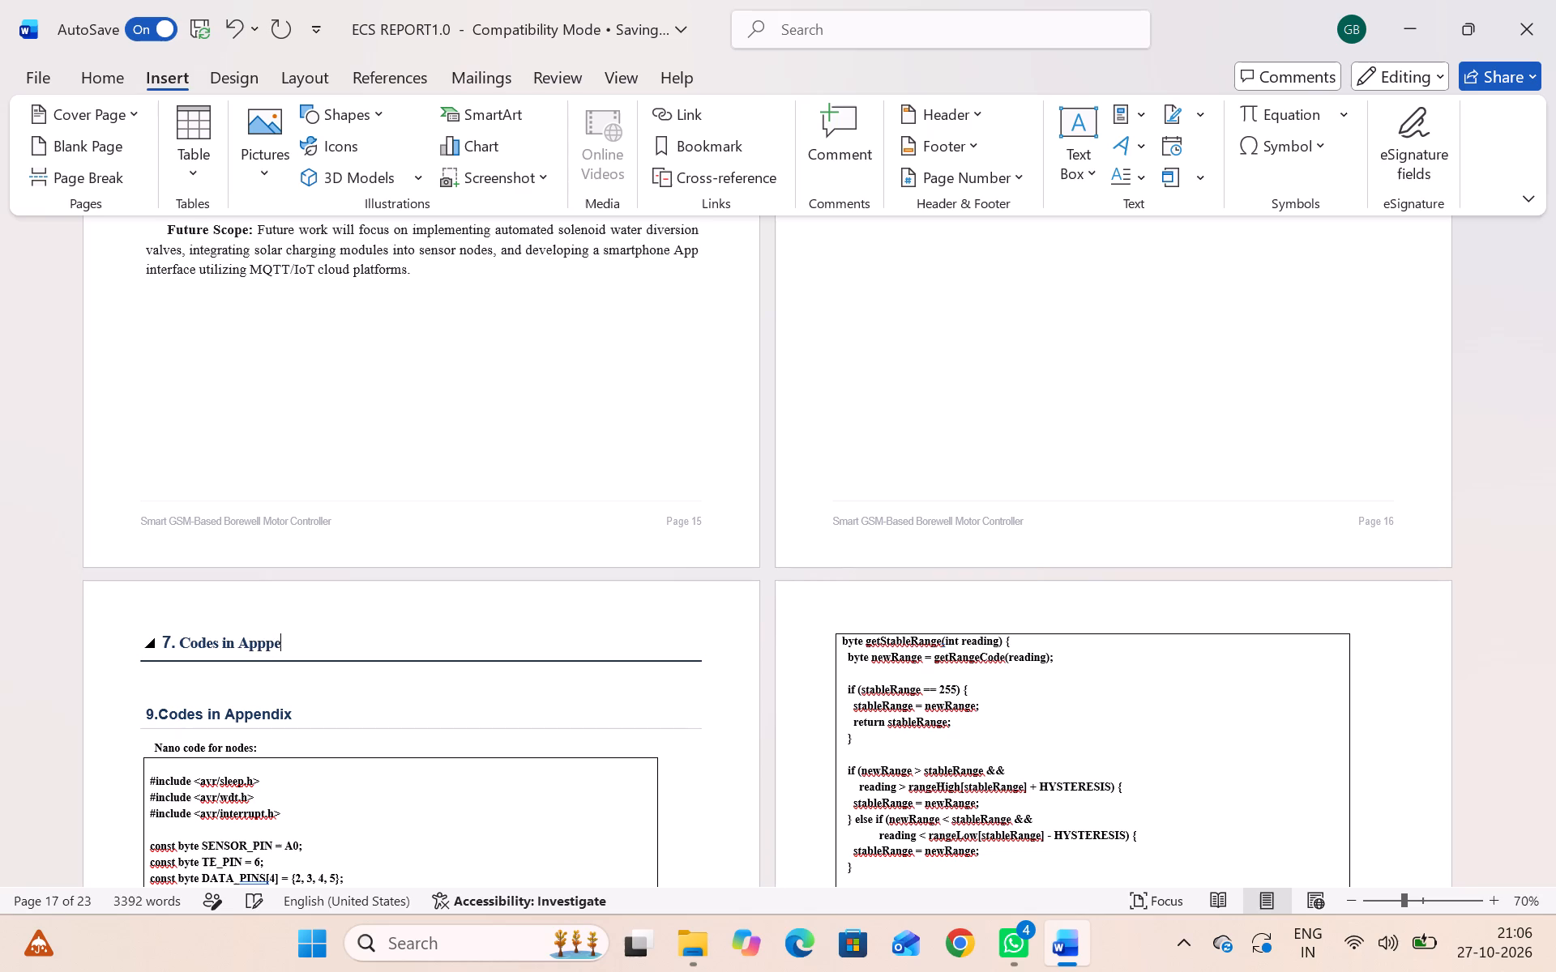
pyautogui.press('n')
pyautogui.write('dix')
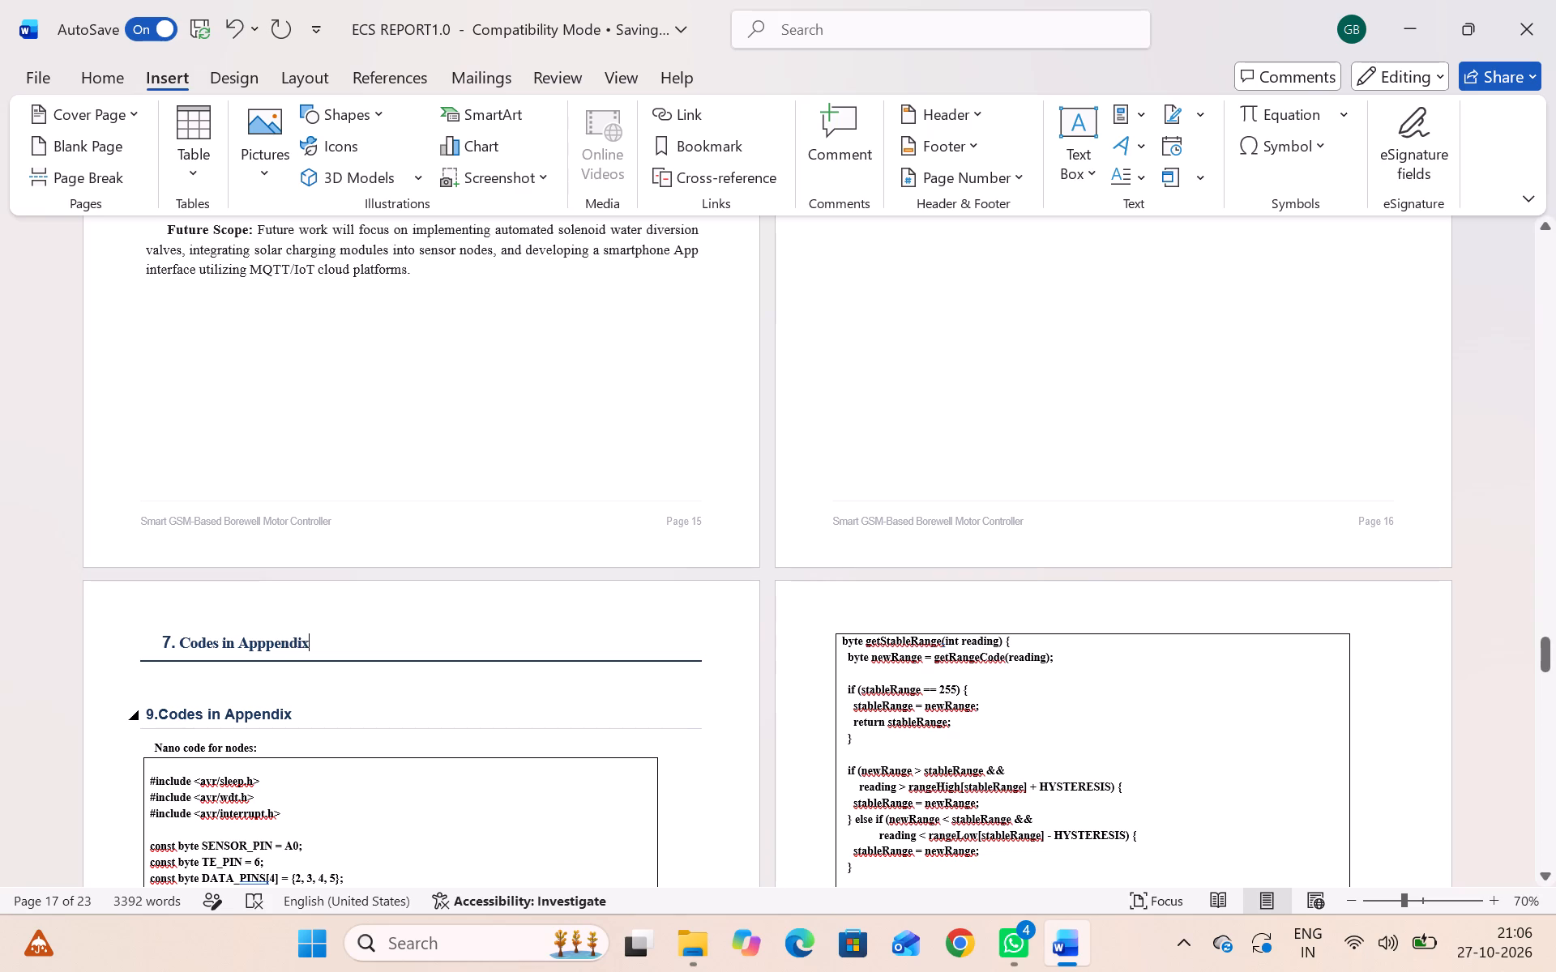
# Renumber the pasted heading as "9." and indent it by one tab stop.
pyautogui.click(177, 640)
pyautogui.press('BackSpace')
pyautogui.press('BackSpace')
pyautogui.press('BackSpace')
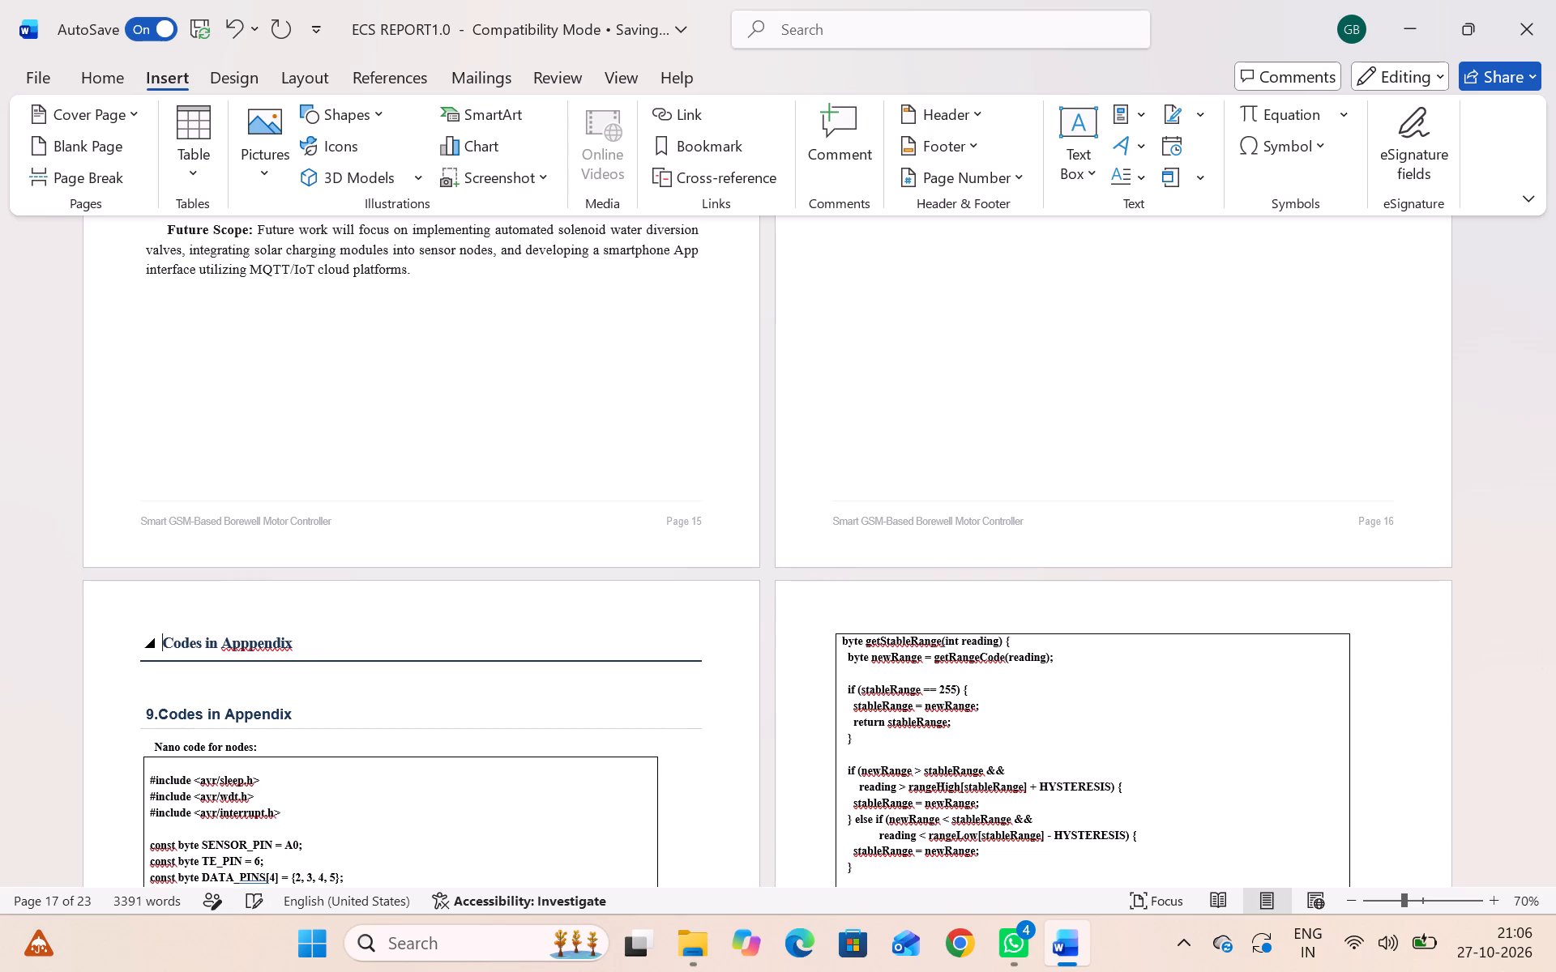
pyautogui.write('9.')
pyautogui.press('Left')
pyautogui.press('Left')
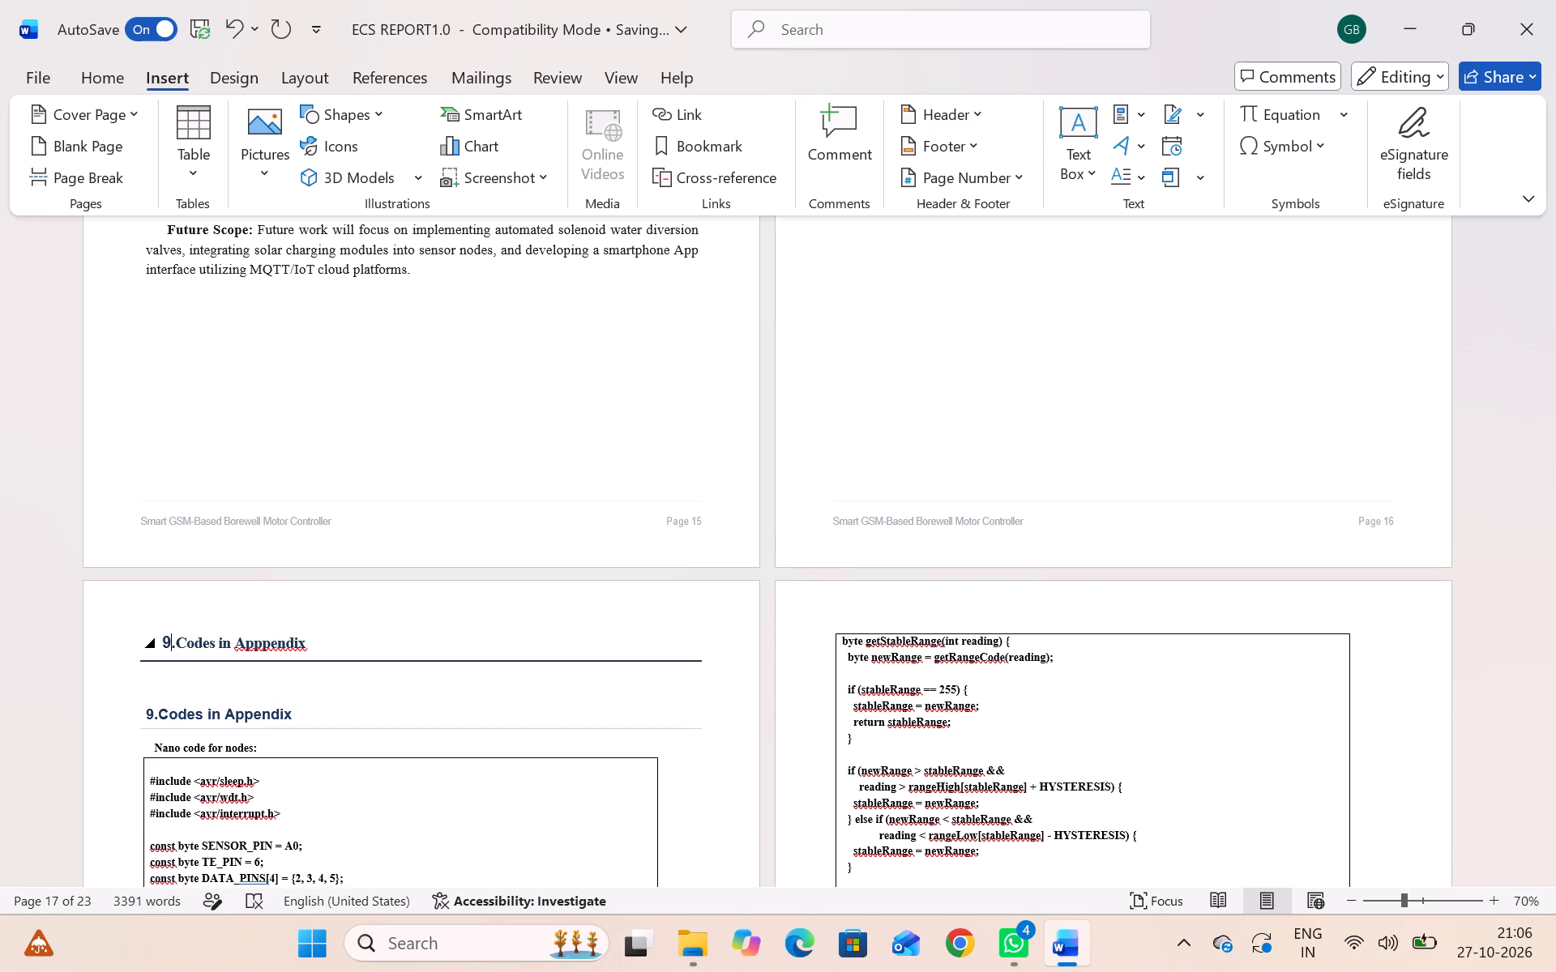
pyautogui.press('Tab')
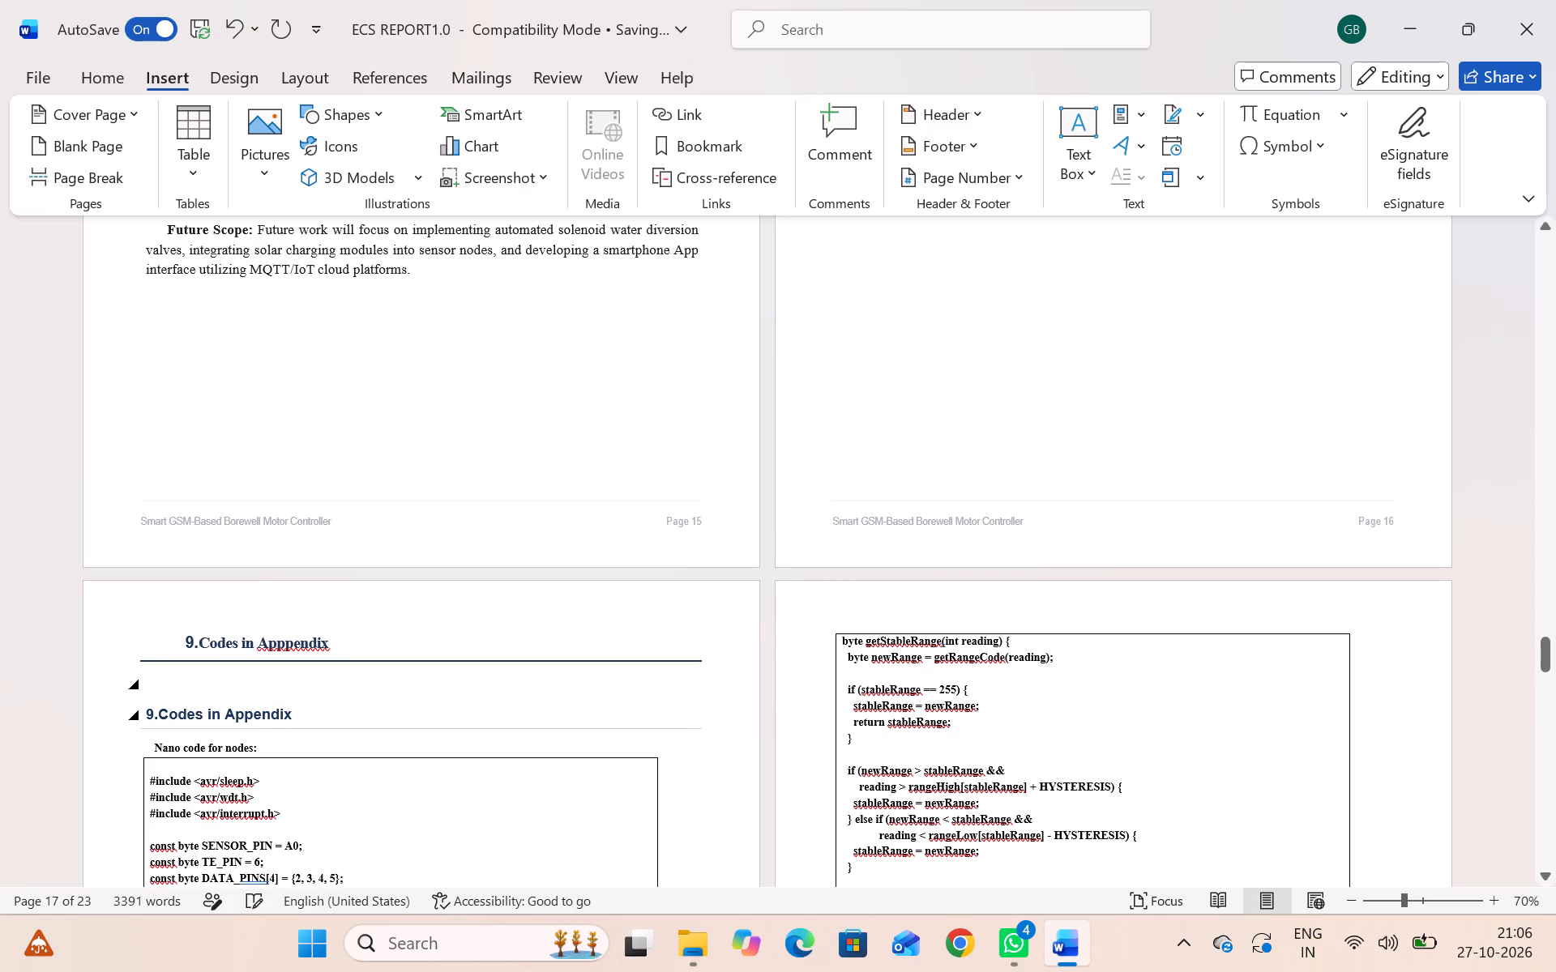
# Correct the spelling of "Apppendix" to "Appendix" in the new heading.
pyautogui.click(284, 636)
pyautogui.press('BackSpace')
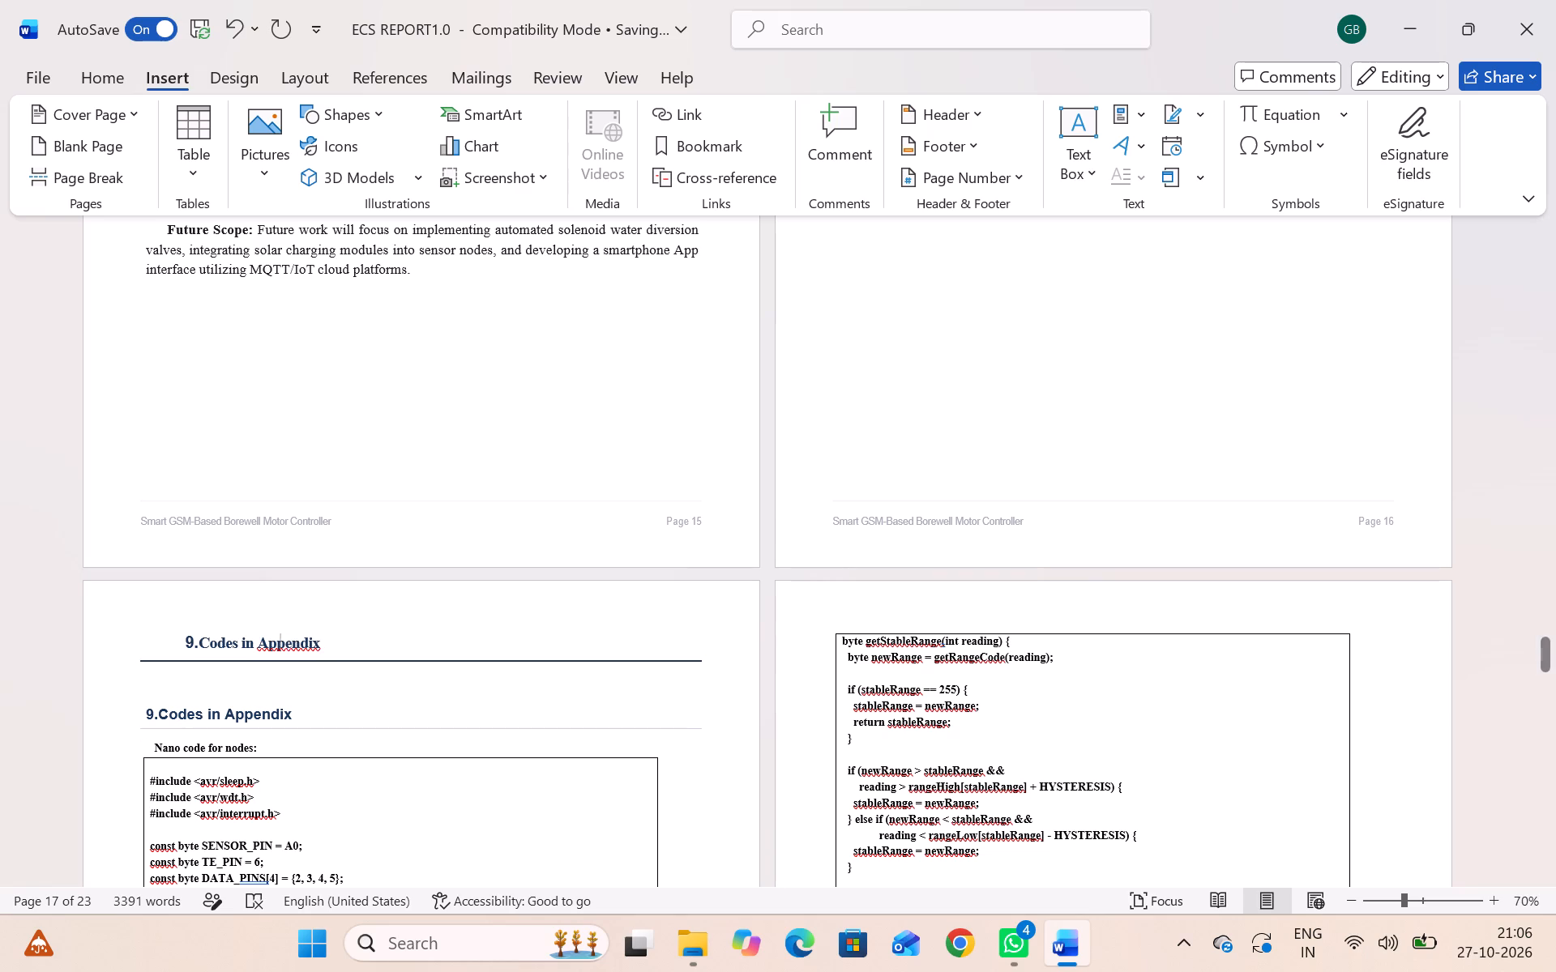
pyautogui.press('Down')
# Delete the old "9.Codes in Appendix" heading below the new one, along with its leftover empty line.
pyautogui.moveTo(147, 708); pyautogui.dragTo(150, 710)
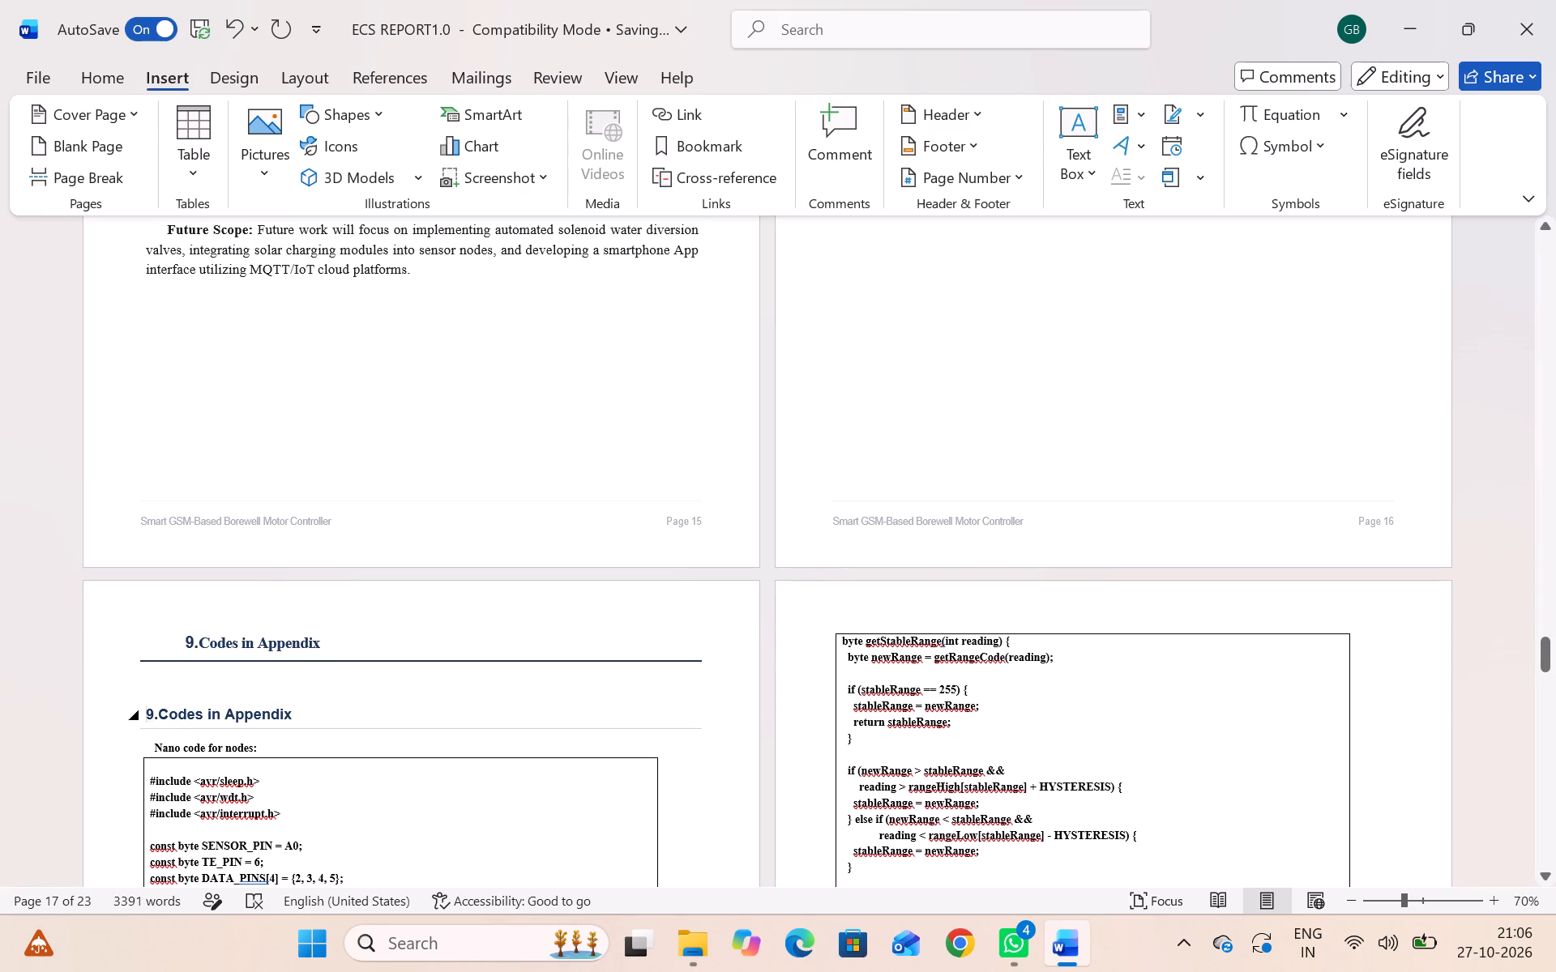
pyautogui.moveTo(150, 710); pyautogui.dragTo(362, 728)
pyautogui.press('BackSpace')
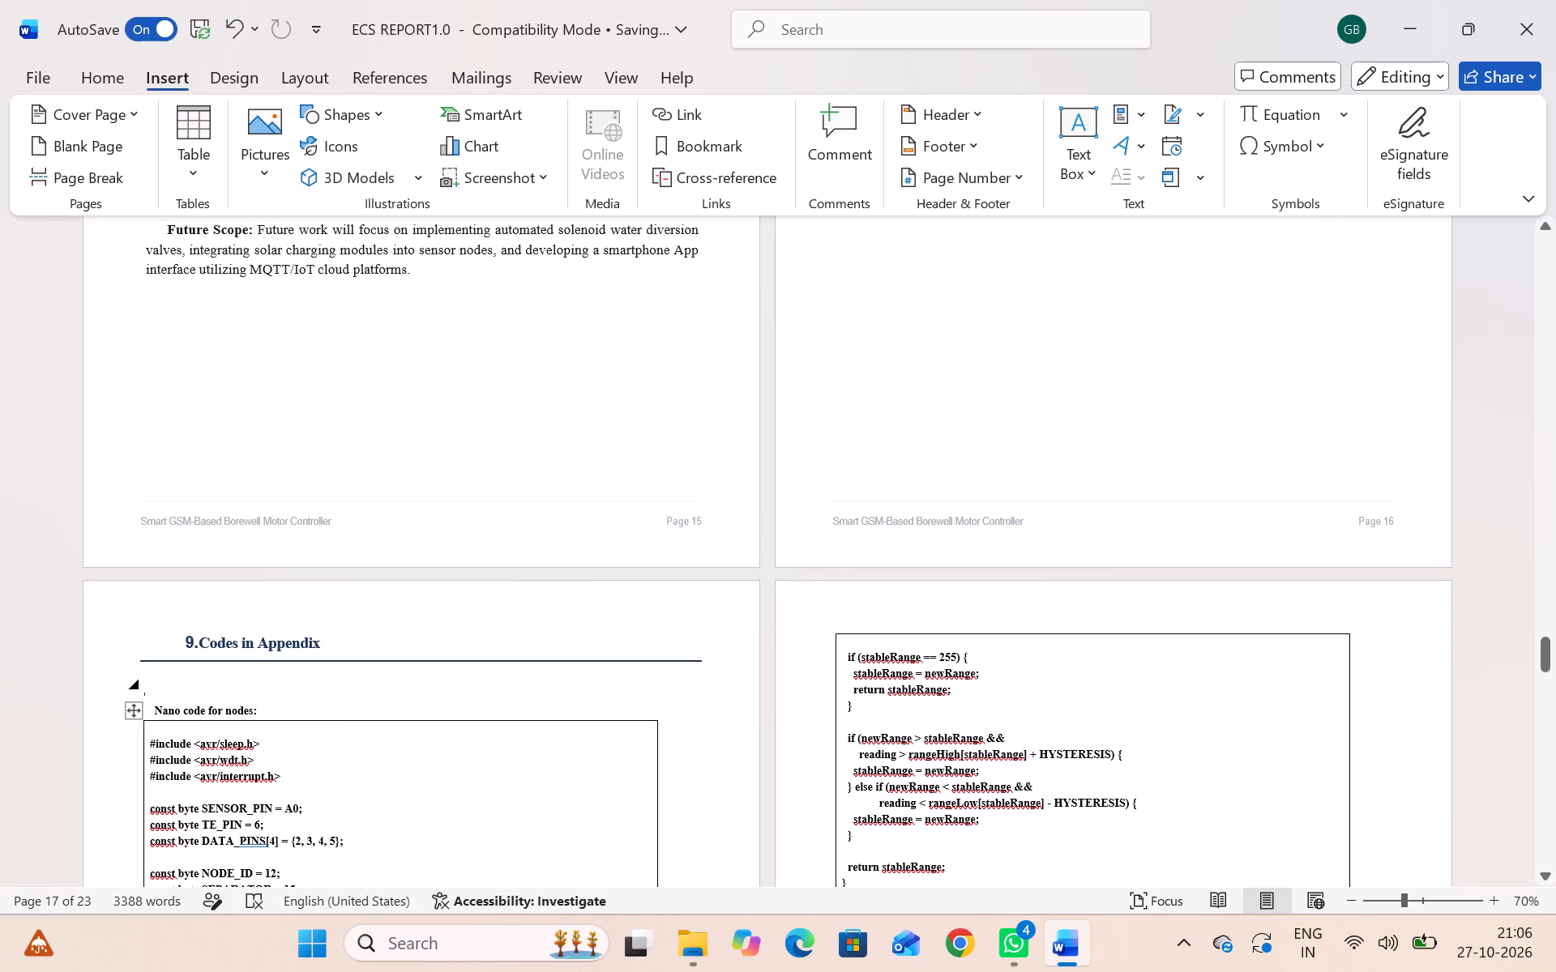
pyautogui.click(204, 671)
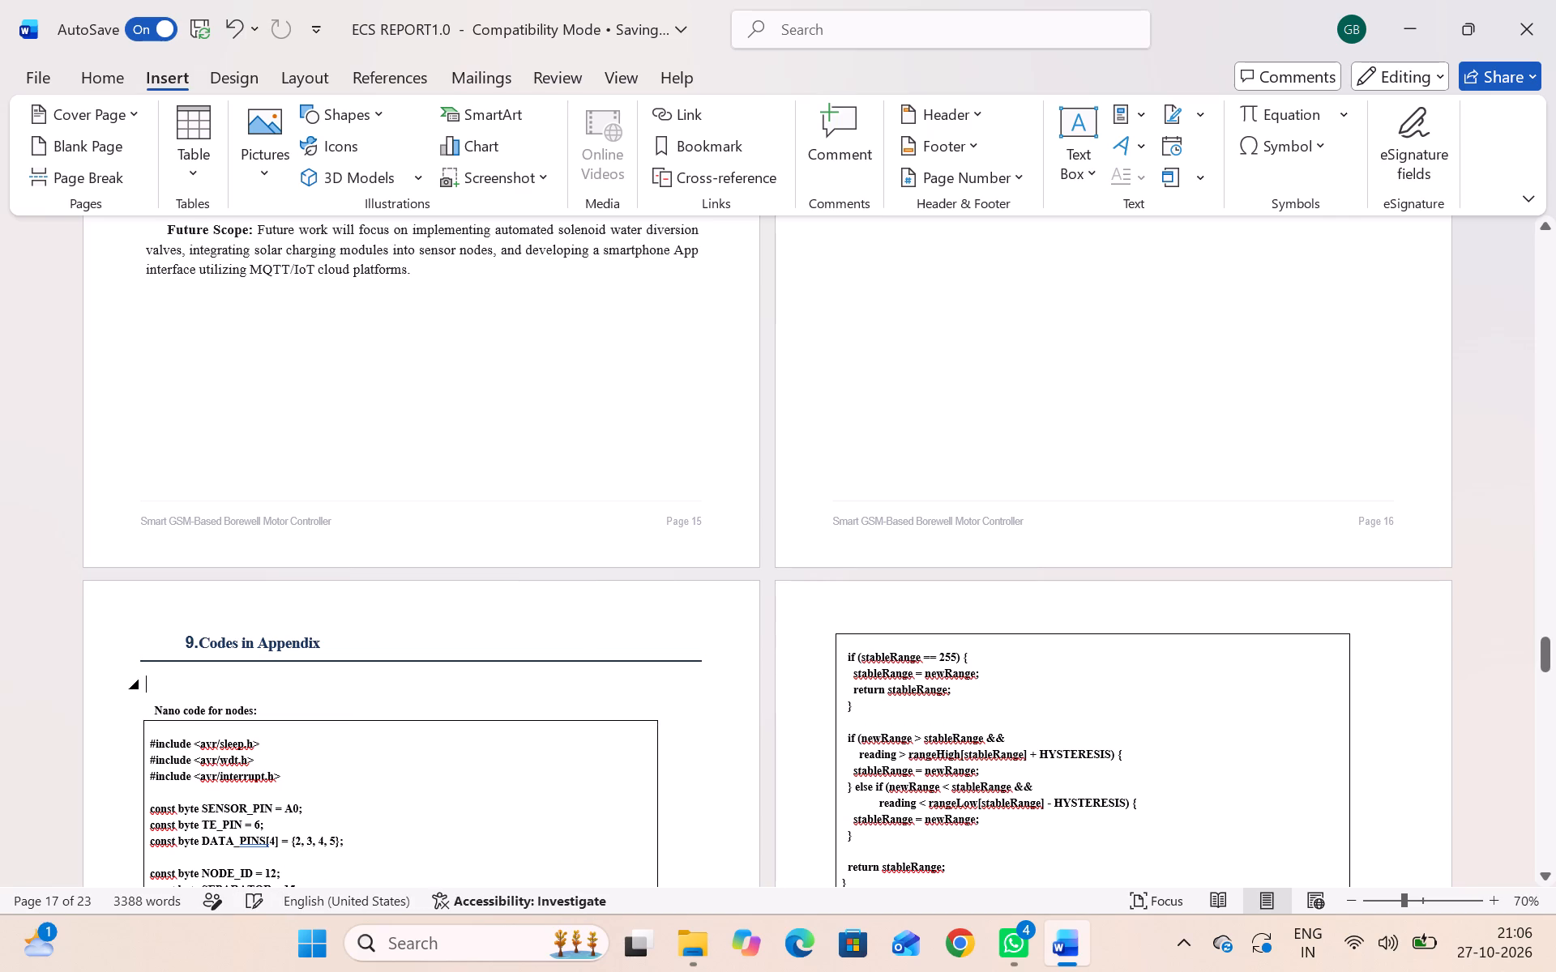
pyautogui.press('BackSpace')
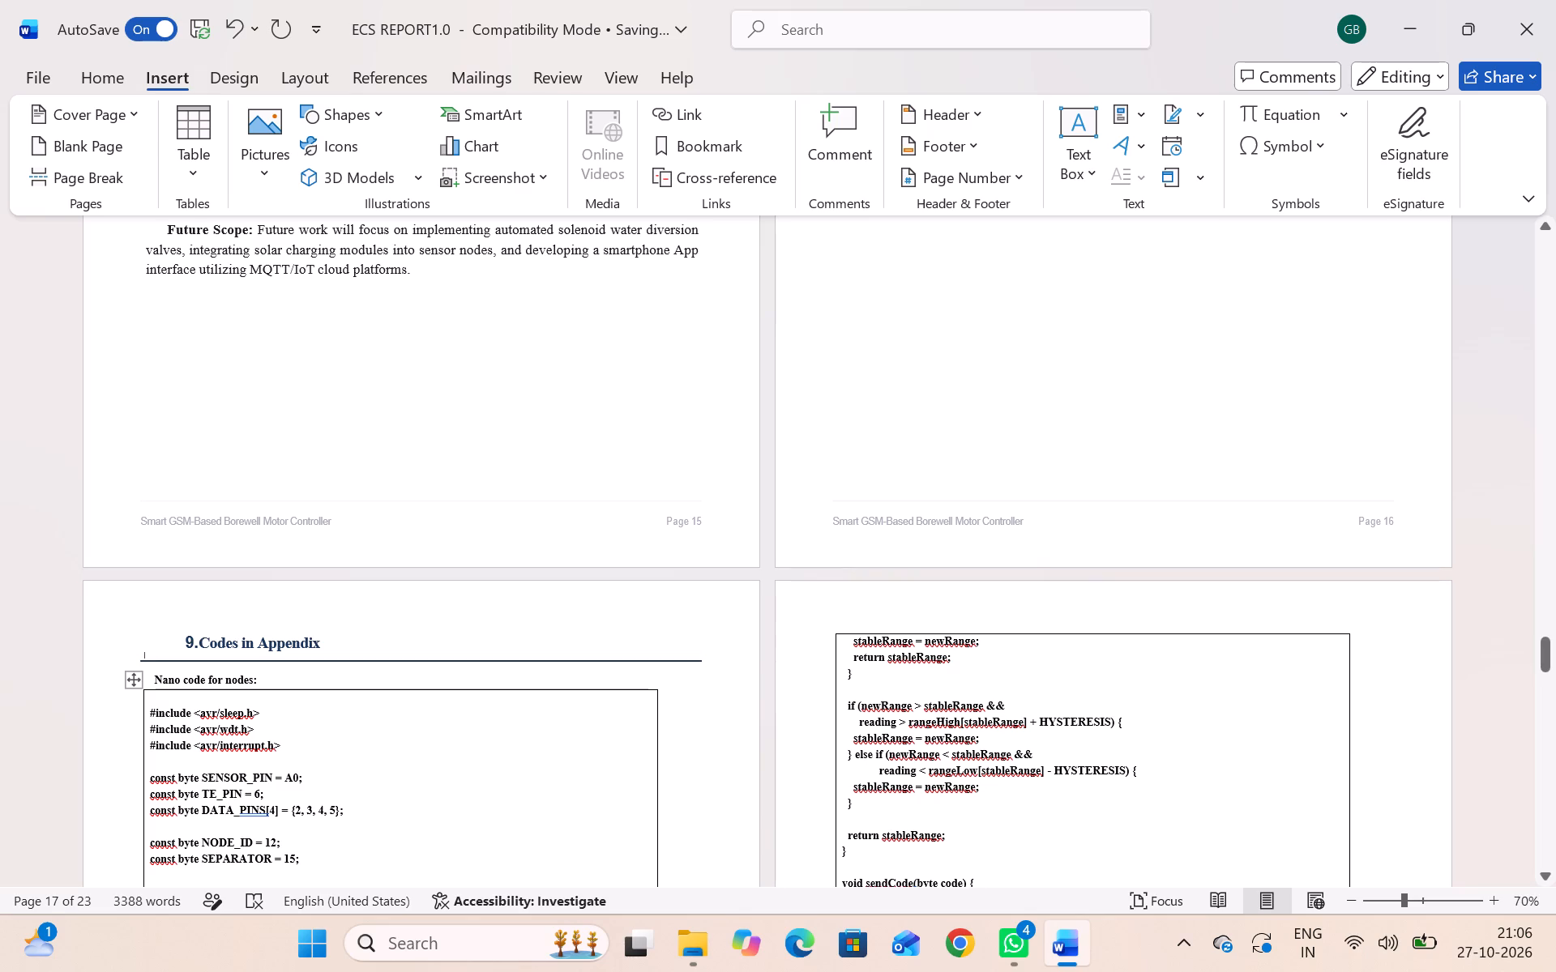
# Set the font size of the "Nano code for nodes:" label to 12.
pyautogui.moveTo(279, 677); pyautogui.dragTo(180, 669)
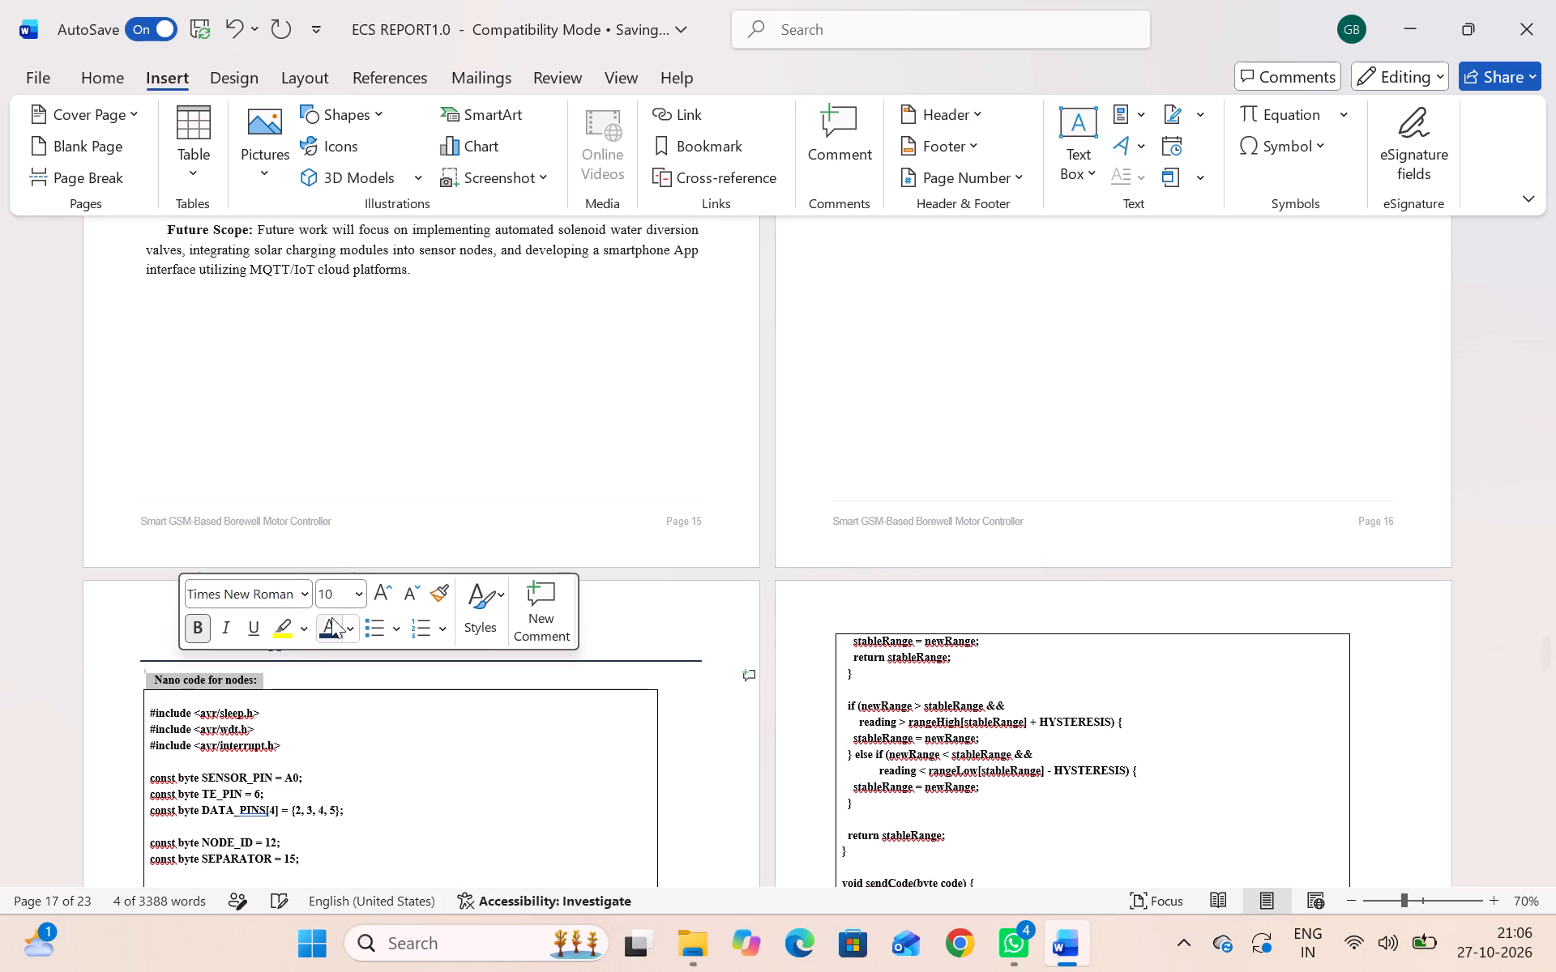
pyautogui.click(364, 592)
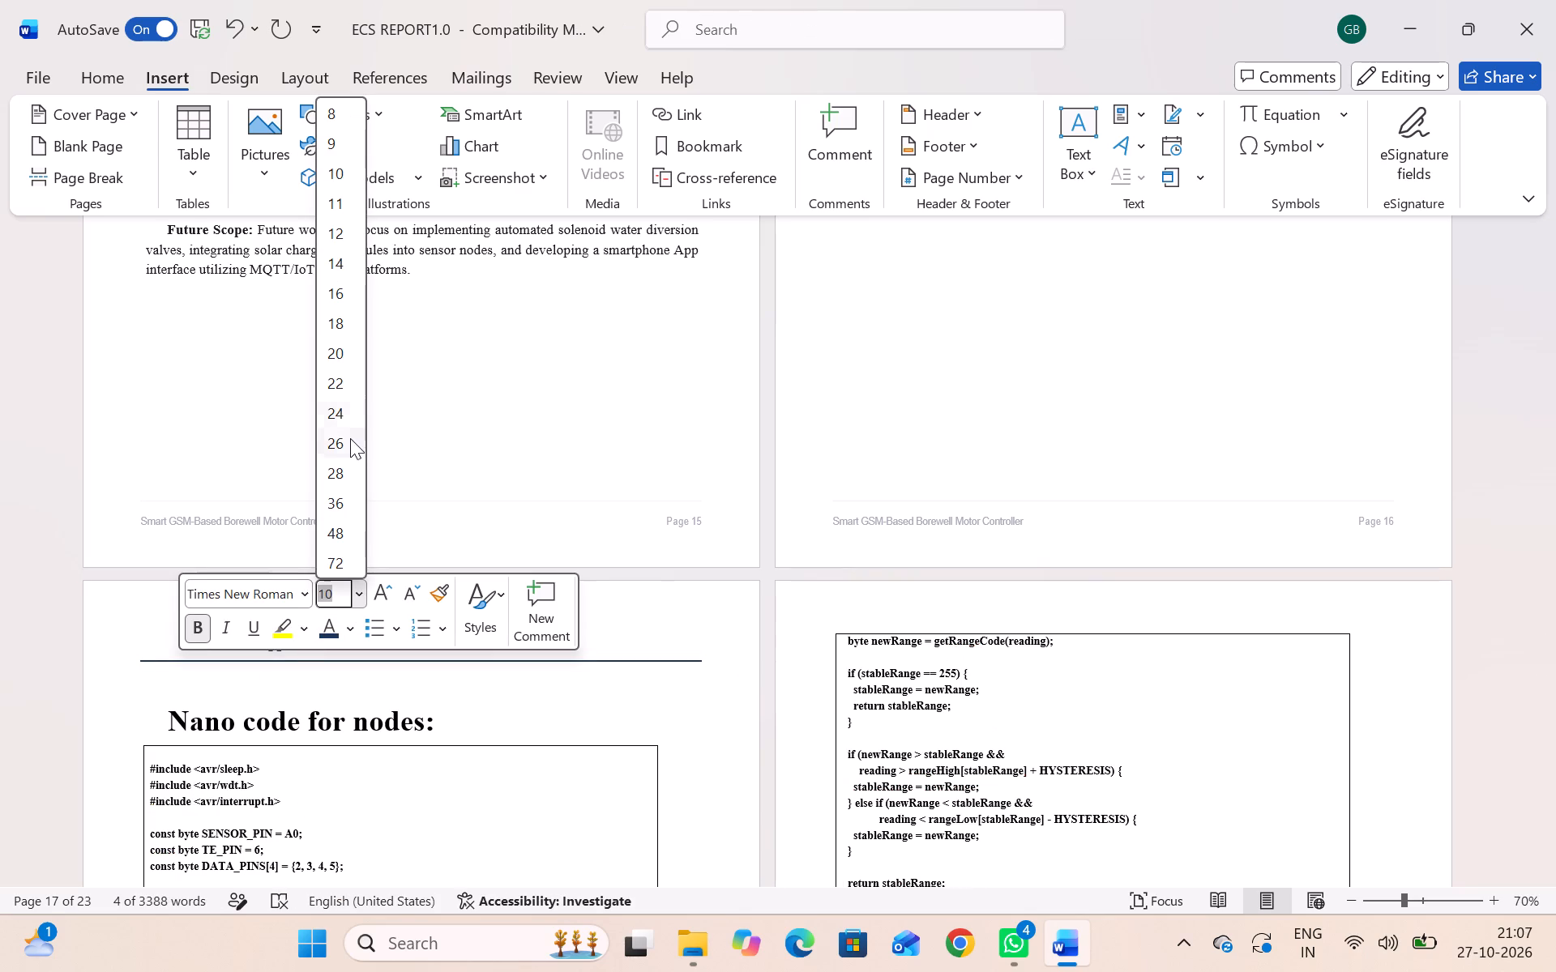
pyautogui.click(348, 231)
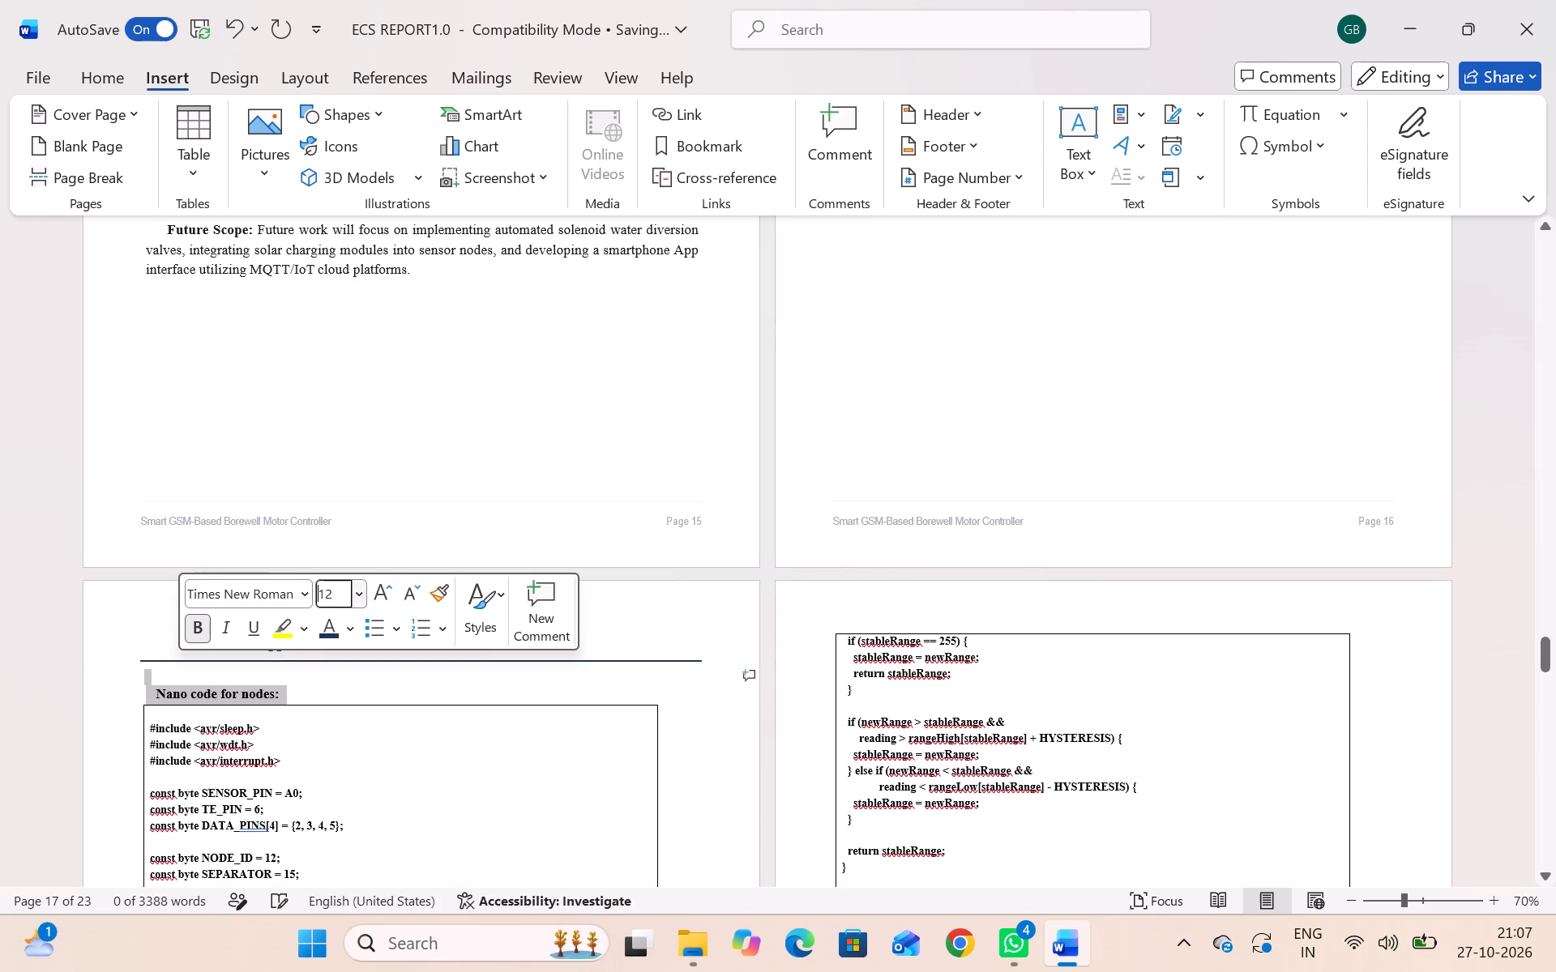
pyautogui.click(327, 677)
pyautogui.doubleClick(323, 683)
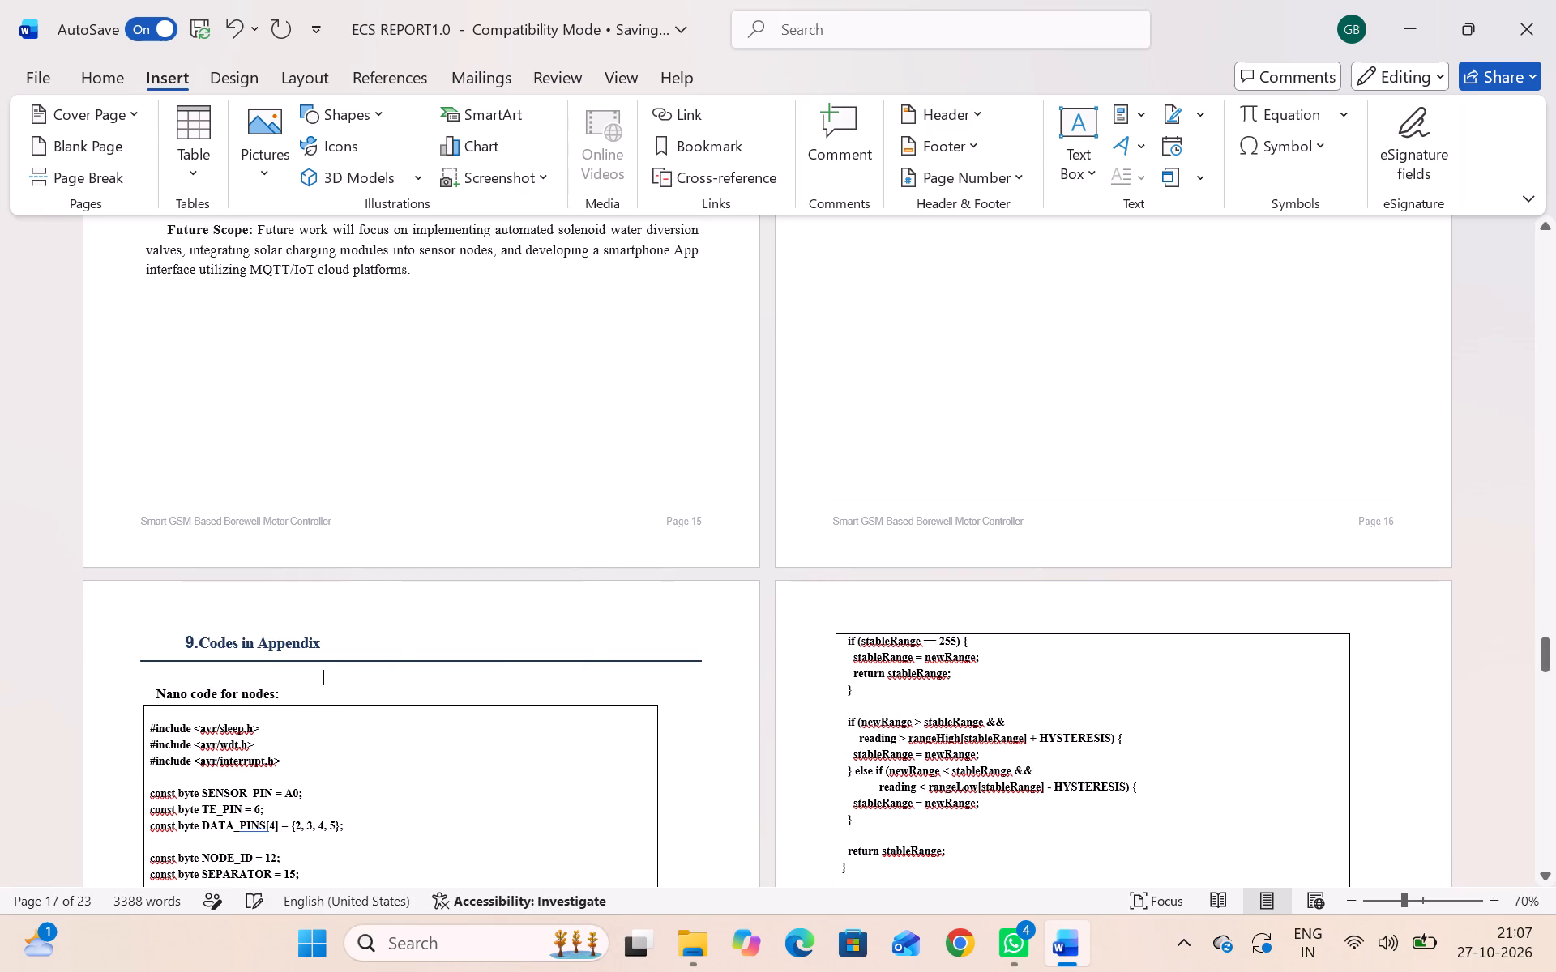
# Insert an empty line between the "Nano code for nodes:" label and the code box below it.
pyautogui.click(312, 688)
pyautogui.press('Return')
pyautogui.scroll(-1, 314, 679)
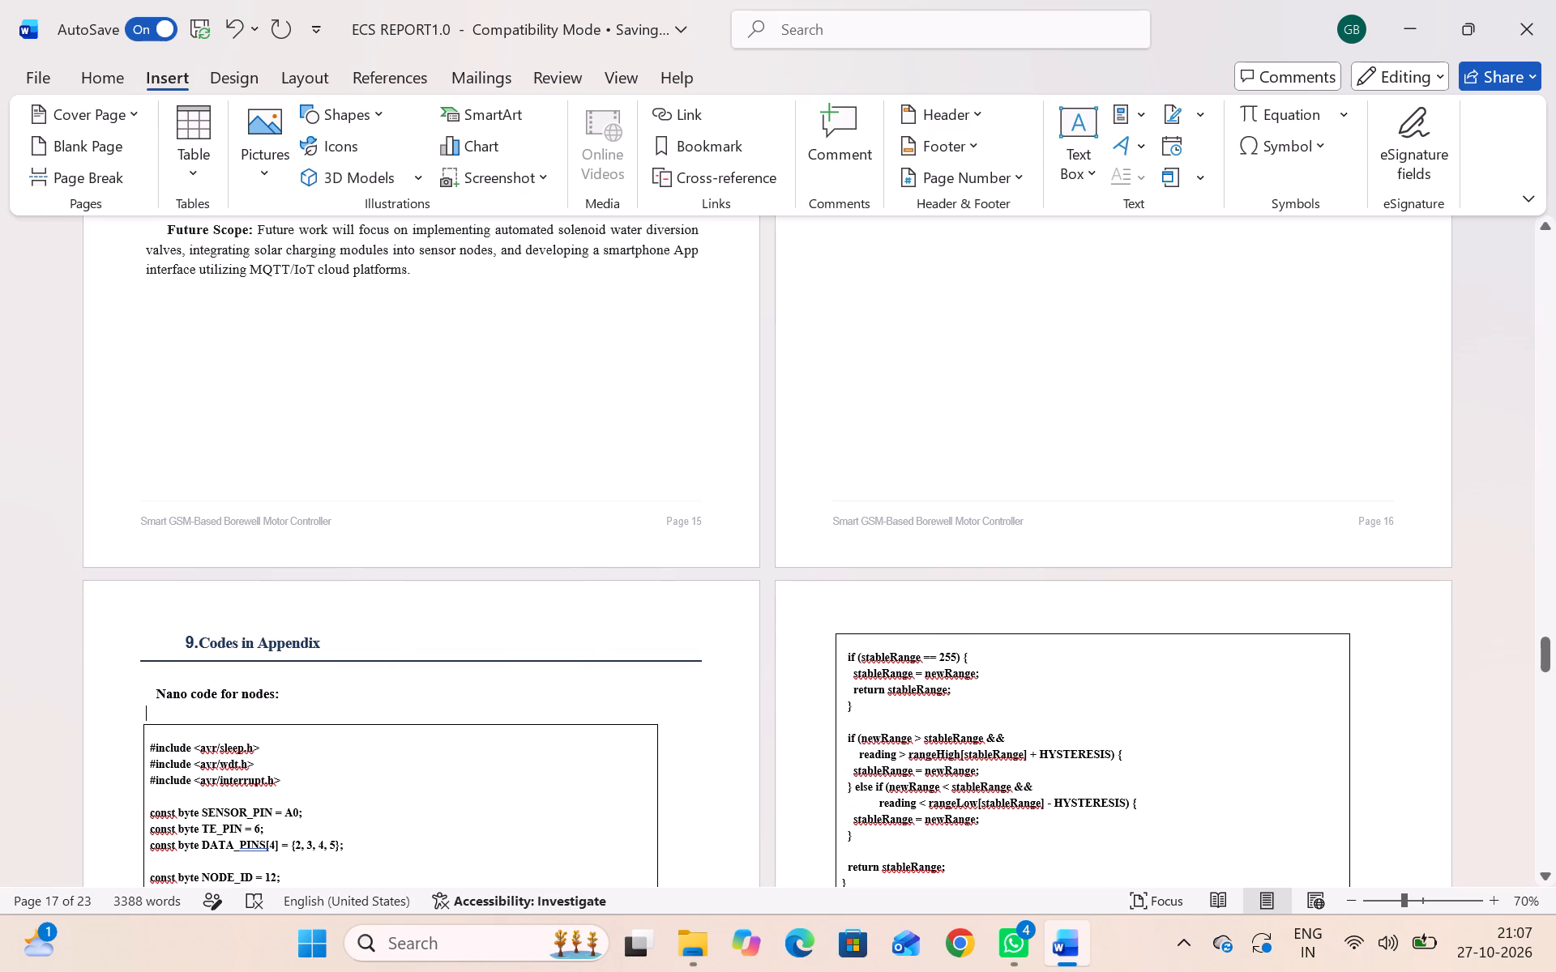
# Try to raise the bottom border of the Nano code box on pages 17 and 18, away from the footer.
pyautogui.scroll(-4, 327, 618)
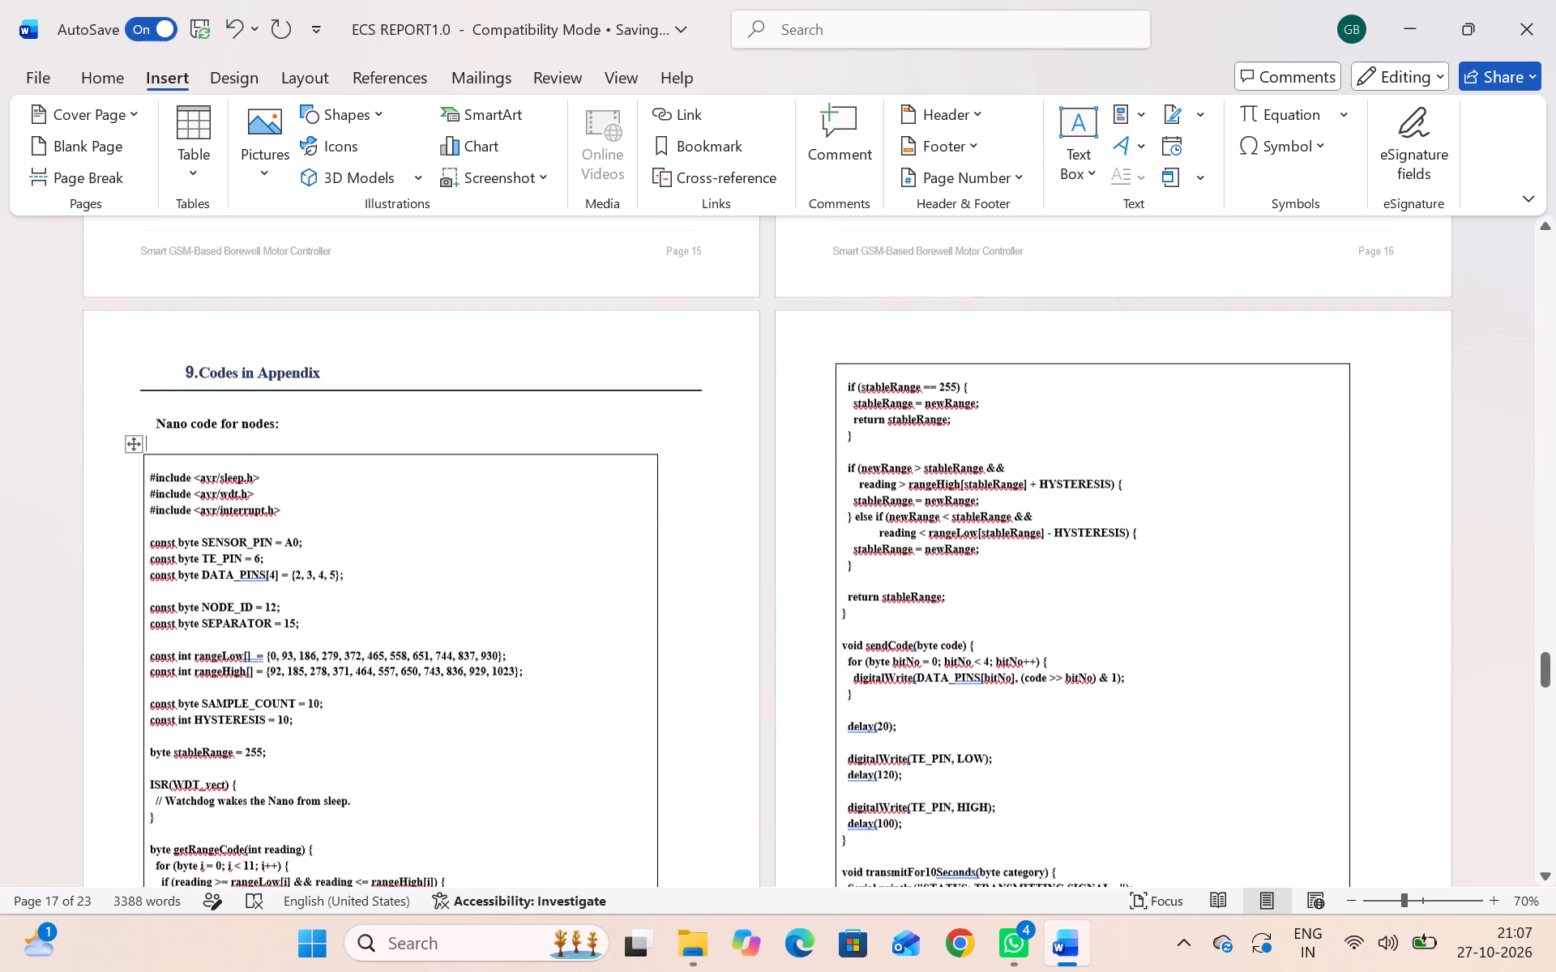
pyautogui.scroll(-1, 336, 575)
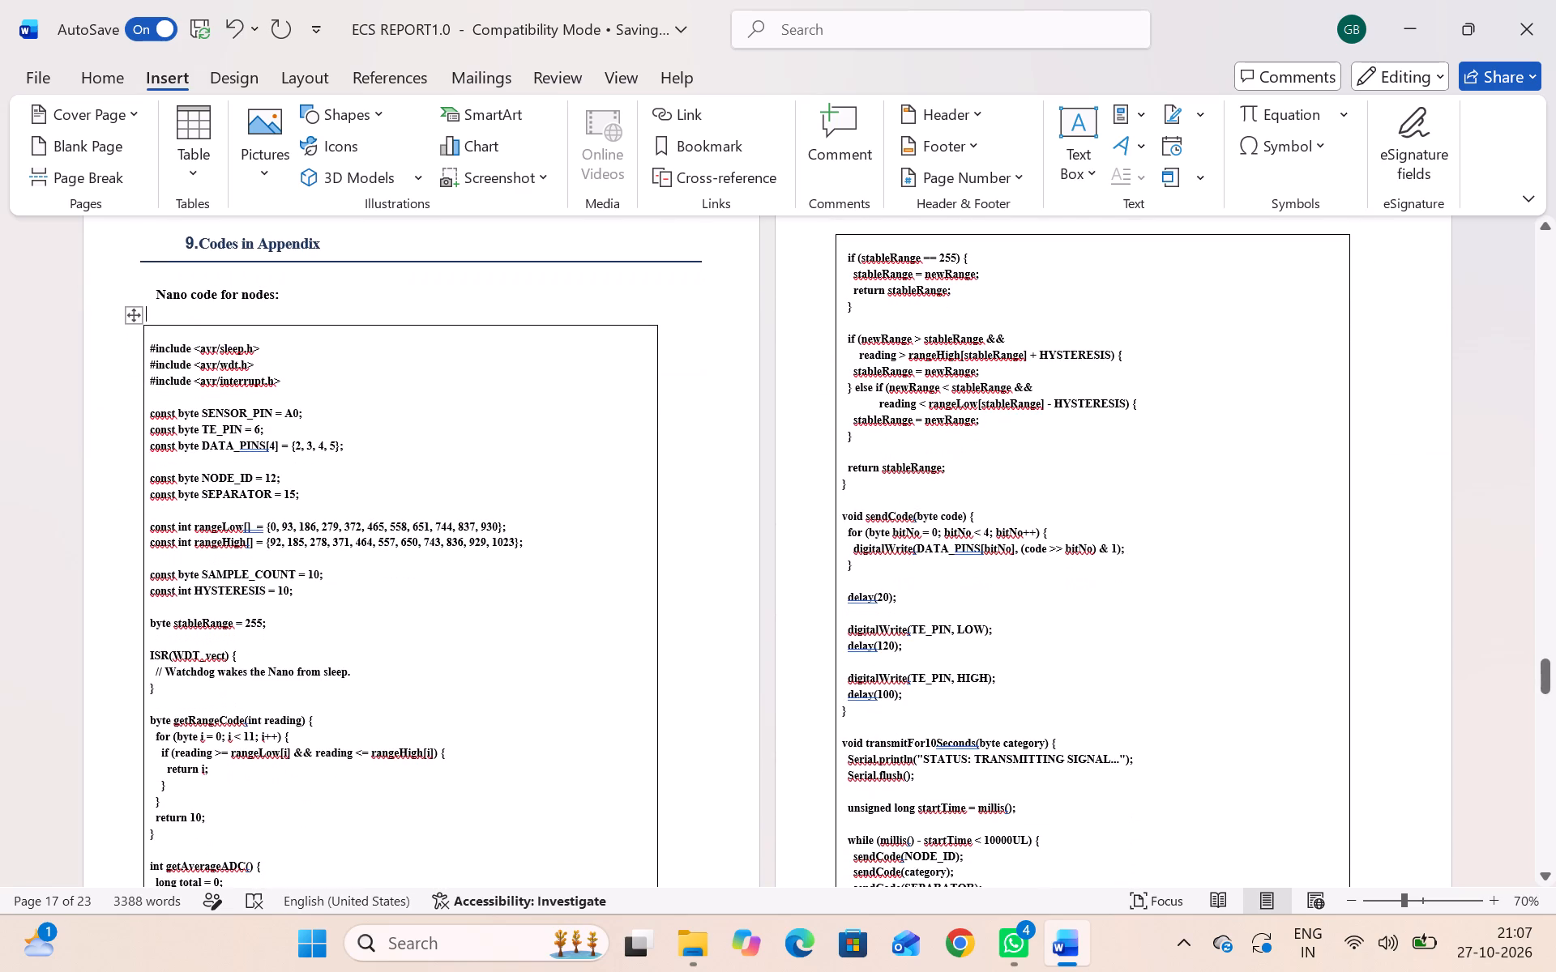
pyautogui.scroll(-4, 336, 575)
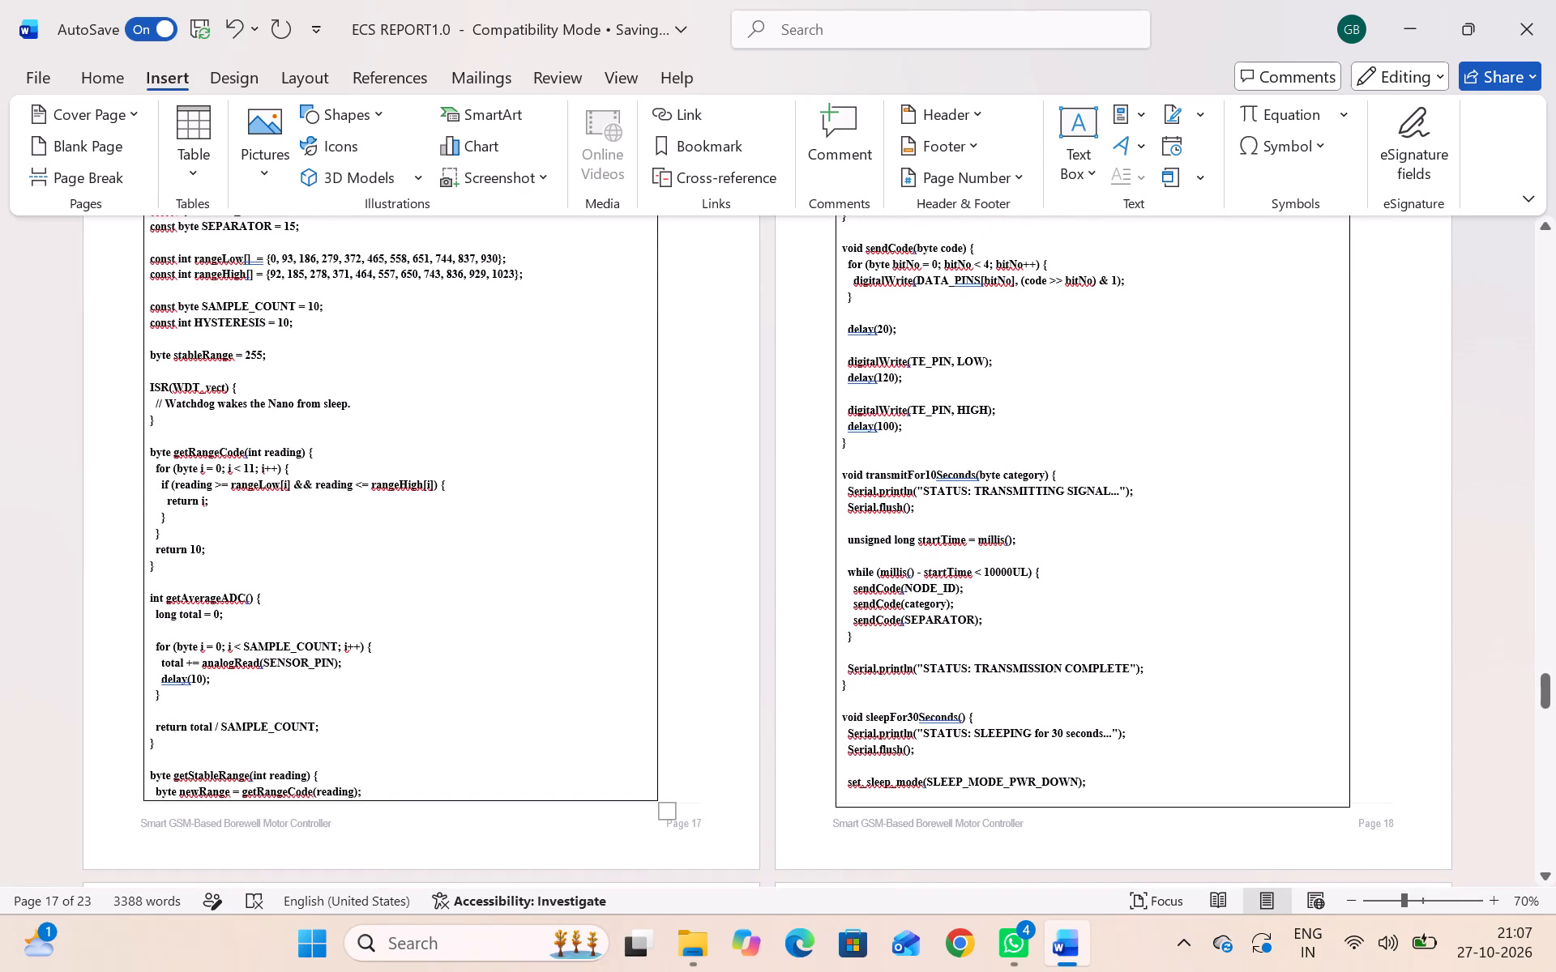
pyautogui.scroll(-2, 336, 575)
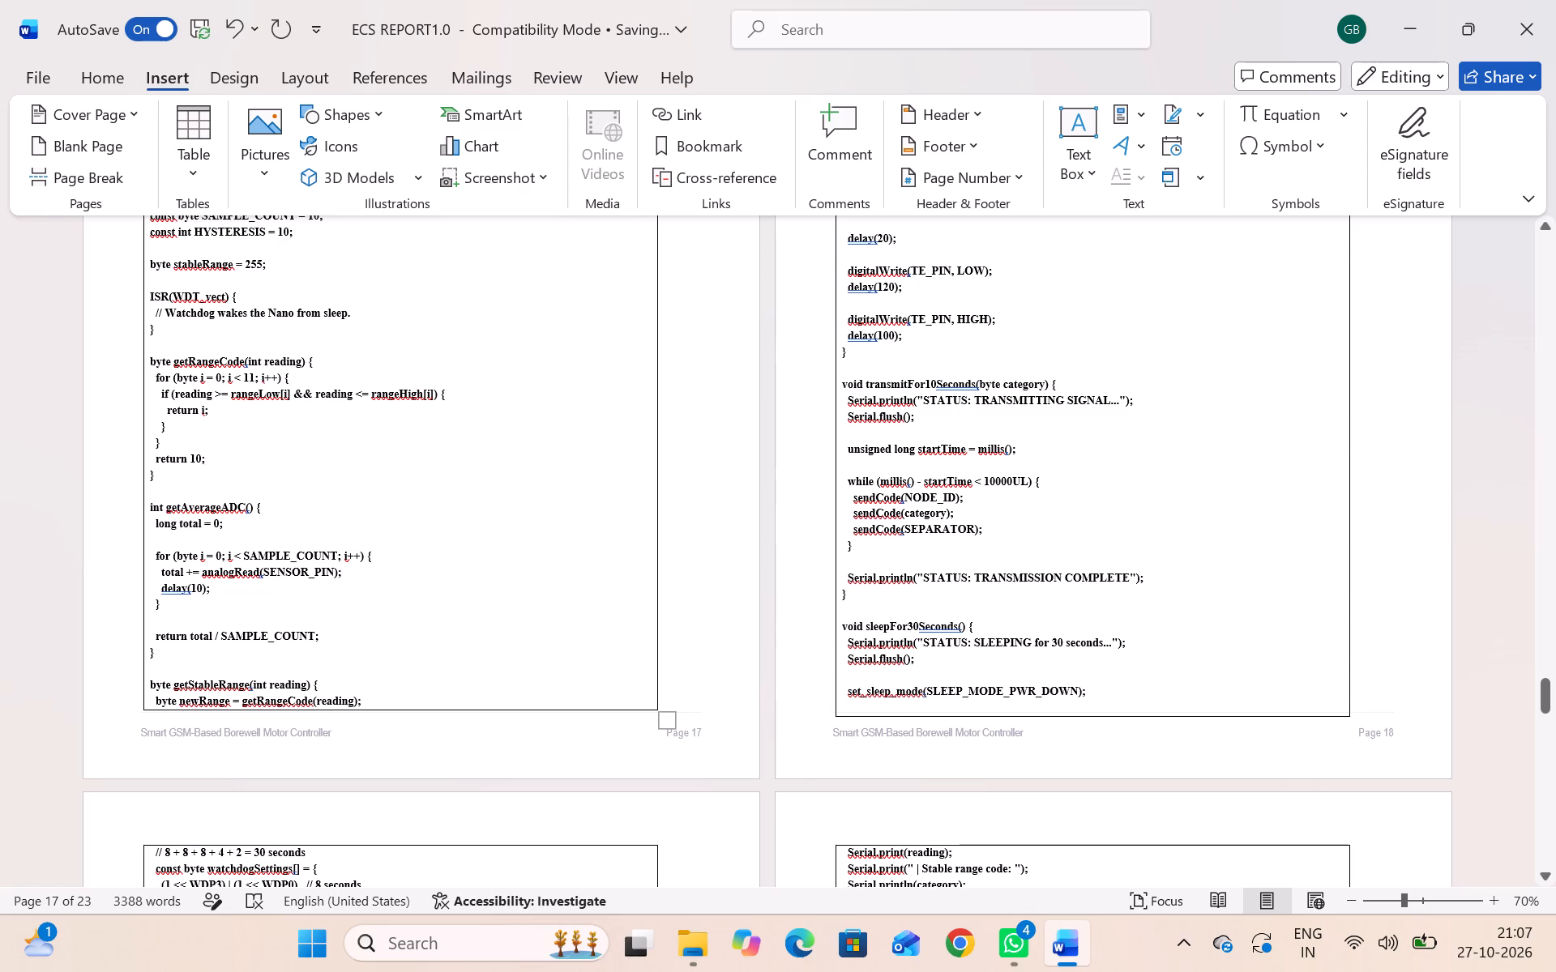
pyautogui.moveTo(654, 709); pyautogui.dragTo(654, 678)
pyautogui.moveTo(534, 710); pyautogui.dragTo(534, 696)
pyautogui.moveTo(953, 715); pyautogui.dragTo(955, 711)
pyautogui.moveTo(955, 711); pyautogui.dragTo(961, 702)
# Review the layout of the Nano and Uno code boxes across the appendix pages, back to the appendix heading.
pyautogui.scroll(-1, 715, 679)
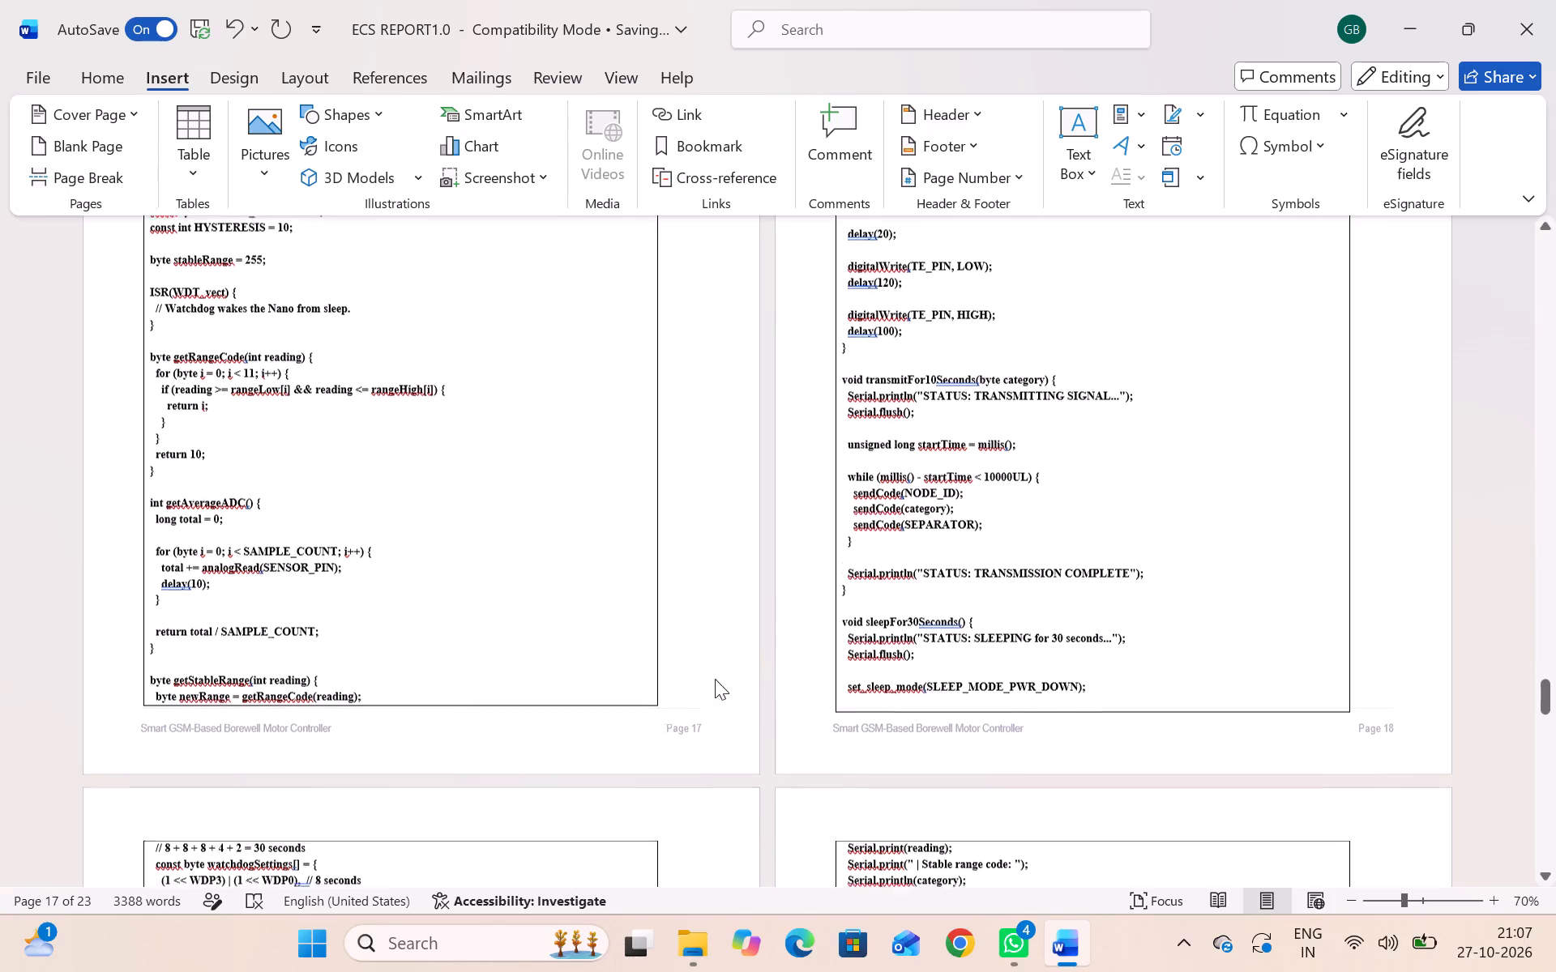
pyautogui.scroll(-8, 715, 679)
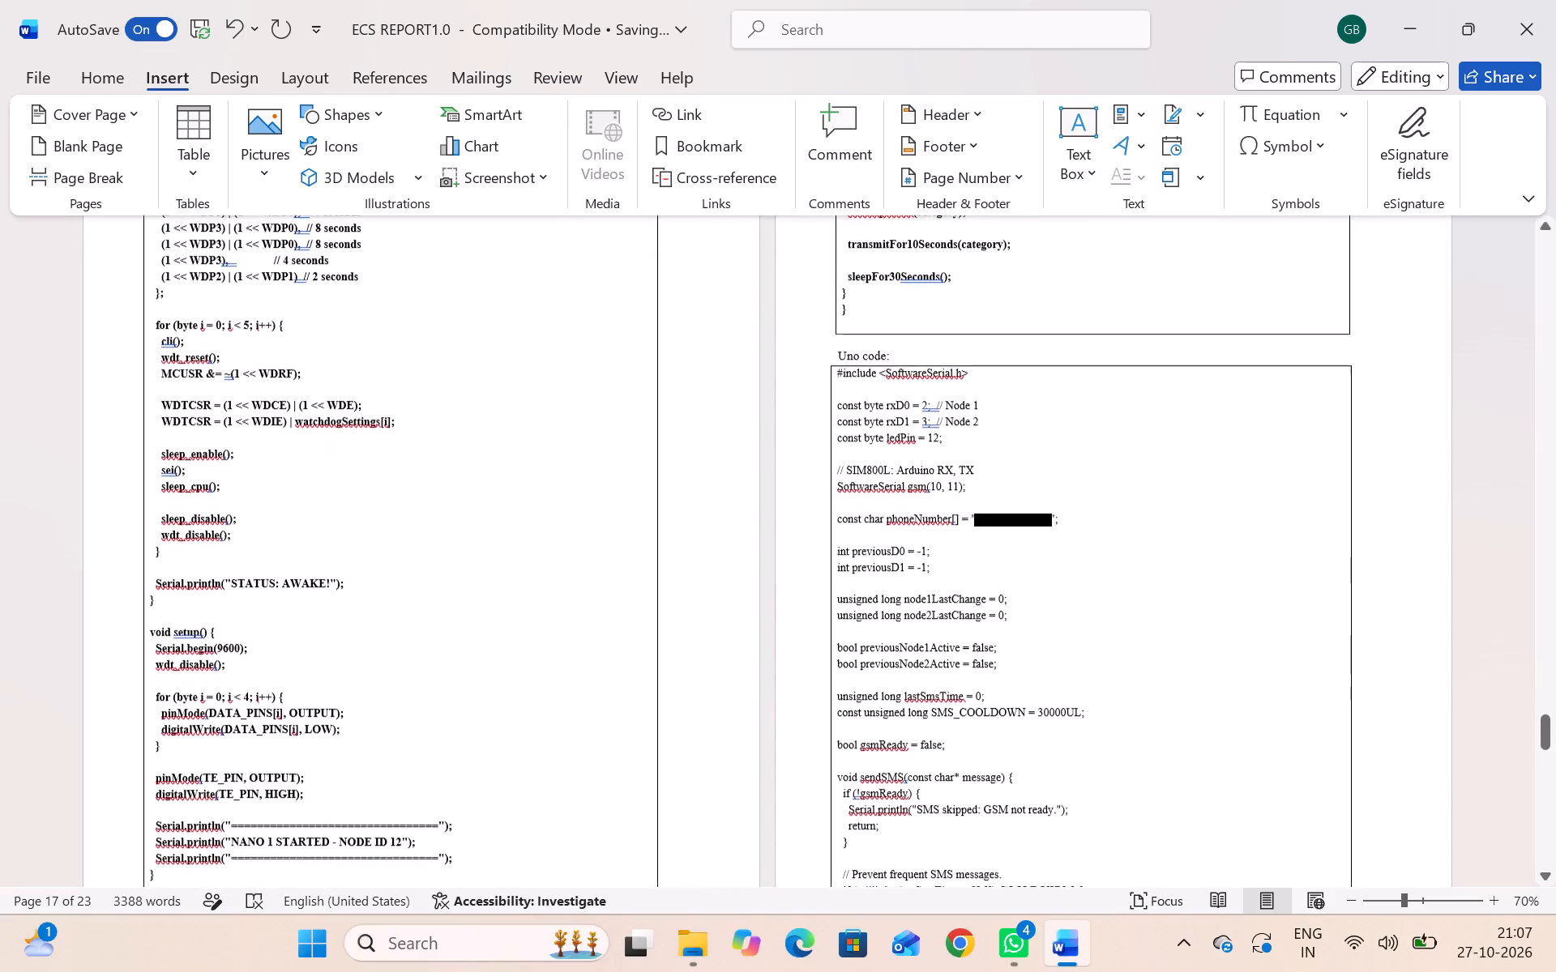
pyautogui.scroll(4, 715, 679)
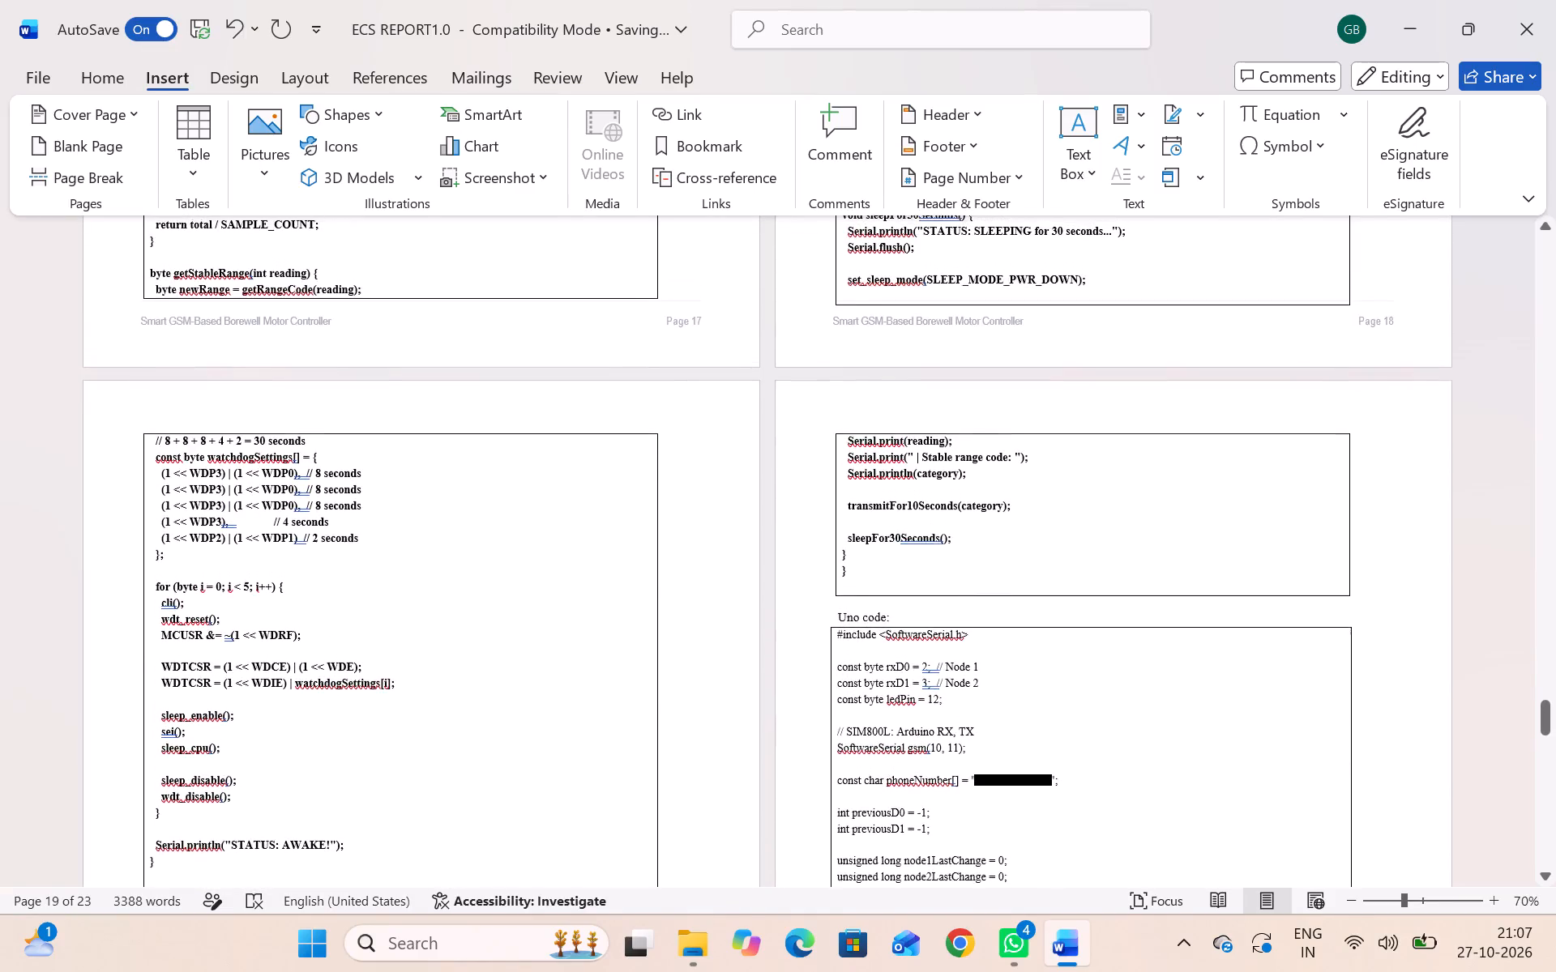
pyautogui.scroll(-9, 715, 679)
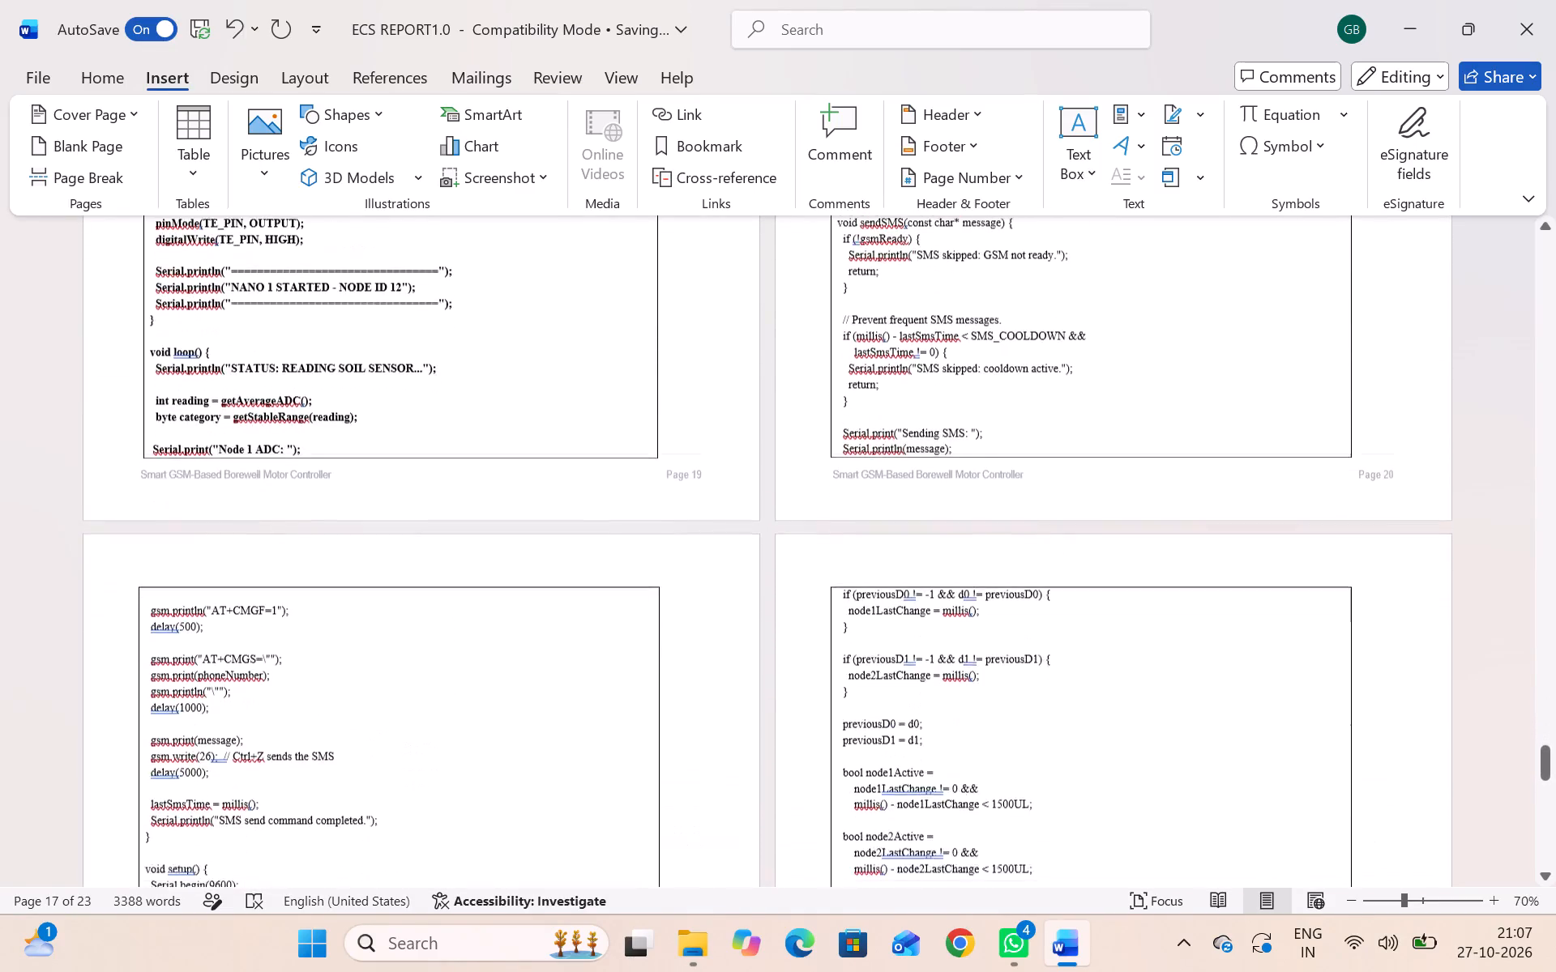
pyautogui.scroll(-7, 858, 503)
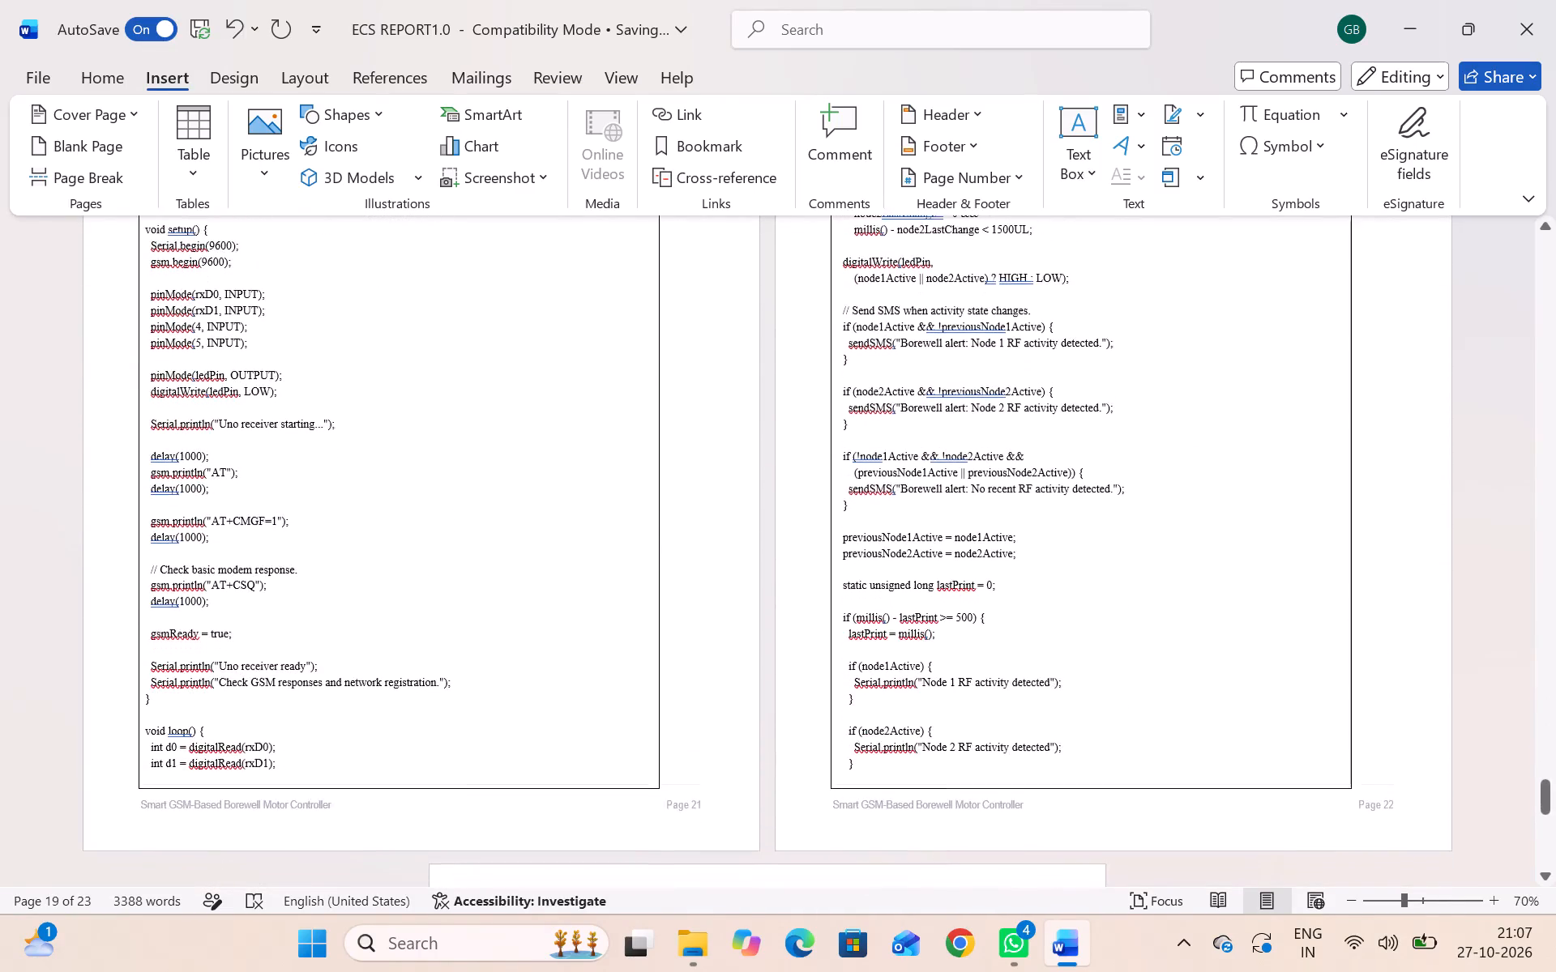
pyautogui.scroll(-1, 858, 503)
pyautogui.scroll(9, 858, 503)
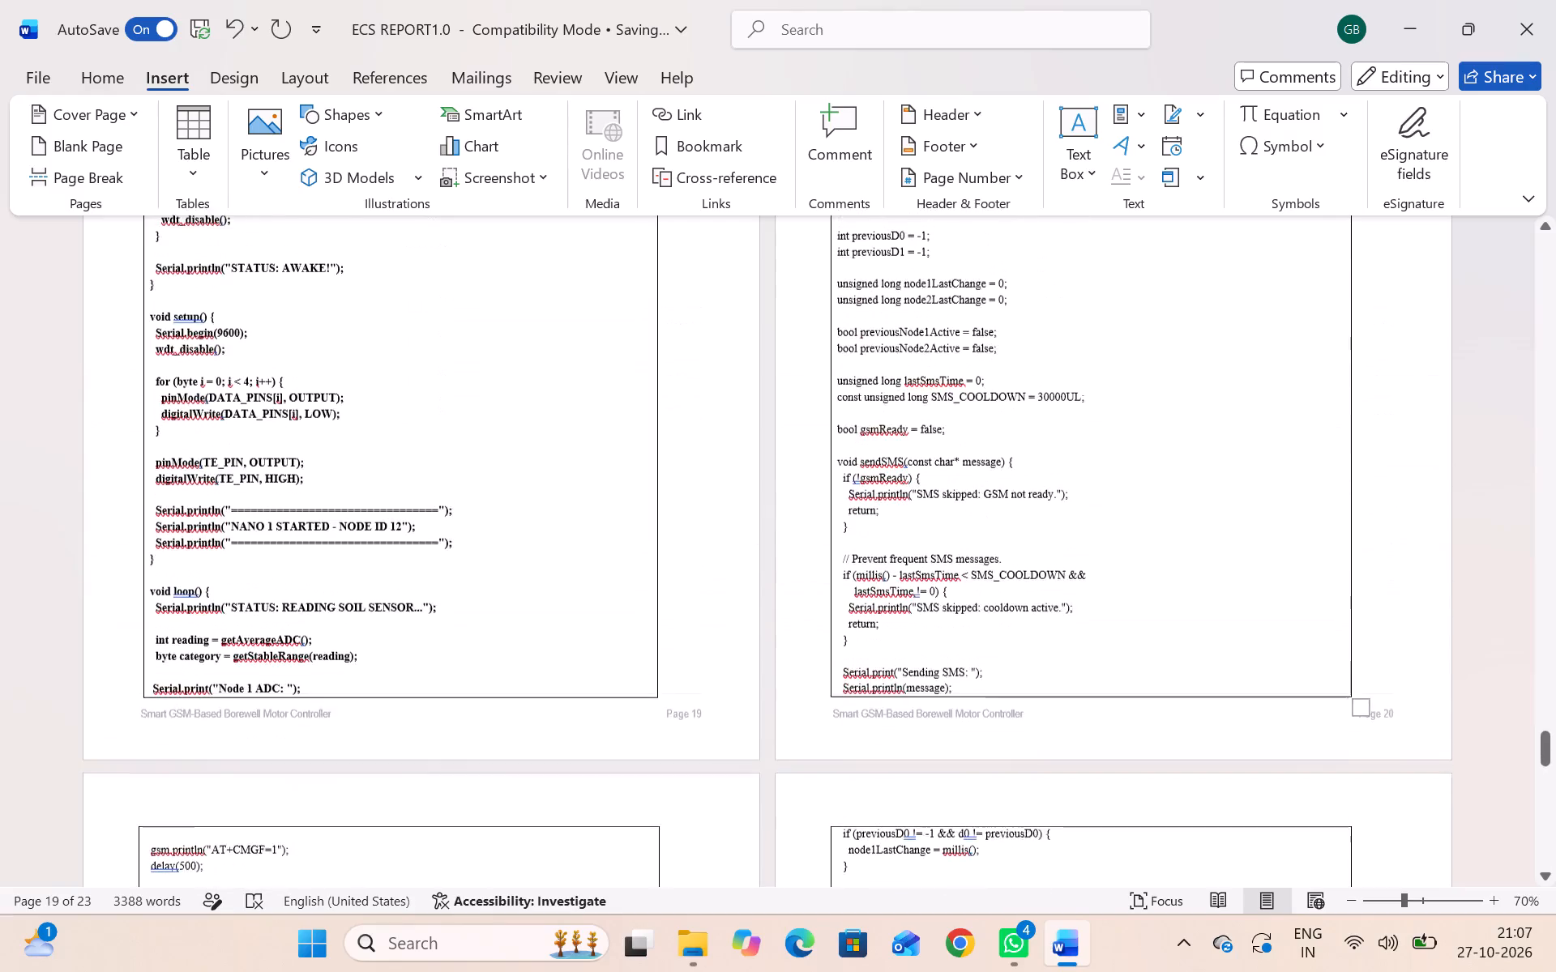
pyautogui.scroll(8, 858, 503)
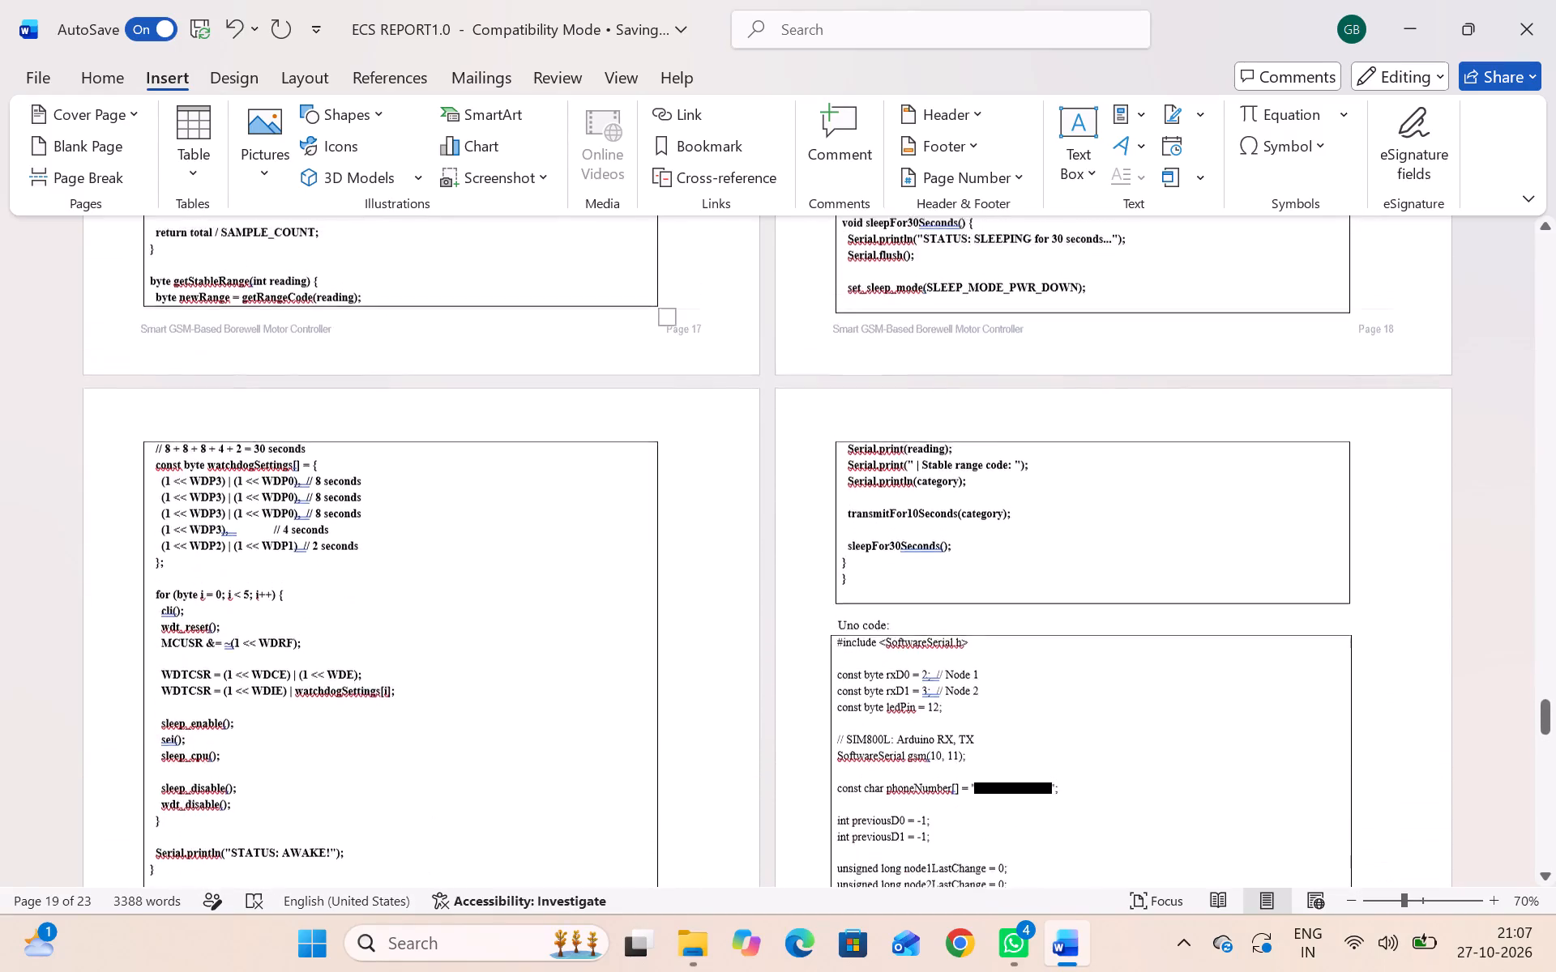
pyautogui.scroll(10, 858, 503)
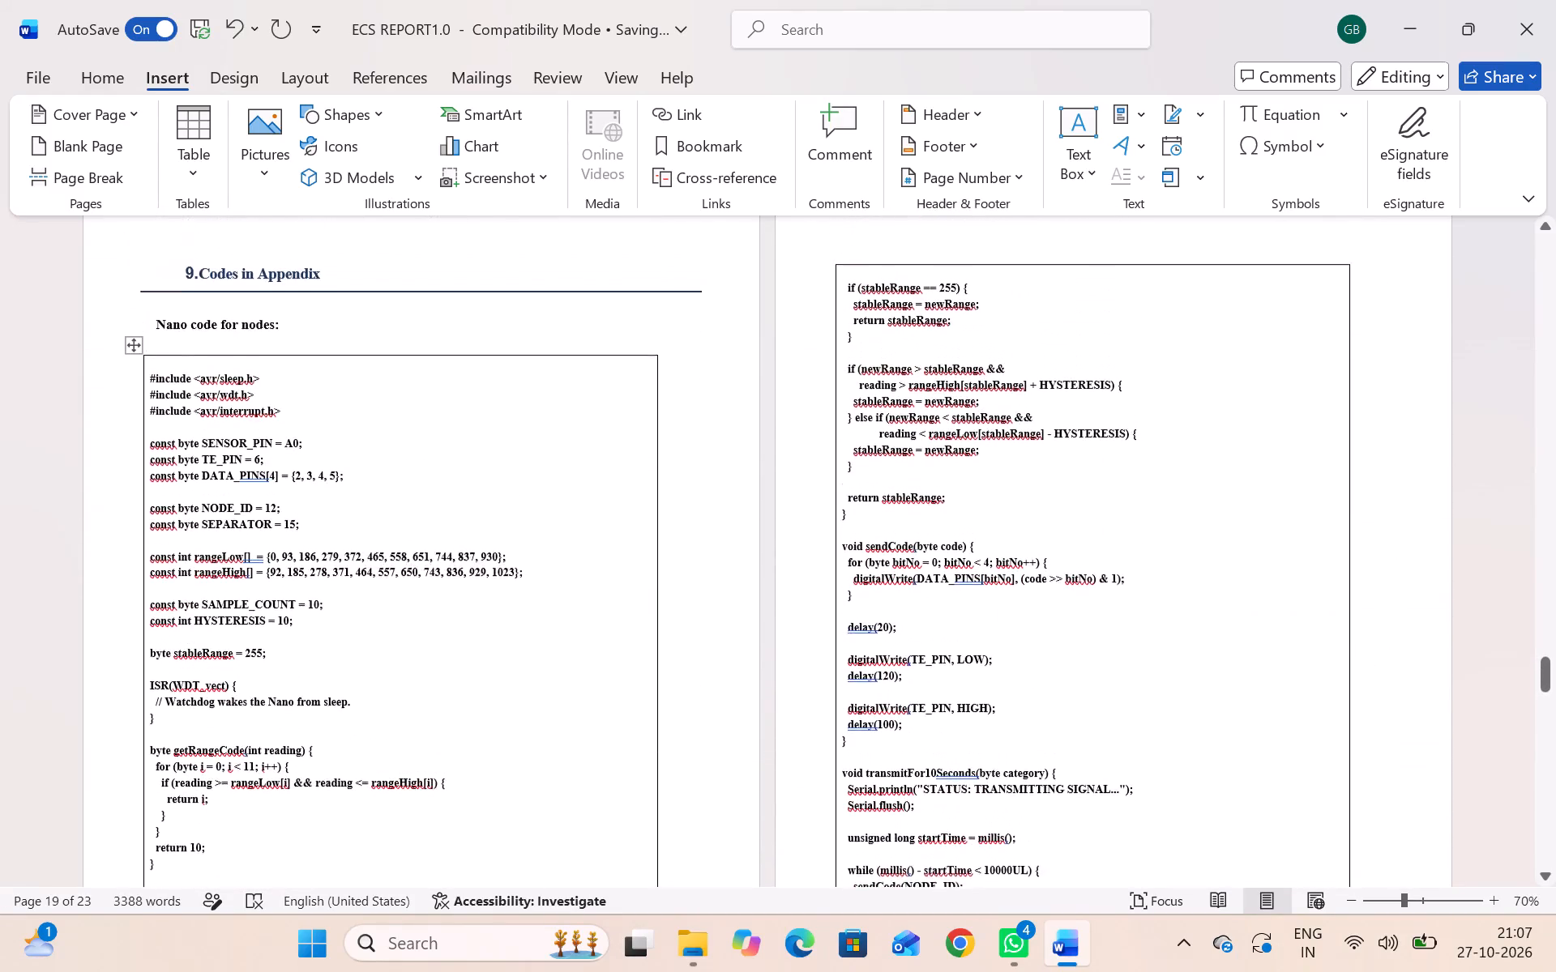
pyautogui.scroll(1, 858, 503)
# Change the font of the "Uno code:" label on page 20 to Arial.
pyautogui.scroll(-1, 858, 503)
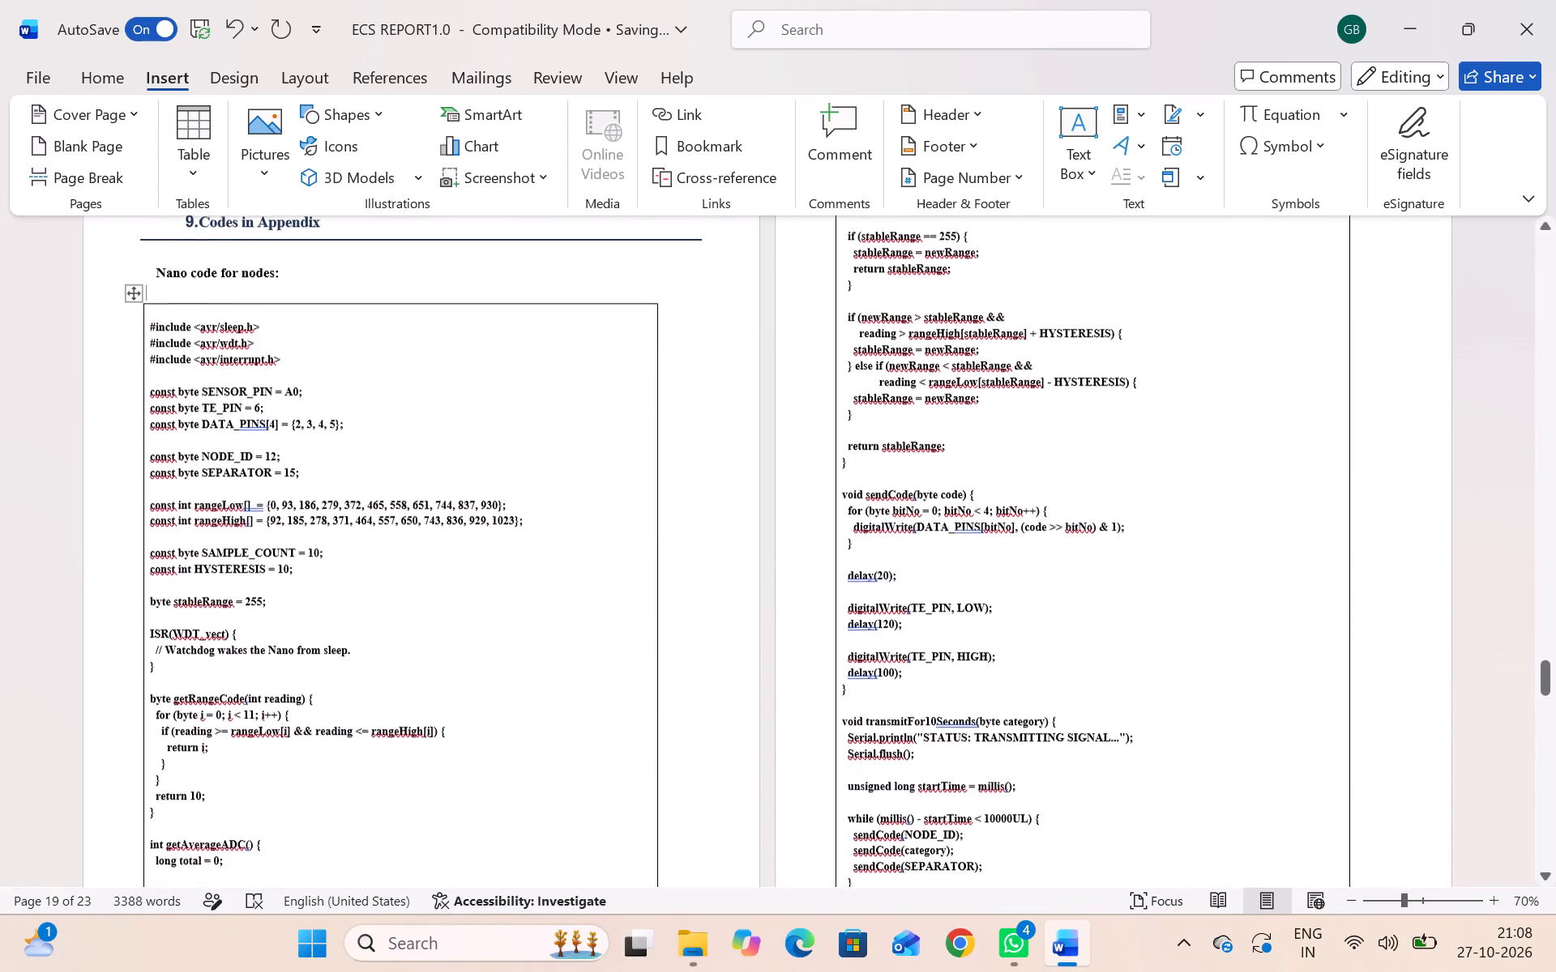
pyautogui.scroll(-5, 858, 503)
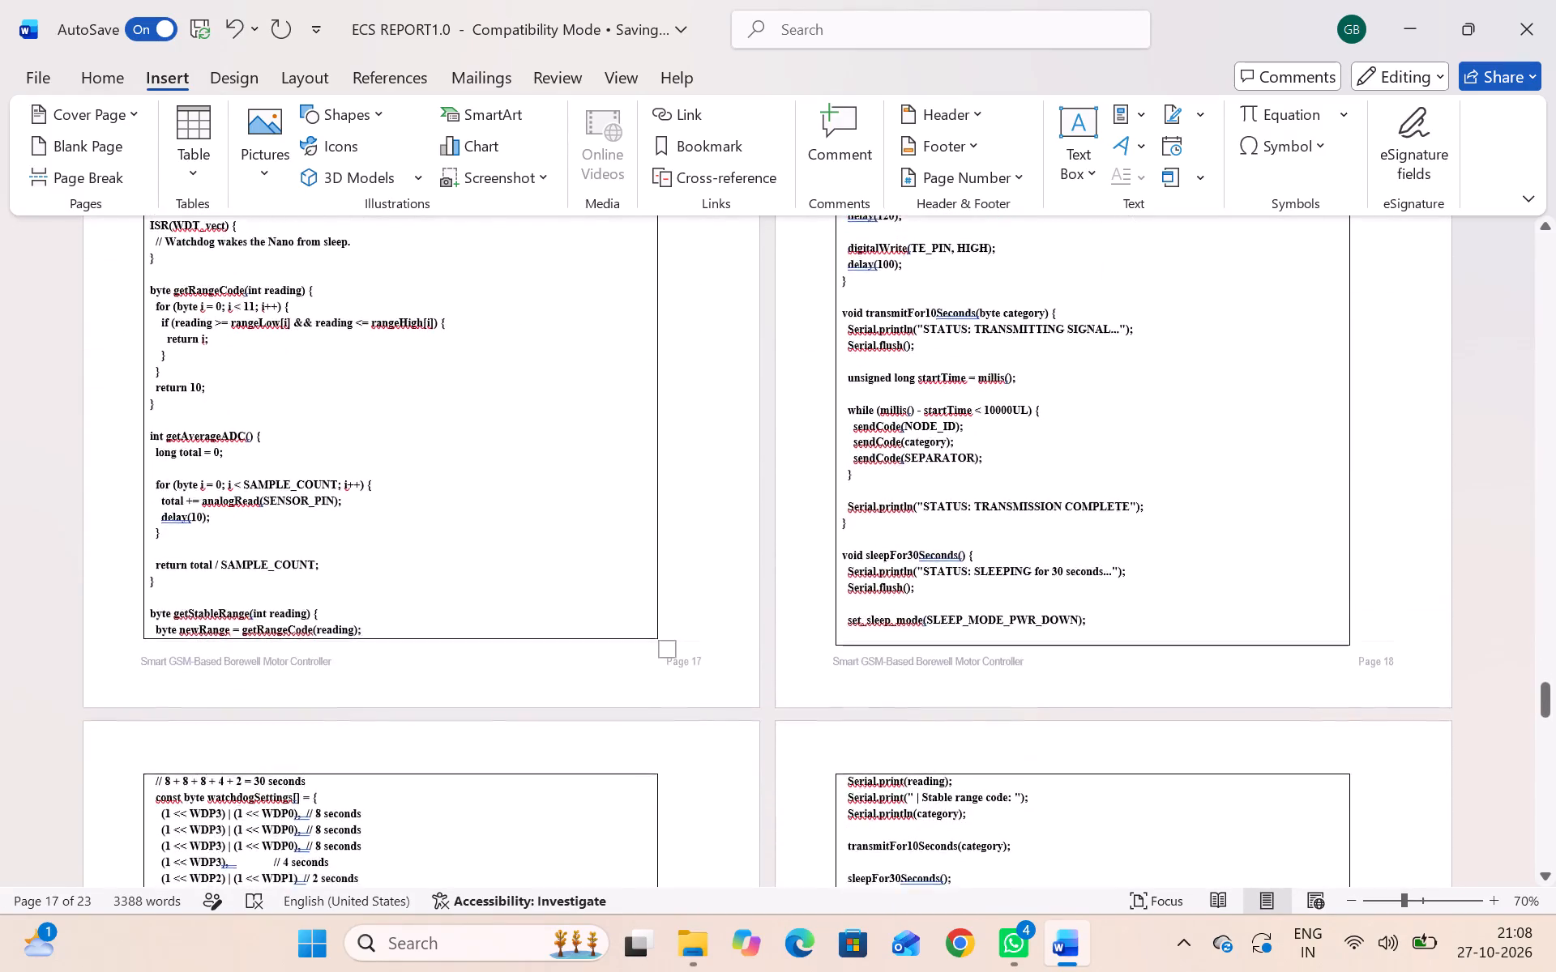
pyautogui.scroll(-2, 858, 503)
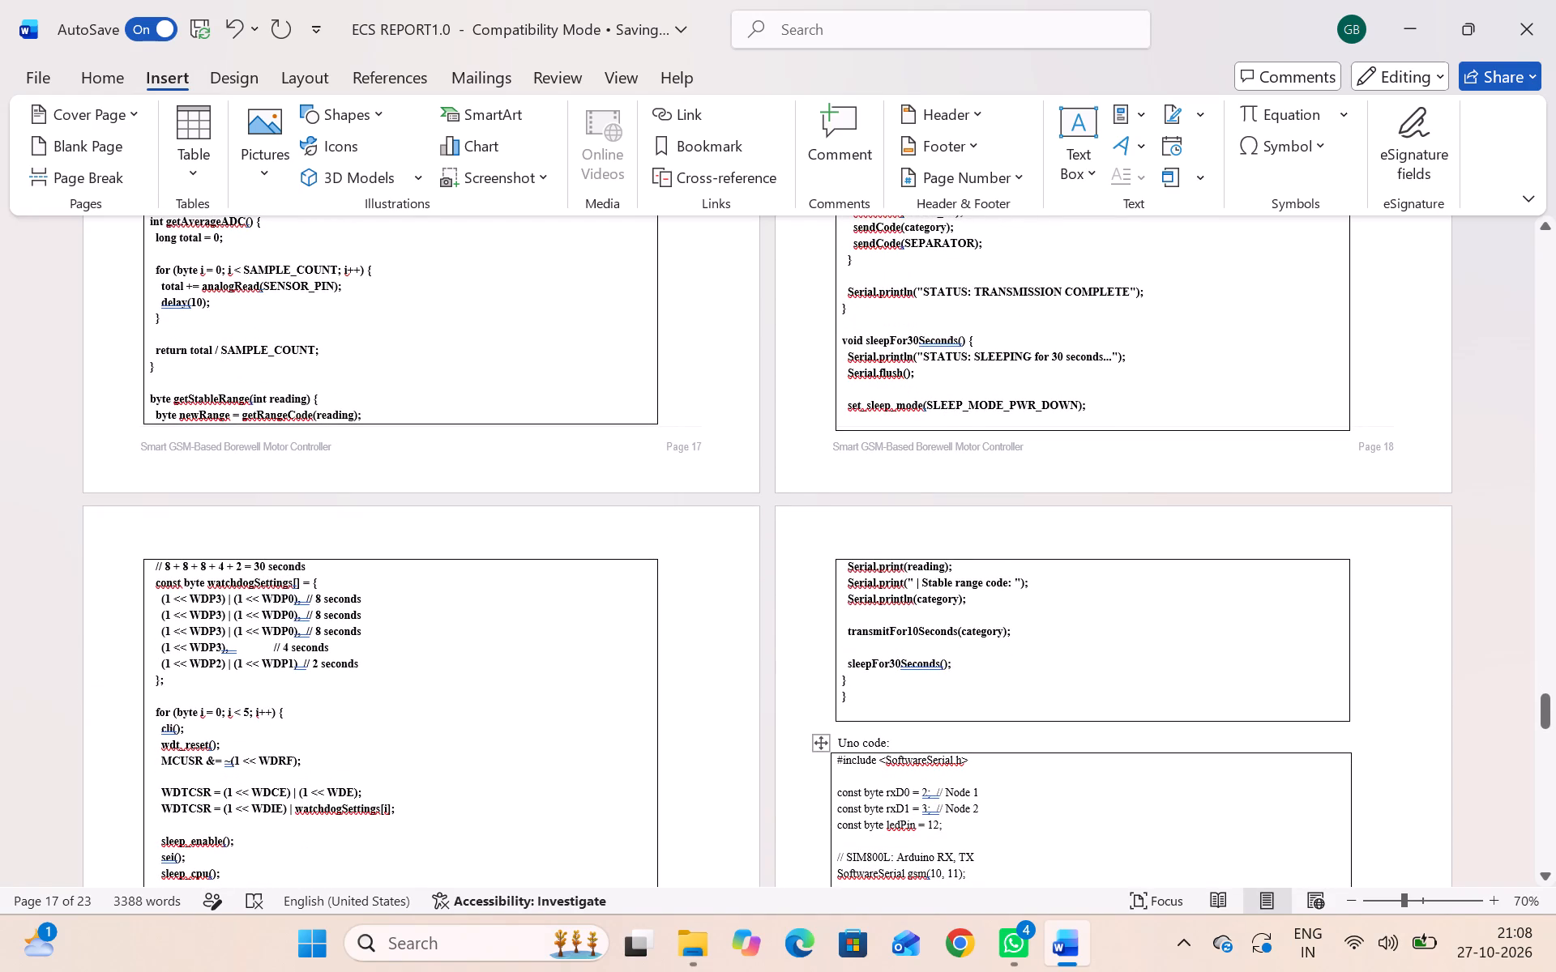
pyautogui.moveTo(905, 733); pyautogui.dragTo(821, 731)
pyautogui.moveTo(821, 731); pyautogui.dragTo(839, 739)
pyautogui.moveTo(839, 739); pyautogui.dragTo(906, 752)
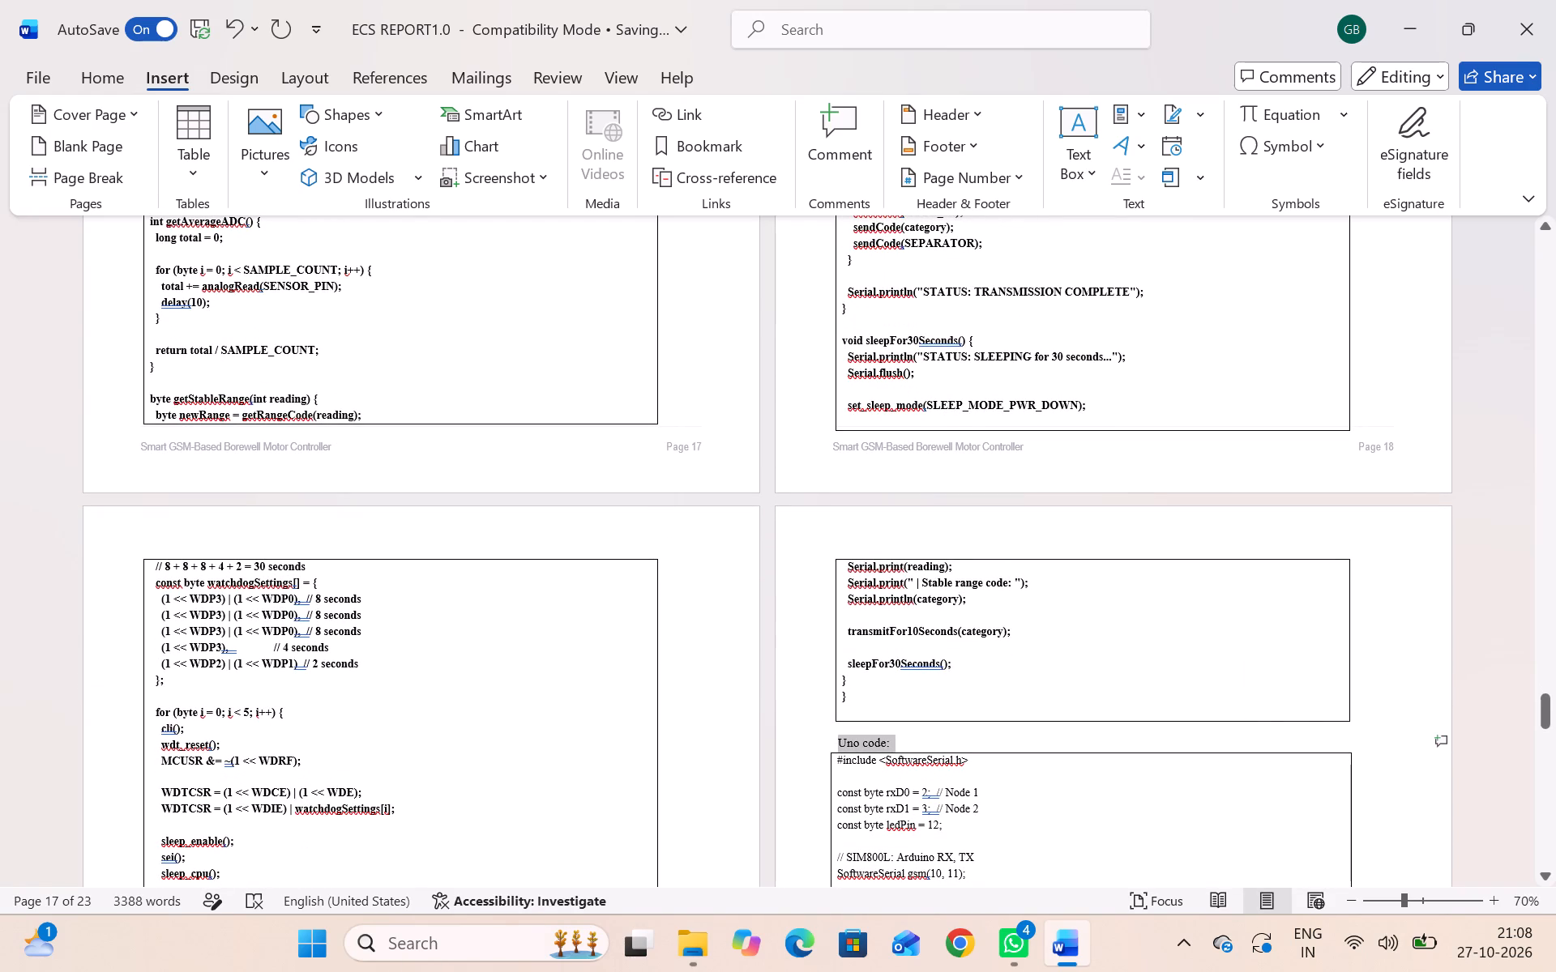
pyautogui.moveTo(906, 752); pyautogui.dragTo(908, 752)
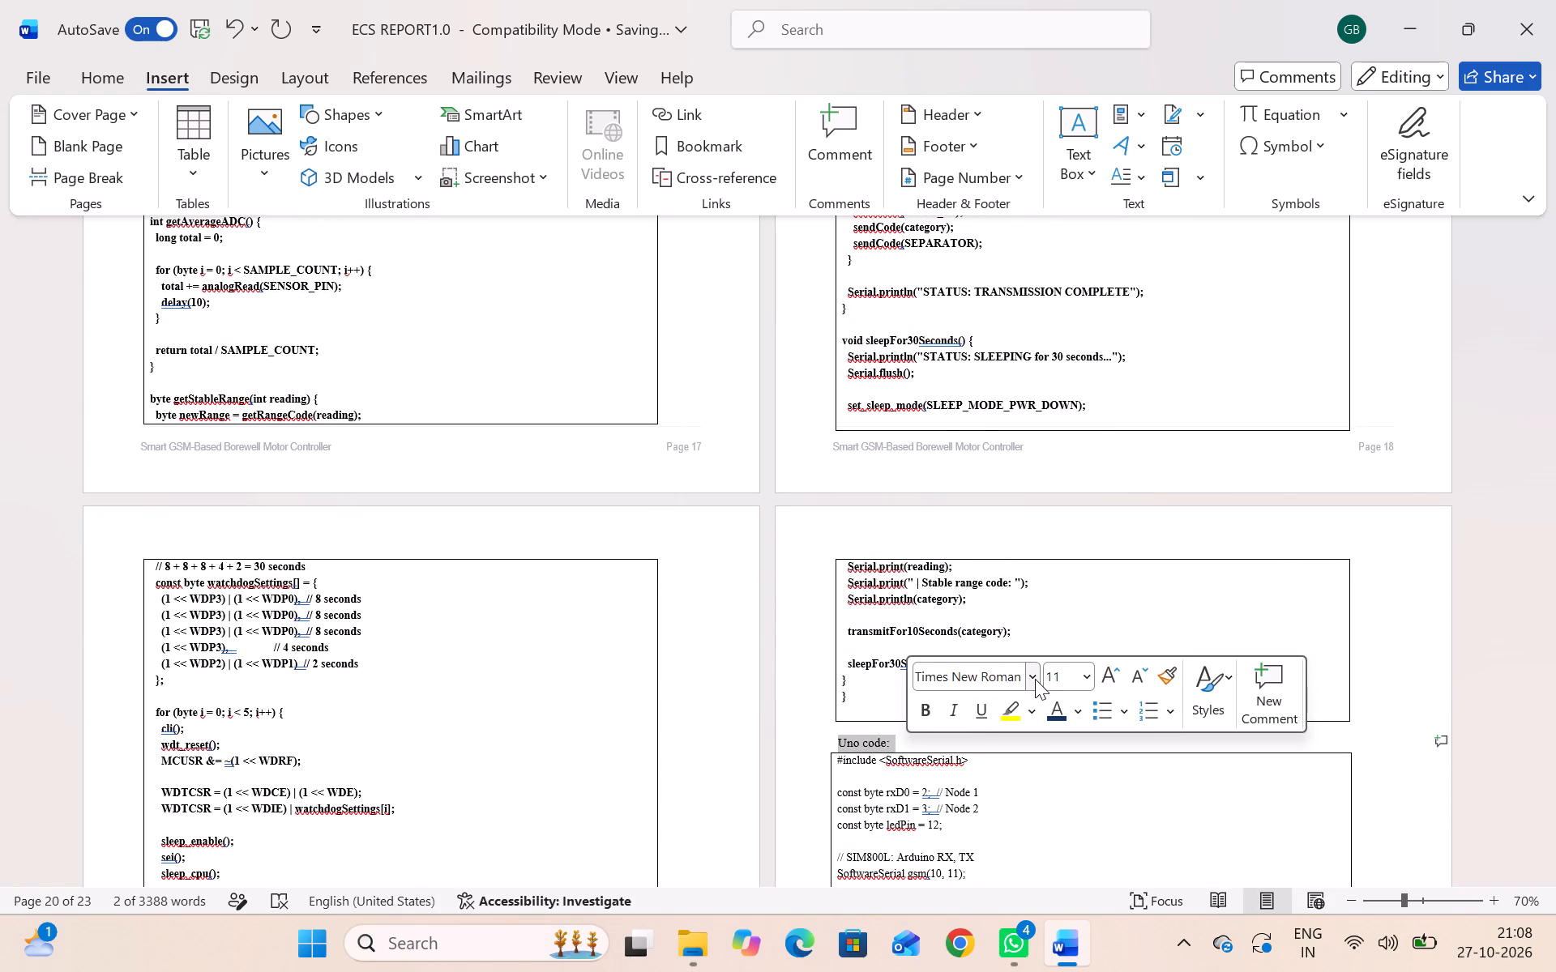
pyautogui.click(1036, 677)
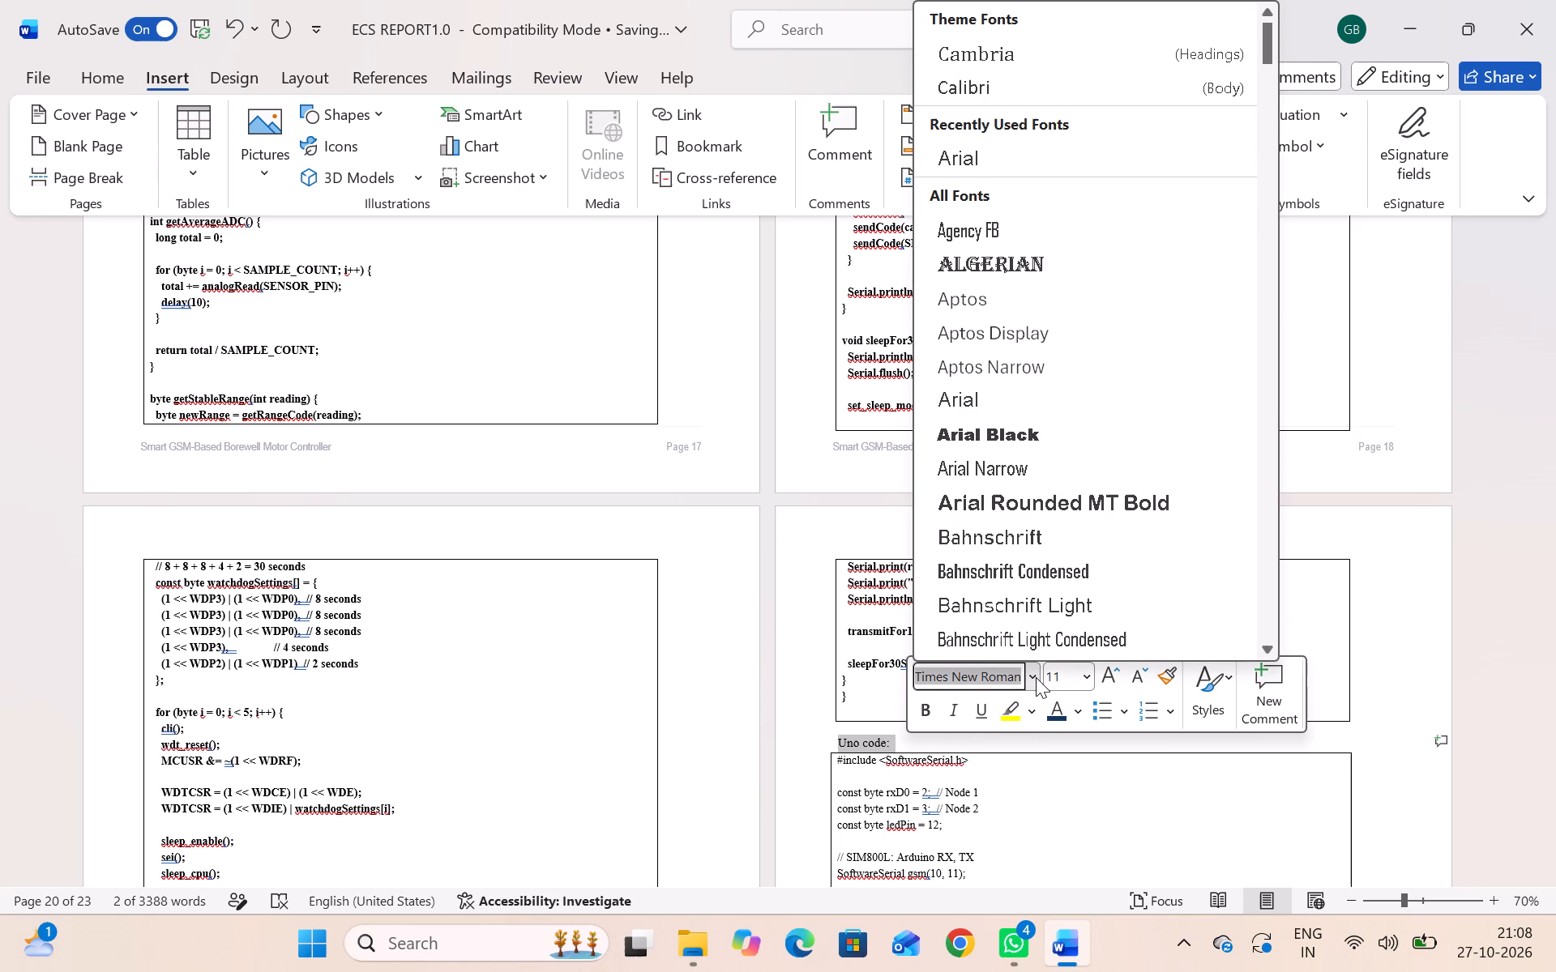
pyautogui.click(1067, 160)
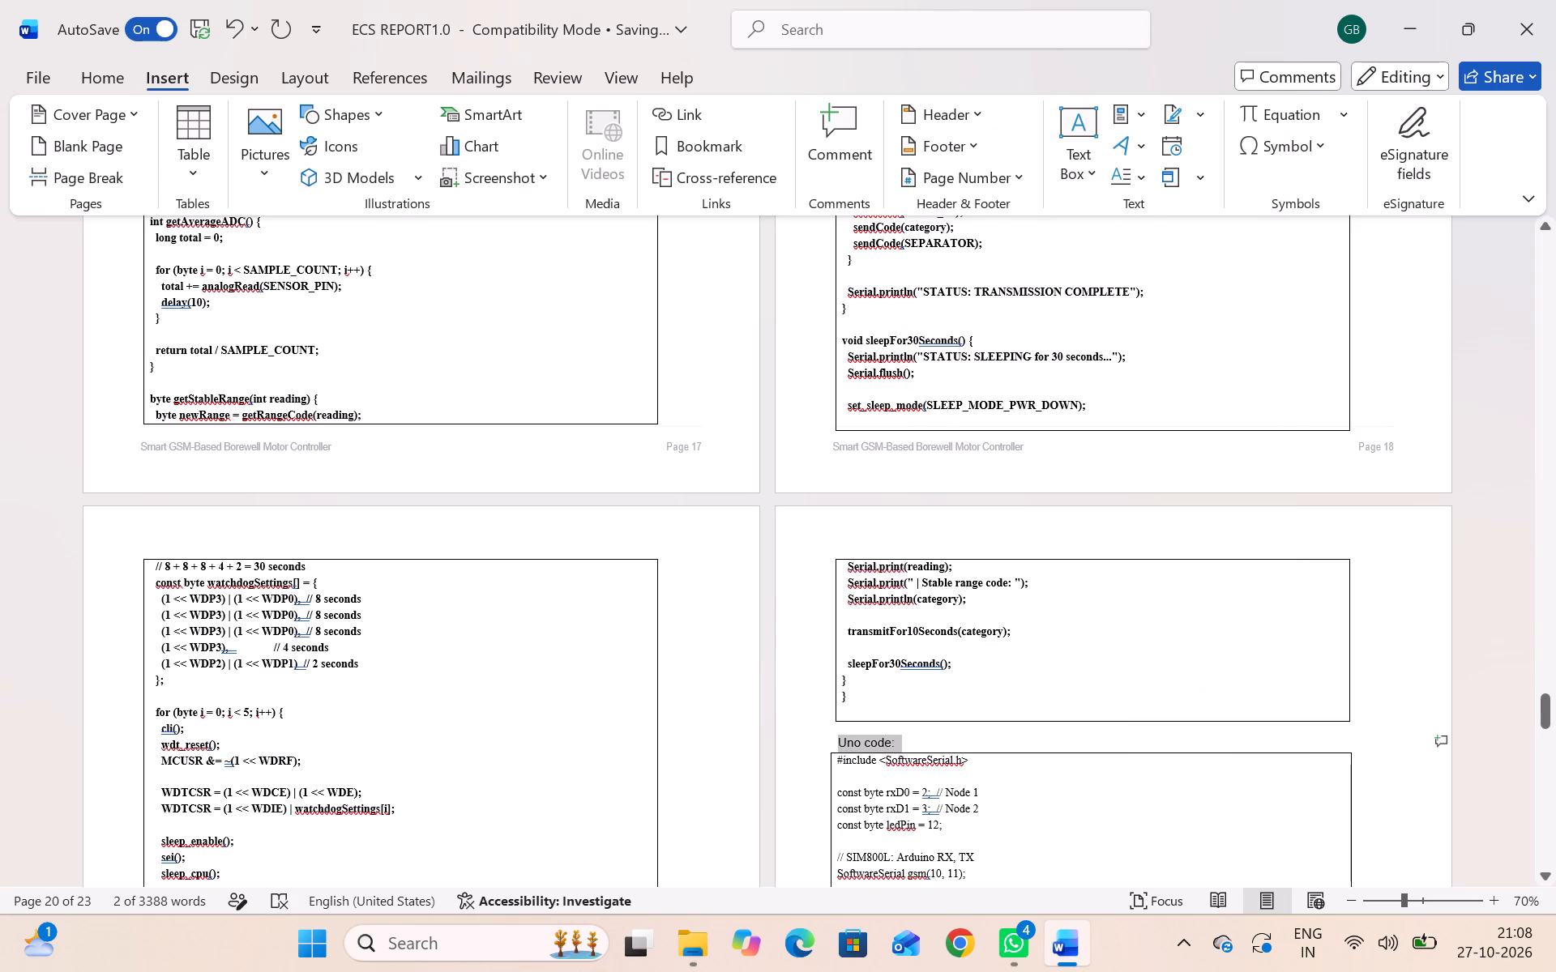
# Set the font size of the "Uno code:" label to 12.
pyautogui.click(878, 741)
pyautogui.moveTo(901, 741); pyautogui.dragTo(814, 725)
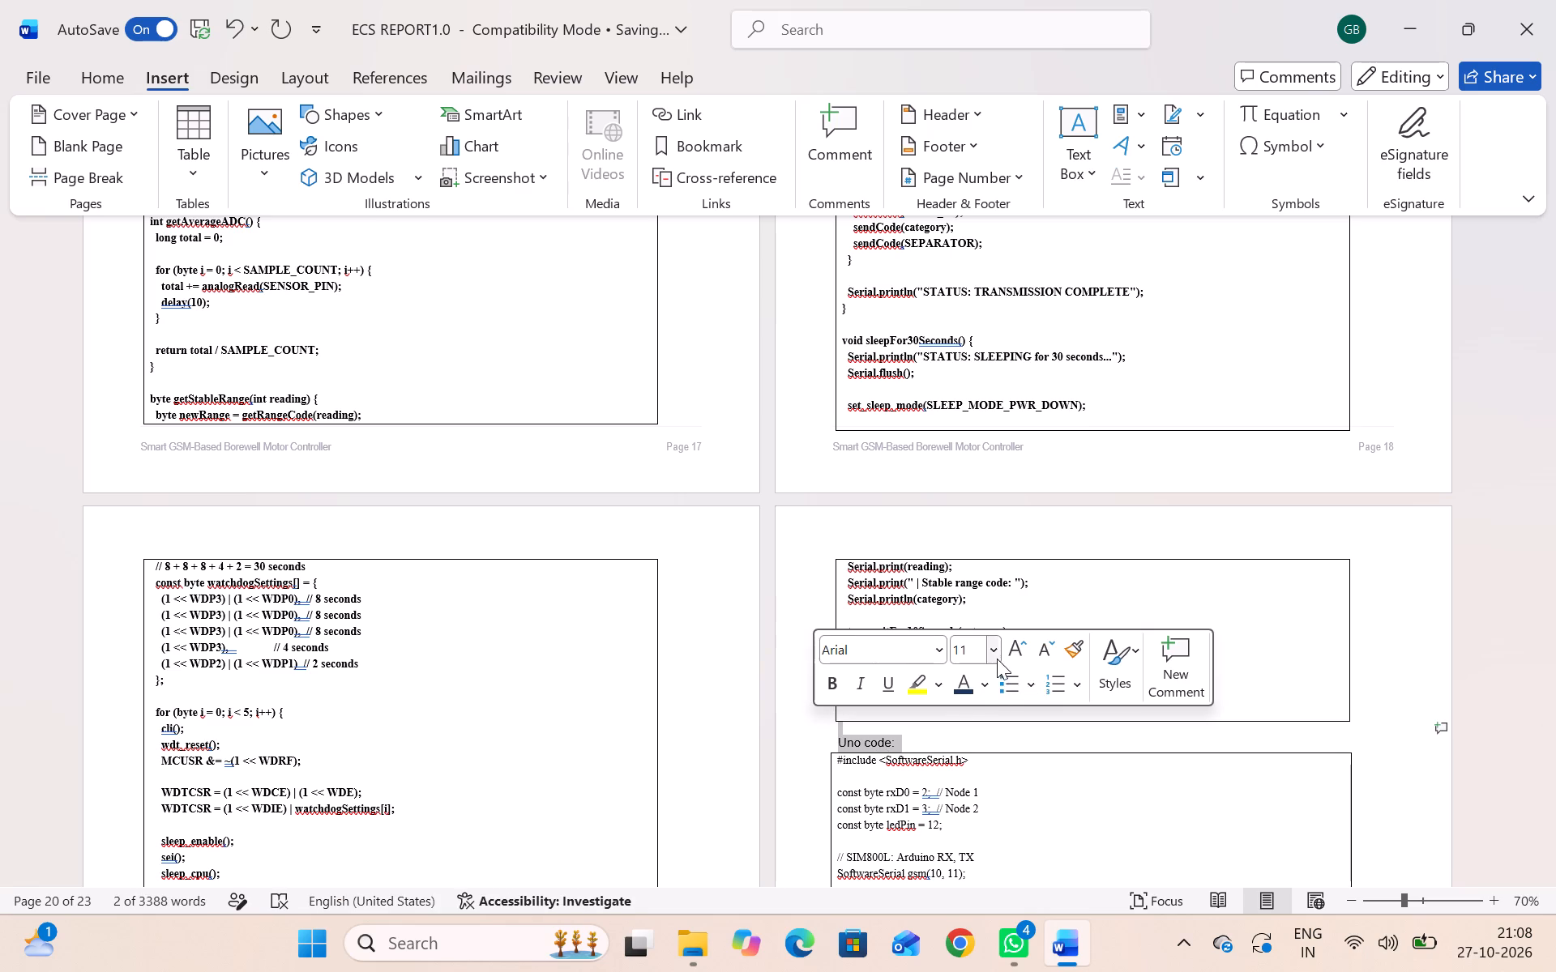
pyautogui.click(989, 650)
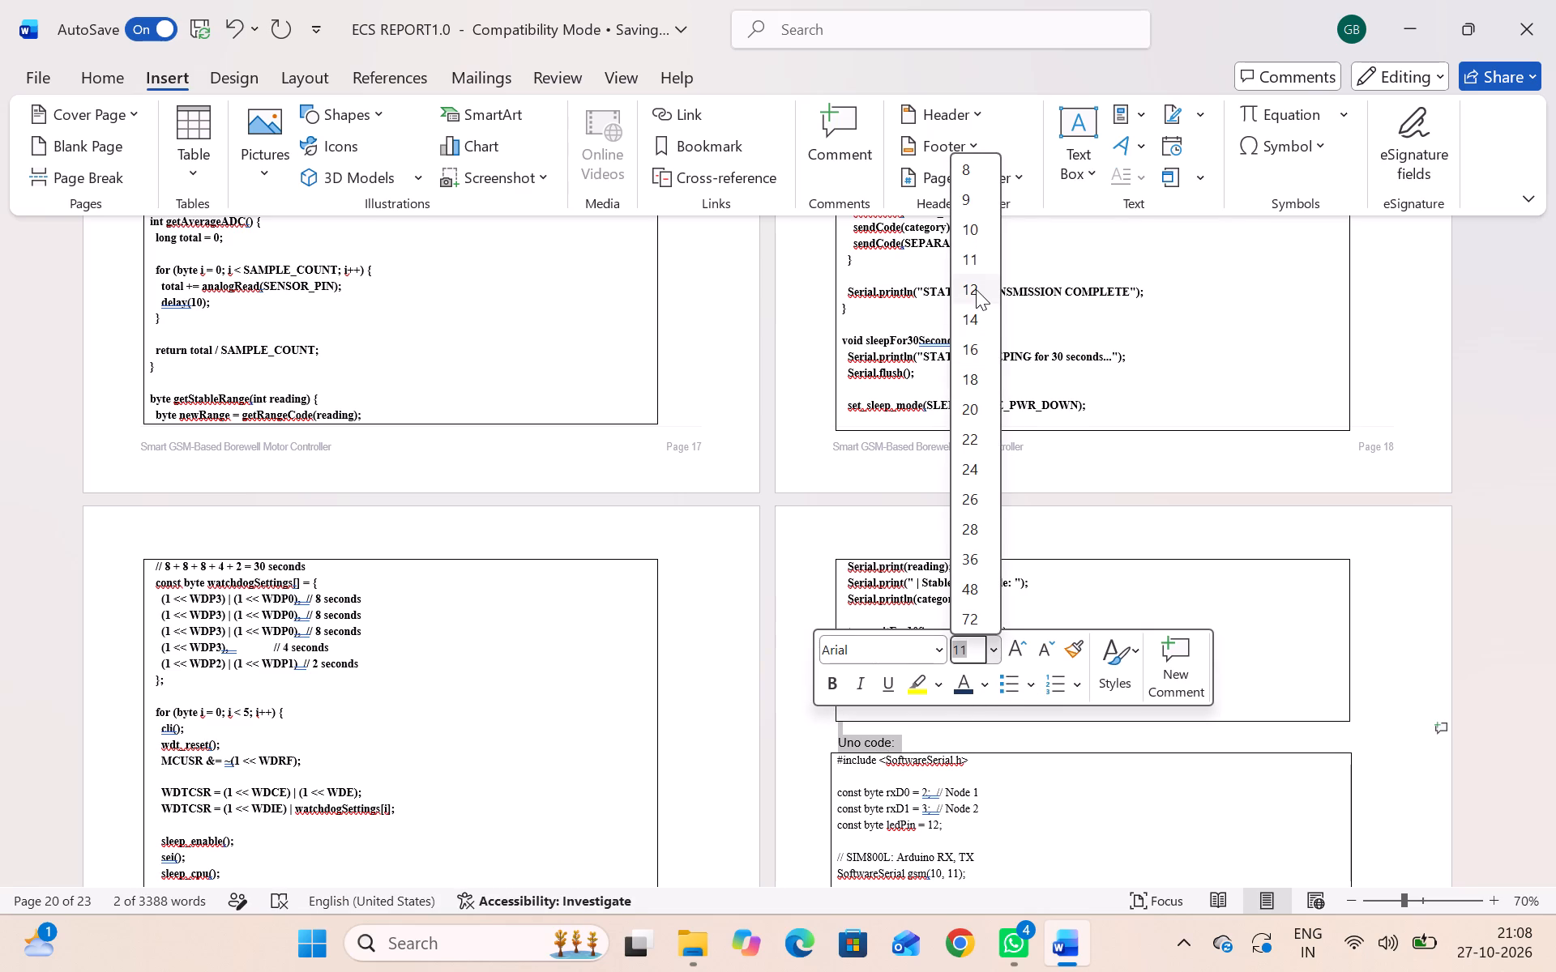
pyautogui.click(976, 288)
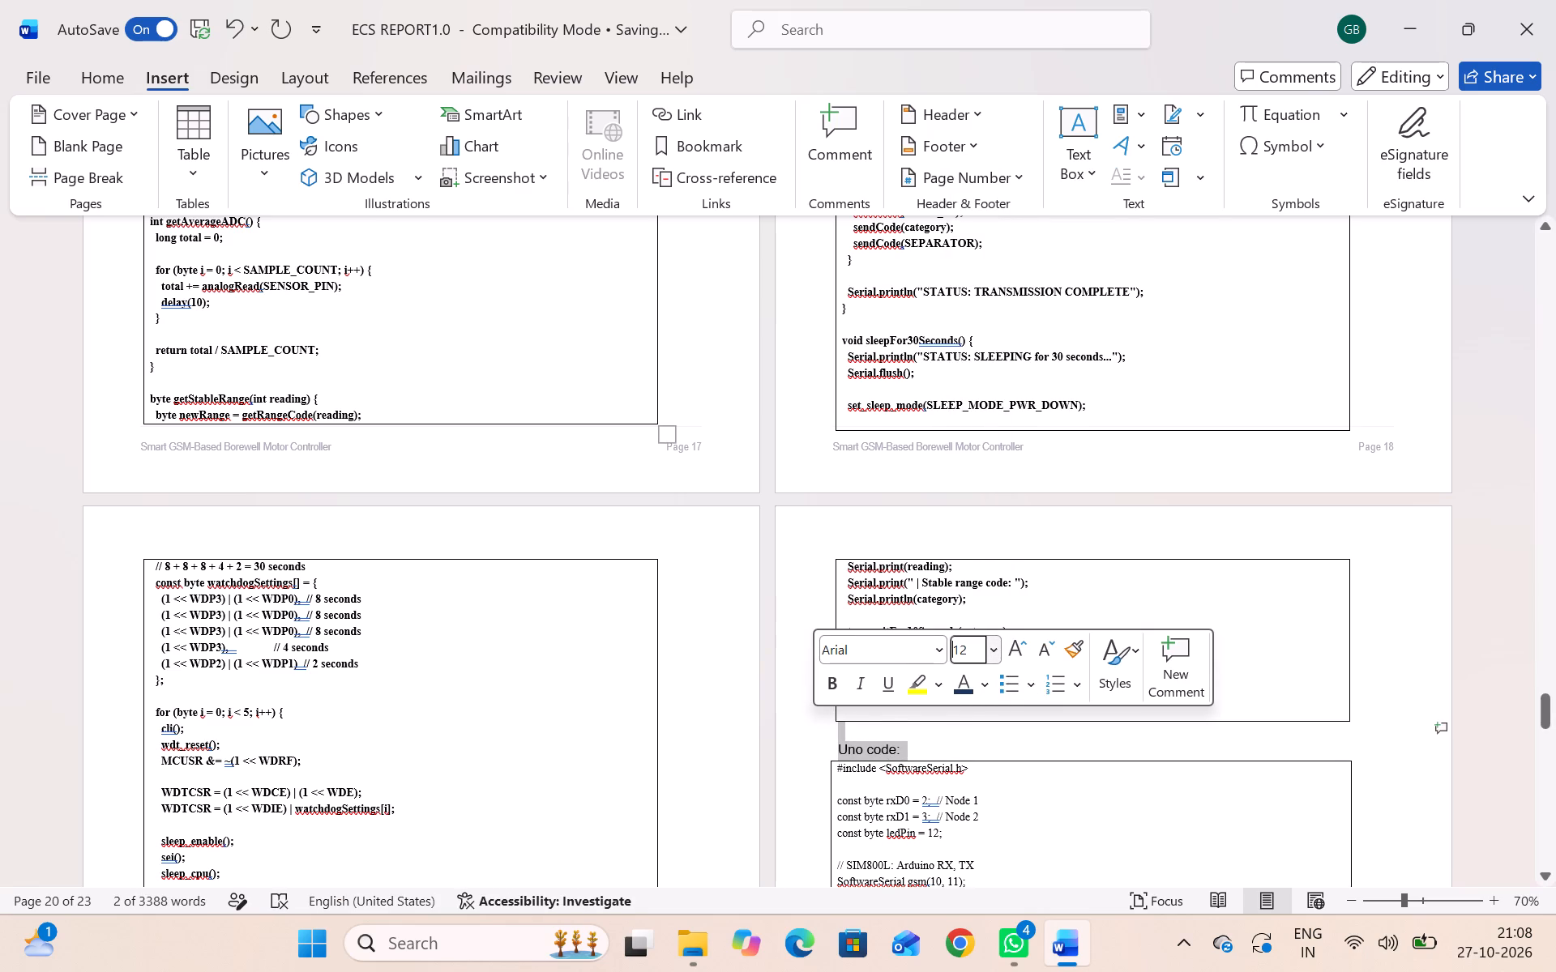
pyautogui.click(921, 754)
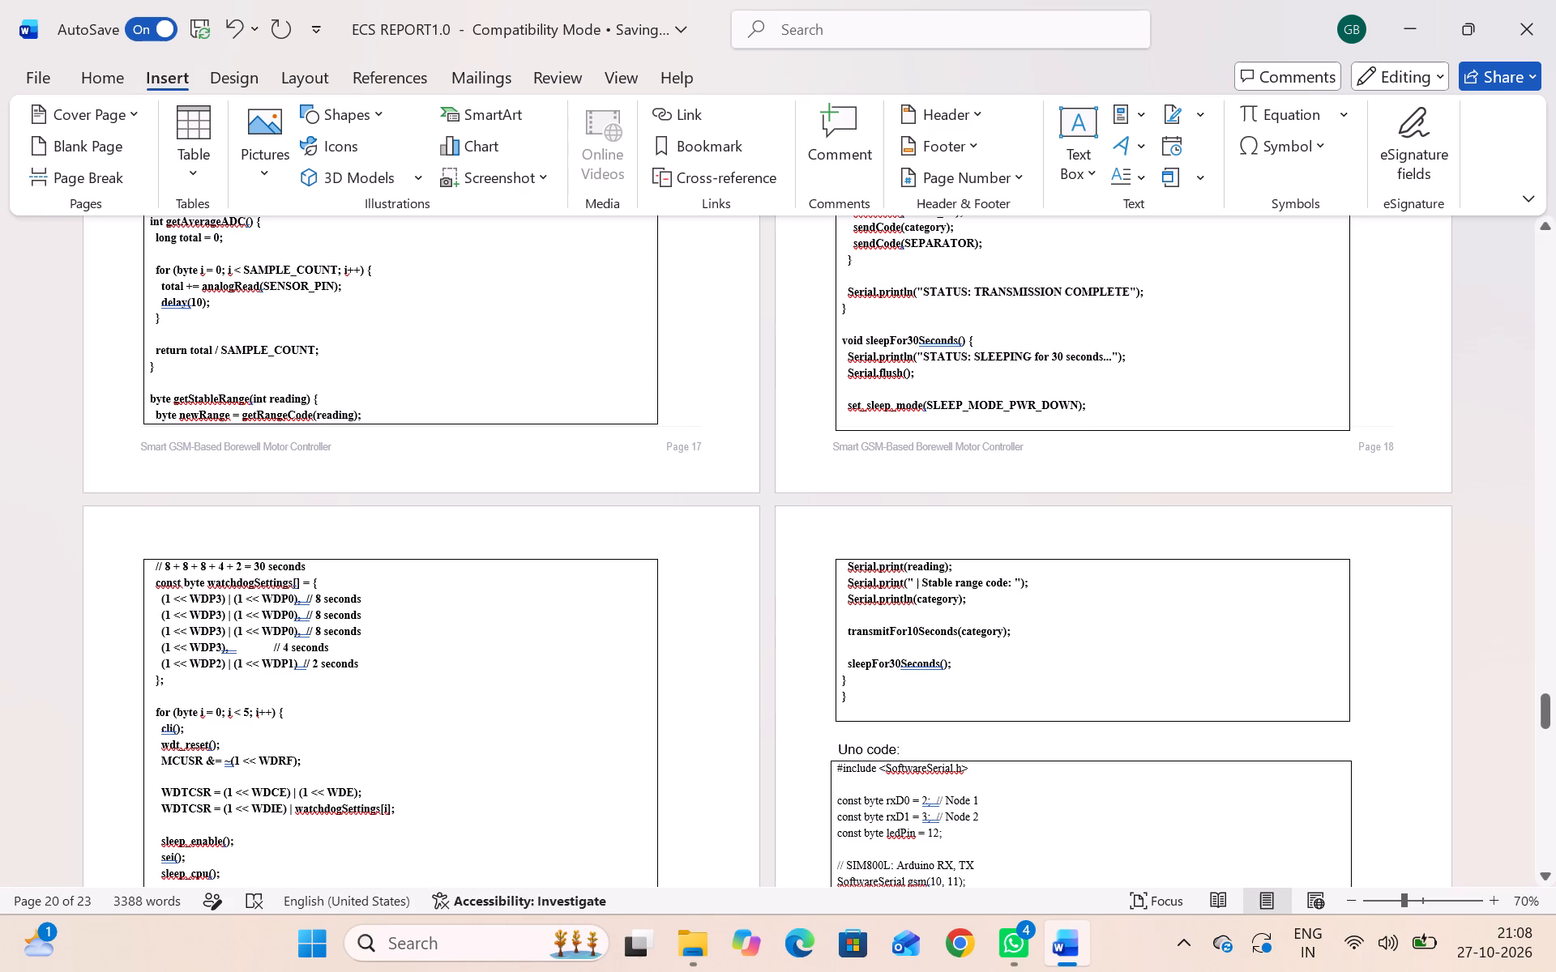
# Make the "Uno code:" label bold.
pyautogui.moveTo(902, 752); pyautogui.dragTo(849, 746)
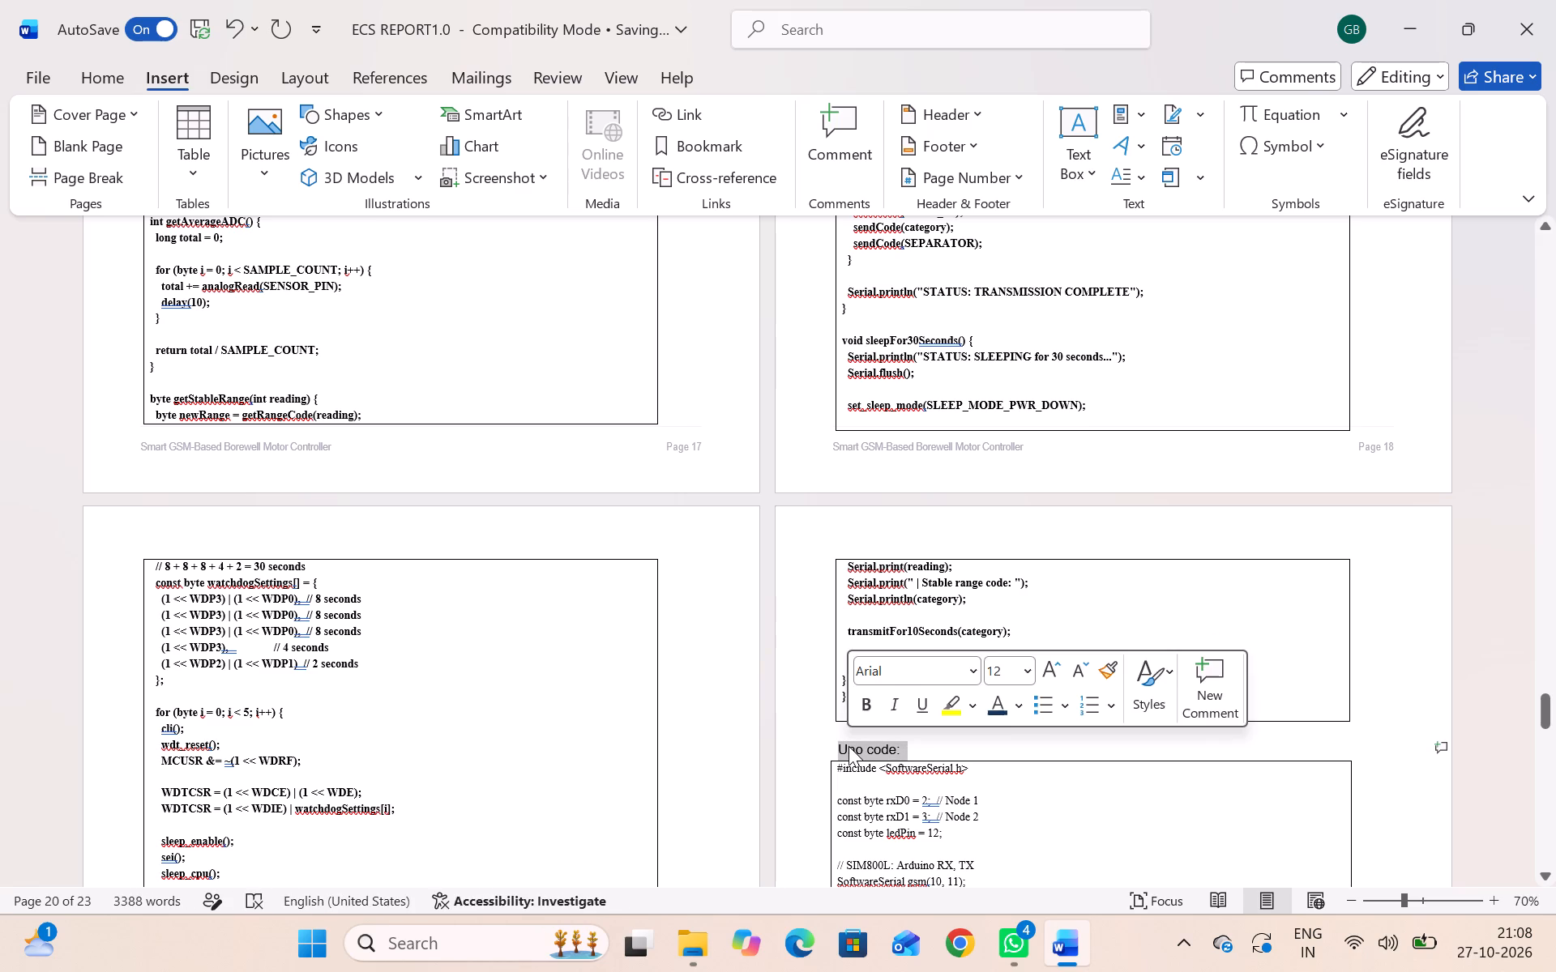
pyautogui.hotkey('ctrl', 'b')
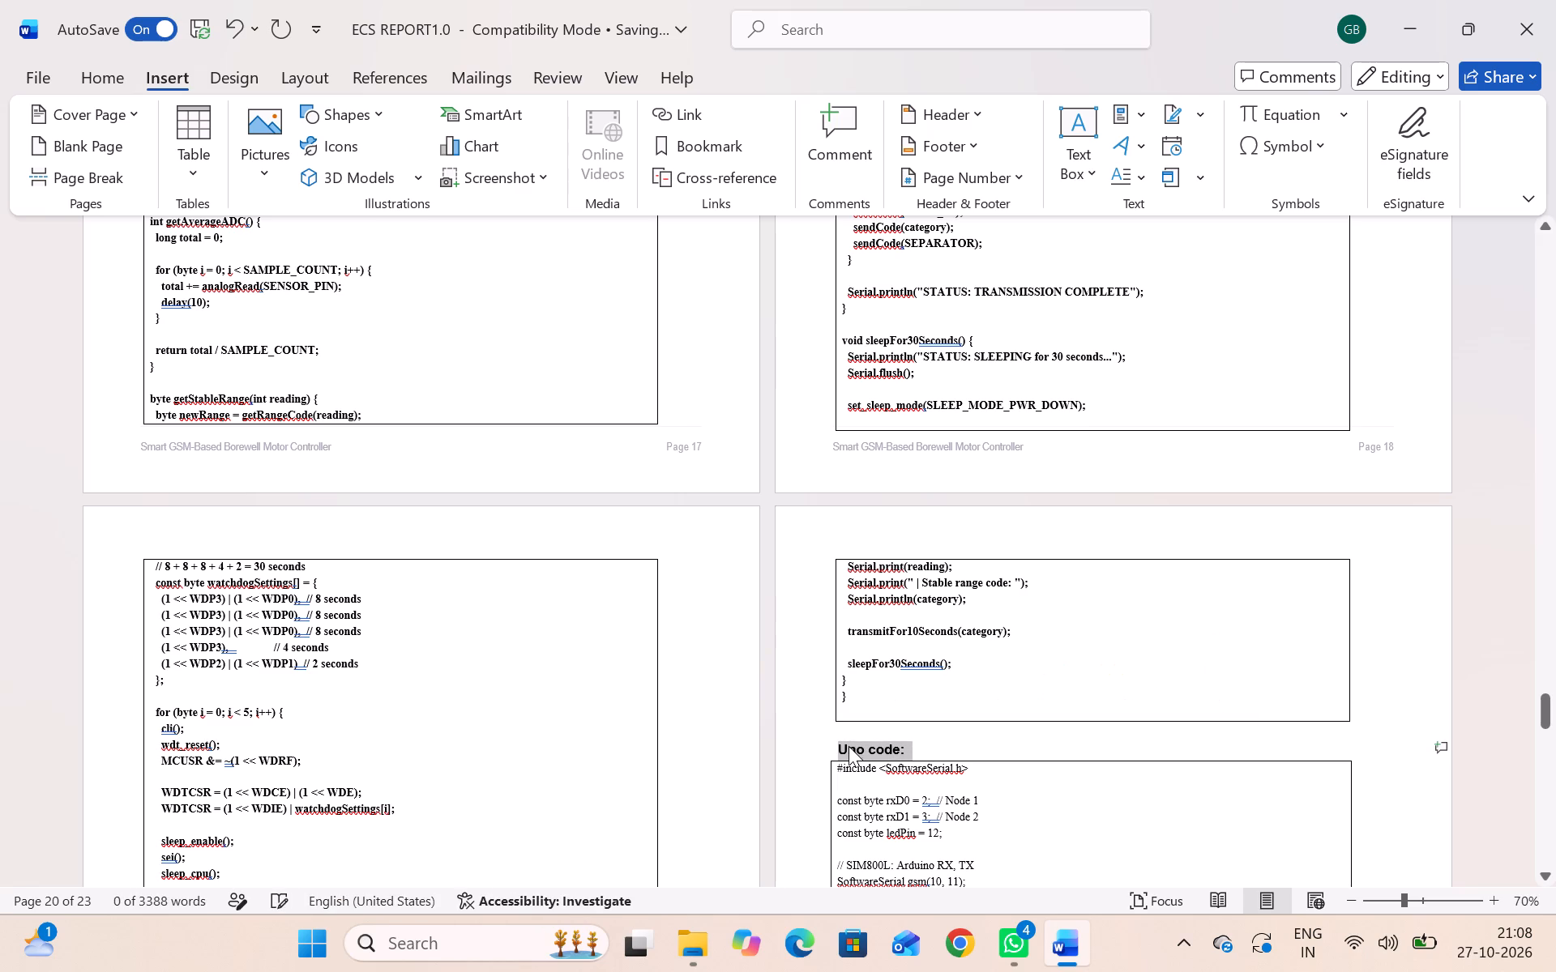
# Insert an empty line between the "Uno code:" label and the code box below it.
pyautogui.click(964, 761)
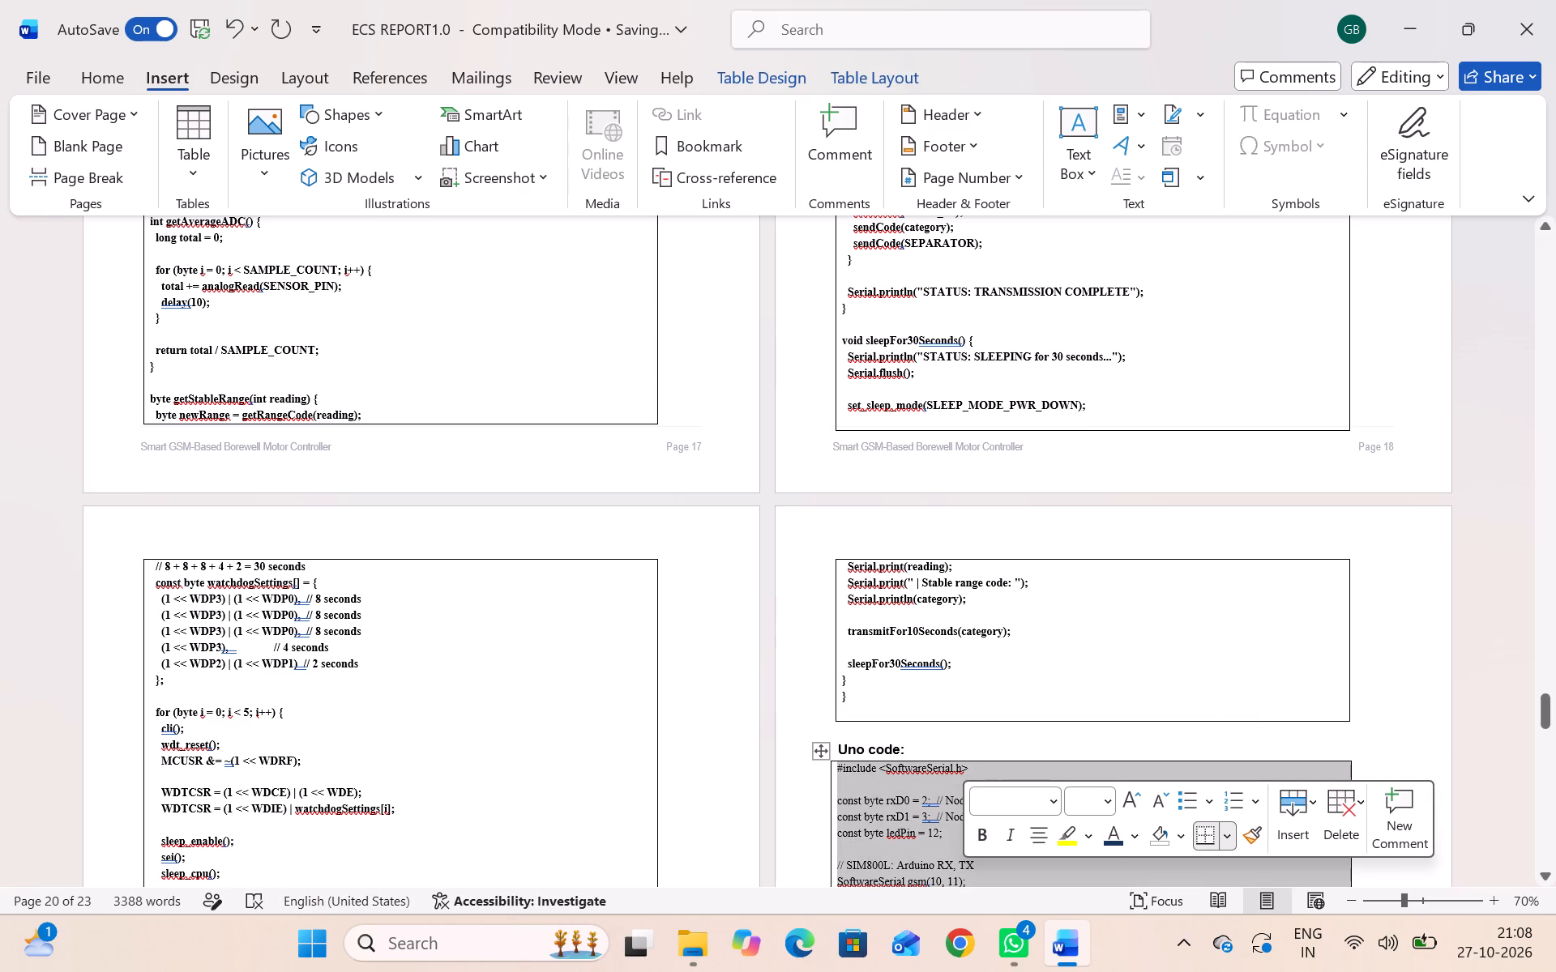
pyautogui.click(930, 747)
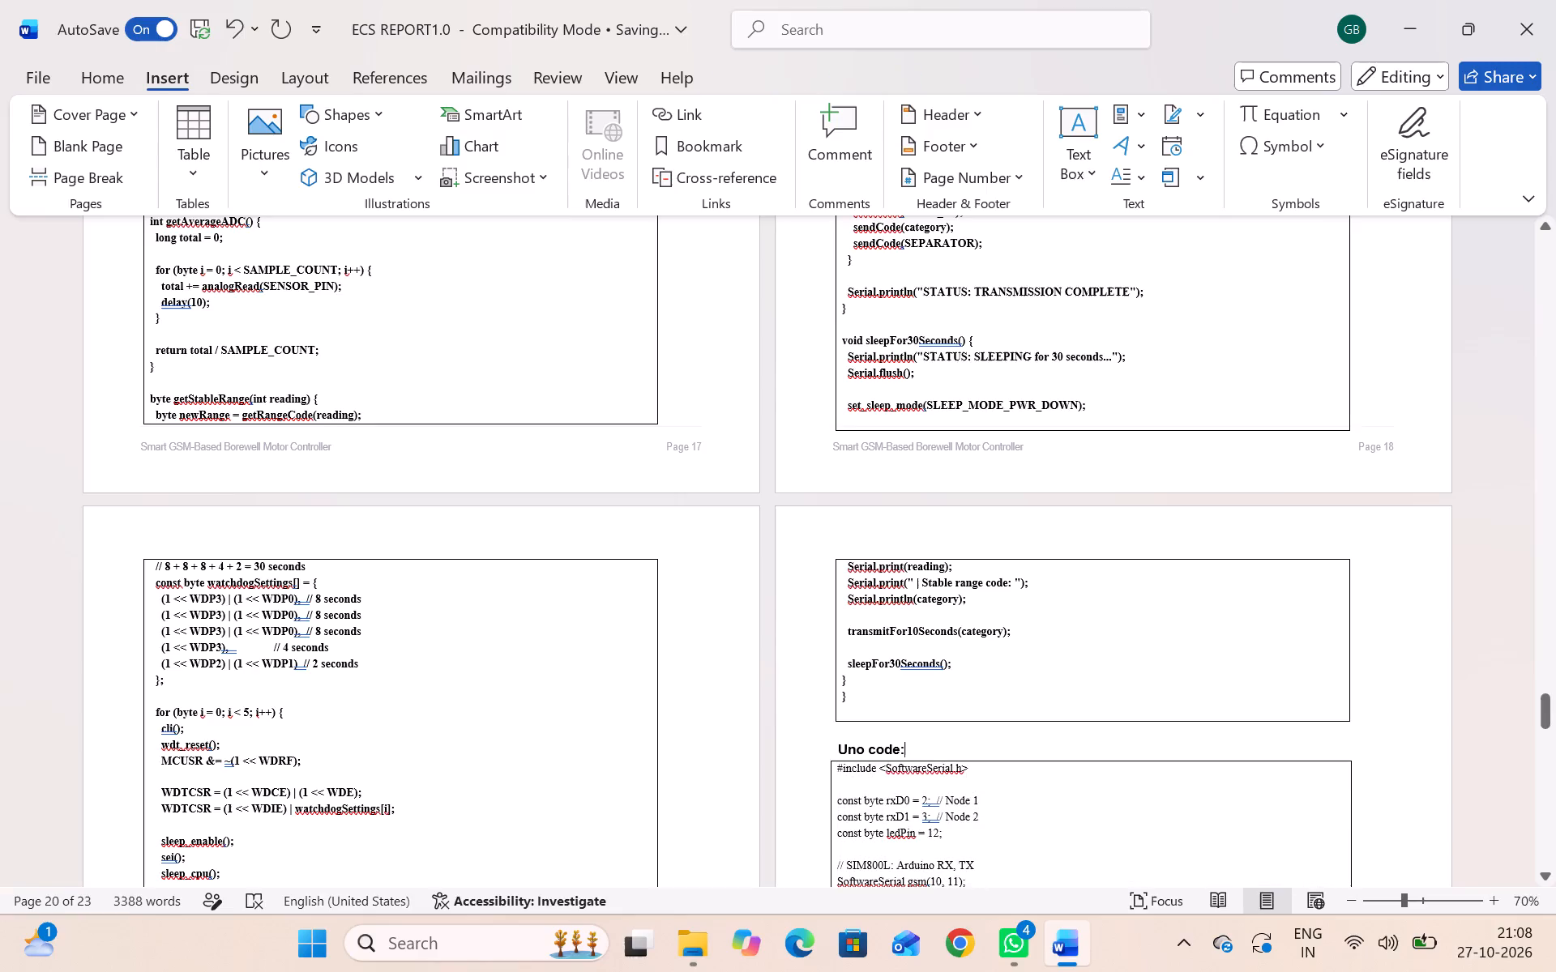
pyautogui.press('Return')
# Examine the layout of the Uno code box from its label through to the last page of the report.
pyautogui.scroll(-2, 930, 747)
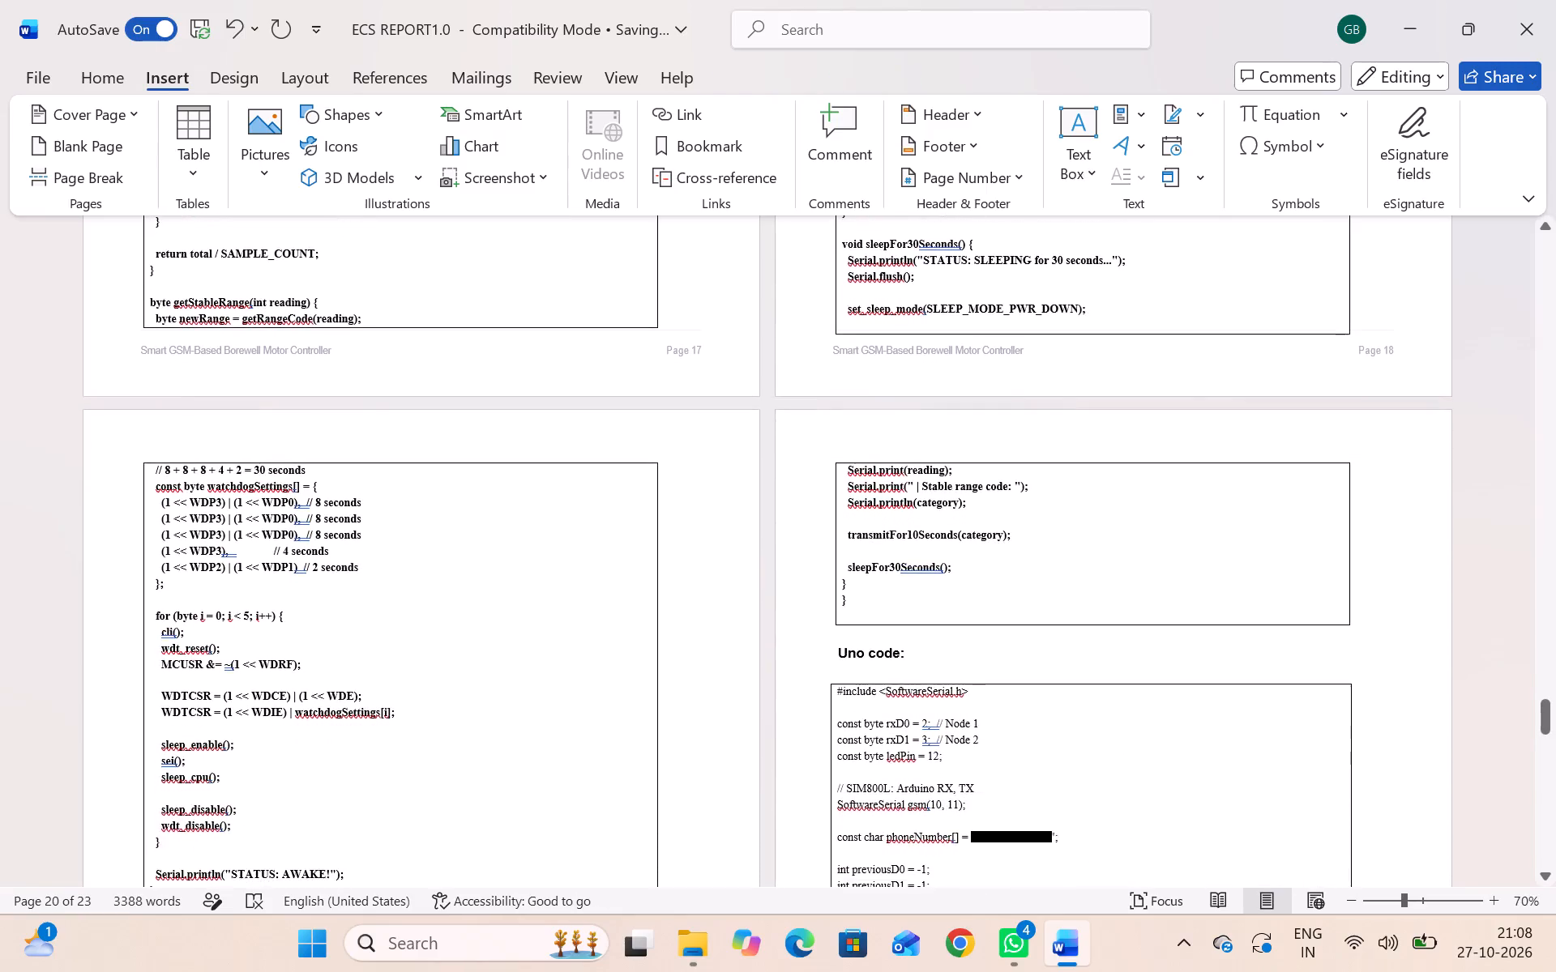
pyautogui.scroll(-11, 930, 747)
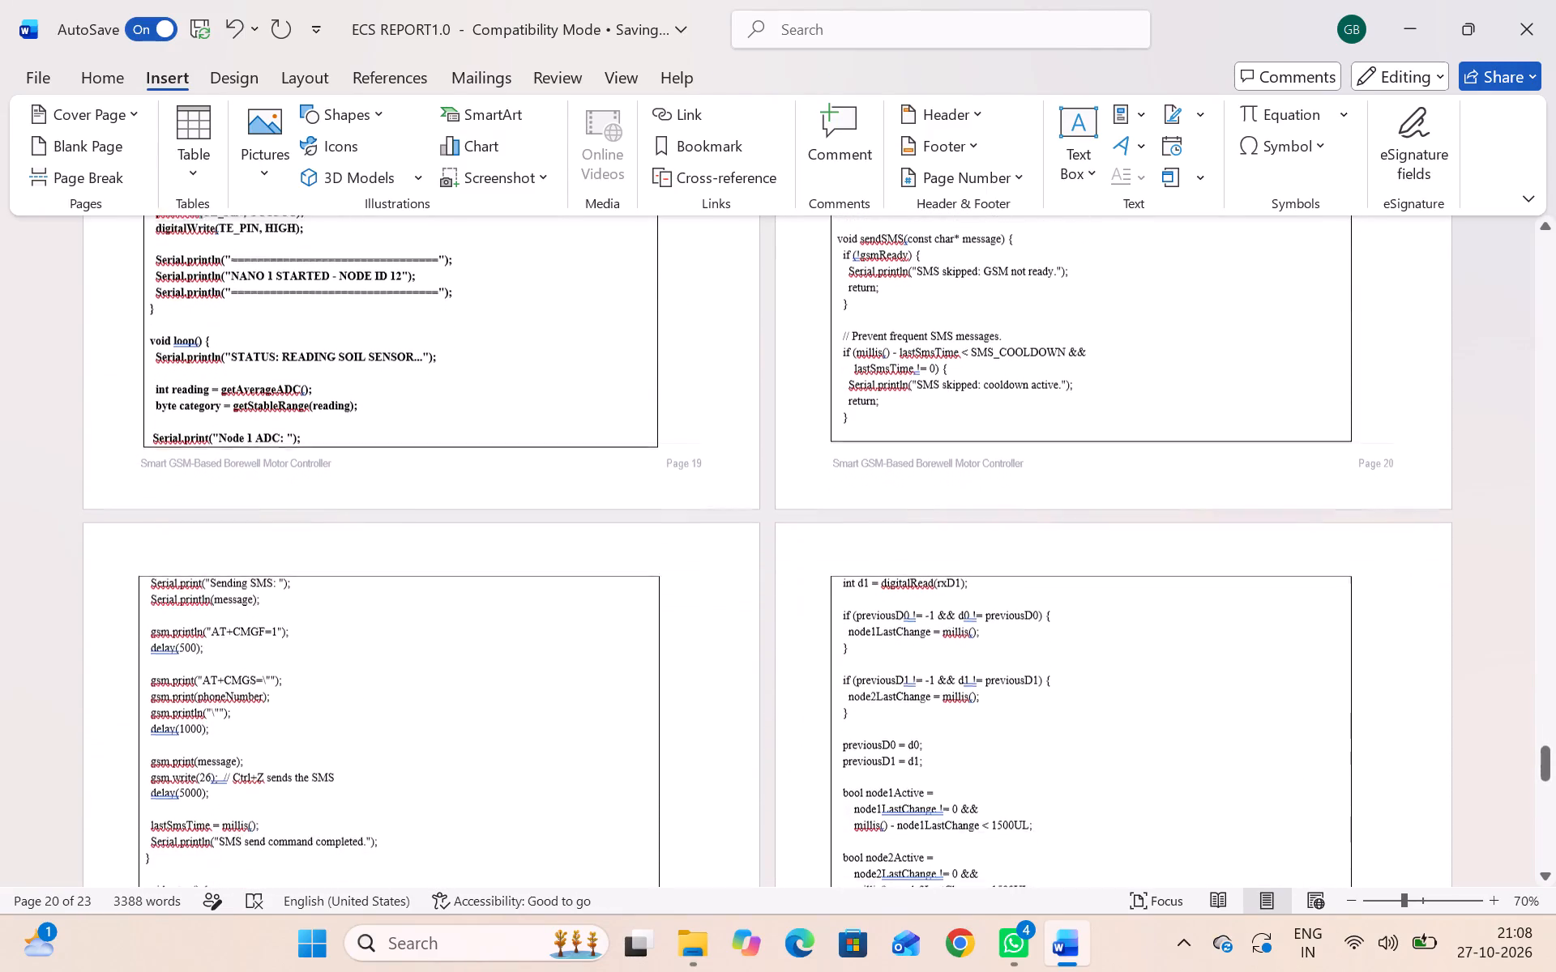
pyautogui.scroll(-10, 930, 747)
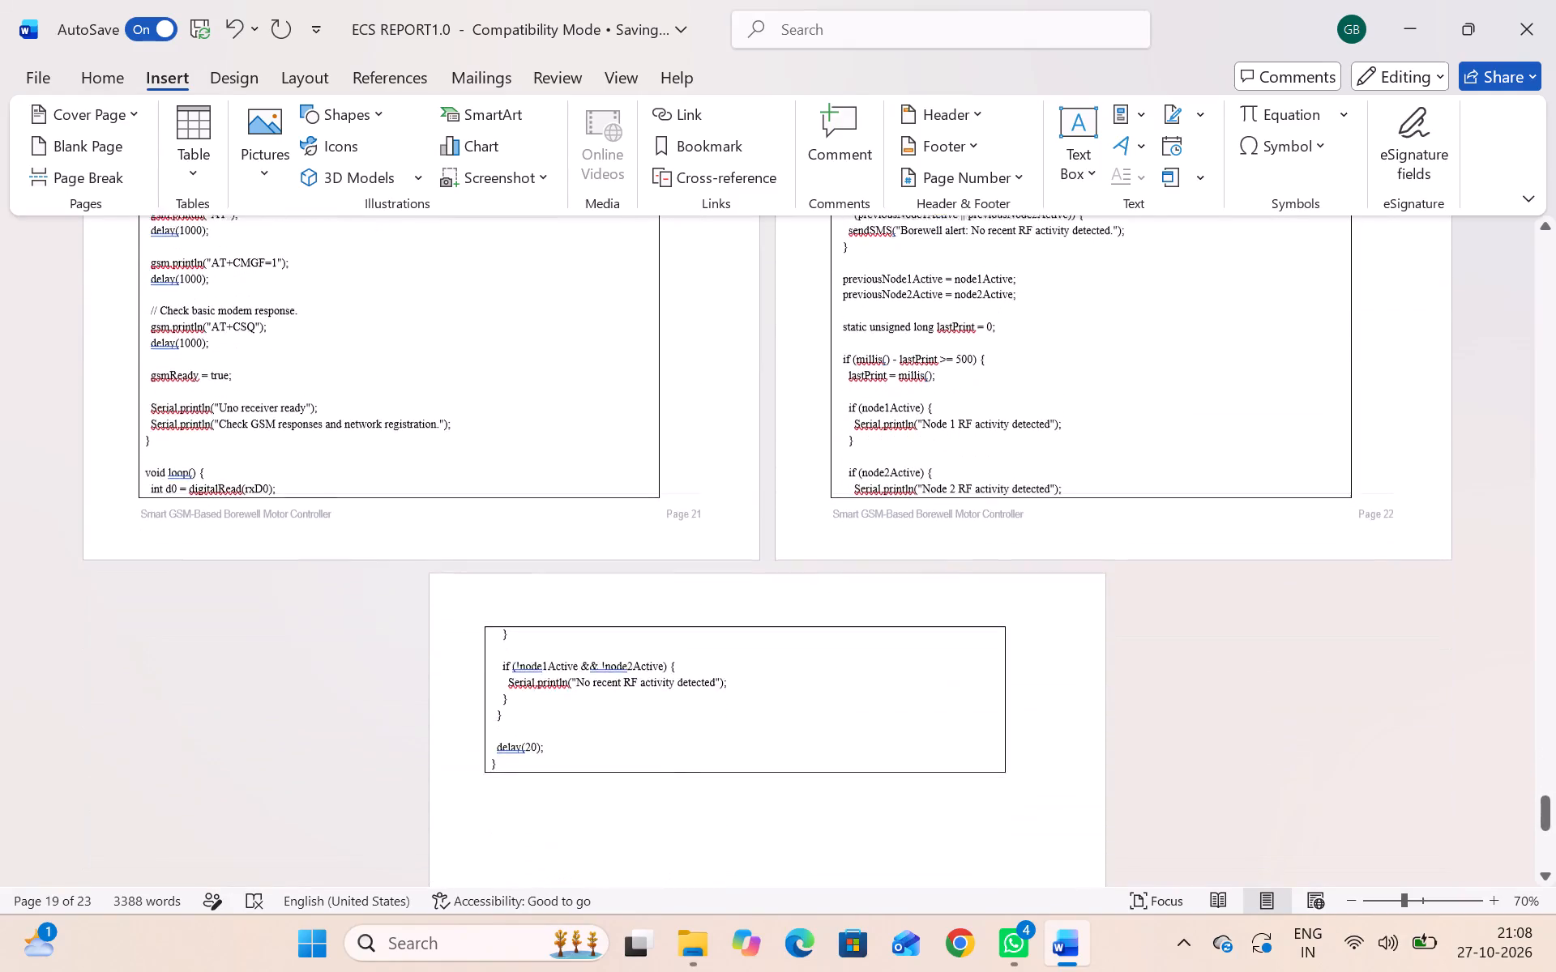
# Review the appendix code pages from the end of the Uno code back to the "Codes in Appendix" heading.
pyautogui.scroll(-1, 930, 747)
pyautogui.scroll(7, 930, 747)
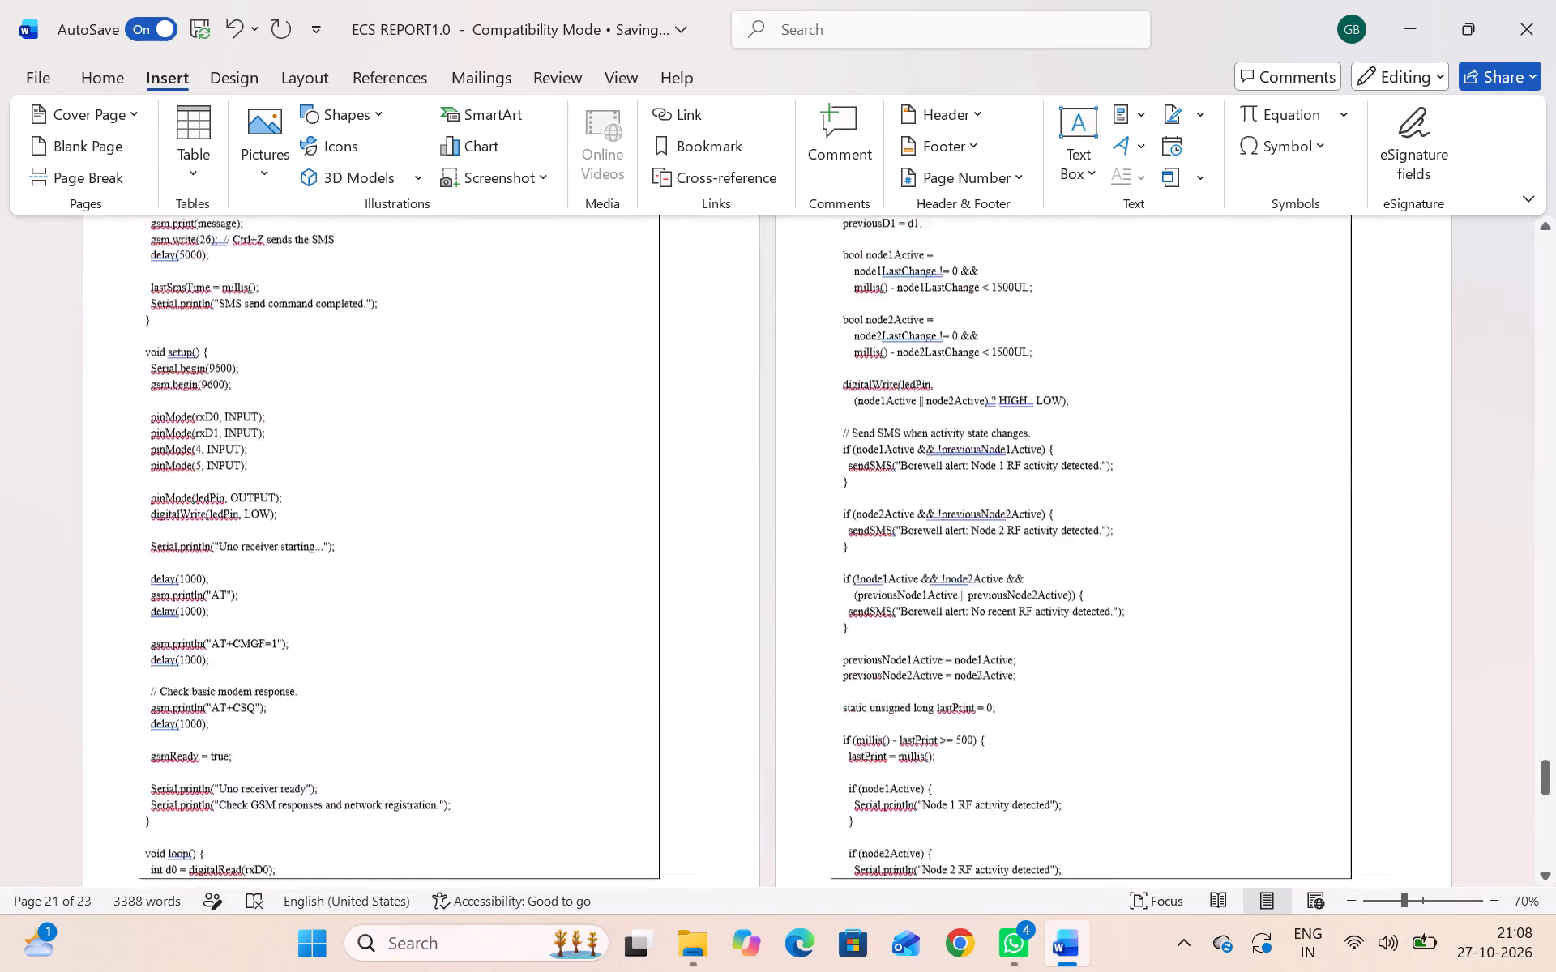
pyautogui.scroll(6, 930, 747)
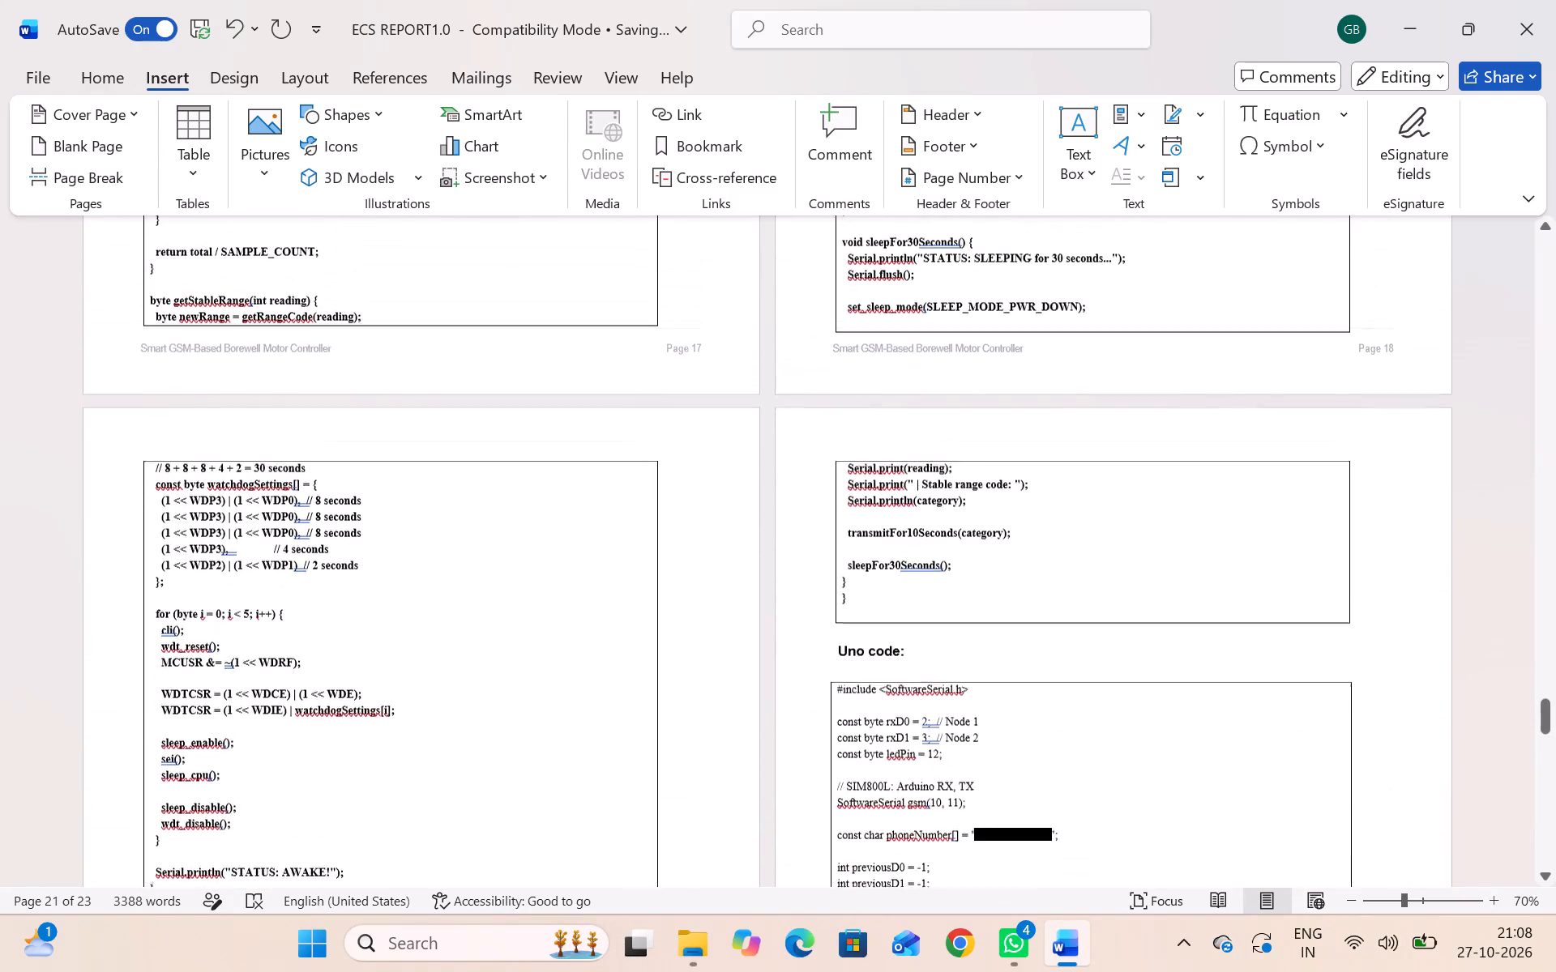
pyautogui.scroll(9, 930, 747)
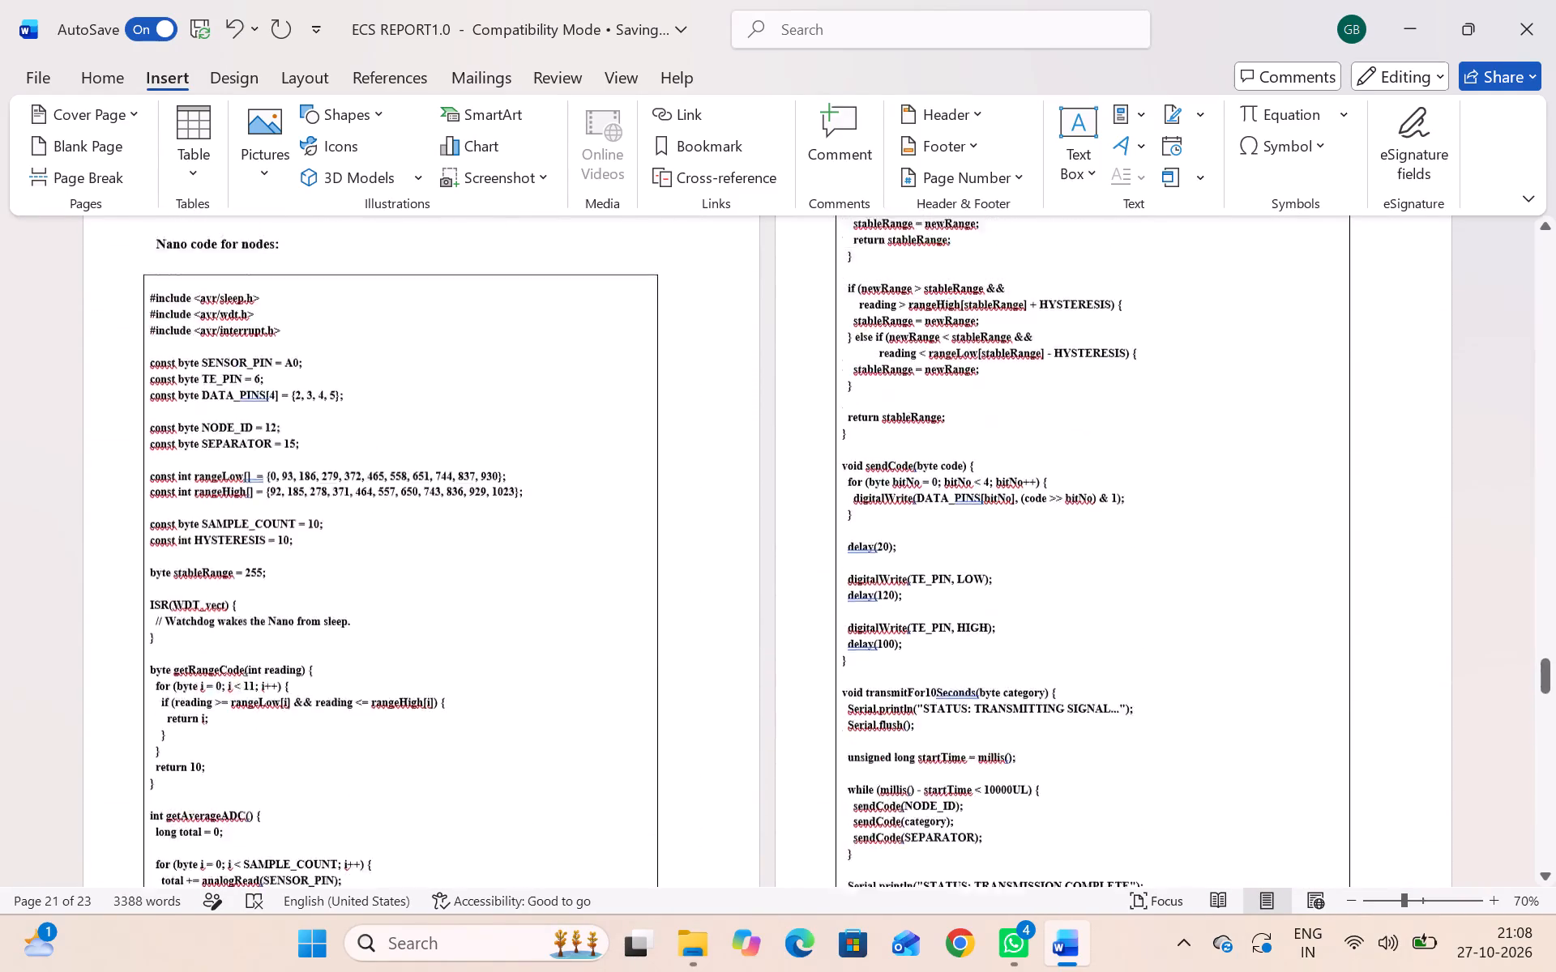
pyautogui.scroll(1, 930, 747)
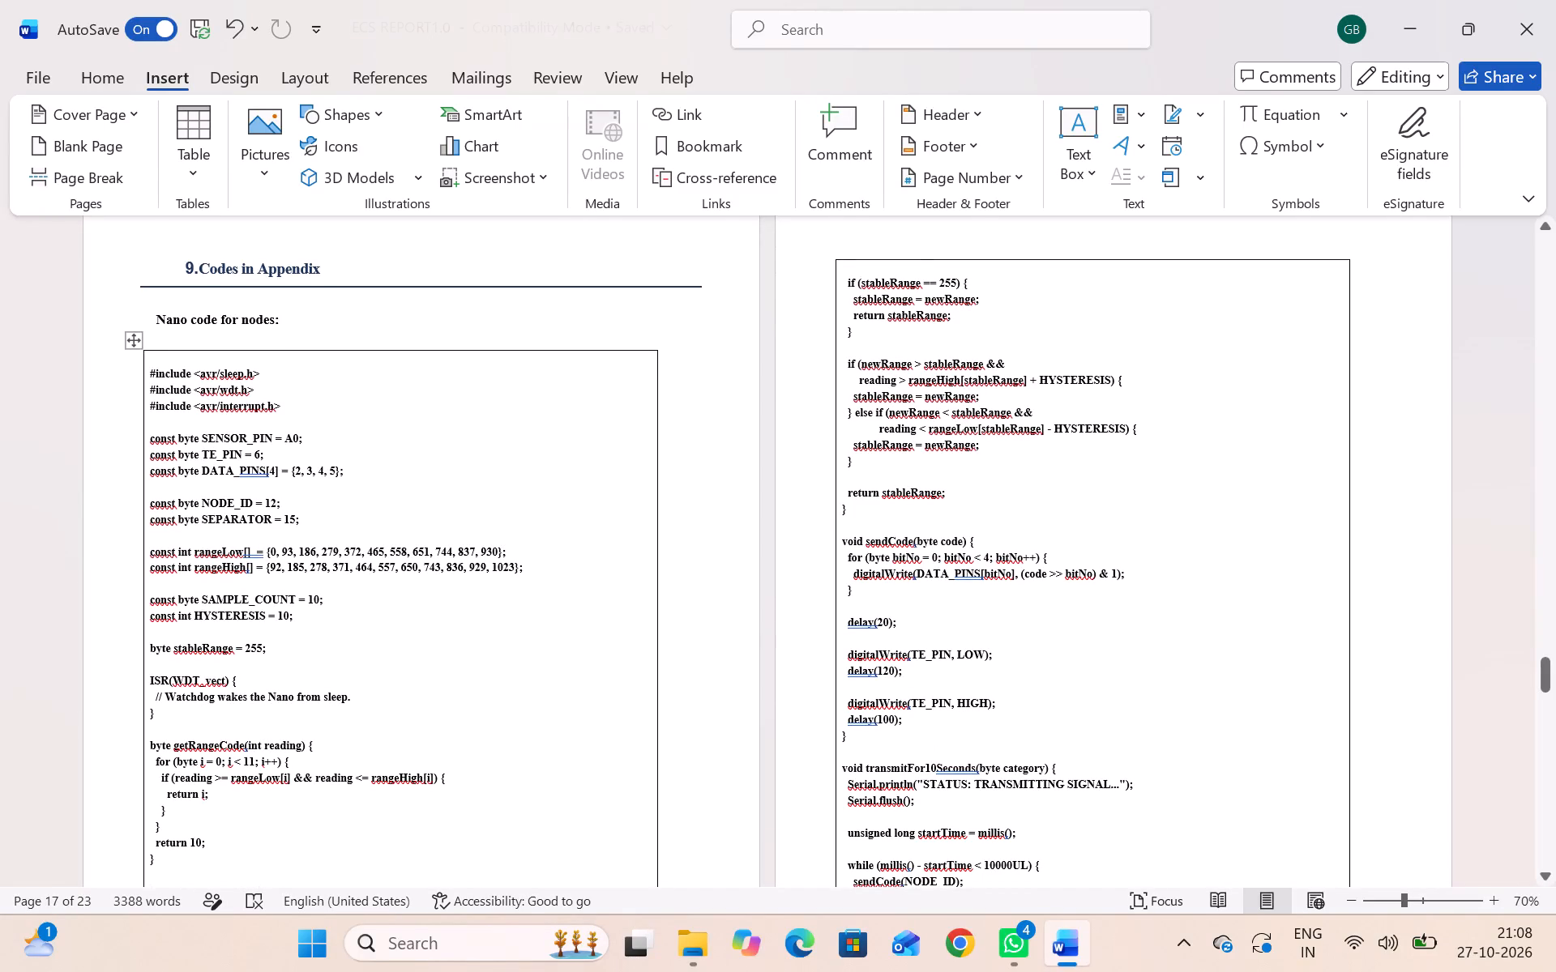
pyautogui.click(1037, 511)
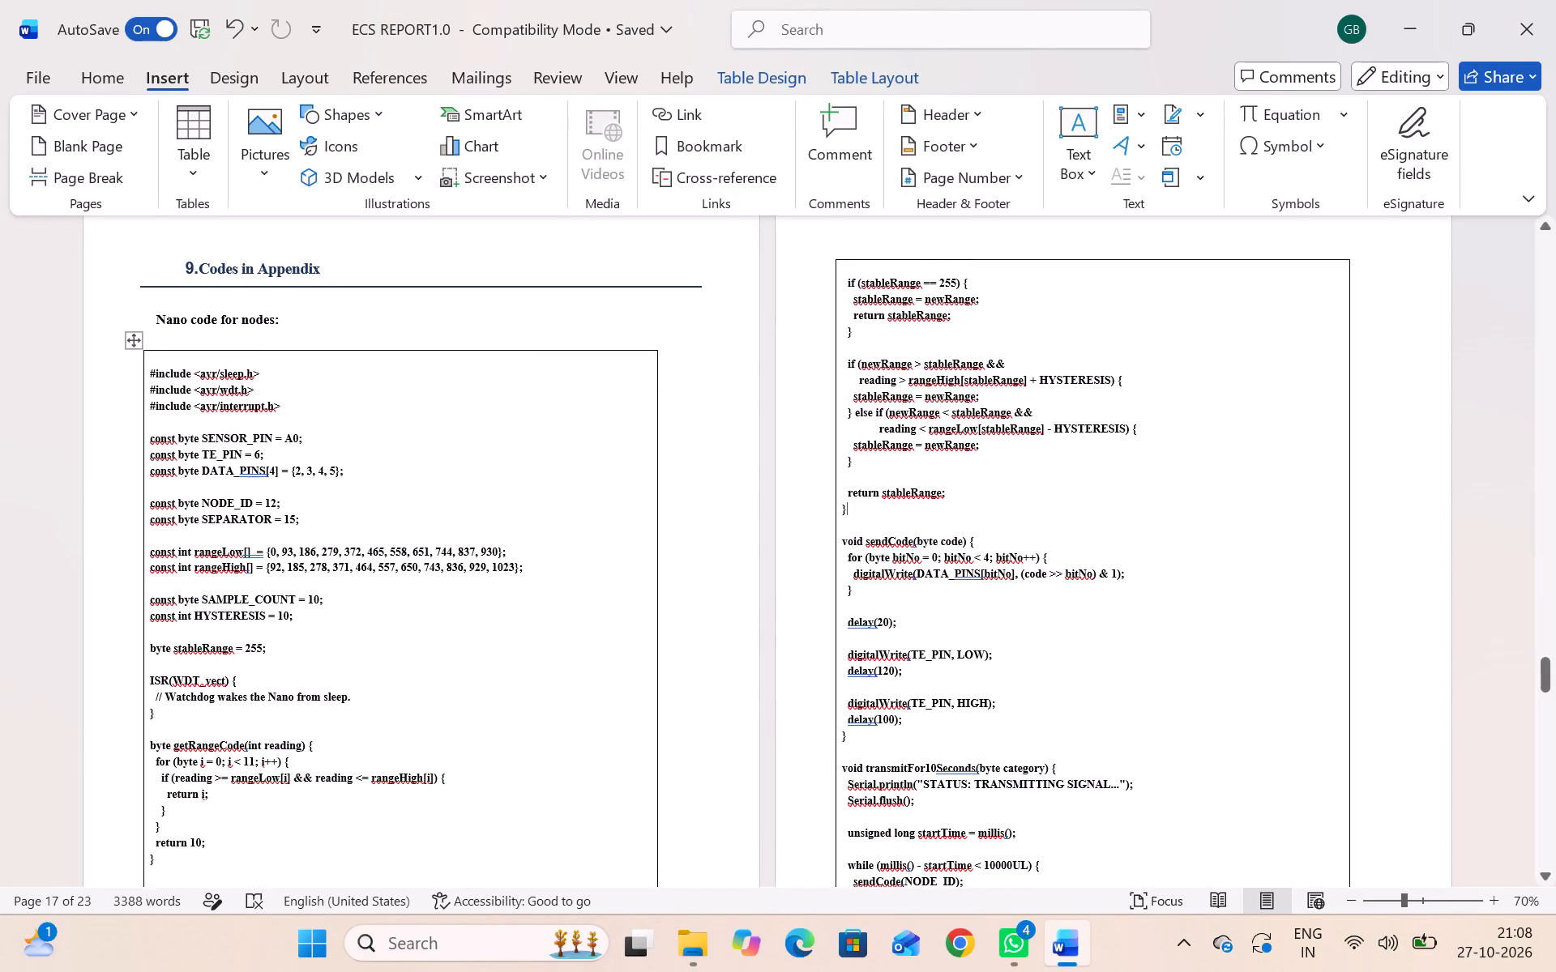
pyautogui.scroll(1, 1037, 511)
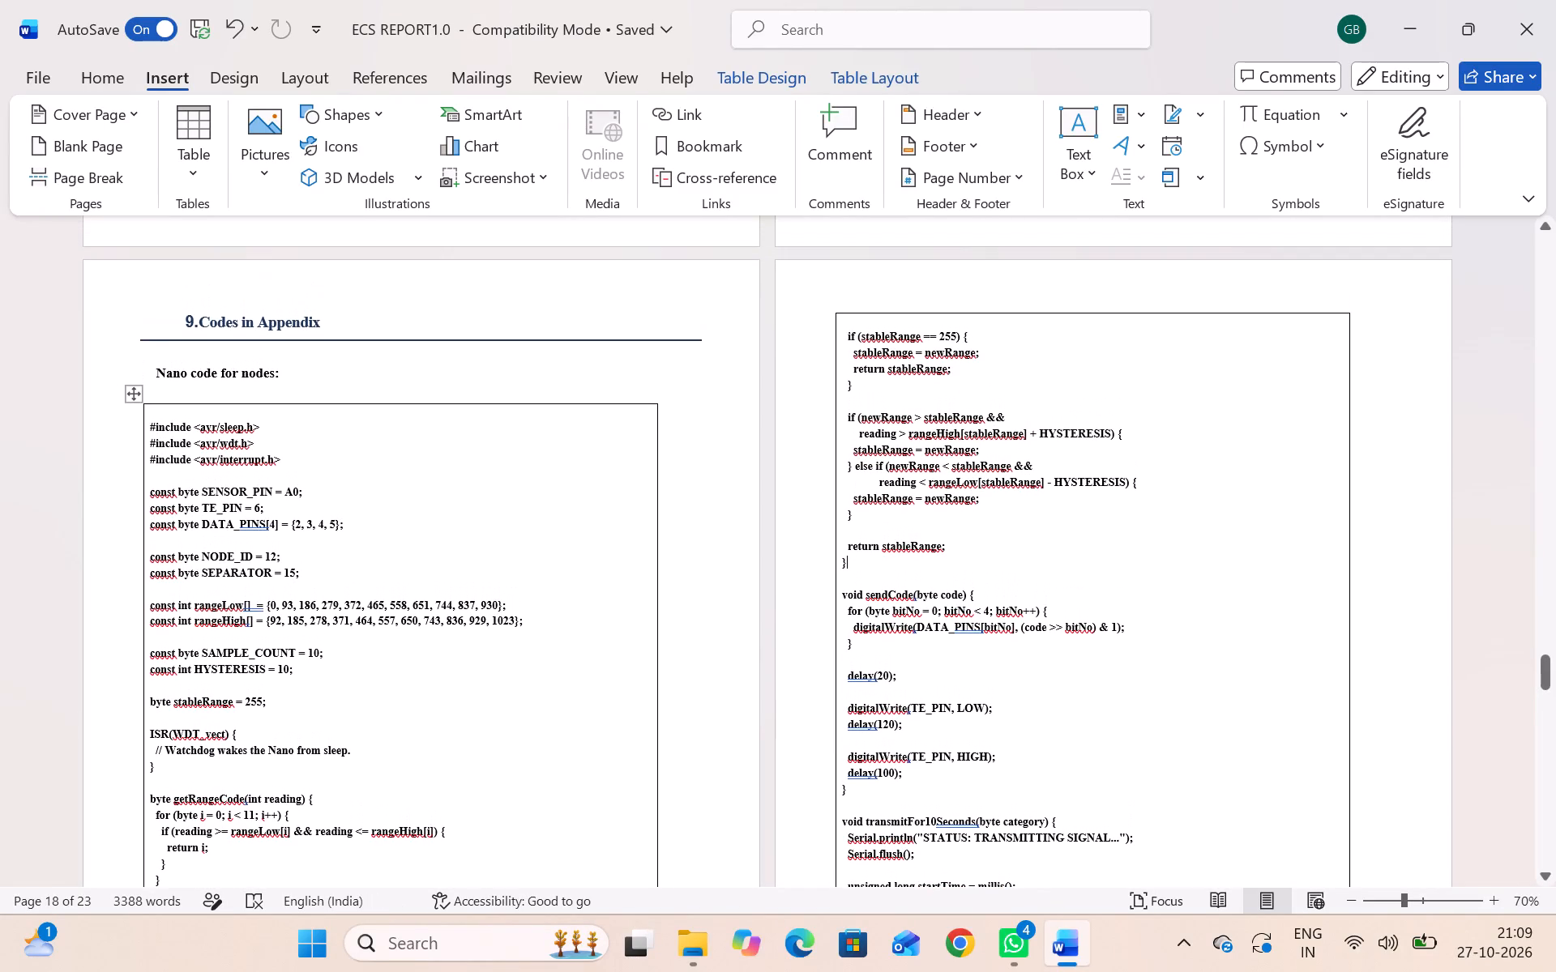
# Review the Reference, Conclusion and Results sections and the SMS screenshot figures with their captions, working backward through the report.
pyautogui.scroll(4, 1037, 511)
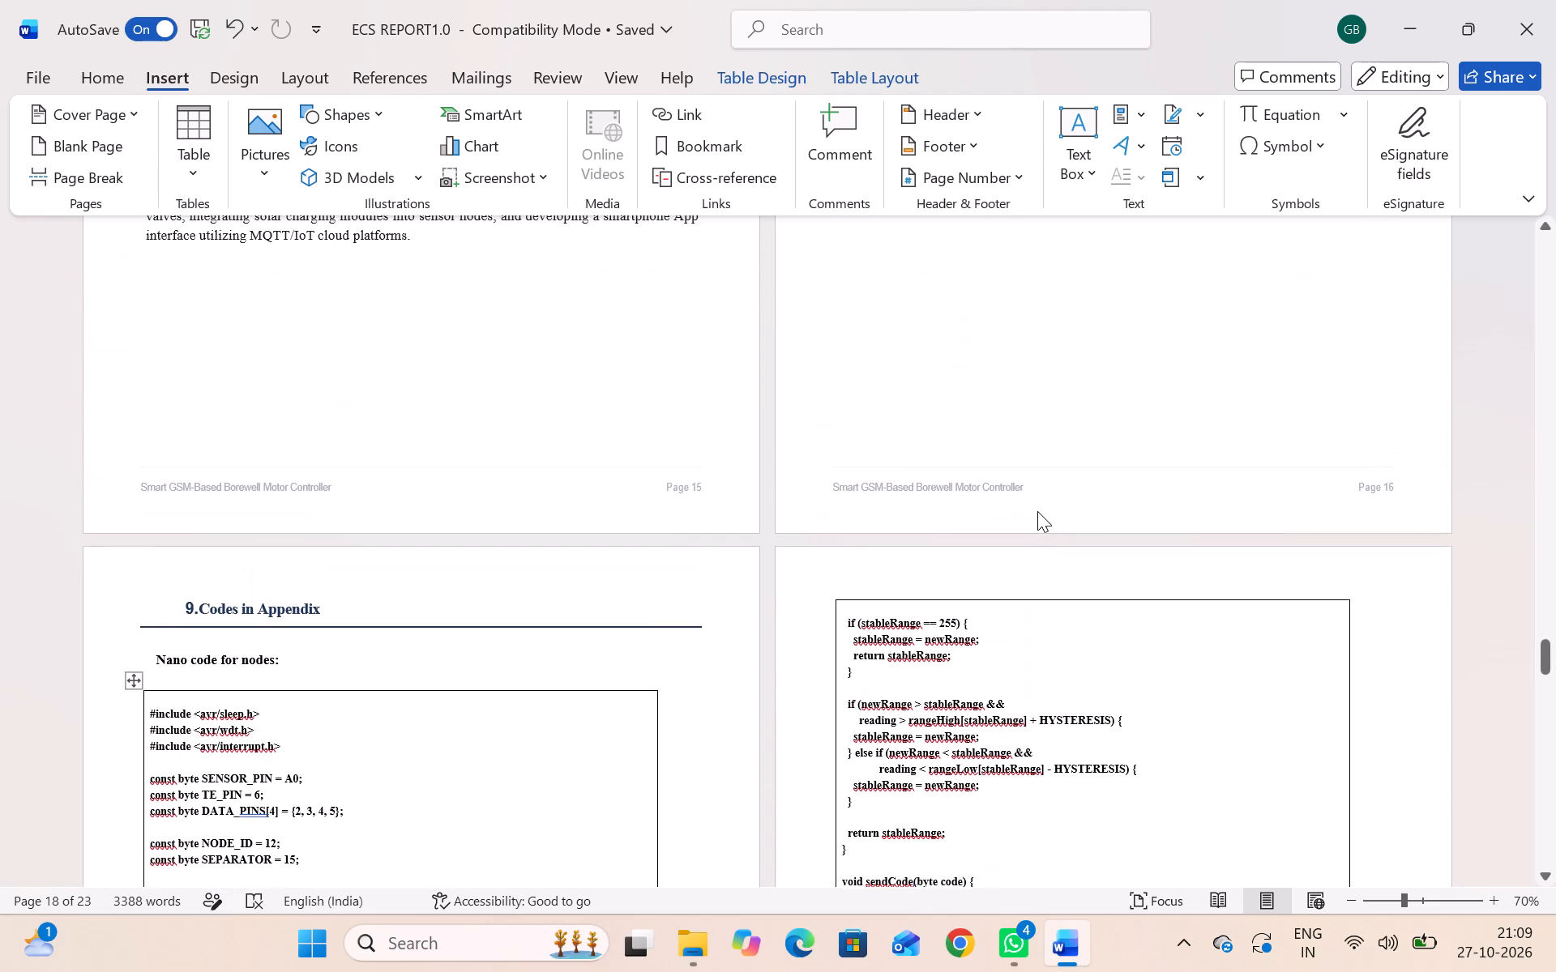
pyautogui.scroll(3, 1037, 511)
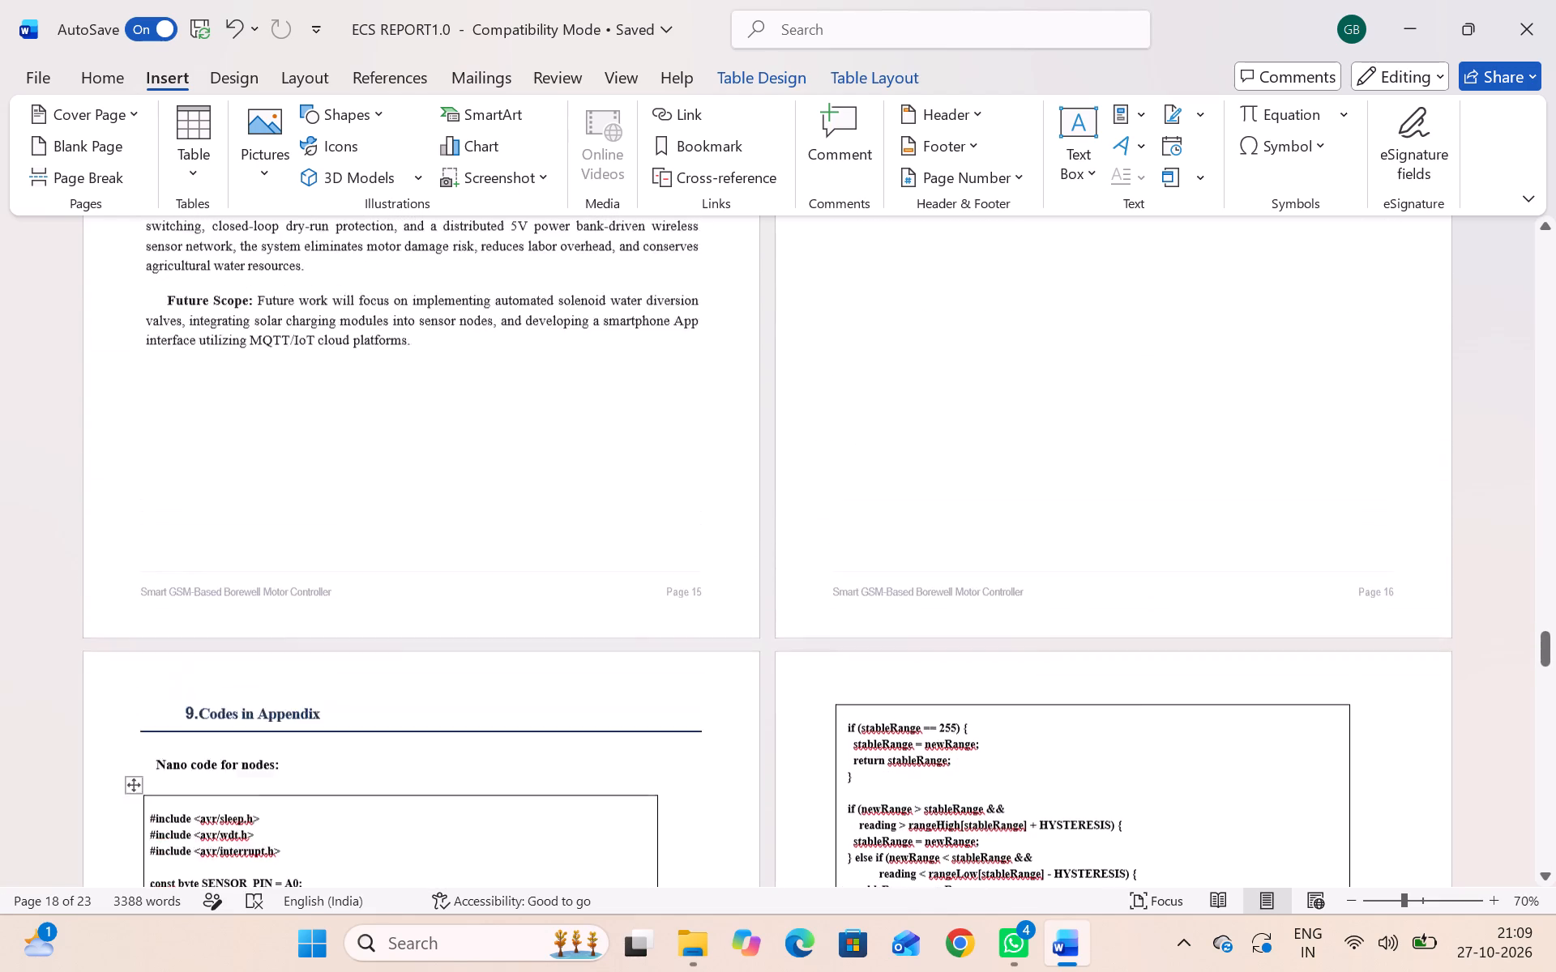
pyautogui.scroll(7, 1037, 511)
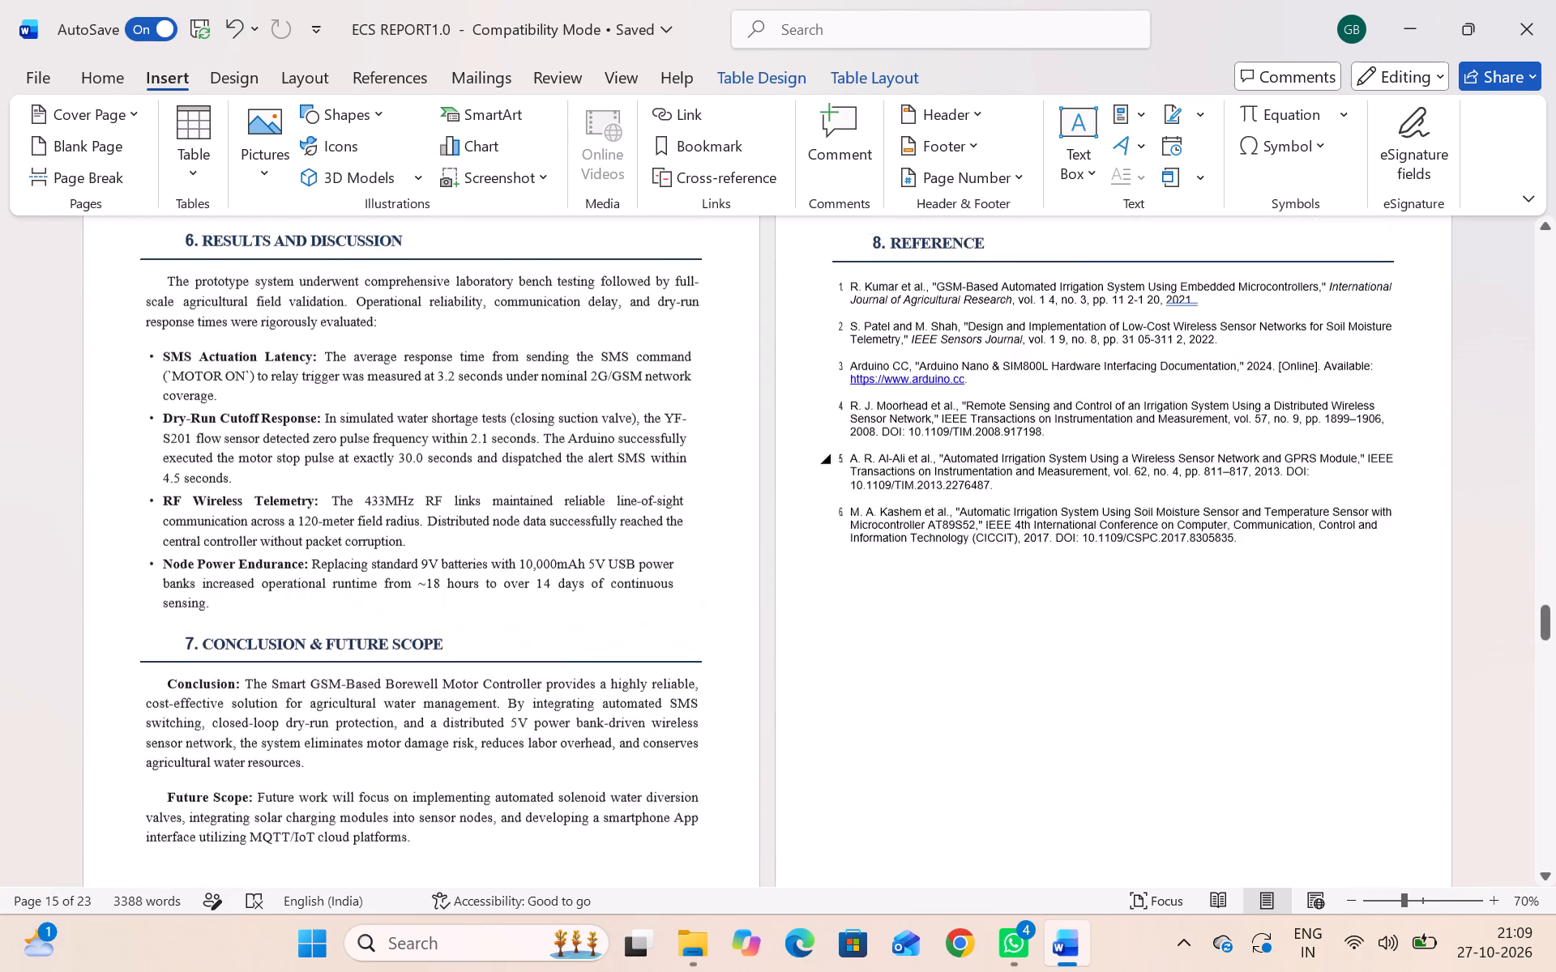
pyautogui.scroll(2, 1037, 511)
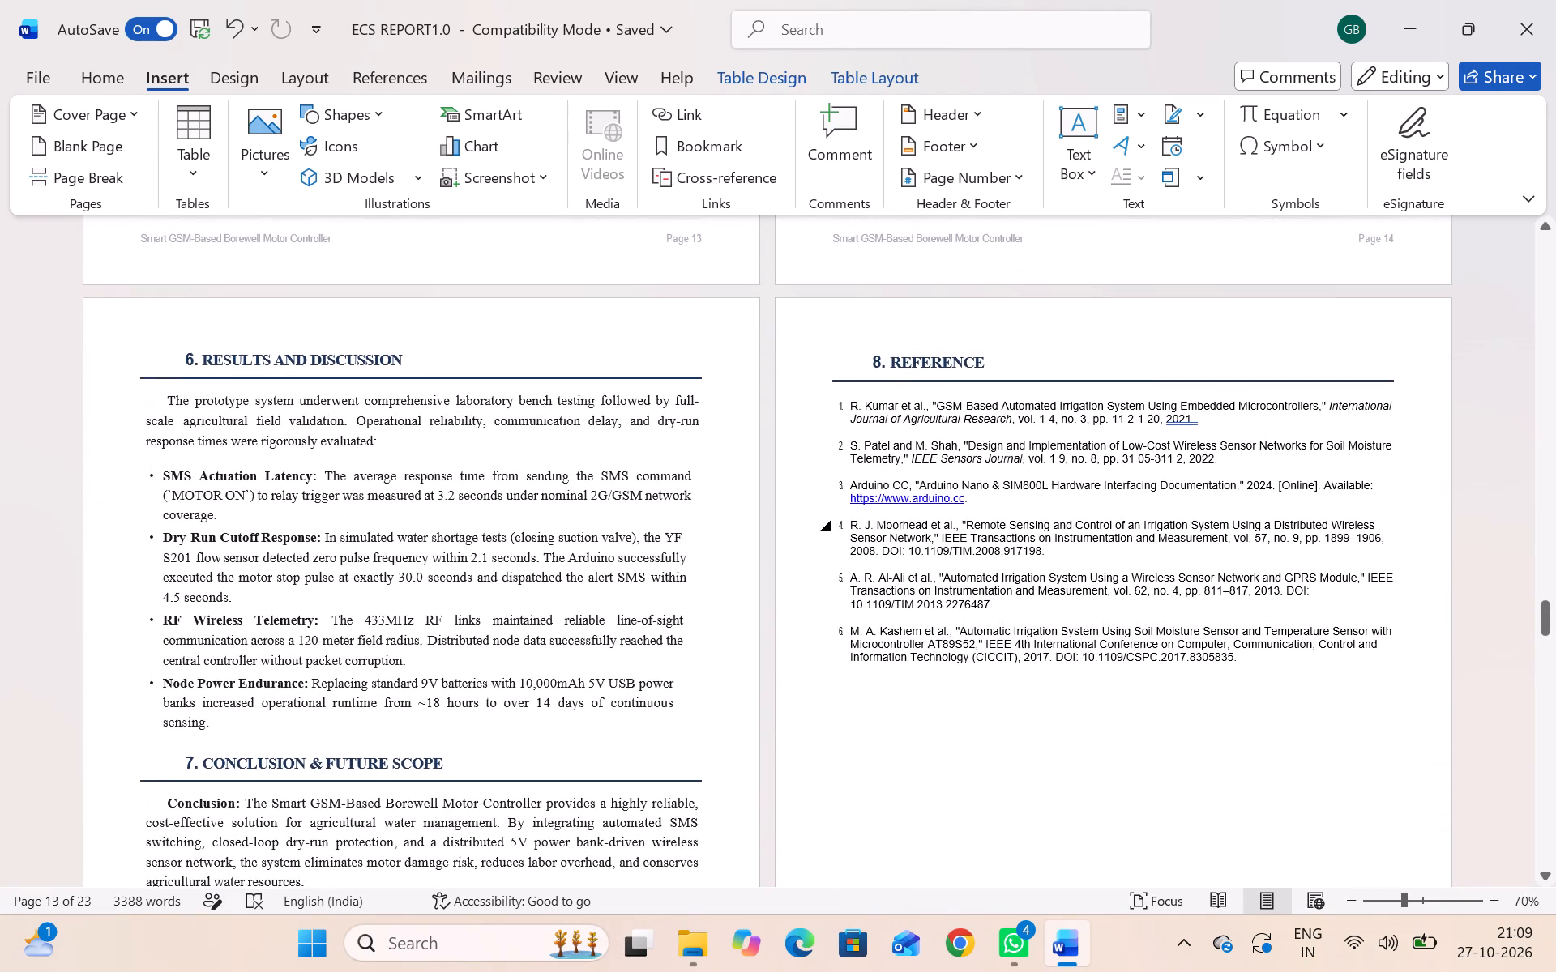
pyautogui.scroll(3, 846, 243)
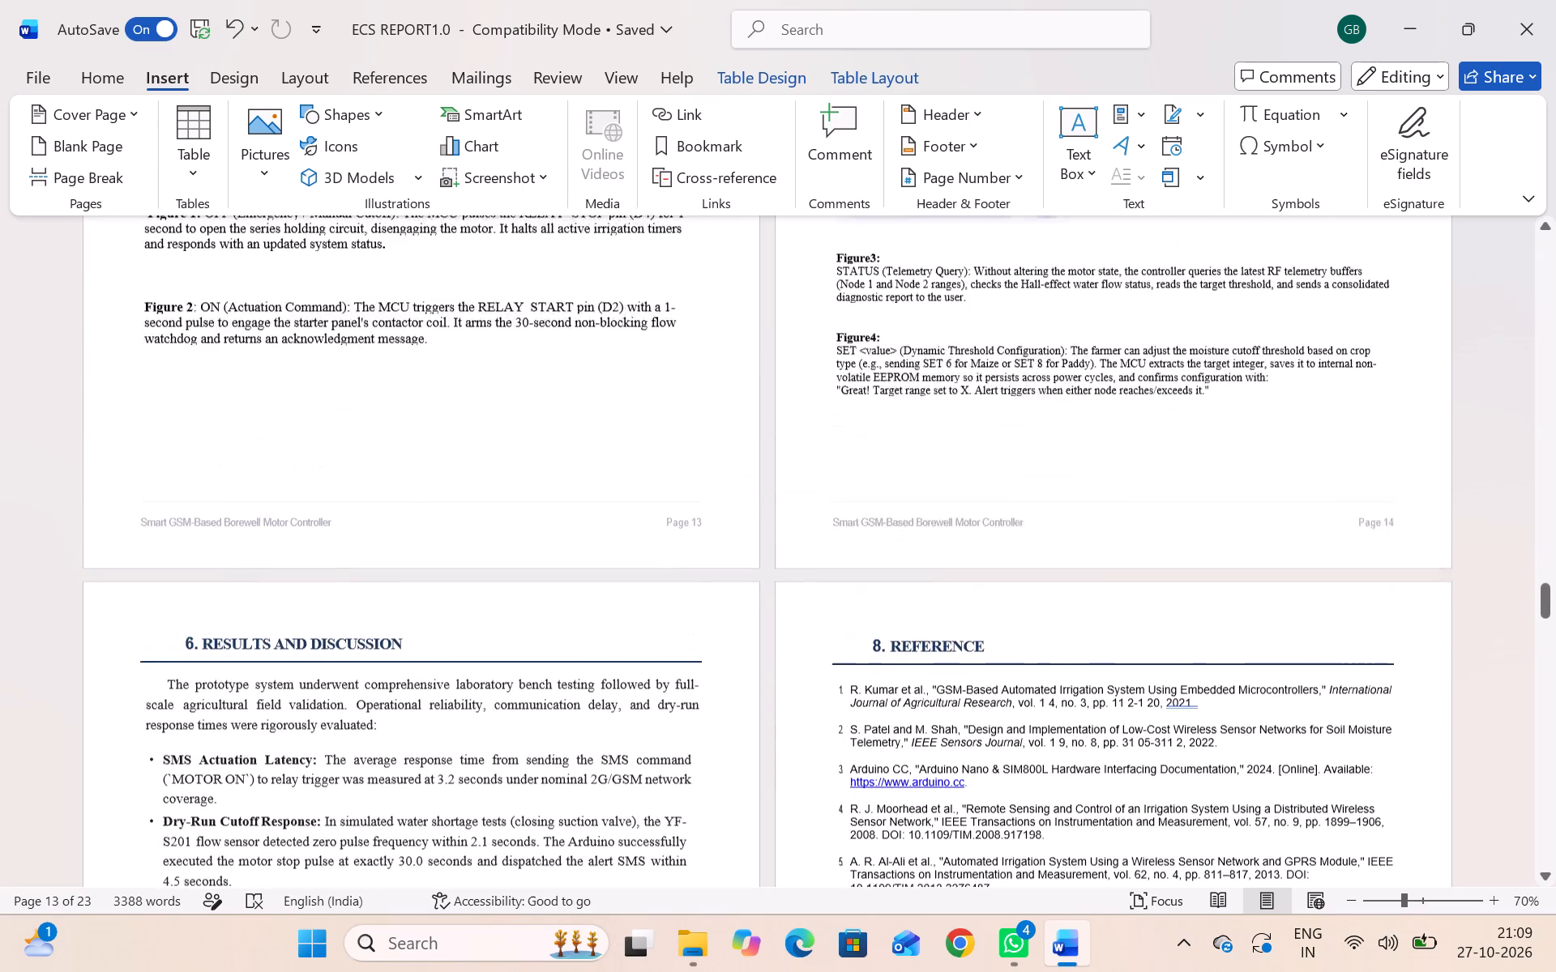
pyautogui.scroll(7, 846, 243)
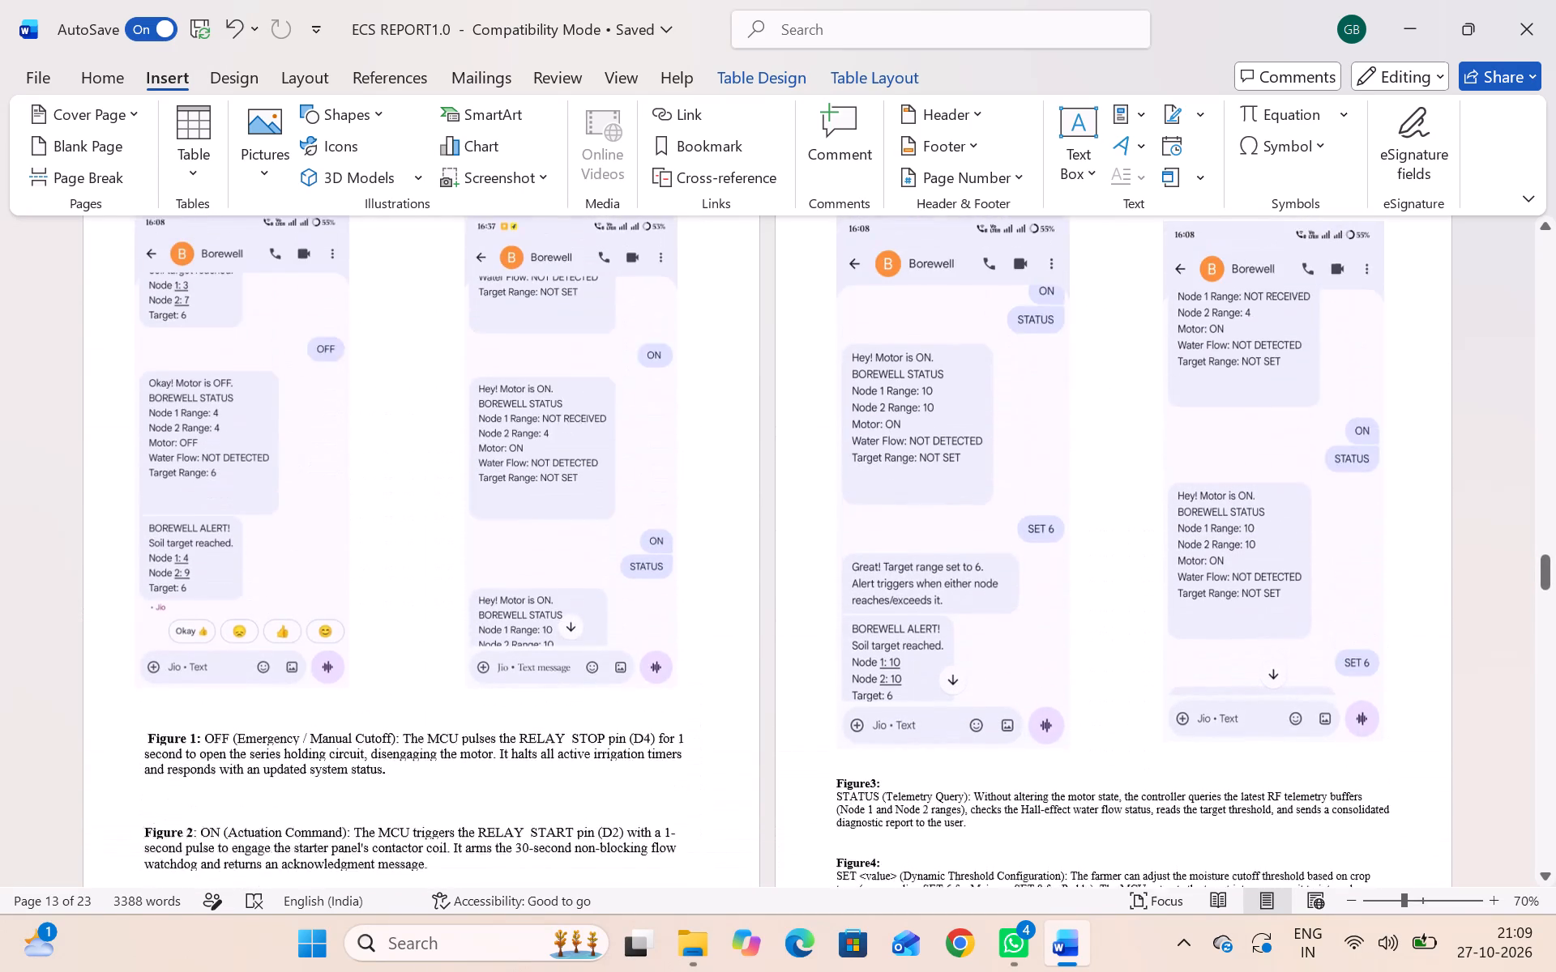
pyautogui.scroll(3, 846, 243)
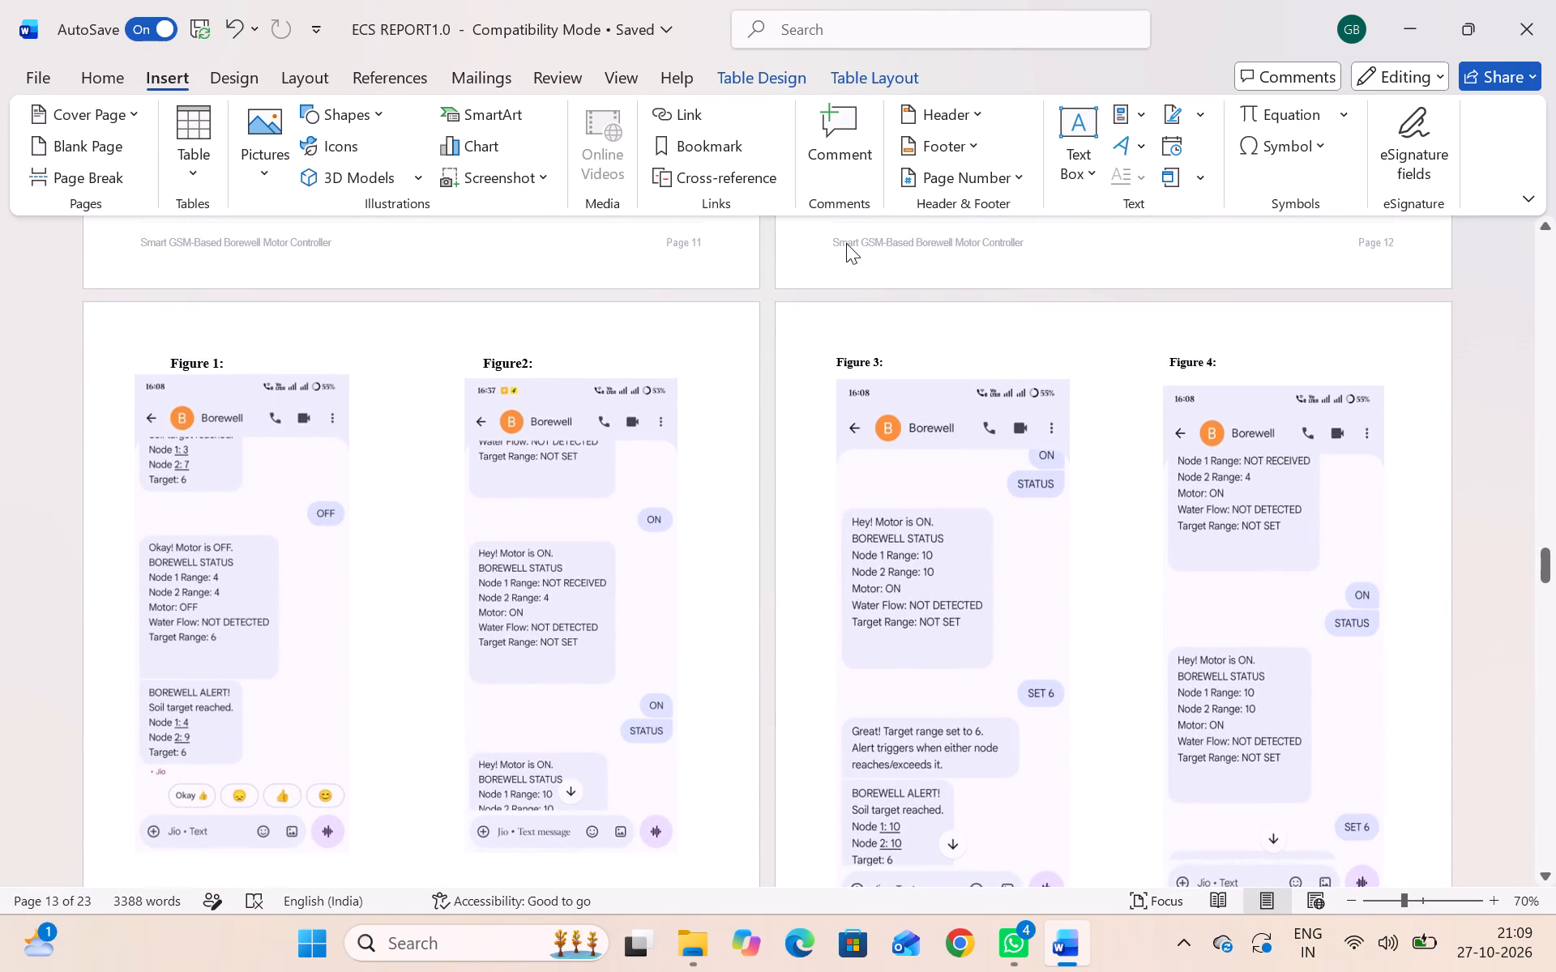
pyautogui.scroll(6, 846, 243)
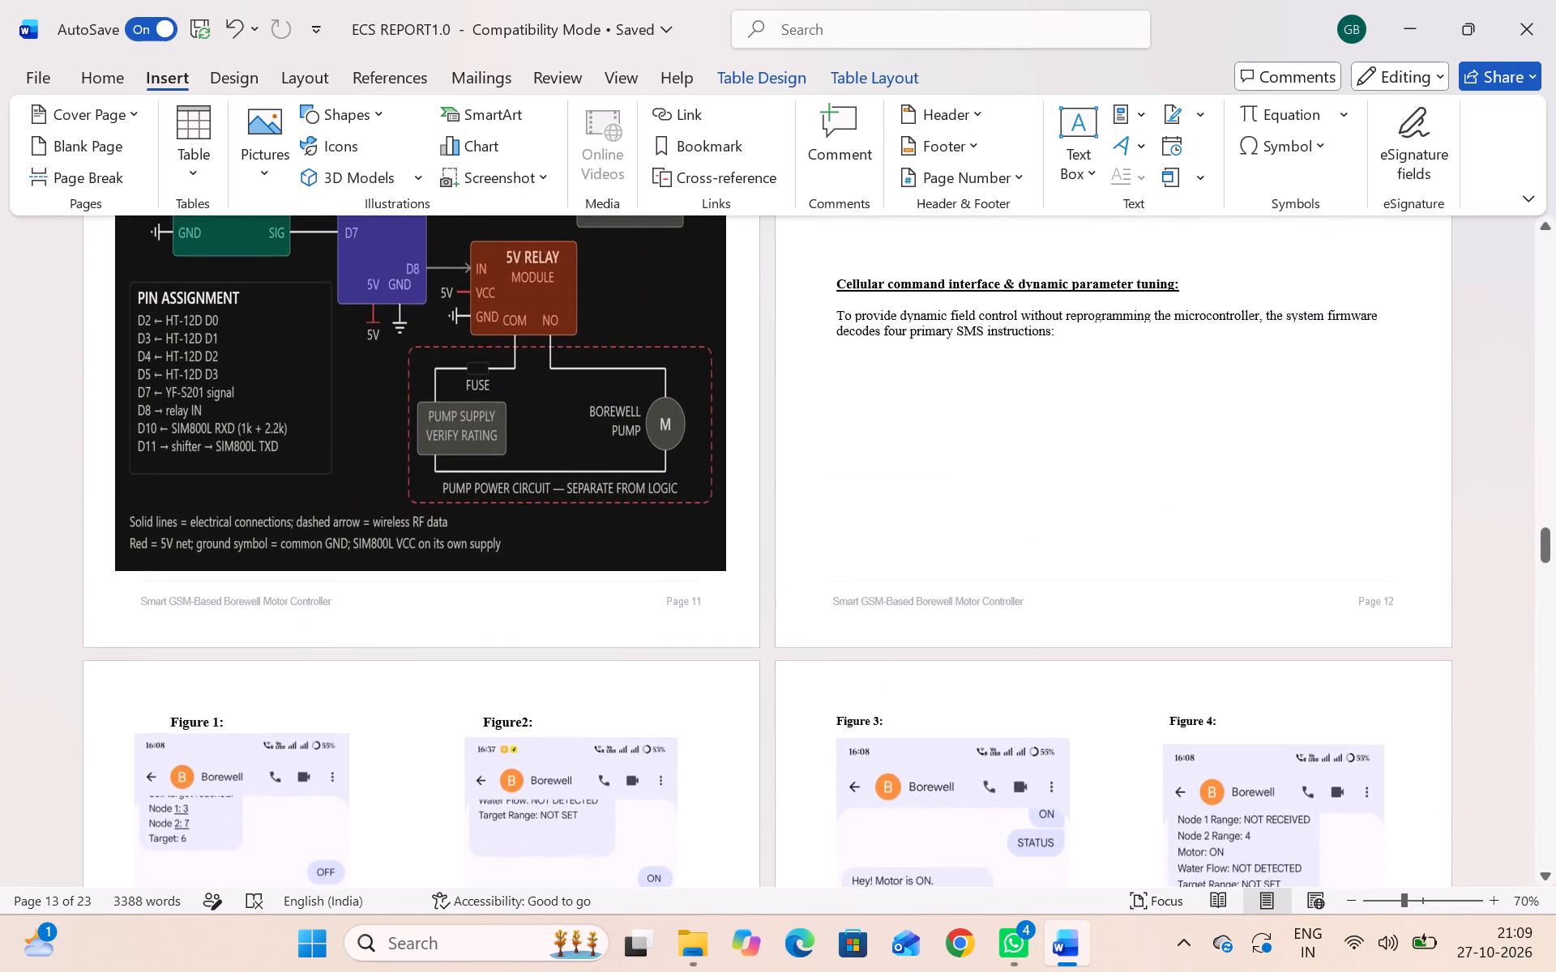
# Examine the Arduino Uno controller diagram page and the section 5.5 page with its crop soil moisture table and command interface text.
pyautogui.scroll(4, 846, 243)
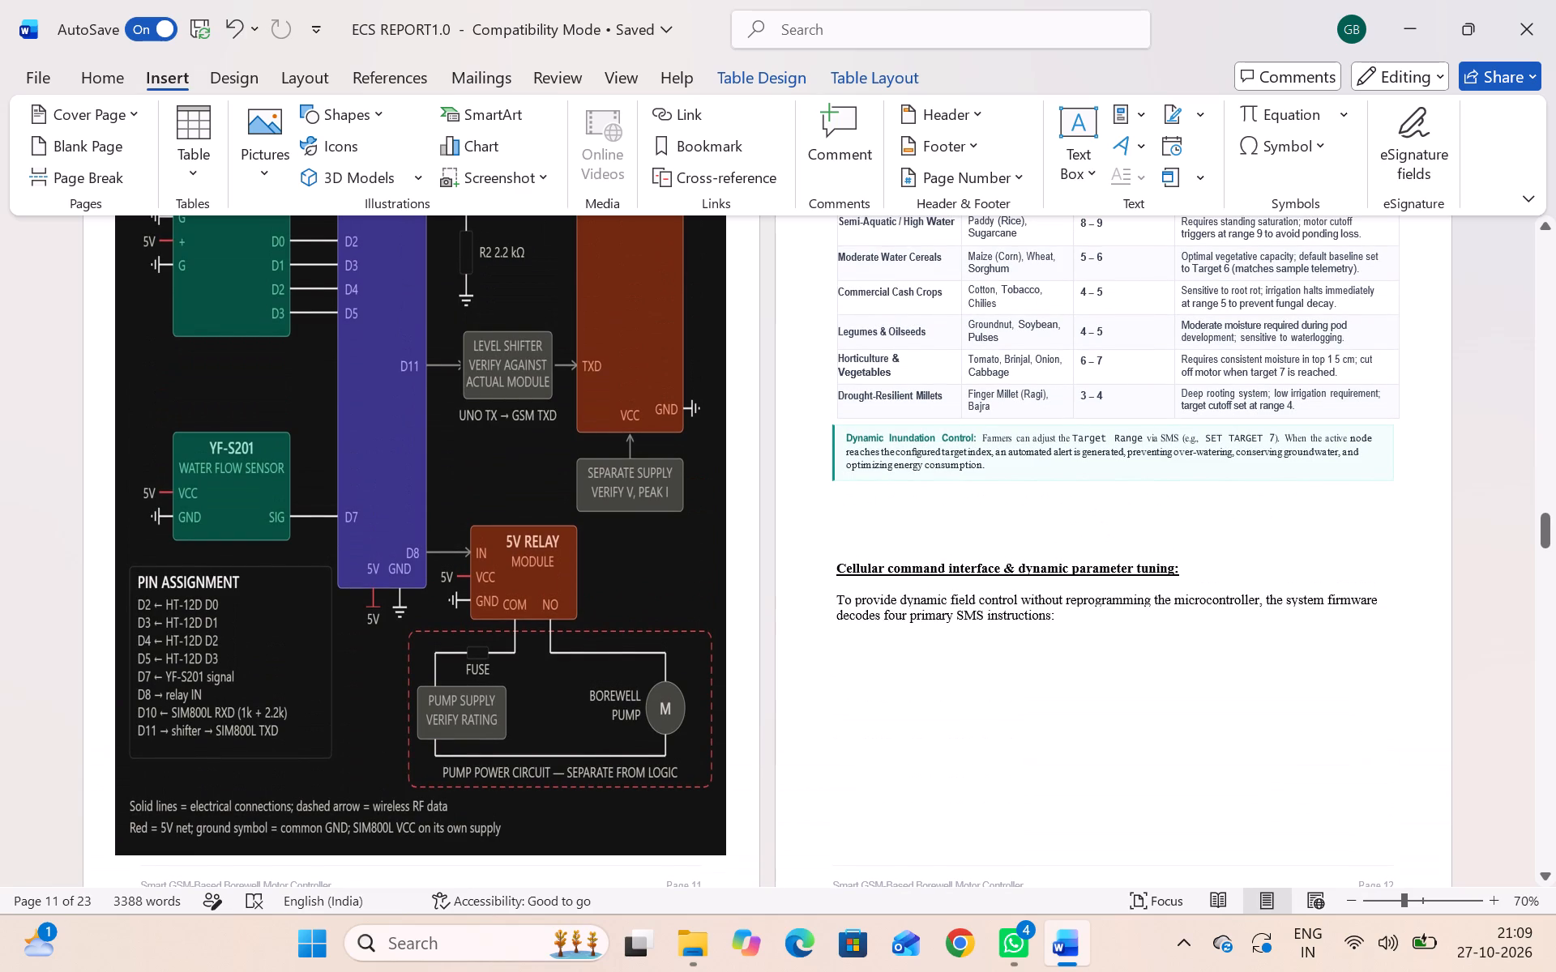
pyautogui.scroll(1, 846, 243)
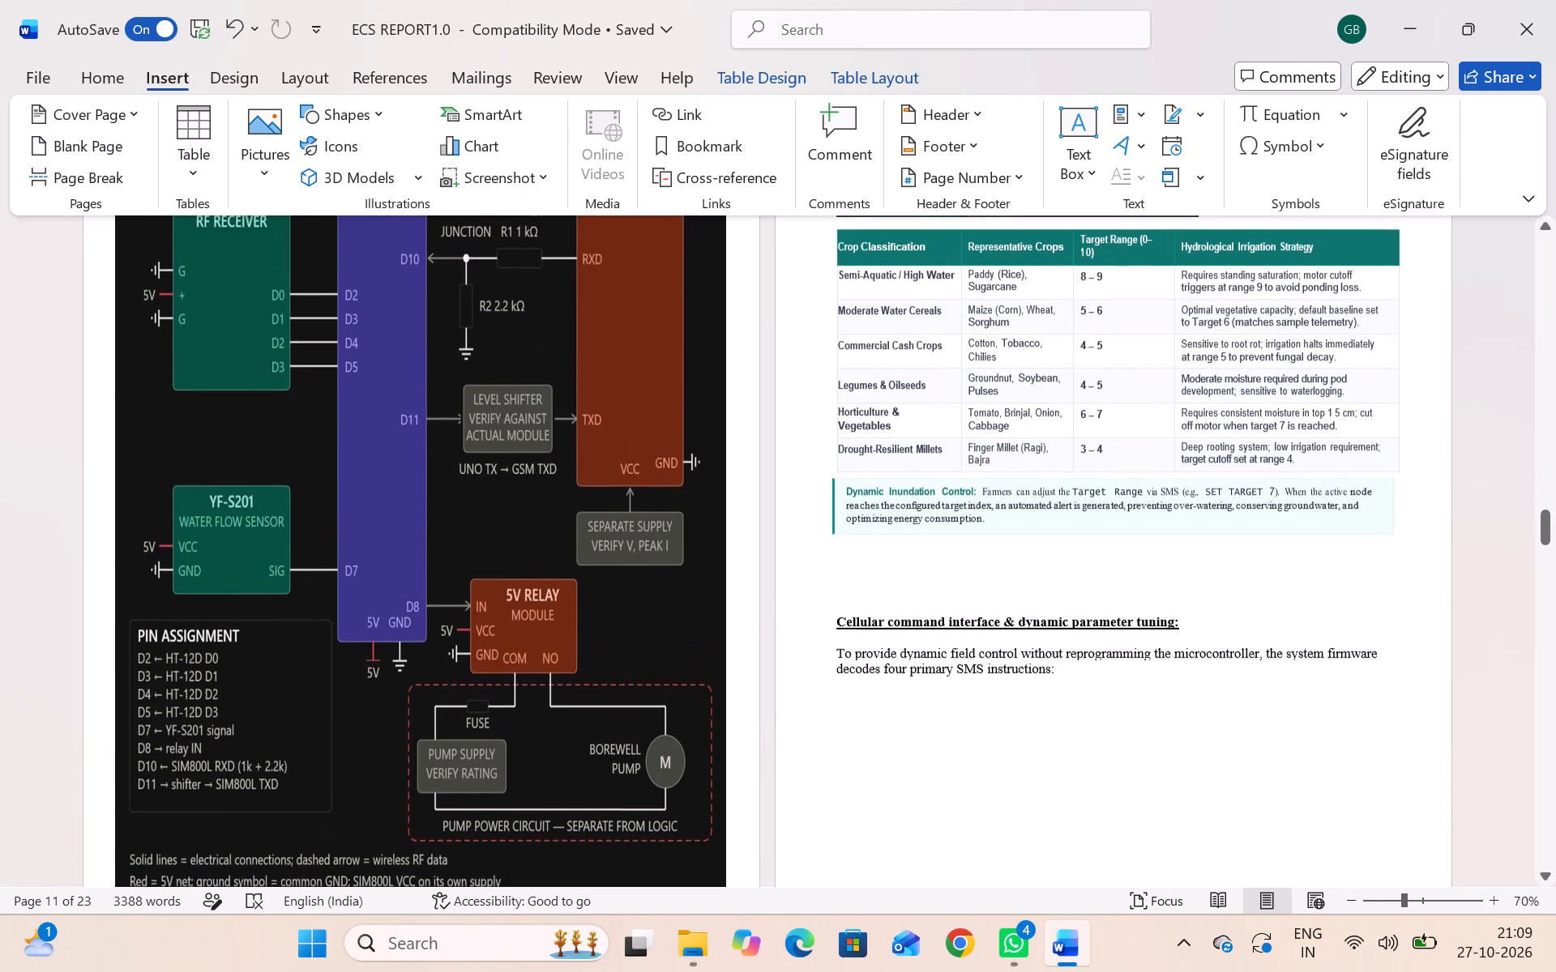
pyautogui.scroll(3, 846, 243)
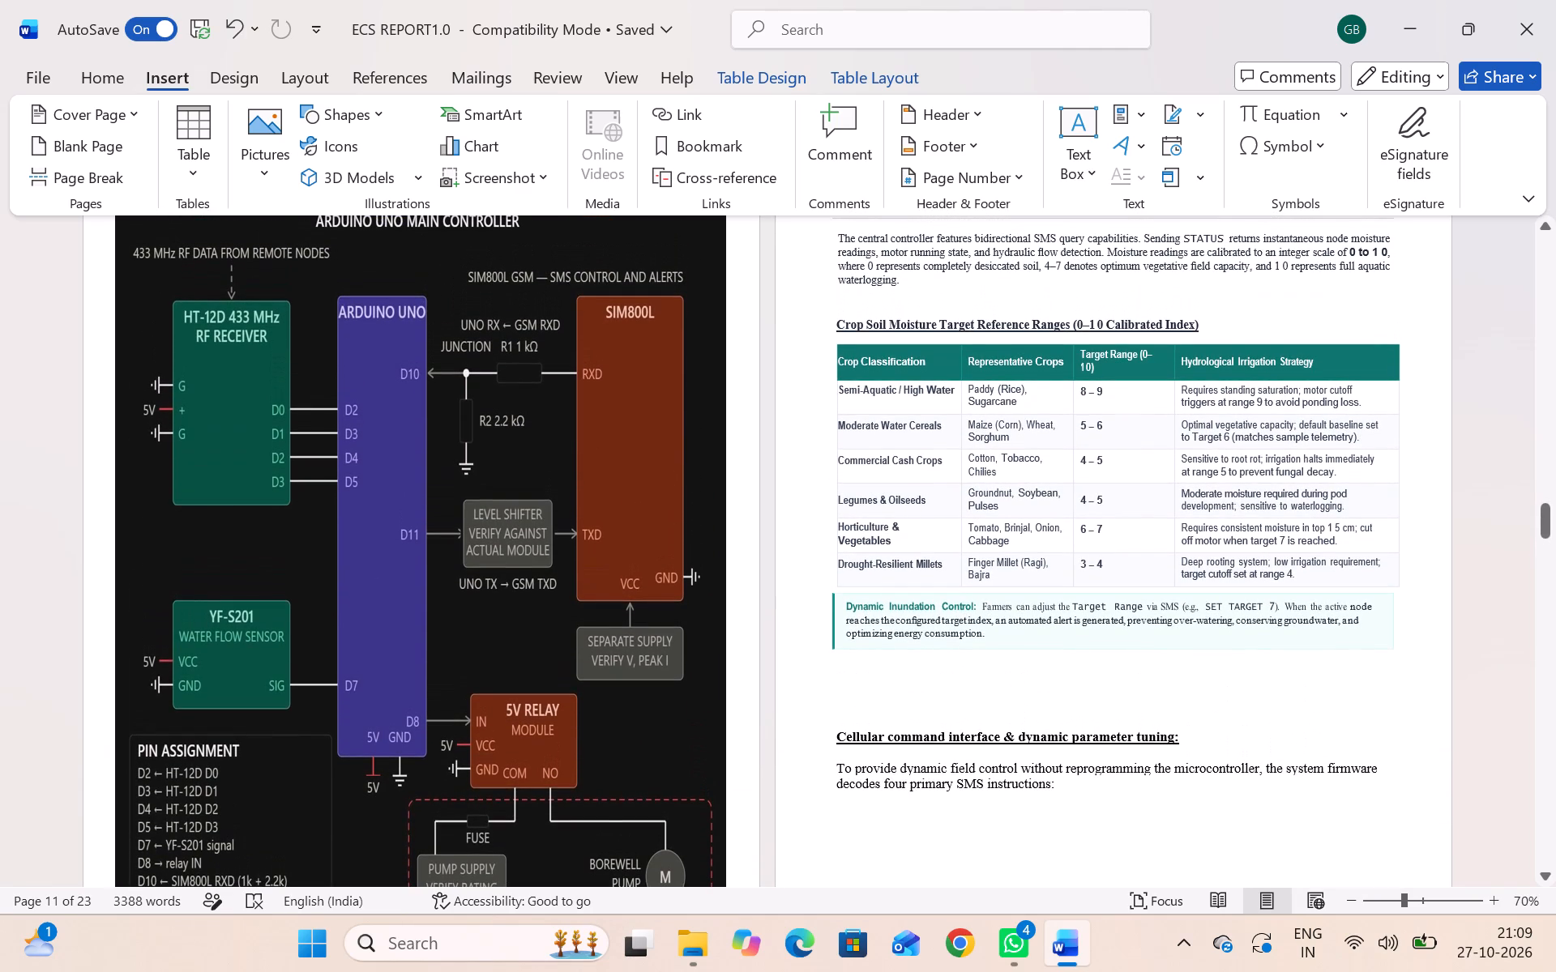
pyautogui.scroll(2, 348, 407)
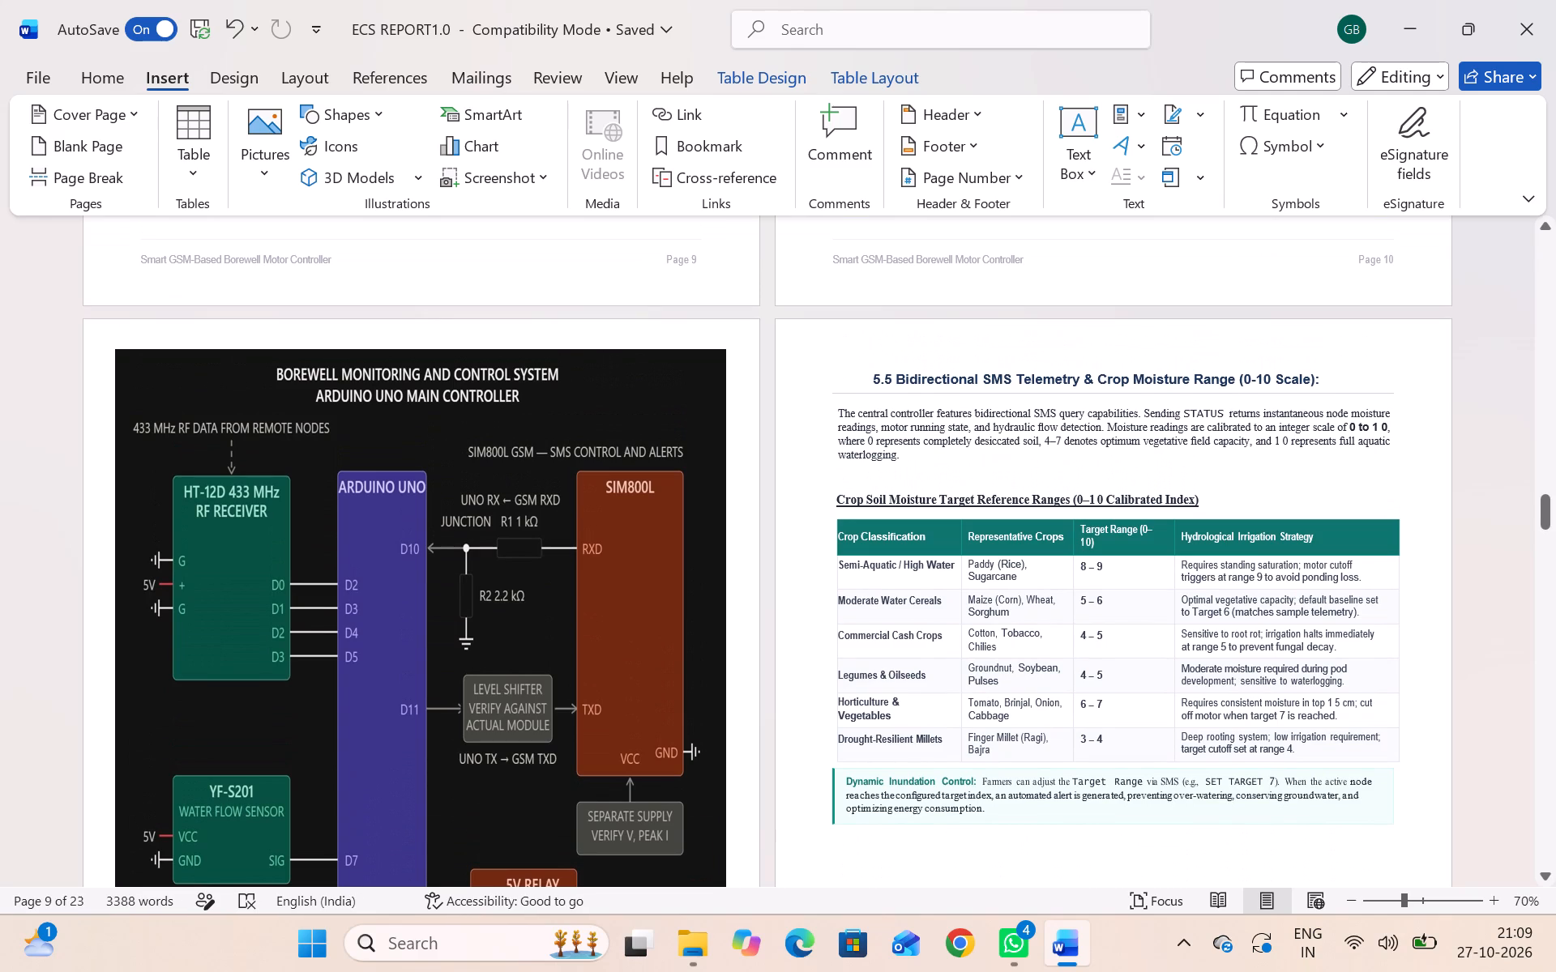
pyautogui.scroll(-1, 502, 402)
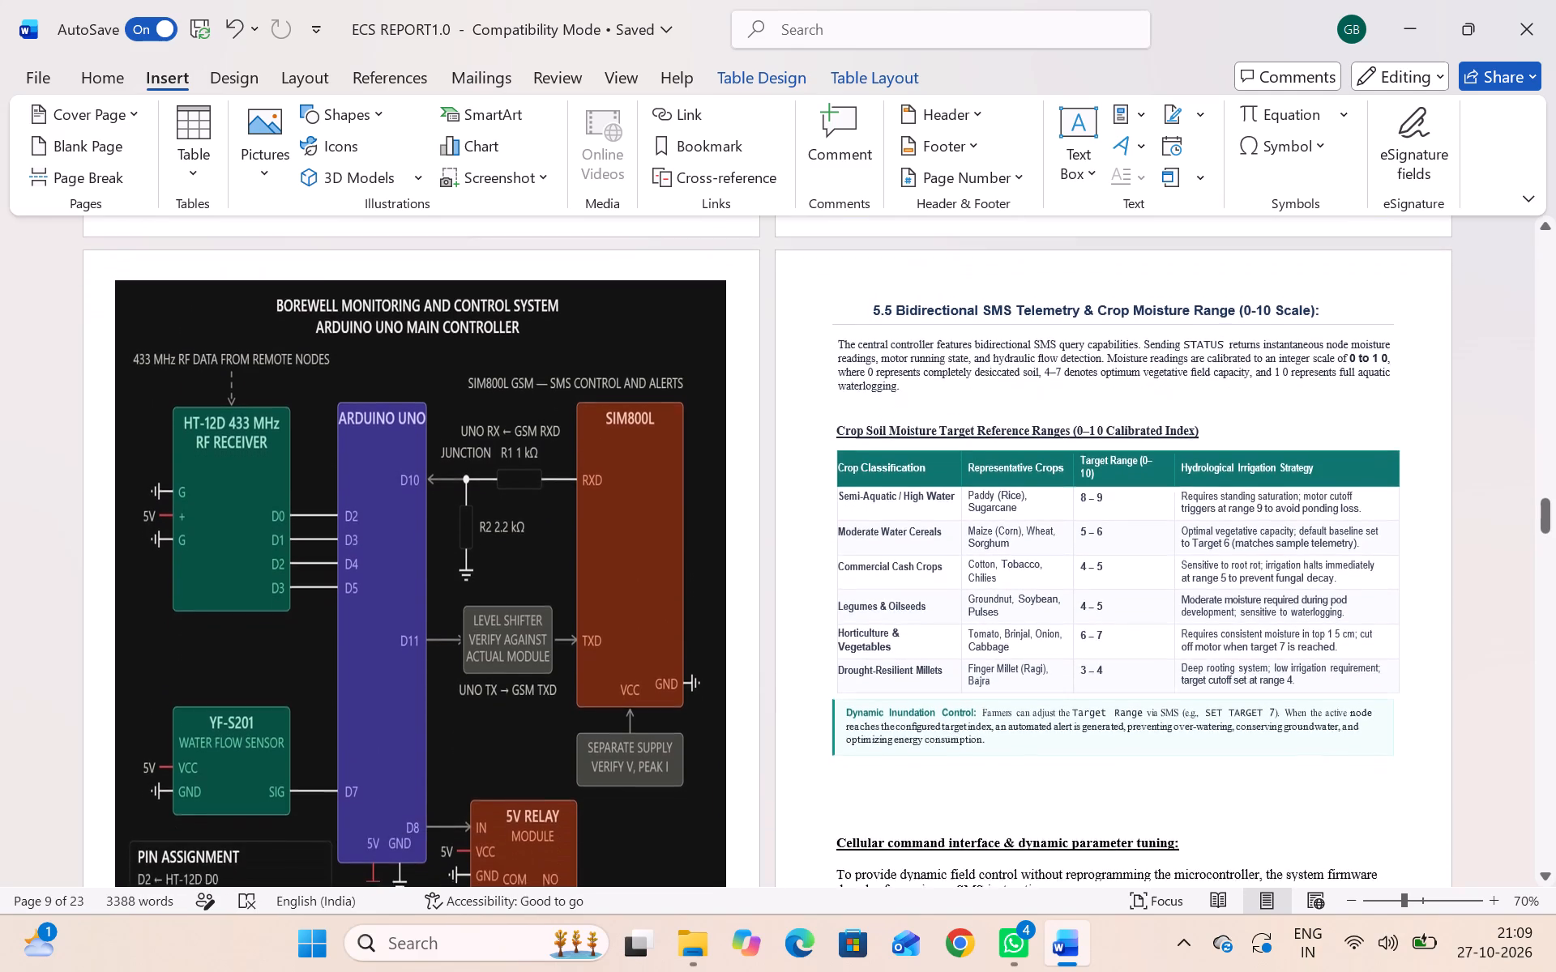
pyautogui.scroll(-2, 502, 402)
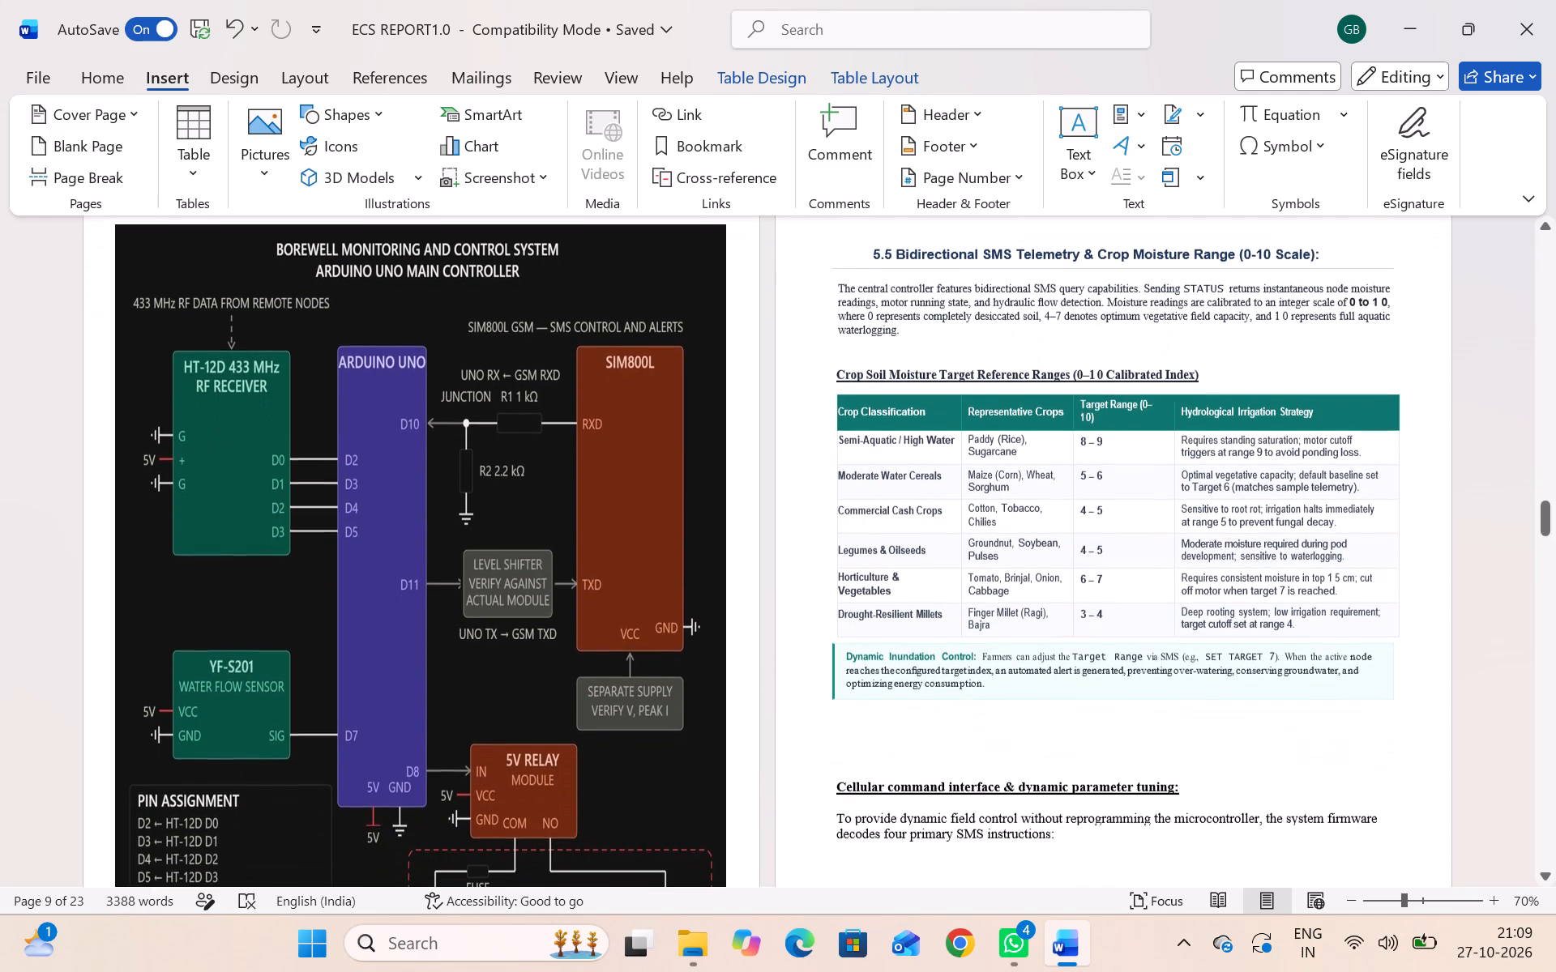
pyautogui.scroll(-1, 502, 402)
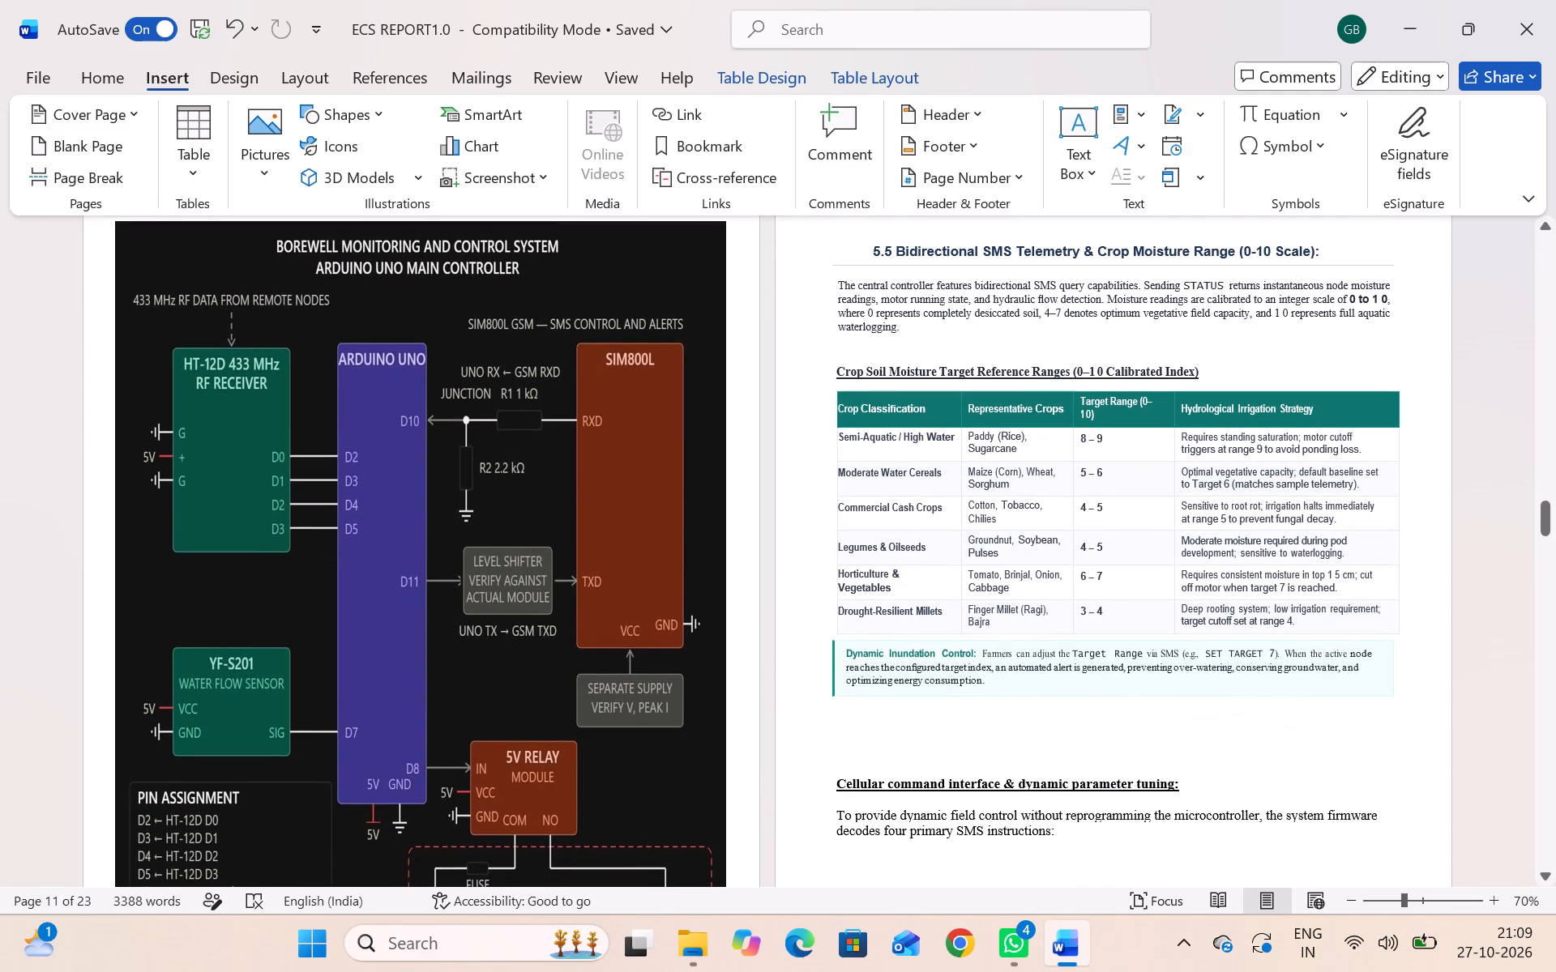
pyautogui.scroll(-1, 502, 402)
pyautogui.scroll(1, 502, 402)
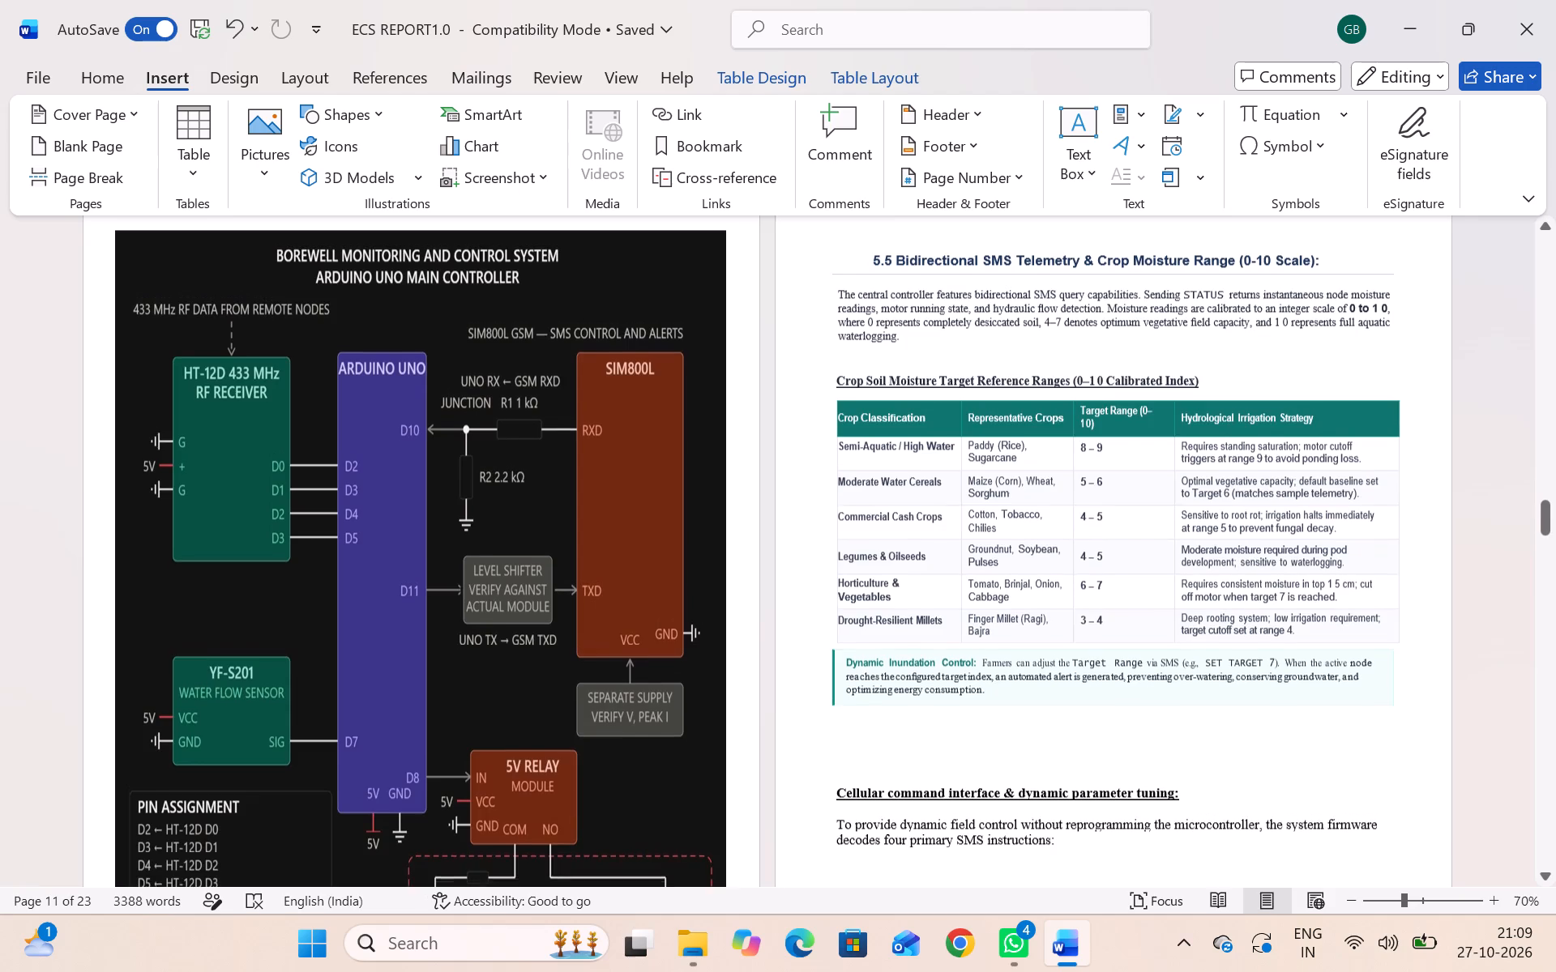
pyautogui.scroll(1, 502, 402)
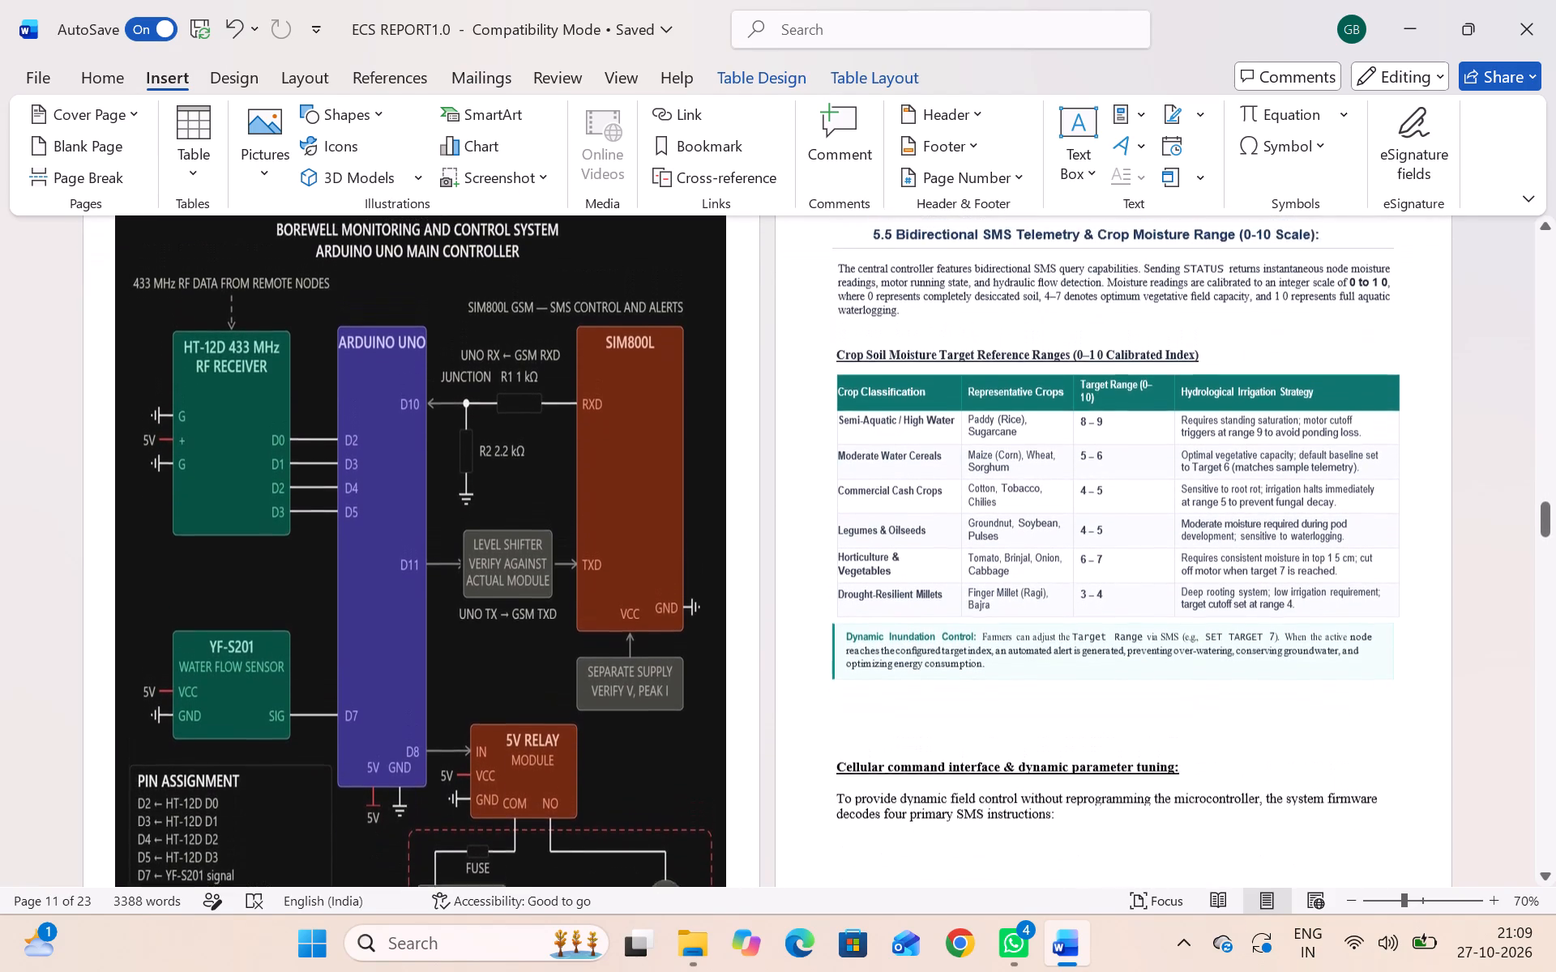
pyautogui.scroll(1, 502, 402)
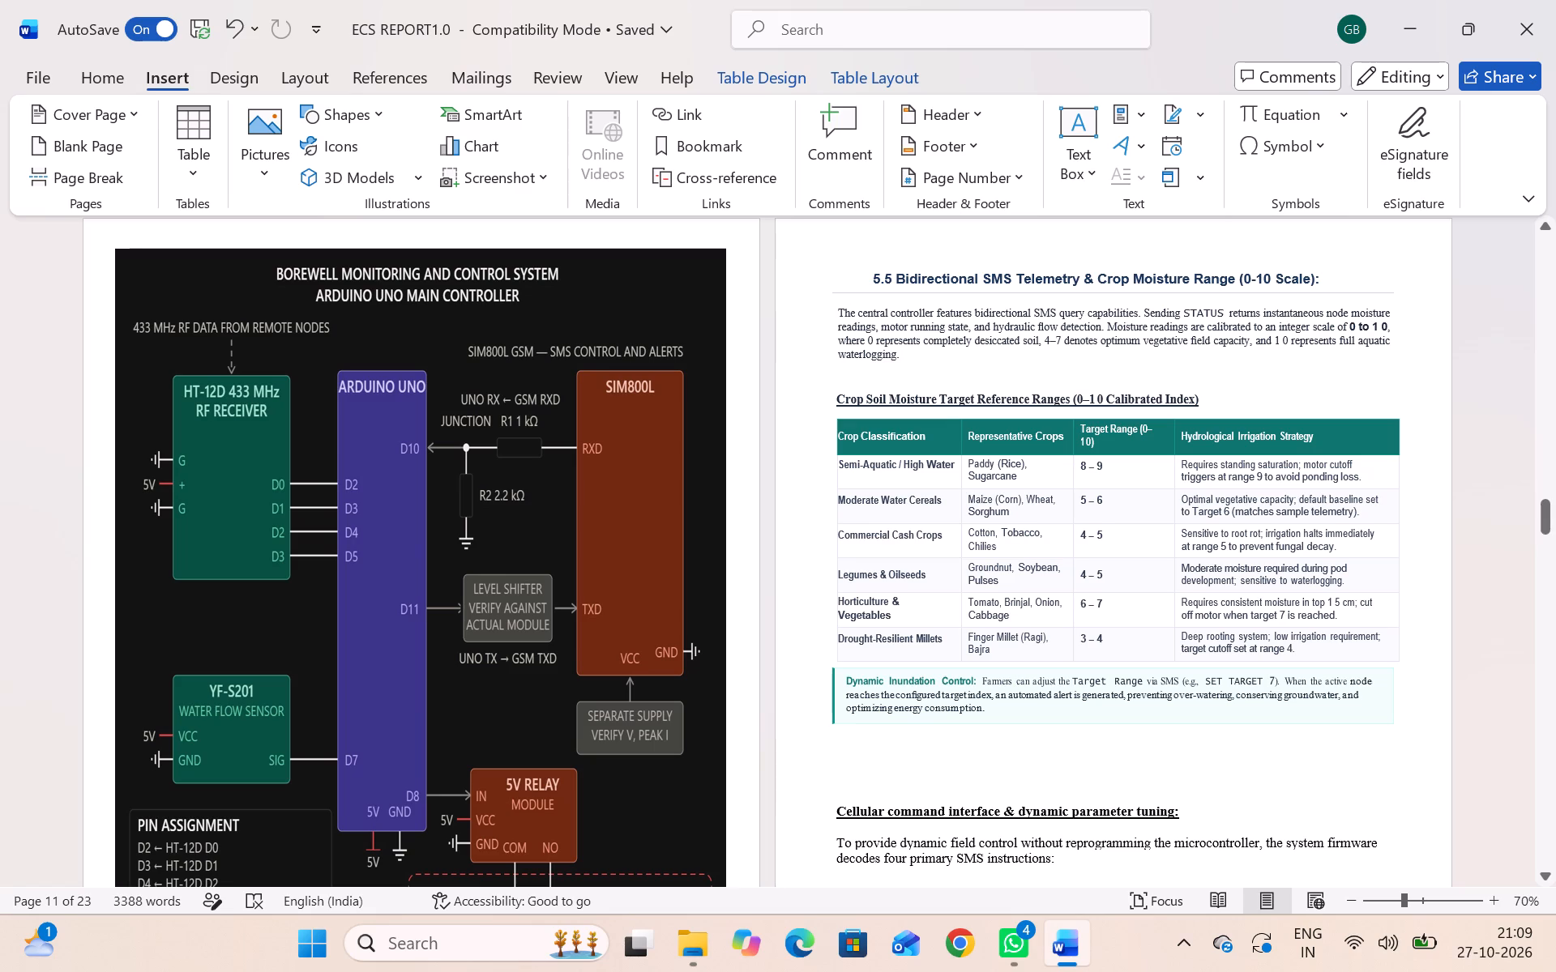
pyautogui.hscroll(1, 258, 529)
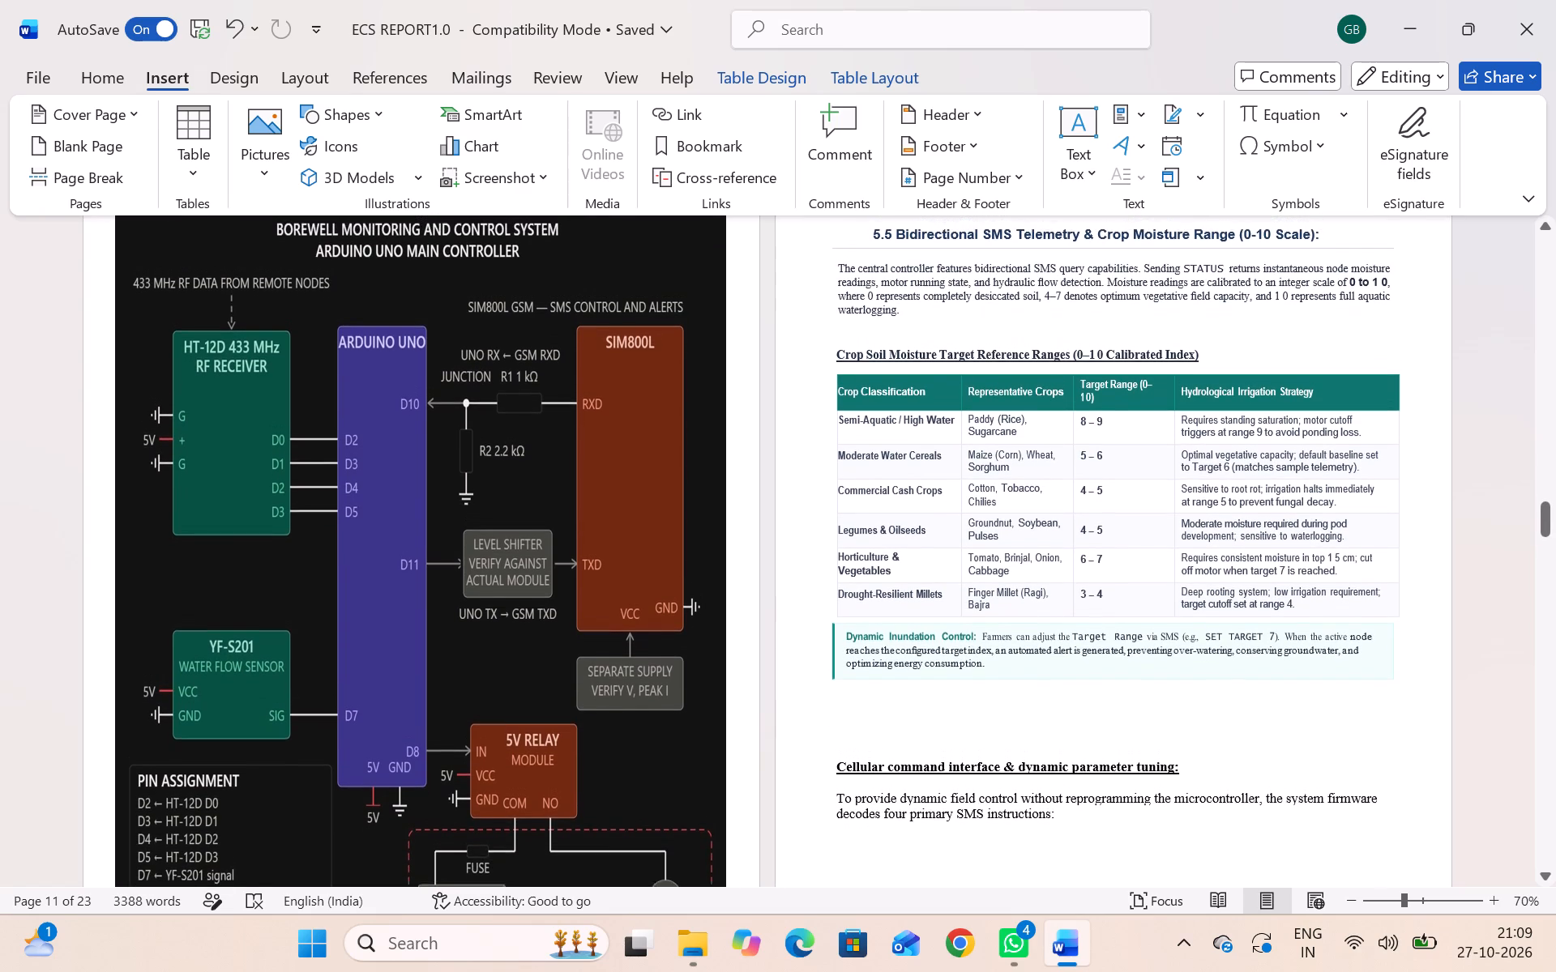
pyautogui.hscroll(1, 258, 529)
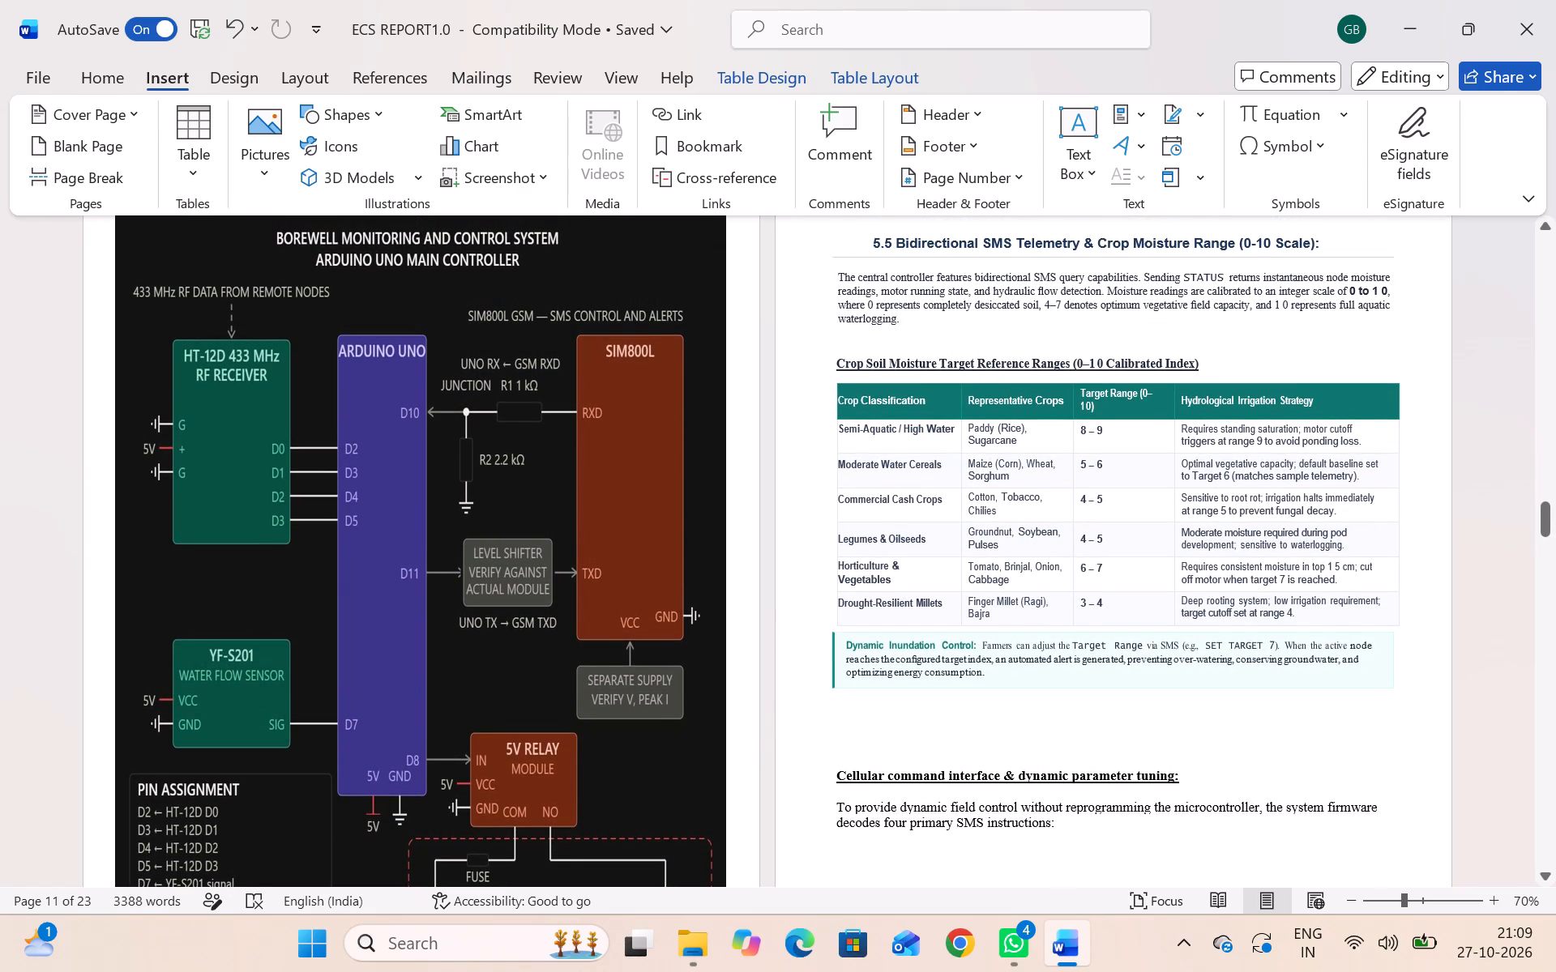
# Review the Node A circuit diagram, the operational logic flowchart and sections 5.4 back to 5.2 for layout and heading consistency.
pyautogui.scroll(4, 574, 461)
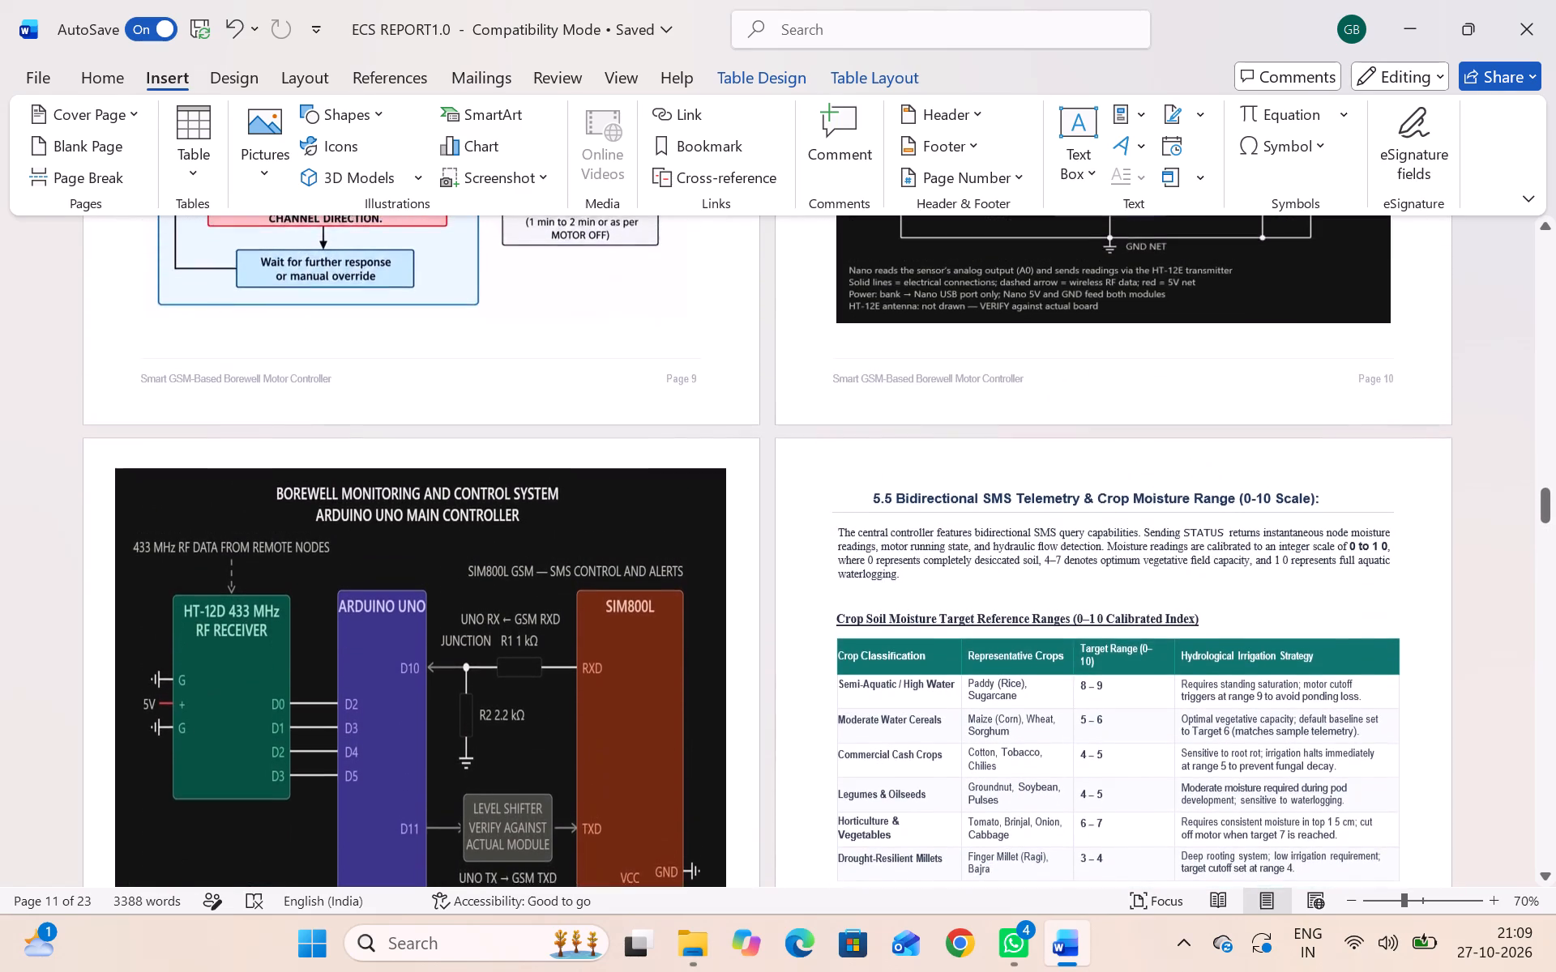
pyautogui.scroll(5, 574, 461)
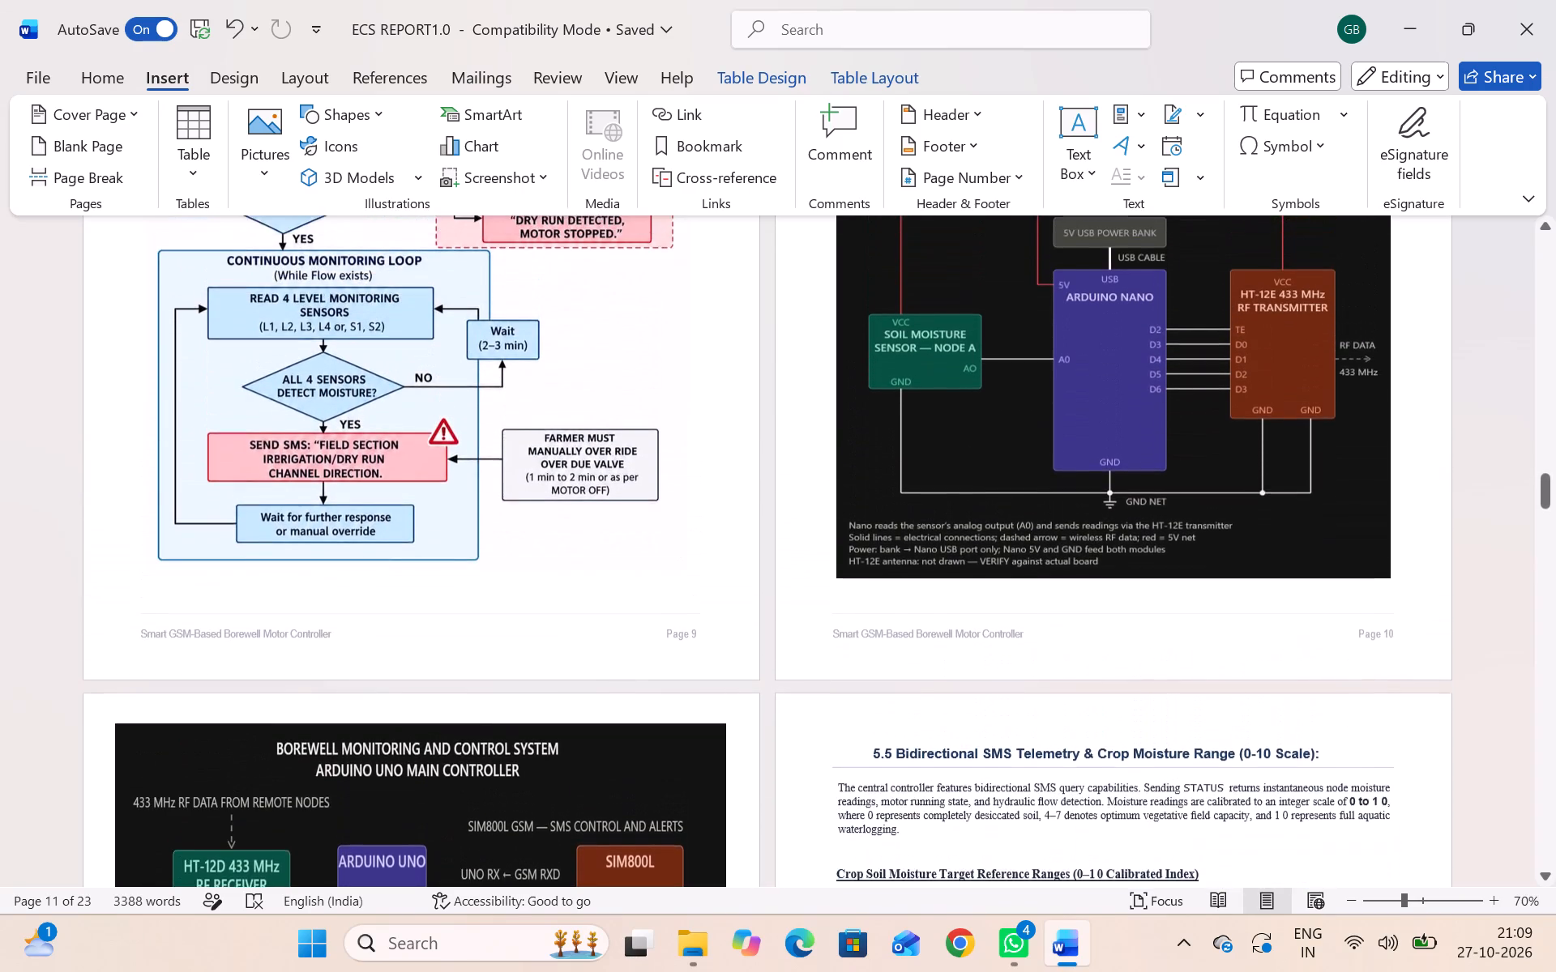
pyautogui.scroll(2, 574, 461)
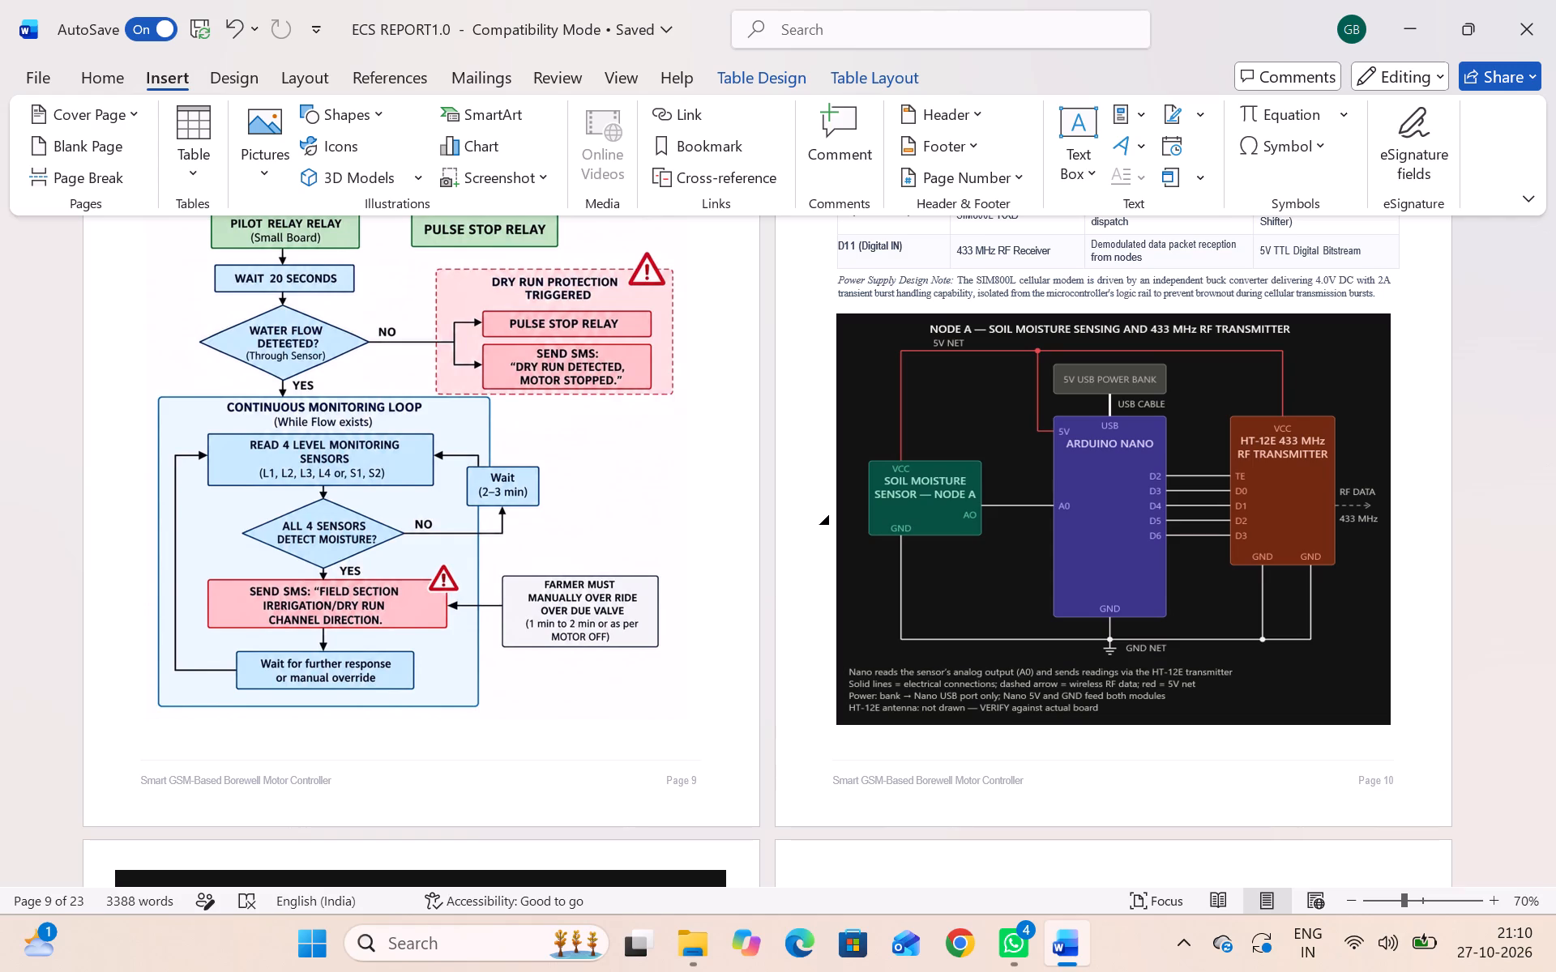
pyautogui.scroll(-1, 1049, 552)
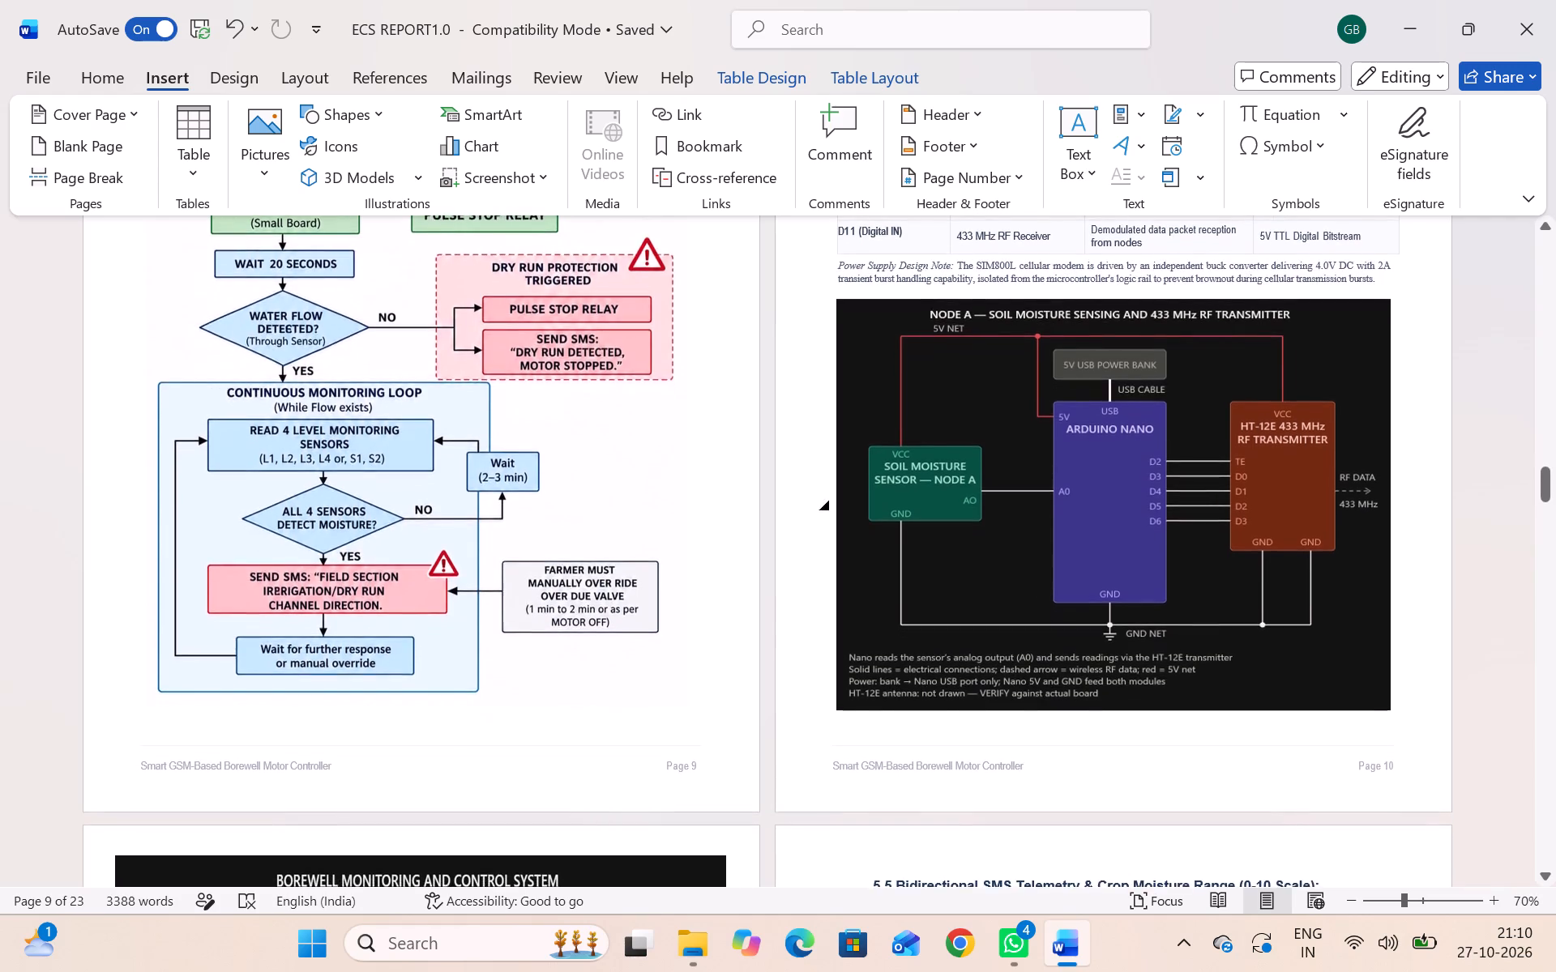
pyautogui.scroll(5, 1049, 552)
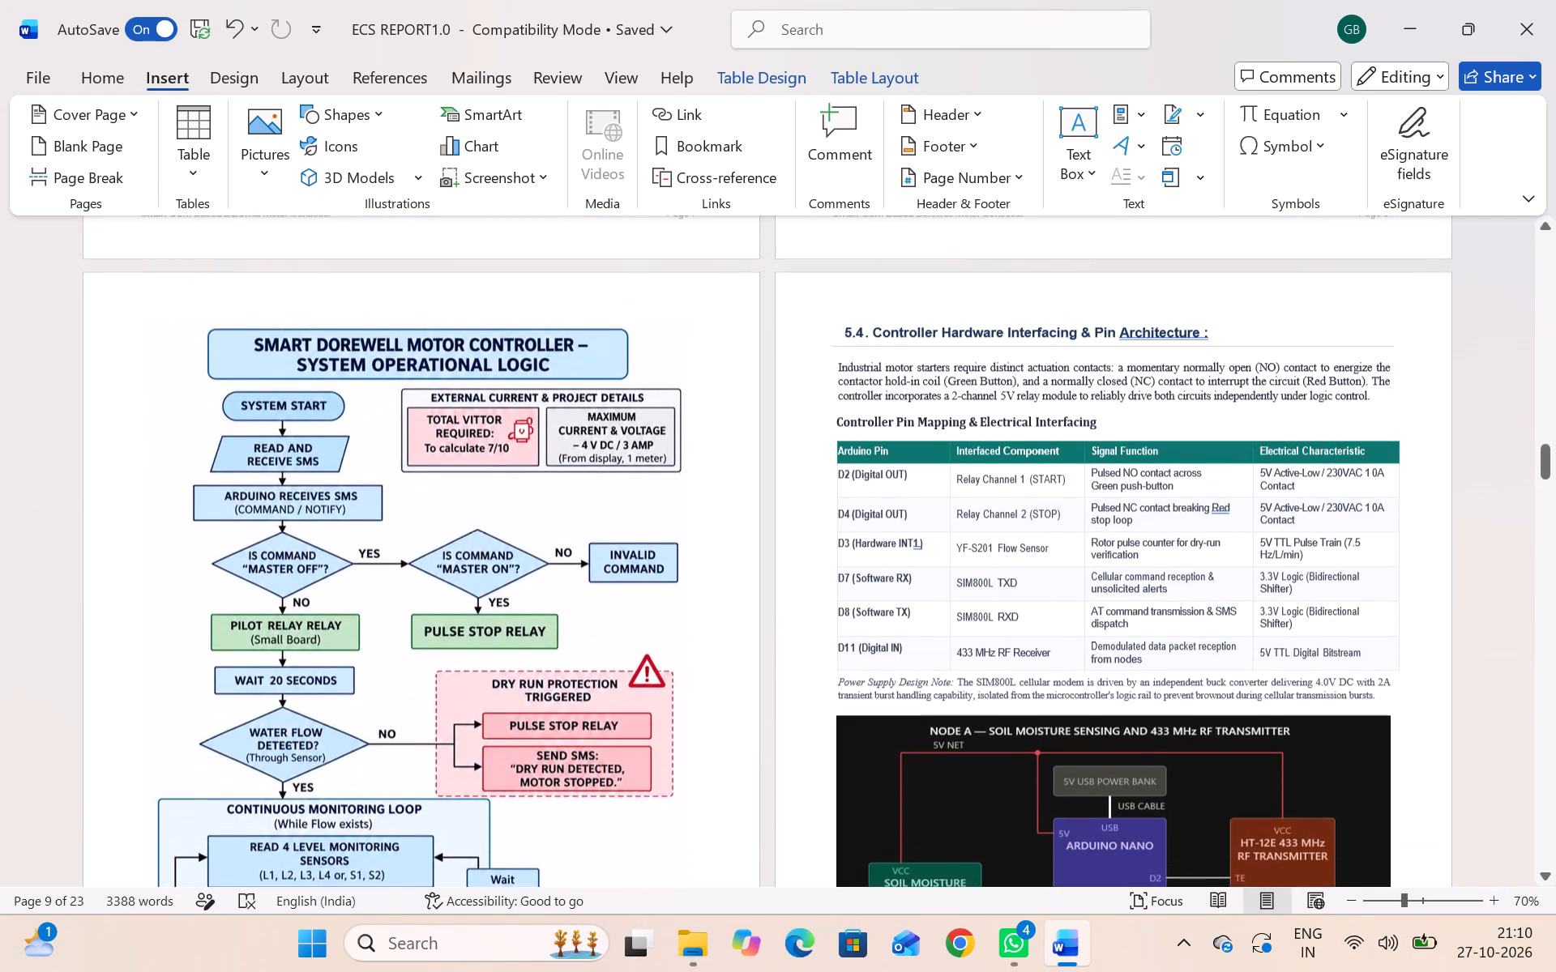
pyautogui.scroll(5, 1049, 552)
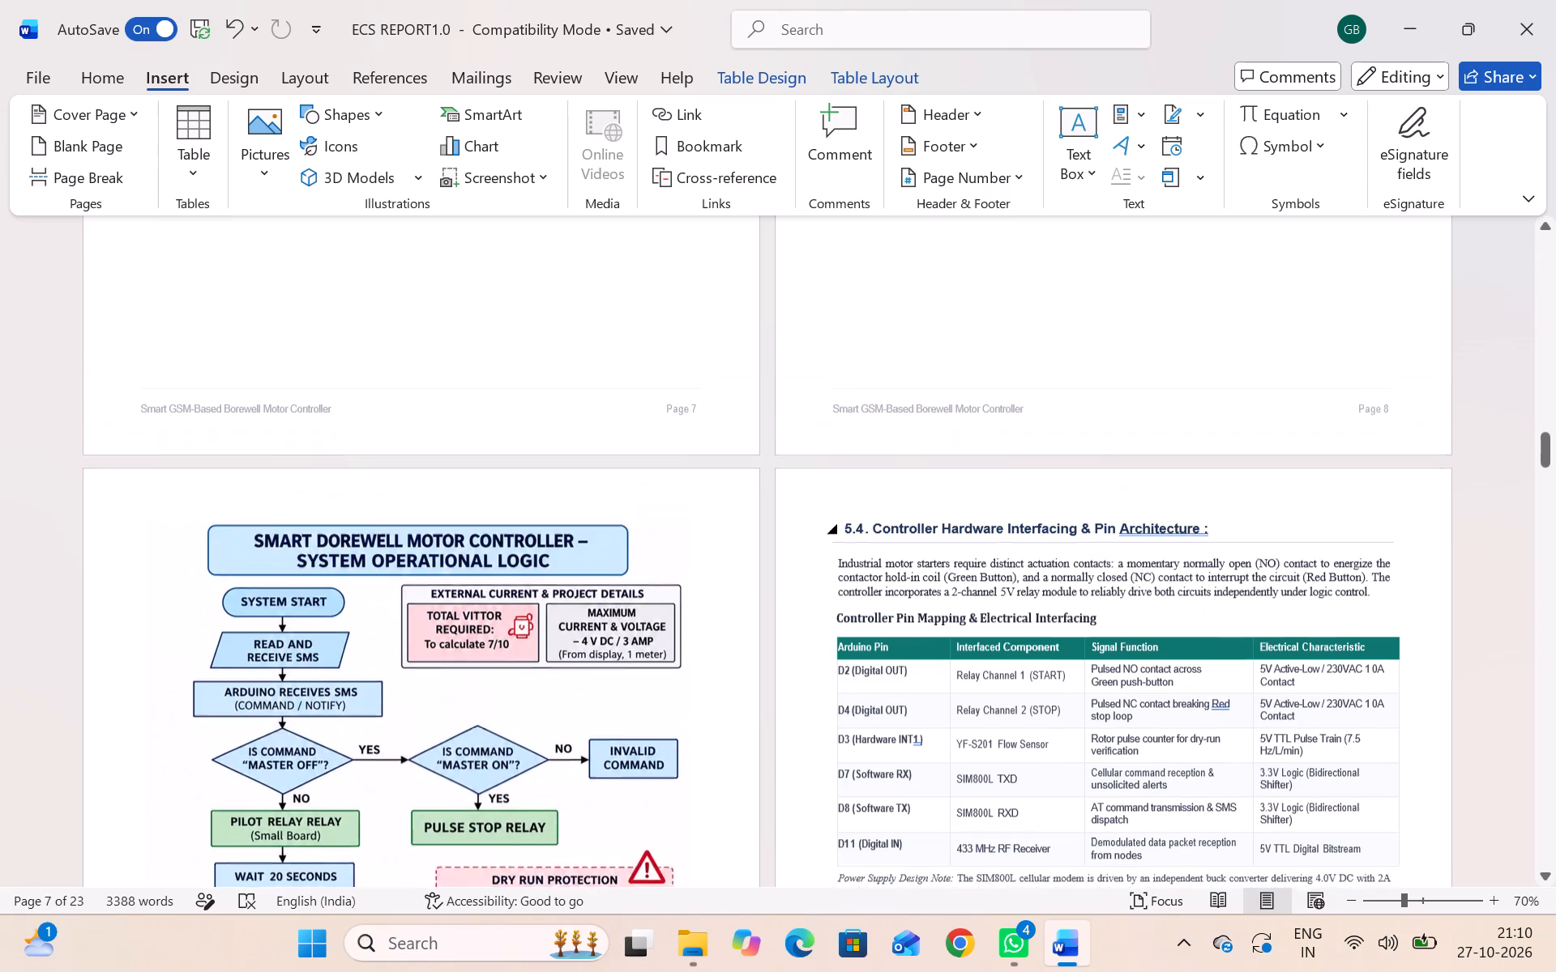
pyautogui.scroll(6, 1049, 552)
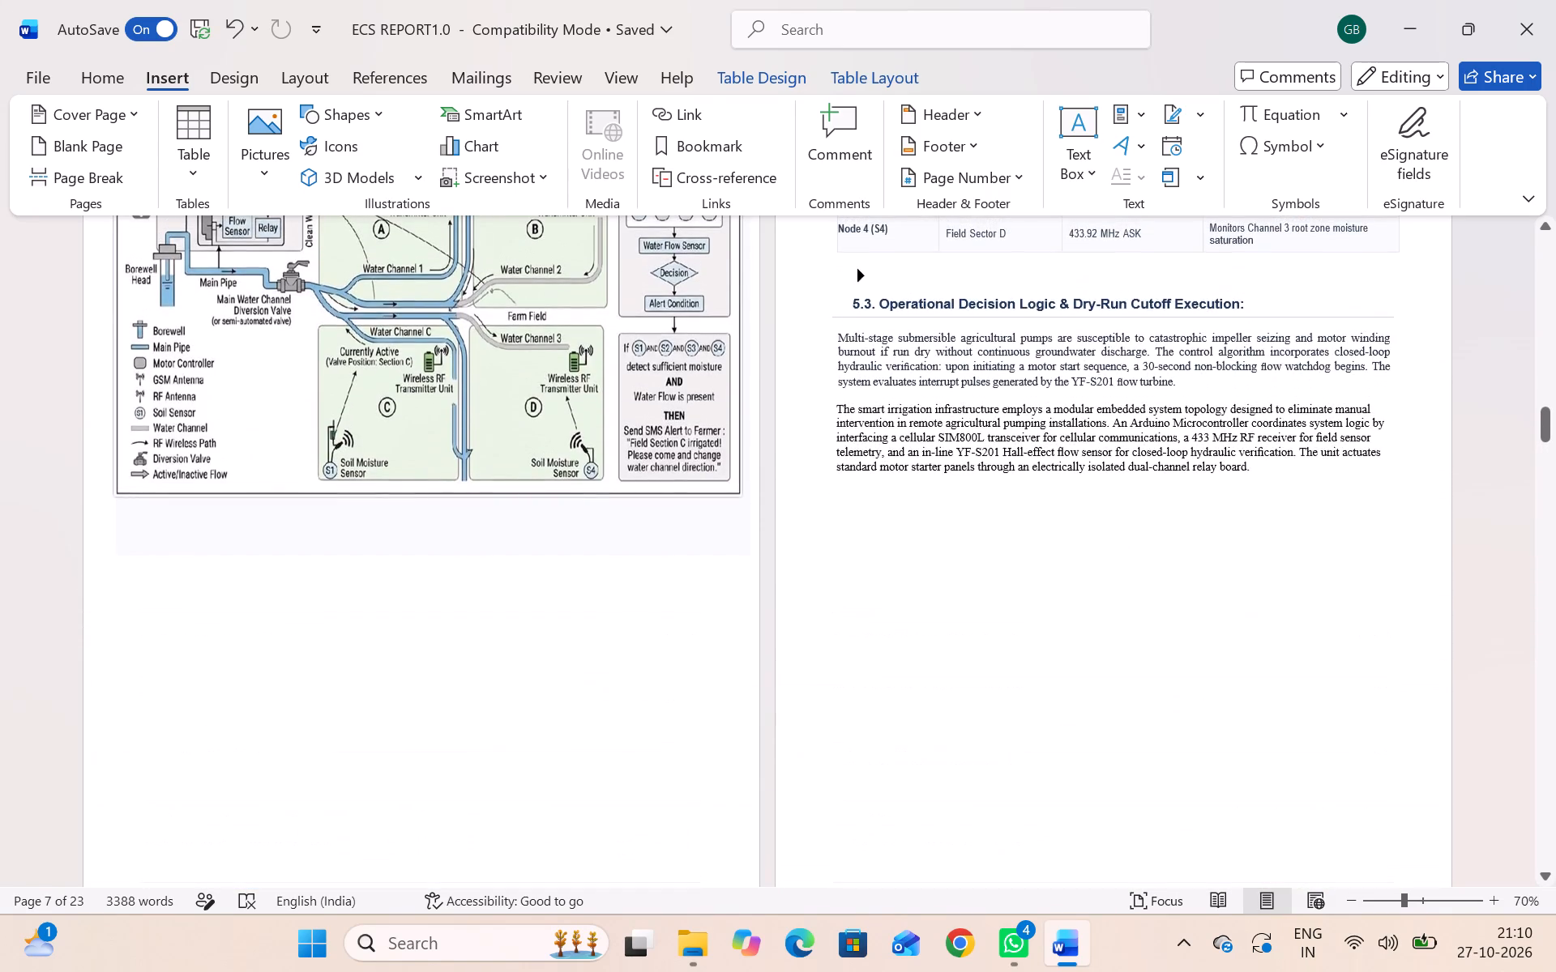
pyautogui.scroll(4, 1049, 552)
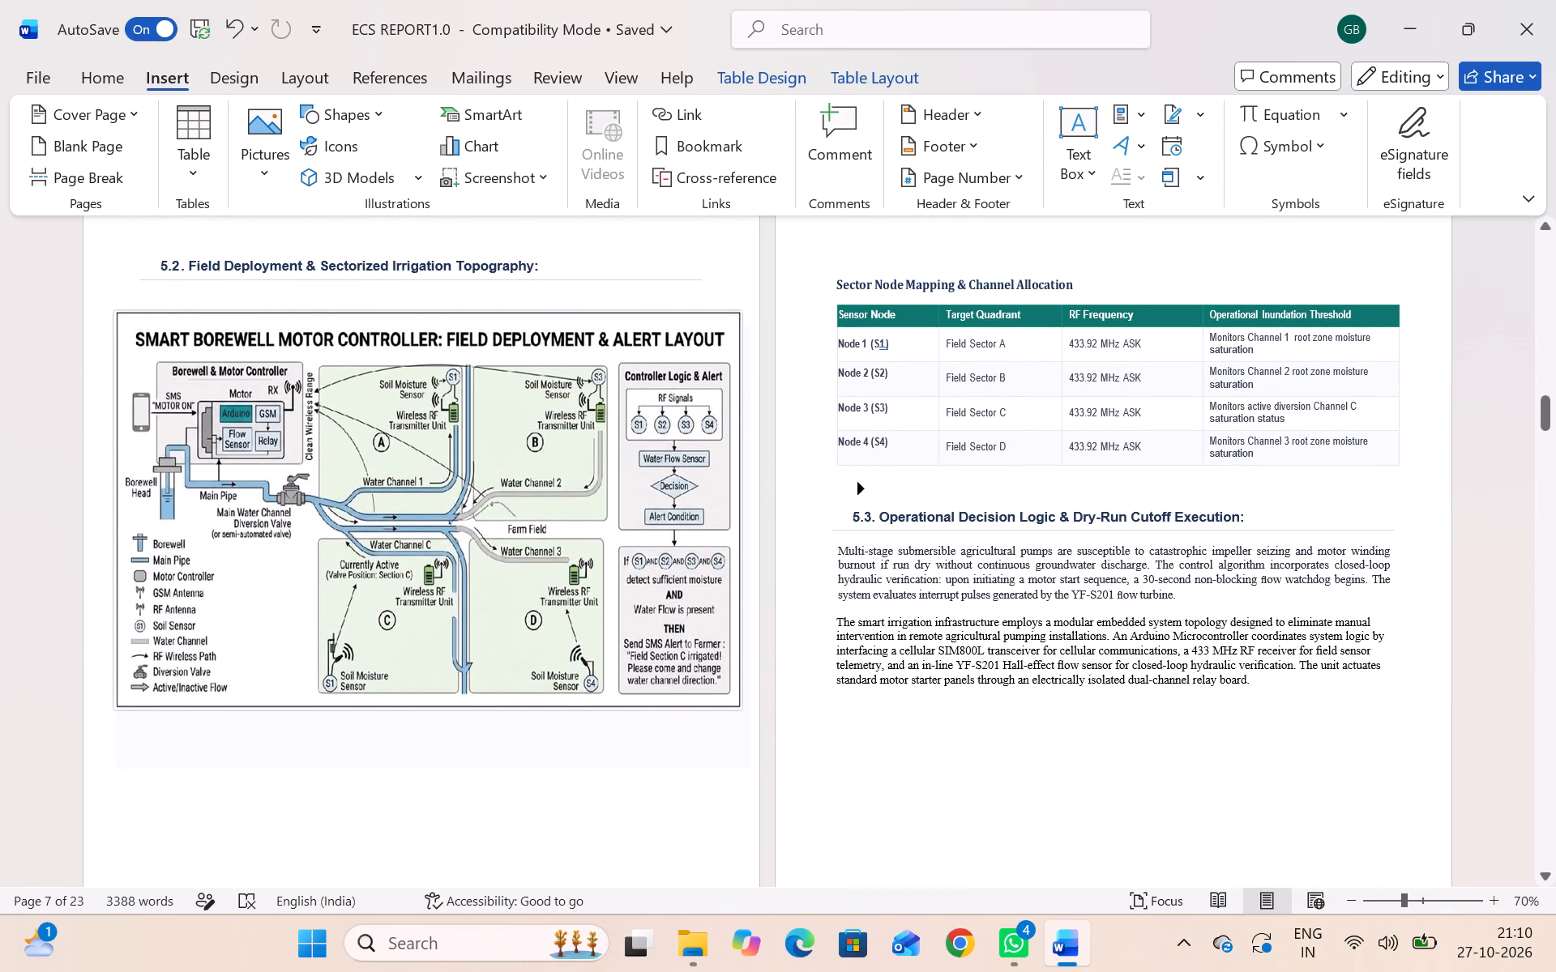
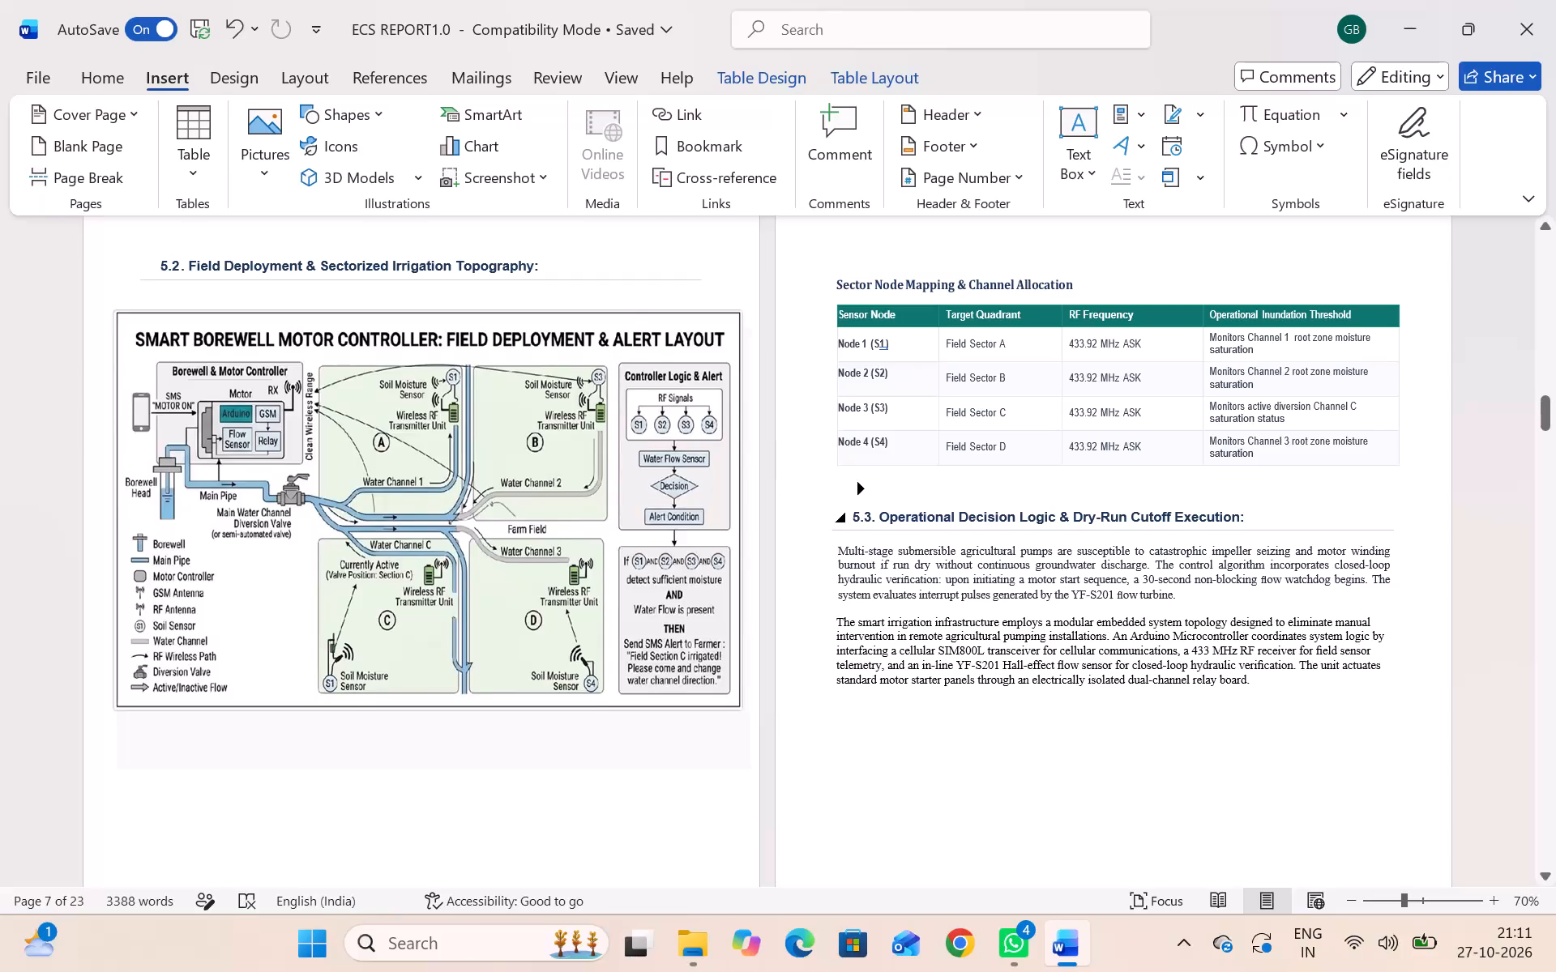
# Recheck the section 5.2 field deployment diagram page and the facing page with the sector node mapping table and section 5.3 text.
pyautogui.scroll(4, 935, 484)
pyautogui.scroll(-1, 935, 484)
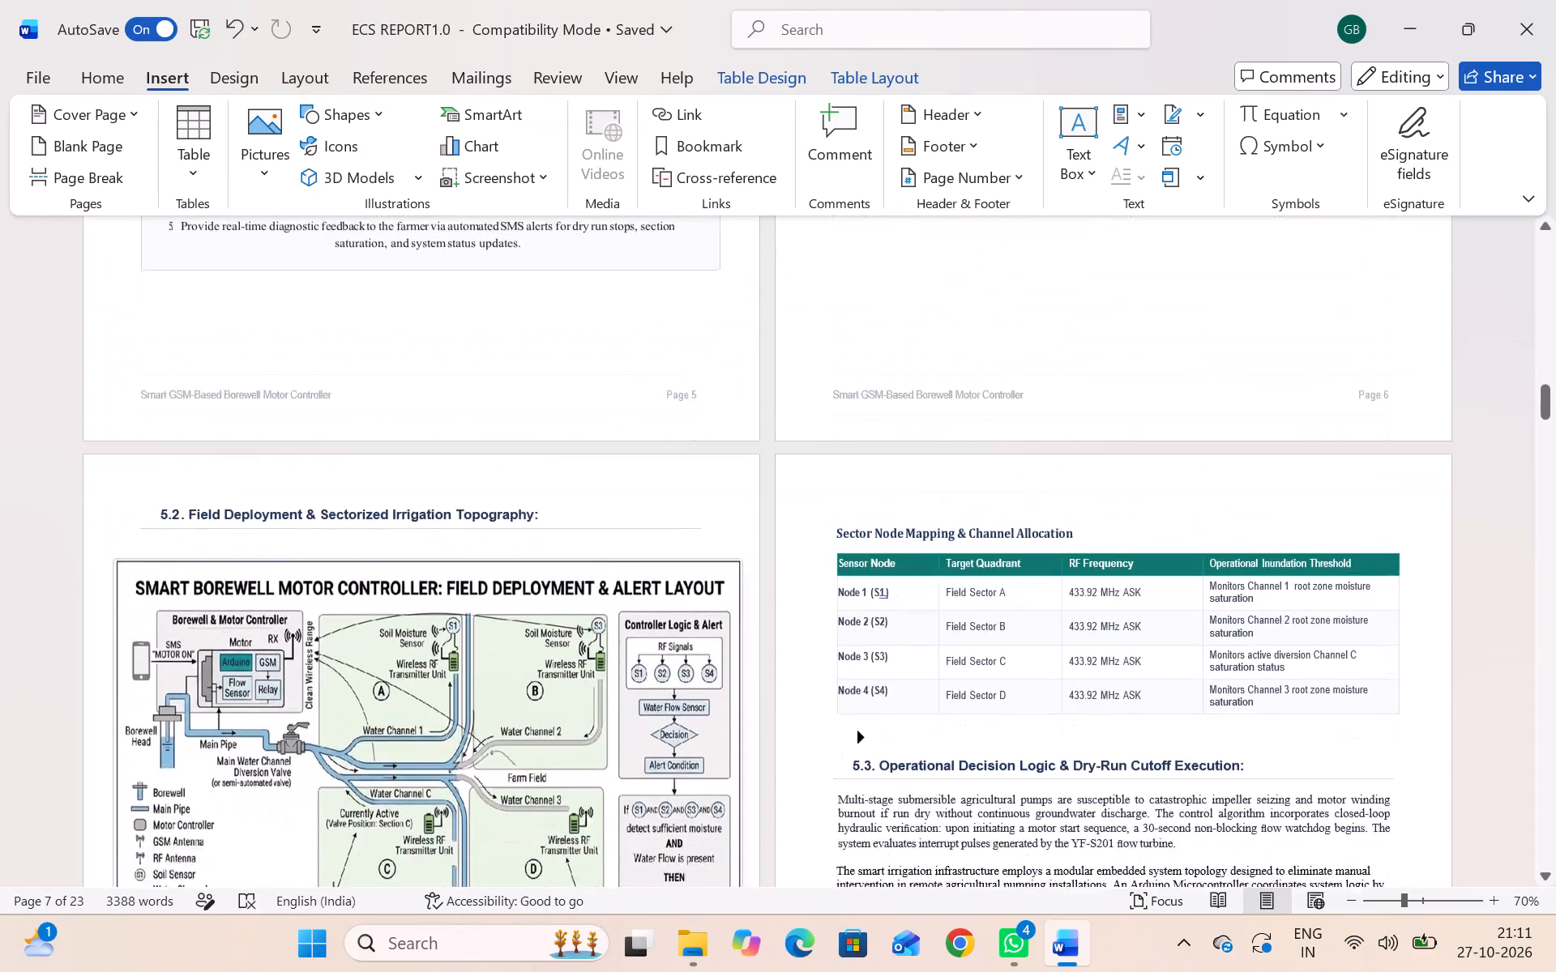
pyautogui.scroll(-4, 935, 484)
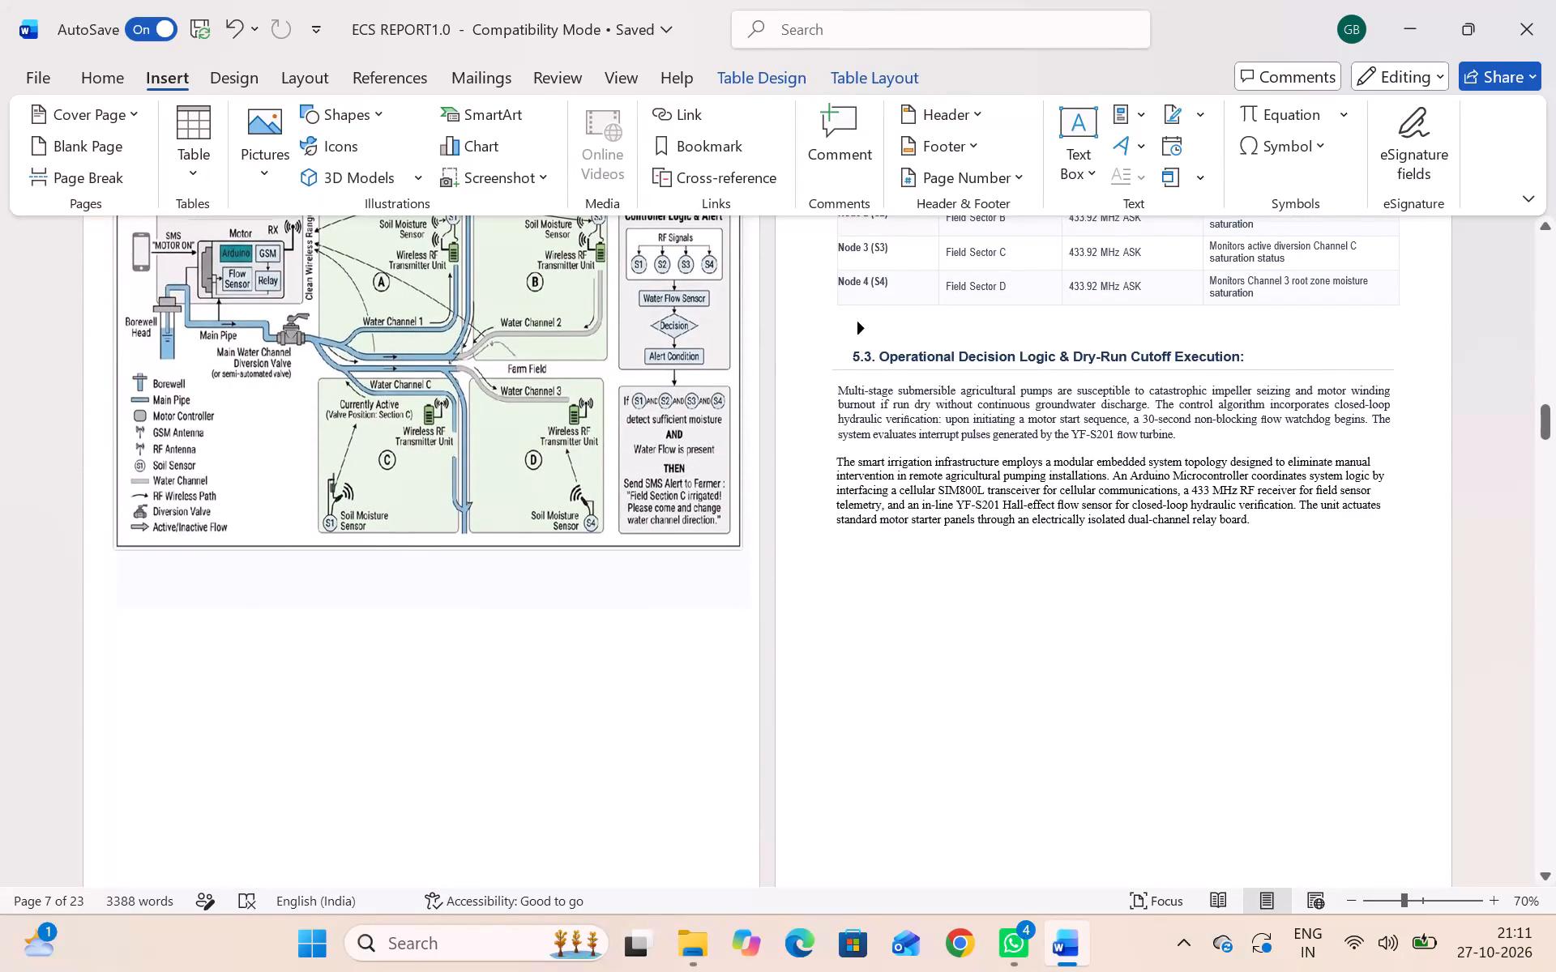
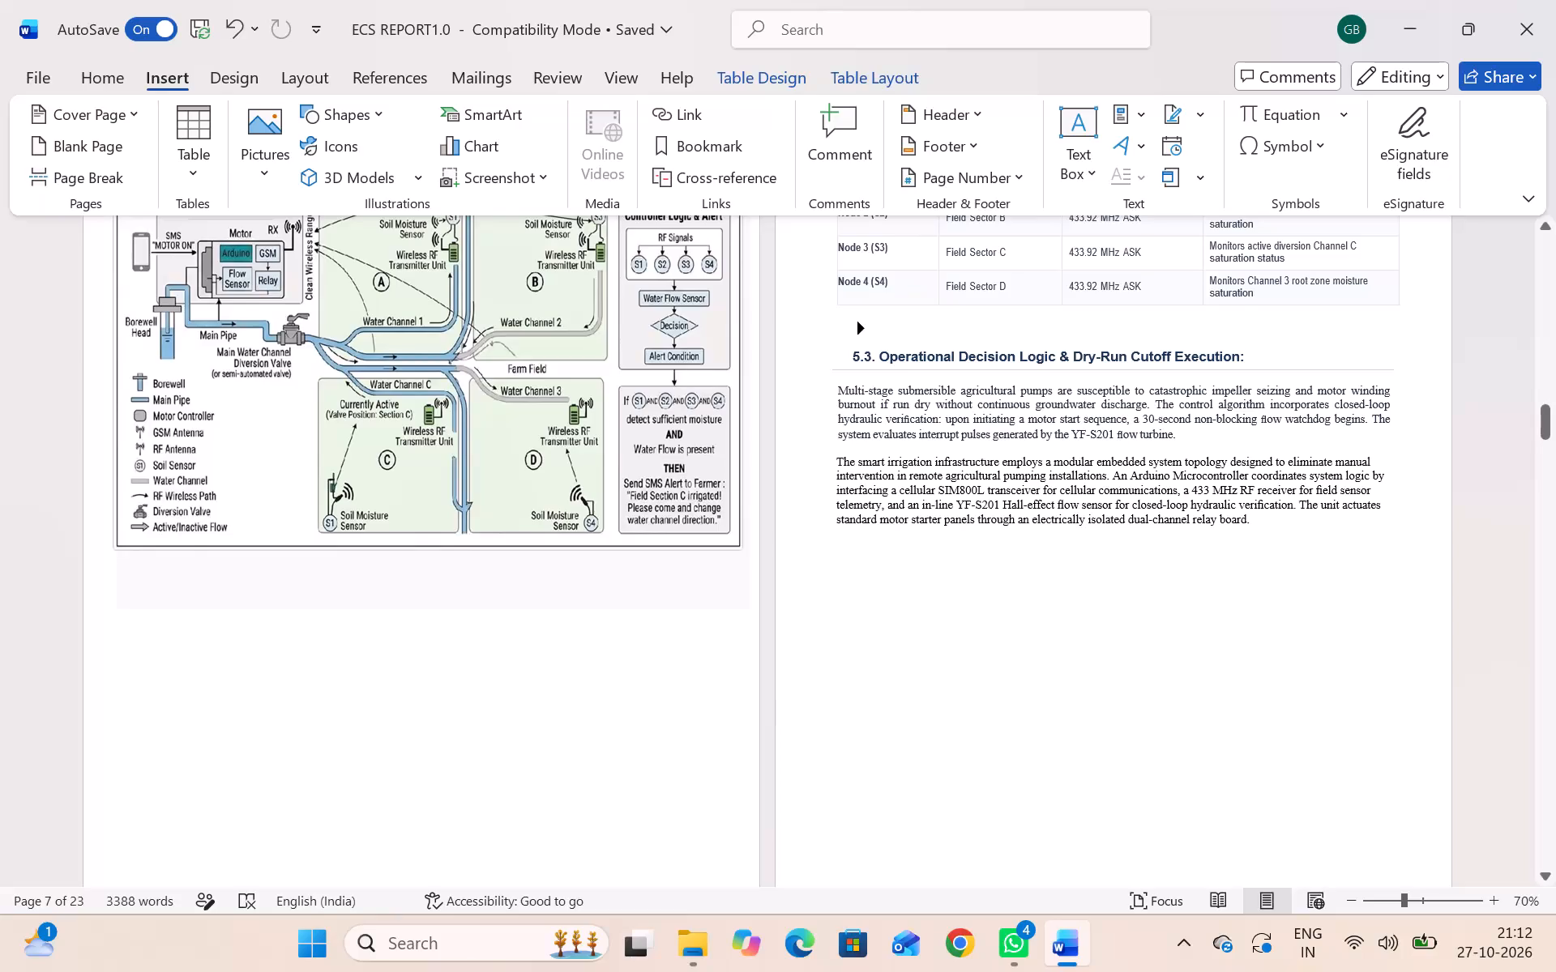
# Review the layout of the problem definition, objectives and section 5.1 system architecture pages.
pyautogui.scroll(5, 1007, 623)
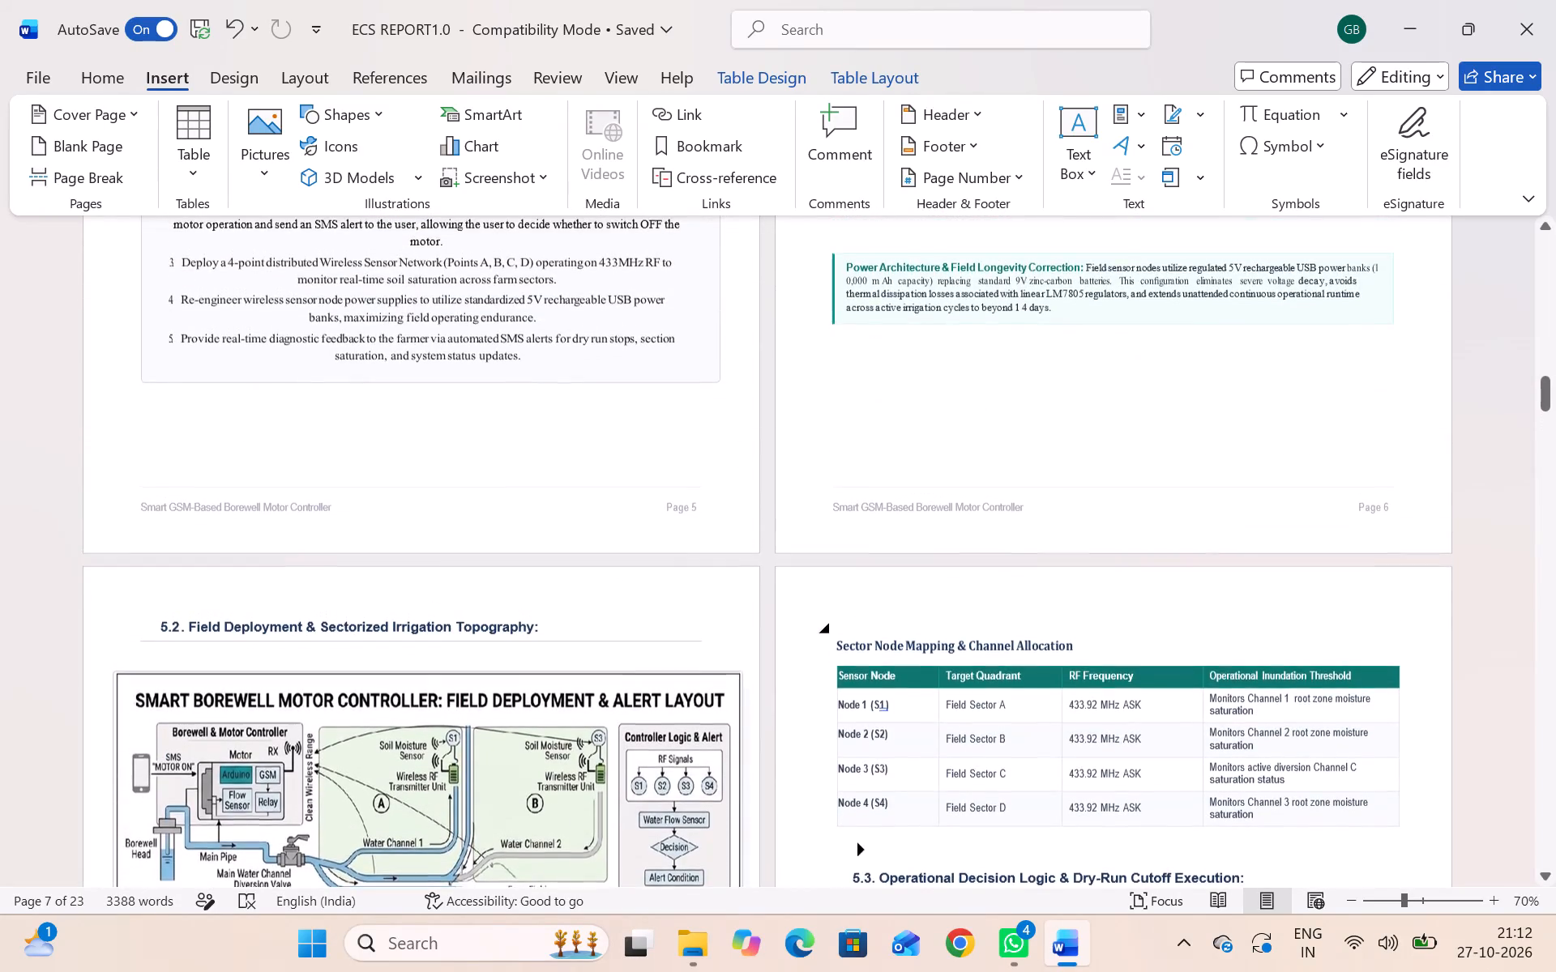
pyautogui.scroll(5, 1007, 623)
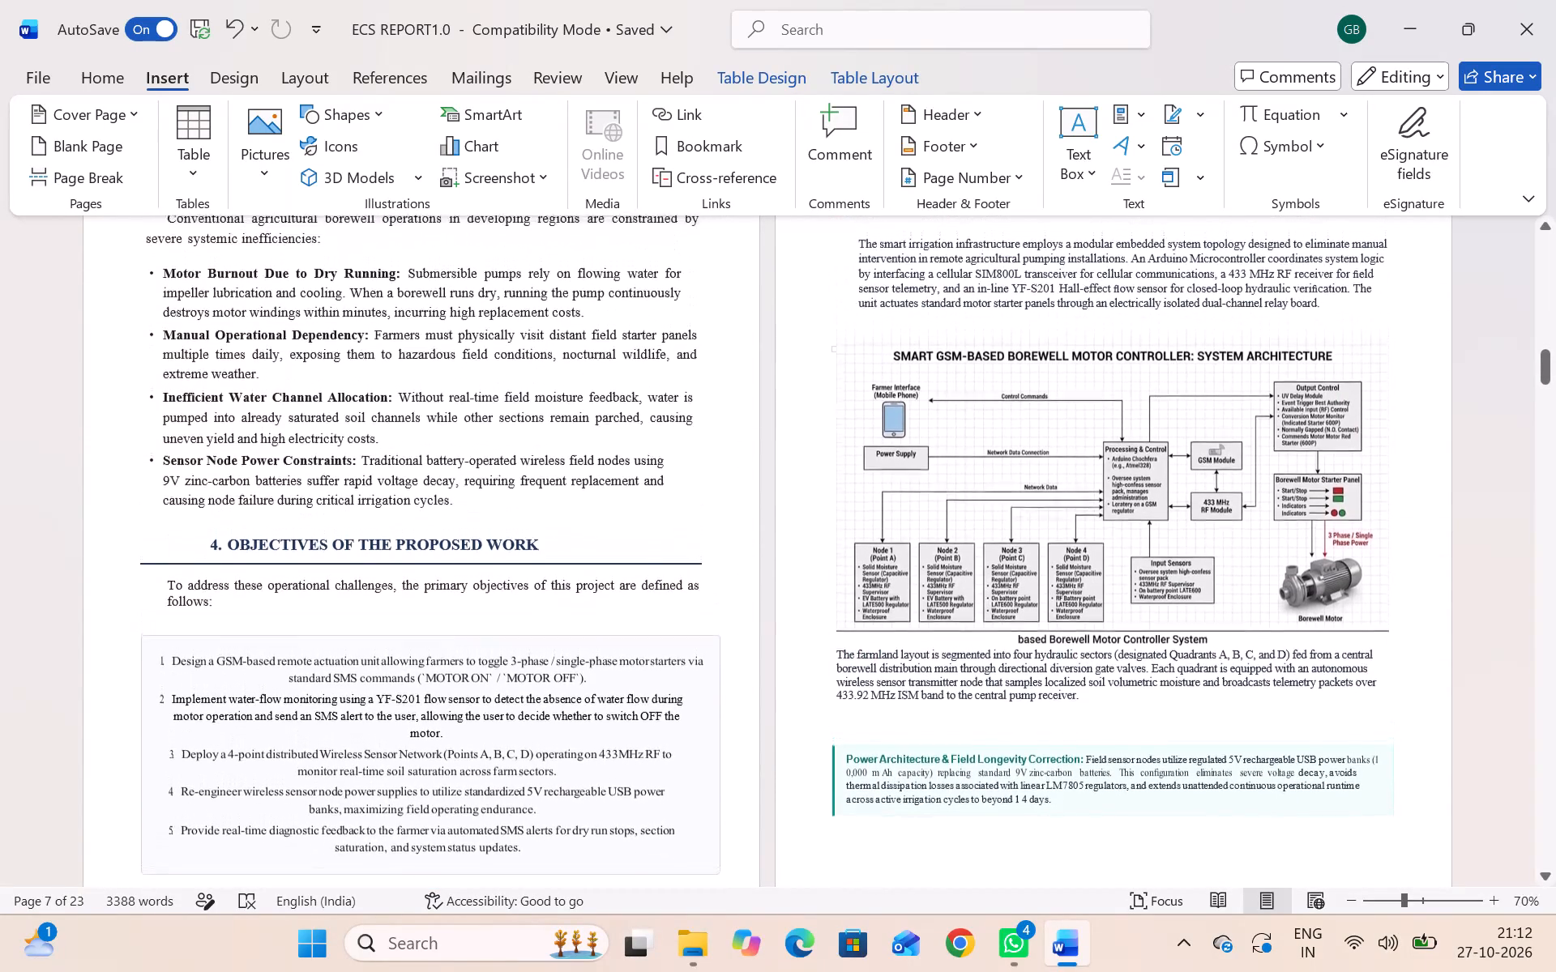
pyautogui.scroll(1, 1007, 623)
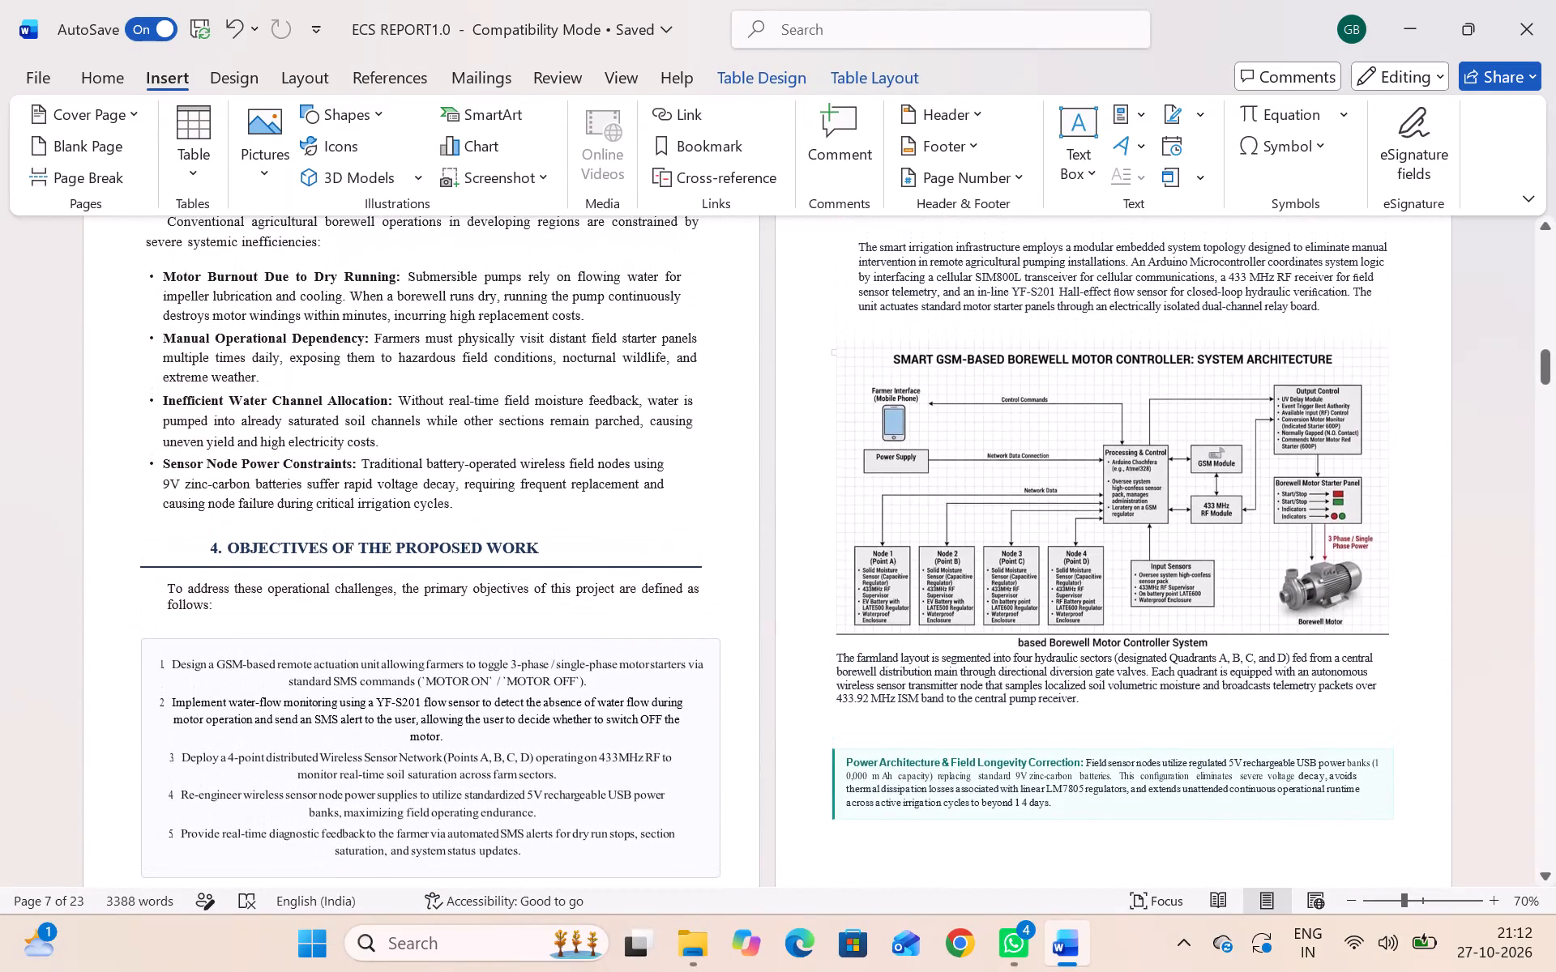
pyautogui.scroll(5, 1007, 623)
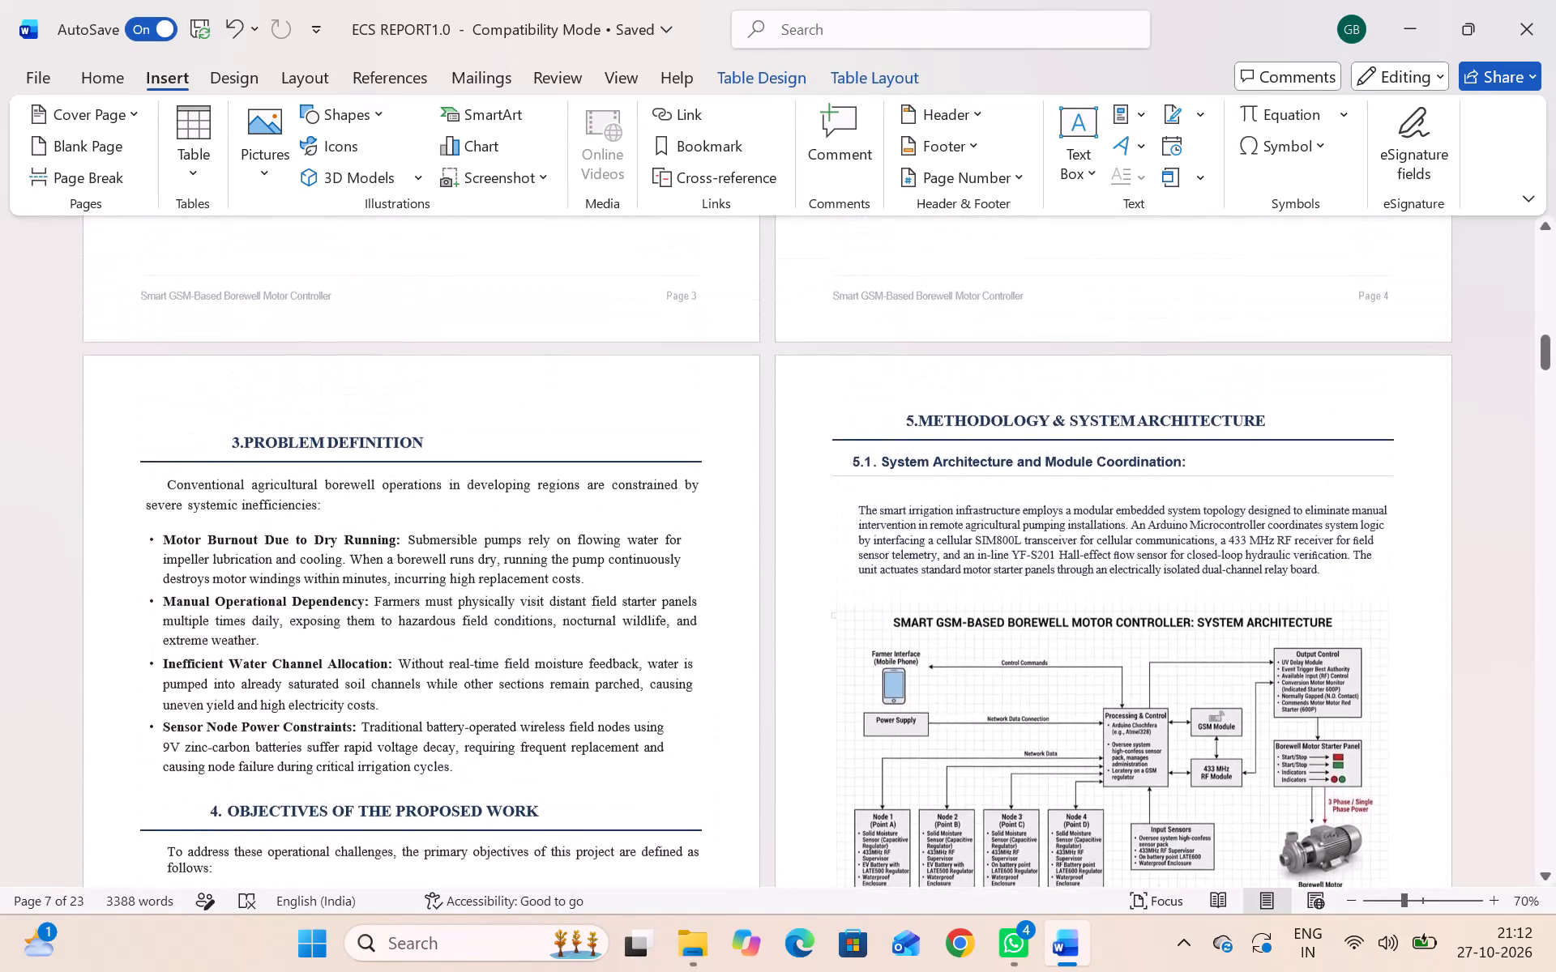
pyautogui.scroll(1, 1007, 623)
# Review the page layout from the section 5.2 field deployment diagram through to the report's last page.
pyautogui.scroll(-9, 1007, 623)
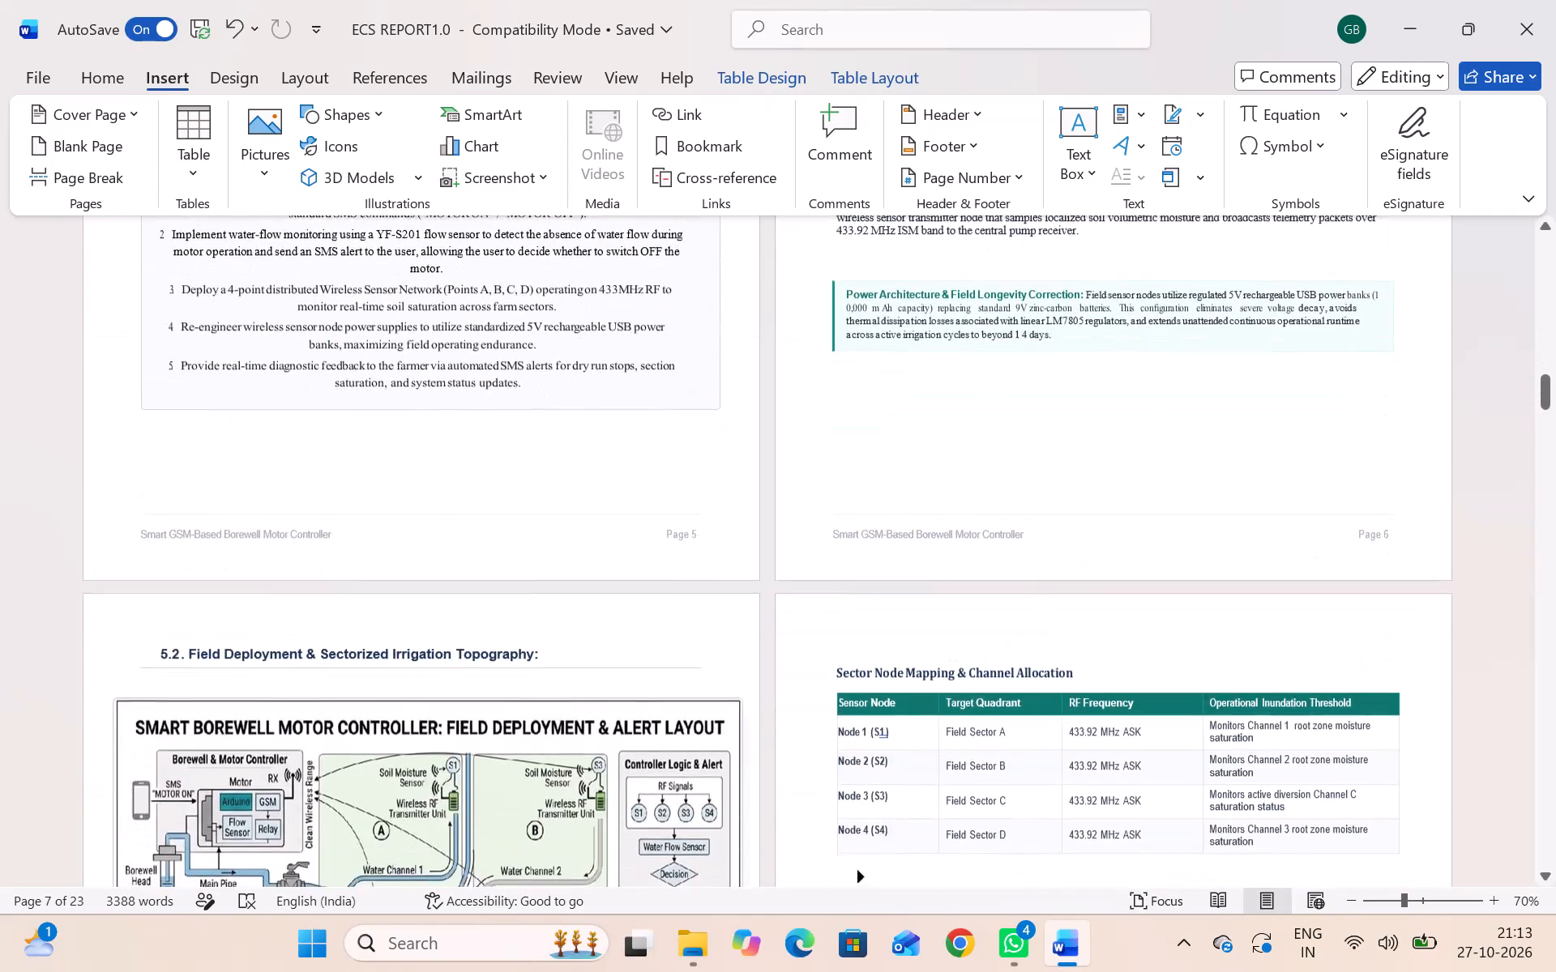
pyautogui.scroll(-12, 1007, 623)
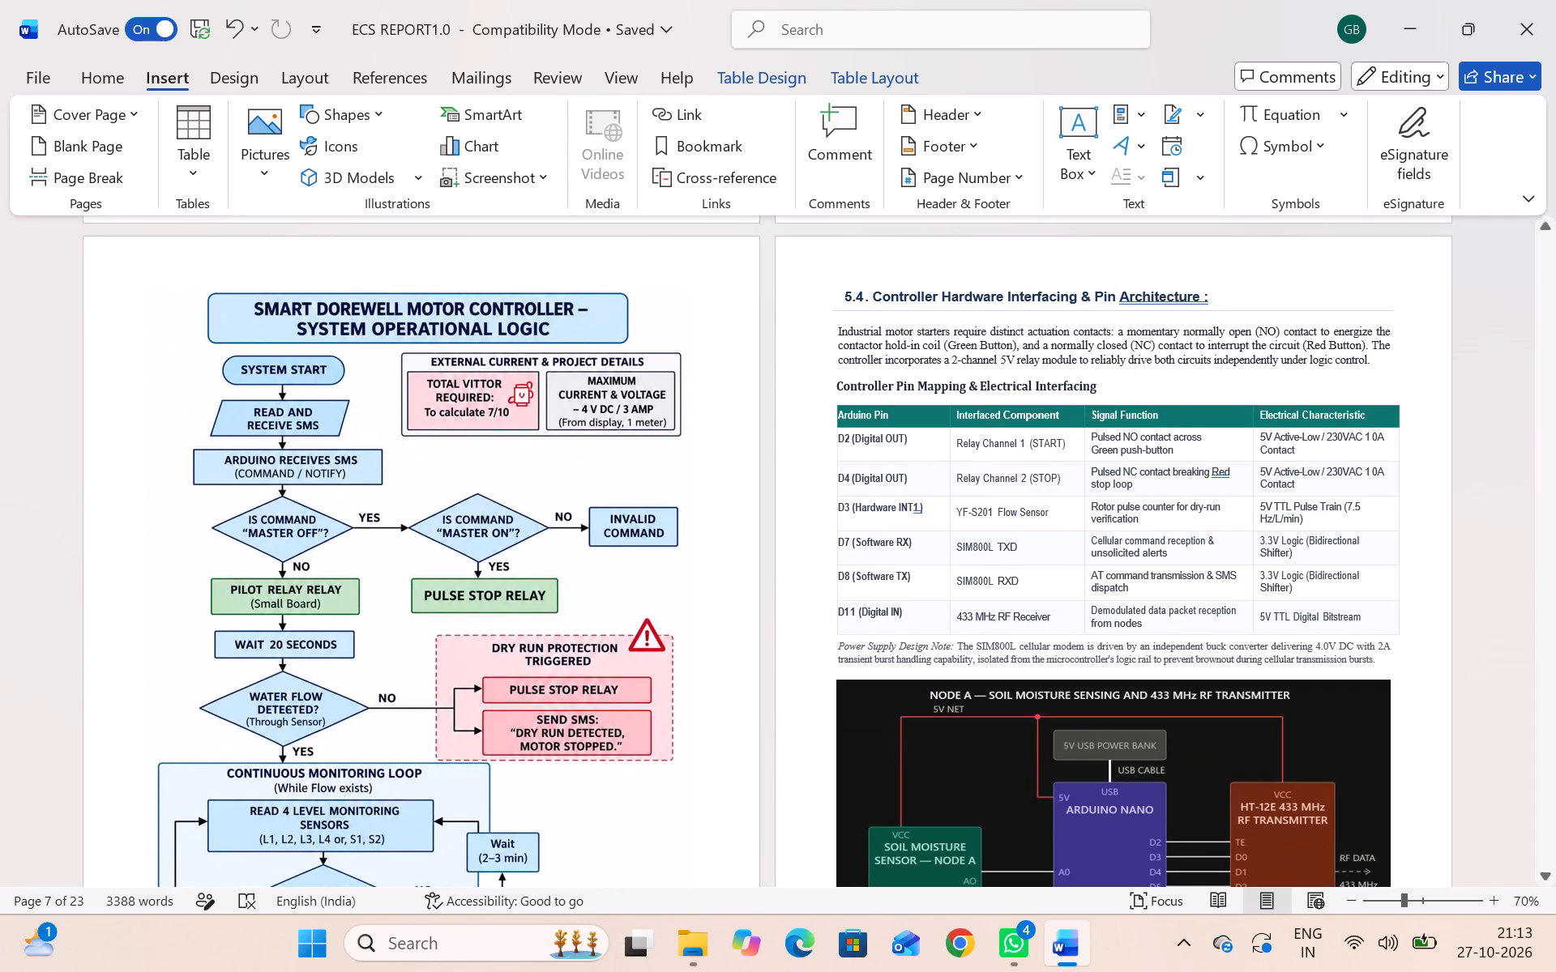
pyautogui.scroll(4, 934, 539)
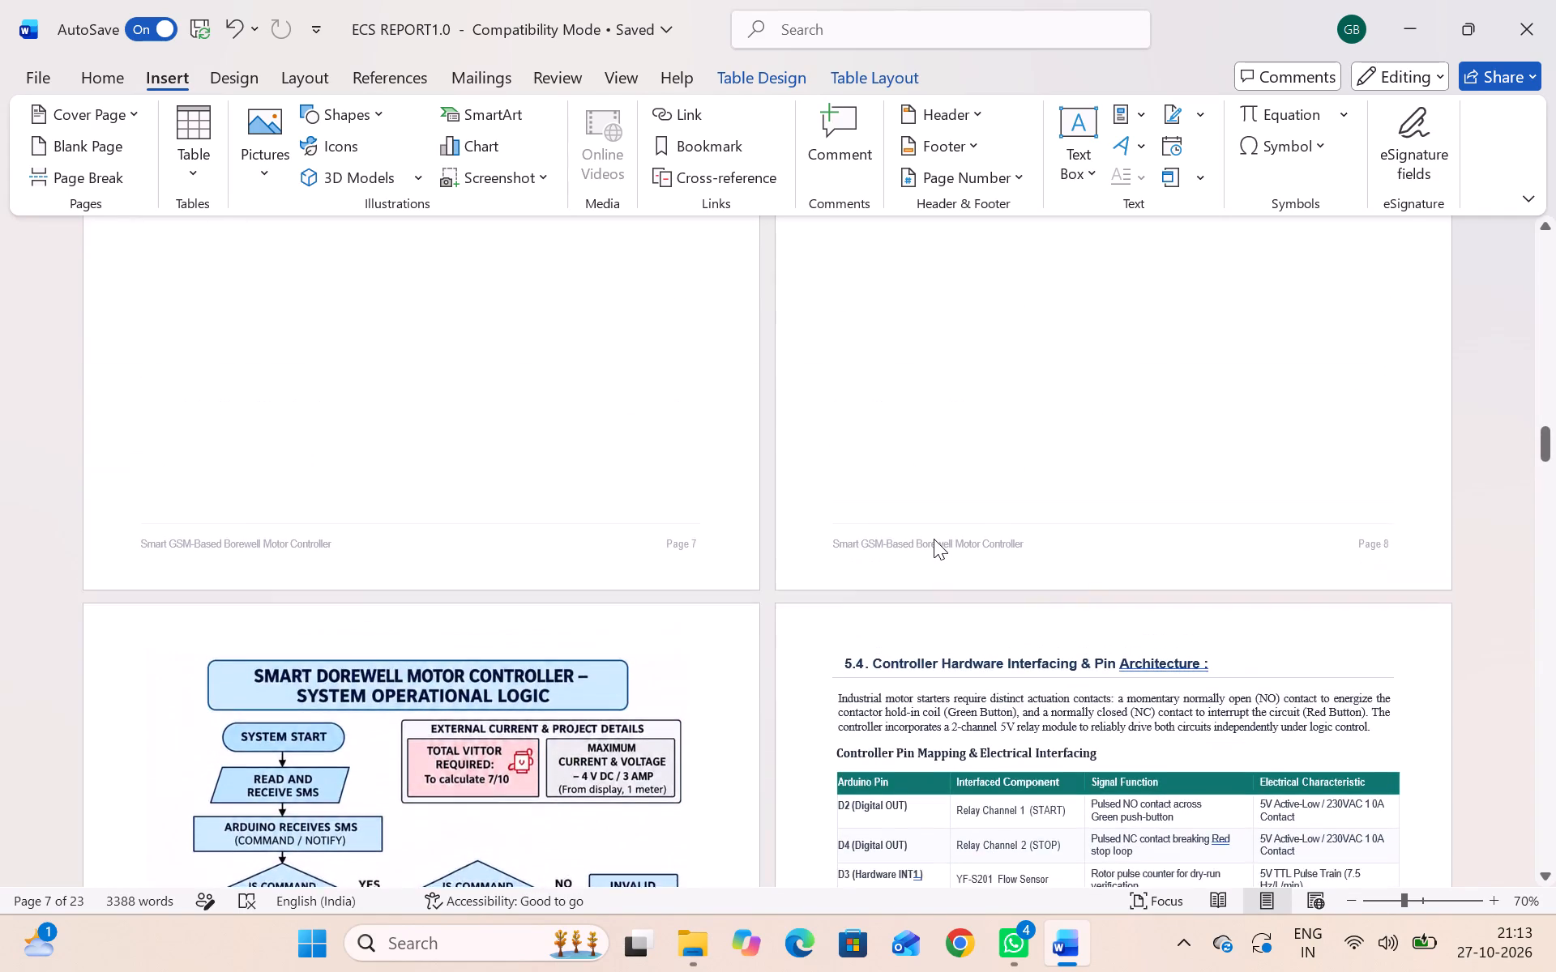
pyautogui.scroll(-12, 934, 539)
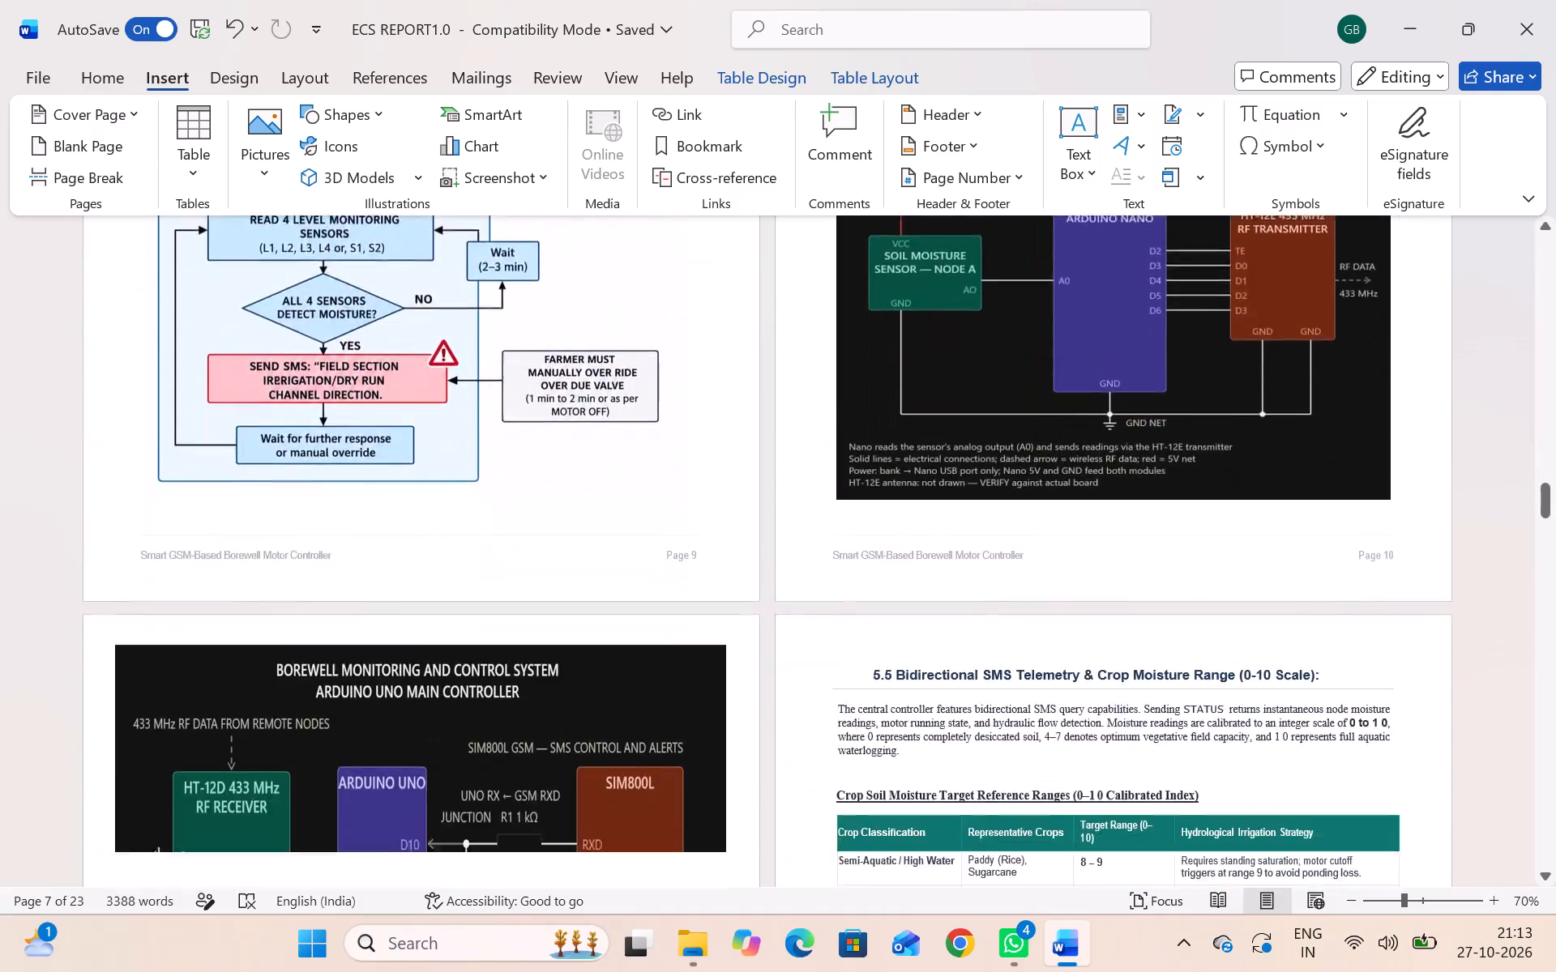
pyautogui.scroll(-11, 934, 539)
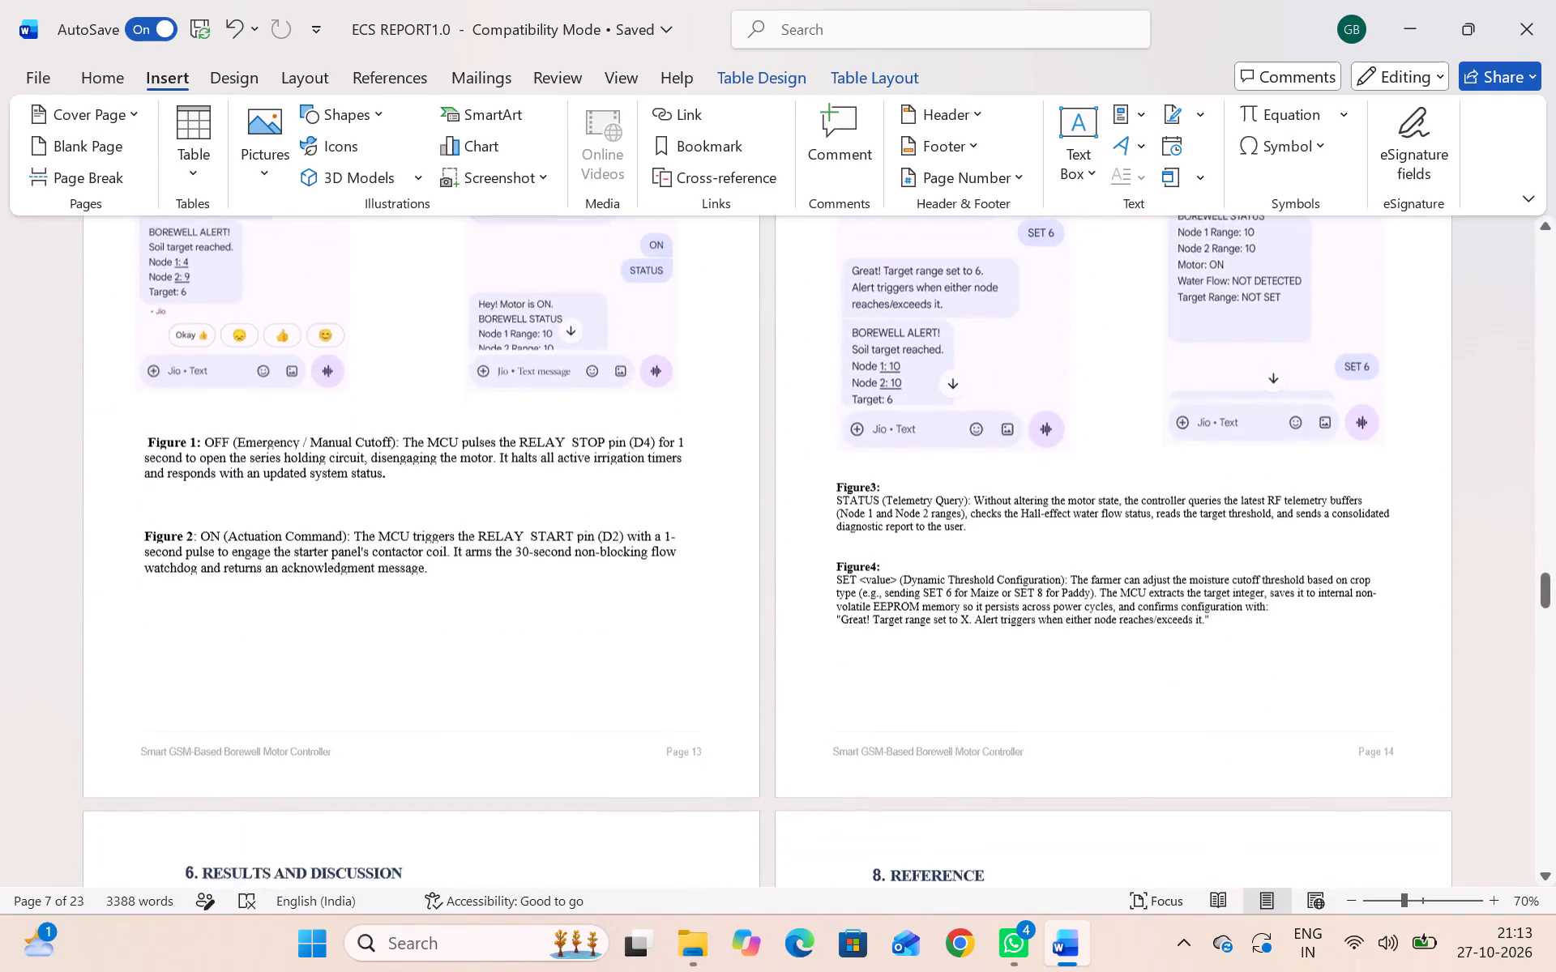
pyautogui.scroll(-16, 934, 539)
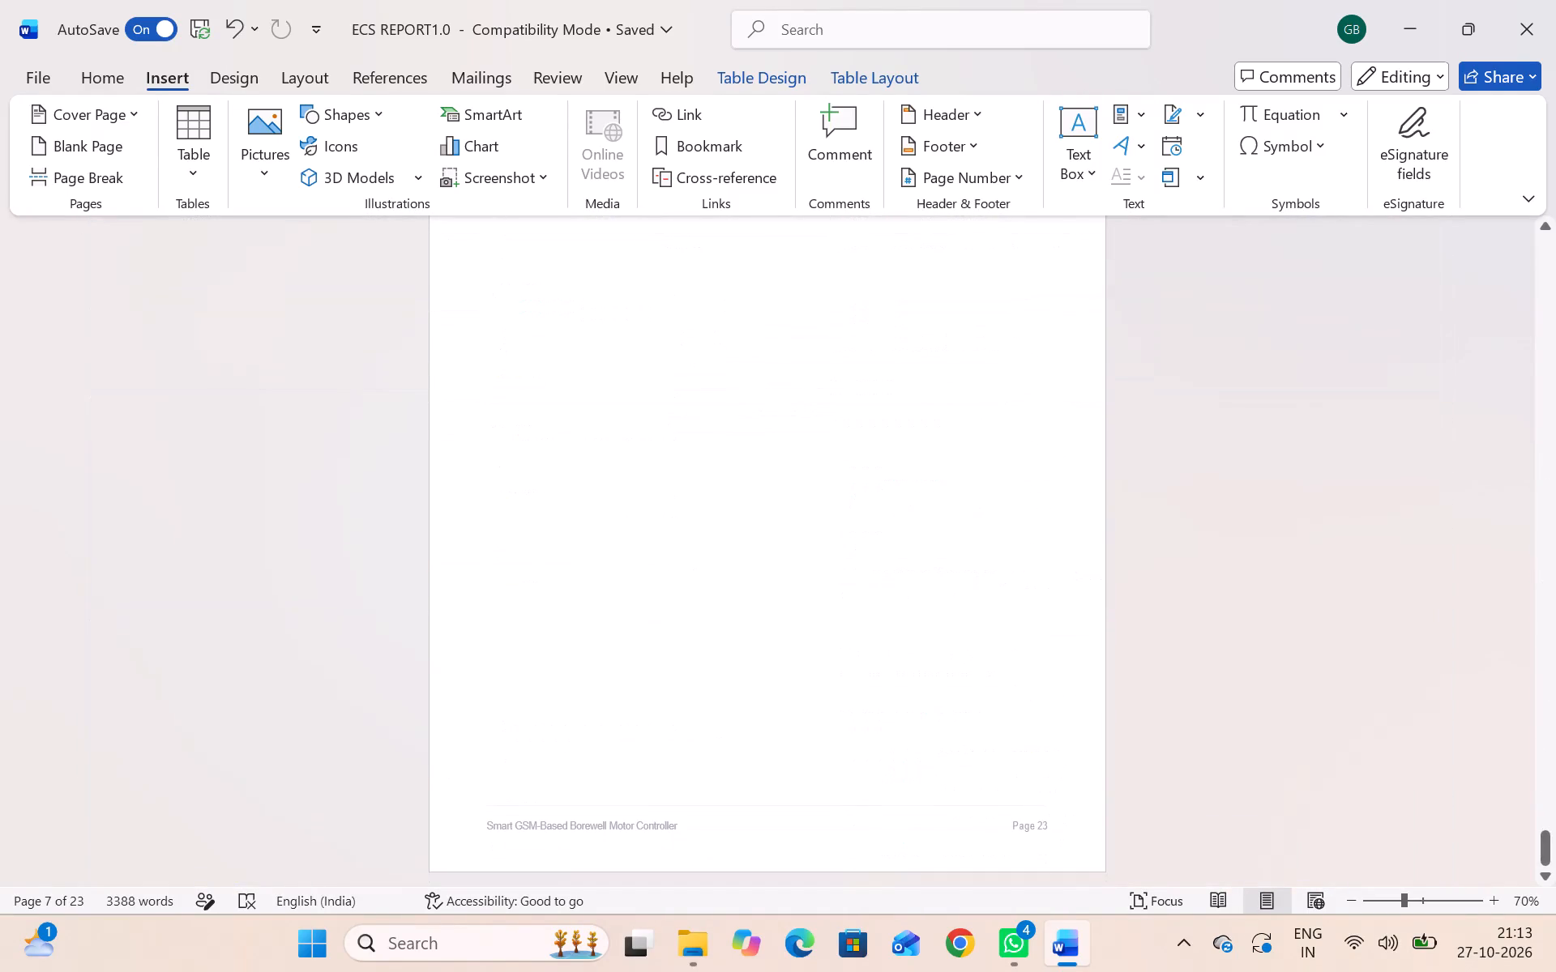
pyautogui.scroll(-2, 934, 539)
# Remove the word "OF" from the end of the "UNDER THE GUIDANCE OF" heading on the cover page.
pyautogui.scroll(19, 934, 539)
pyautogui.scroll(20, 934, 539)
pyautogui.scroll(20, 934, 539)
pyautogui.scroll(20, 934, 539)
pyautogui.scroll(20, 934, 539)
pyautogui.scroll(17, 934, 539)
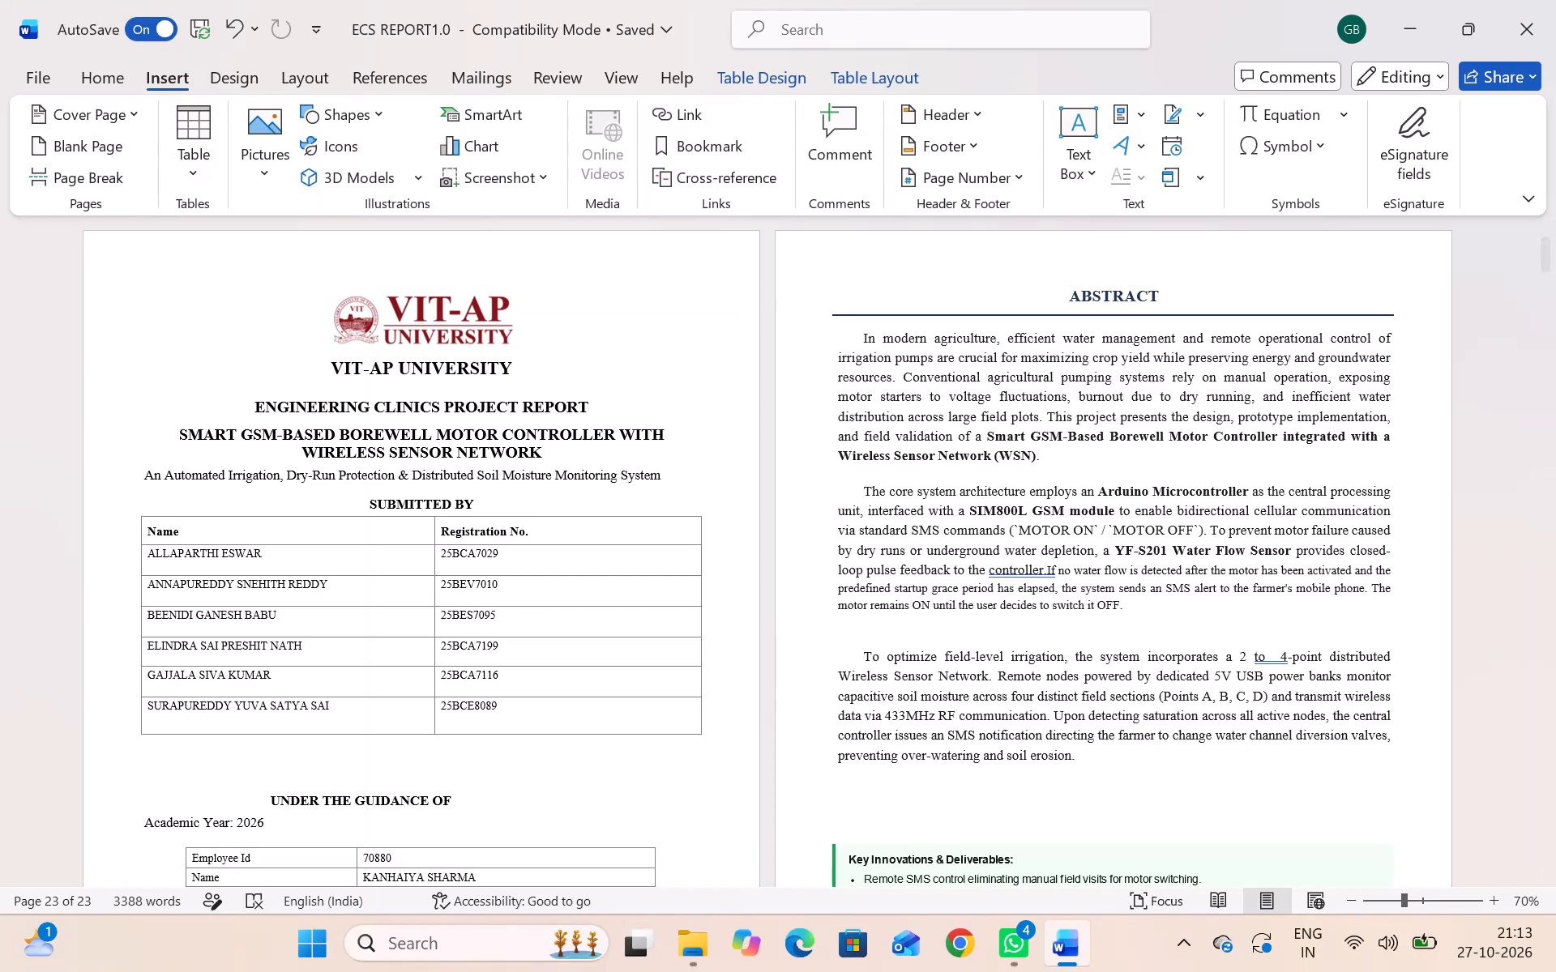
pyautogui.click(451, 799)
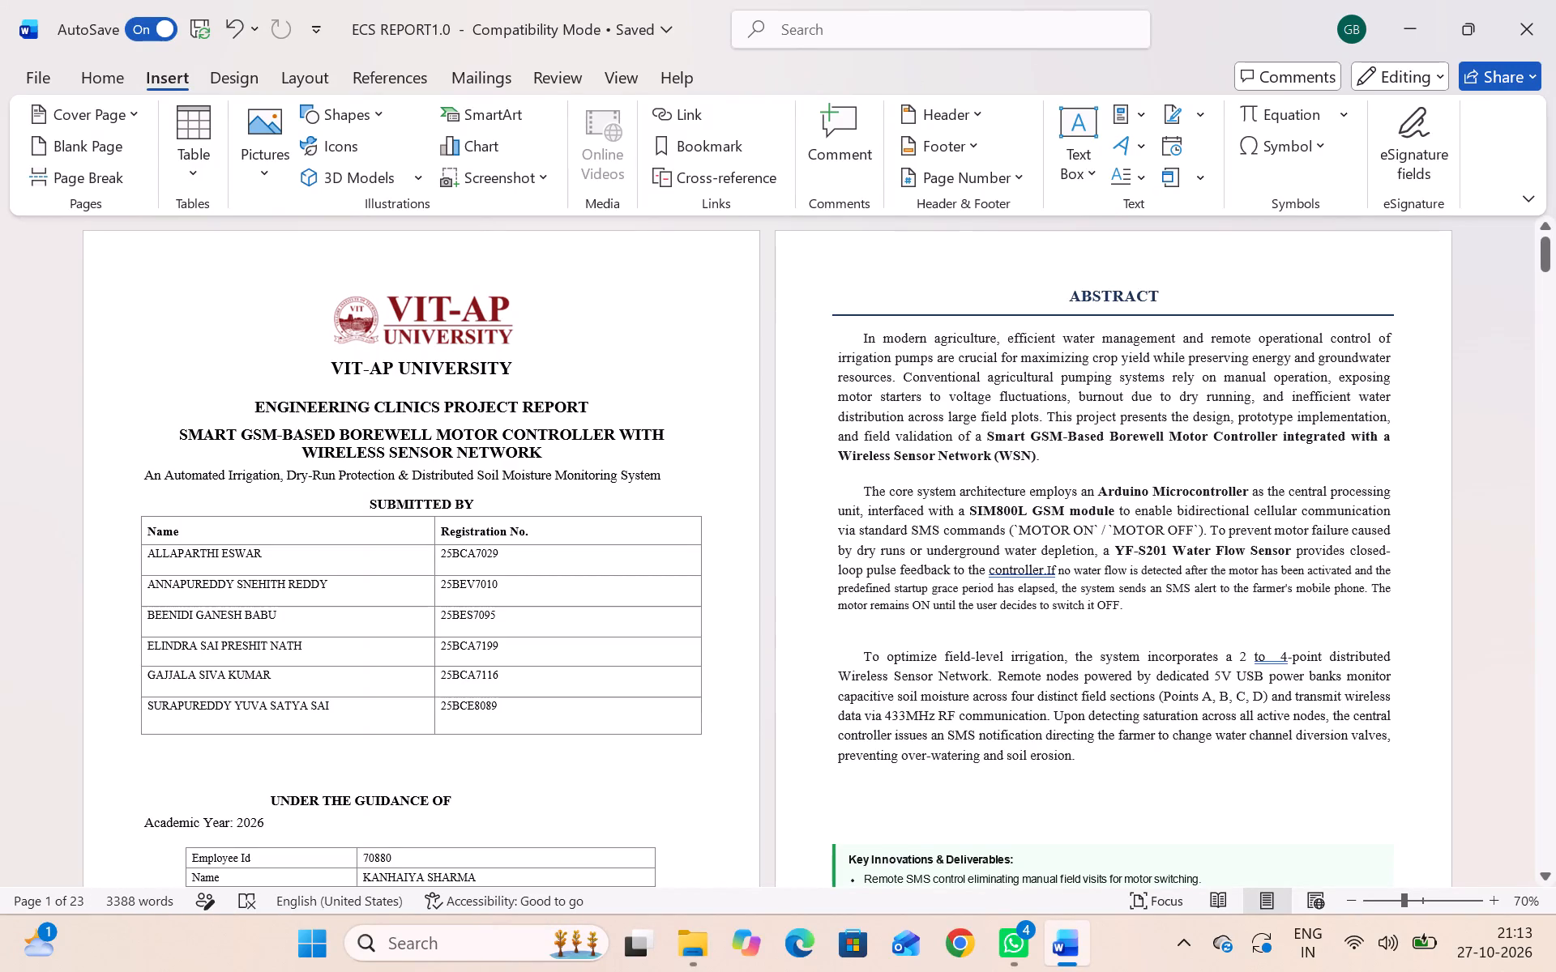
pyautogui.press('BackSpace')
pyautogui.press('BackSpace')
# Centre the "UNDER THE GUIDANCE" heading on the cover page.
pyautogui.moveTo(271, 796); pyautogui.dragTo(327, 797)
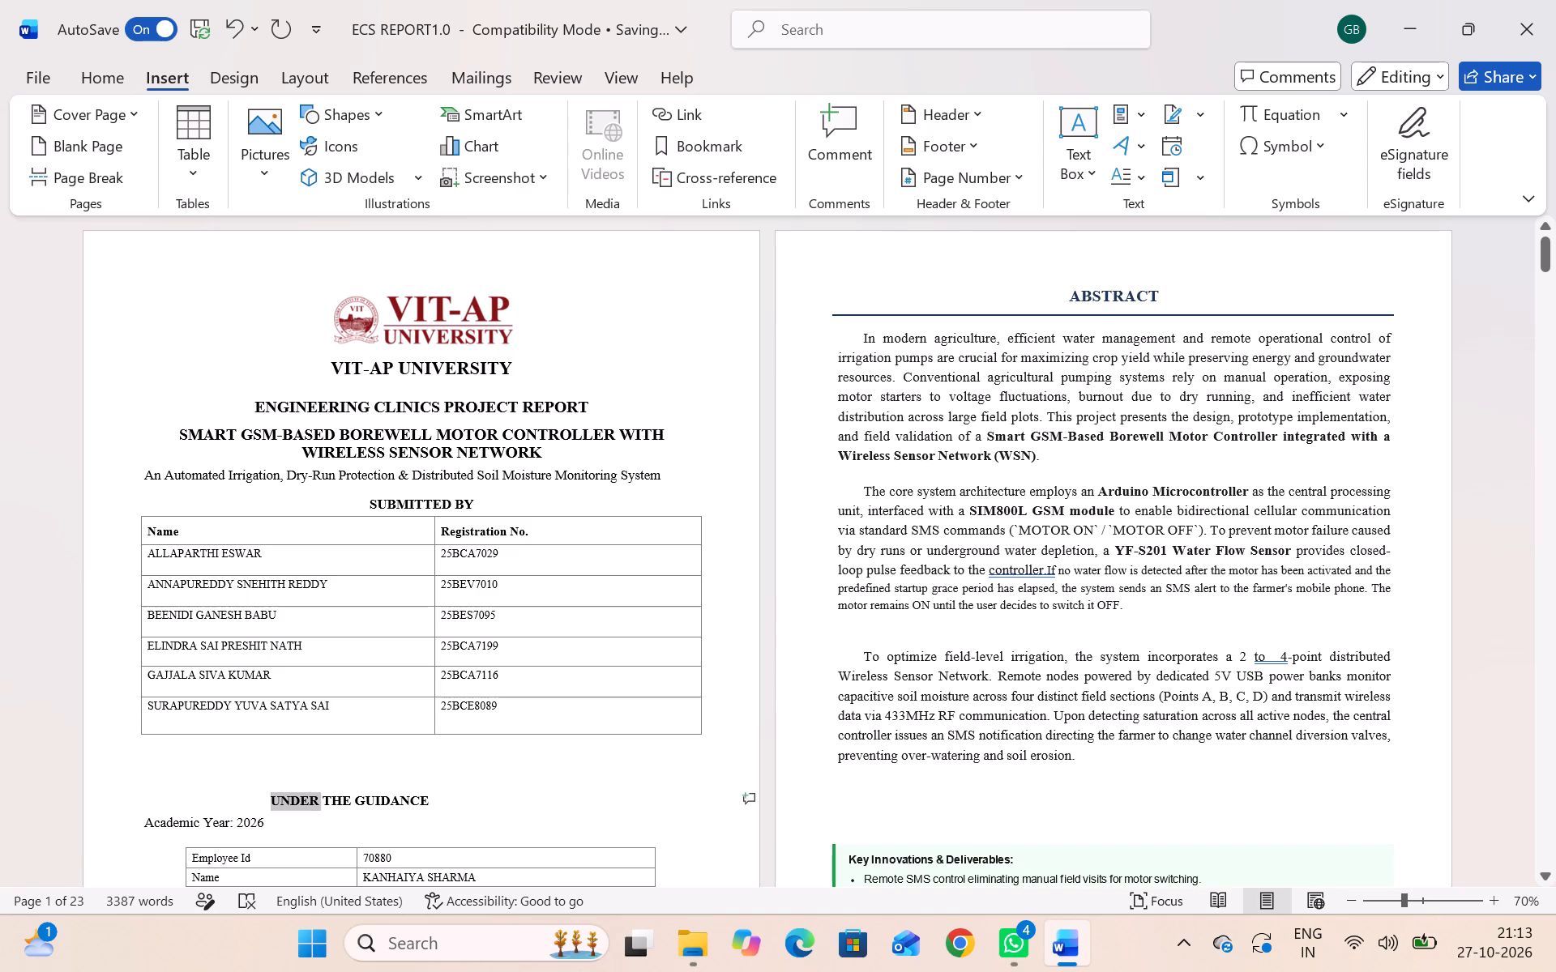
pyautogui.moveTo(327, 797); pyautogui.dragTo(434, 801)
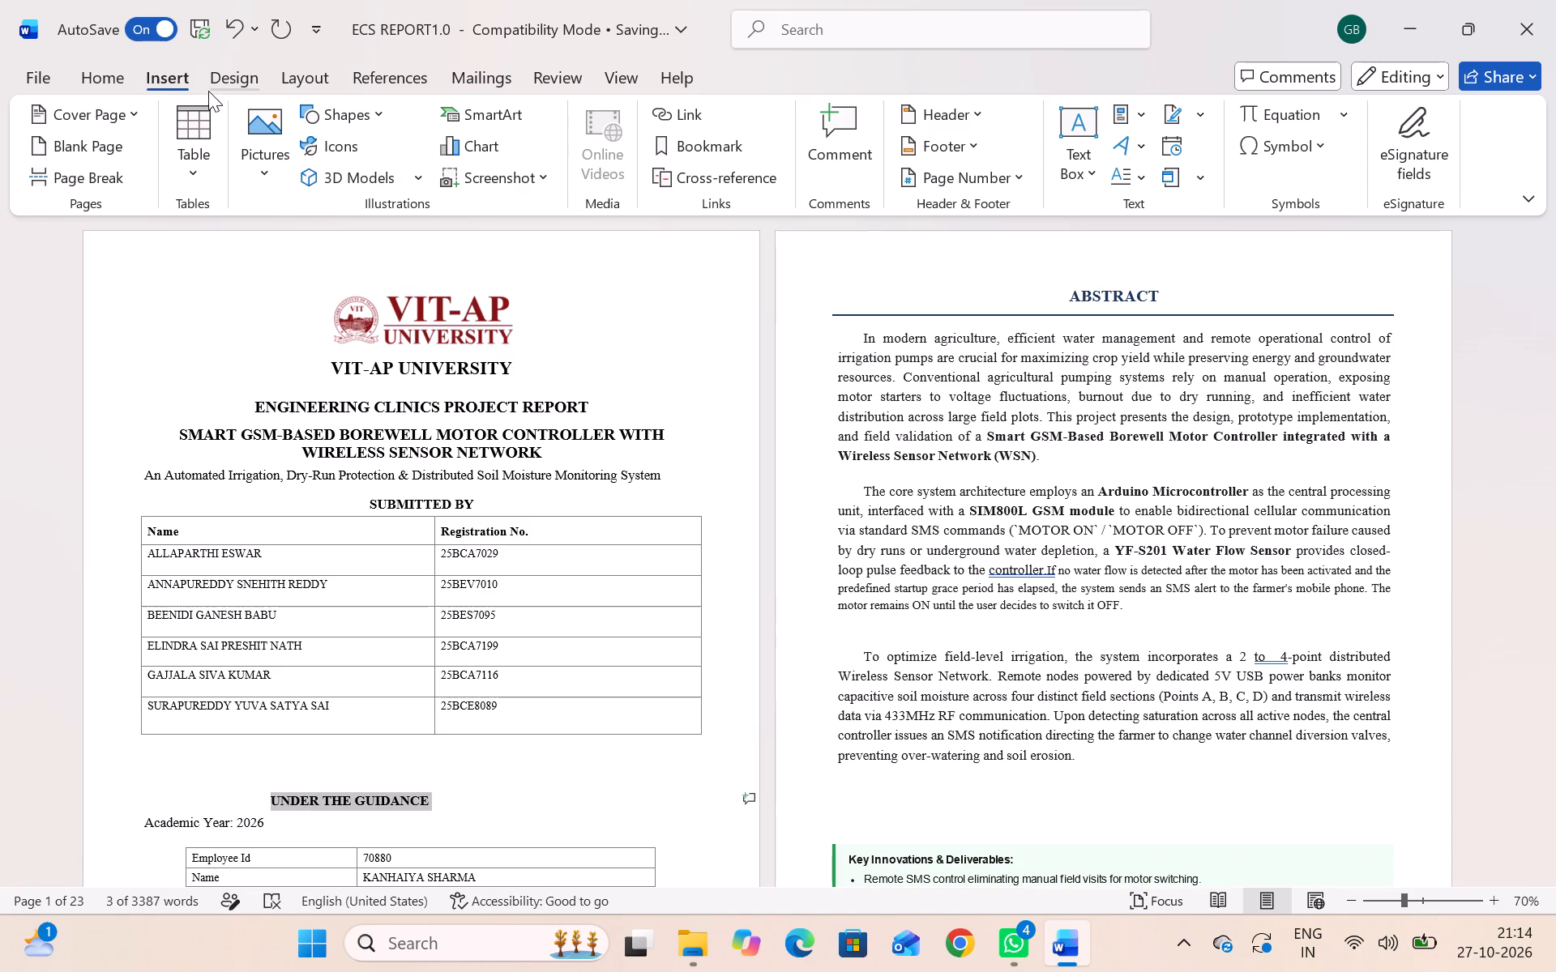
pyautogui.click(118, 76)
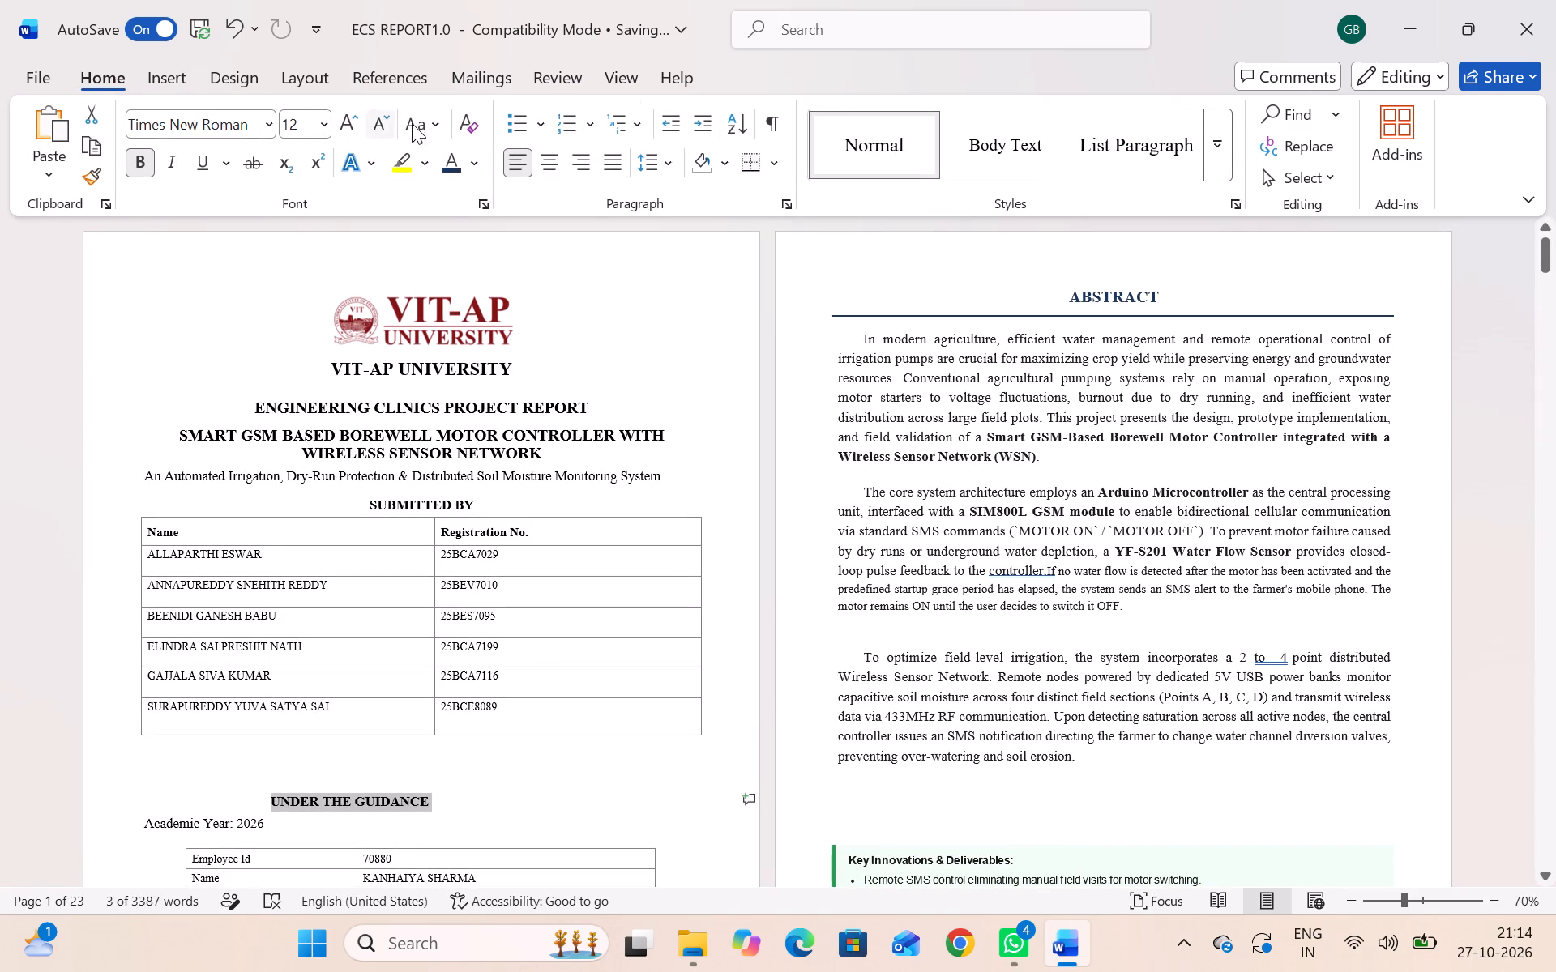
pyautogui.click(541, 156)
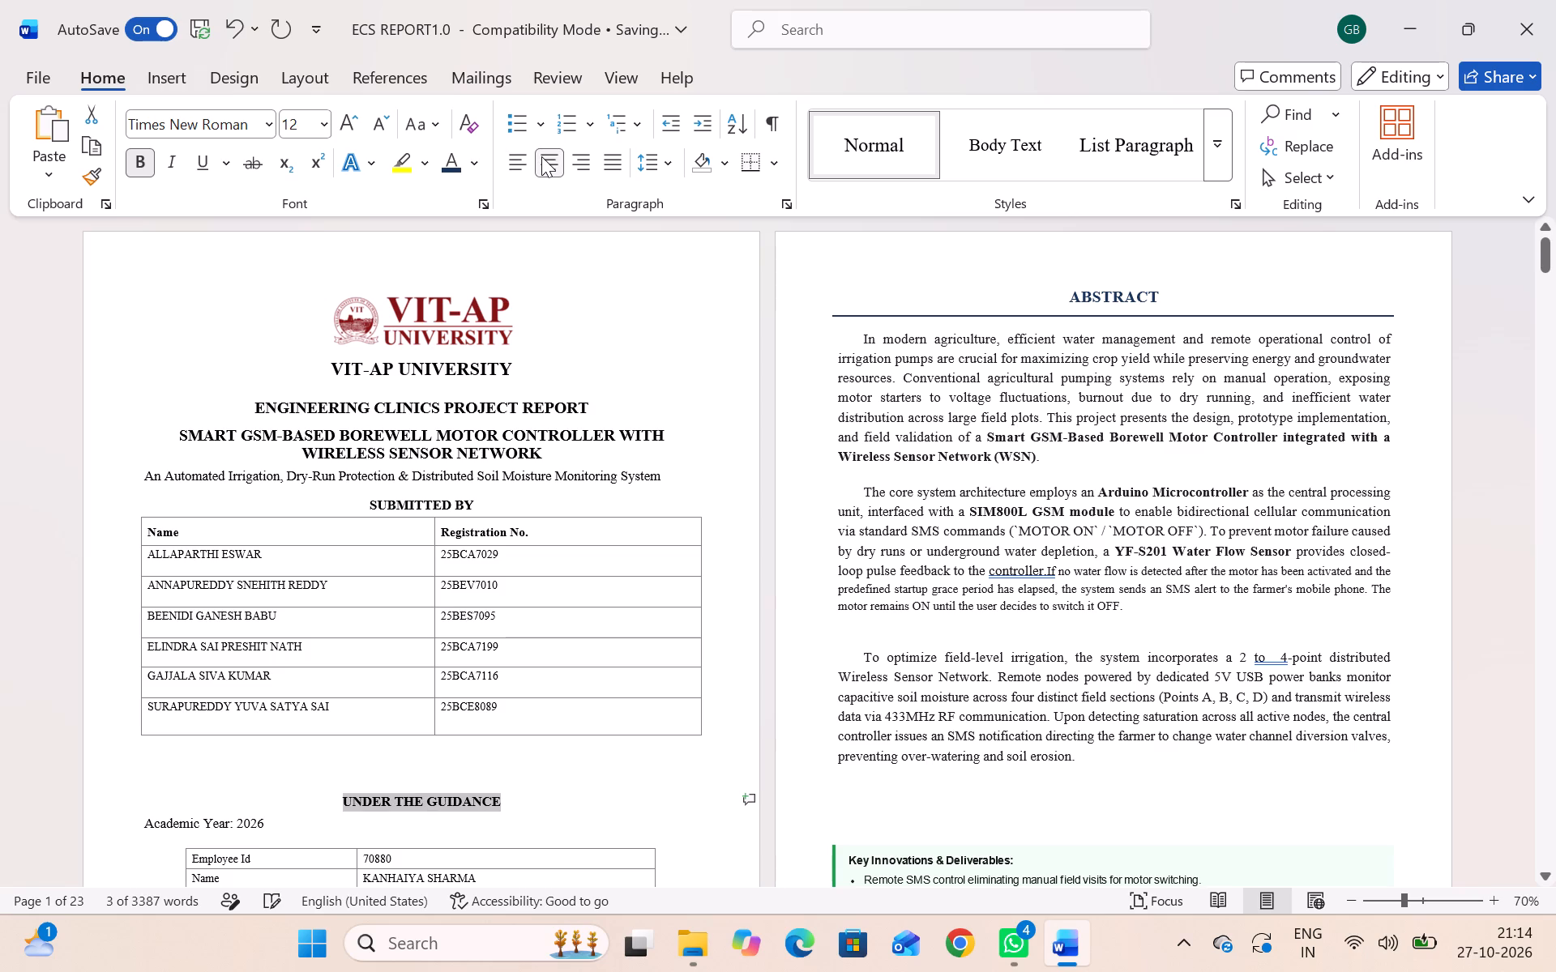
pyautogui.click(554, 826)
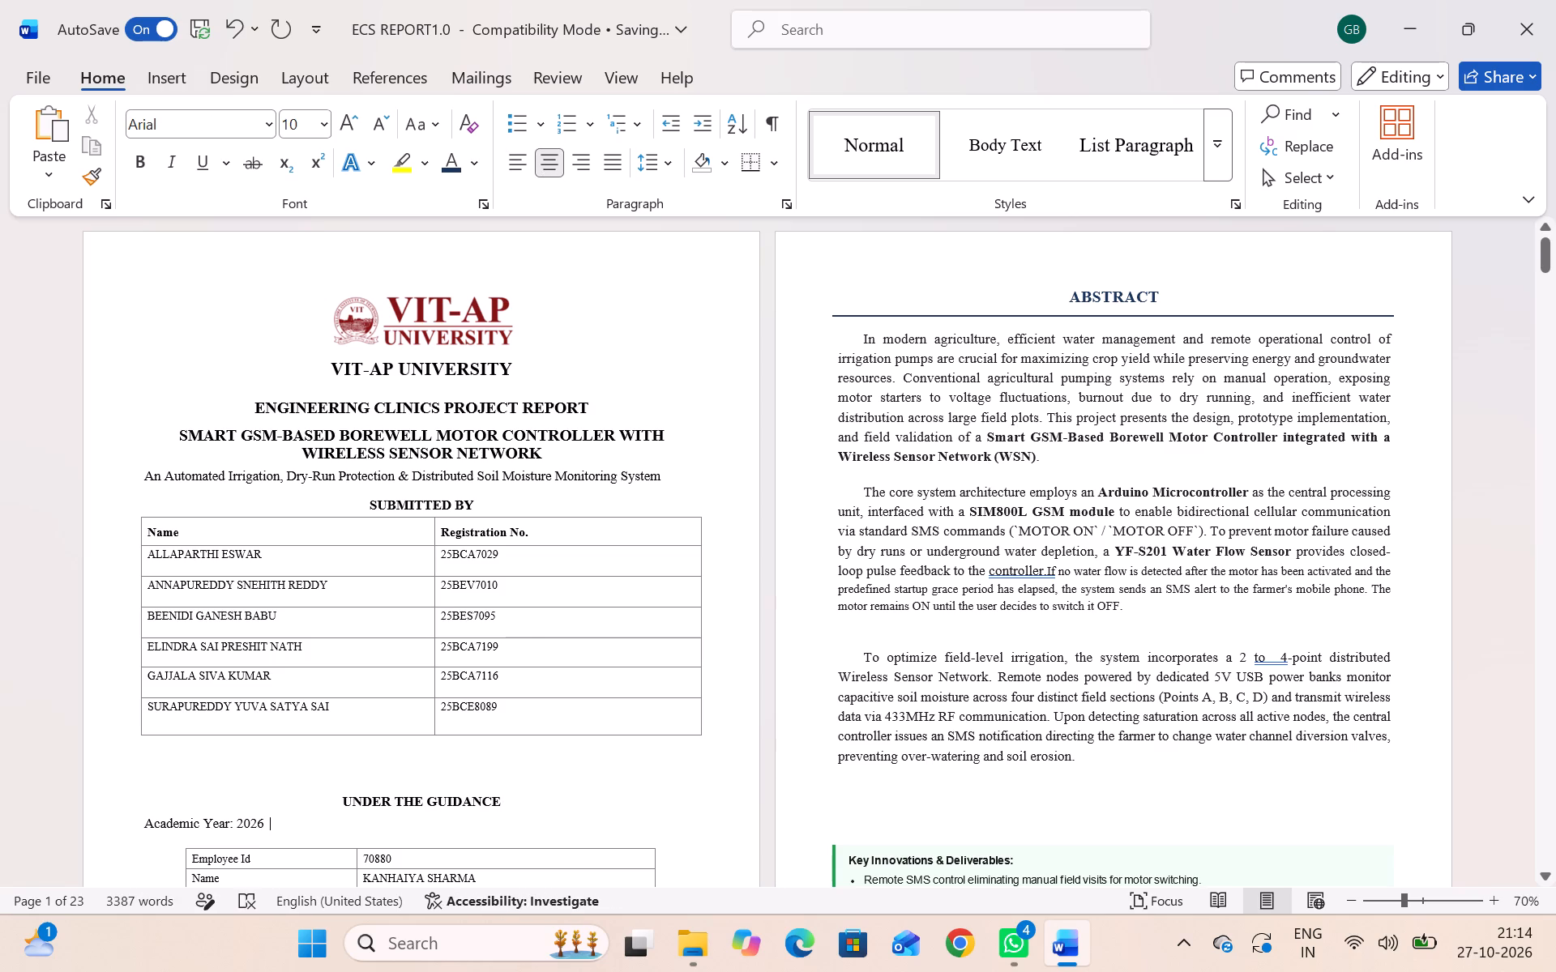
# Centre all cover page text from the "VIT-AP UNIVERSITY" heading through the guide details table, including both tables' contents.
pyautogui.moveTo(327, 362); pyautogui.dragTo(477, 844)
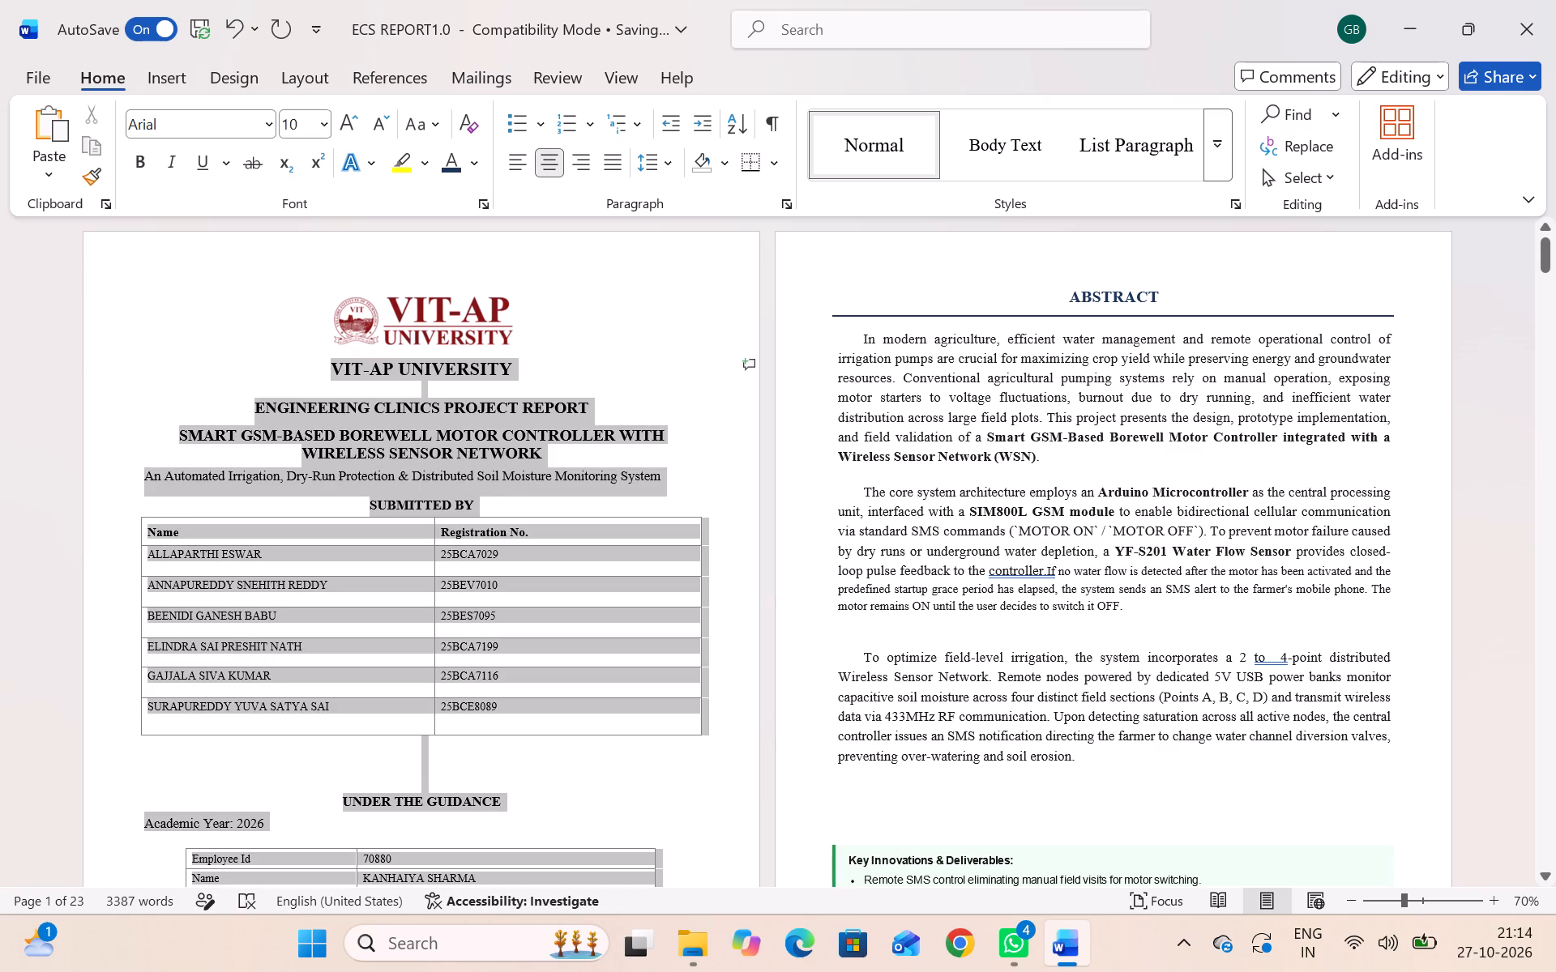
pyautogui.moveTo(477, 844); pyautogui.dragTo(481, 879)
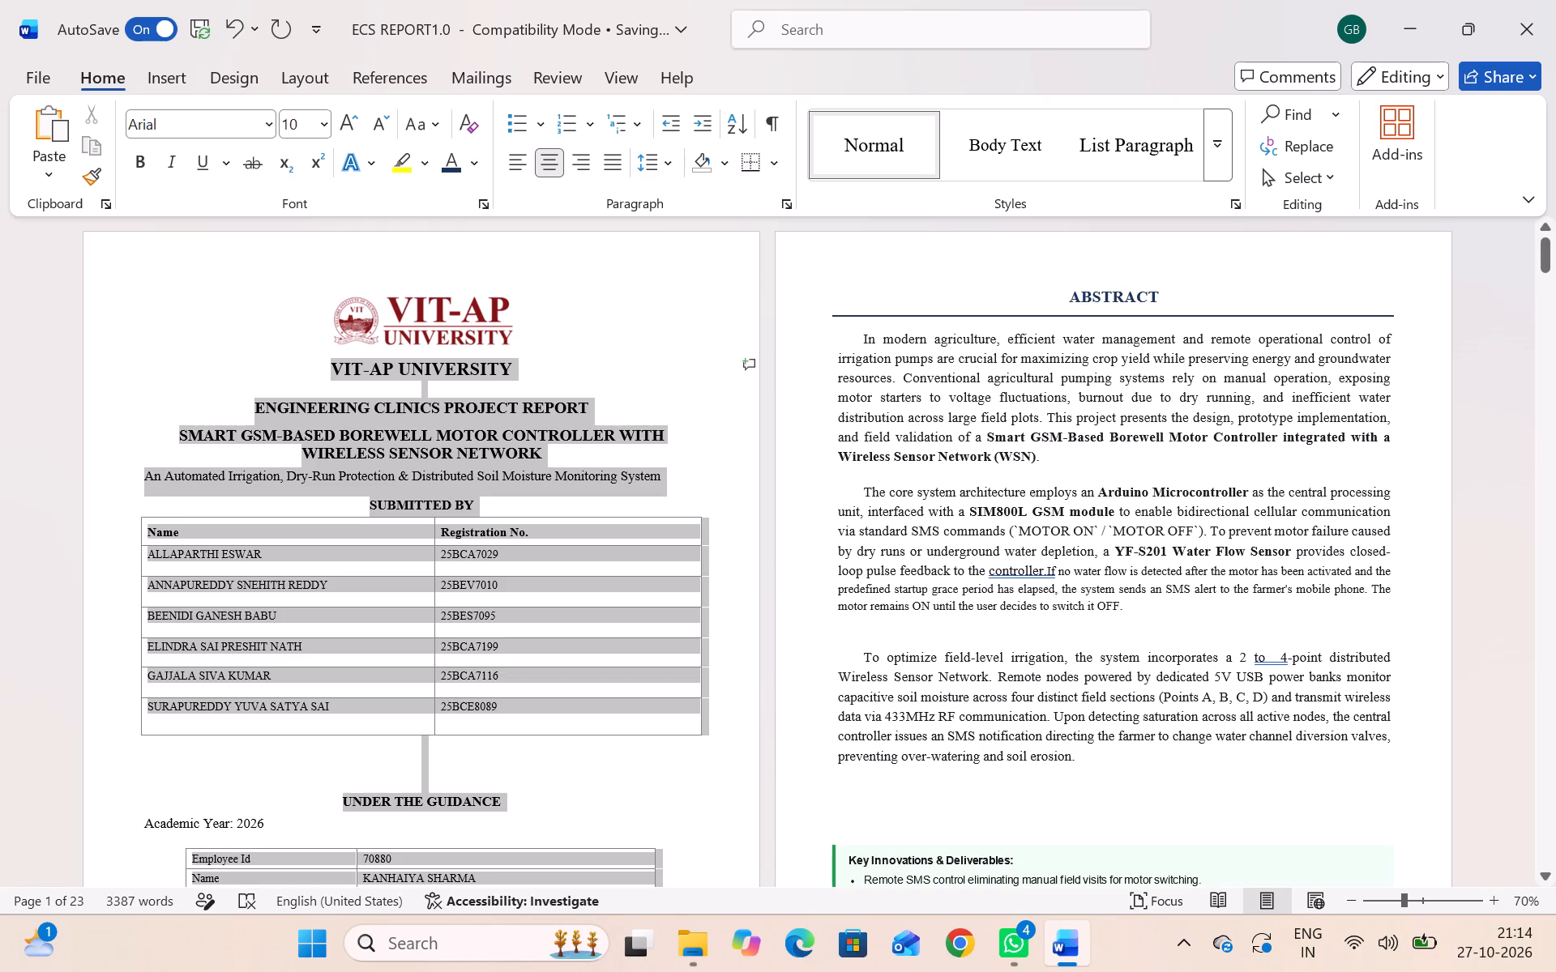
pyautogui.moveTo(481, 879); pyautogui.dragTo(534, 833)
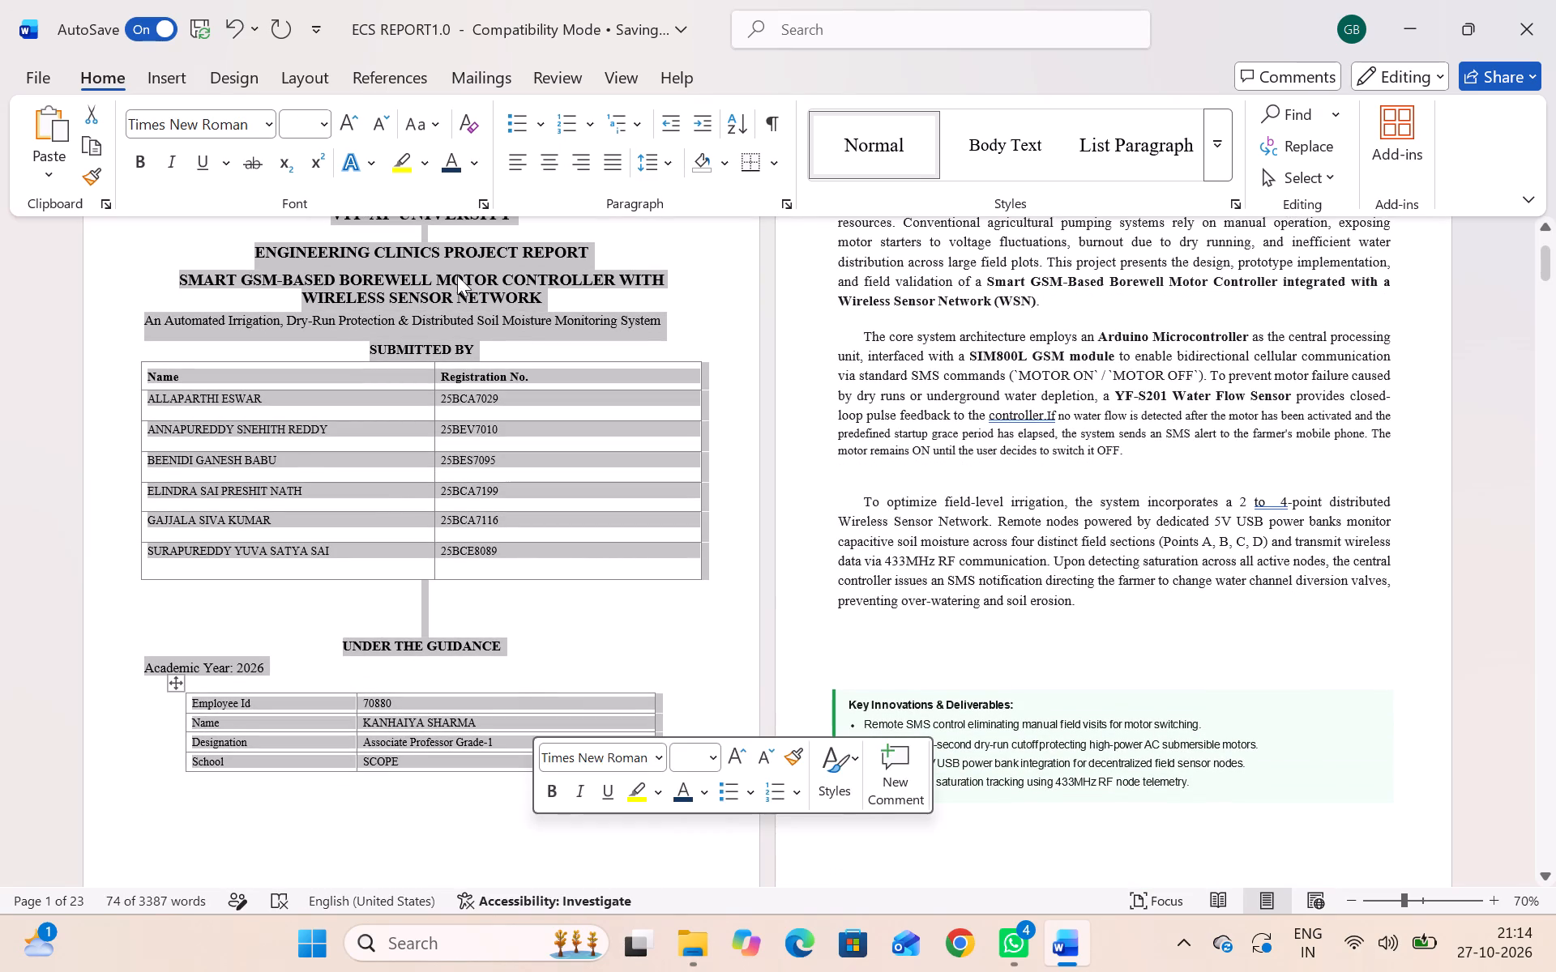
pyautogui.click(537, 158)
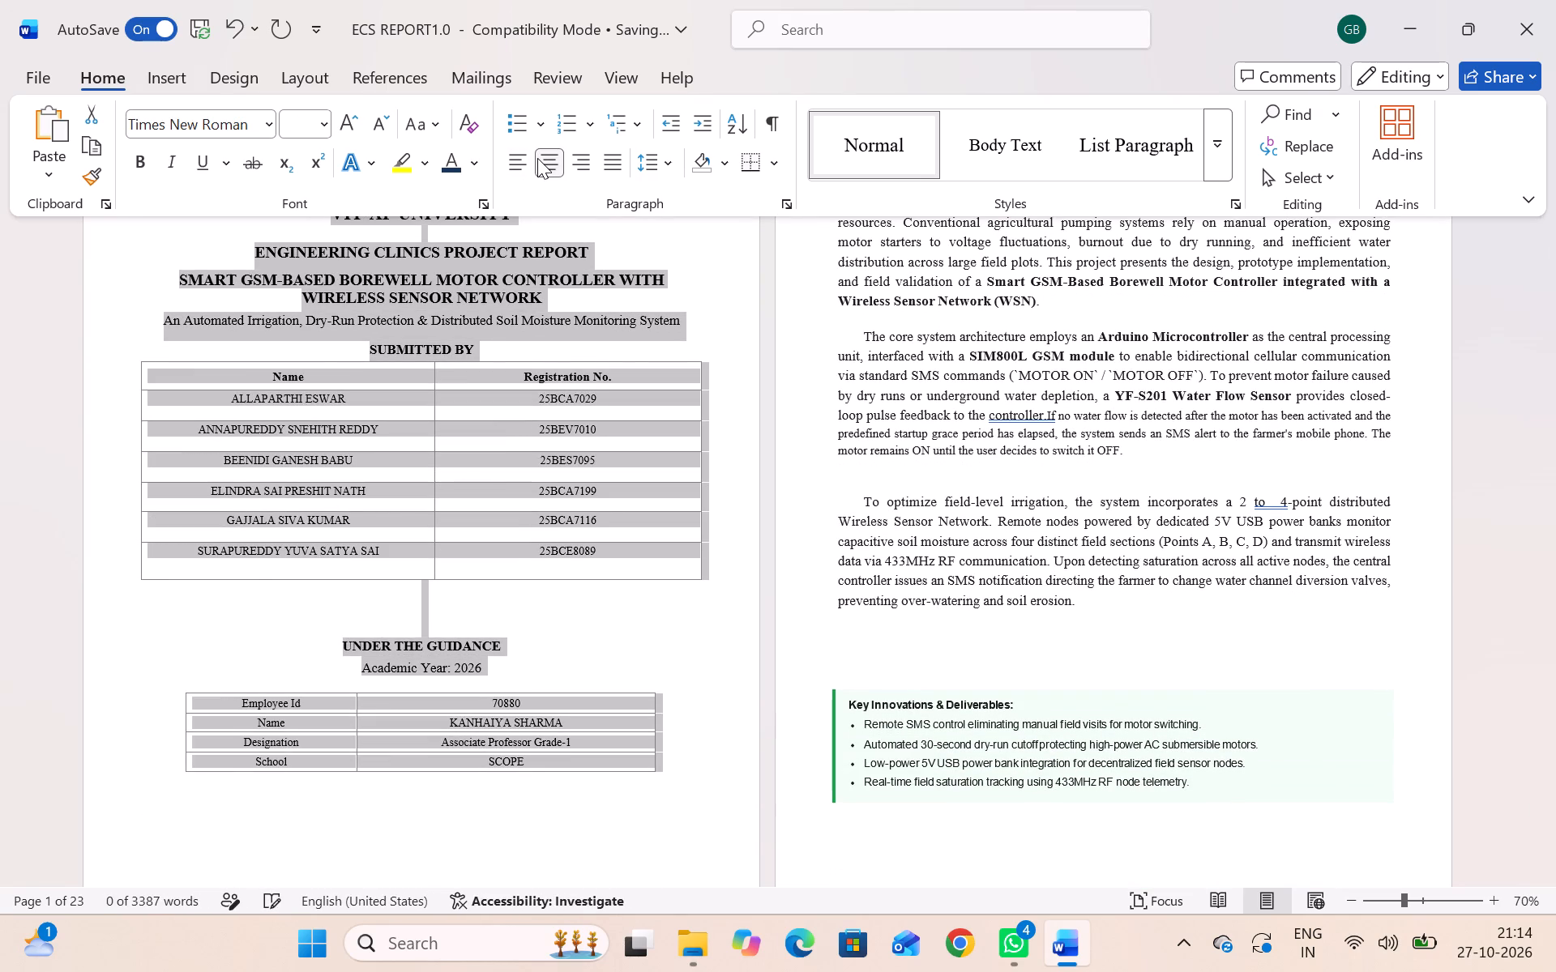
pyautogui.click(558, 653)
pyautogui.scroll(1, 507, 654)
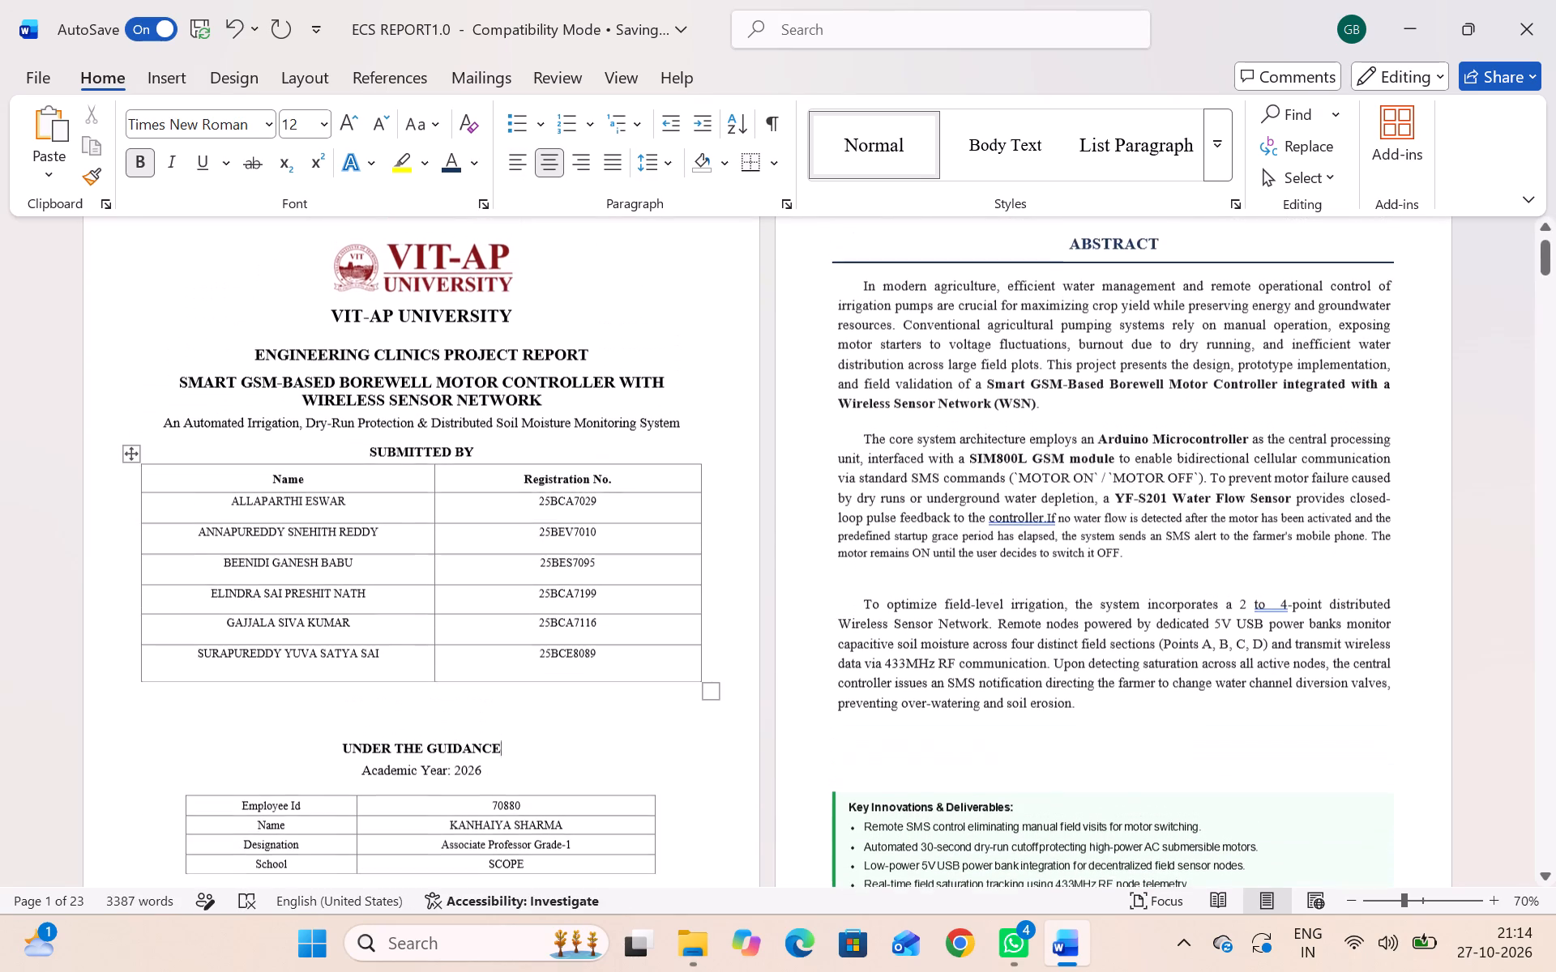
pyautogui.scroll(1, 507, 654)
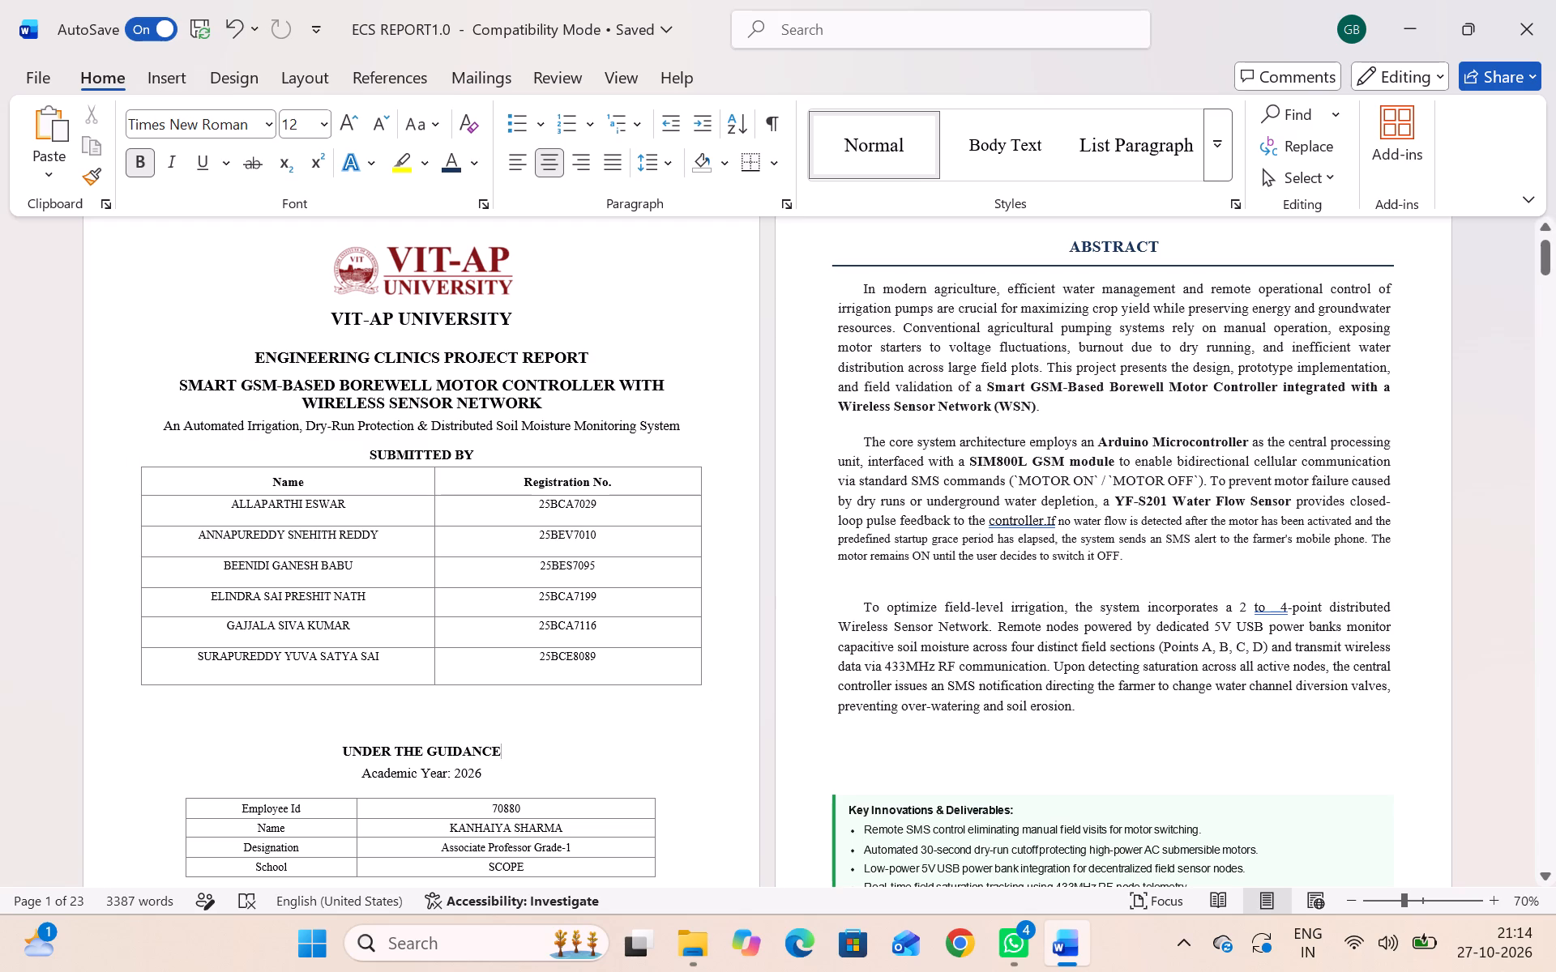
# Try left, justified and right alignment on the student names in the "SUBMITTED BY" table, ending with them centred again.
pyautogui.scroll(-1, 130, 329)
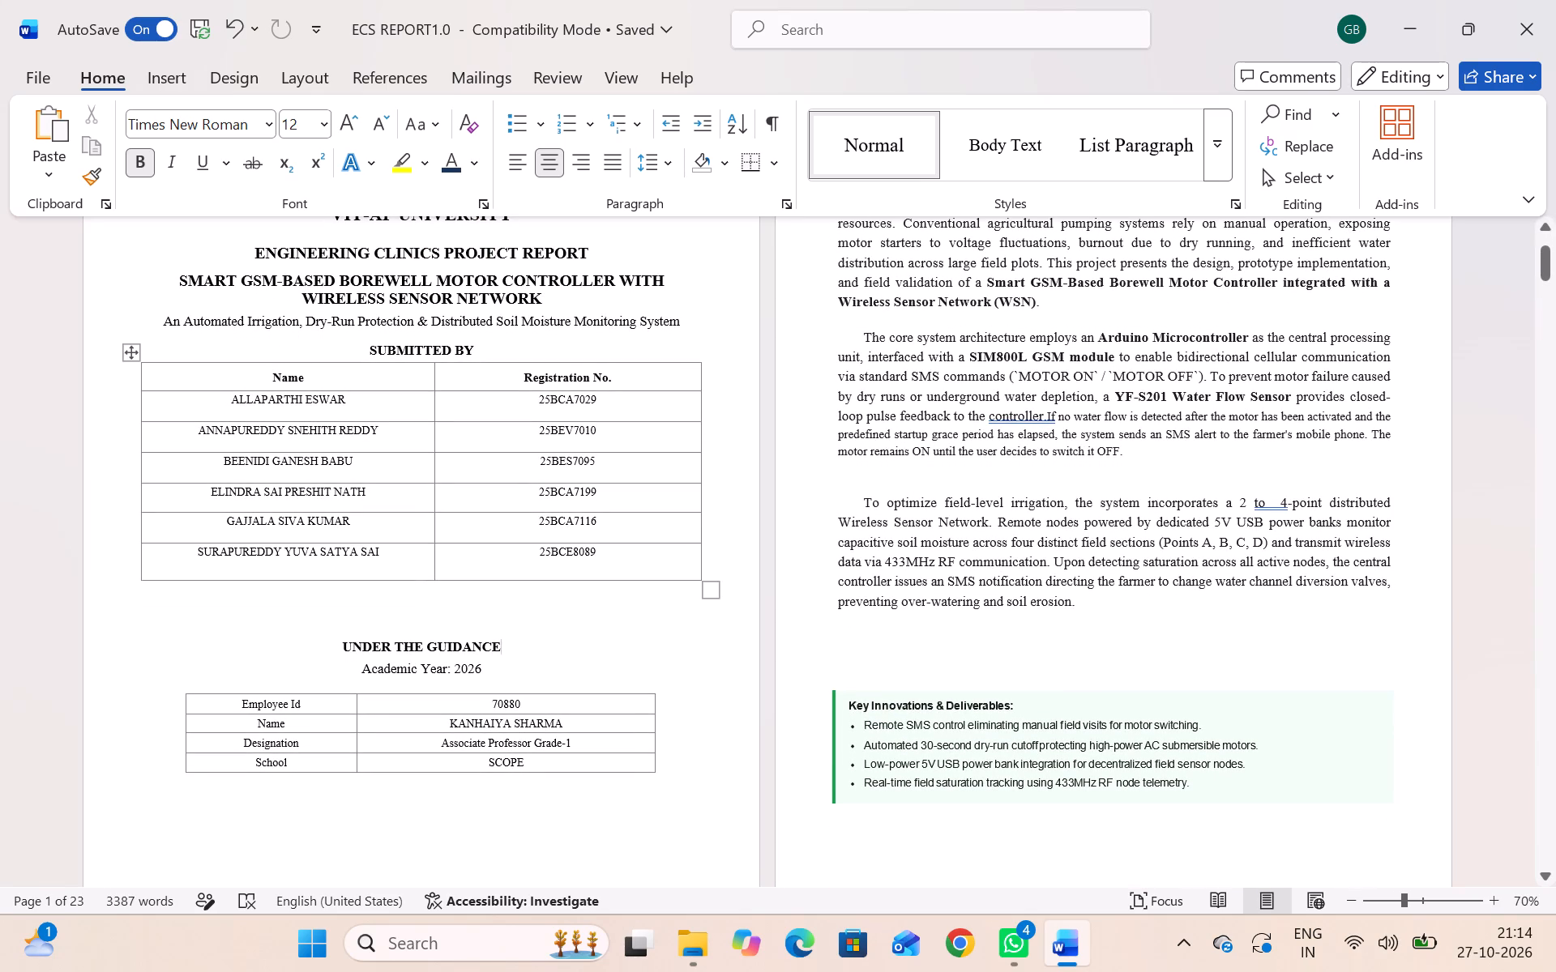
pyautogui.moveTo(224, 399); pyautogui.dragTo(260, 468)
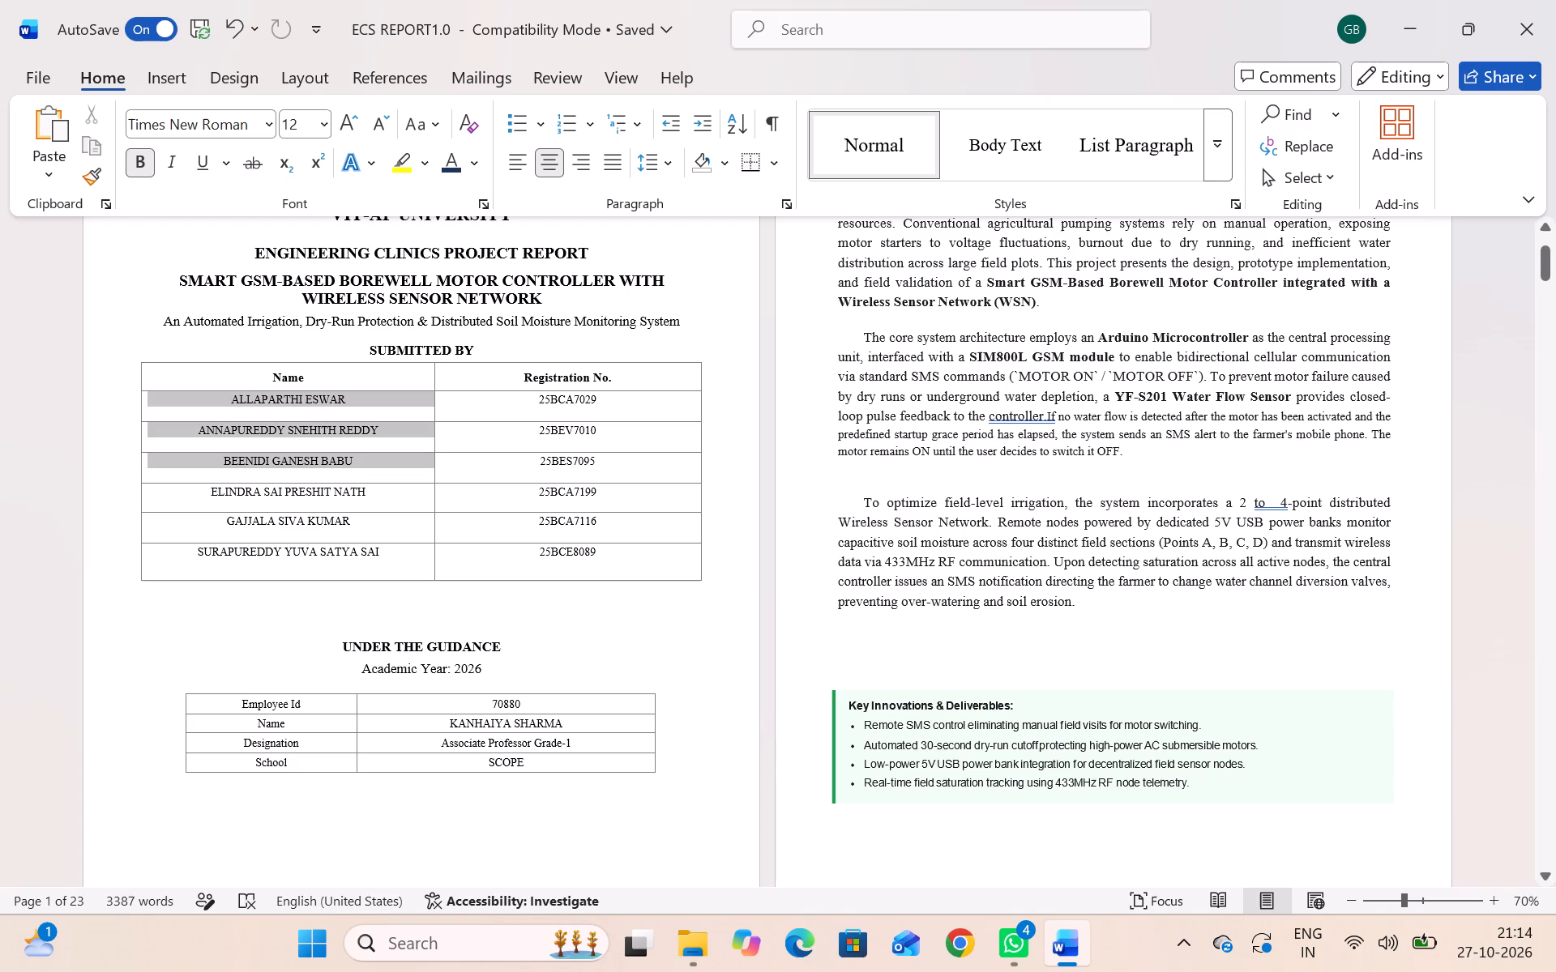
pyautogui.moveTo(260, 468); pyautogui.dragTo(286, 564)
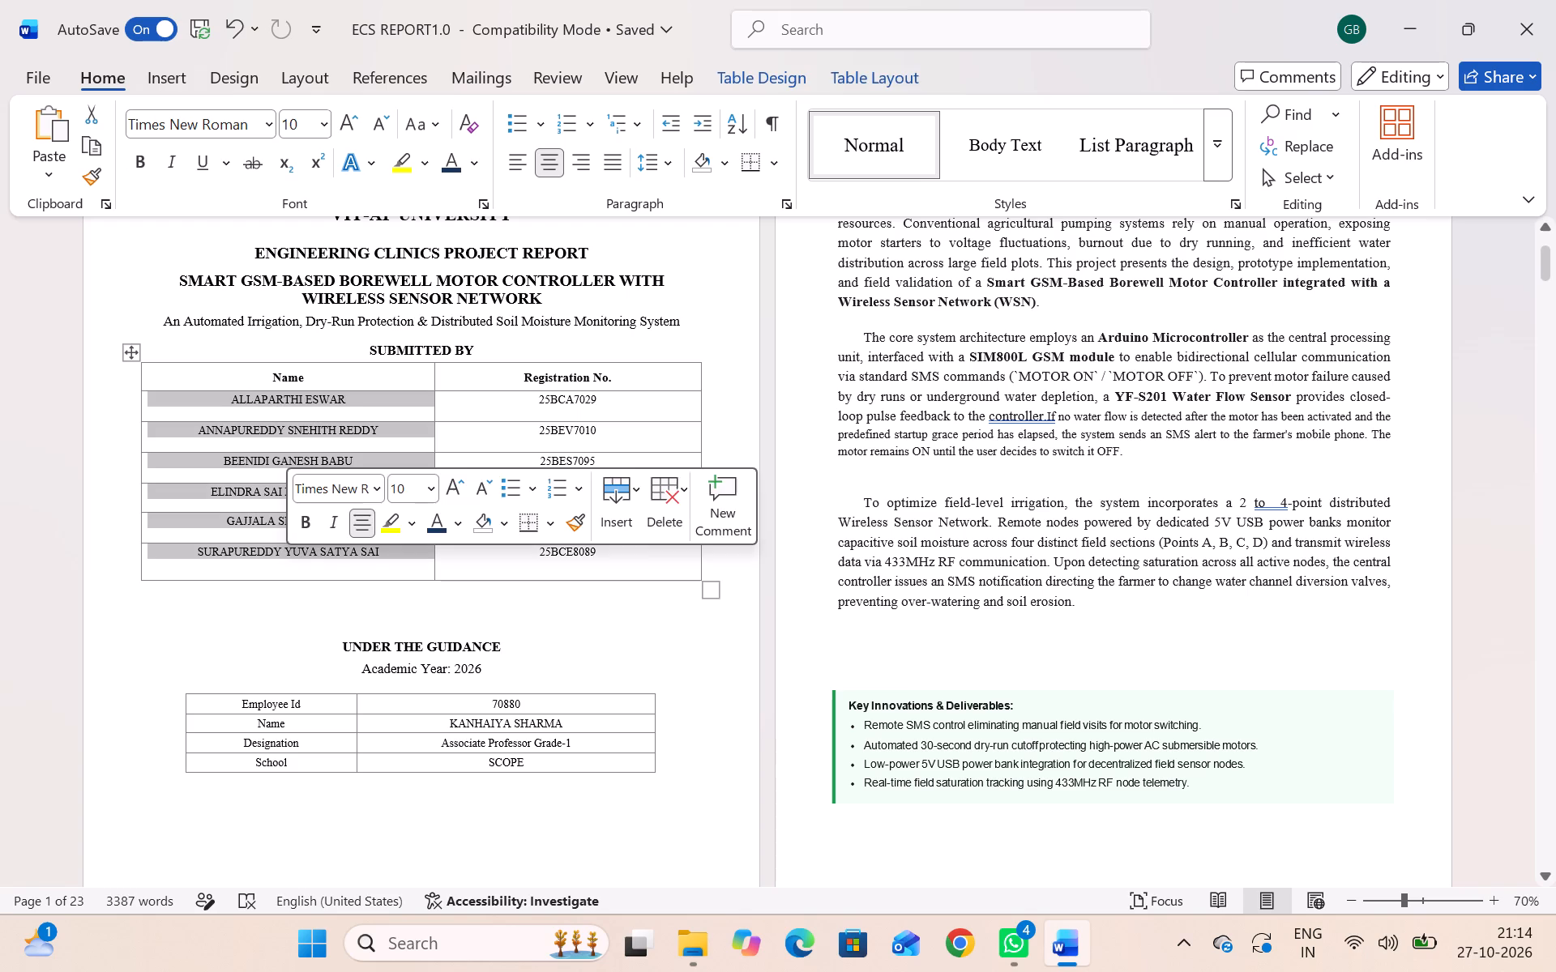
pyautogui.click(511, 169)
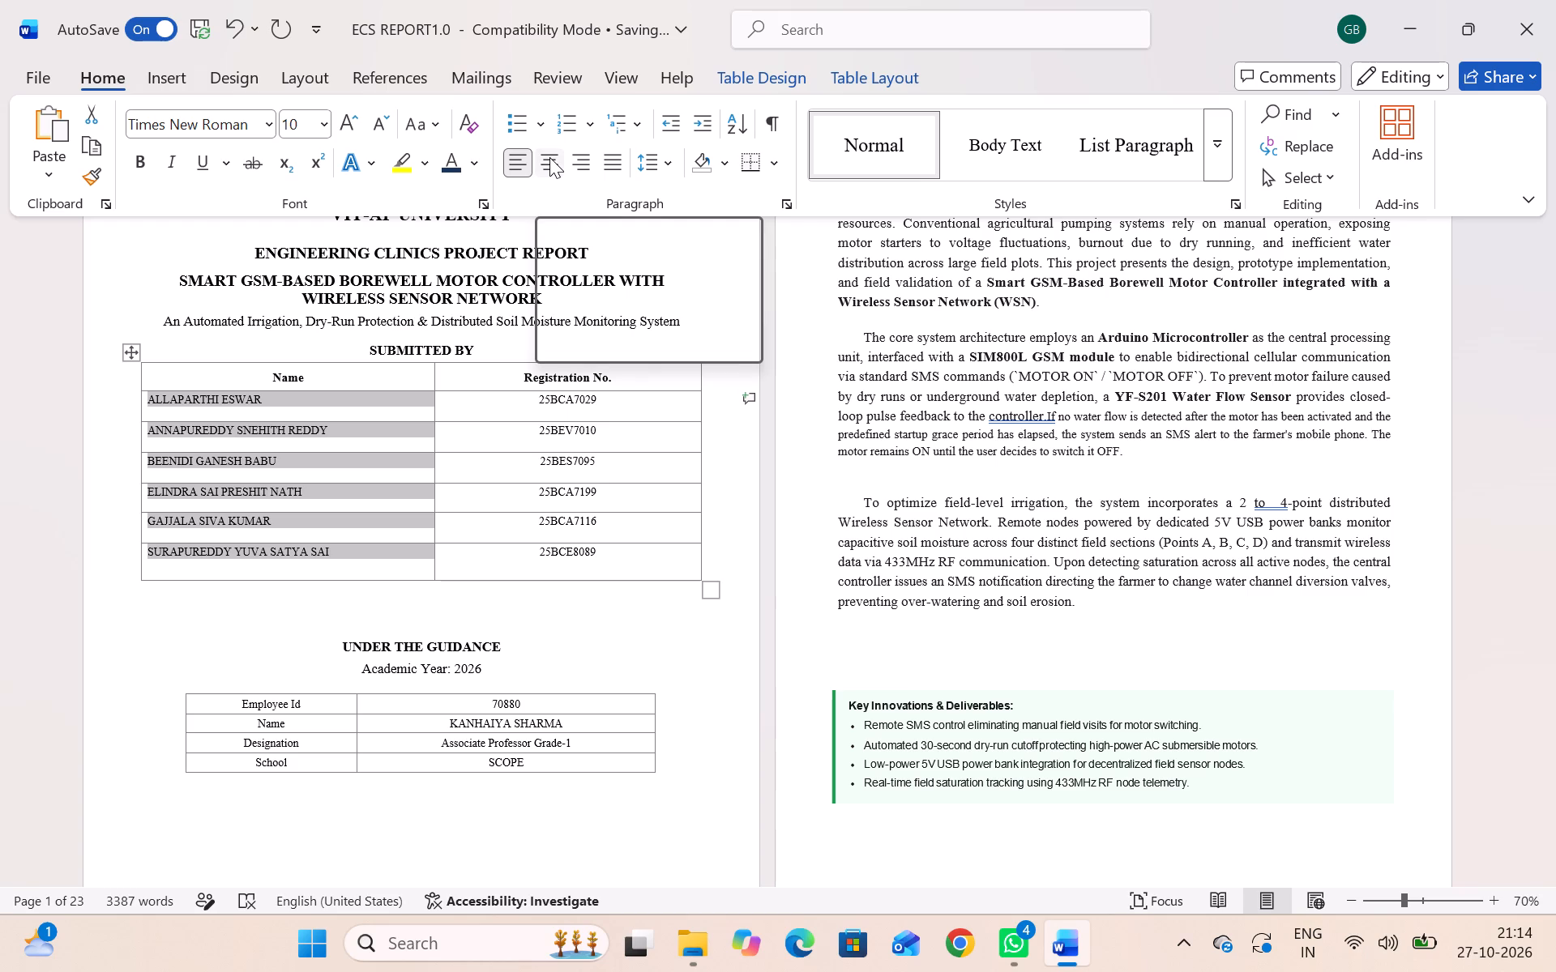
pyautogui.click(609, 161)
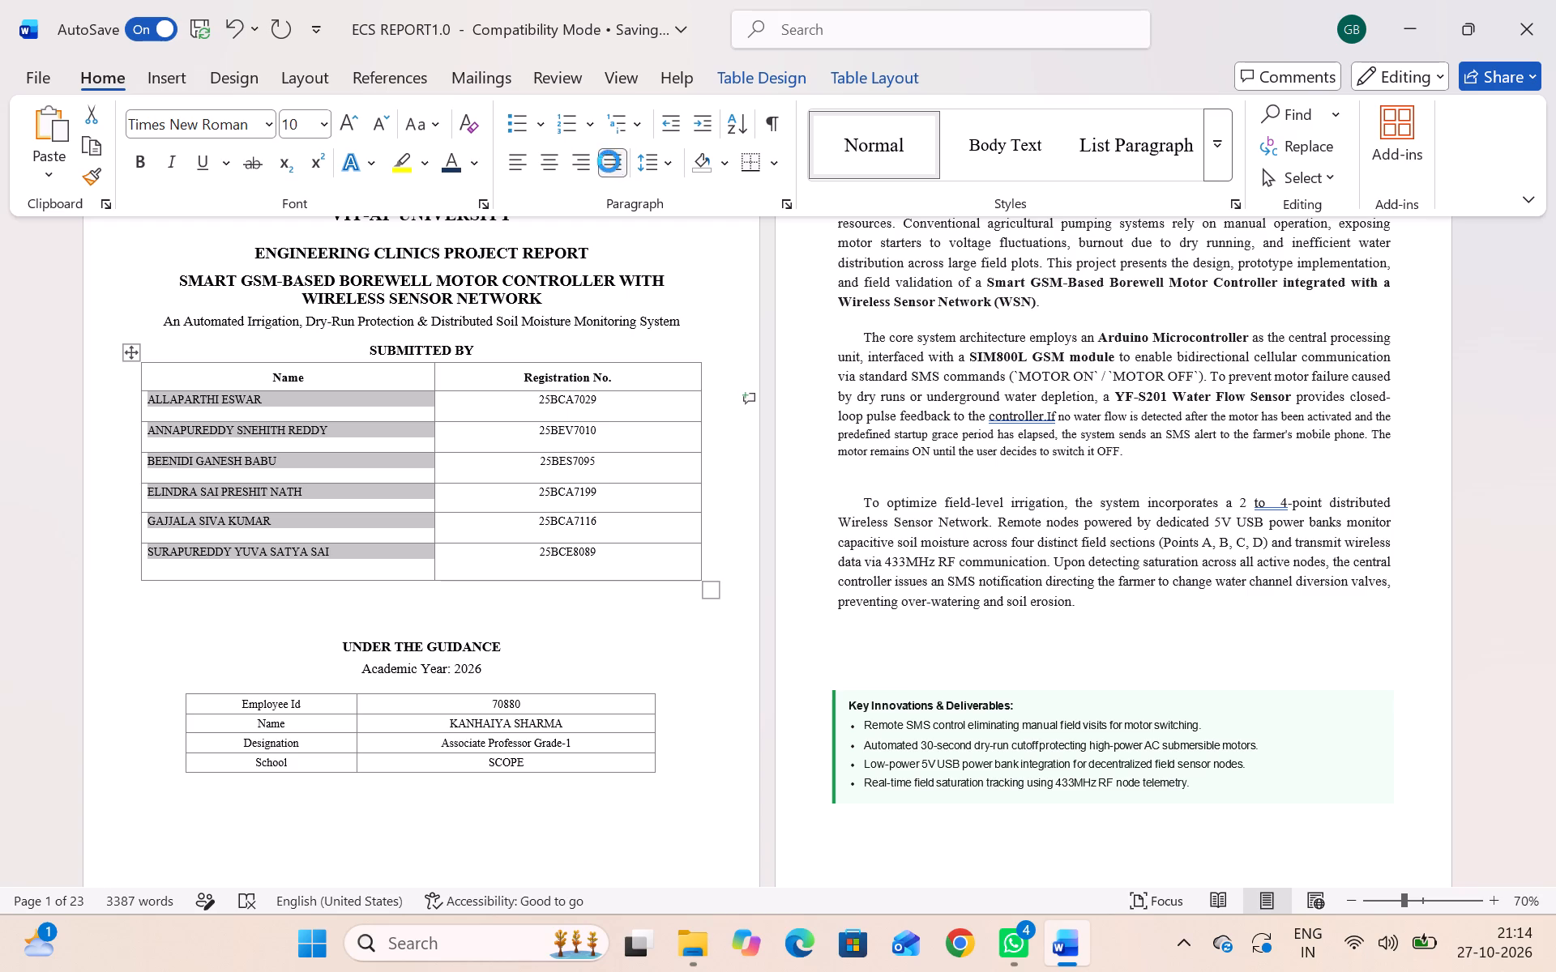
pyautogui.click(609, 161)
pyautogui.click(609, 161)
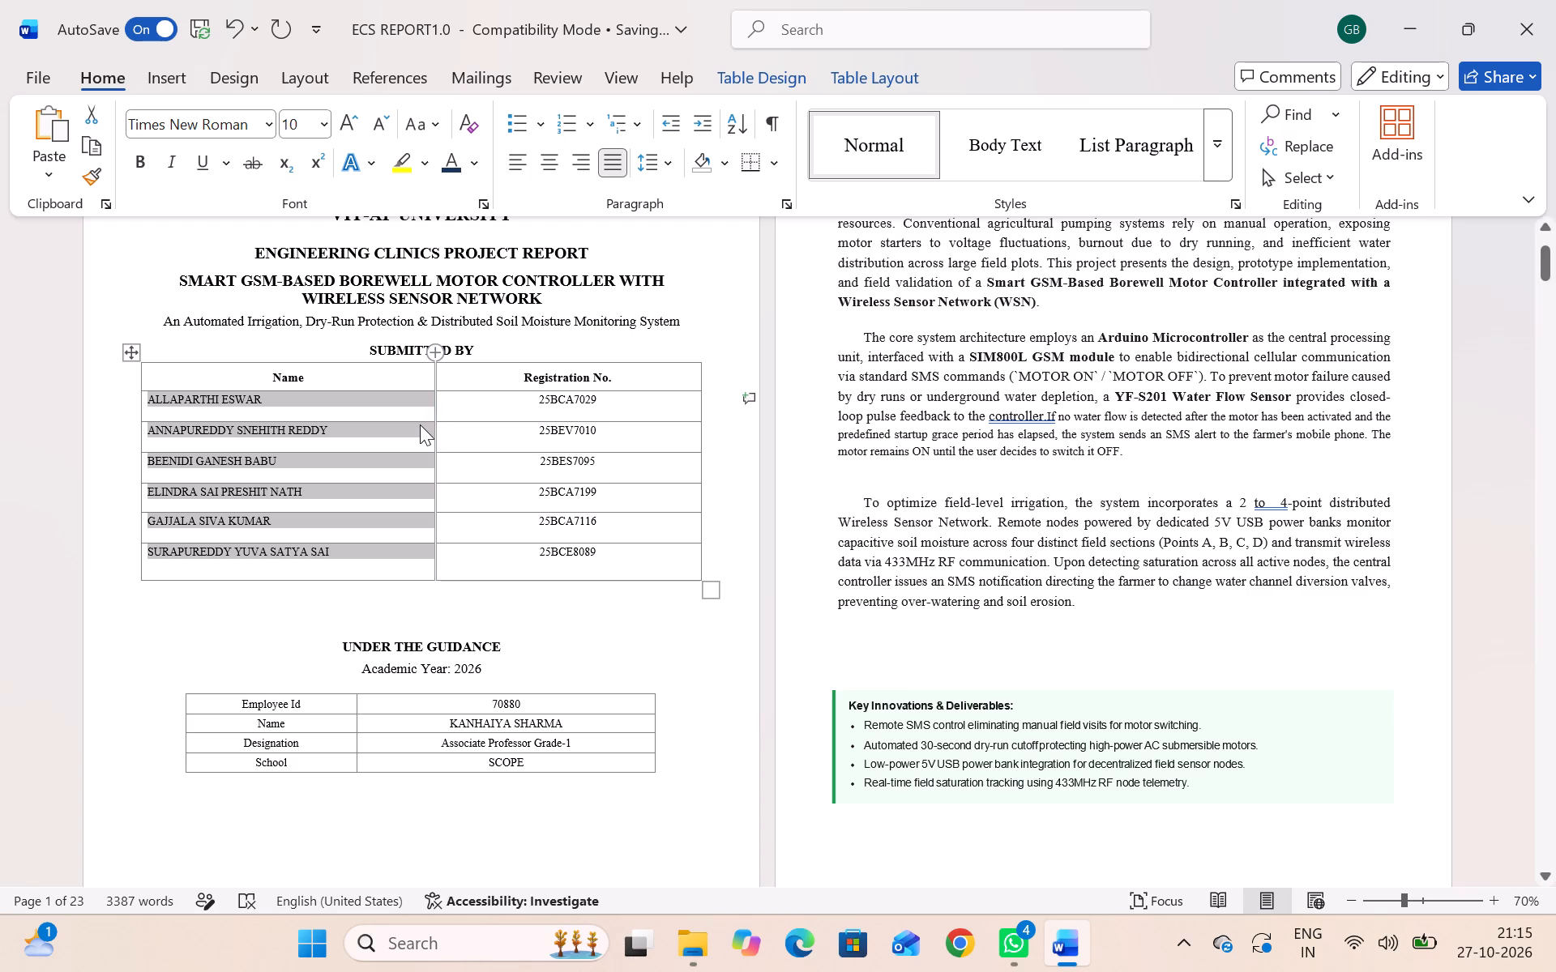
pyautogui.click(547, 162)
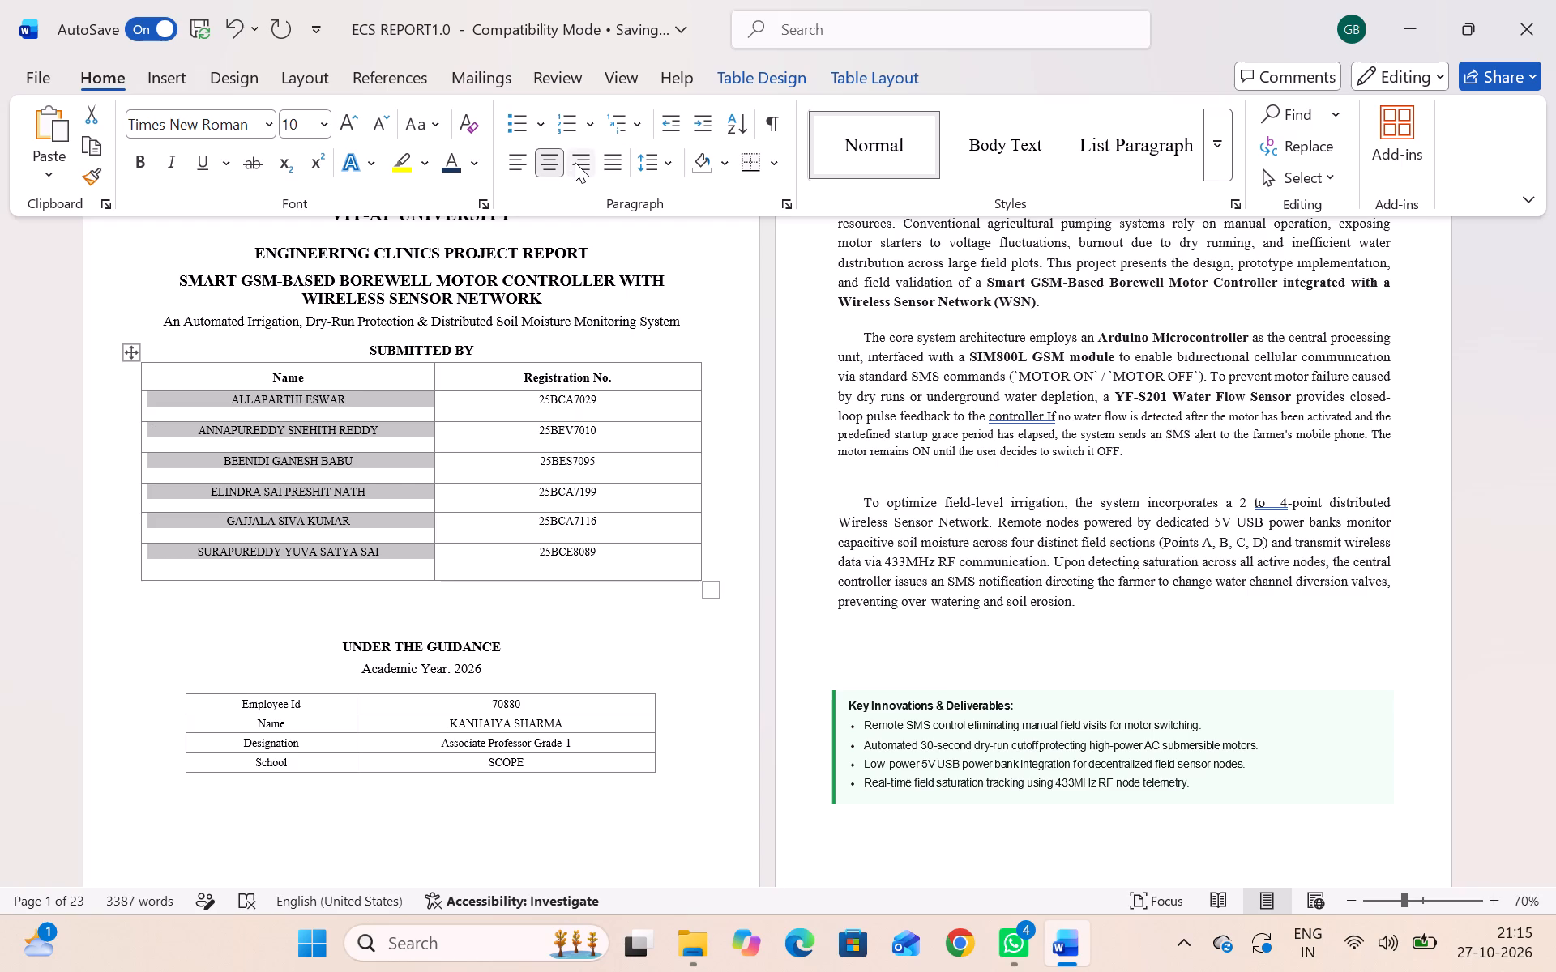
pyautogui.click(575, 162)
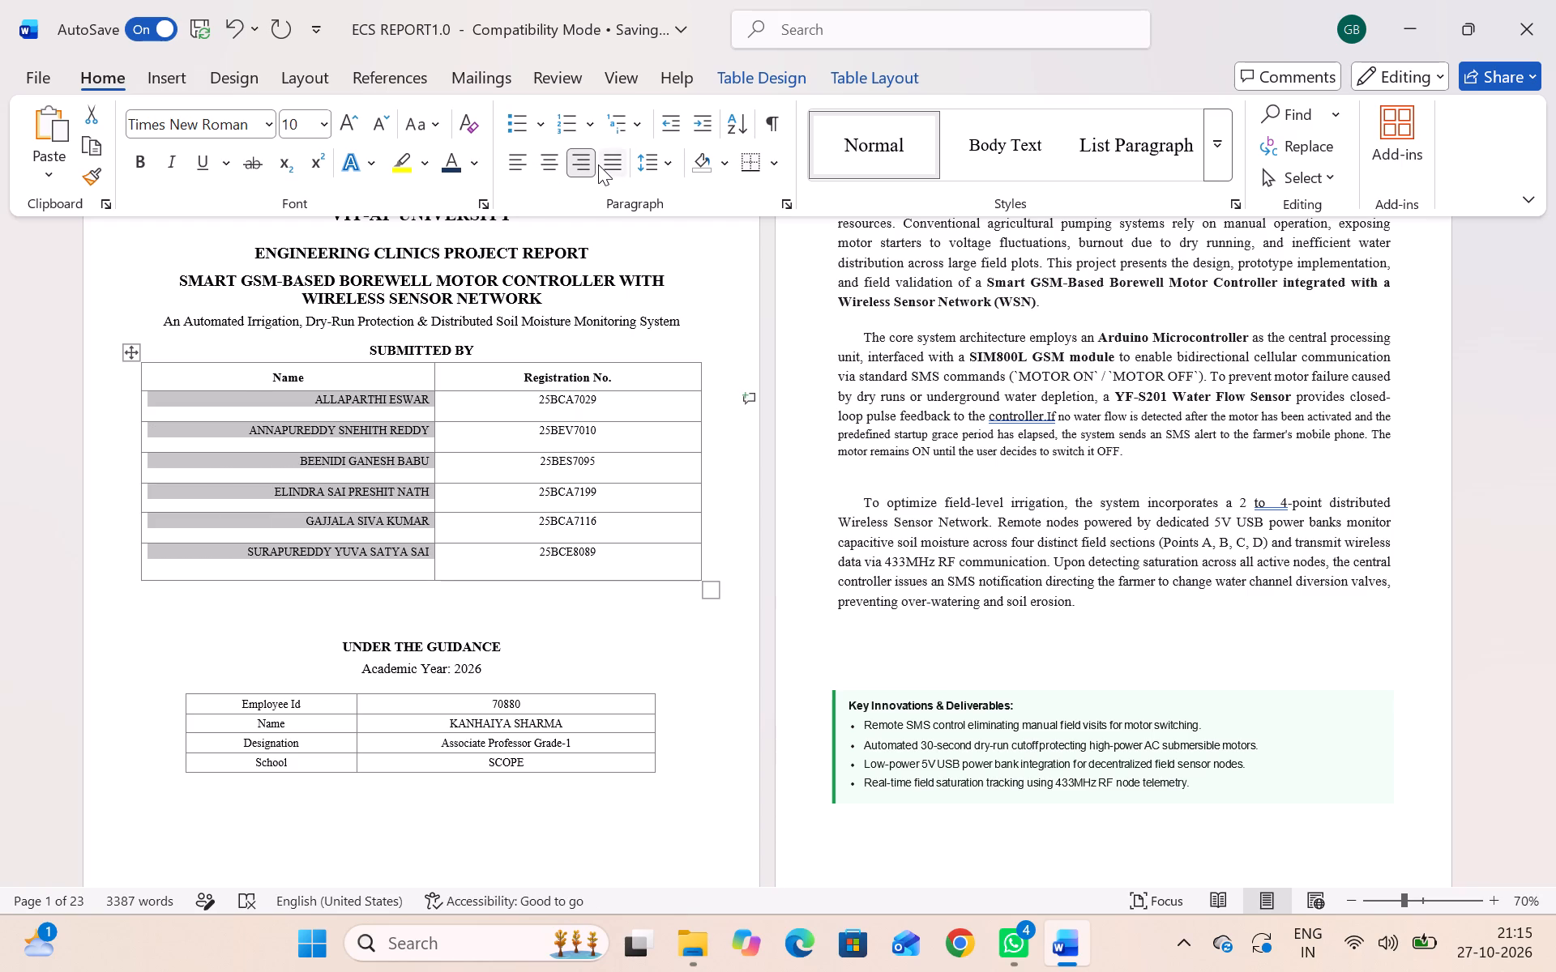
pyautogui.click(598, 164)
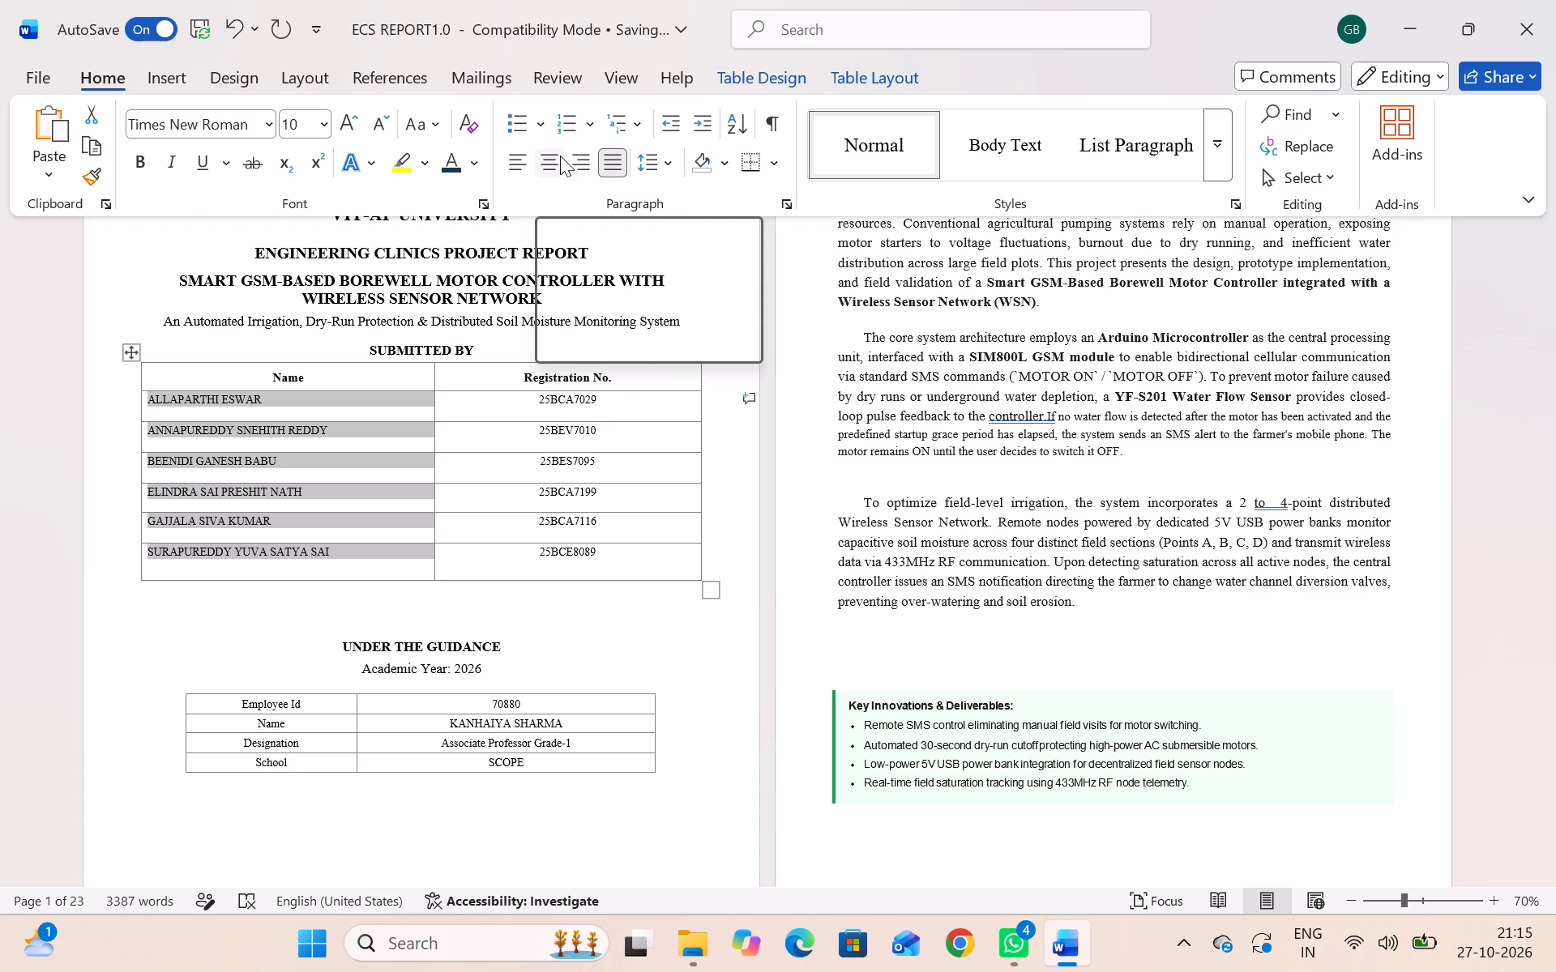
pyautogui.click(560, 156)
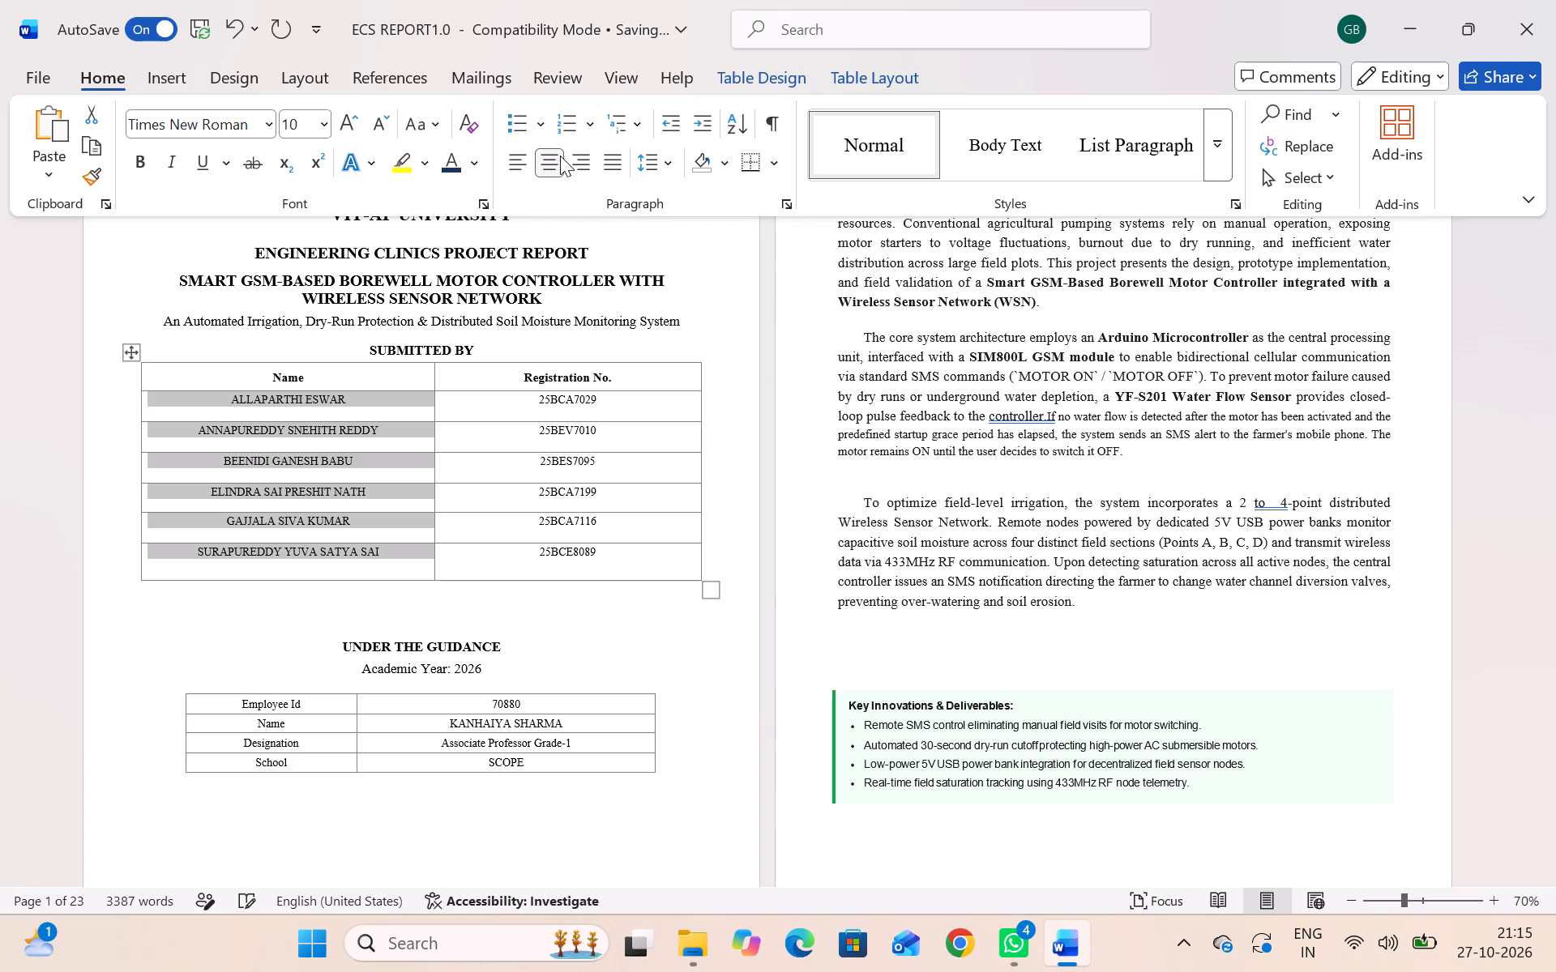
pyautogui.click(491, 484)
# Bold the row labels Employee Id, Name, Designation and School in the guide details table on the cover page.
pyautogui.moveTo(318, 701); pyautogui.dragTo(254, 708)
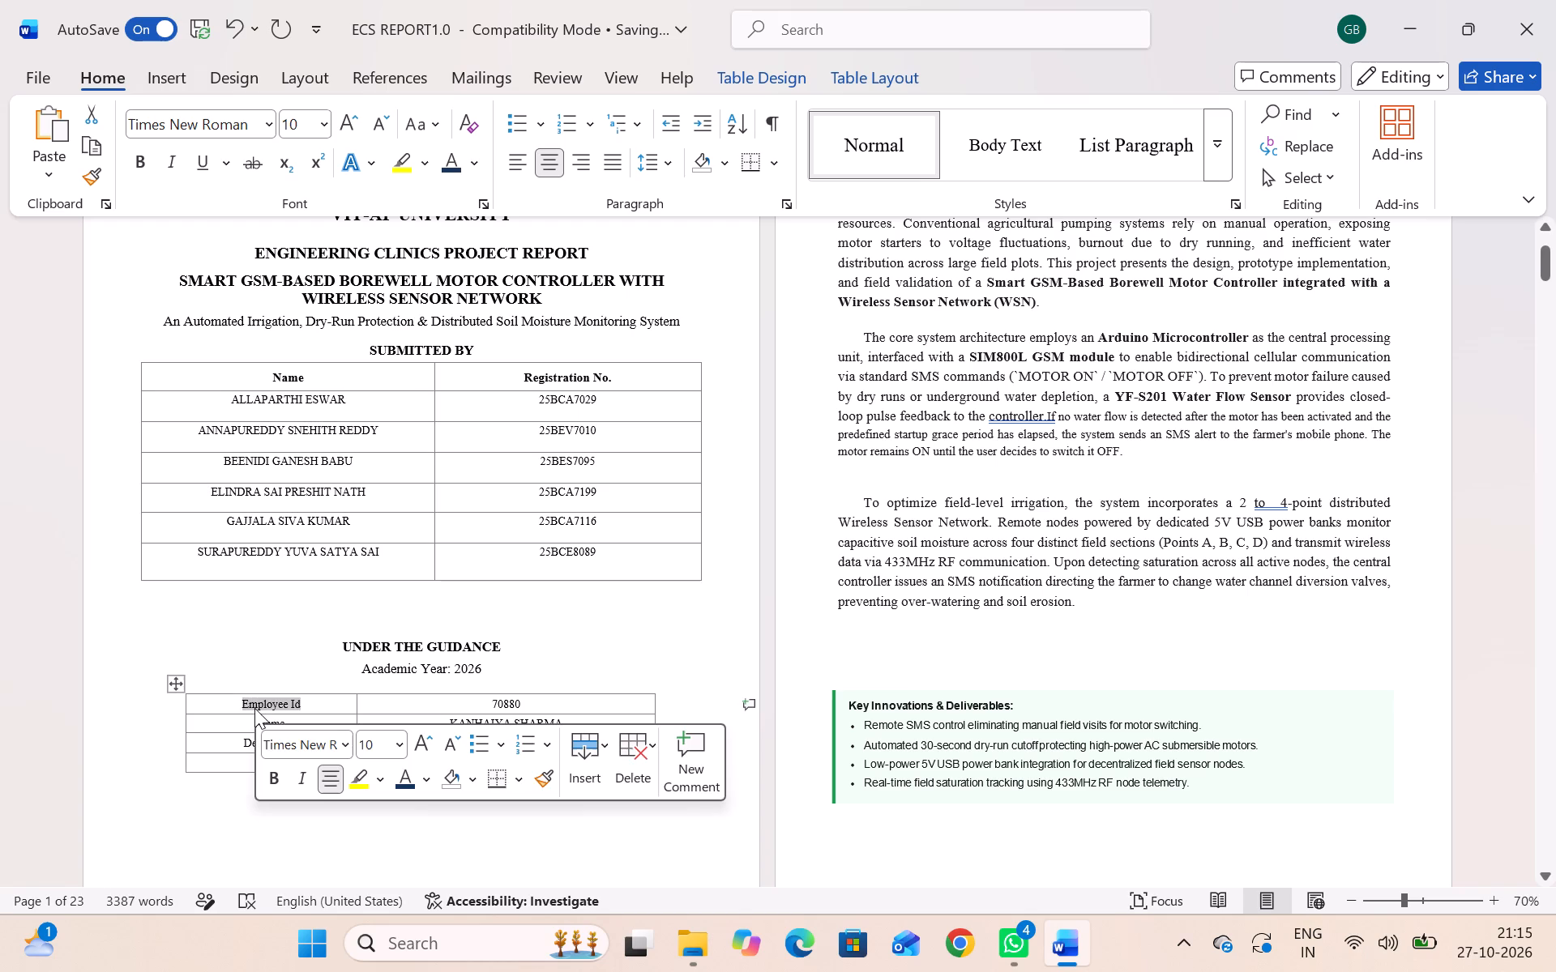
pyautogui.hotkey('ctrl', 'b')
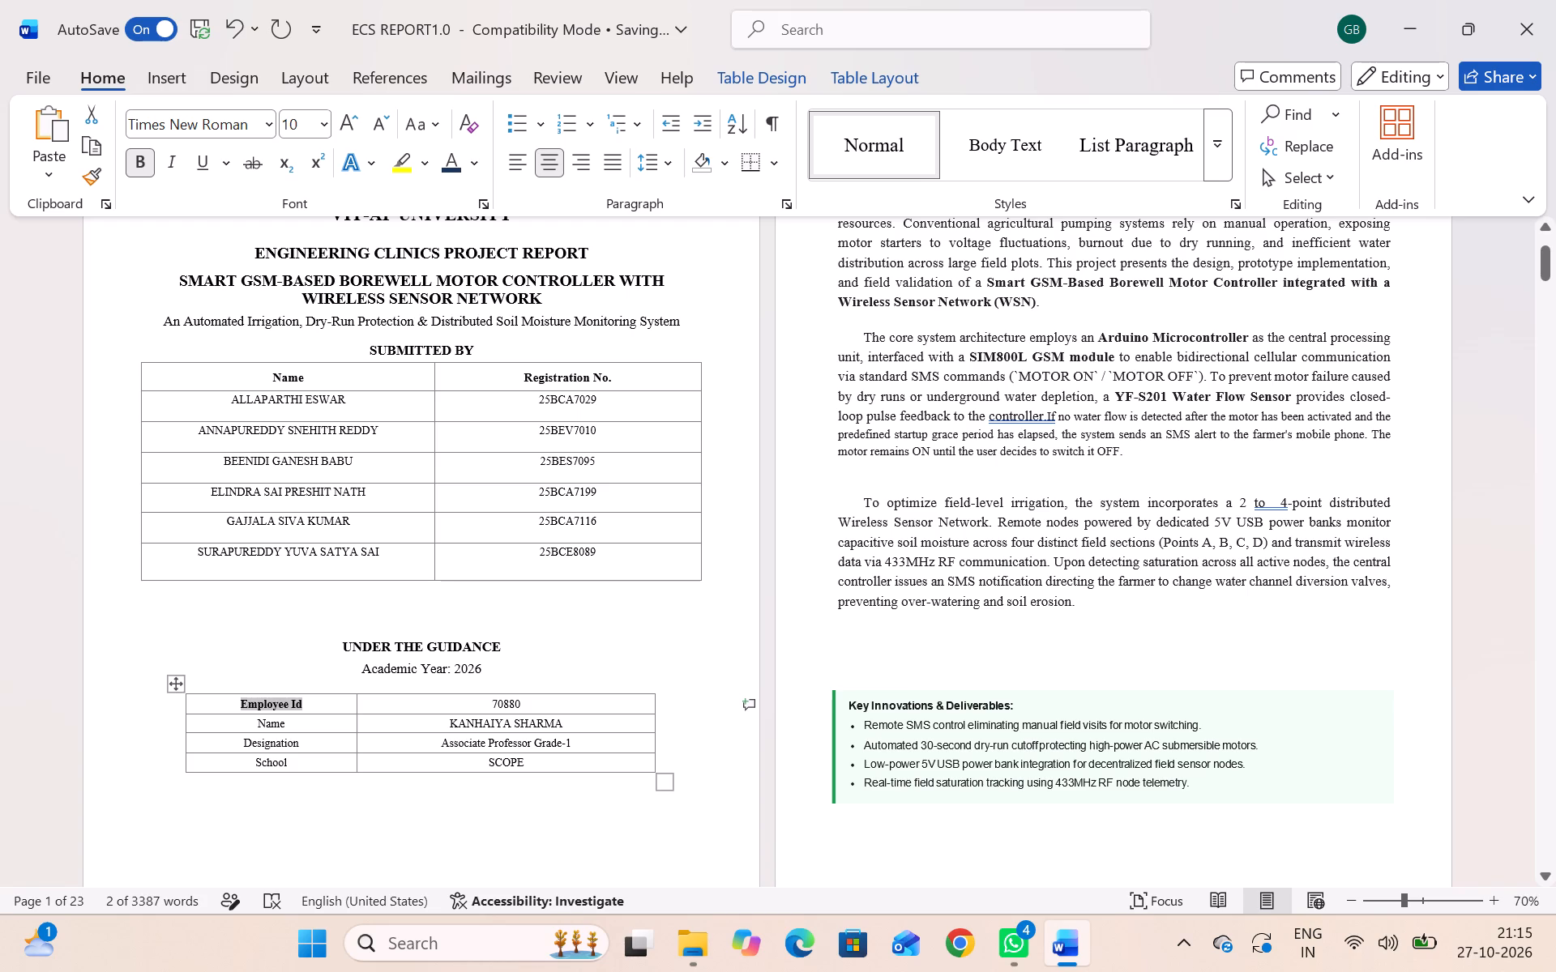
pyautogui.moveTo(252, 722); pyautogui.dragTo(267, 747)
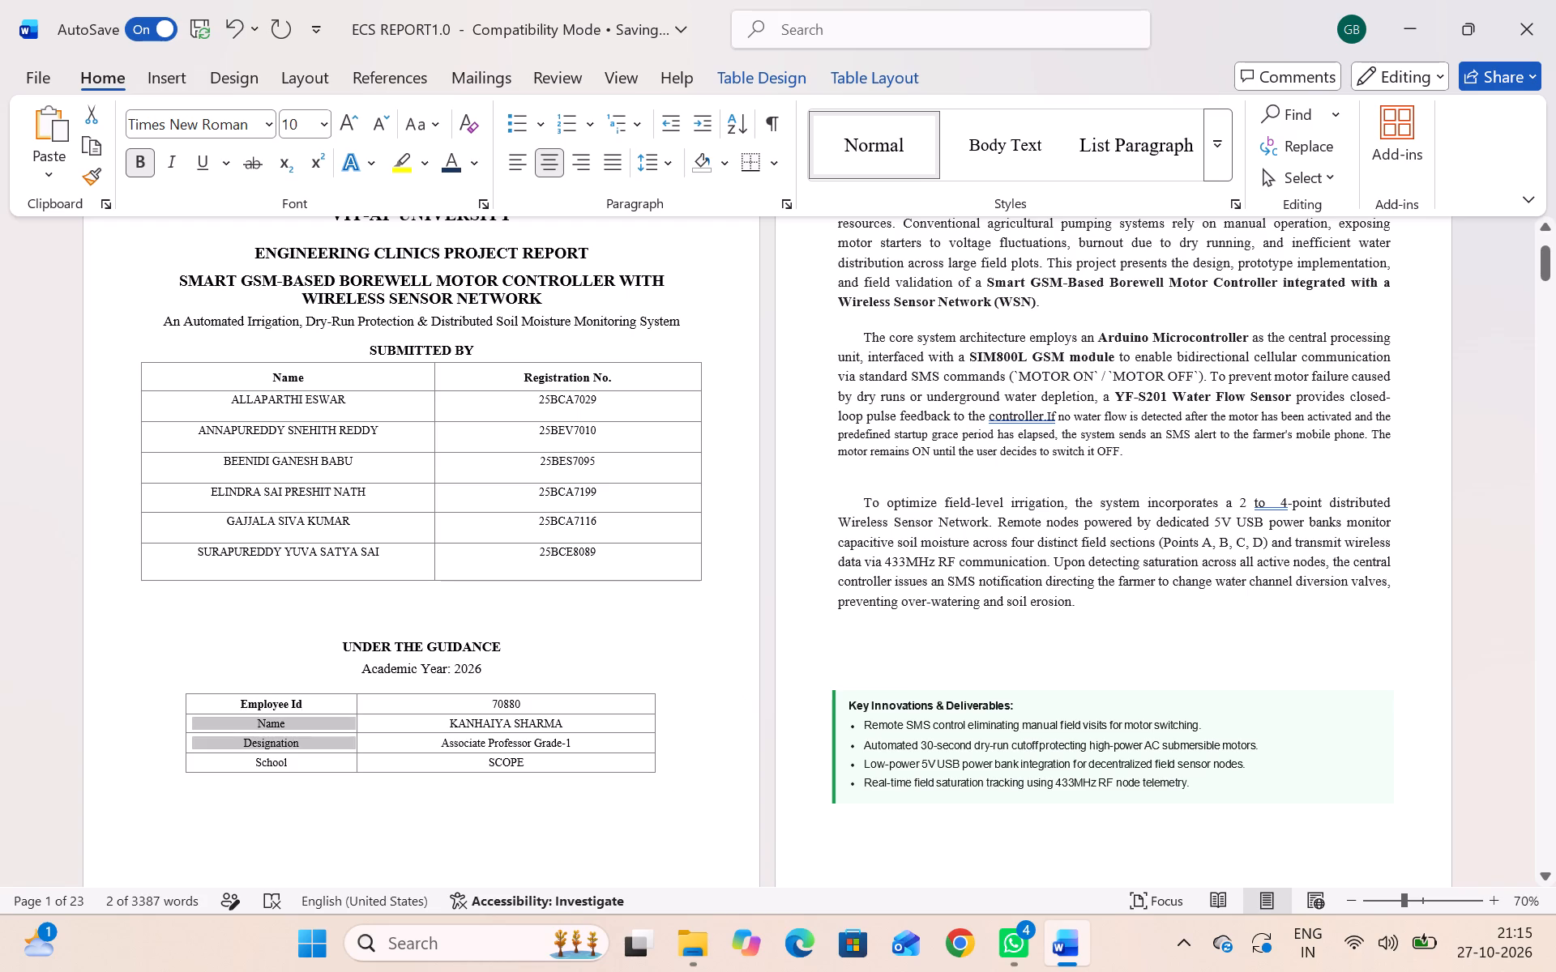
pyautogui.moveTo(267, 747); pyautogui.dragTo(280, 770)
pyautogui.hotkey('ctrl', 'b')
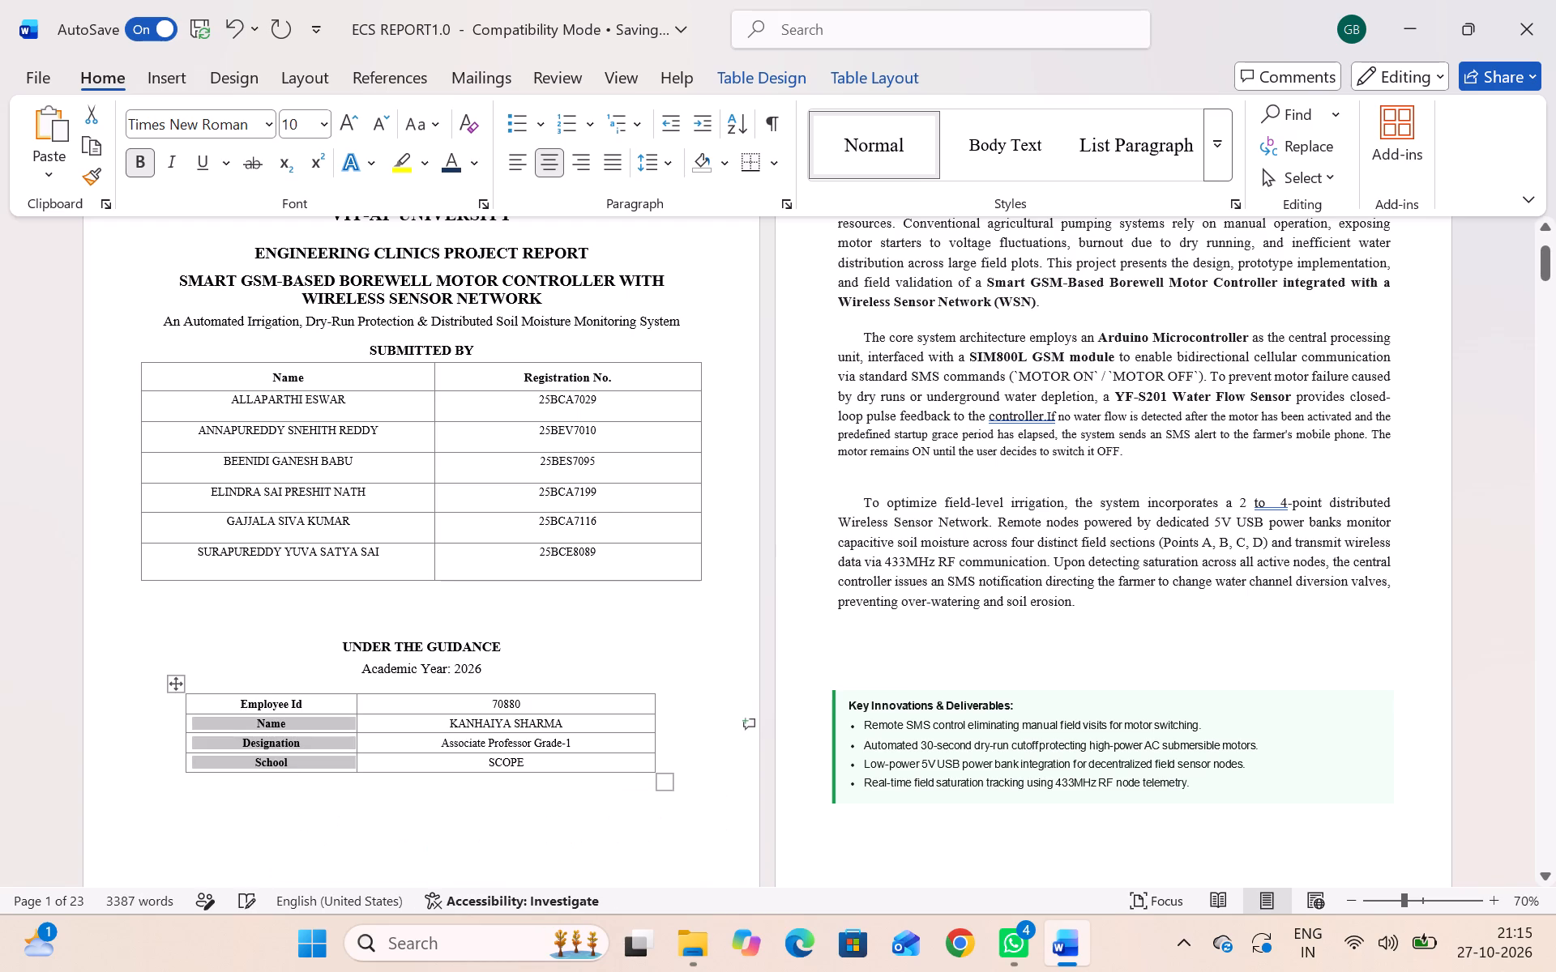
pyautogui.click(350, 808)
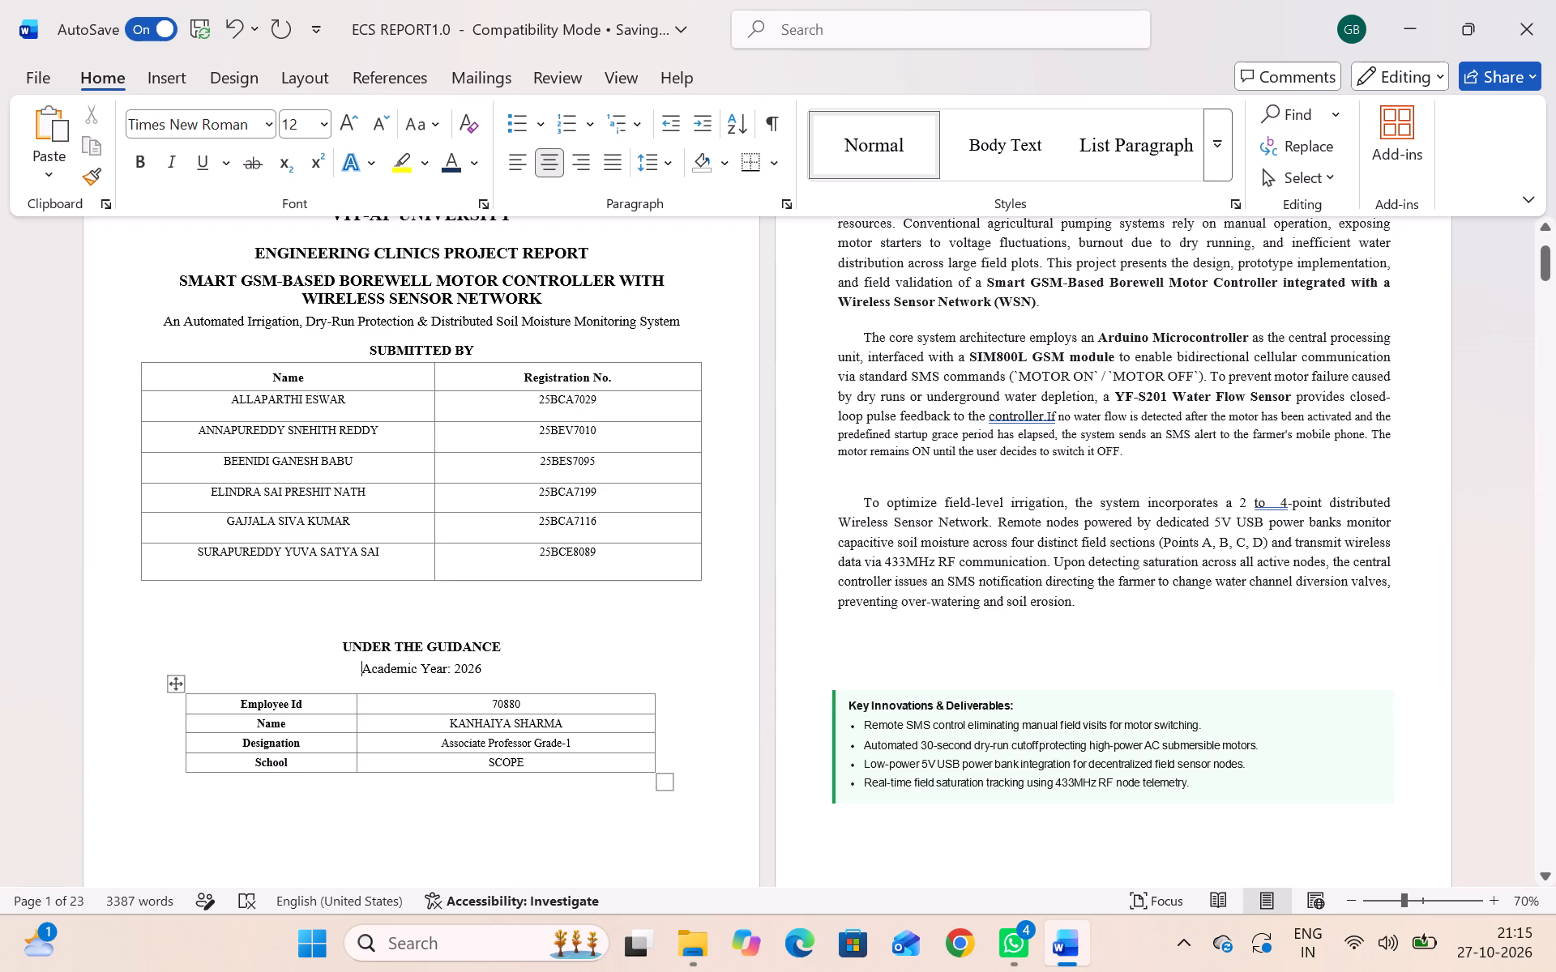
# Bold the "Academic Year: 2026" line under the guidance heading on the cover page.
pyautogui.moveTo(362, 666); pyautogui.dragTo(460, 667)
pyautogui.hotkey('ctrl', 'b')
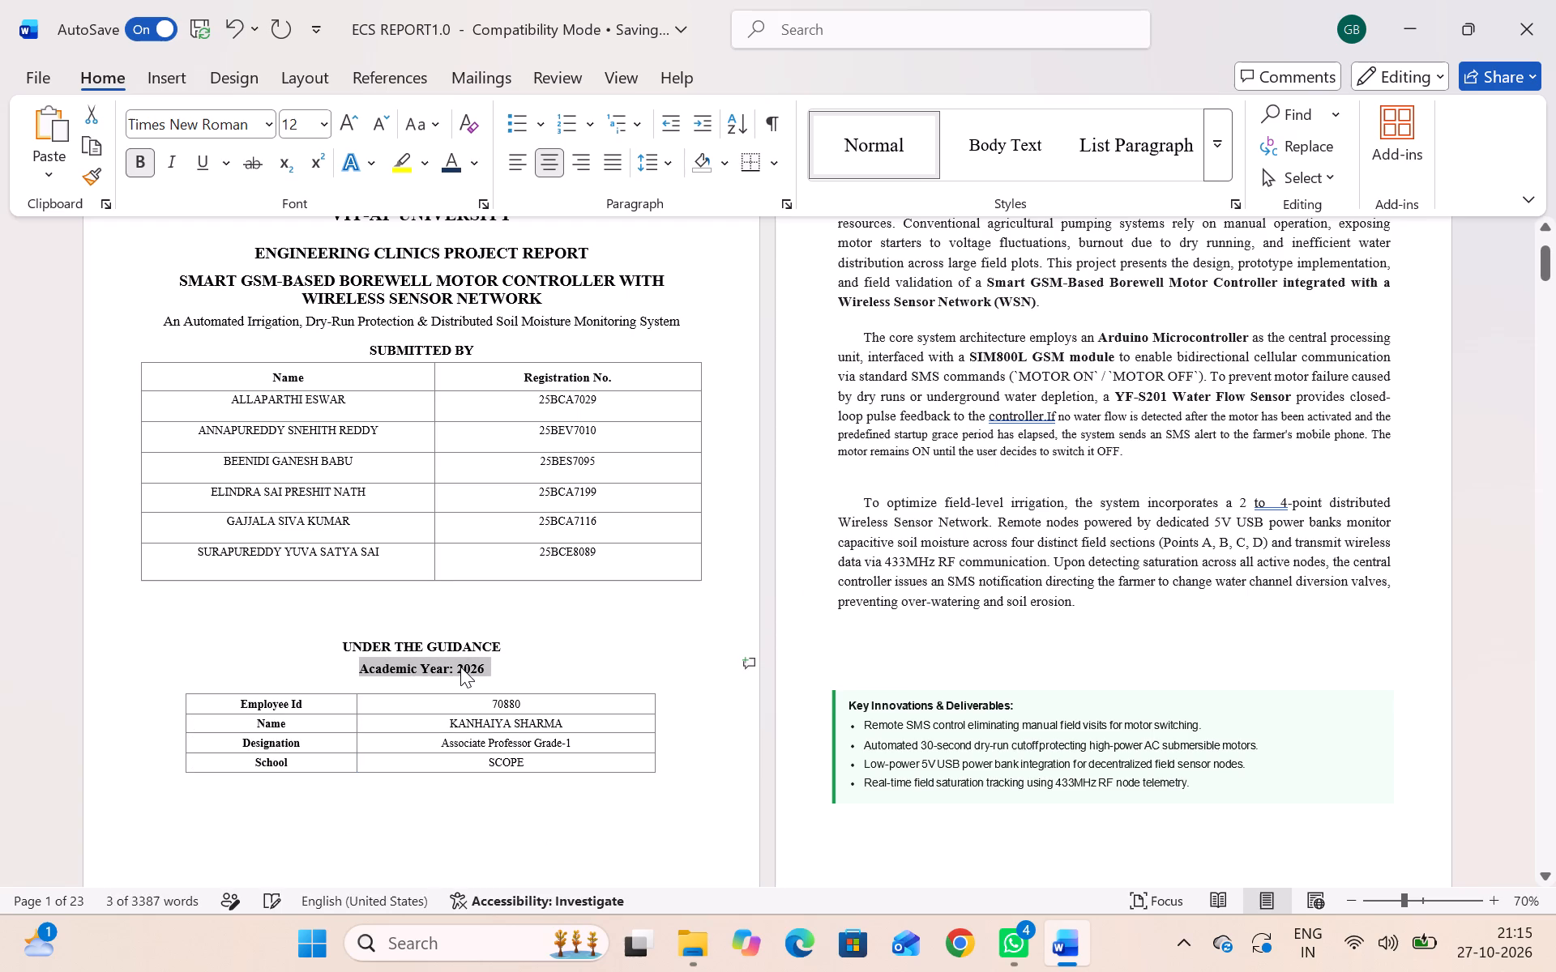
pyautogui.click(537, 660)
# Review the report's layout from the cover page through the lists, introduction, problem definition and system architecture sections.
pyautogui.scroll(-1, 537, 660)
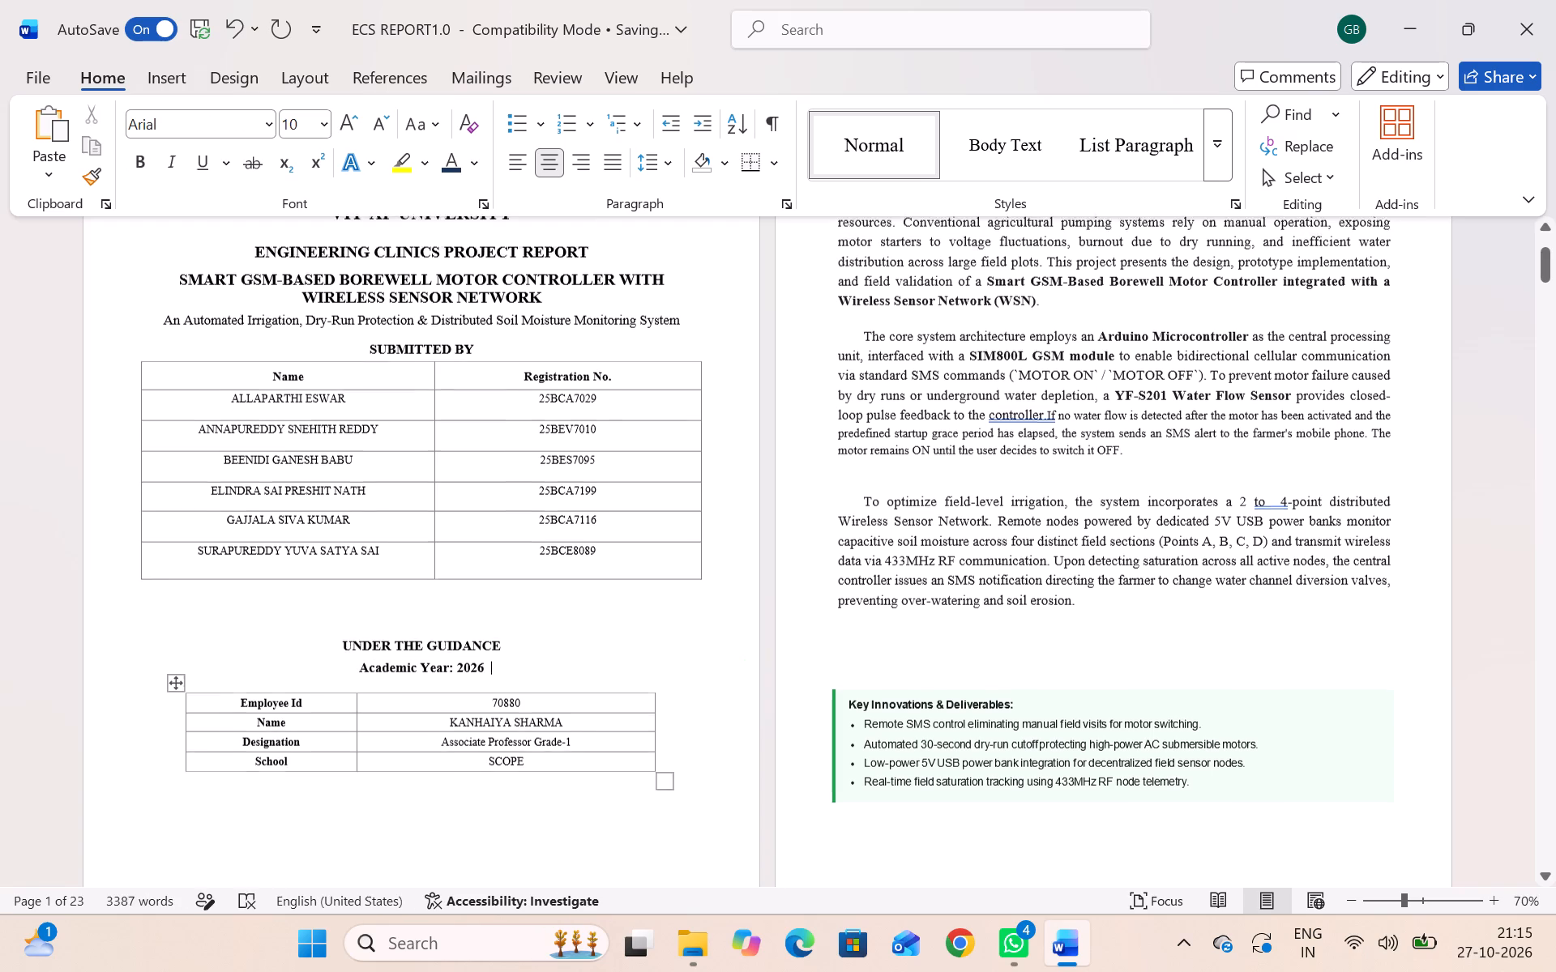
pyautogui.scroll(-1, 537, 660)
pyautogui.scroll(2, 537, 660)
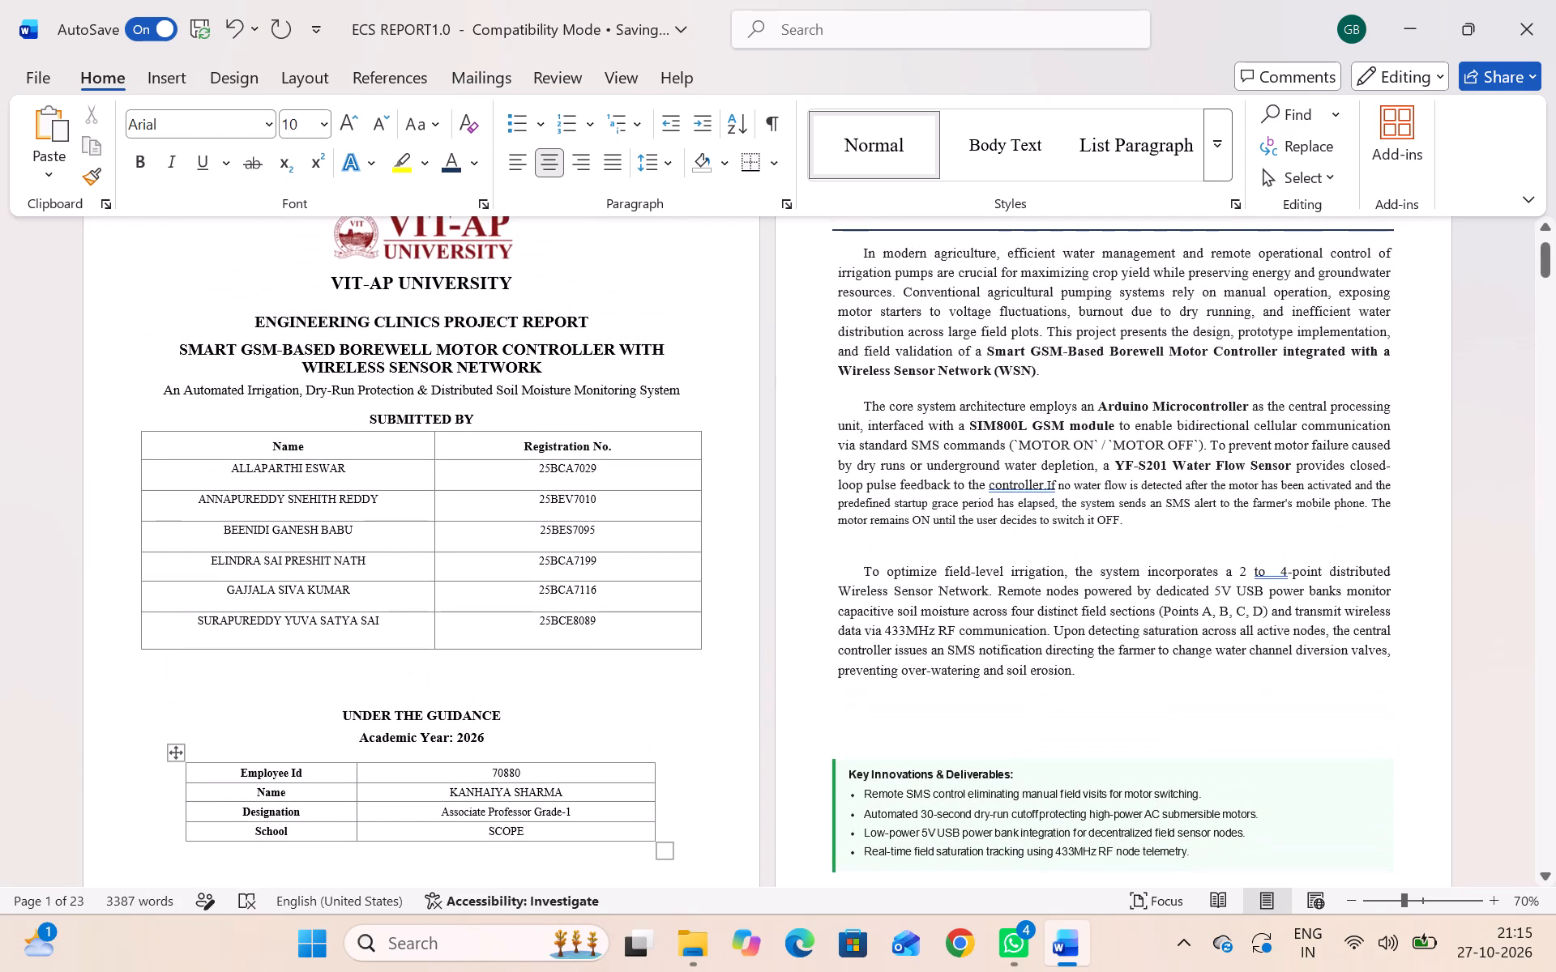
pyautogui.scroll(-1, 537, 660)
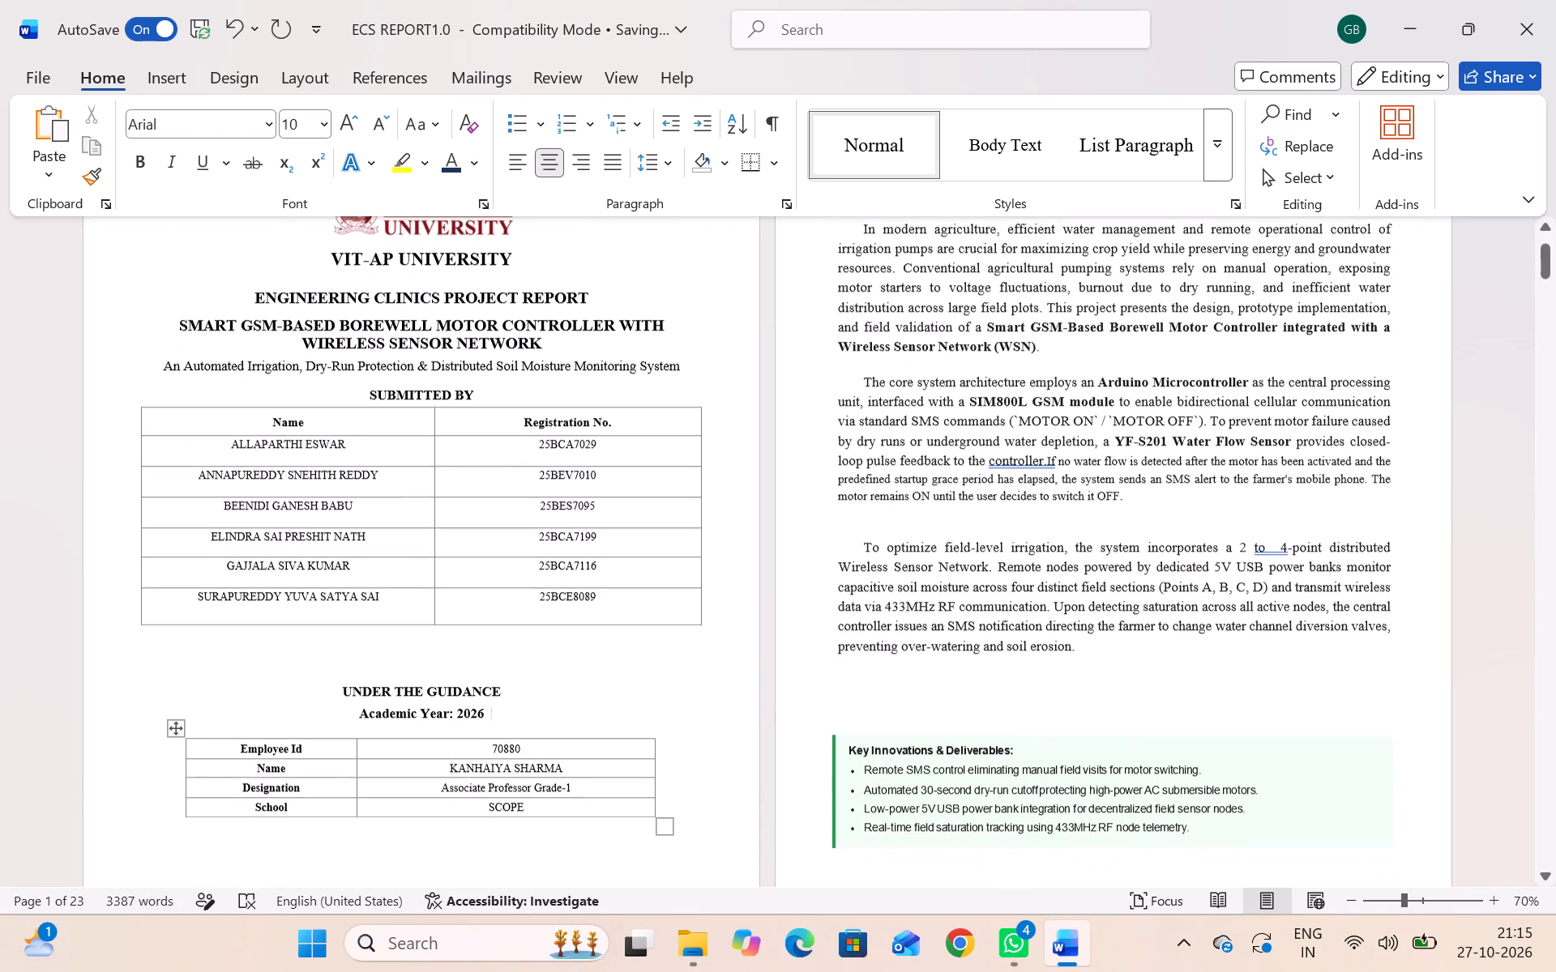
pyautogui.scroll(-1, 537, 660)
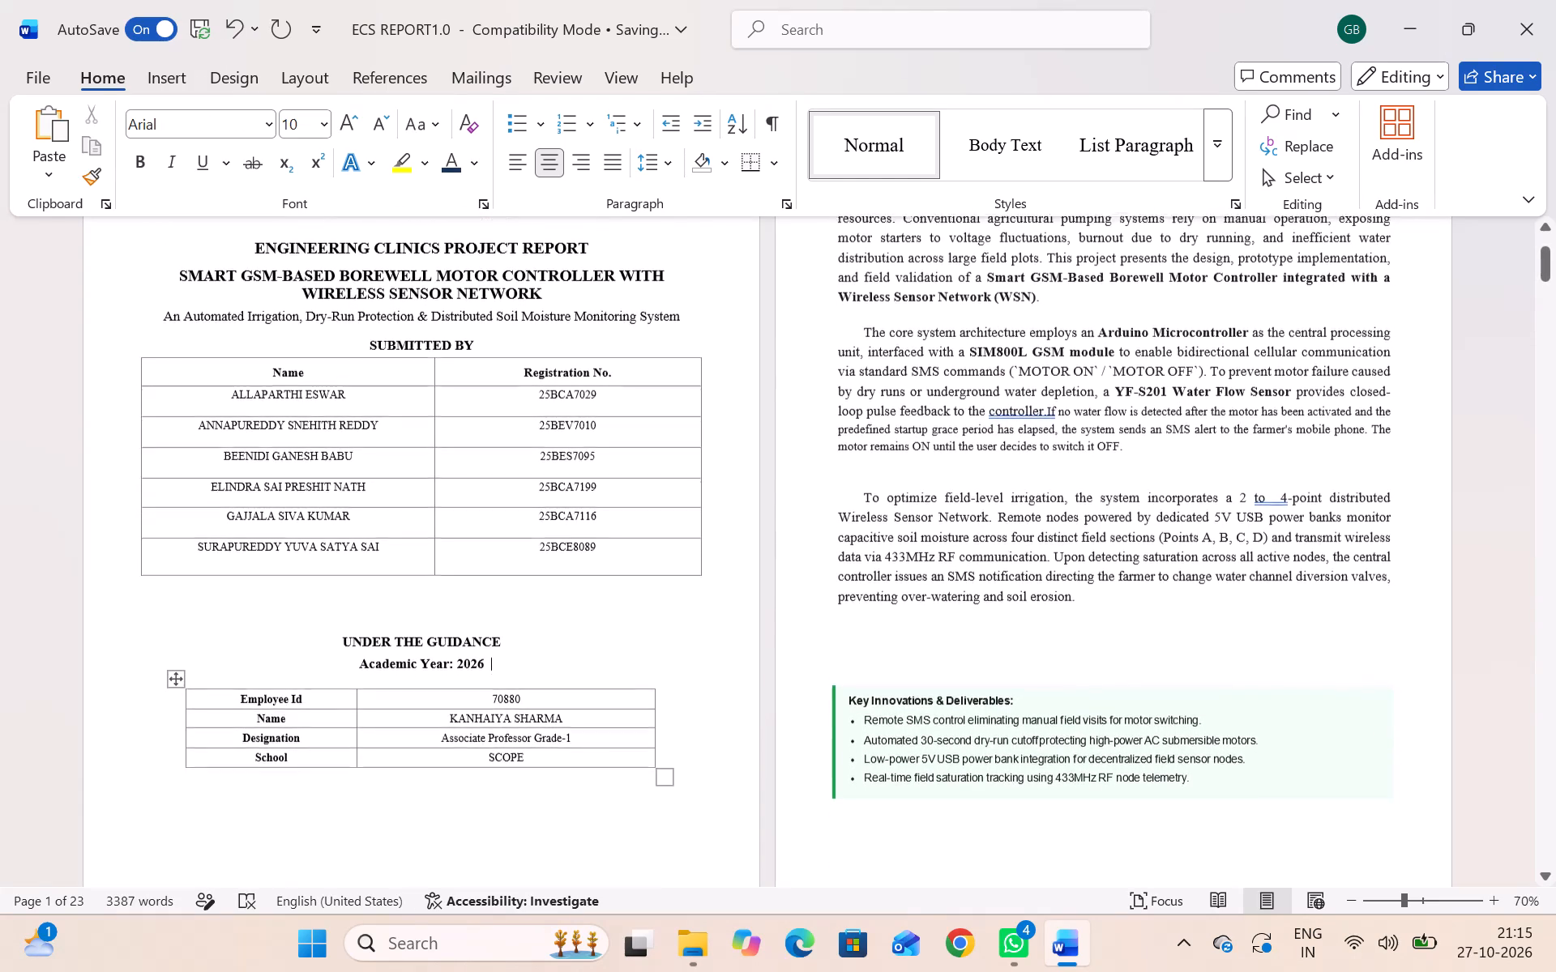
pyautogui.scroll(-6, 537, 660)
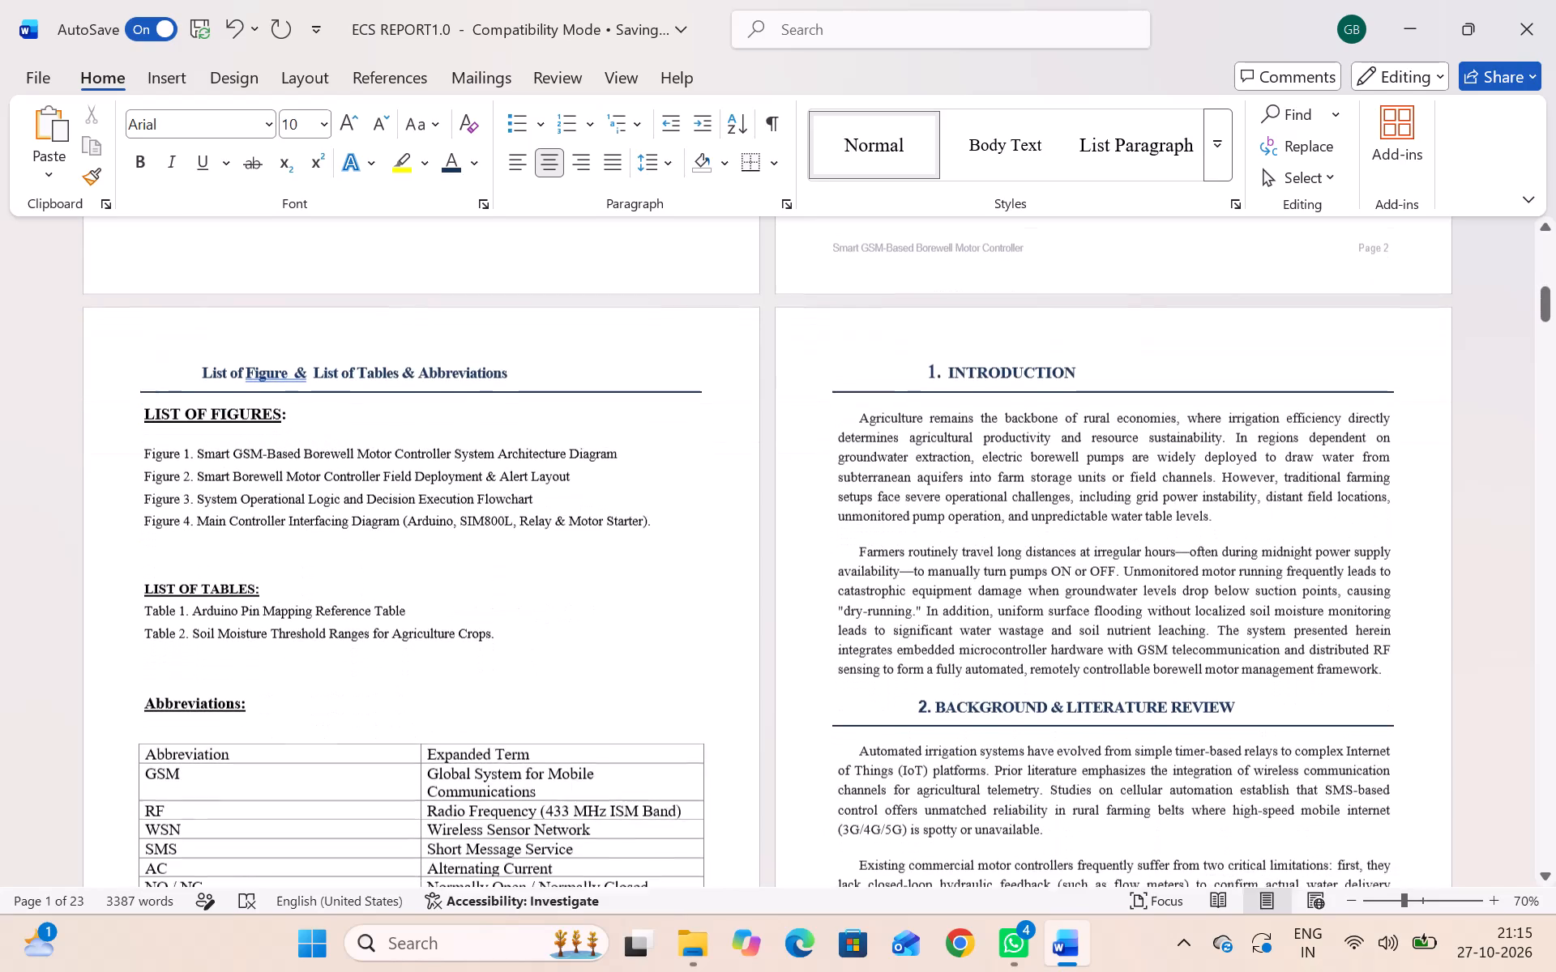
pyautogui.scroll(-2, 537, 660)
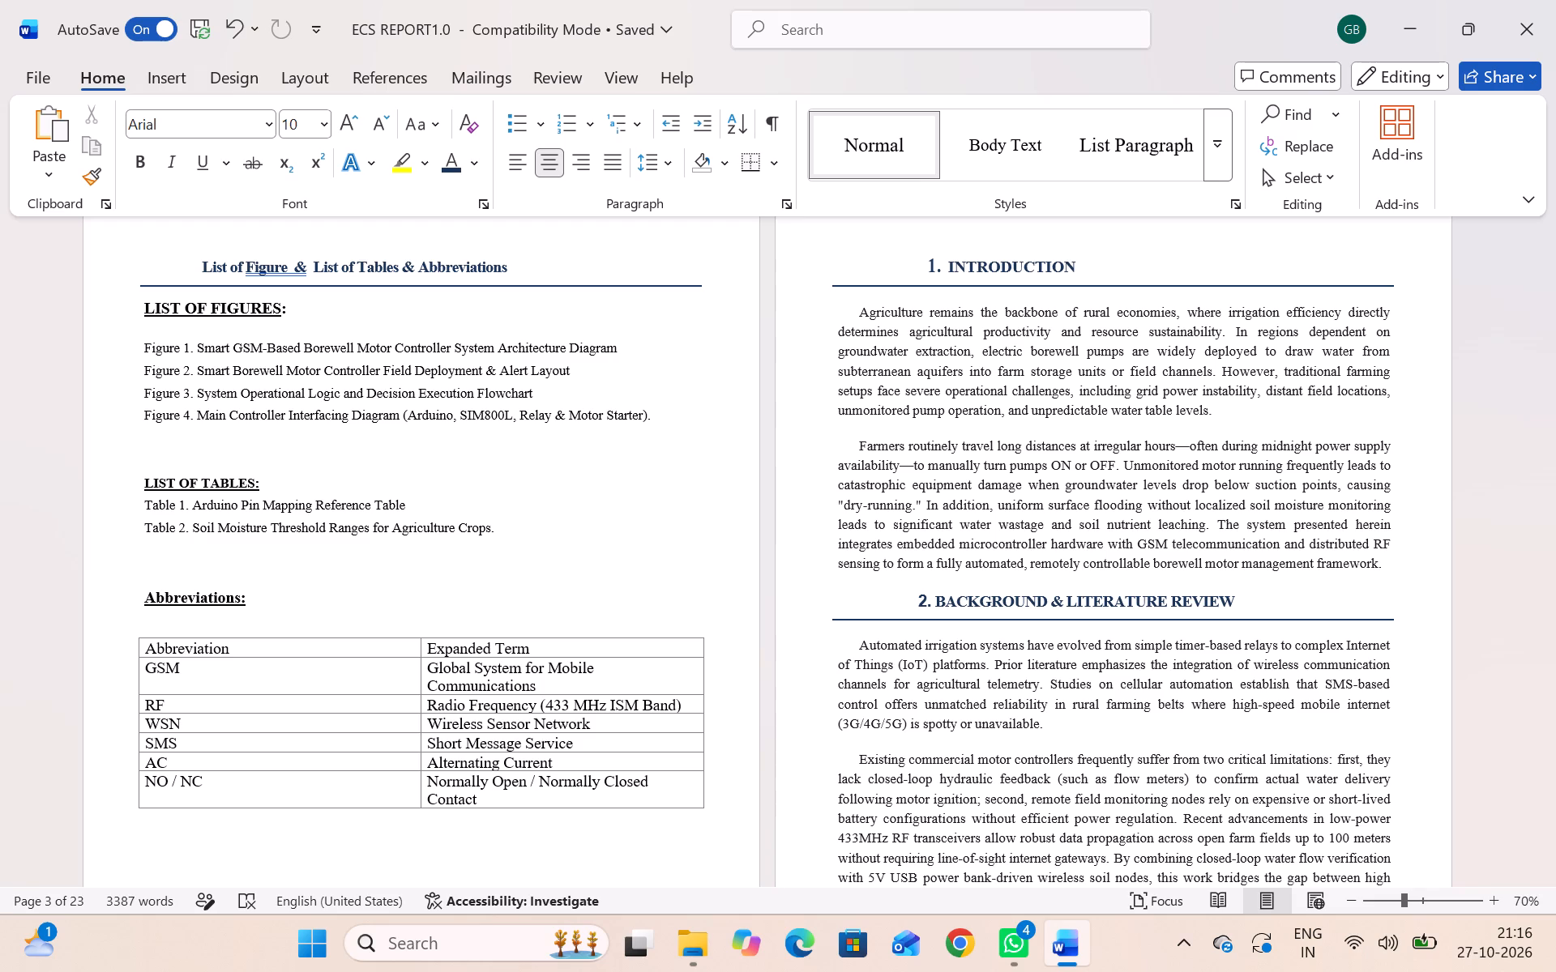
pyautogui.scroll(-8, 537, 660)
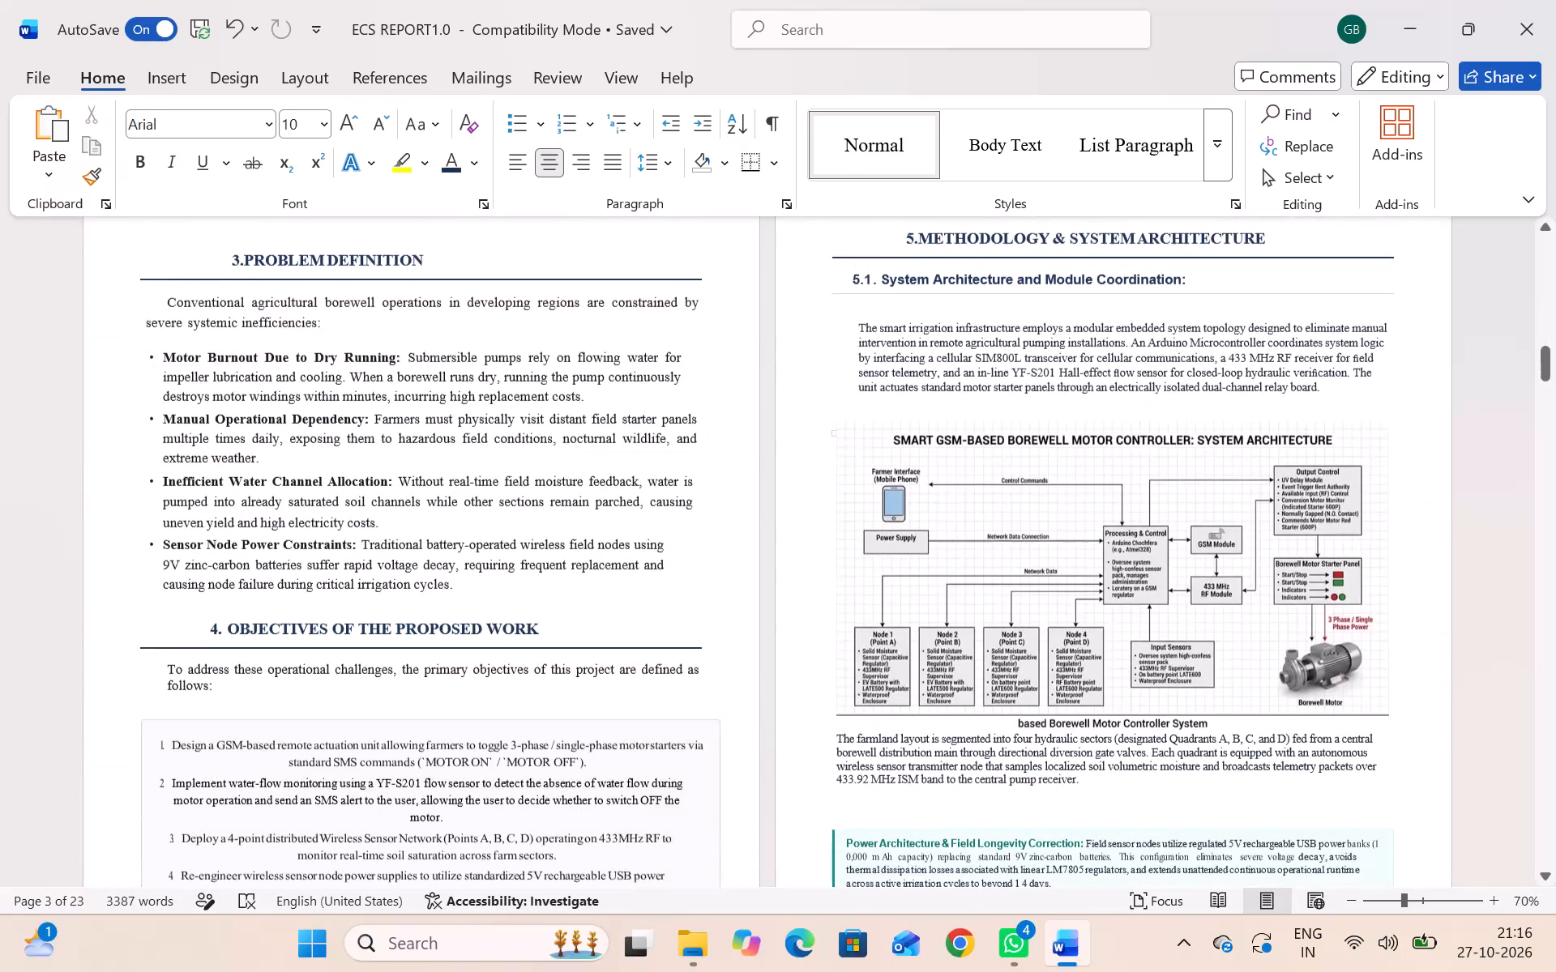
pyautogui.scroll(-1, 537, 660)
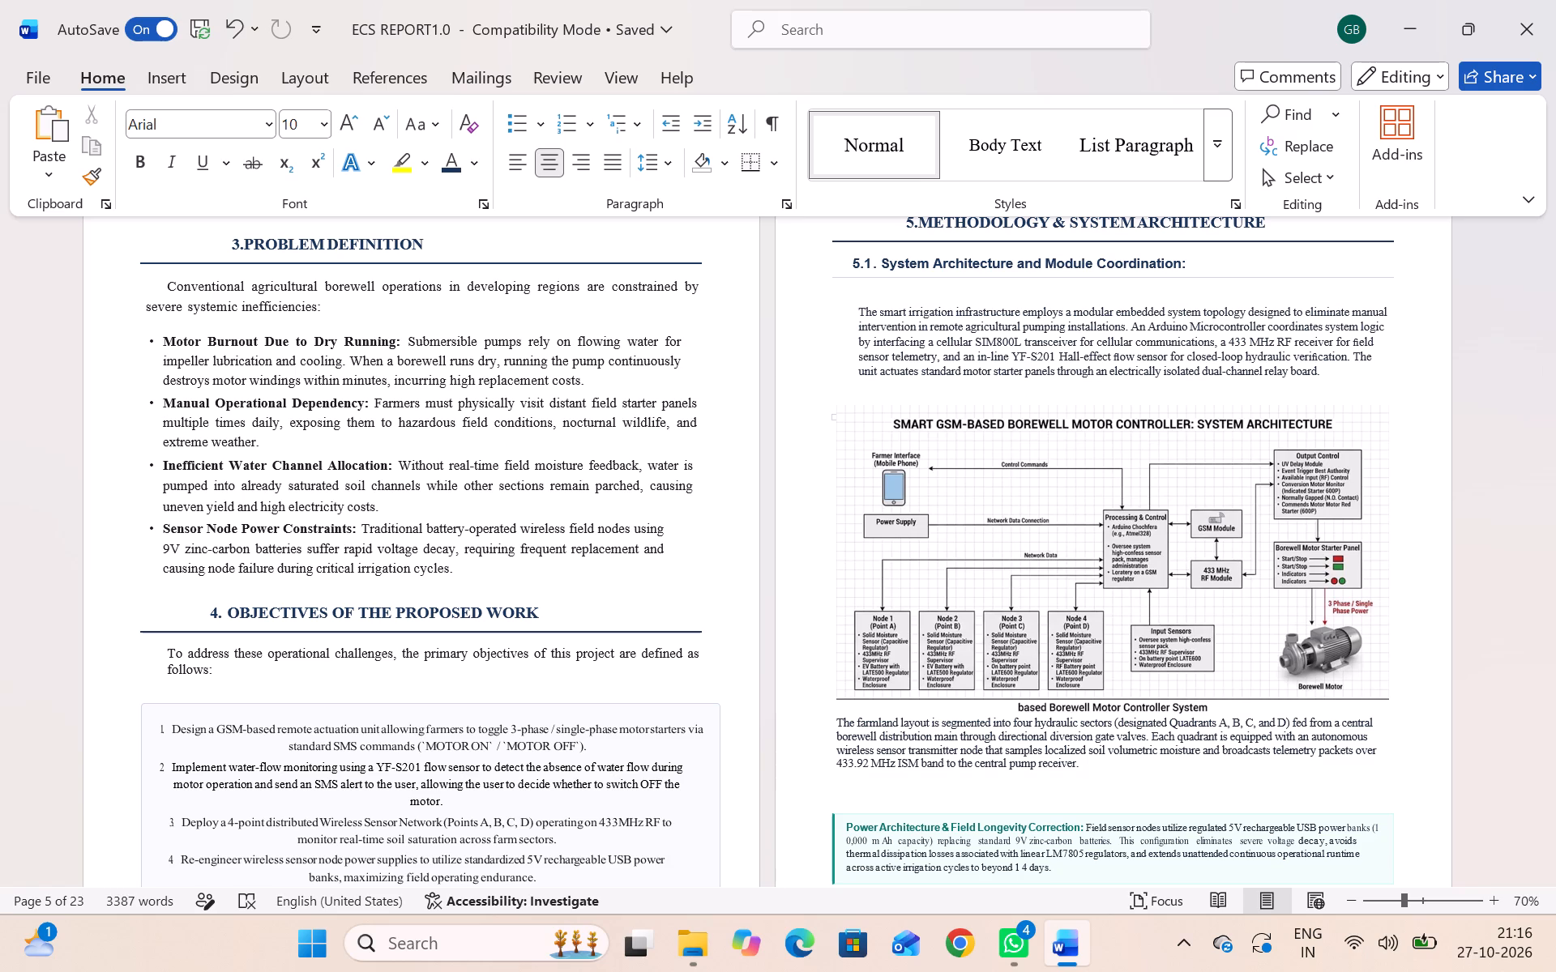
# Add a bold "Figure 1" label directly above the system architecture diagram in section 5.1.
pyautogui.moveTo(1070, 469); pyautogui.dragTo(1069, 463)
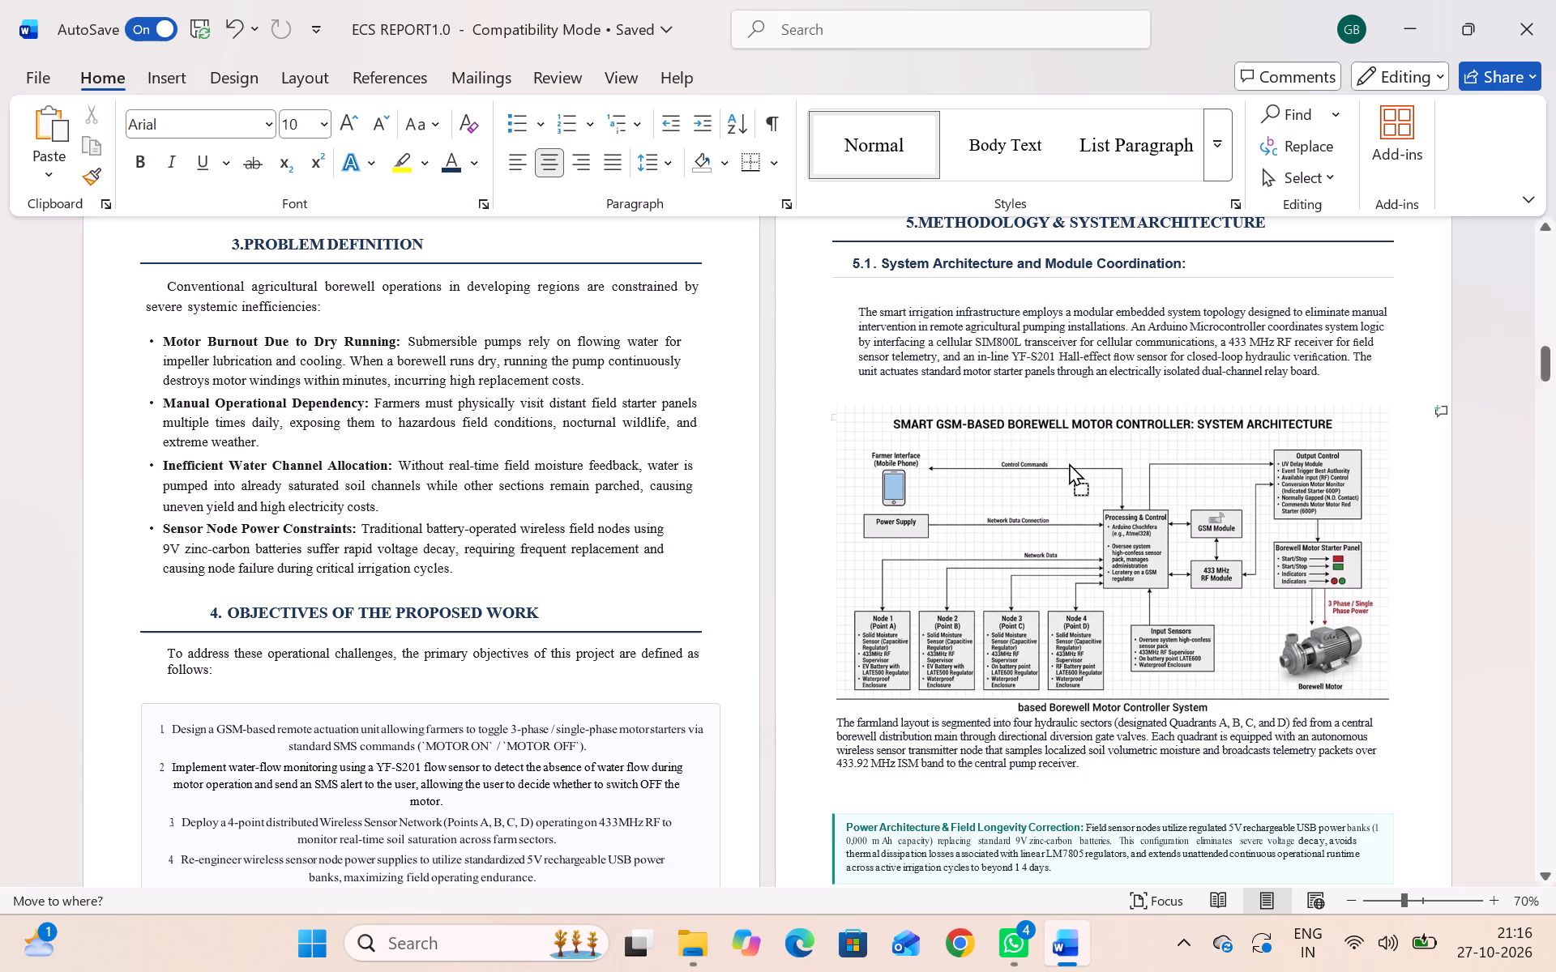
pyautogui.moveTo(1069, 463); pyautogui.dragTo(1067, 459)
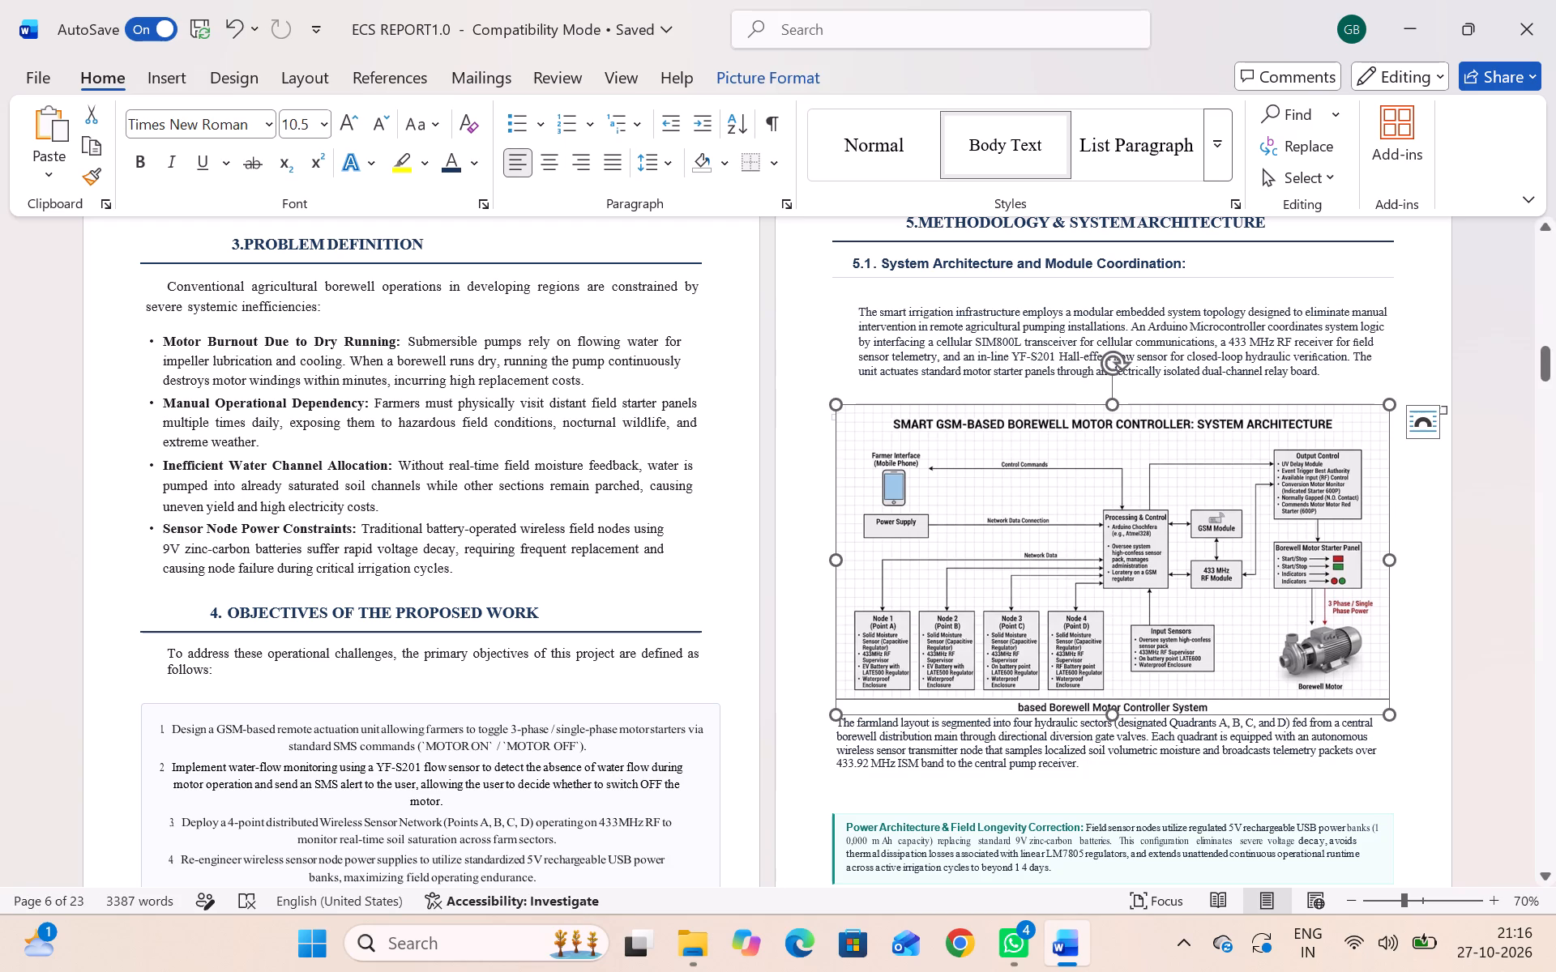
pyautogui.click(1059, 385)
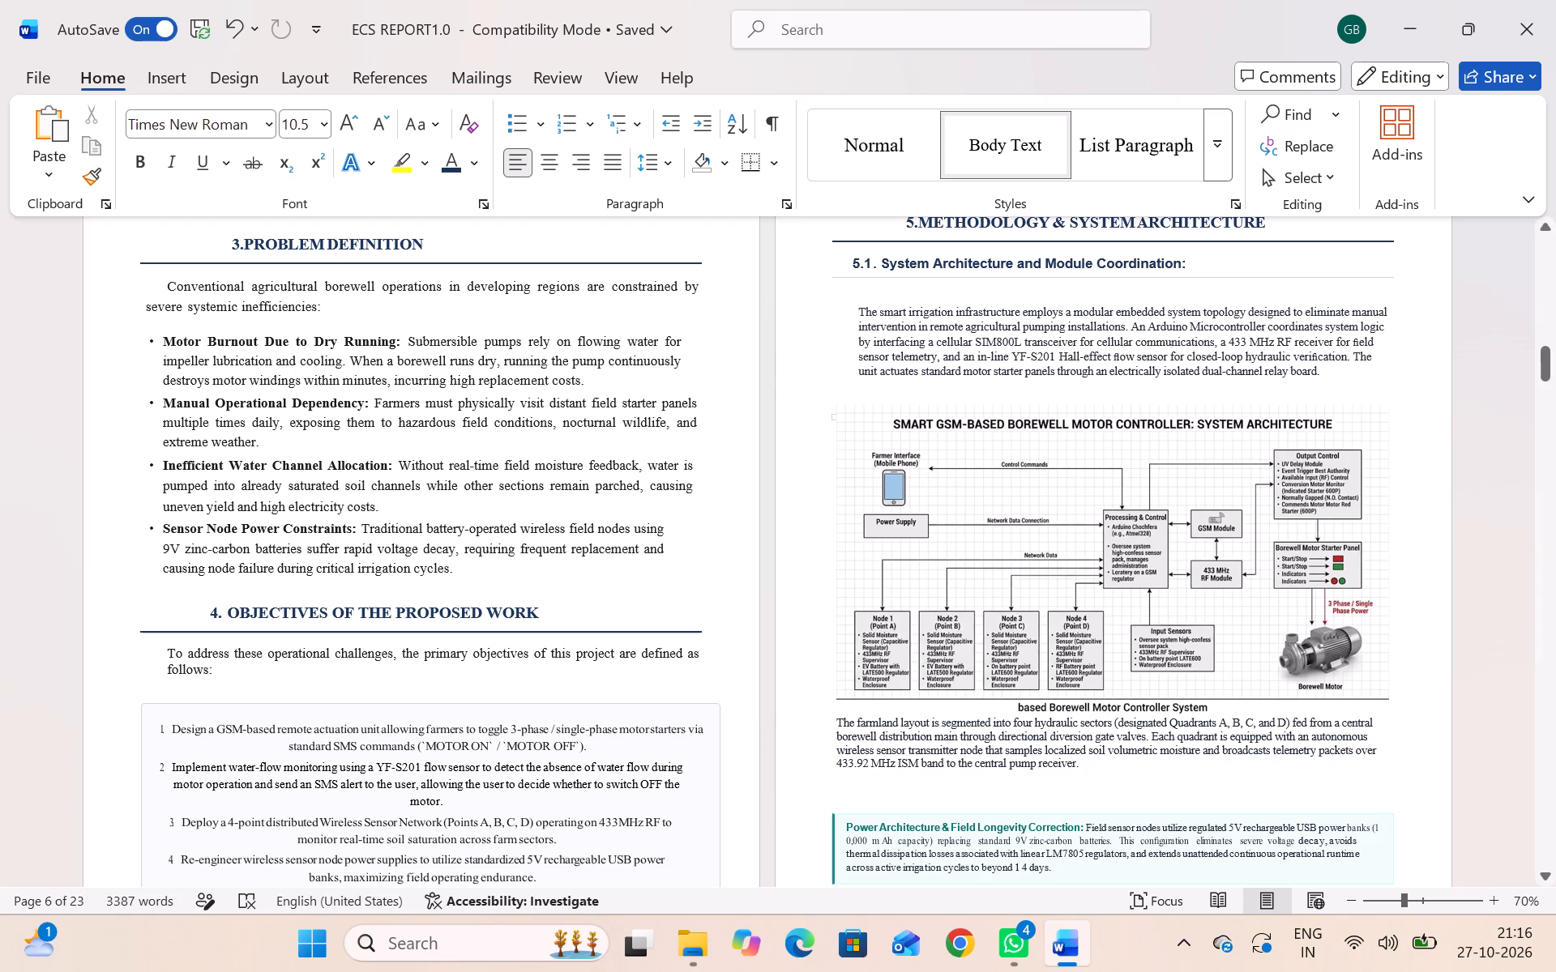
pyautogui.press('f')
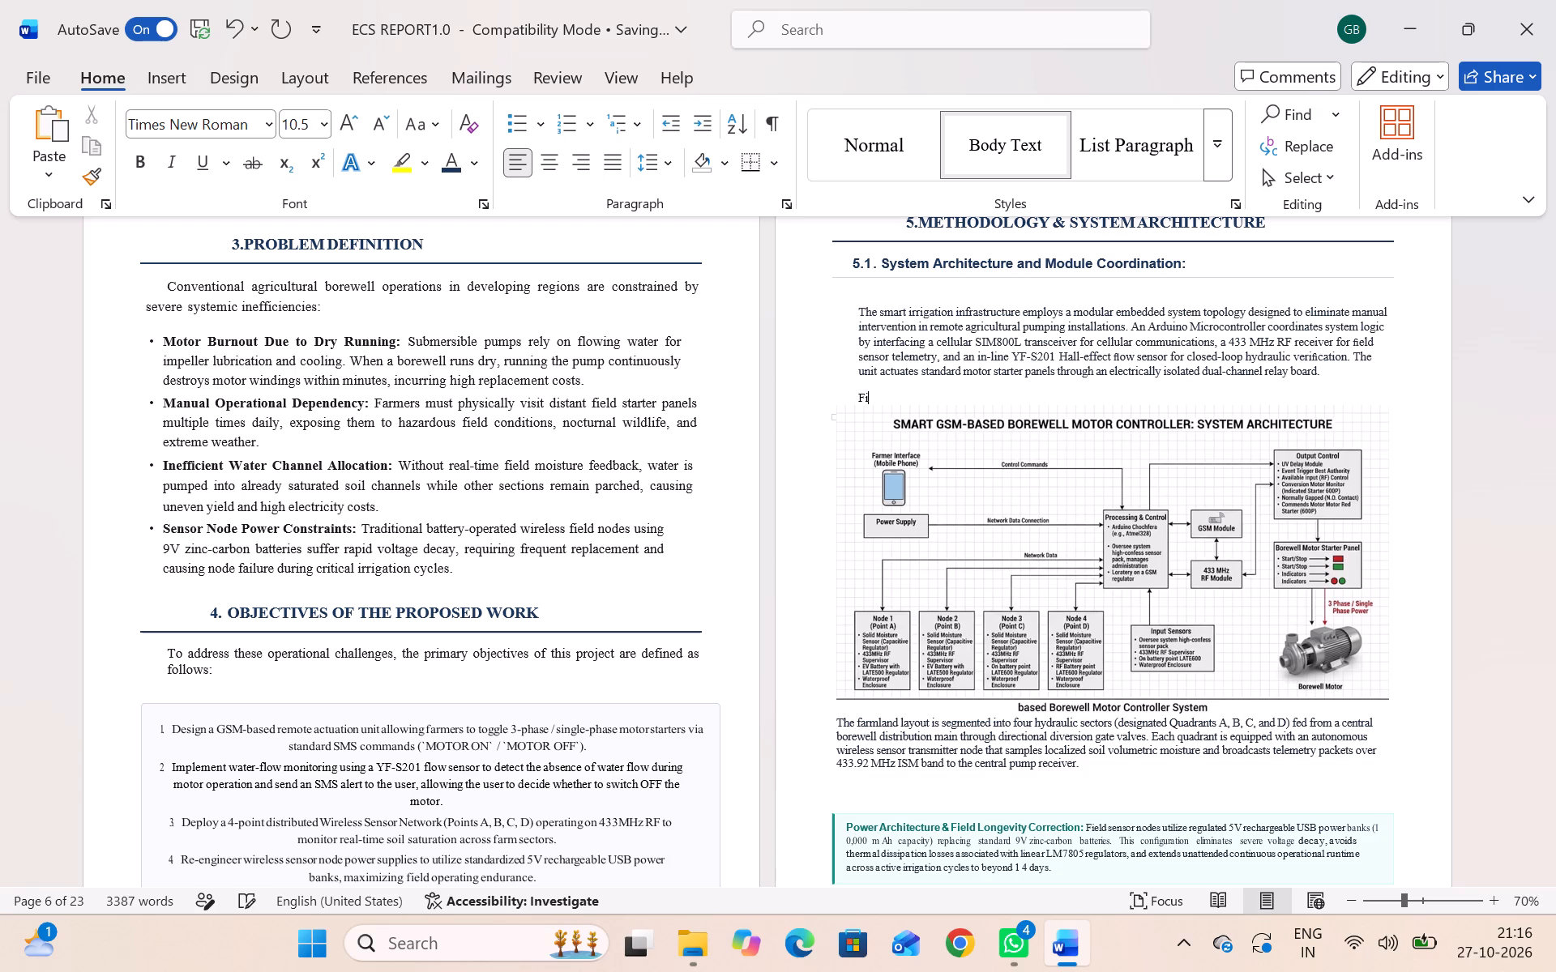
pyautogui.write('gure')
pyautogui.press('space')
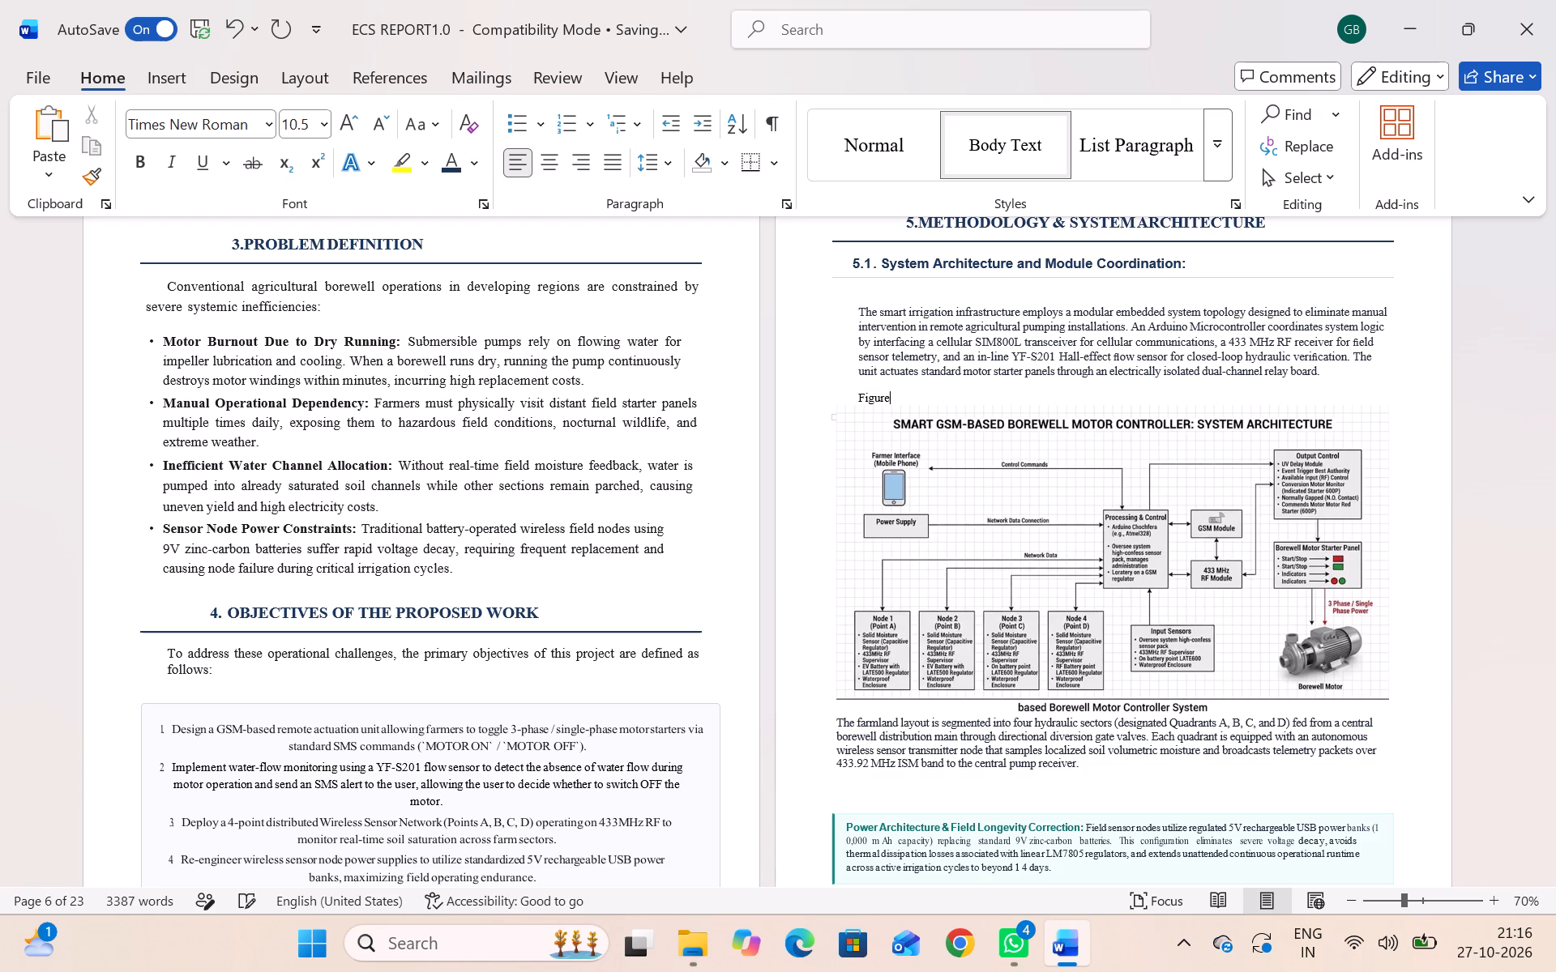
pyautogui.press('1')
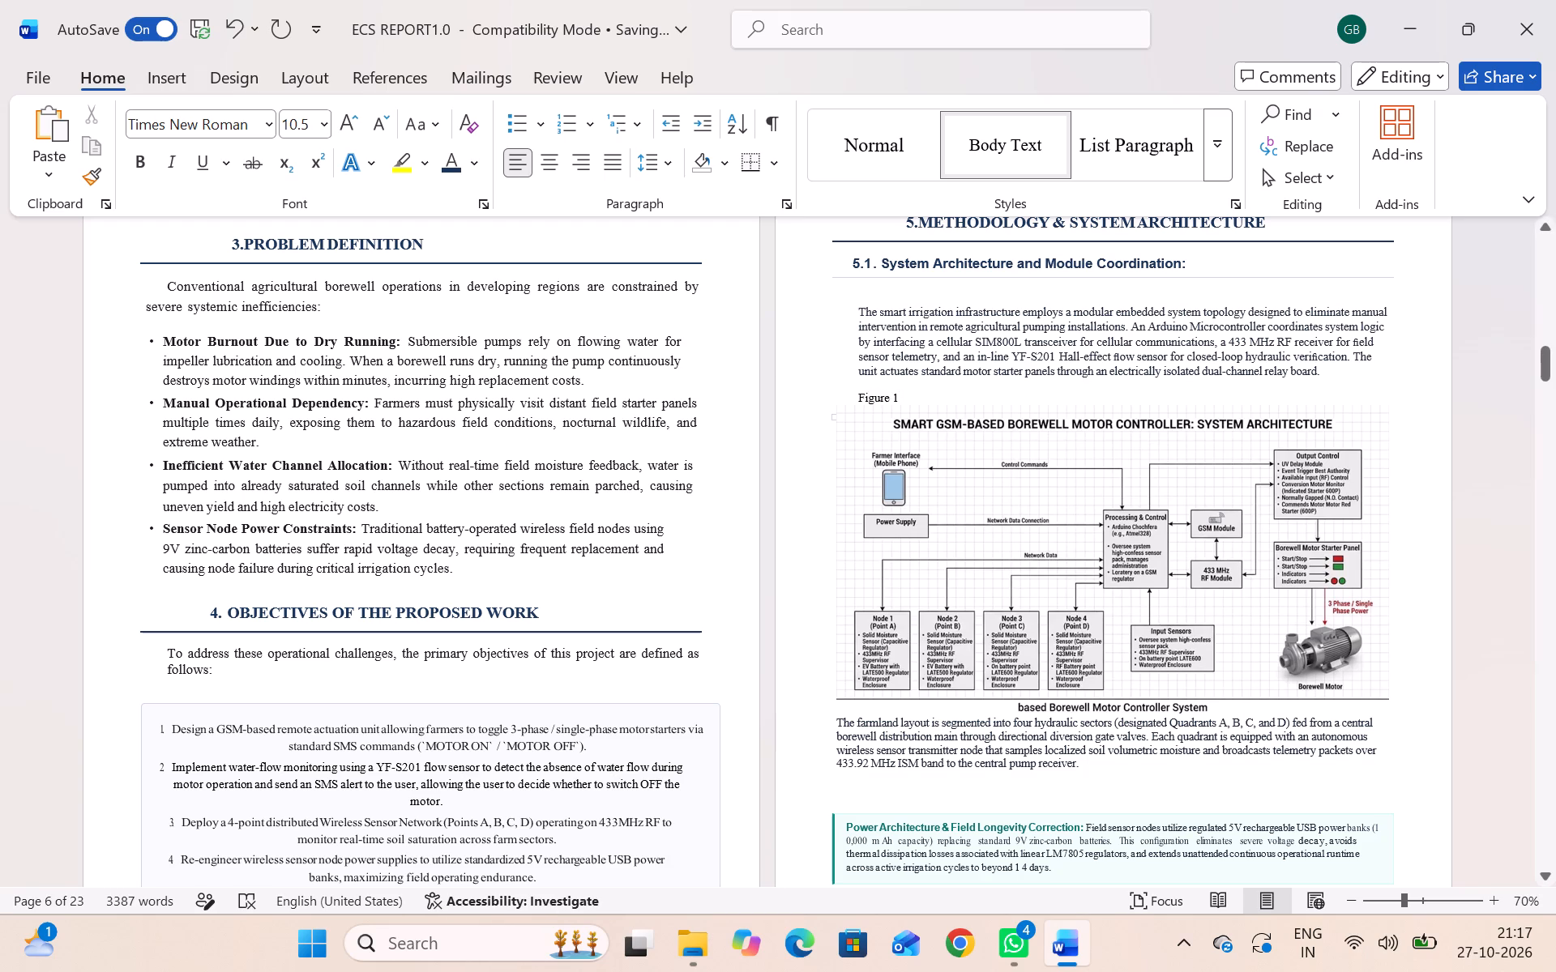
pyautogui.moveTo(900, 396); pyautogui.dragTo(874, 395)
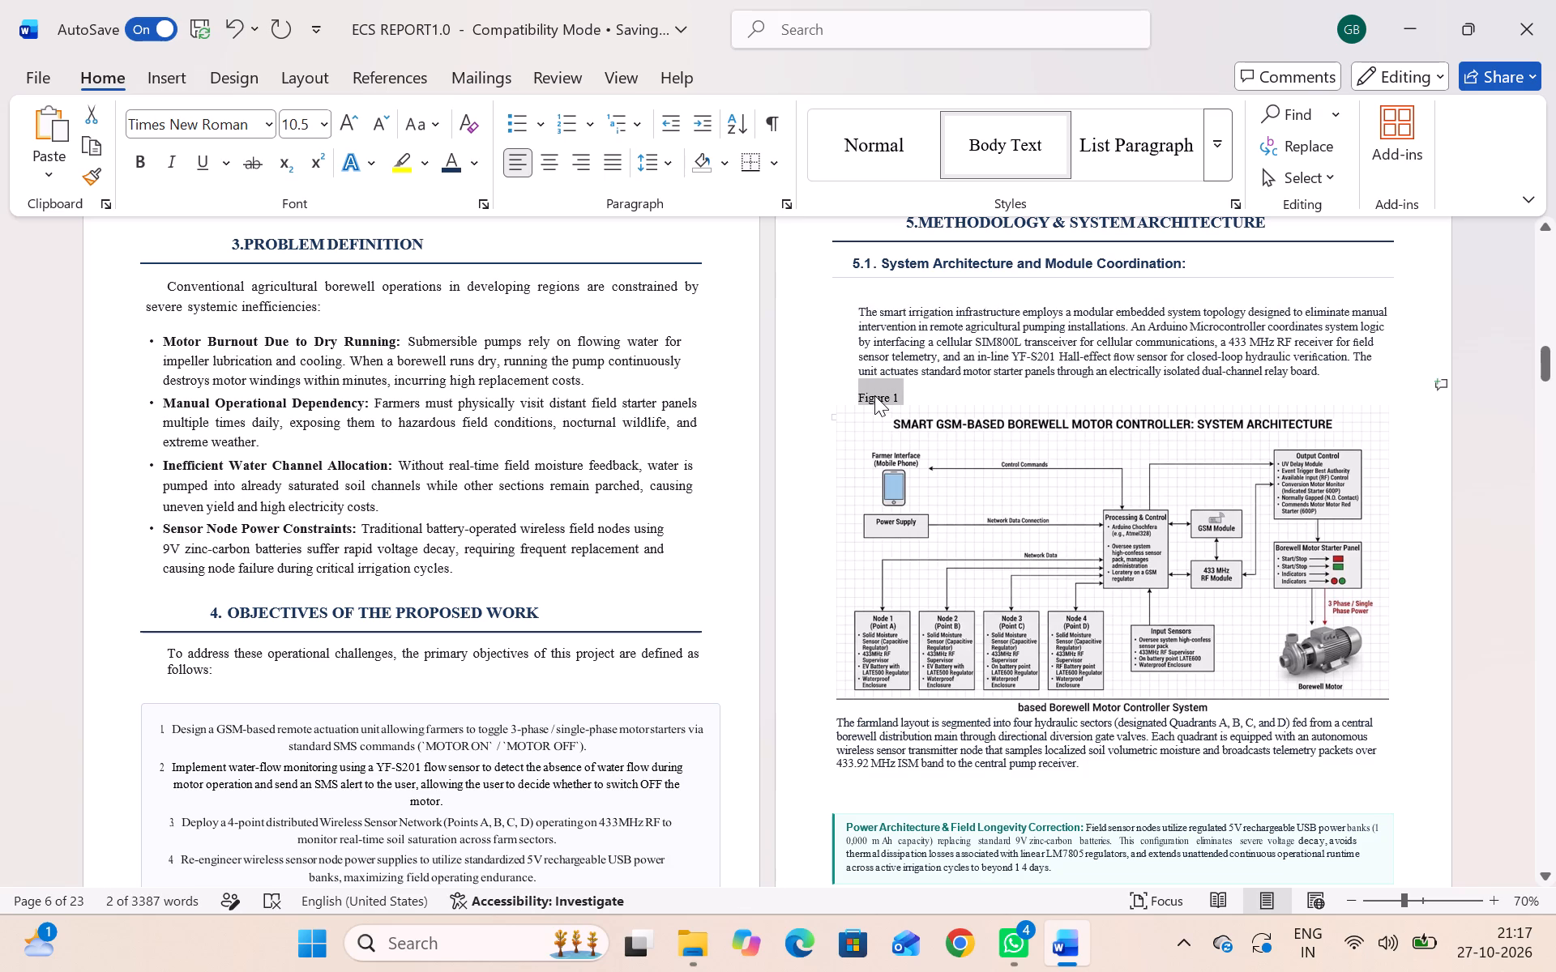
pyautogui.hotkey('ctrl', 'b')
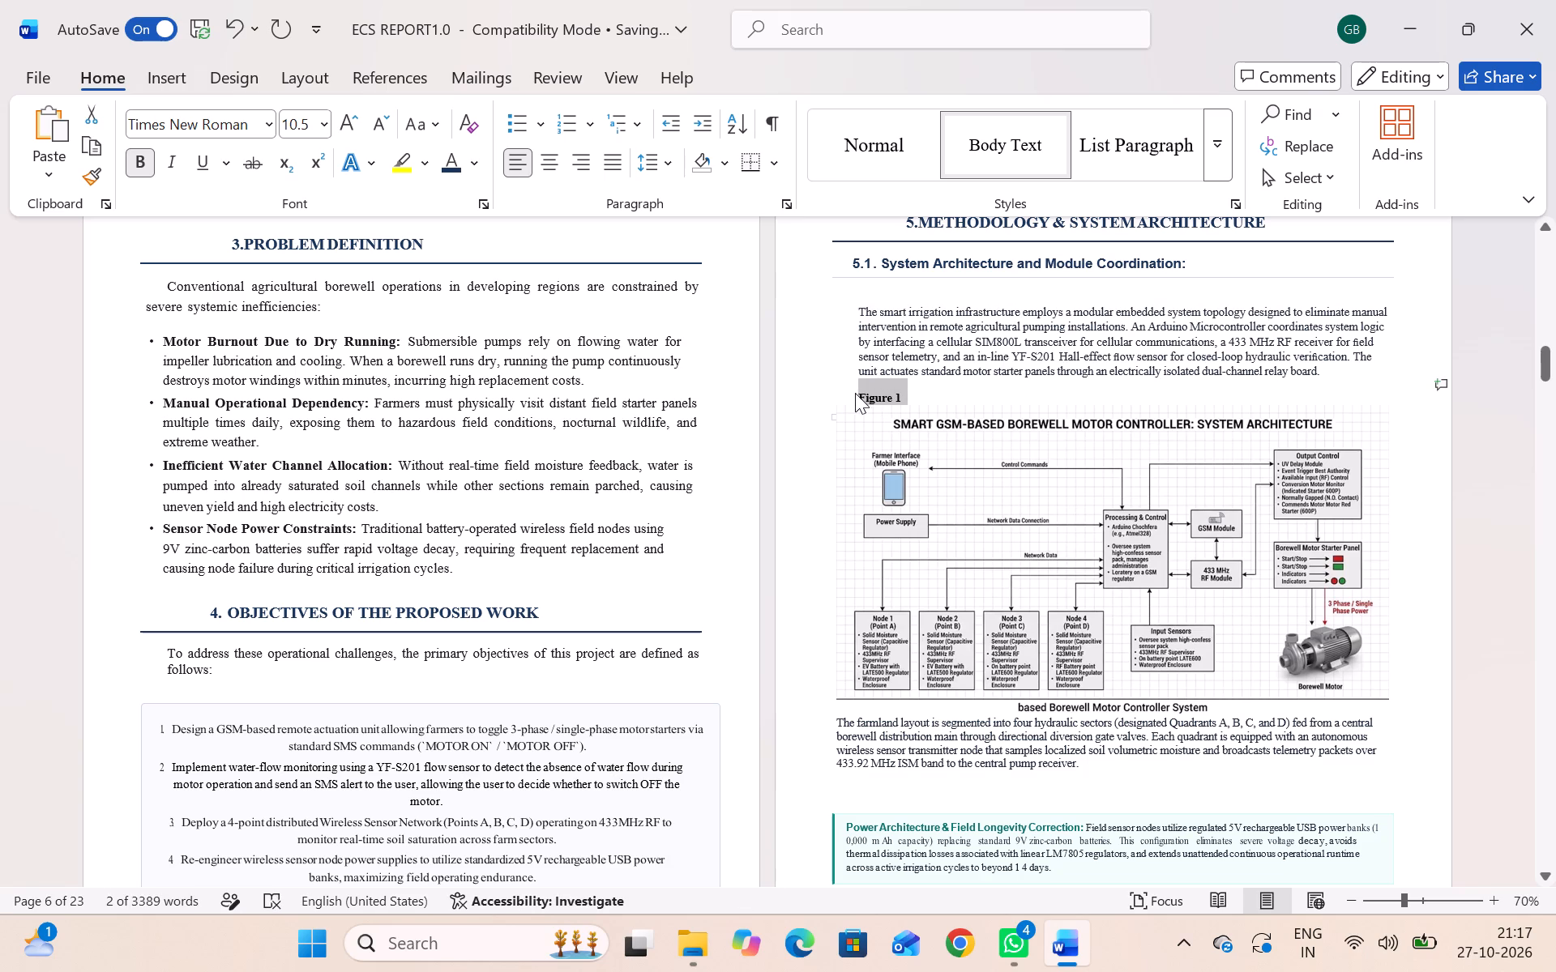
# Centre the "Figure 1" label above the system architecture diagram.
pyautogui.click(860, 393)
pyautogui.press('space')
pyautogui.press('space')
pyautogui.press('space')
pyautogui.press('space')
pyautogui.press('space')
pyautogui.press('space')
pyautogui.press('space')
pyautogui.press('space')
pyautogui.press('space')
pyautogui.press('space')
pyautogui.press('space')
pyautogui.press('space')
pyautogui.press('space')
pyautogui.press('space')
pyautogui.press('space')
pyautogui.press('space')
pyautogui.press('space')
pyautogui.press('space')
pyautogui.press('space')
pyautogui.press('space')
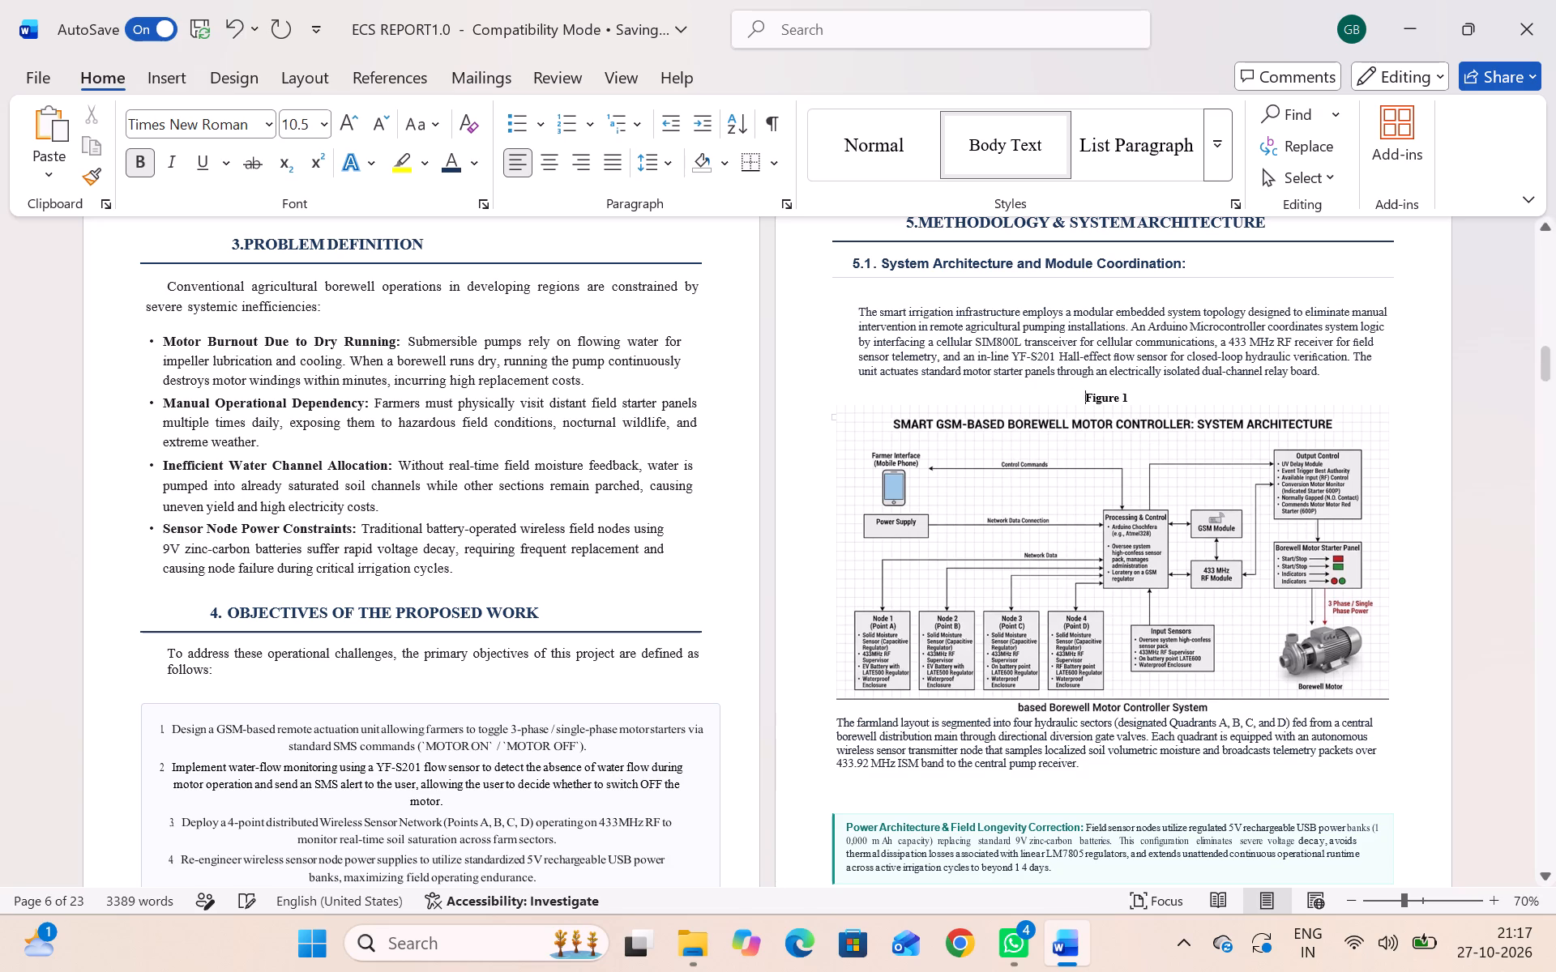
pyautogui.moveTo(1144, 394); pyautogui.dragTo(1099, 396)
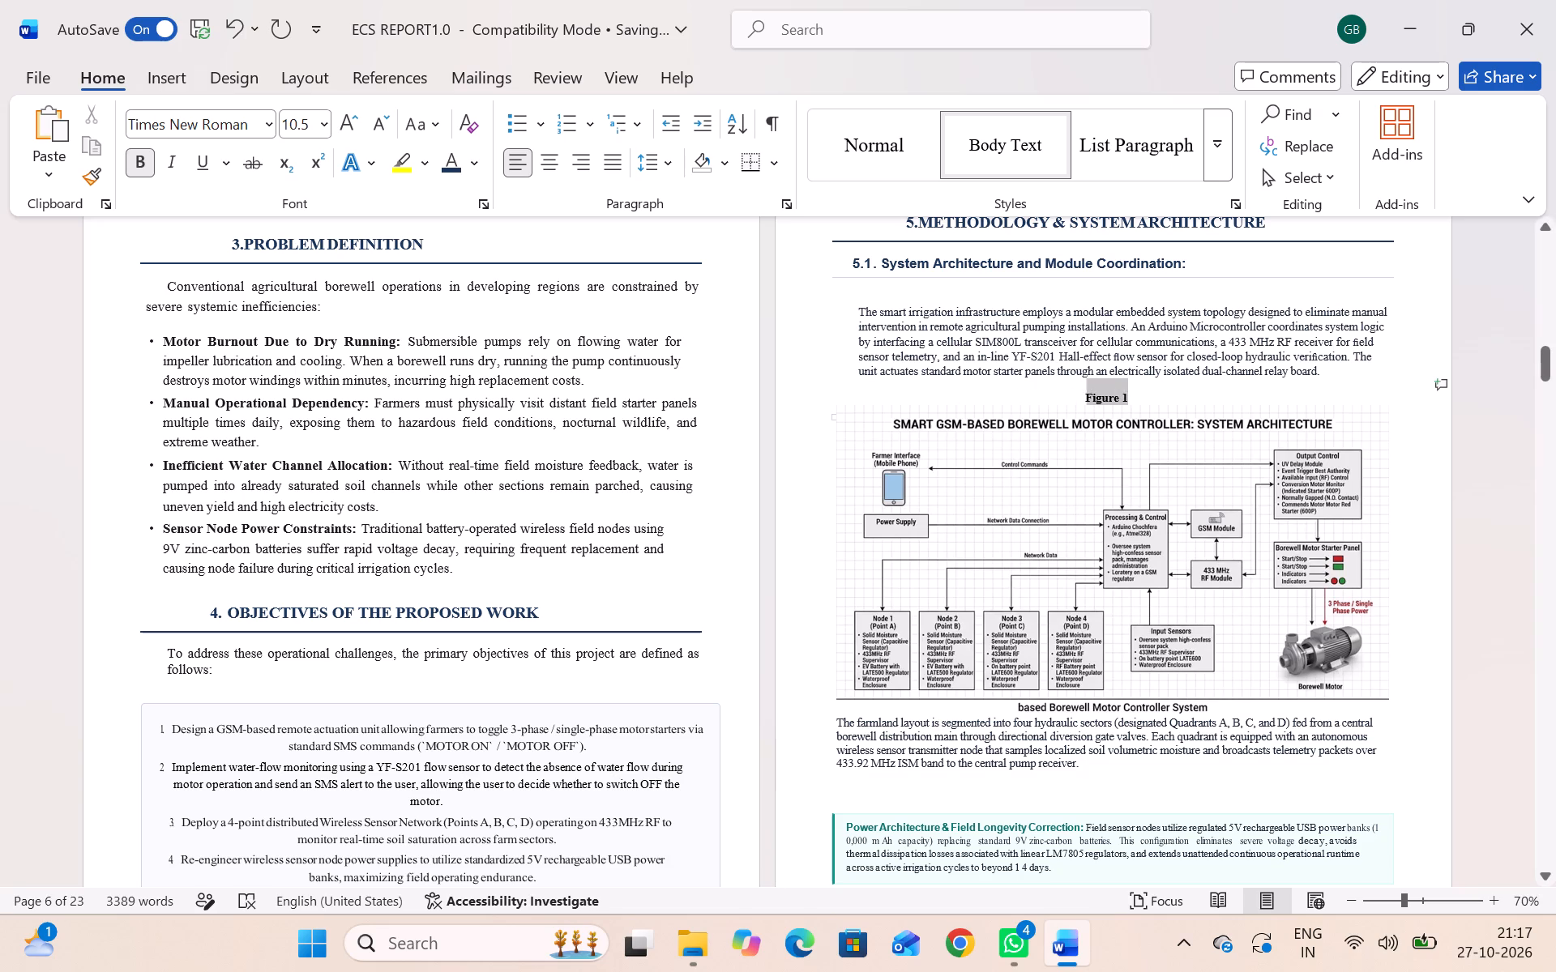
pyautogui.moveTo(1099, 396); pyautogui.dragTo(1086, 396)
pyautogui.click(553, 166)
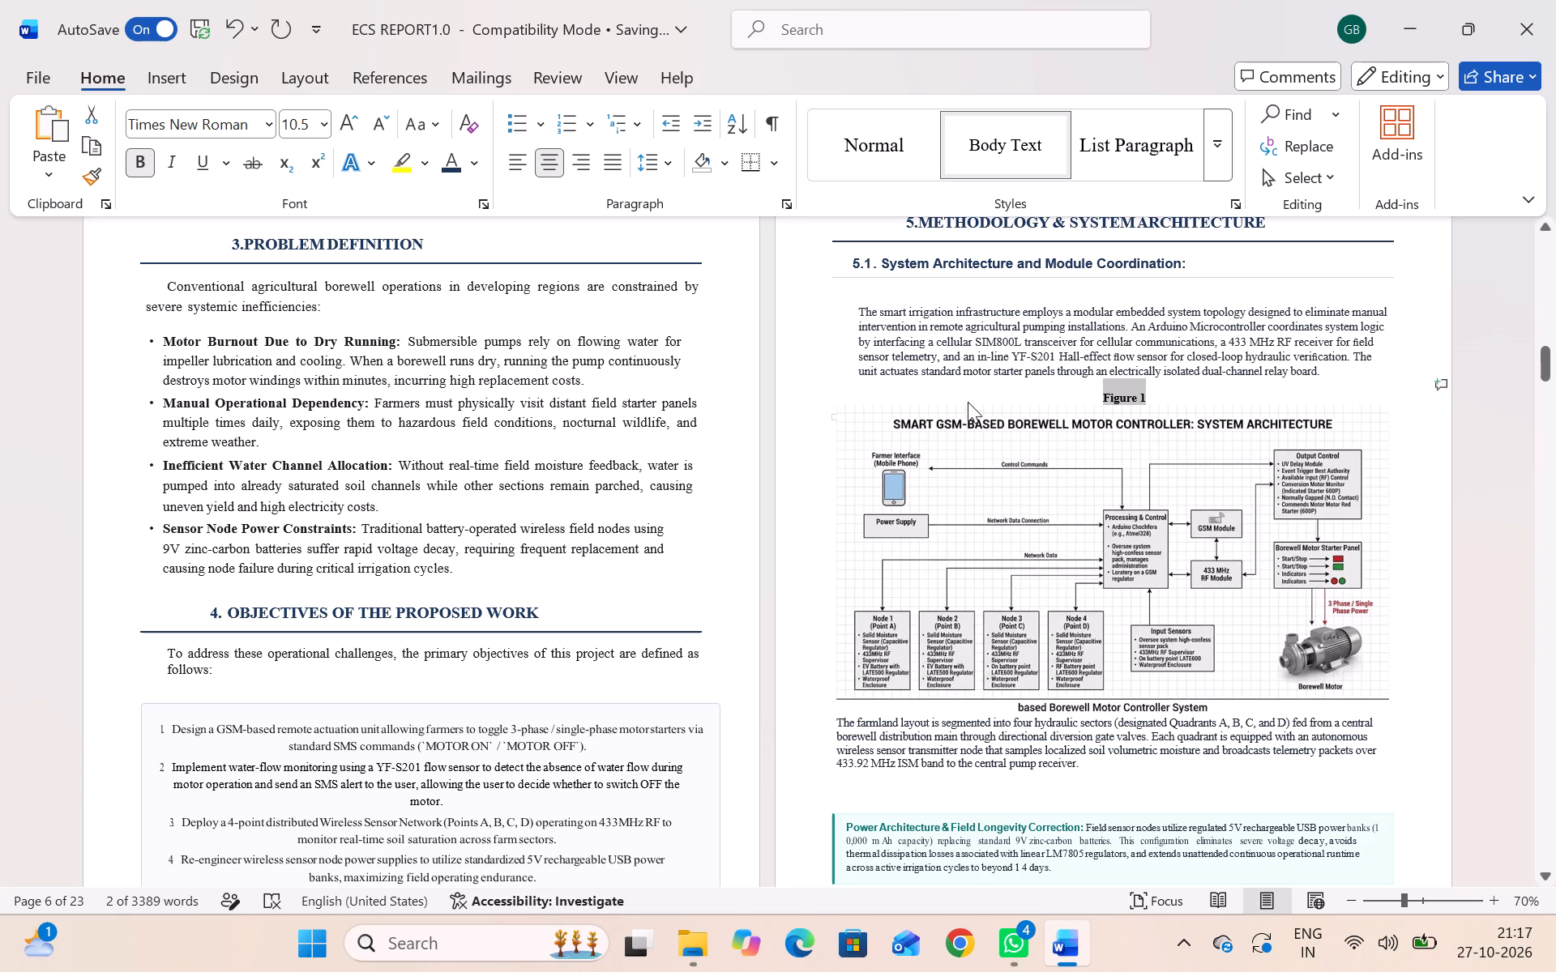
pyautogui.click(955, 386)
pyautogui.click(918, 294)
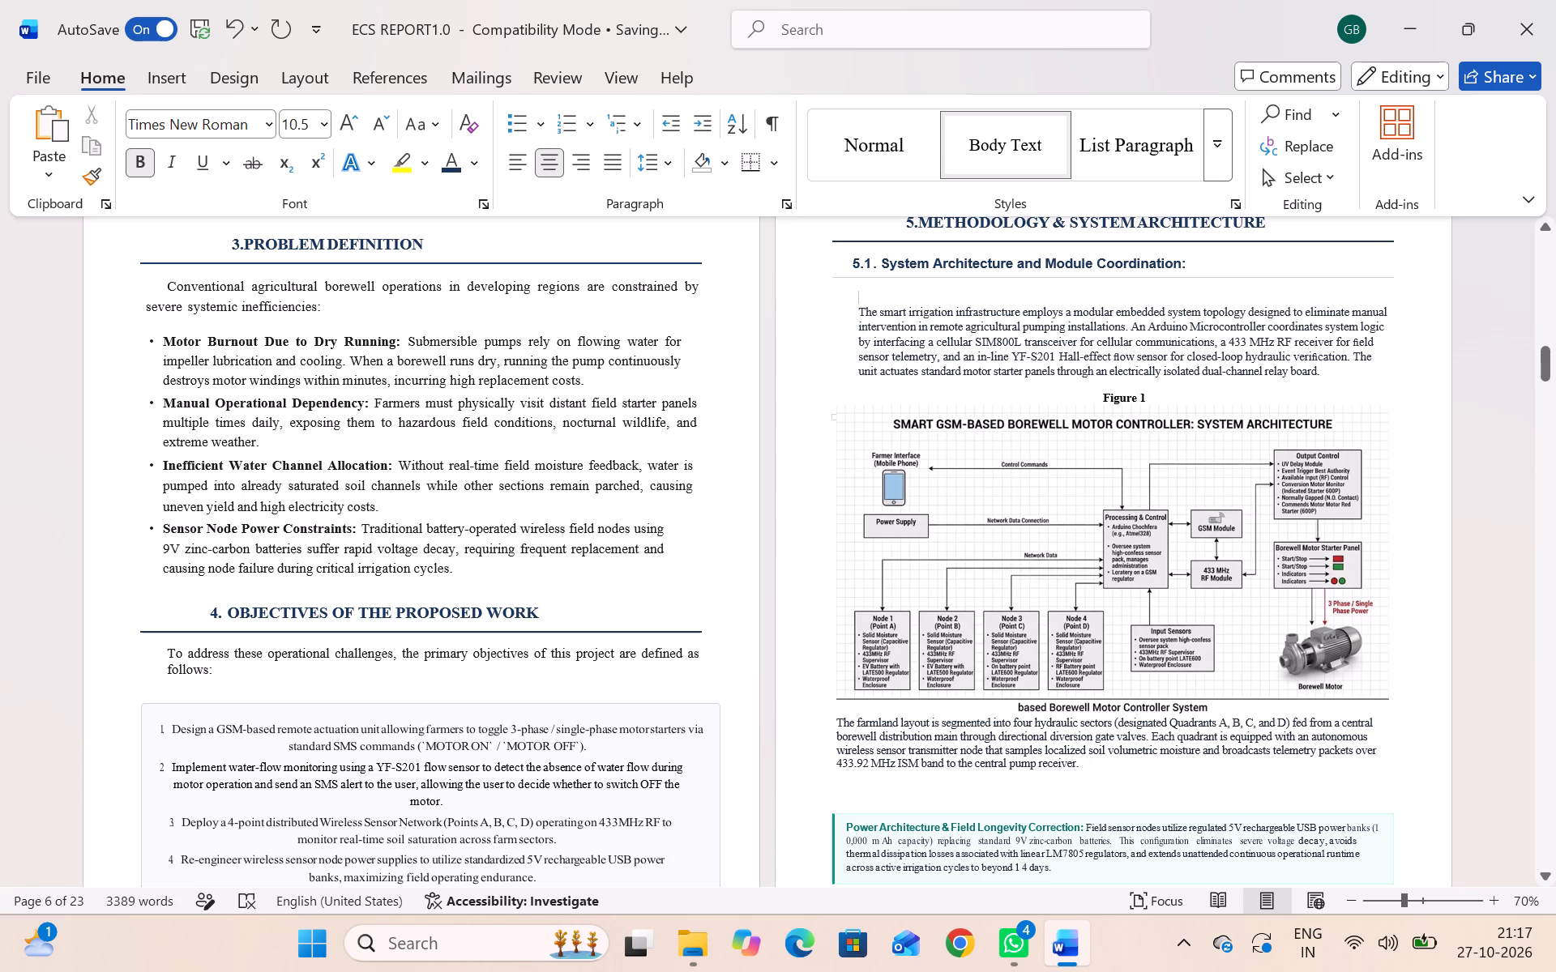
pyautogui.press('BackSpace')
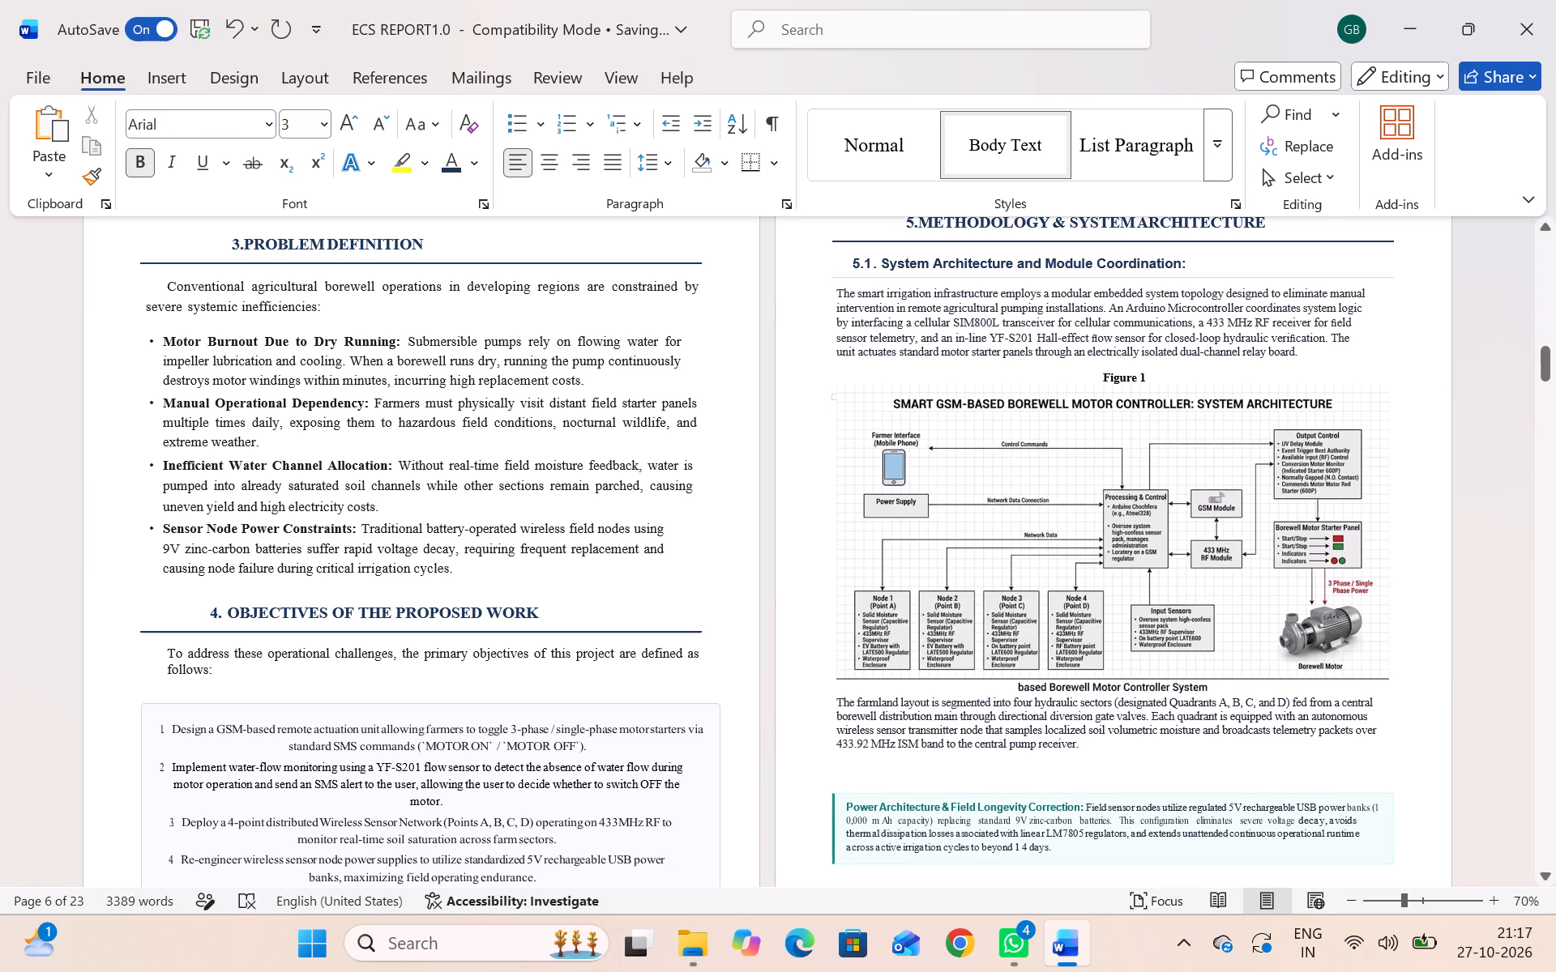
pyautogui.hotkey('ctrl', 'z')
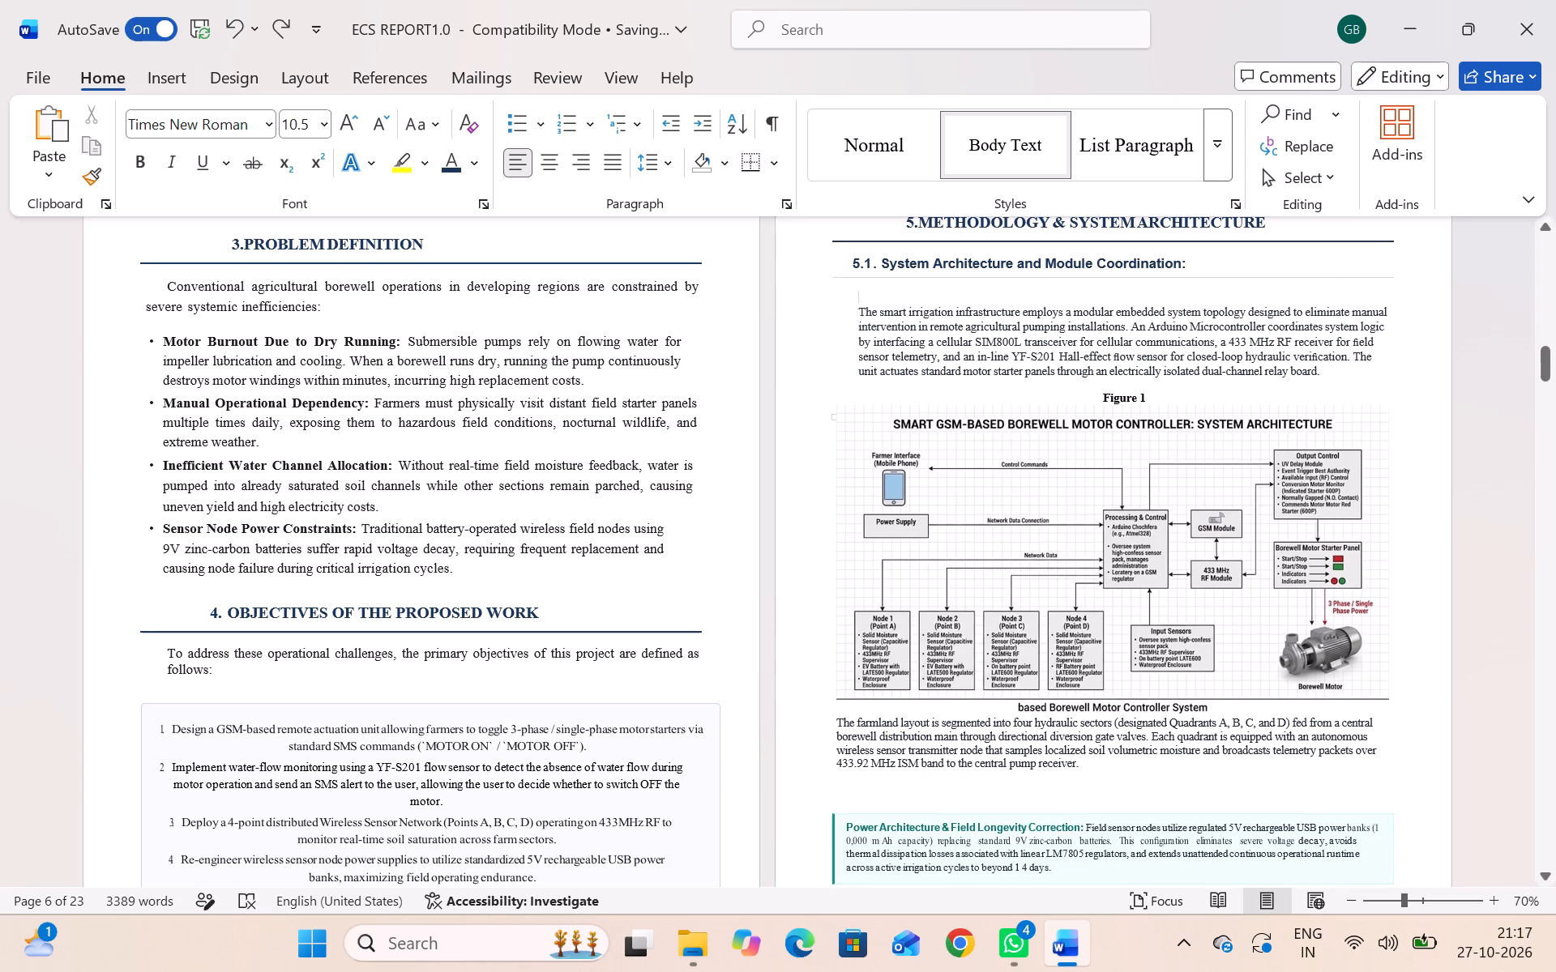
# Delete the blank line between the 5.1 heading and its opening paragraph.
pyautogui.click(875, 292)
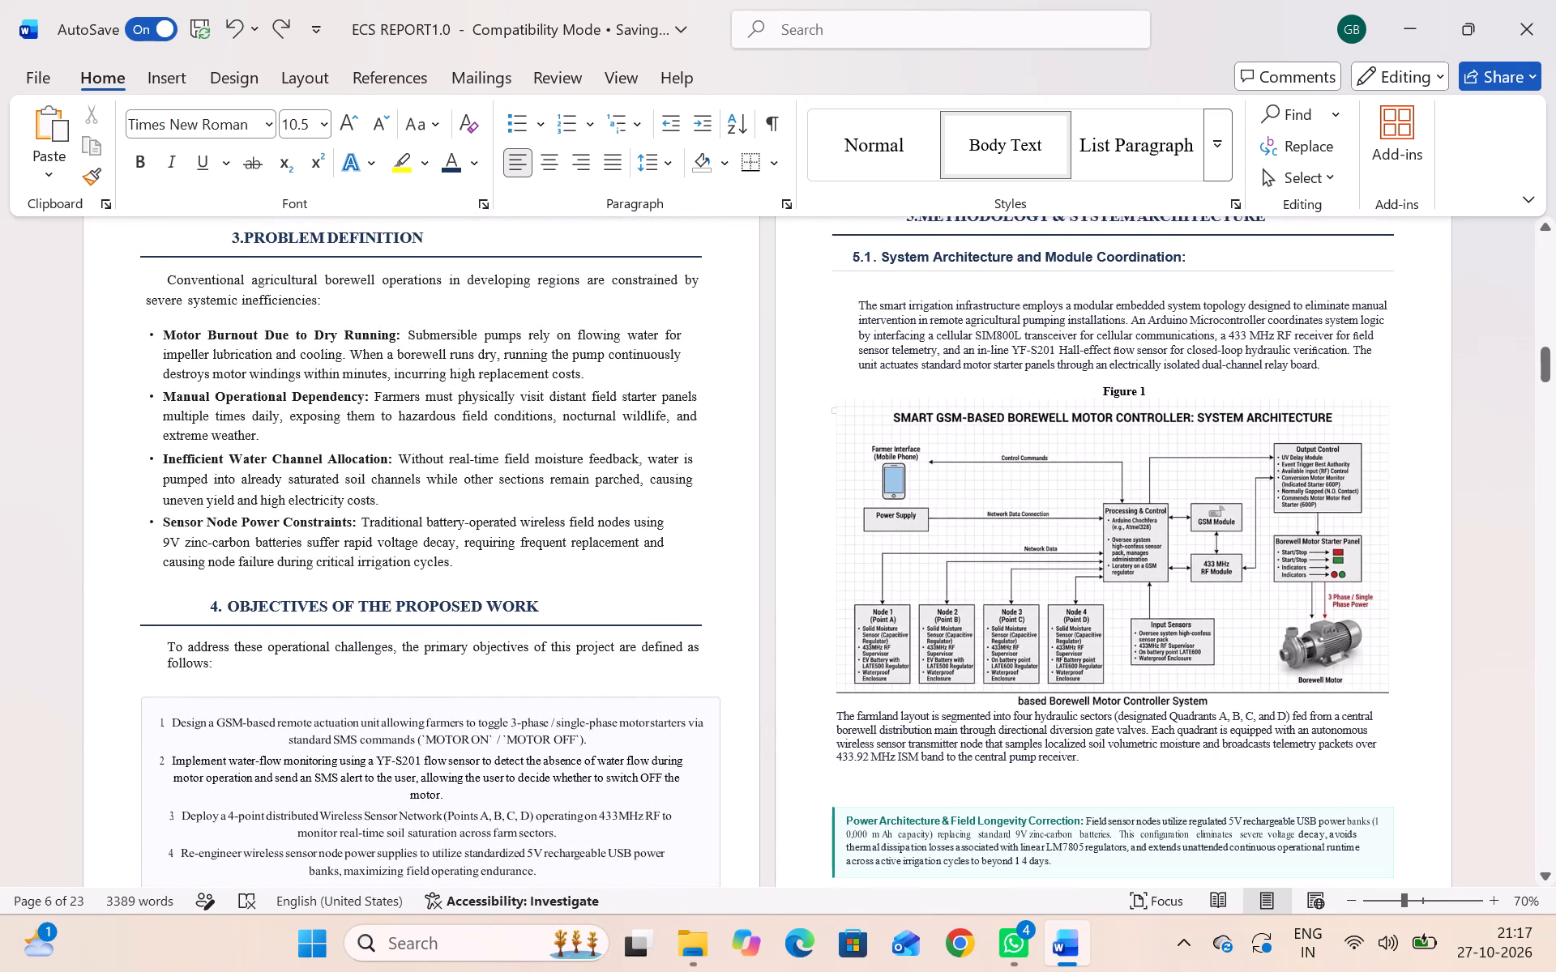
pyautogui.press('BackSpace')
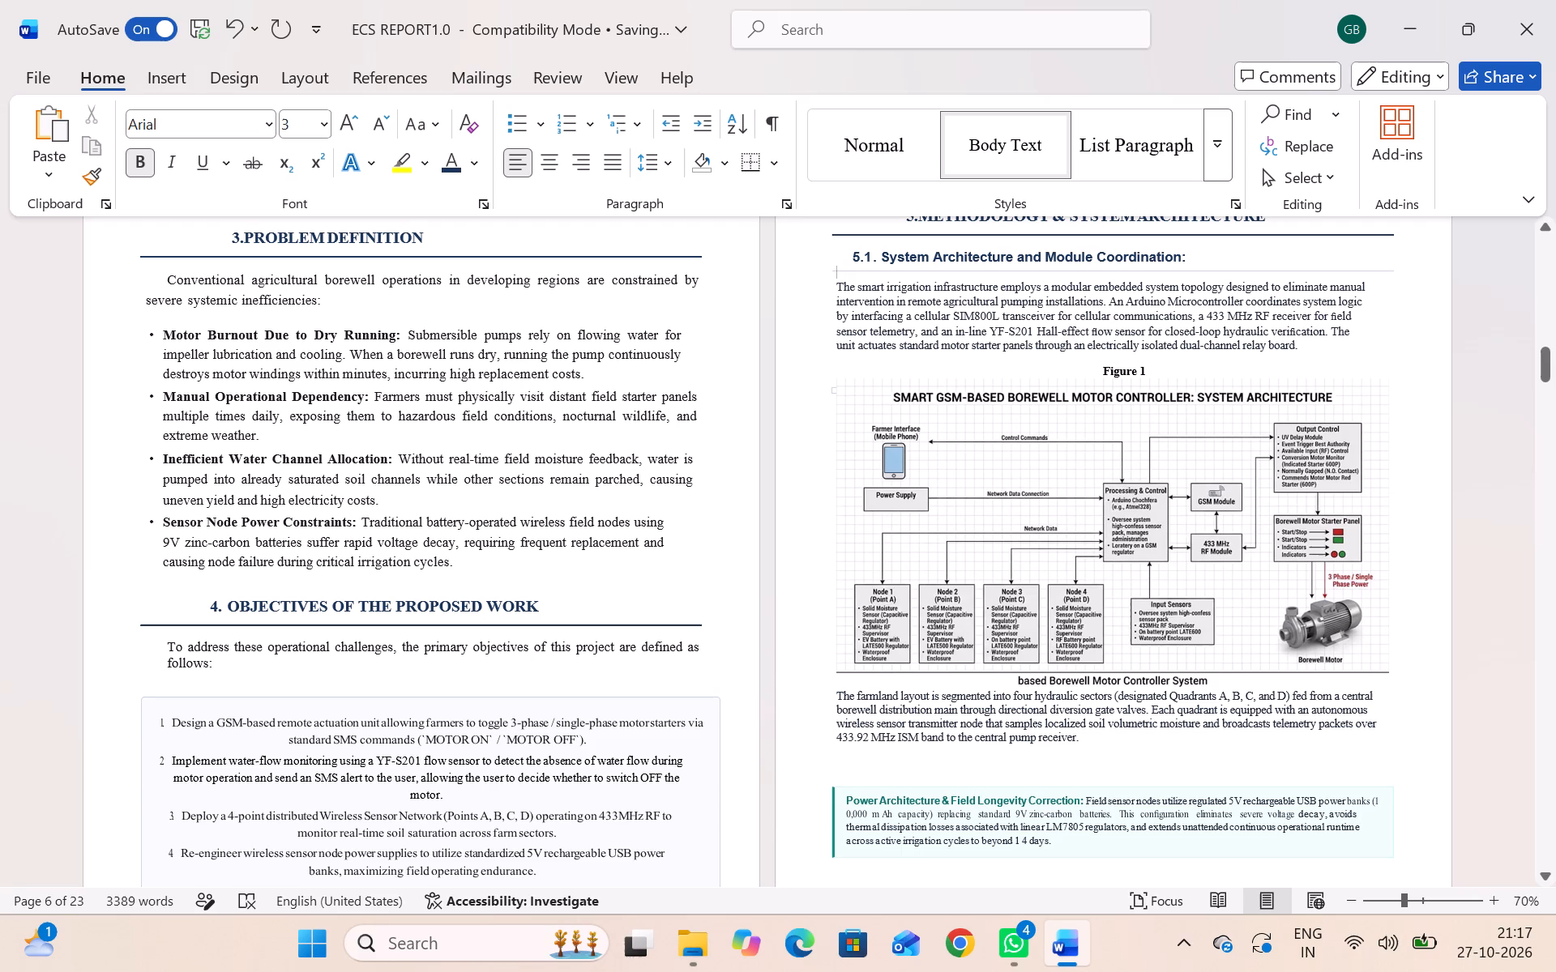
# Justify the opening paragraph of section 5.1 after trying centre alignment on it.
pyautogui.moveTo(834, 288); pyautogui.dragTo(1302, 346)
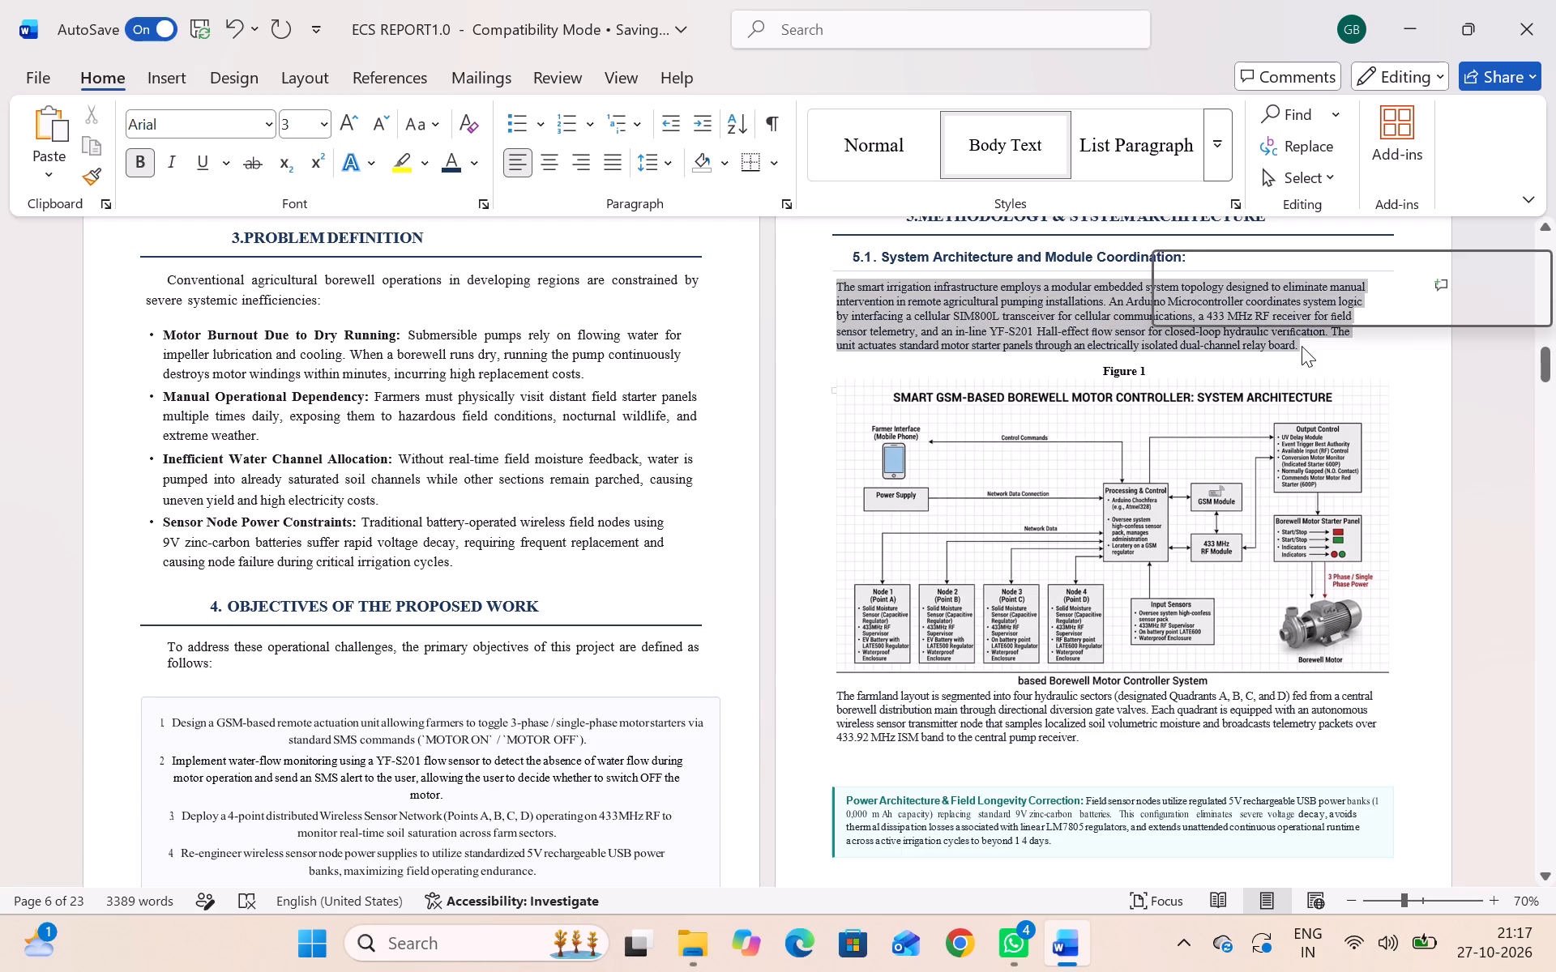
pyautogui.click(553, 166)
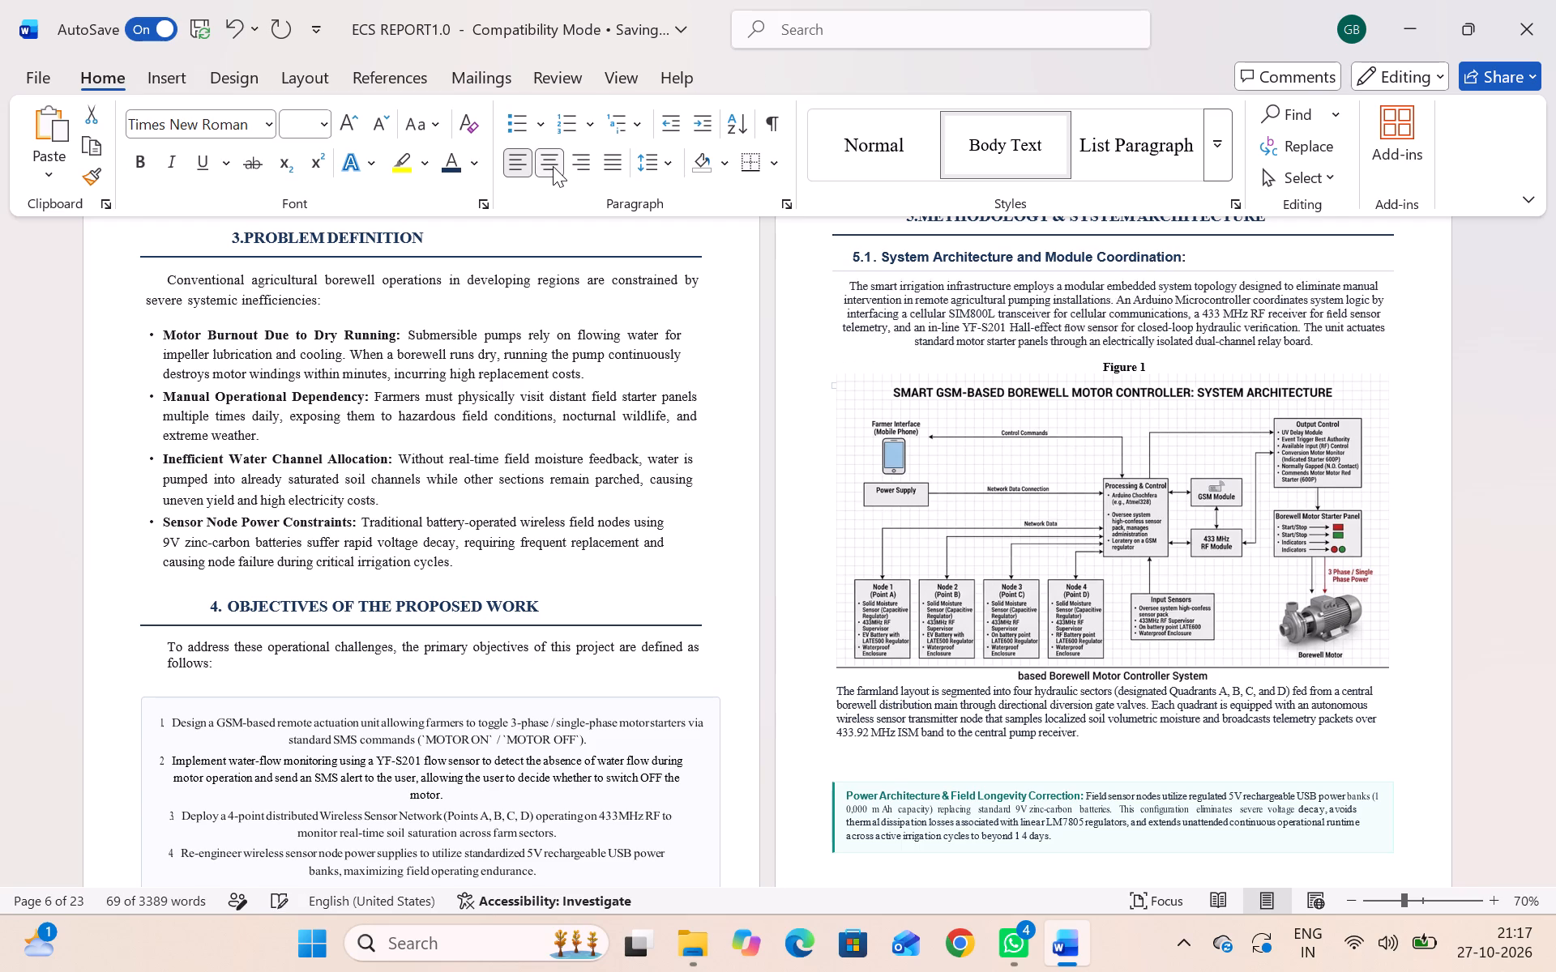
pyautogui.click(605, 165)
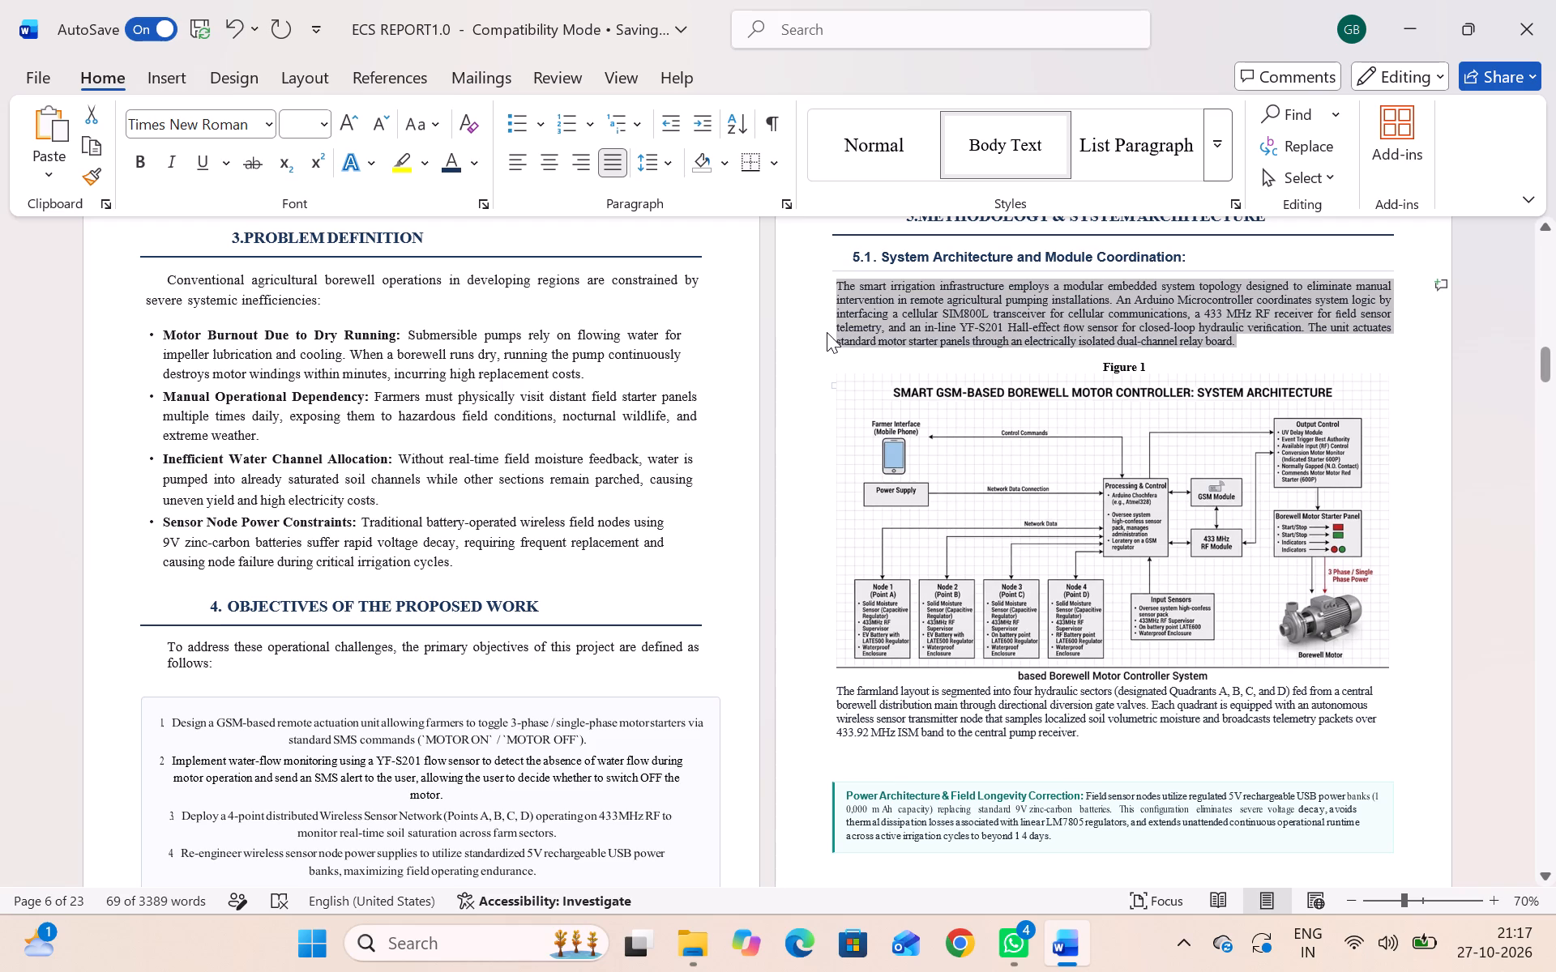
pyautogui.click(824, 330)
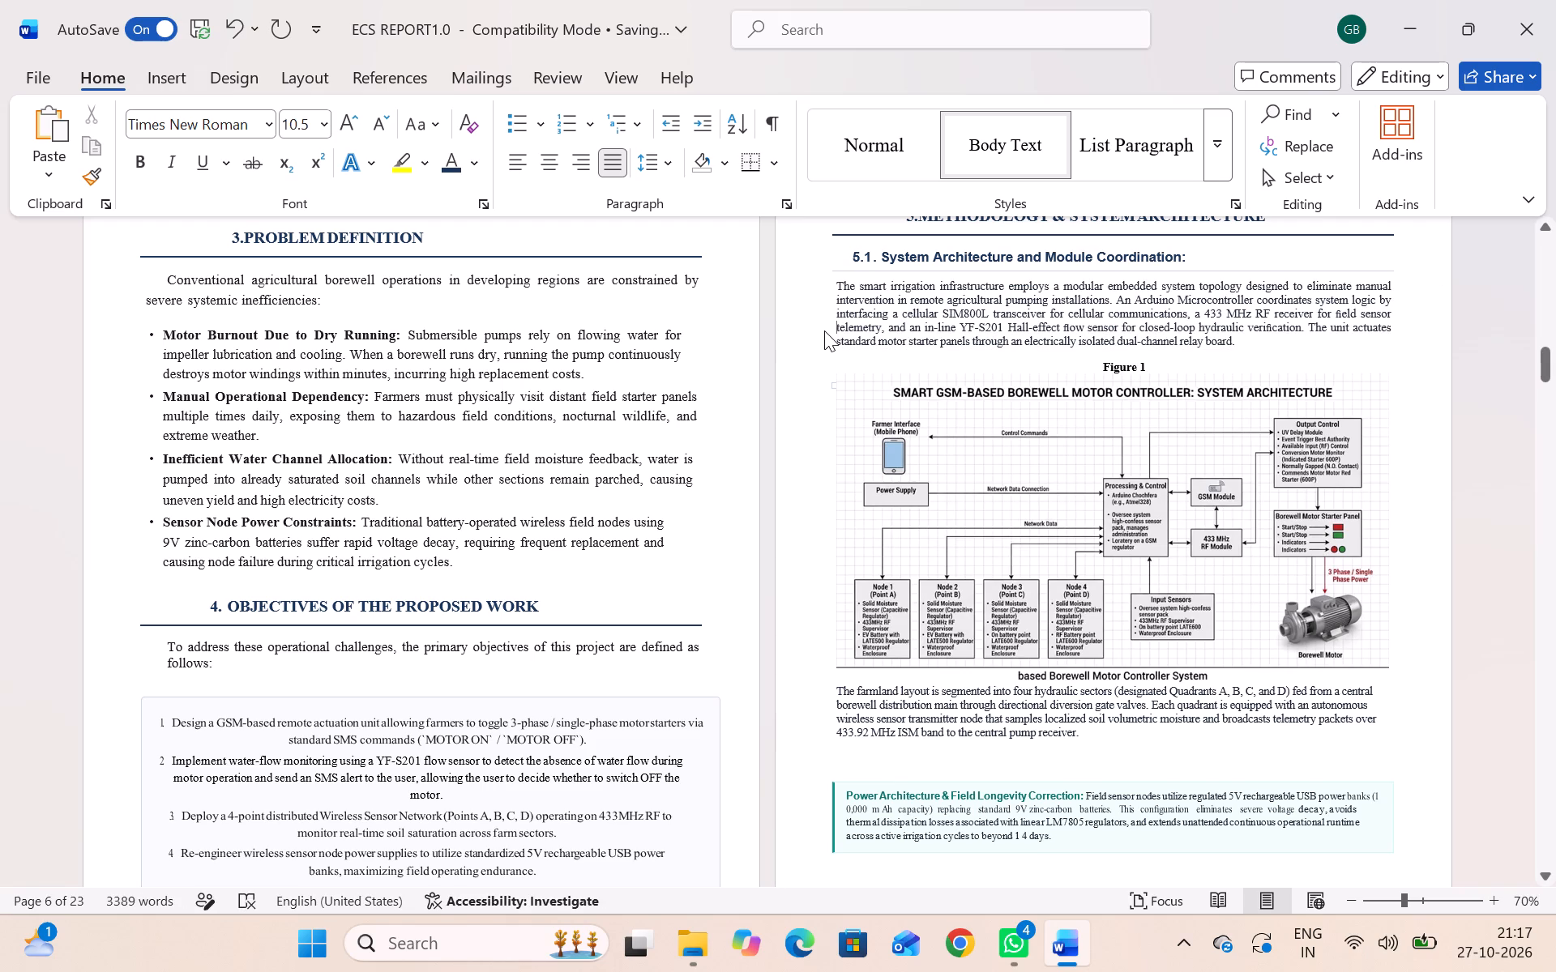
pyautogui.scroll(-1, 824, 330)
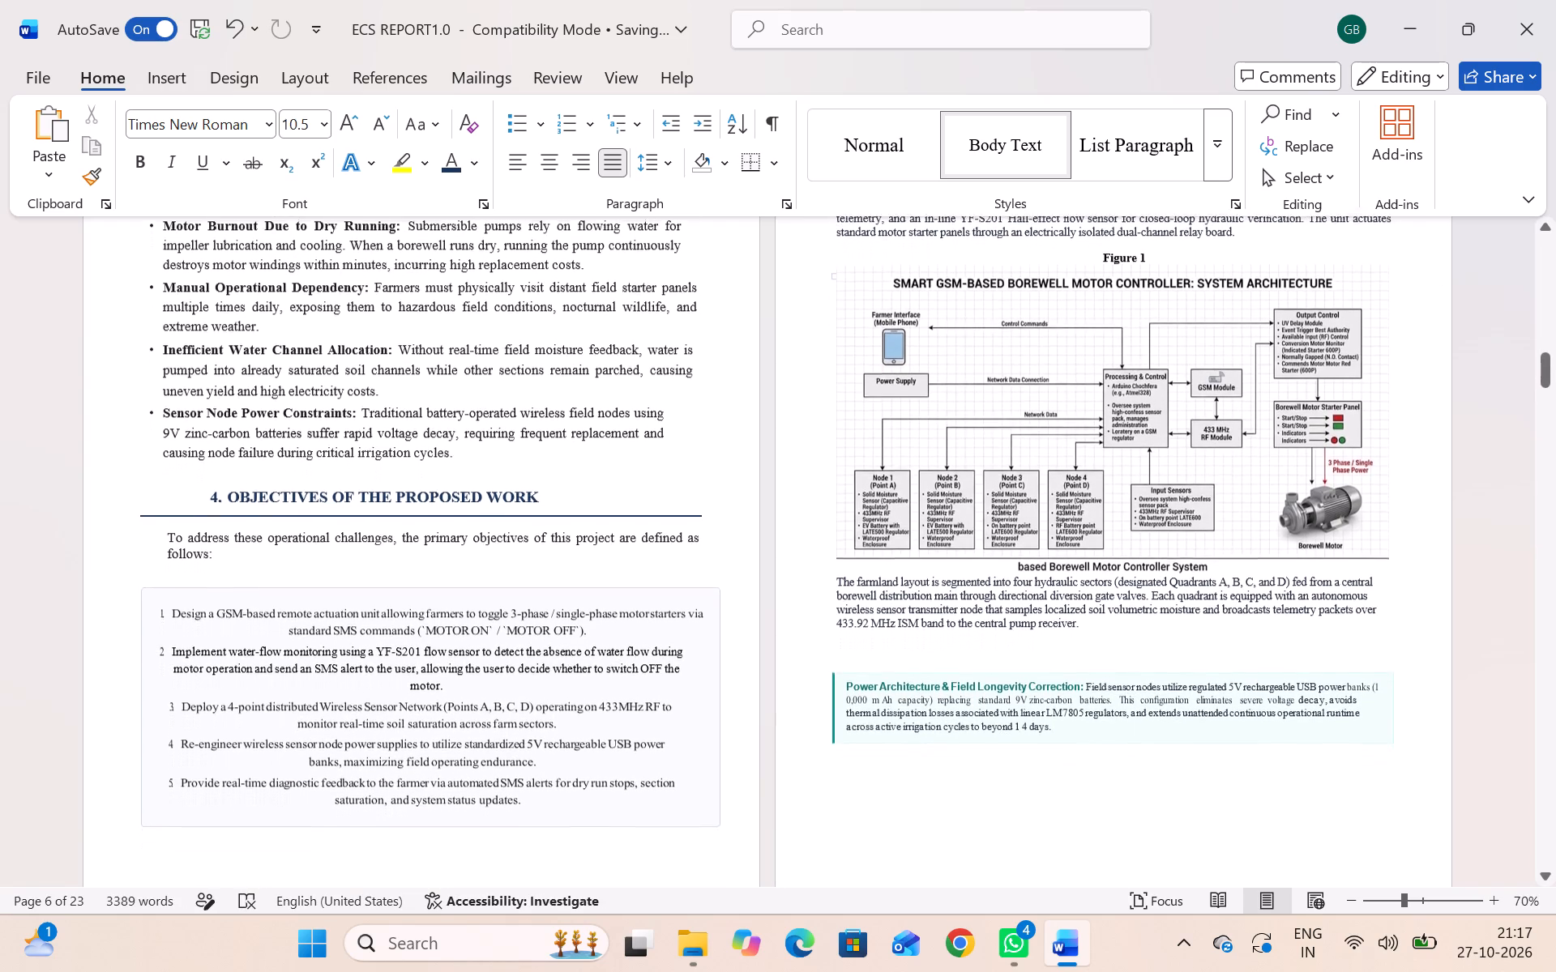
# Insert a blank line between the 5.2 heading and the field deployment diagram.
pyautogui.scroll(-5, 824, 330)
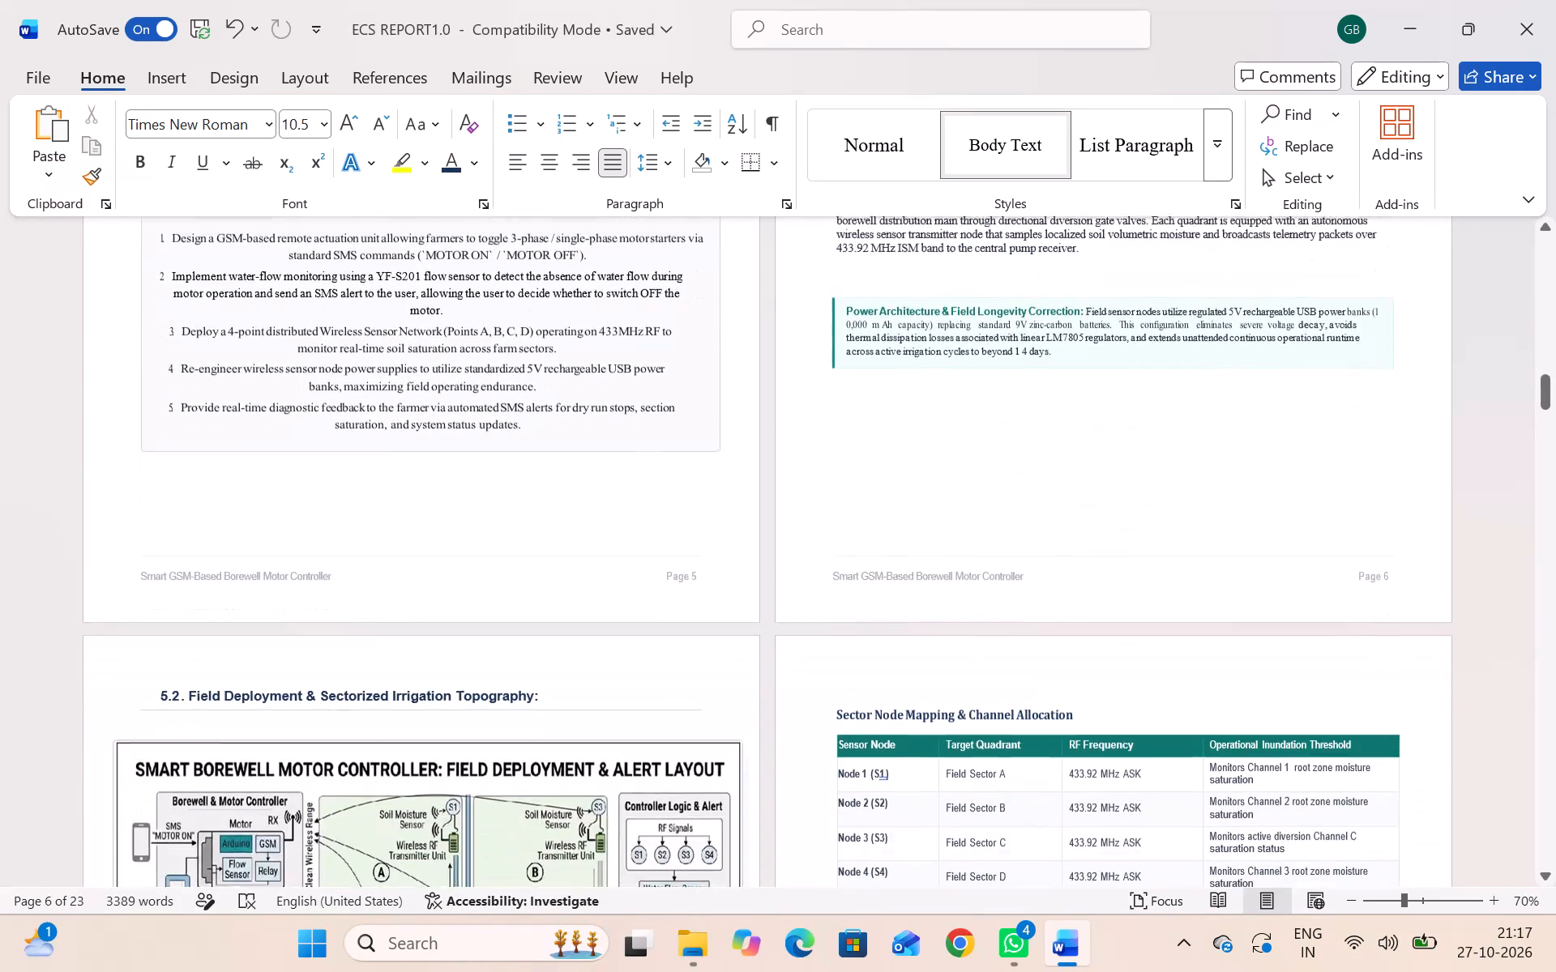
pyautogui.scroll(-3, 824, 330)
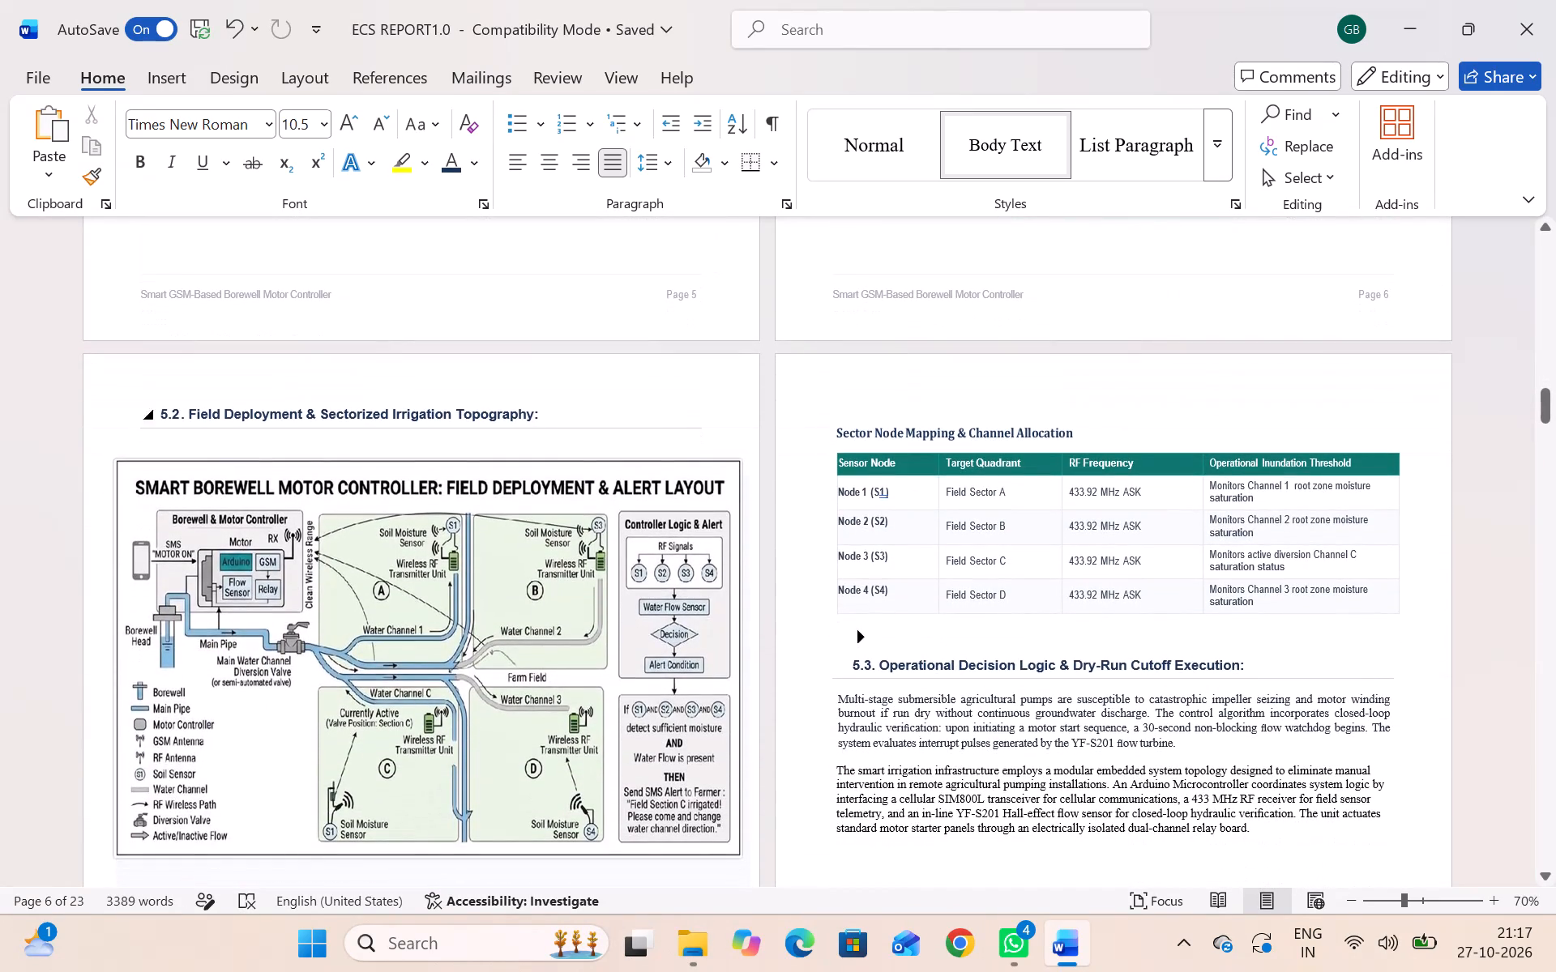
pyautogui.click(614, 437)
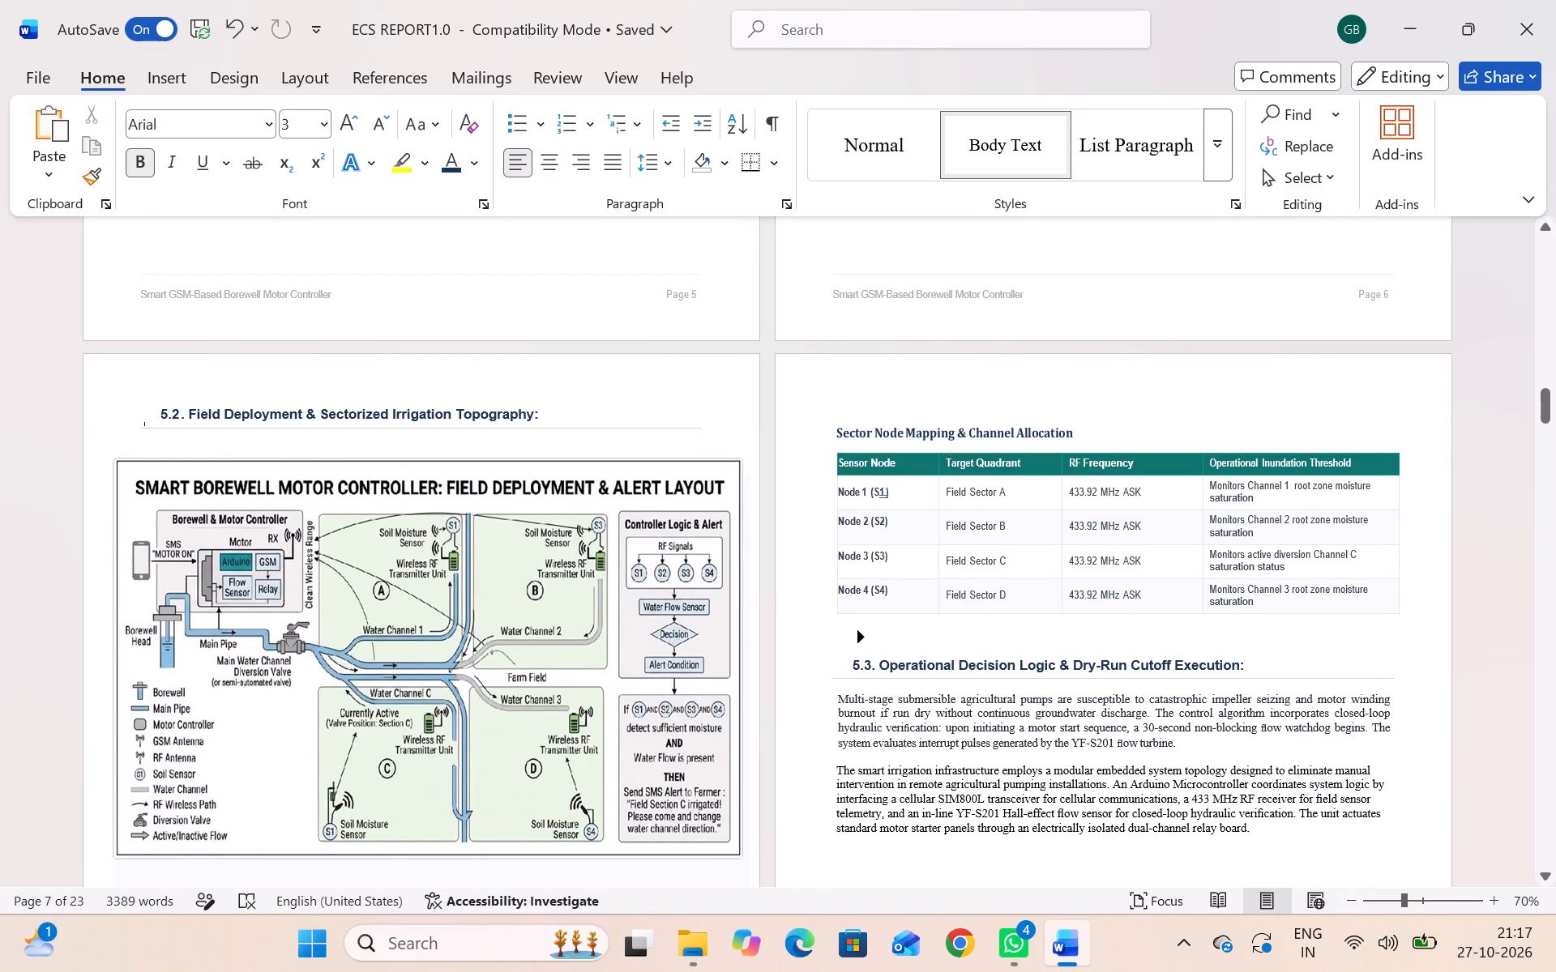
pyautogui.press('Return')
pyautogui.press('Down')
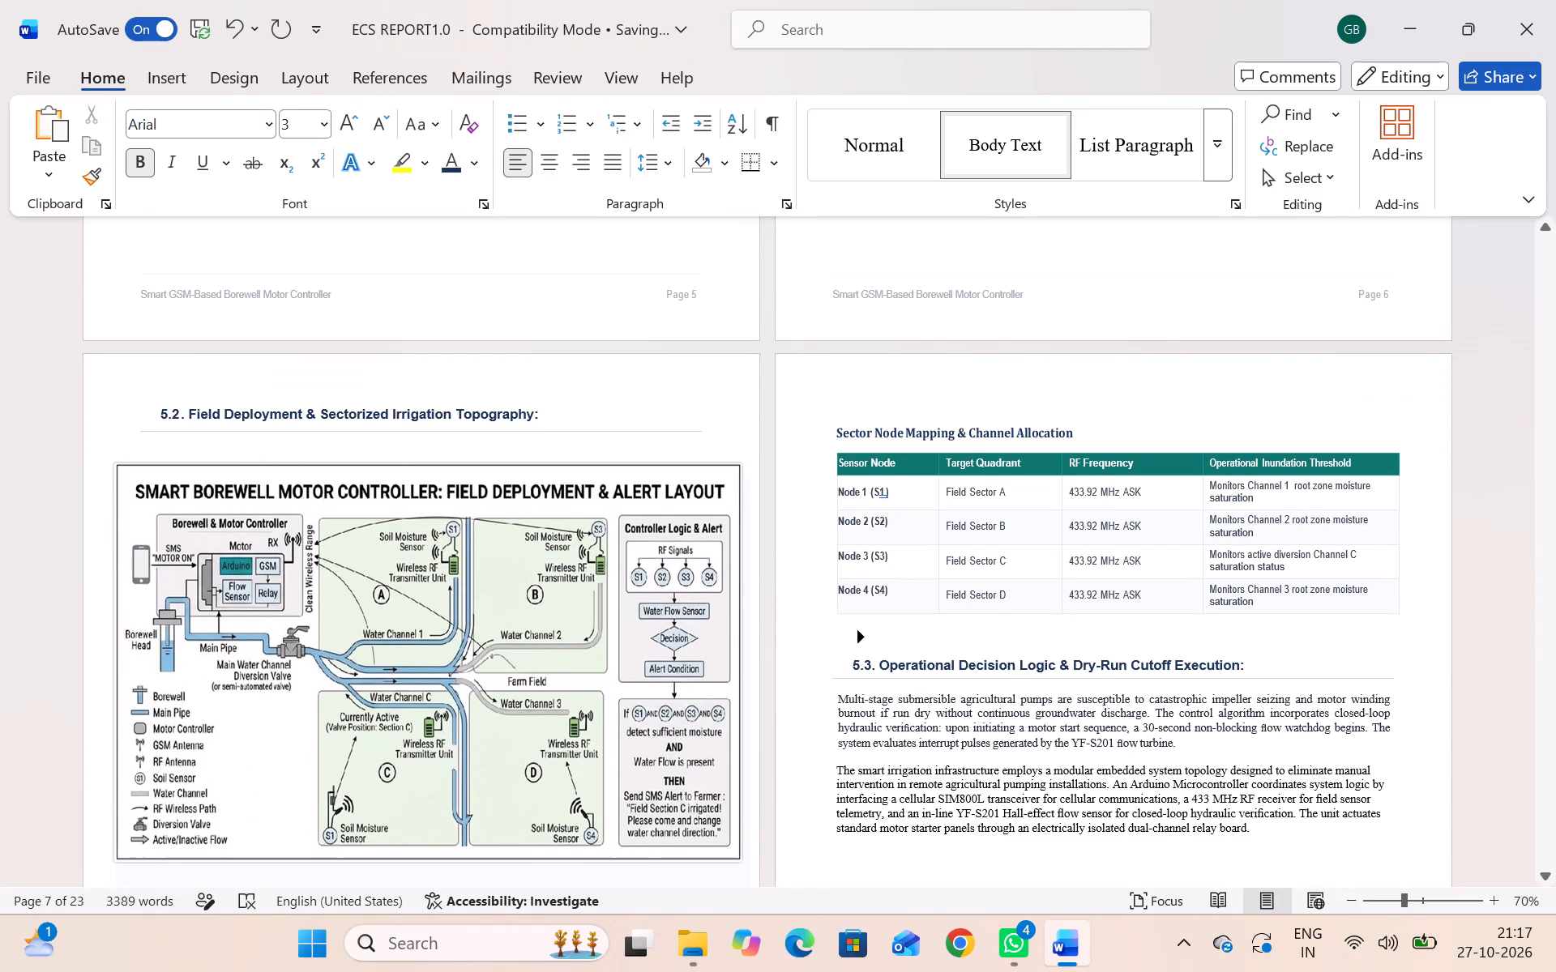
pyautogui.press('Up')
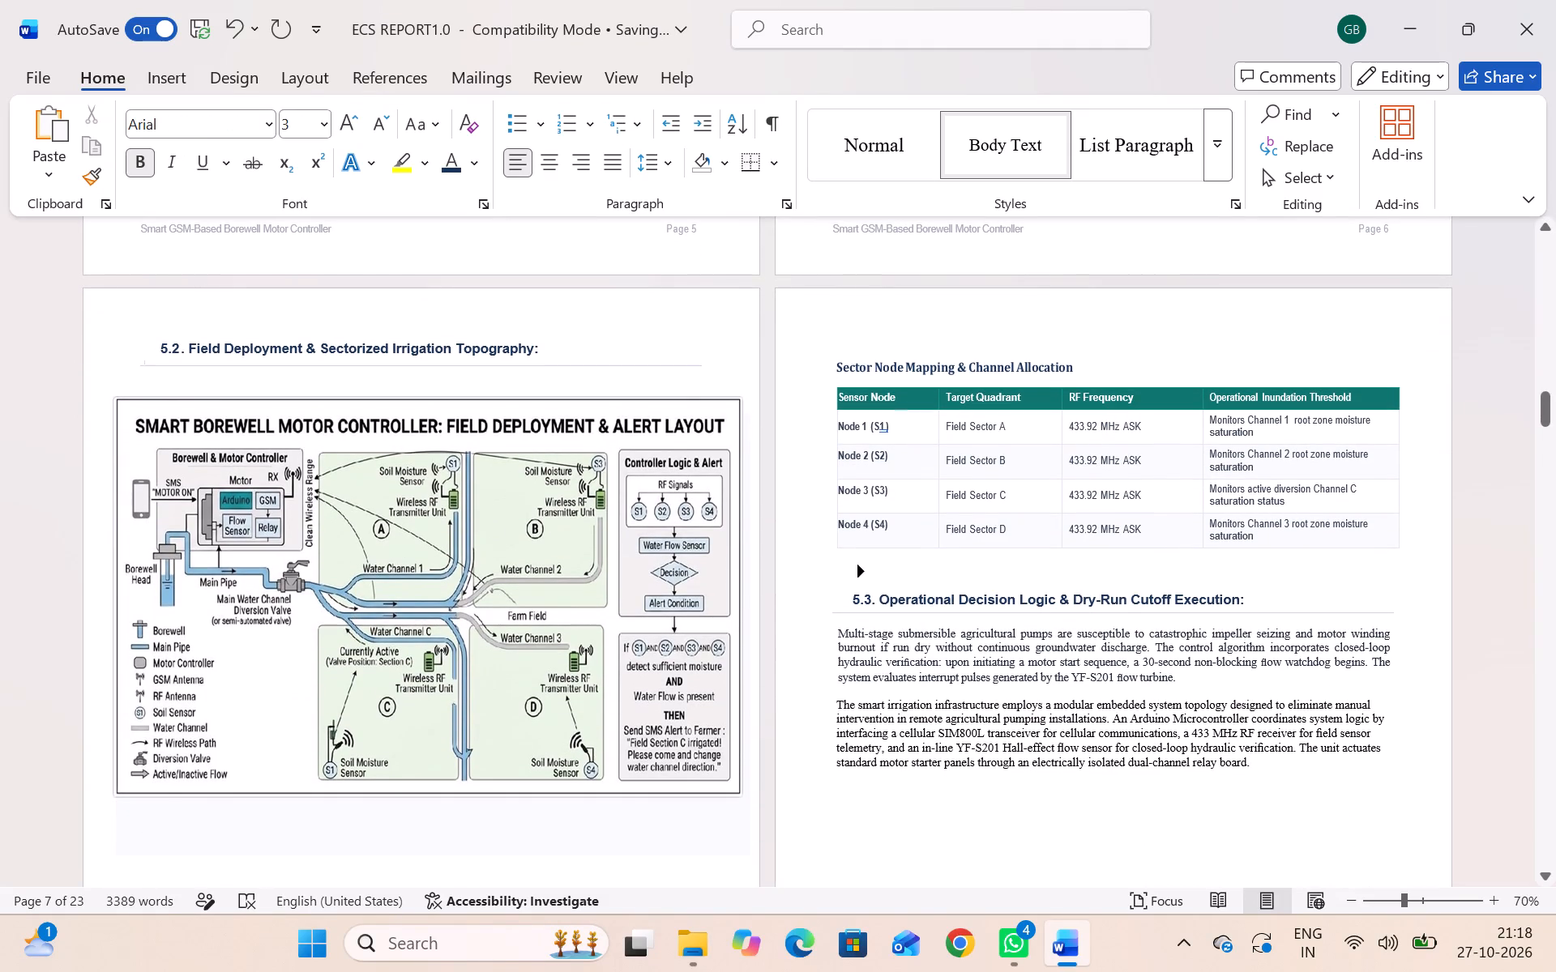
# Add a bold "Figure 2" label below the field deployment and alert layout diagram in section 5.2.
pyautogui.press('Down')
pyautogui.hscroll(-1, 614, 437)
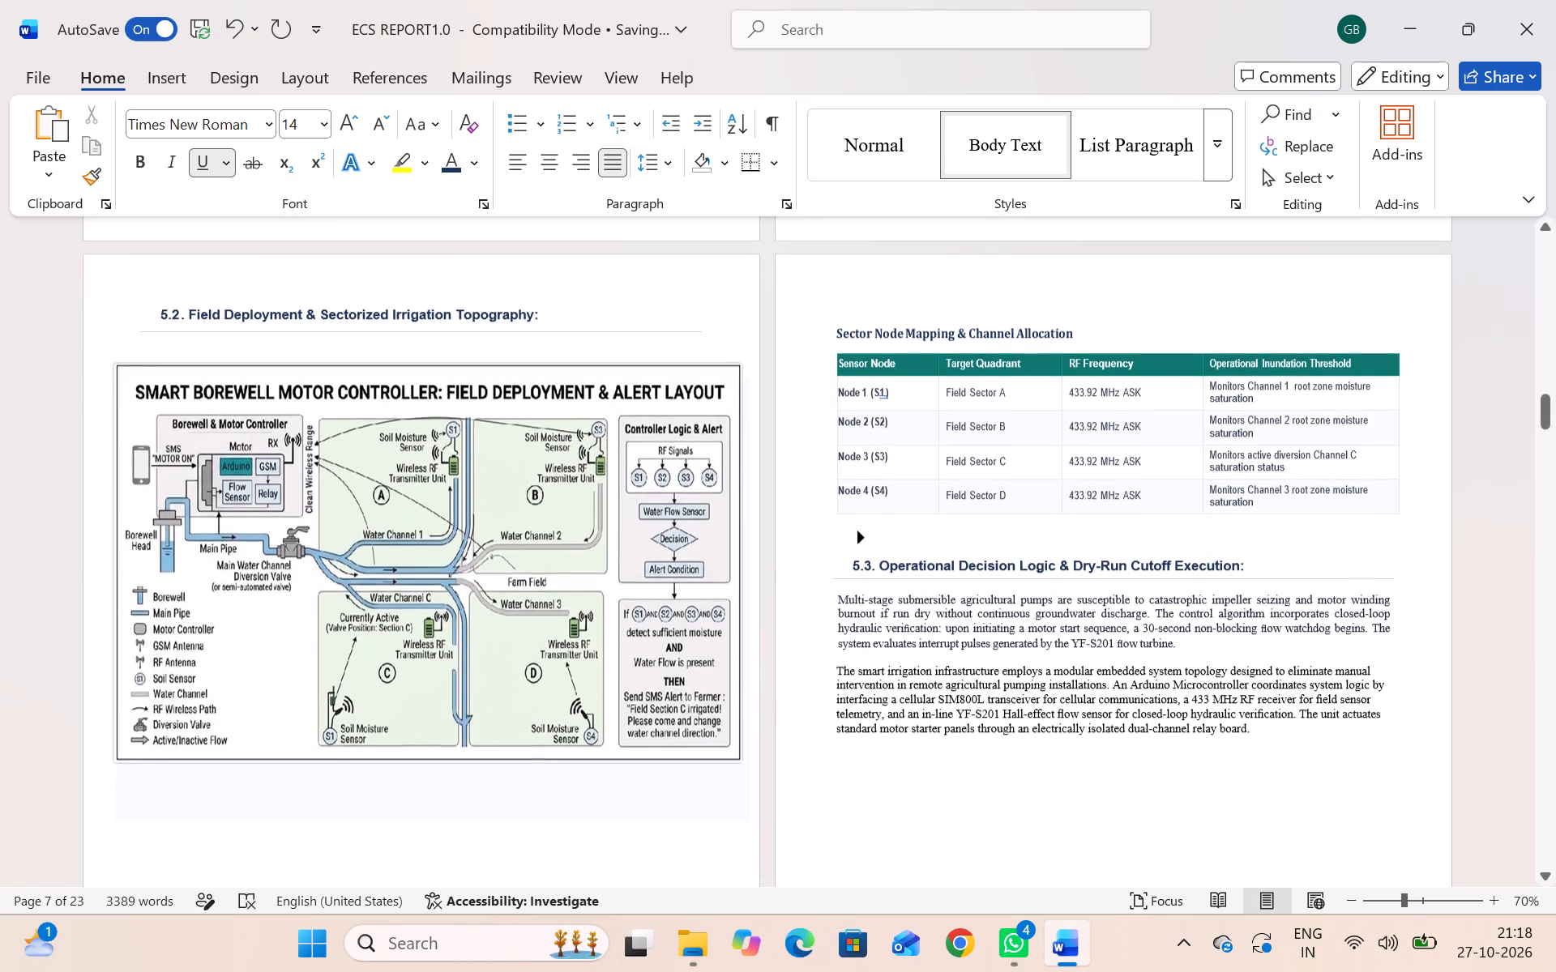
pyautogui.hscroll(-1, 614, 437)
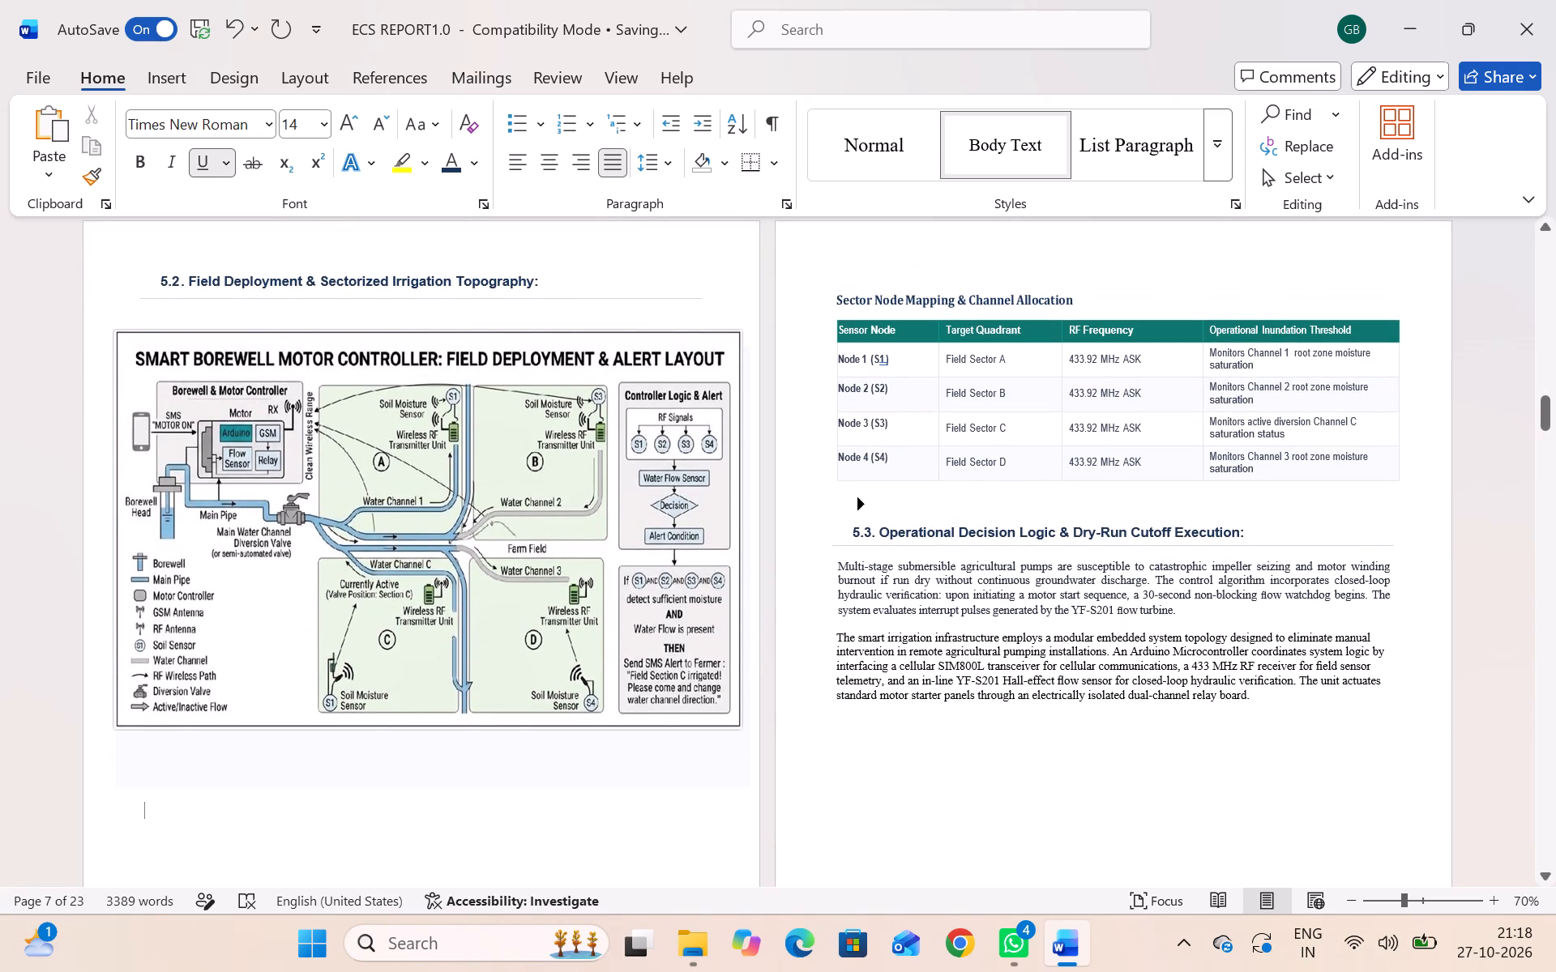
pyautogui.write('FI')
pyautogui.press('BackSpace')
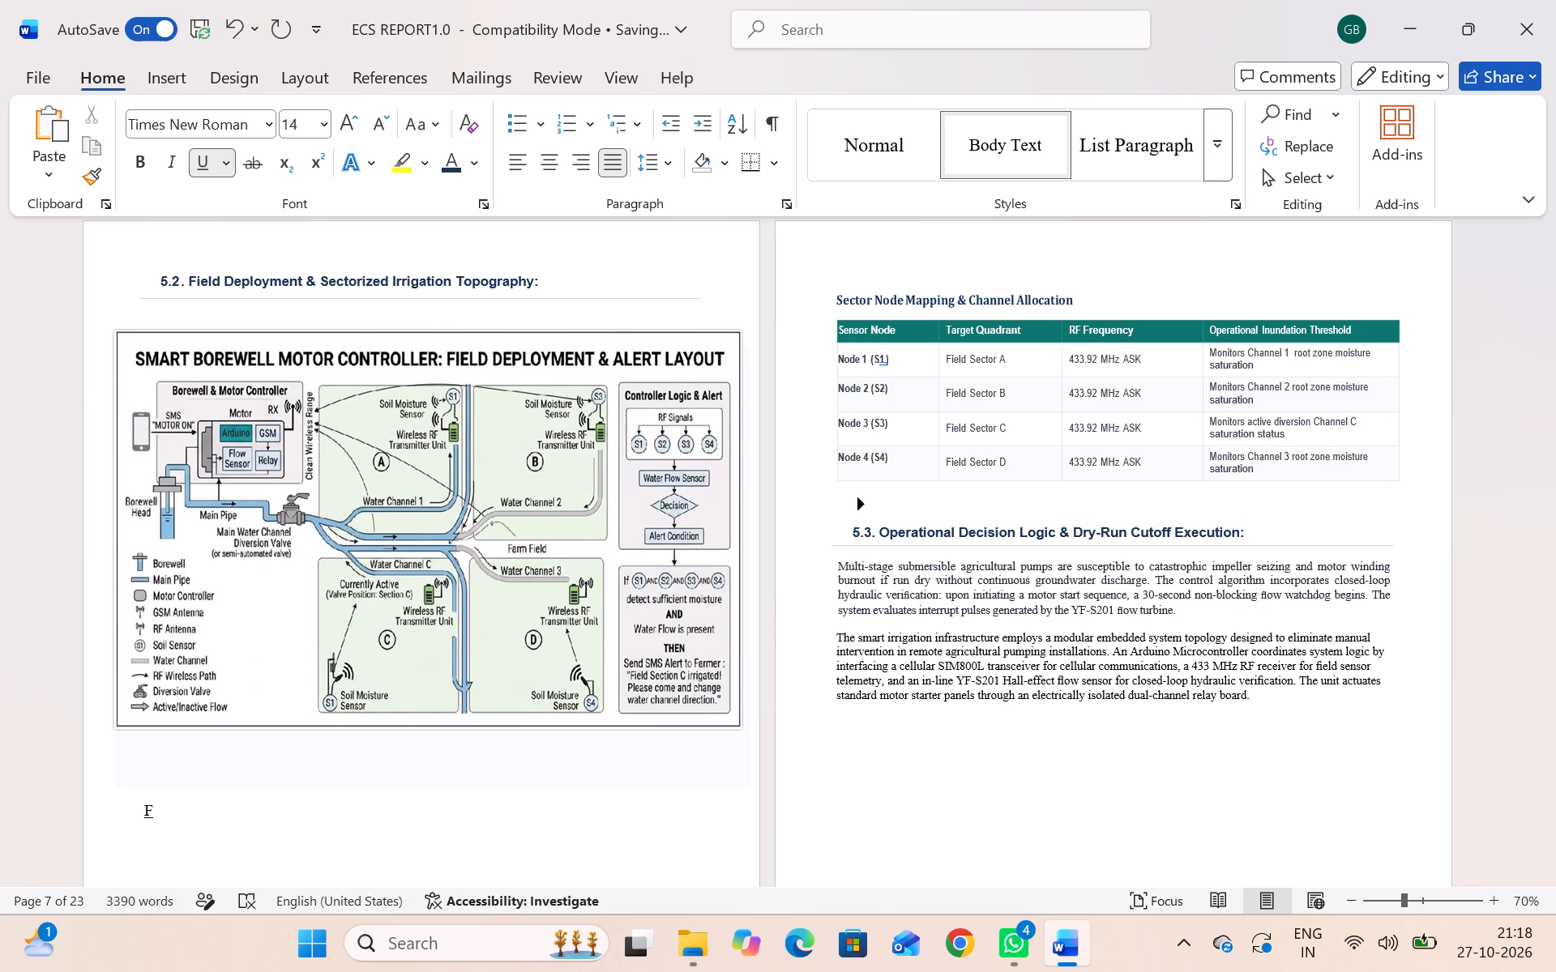
pyautogui.write('gure')
pyautogui.press('space')
pyautogui.press('2')
pyautogui.moveTo(200, 808); pyautogui.dragTo(143, 799)
pyautogui.moveTo(143, 799); pyautogui.dragTo(143, 799)
pyautogui.hotkey('ctrl', 'b')
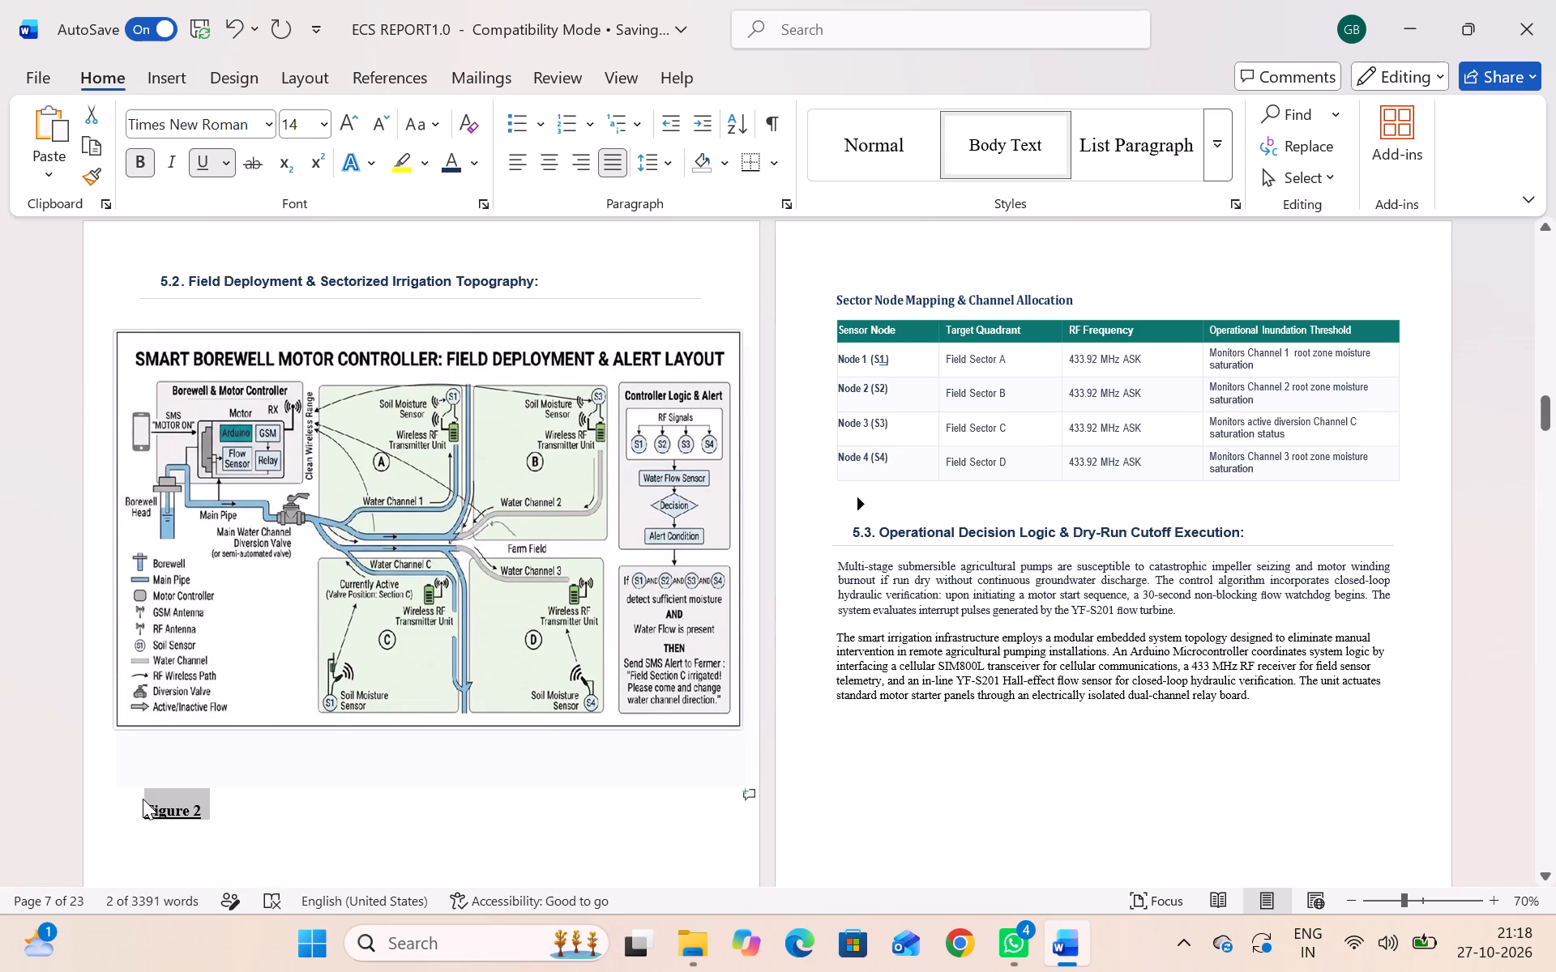
# Centre the "Figure 2" label below the field deployment diagram.
pyautogui.click(239, 811)
pyautogui.moveTo(207, 812); pyautogui.dragTo(151, 818)
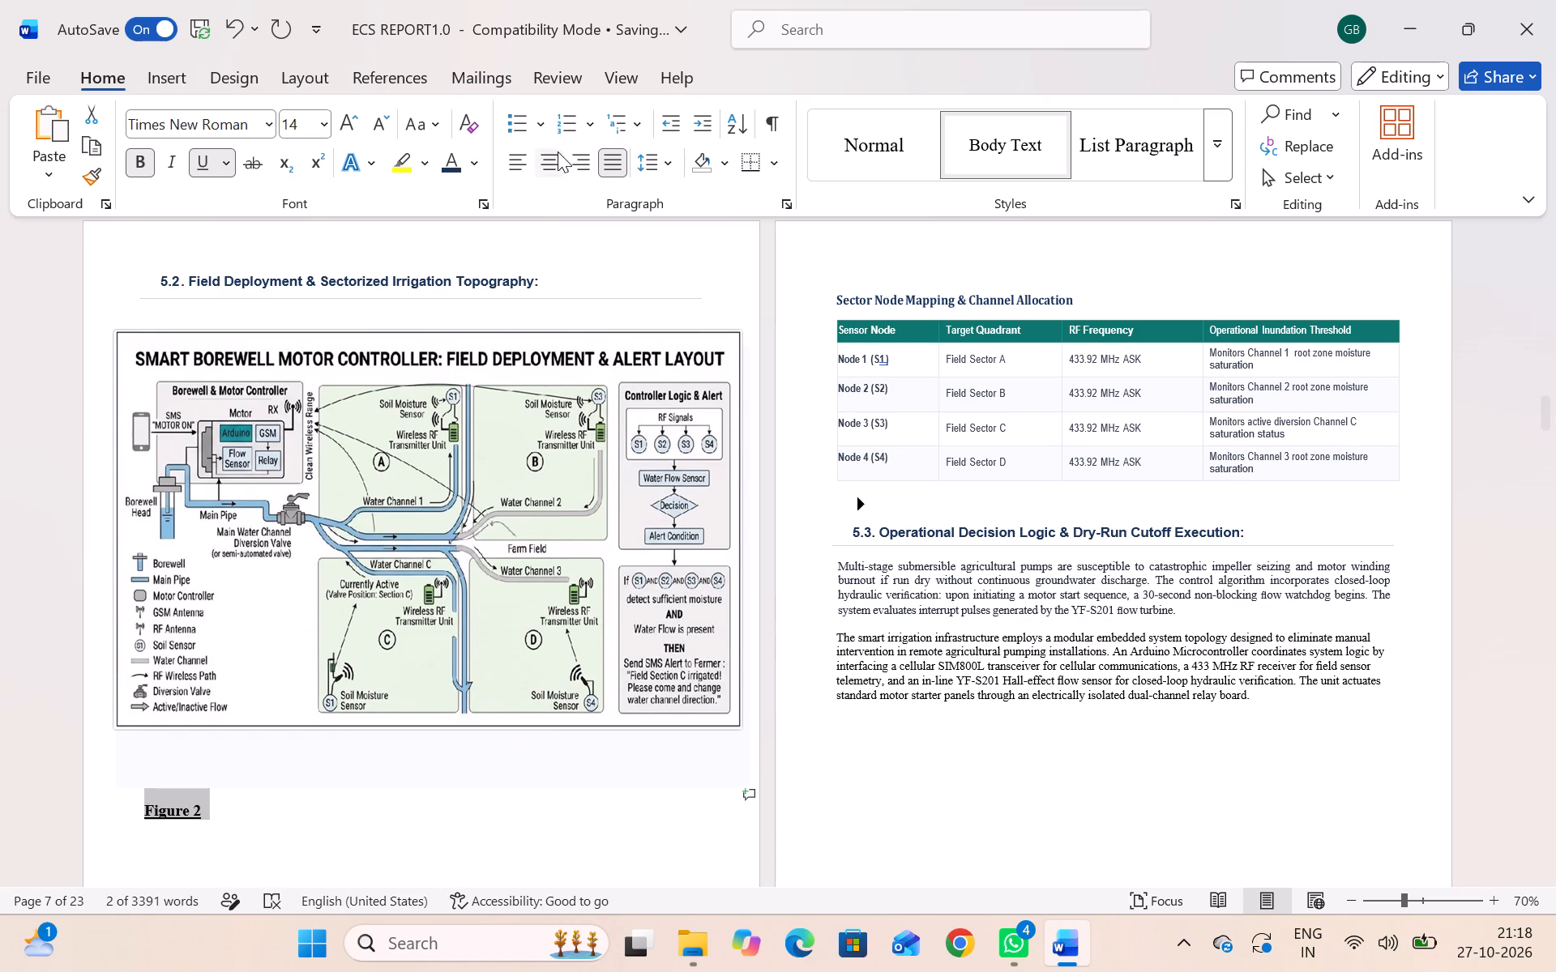
pyautogui.click(554, 163)
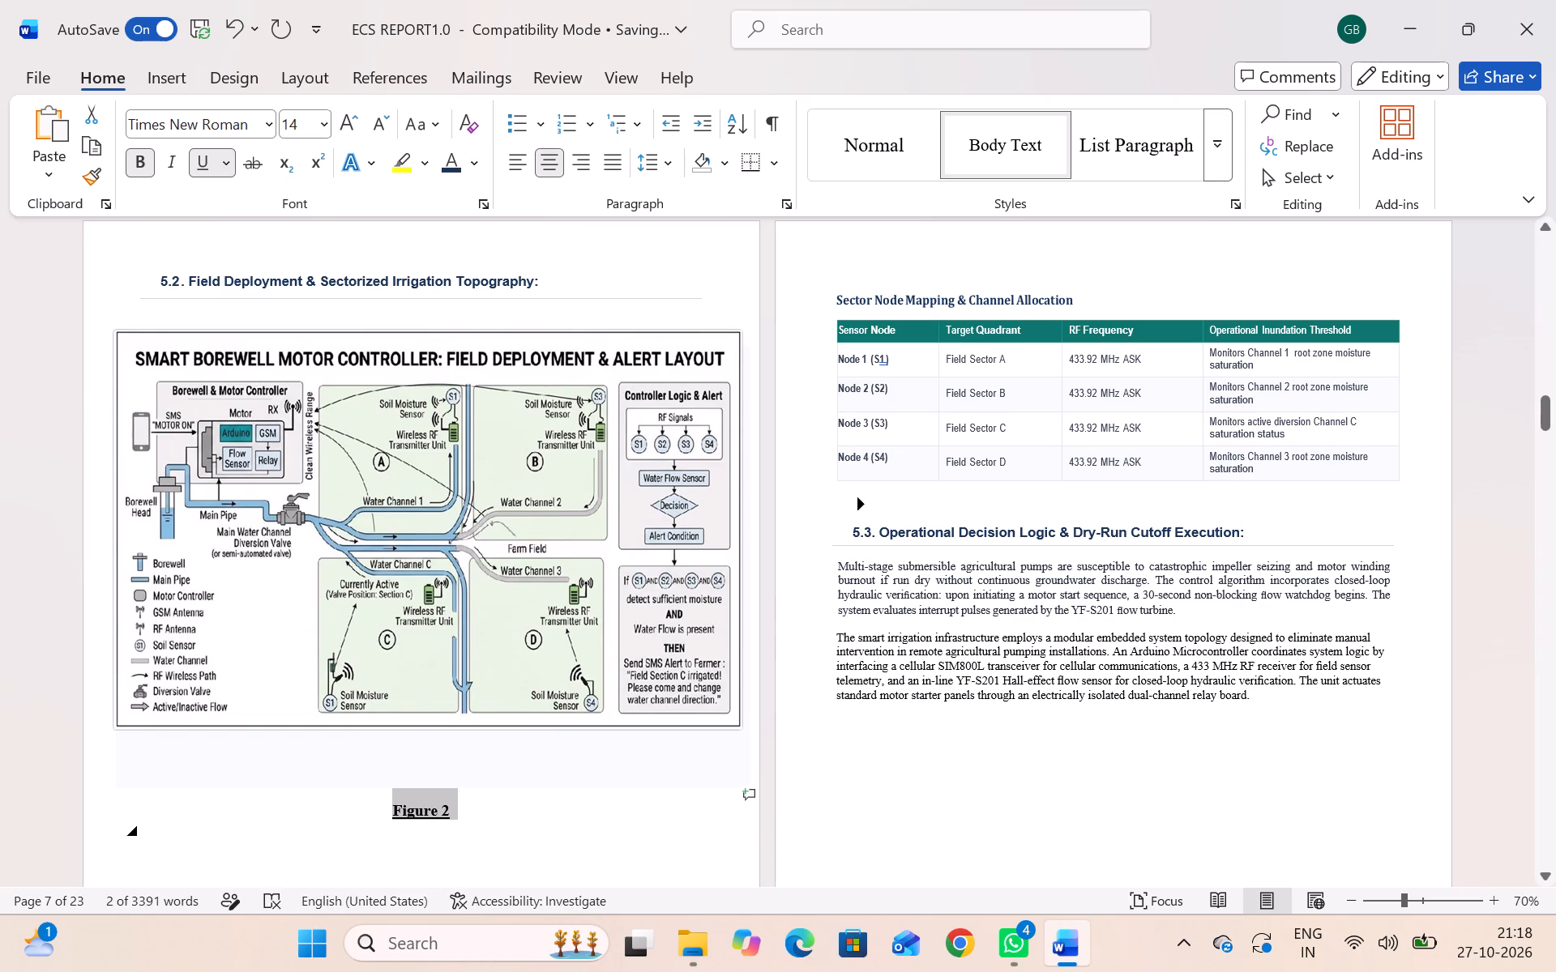
pyautogui.click(614, 836)
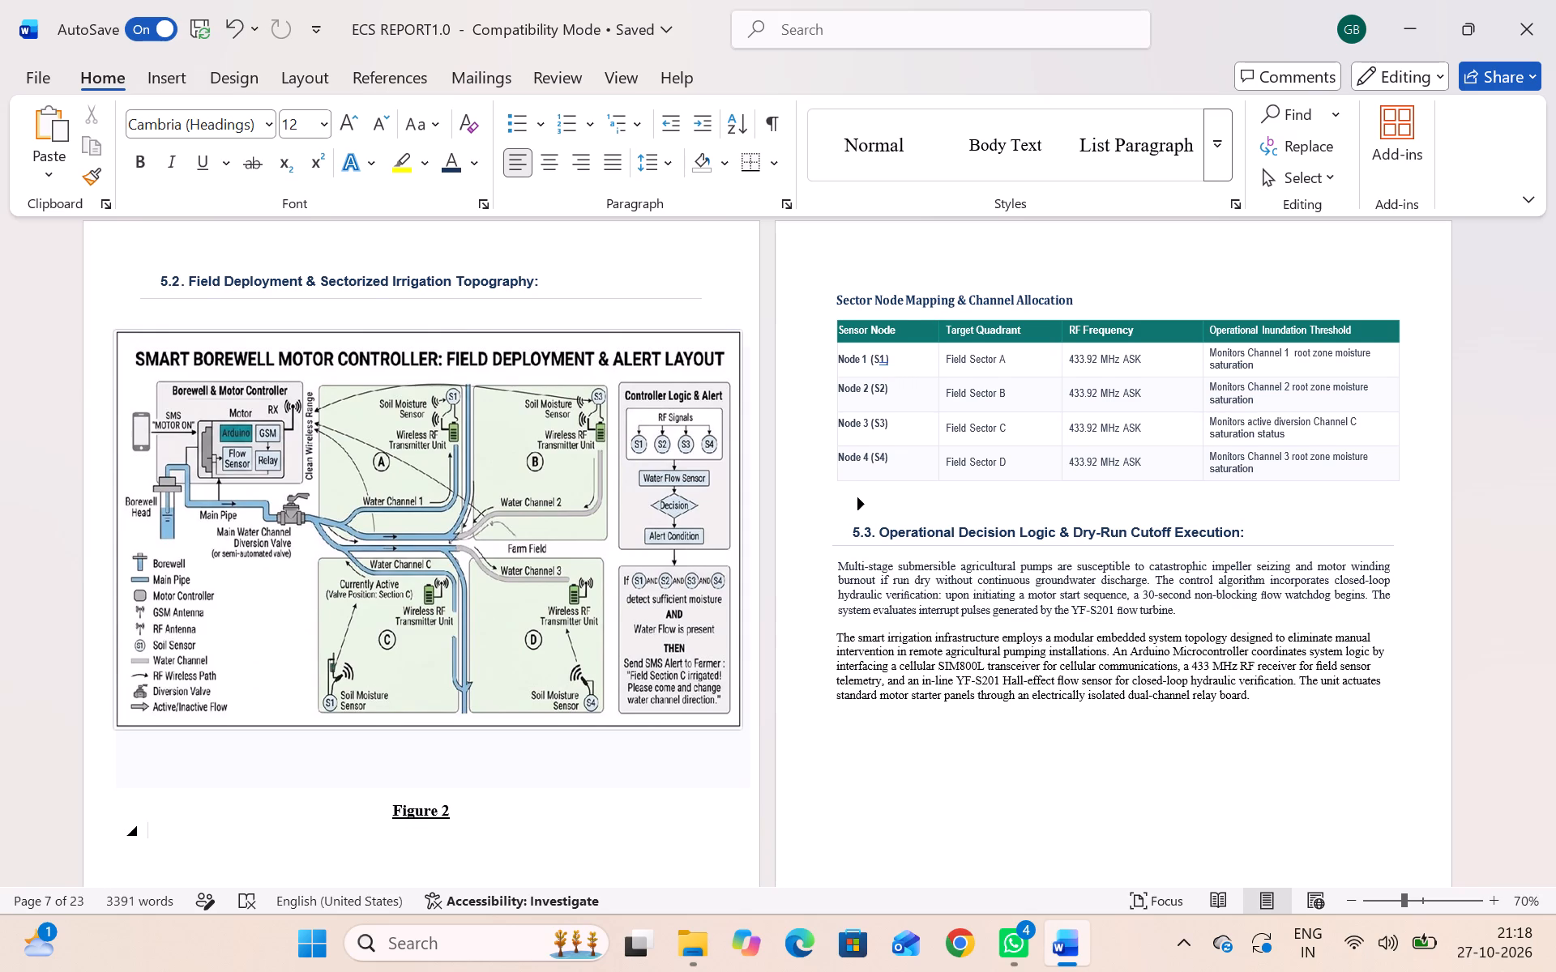
# Review the report from the cover page and list of figures through to section 5.4, checking the figure labels and page layout.
pyautogui.scroll(-1, 614, 836)
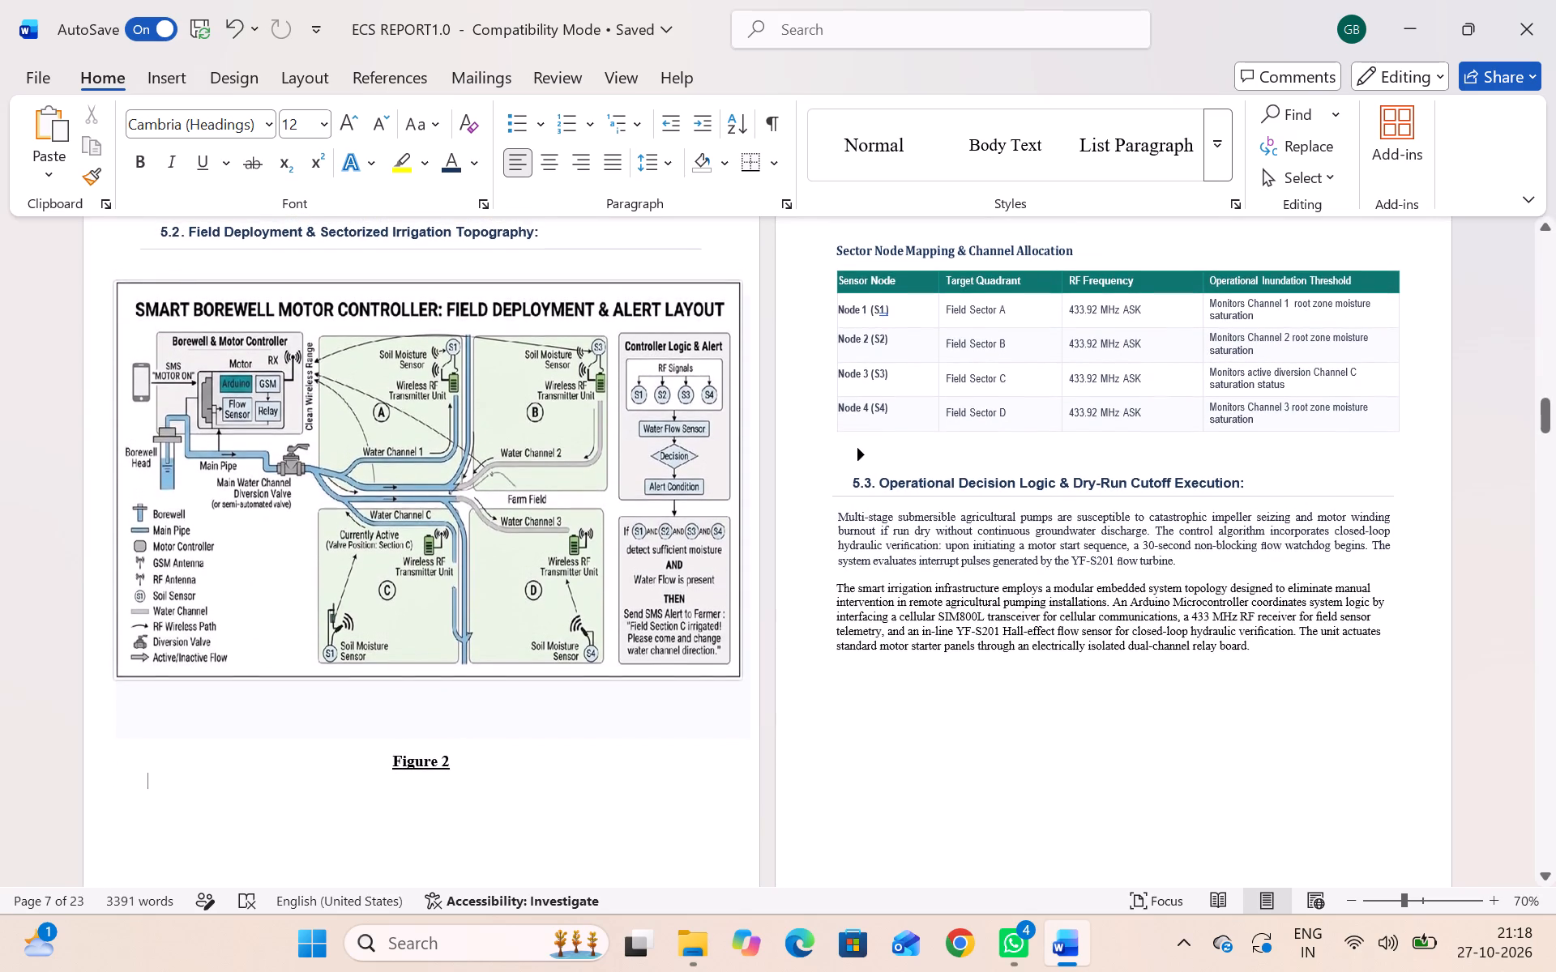
pyautogui.scroll(19, 614, 836)
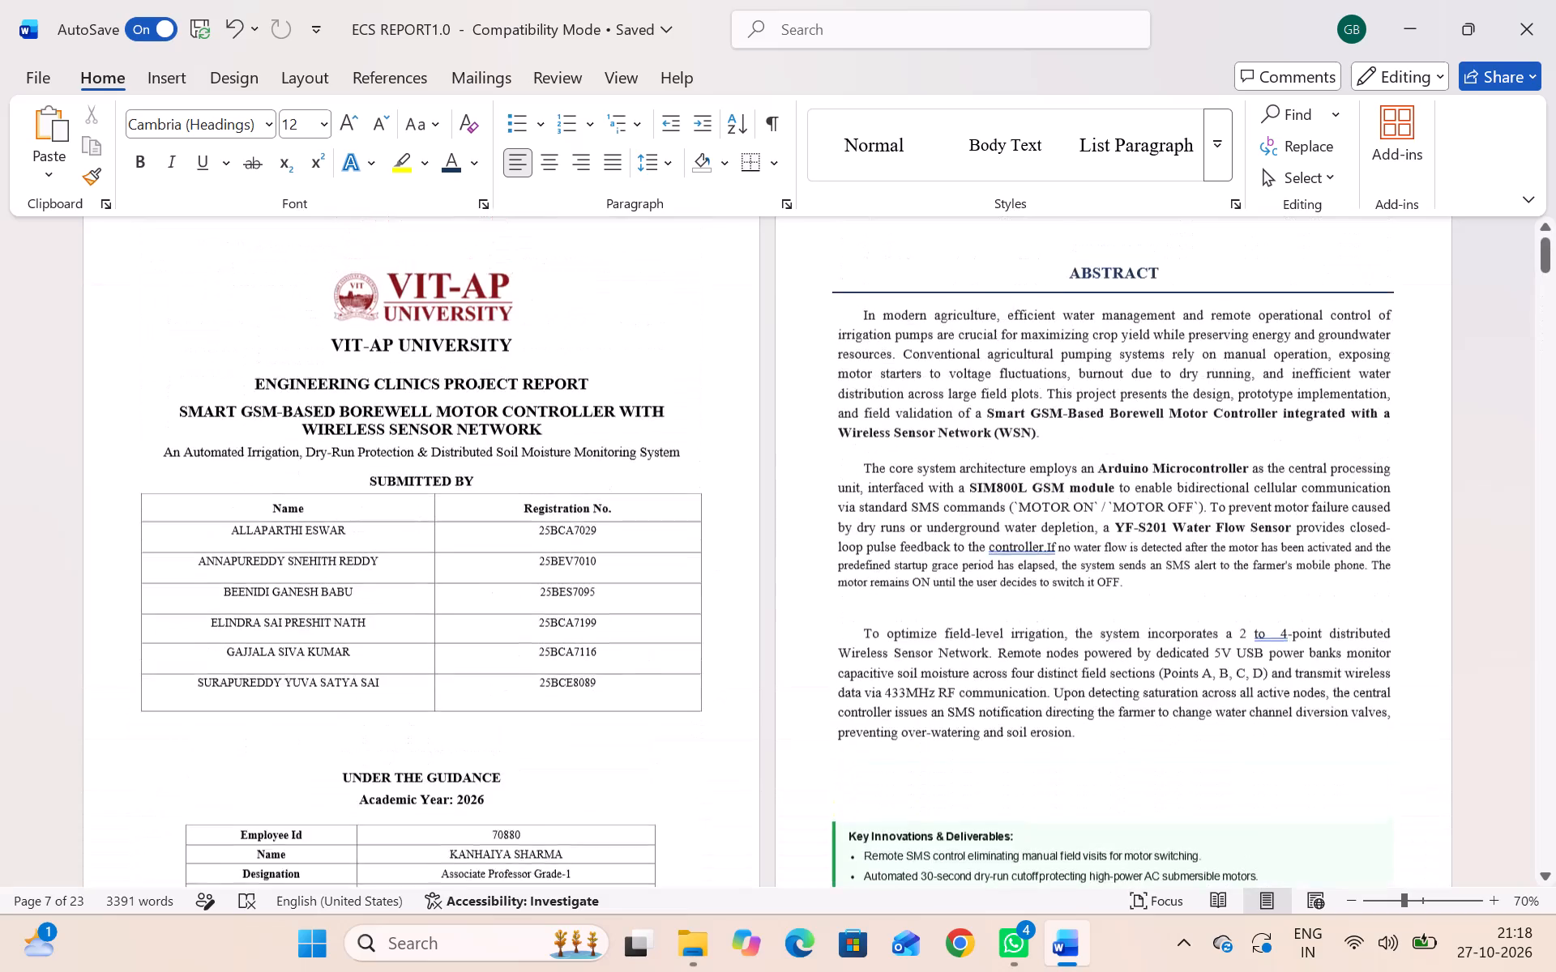
pyautogui.scroll(-6, 614, 836)
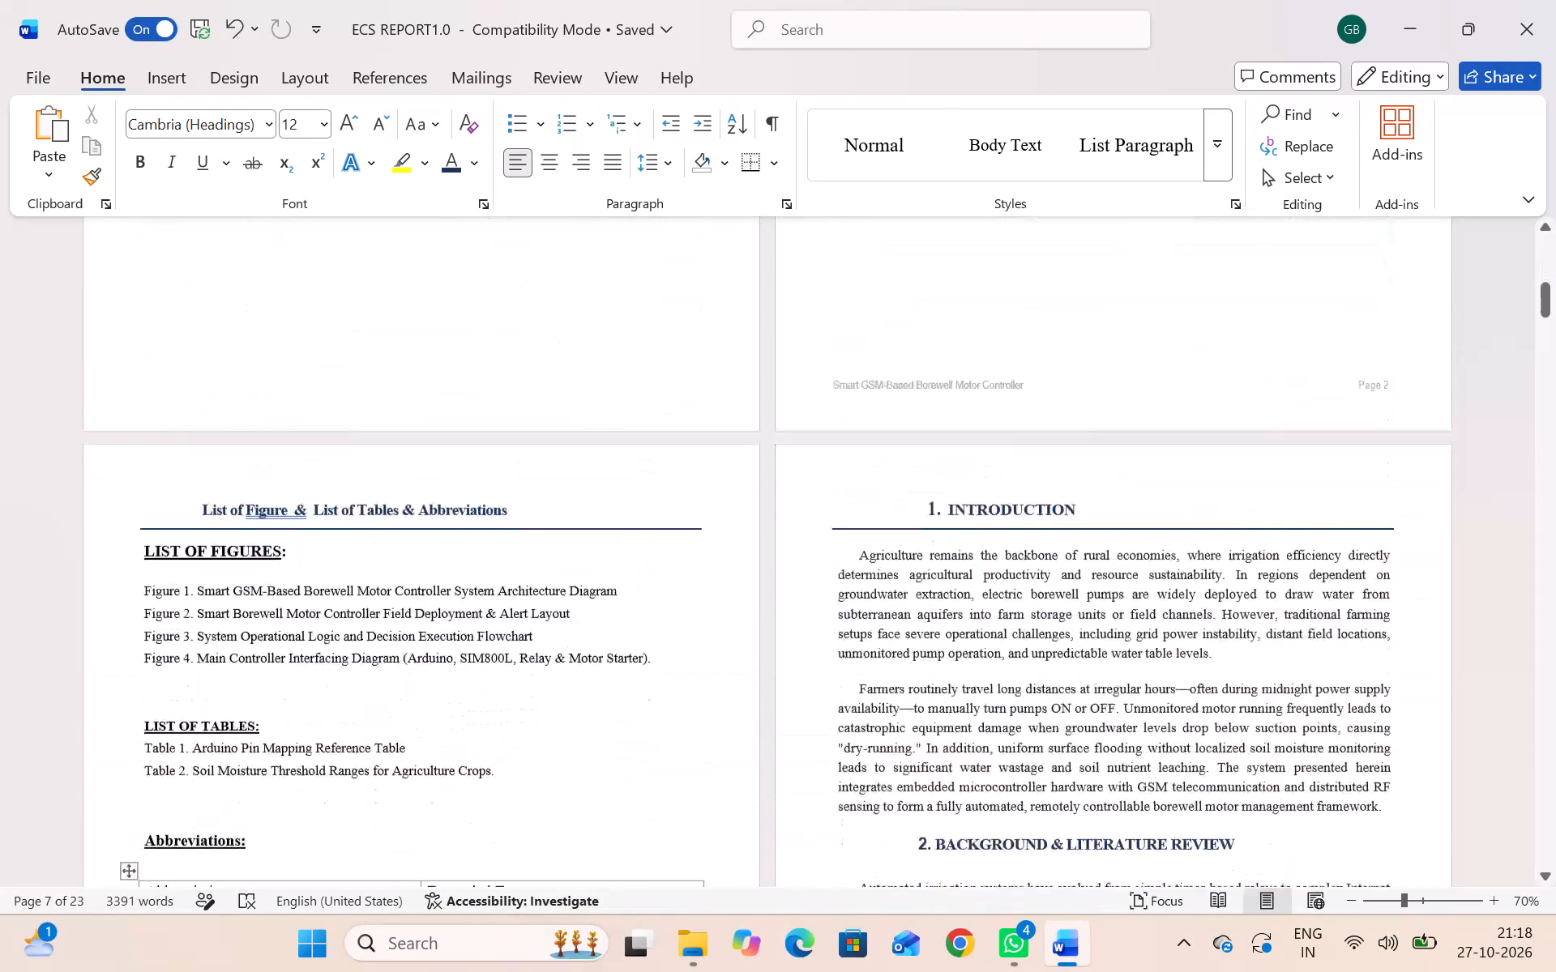
pyautogui.scroll(-6, 614, 836)
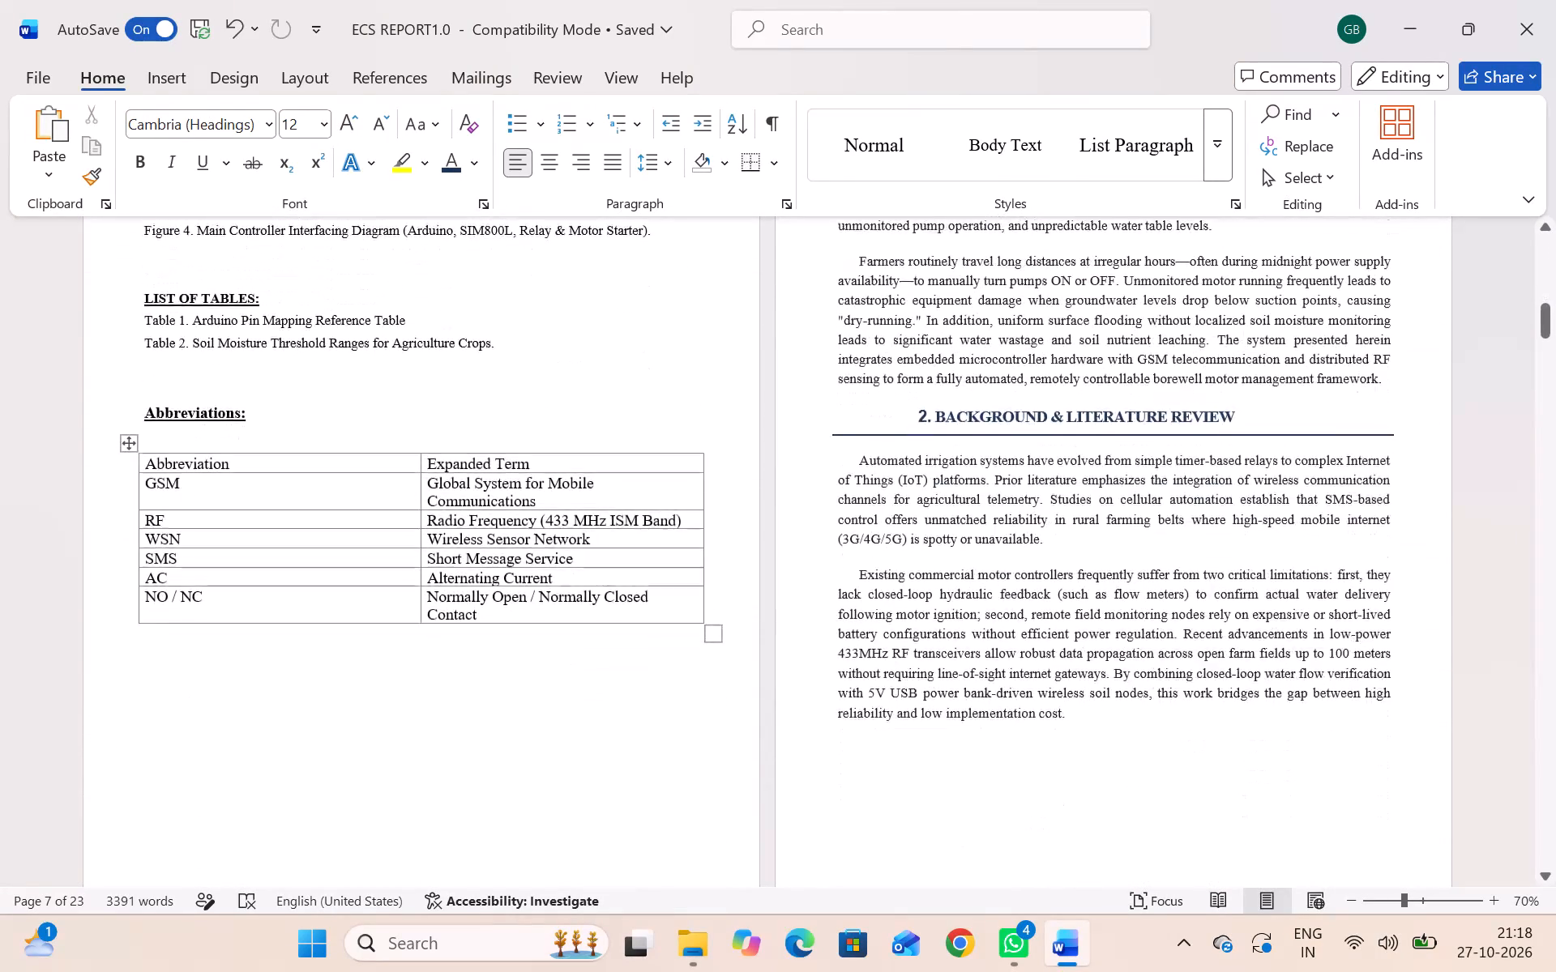
pyautogui.scroll(-7, 614, 836)
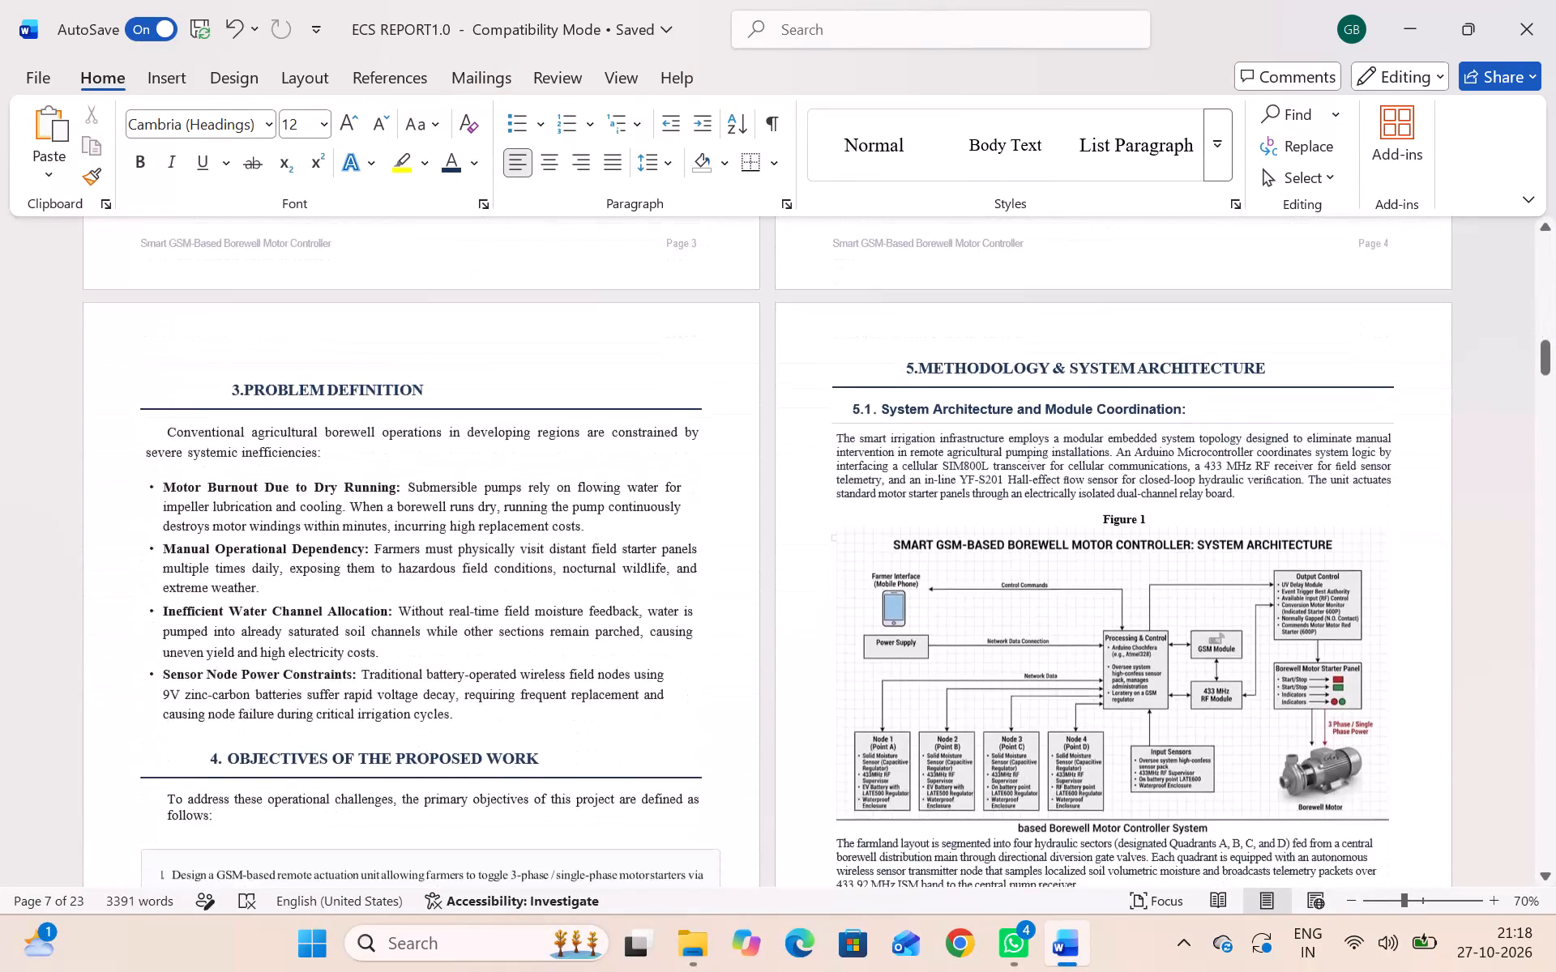
pyautogui.scroll(-4, 614, 836)
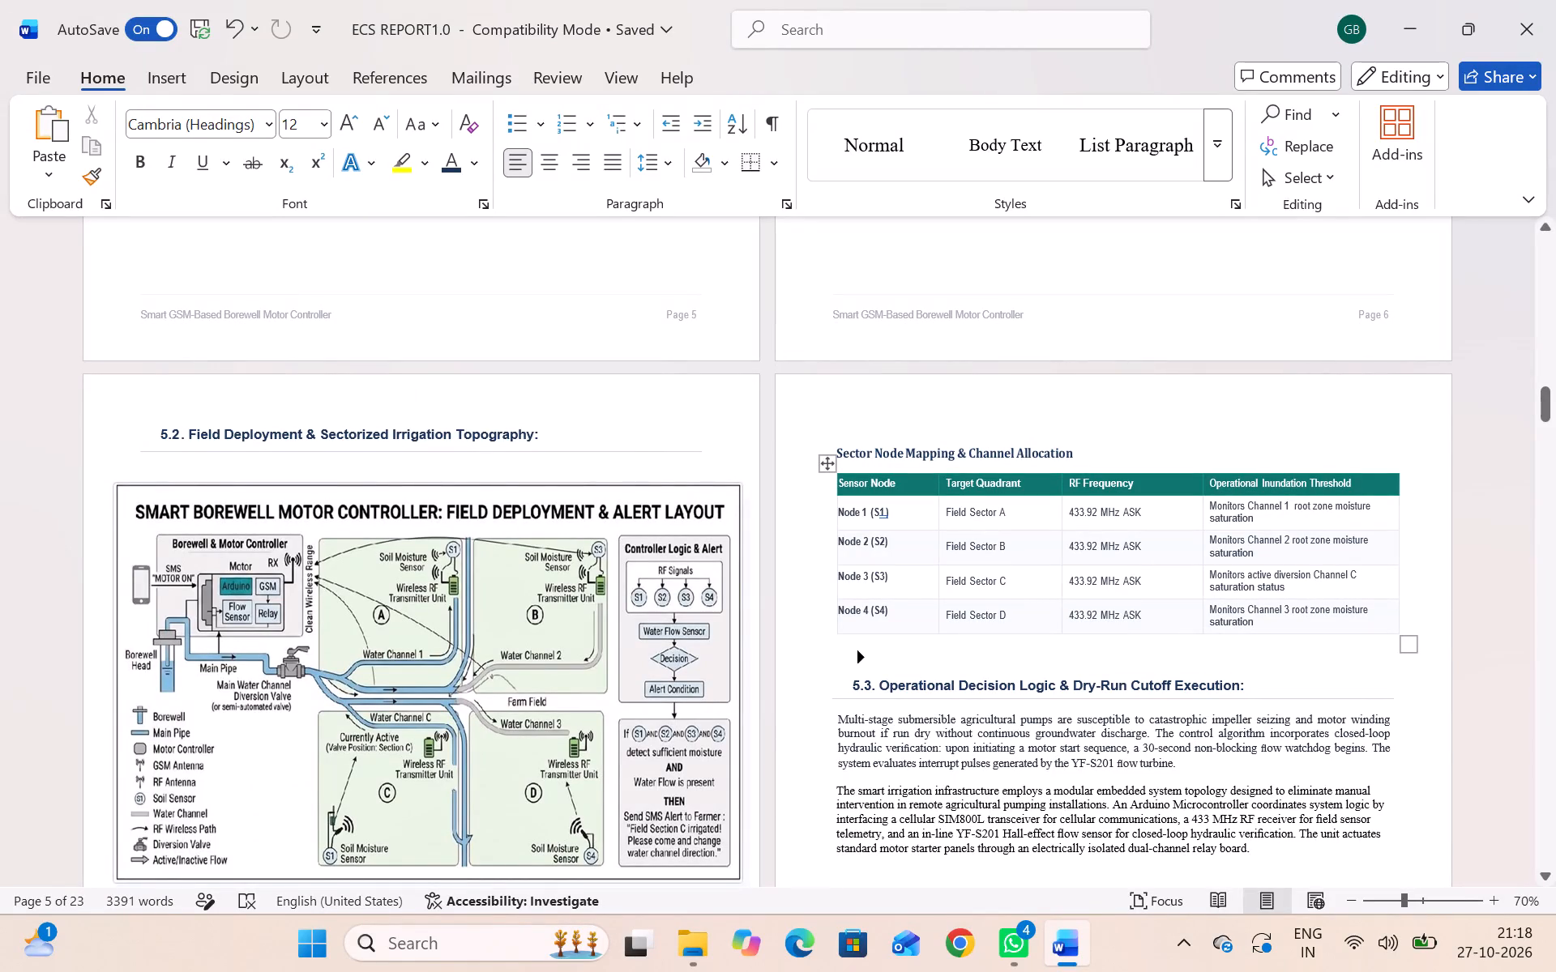
pyautogui.scroll(-2, 1082, 552)
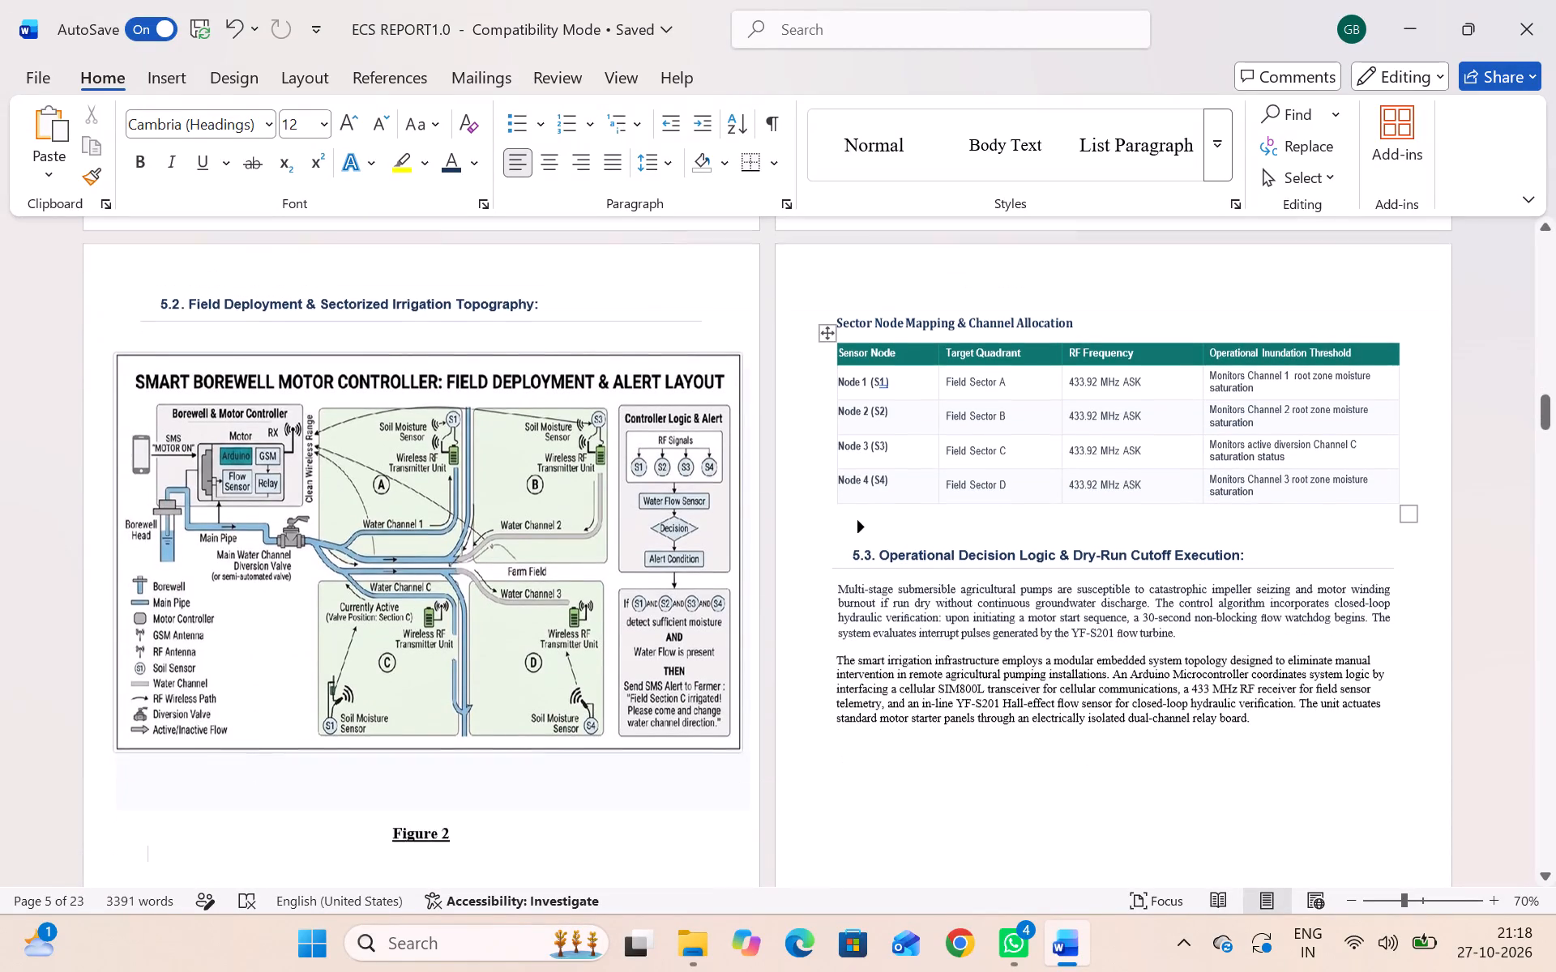
pyautogui.scroll(-7, 1082, 552)
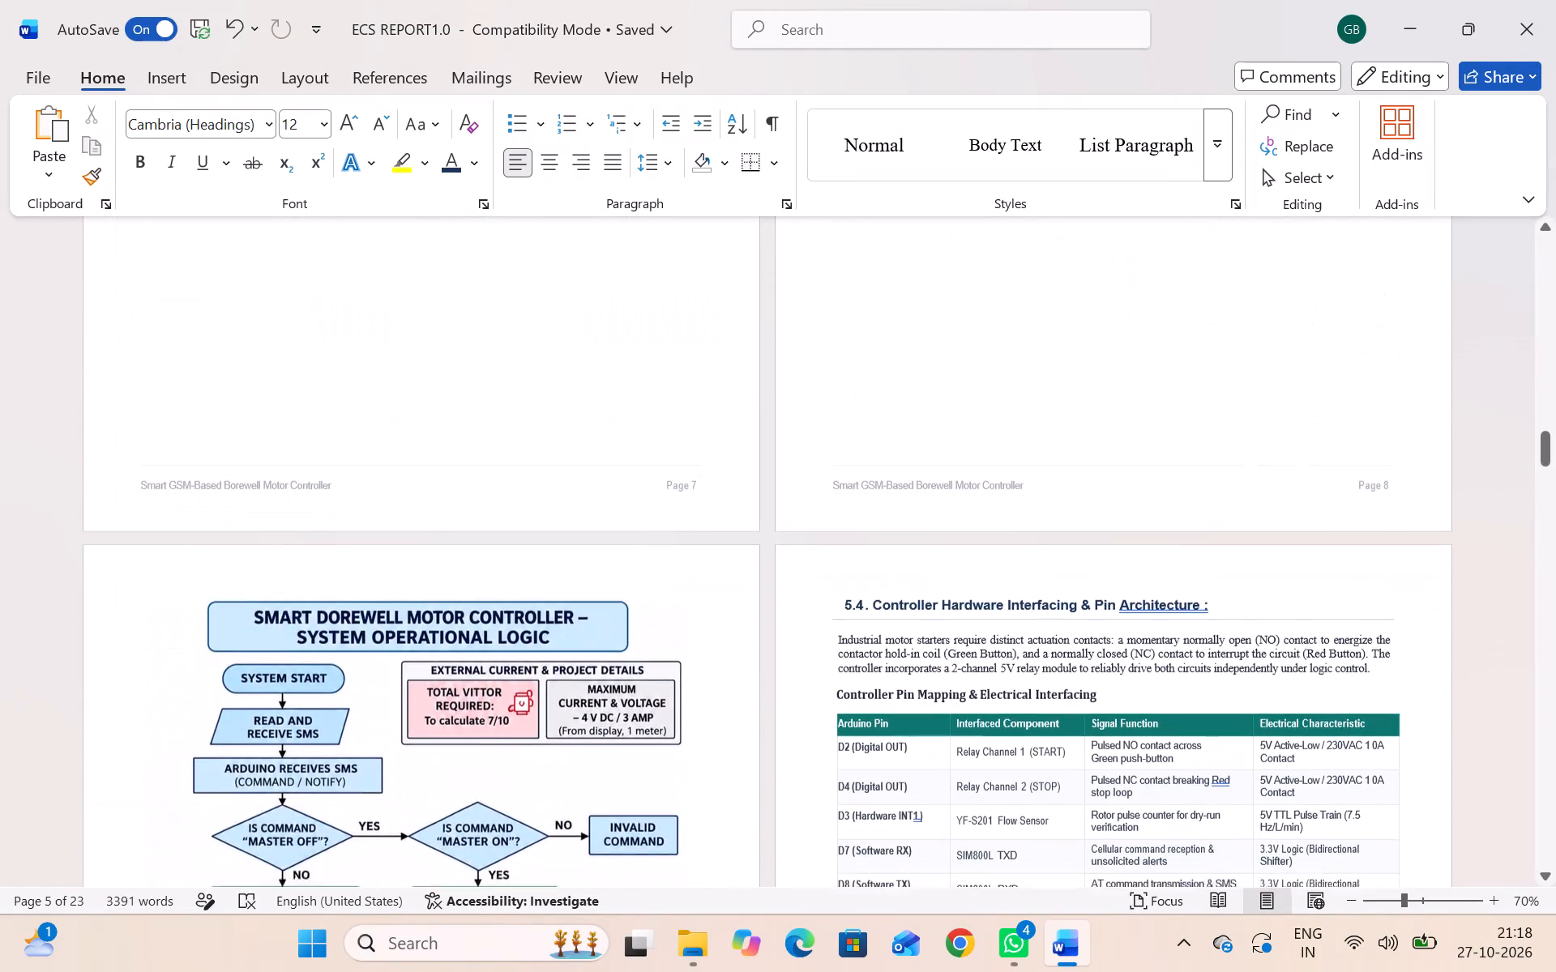
pyautogui.scroll(-1, 1082, 552)
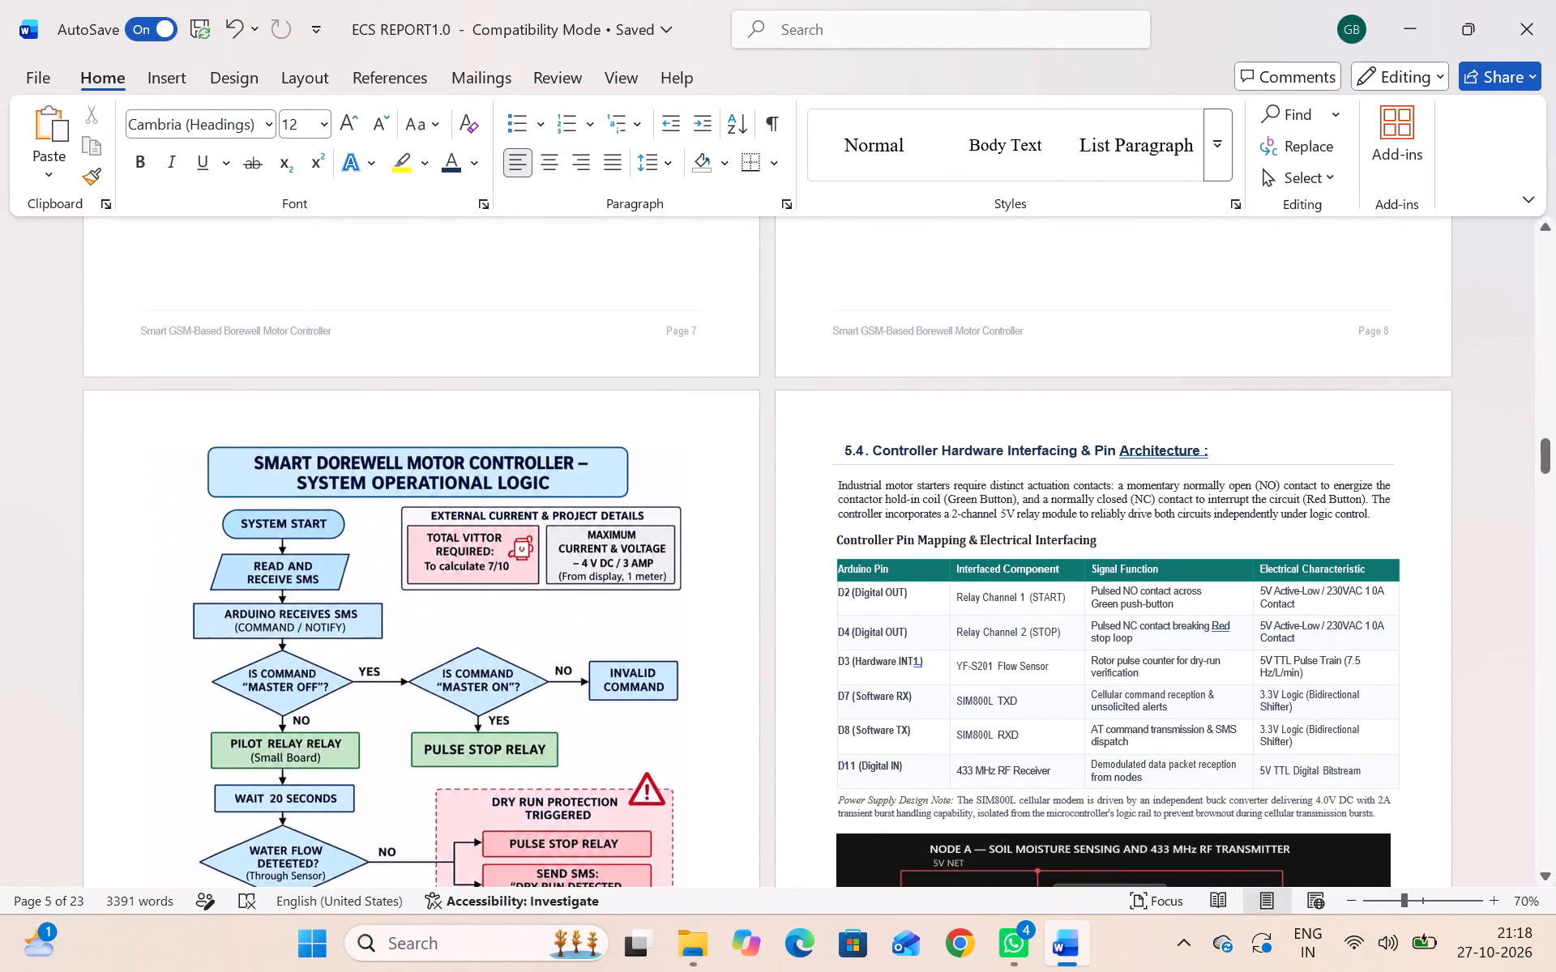
pyautogui.scroll(-1, 1082, 552)
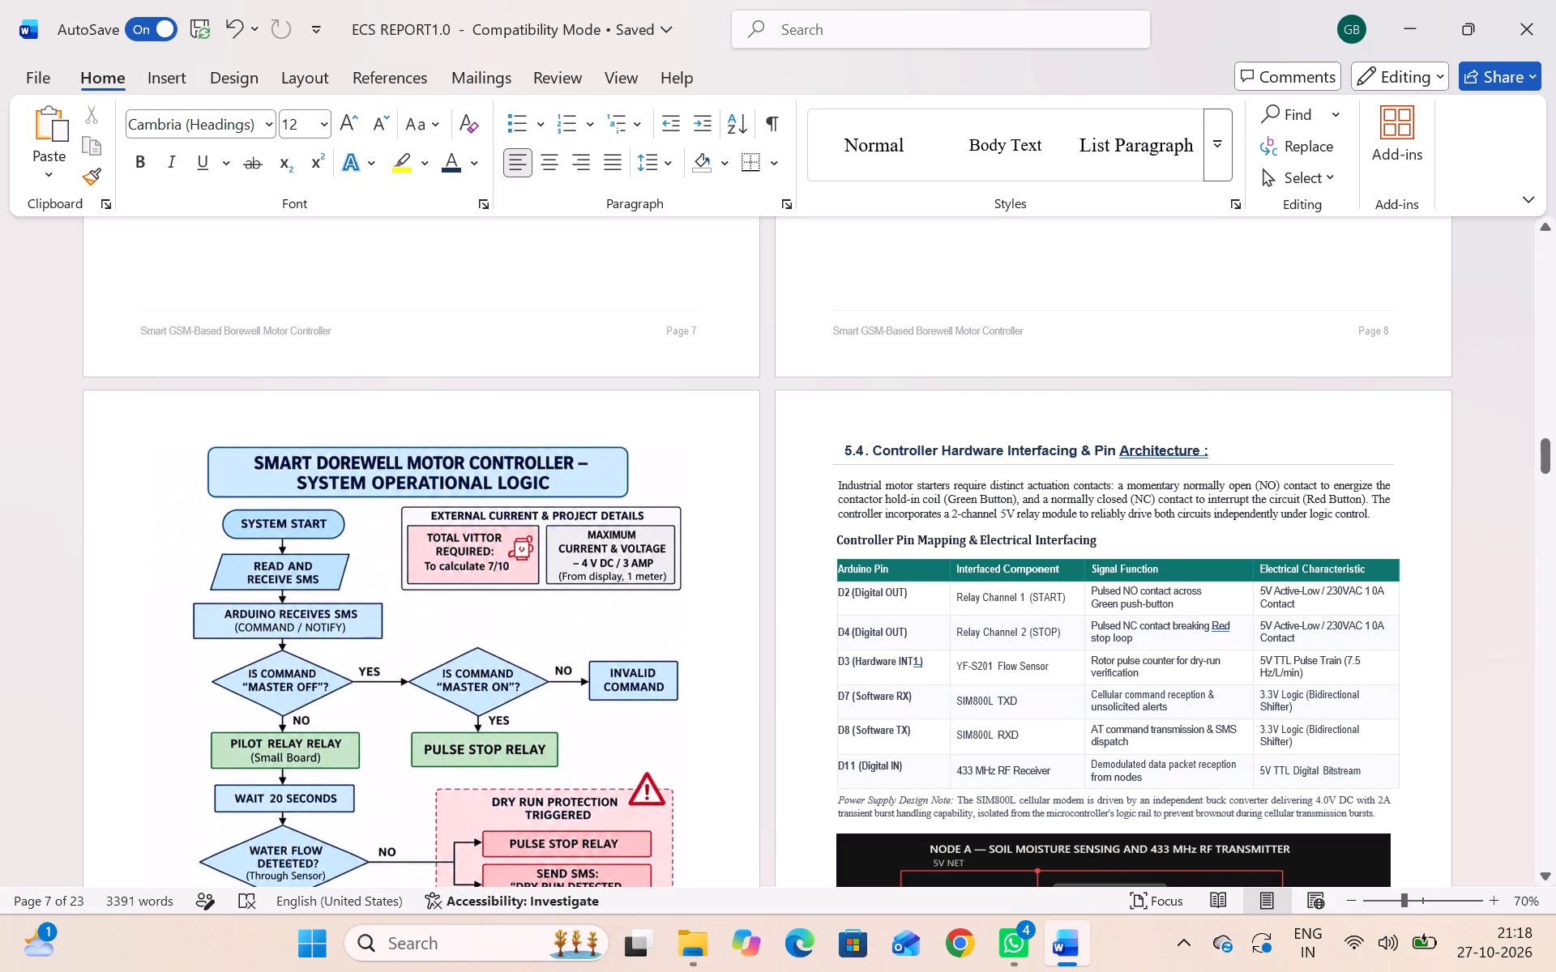
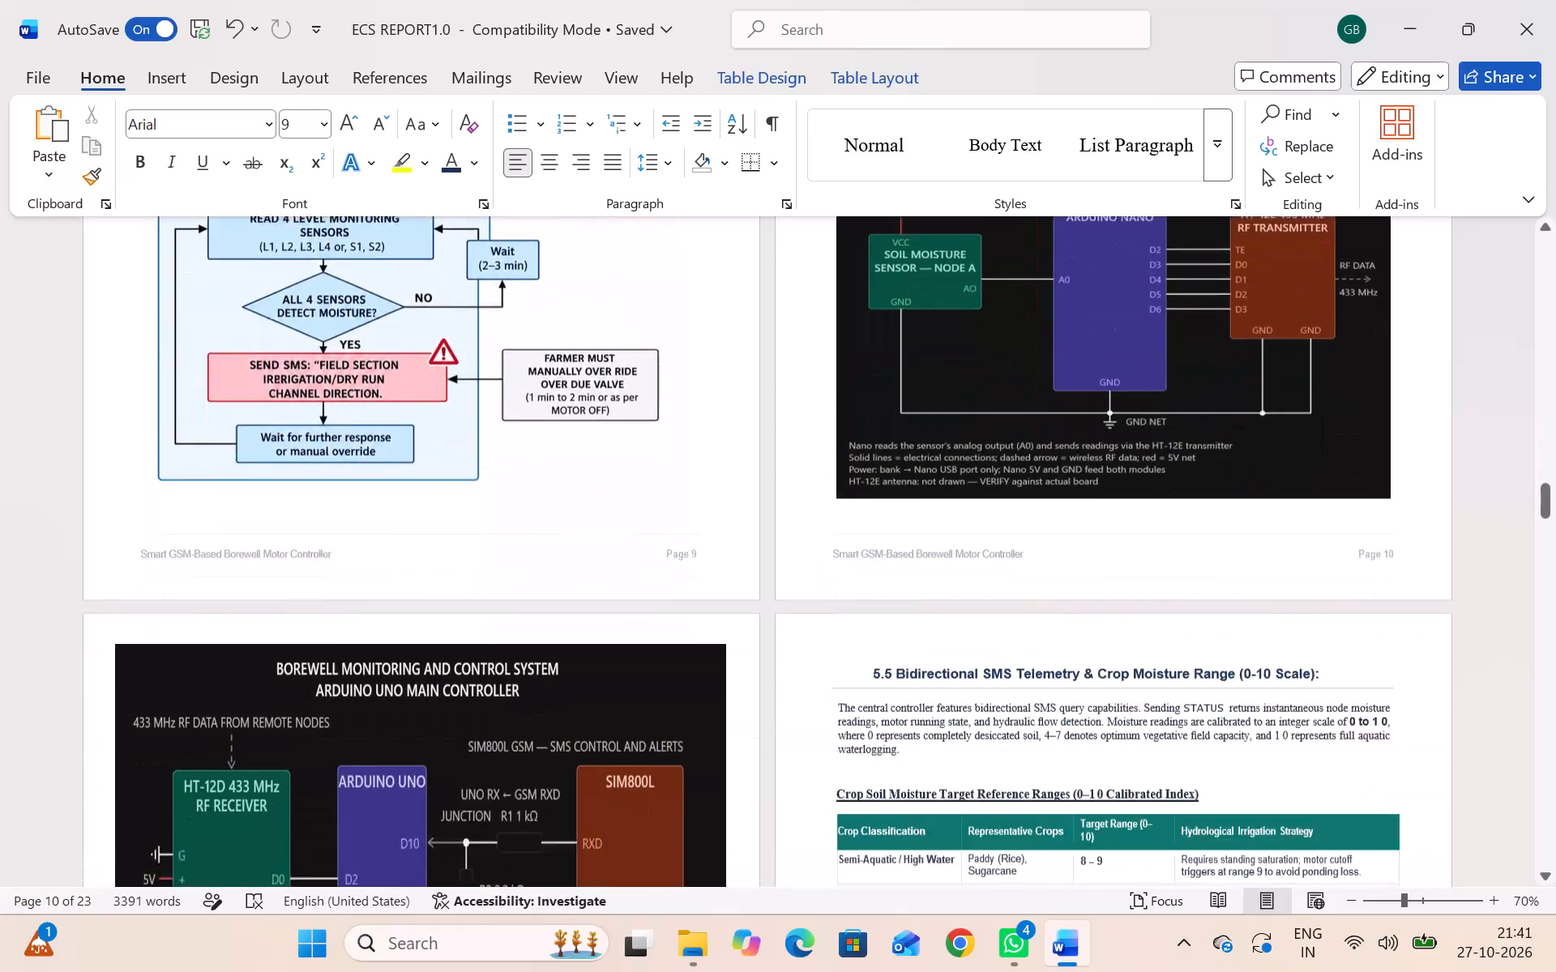
# Review the report from section 5.4 through the SMS screenshot pages to the results and reference sections.
pyautogui.scroll(-1, 955, 519)
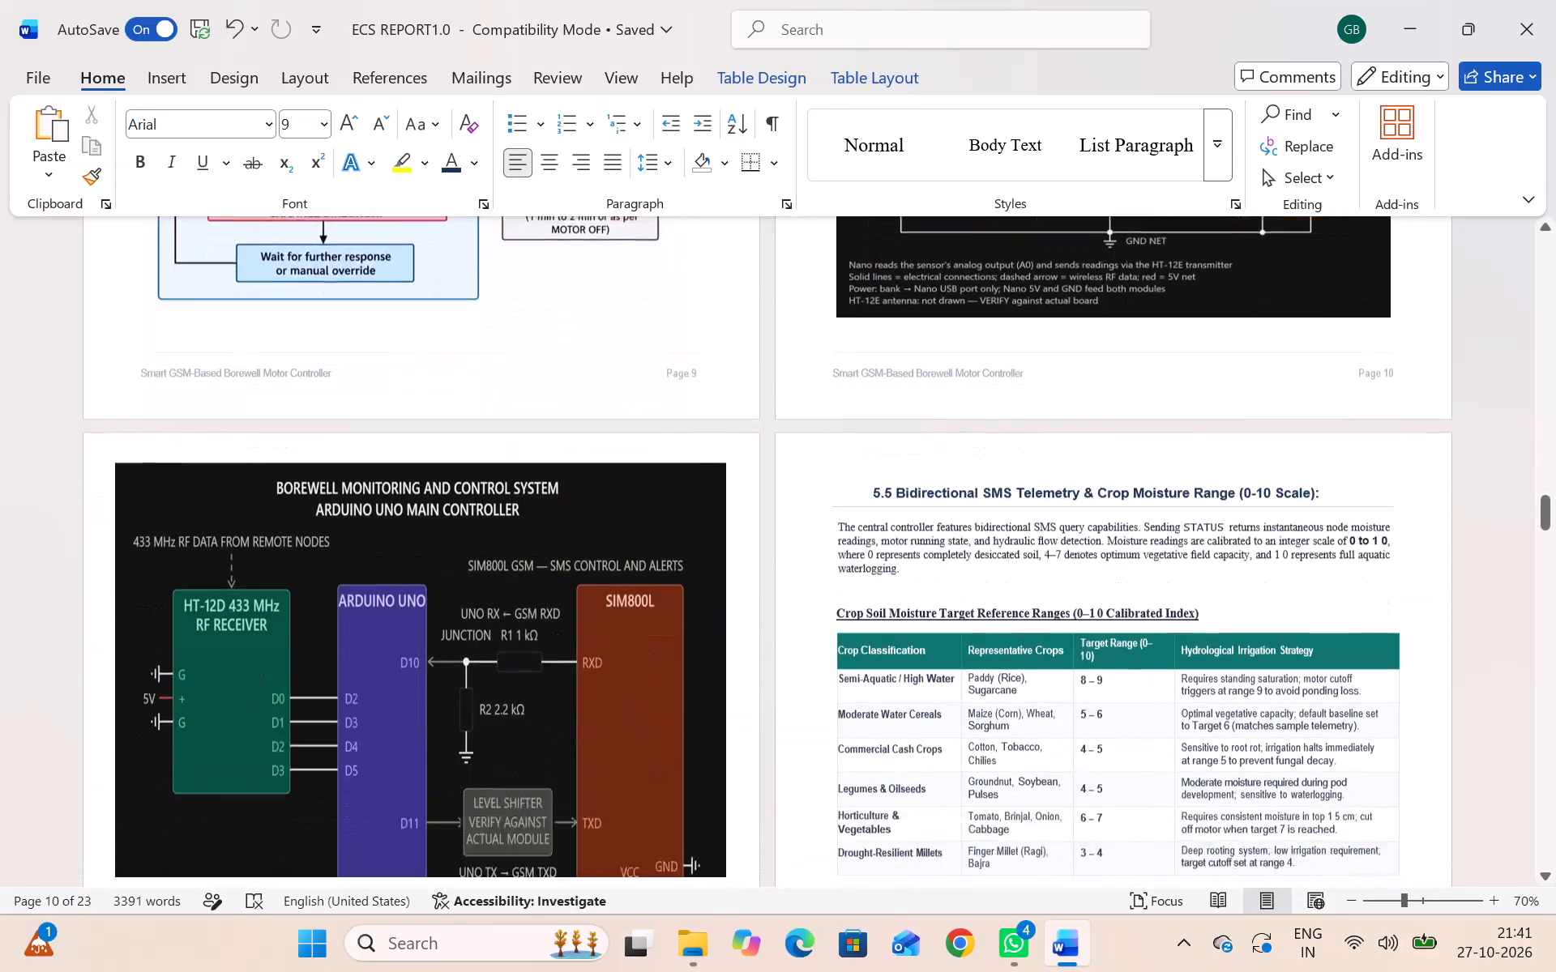
pyautogui.scroll(-9, 955, 519)
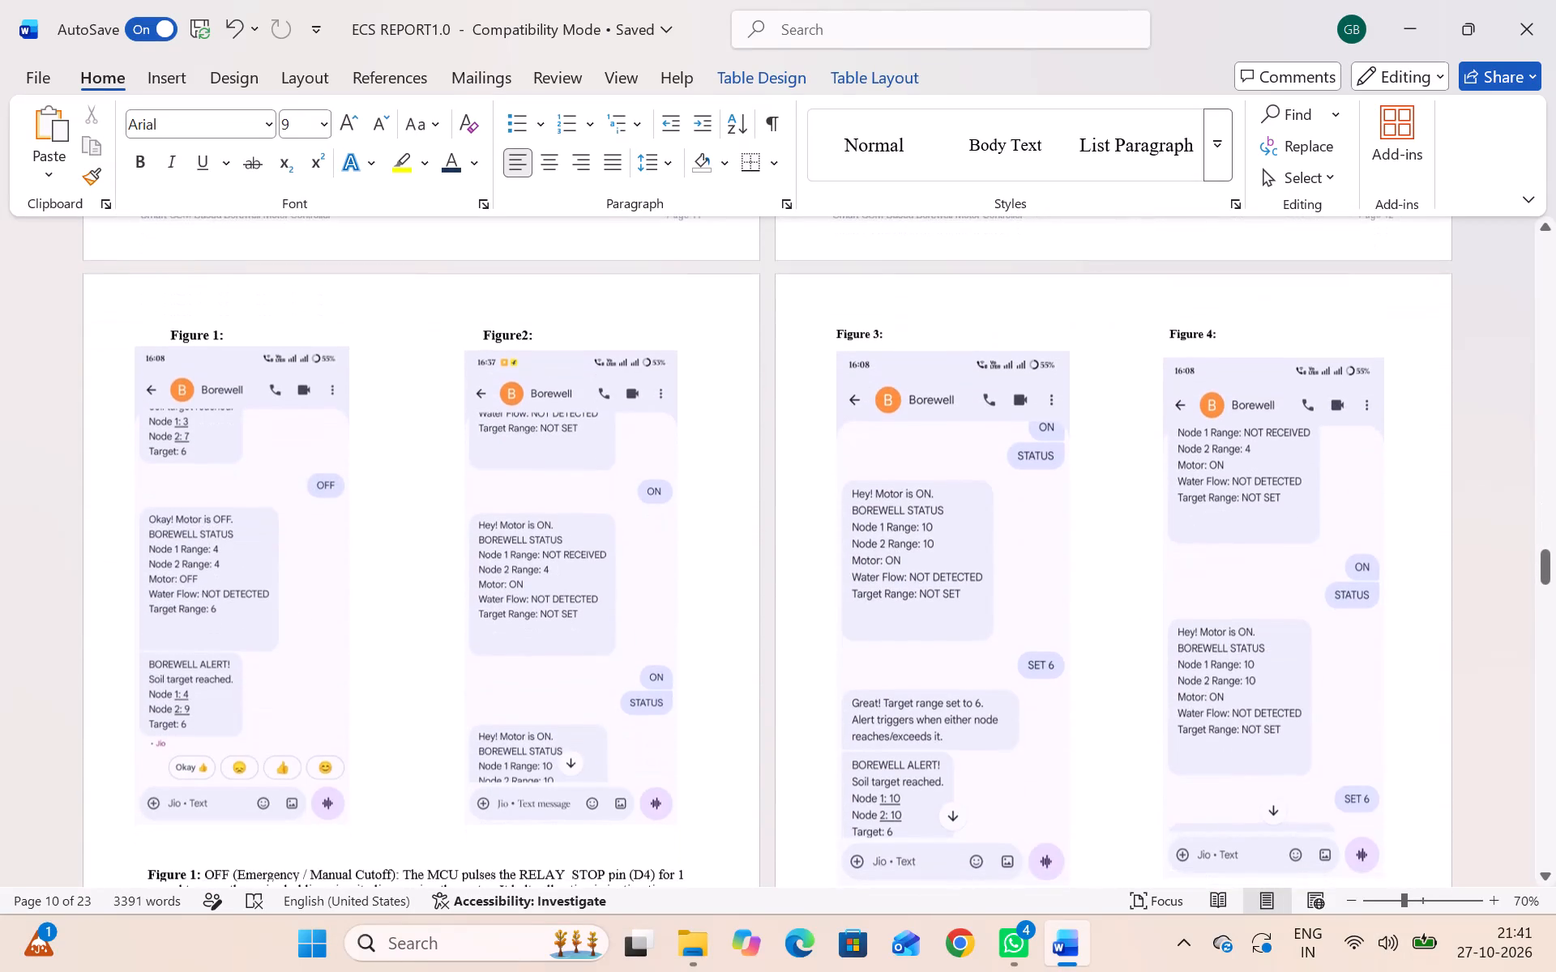
pyautogui.scroll(-4, 955, 519)
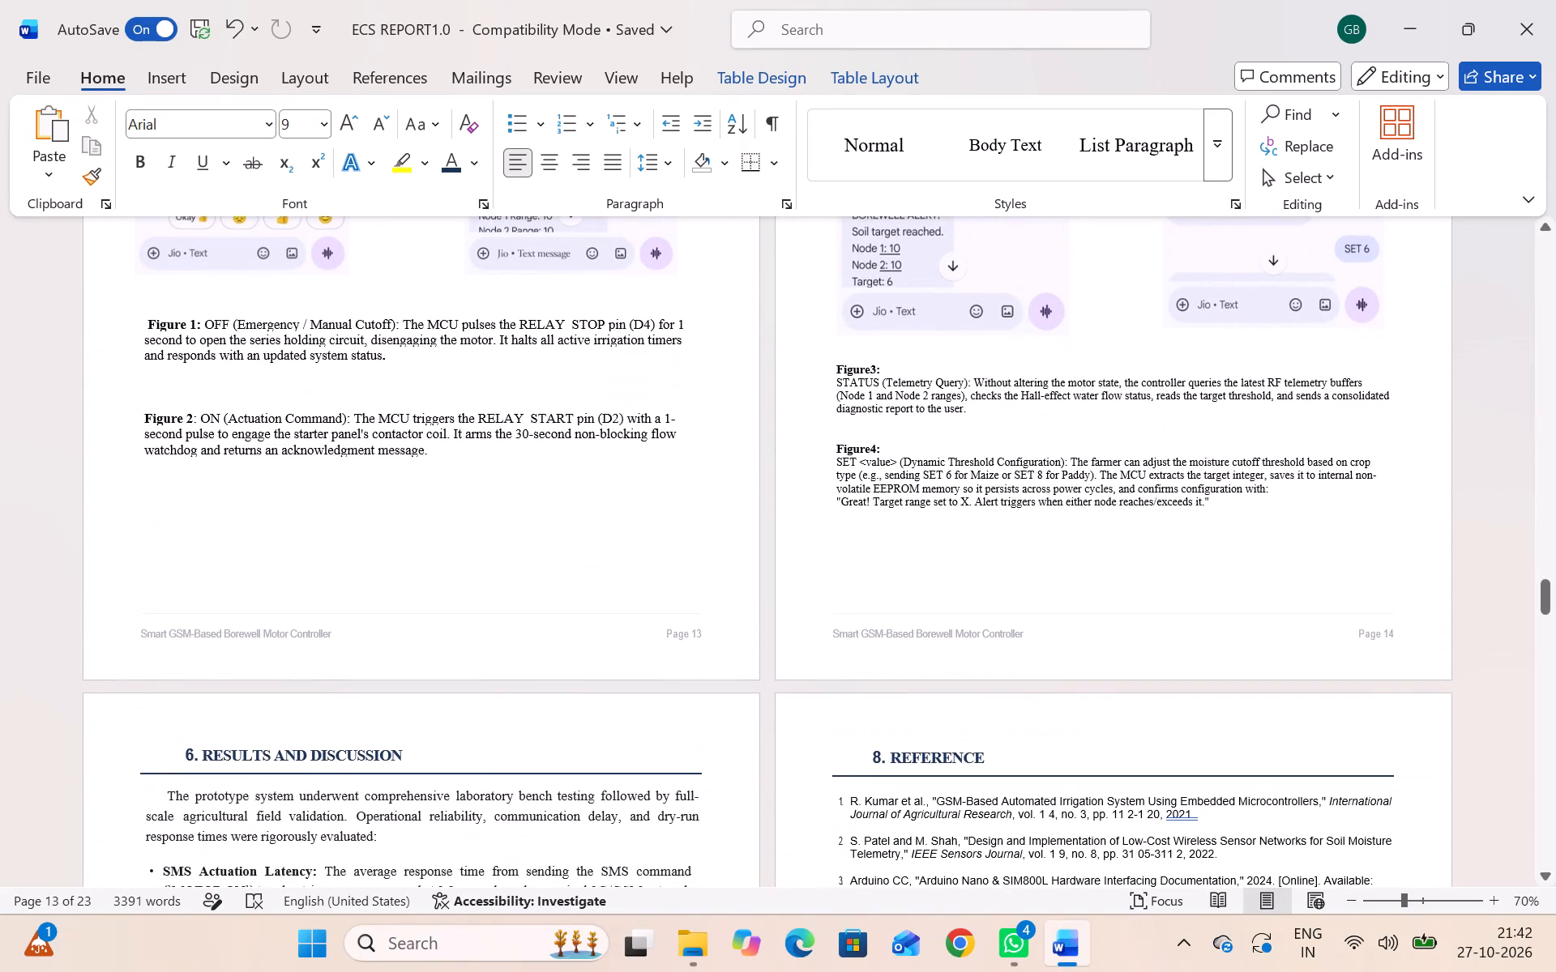
pyautogui.scroll(-1, 955, 519)
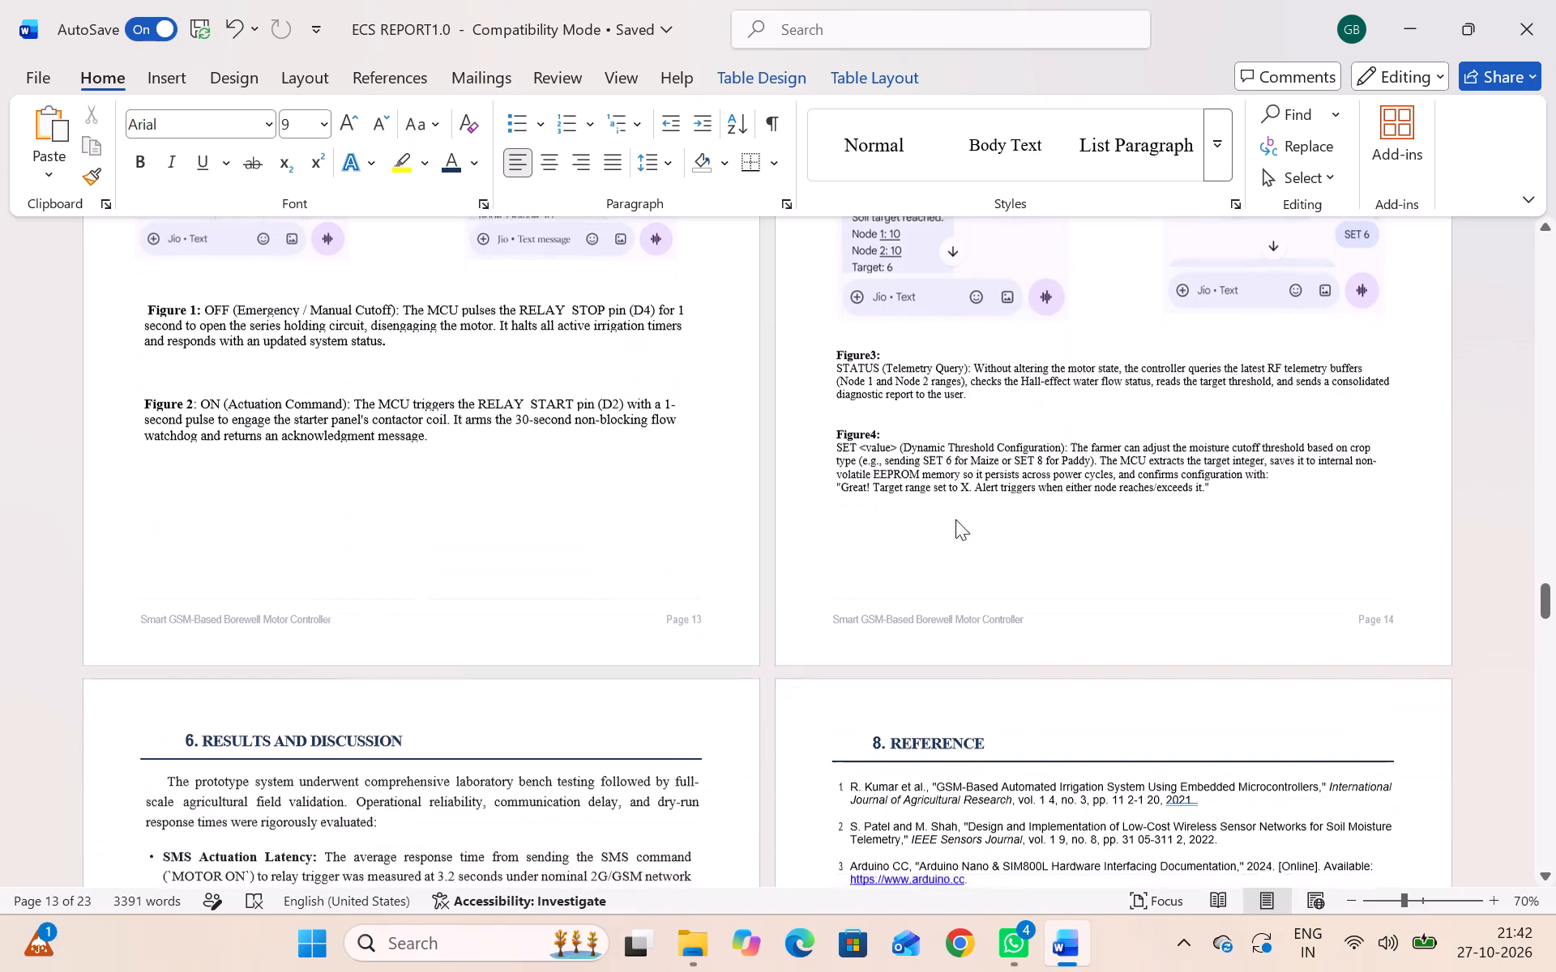
pyautogui.scroll(-3, 955, 519)
# Look back through the diagrams and tables to the lists of figures and tables, checking how they are numbered.
pyautogui.scroll(6, 955, 519)
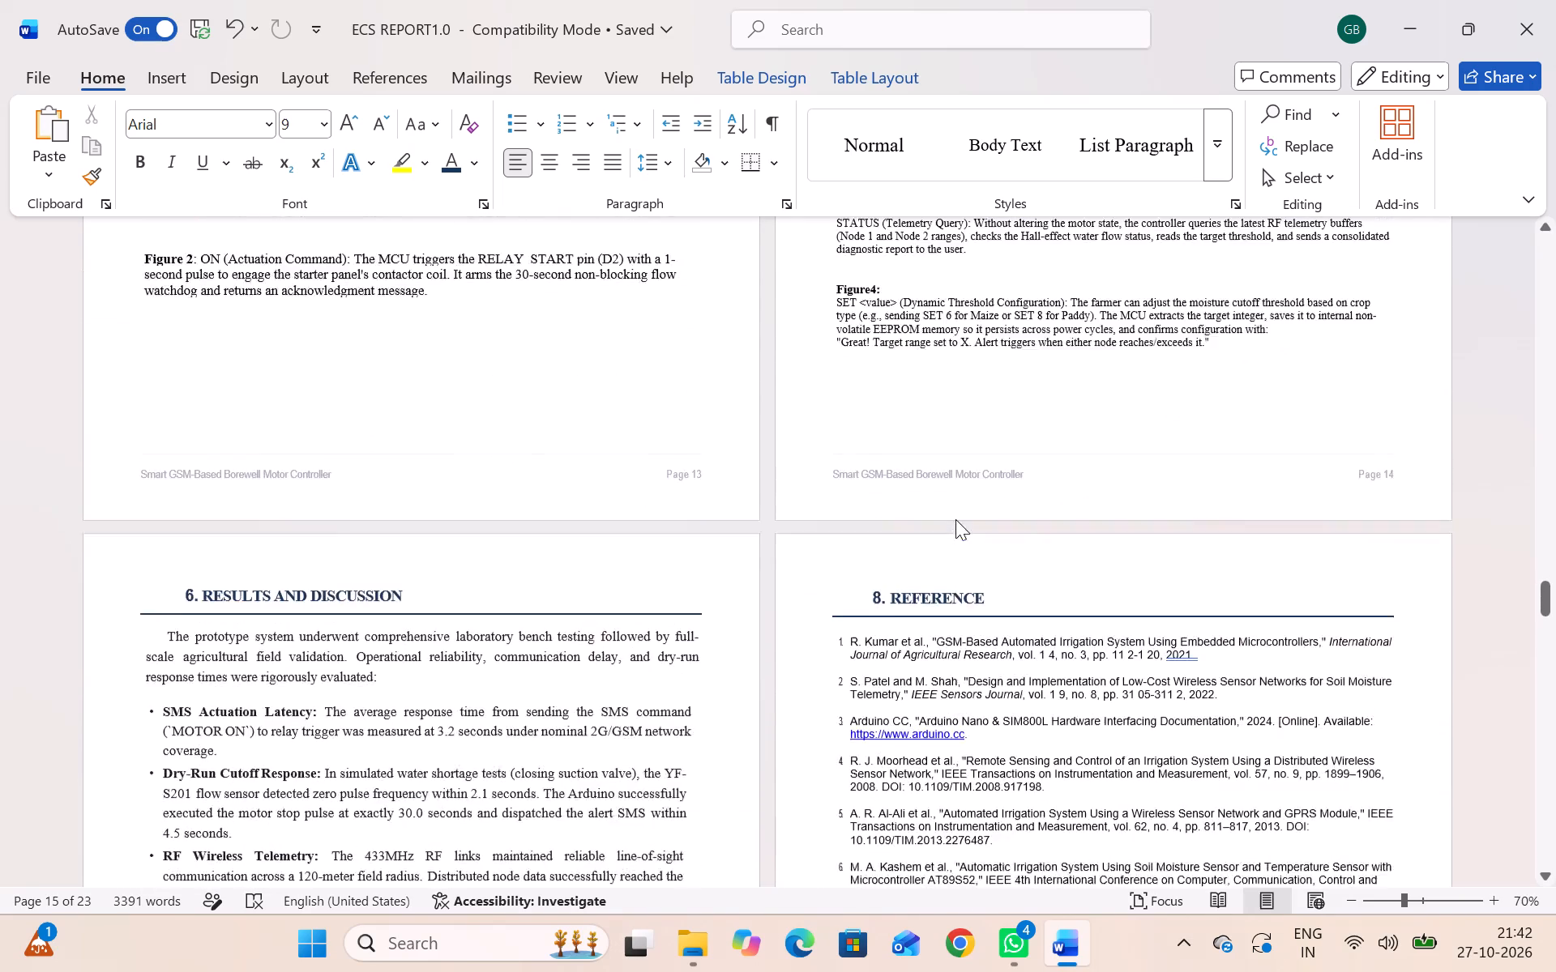
pyautogui.scroll(4, 955, 519)
pyautogui.scroll(-1, 955, 519)
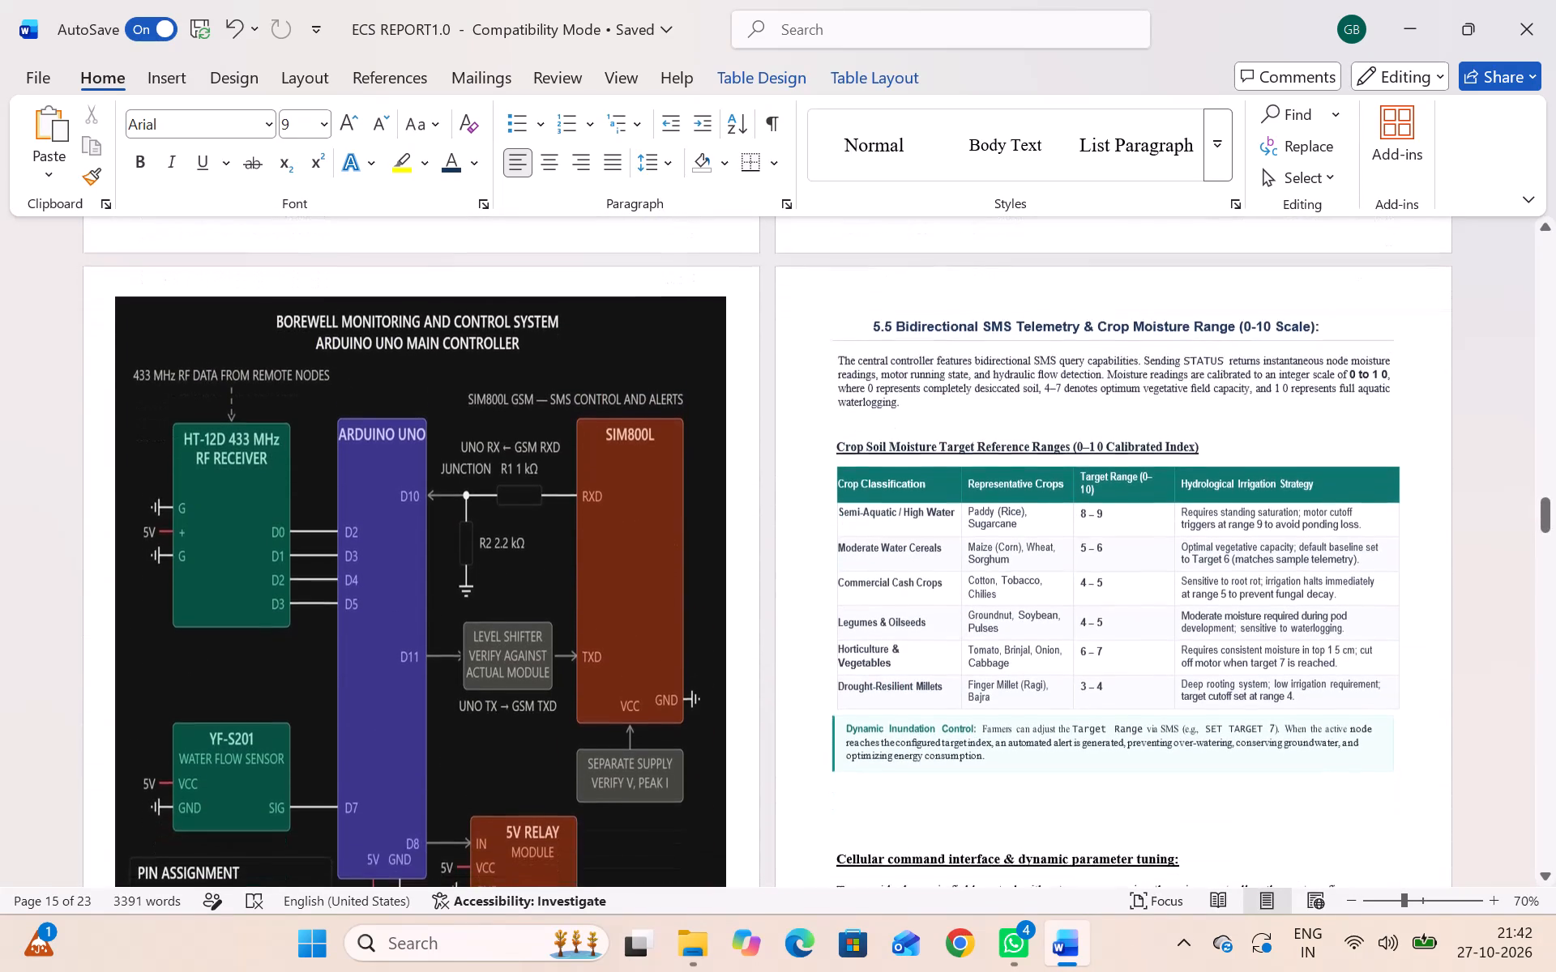
pyautogui.scroll(1, 955, 519)
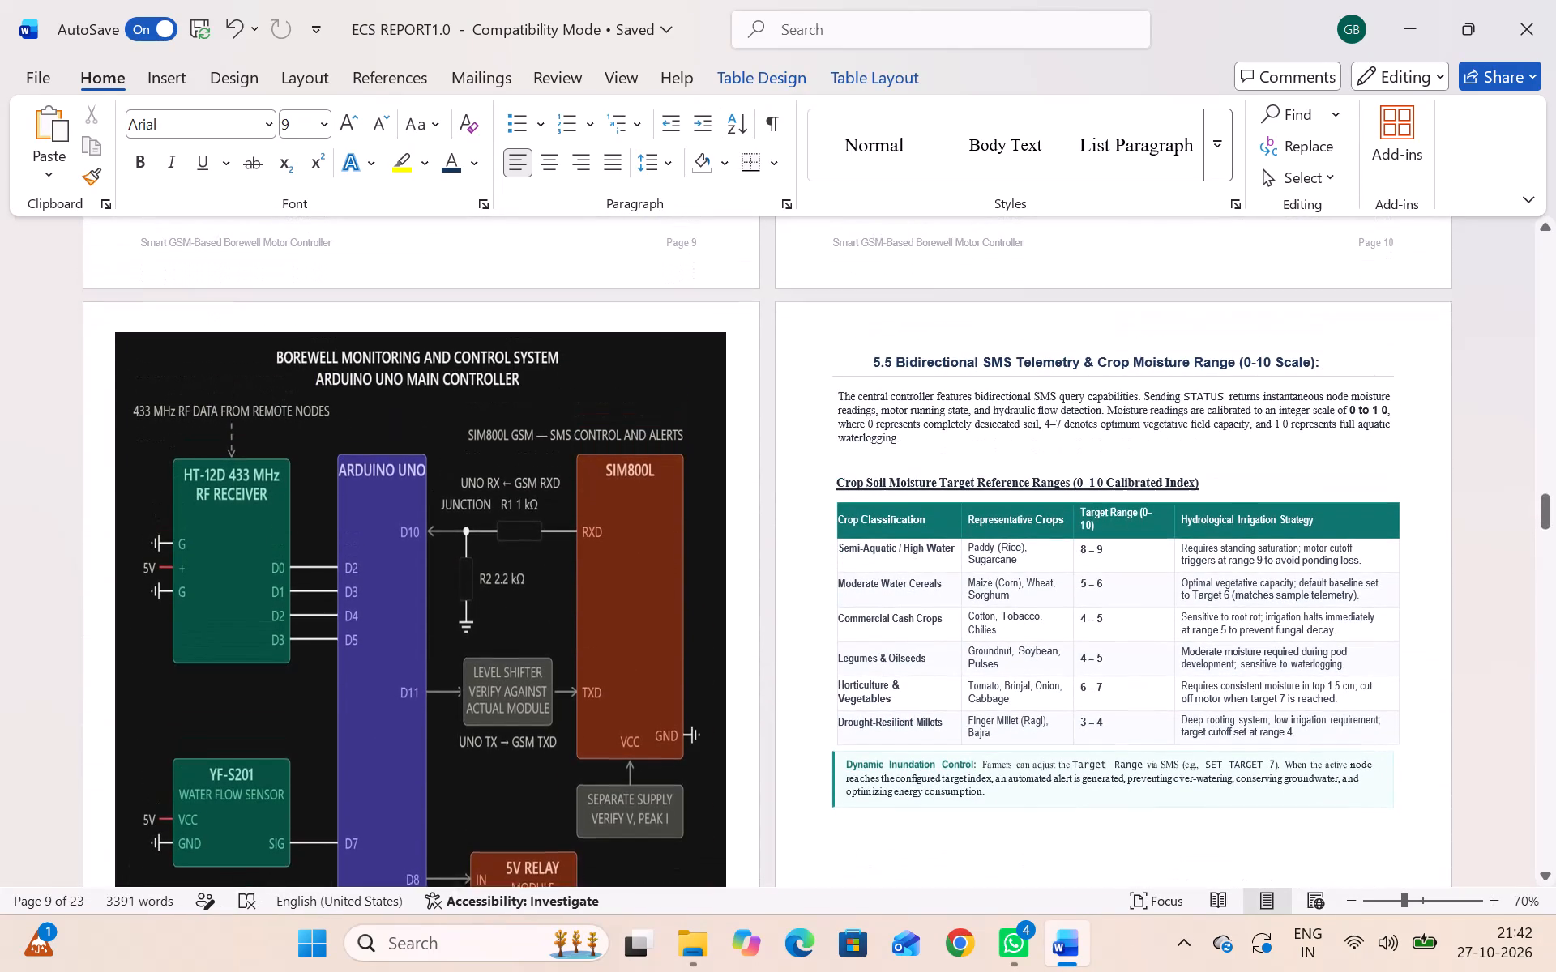
pyautogui.scroll(8, 955, 519)
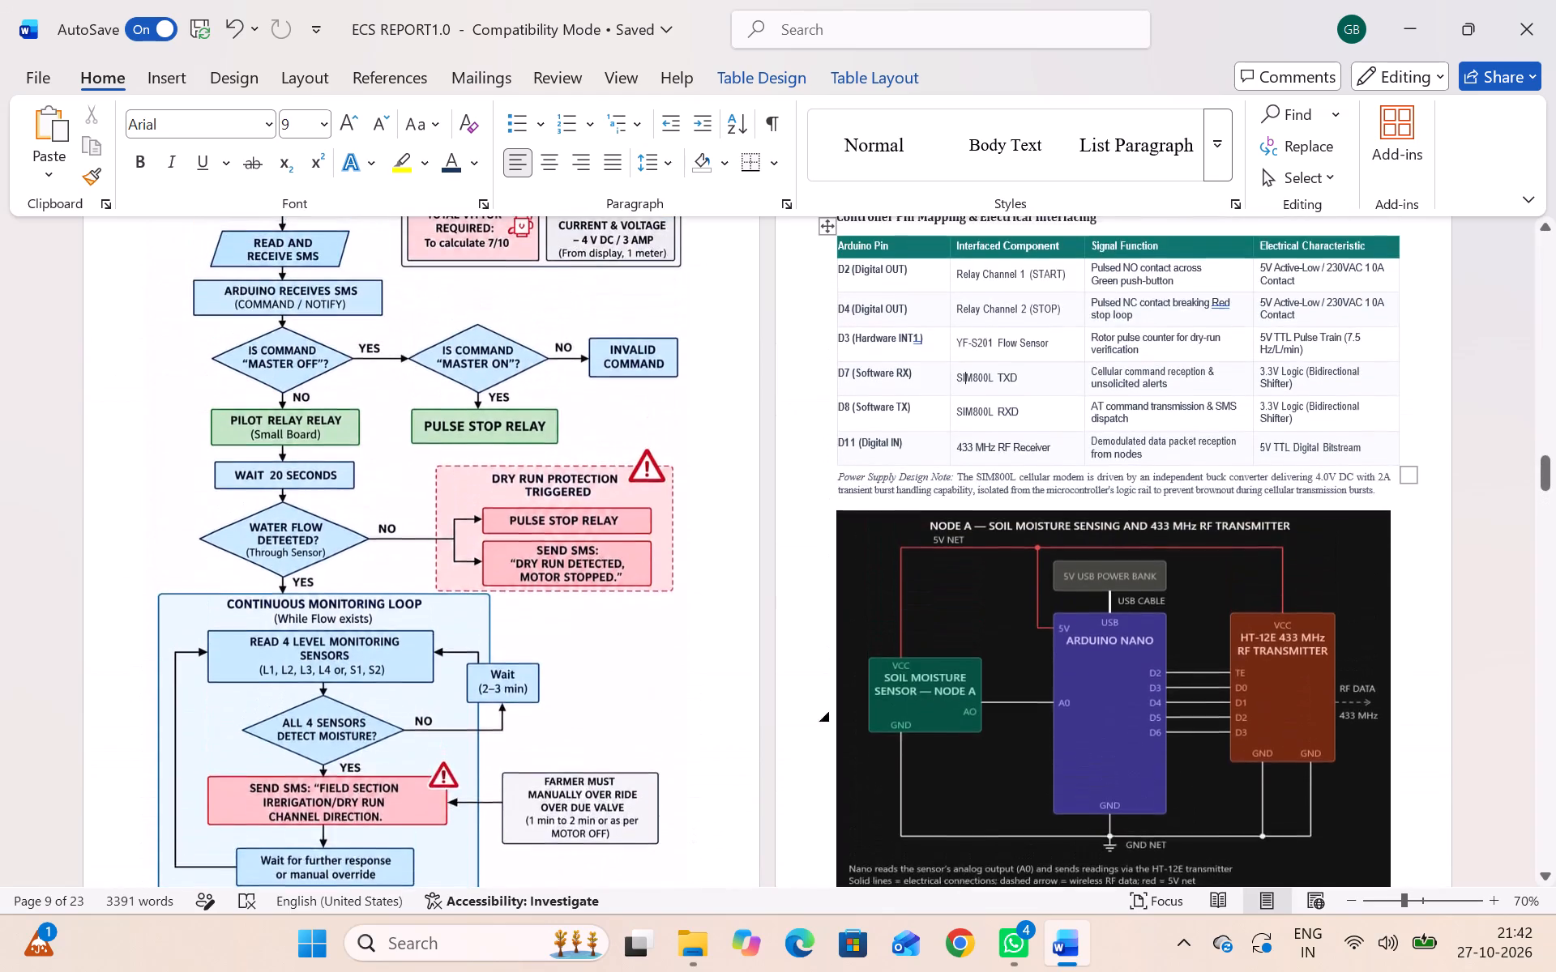
pyautogui.scroll(12, 955, 519)
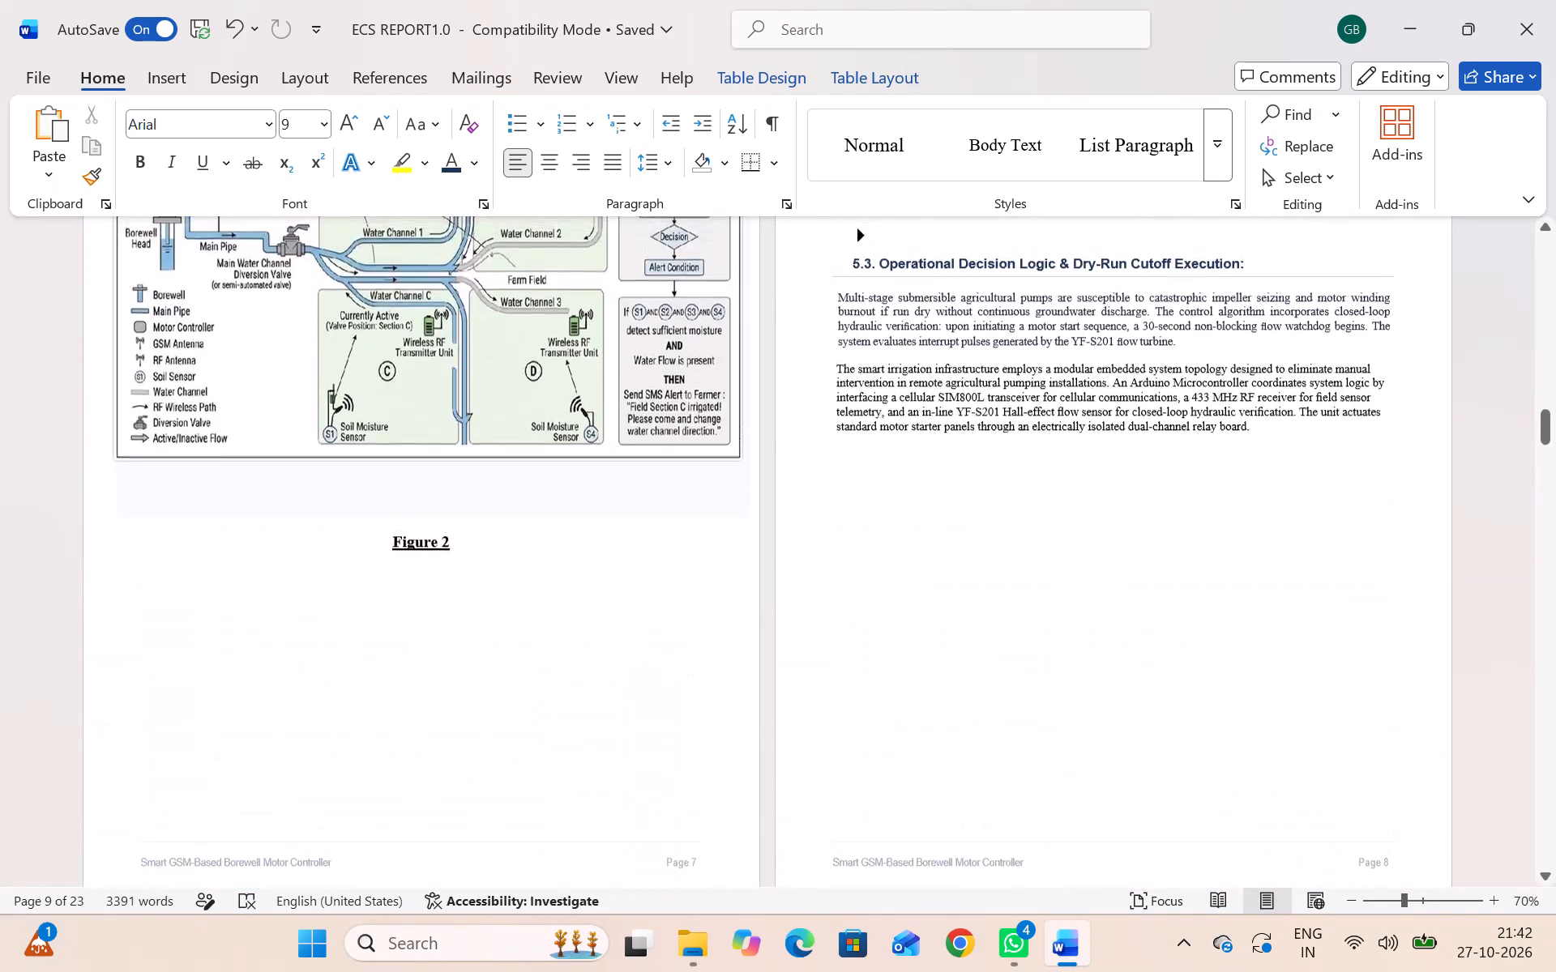
pyautogui.scroll(9, 955, 519)
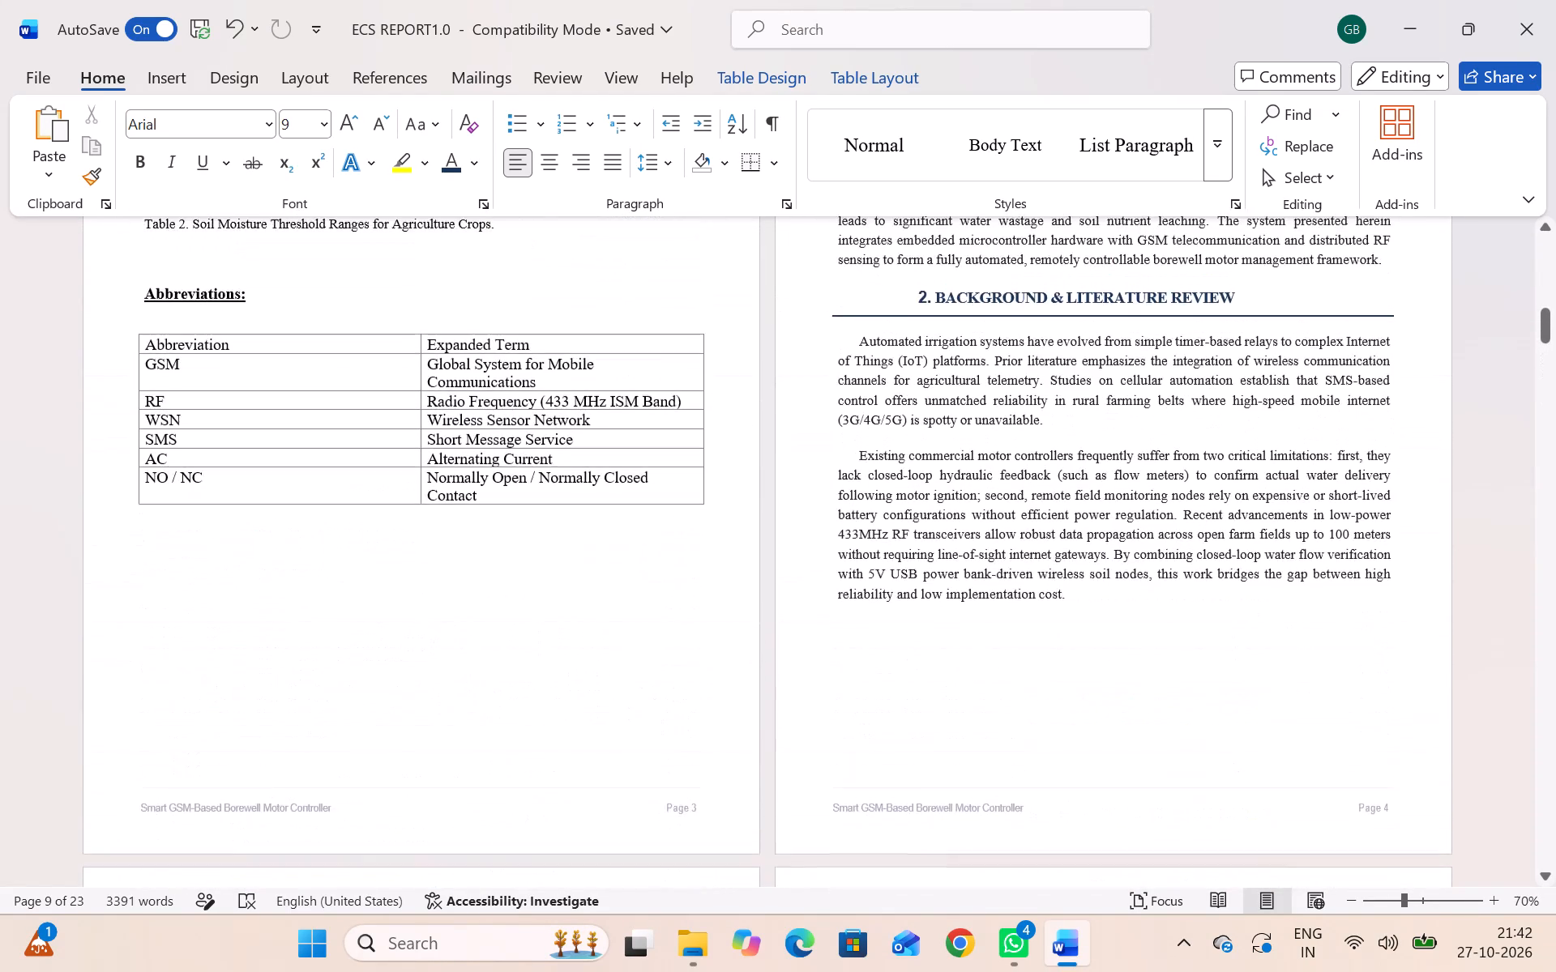
pyautogui.scroll(5, 955, 519)
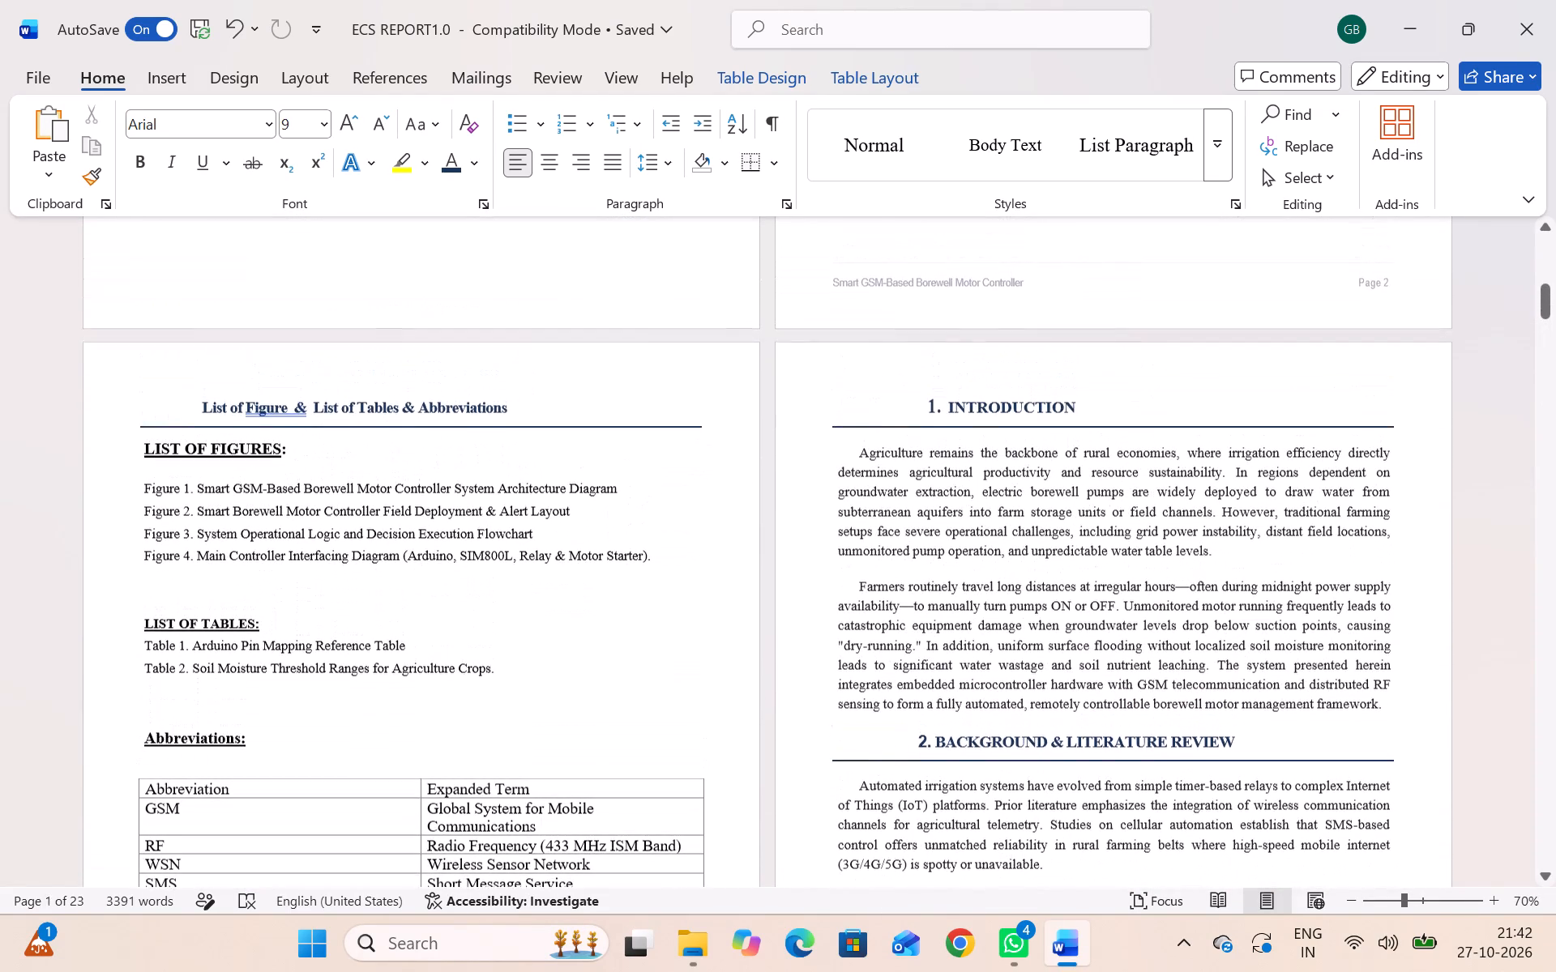
pyautogui.scroll(1, 955, 519)
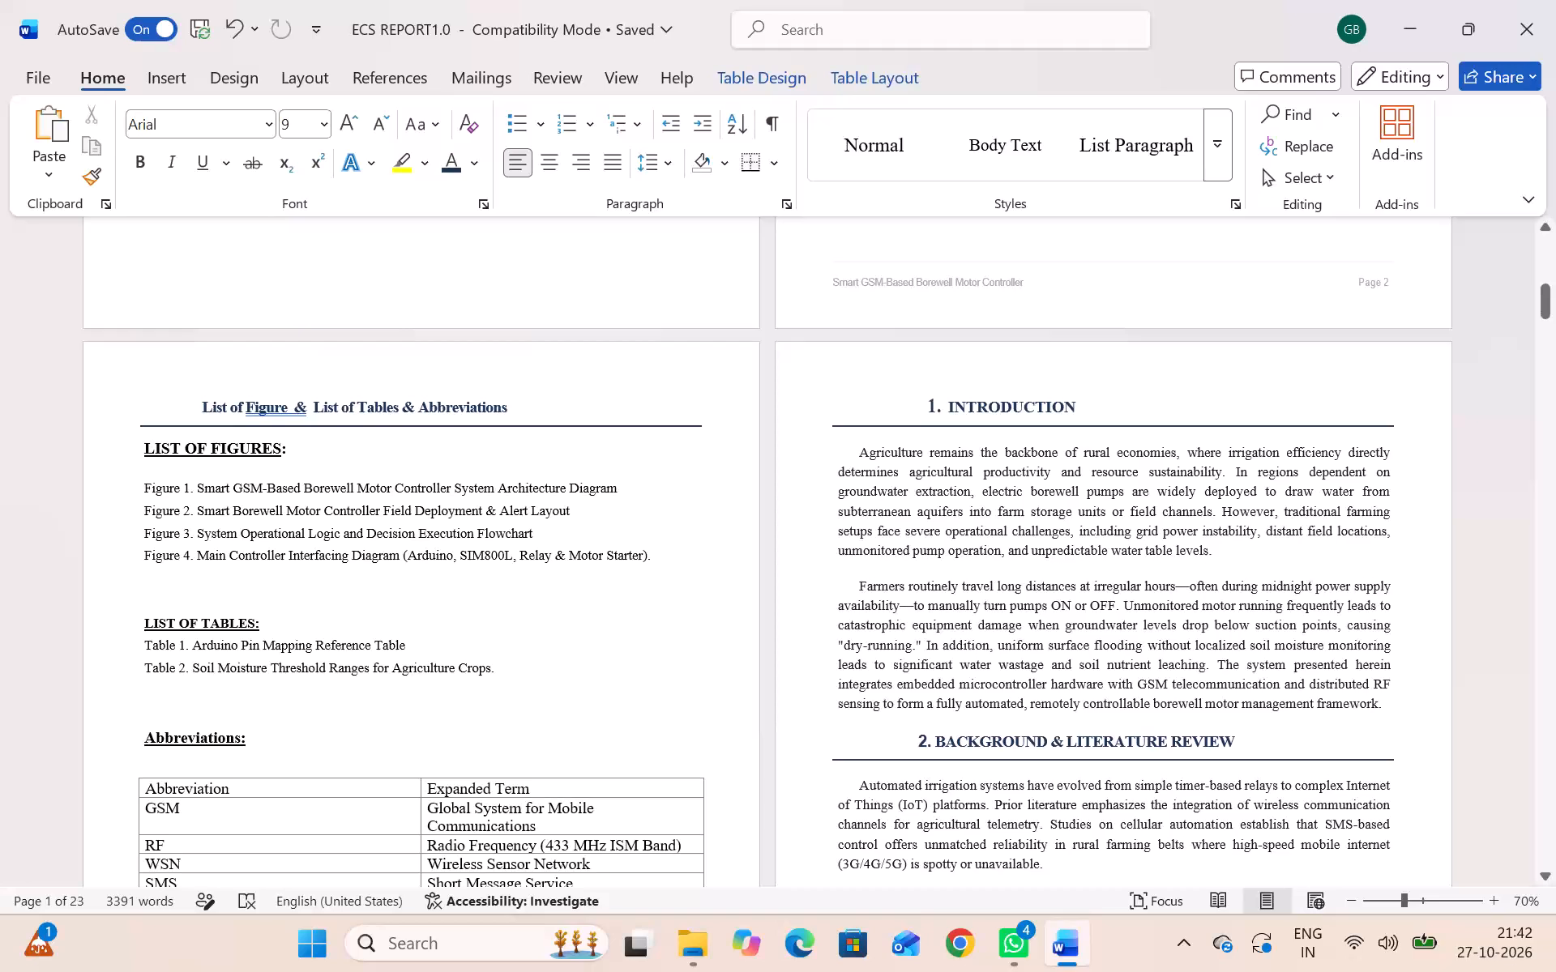
# Insert a blank line between the "Sector Node Mapping & Channel Allocation" heading and its table.
pyautogui.scroll(-3, 955, 519)
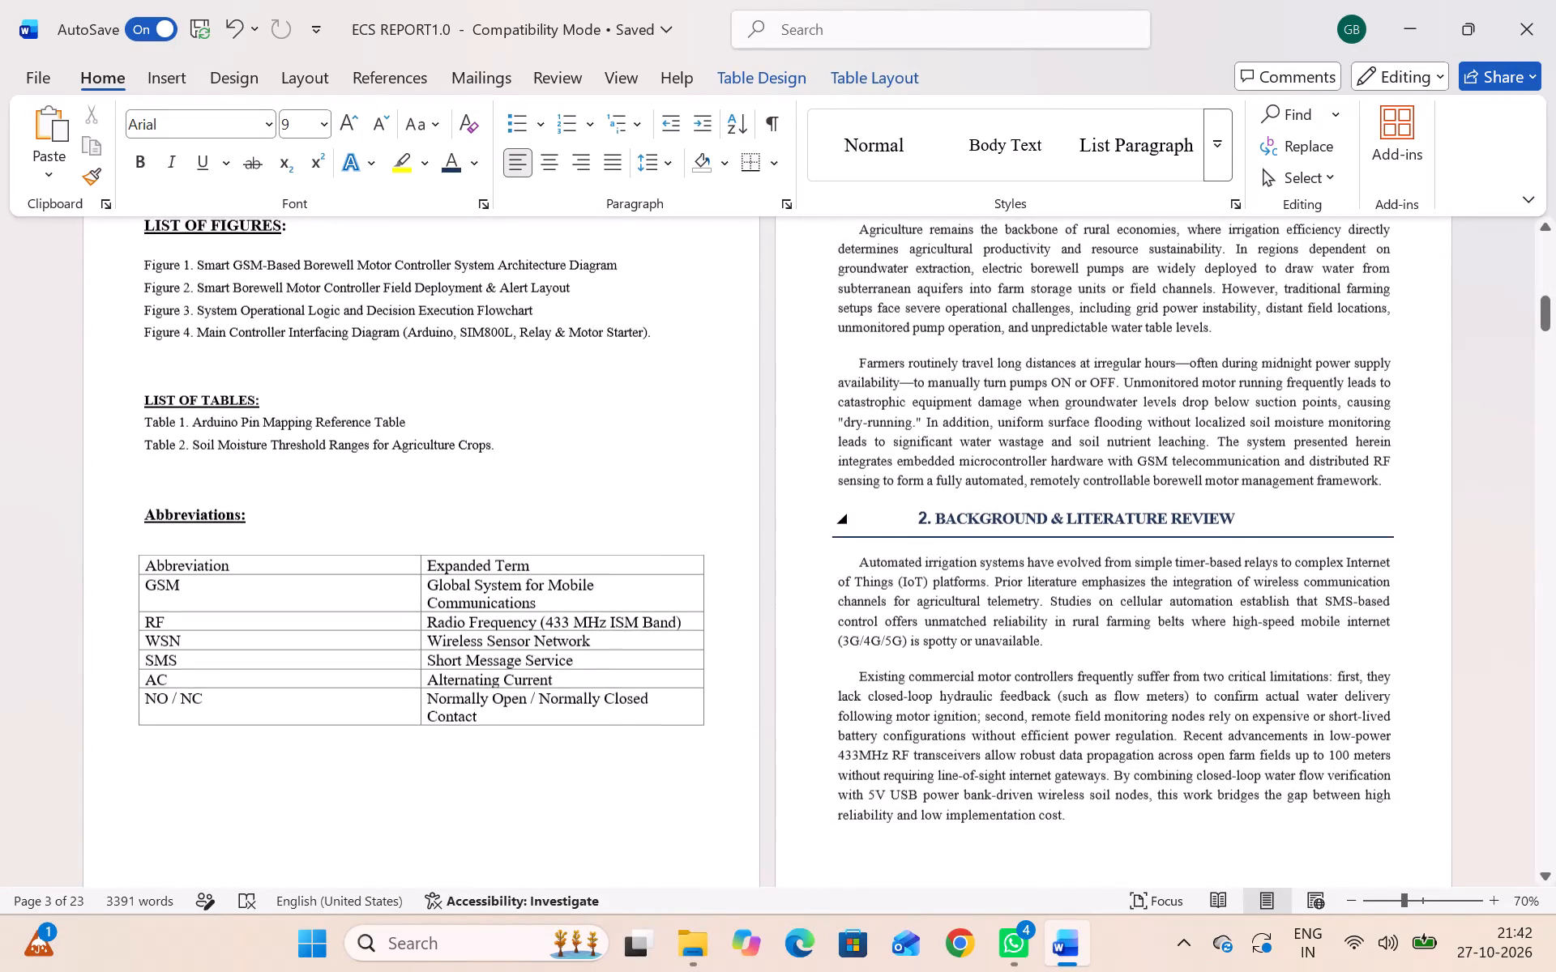
pyautogui.scroll(-3, 955, 519)
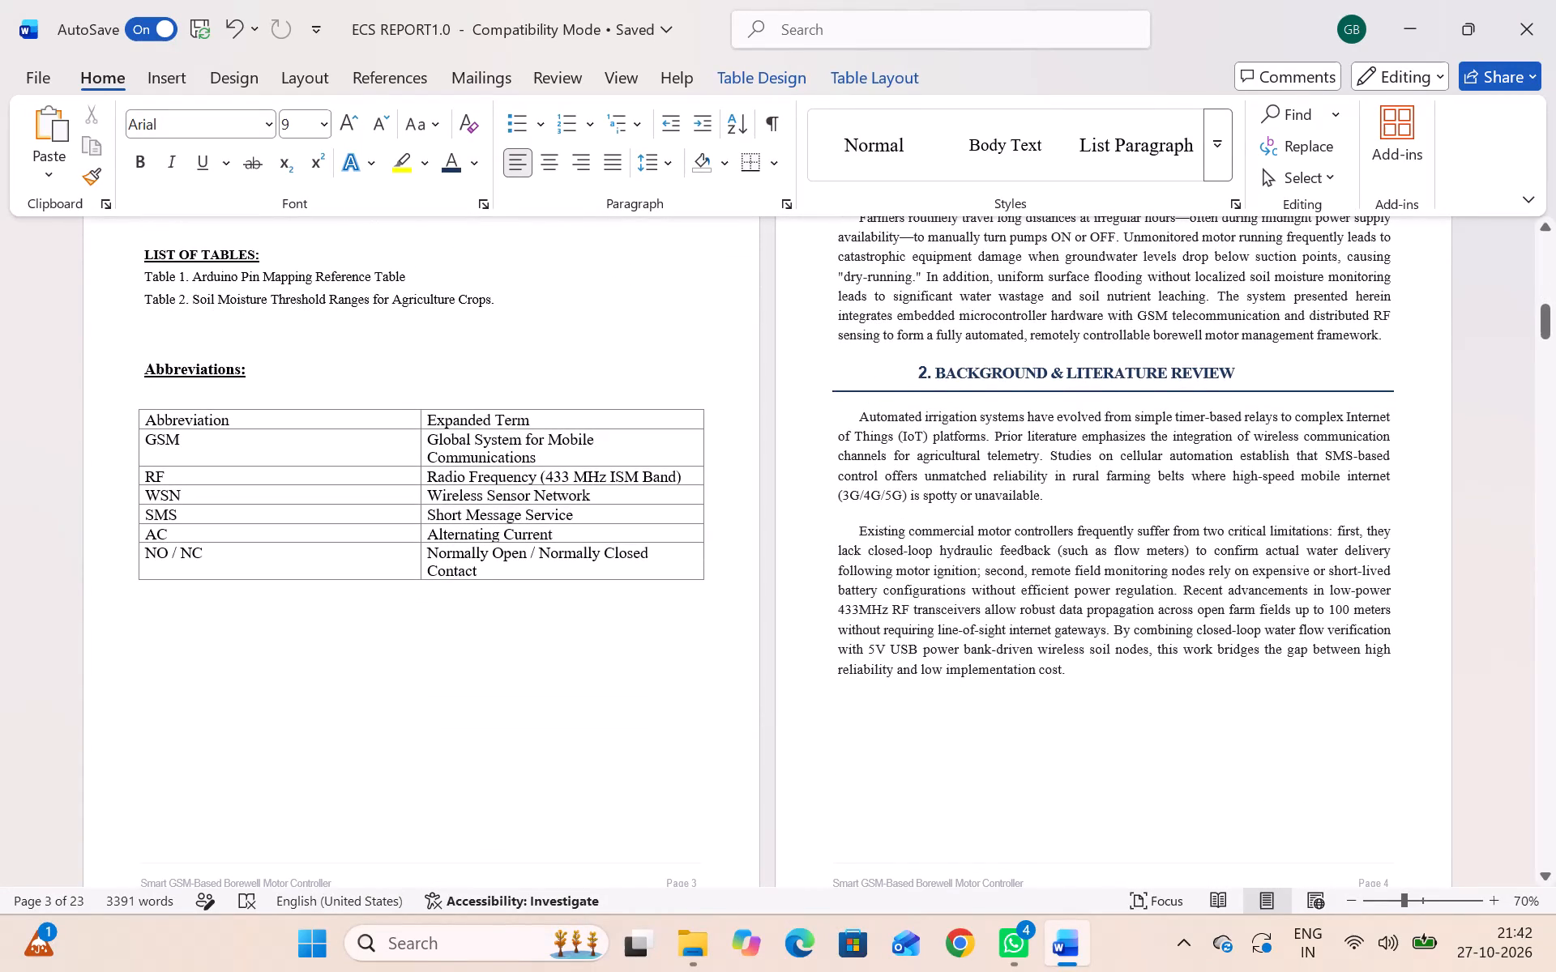
pyautogui.scroll(-5, 955, 519)
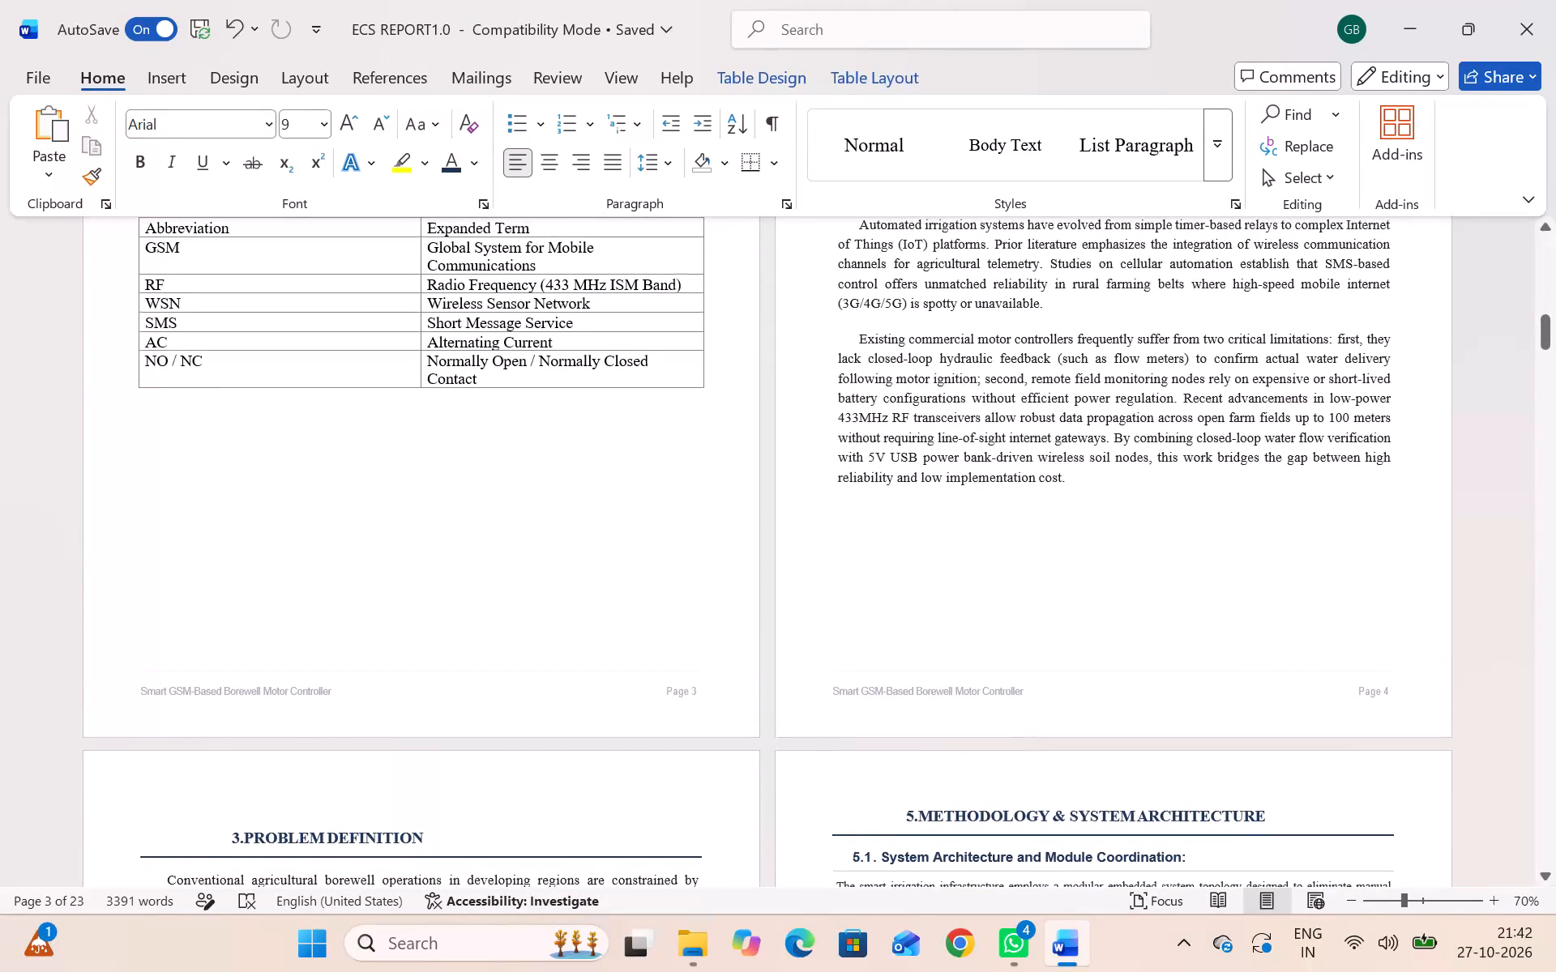
pyautogui.scroll(-4, 955, 519)
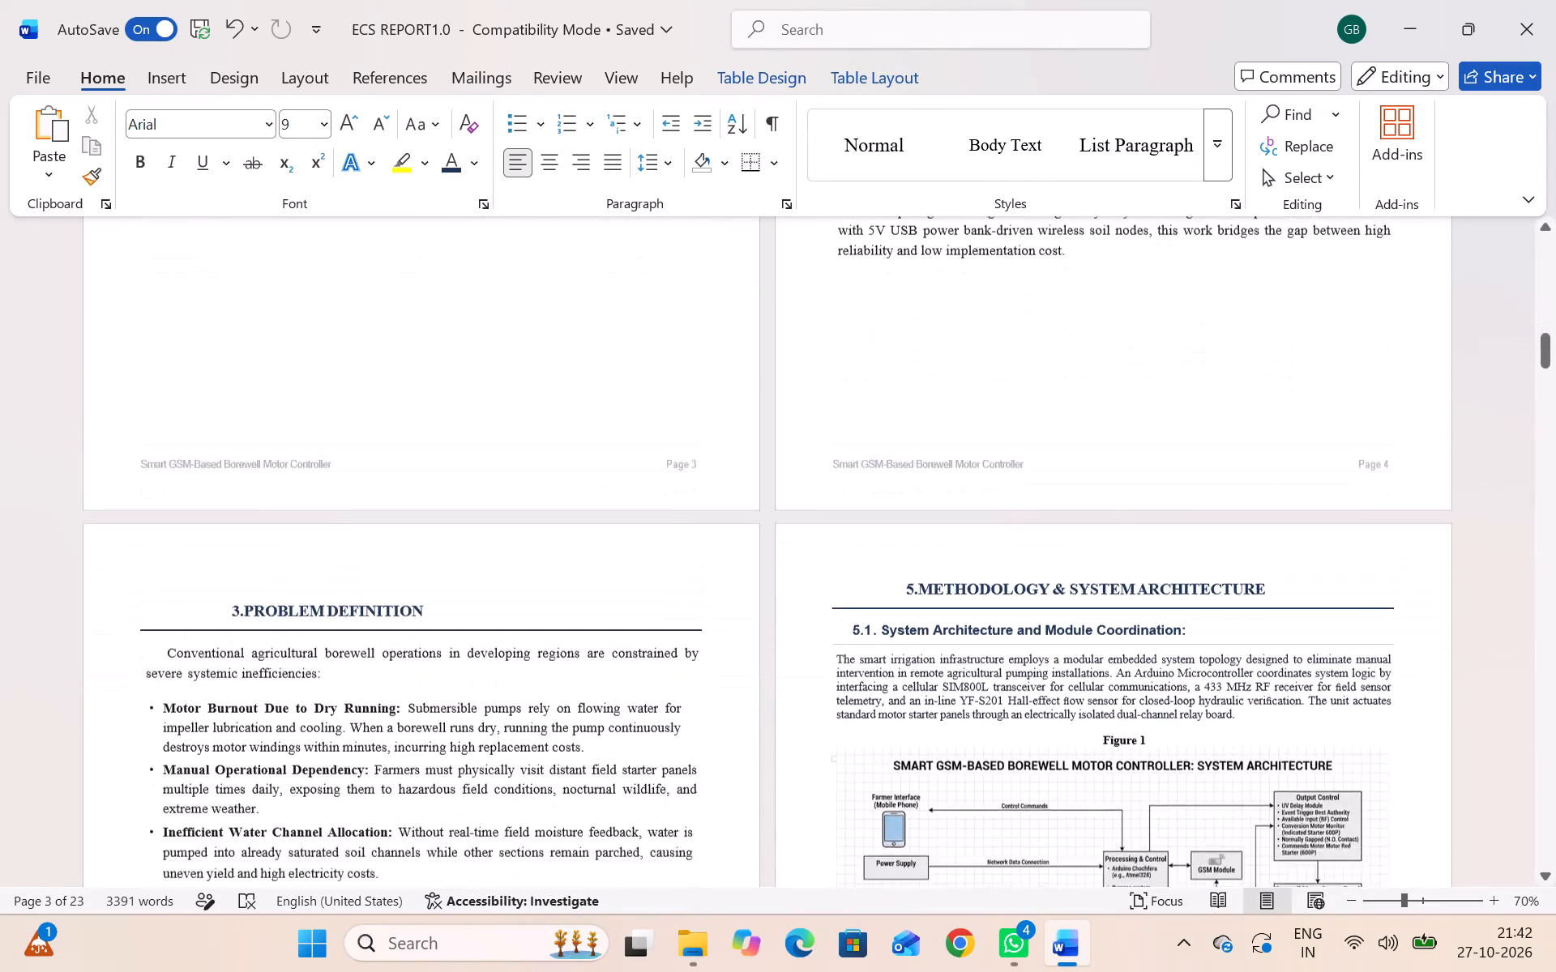
pyautogui.scroll(-4, 955, 519)
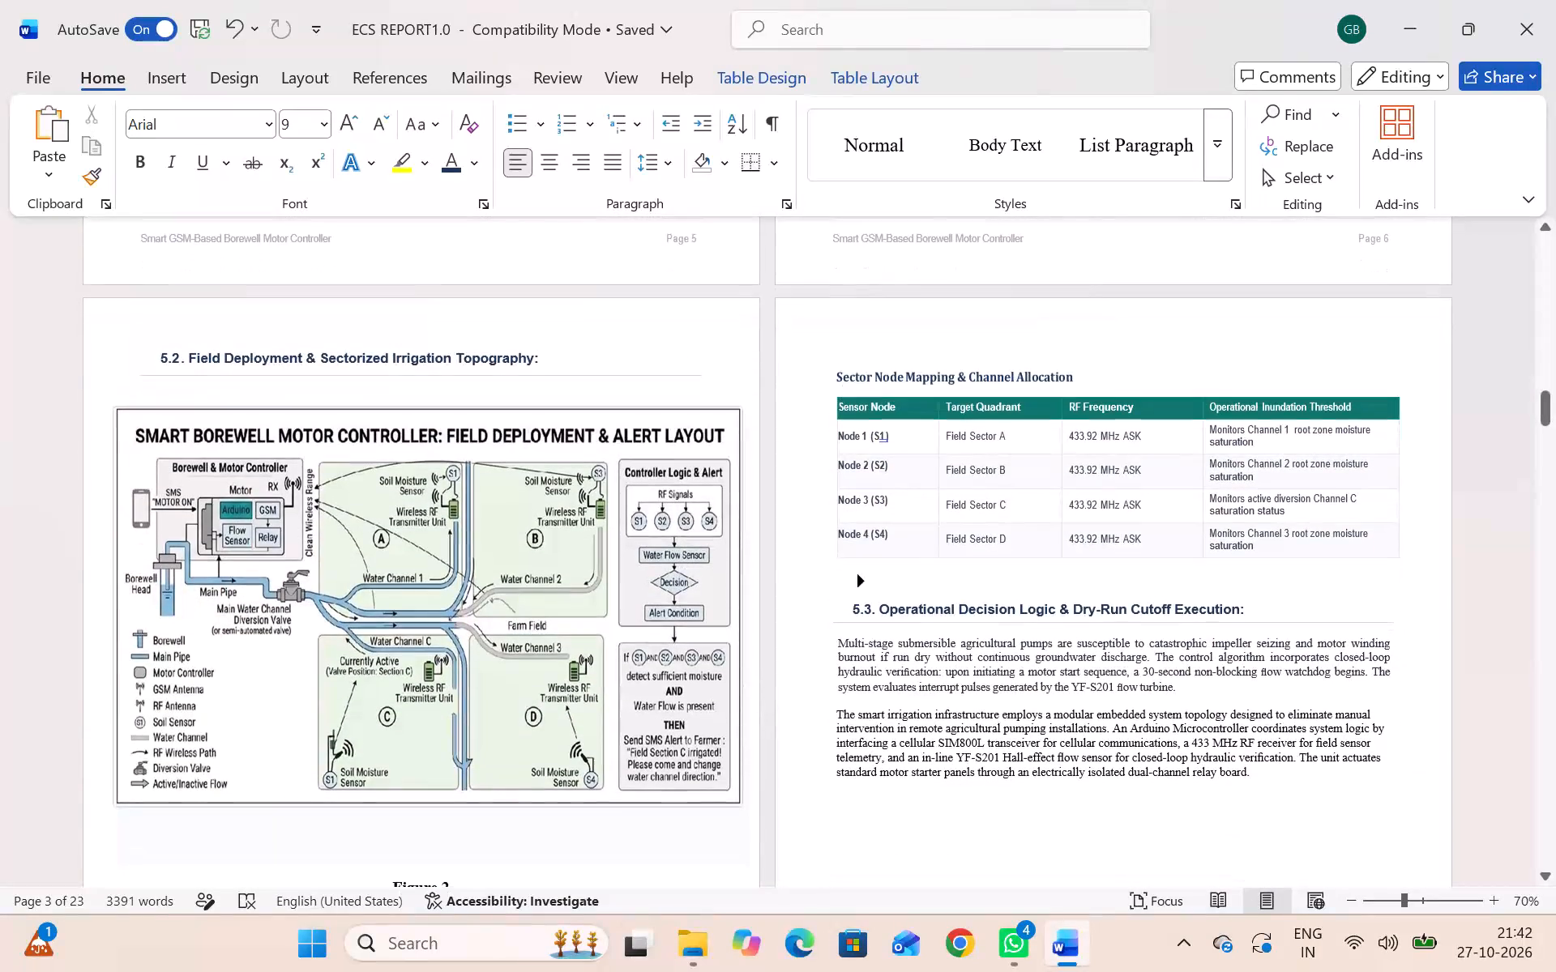
pyautogui.click(1138, 373)
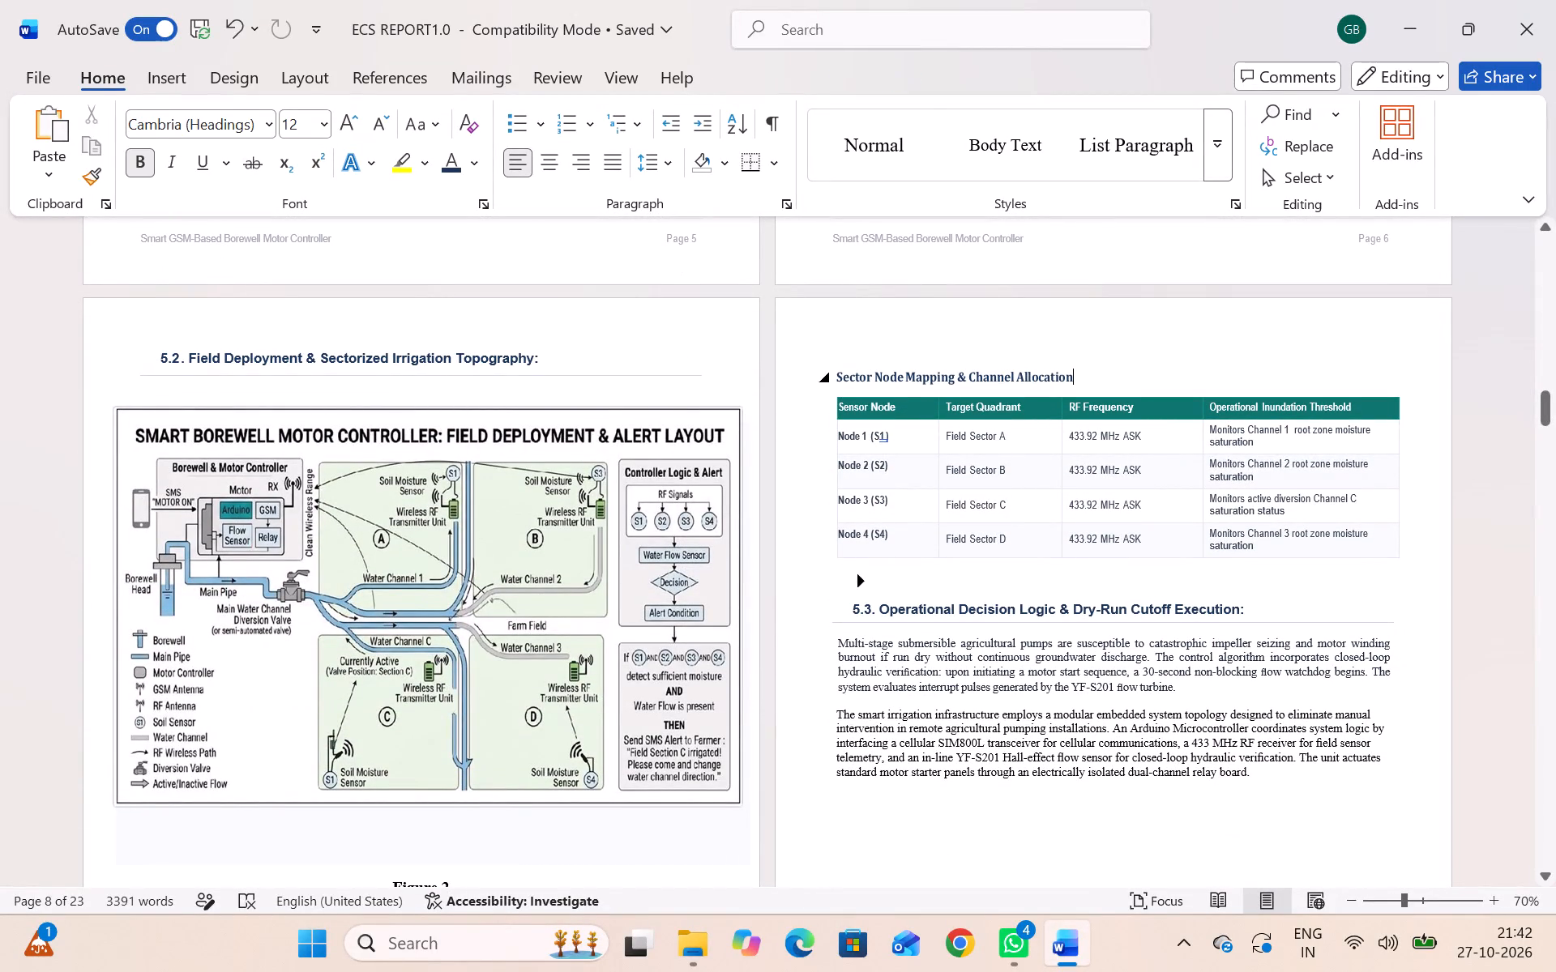
pyautogui.press('Return')
# Check the layout of section 5.3 and the start of the operational logic flowchart and section 5.4 pages.
pyautogui.scroll(-2, 1138, 373)
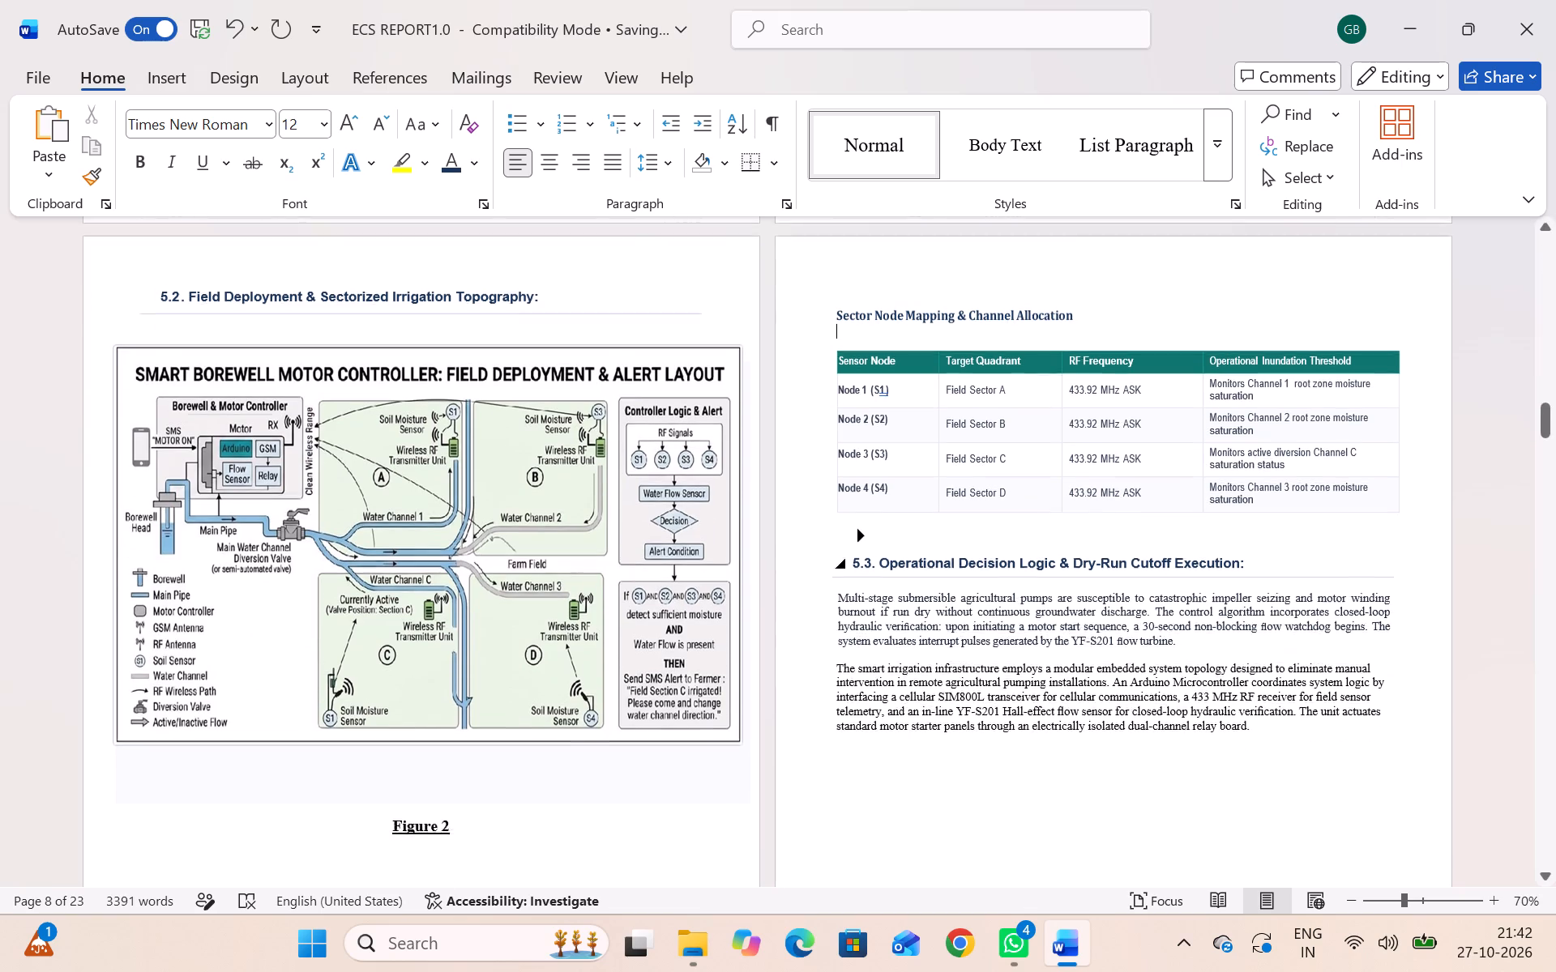
pyautogui.scroll(-3, 1138, 373)
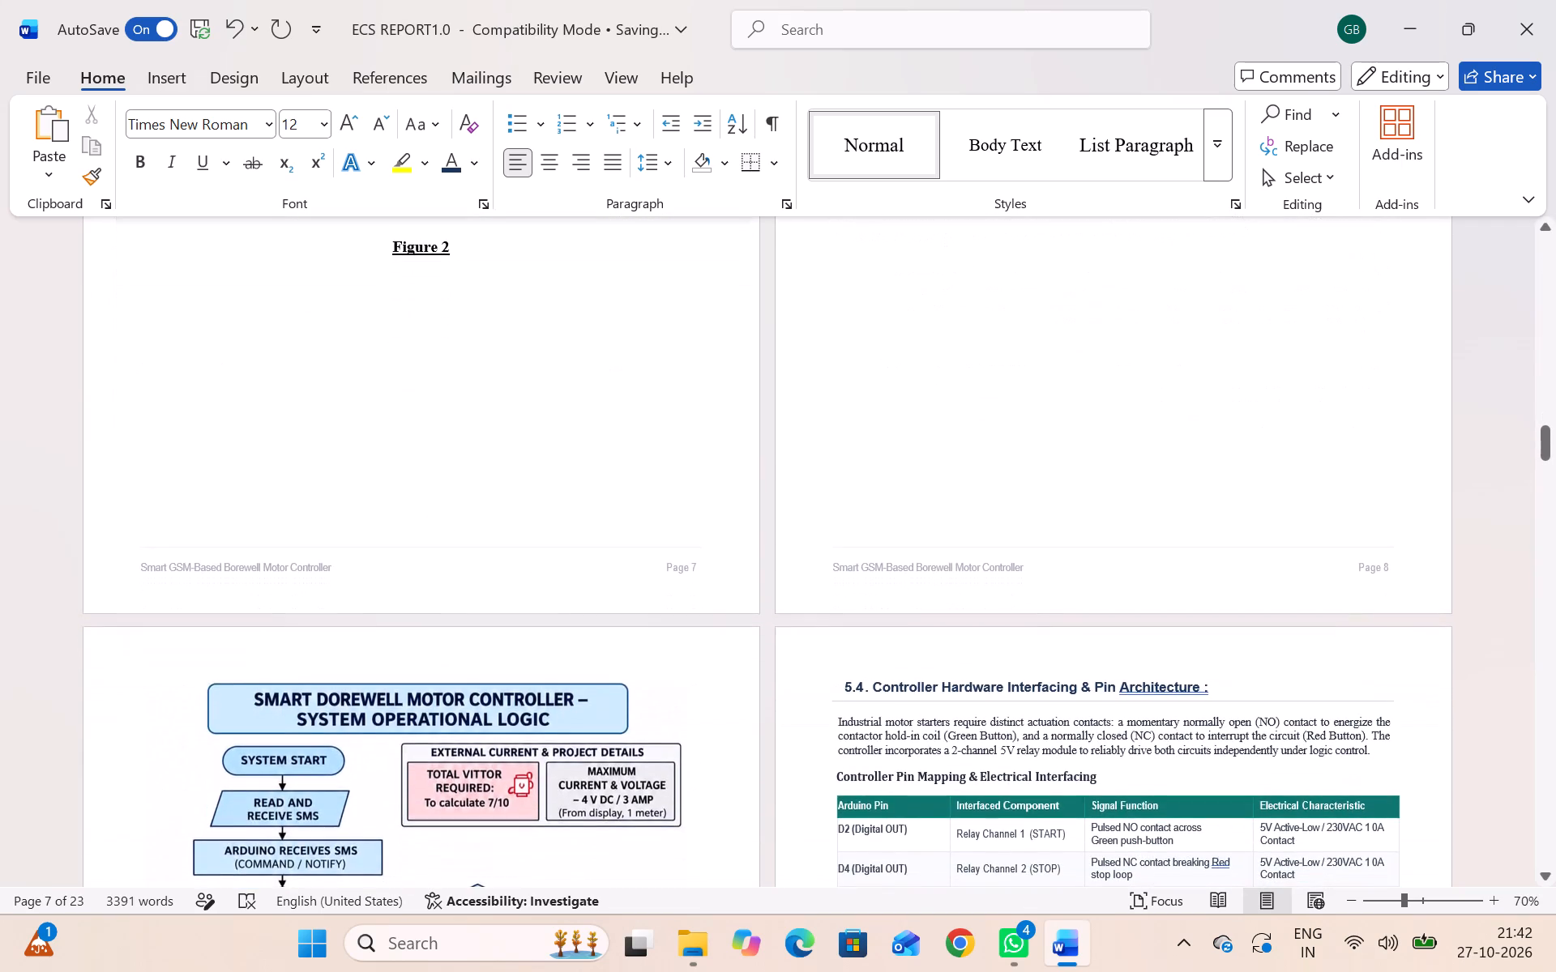
pyautogui.scroll(1, 1138, 373)
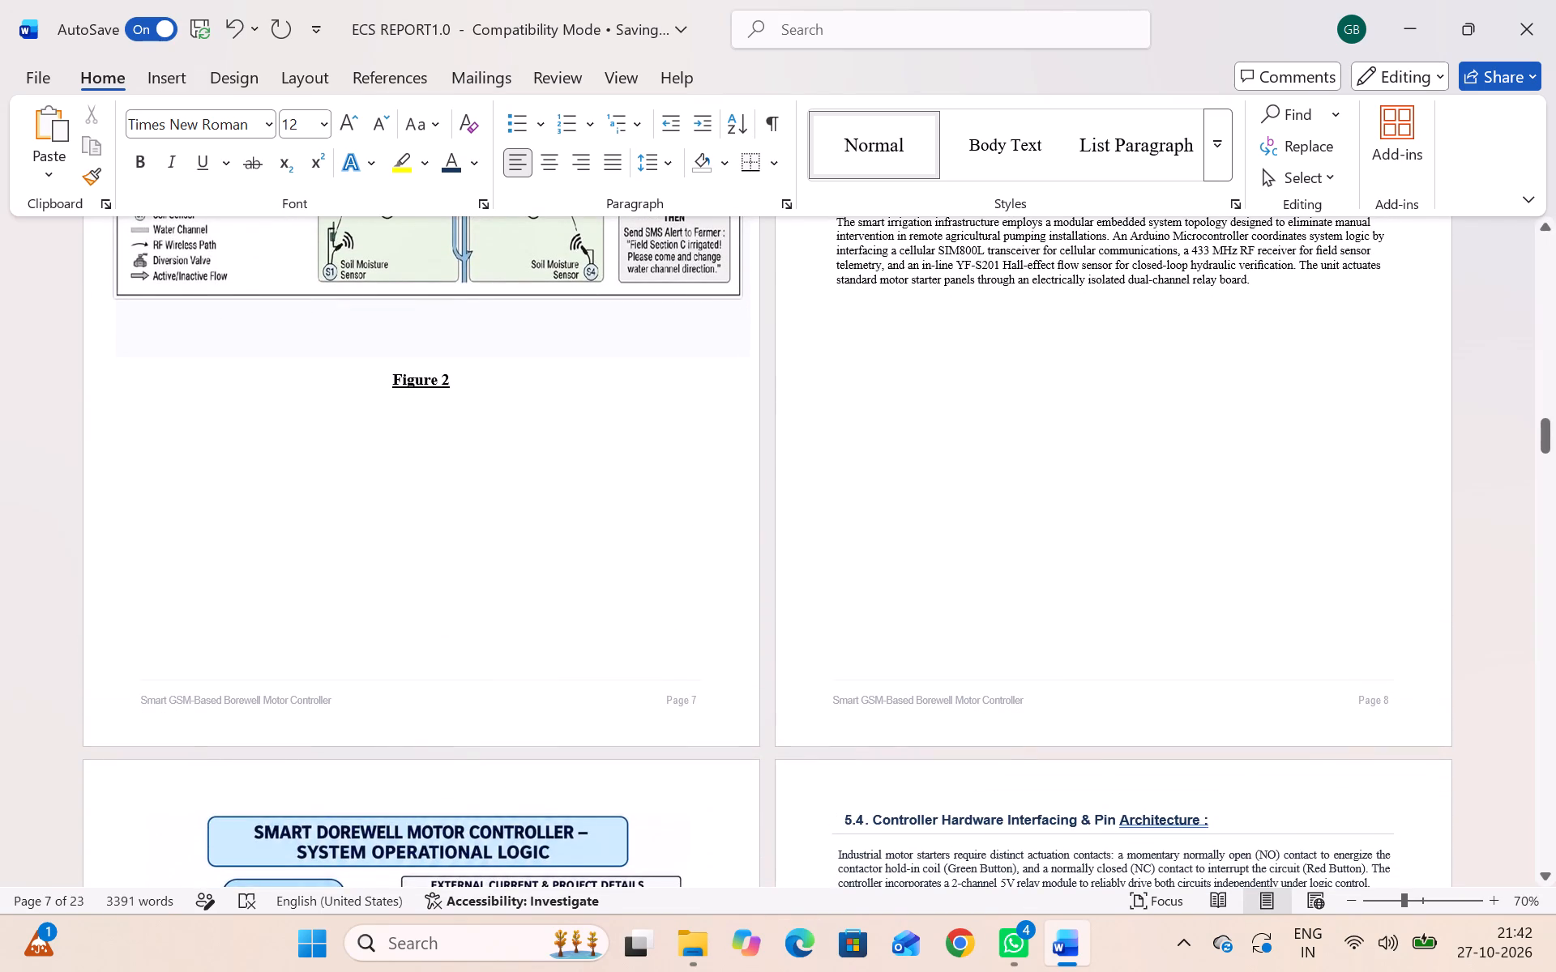
pyautogui.click(642, 787)
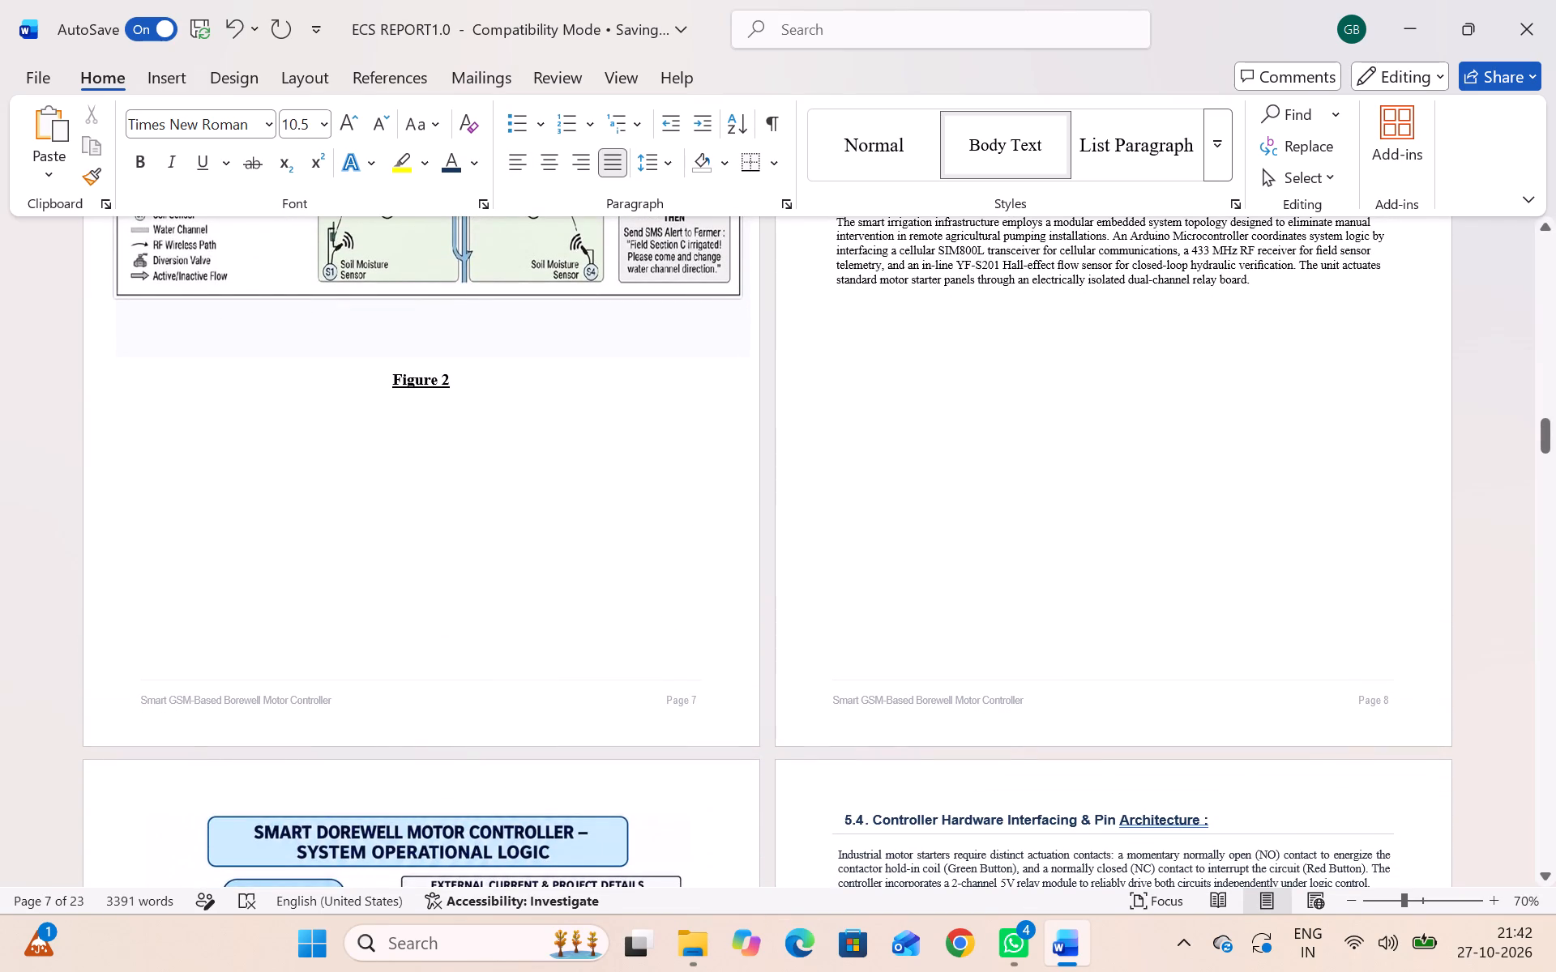
pyautogui.click(949, 405)
pyautogui.scroll(1, 874, 577)
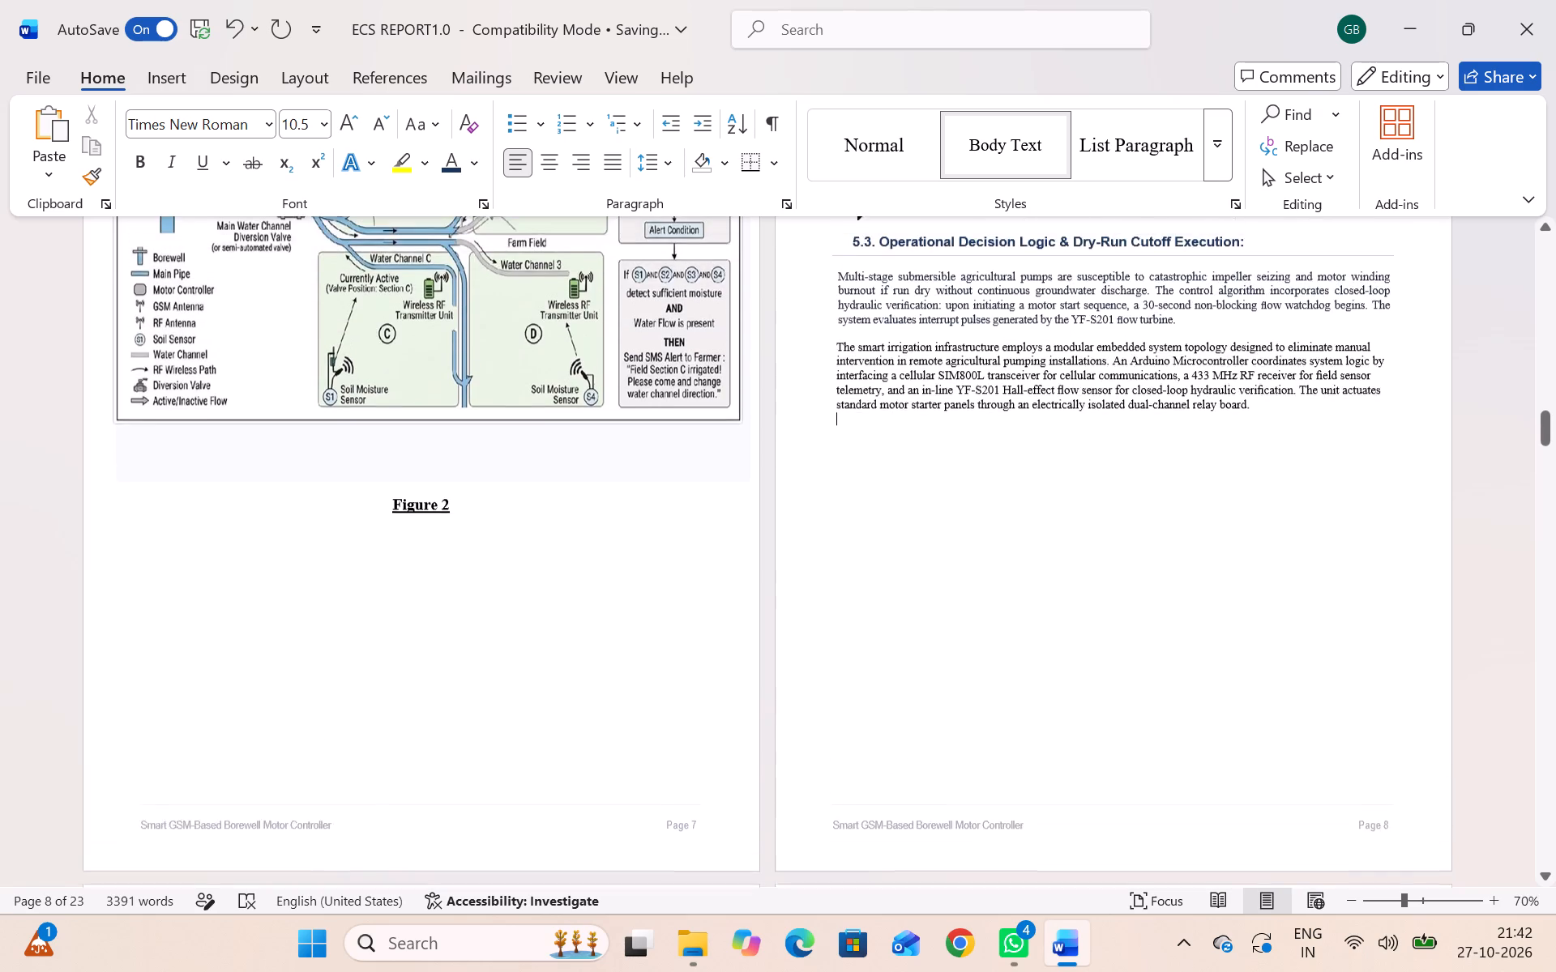
pyautogui.scroll(5, 874, 577)
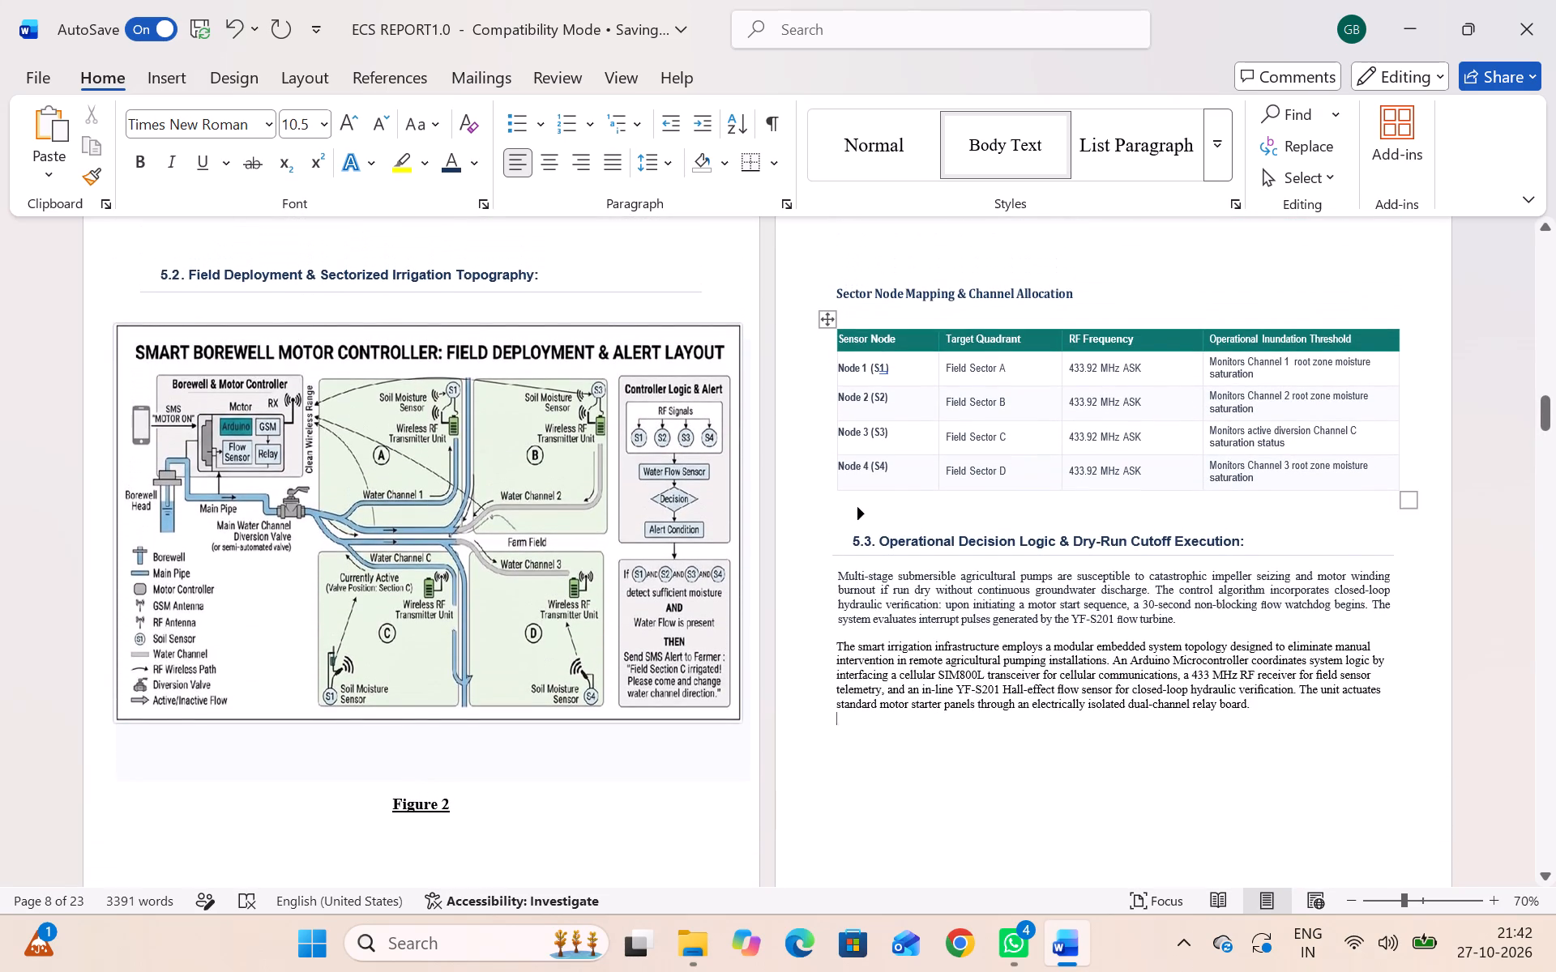
# Add the label "Table 1" on the blank line above the sector node mapping table.
pyautogui.click(1001, 309)
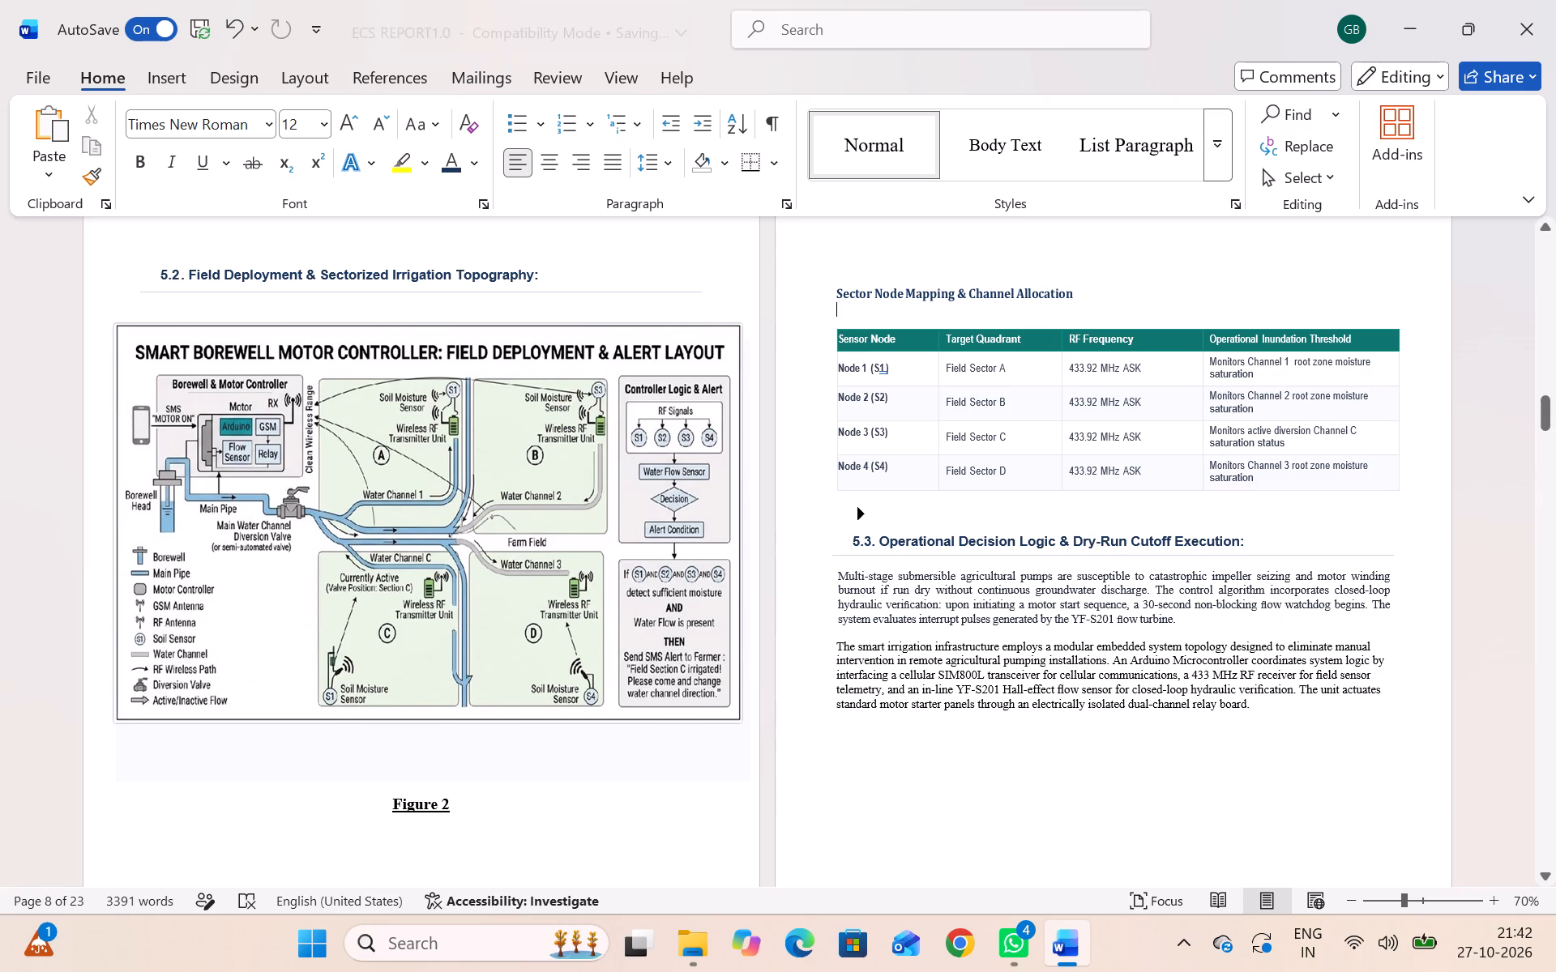
pyautogui.press('a')
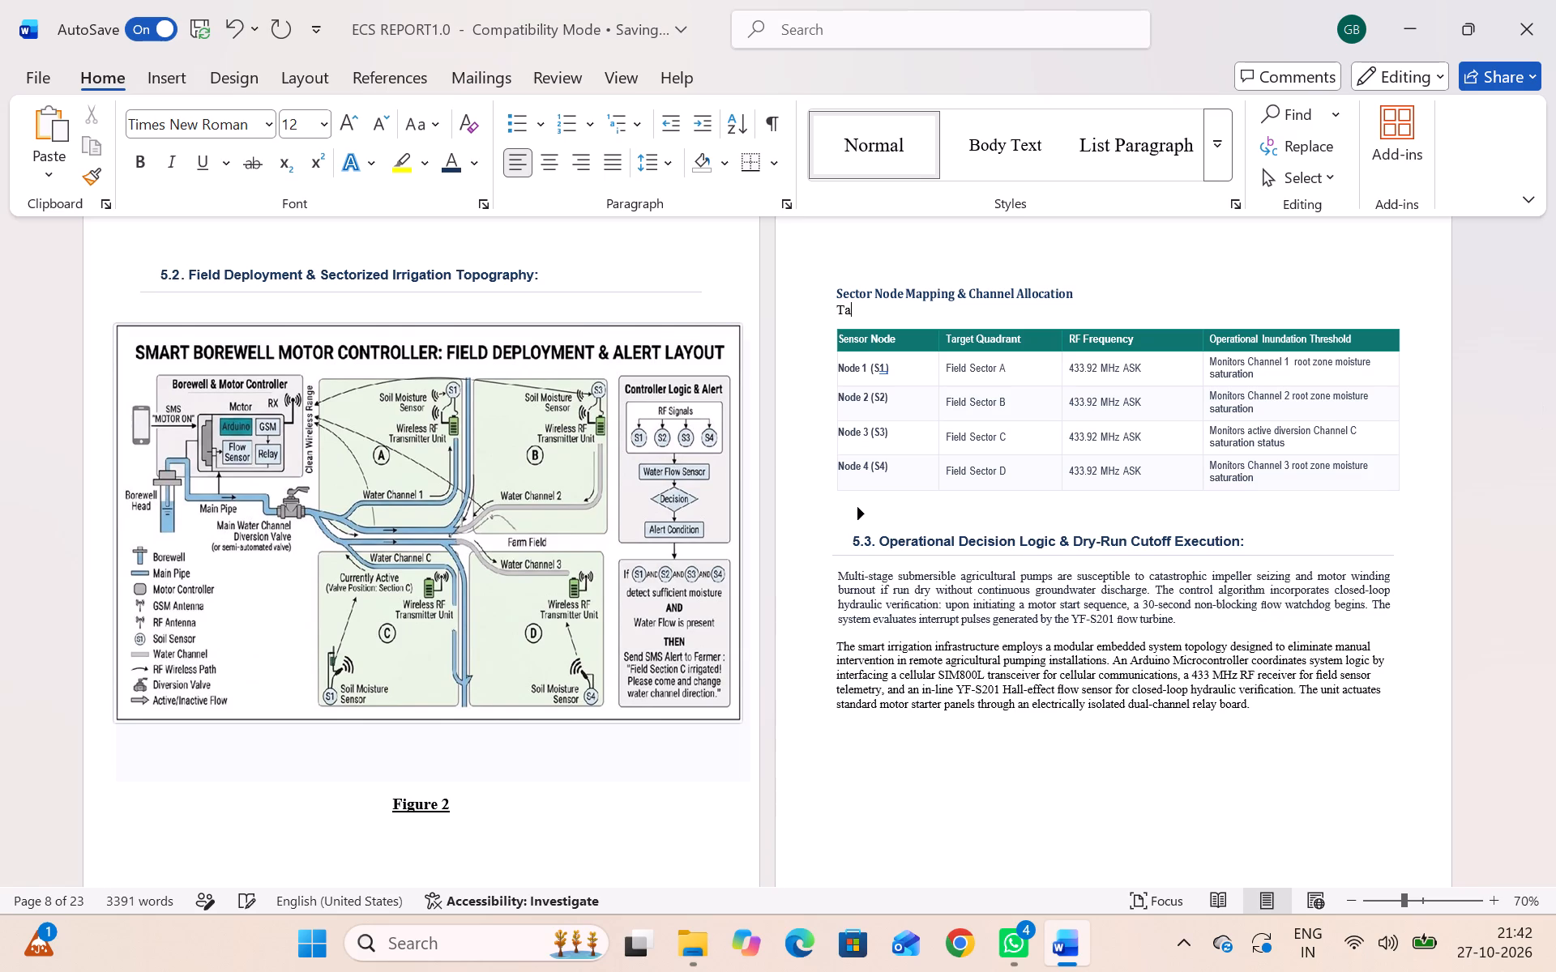
pyautogui.write('ble')
pyautogui.press('space')
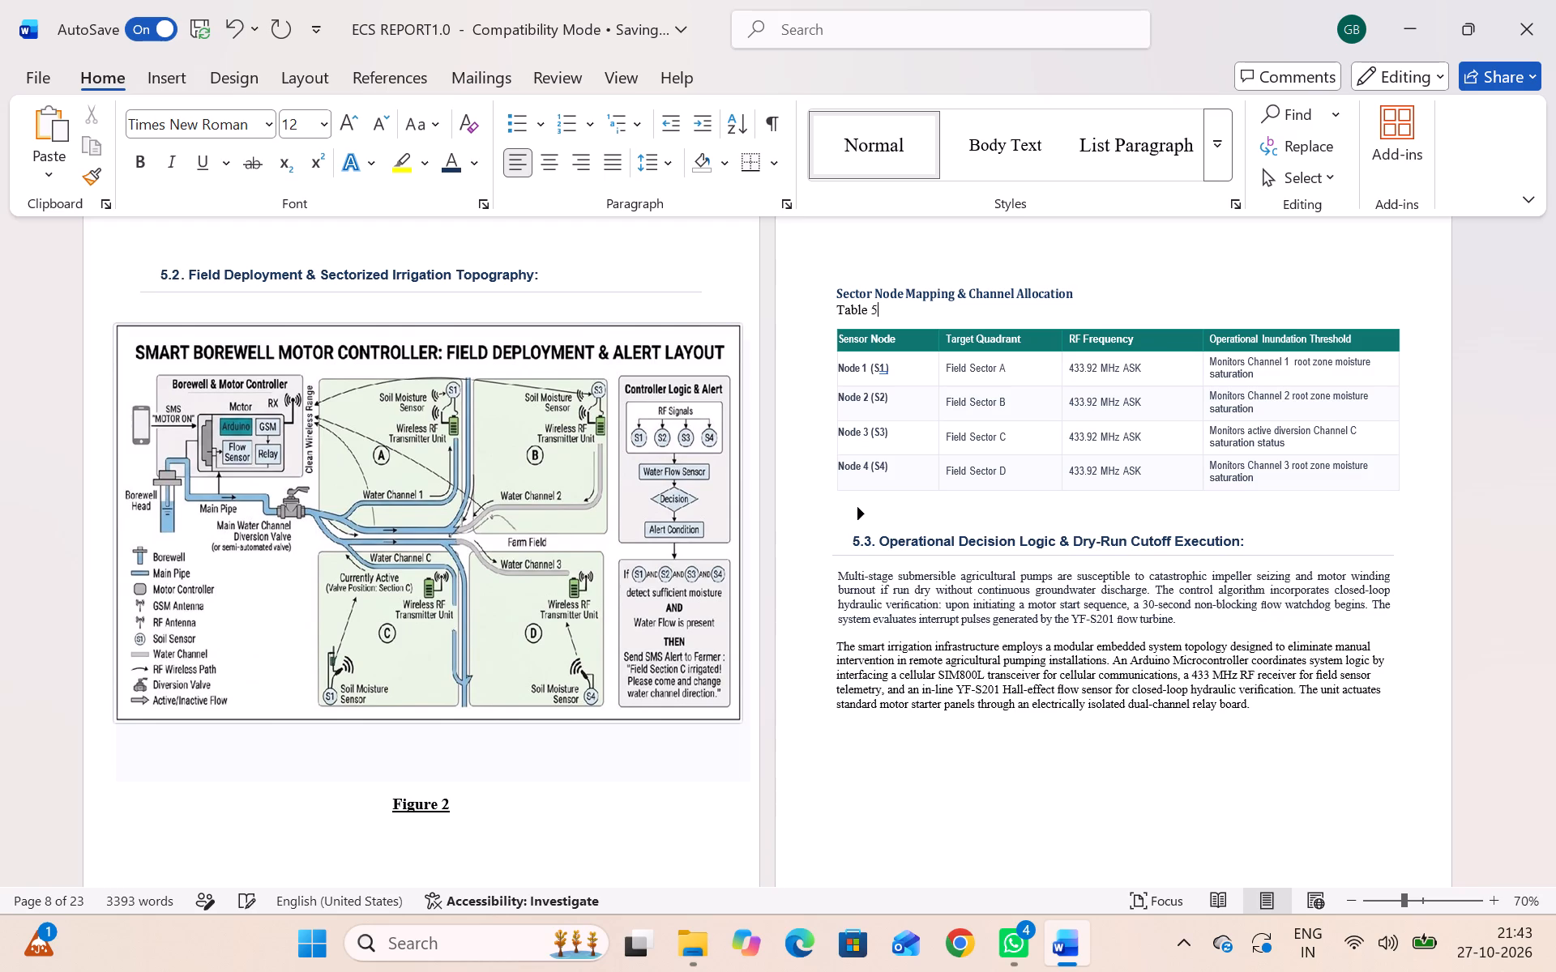
pyautogui.press('BackSpace')
pyautogui.press('1')
# Make the "Table 1" label bold and centre it above the sector node mapping table.
pyautogui.moveTo(877, 309); pyautogui.dragTo(837, 302)
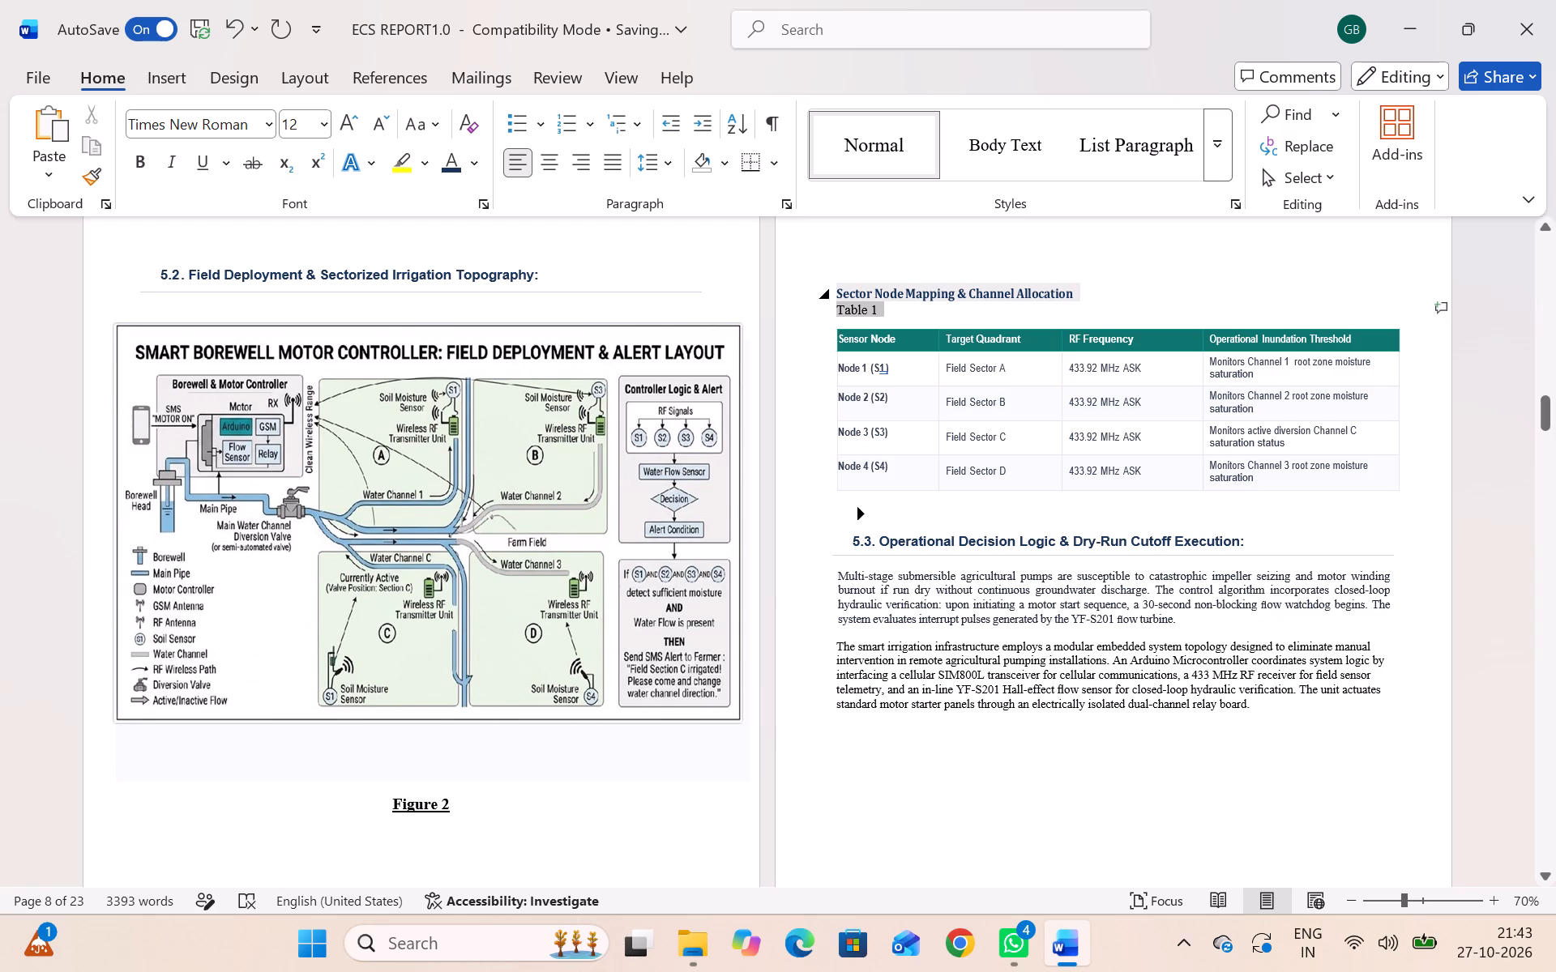
pyautogui.moveTo(837, 302); pyautogui.dragTo(836, 308)
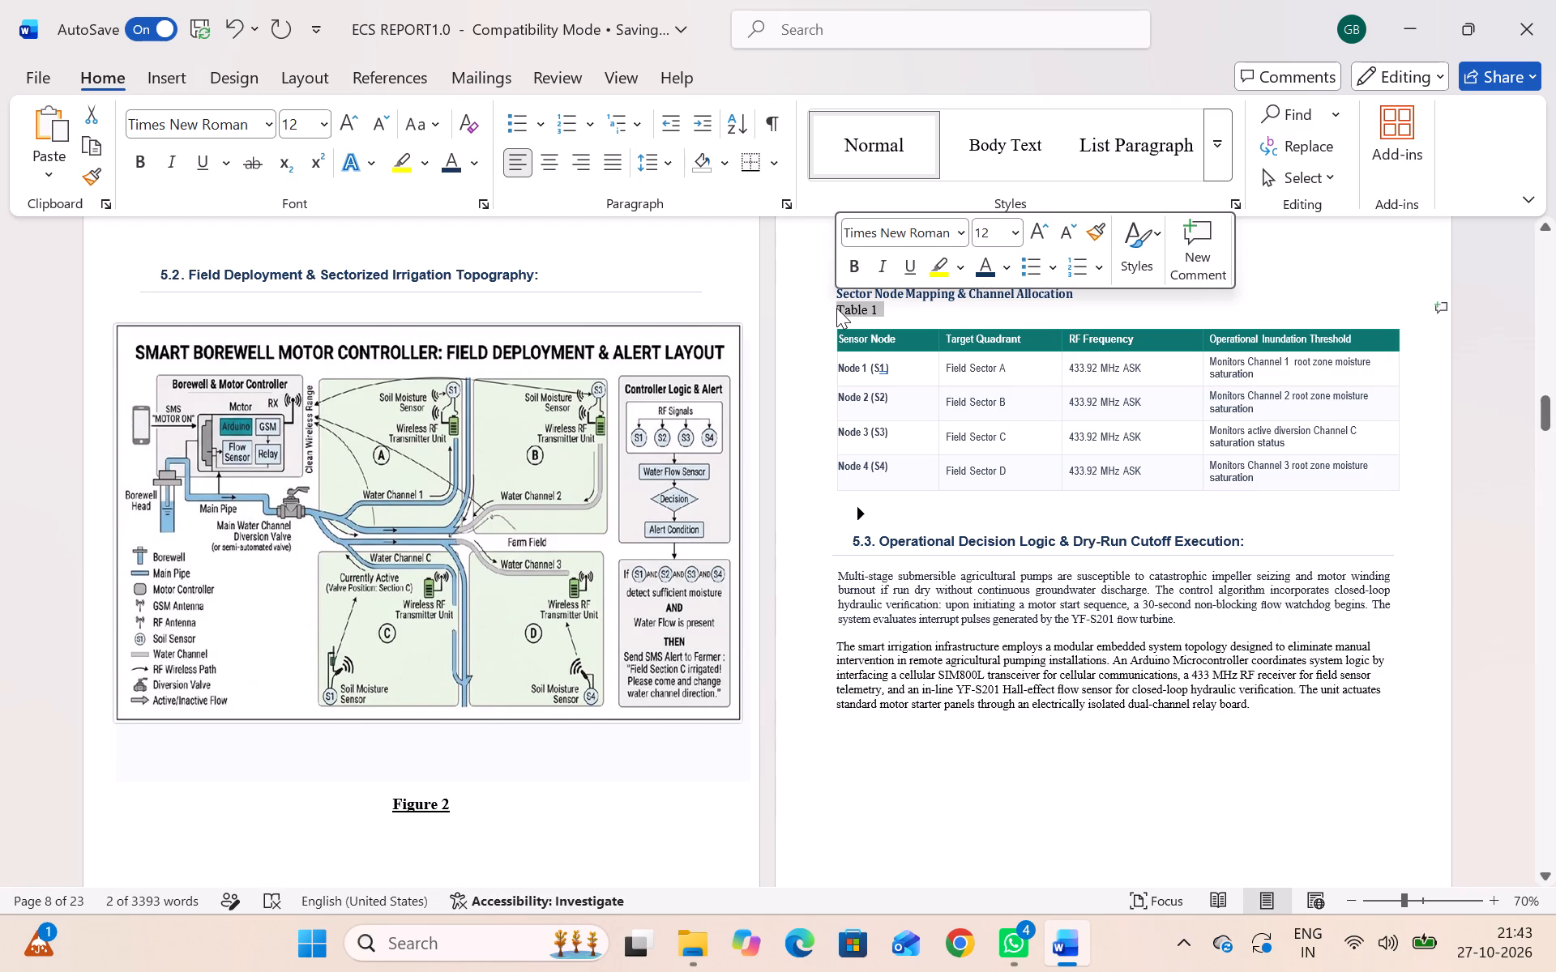
pyautogui.hotkey('ctrl', 'b')
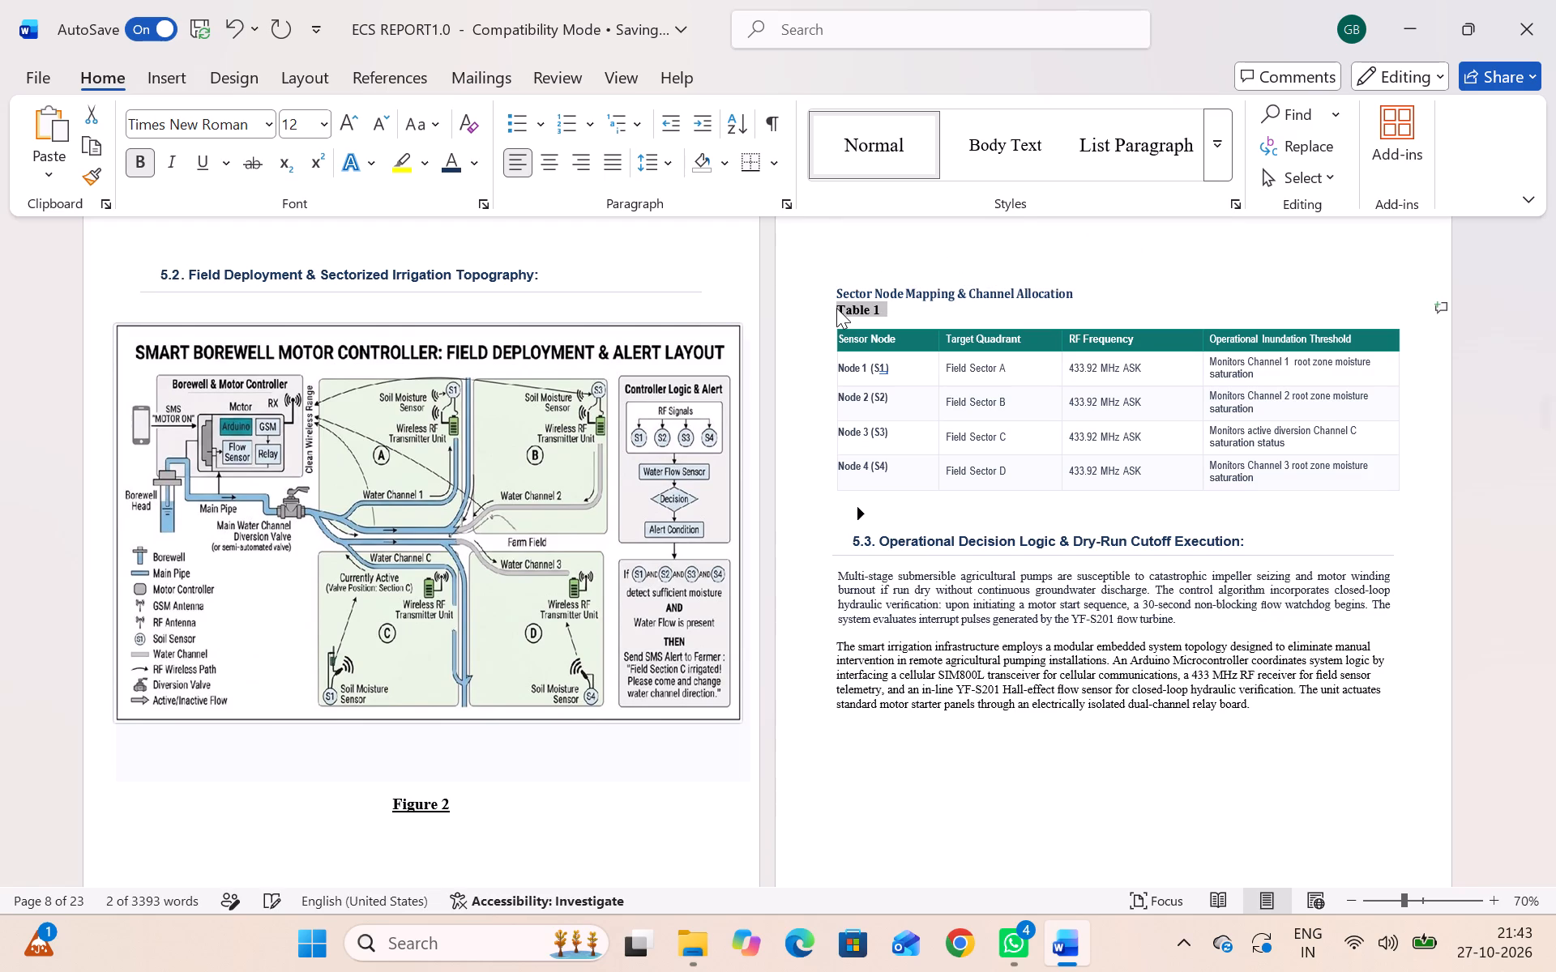
pyautogui.click(549, 164)
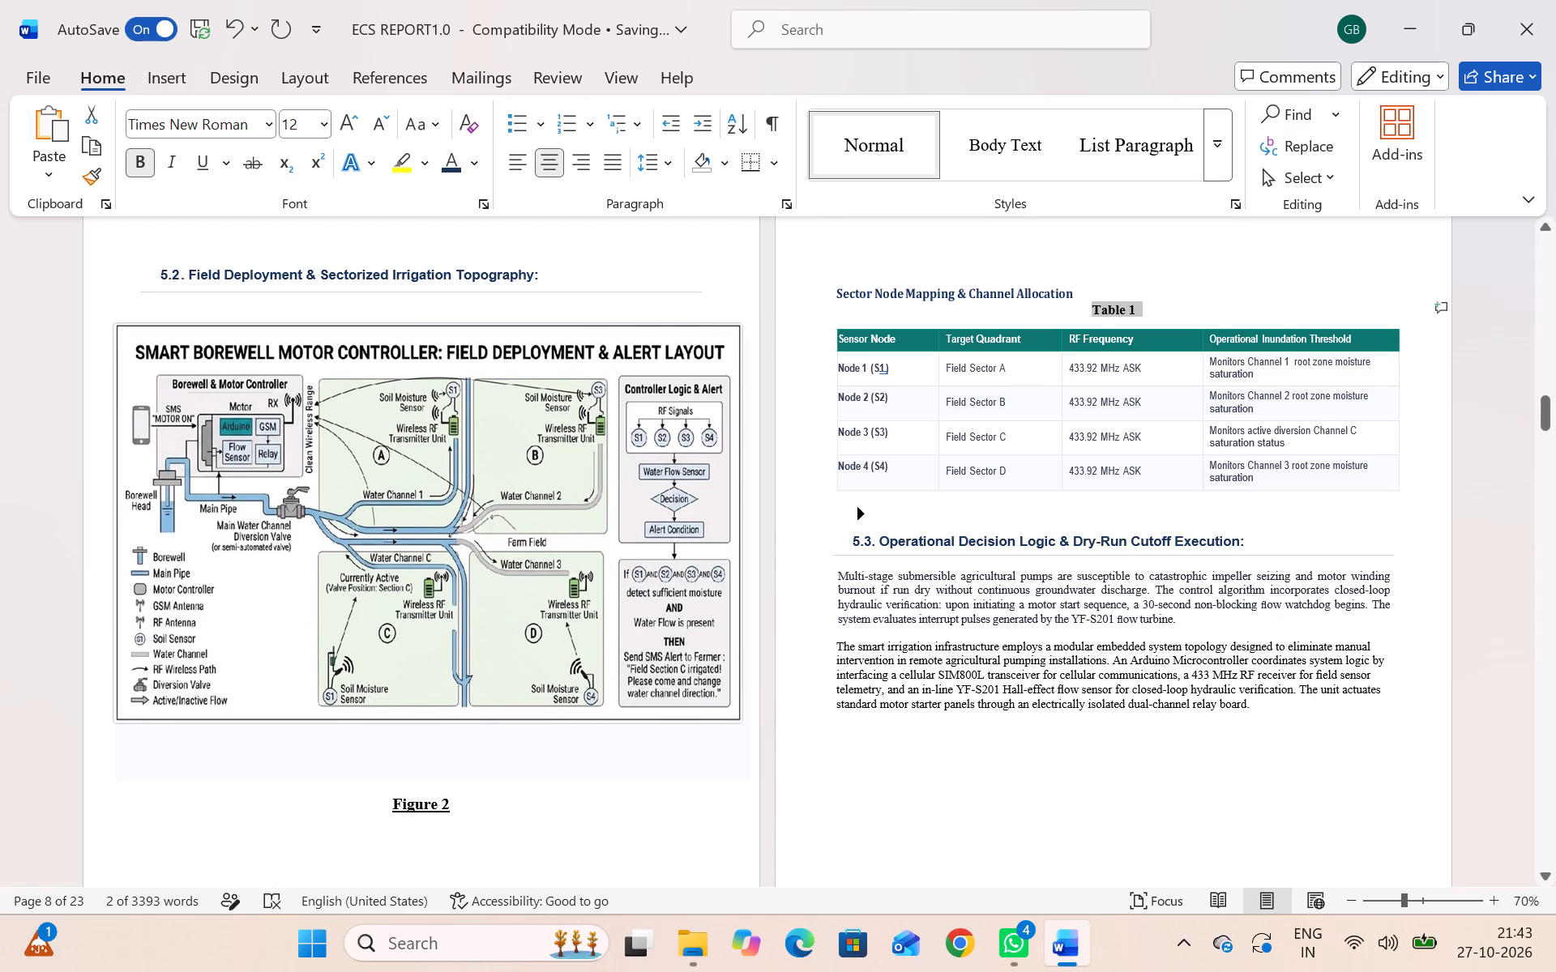
pyautogui.click(883, 268)
pyautogui.scroll(-1, 883, 268)
pyautogui.scroll(1, 883, 268)
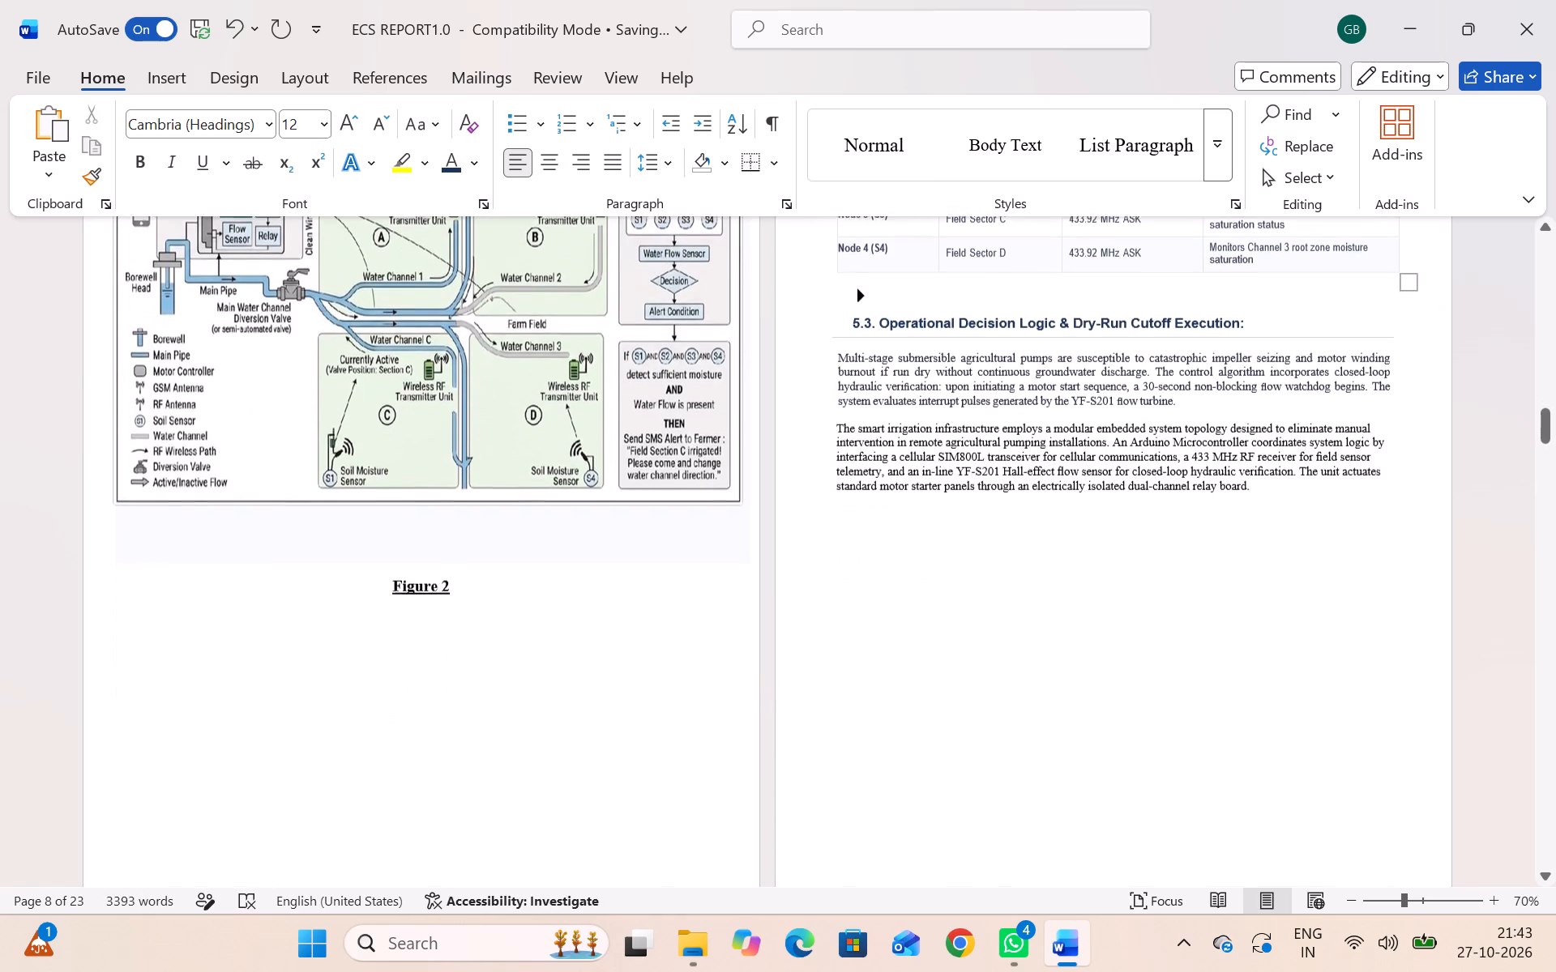
pyautogui.scroll(1, 883, 268)
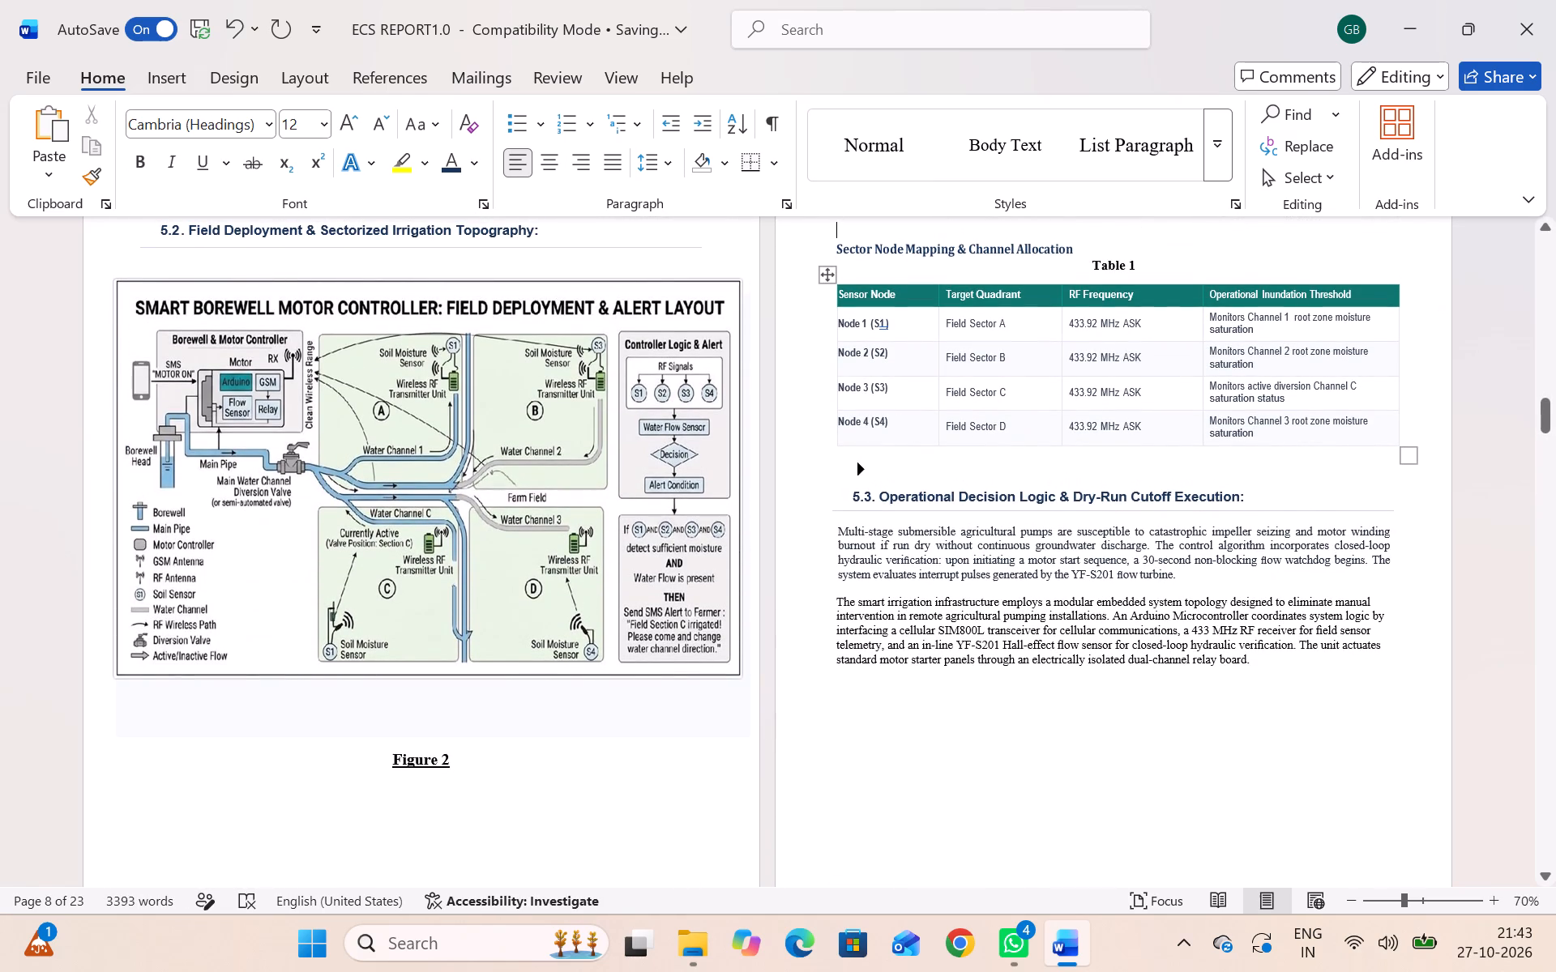
# Copy the "Table 1" label onto a new line between the "Controller Pin Mapping & Electrical Interfacing" heading and its table.
pyautogui.moveTo(1141, 262); pyautogui.dragTo(1092, 262)
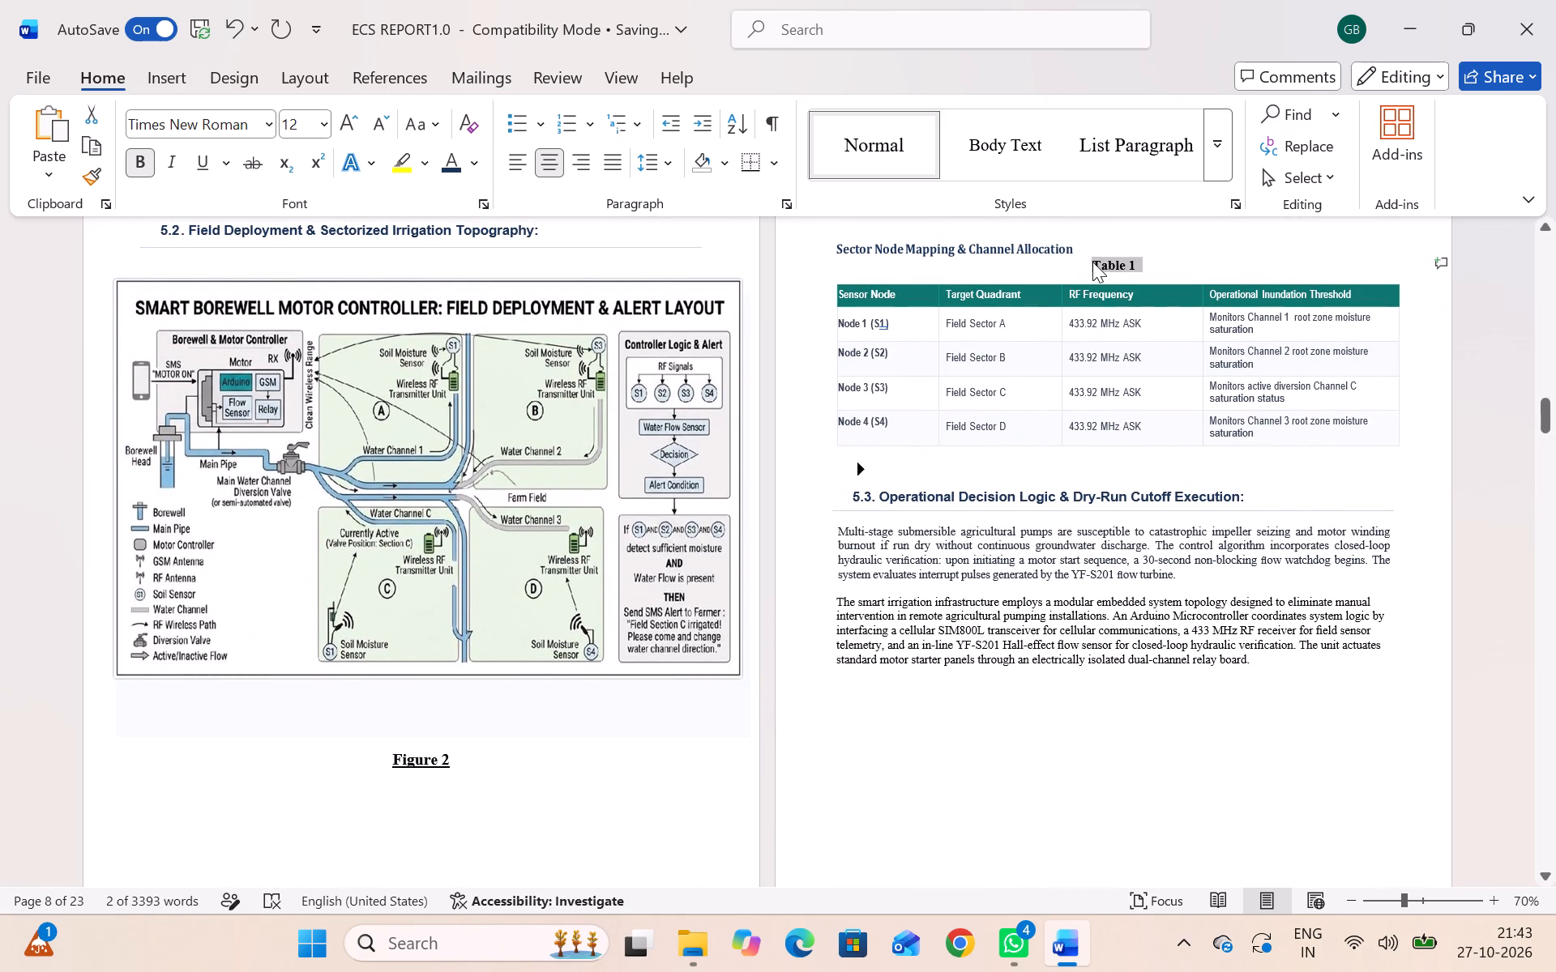
pyautogui.hotkey('ctrl', 'c')
pyautogui.scroll(-4, 1092, 262)
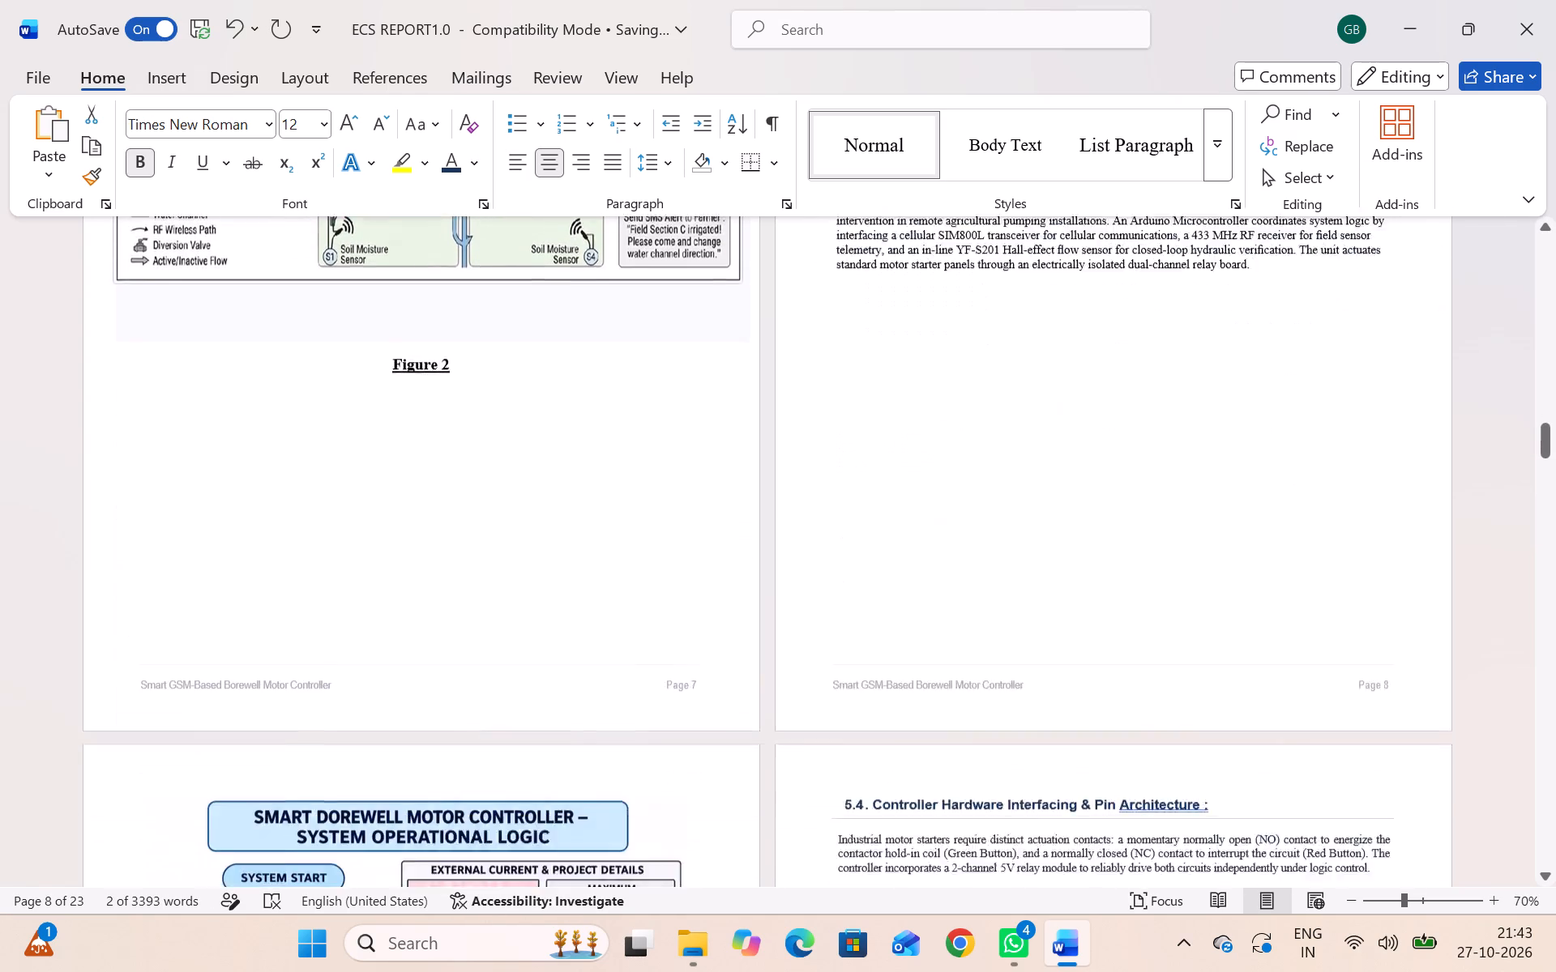
pyautogui.scroll(-1, 1092, 262)
pyautogui.hscroll(-2, 1092, 262)
pyautogui.scroll(1, 1092, 262)
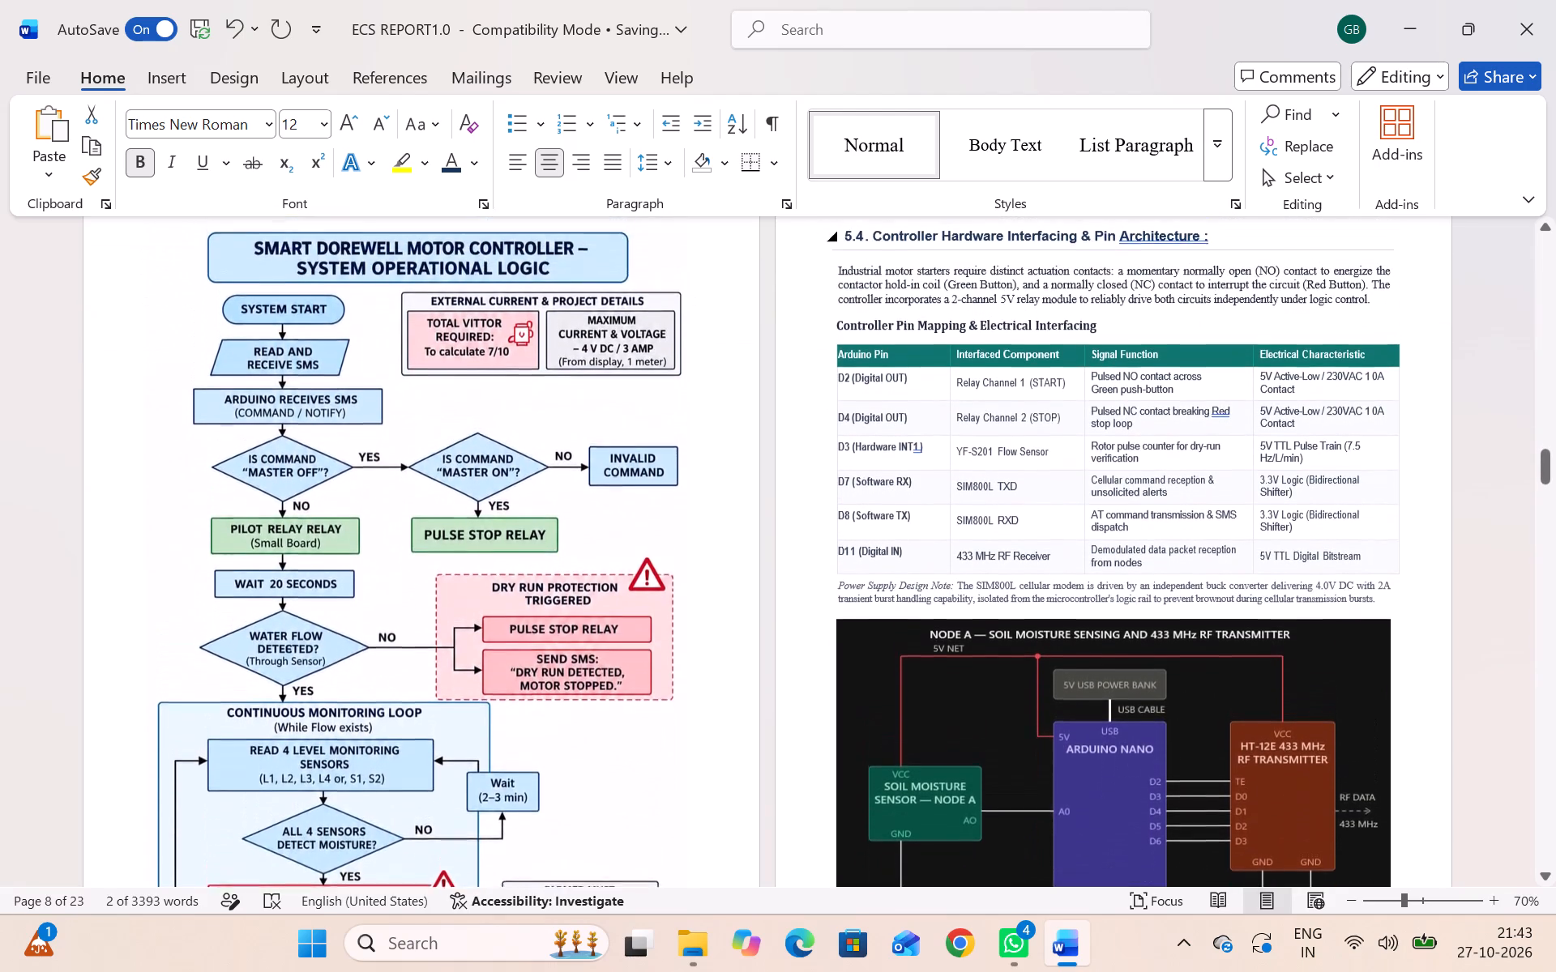
pyautogui.scroll(2, 1092, 262)
pyautogui.scroll(-1, 1092, 262)
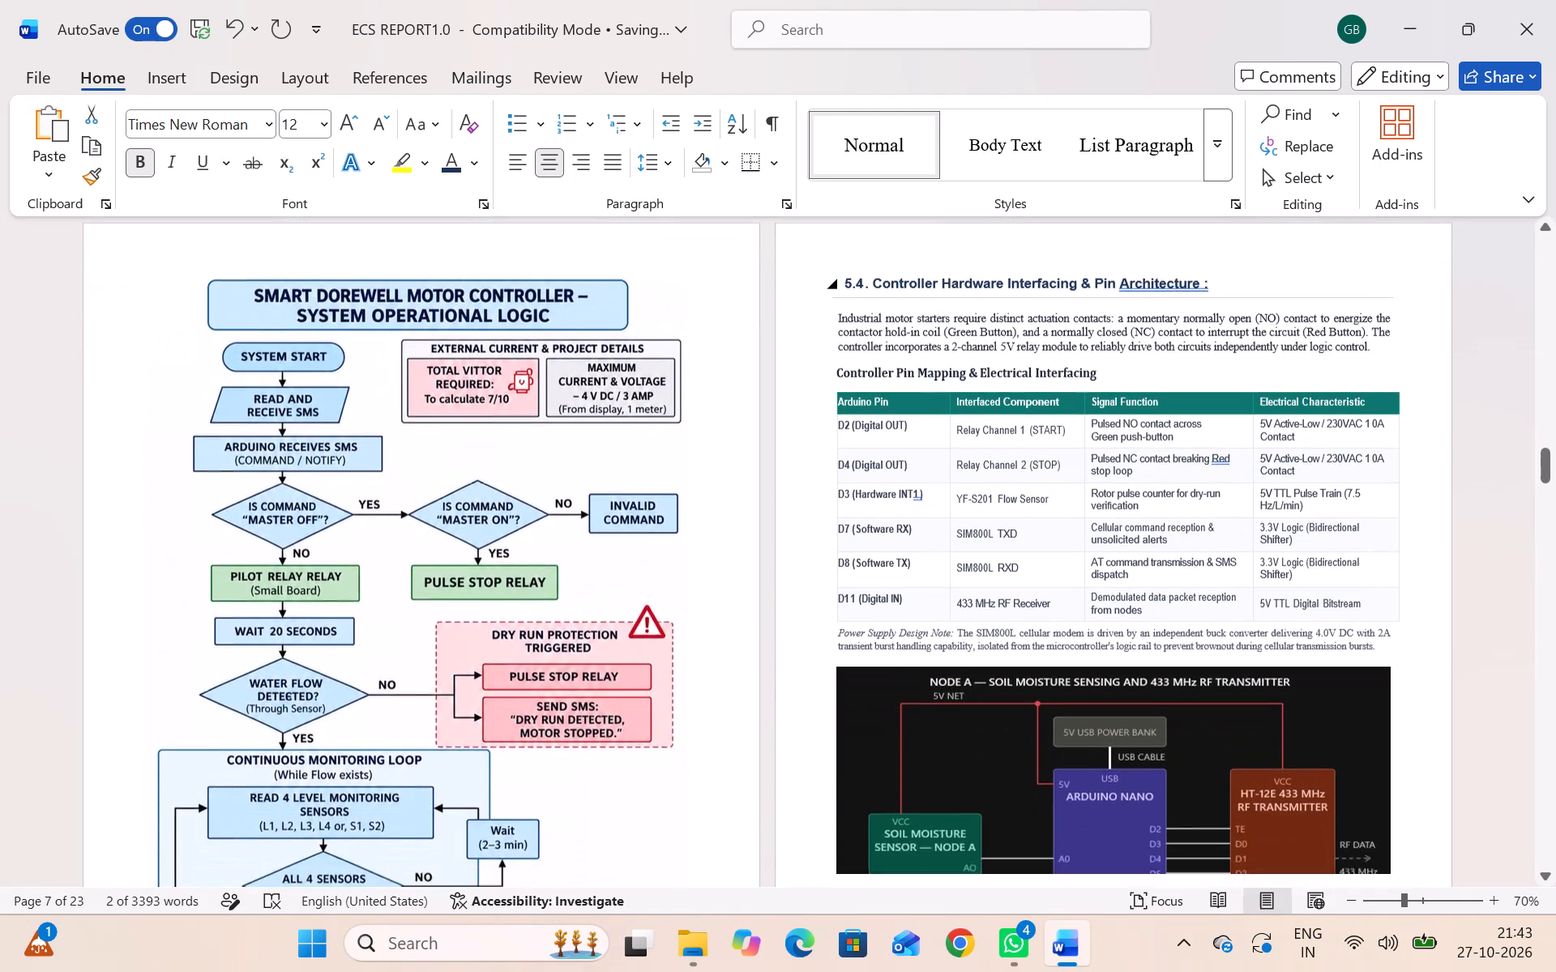
pyautogui.scroll(-2, 1092, 262)
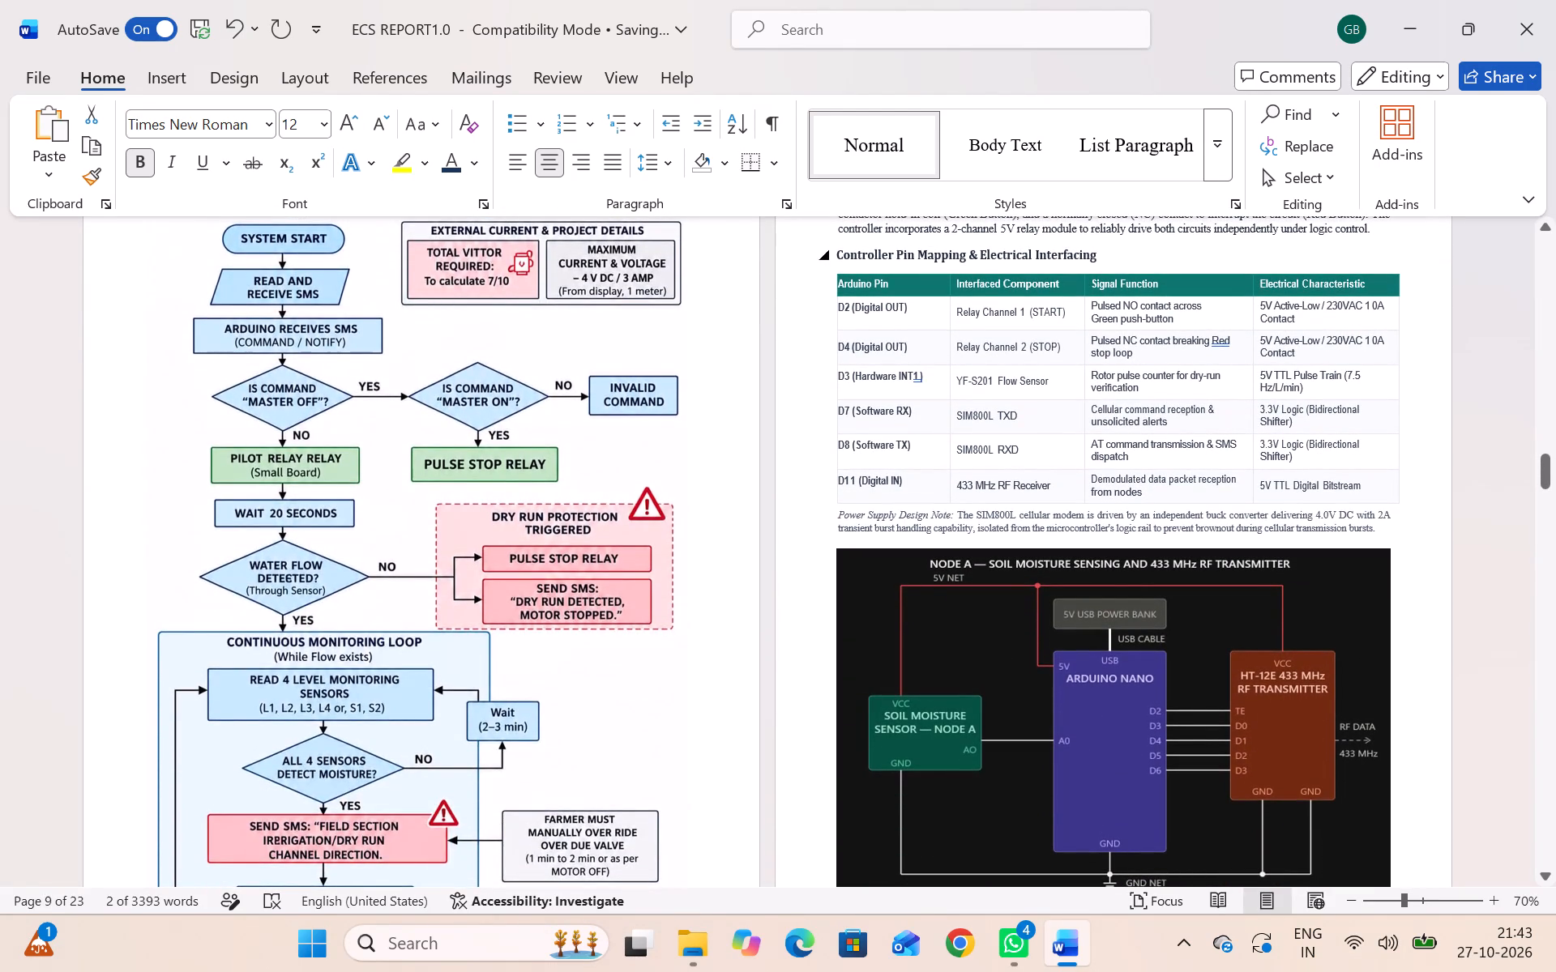
pyautogui.click(1150, 249)
pyautogui.press('Return')
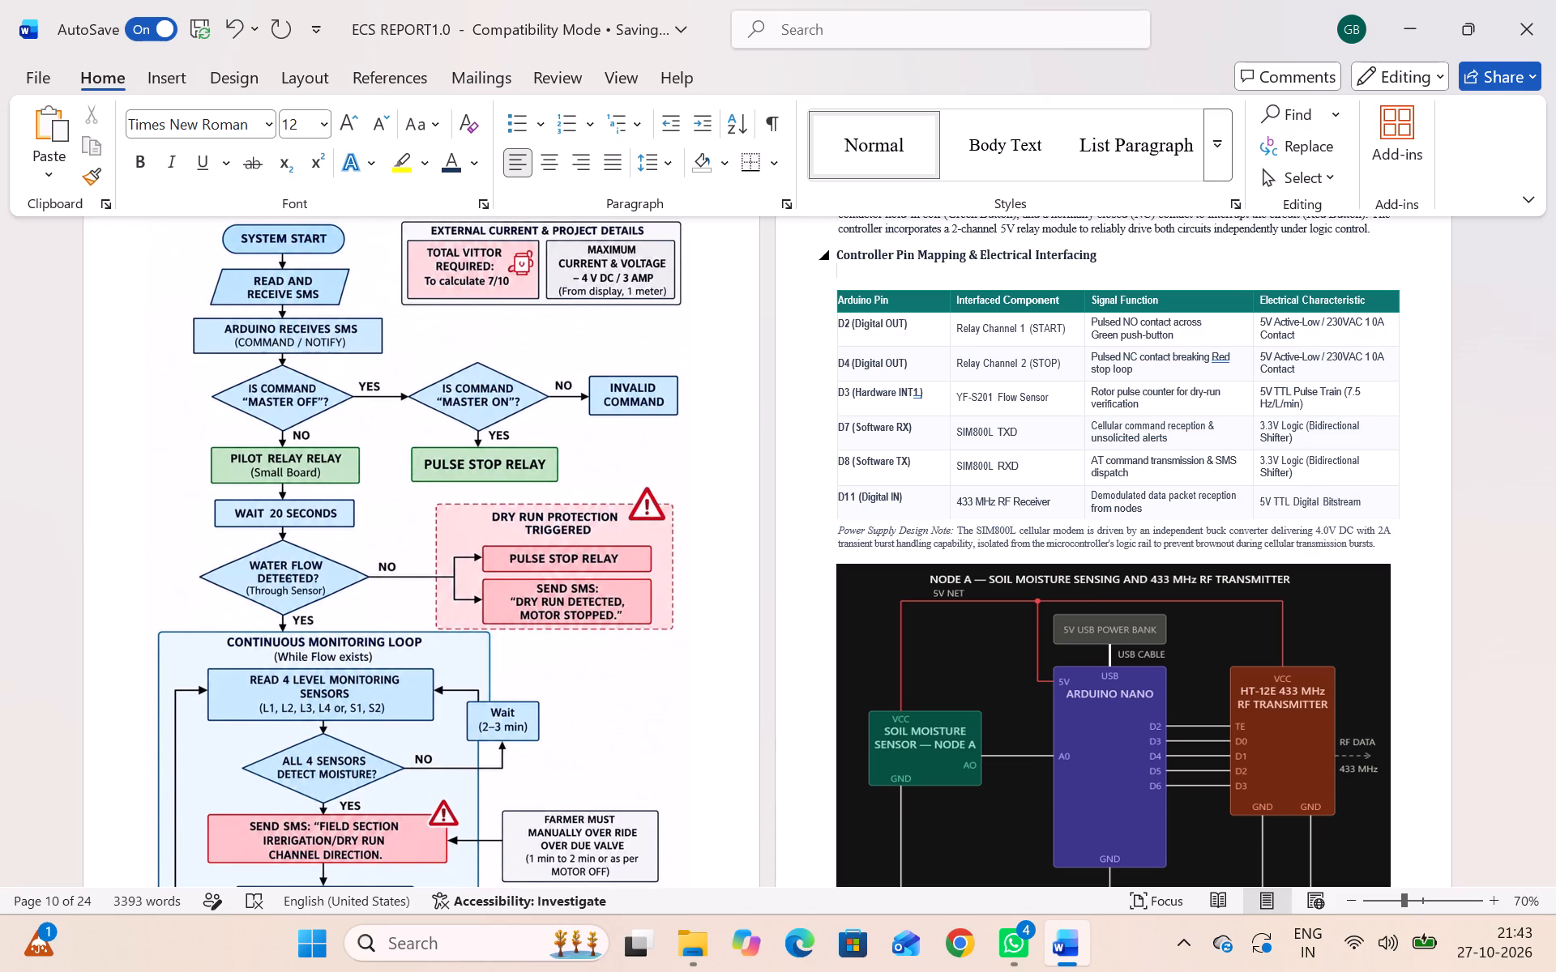
pyautogui.hotkey('ctrl', 'v')
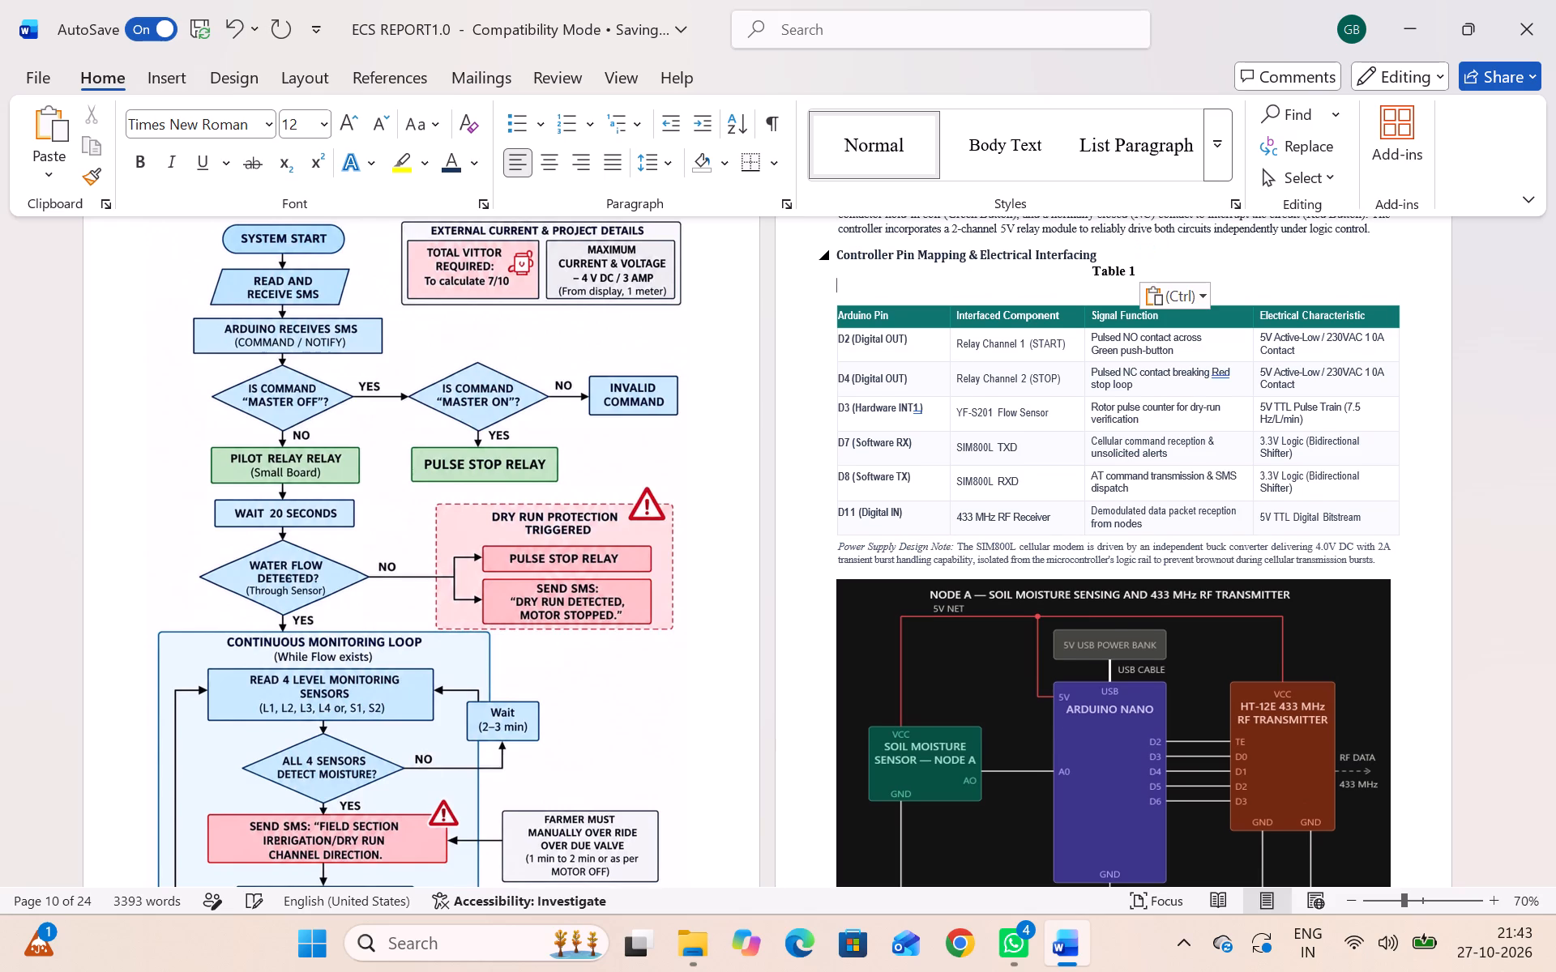
# Renumber the label above the controller pin mapping table as "Table 2" and remove the extra blank line below it.
pyautogui.click(1152, 263)
pyautogui.press('BackSpace')
pyautogui.press('2')
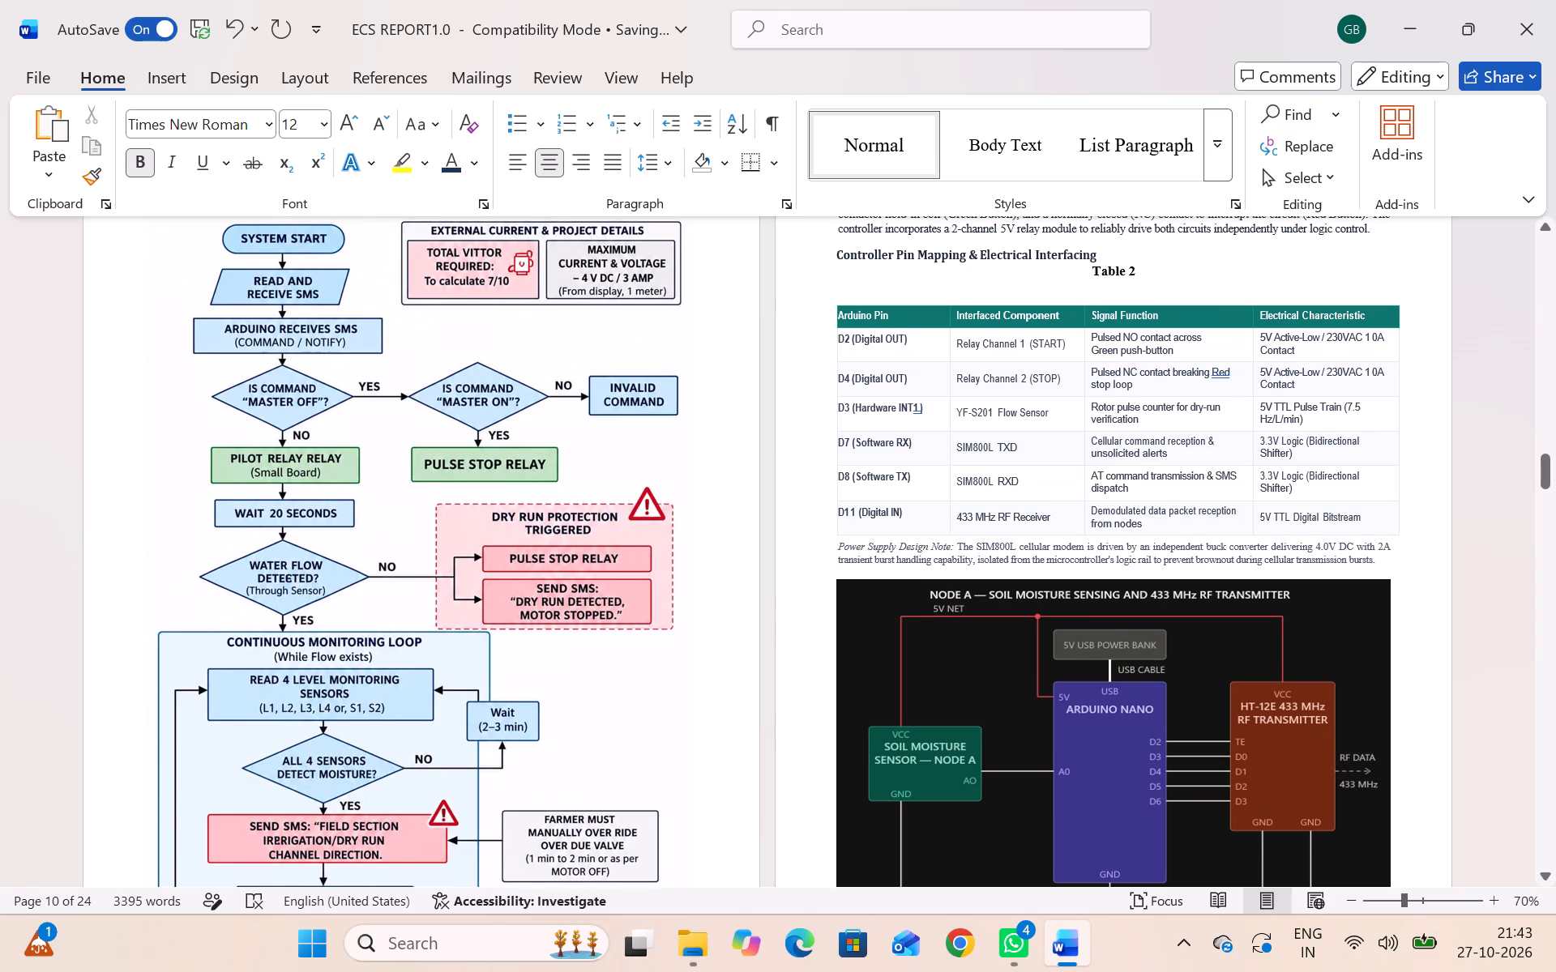
pyautogui.click(1133, 290)
pyautogui.press('BackSpace')
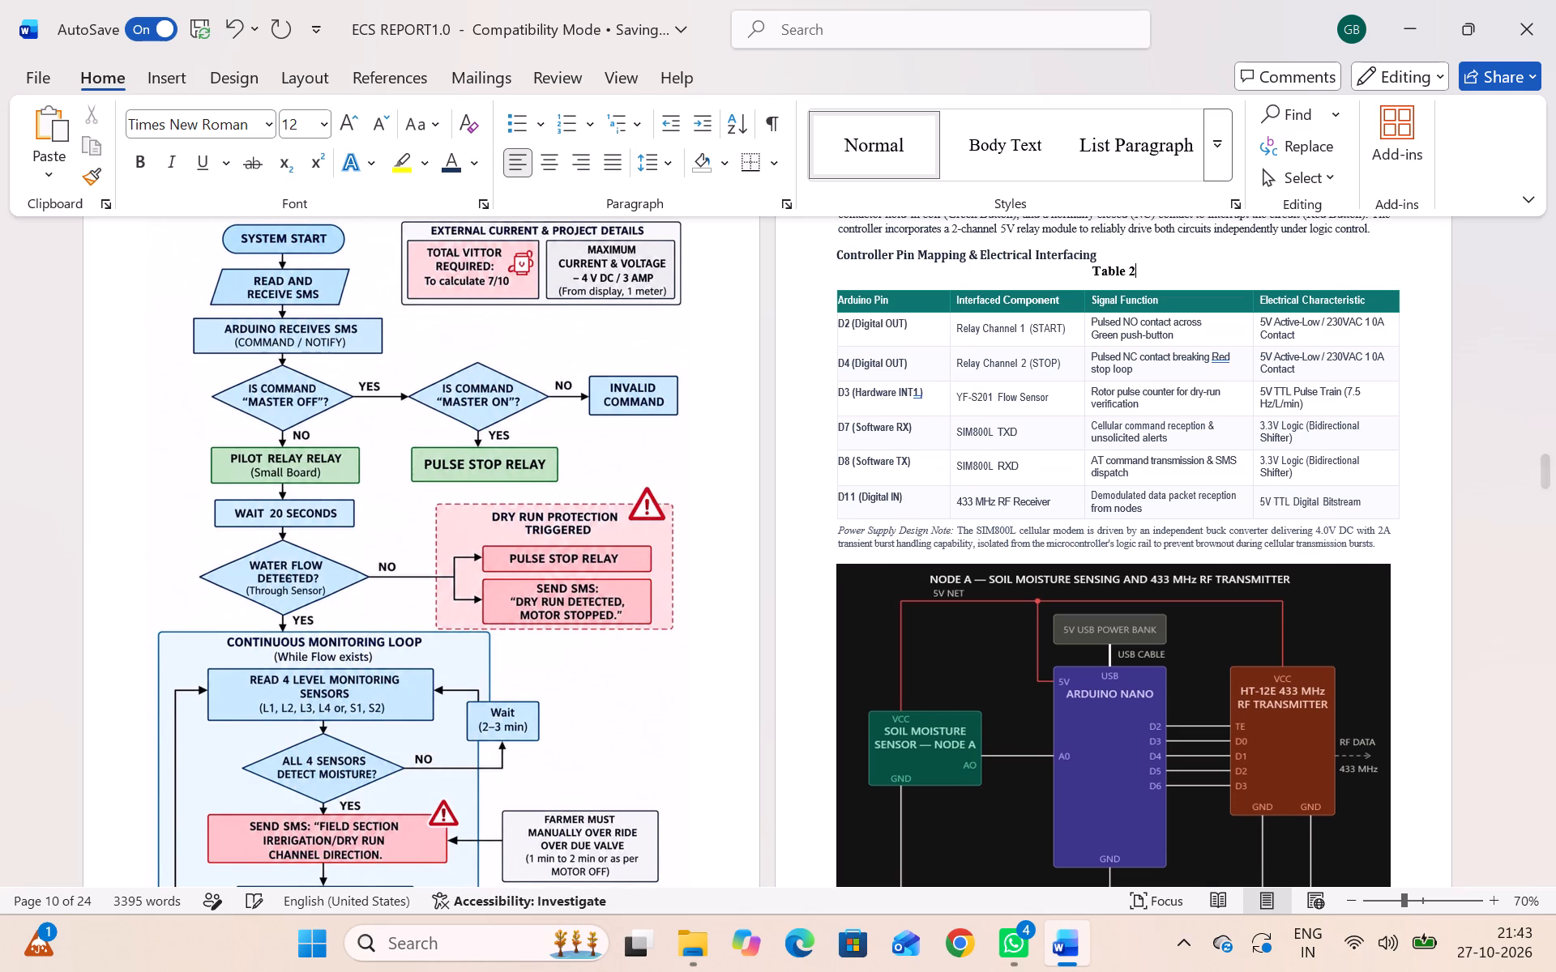
# Delete the blank page before the Arduino Uno main controller diagram.
pyautogui.scroll(-6, 1133, 290)
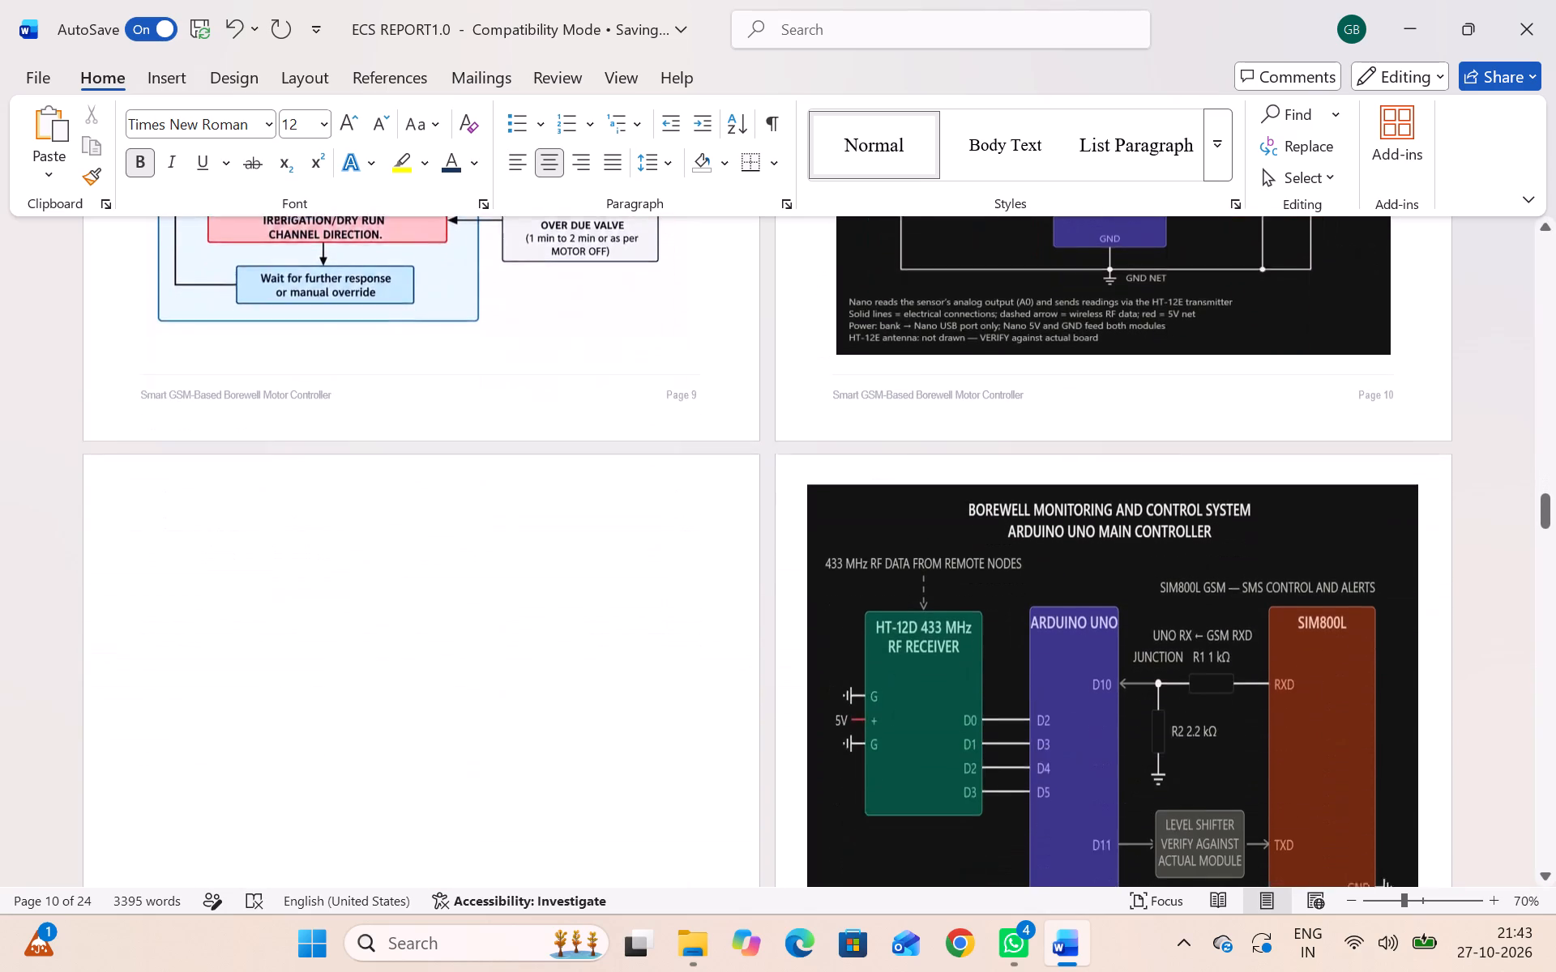
pyautogui.scroll(-2, 1133, 290)
pyautogui.scroll(1, 569, 458)
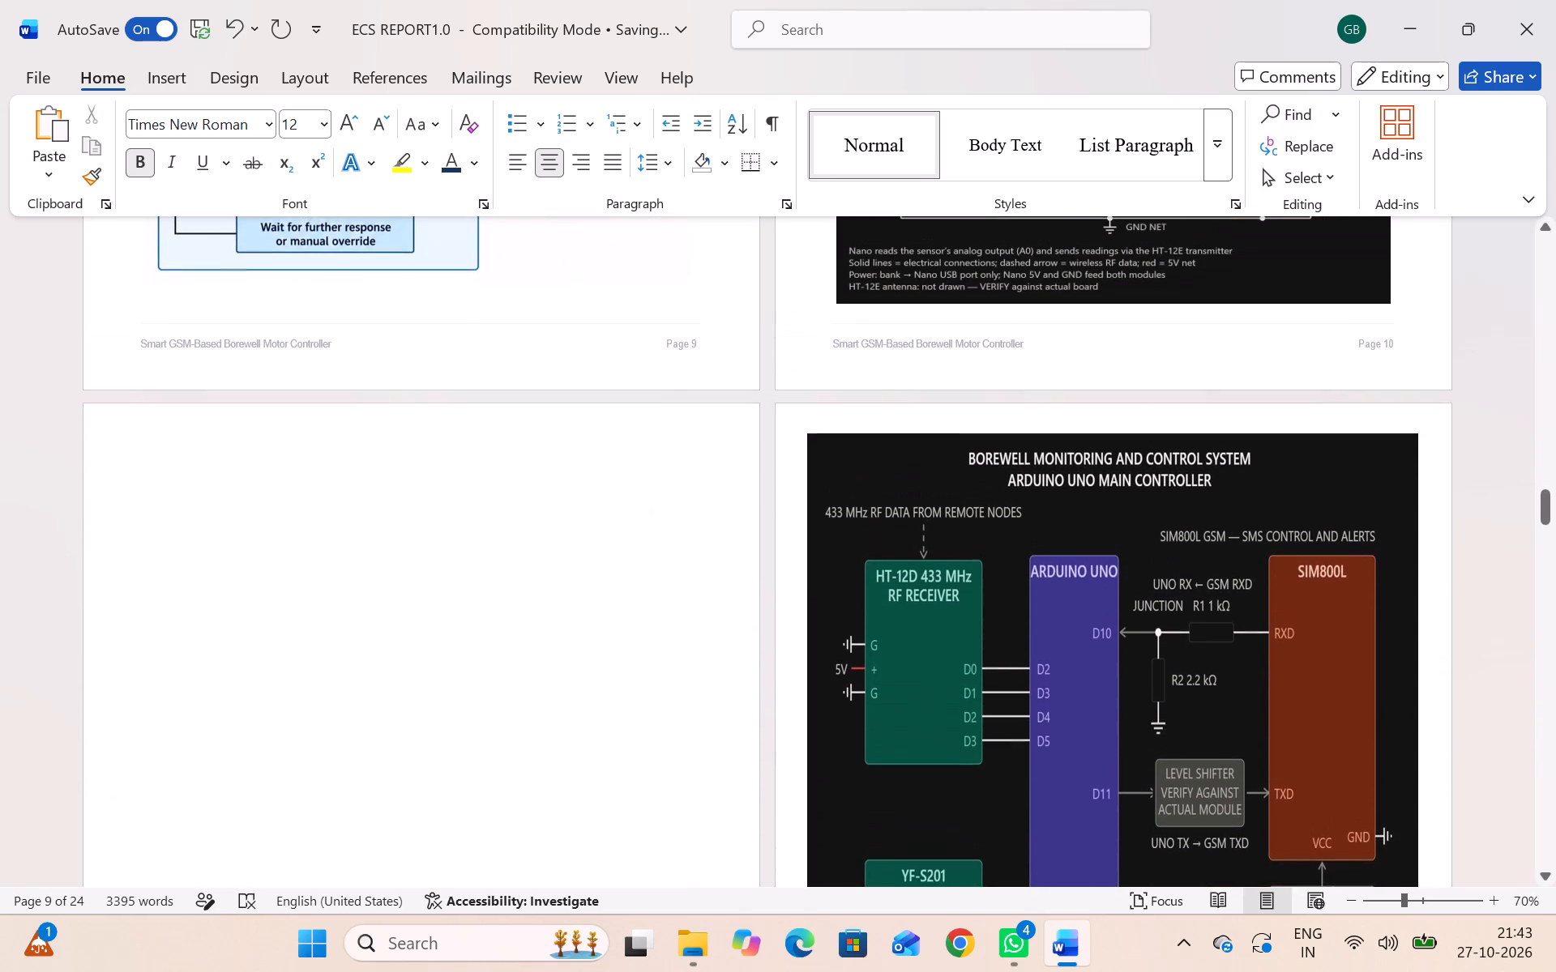
pyautogui.scroll(1, 569, 458)
pyautogui.click(354, 482)
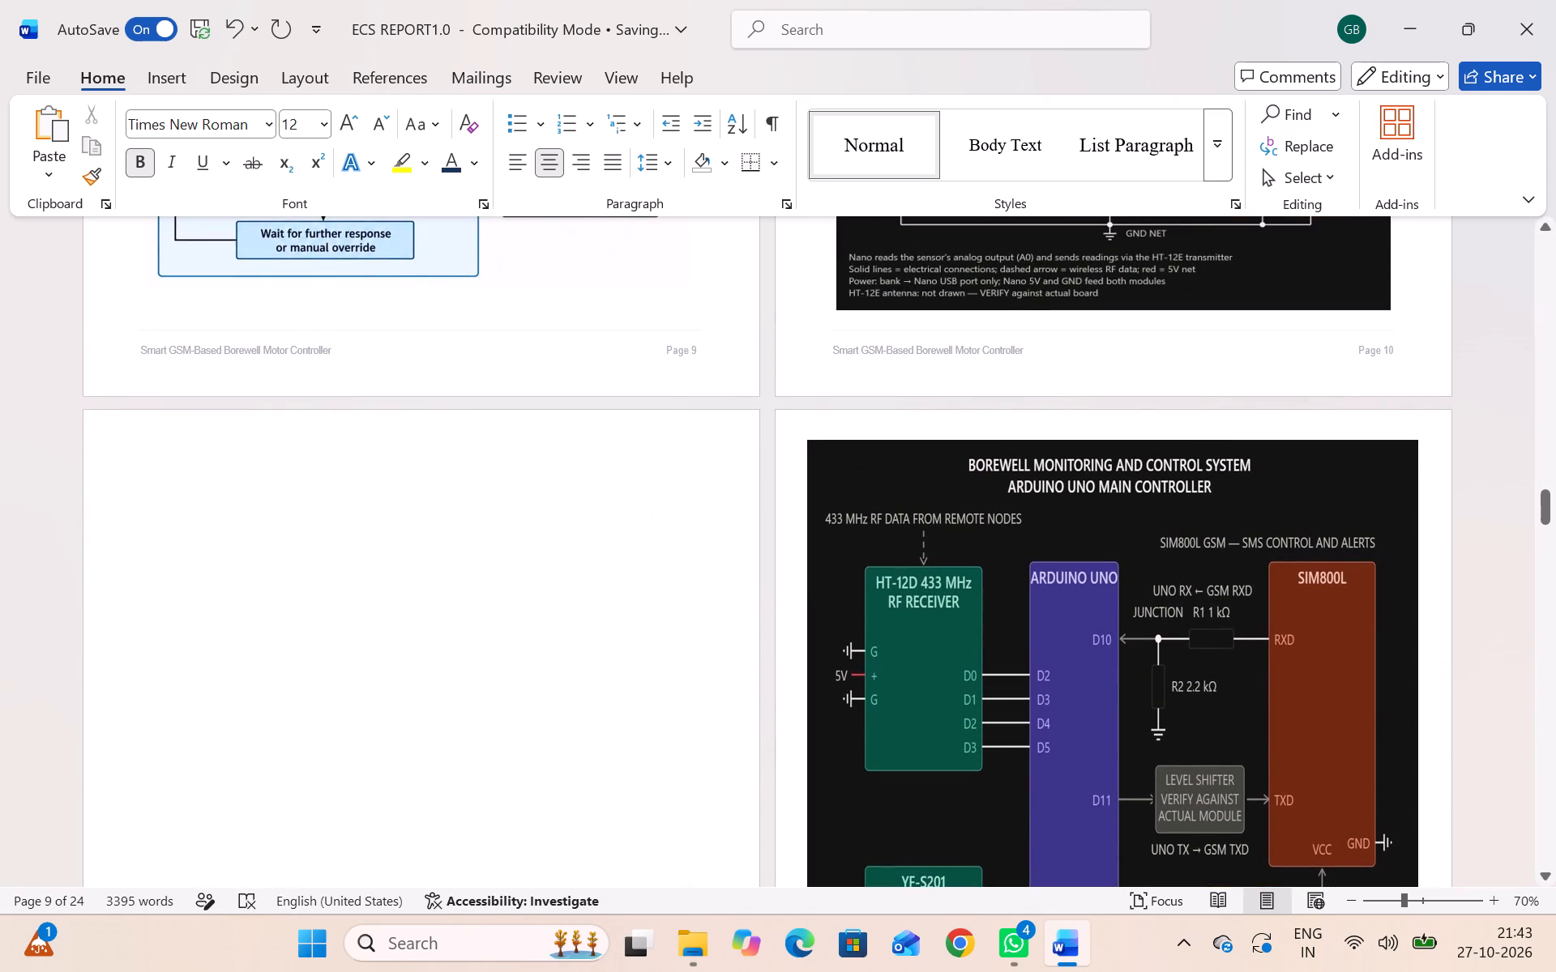
pyautogui.press('BackSpace')
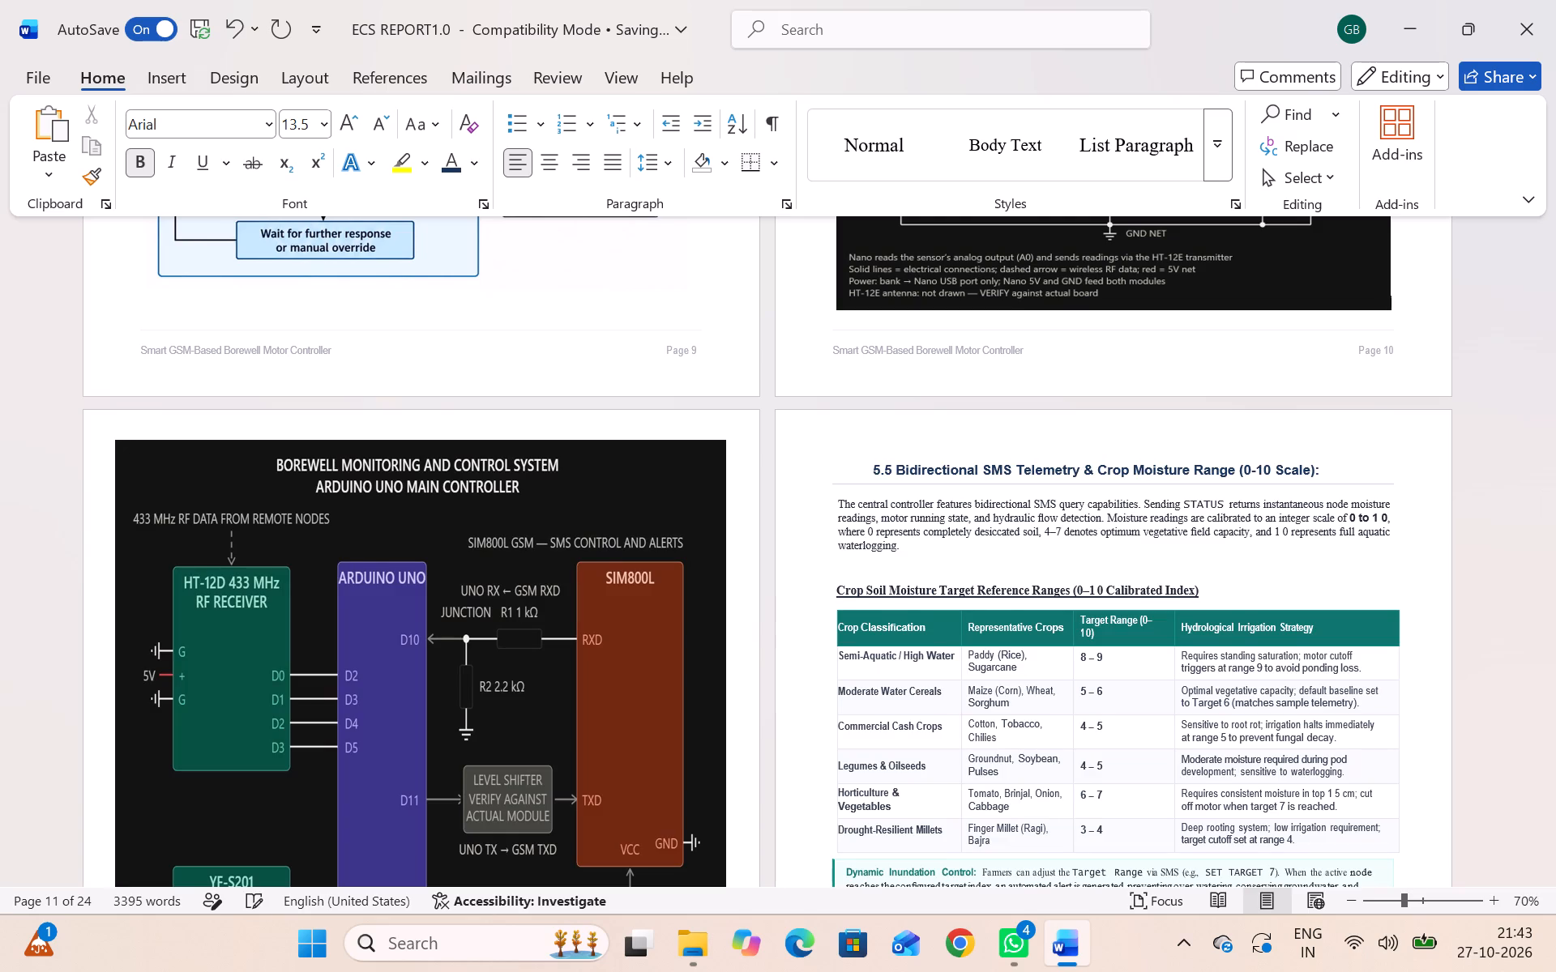
# Review the flowchart and section 5.4 pages, and look up the flowchart's figure number in the list of figures.
pyautogui.scroll(8, 354, 482)
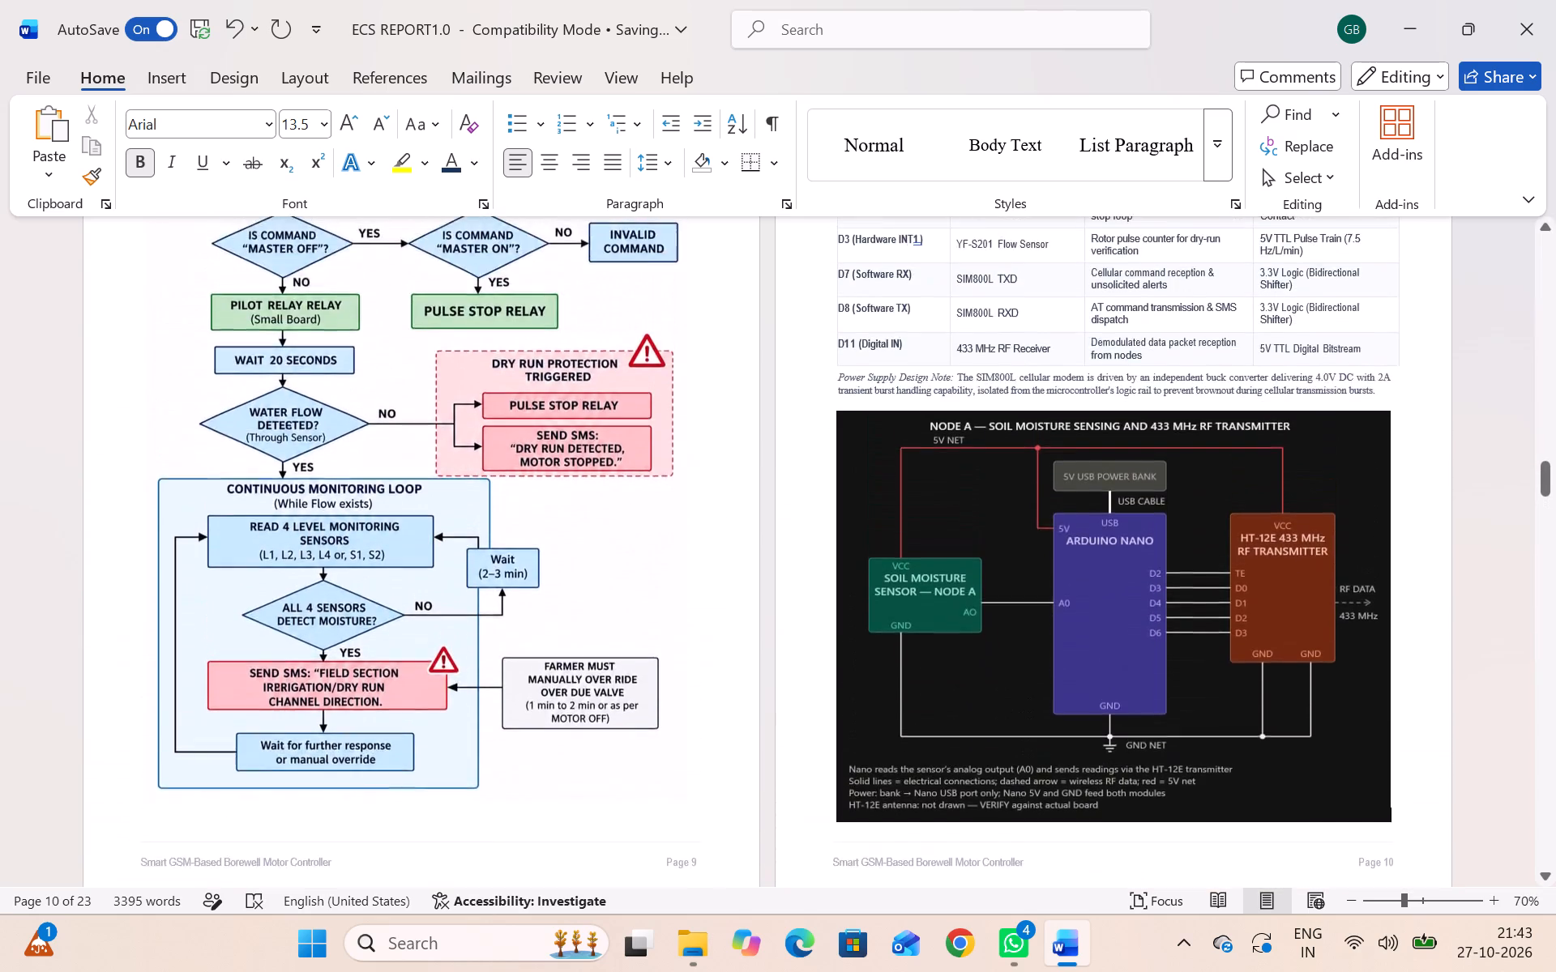
pyautogui.scroll(2, 354, 482)
pyautogui.scroll(-4, 354, 482)
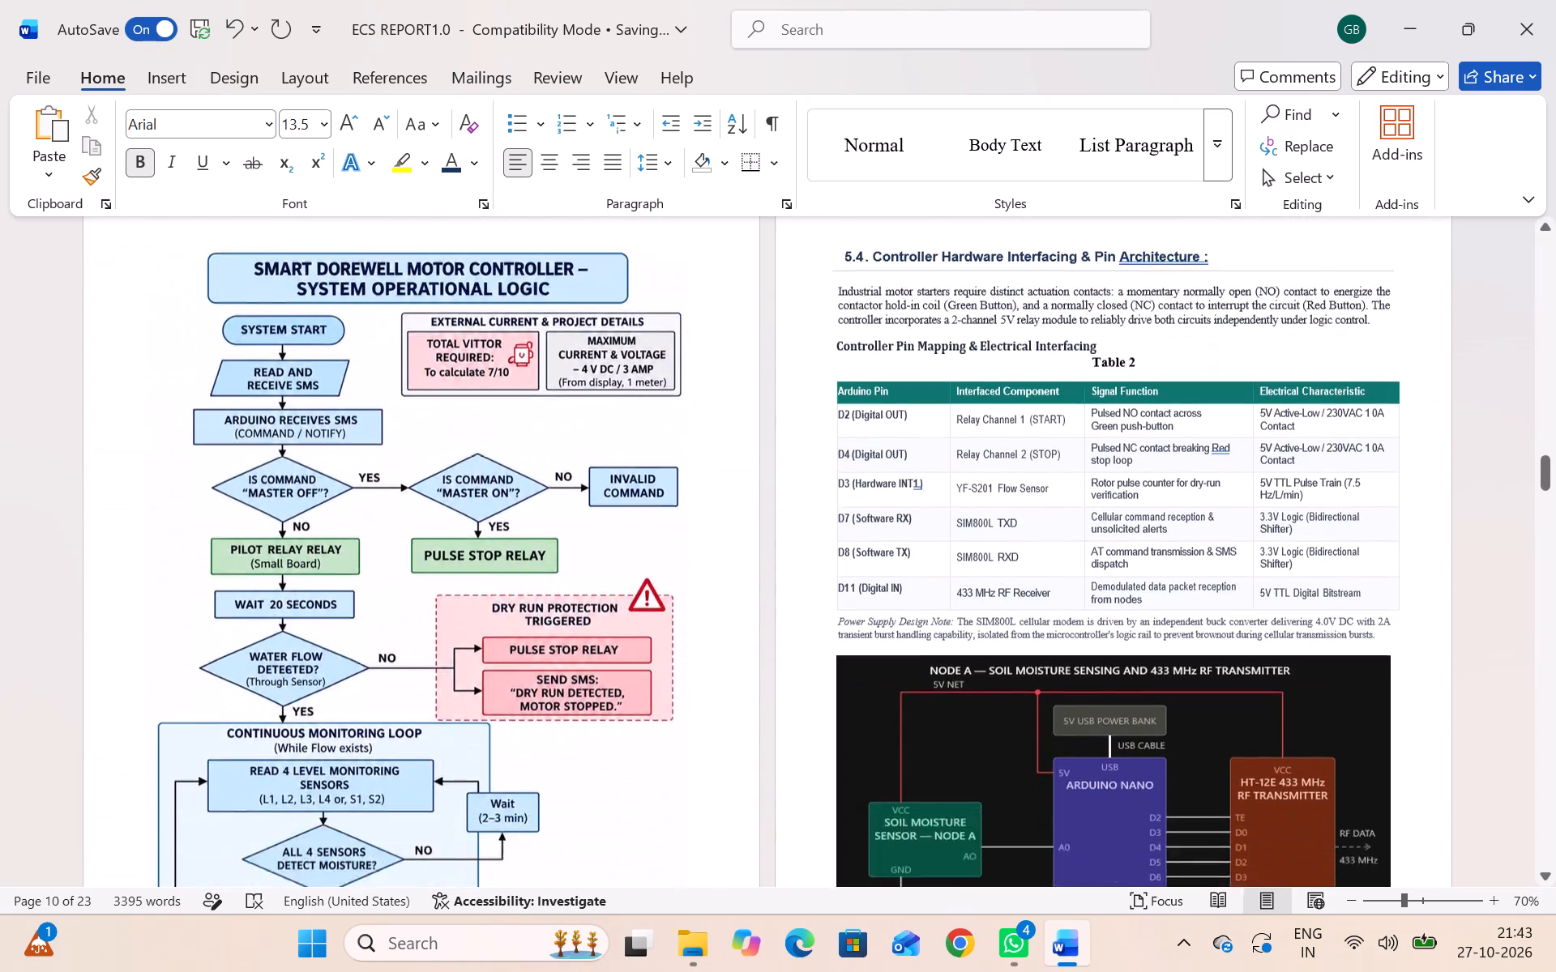
pyautogui.scroll(-2, 354, 482)
pyautogui.scroll(4, 354, 482)
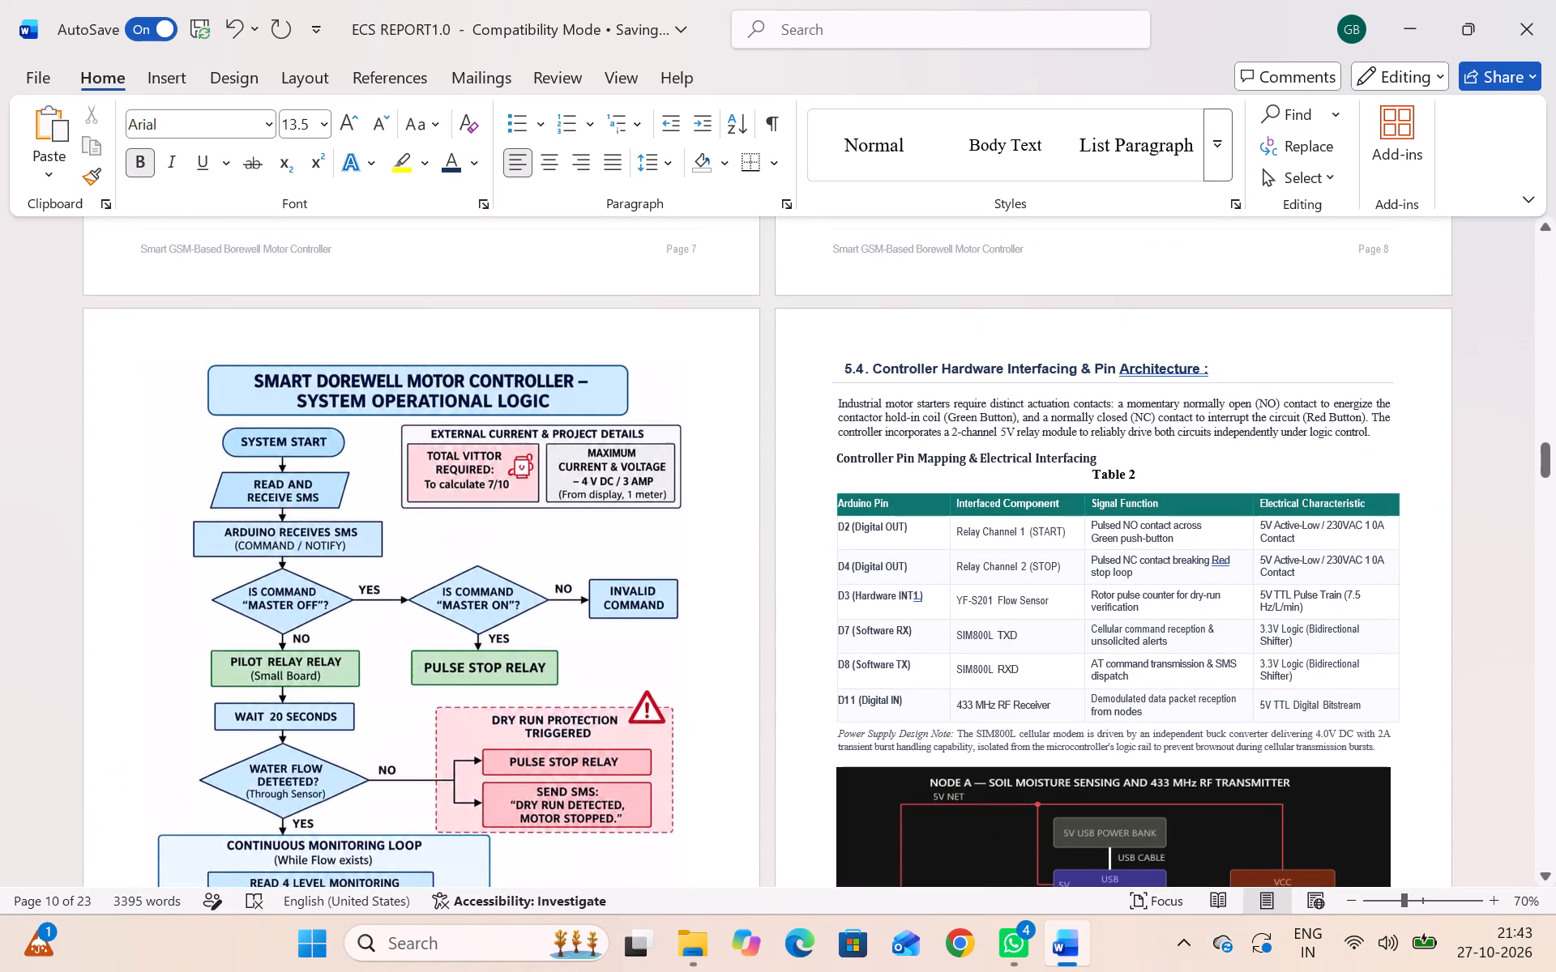
pyautogui.scroll(13, 354, 482)
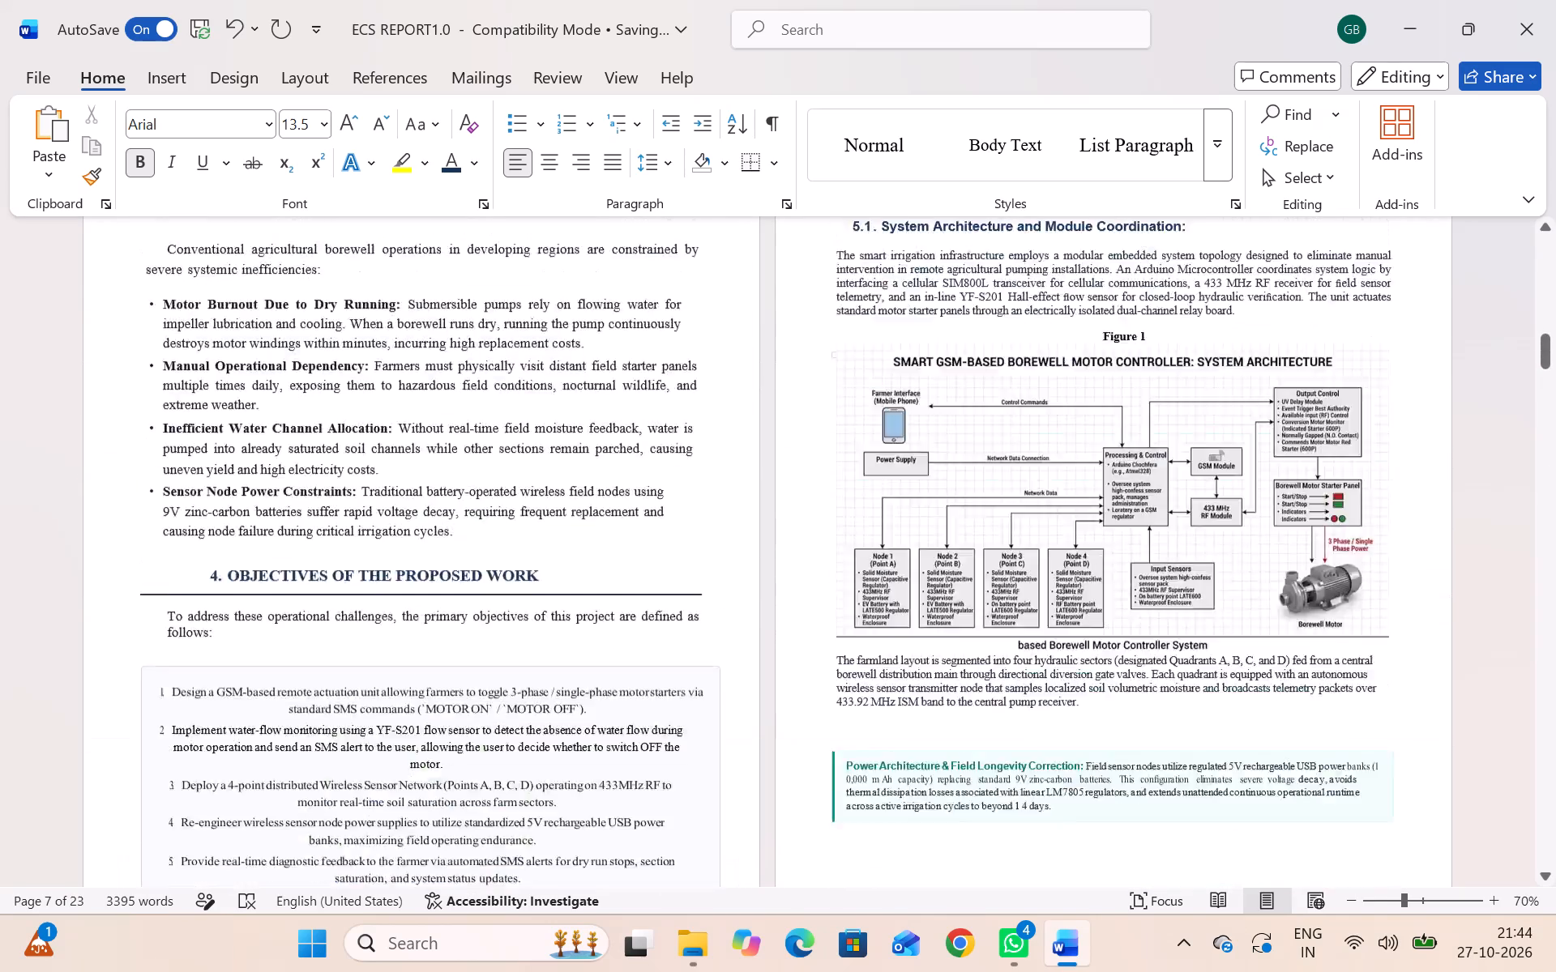
pyautogui.scroll(8, 354, 482)
pyautogui.hscroll(1, 354, 482)
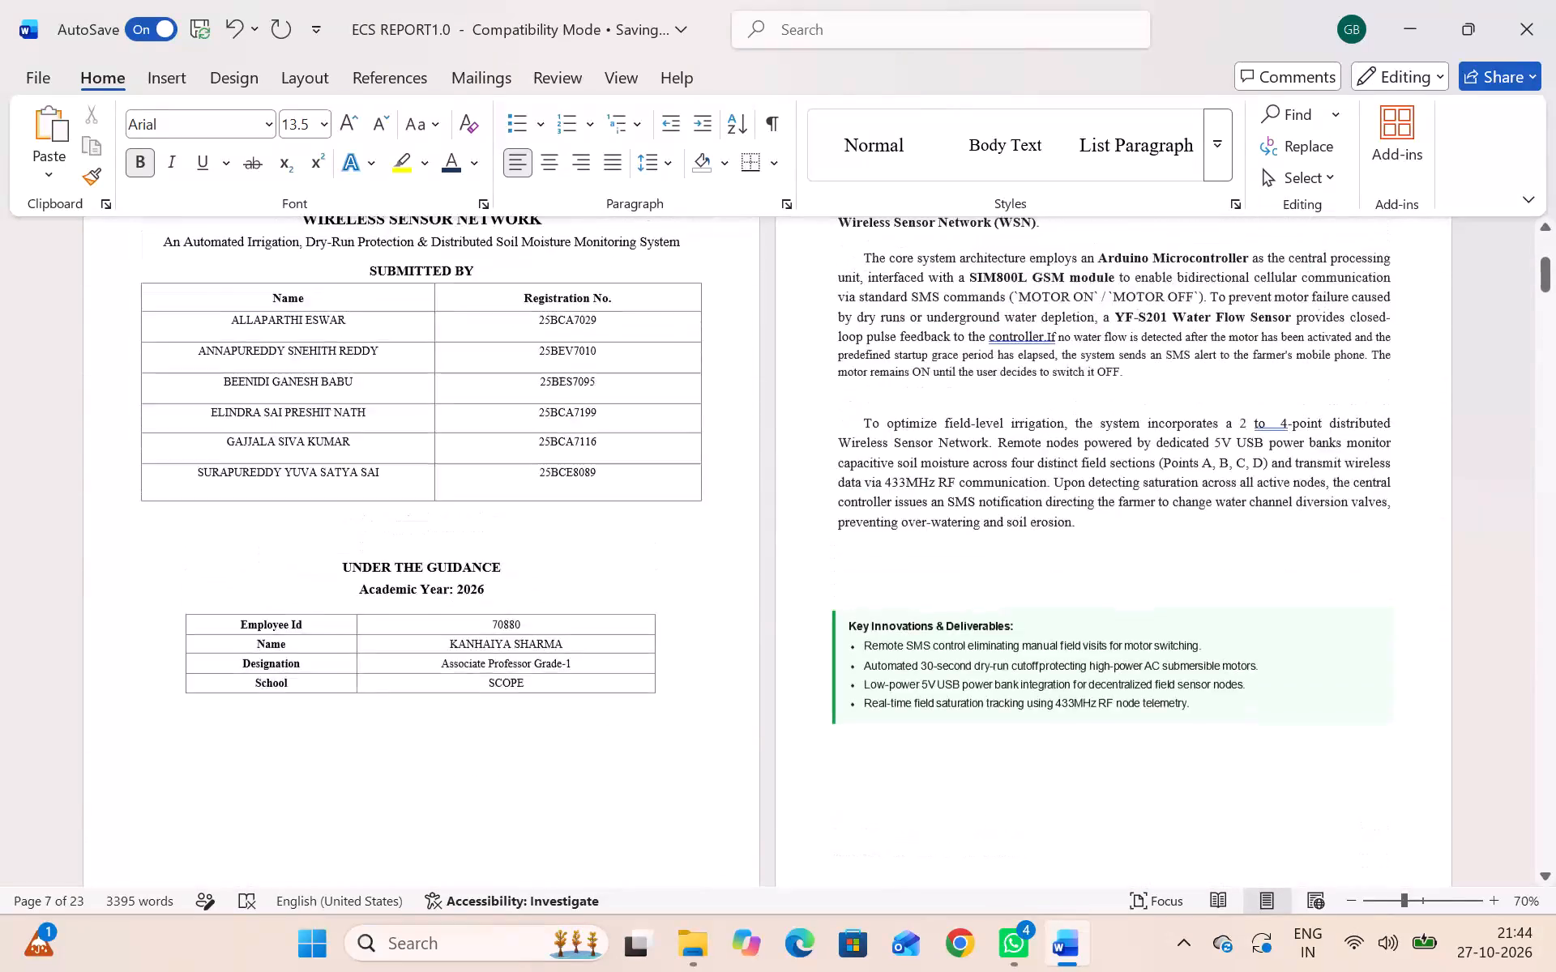
pyautogui.hscroll(1, 354, 482)
pyautogui.scroll(-1, 354, 482)
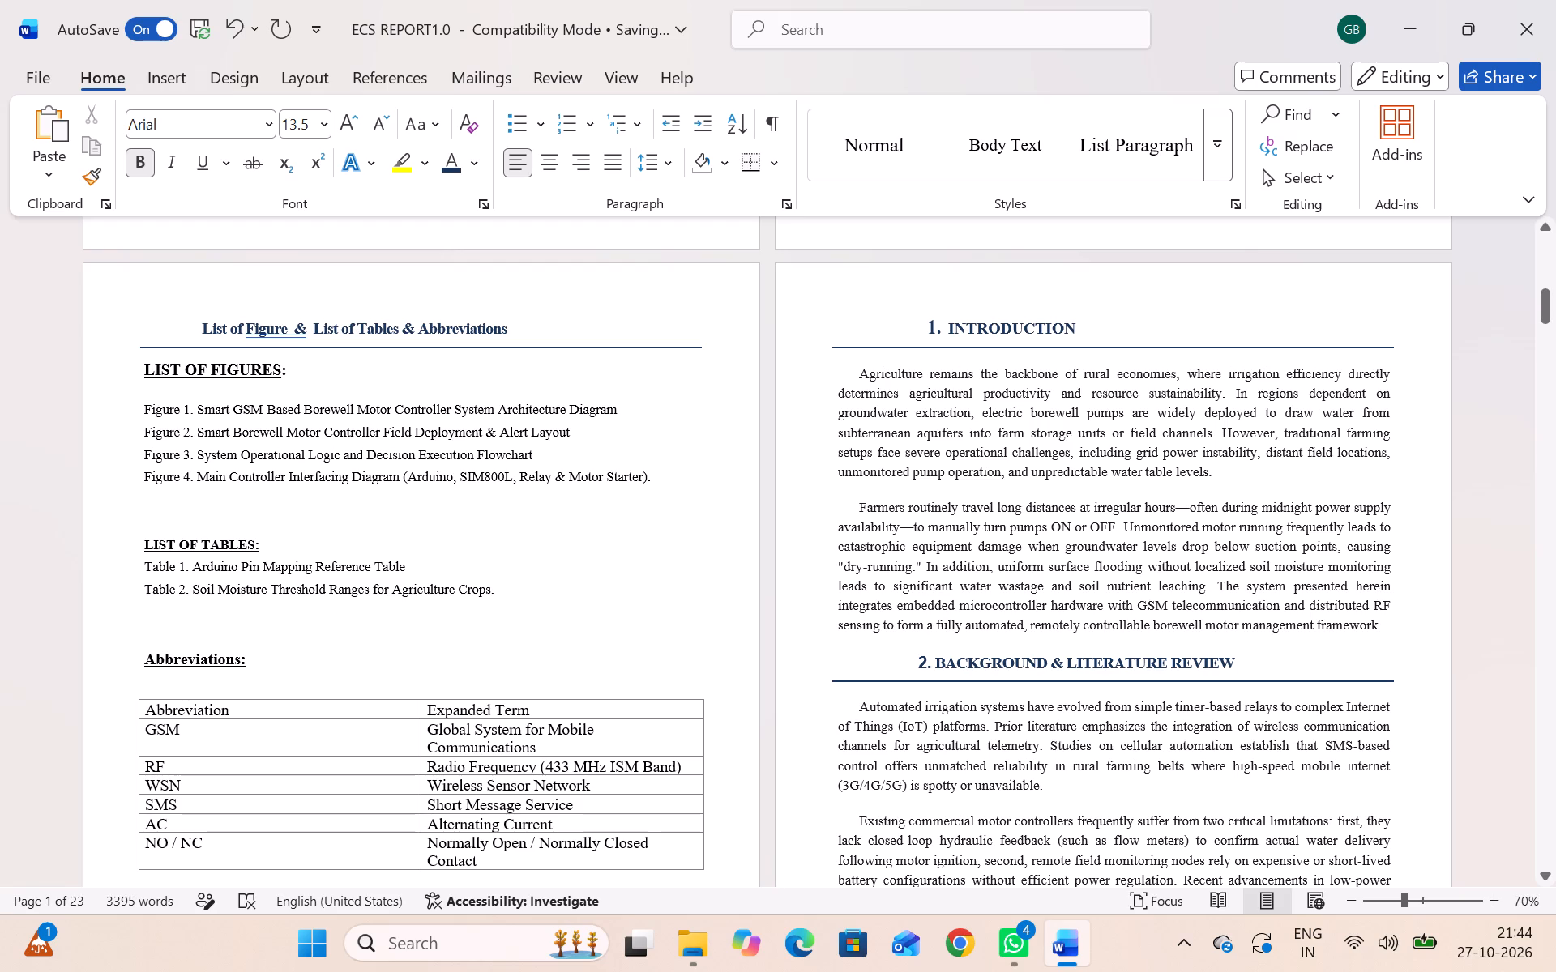
# Copy the text "Figure 3" from the flowchart's entry in the list of figures.
pyautogui.moveTo(188, 454); pyautogui.dragTo(163, 454)
pyautogui.moveTo(163, 454); pyautogui.dragTo(164, 454)
pyautogui.hotkey('ctrl', 'c')
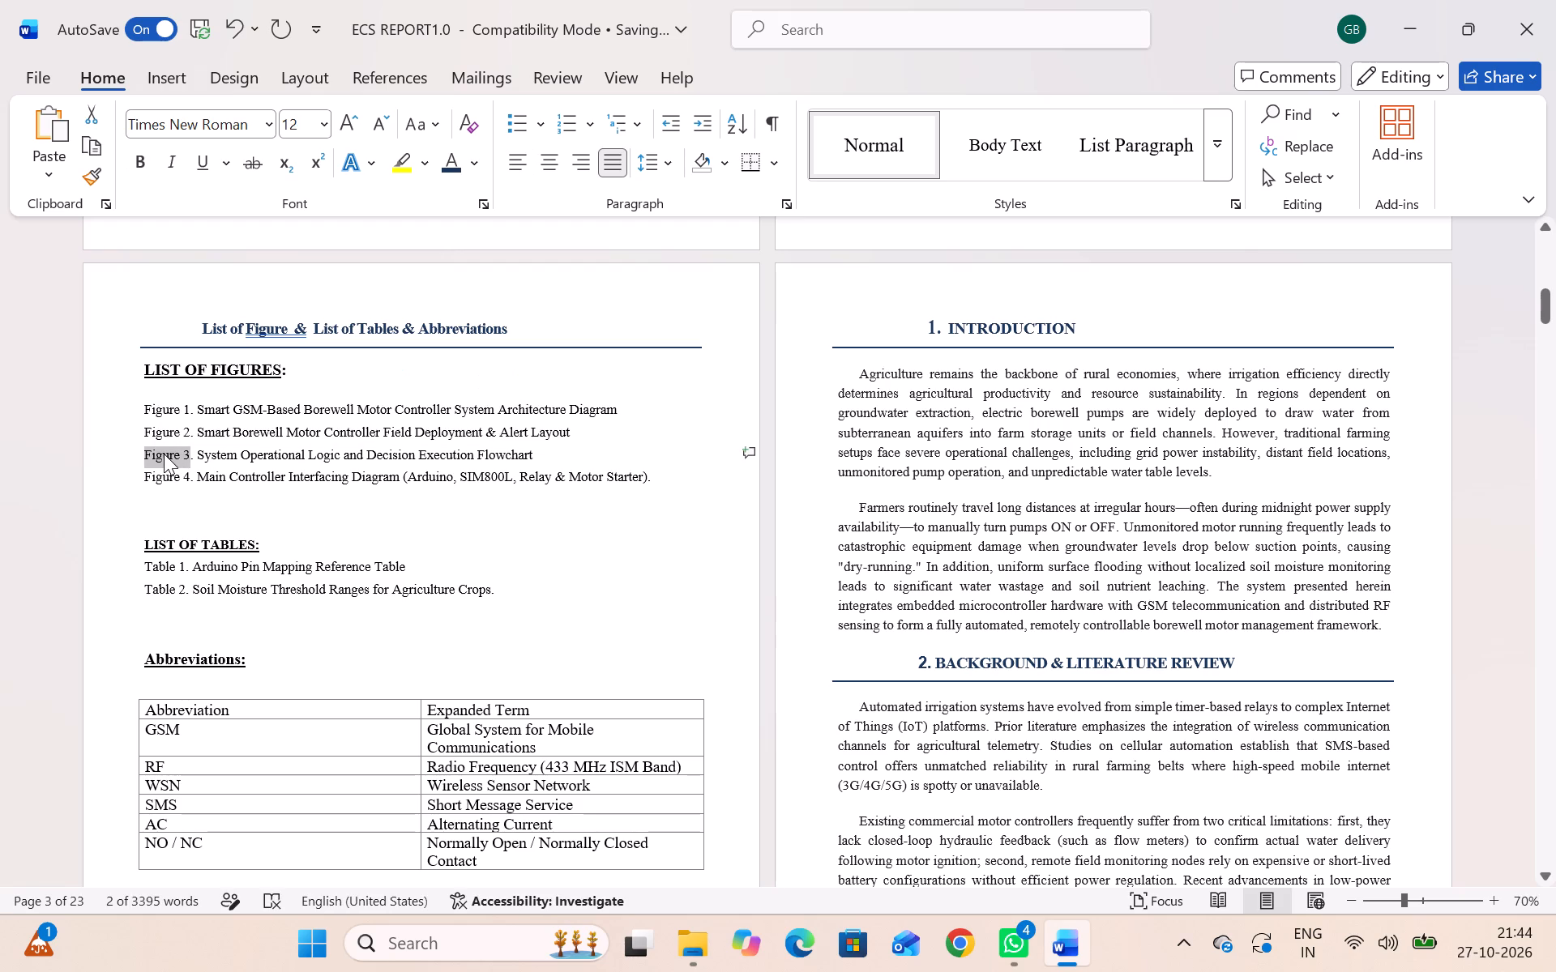
pyautogui.scroll(-1, 164, 454)
pyautogui.click(437, 276)
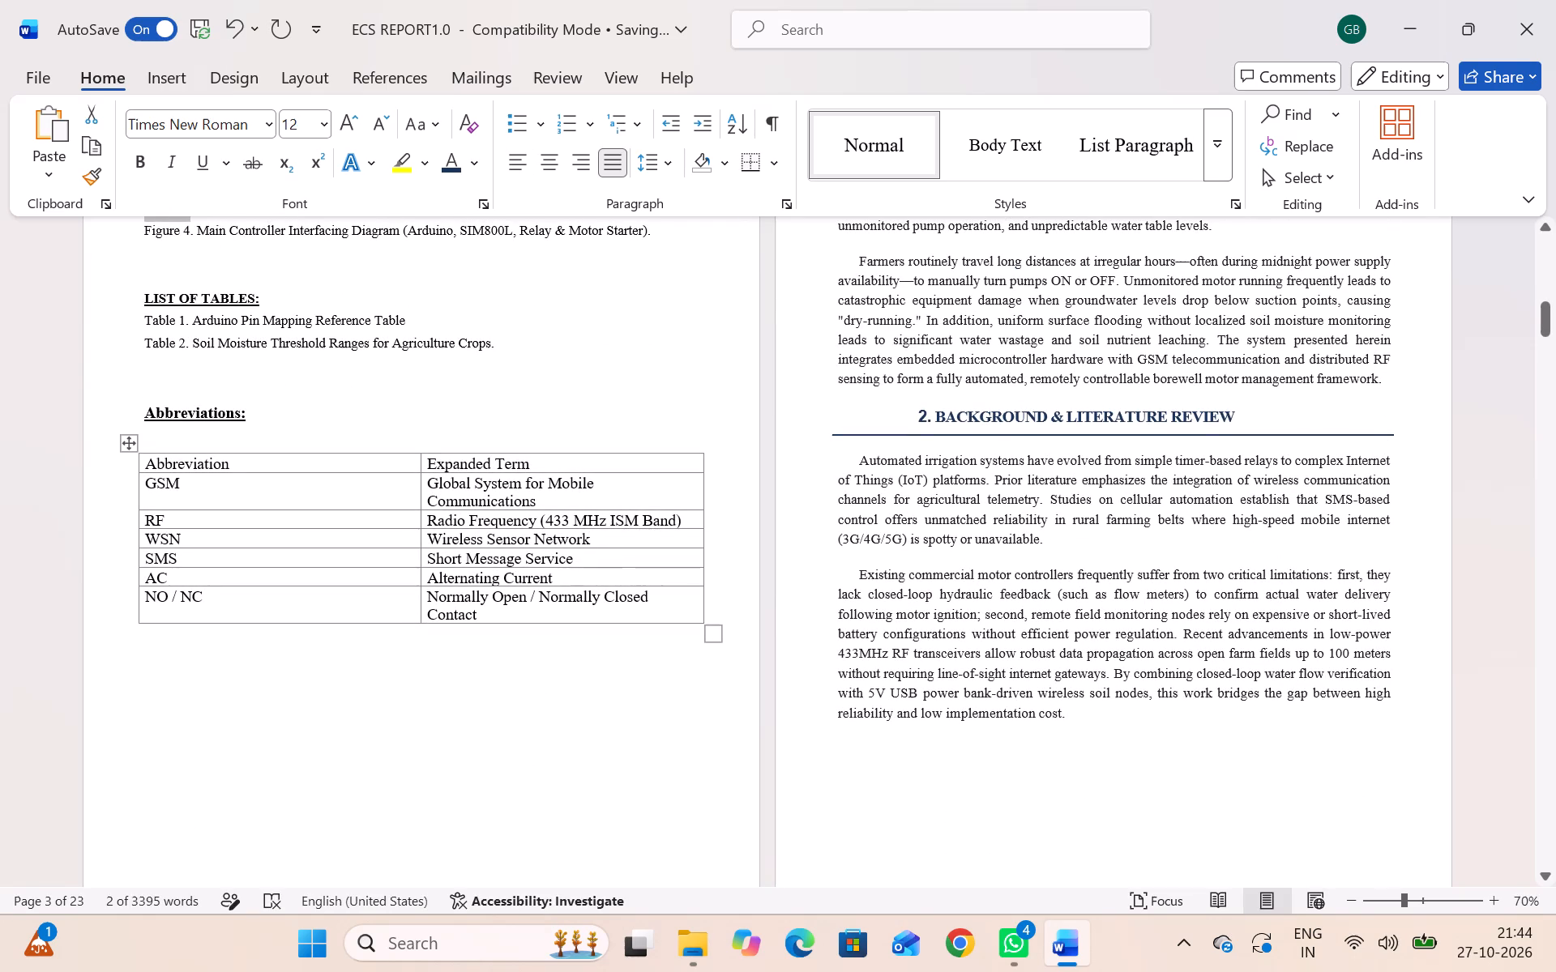
# Insert blank lines after the last paragraph of section 5.3 until an empty line opens above the operational logic flowchart.
pyautogui.scroll(-14, 437, 276)
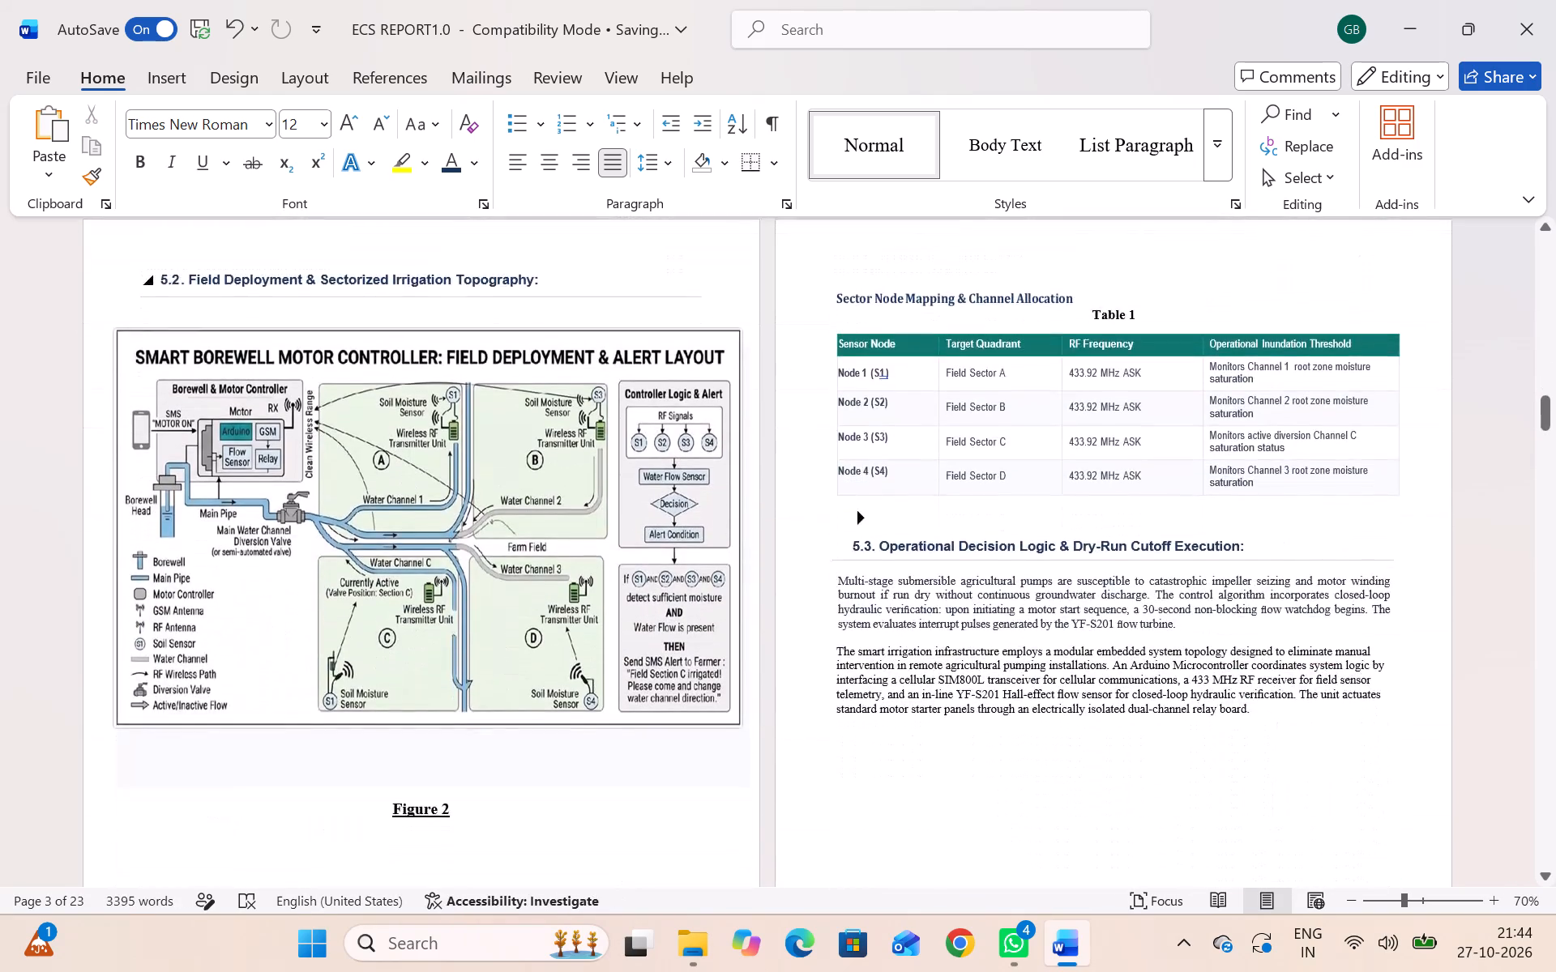
pyautogui.scroll(-3, 437, 276)
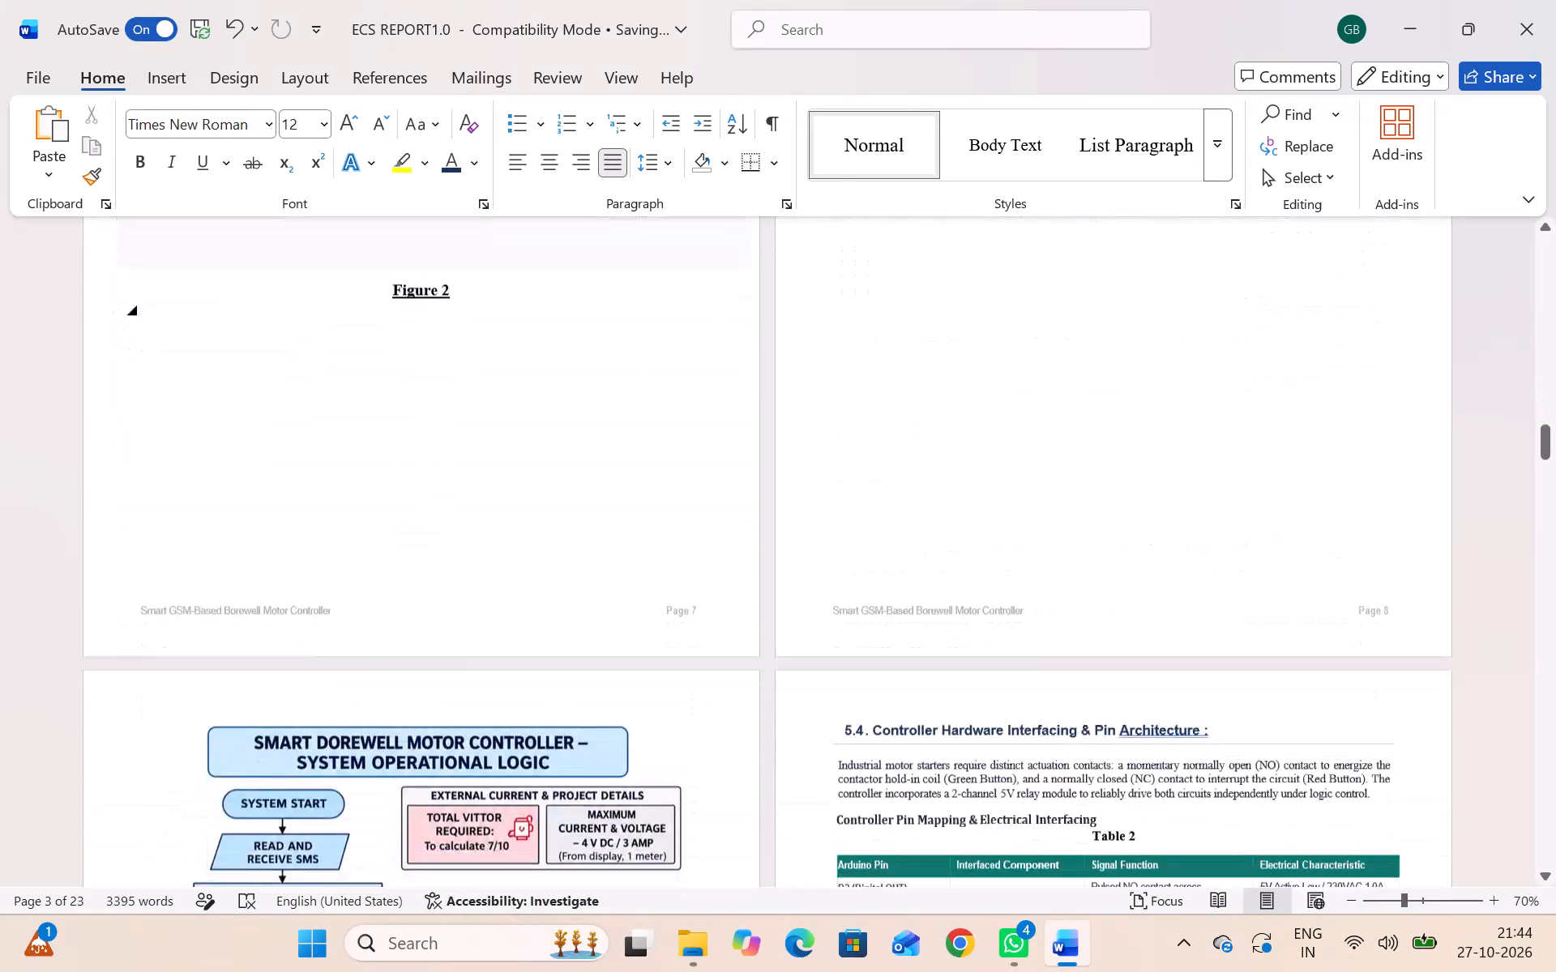
pyautogui.scroll(-3, 437, 276)
pyautogui.click(385, 441)
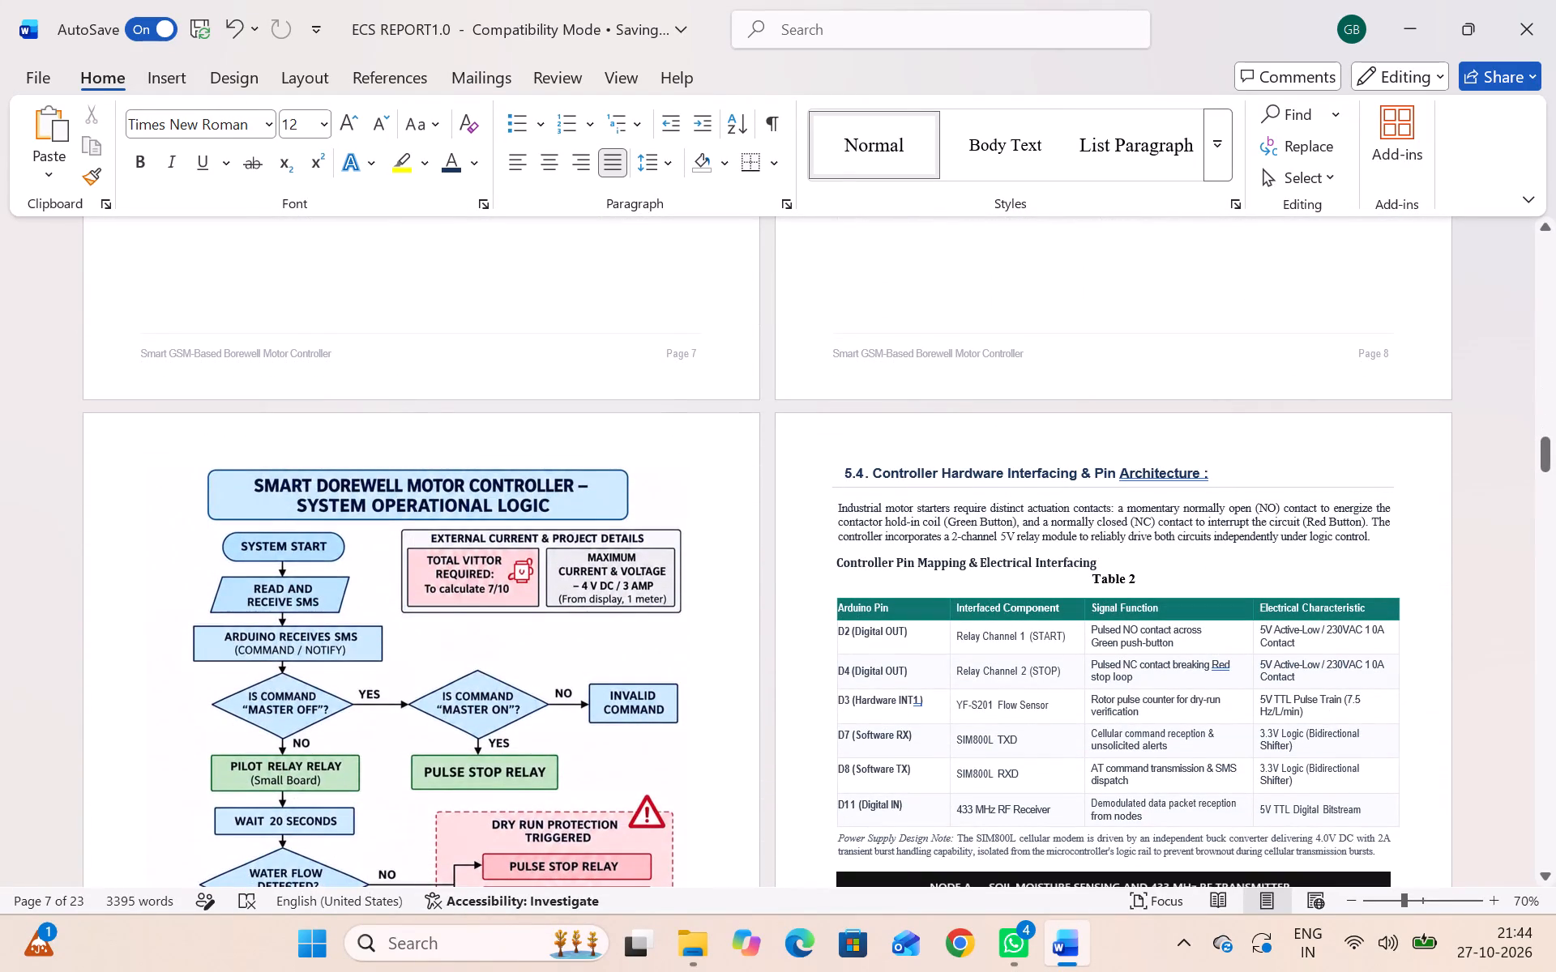
pyautogui.click(853, 306)
pyautogui.press('Down')
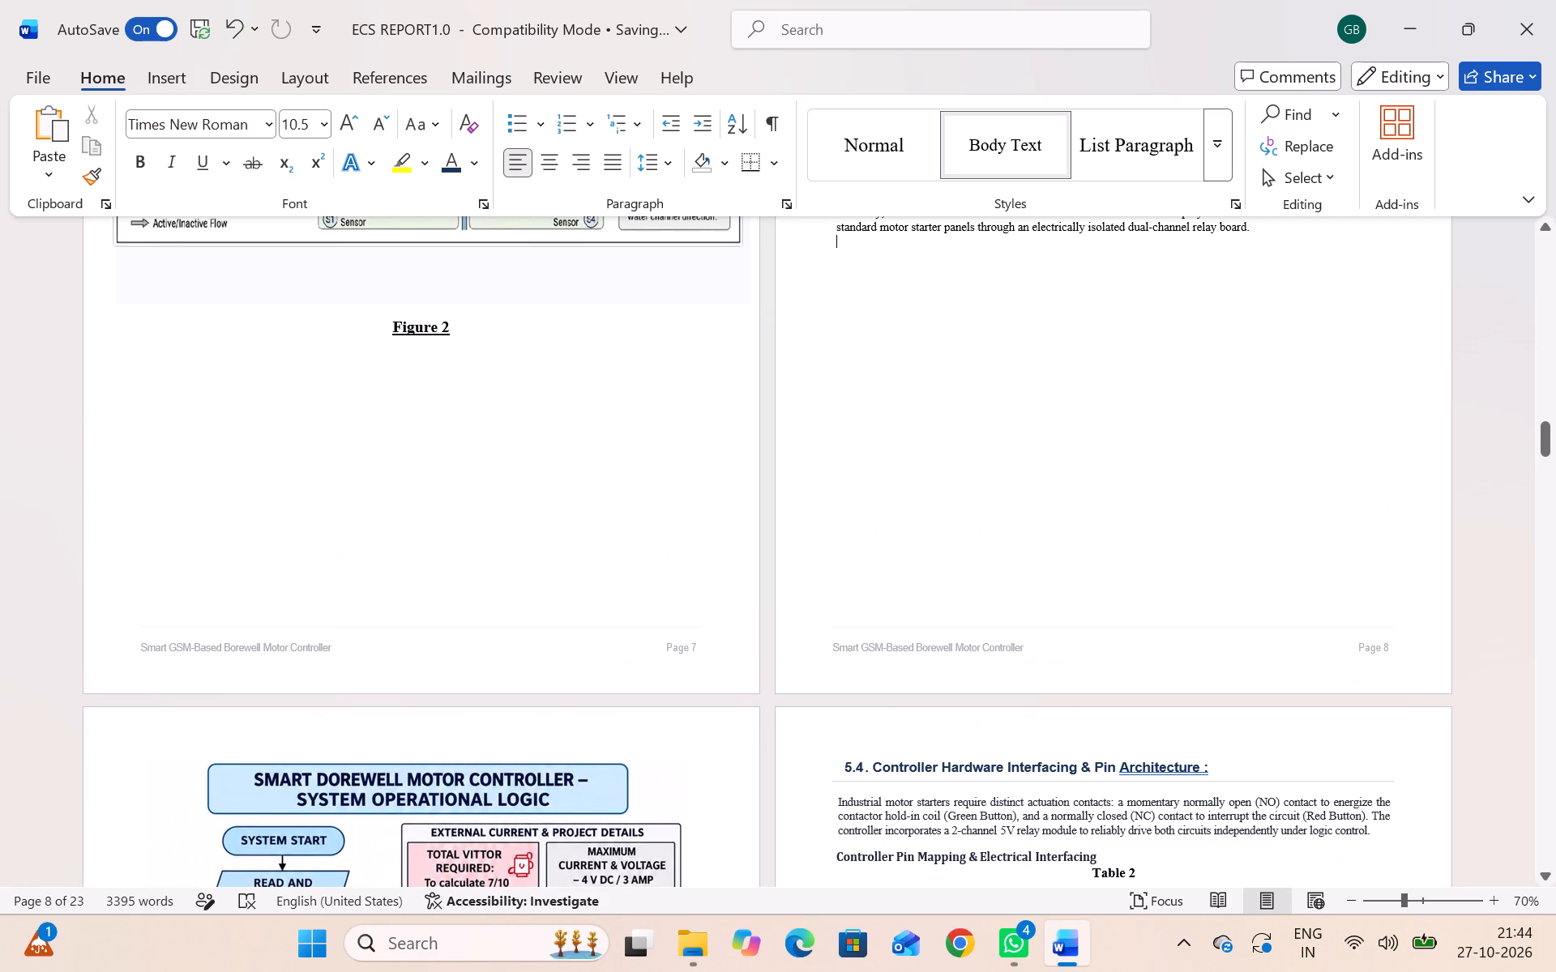
pyautogui.press('Up')
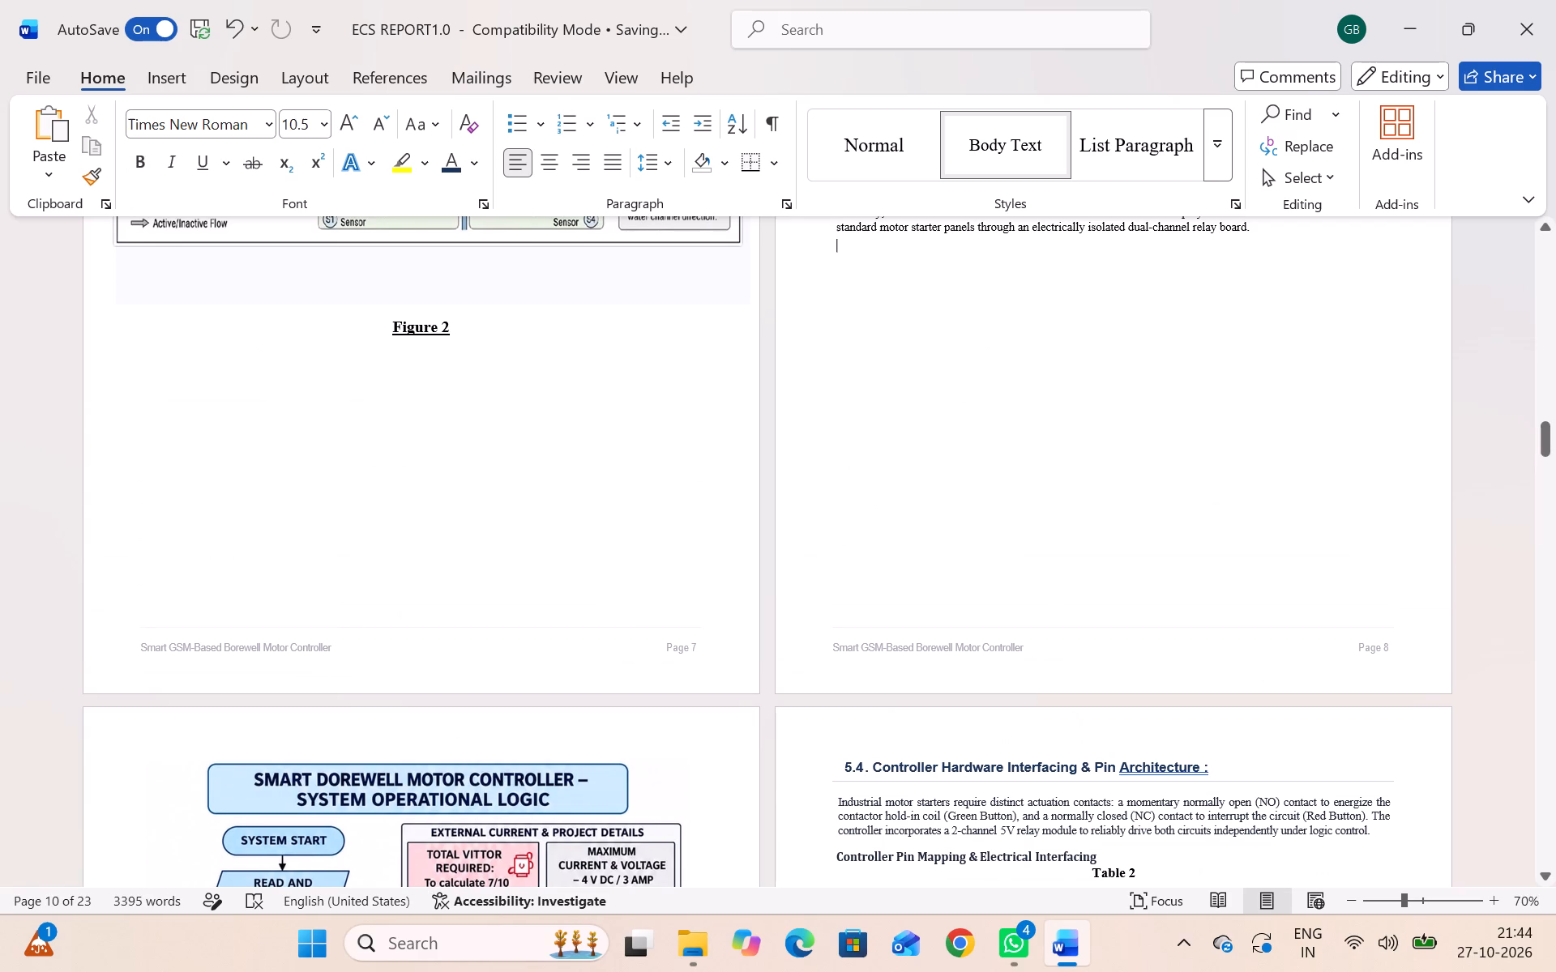
pyautogui.press('Return')
pyautogui.press('Return')
pyautogui.press('Return')
pyautogui.press('Return')
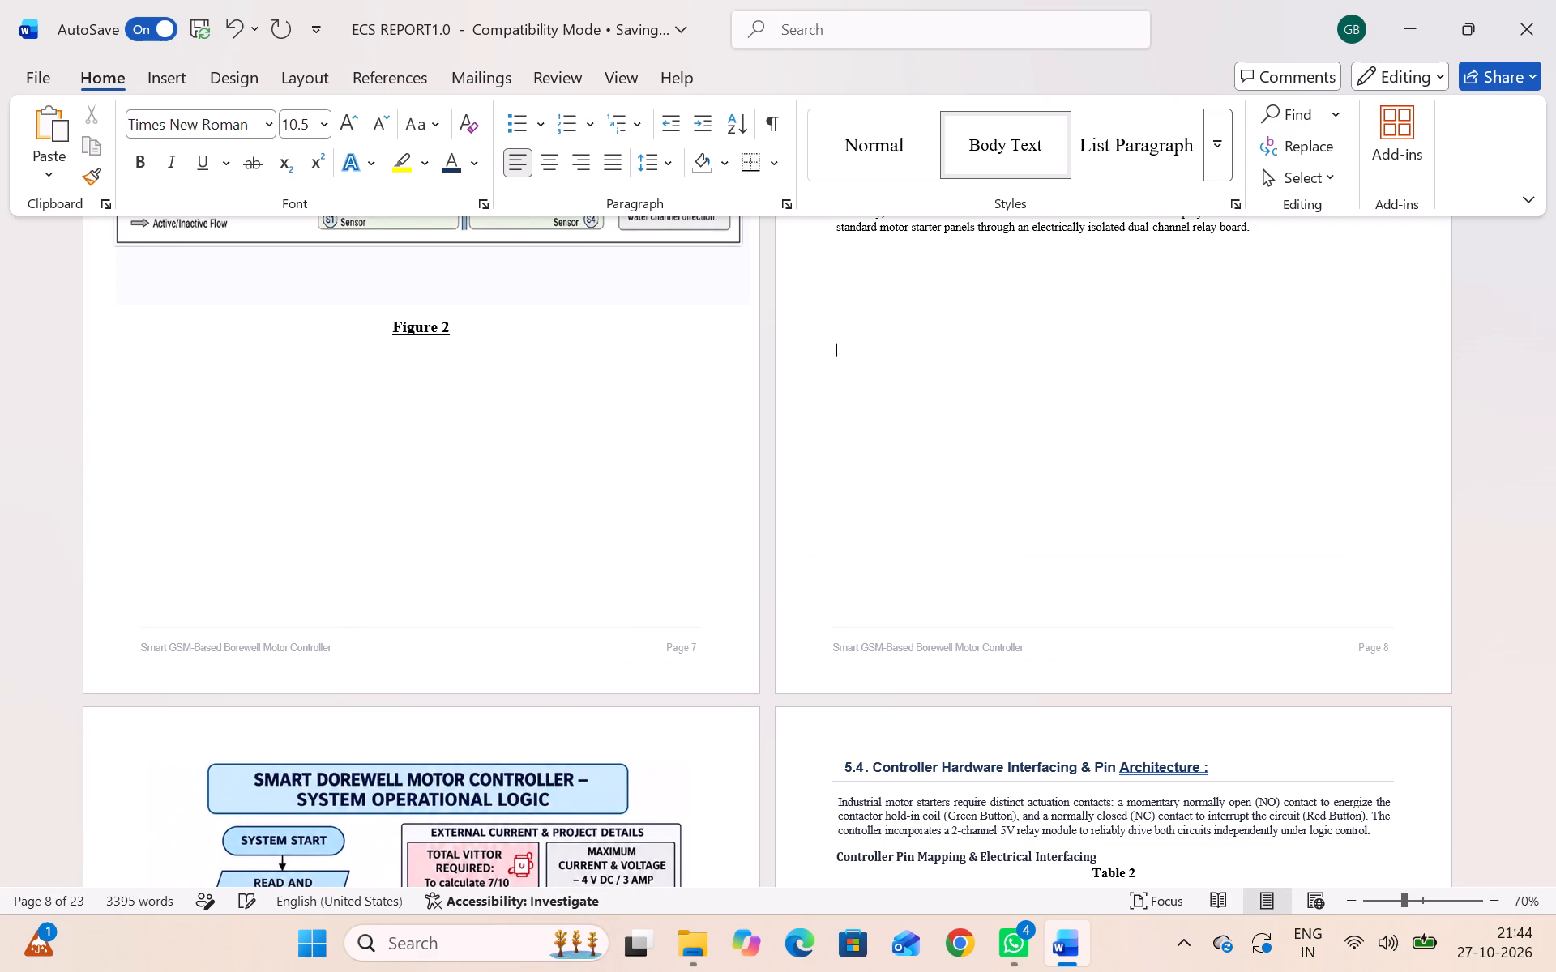
pyautogui.press('Return')
pyautogui.press('Return')
pyautogui.press('Return')
pyautogui.press('Return')
pyautogui.press('Return')
pyautogui.press('Return')
pyautogui.press('Return')
pyautogui.press('Return')
pyautogui.press('Return')
pyautogui.press('Return')
pyautogui.press('Return')
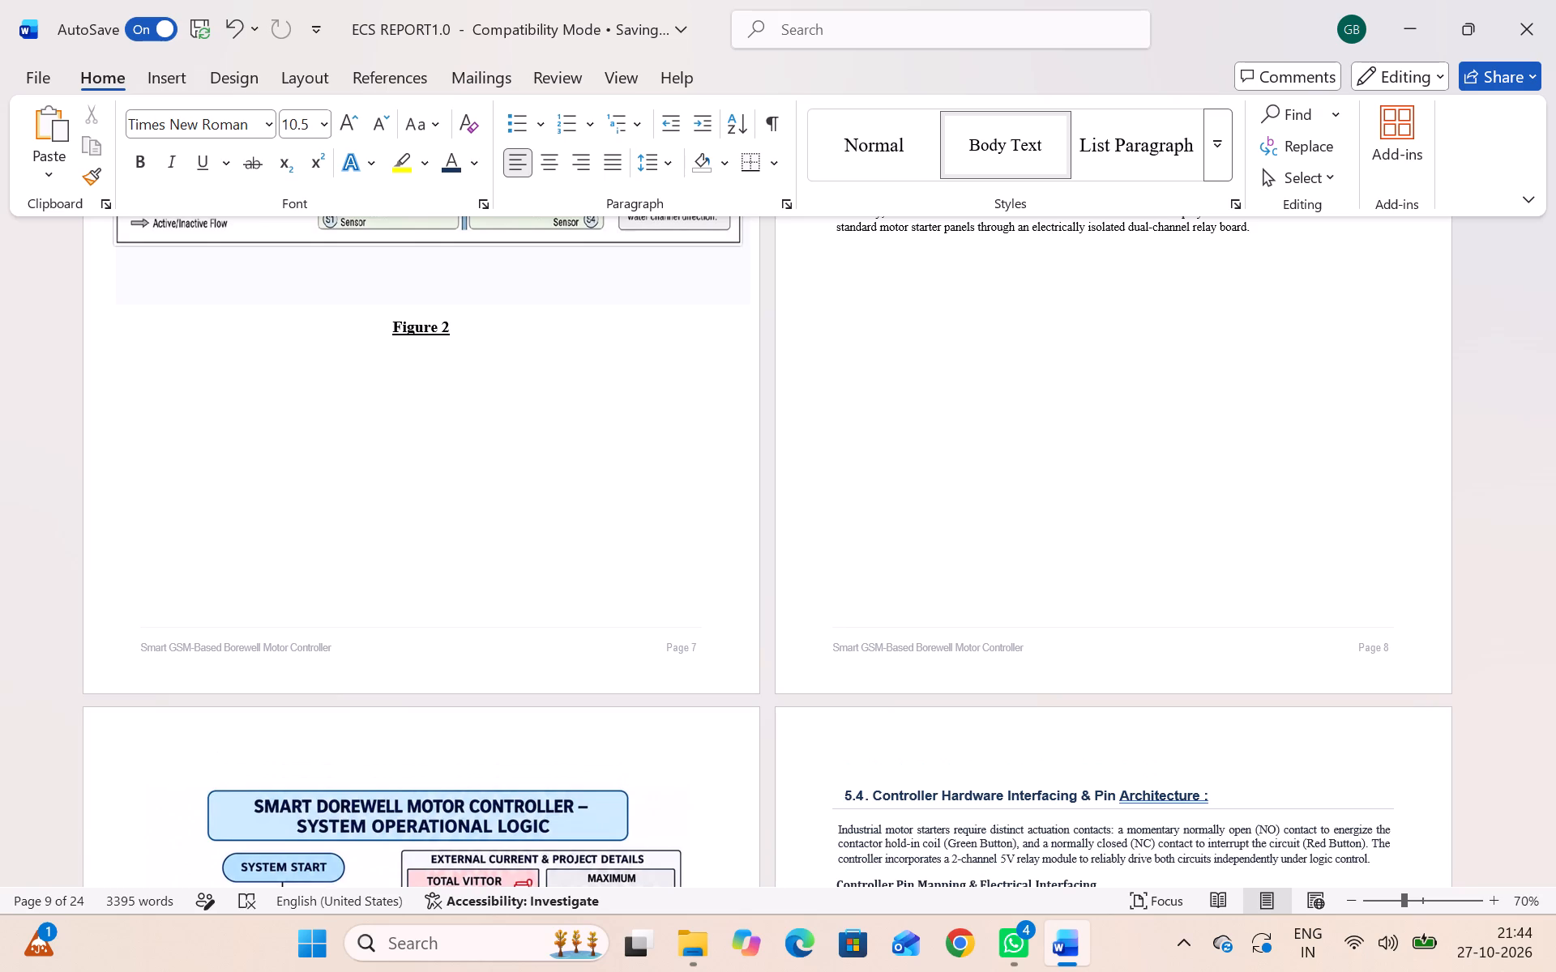
# Paste the "Figure 3" label on the empty line above the operational logic flowchart and make it bold.
pyautogui.hotkey('ctrl', 'v')
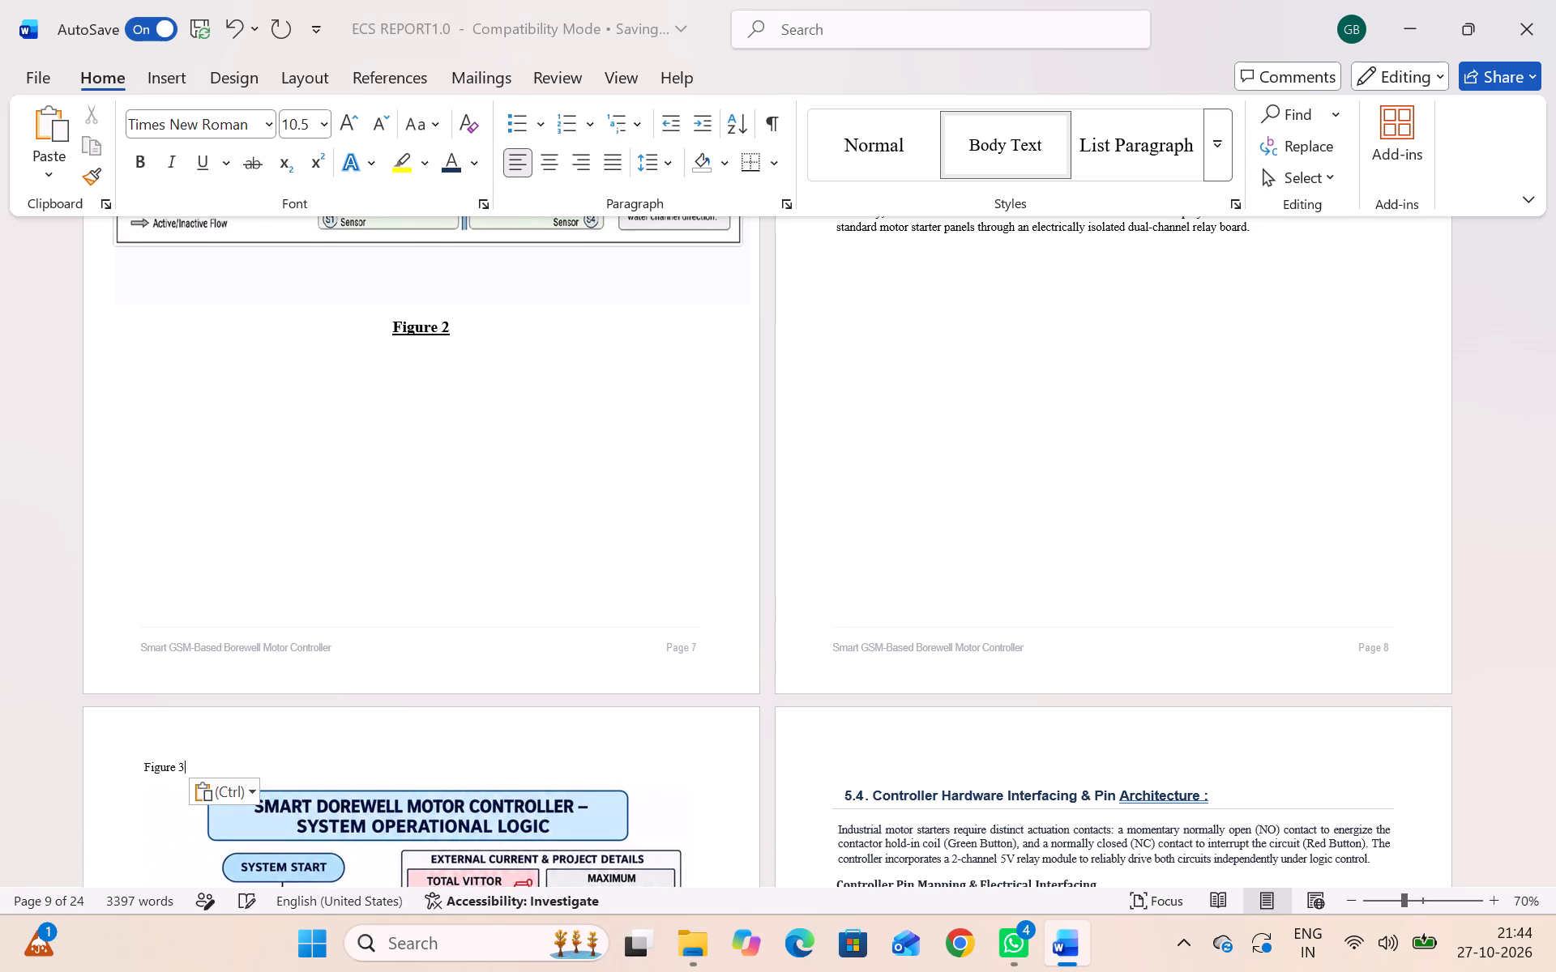
pyautogui.moveTo(183, 768); pyautogui.dragTo(172, 770)
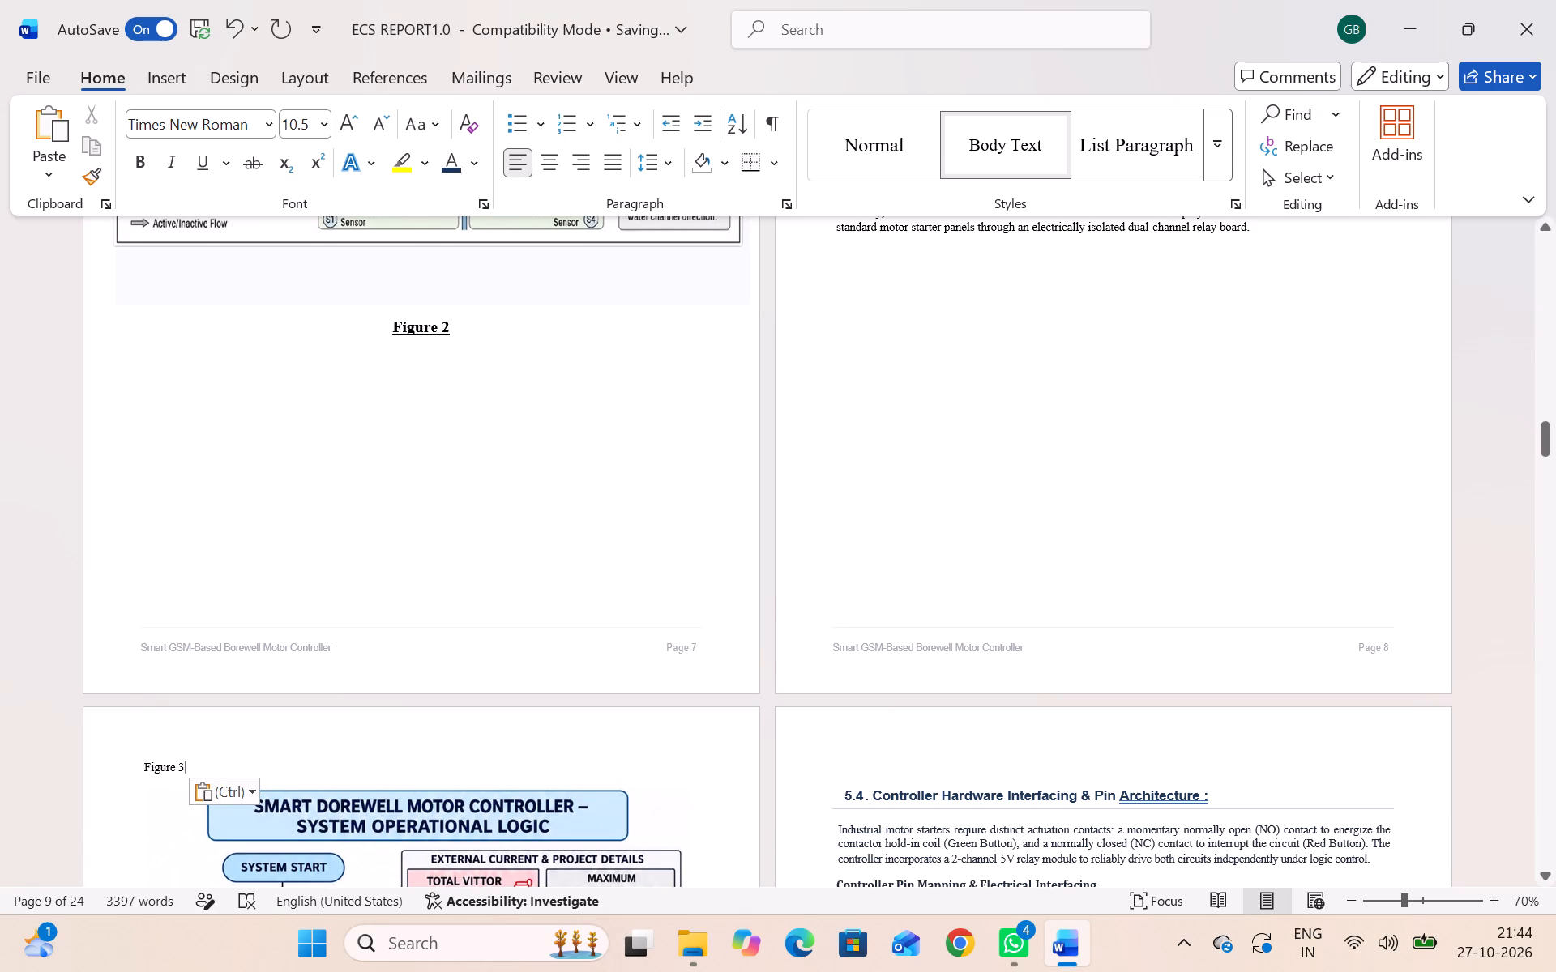
pyautogui.moveTo(172, 770); pyautogui.dragTo(128, 769)
pyautogui.hotkey('ctrl', 'b')
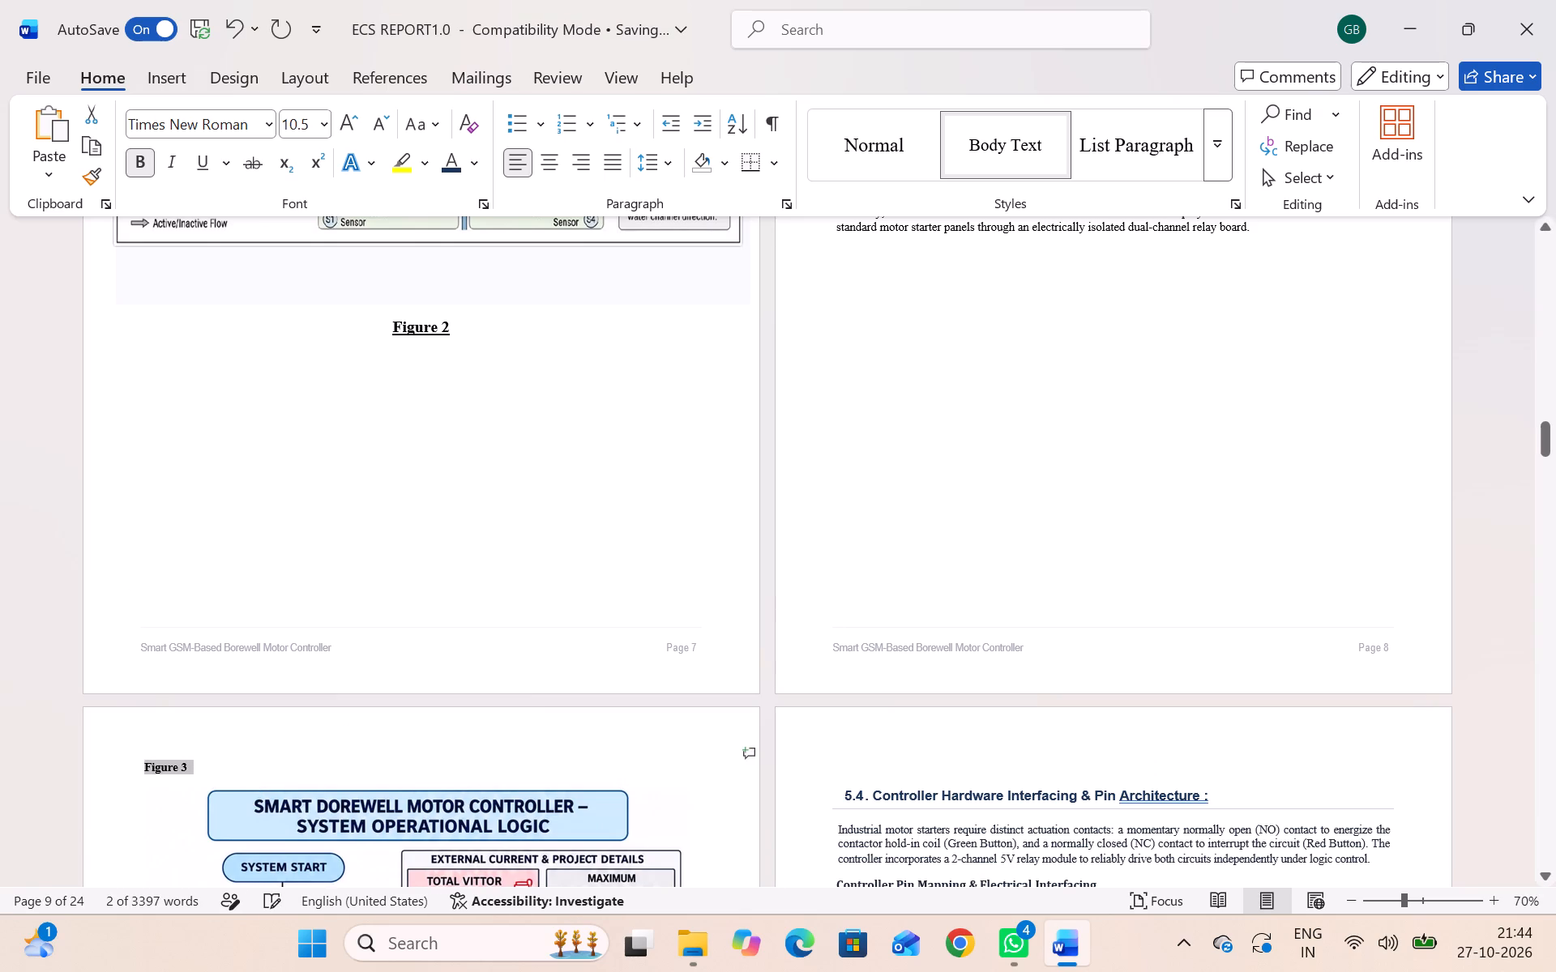
pyautogui.scroll(5, 770, 509)
pyautogui.scroll(-5, 770, 509)
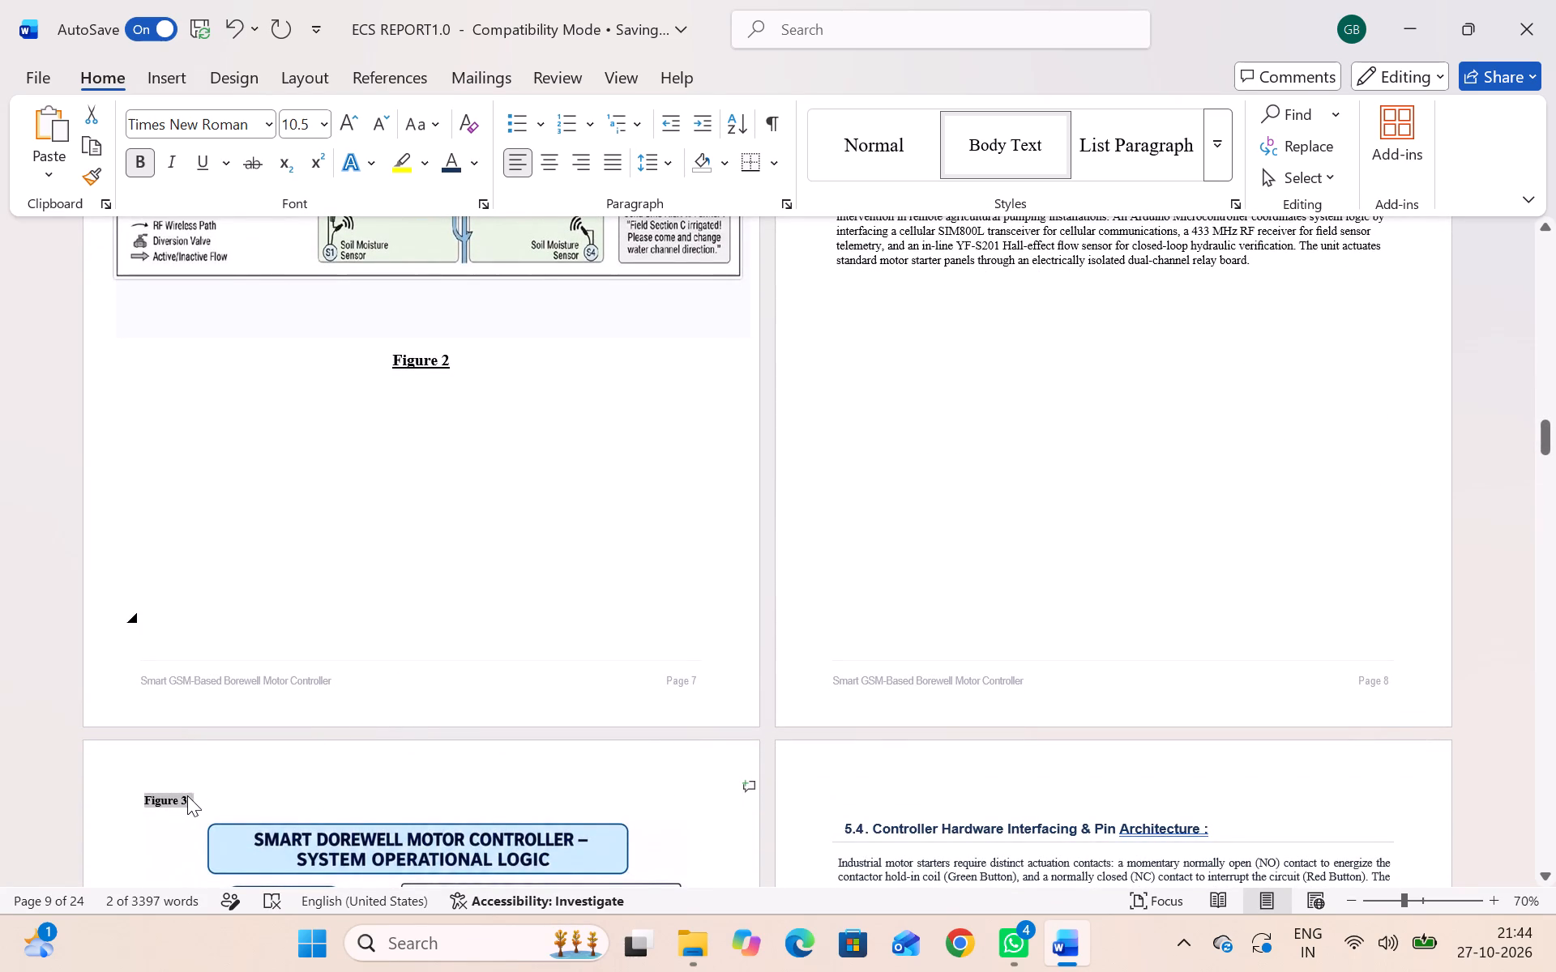
# Set the "Figure 3" label above the operational logic flowchart to 12 pt and centre it.
pyautogui.moveTo(191, 795); pyautogui.dragTo(156, 793)
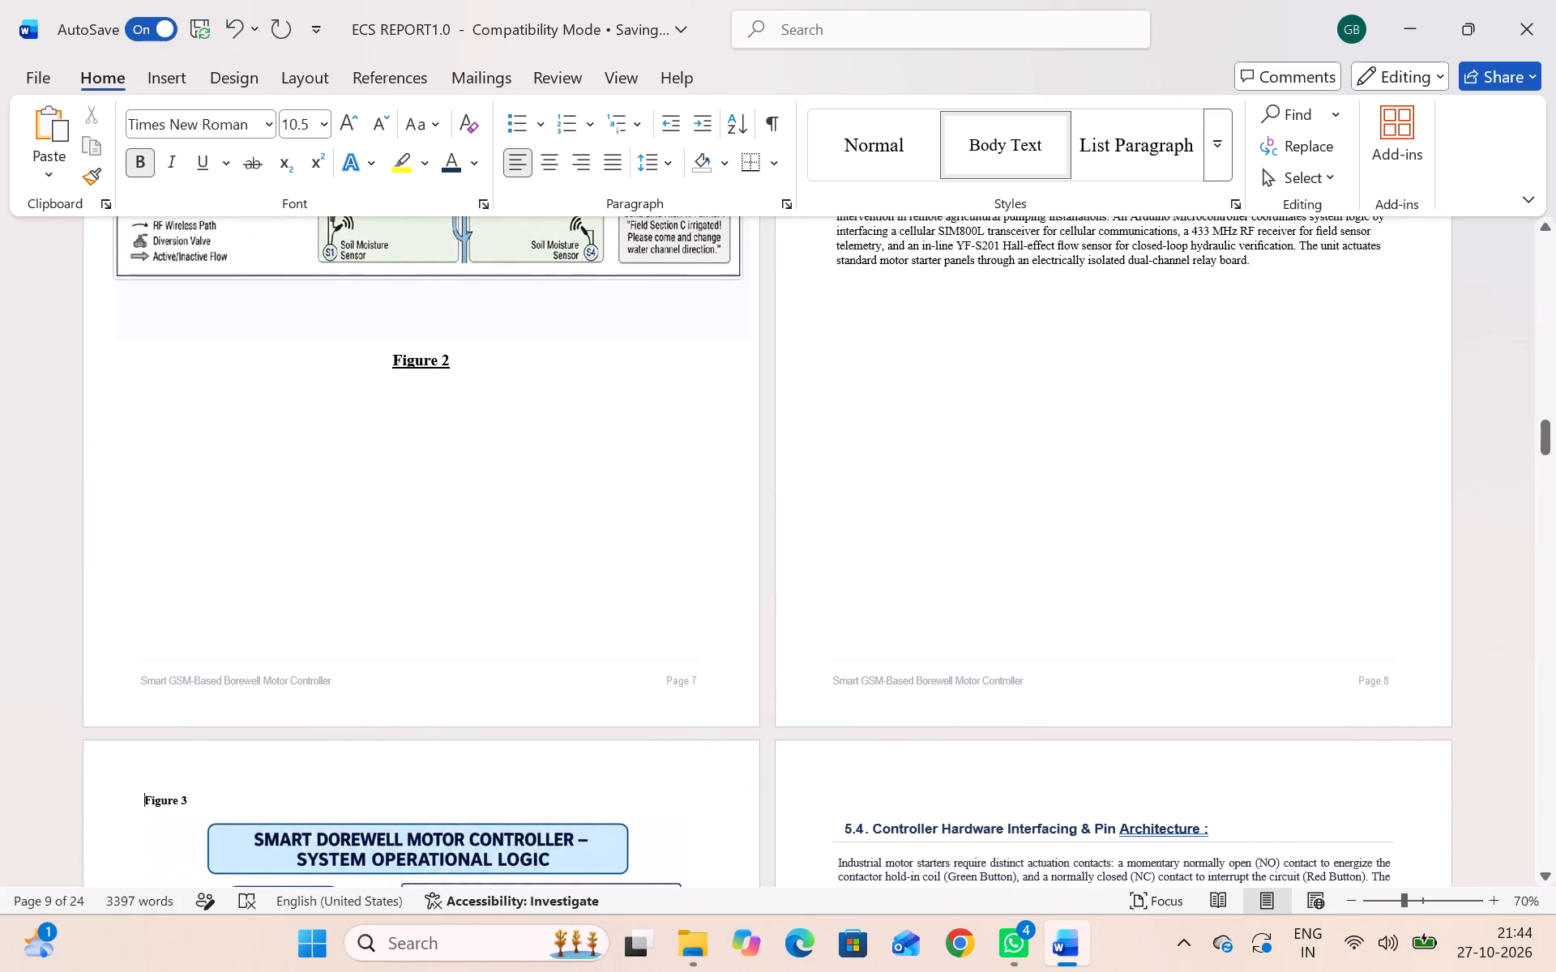
pyautogui.moveTo(191, 799); pyautogui.dragTo(145, 784)
pyautogui.click(328, 696)
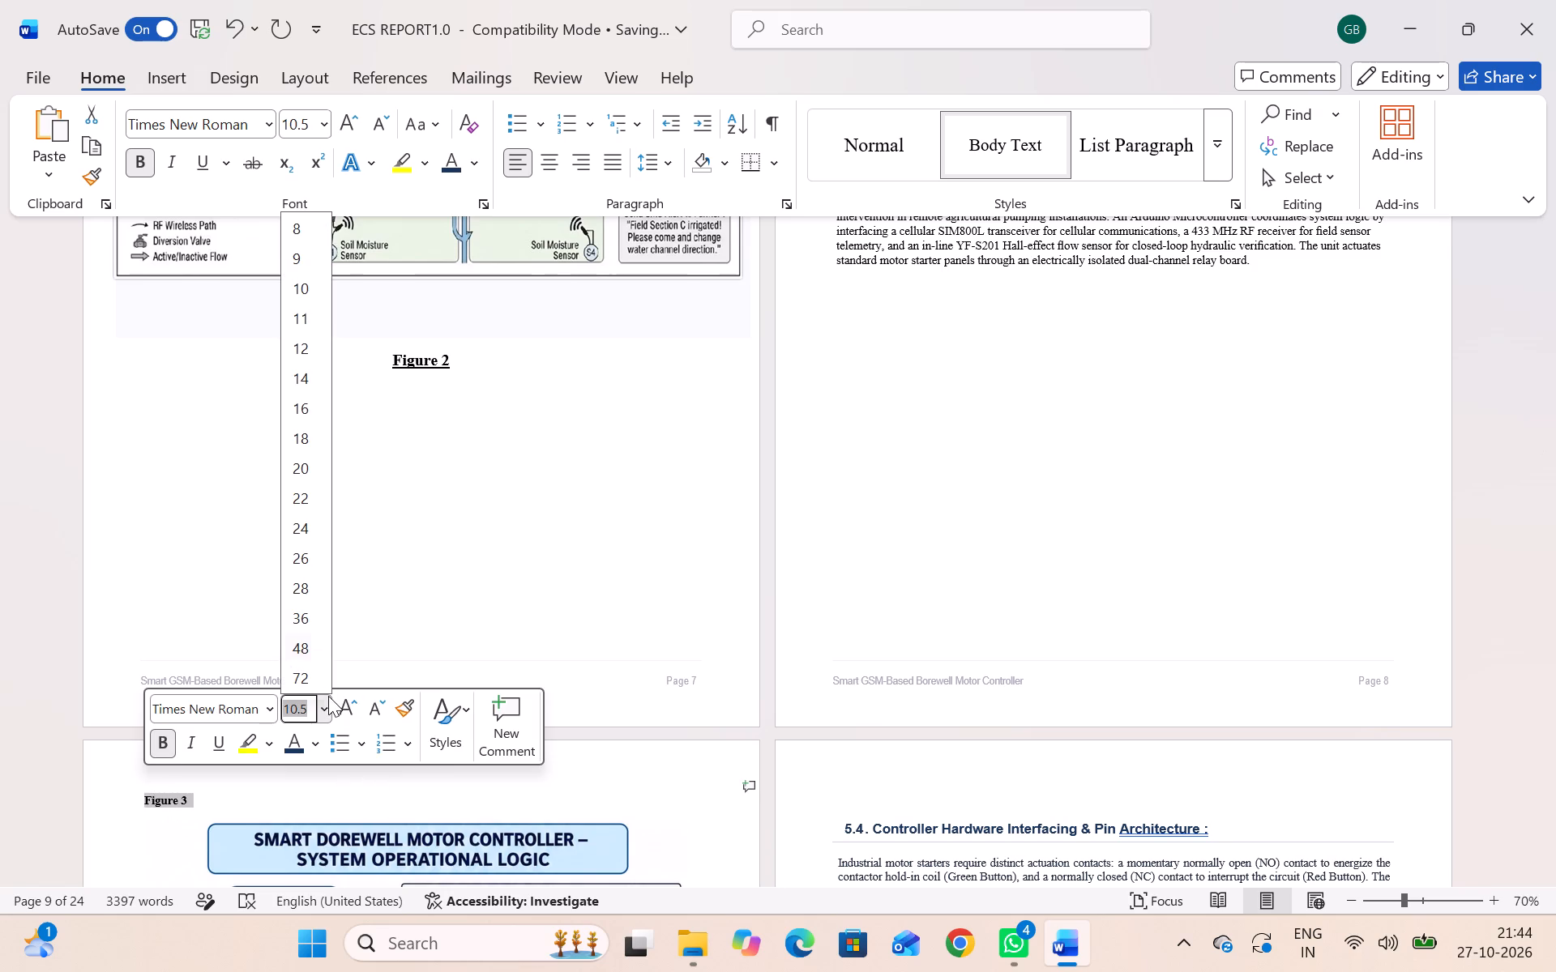
pyautogui.click(290, 337)
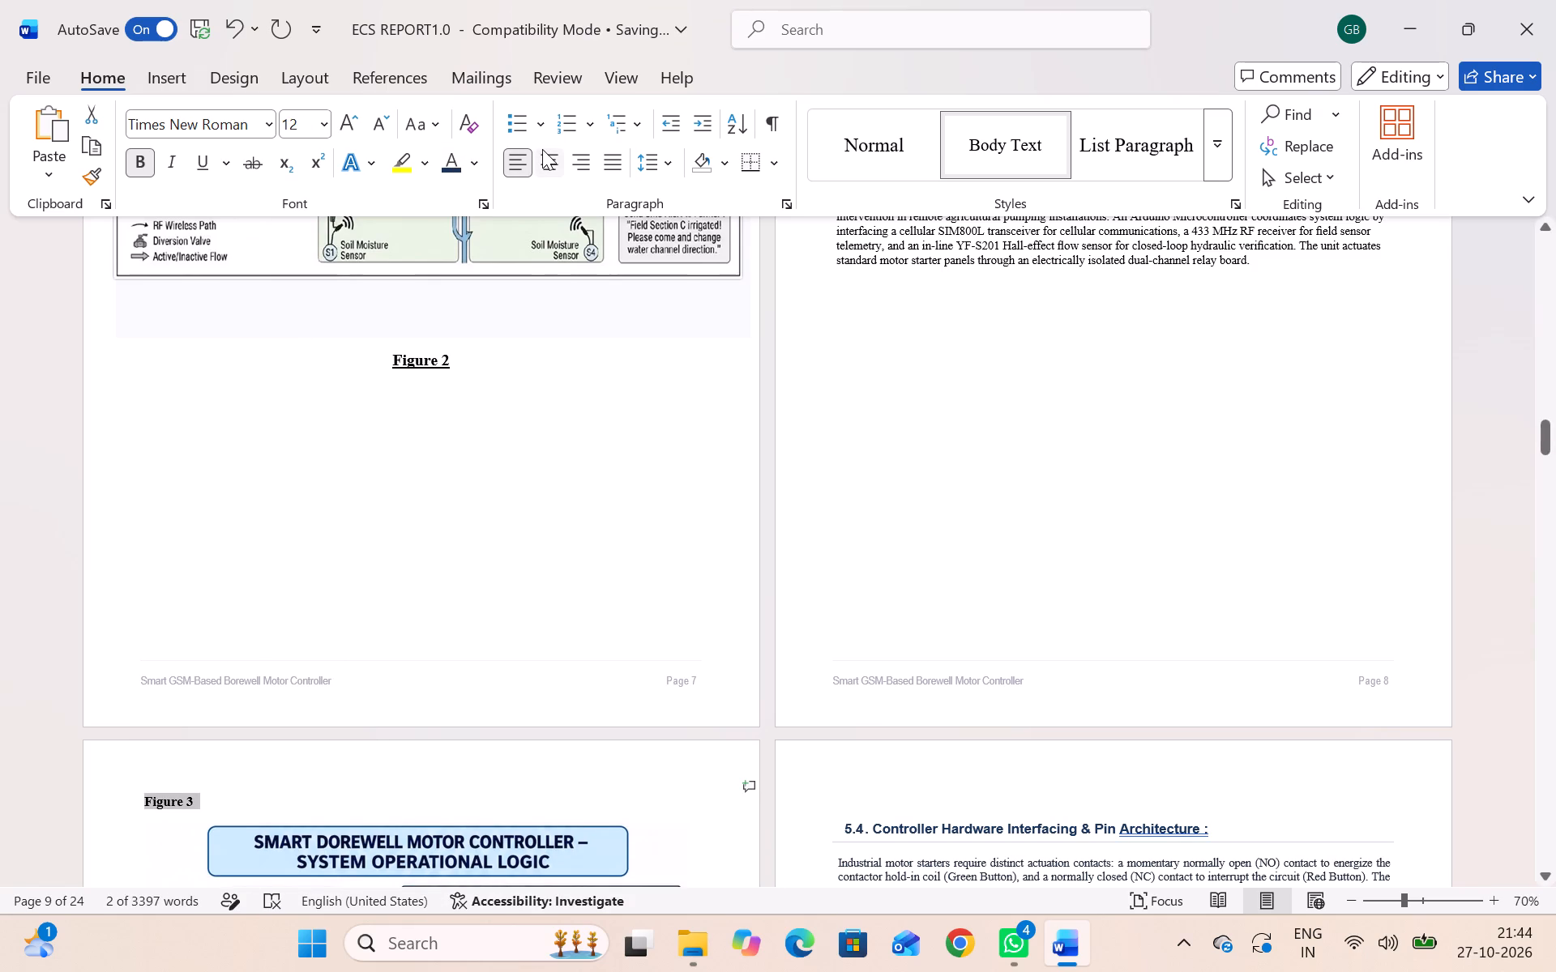
pyautogui.click(542, 149)
# Delete the blank line above the section 5.4 heading, Controller Hardware Interfacing & Pin Architecture.
pyautogui.scroll(-3, 805, 441)
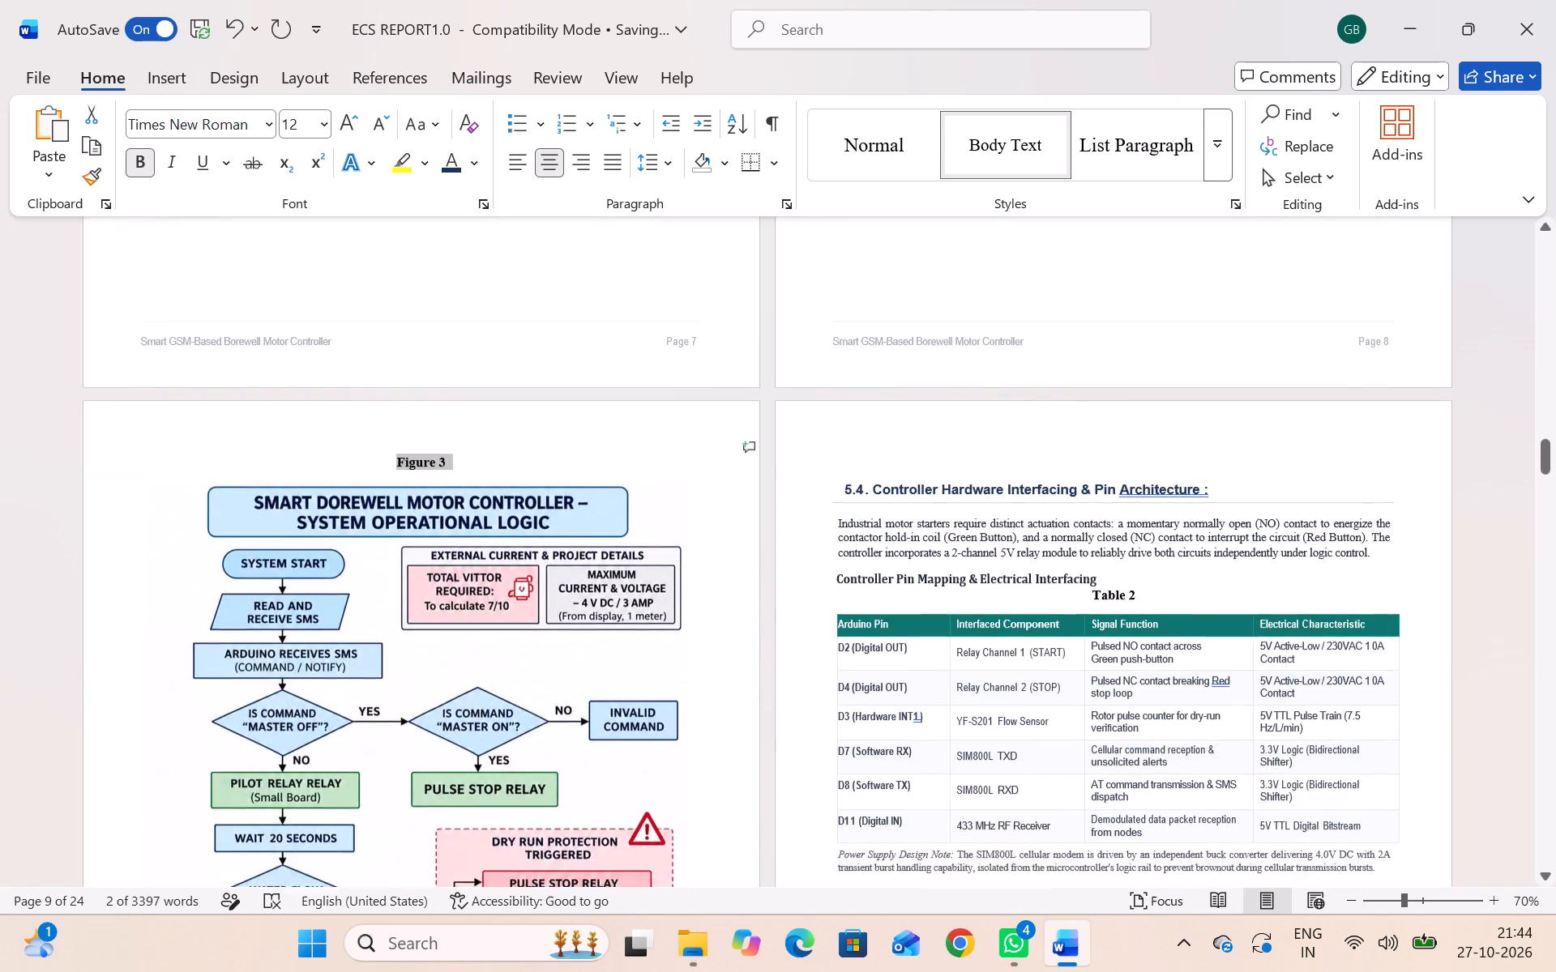
pyautogui.hscroll(-1, 805, 441)
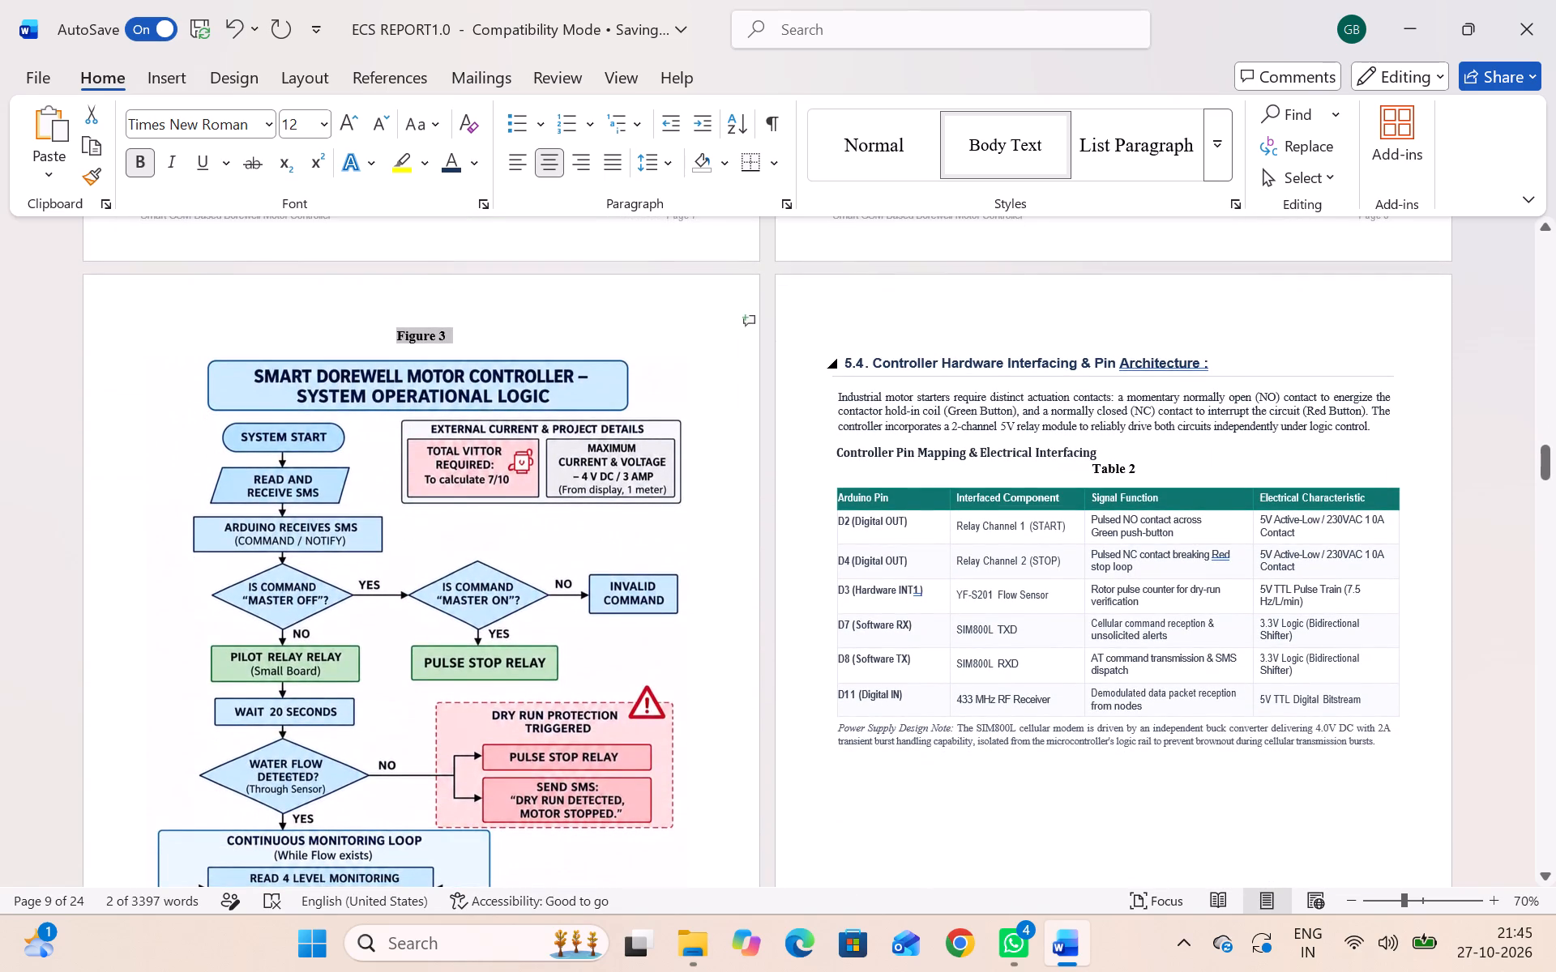
pyautogui.click(887, 345)
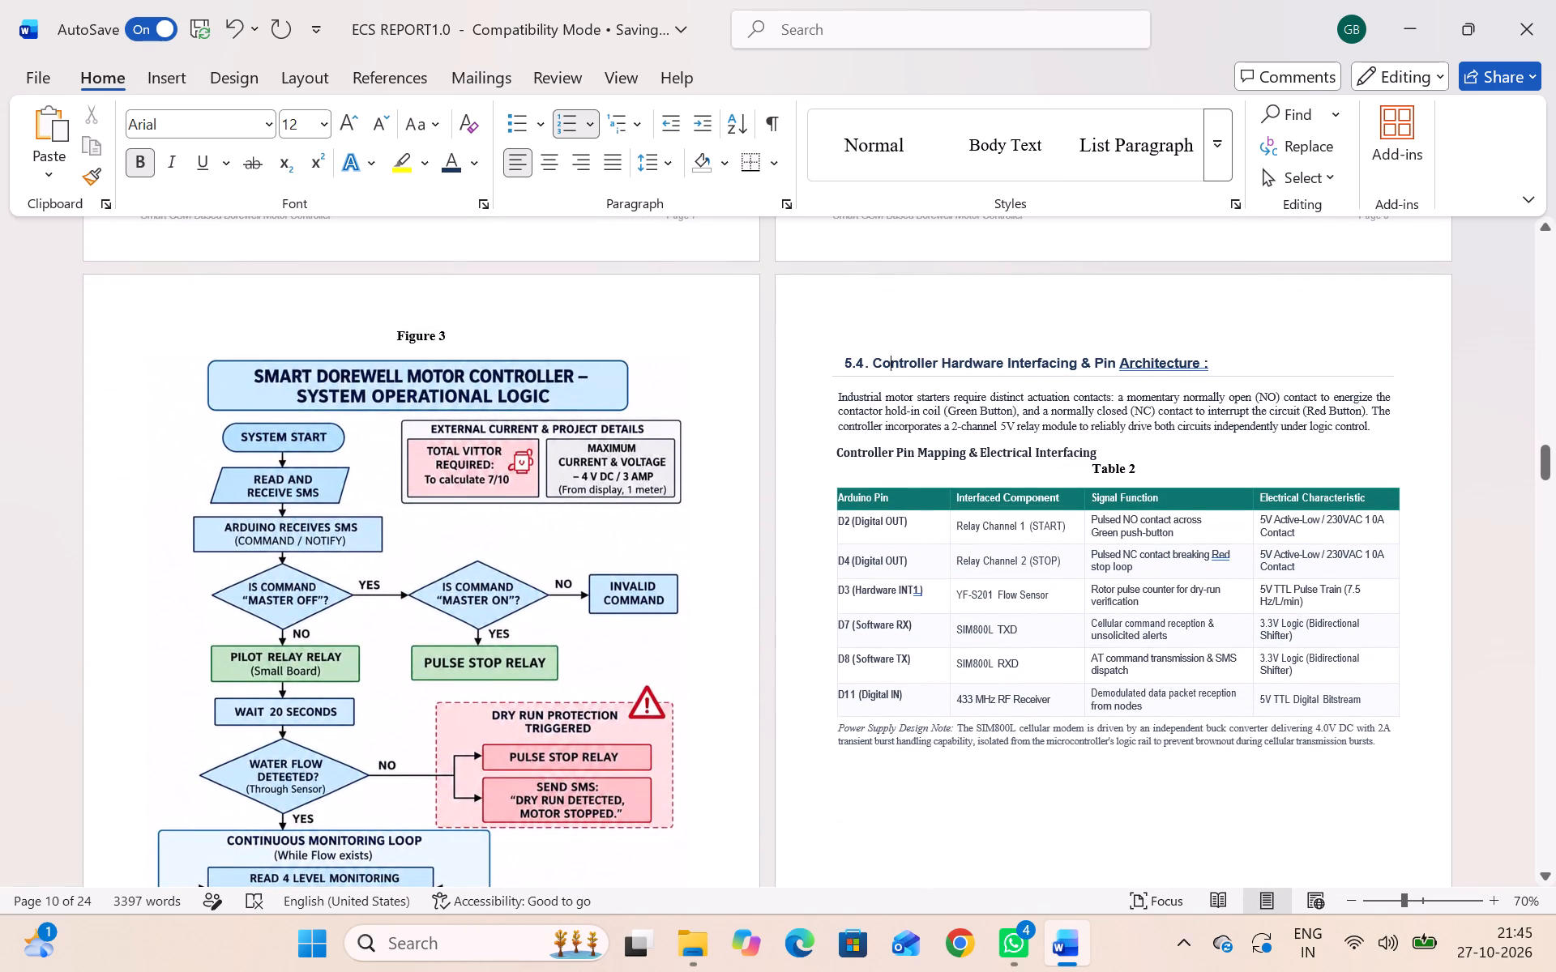
pyautogui.click(853, 340)
pyautogui.press('BackSpace')
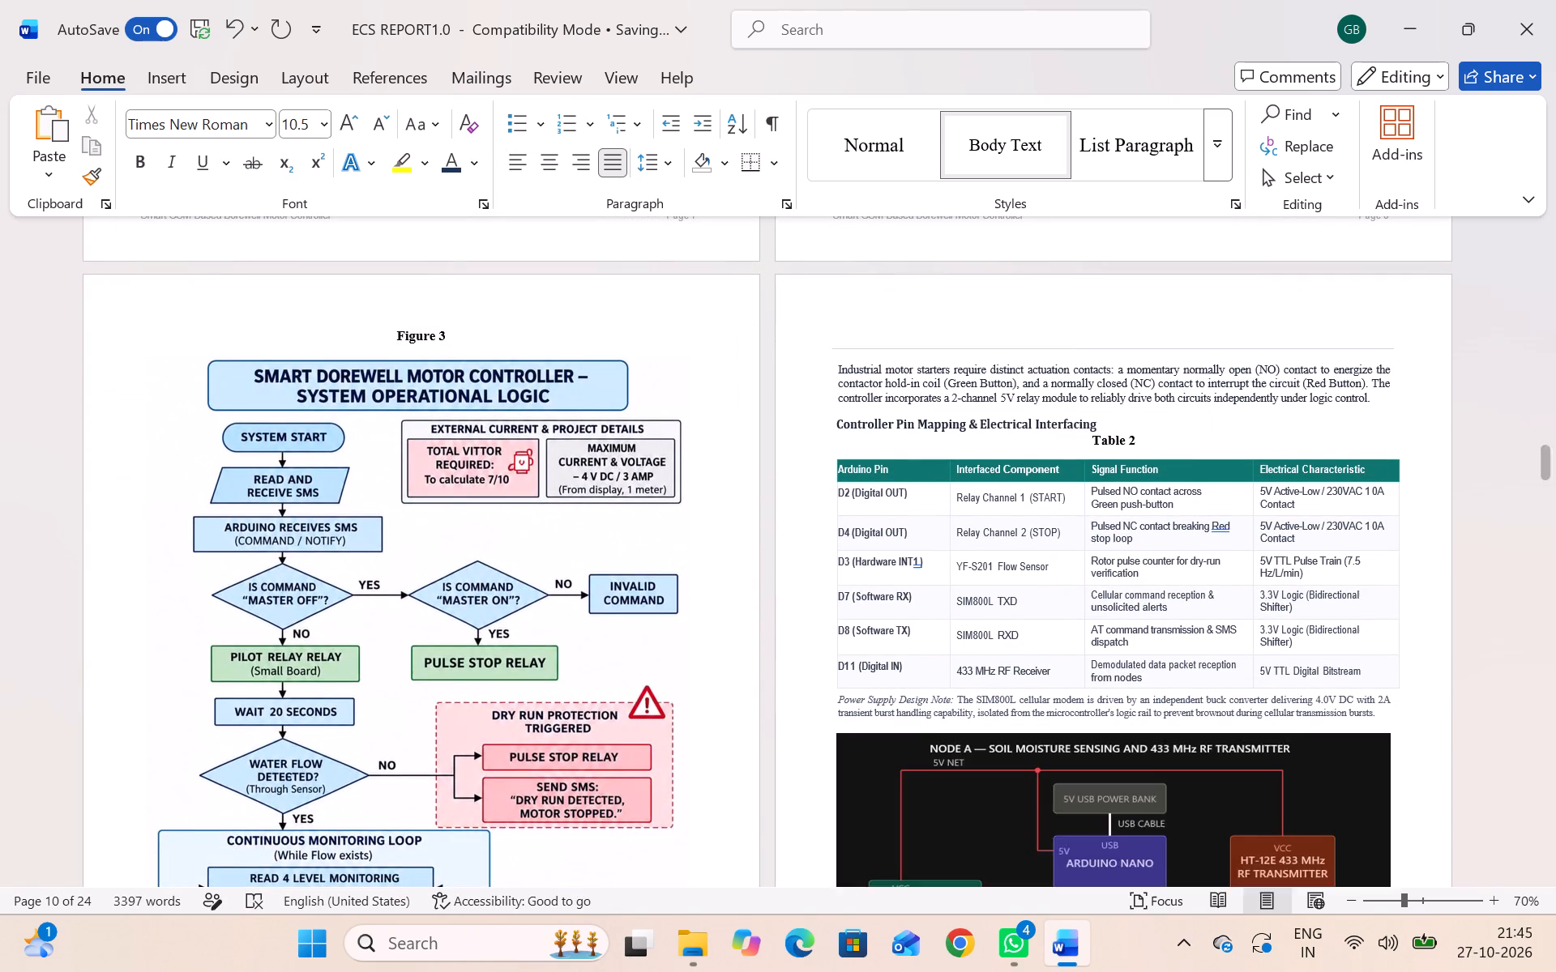
# Review the layout of the pages from the Node A circuit diagram back to section 5.2 and Table 1.
pyautogui.scroll(-2, 853, 340)
pyautogui.scroll(1, 853, 340)
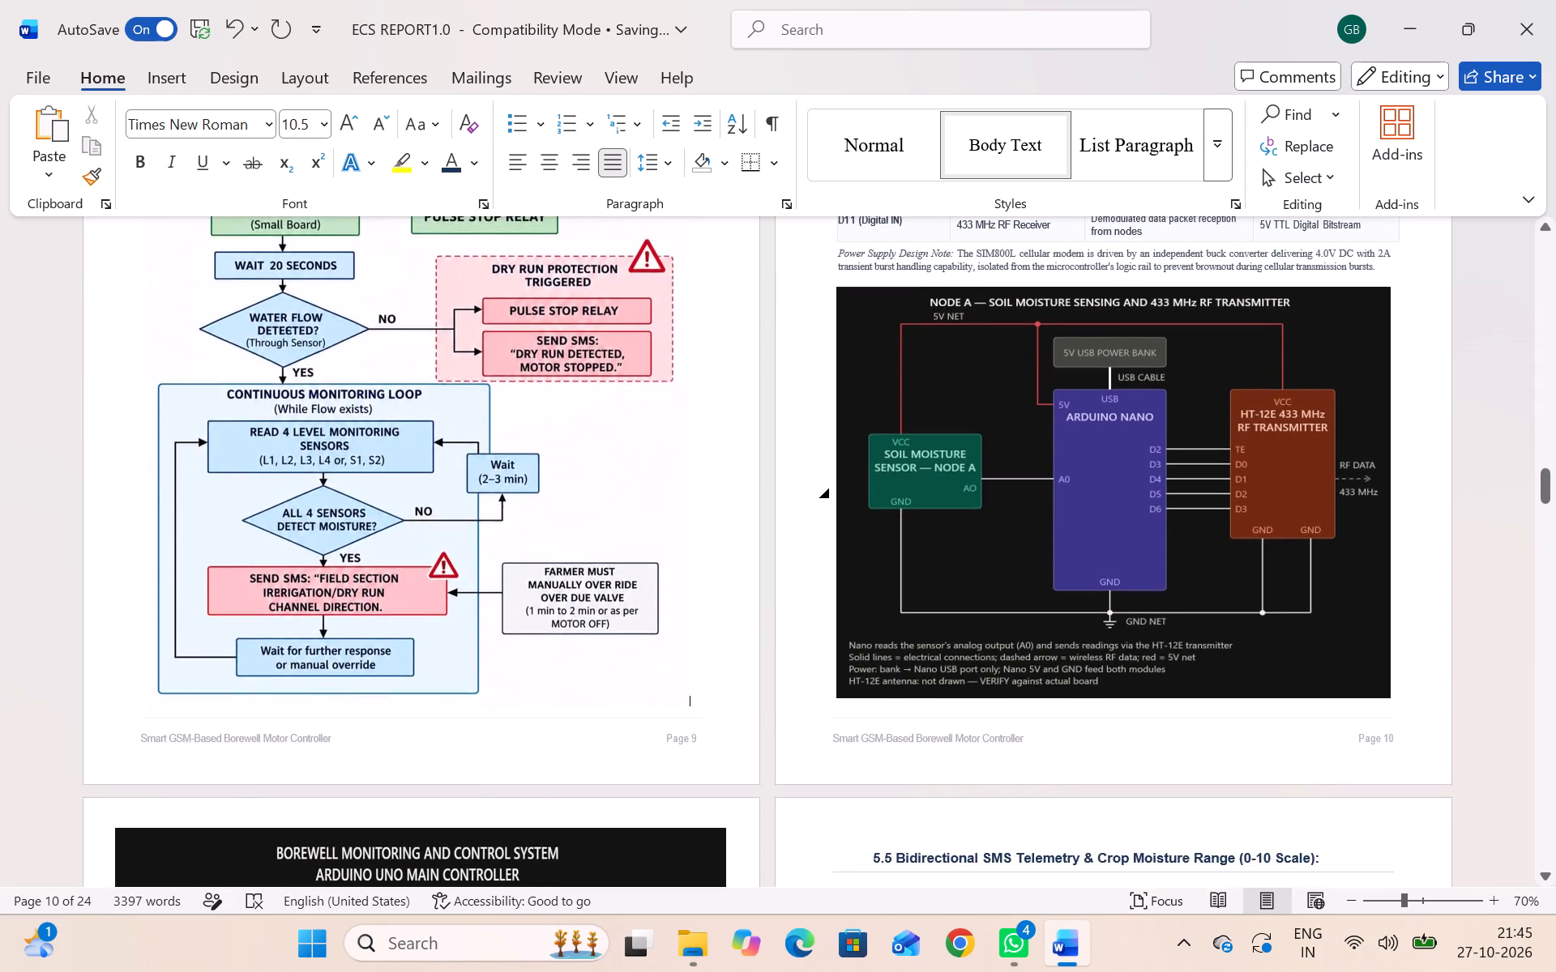
pyautogui.scroll(4, 853, 340)
pyautogui.scroll(-1, 853, 340)
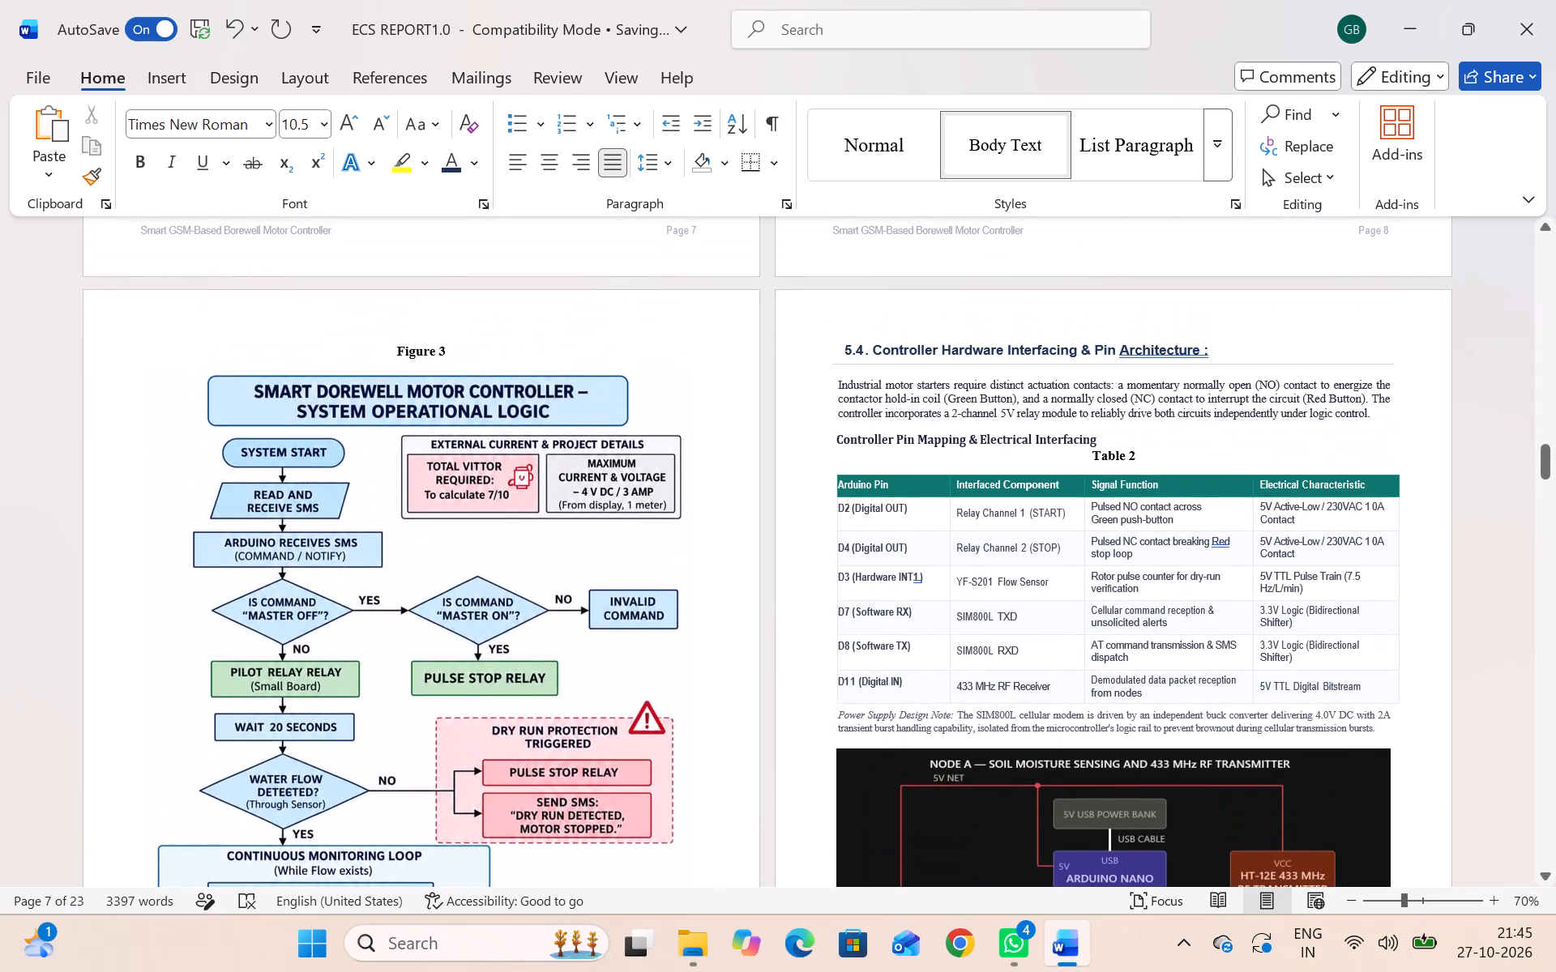
pyautogui.scroll(-1, 853, 340)
pyautogui.scroll(8, 853, 340)
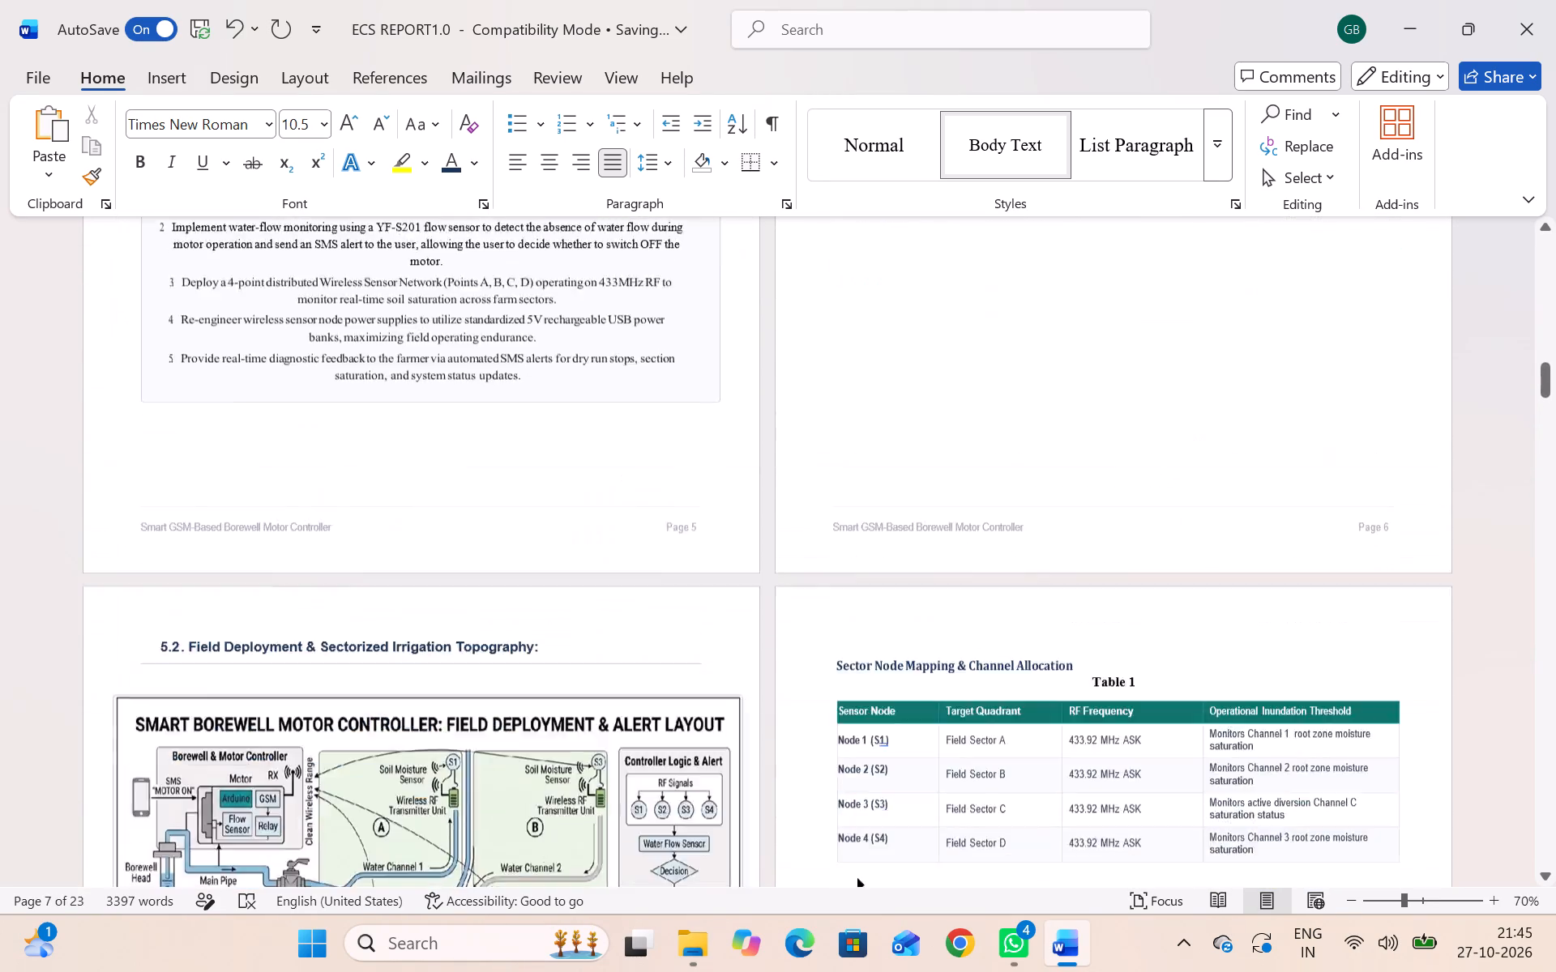
pyautogui.scroll(1, 853, 340)
pyautogui.scroll(-2, 853, 340)
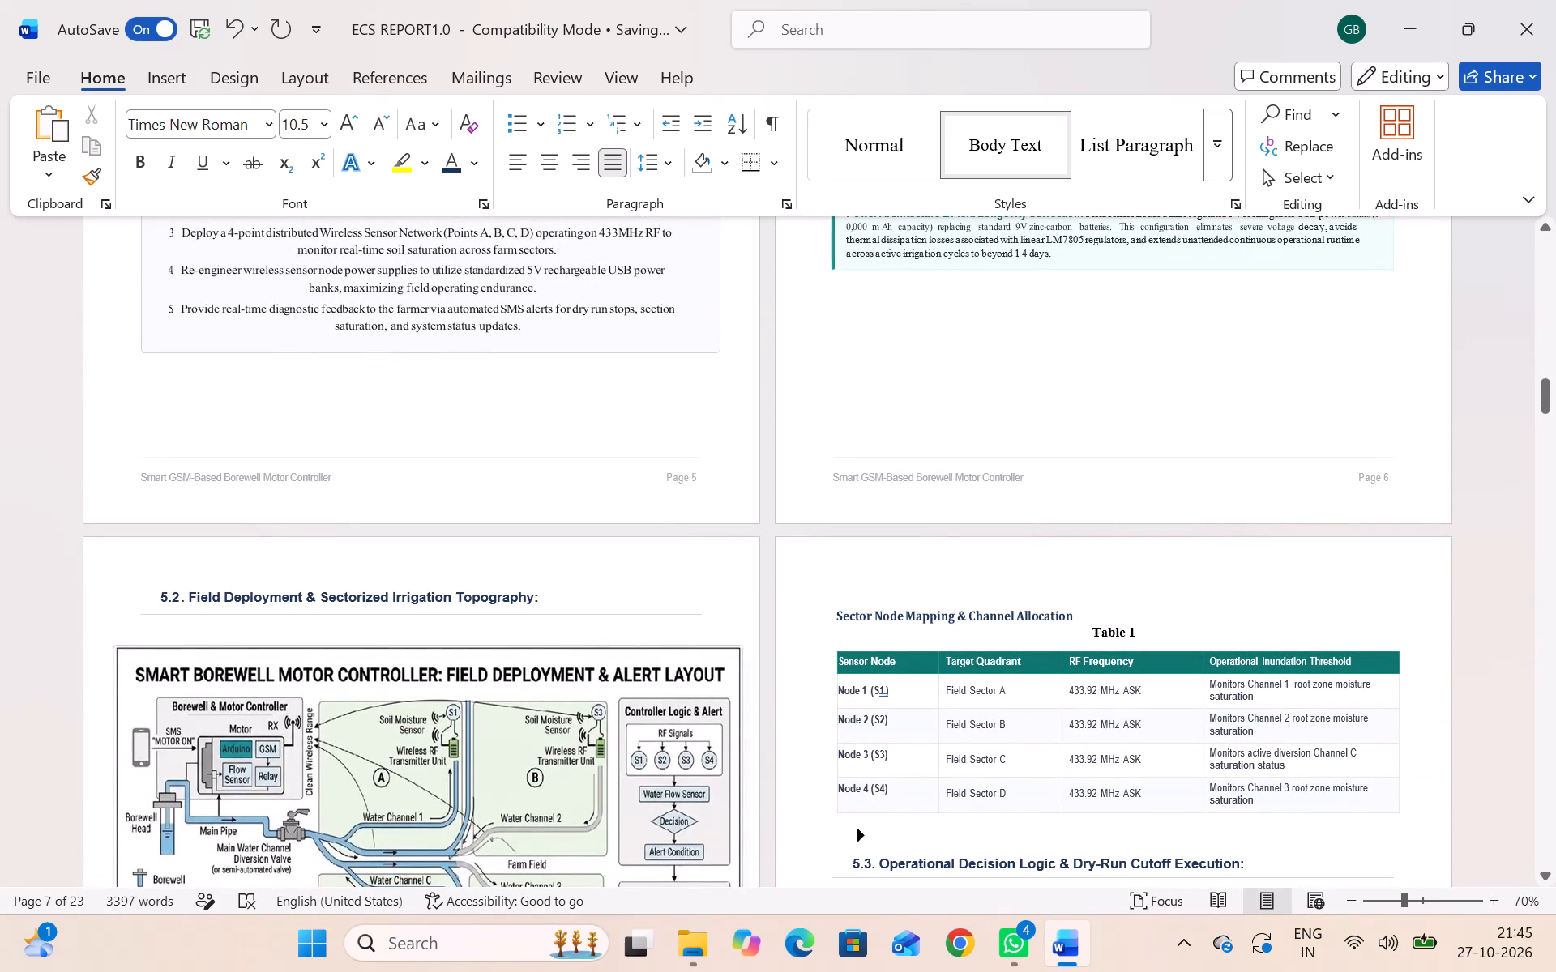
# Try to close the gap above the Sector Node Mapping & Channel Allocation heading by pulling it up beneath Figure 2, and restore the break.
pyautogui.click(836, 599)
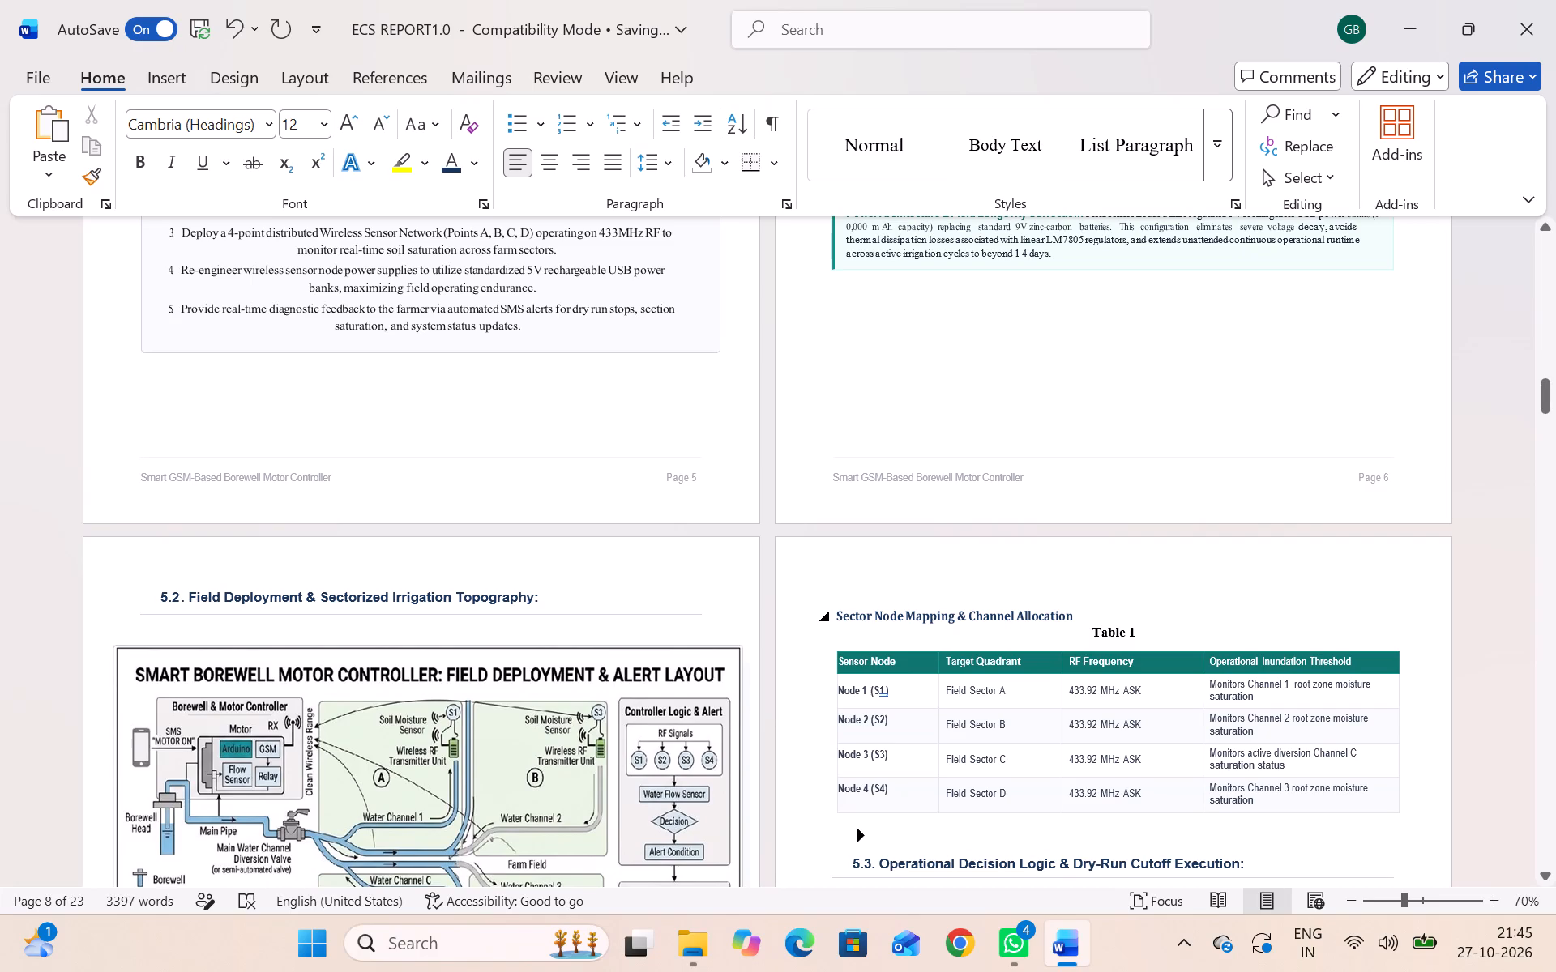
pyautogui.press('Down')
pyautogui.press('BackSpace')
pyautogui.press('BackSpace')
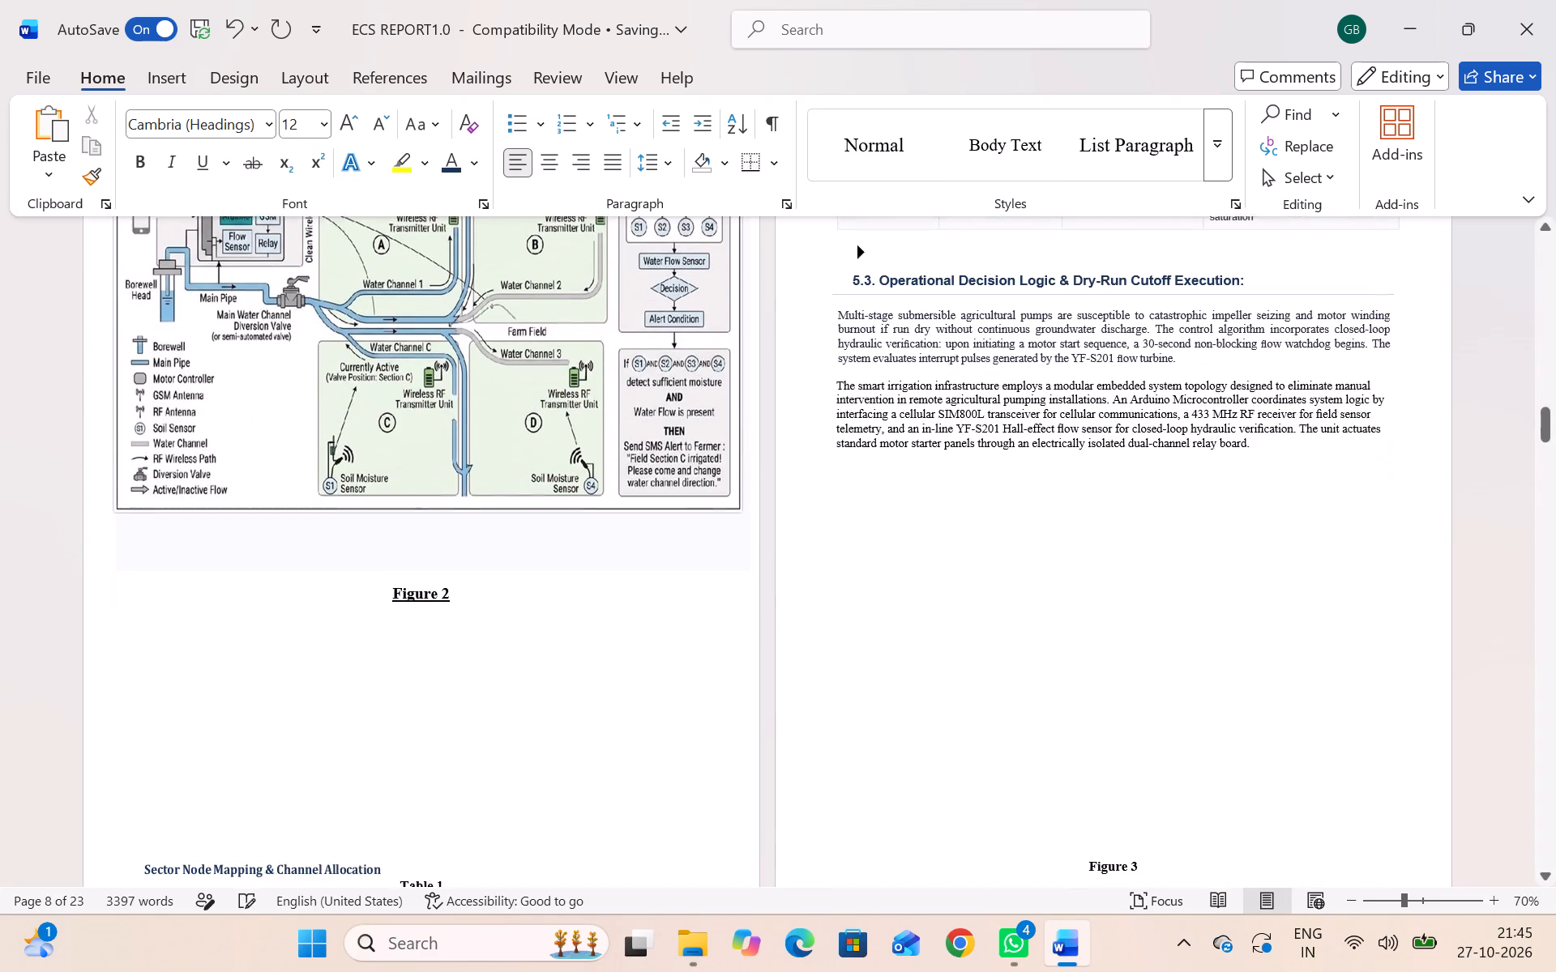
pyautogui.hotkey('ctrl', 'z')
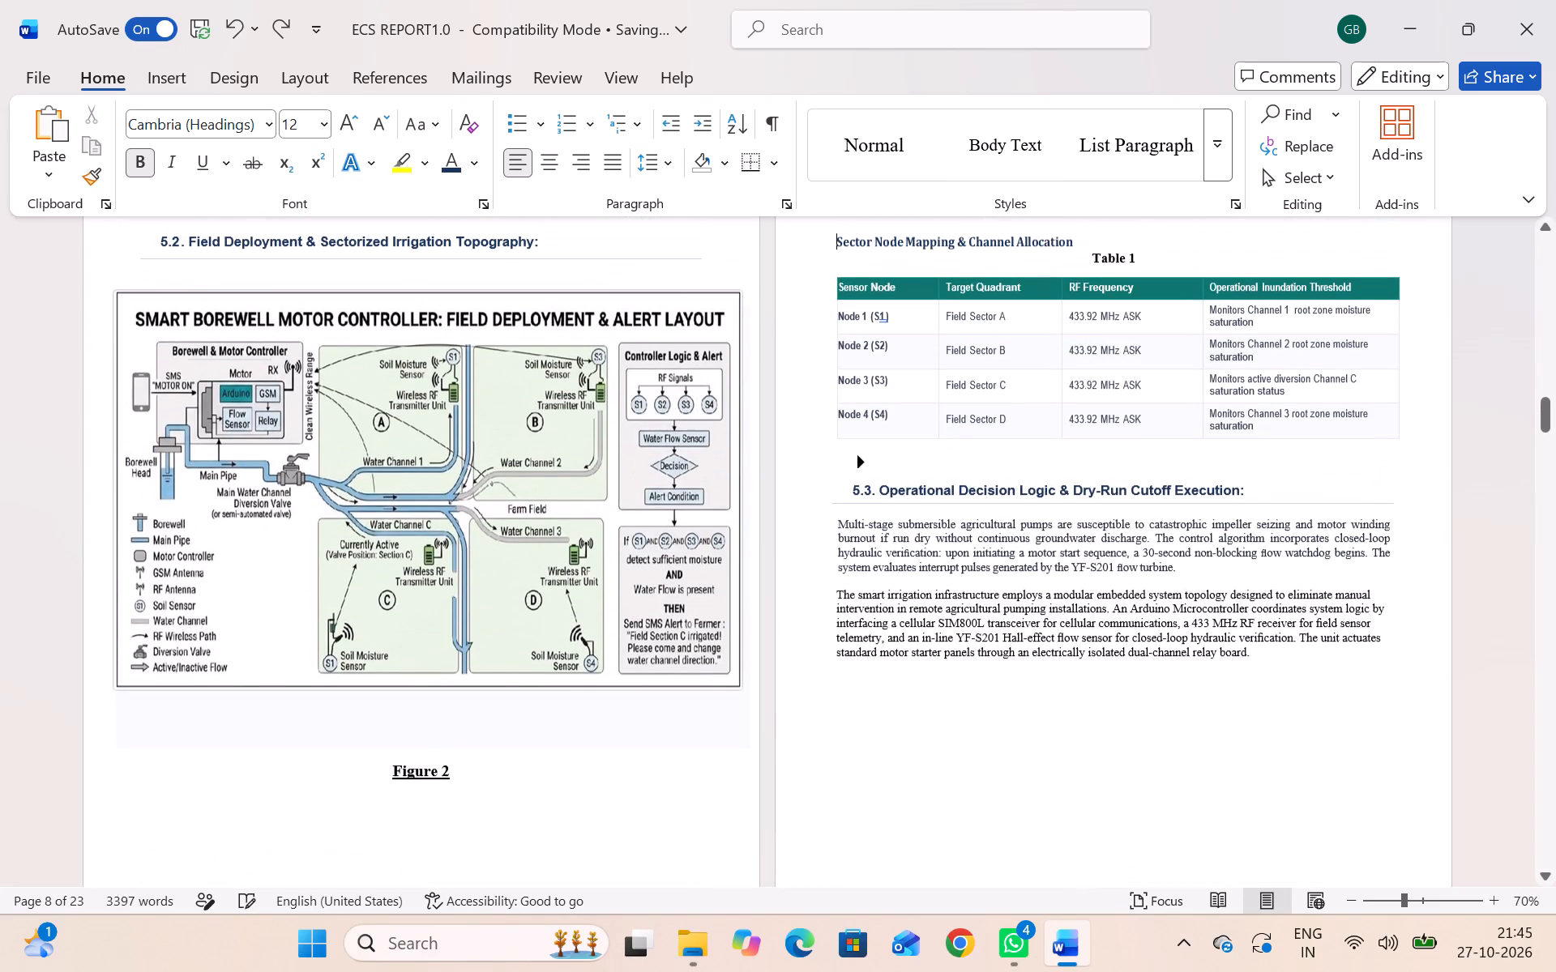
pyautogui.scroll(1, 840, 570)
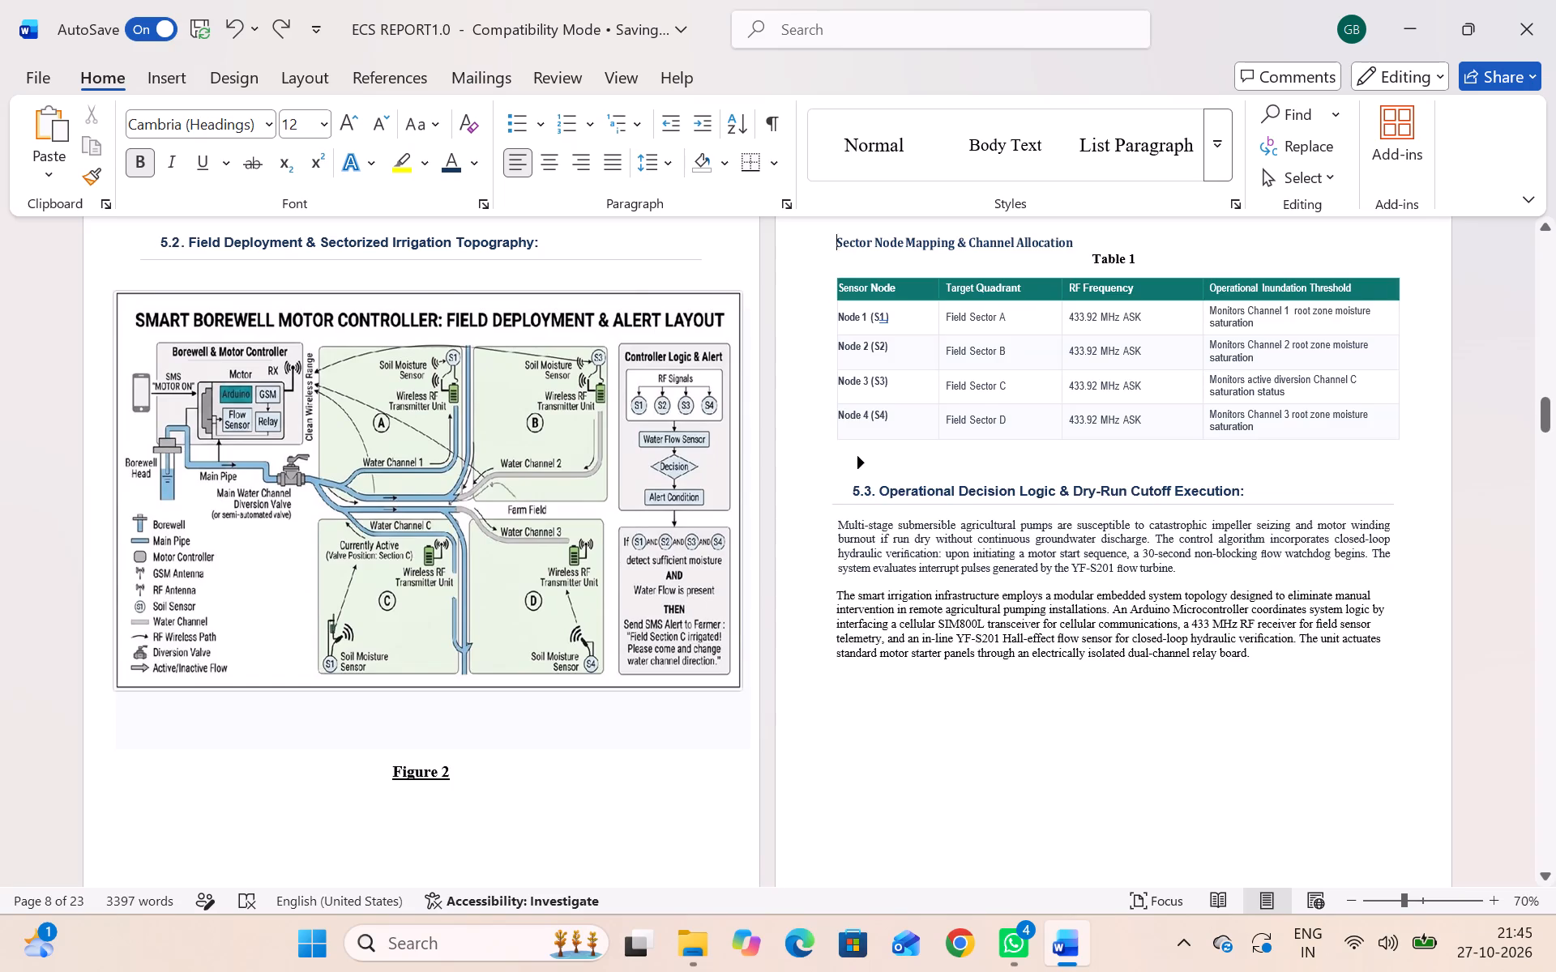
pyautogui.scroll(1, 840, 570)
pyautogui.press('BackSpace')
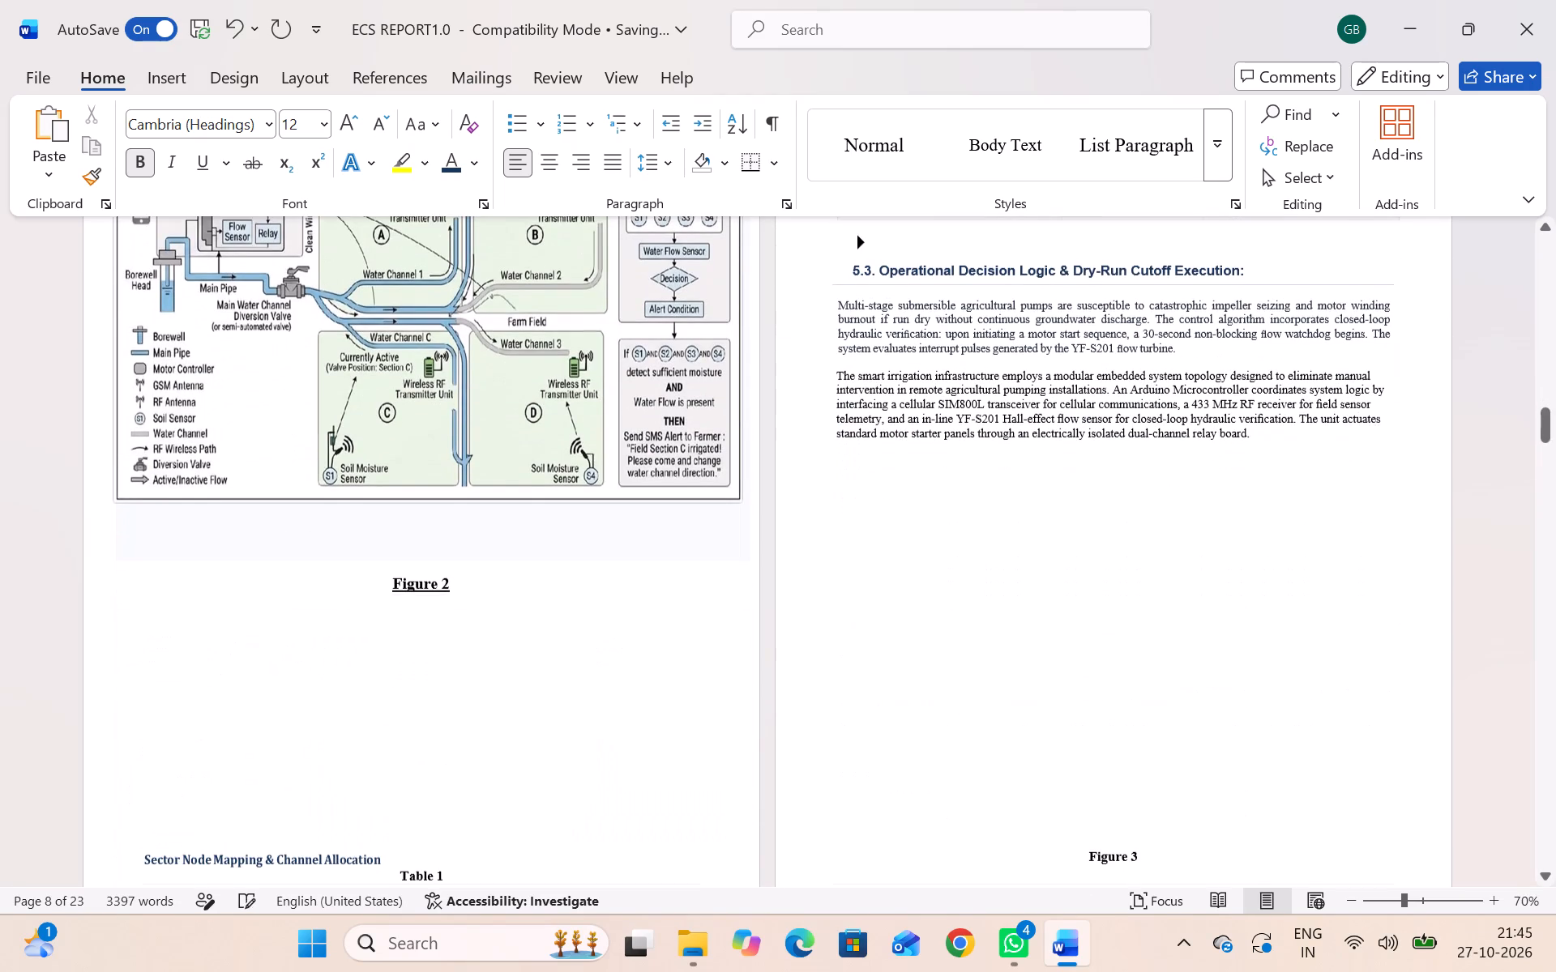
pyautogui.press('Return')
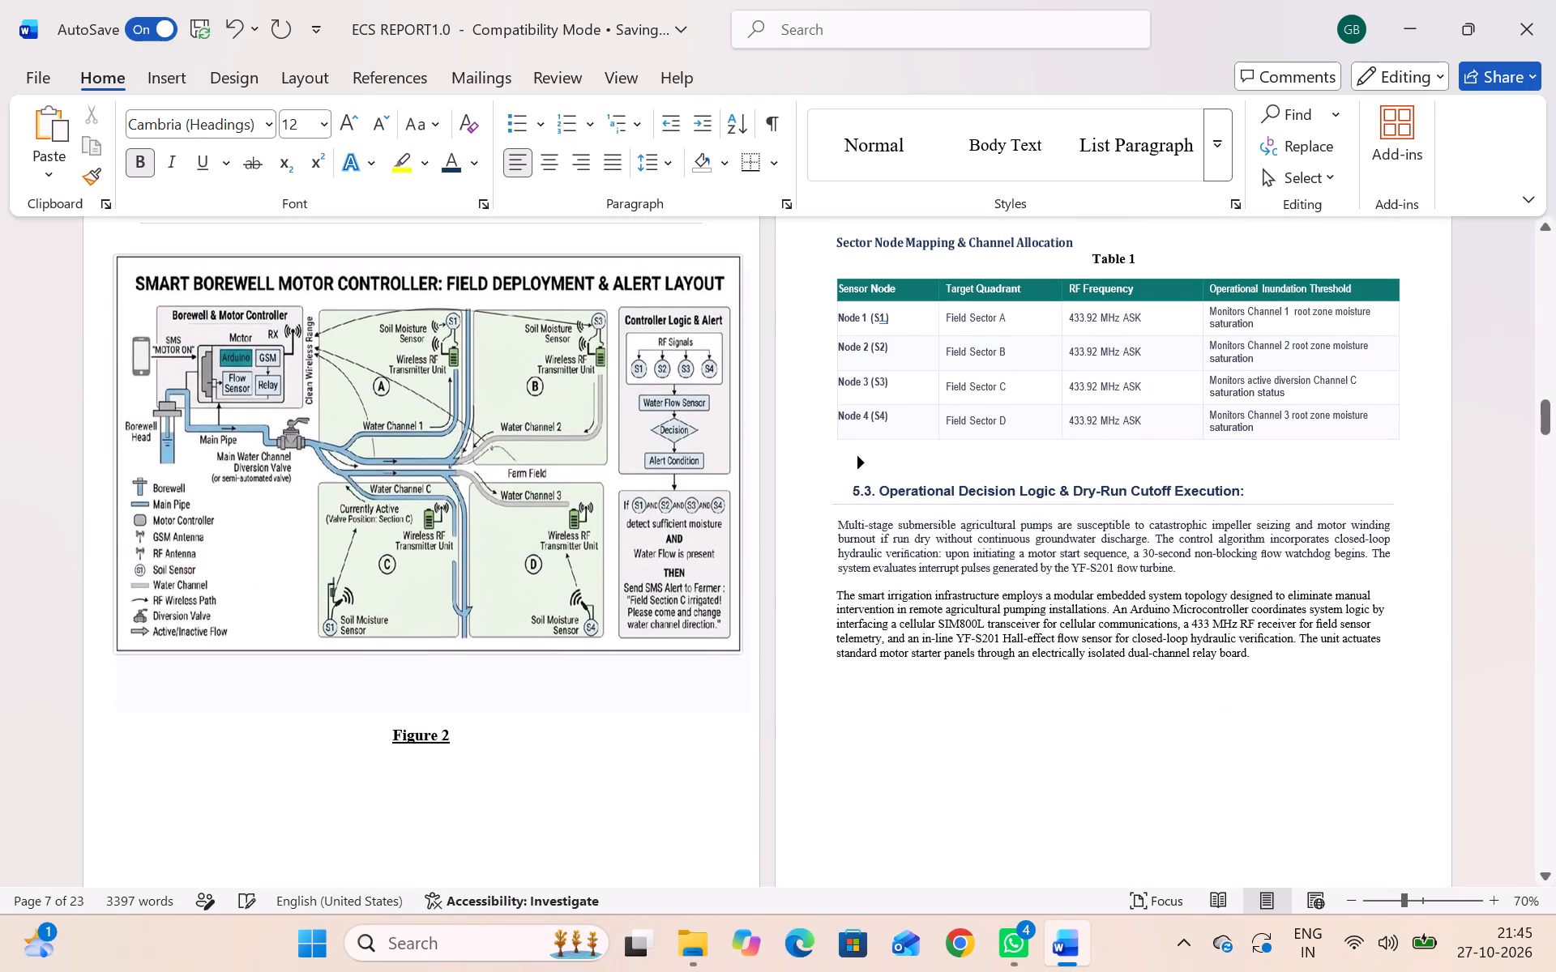
# Review the report from section 5.2 back through the lists of figures and tables to the abstract and title page.
pyautogui.scroll(3, 949, 492)
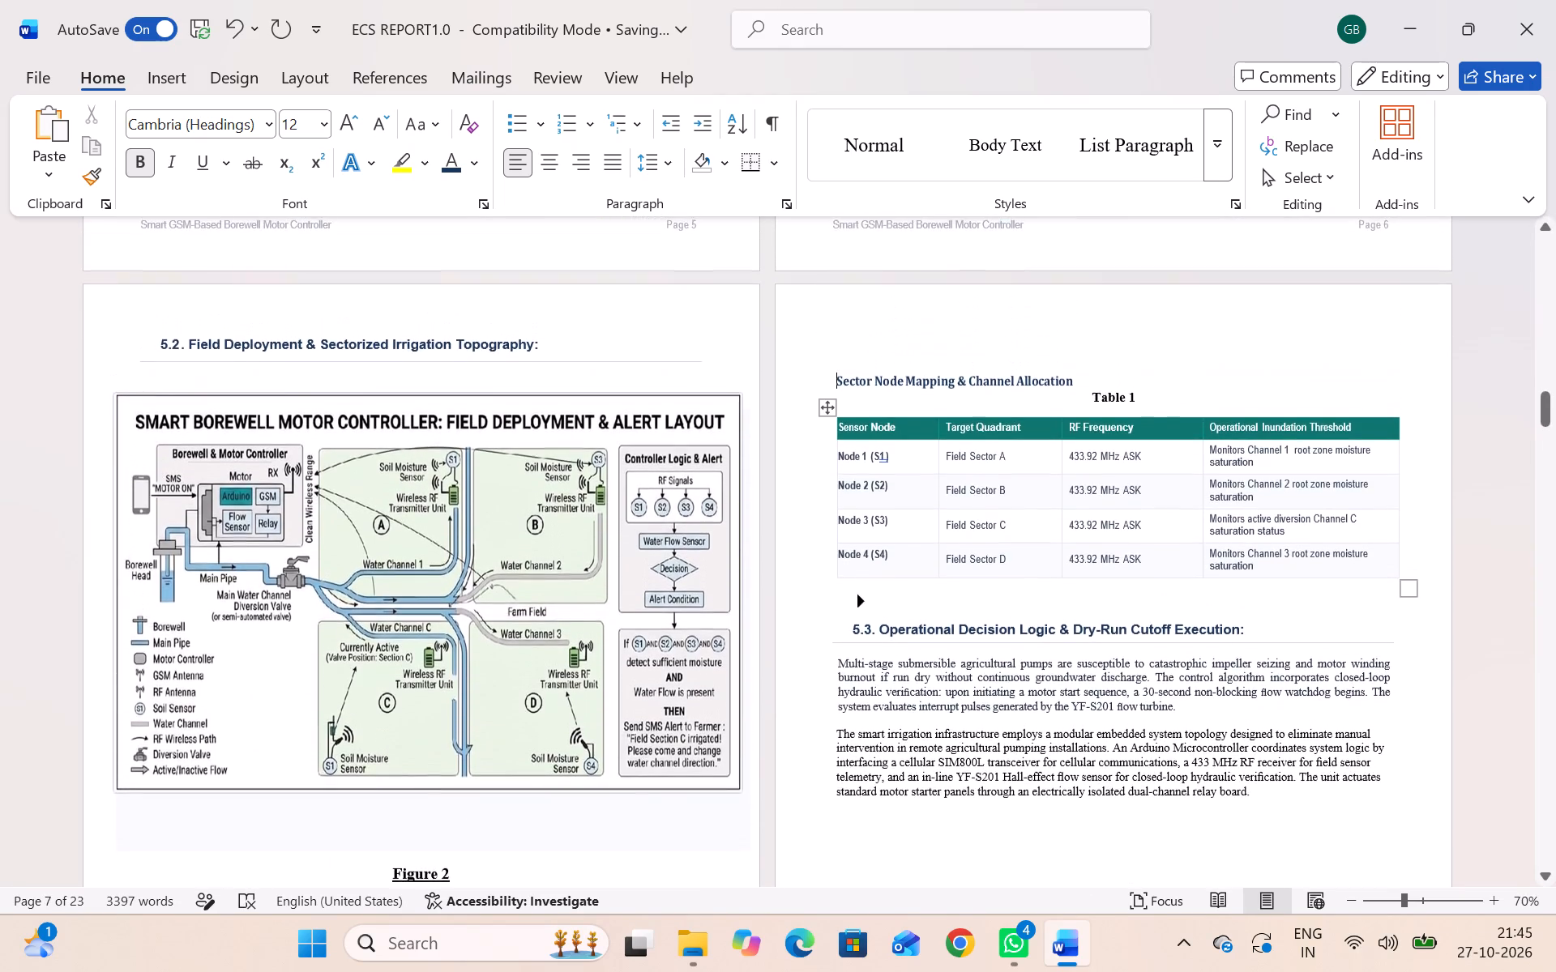
pyautogui.scroll(7, 949, 492)
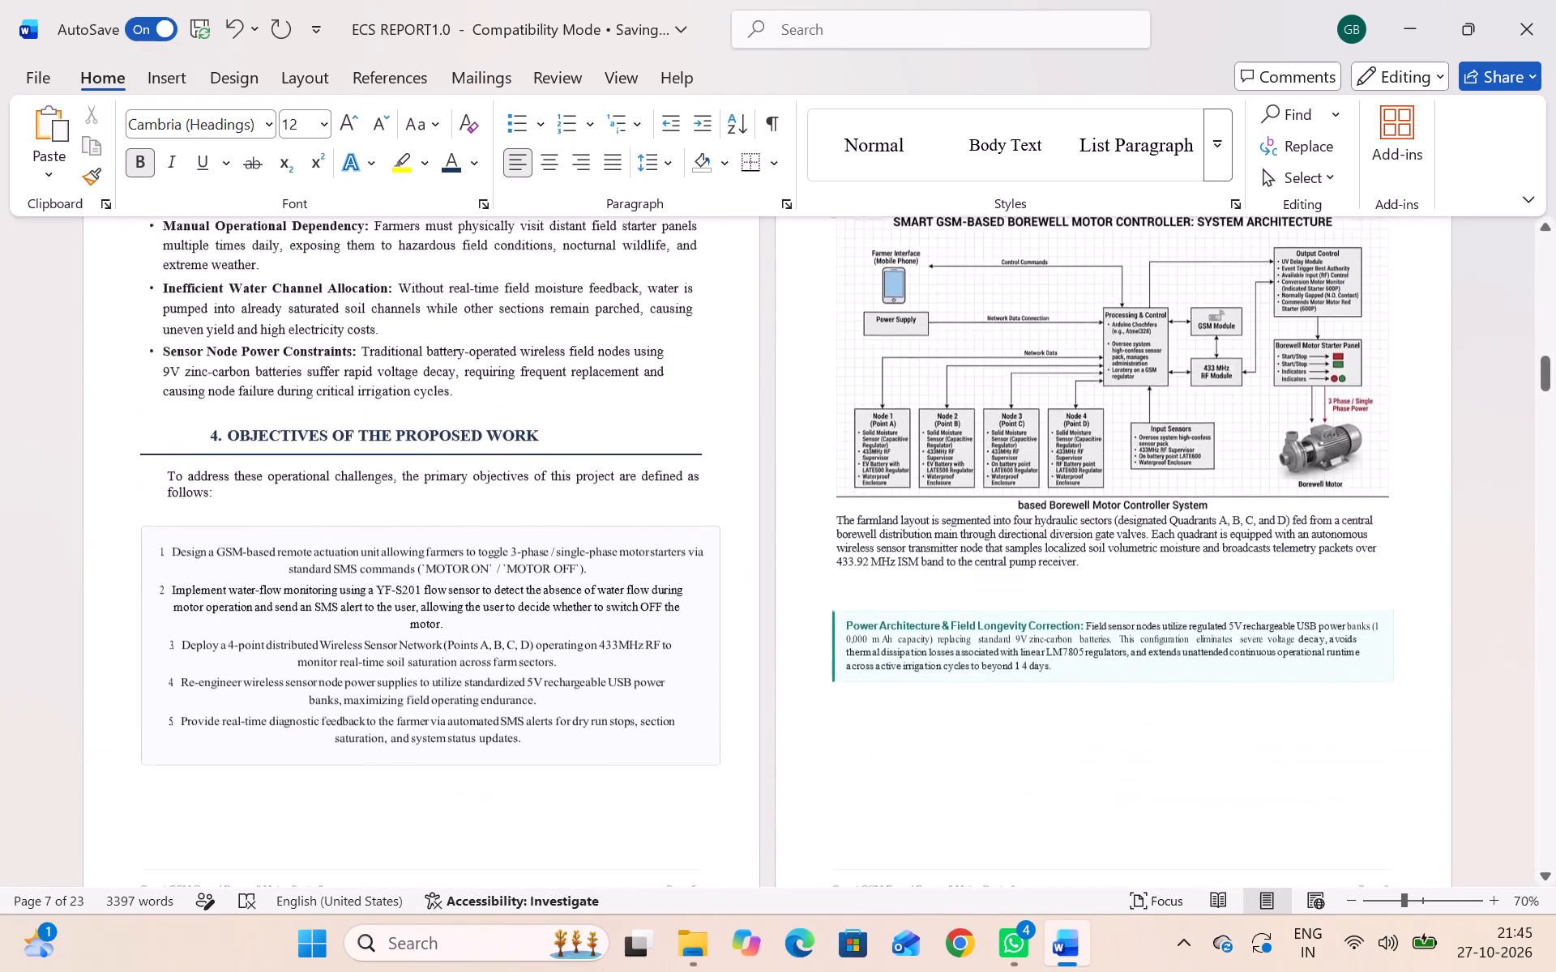
pyautogui.scroll(5, 949, 492)
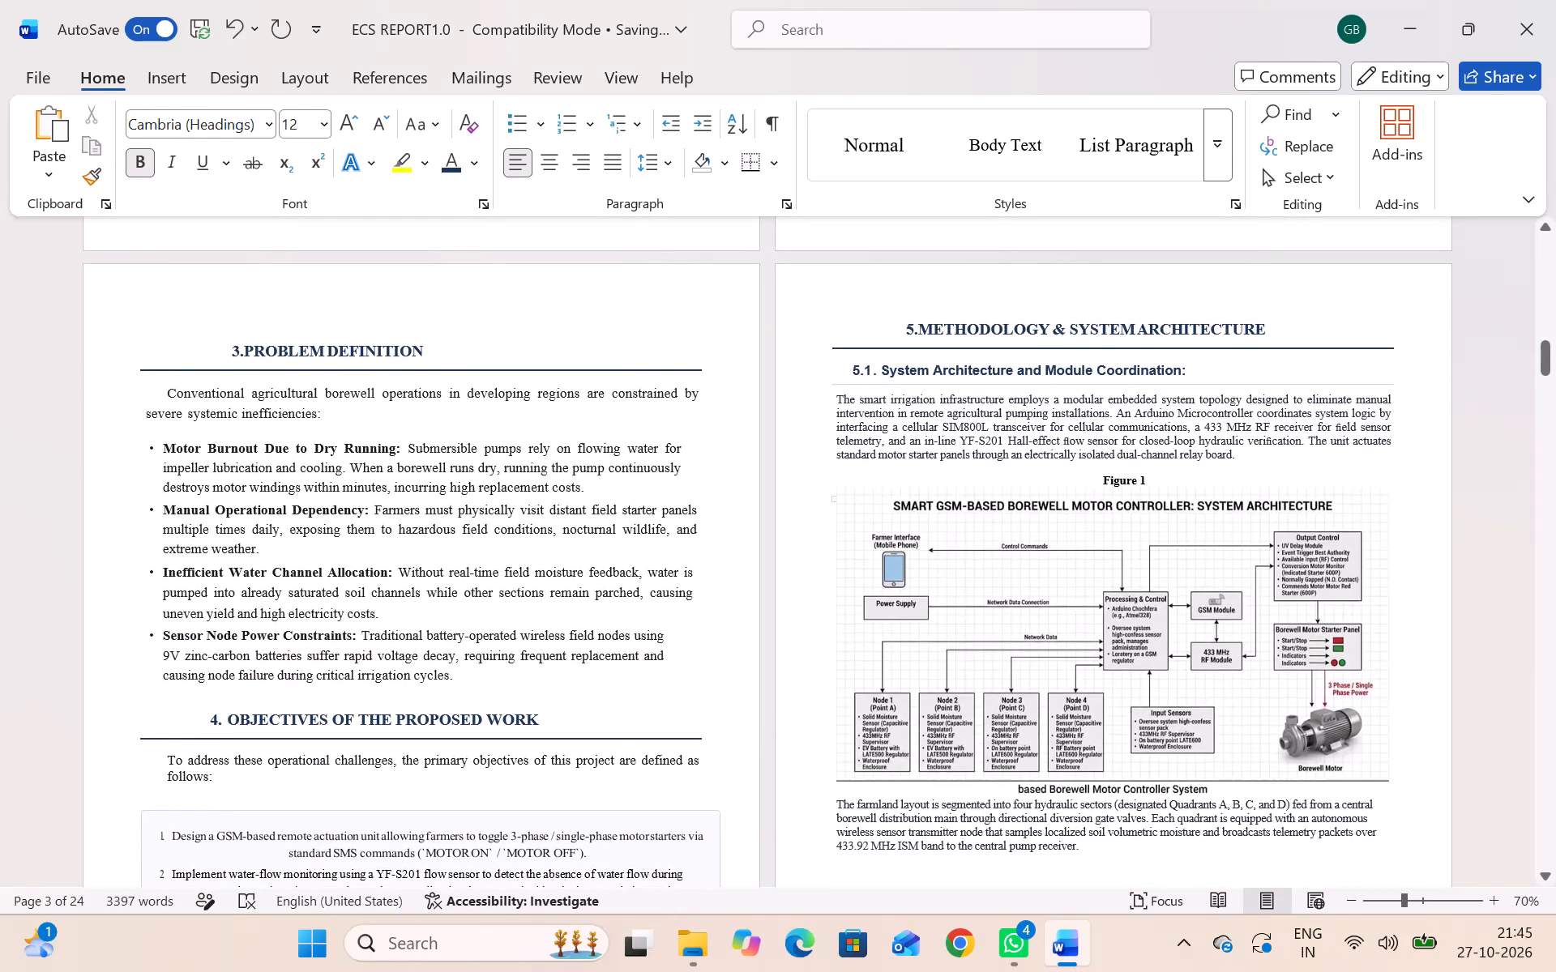
pyautogui.scroll(9, 949, 492)
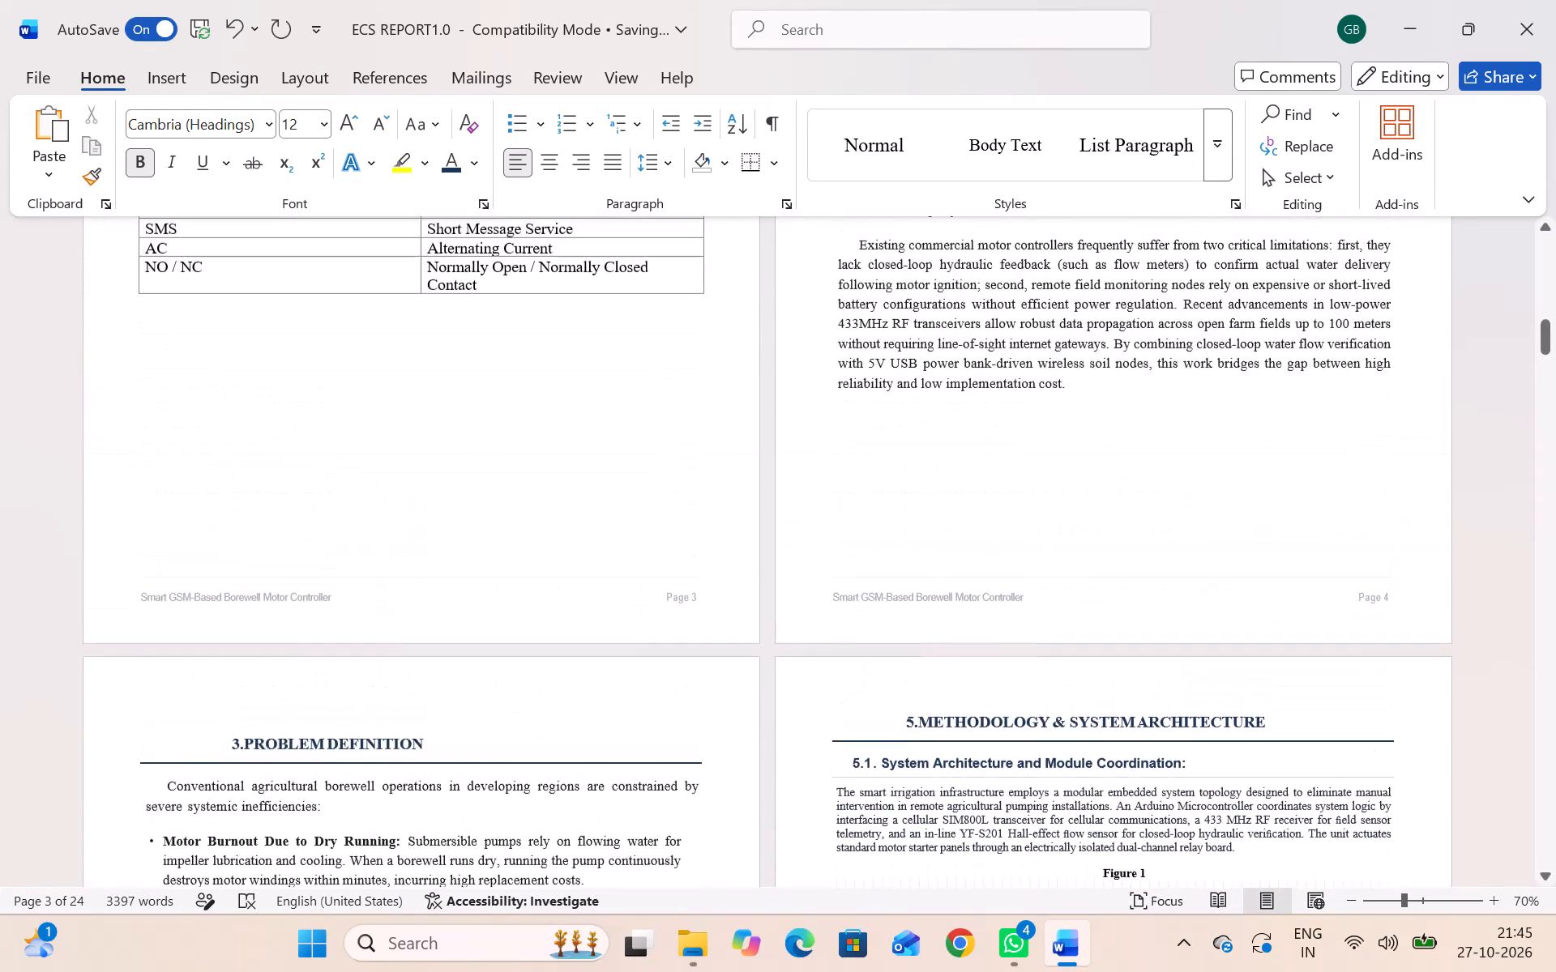
pyautogui.scroll(8, 949, 492)
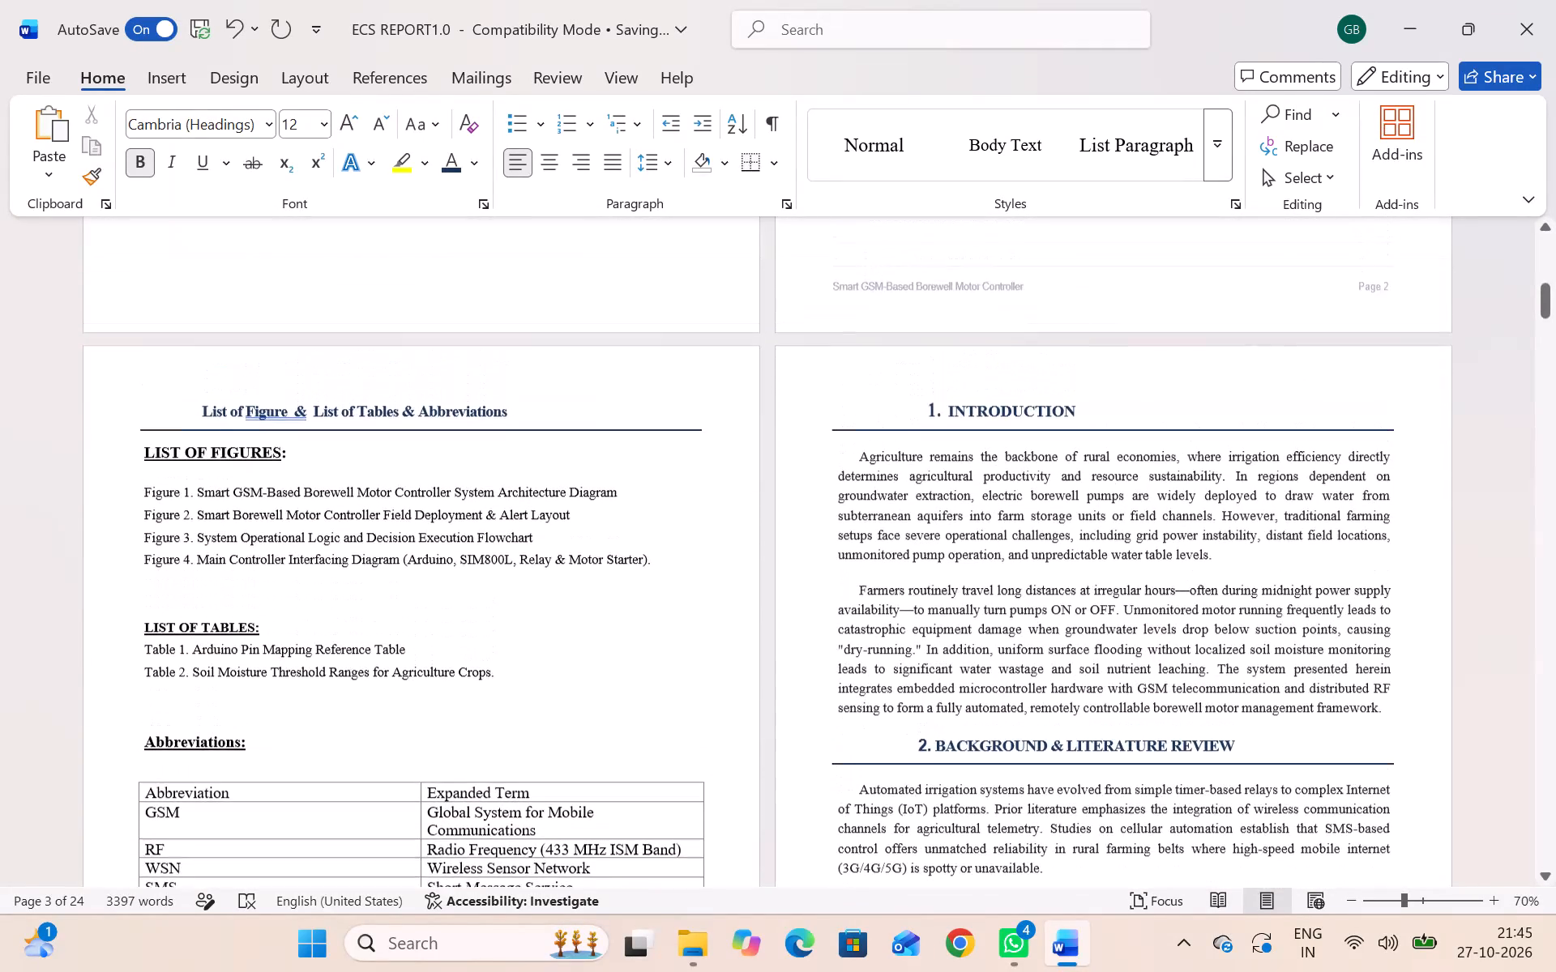
pyautogui.scroll(8, 949, 492)
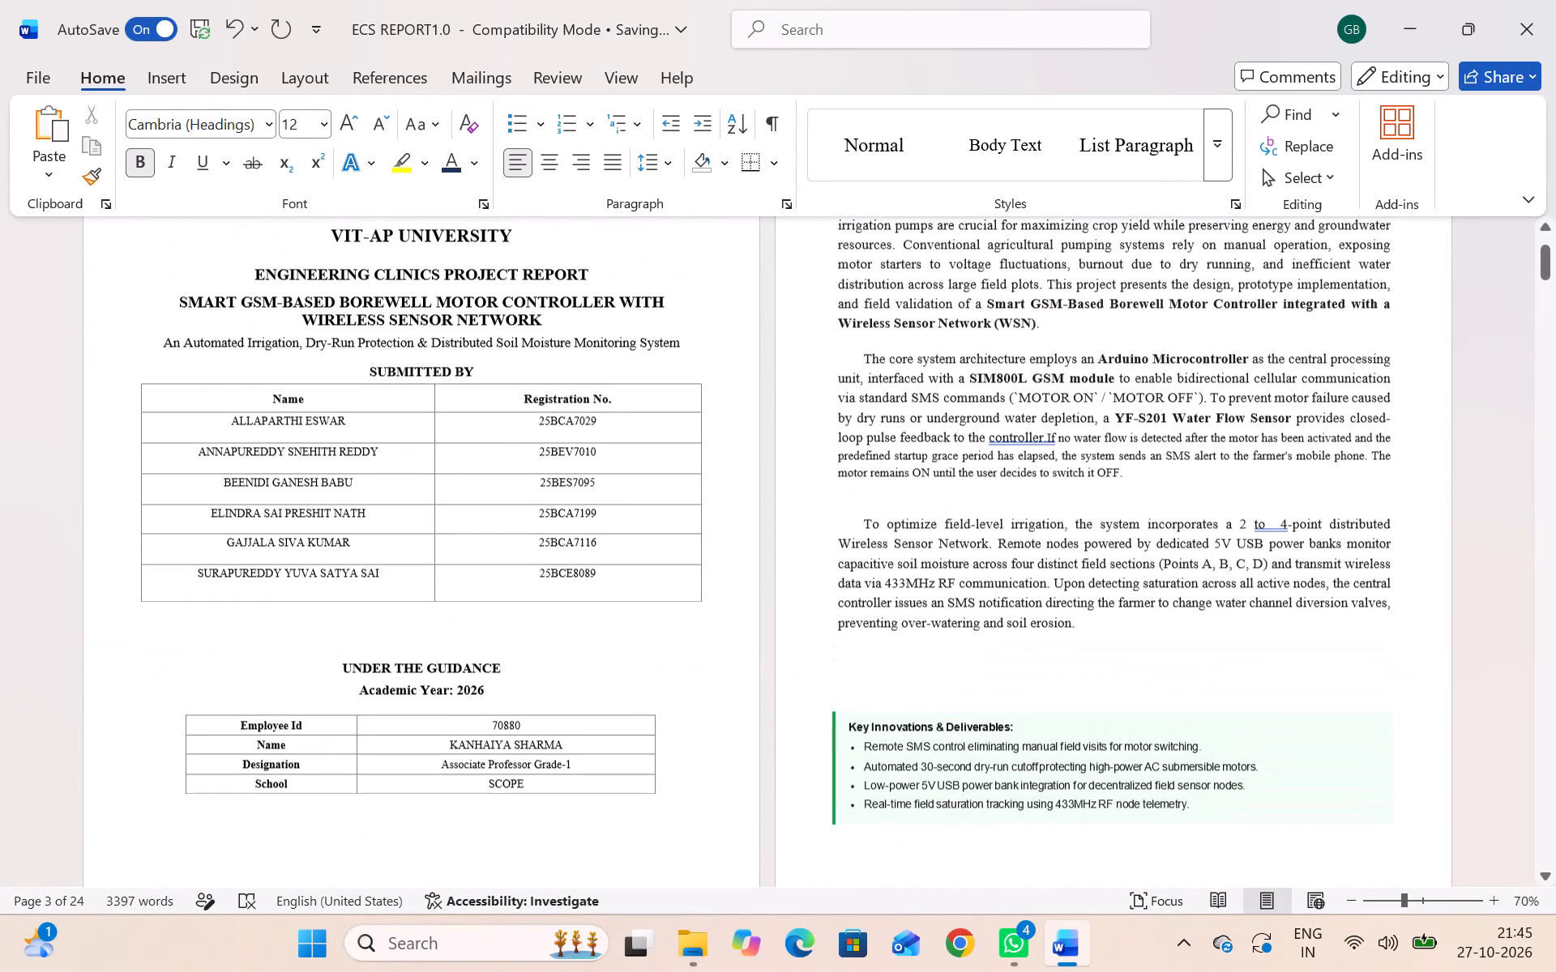
pyautogui.scroll(1, 949, 492)
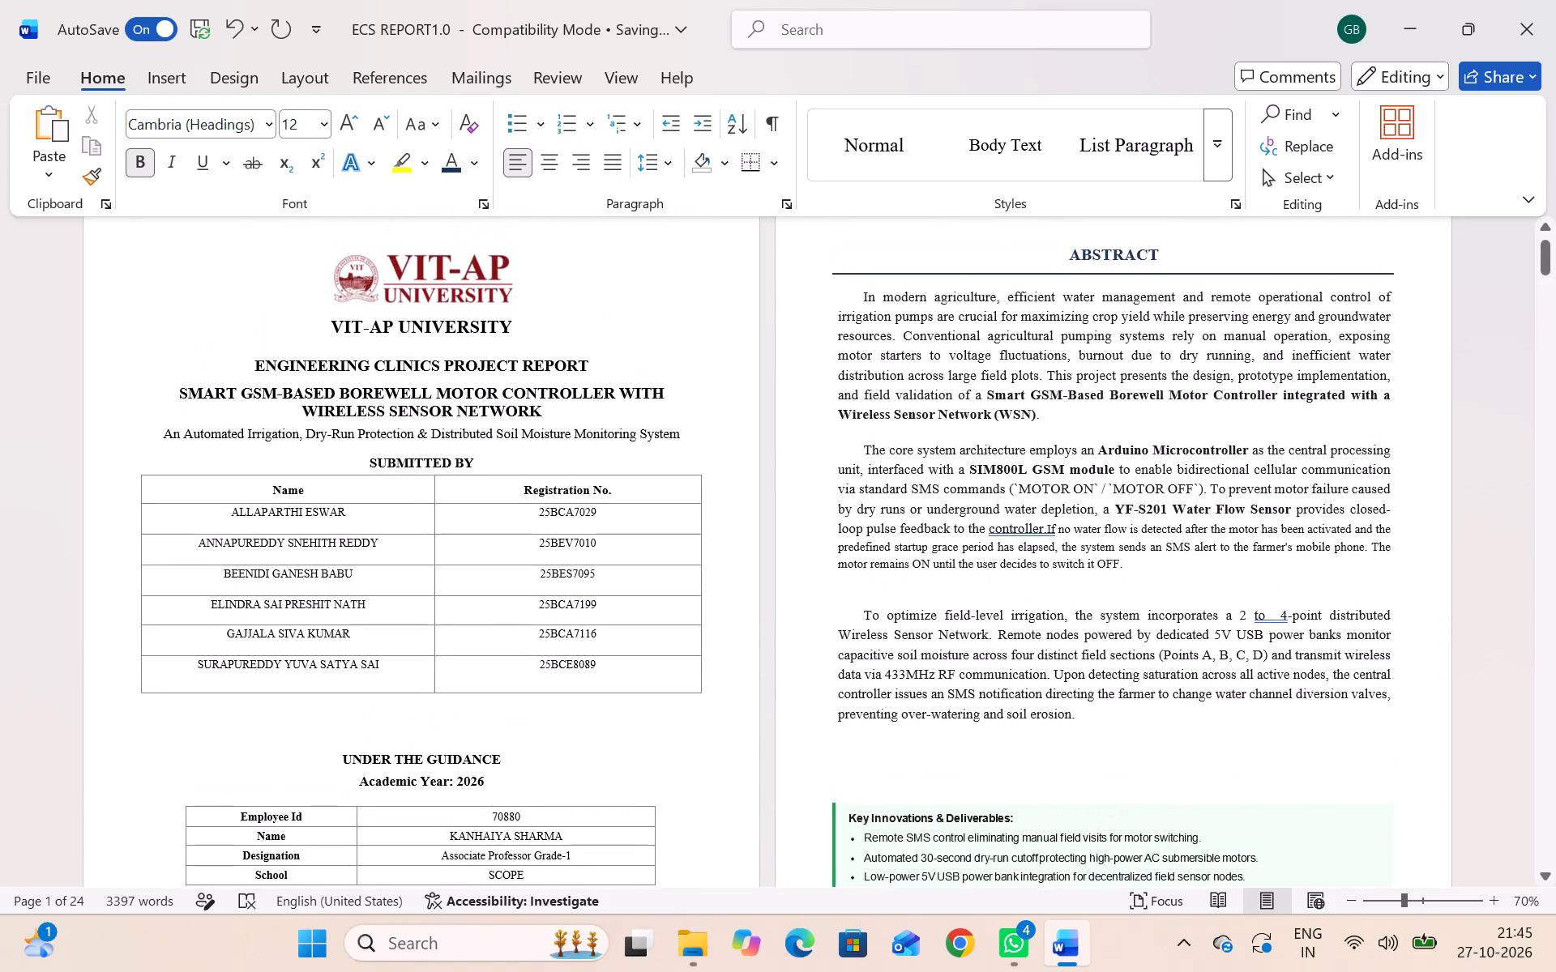
pyautogui.scroll(-1, 1199, 768)
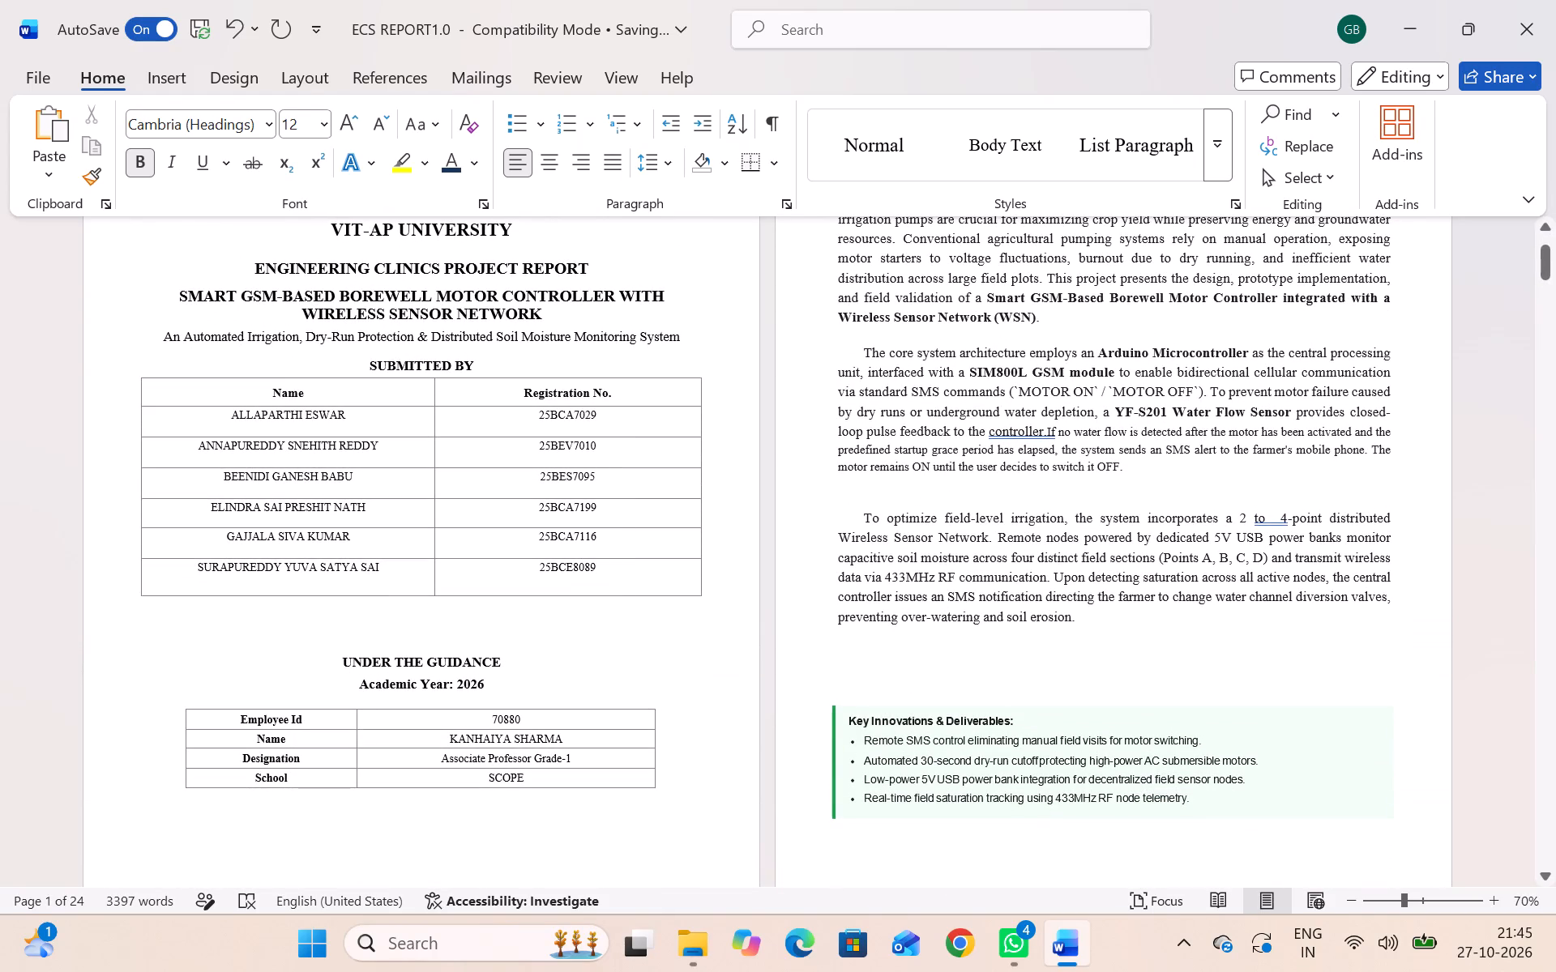
# Move the "Key Innovations & Deliverables" text box below the abstract slightly down and to the right.
pyautogui.click(1350, 769)
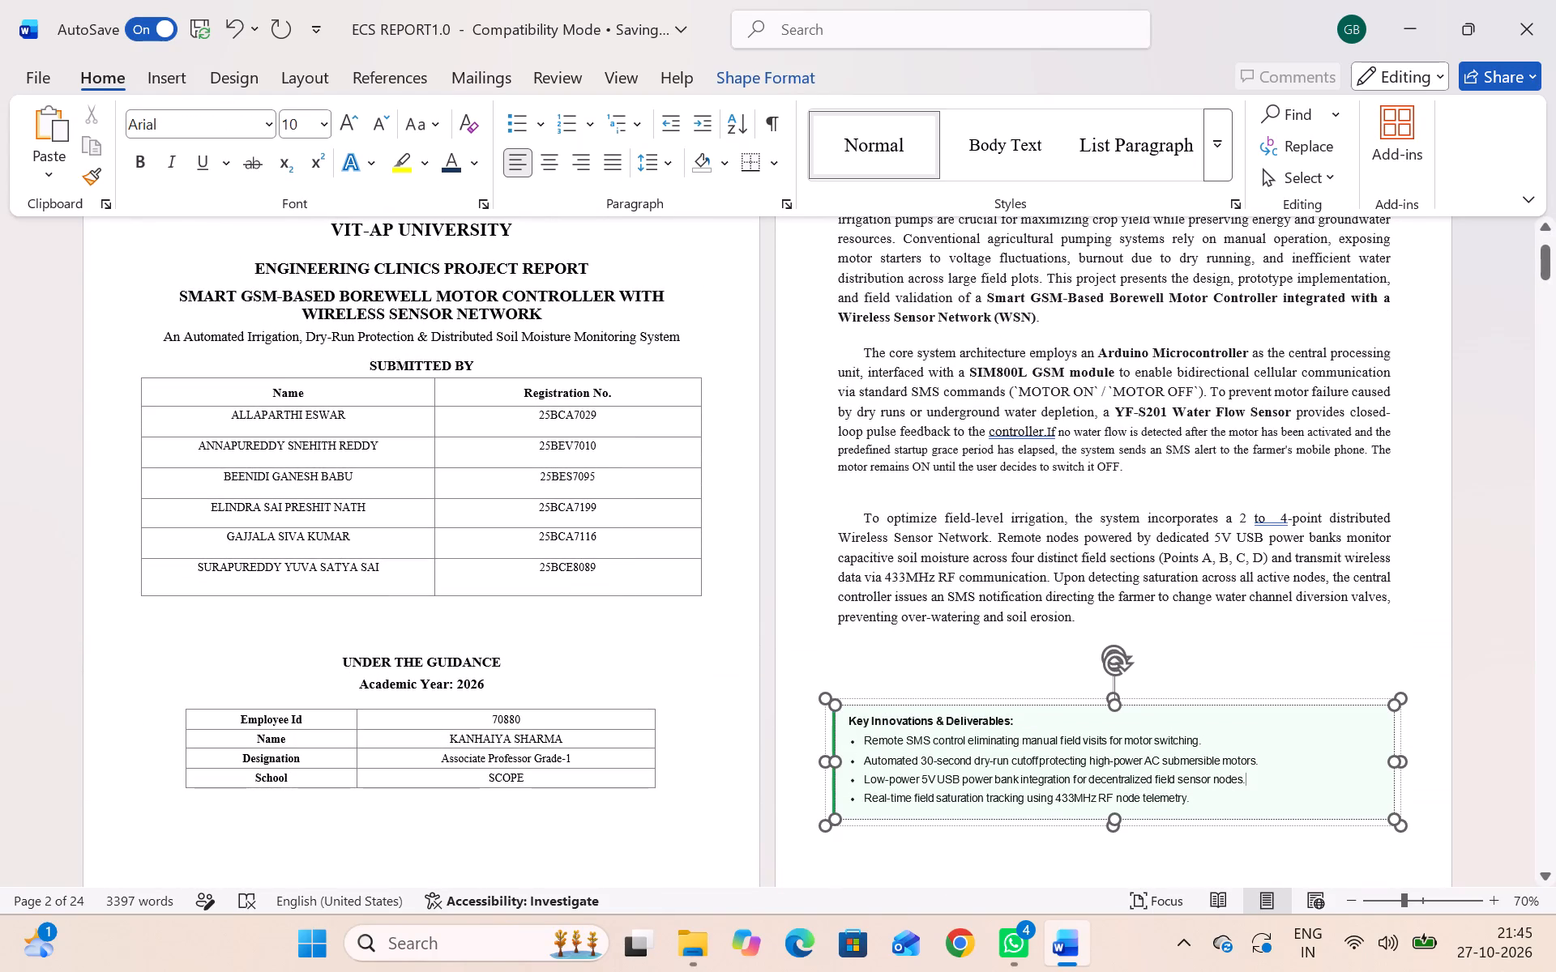
pyautogui.click(1157, 654)
pyautogui.scroll(1, 1157, 654)
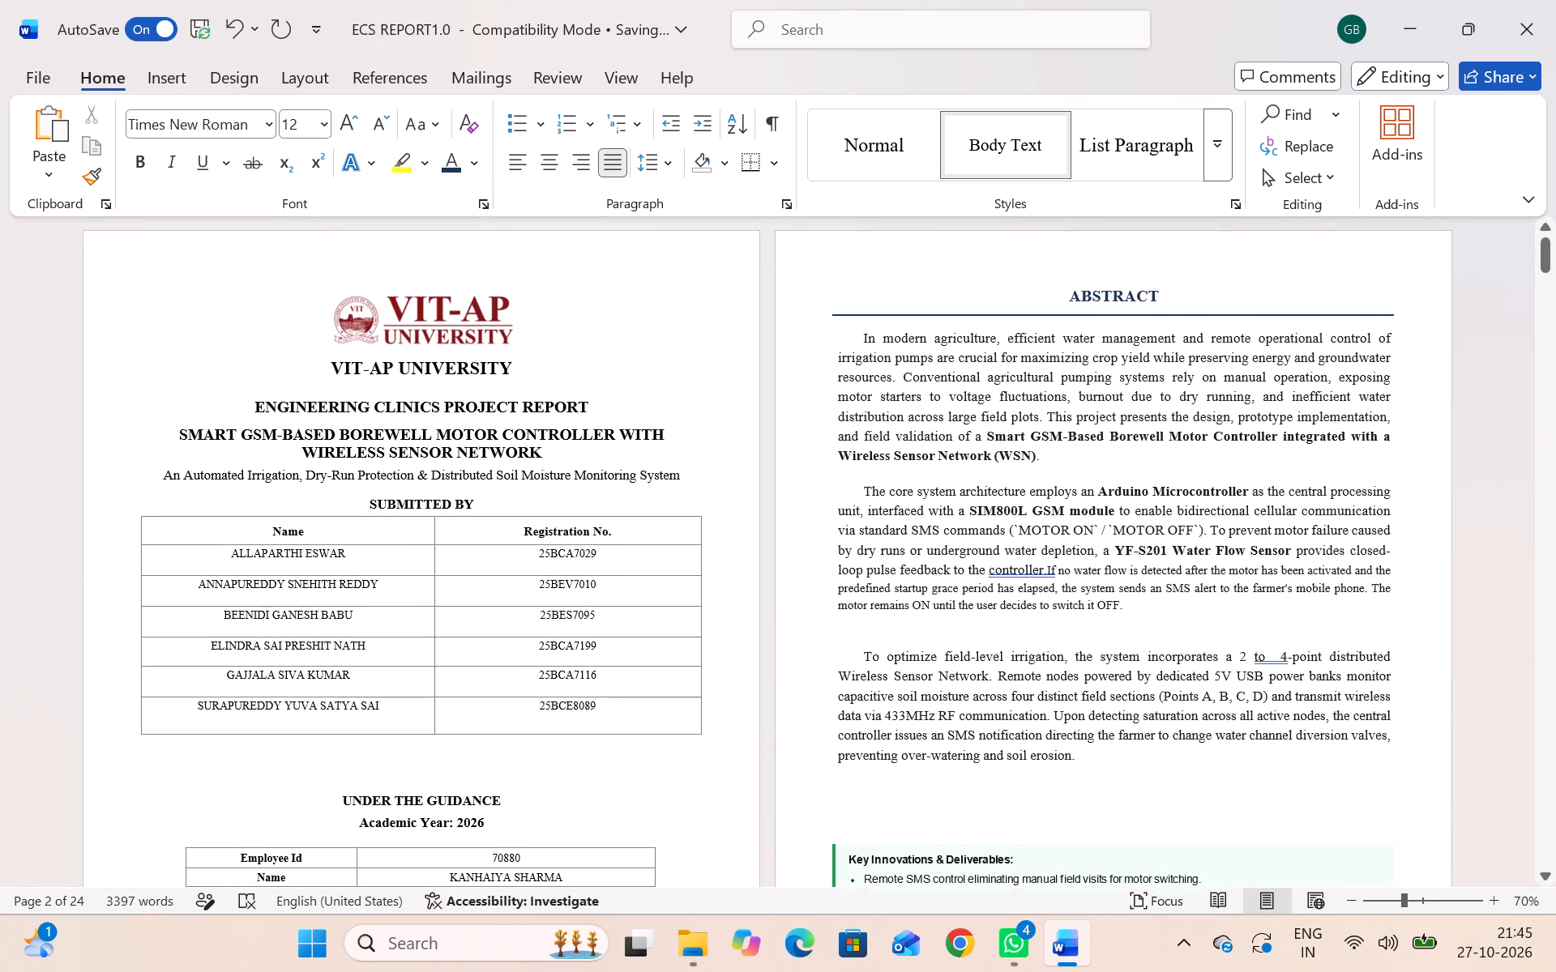
pyautogui.scroll(-1, 1148, 686)
pyautogui.click(1351, 731)
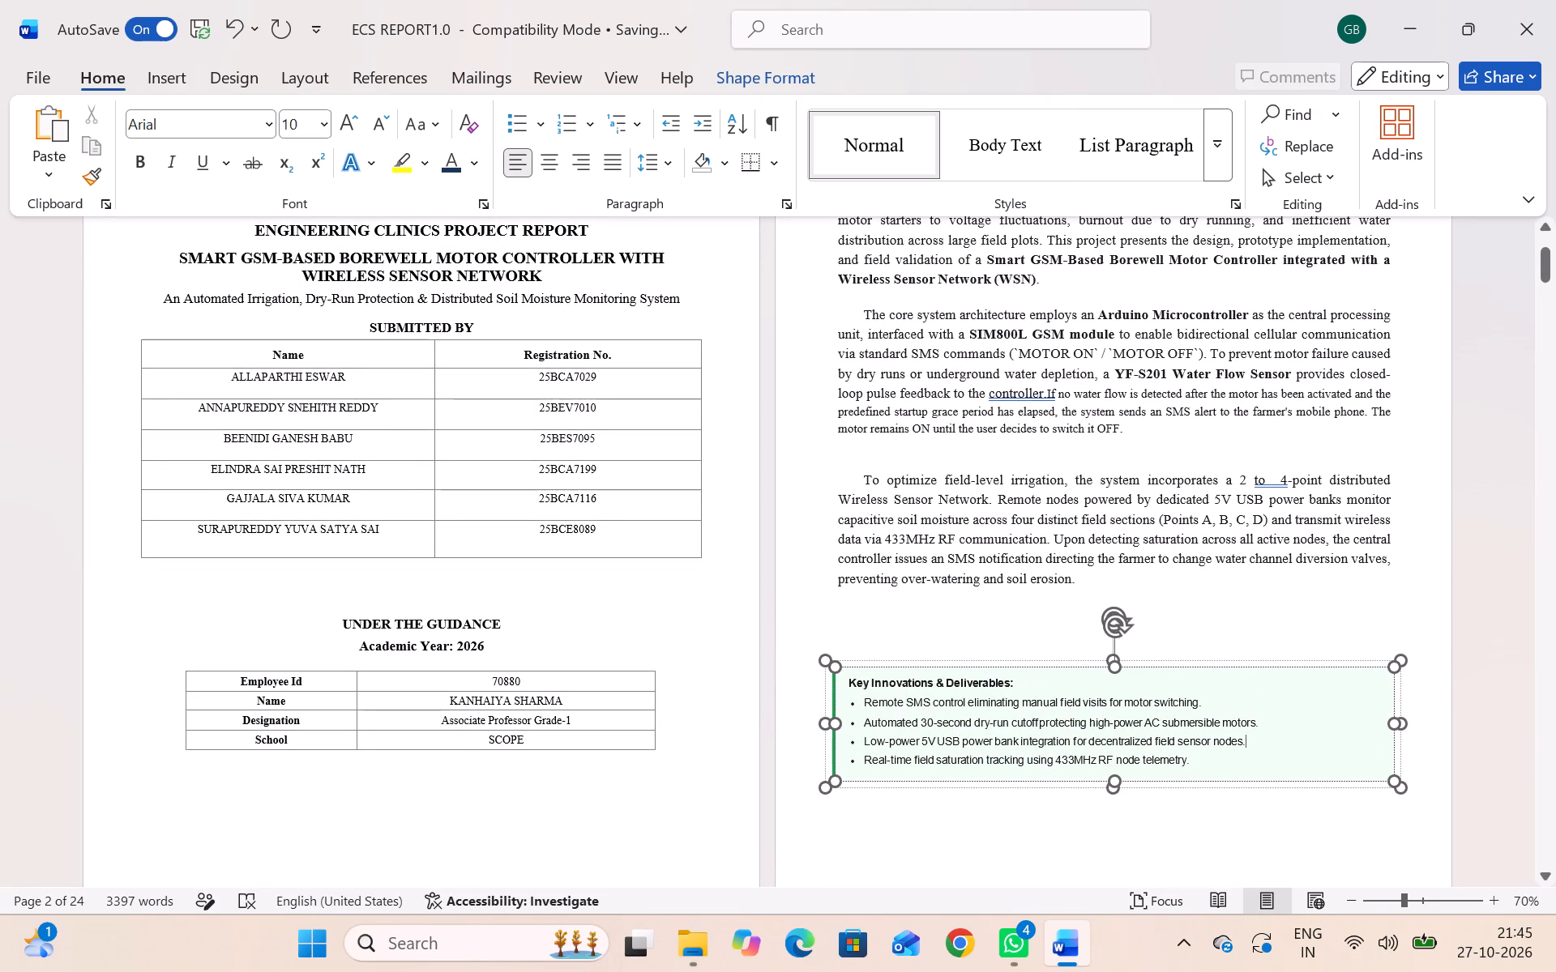
pyautogui.click(1355, 745)
pyautogui.click(1355, 745)
pyautogui.rightClick(1355, 745)
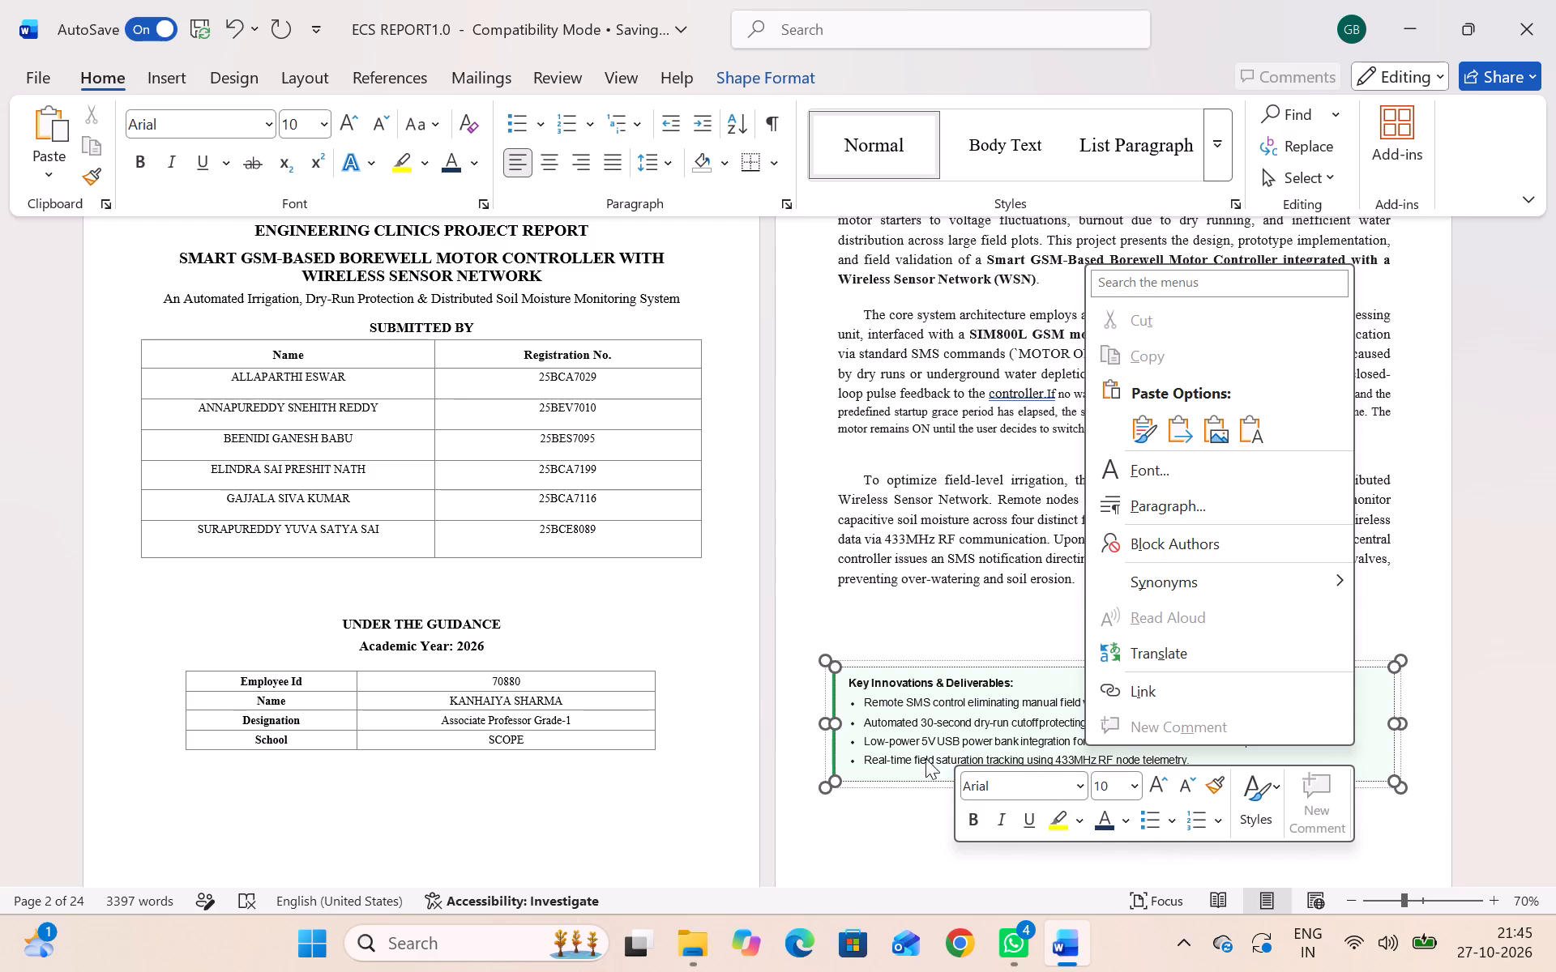
pyautogui.click(836, 755)
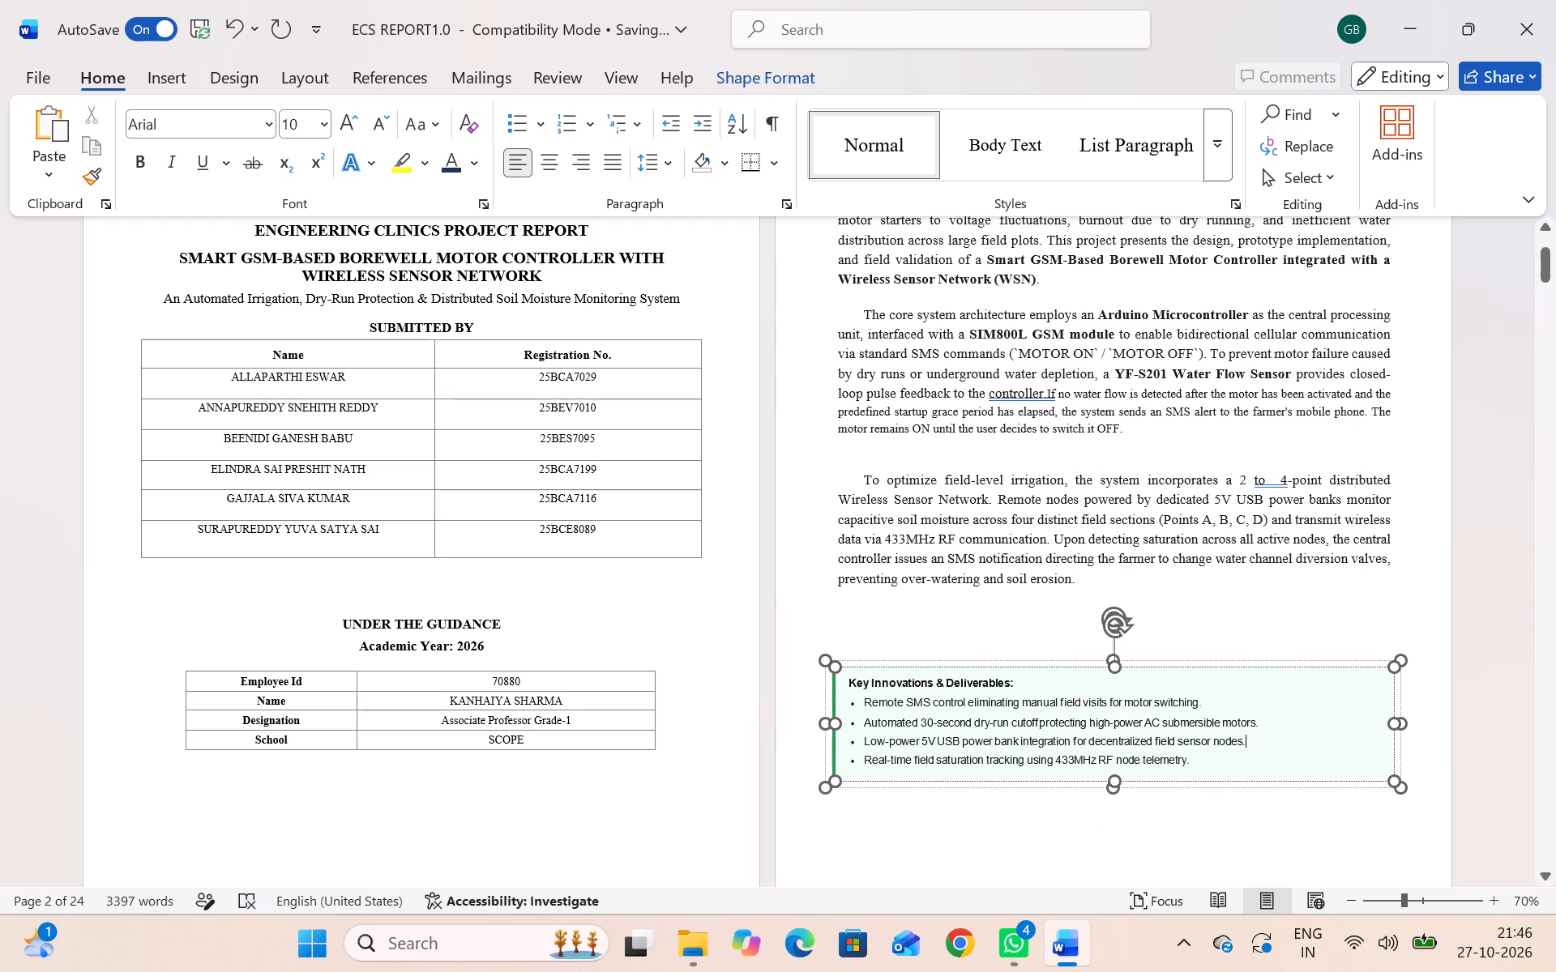
pyautogui.moveTo(836, 755); pyautogui.dragTo(836, 805)
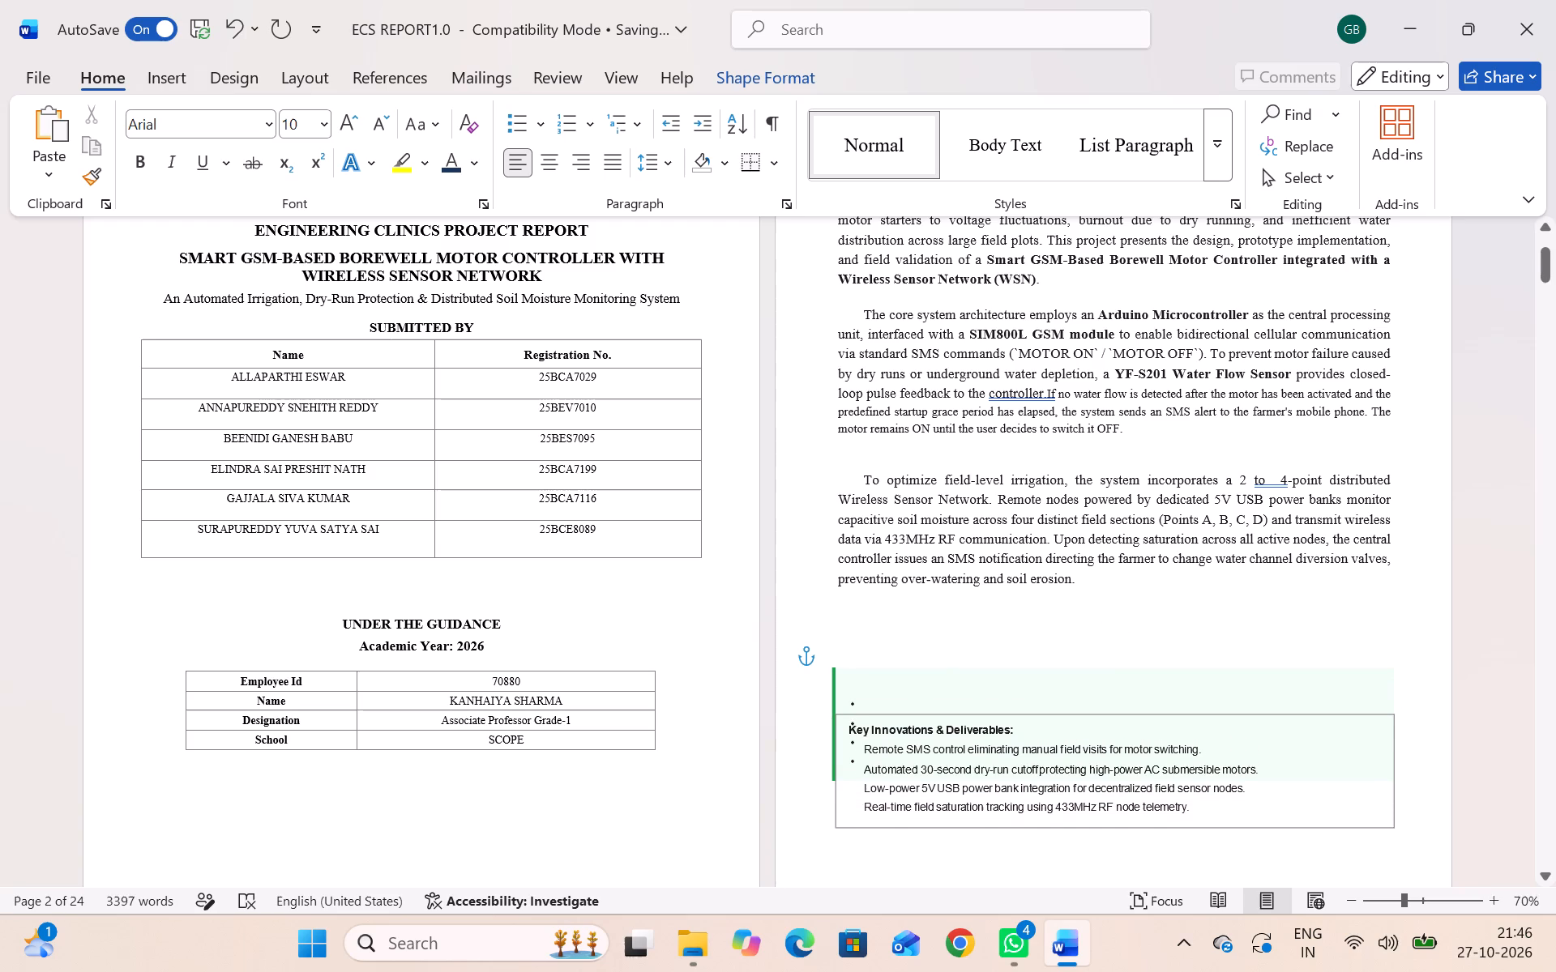
pyautogui.moveTo(836, 805); pyautogui.dragTo(846, 784)
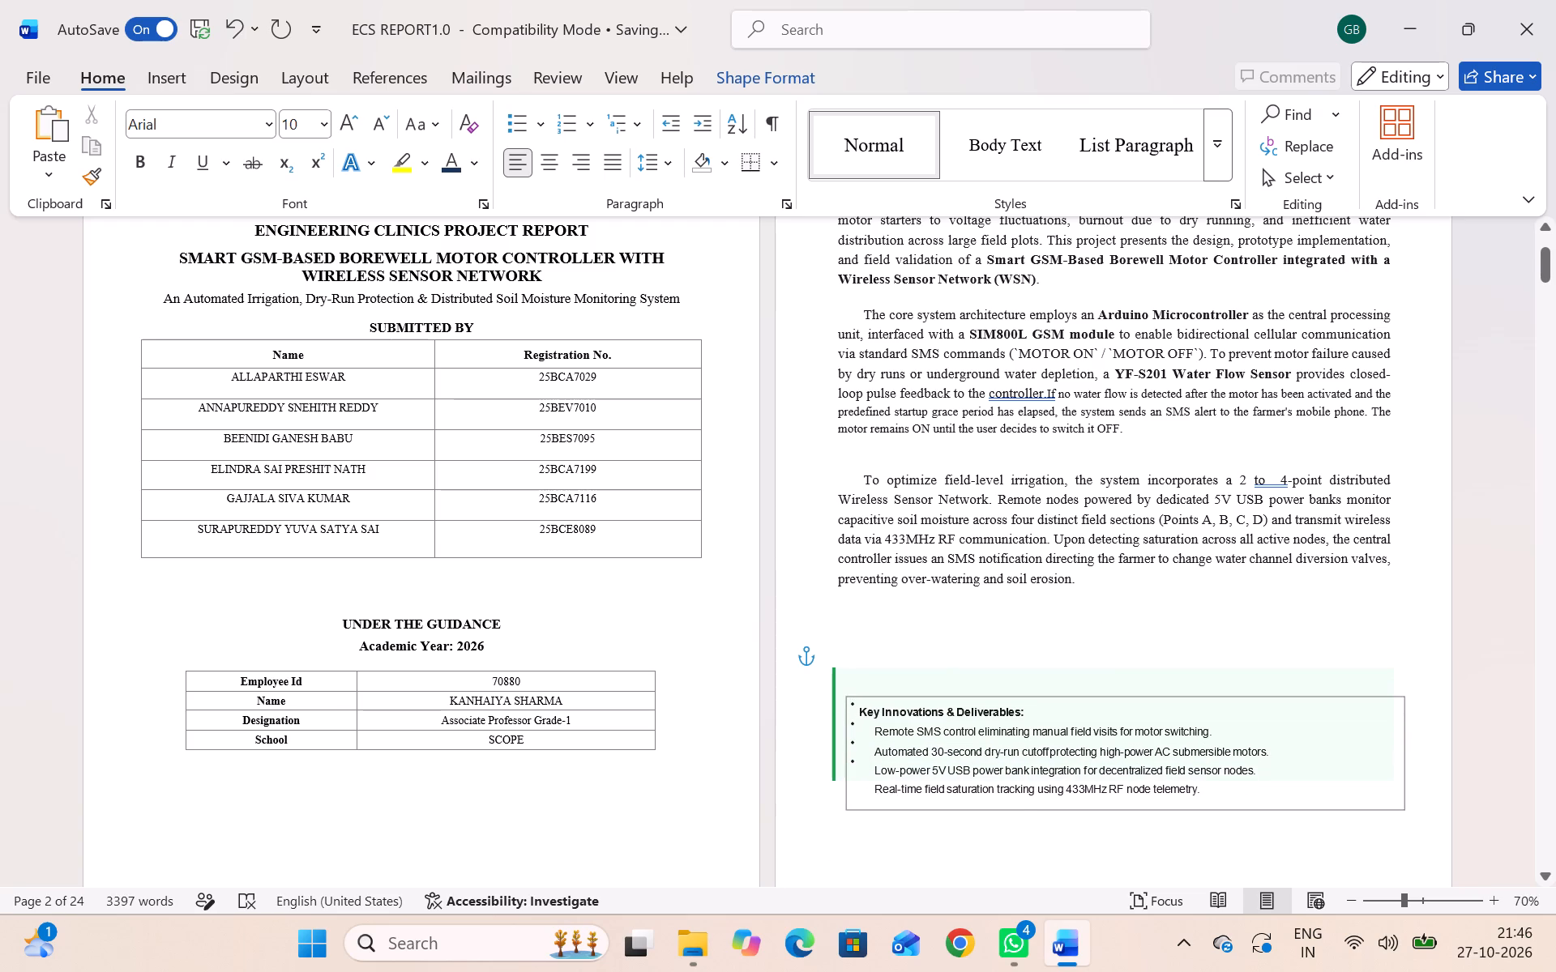
pyautogui.moveTo(846, 784); pyautogui.dragTo(846, 783)
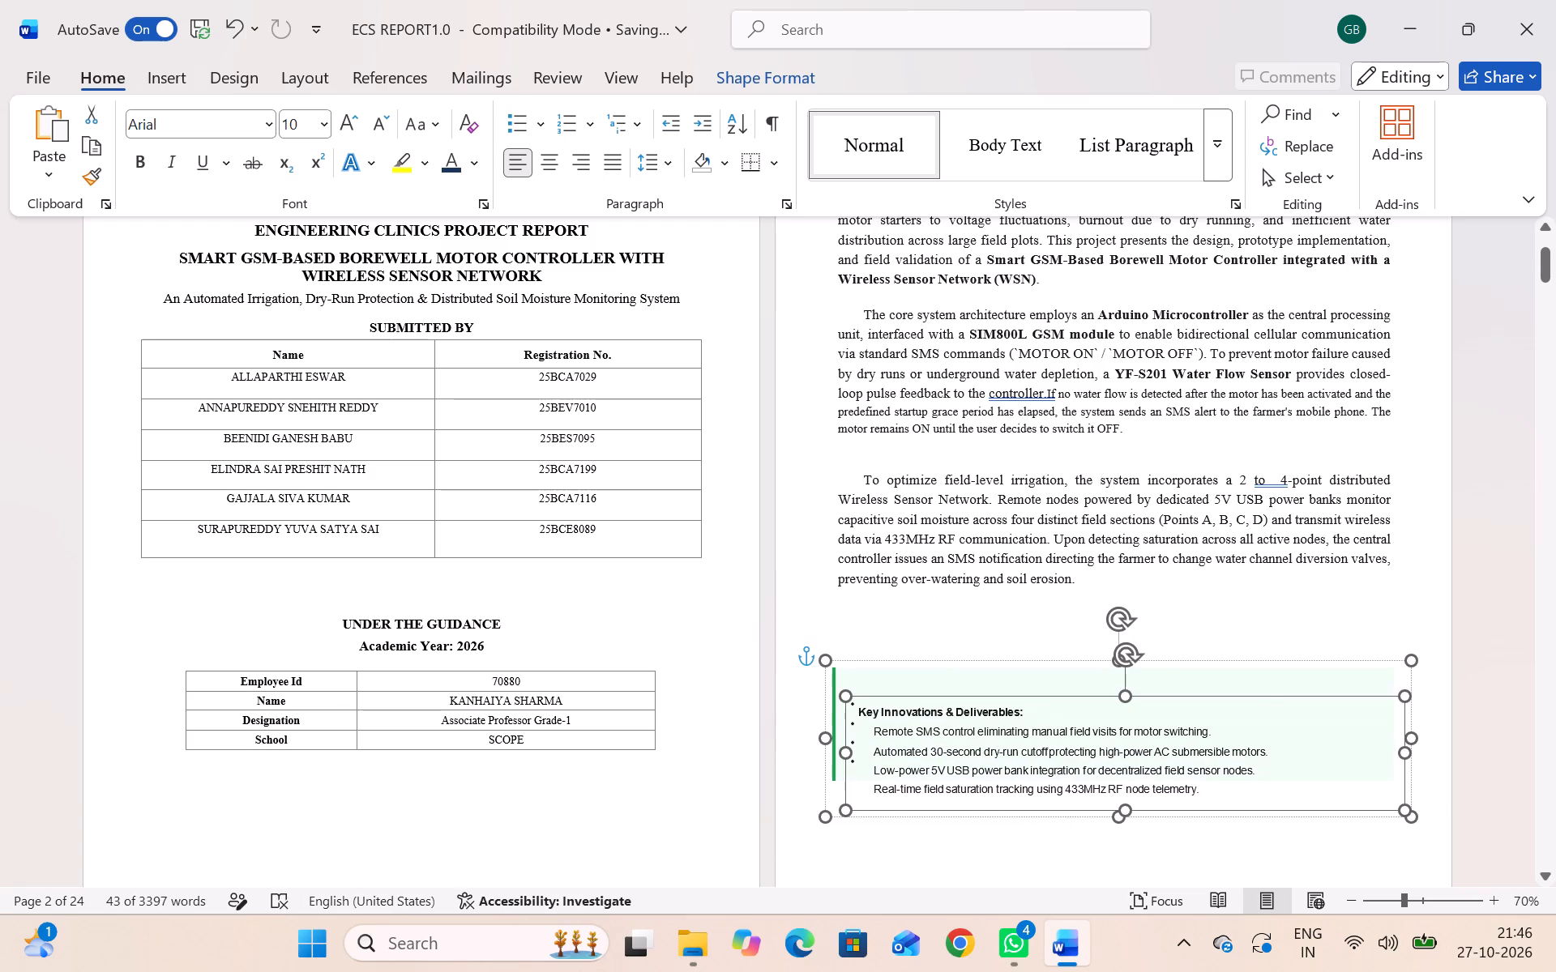
# Undo the last move of the "Key Innovations & Deliverables" text box below the abstract.
pyautogui.hotkey('ctrl', 'z')
# Delete the blank line above the Figure 3 caption to pull the operational logic flowchart onto the caption's page.
pyautogui.scroll(-2, 846, 783)
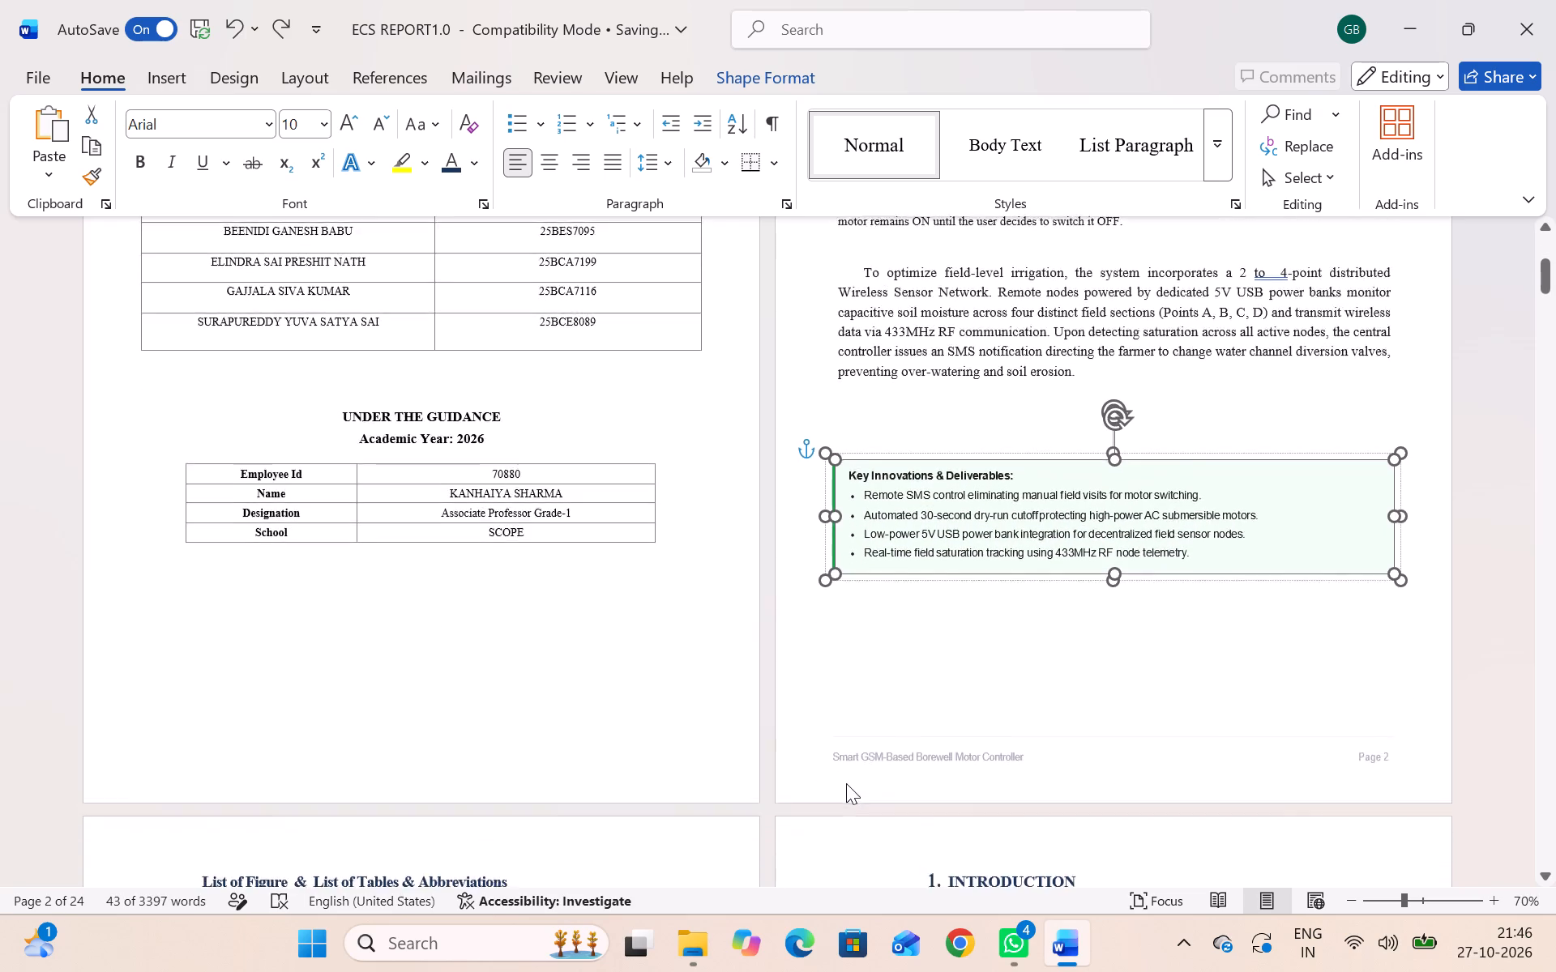
pyautogui.scroll(-5, 846, 783)
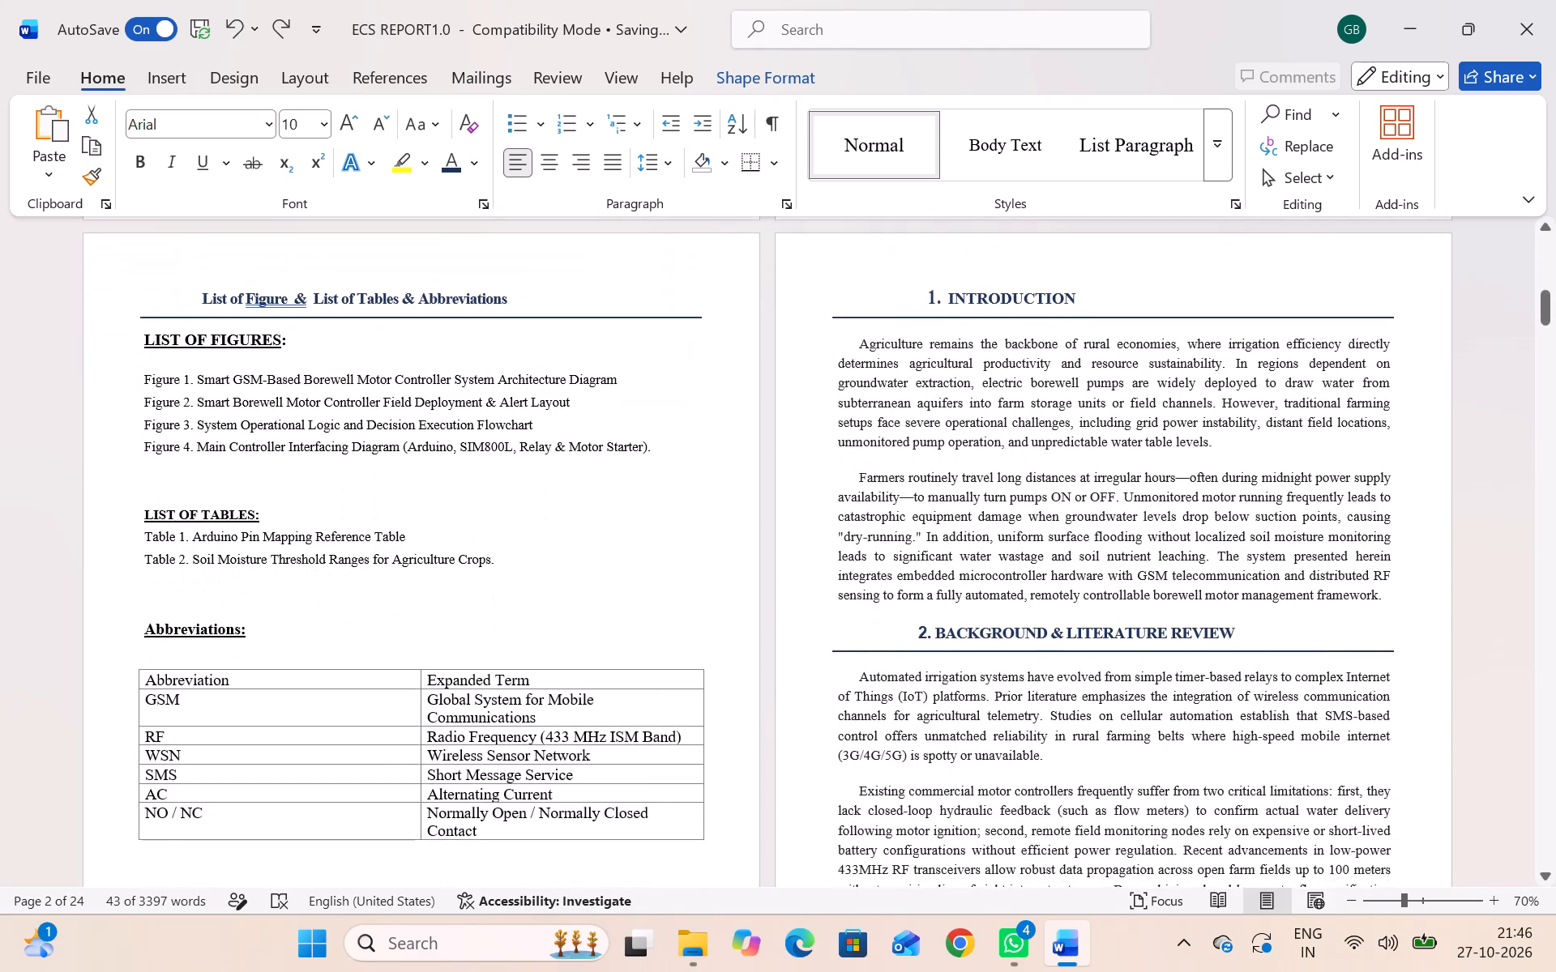
pyautogui.scroll(-6, 846, 783)
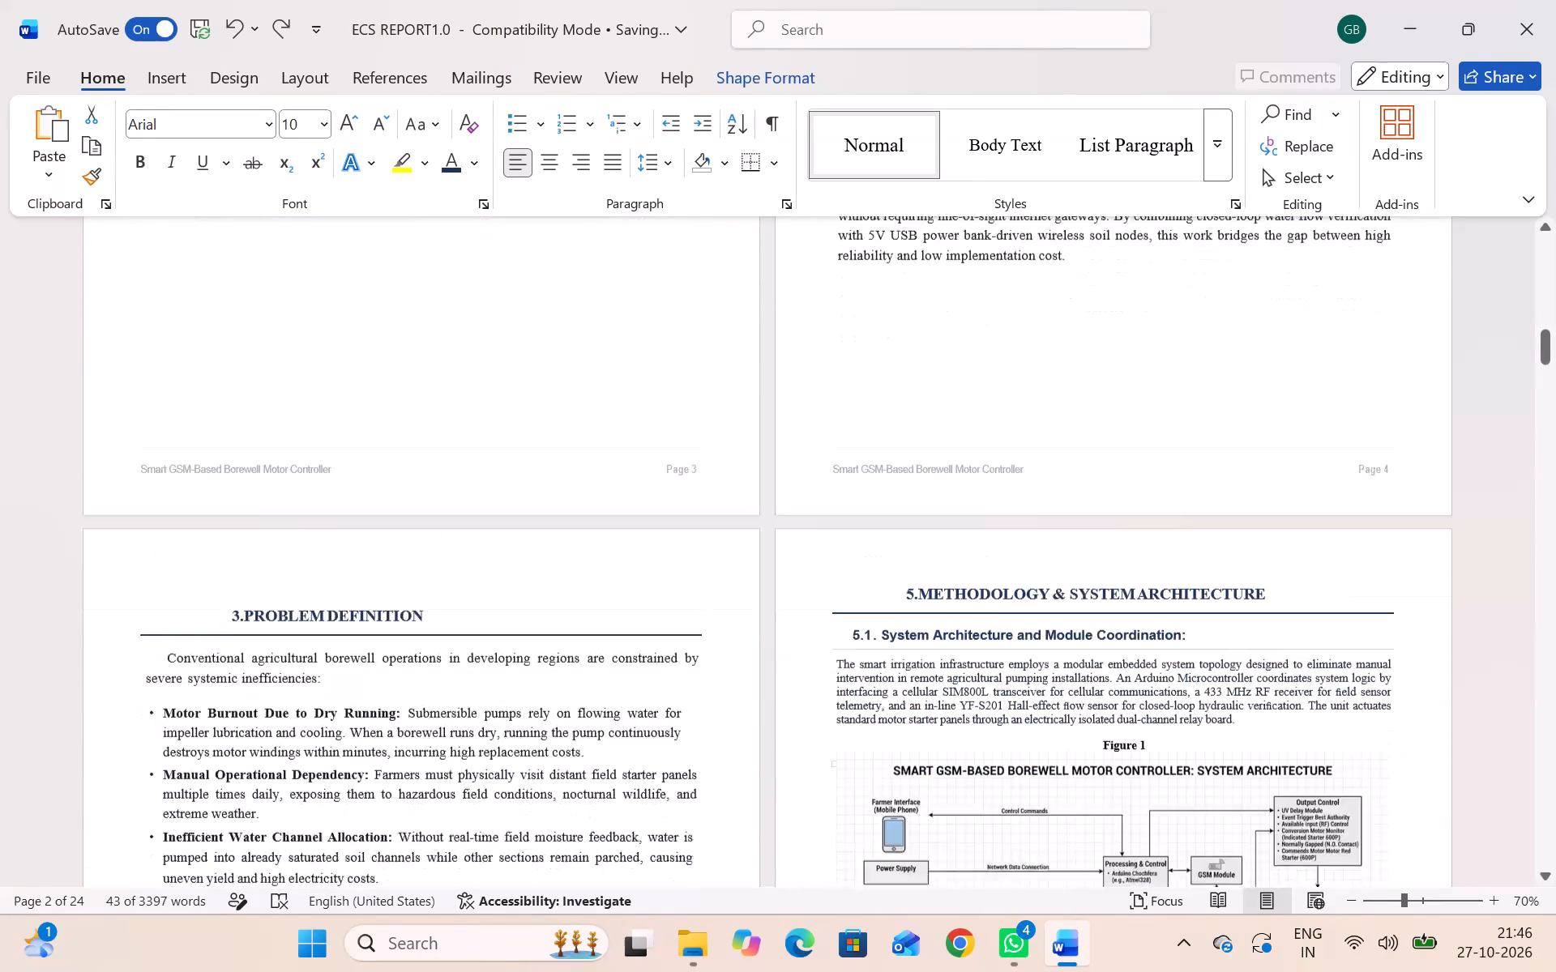
pyautogui.scroll(-10, 846, 783)
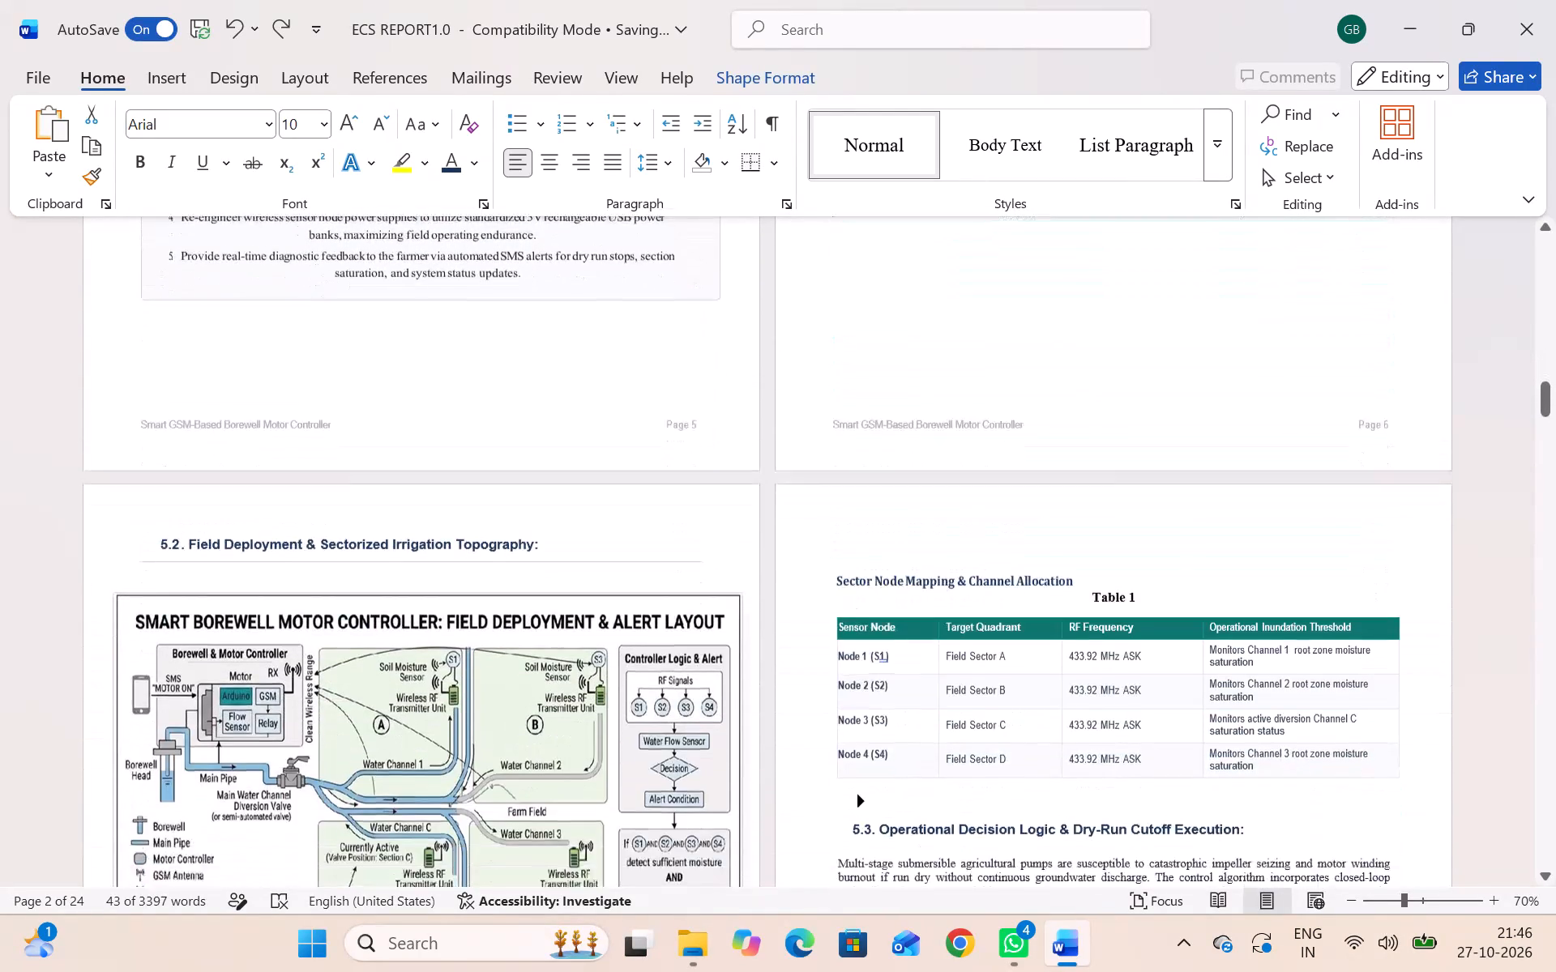
pyautogui.scroll(-7, 846, 783)
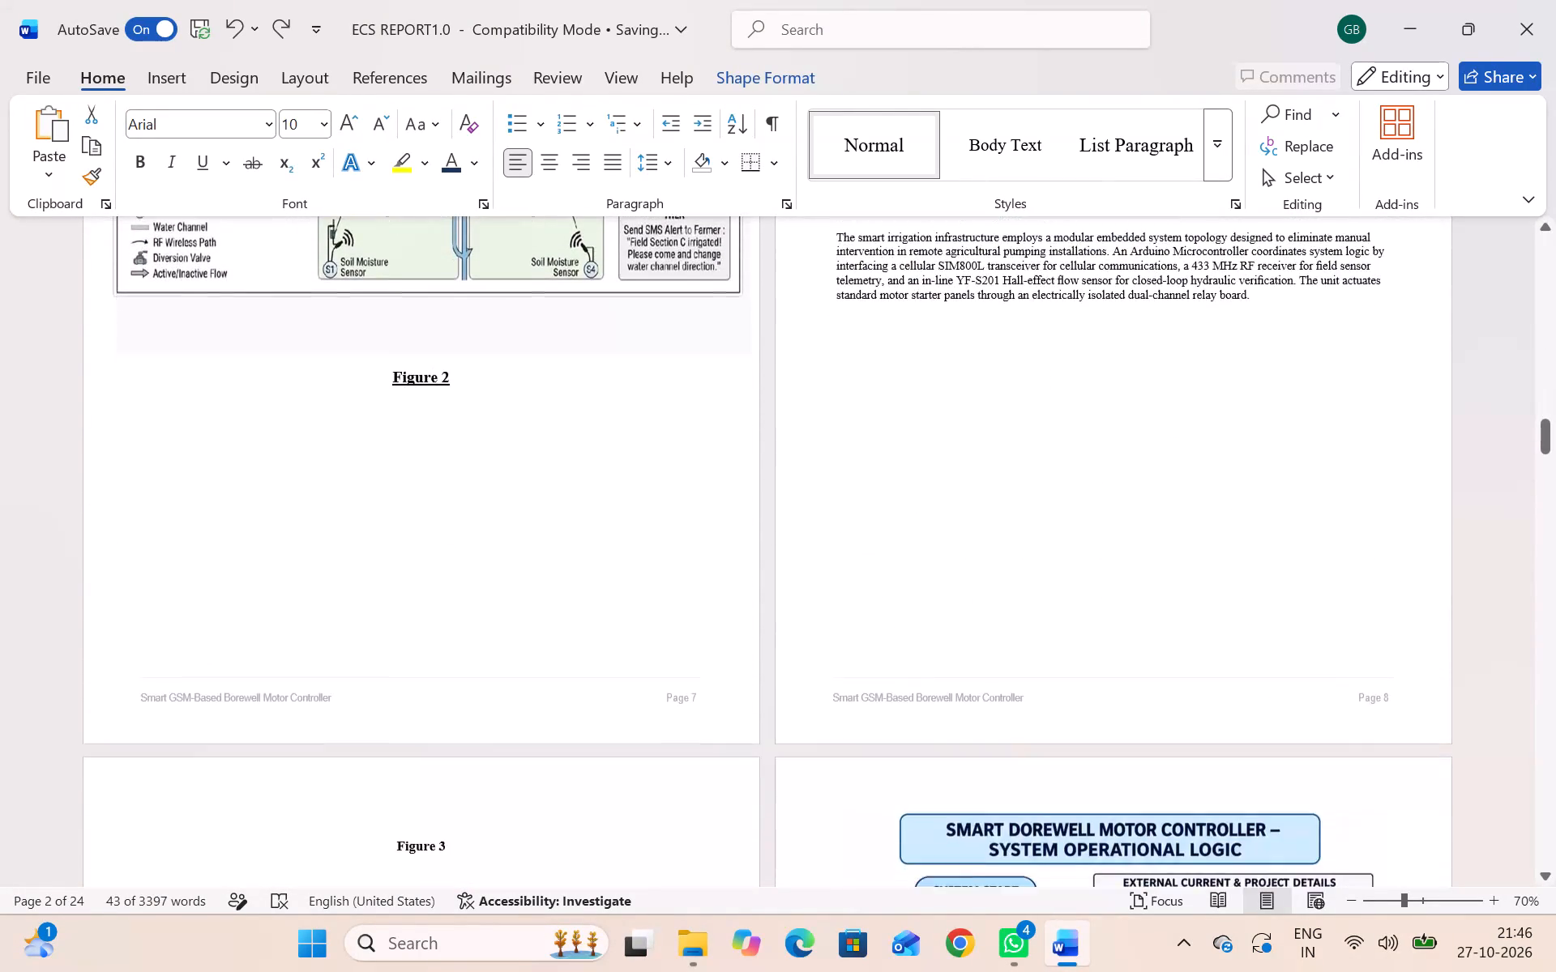
pyautogui.scroll(-2, 846, 783)
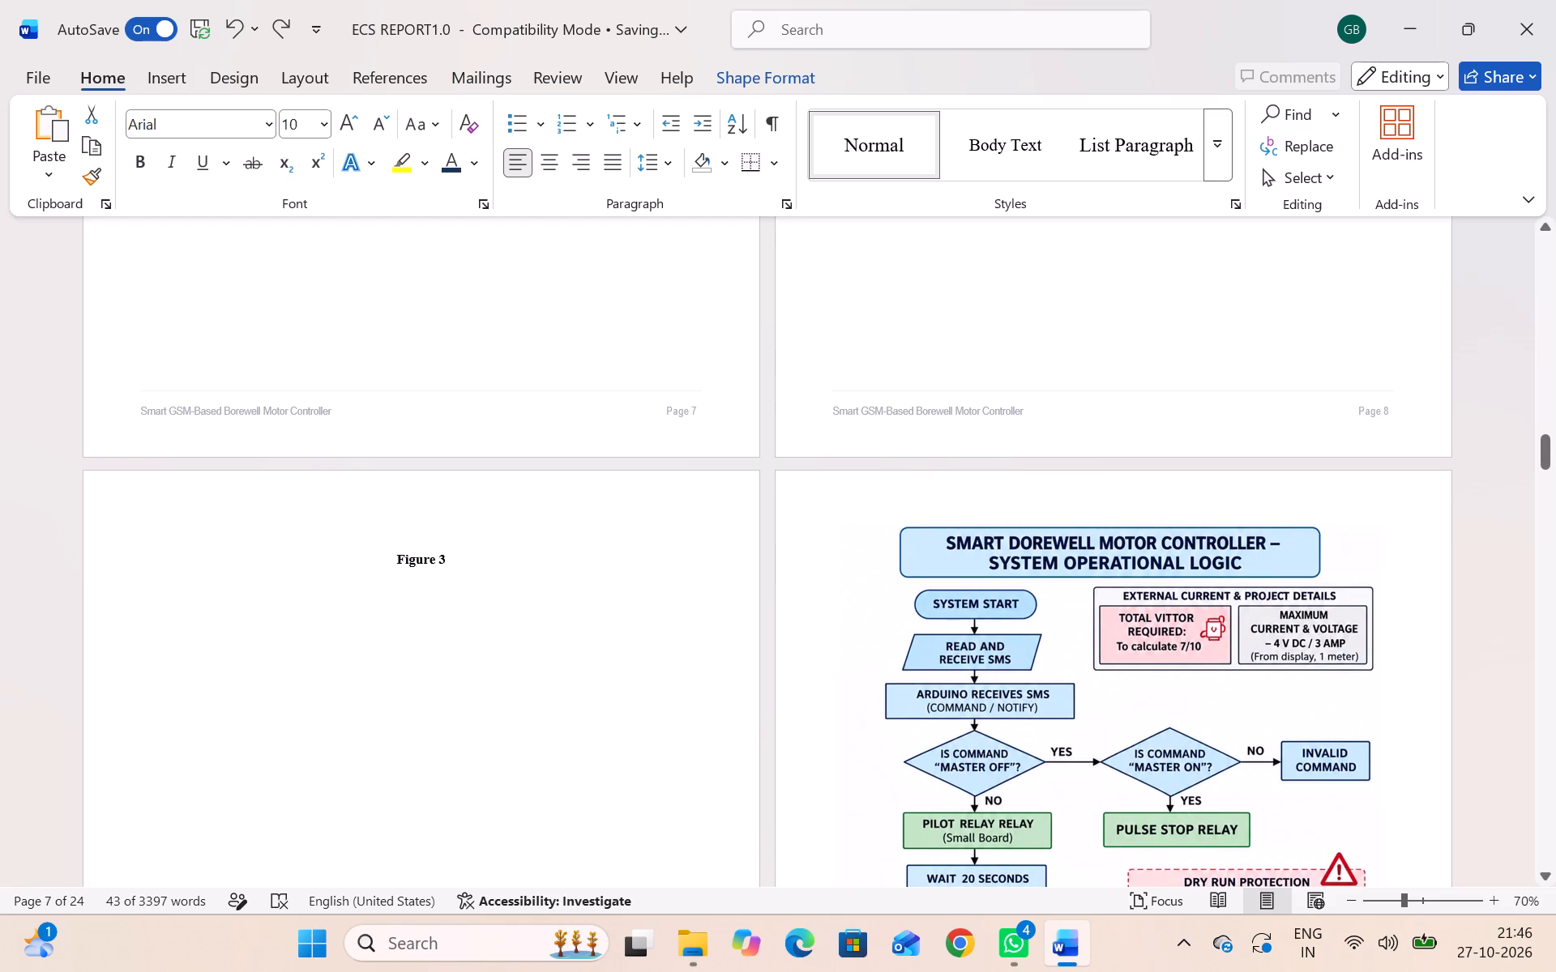
pyautogui.click(481, 532)
pyautogui.press('BackSpace')
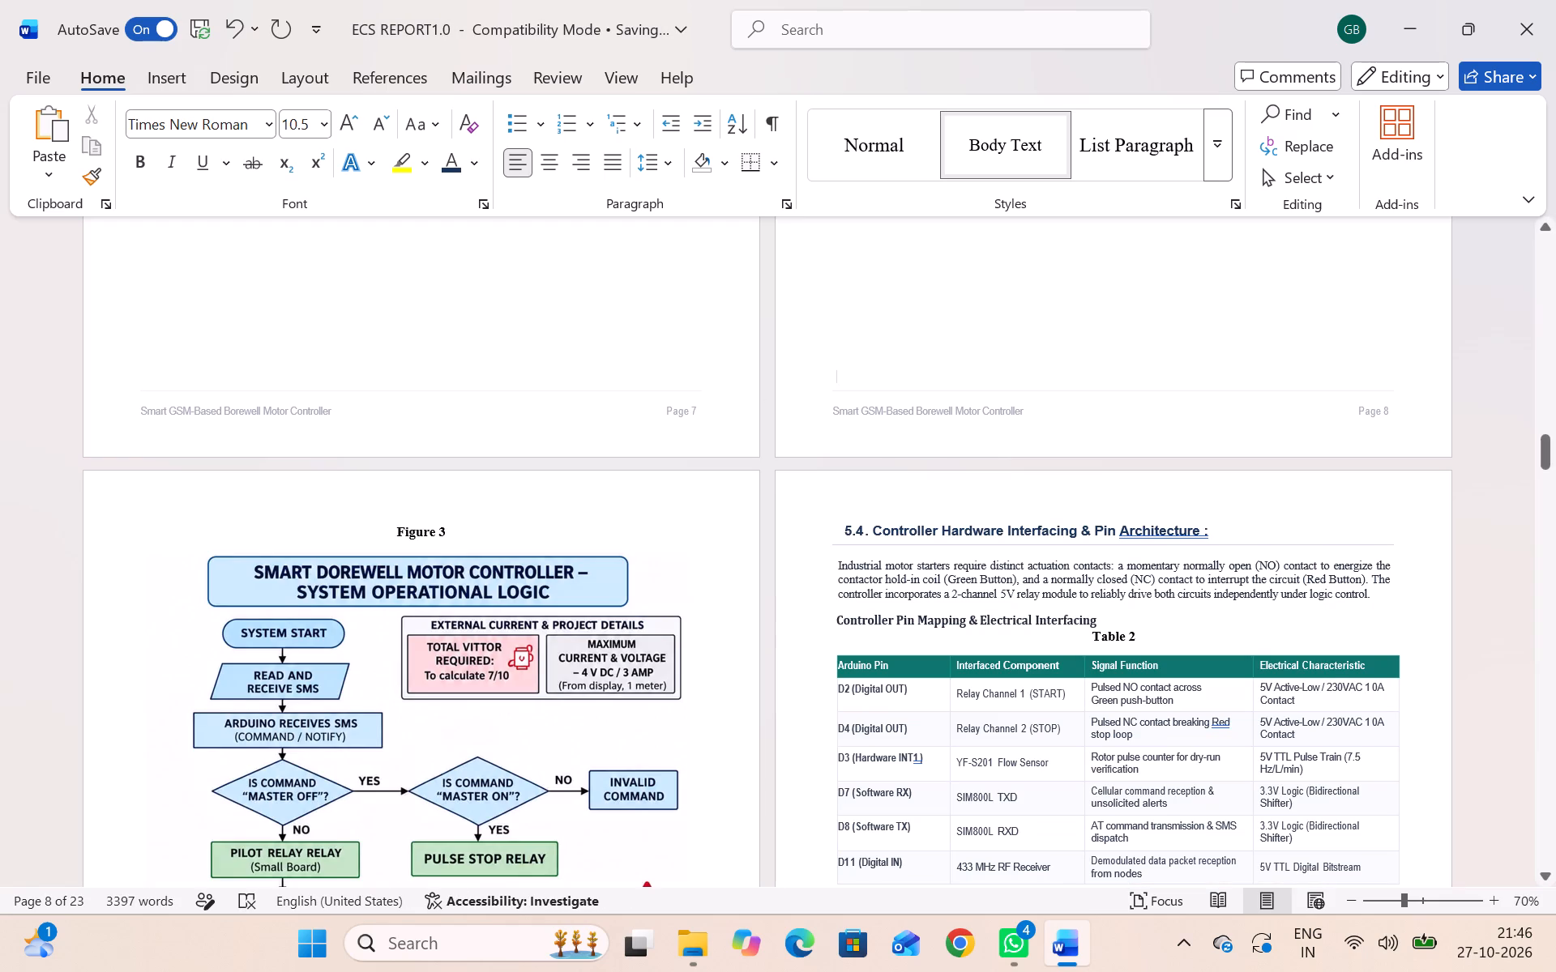
pyautogui.click(249, 505)
# Review the layout of the Figure 3 flowchart and section 5.4 pages, and back through the earlier sections to the front pages.
pyautogui.scroll(-3, 257, 482)
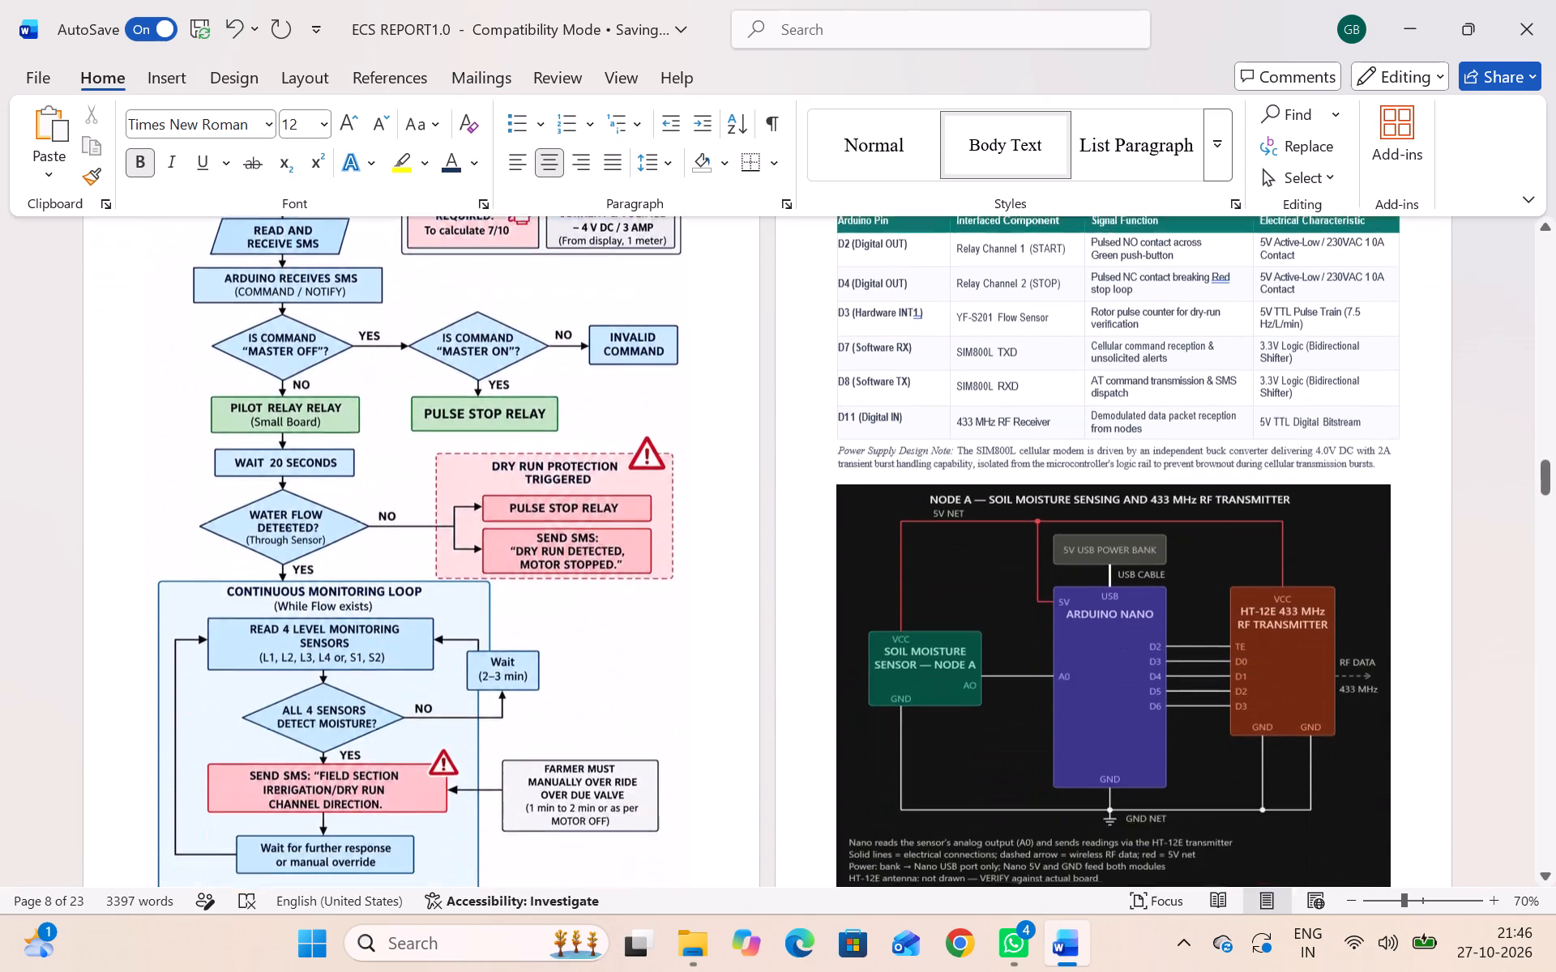
pyautogui.scroll(-1, 257, 482)
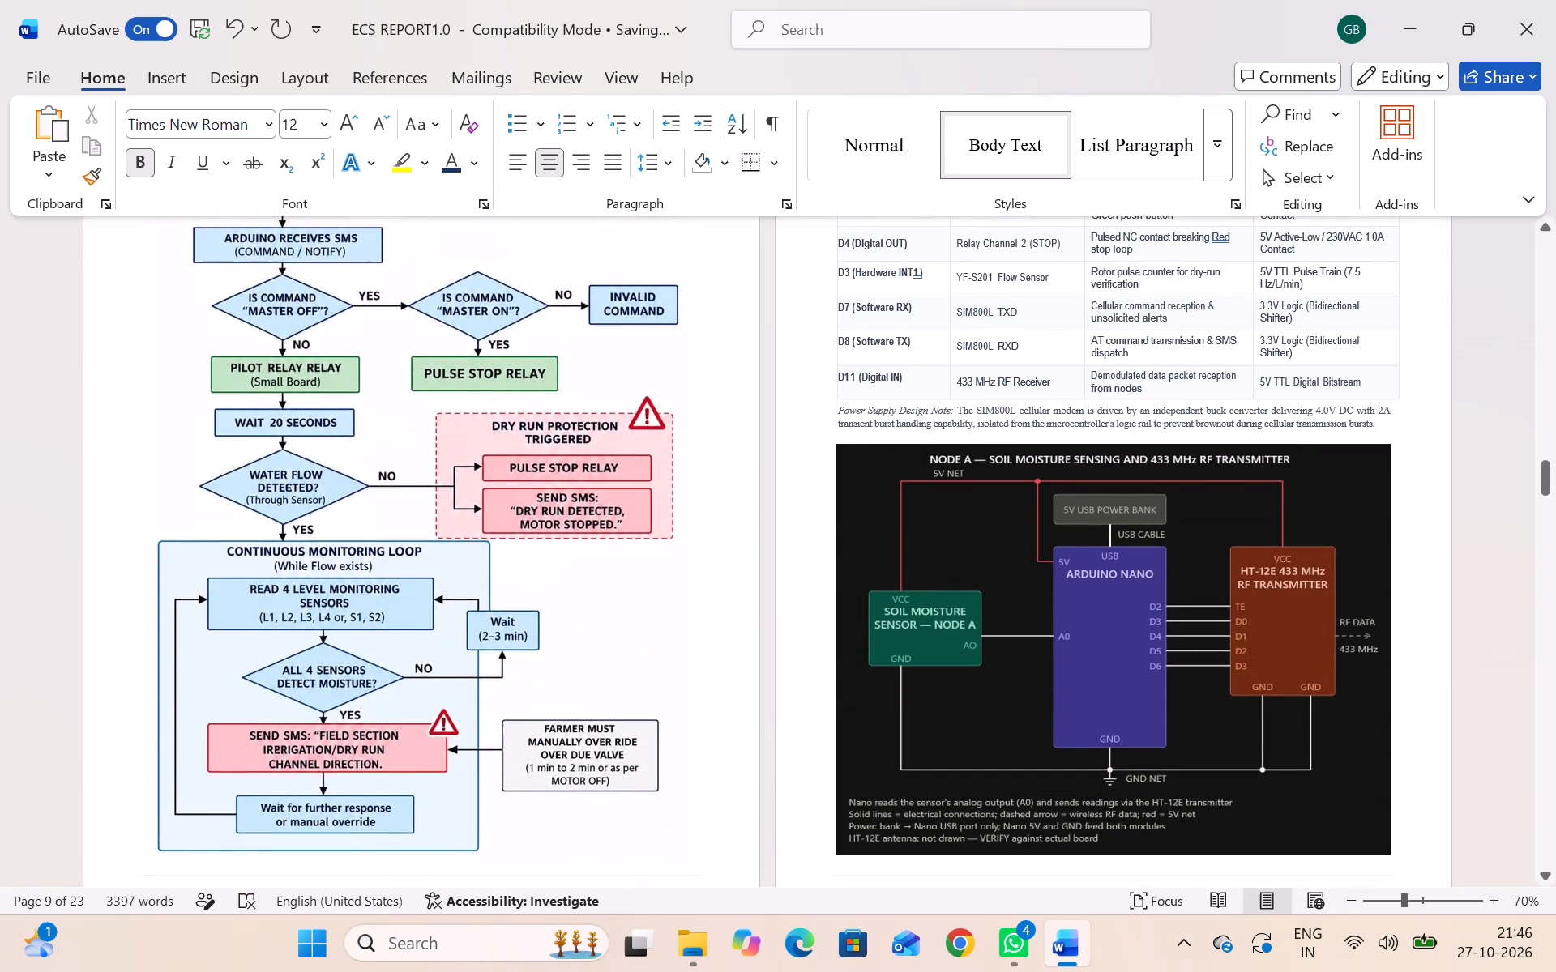
pyautogui.scroll(-1, 257, 482)
pyautogui.scroll(1, 257, 482)
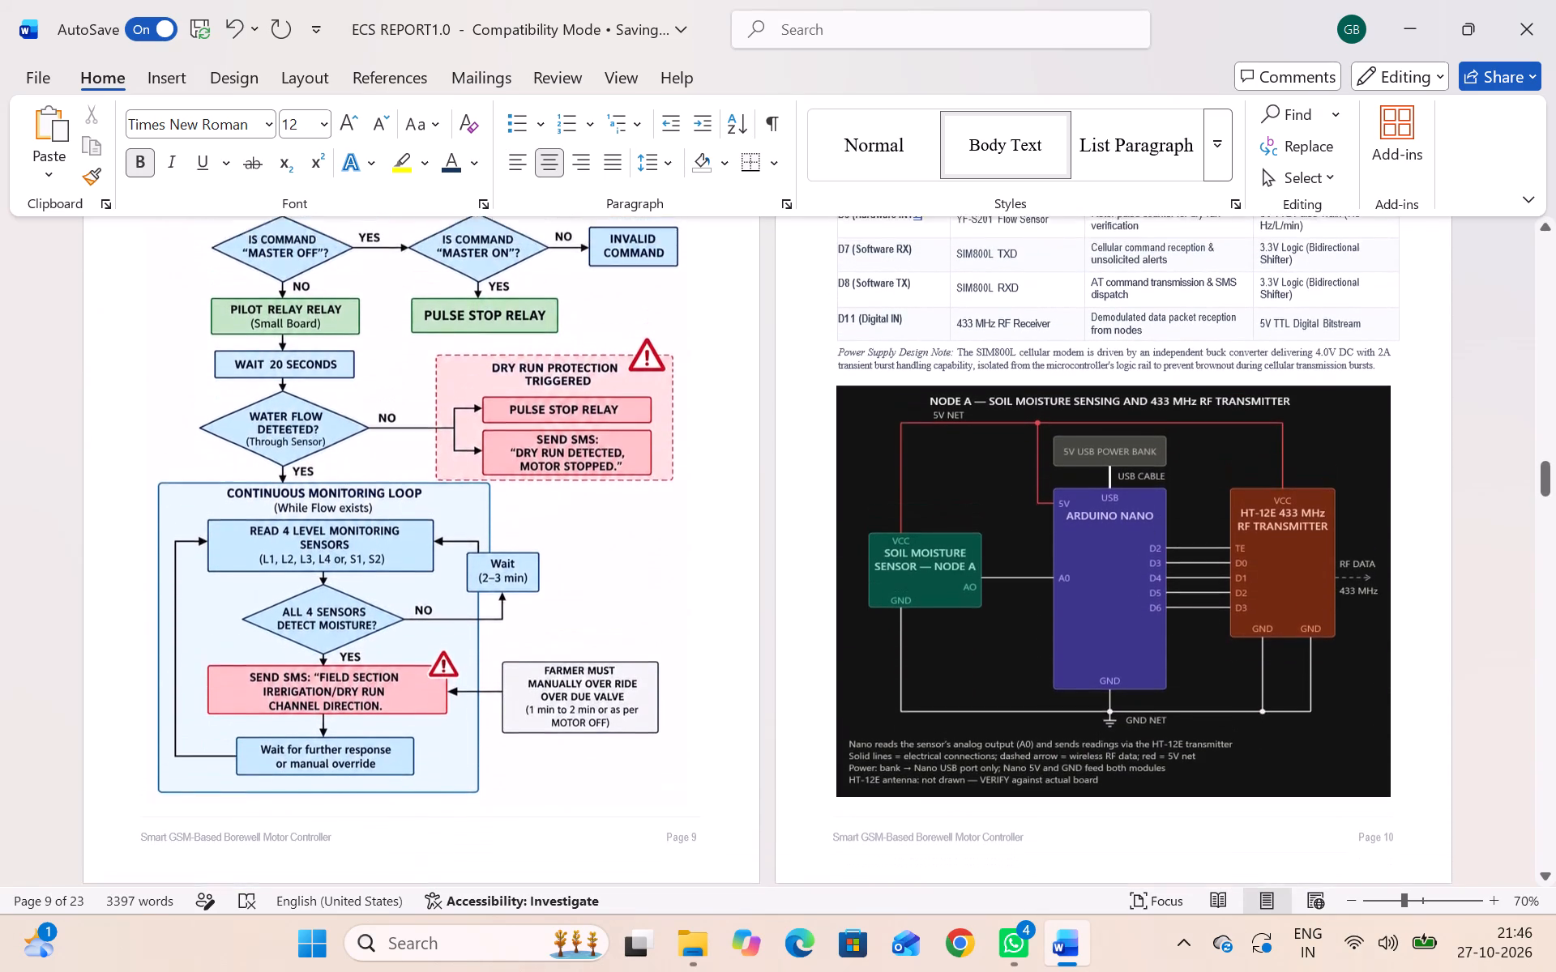
pyautogui.scroll(17, 257, 482)
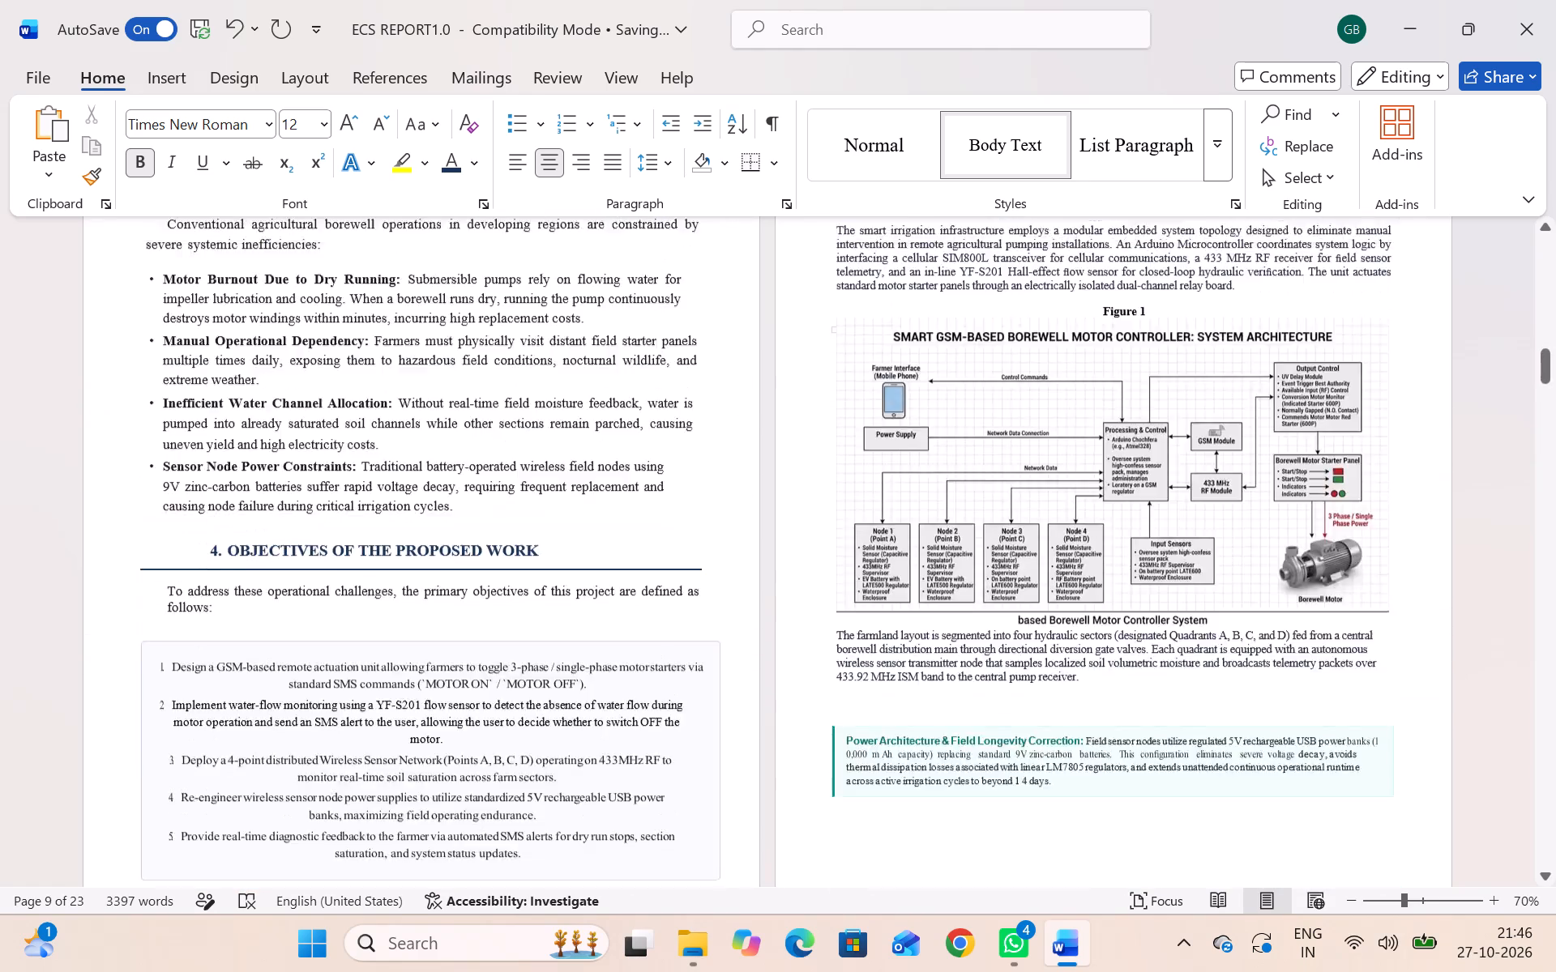
pyautogui.scroll(5, 257, 482)
# Renumber the Main Controller Interfacing Diagram entry in the list of figures as Figure 4.1, with a single space before its title.
pyautogui.scroll(-4, 257, 482)
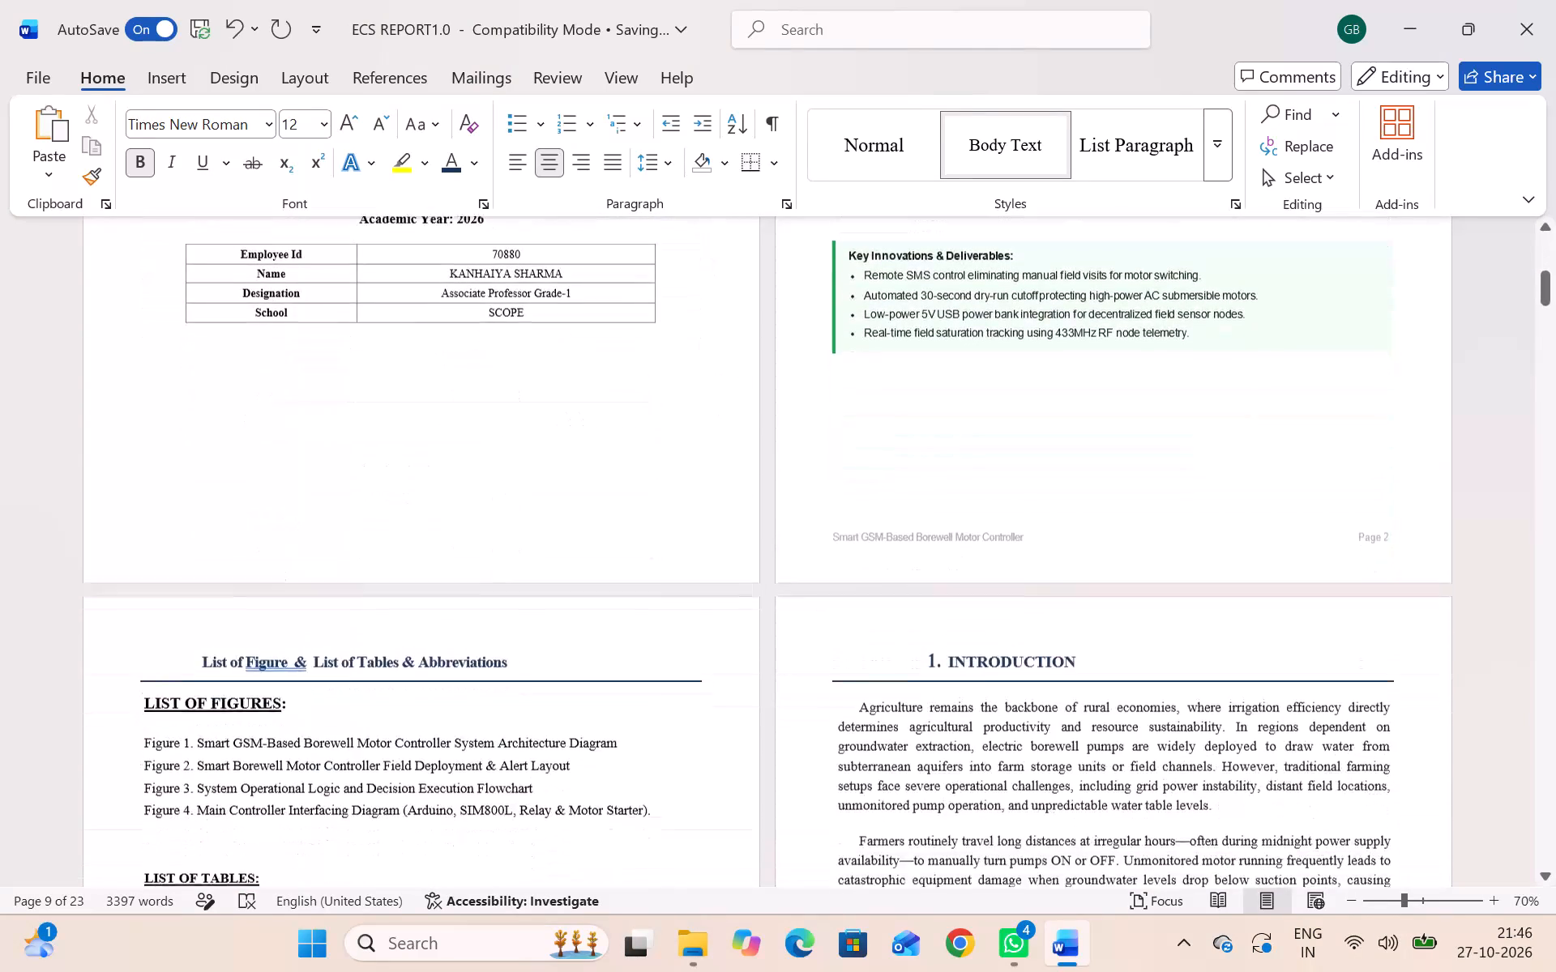
pyautogui.scroll(-2, 257, 482)
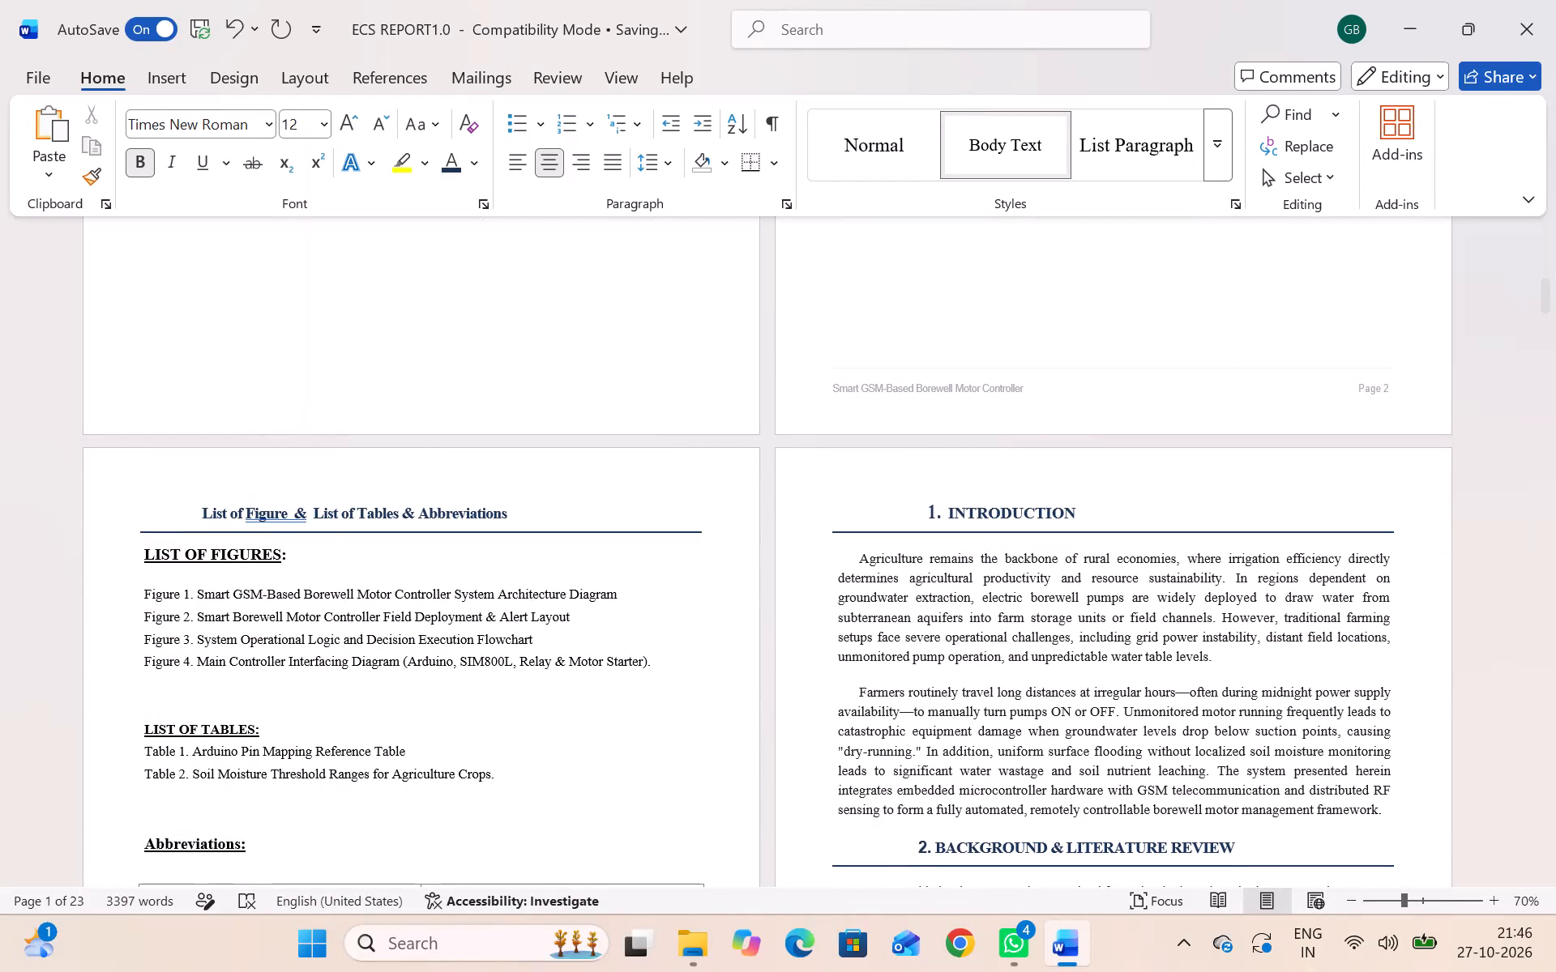
pyautogui.scroll(-1, 257, 482)
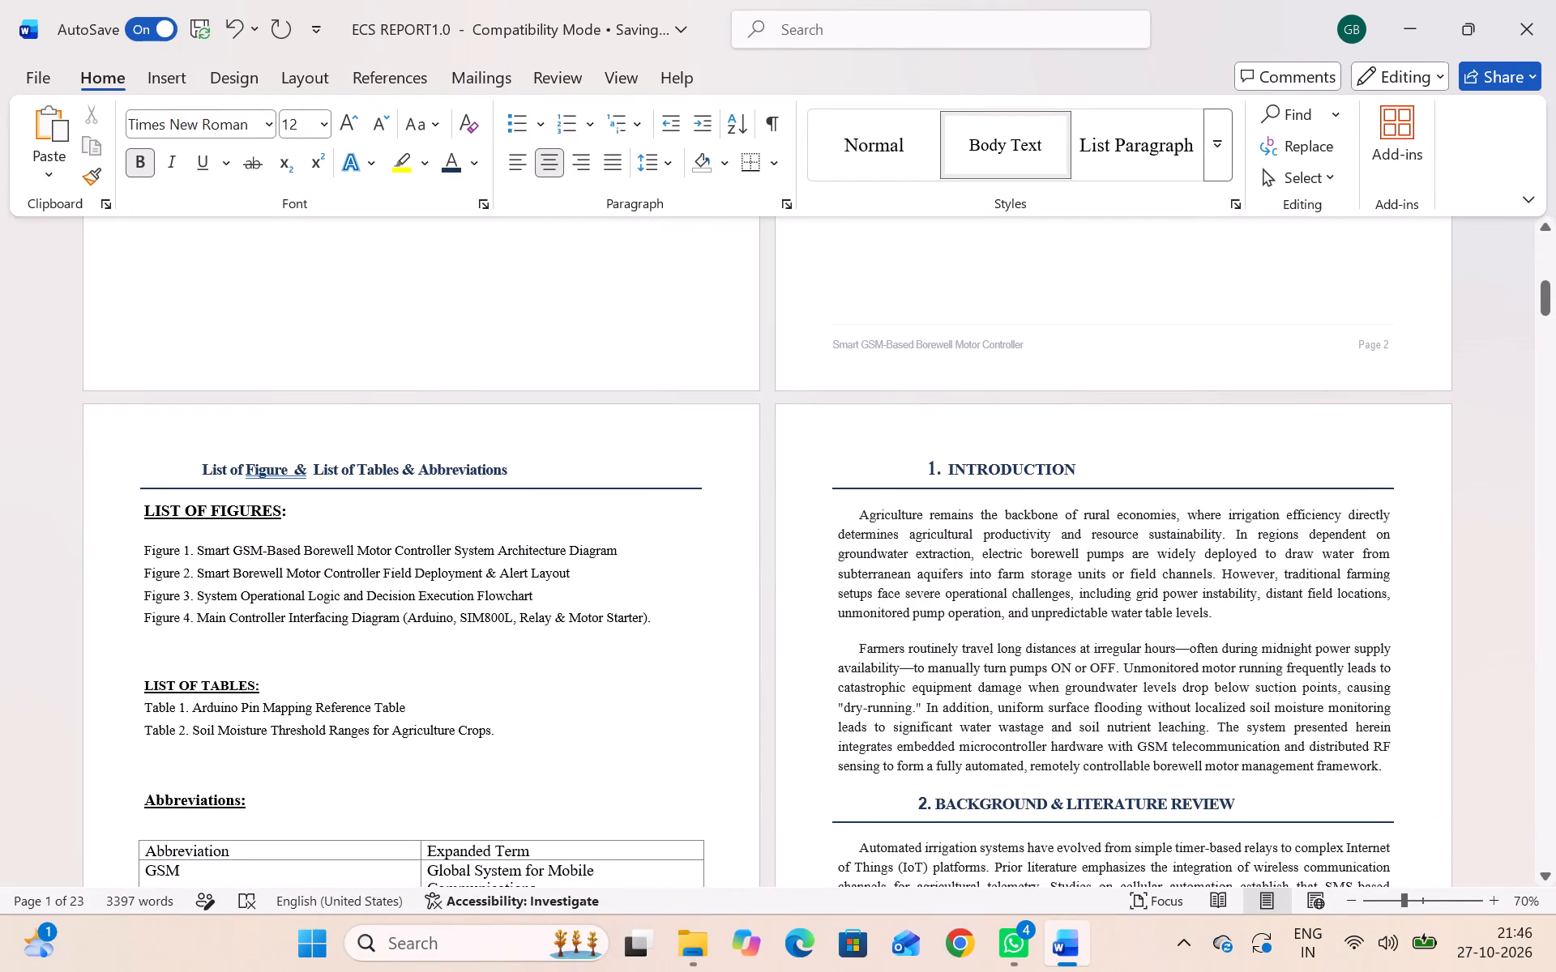
pyautogui.click(188, 620)
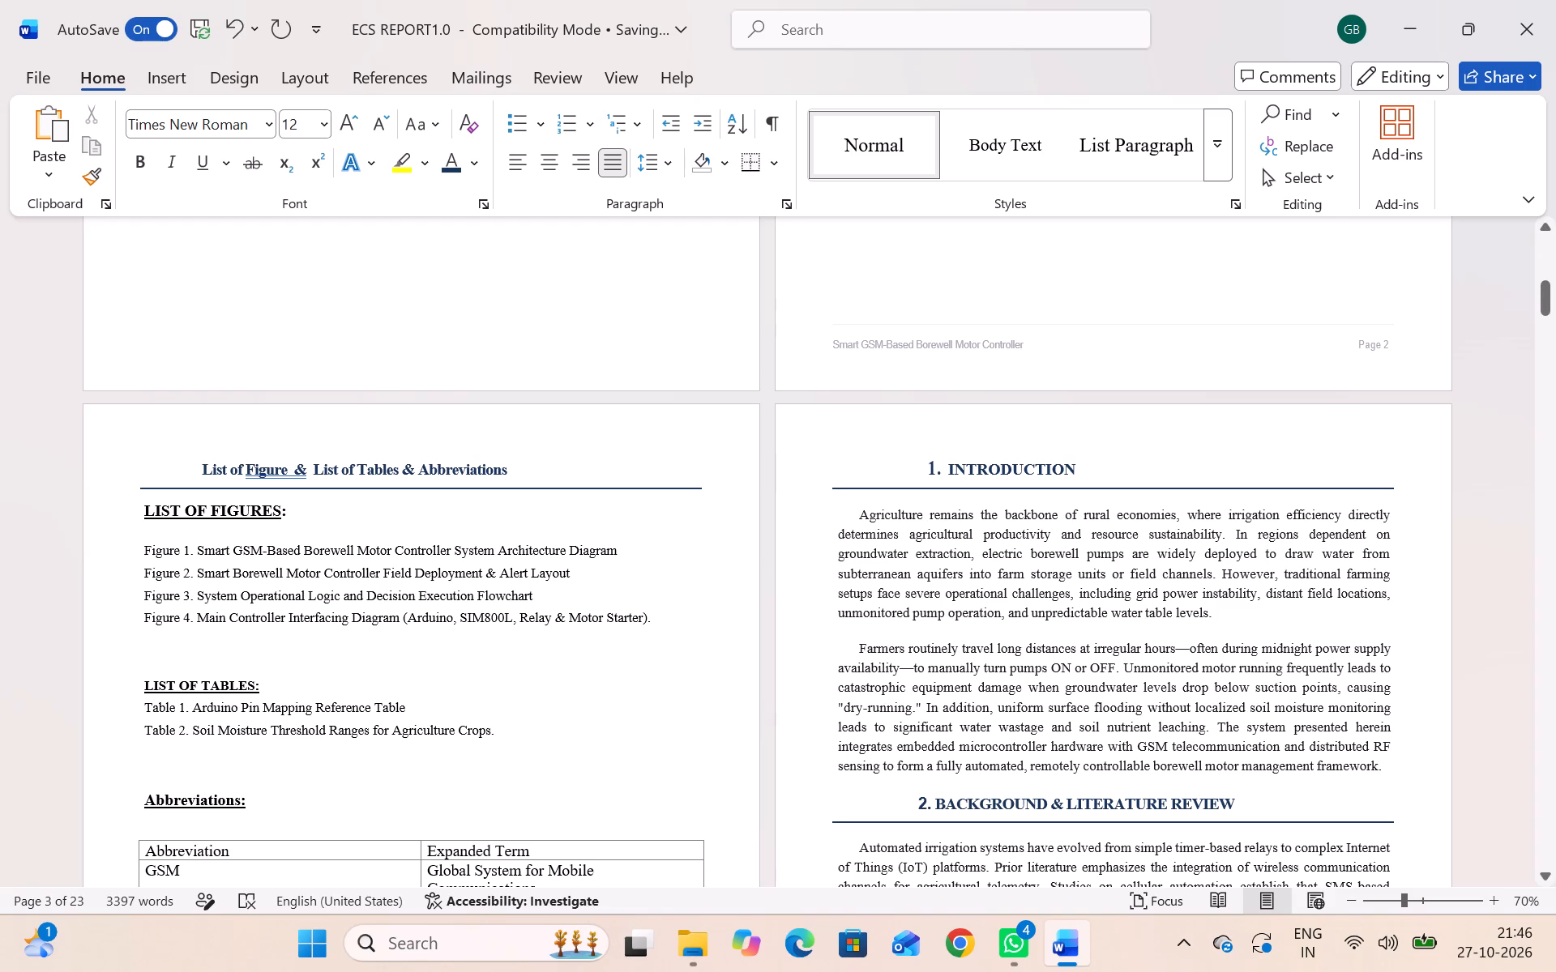
pyautogui.write('.1')
pyautogui.press('Right')
pyautogui.press('BackSpace')
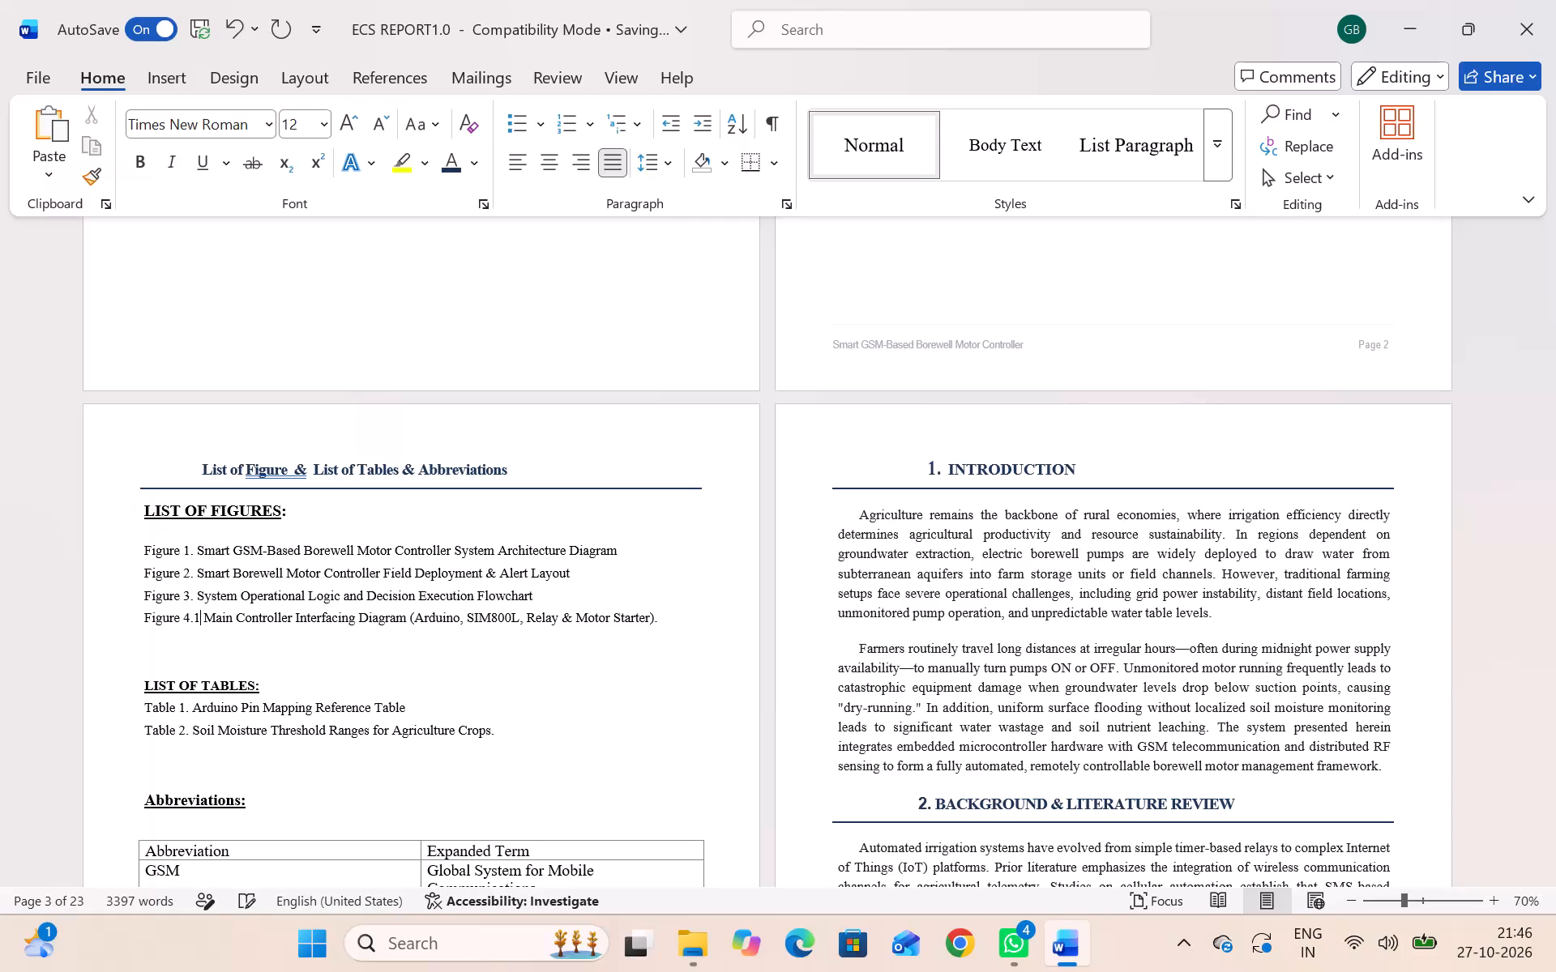
# Add two extra spaces after the numbers of Figures 3, 2 and 1 in the list to align their titles with Figure 4.1's.
pyautogui.press('Up')
pyautogui.press('space')
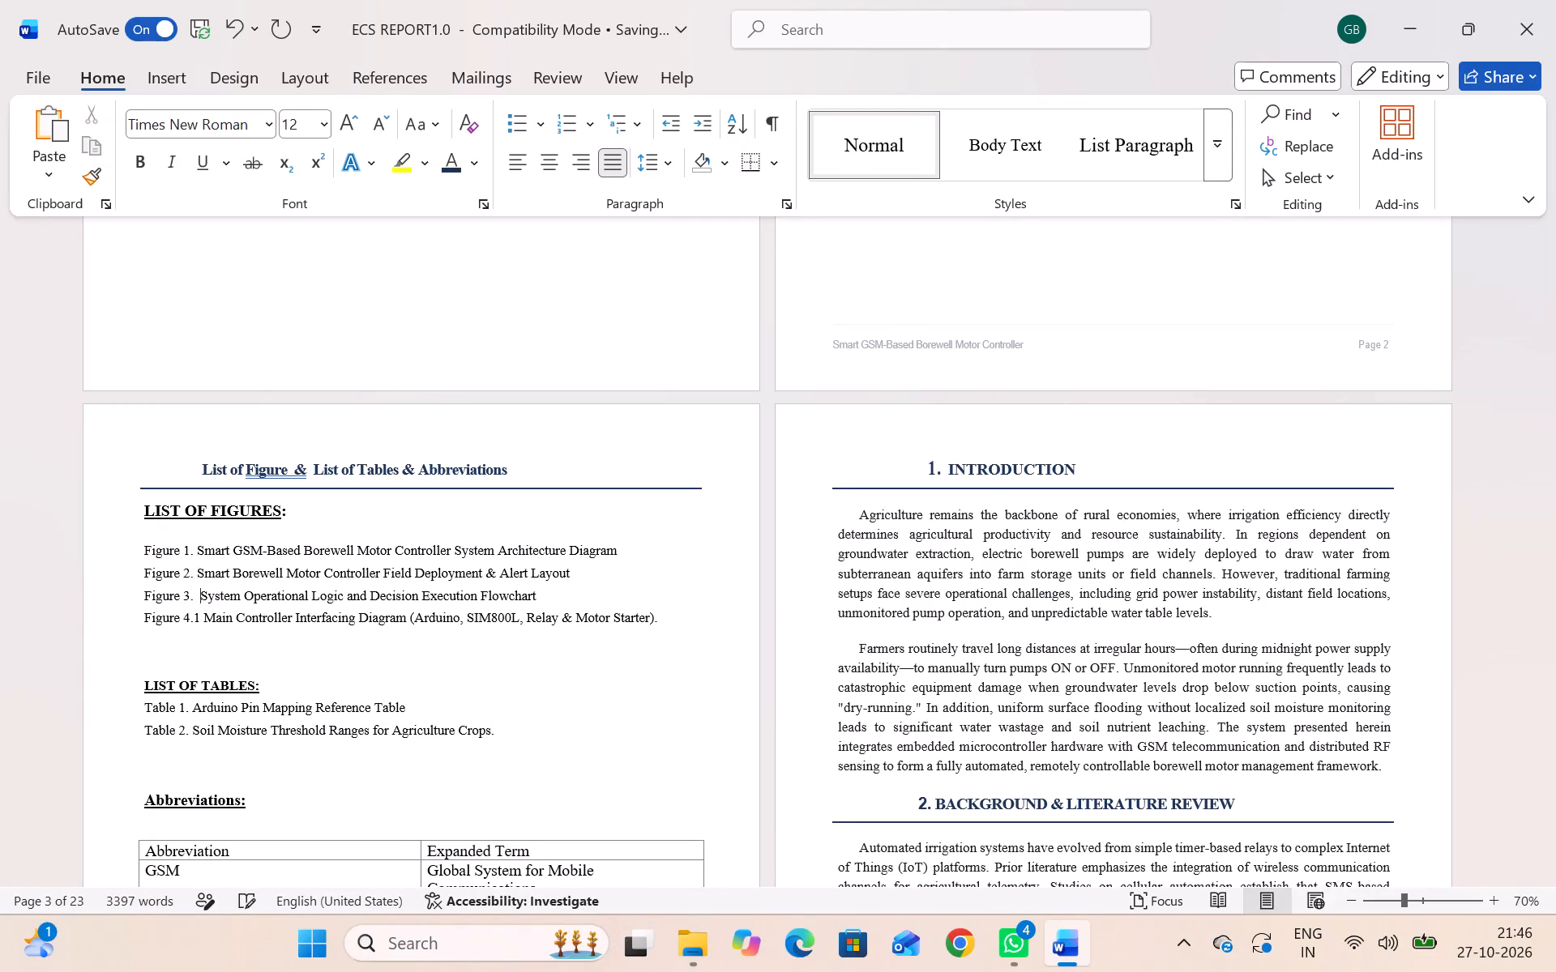
pyautogui.press('space')
pyautogui.press('space')
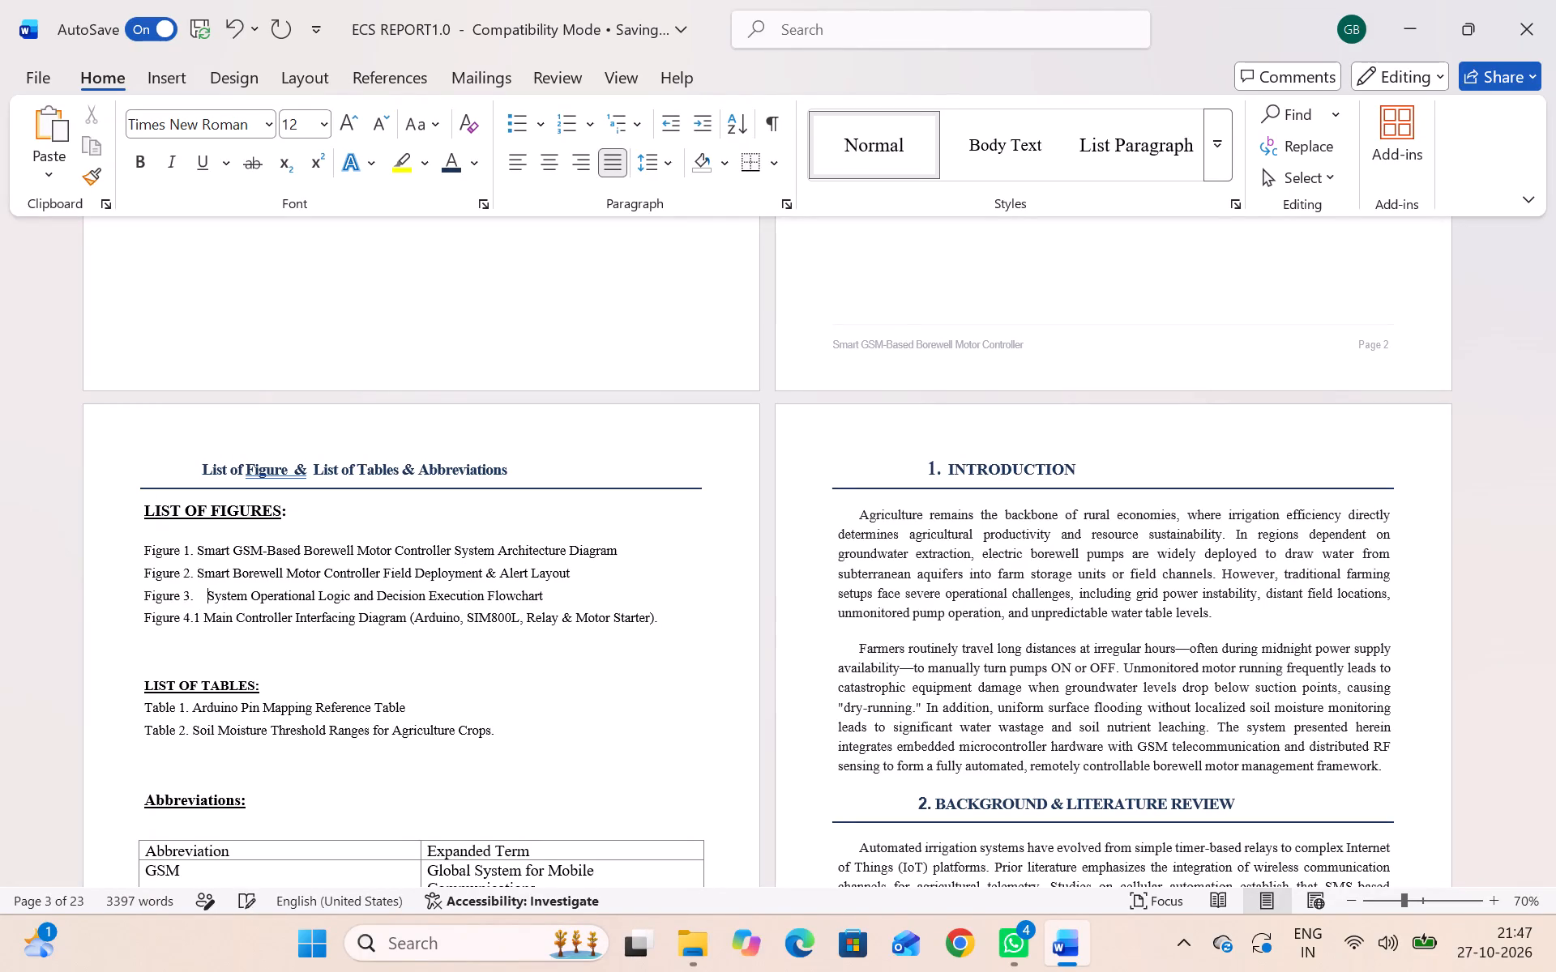
pyautogui.press('BackSpace')
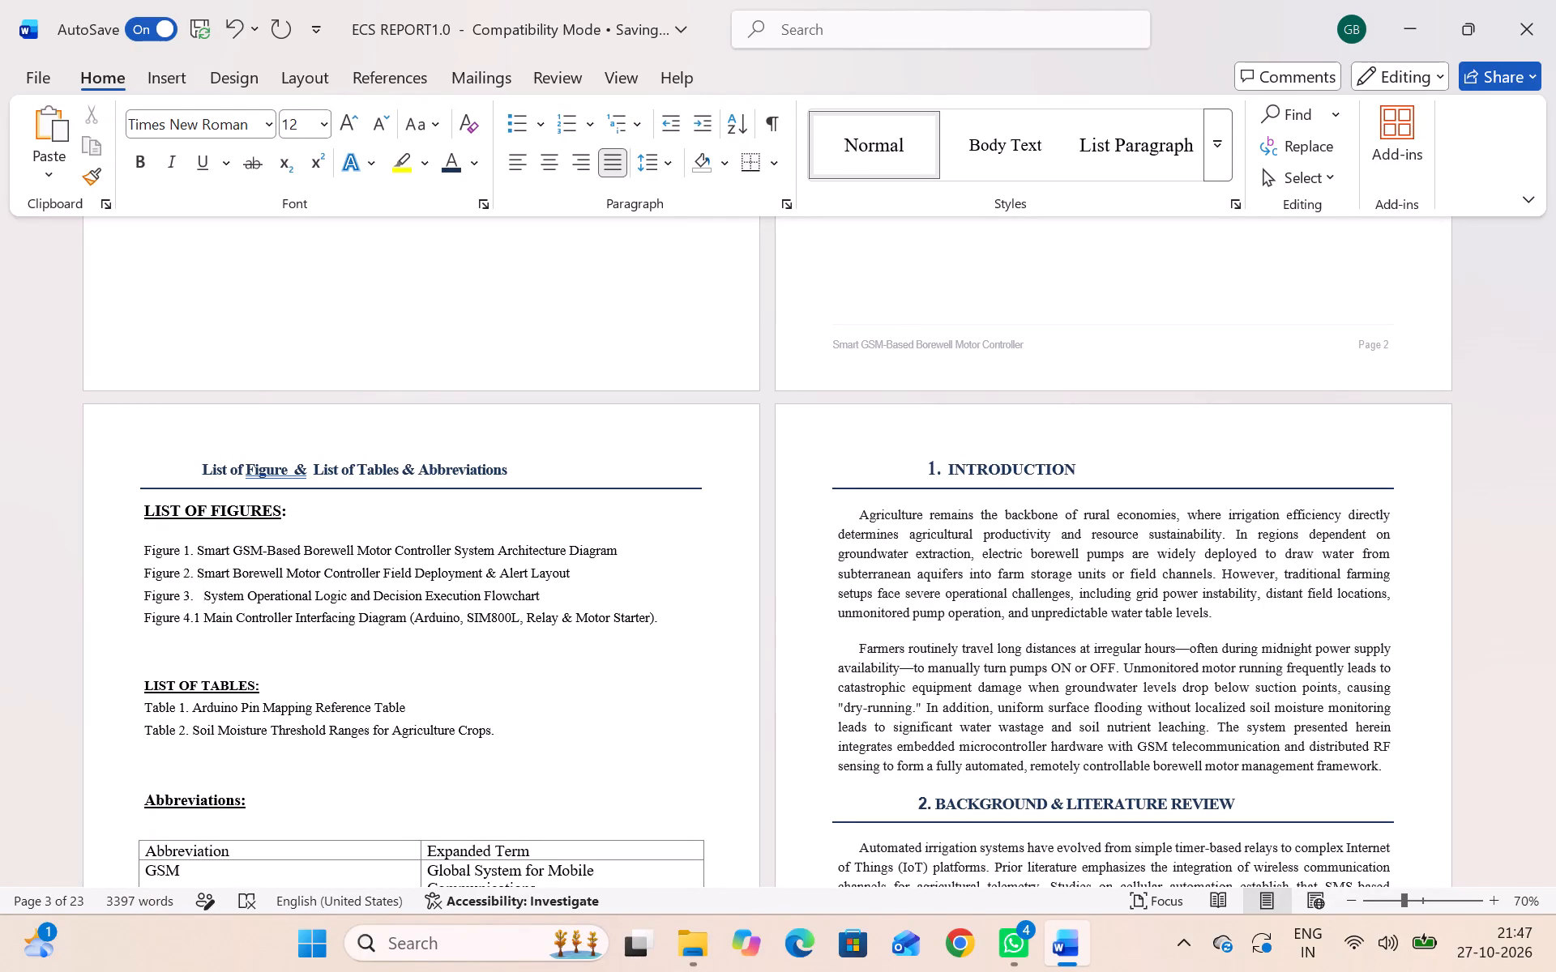
pyautogui.press('Up')
pyautogui.press('Left')
pyautogui.press('space')
pyautogui.press('space')
pyautogui.press('Up')
pyautogui.press('Left')
pyautogui.press('space')
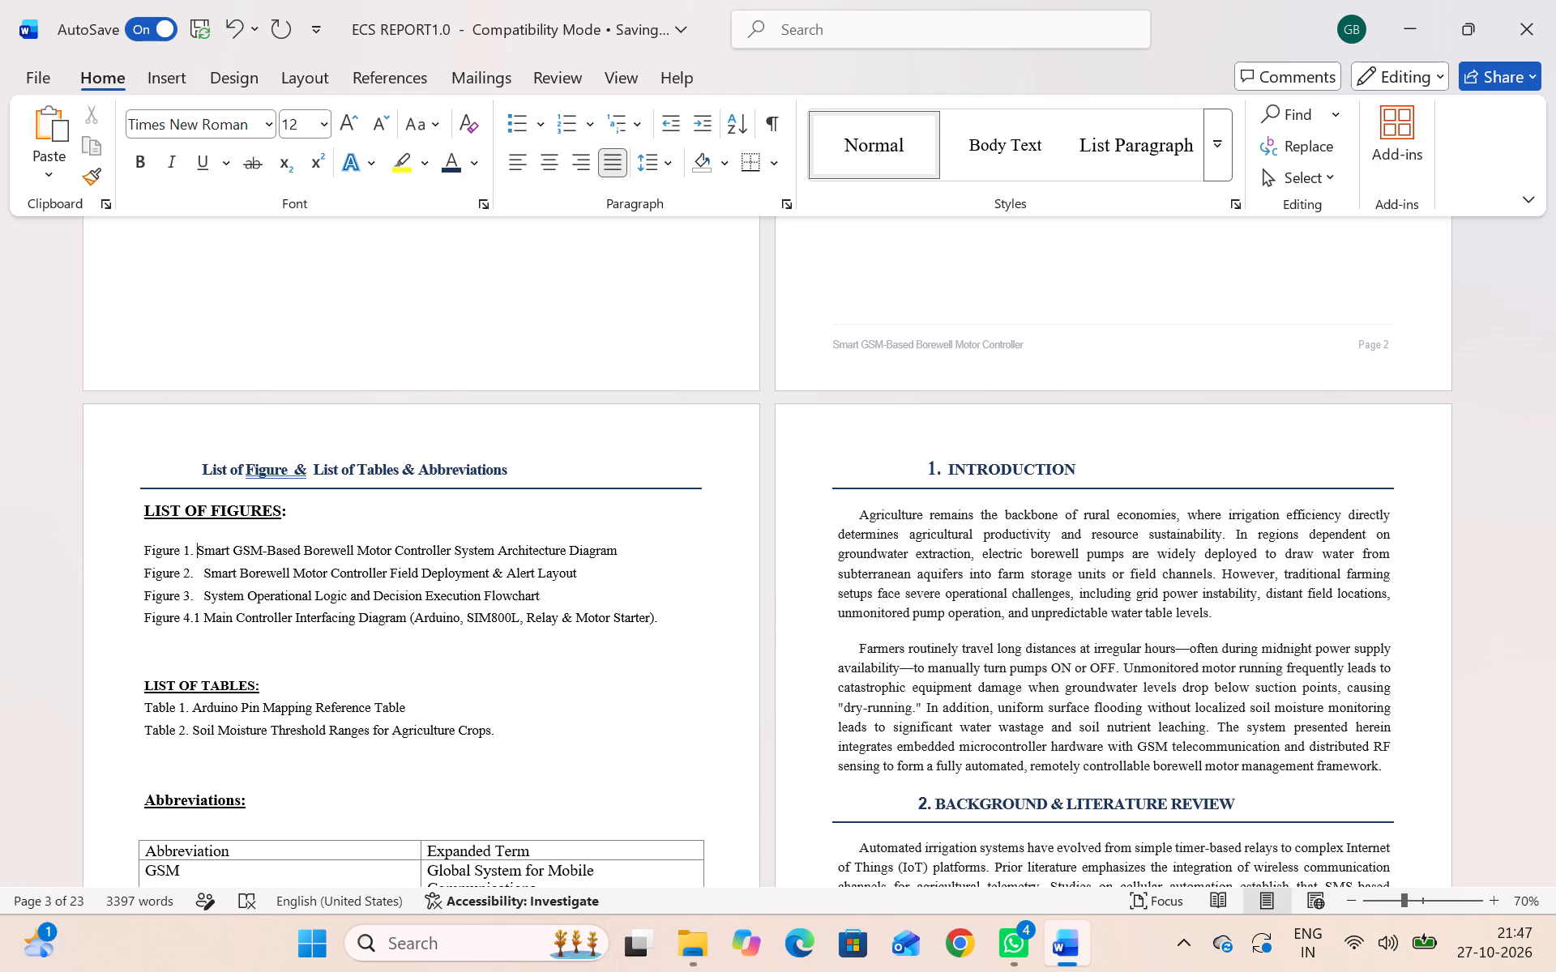
pyautogui.press('space')
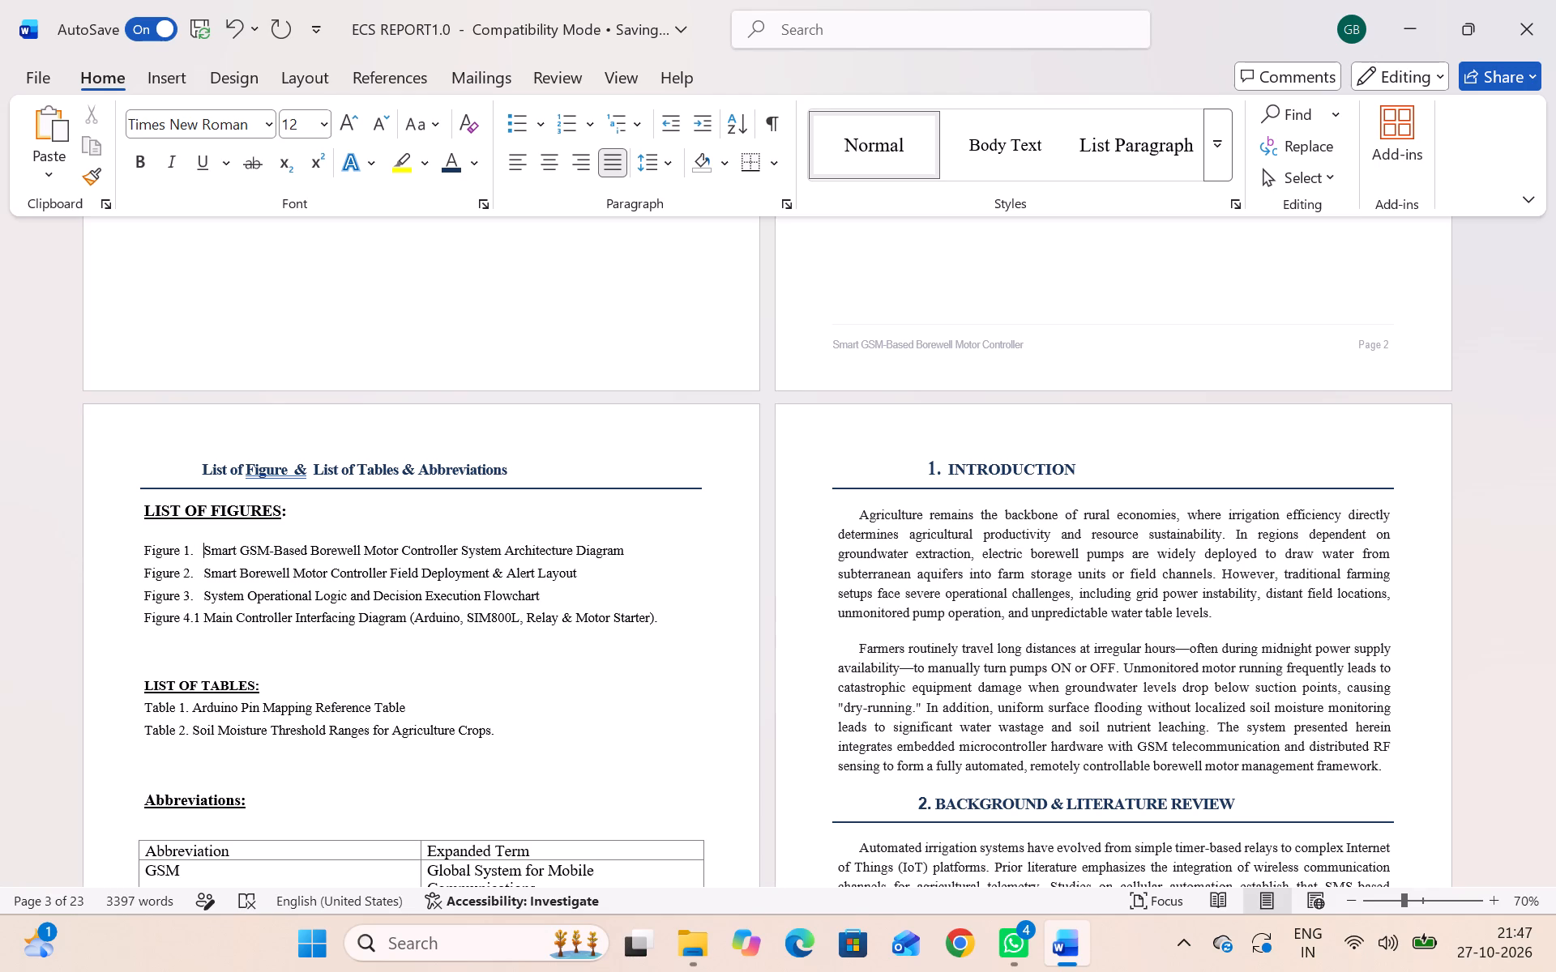
# Renumber the System Architecture Diagram entry in the list of figures as Figure 1.0 and remove one space before its title.
pyautogui.scroll(-1, 232, 693)
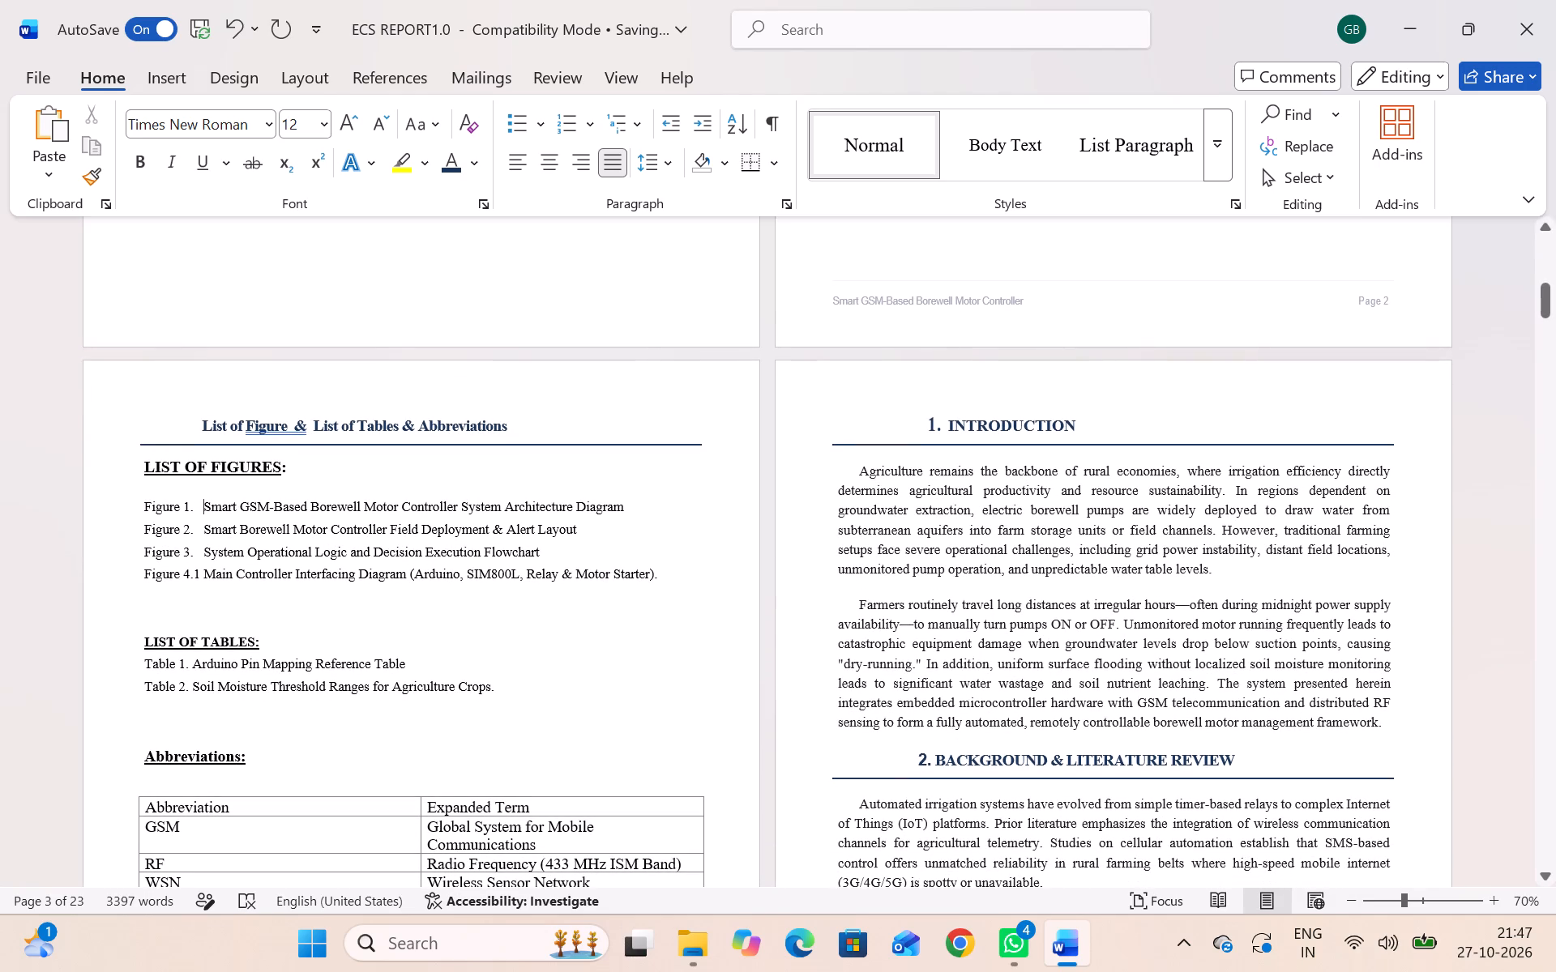
pyautogui.press('Left')
pyautogui.press('Left')
pyautogui.press('Left')
pyautogui.press('0')
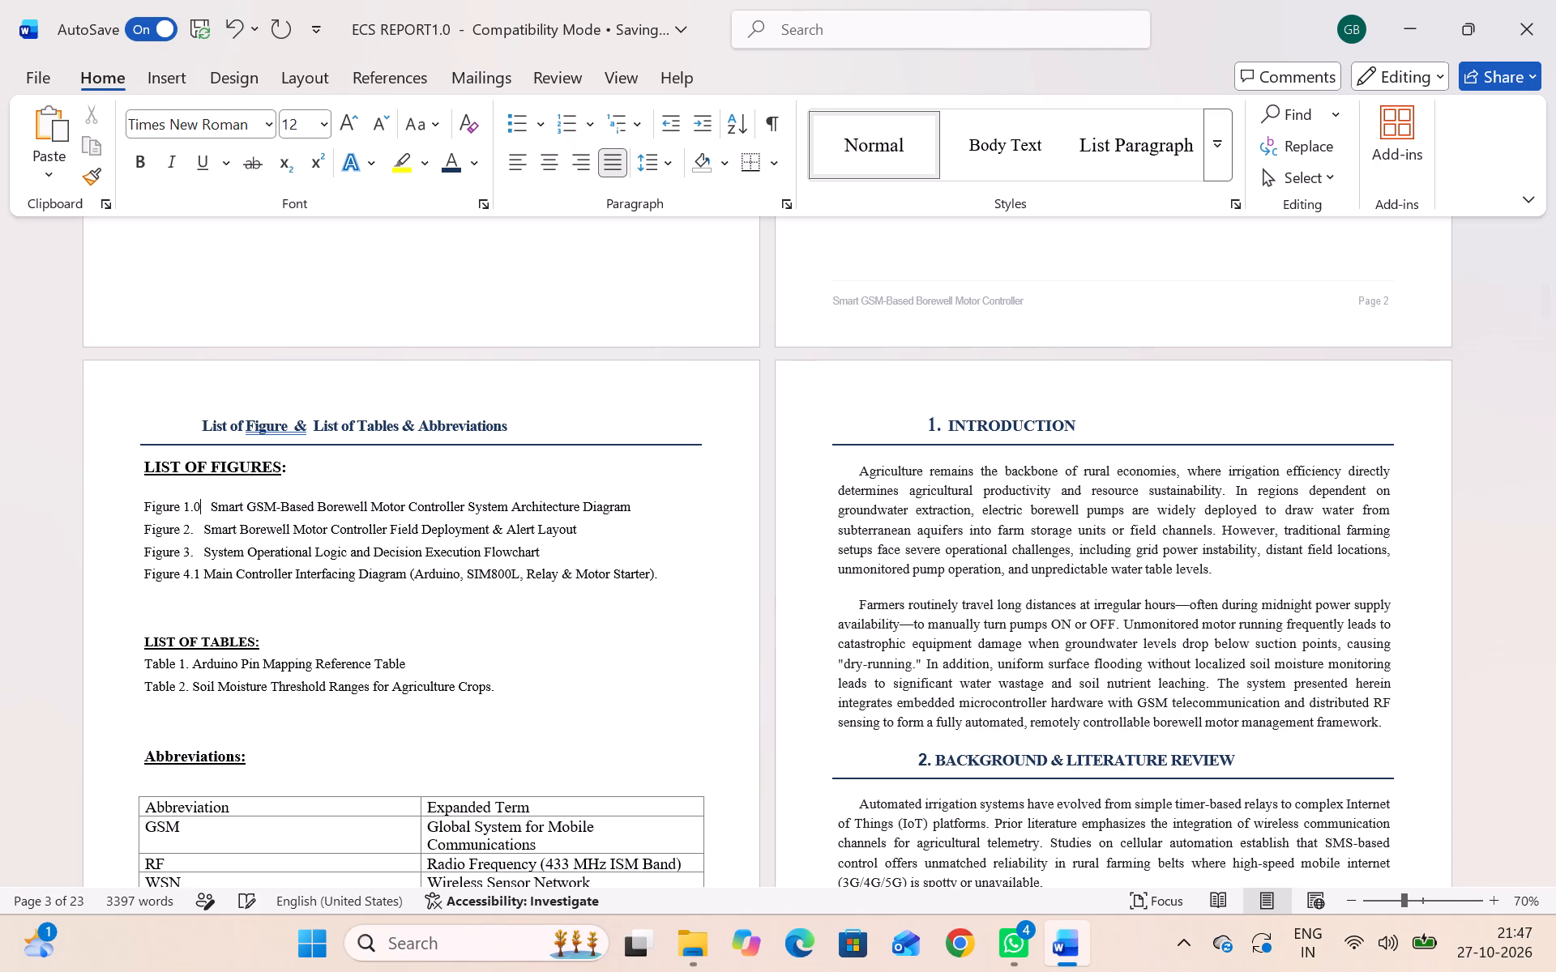
pyautogui.press('Right')
pyautogui.press('BackSpace')
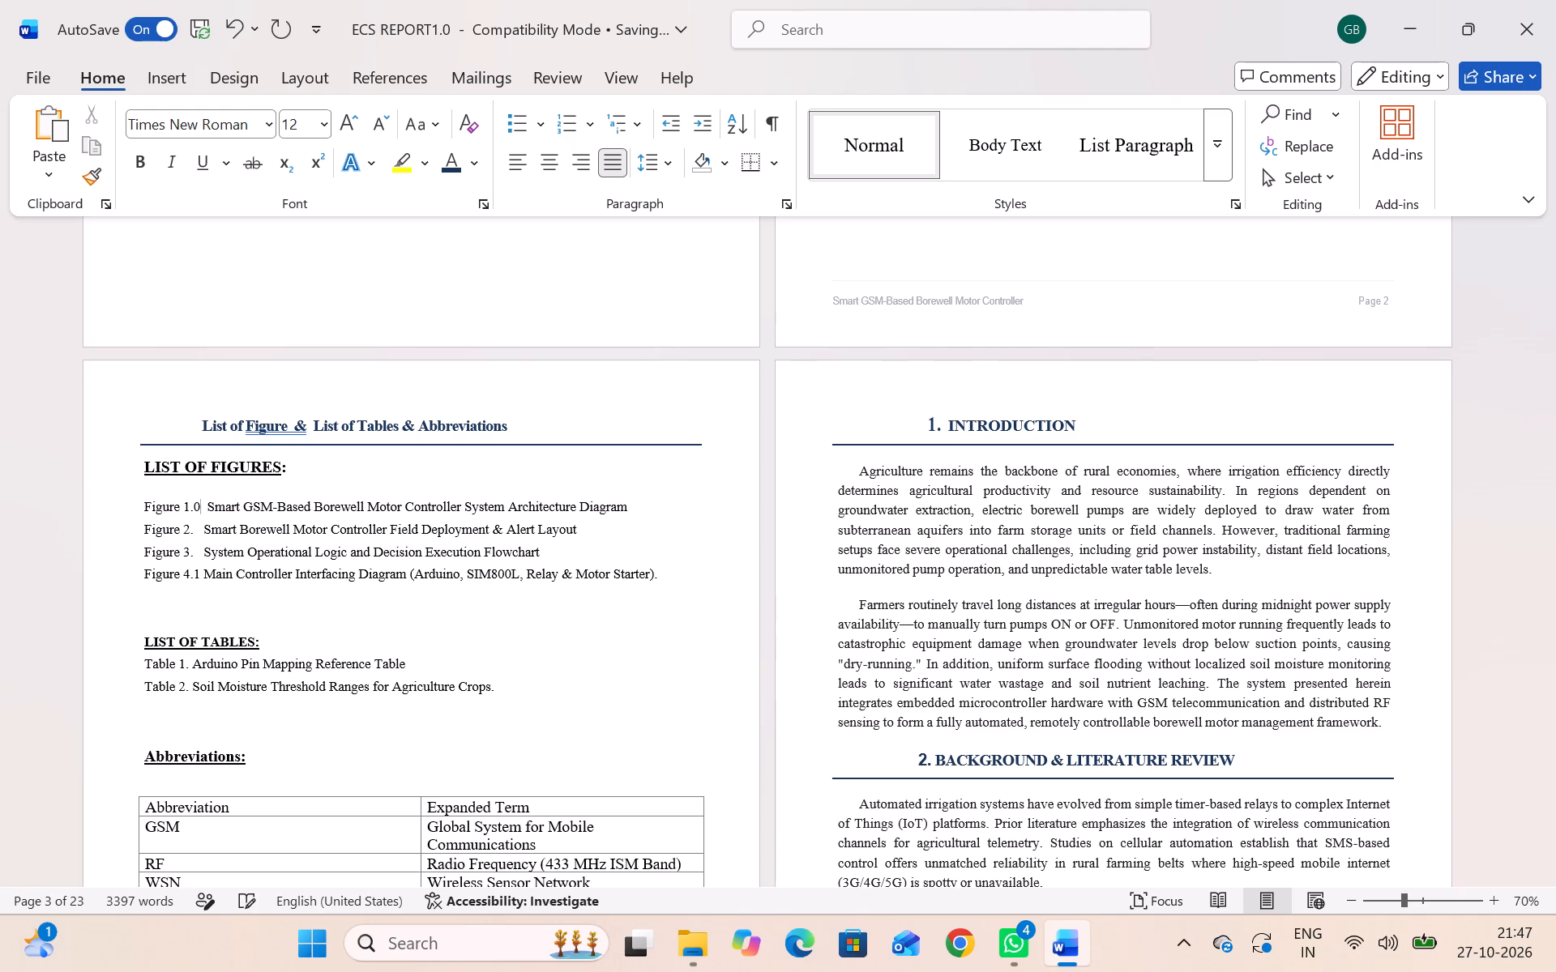
# Renumber the next two list of figures entries as Figure 2.0 and Figure 3.0, removing one space before each title.
pyautogui.press('Down')
pyautogui.press('Left')
pyautogui.press('Left')
pyautogui.press('Right')
pyautogui.press('BackSpace')
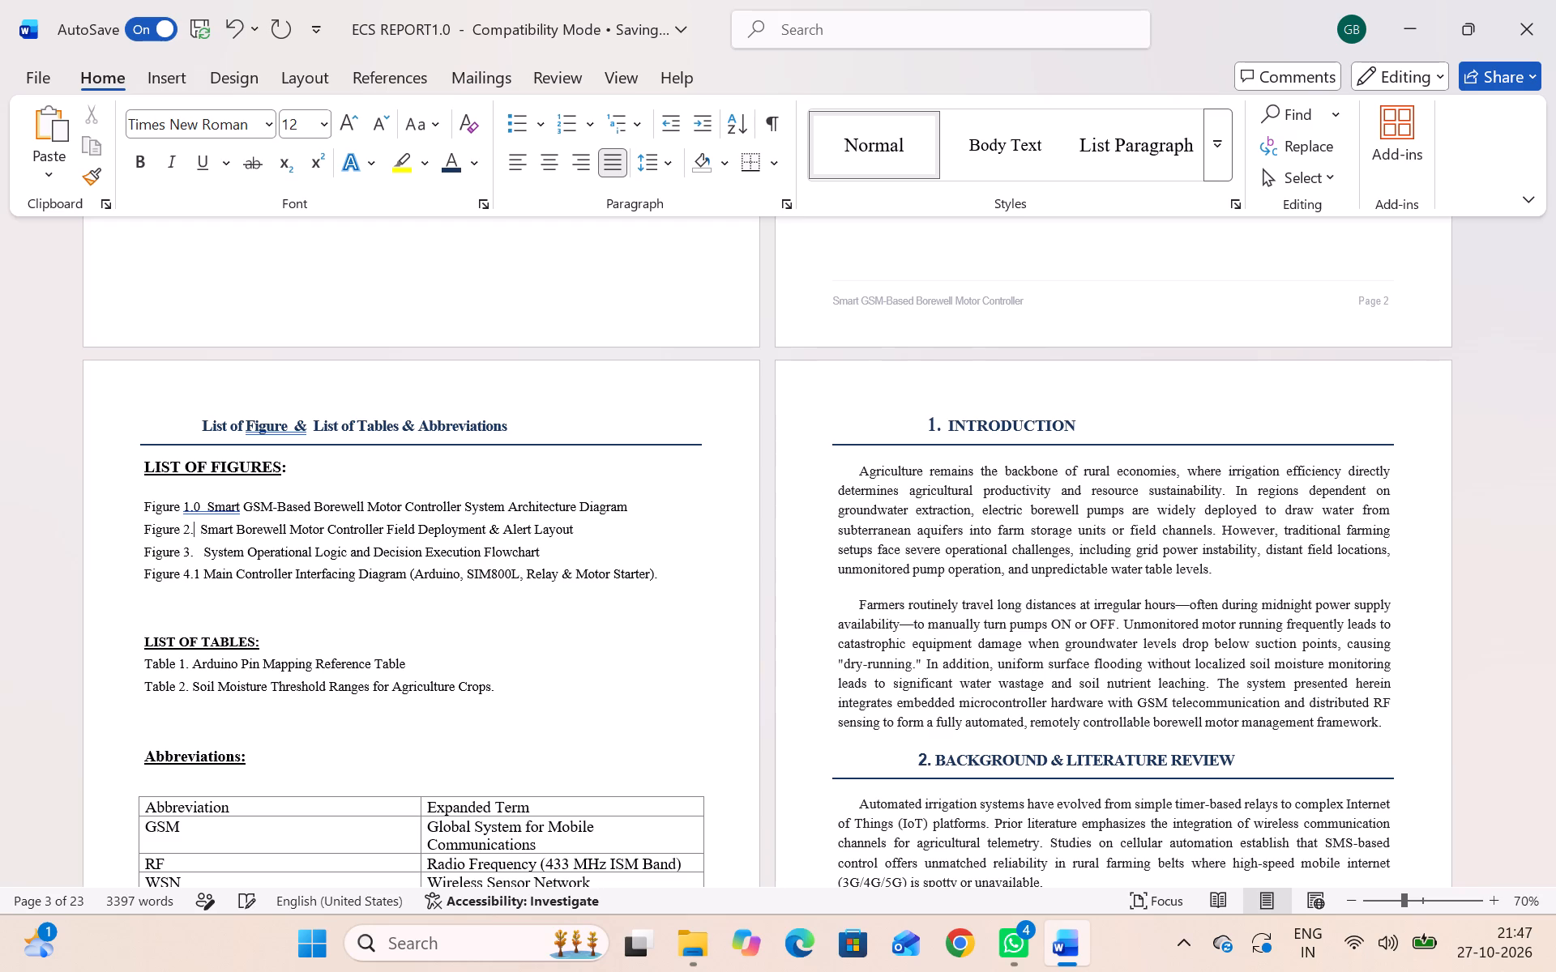
pyautogui.press('0')
pyautogui.press('Down')
pyautogui.press('Left')
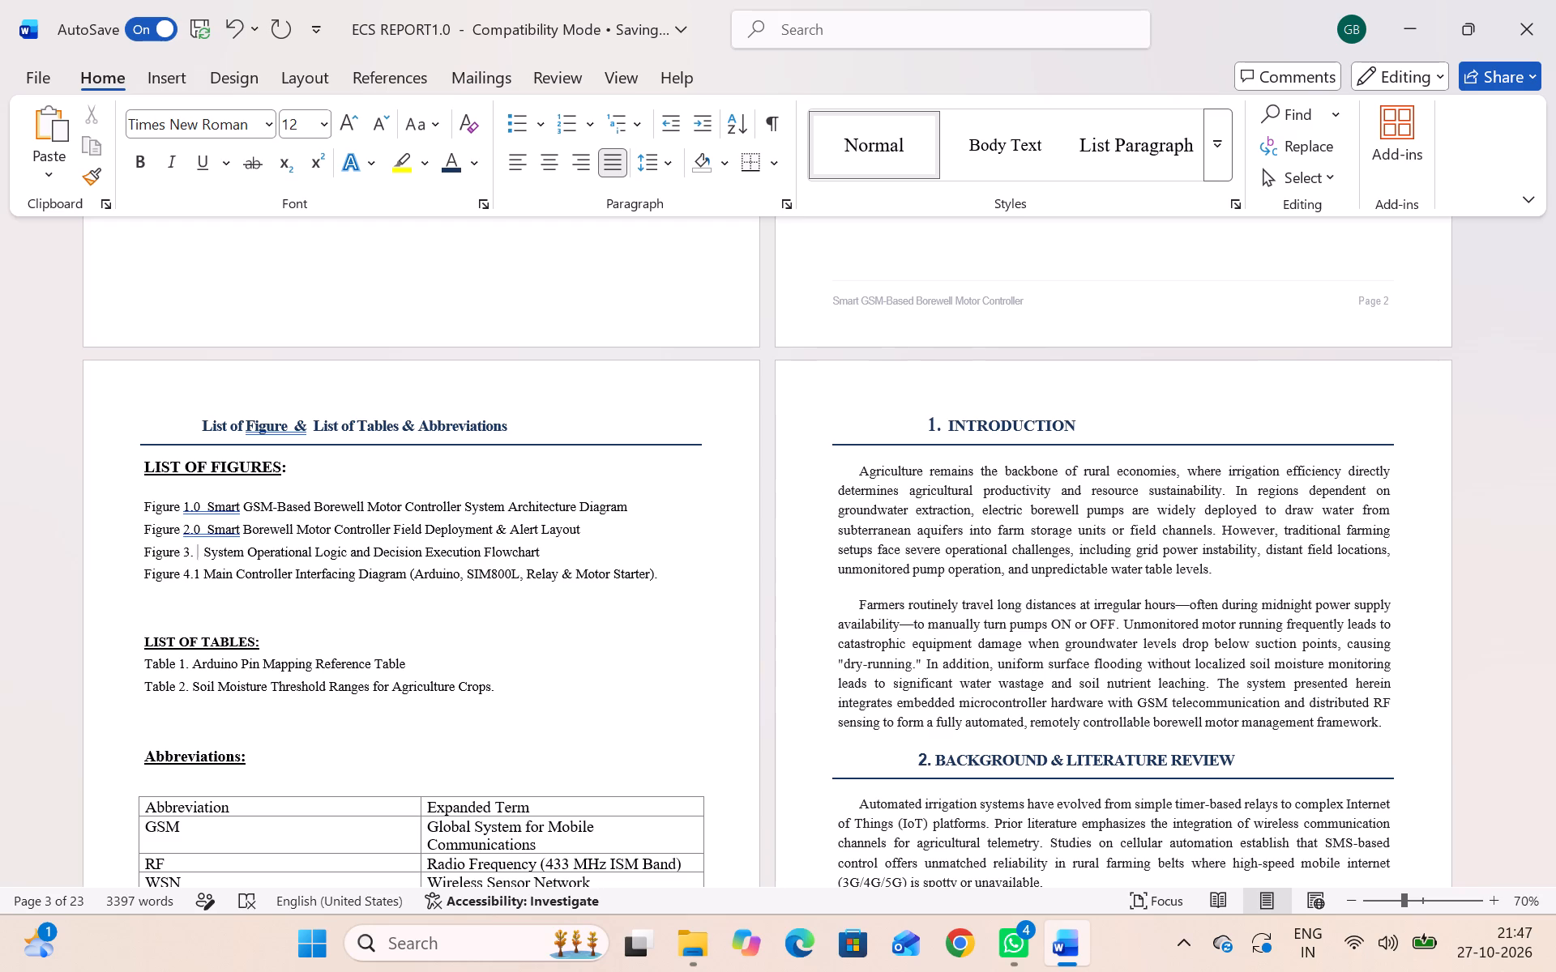
pyautogui.press('BackSpace')
pyautogui.press('0')
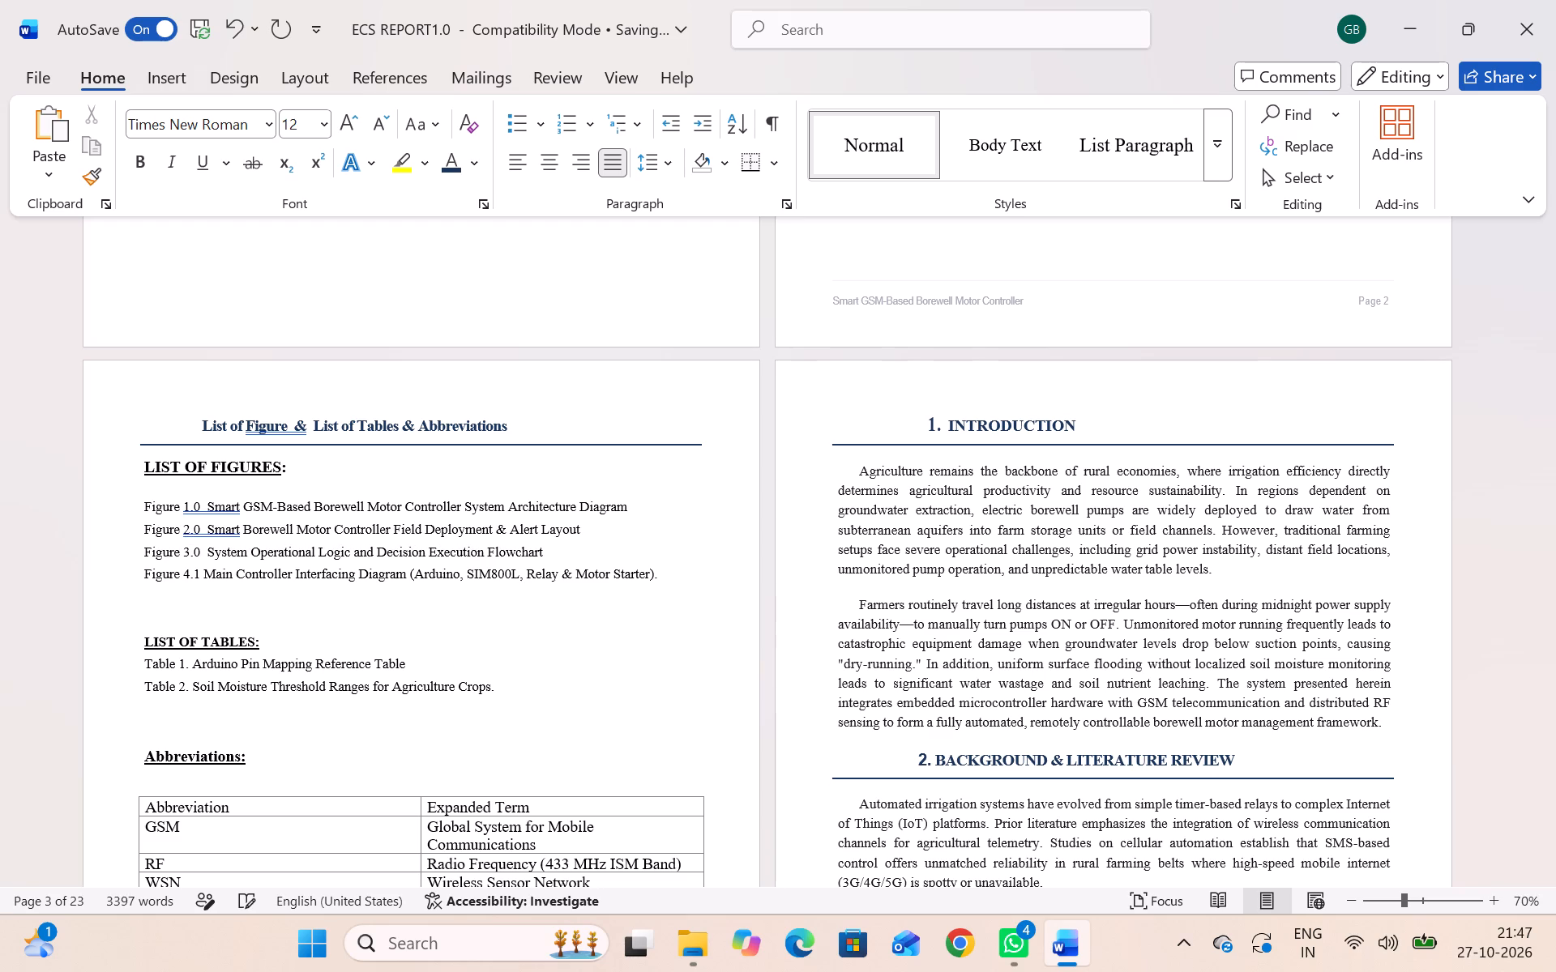
# Add one space between "Figure 3.0" and its title in the list of figures.
pyautogui.click(206, 509)
pyautogui.click(202, 580)
pyautogui.press('Up')
pyautogui.press('space')
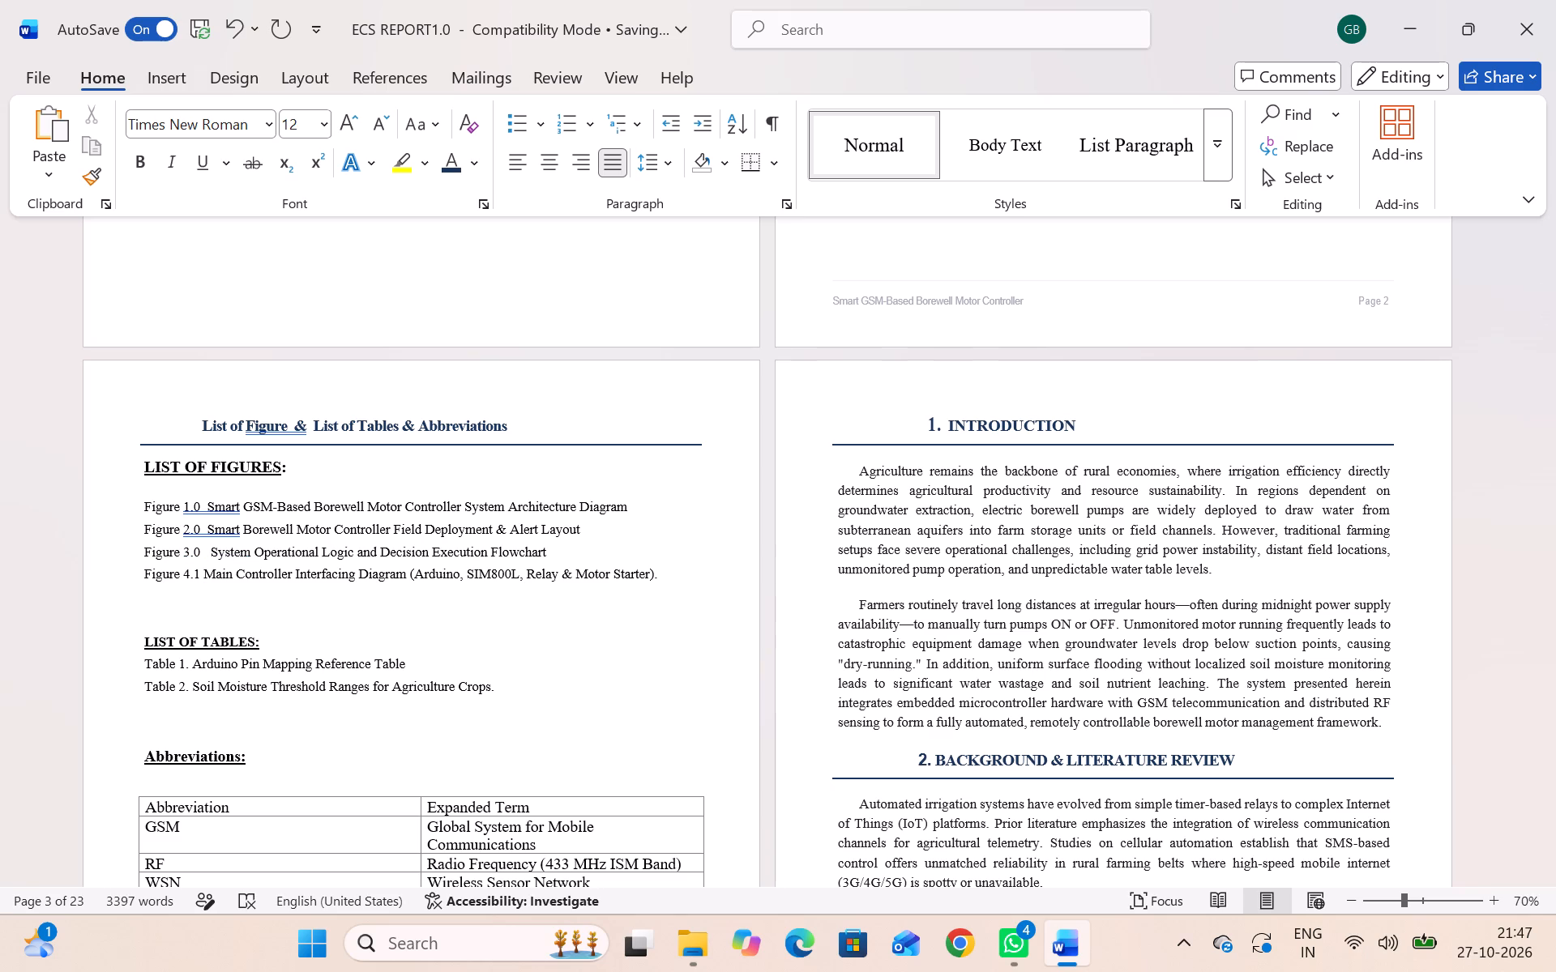
# Add one space before the titles of Figures 2.0 and 1.0 and two before Figure 4.1's title in the list of figures.
pyautogui.press('Up')
pyautogui.press('space')
pyautogui.press('Up')
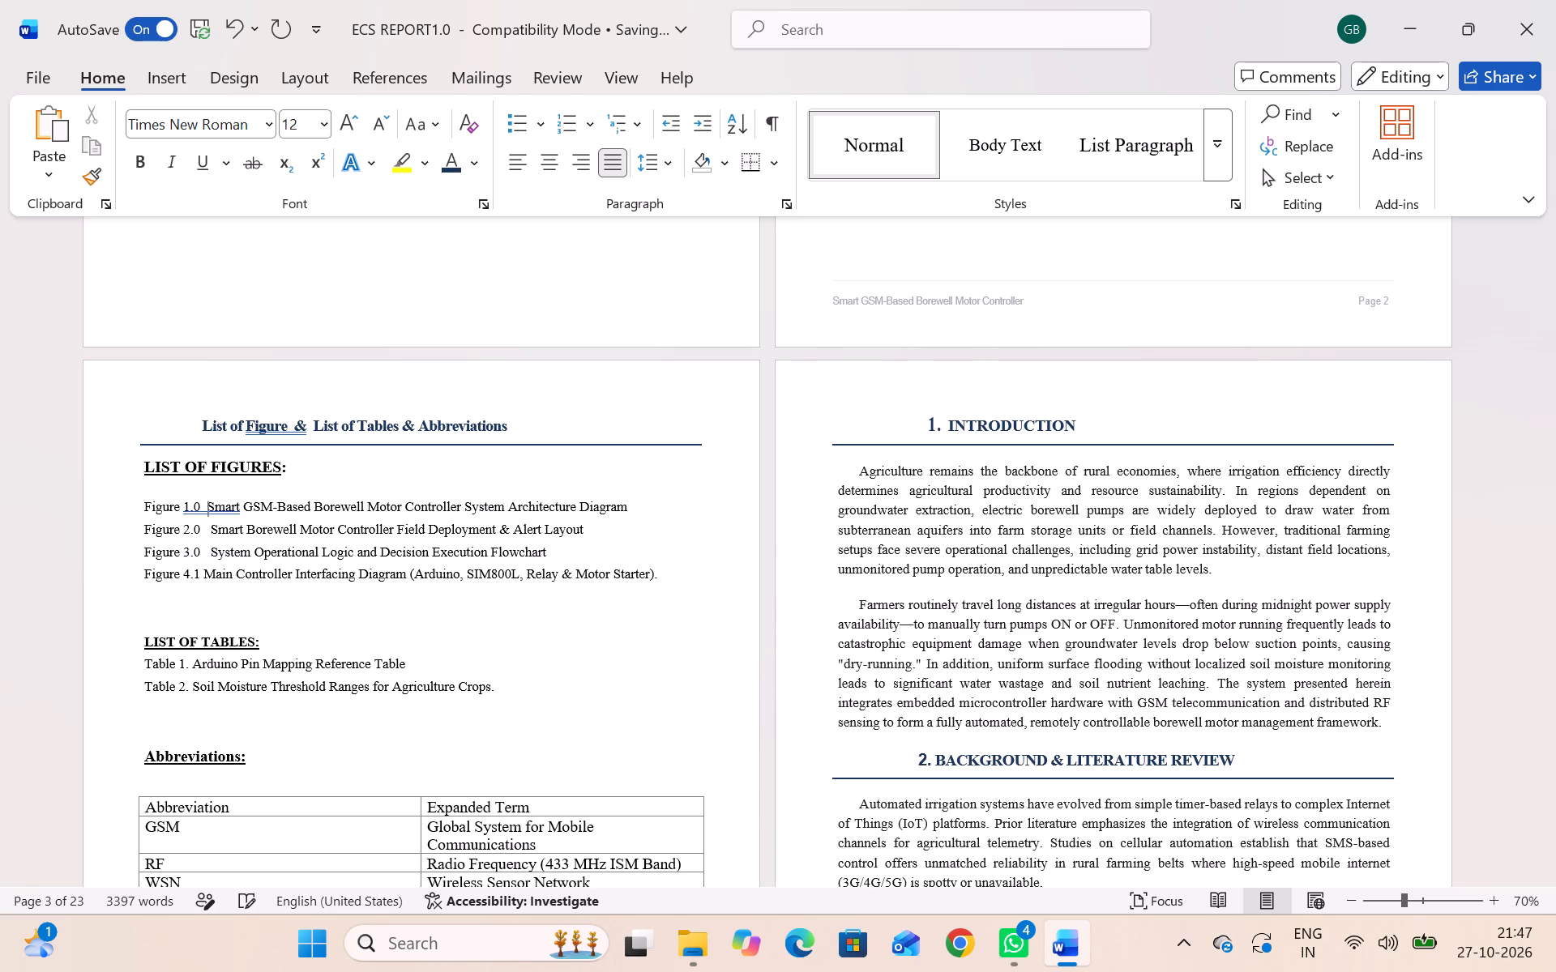
pyautogui.press('space')
pyautogui.press('Down')
pyautogui.press('Down')
pyautogui.press('Down')
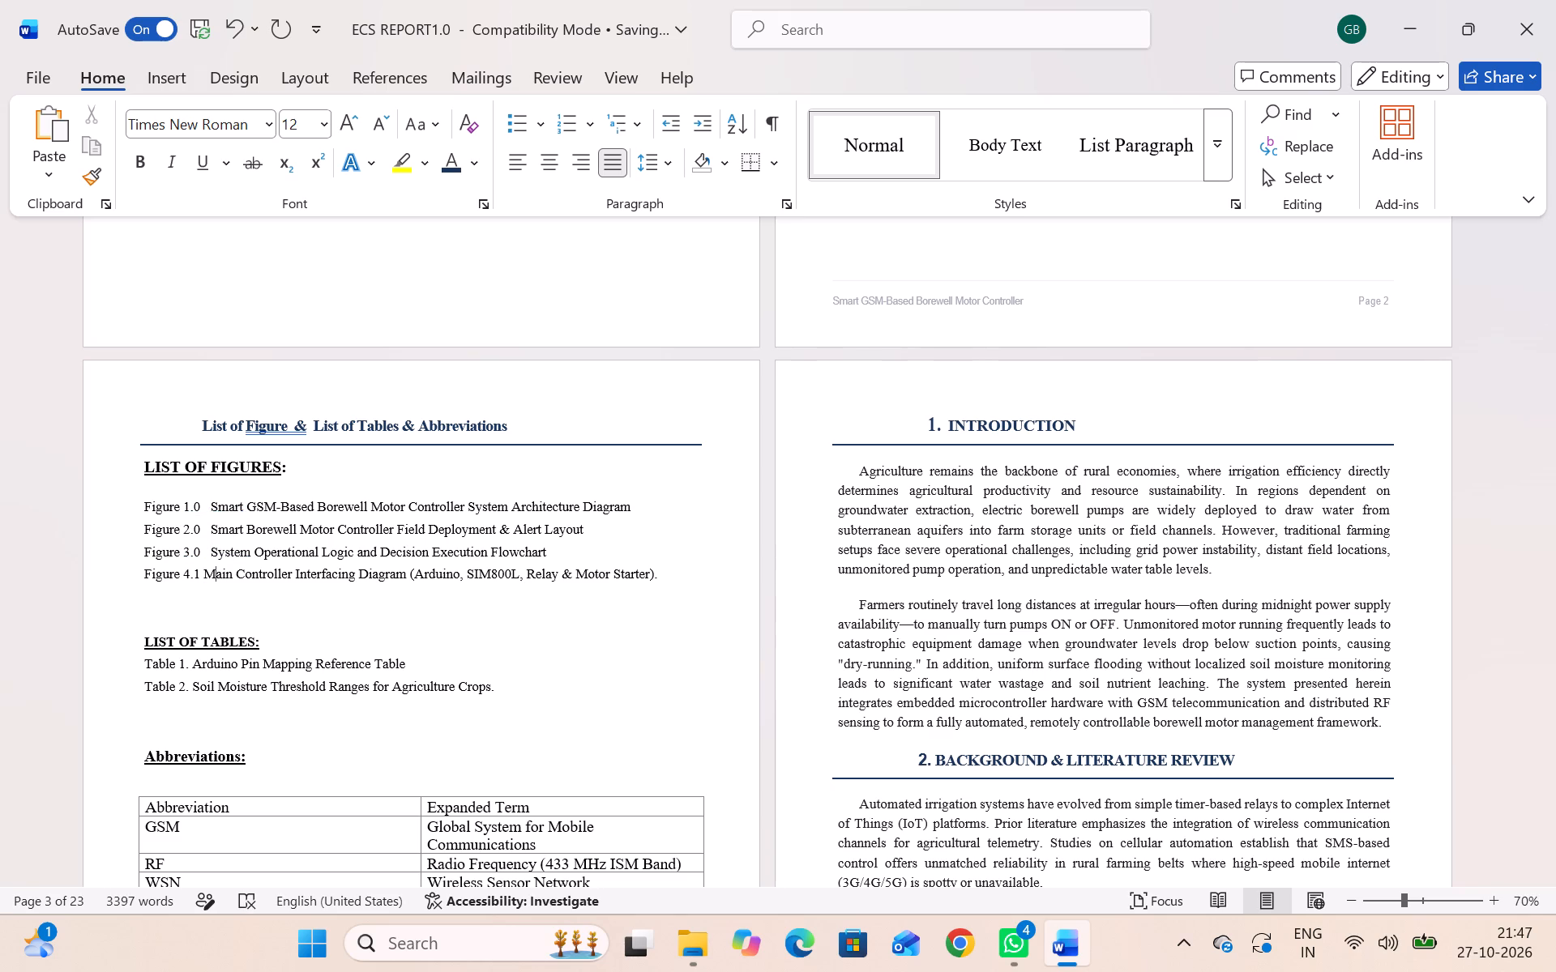
pyautogui.press('Left')
pyautogui.press('space')
pyautogui.press('space')
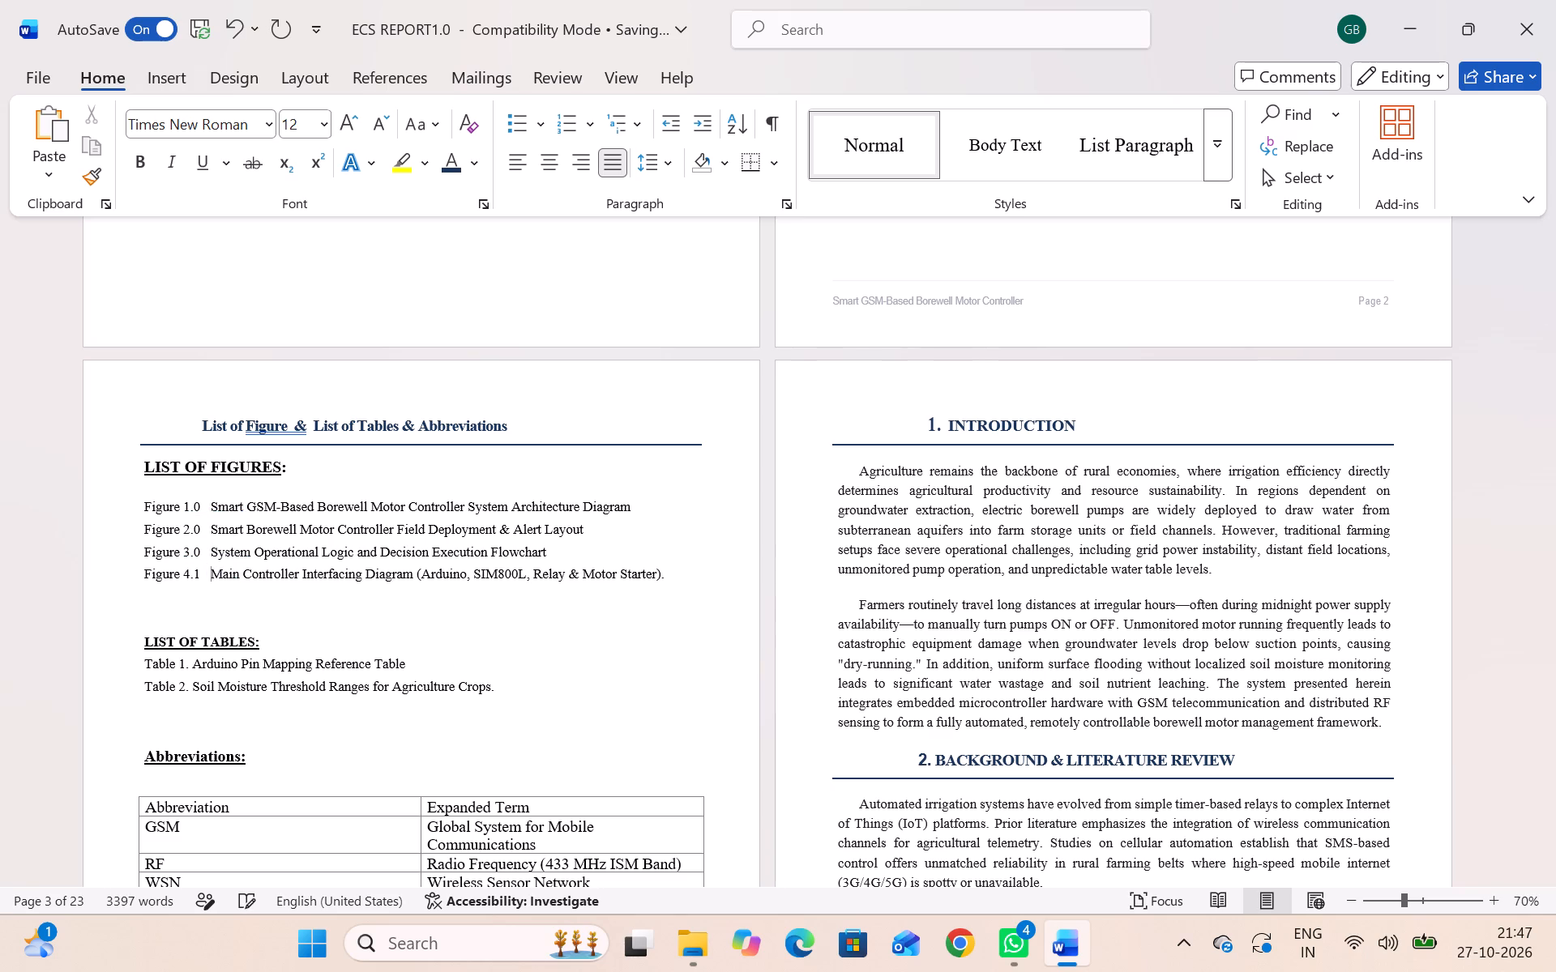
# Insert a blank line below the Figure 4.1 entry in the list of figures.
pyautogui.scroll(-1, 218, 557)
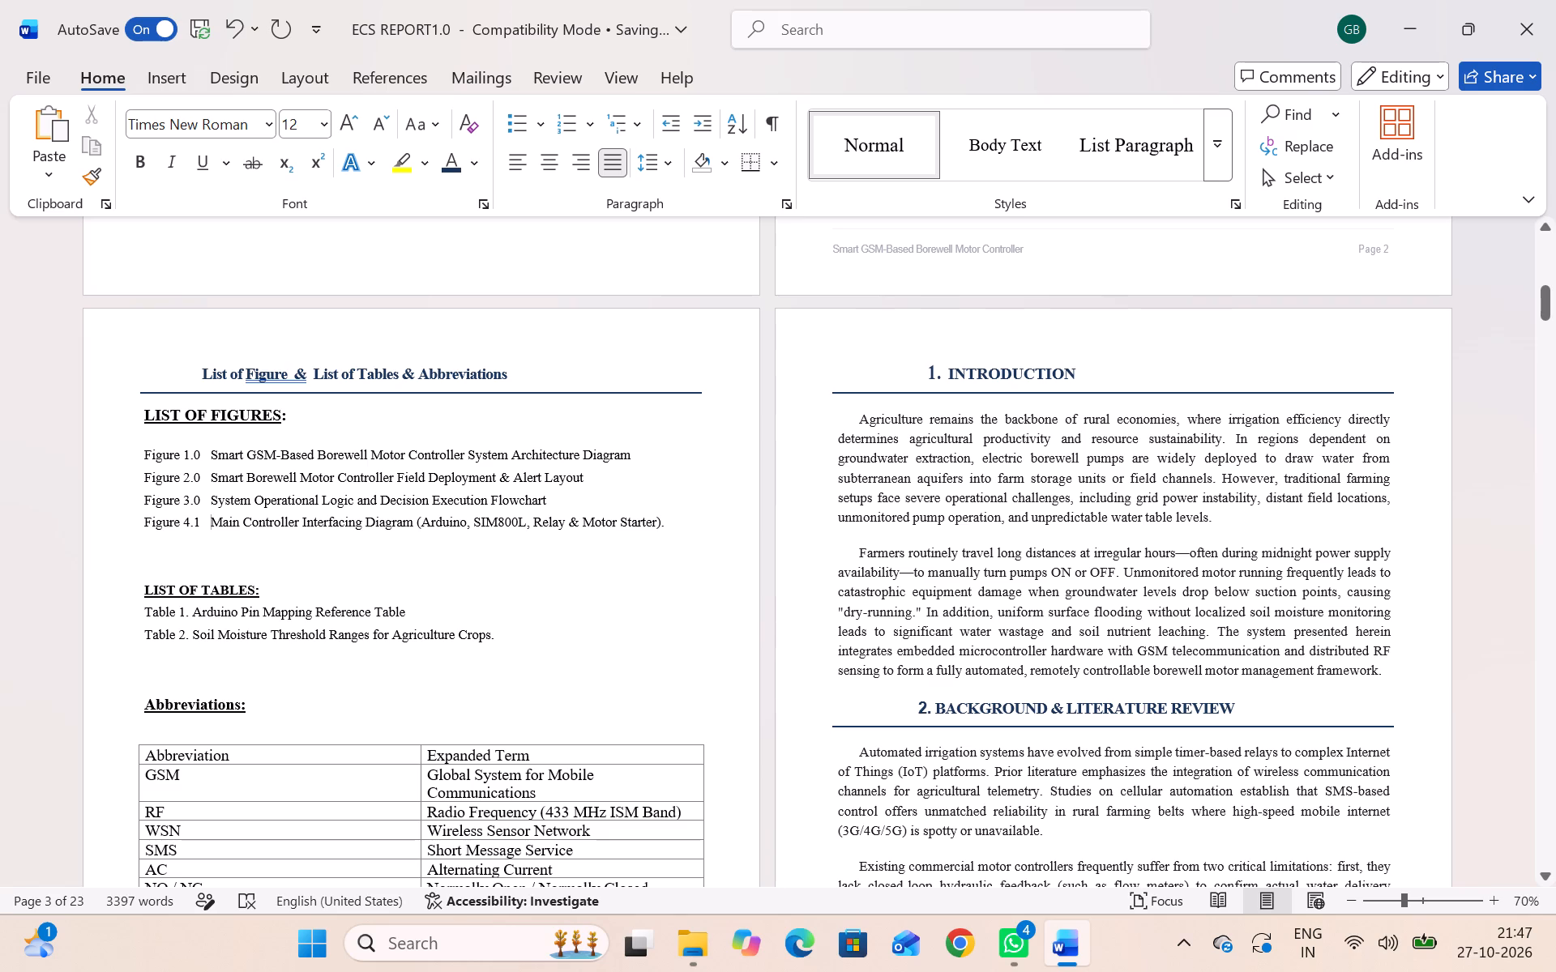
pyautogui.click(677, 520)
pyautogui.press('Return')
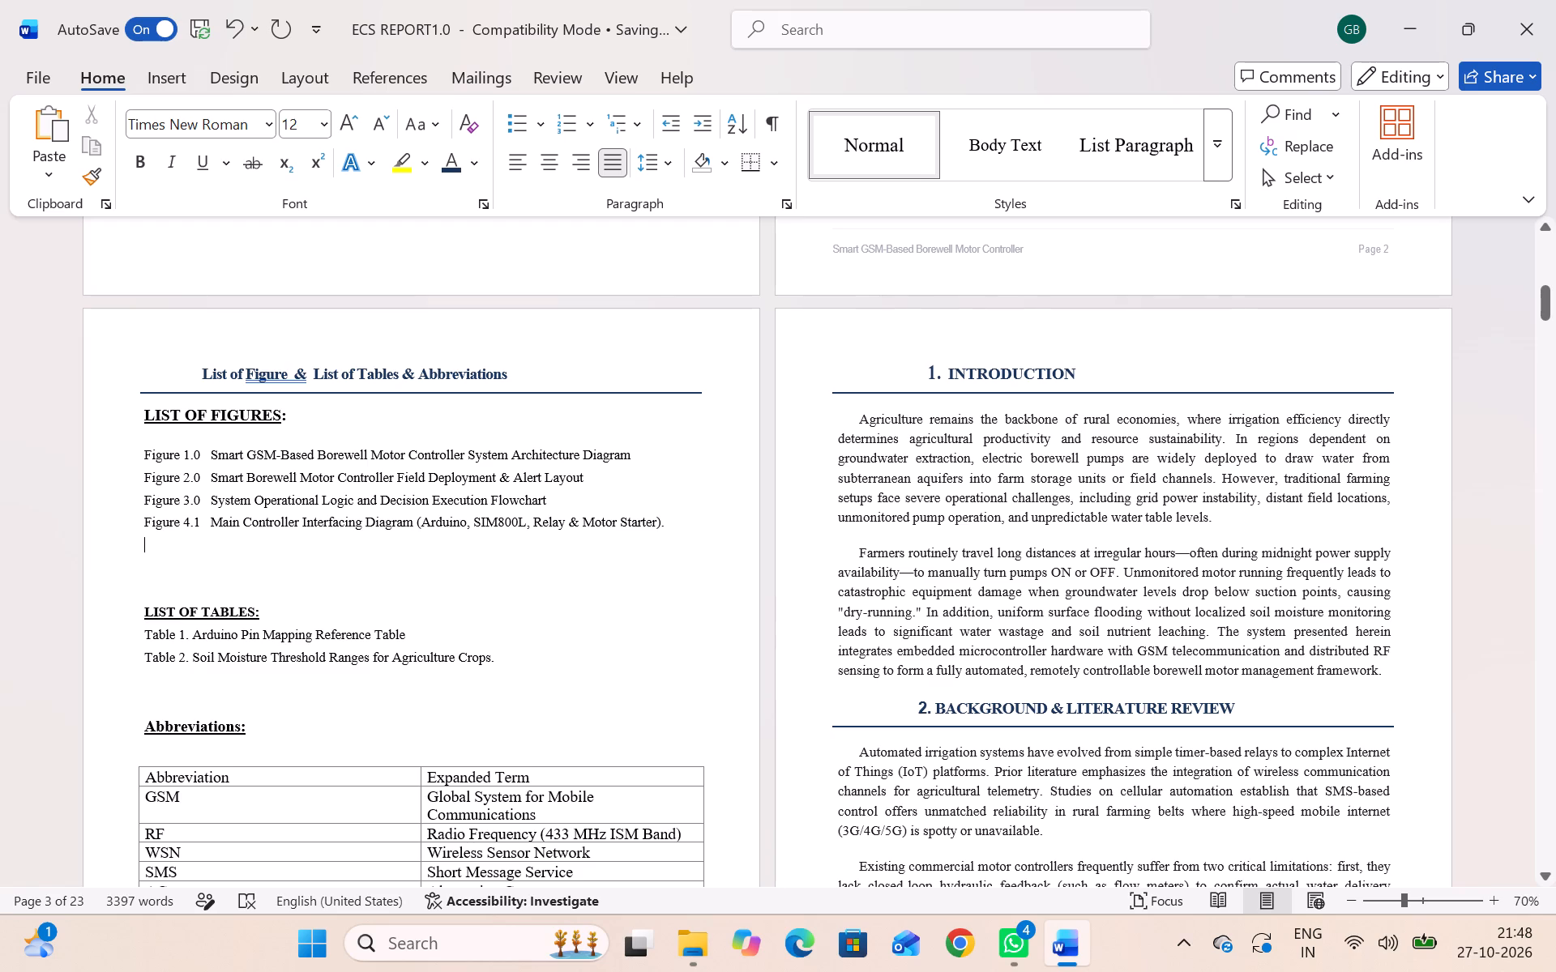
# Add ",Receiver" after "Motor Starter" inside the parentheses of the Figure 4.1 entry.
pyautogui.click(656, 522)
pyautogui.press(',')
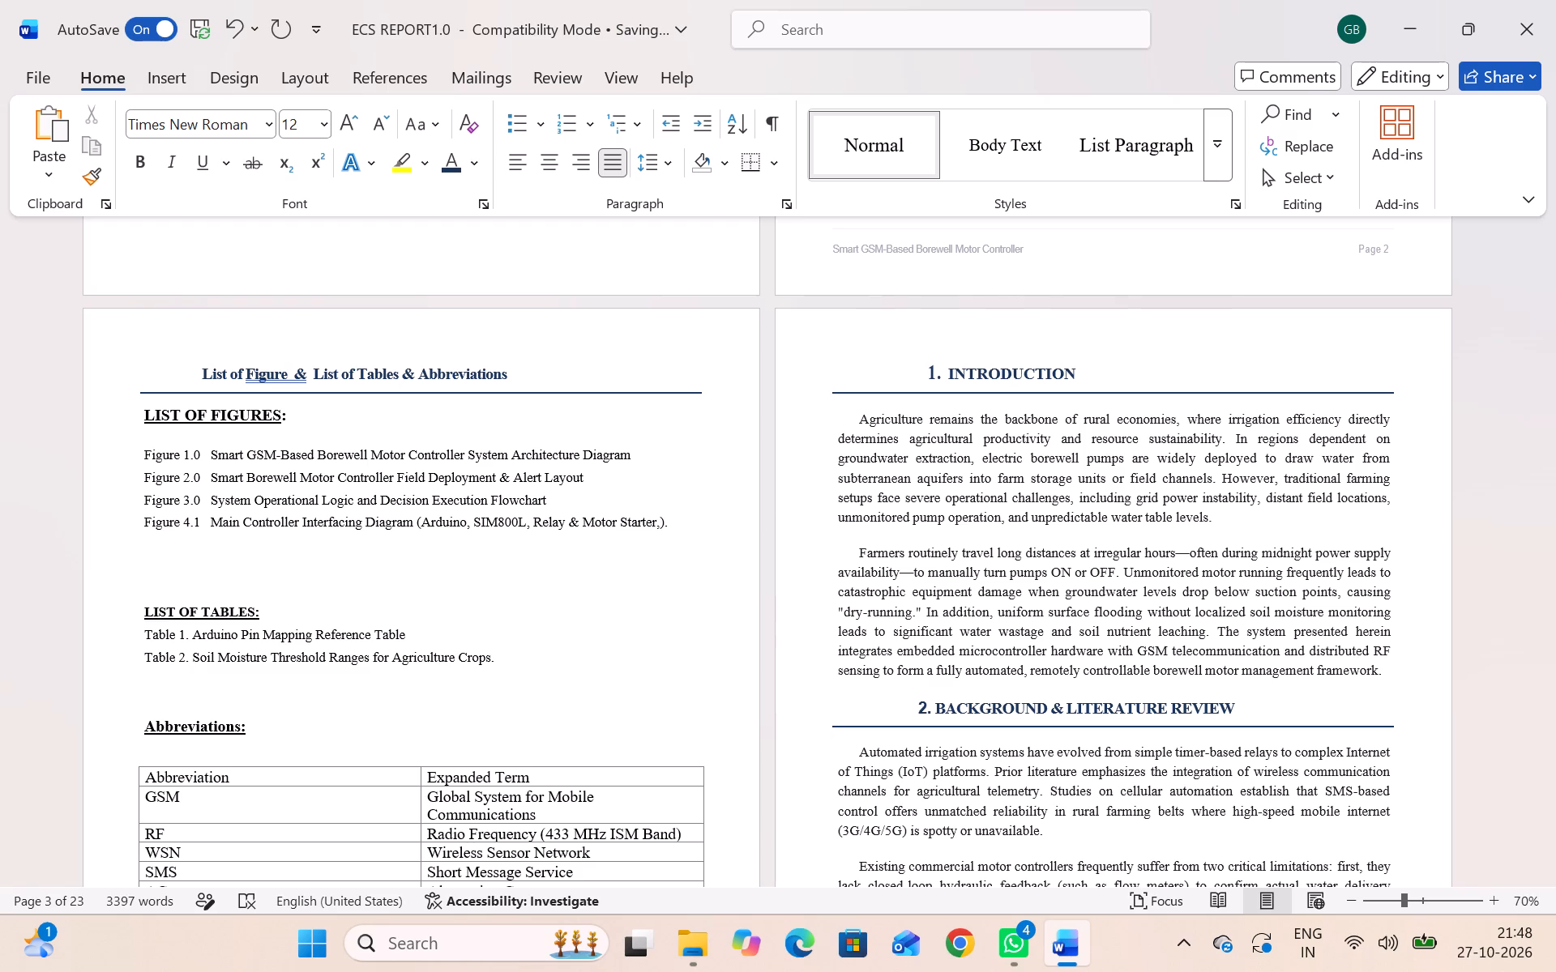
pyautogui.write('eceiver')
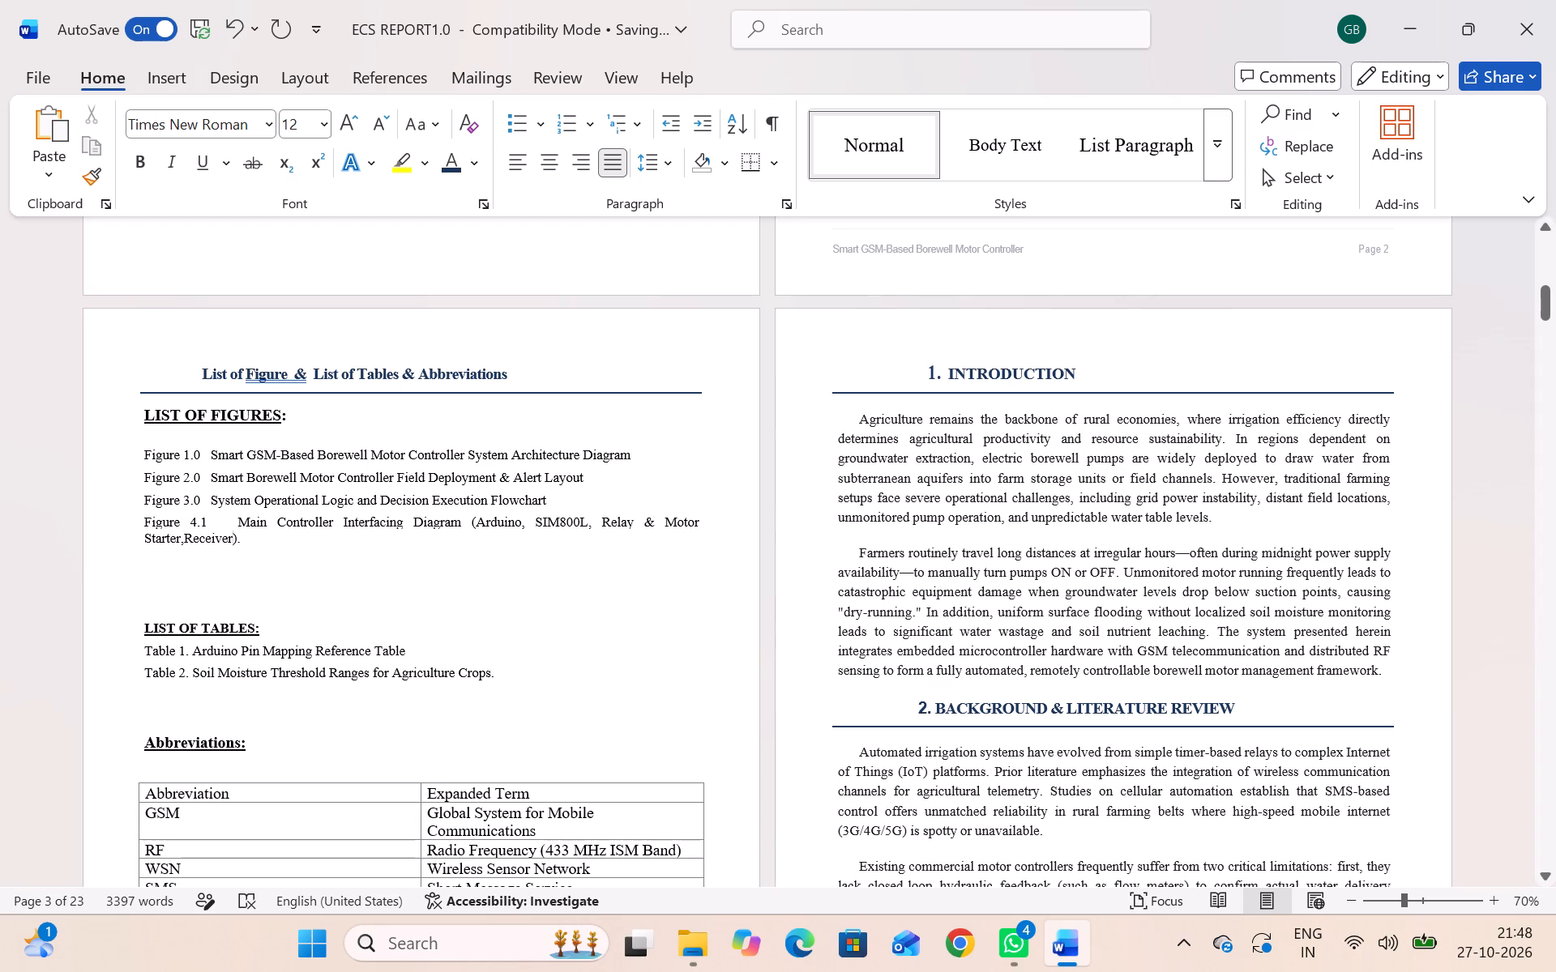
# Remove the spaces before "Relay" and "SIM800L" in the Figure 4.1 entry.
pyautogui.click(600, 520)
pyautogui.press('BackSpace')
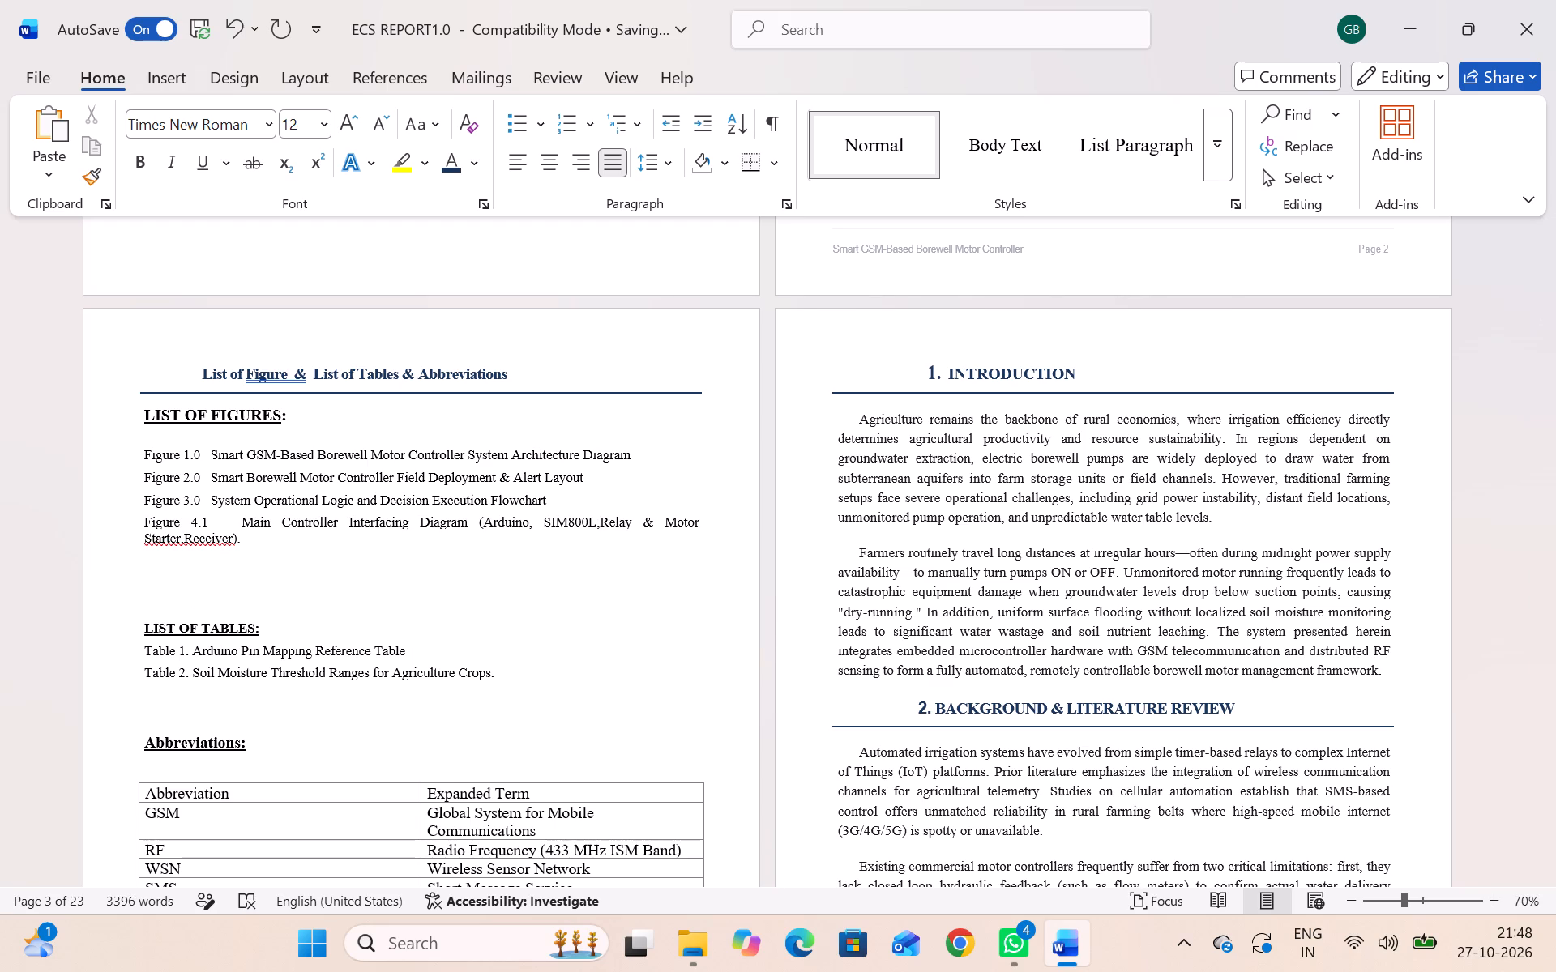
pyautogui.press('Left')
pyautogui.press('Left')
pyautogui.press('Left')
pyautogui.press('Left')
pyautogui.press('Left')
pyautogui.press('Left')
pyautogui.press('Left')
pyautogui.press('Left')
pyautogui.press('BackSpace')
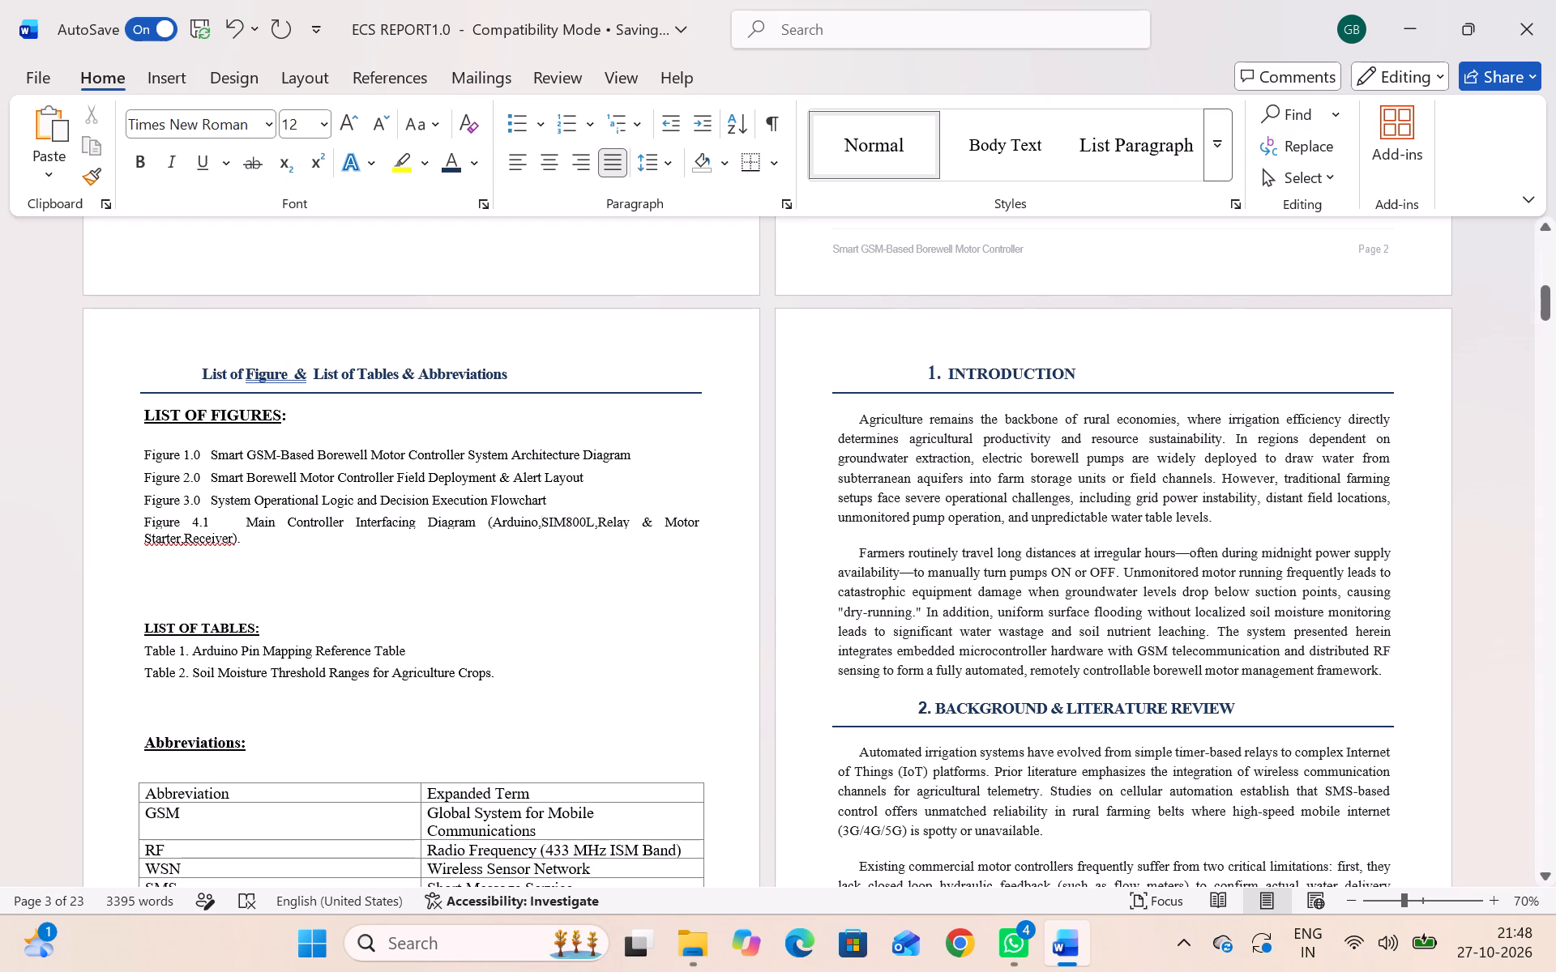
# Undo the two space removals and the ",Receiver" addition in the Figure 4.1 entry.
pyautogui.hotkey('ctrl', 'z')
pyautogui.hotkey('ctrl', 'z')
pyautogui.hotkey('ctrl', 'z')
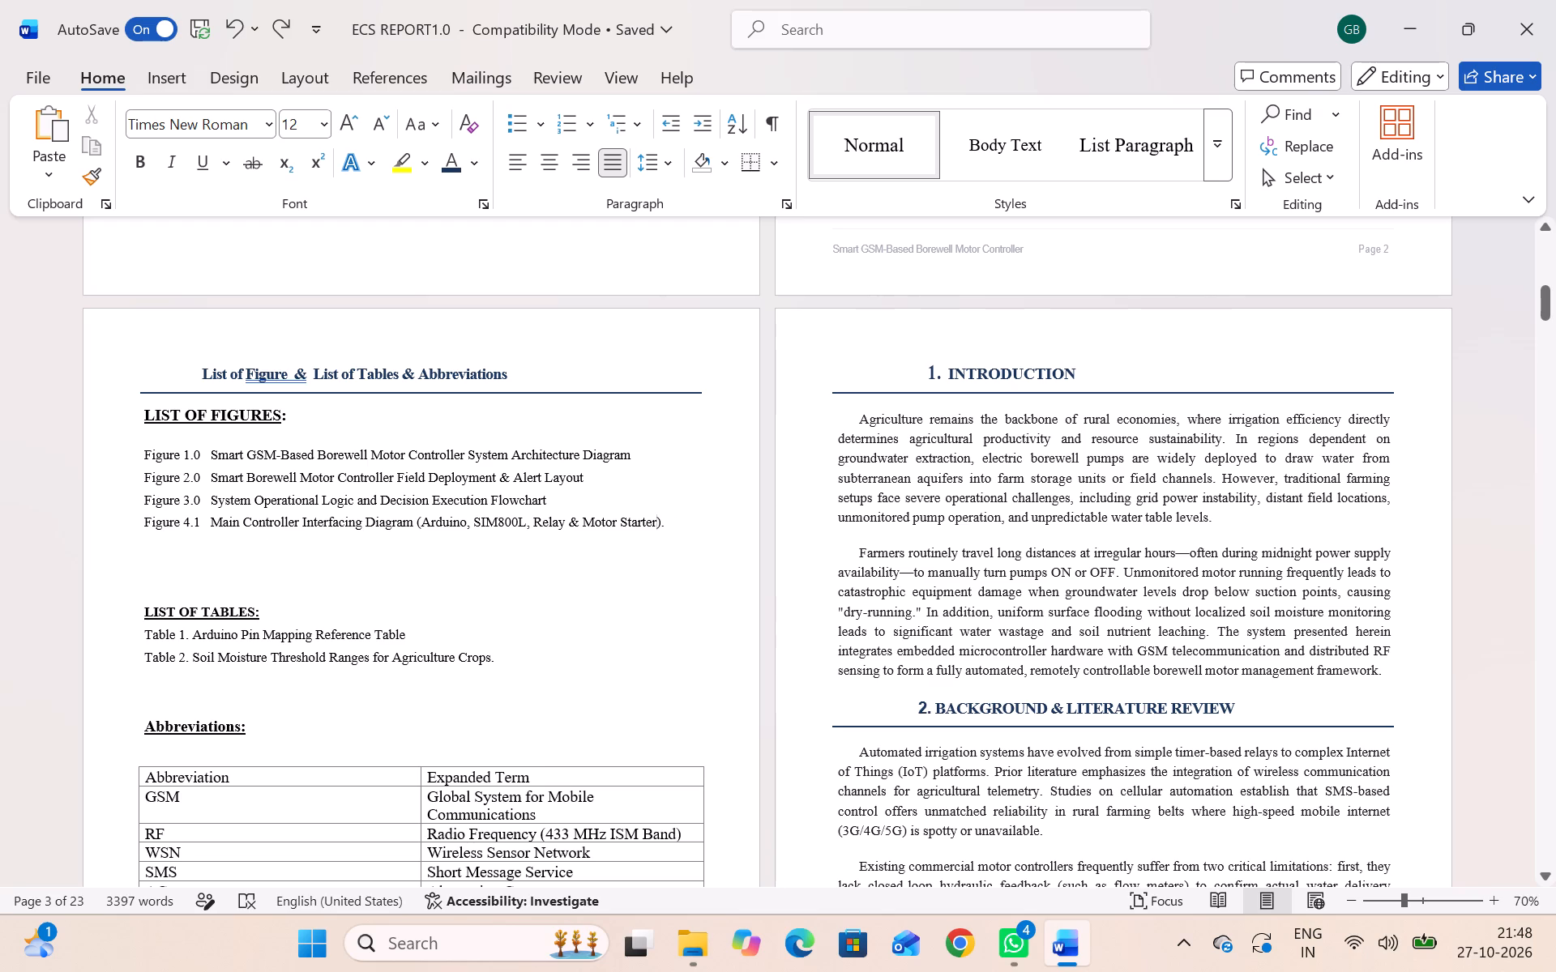
# Replace "& Motor Starter" with a comma directly after "Relay" in the Figure 4.1 entry.
pyautogui.press('BackSpace')
pyautogui.press('BackSpace')
pyautogui.press('BackSpace')
pyautogui.press('BackSpace')
pyautogui.press('BackSpace')
pyautogui.press('BackSpace')
pyautogui.press('BackSpace')
pyautogui.press('BackSpace')
pyautogui.press('BackSpace')
pyautogui.press('BackSpace')
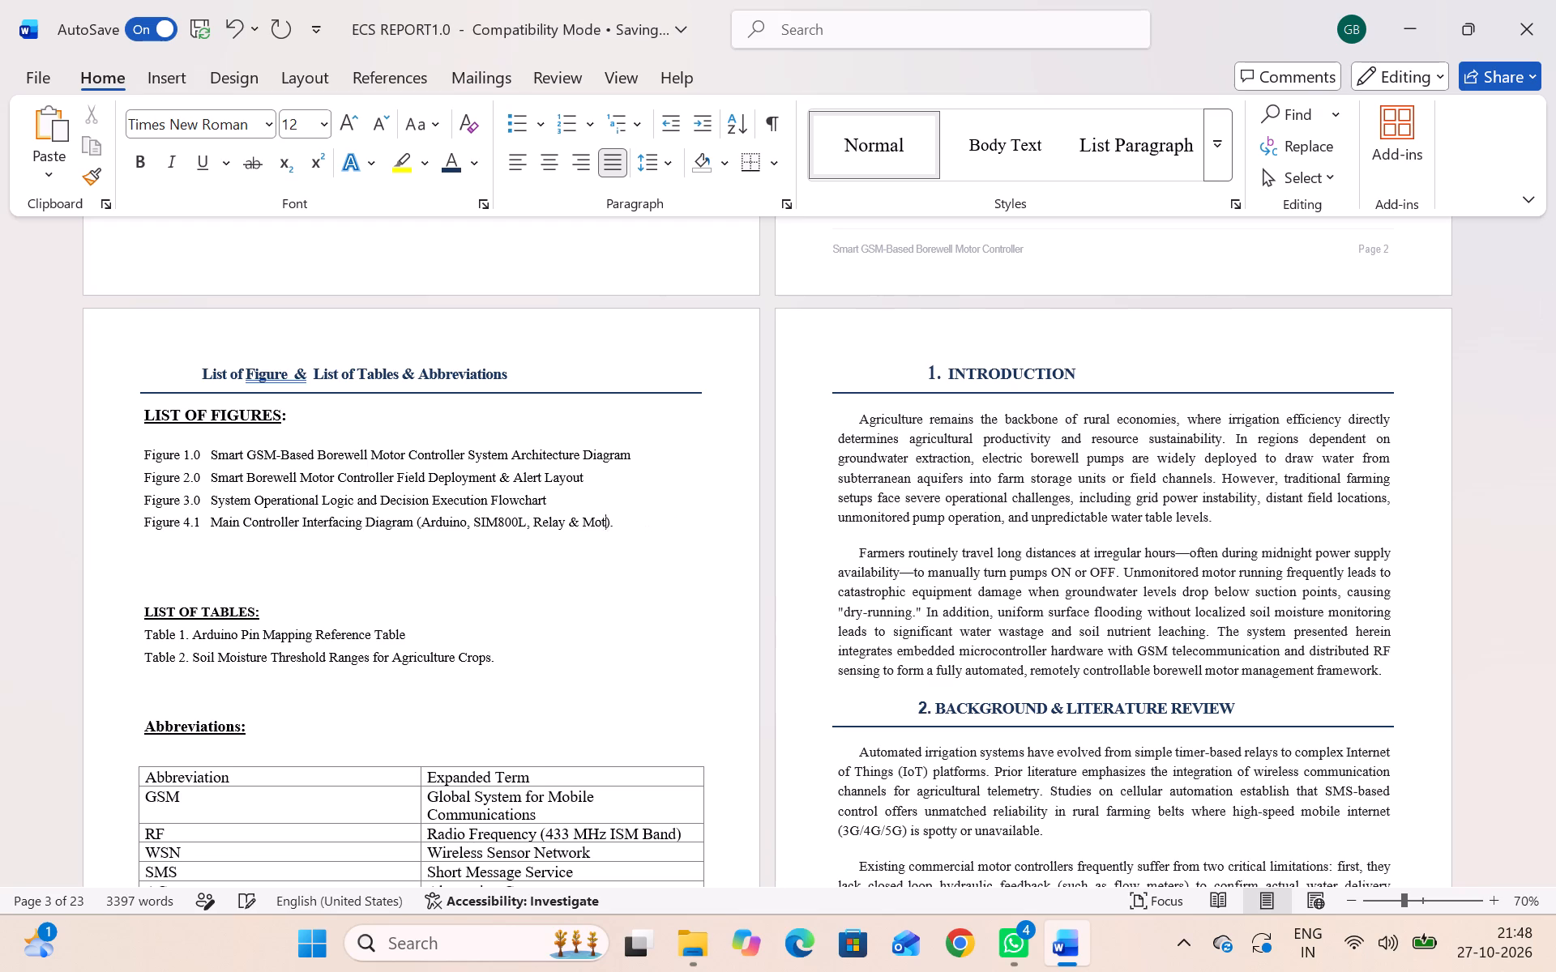
pyautogui.press('BackSpace')
pyautogui.press('BackSpace')
pyautogui.press('BackSpace')
pyautogui.press('BackSpace')
pyautogui.press('BackSpace')
pyautogui.press('BackSpace')
pyautogui.press(',')
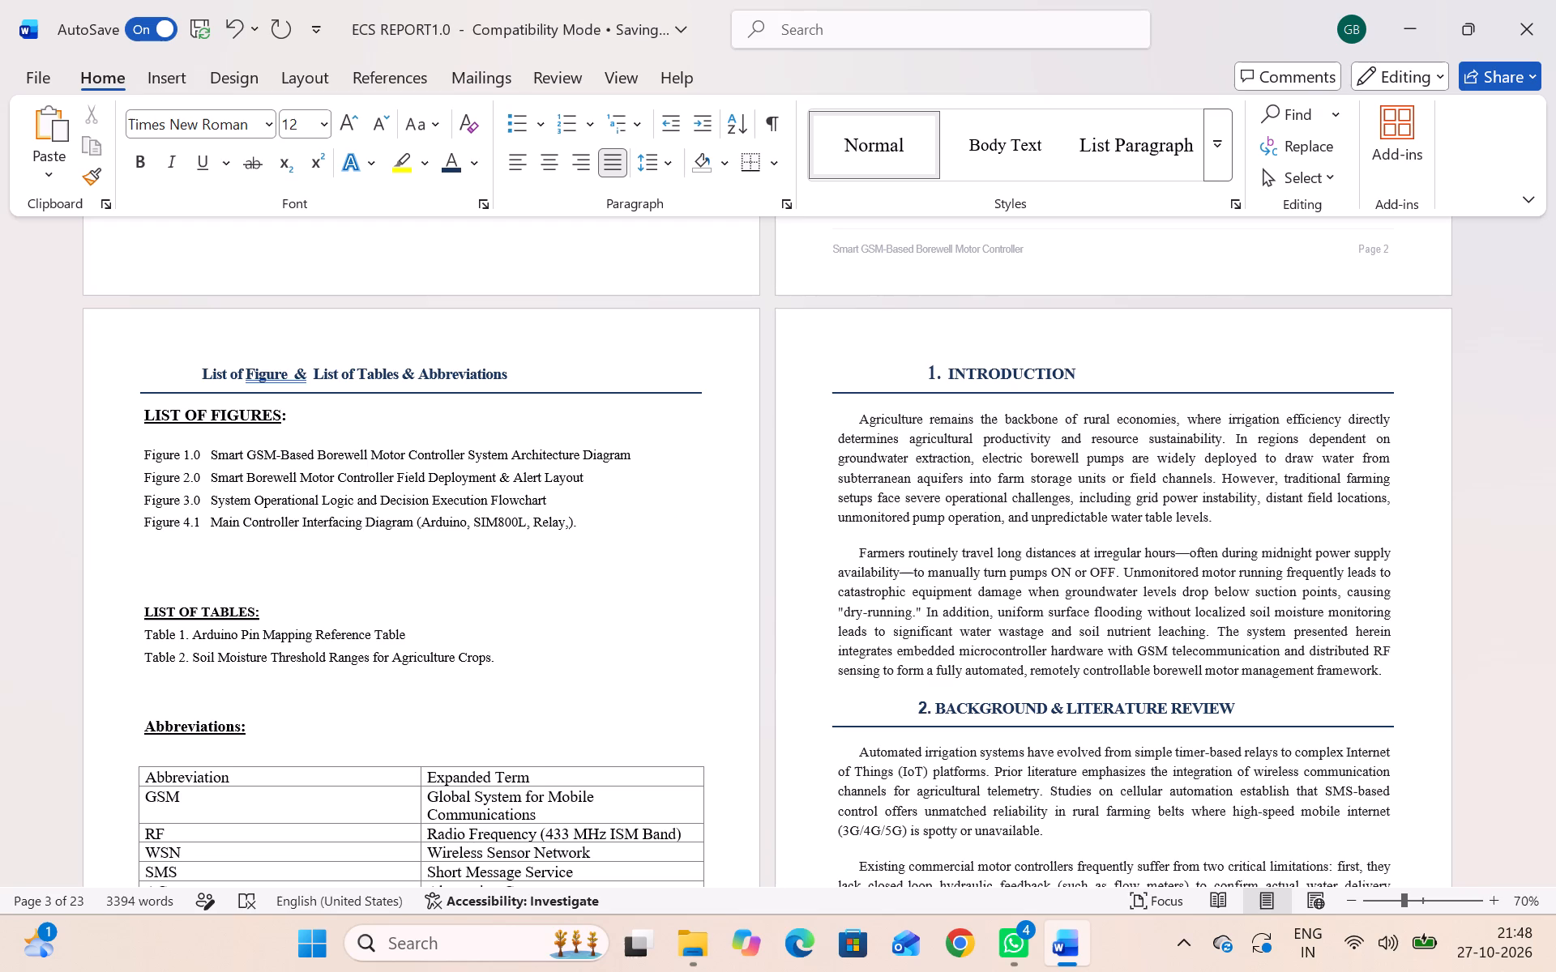
# Add one extra space before "Relay" in the Figure 4.1 entry.
pyautogui.press('Left')
pyautogui.press('Left')
pyautogui.press('Left')
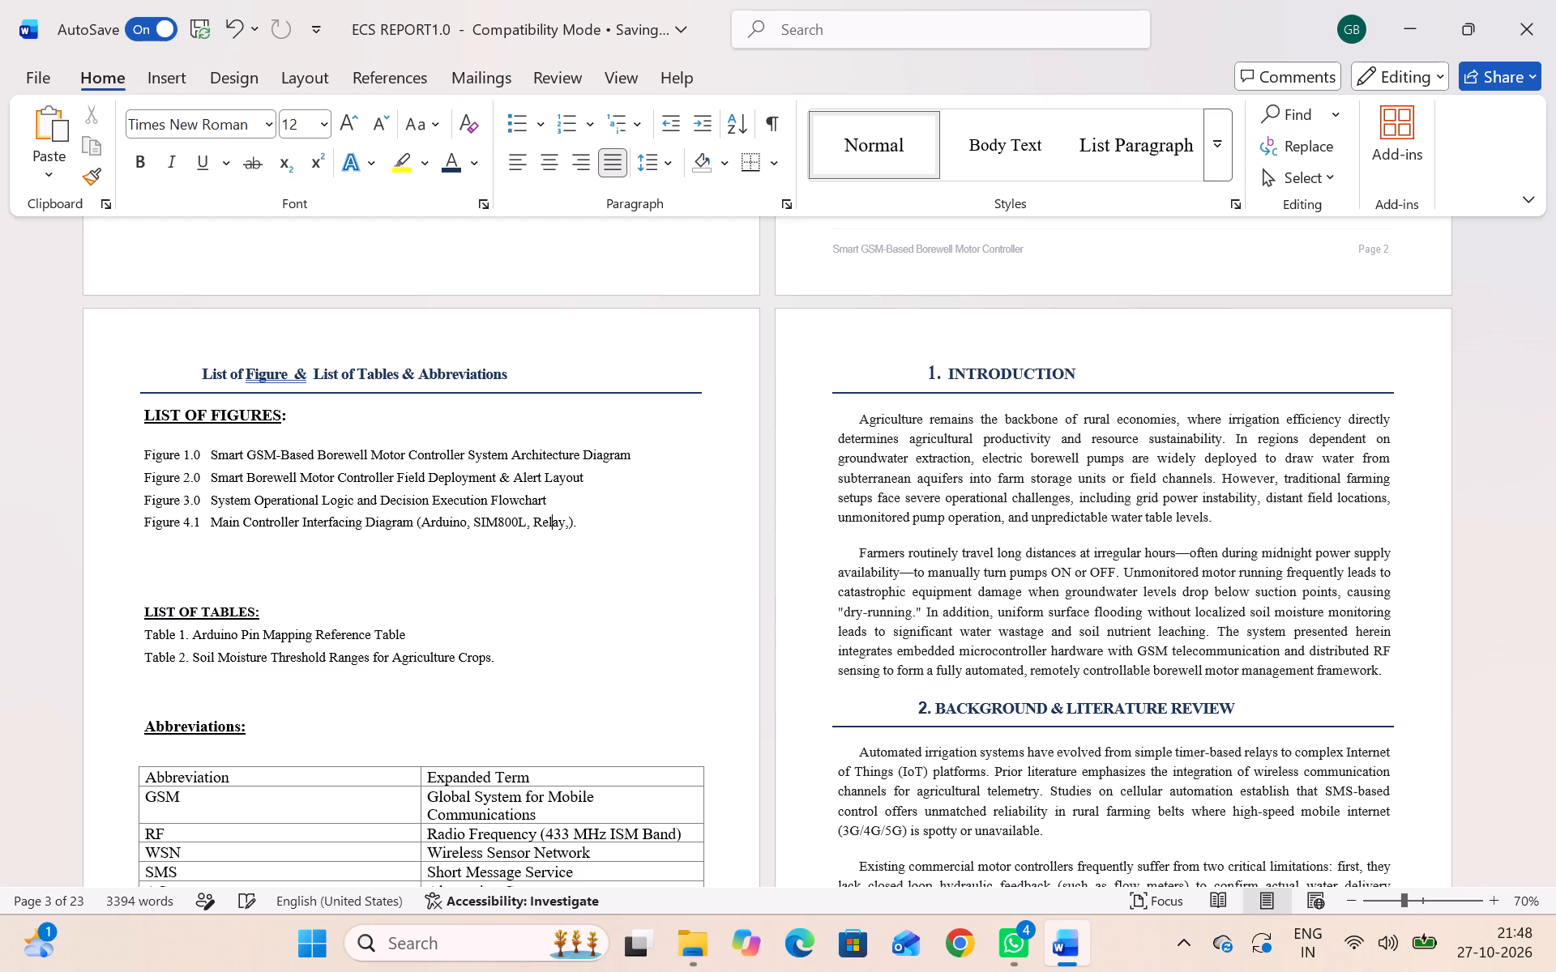
pyautogui.press('Left')
pyautogui.press('Left')
pyautogui.press('Left')
pyautogui.press('space')
# Add a space and "Receiver" after the comma following "Relay" in the Figure 4.1 entry.
pyautogui.press('Right')
pyautogui.press('Right')
pyautogui.press('Right')
pyautogui.press('Right')
pyautogui.press('Right')
pyautogui.press('Right')
pyautogui.press('space')
pyautogui.write('eceiver')
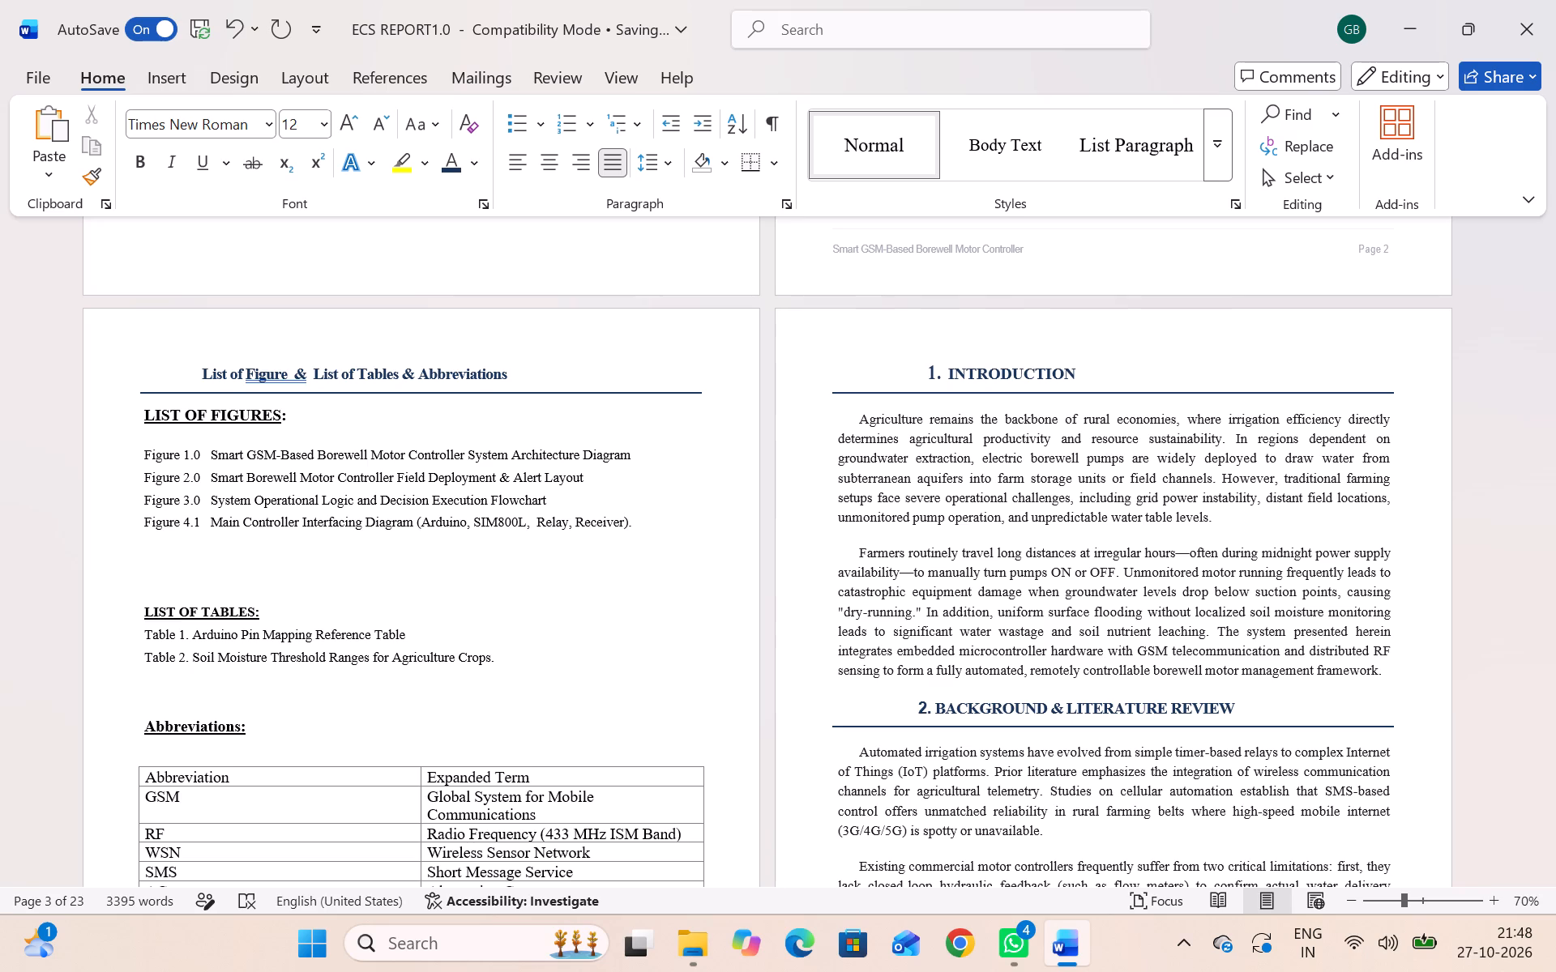
# Remove one blank line between the Figure 4.1 entry and the List of Tables heading.
pyautogui.scroll(-1, 615, 518)
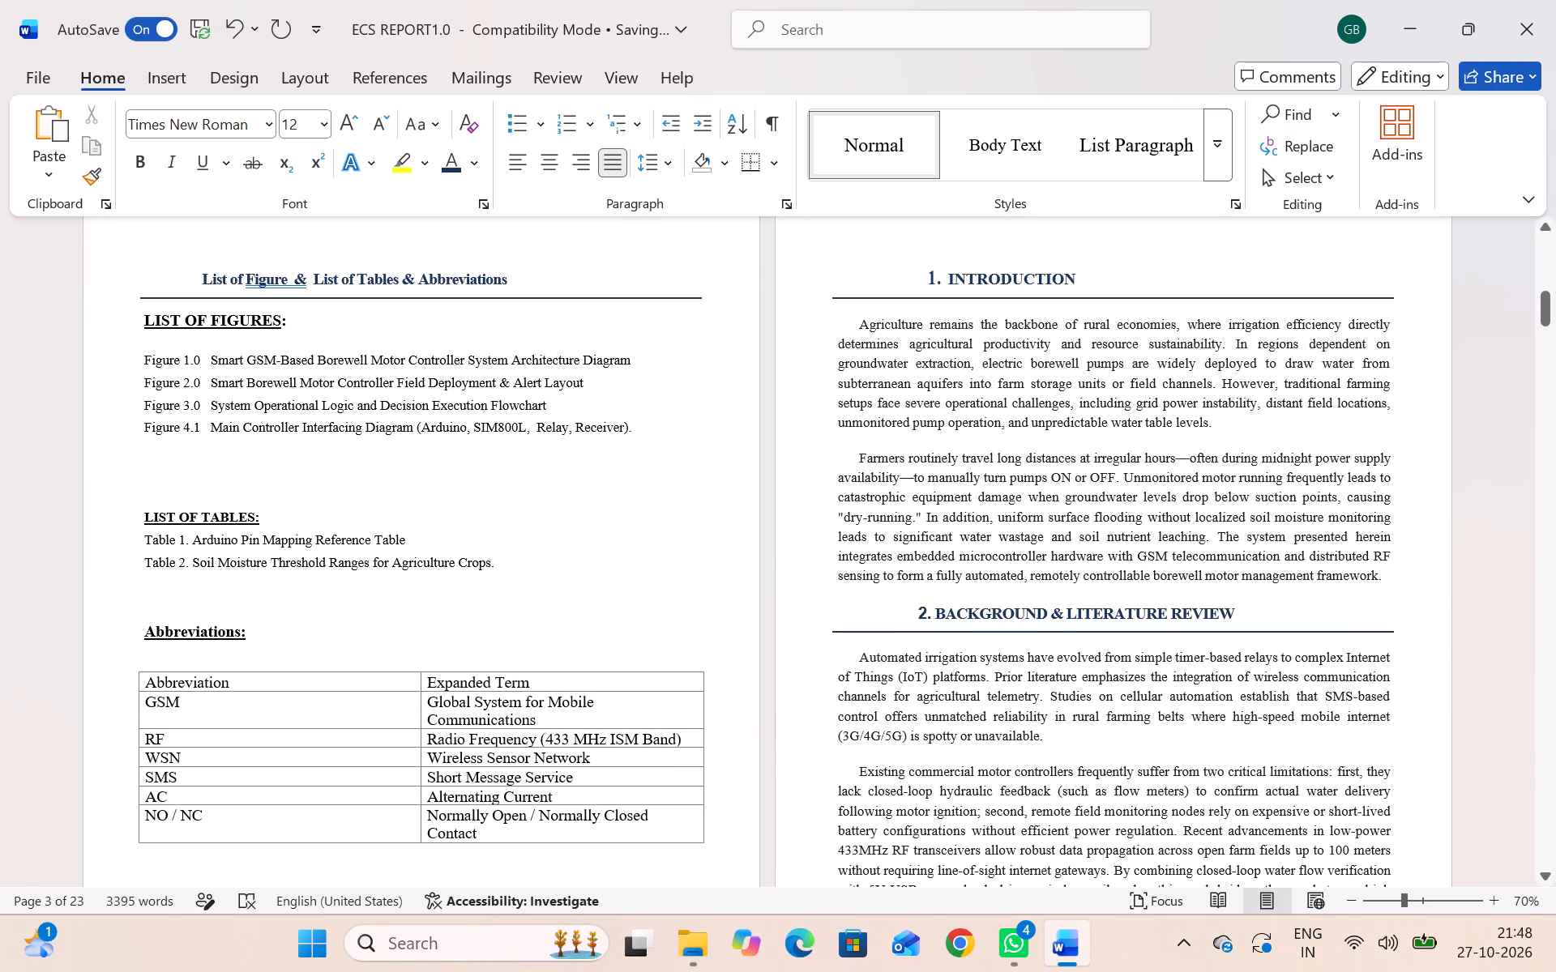
pyautogui.click(655, 429)
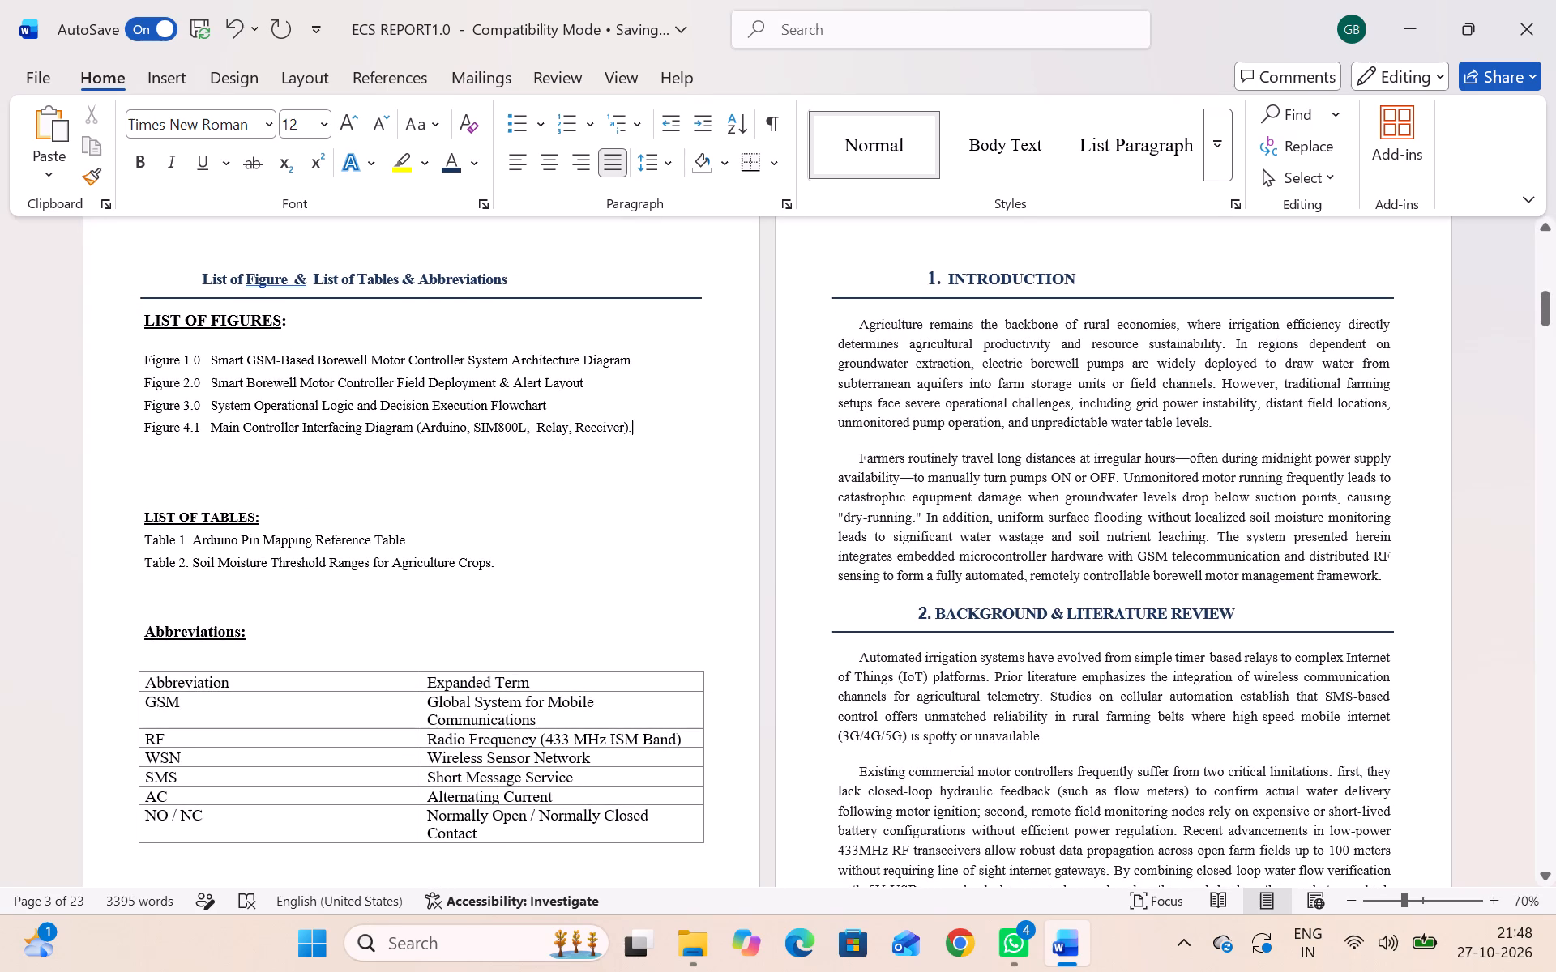
pyautogui.press('Return')
pyautogui.press('BackSpace')
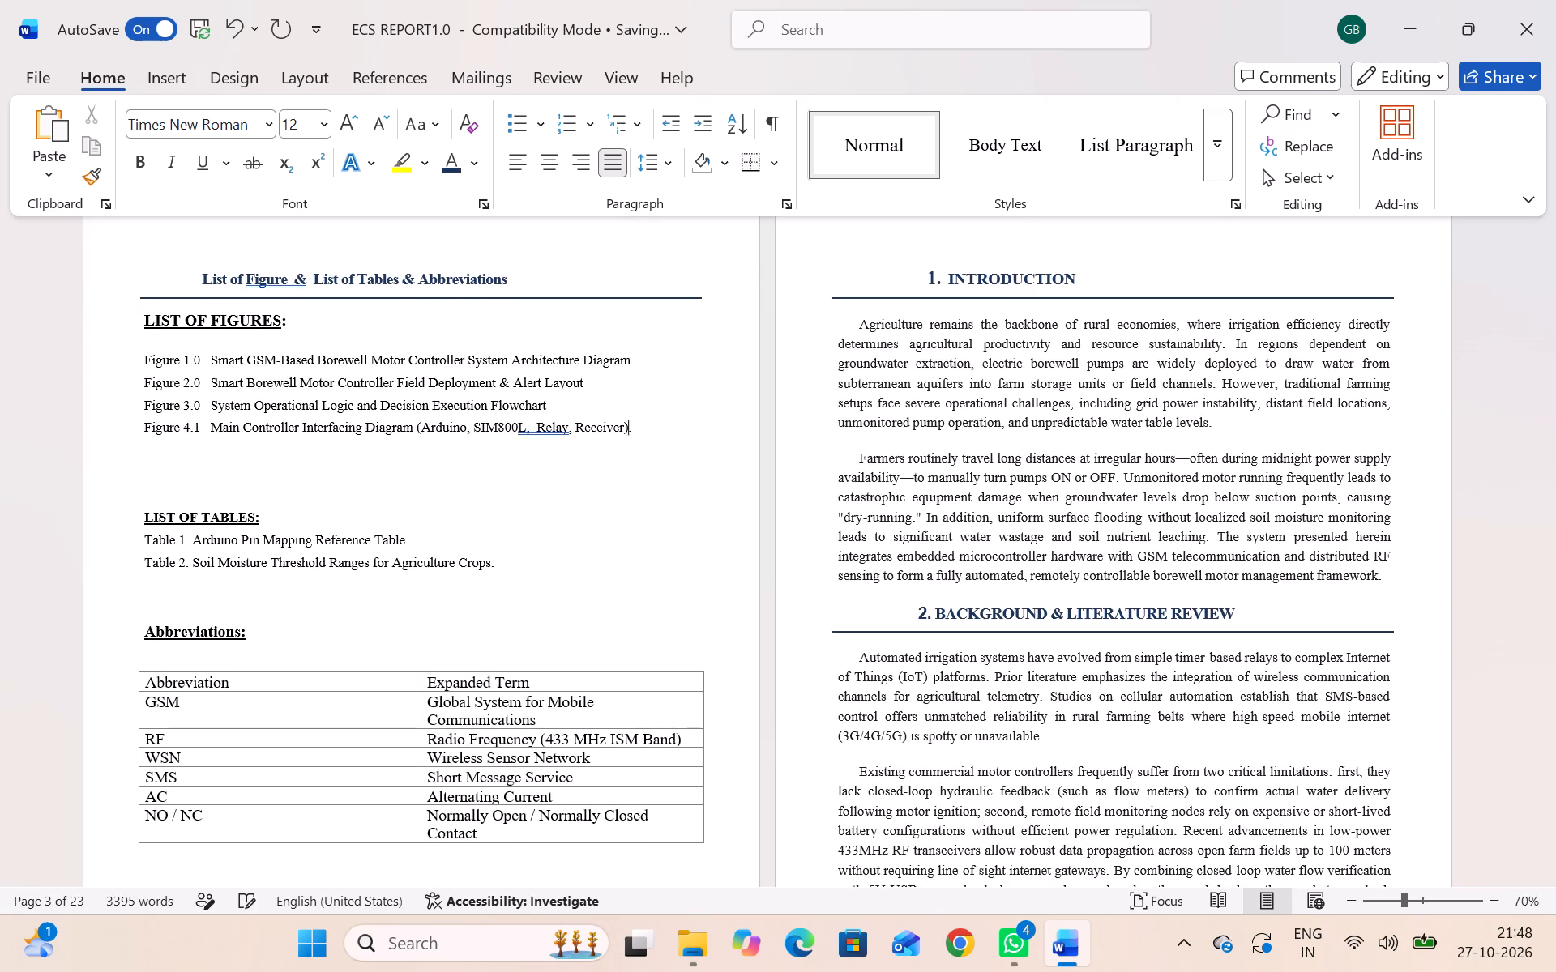
pyautogui.press('Down')
pyautogui.press('BackSpace')
pyautogui.press('Down')
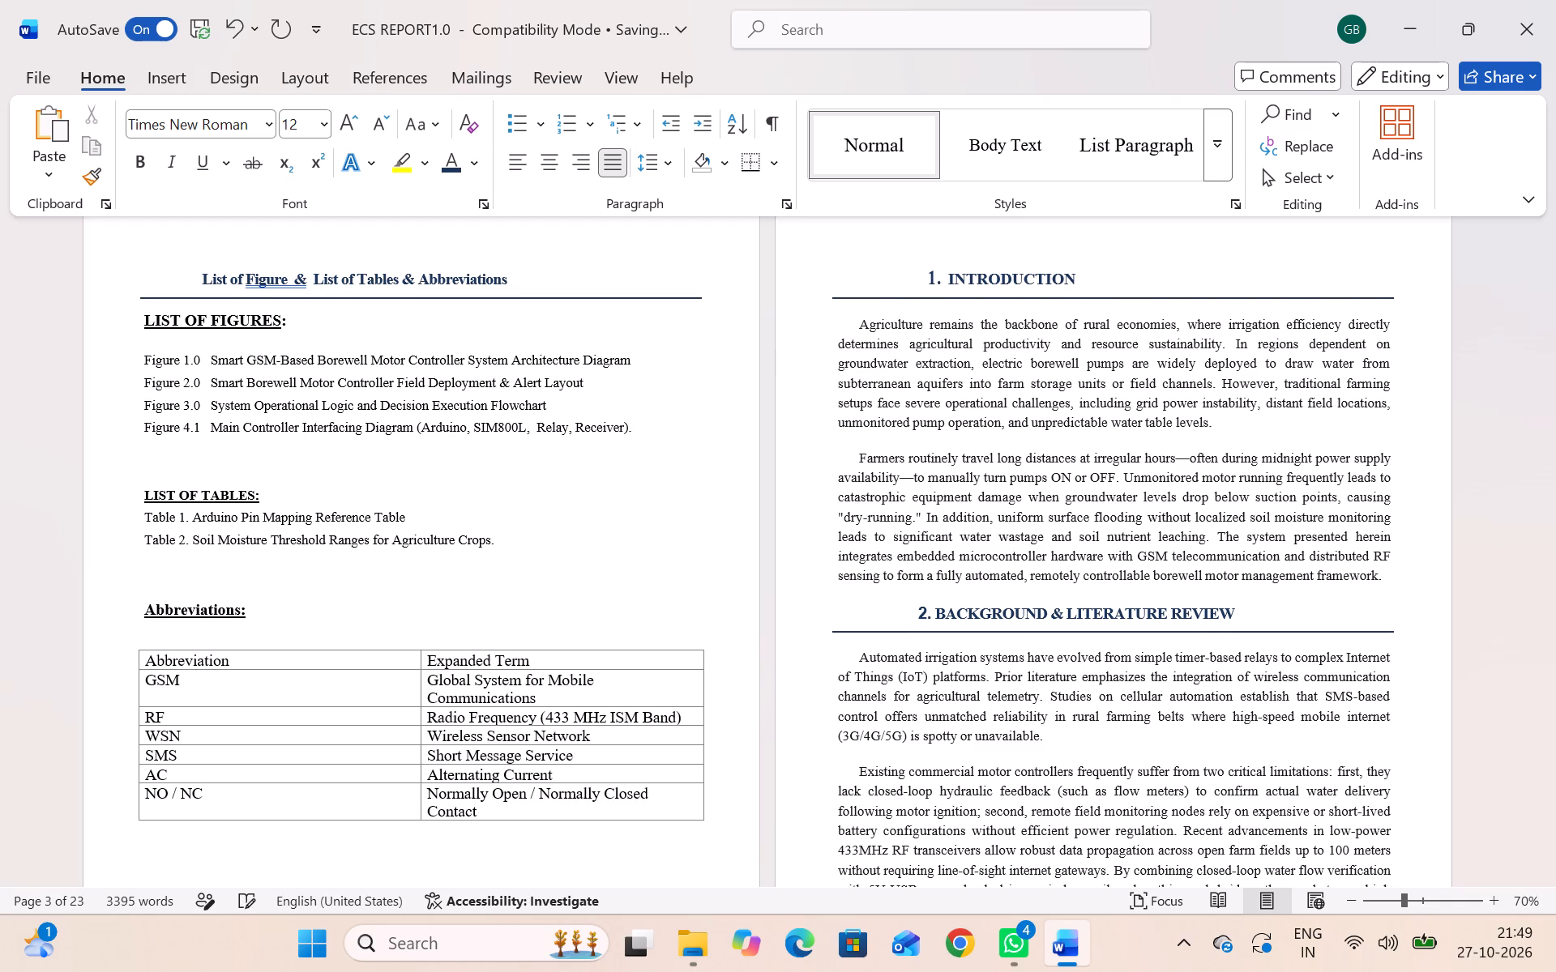
# Copy the "Figure 4.1" label onto the blank line below it and renumber the copy as Figure 4.2.
pyautogui.scroll(-1, 655, 429)
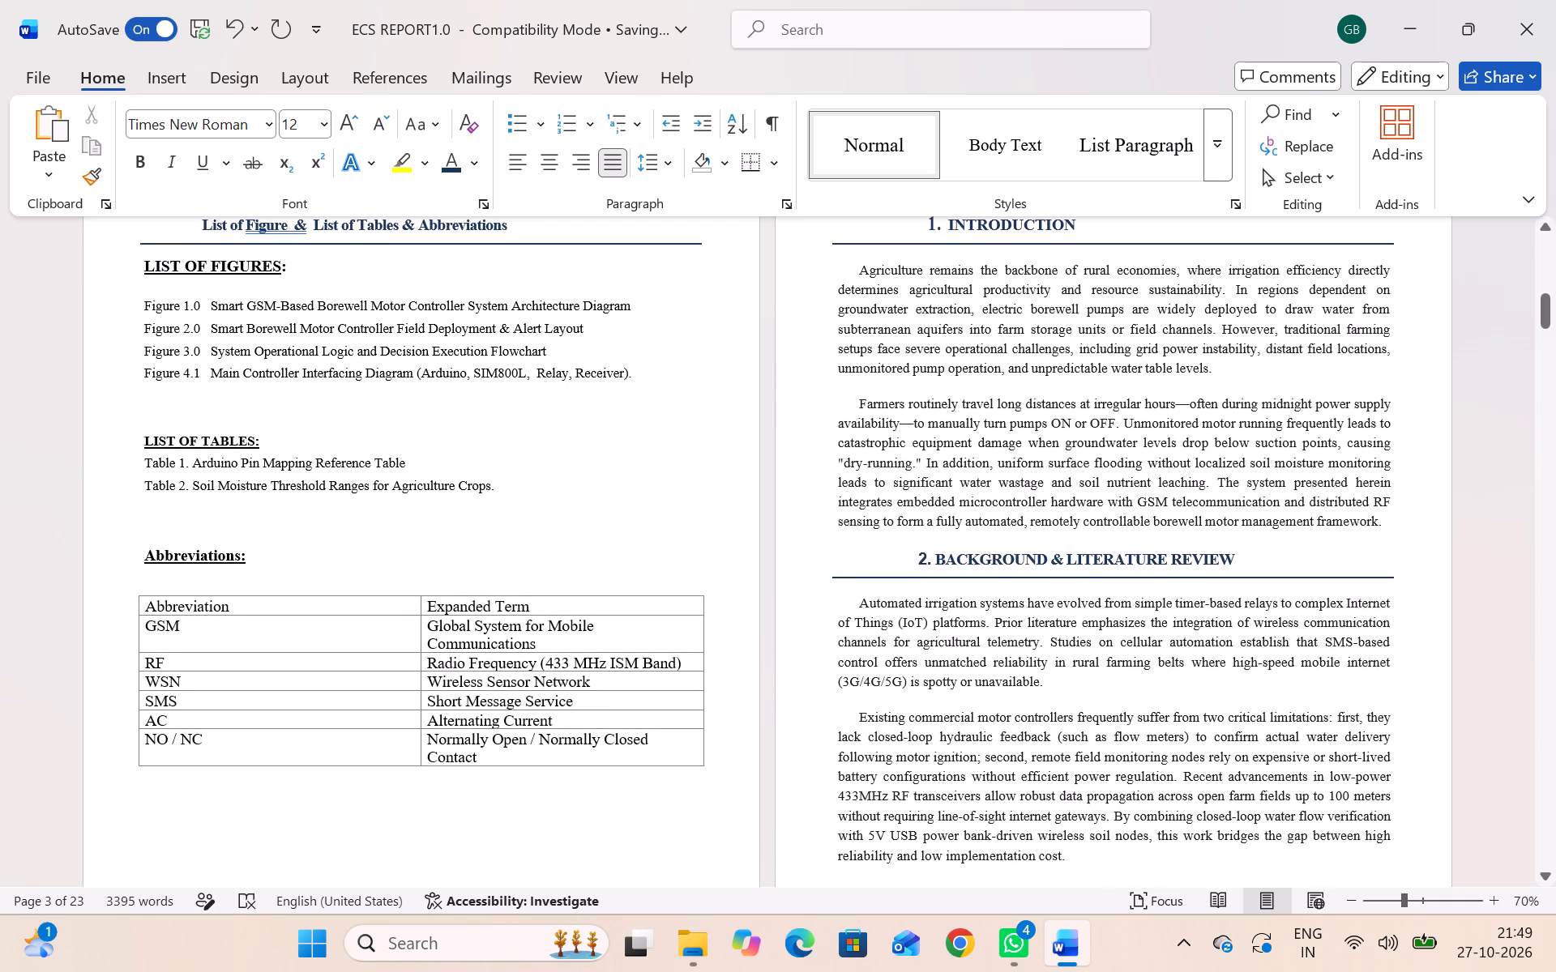
pyautogui.moveTo(198, 372); pyautogui.dragTo(162, 373)
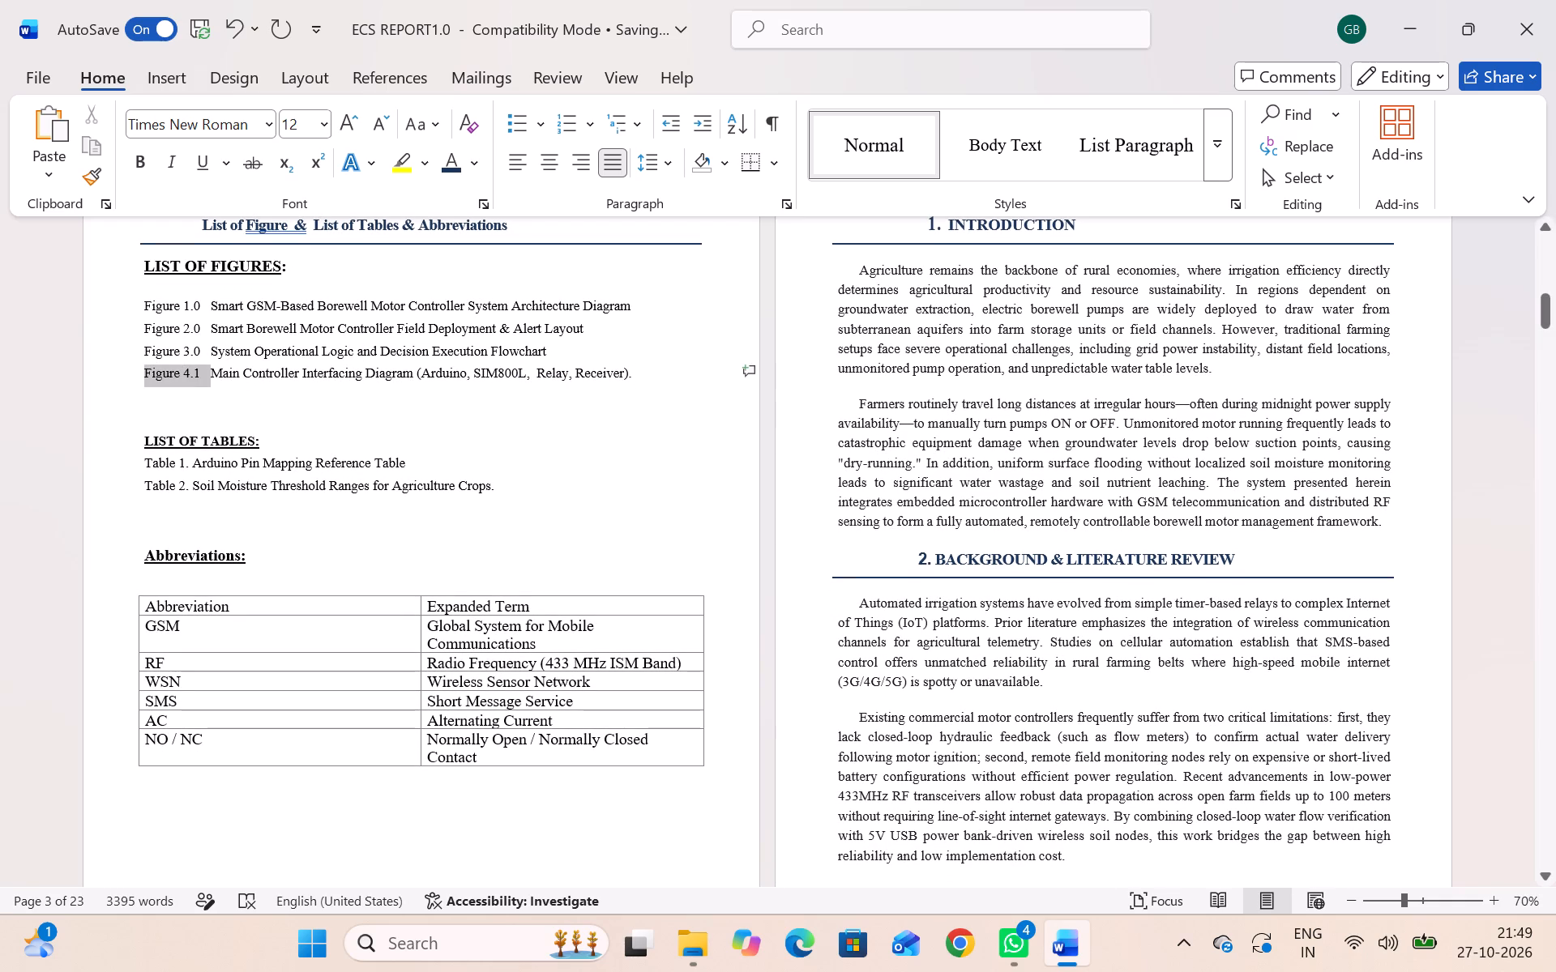
pyautogui.moveTo(162, 373); pyautogui.dragTo(165, 373)
pyautogui.hotkey('ctrl', 'c')
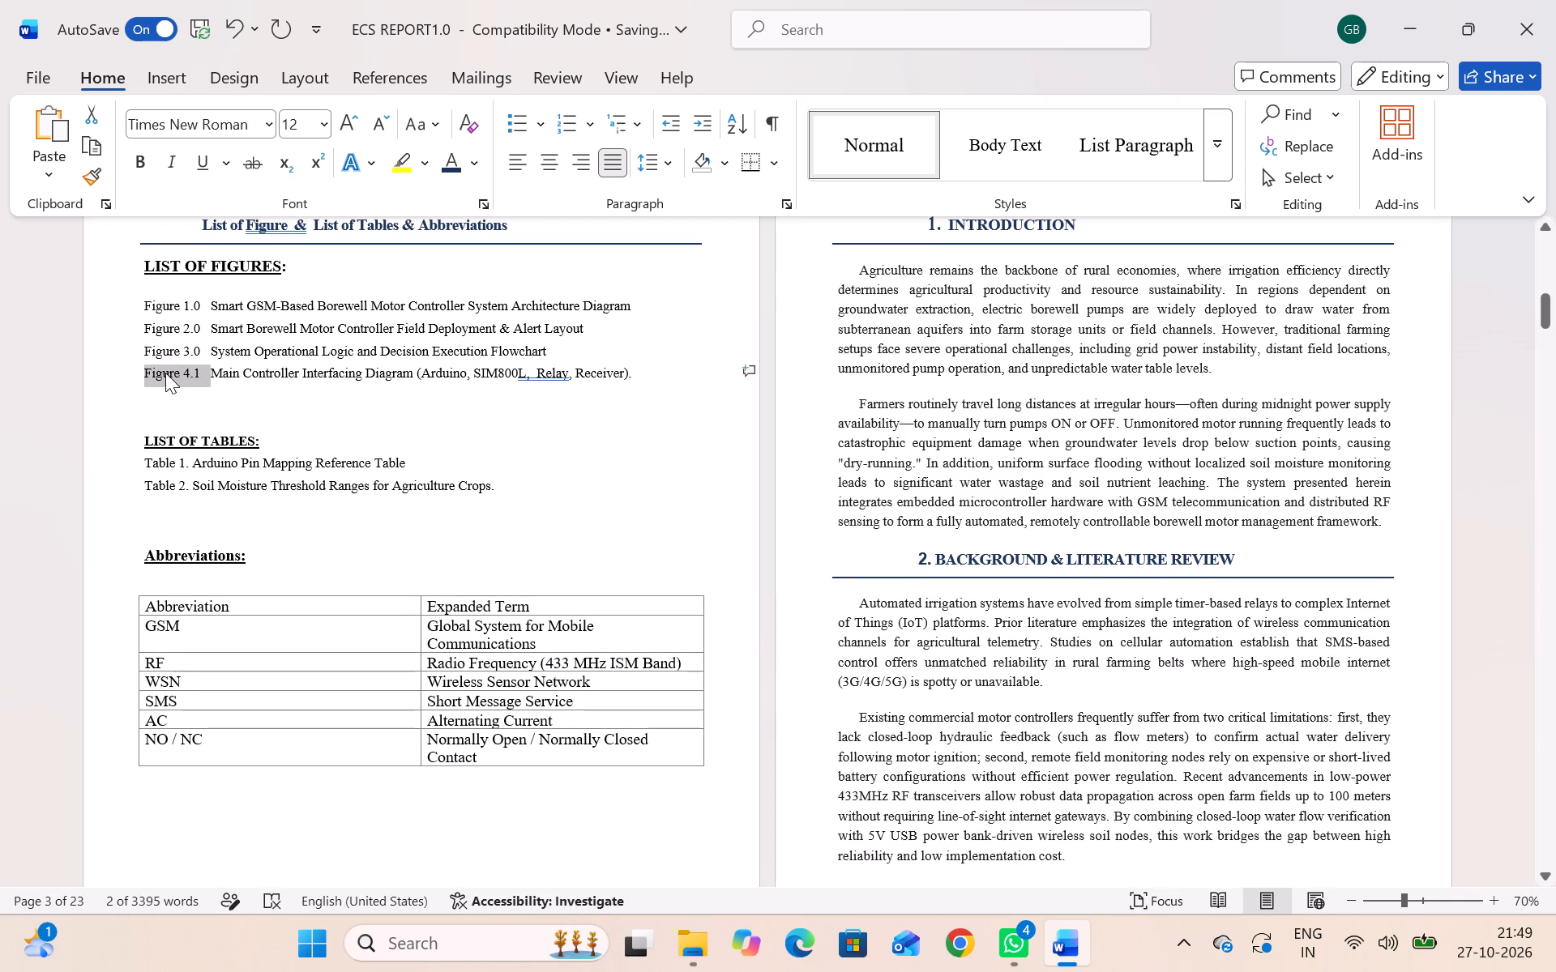
pyautogui.click(161, 397)
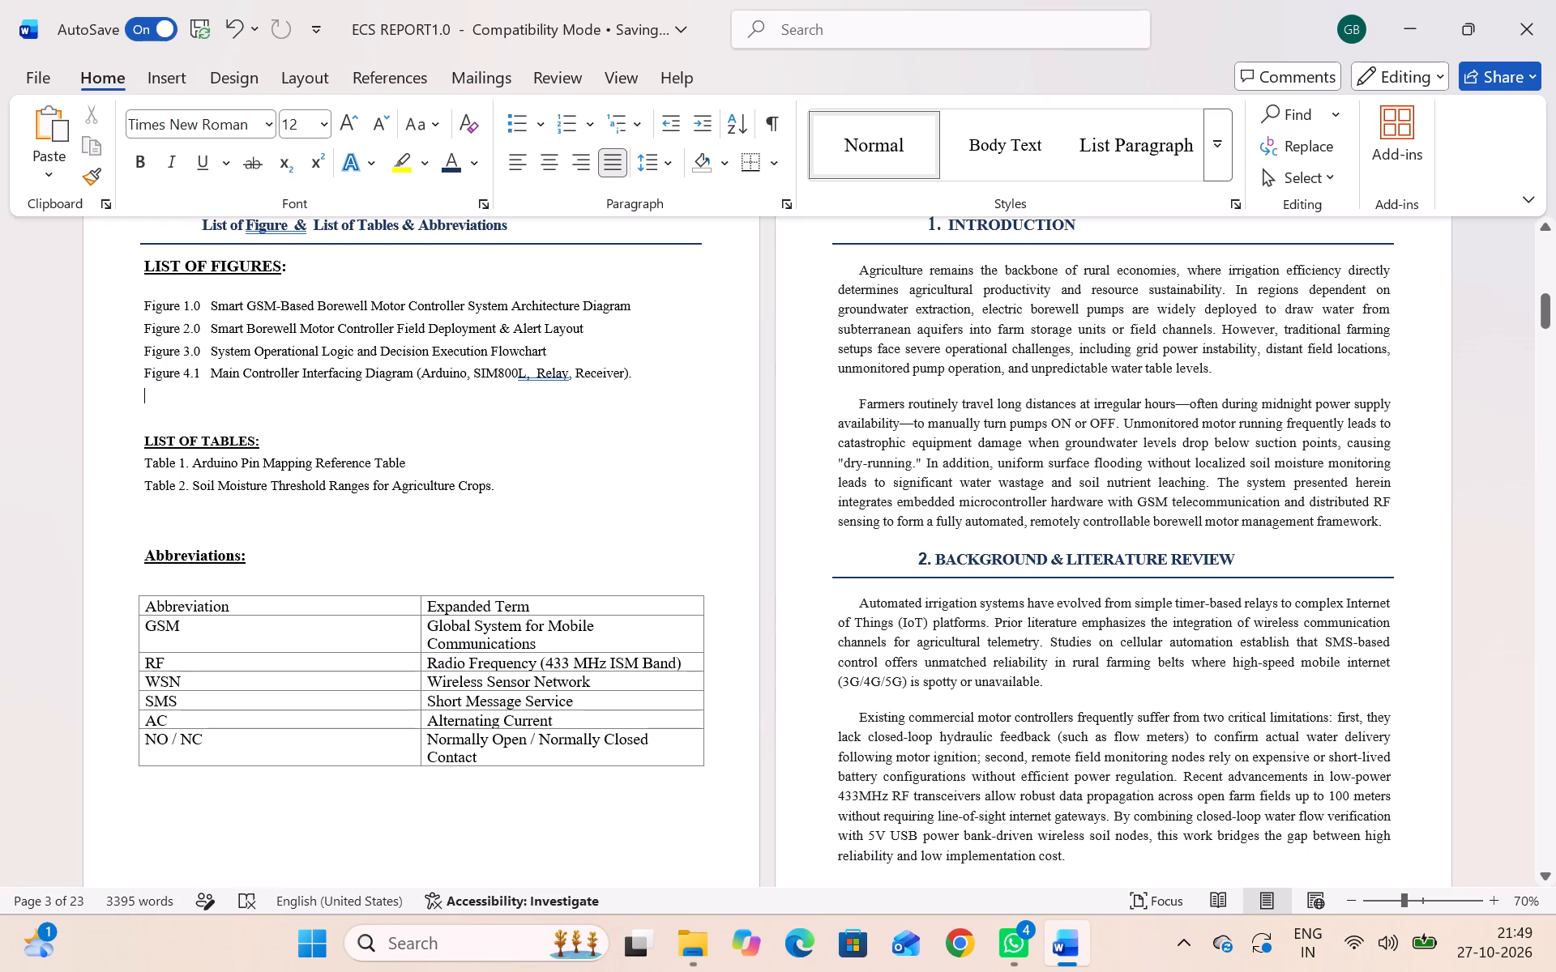
pyautogui.hotkey('ctrl', 'v')
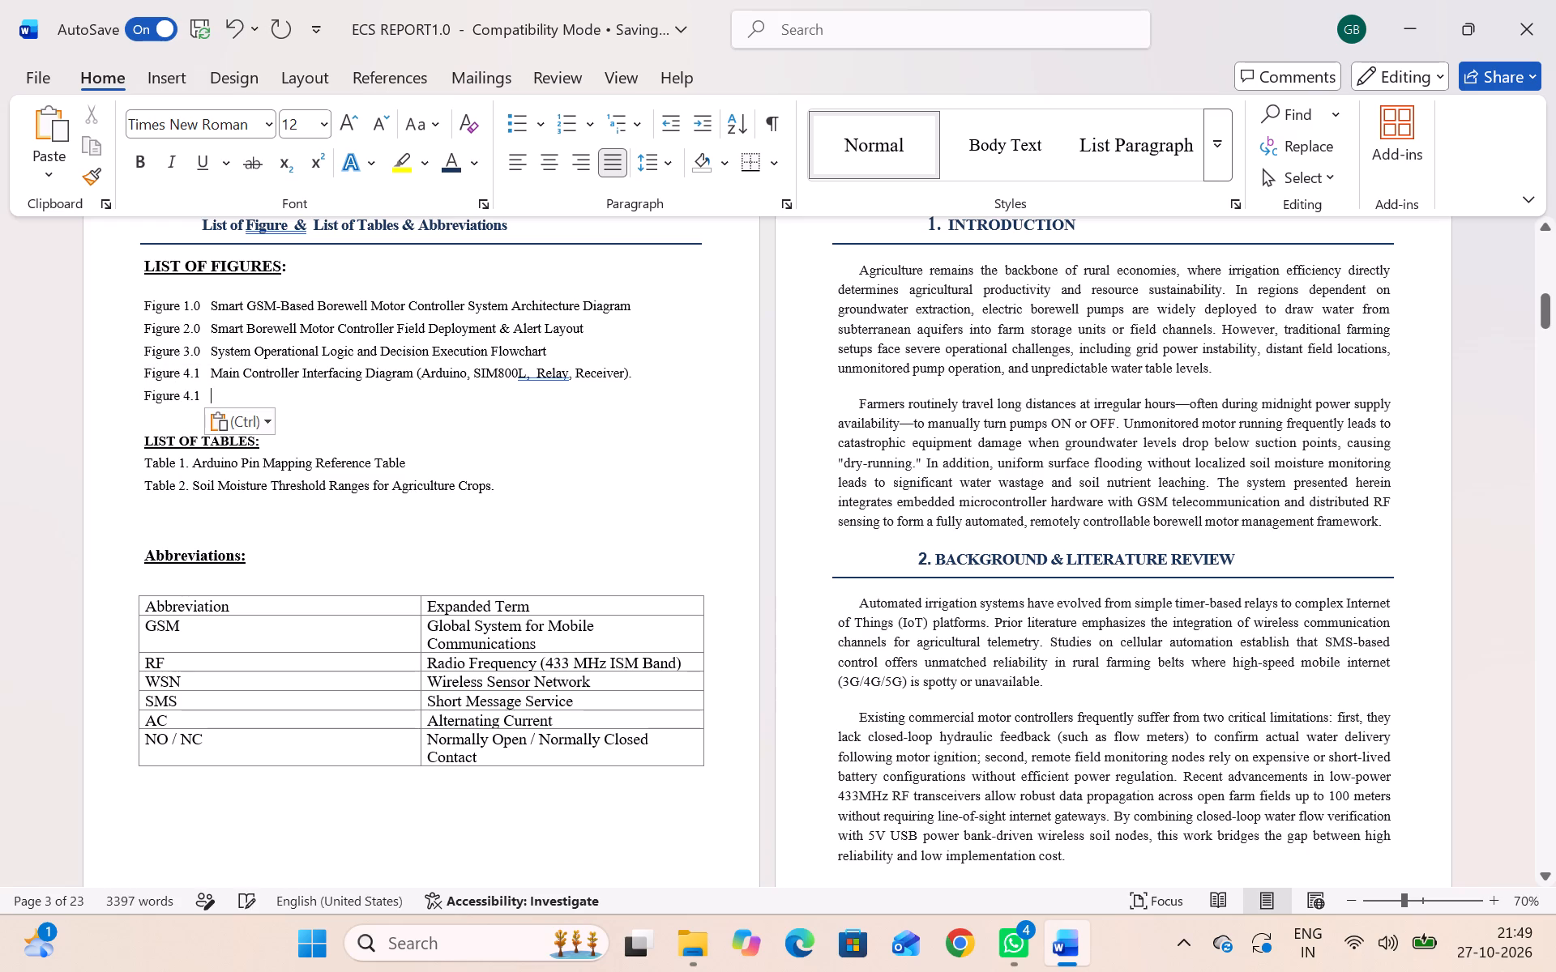
pyautogui.click(203, 401)
pyautogui.press('Left')
pyautogui.press('BackSpace')
pyautogui.press('2')
# Change the system architecture diagram's caption in section 5.1 to "Figure 1.0".
pyautogui.scroll(-2, 199, 365)
pyautogui.scroll(1, 199, 365)
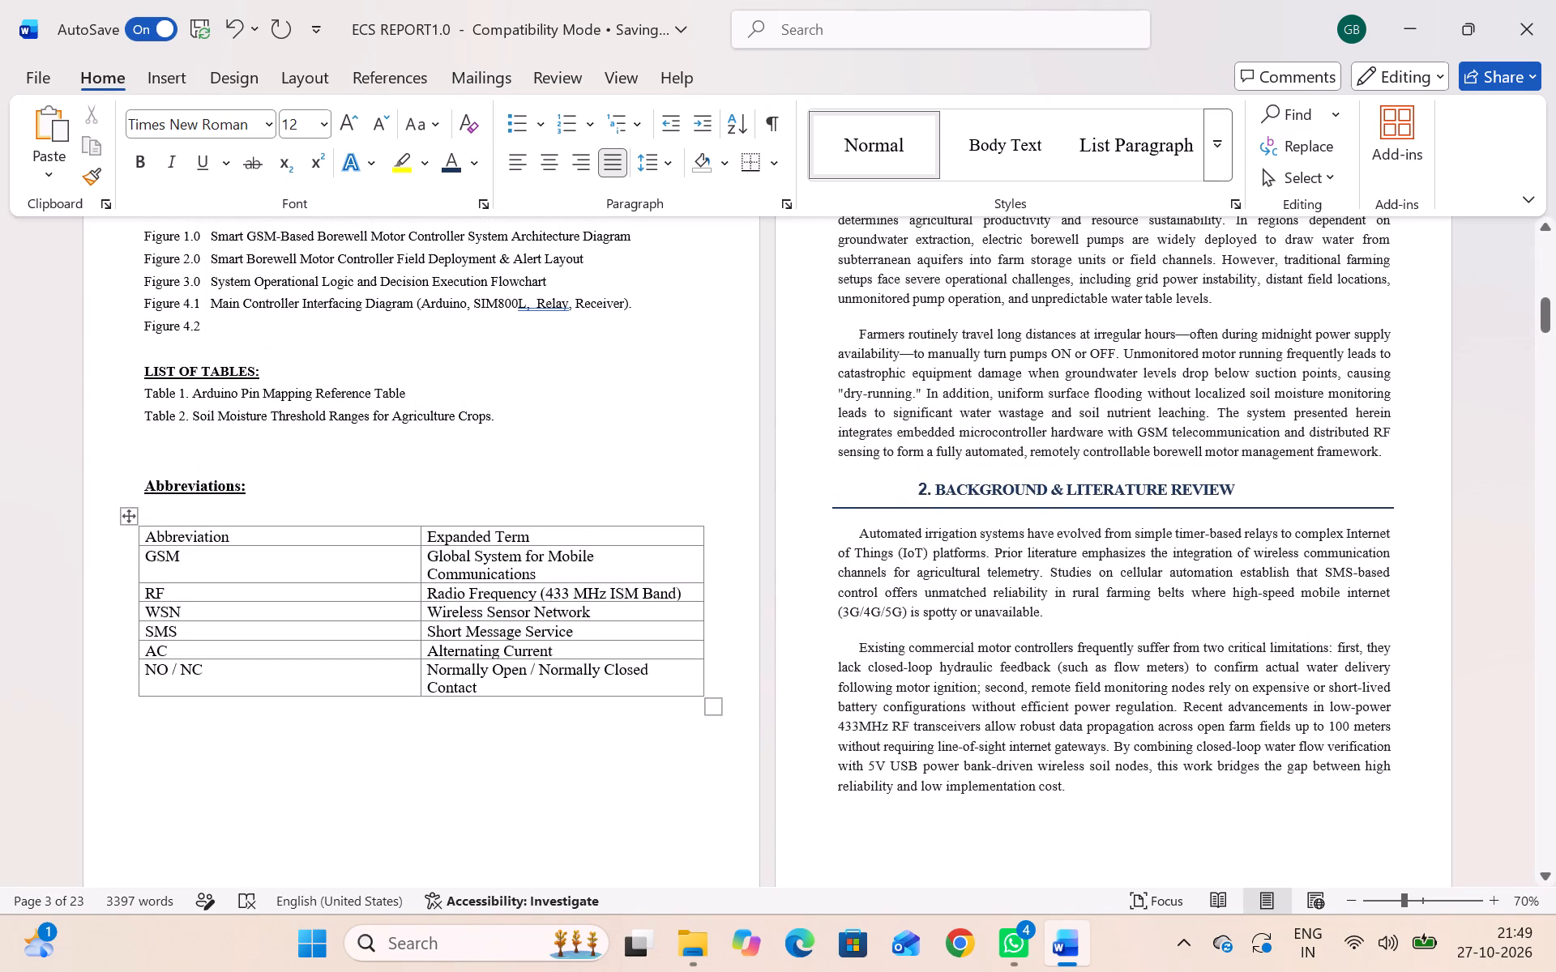
pyautogui.scroll(-2, 195, 305)
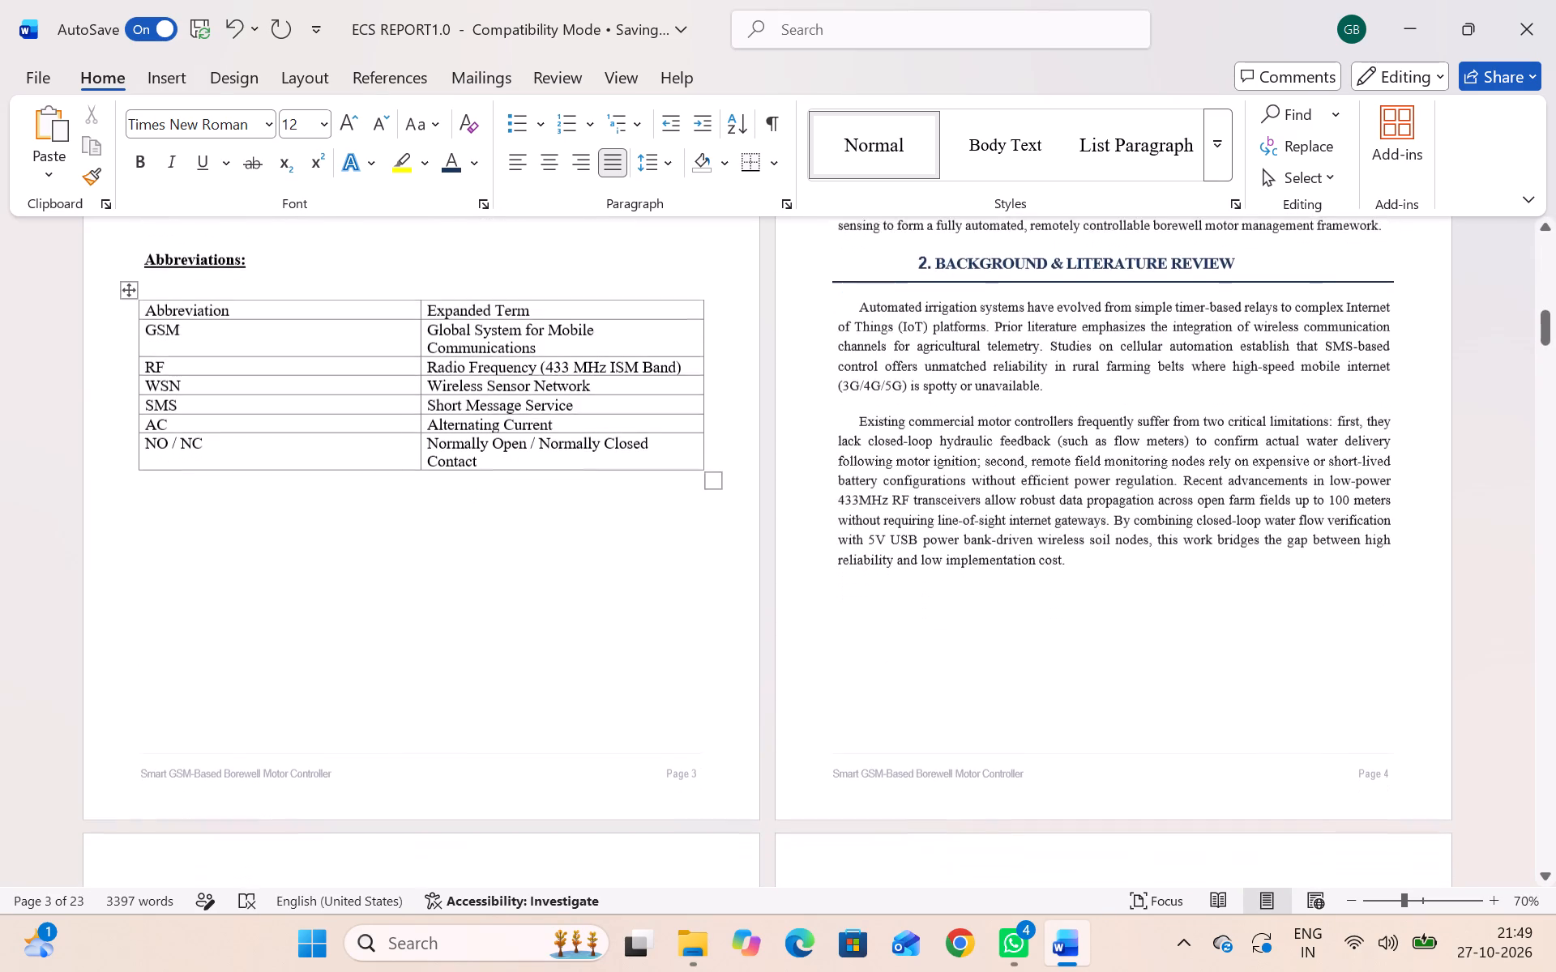
pyautogui.scroll(-6, 195, 305)
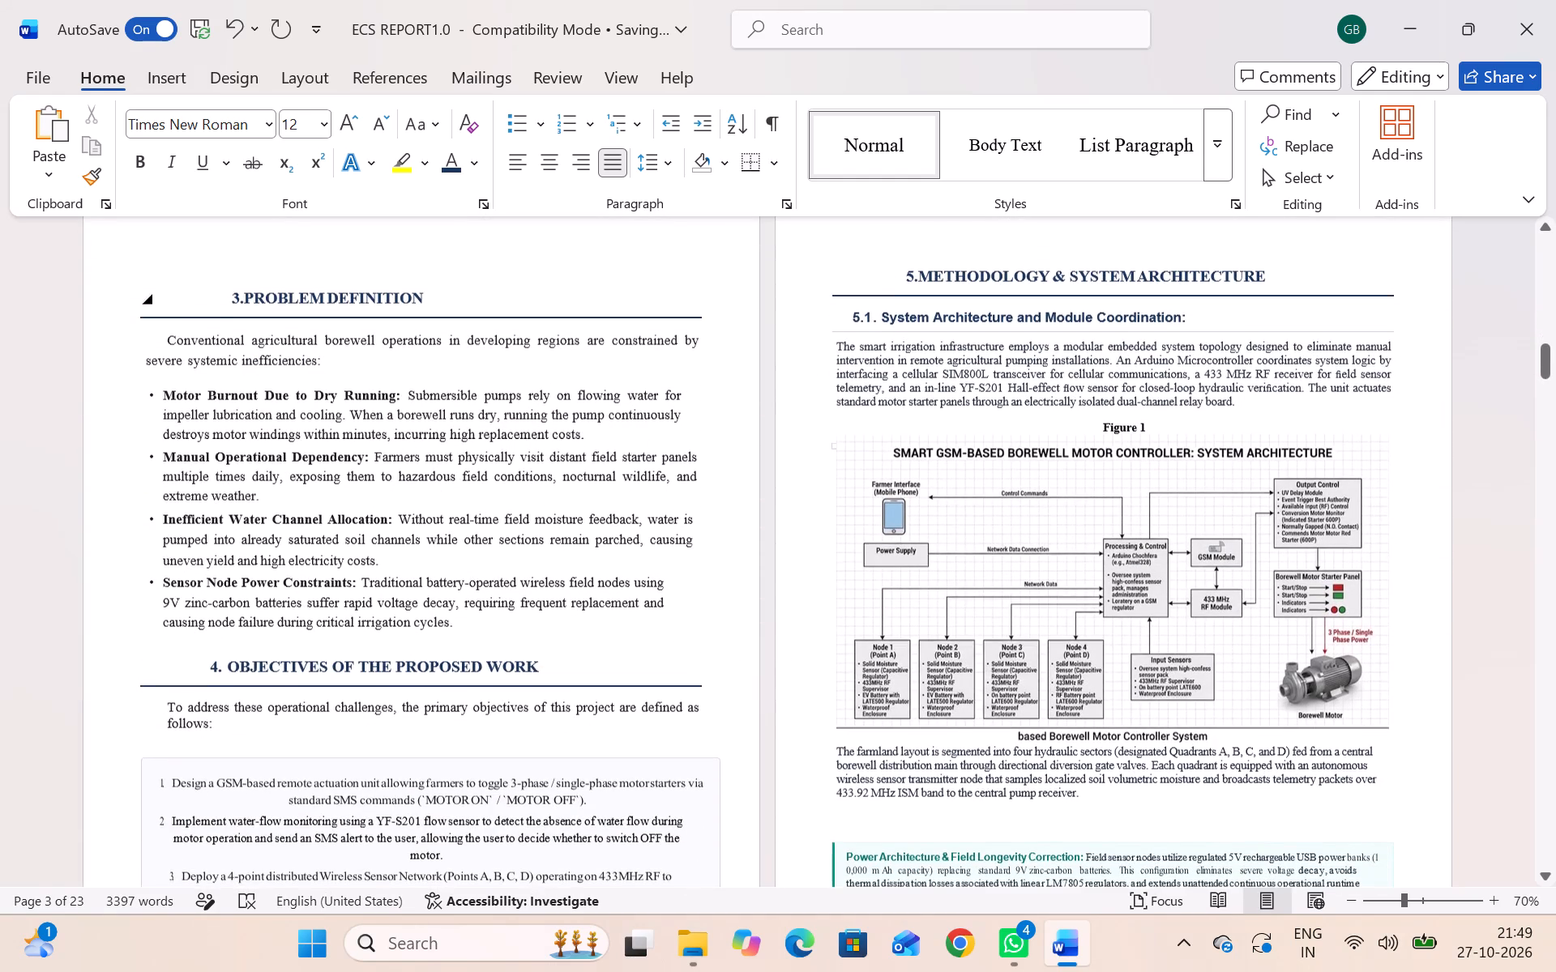
pyautogui.click(1151, 426)
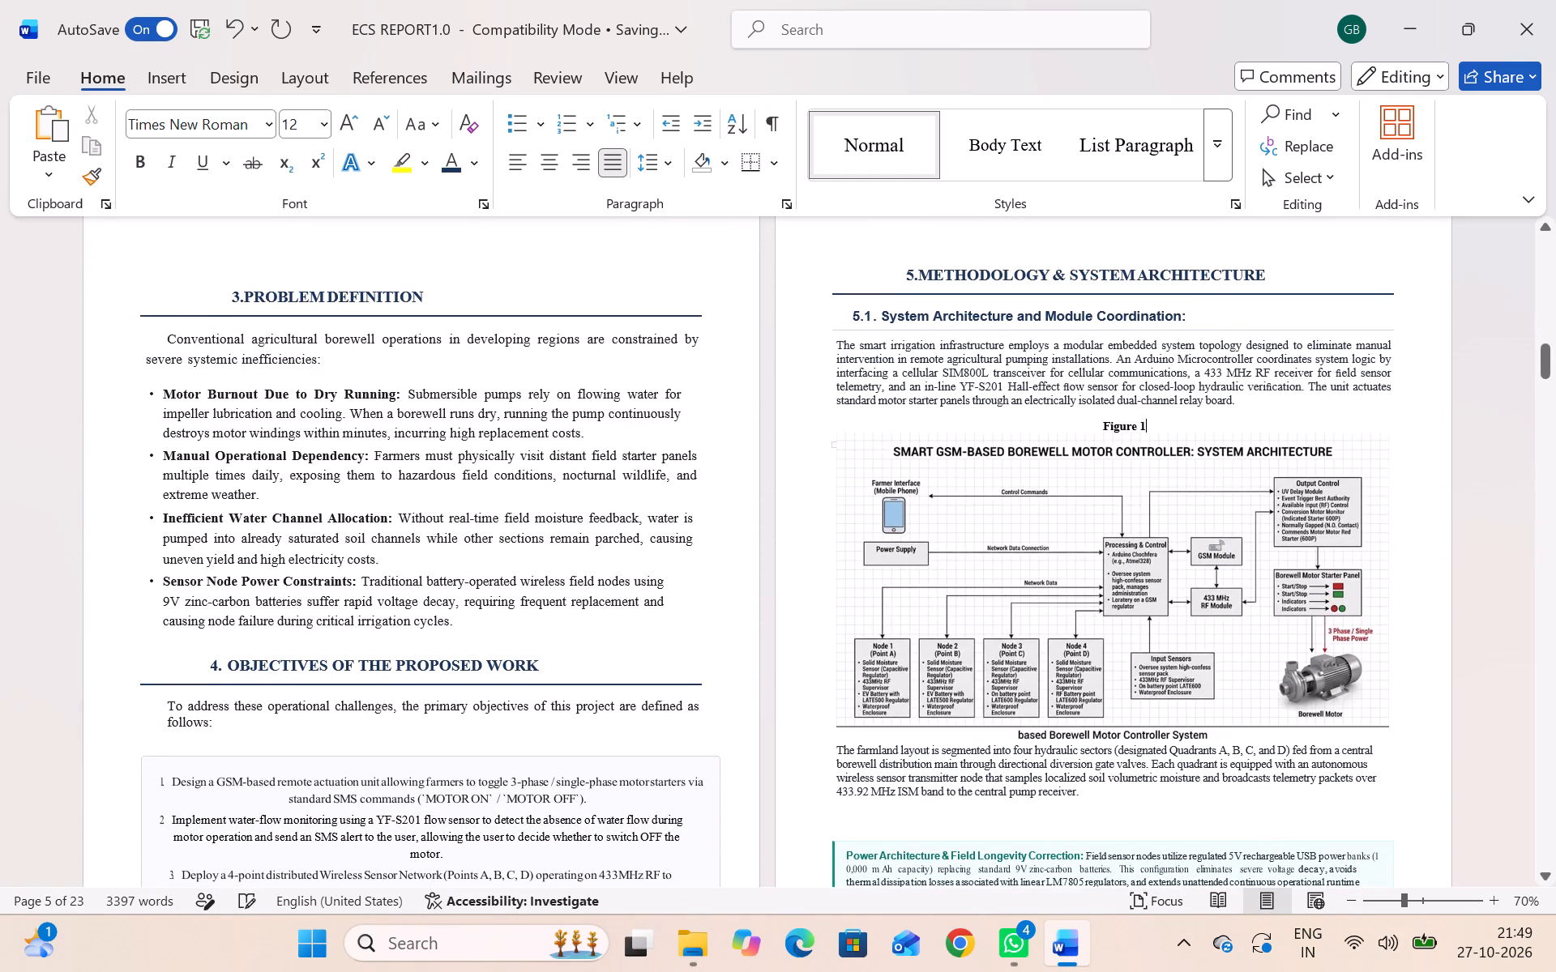
pyautogui.press('.')
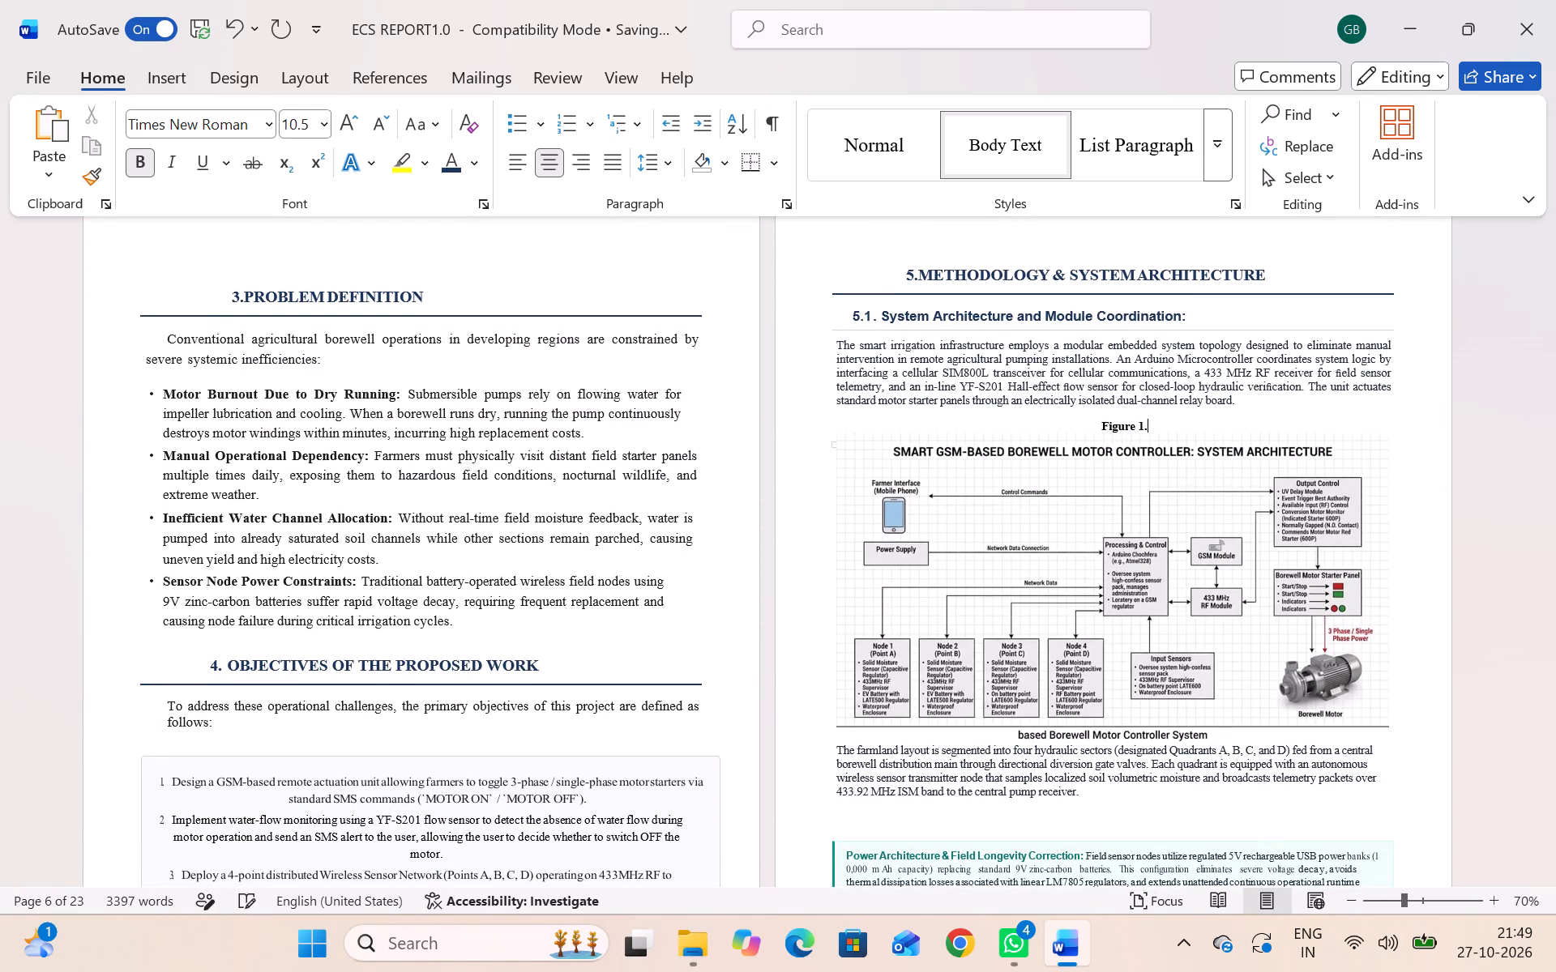
pyautogui.press('0')
# Change the caption under the field deployment and alert layout image in section 5.2 to "Figure 2.0".
pyautogui.scroll(-3, 1151, 426)
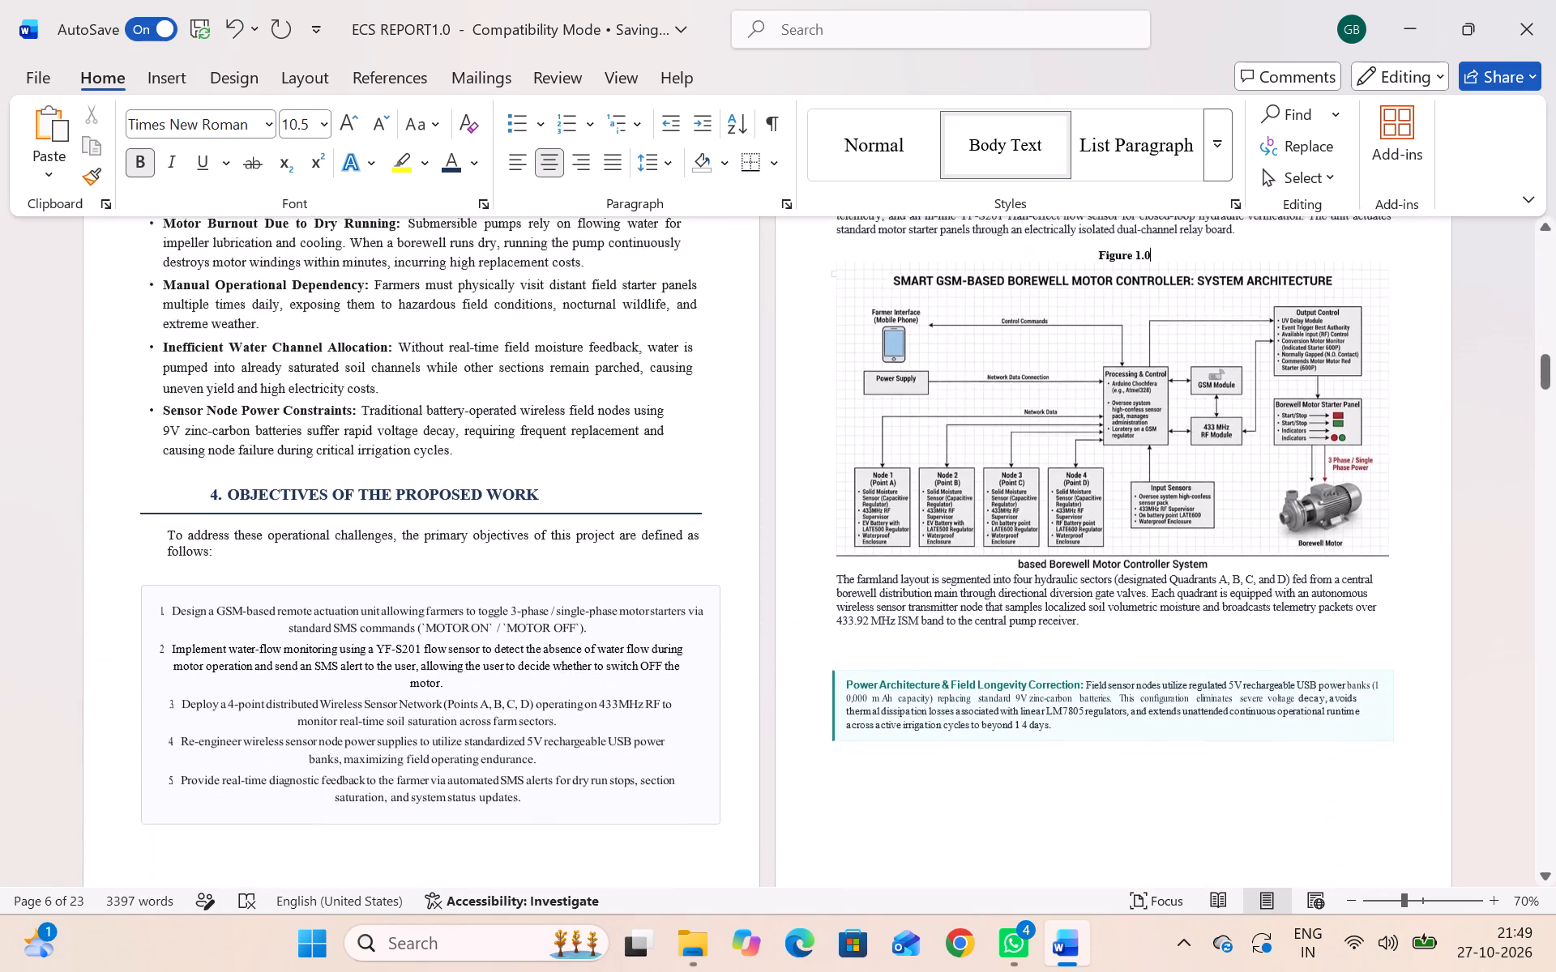
pyautogui.scroll(-6, 1151, 426)
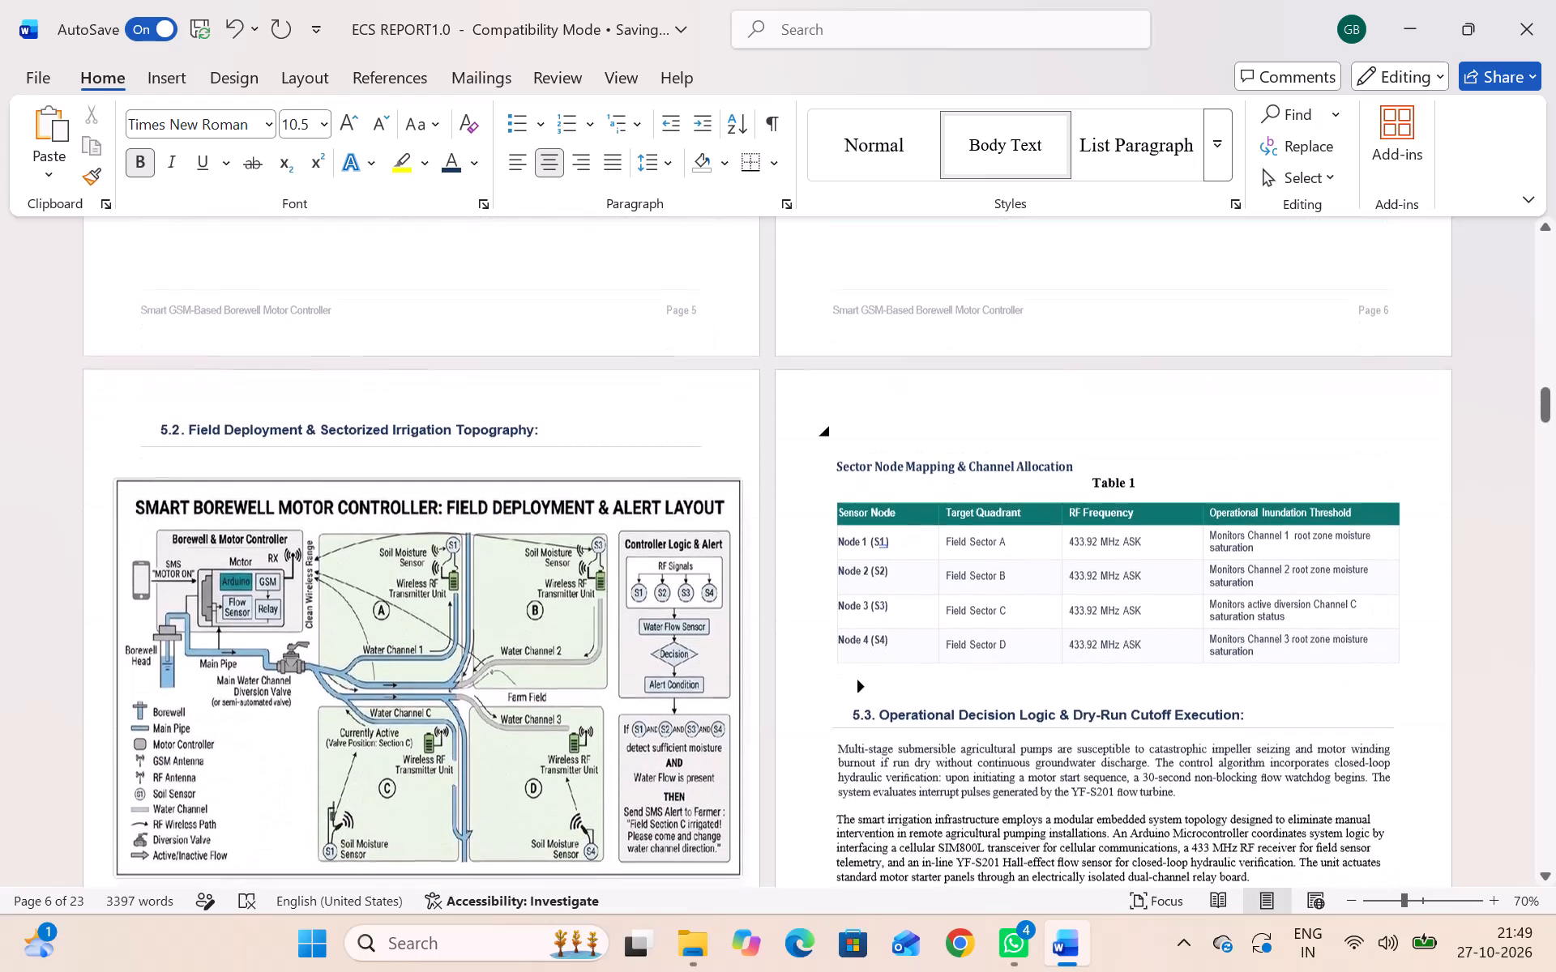
pyautogui.scroll(-1, 1151, 426)
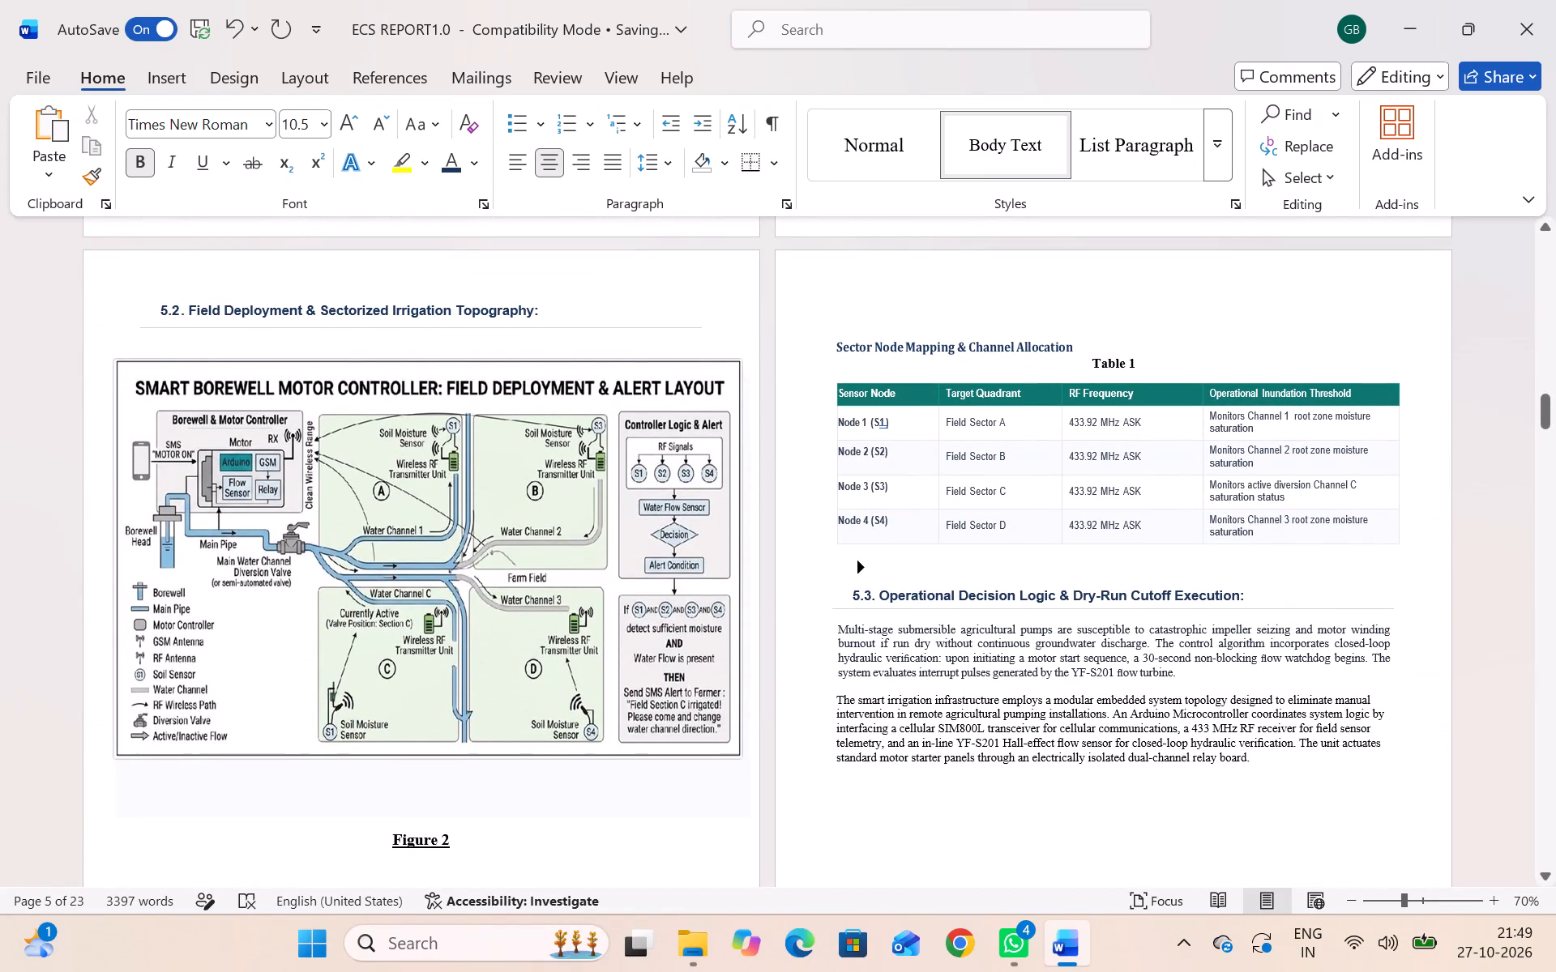
pyautogui.click(533, 853)
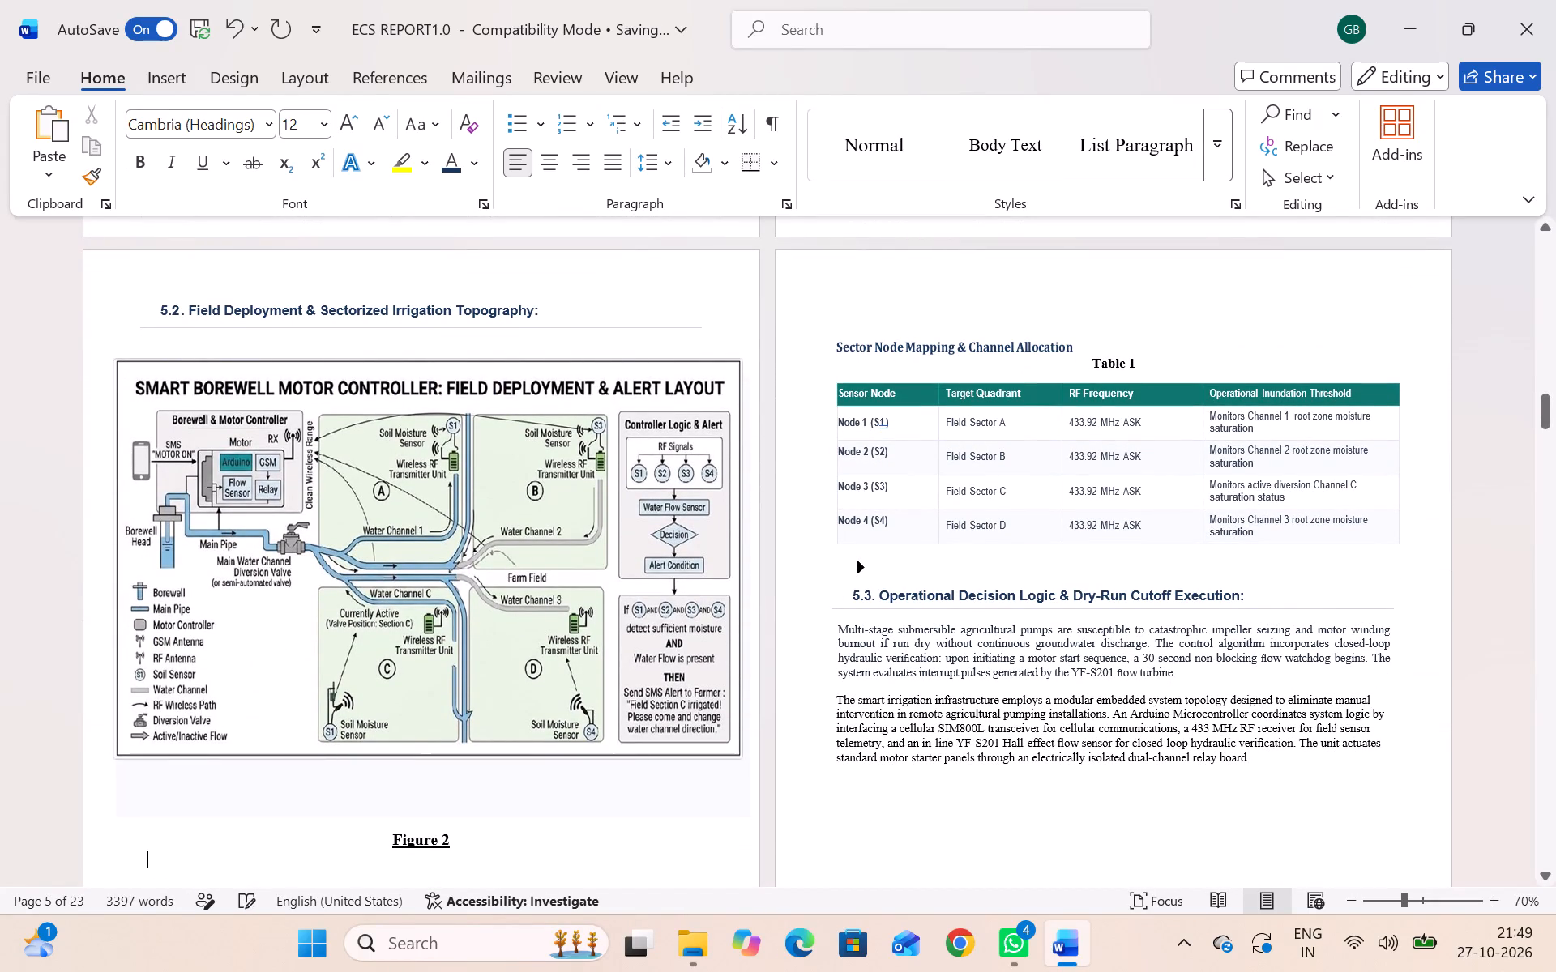
pyautogui.click(513, 836)
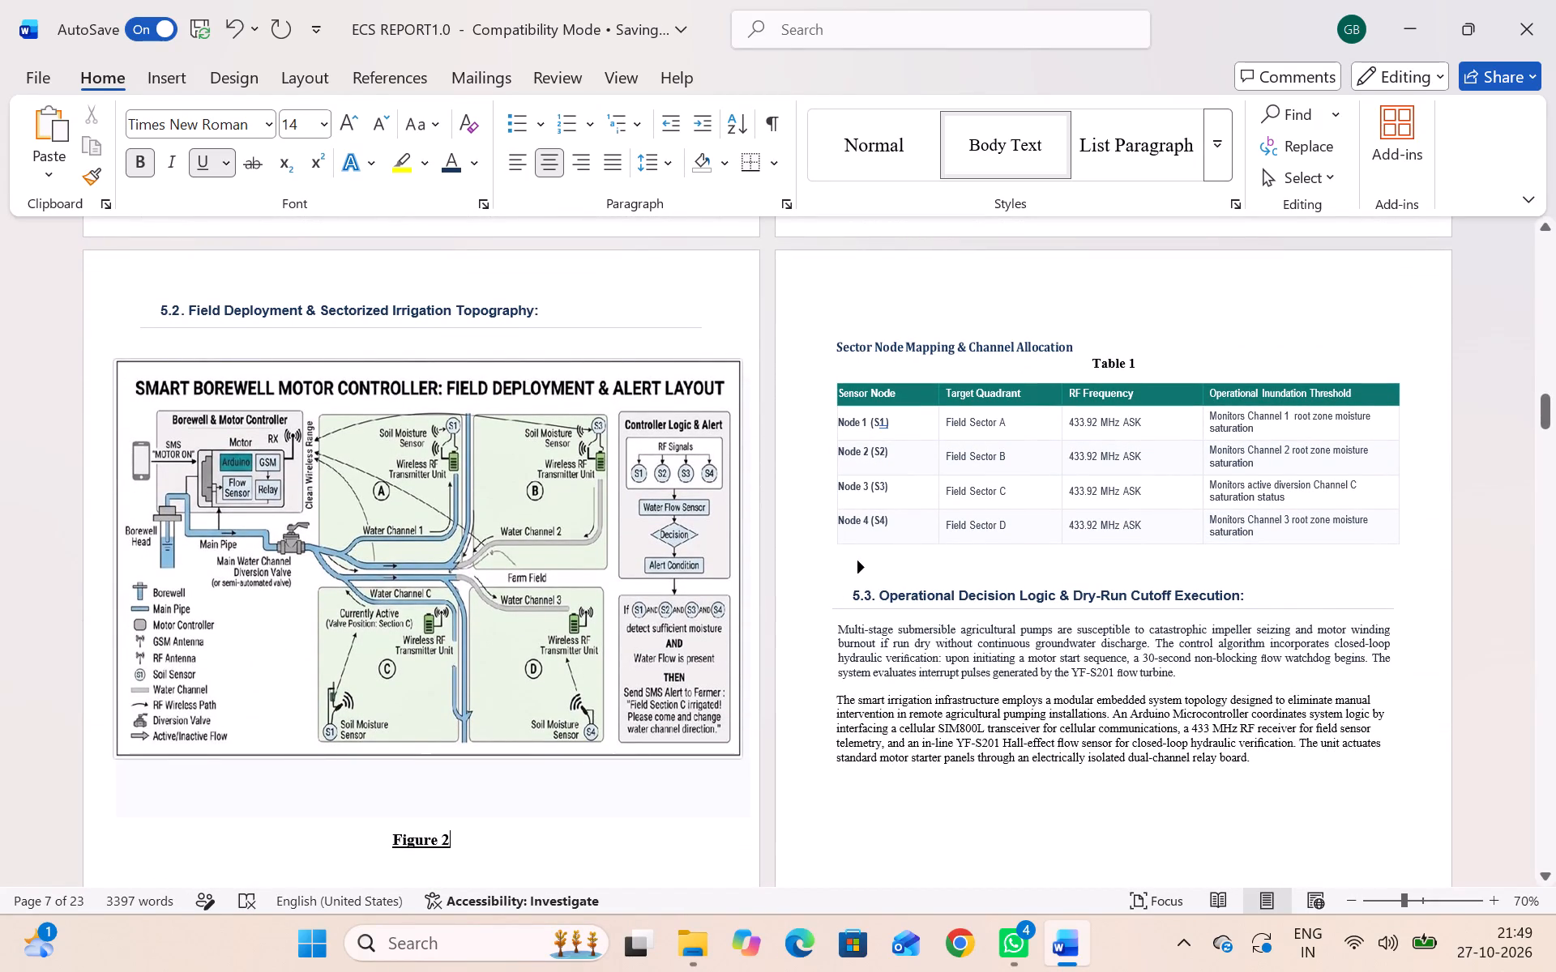
pyautogui.write('.0')
# Change the caption above the system operational logic flowchart to "Figure 3.0".
pyautogui.scroll(-2, 513, 836)
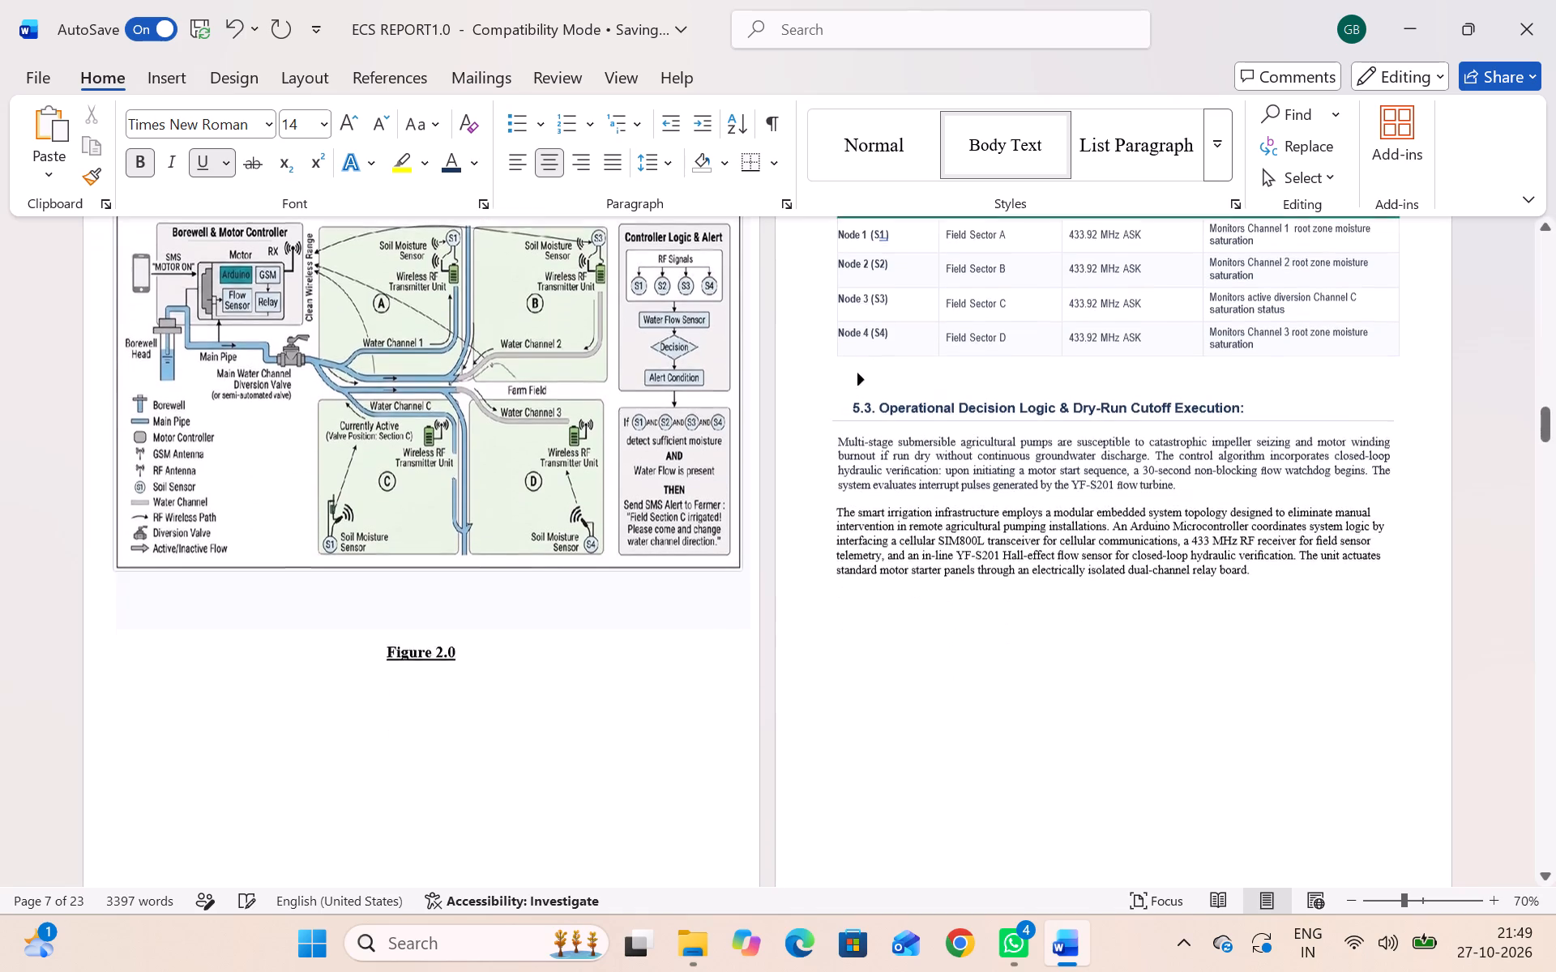
pyautogui.scroll(-6, 513, 836)
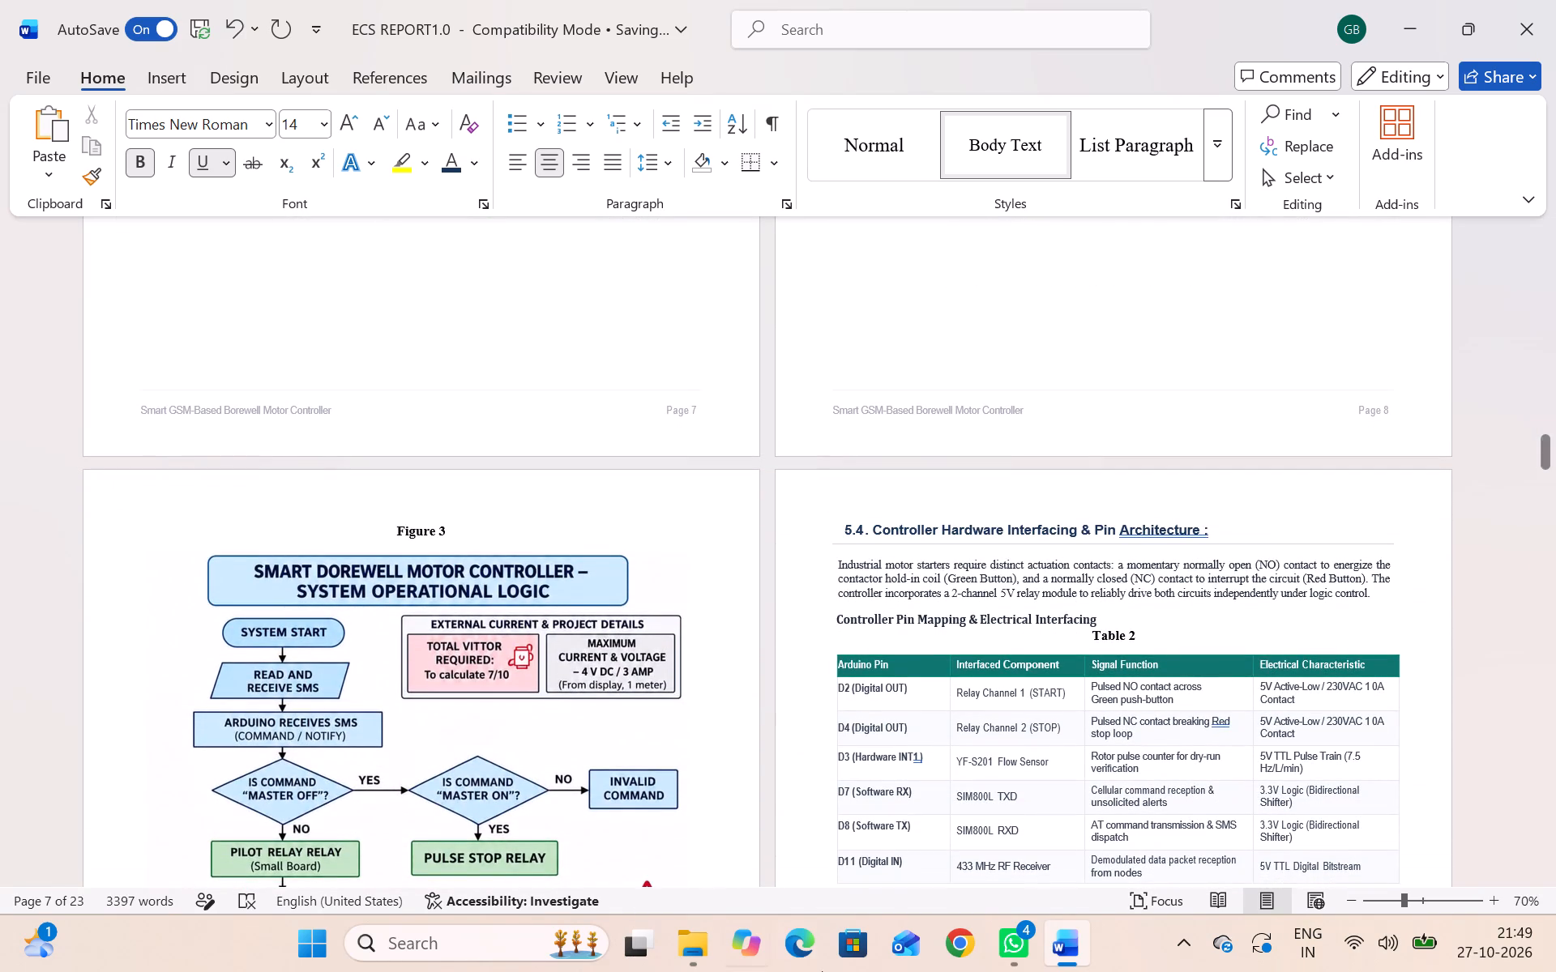
pyautogui.scroll(-2, 703, 717)
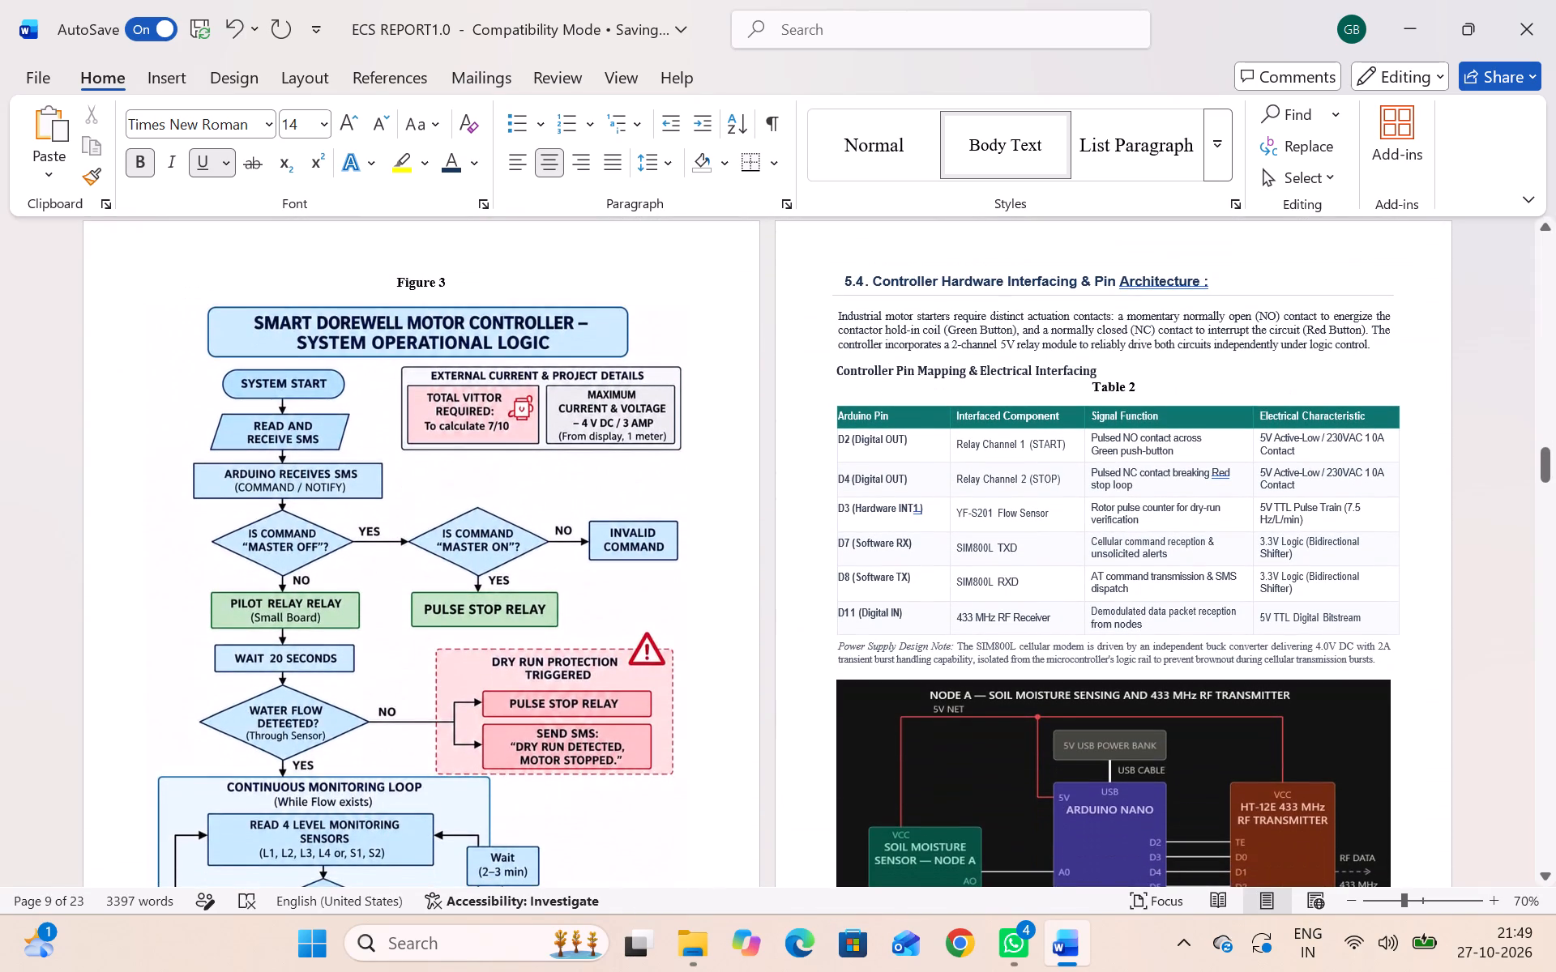
pyautogui.click(446, 279)
pyautogui.write('.0')
# Add a "Table 2" caption above the crop soil moisture table in section 5.5, leaving one blank line below its heading.
pyautogui.scroll(-2, 446, 279)
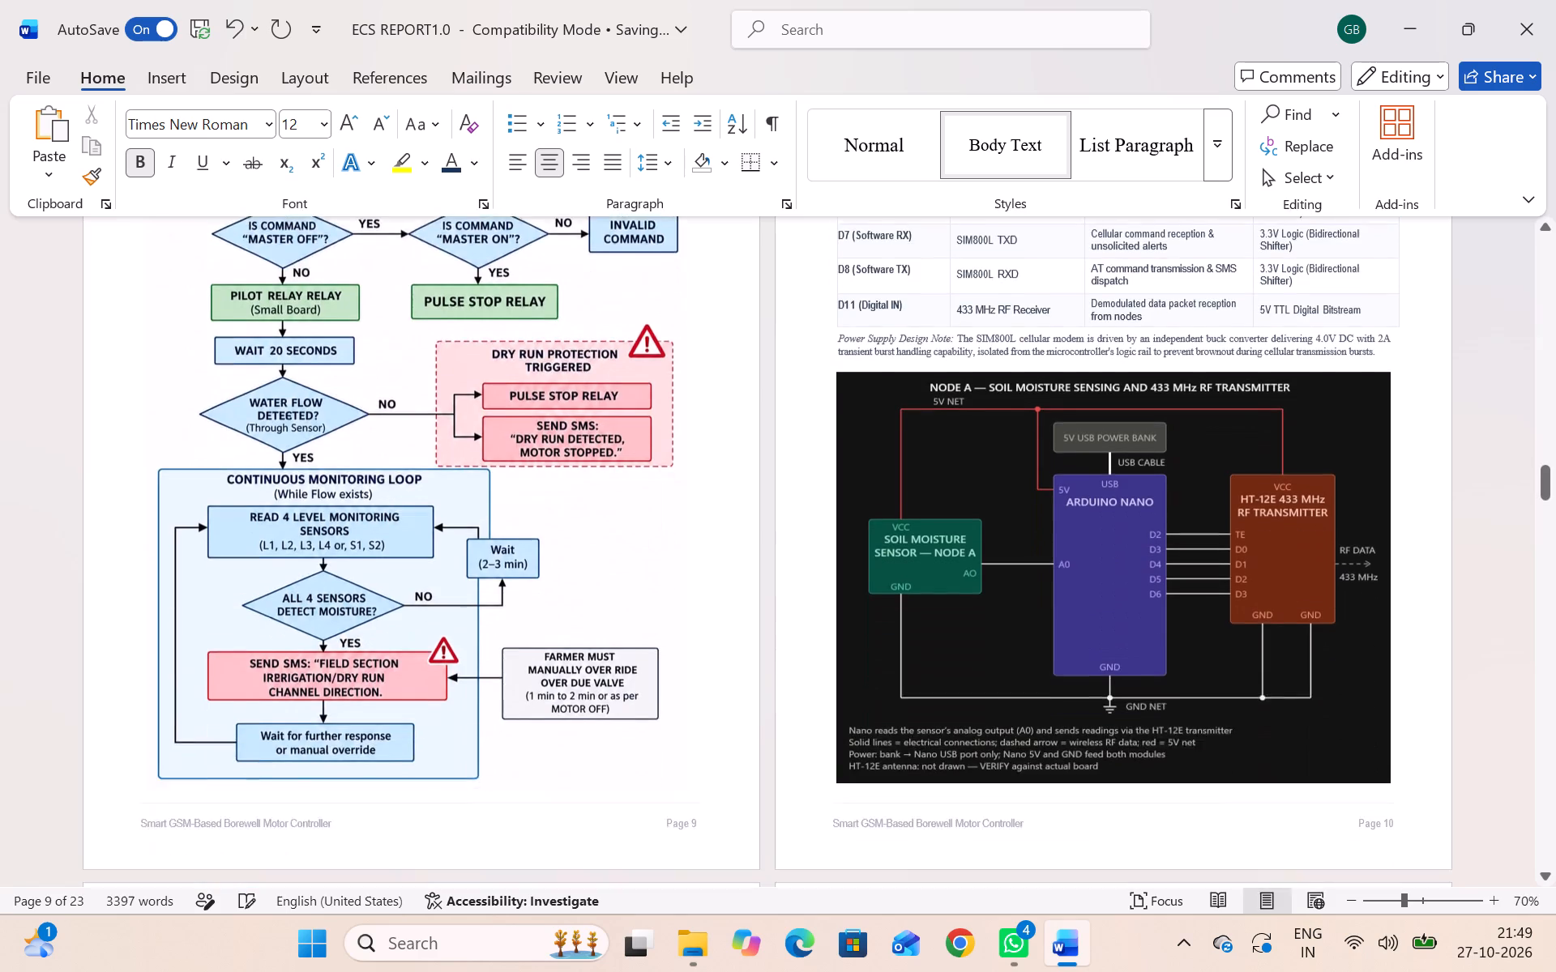
pyautogui.scroll(-5, 446, 279)
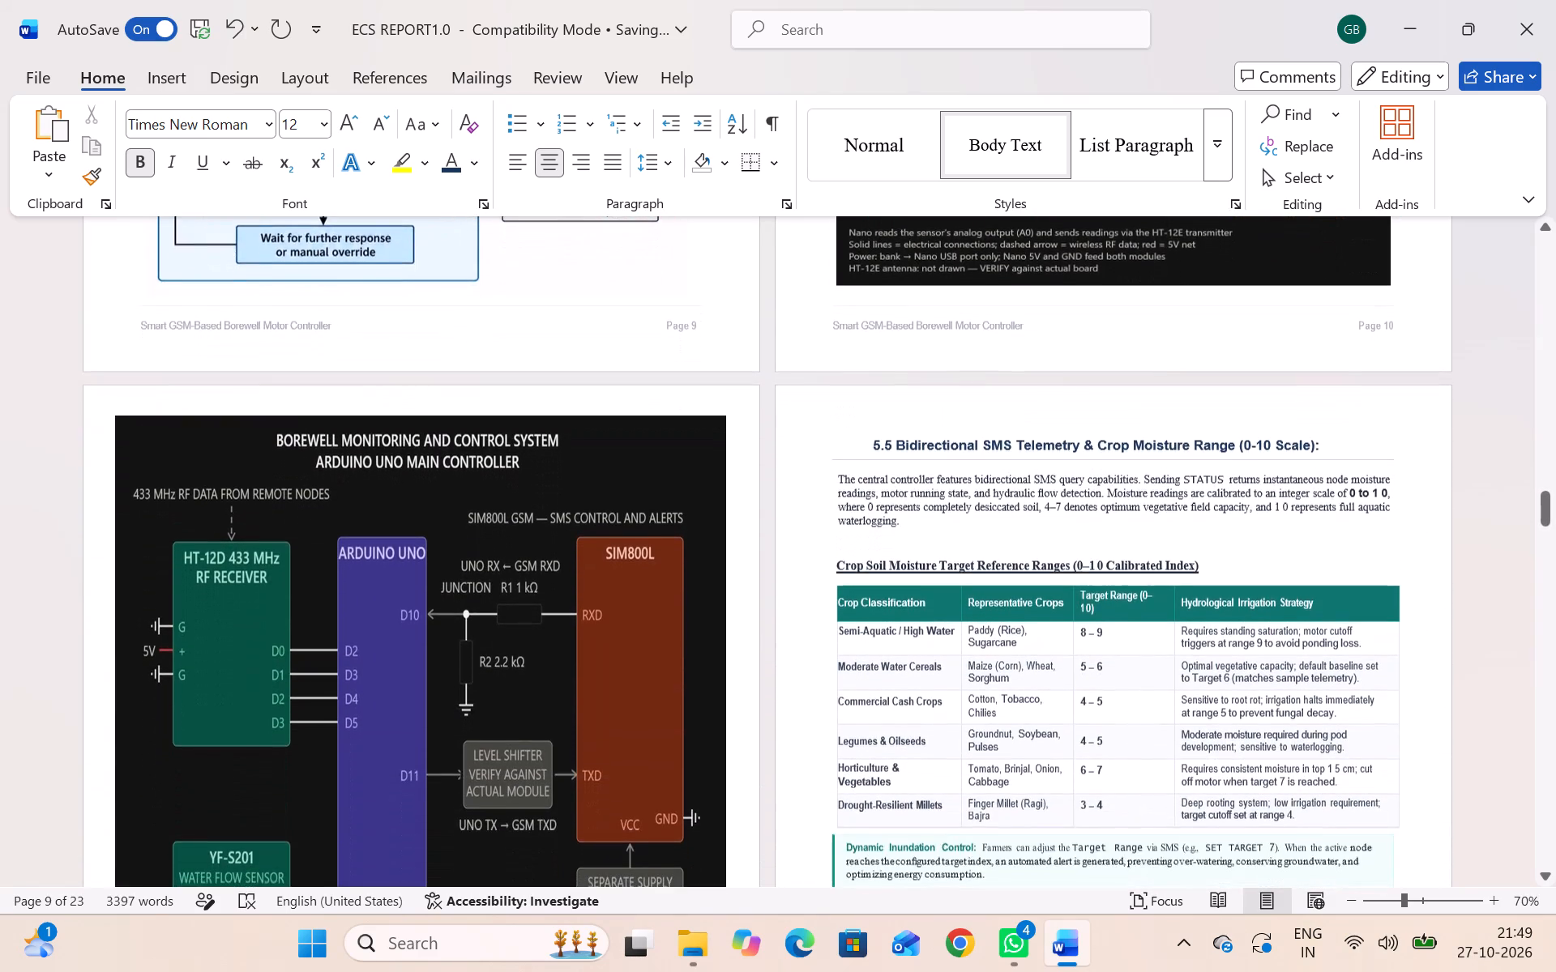
pyautogui.scroll(-2, 446, 279)
pyautogui.click(990, 635)
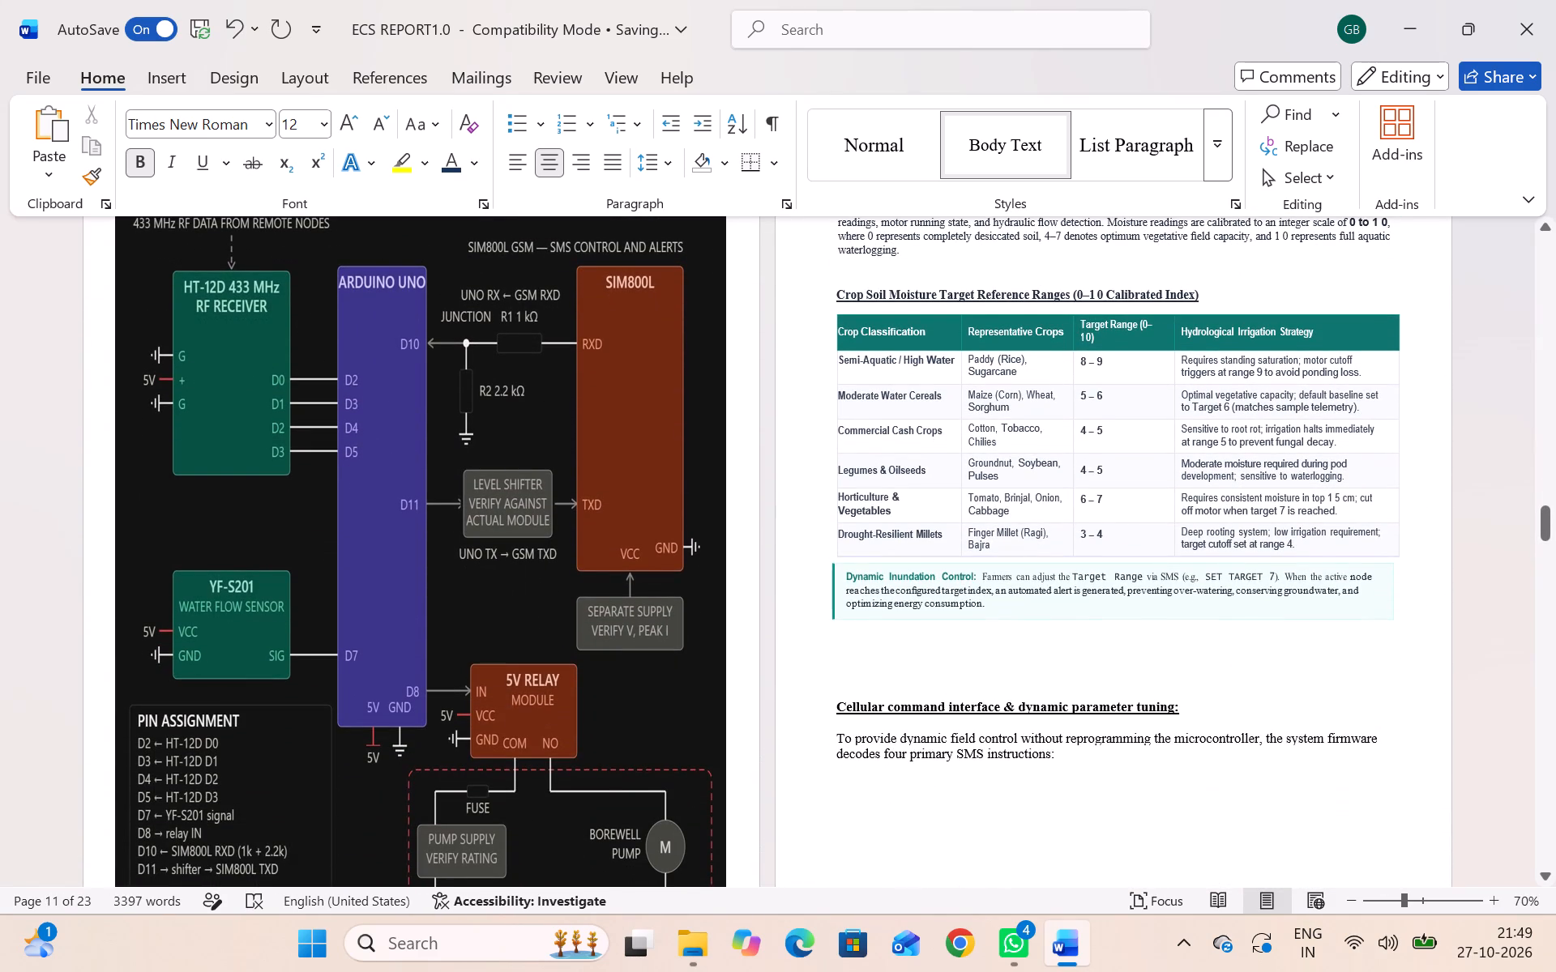
pyautogui.click(1217, 299)
pyautogui.press('Return')
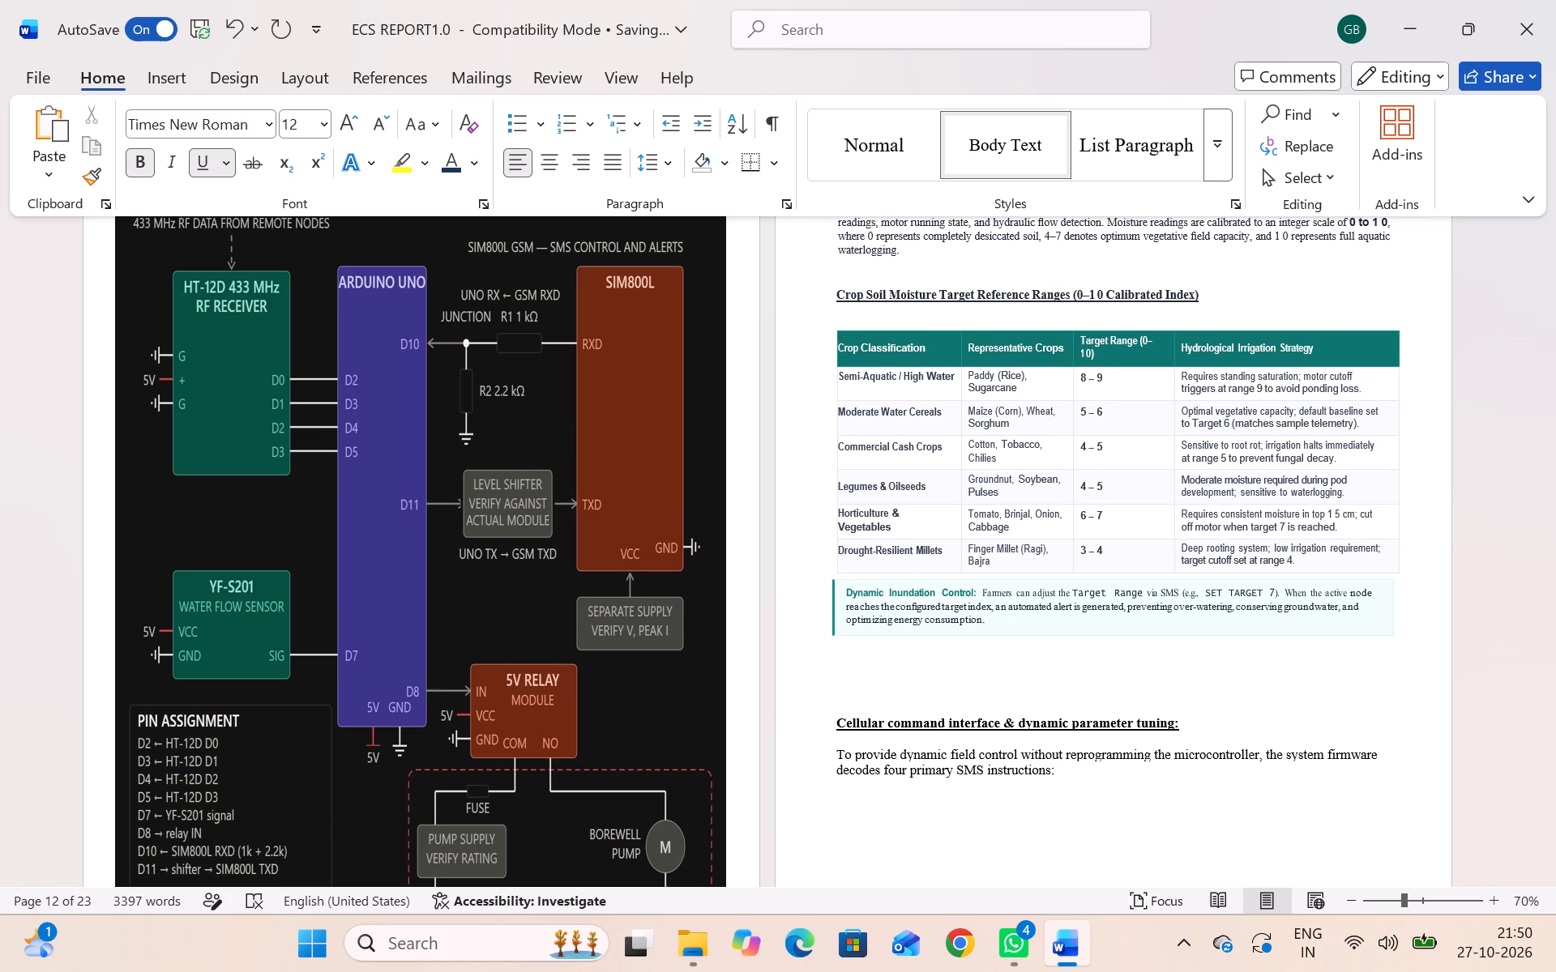
pyautogui.press('Return')
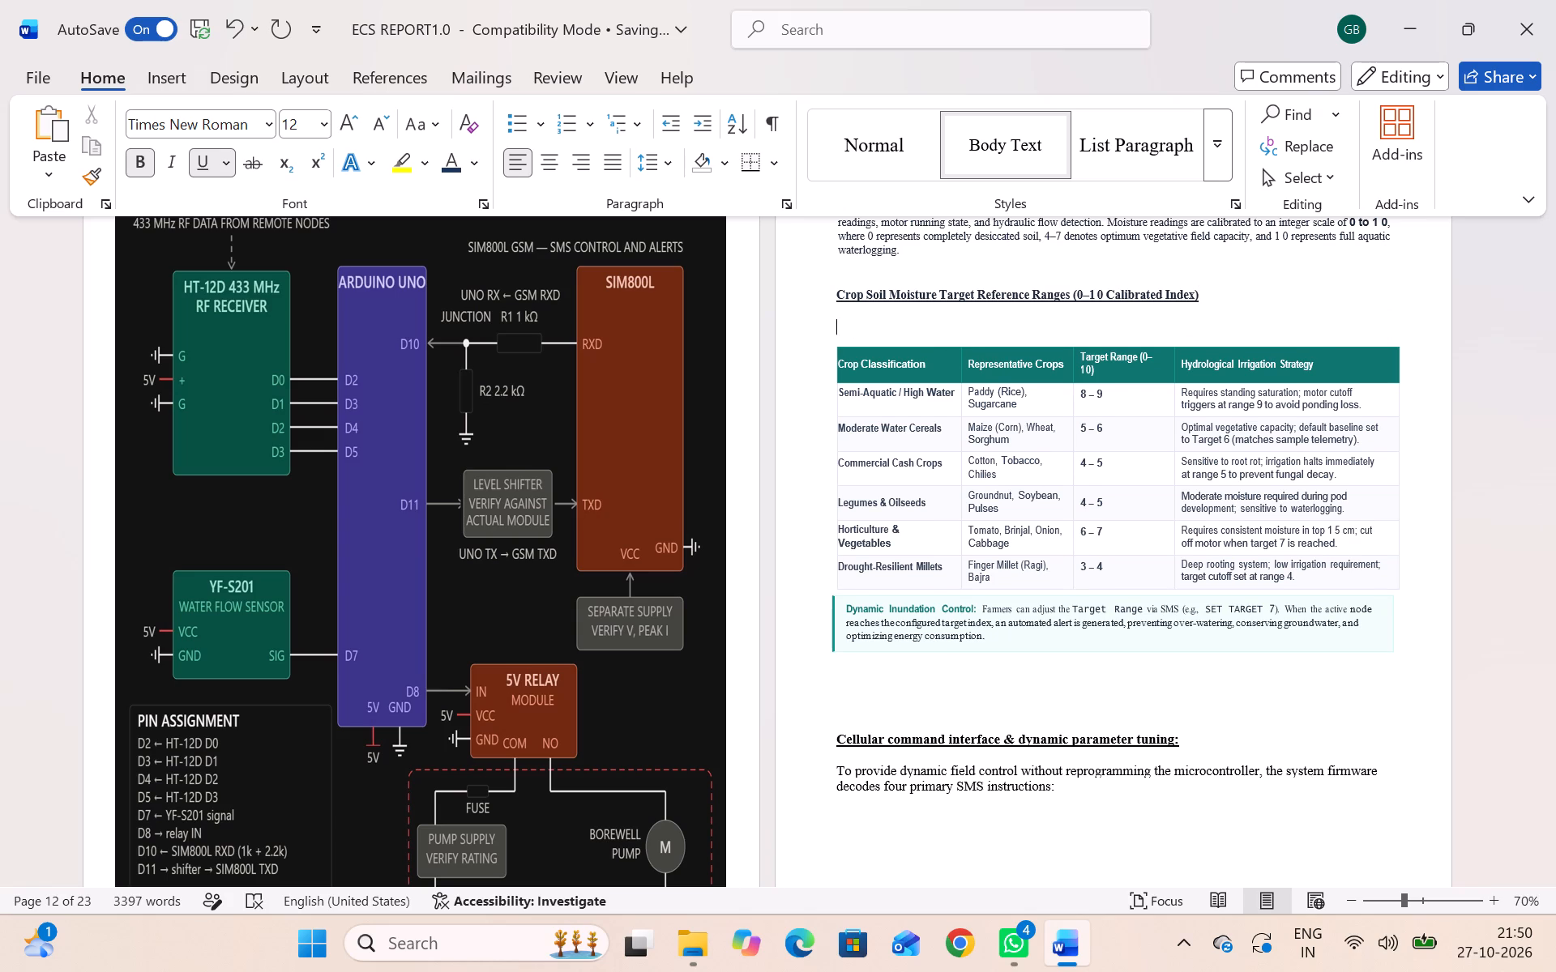
pyautogui.press('a')
pyautogui.write('ble')
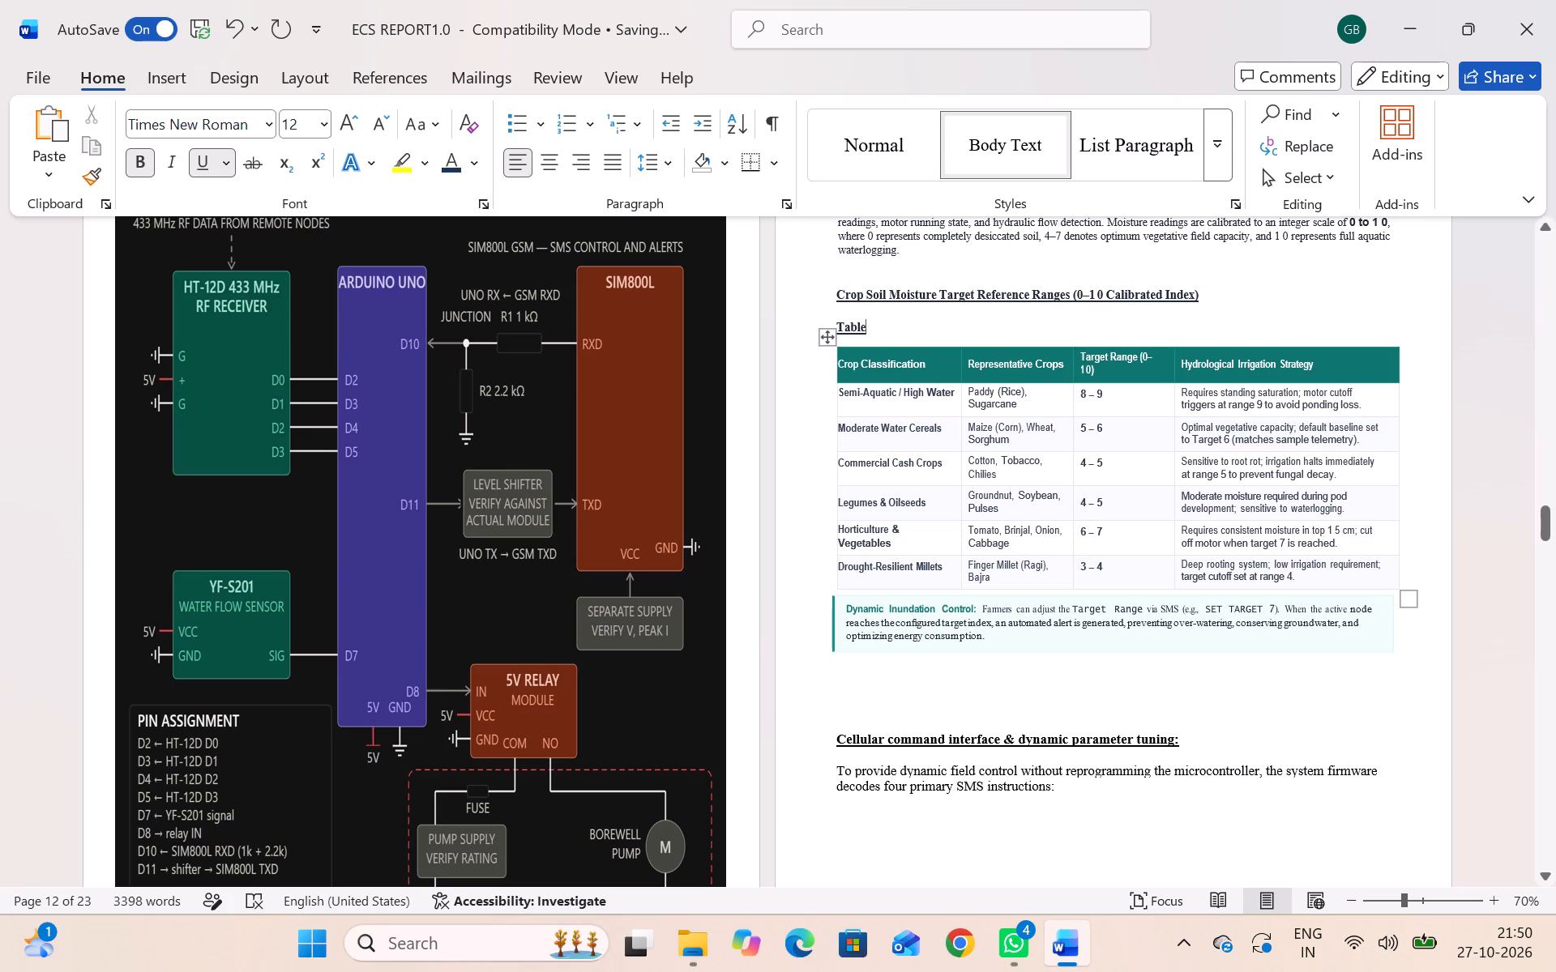
pyautogui.press('space')
pyautogui.press('2')
# Center the new "Table 2" caption above the crop soil moisture table.
pyautogui.moveTo(871, 326); pyautogui.dragTo(837, 326)
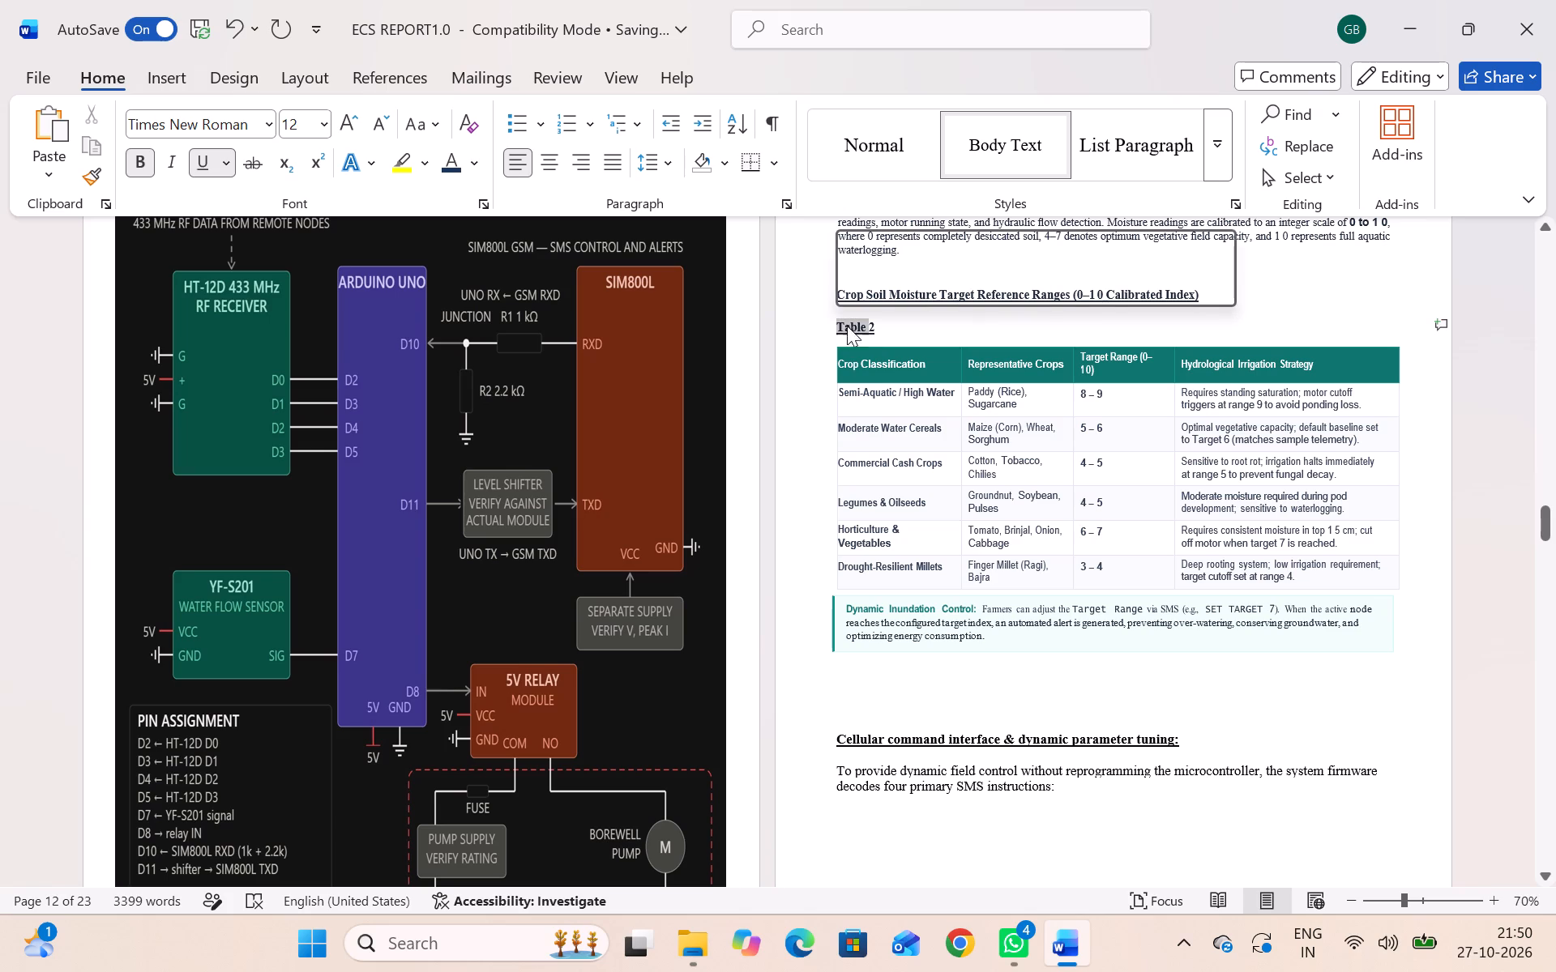
pyautogui.moveTo(882, 326); pyautogui.dragTo(845, 325)
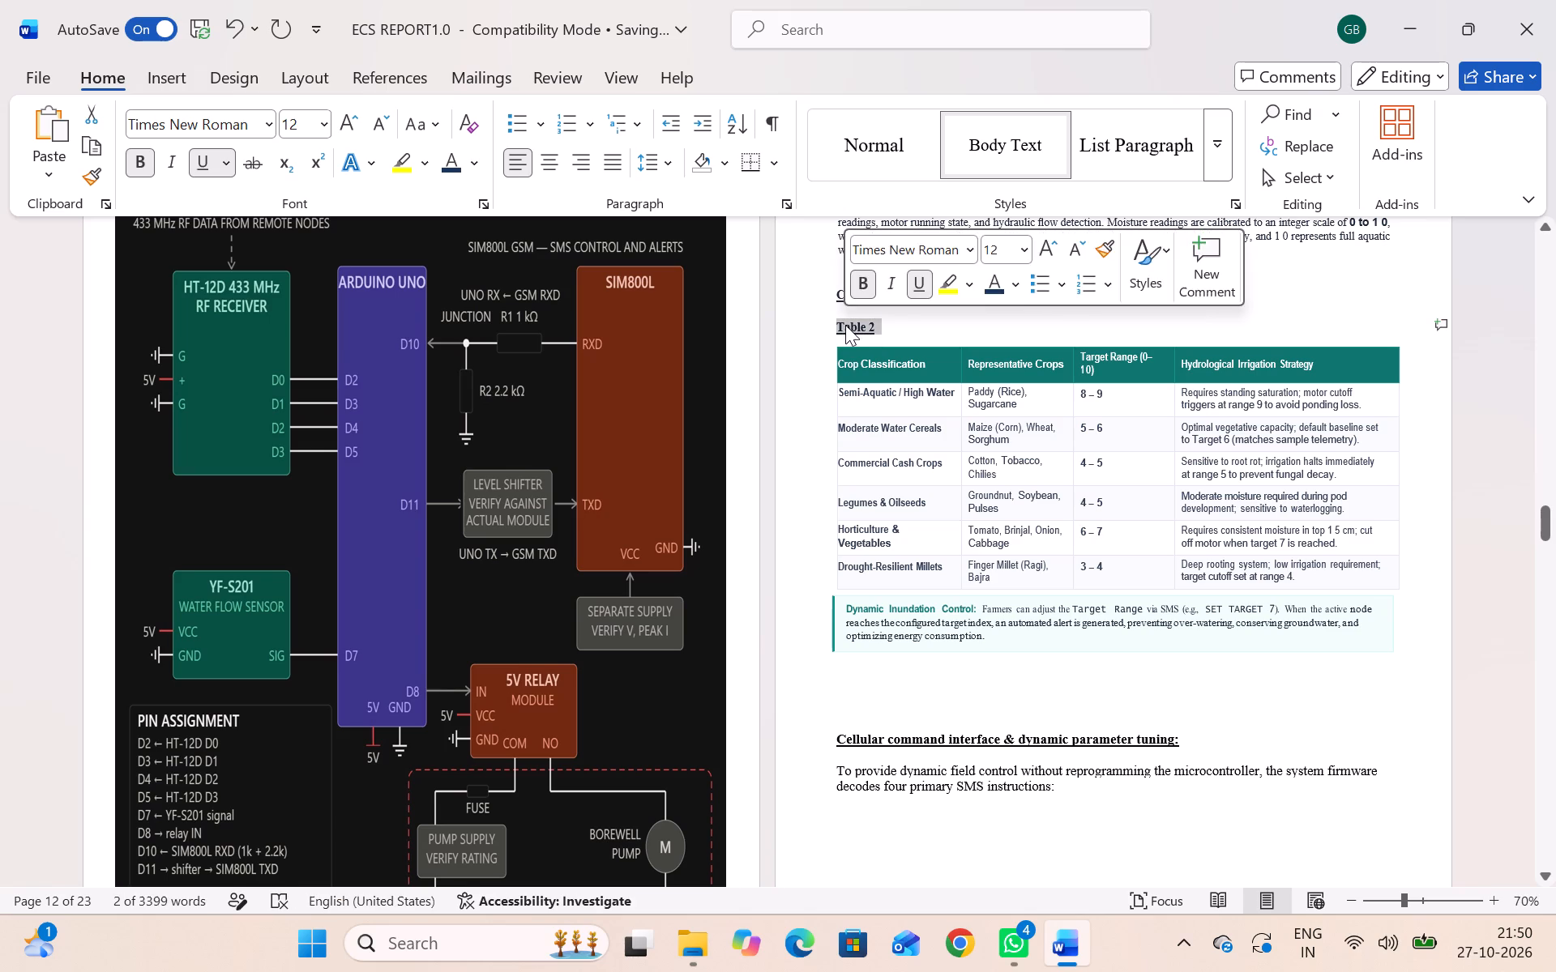
pyautogui.click(536, 159)
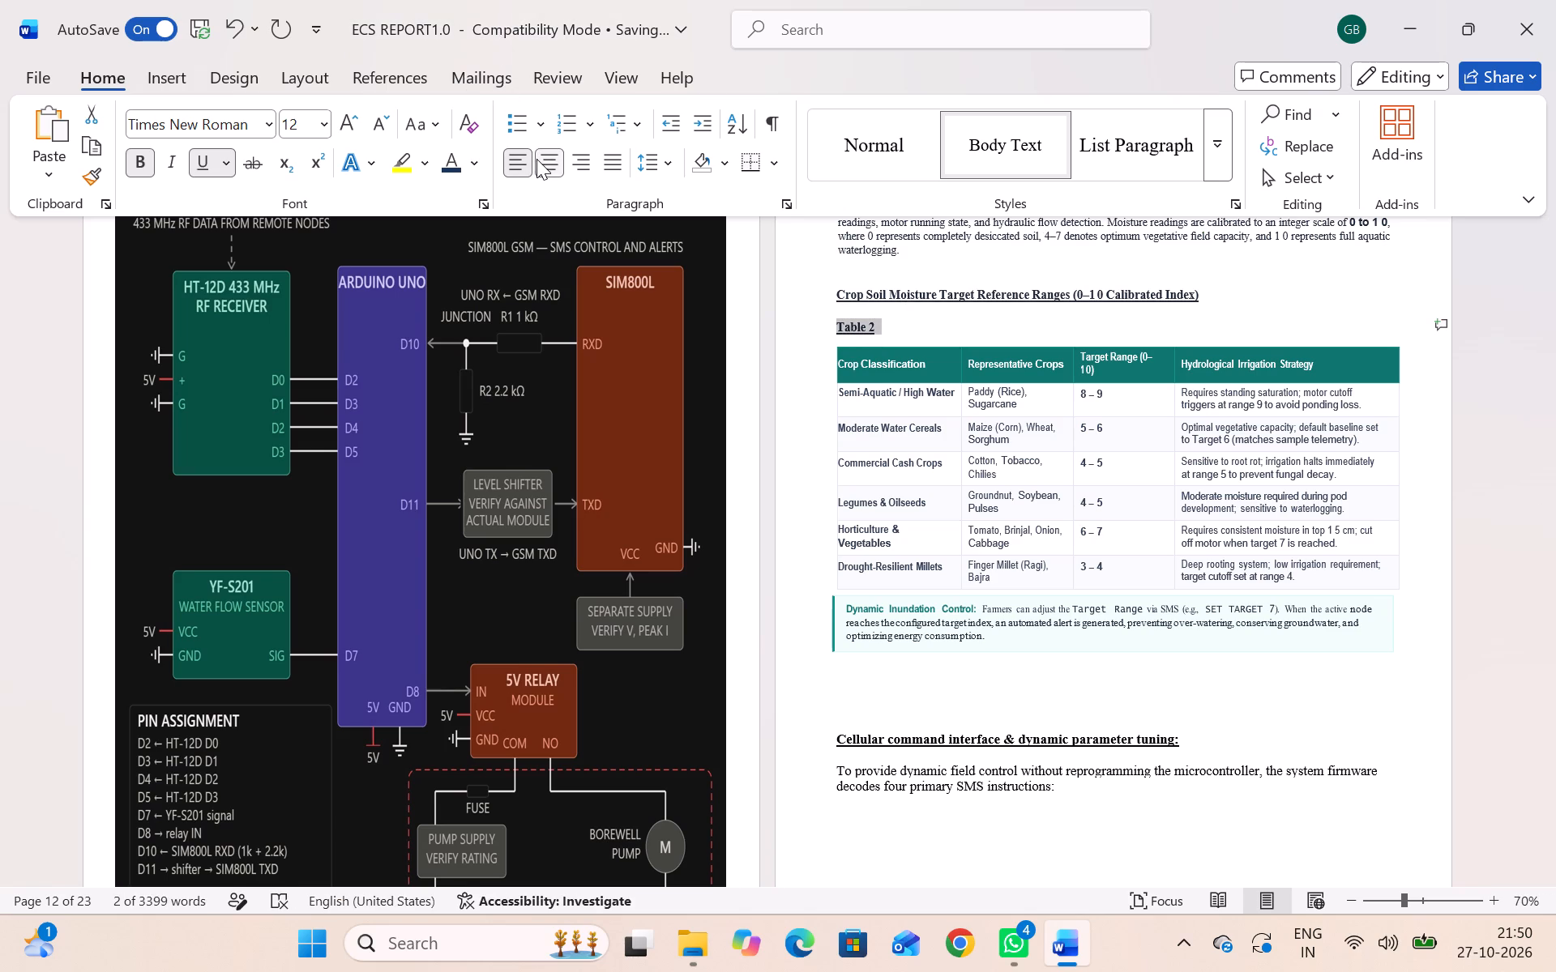
pyautogui.click(907, 330)
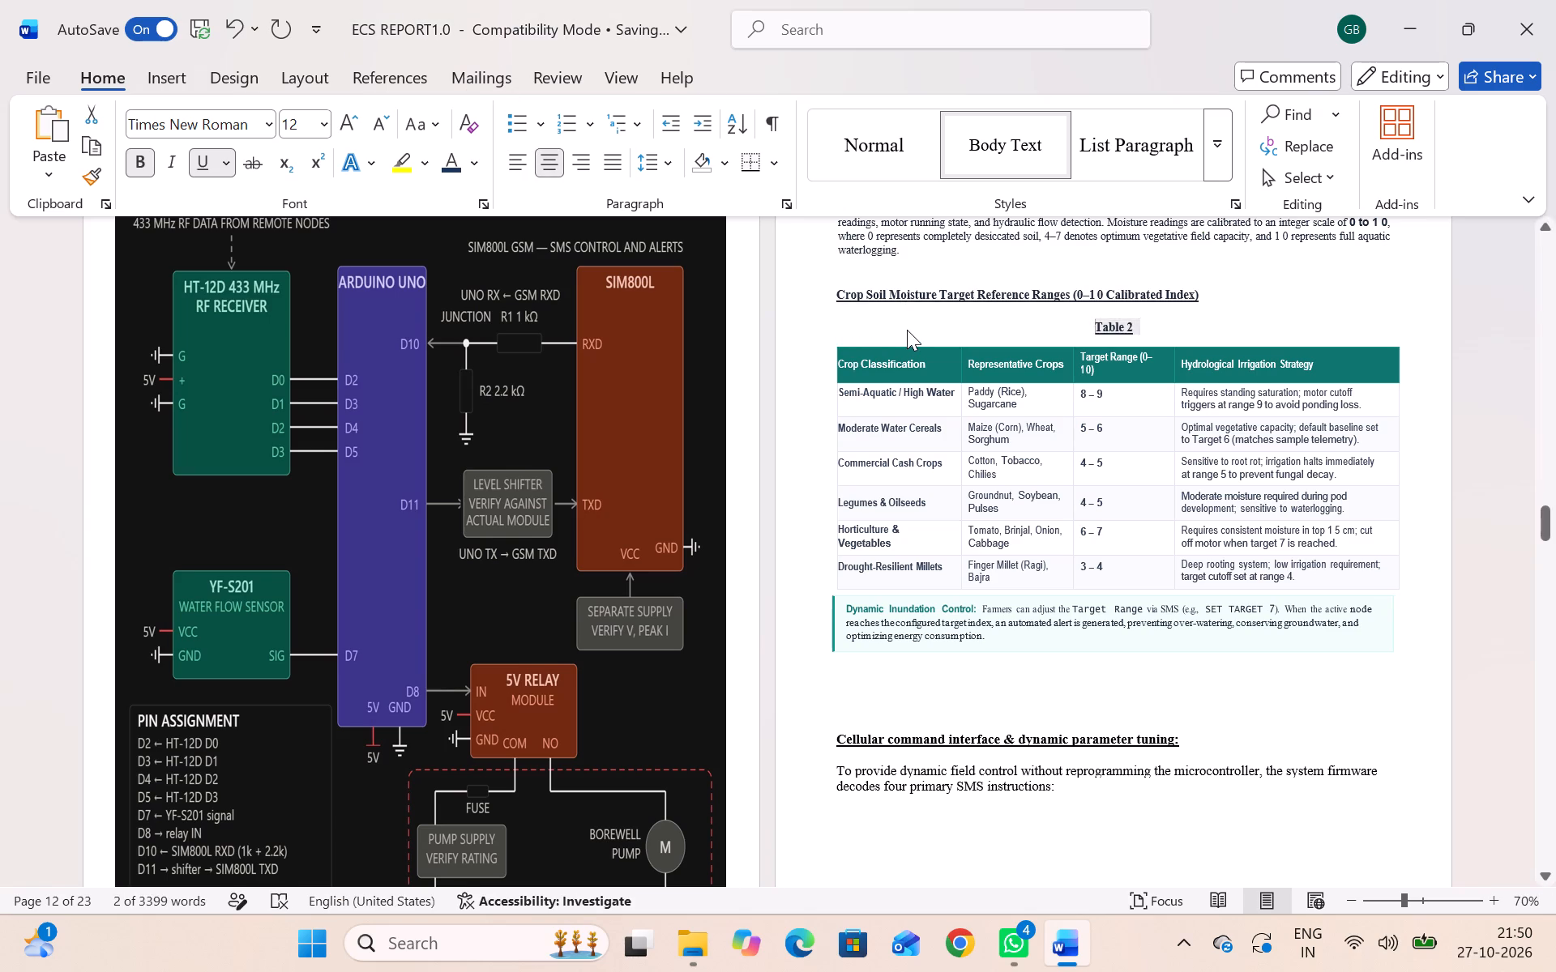
# Check the numbering of the preceding tables and renumber the crop soil moisture table's caption as Table 3.
pyautogui.scroll(10, 907, 330)
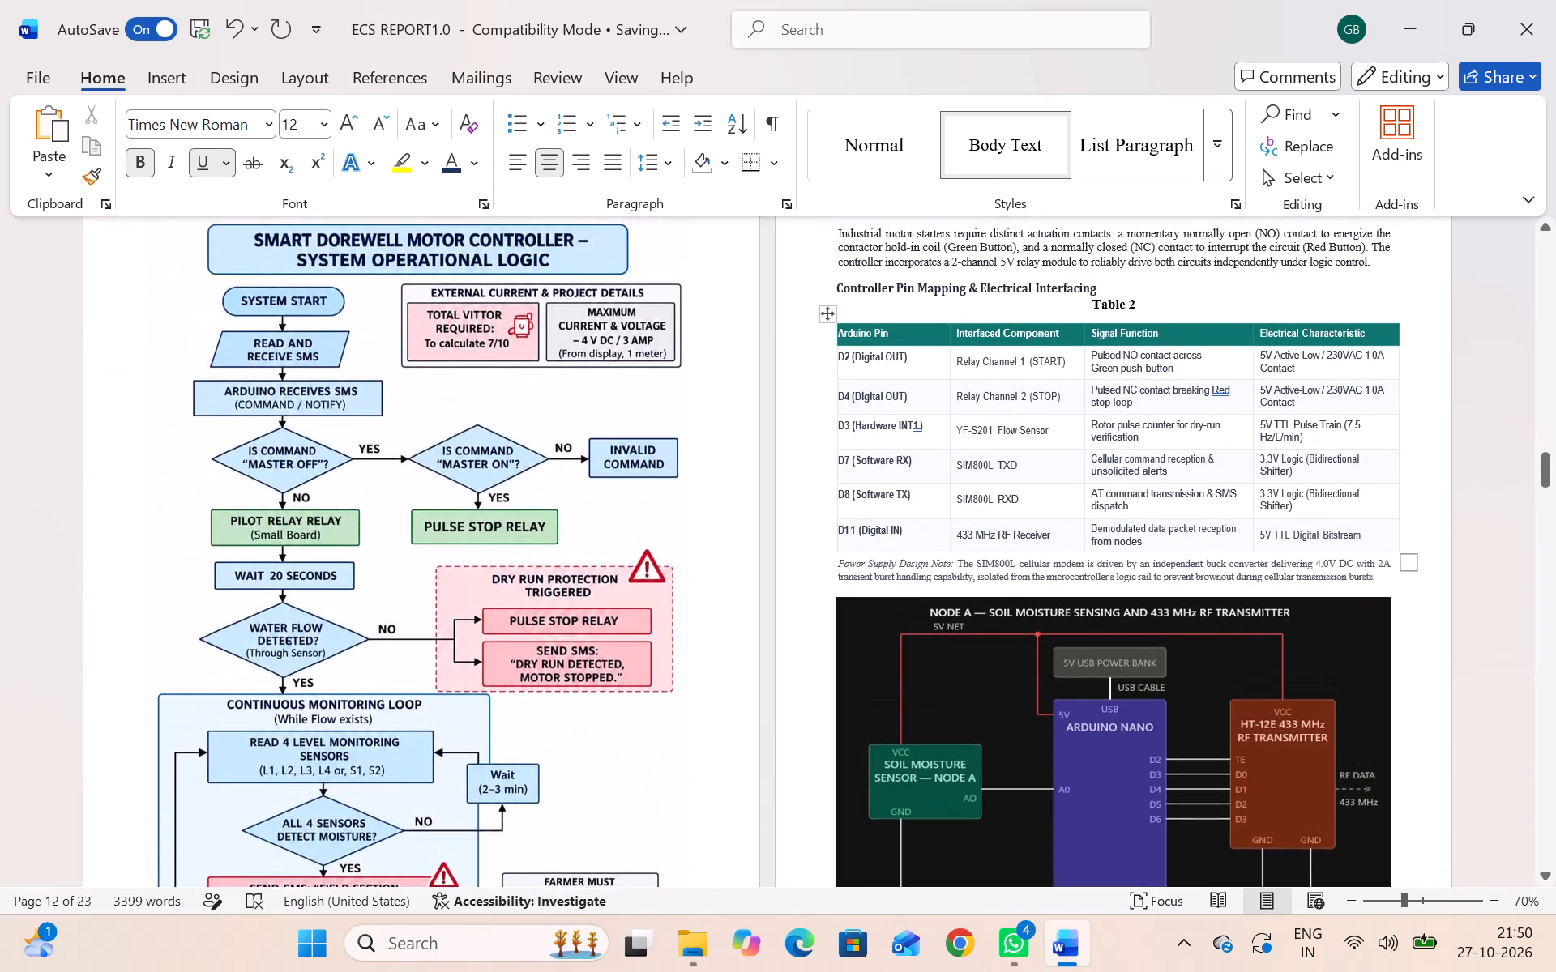
pyautogui.scroll(6, 907, 330)
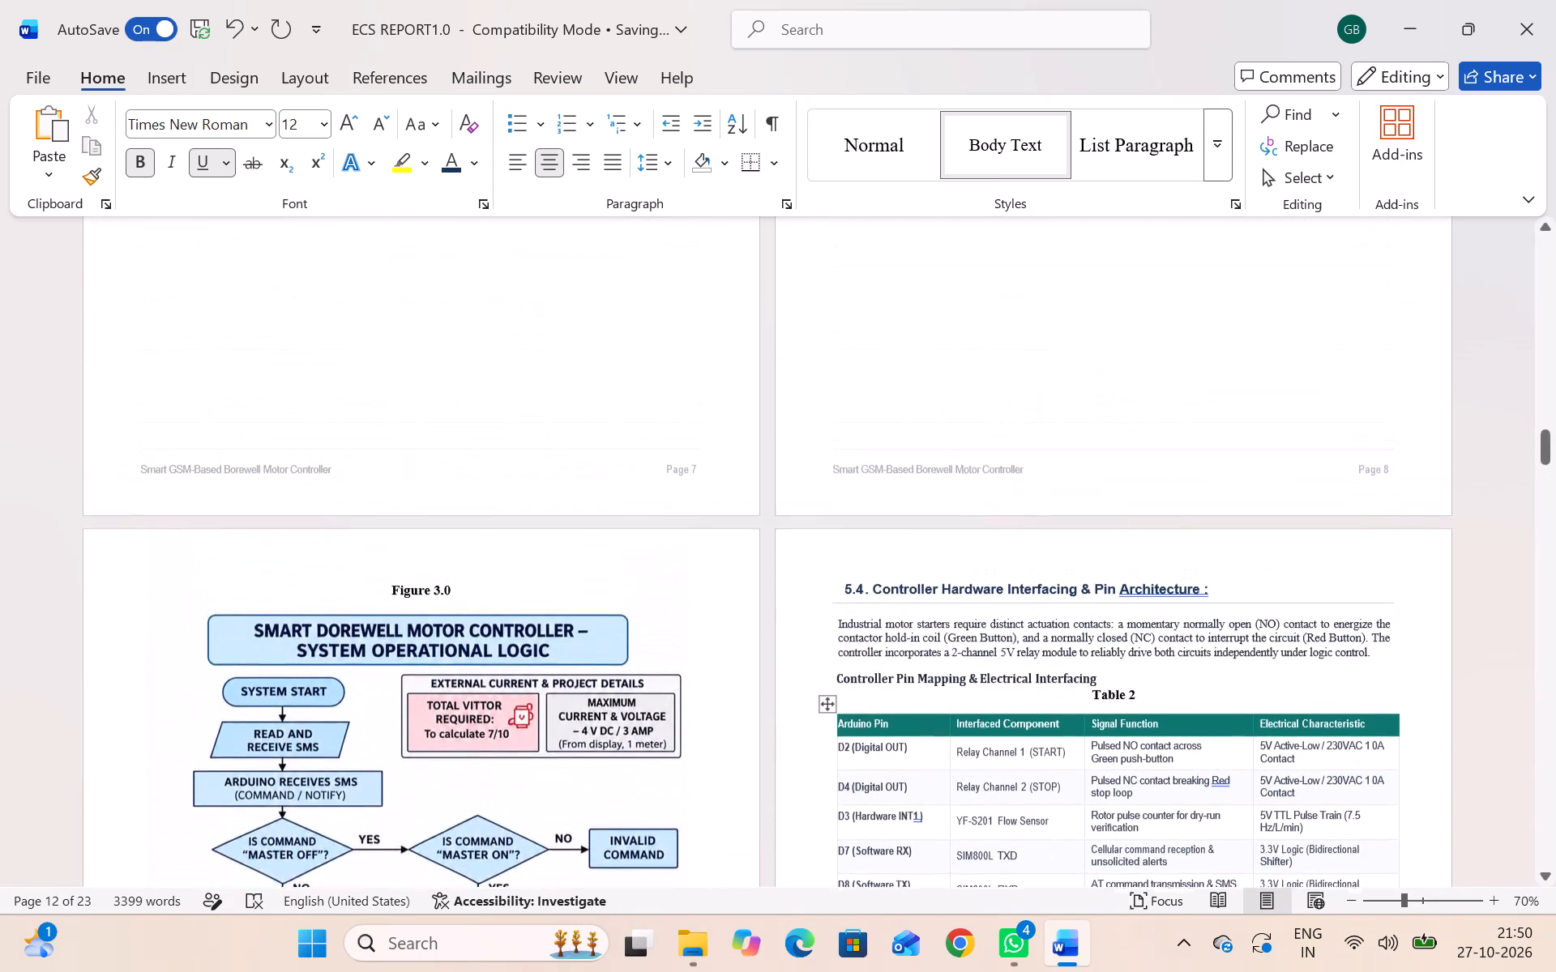
pyautogui.scroll(4, 907, 330)
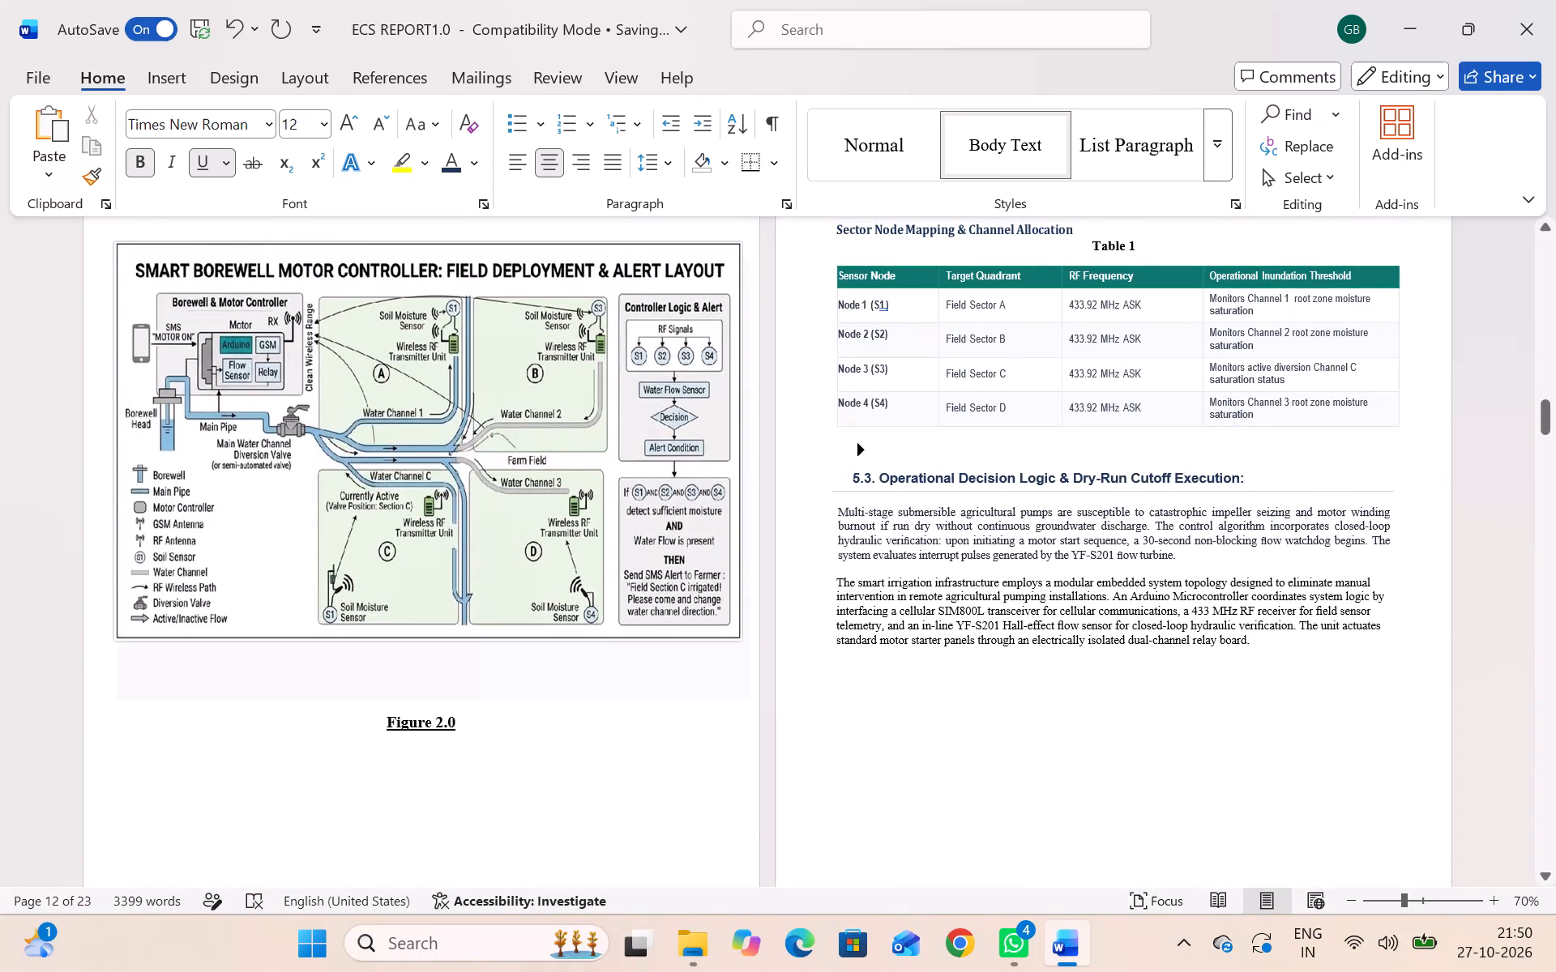
pyautogui.scroll(-12, 907, 330)
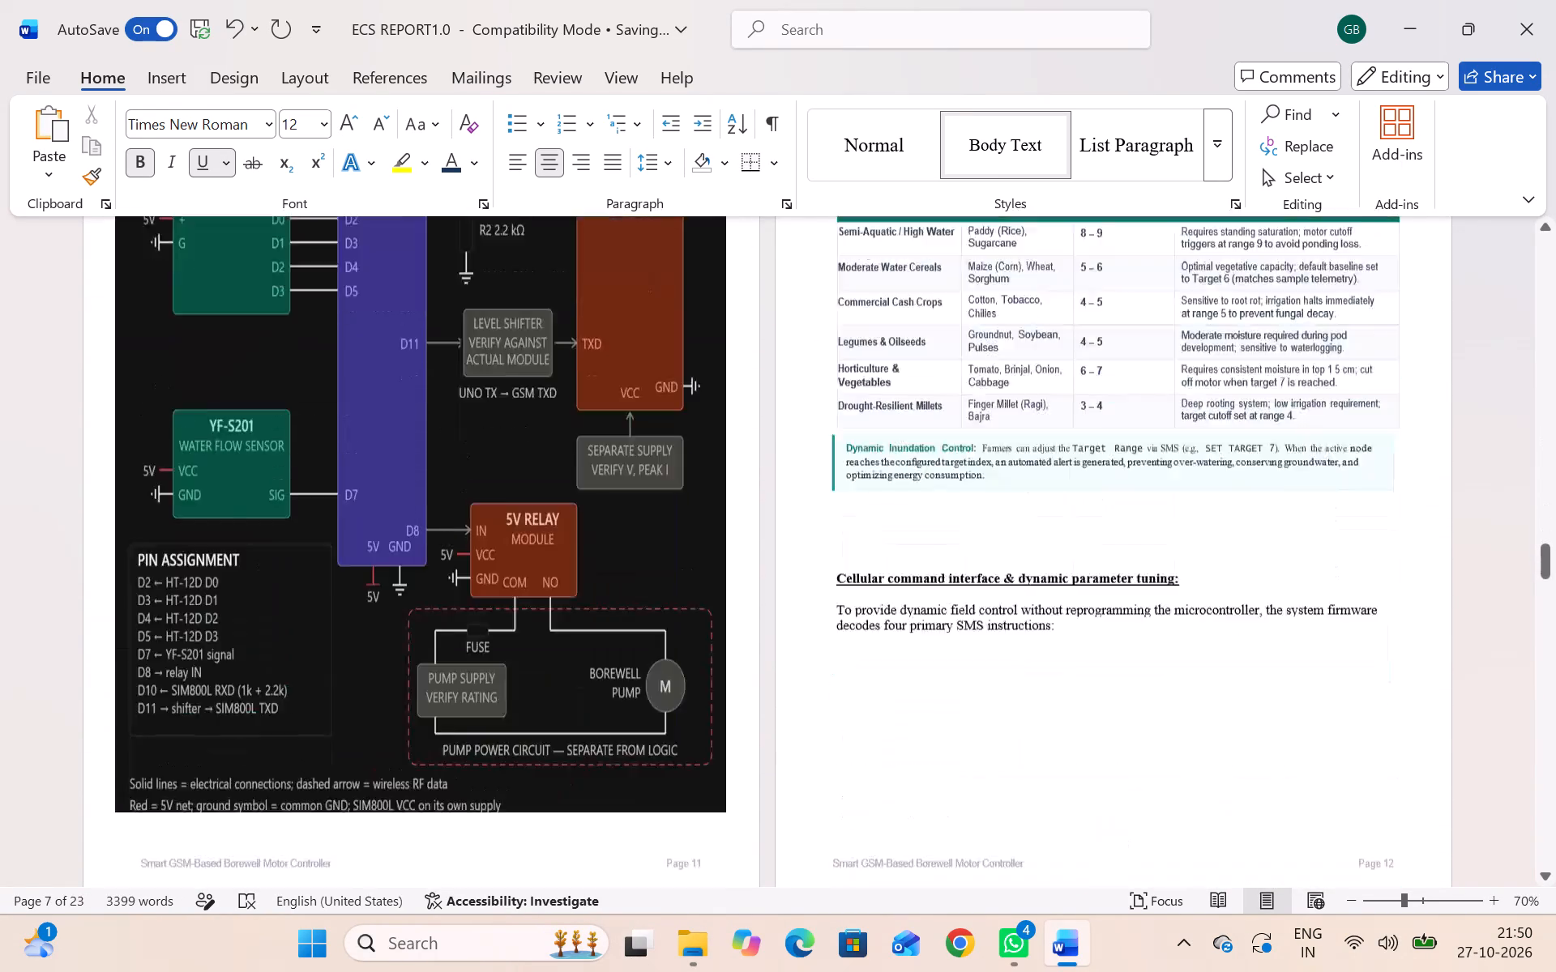
pyautogui.scroll(-2, 907, 330)
pyautogui.scroll(8, 907, 330)
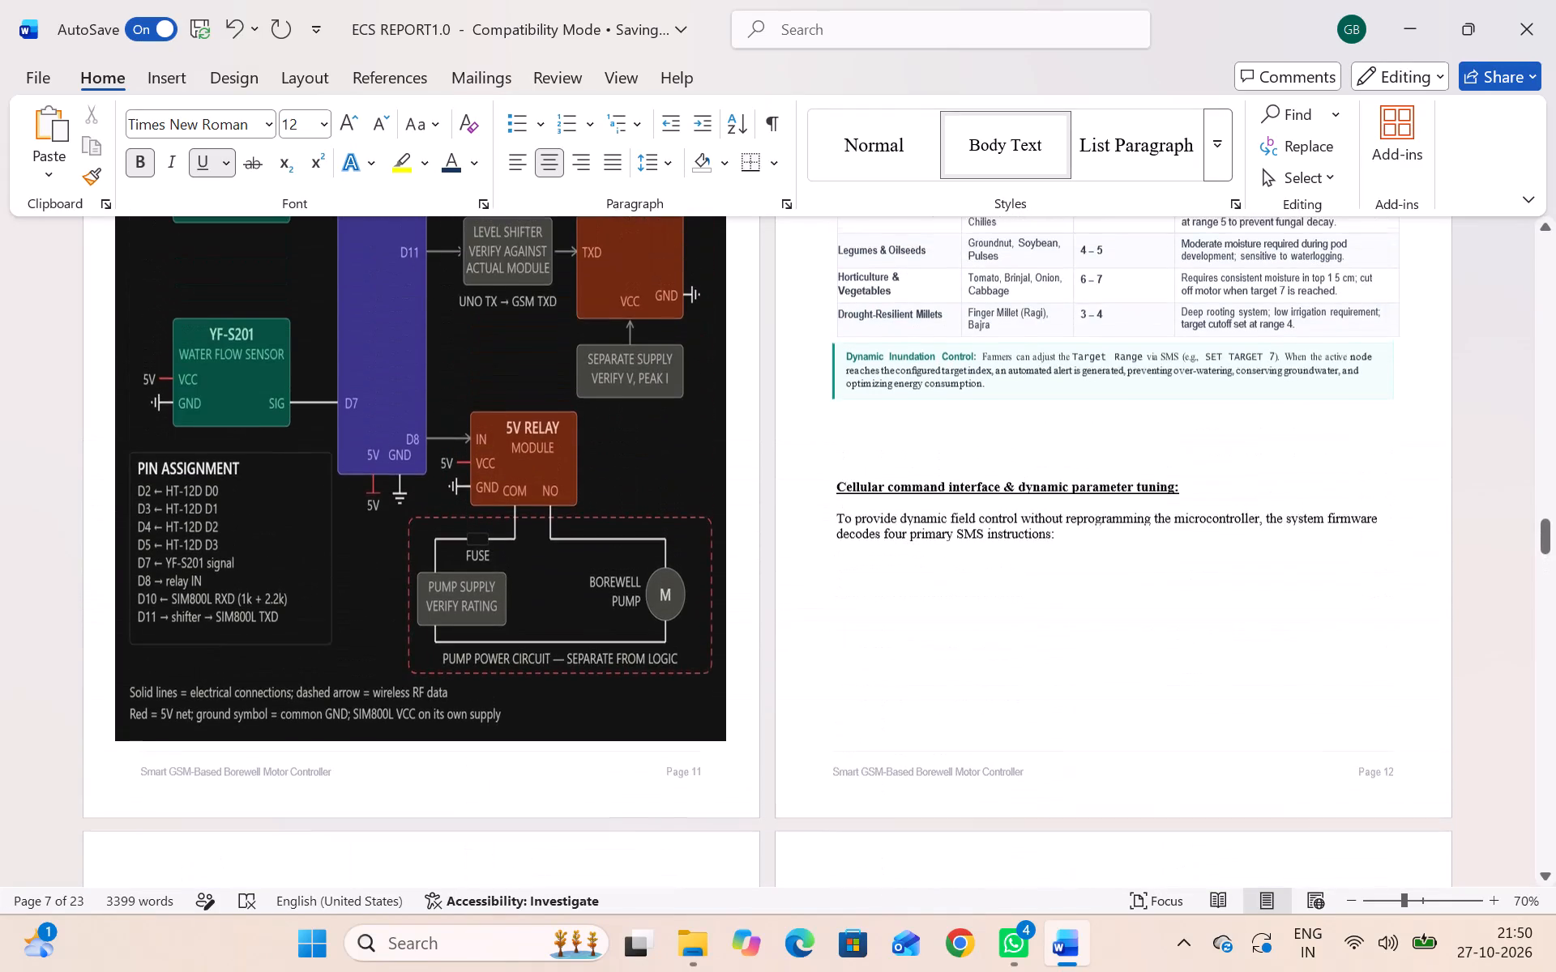
pyautogui.scroll(3, 907, 330)
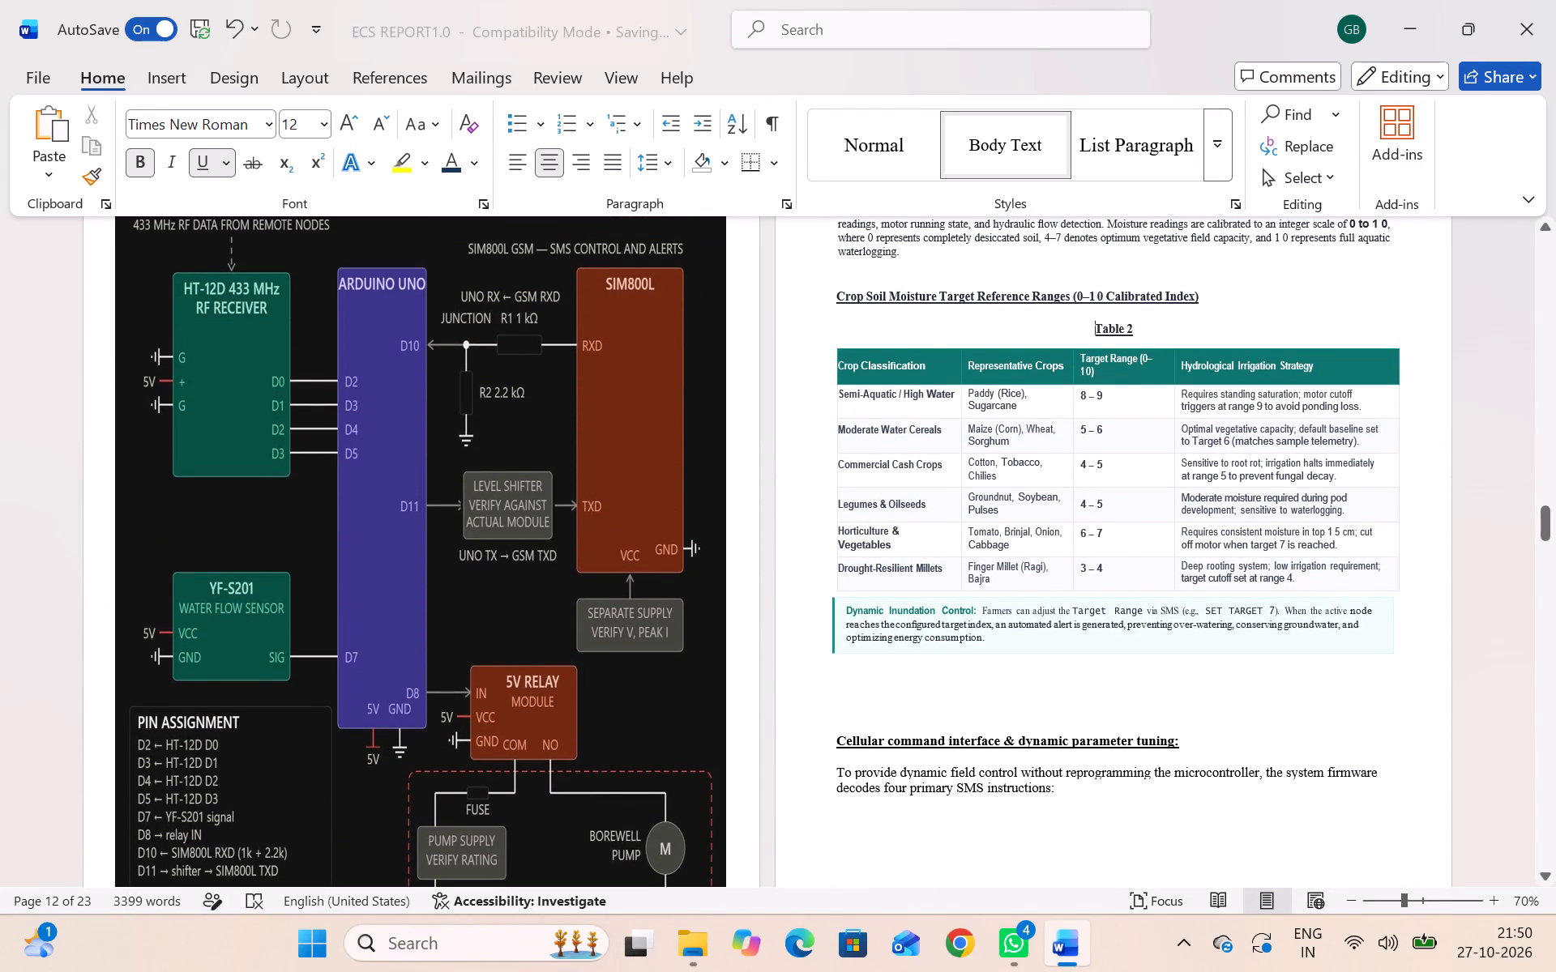
pyautogui.click(1137, 331)
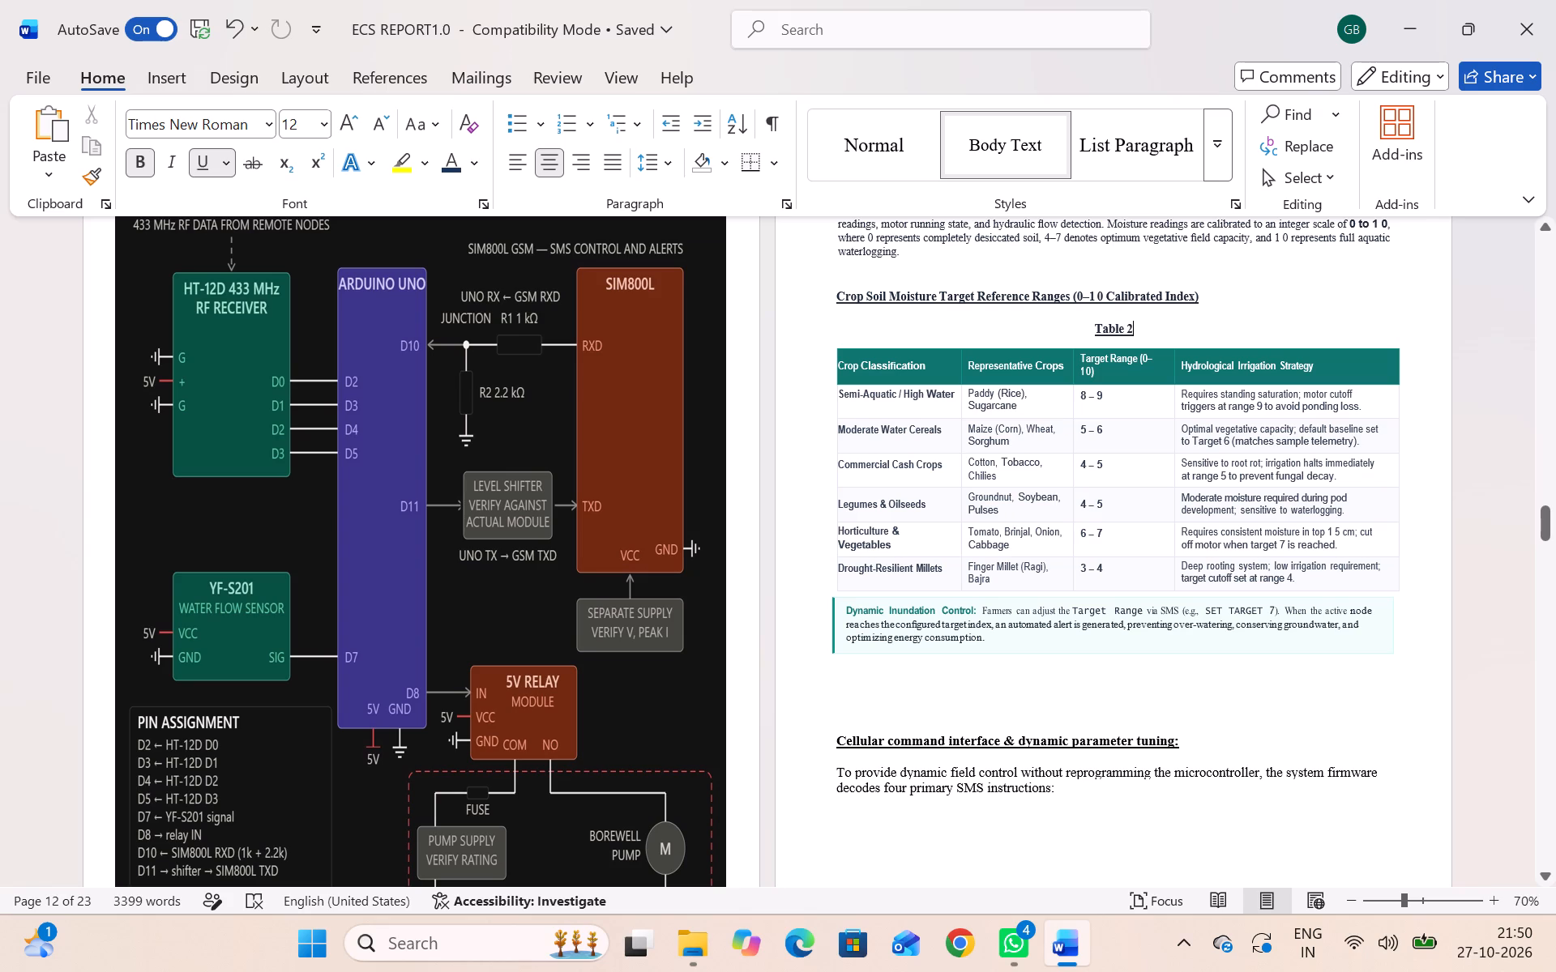
pyautogui.press('BackSpace')
pyautogui.press('3')
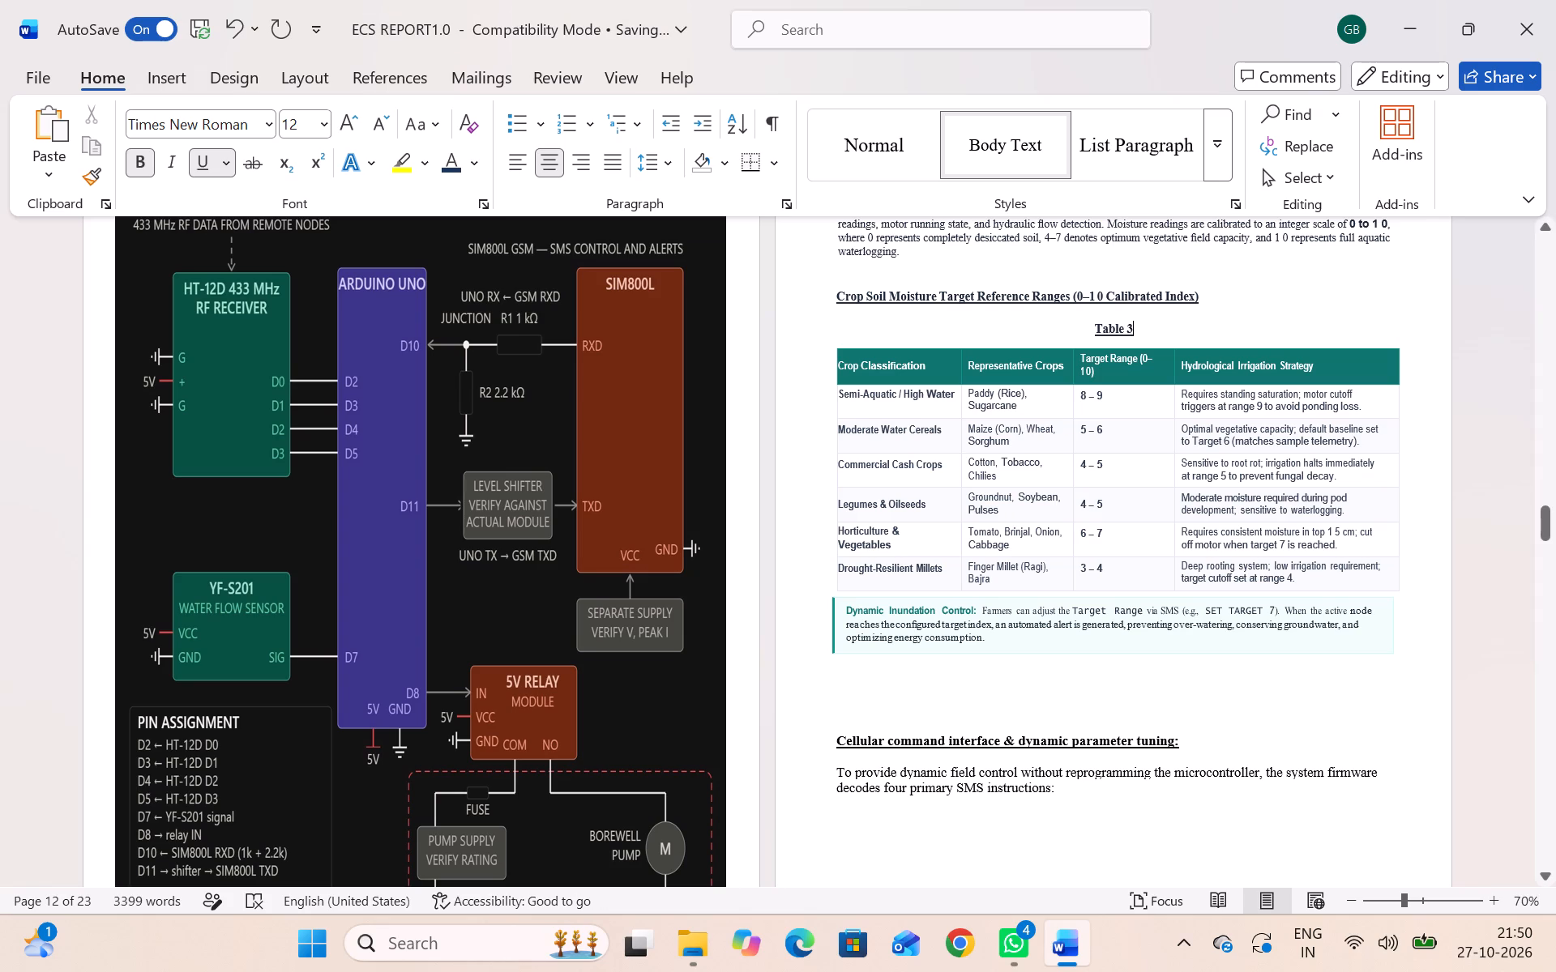
# Copy the heading text "Crop Soil Moisture Target Reference Ranges" above the Table 3 caption.
pyautogui.moveTo(834, 292); pyautogui.dragTo(1068, 288)
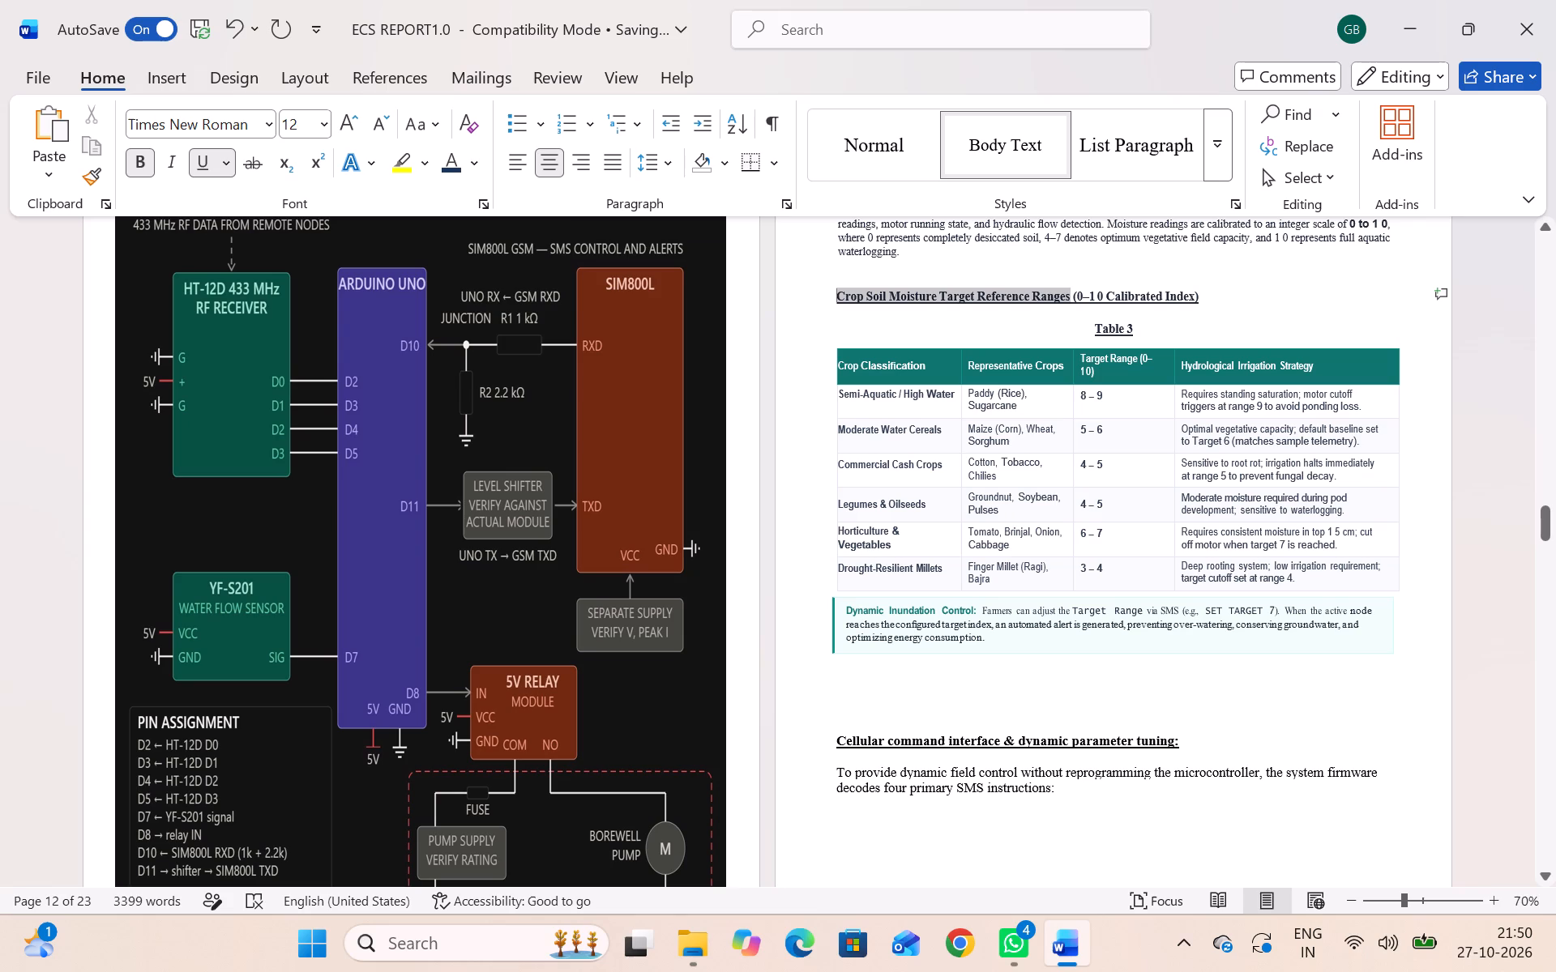
pyautogui.moveTo(1068, 288); pyautogui.dragTo(1068, 294)
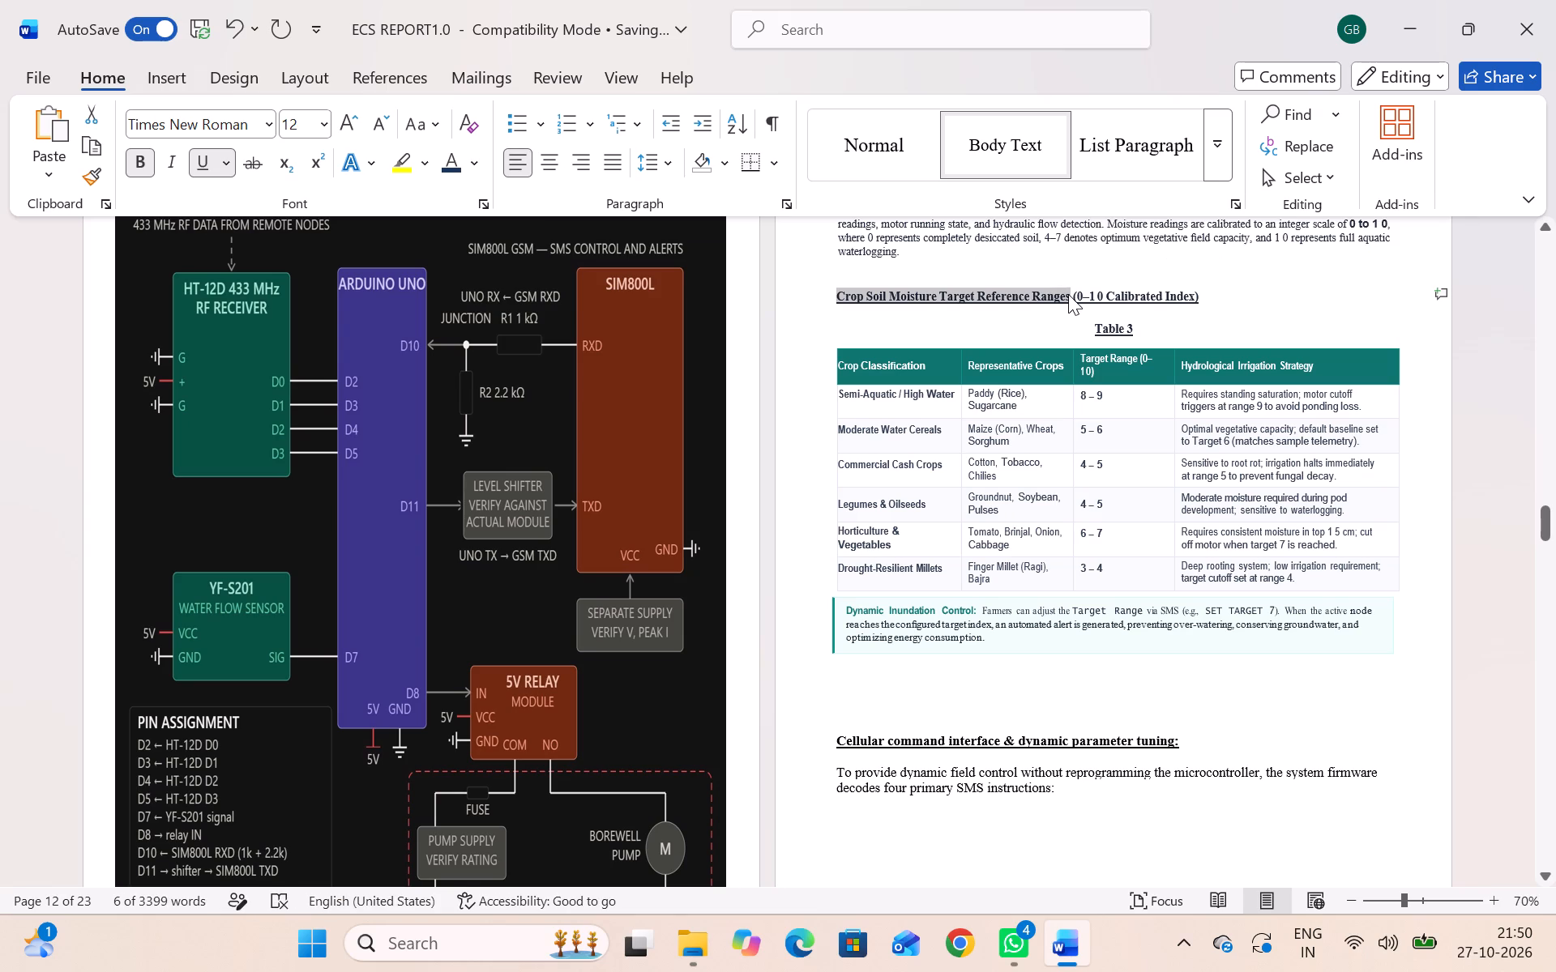
pyautogui.hotkey('ctrl', 'c')
pyautogui.click(1062, 316)
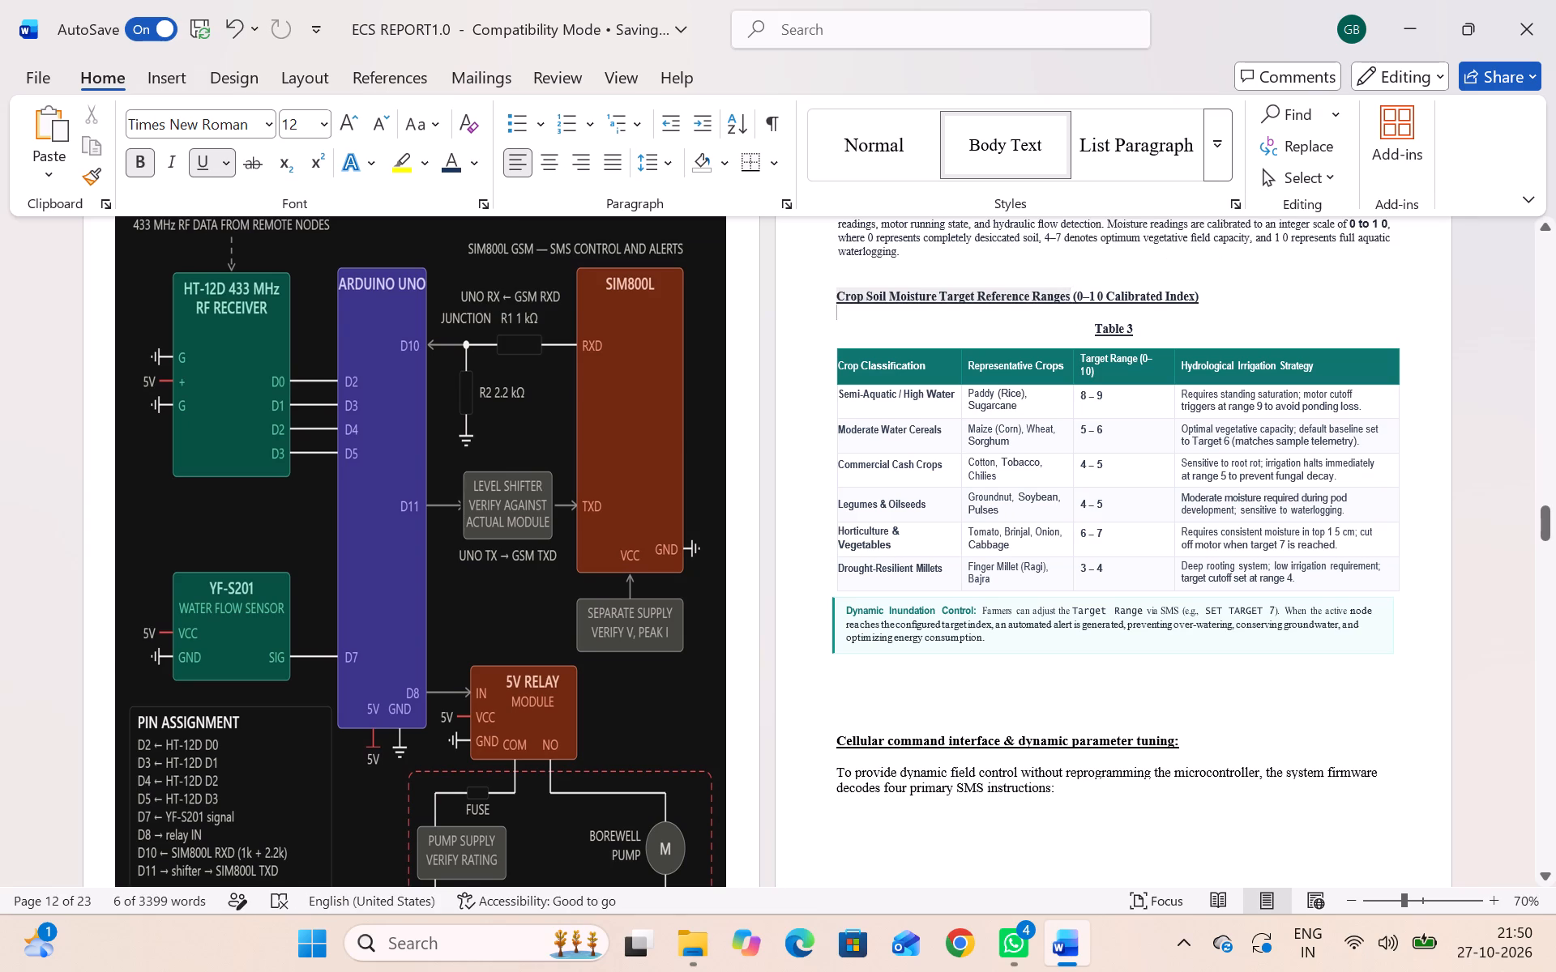
# Compare the entries under LIST OF TABLES with the table captions and headings in sections 5.2 to 5.4.
pyautogui.scroll(18, 1062, 316)
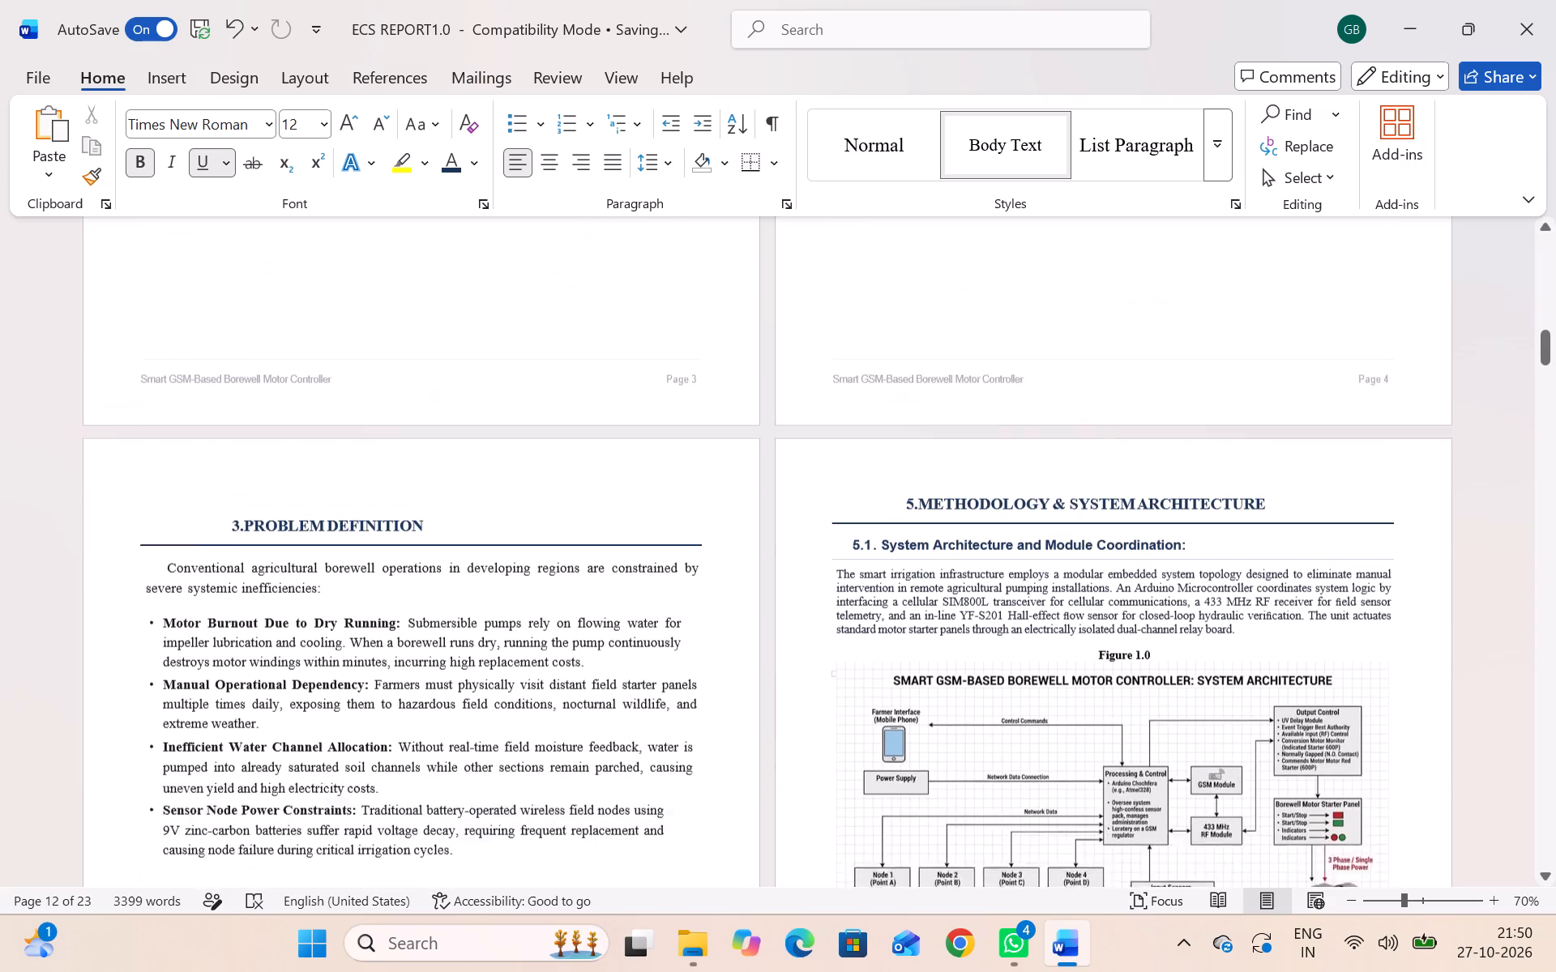
pyautogui.scroll(4, 713, 335)
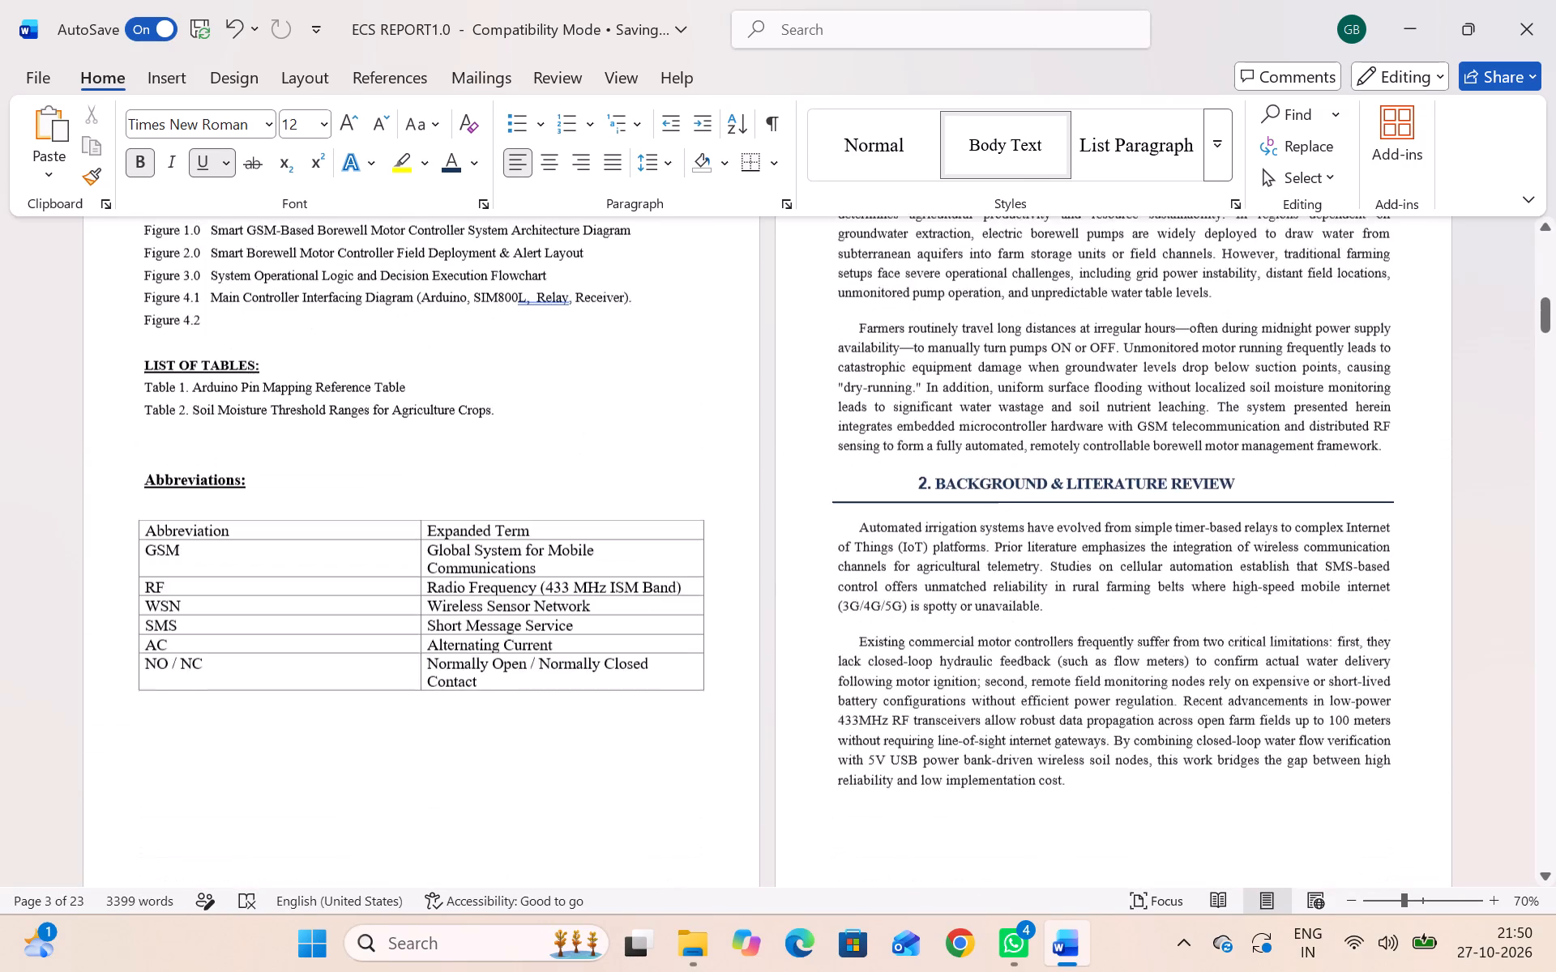
pyautogui.scroll(9, 713, 335)
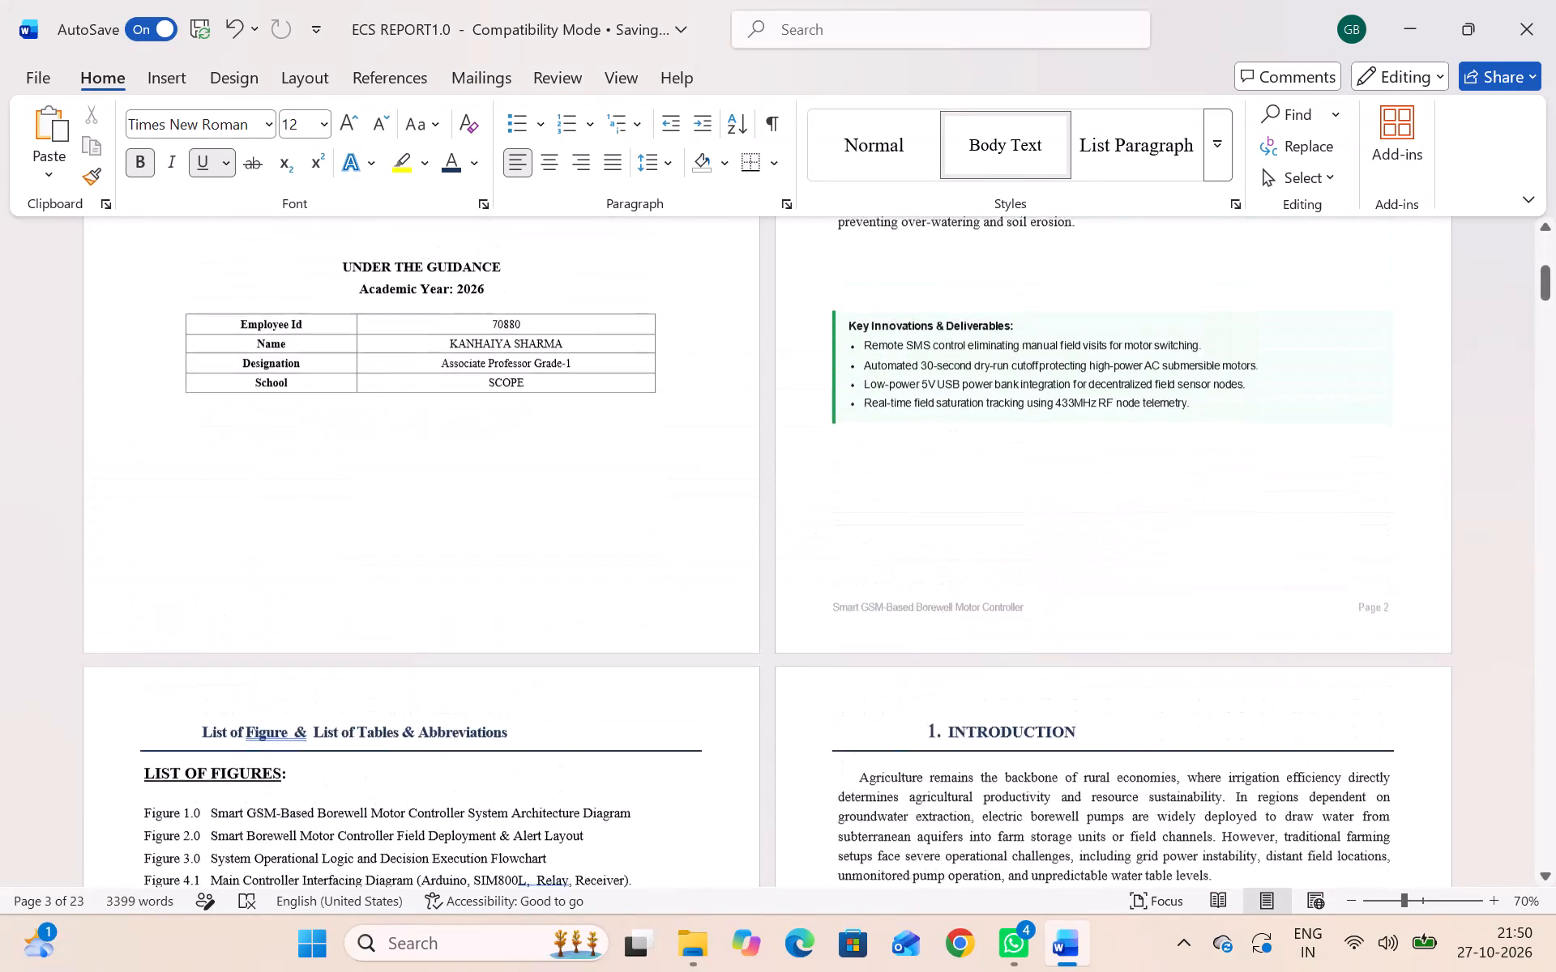
pyautogui.scroll(6, 713, 335)
pyautogui.scroll(-3, 713, 335)
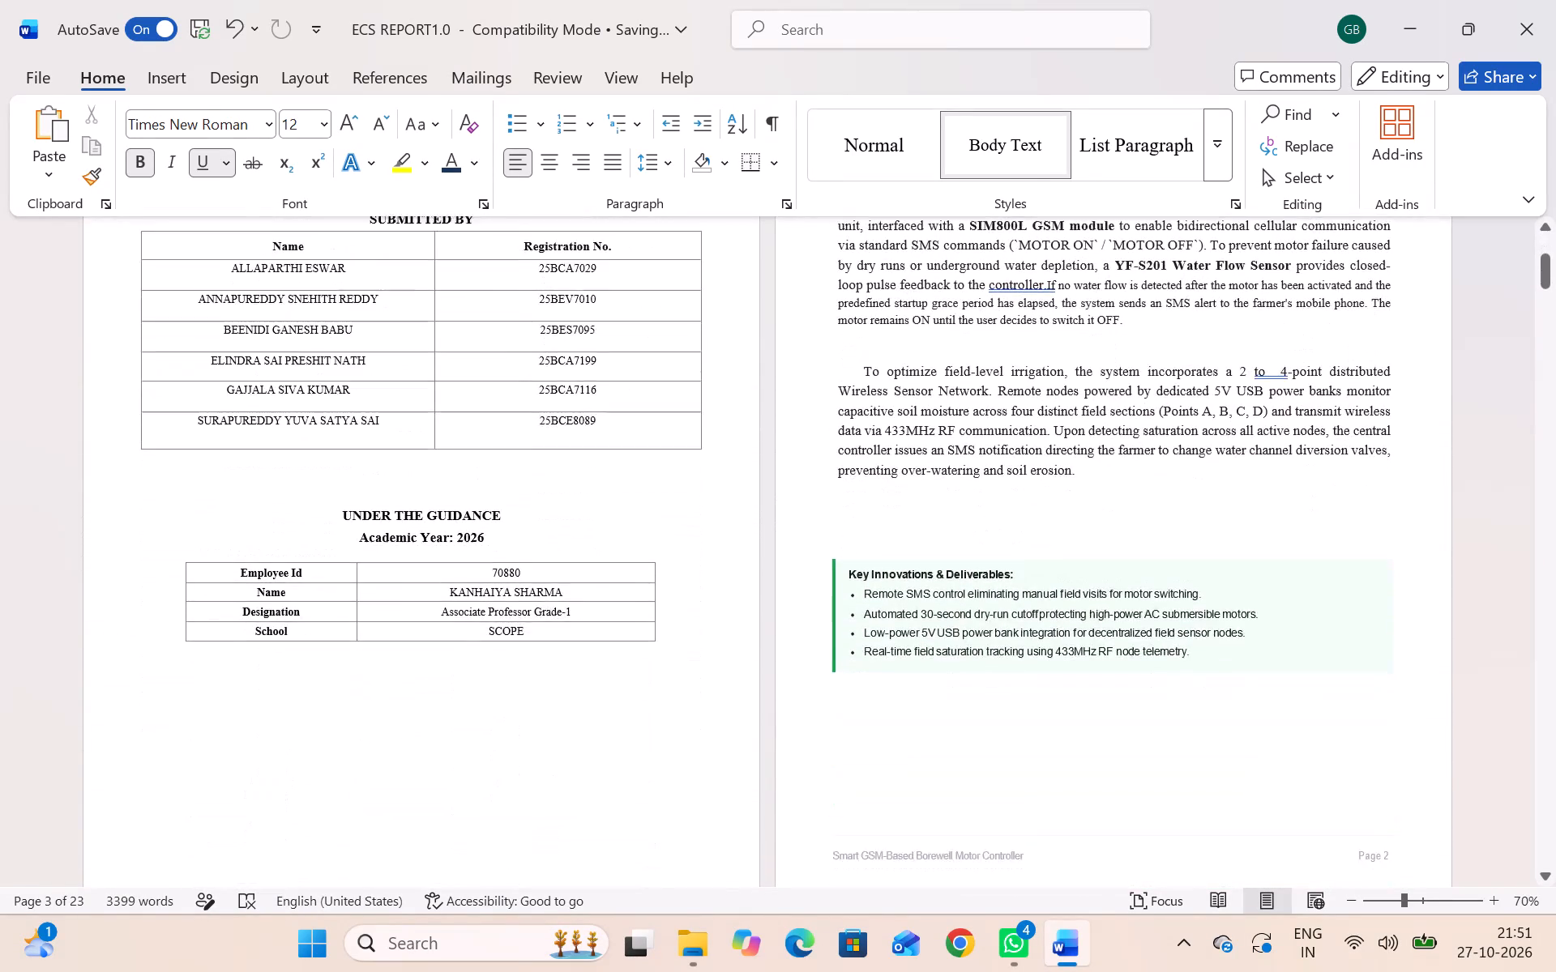
pyautogui.scroll(-7, 713, 335)
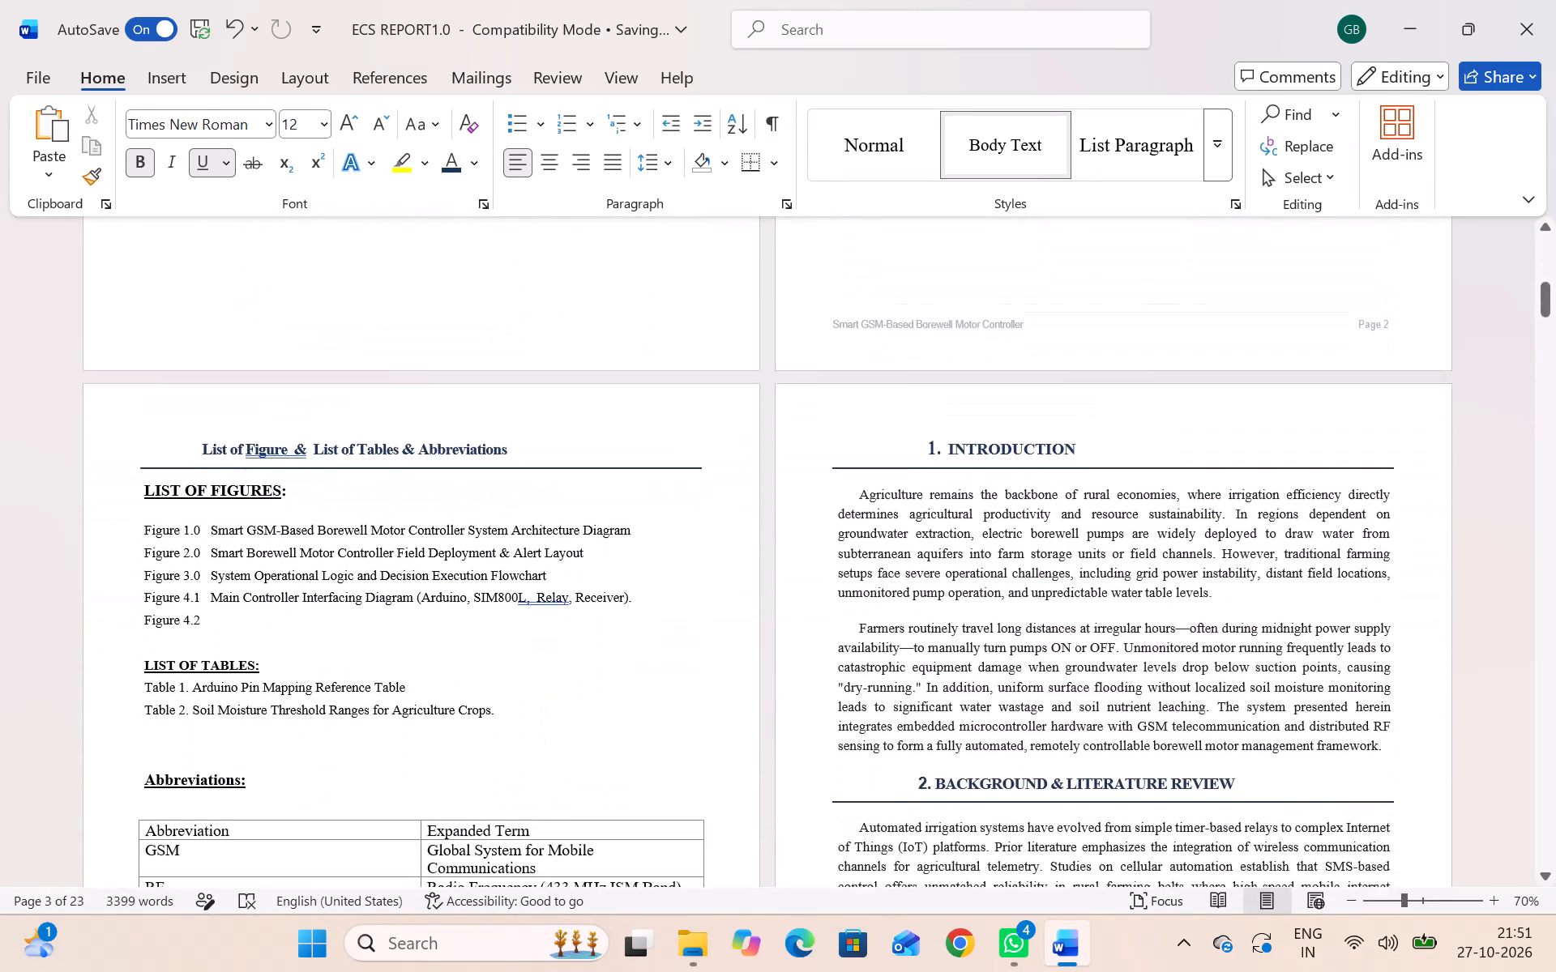
pyautogui.scroll(-1, 713, 335)
pyautogui.scroll(-2, 703, 683)
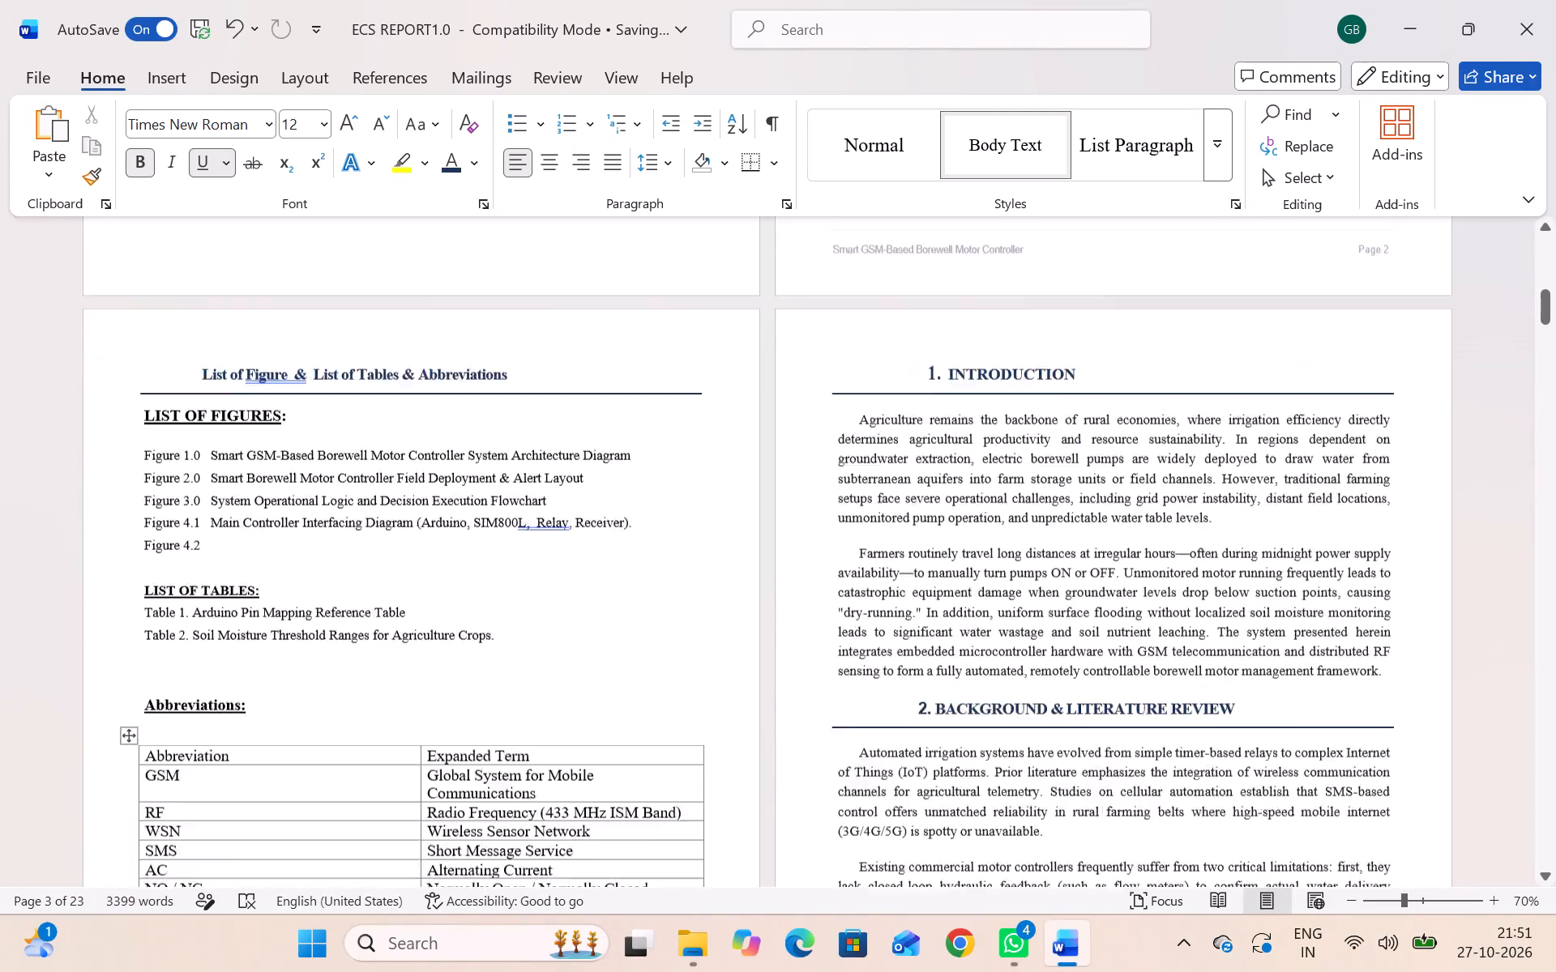
pyautogui.scroll(-9, 703, 683)
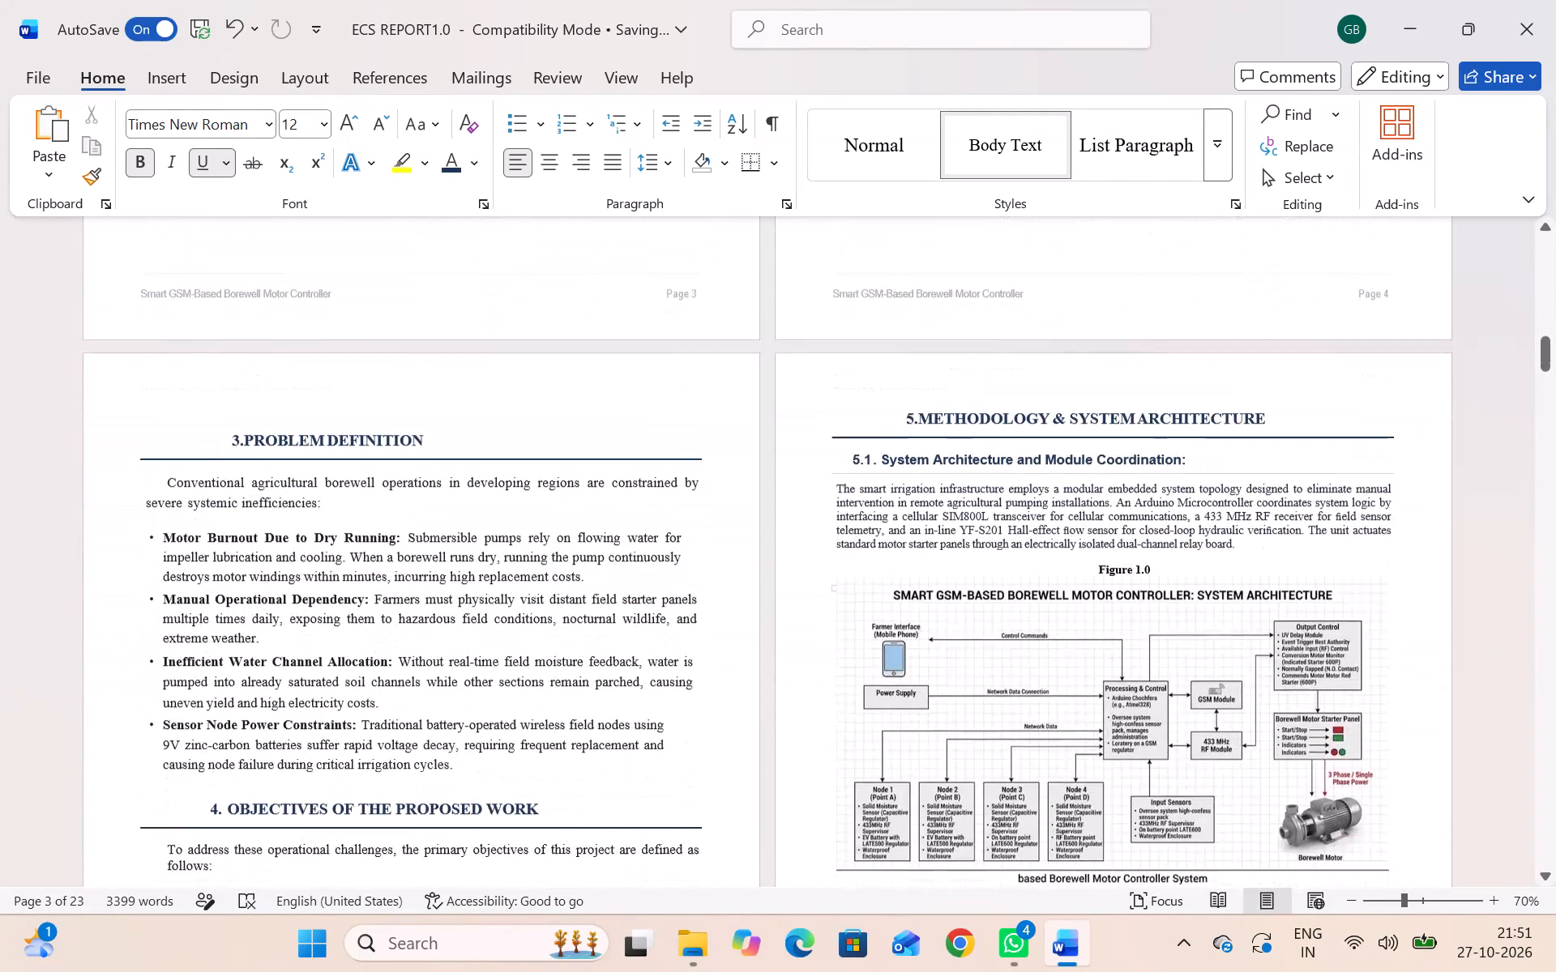
pyautogui.scroll(-6, 703, 683)
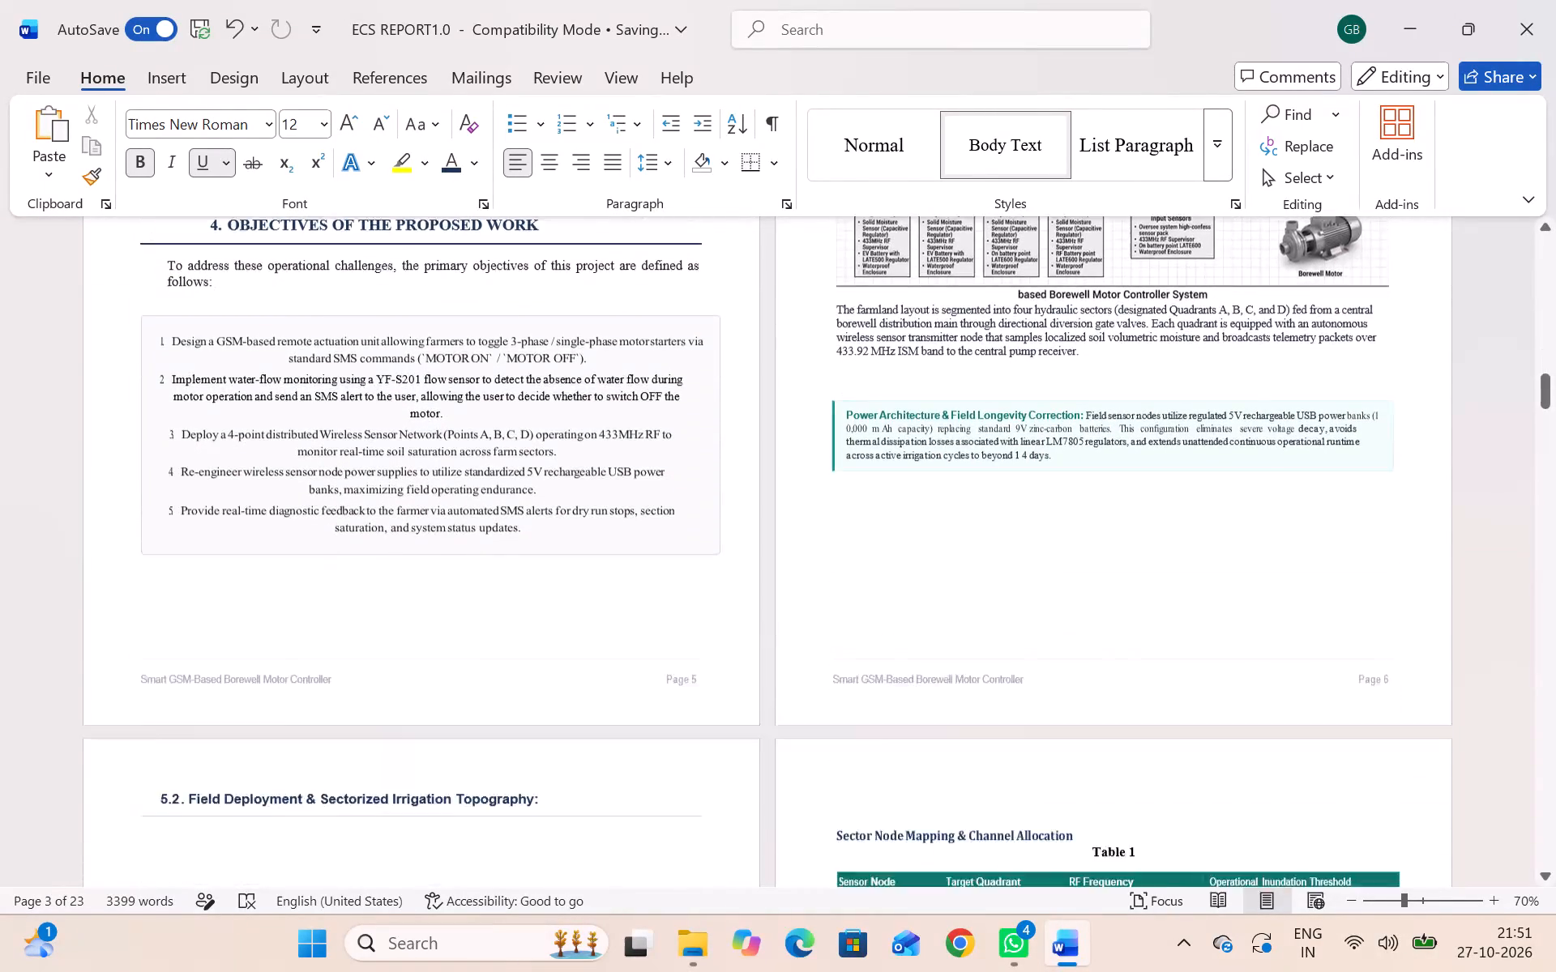
pyautogui.scroll(-2, 703, 683)
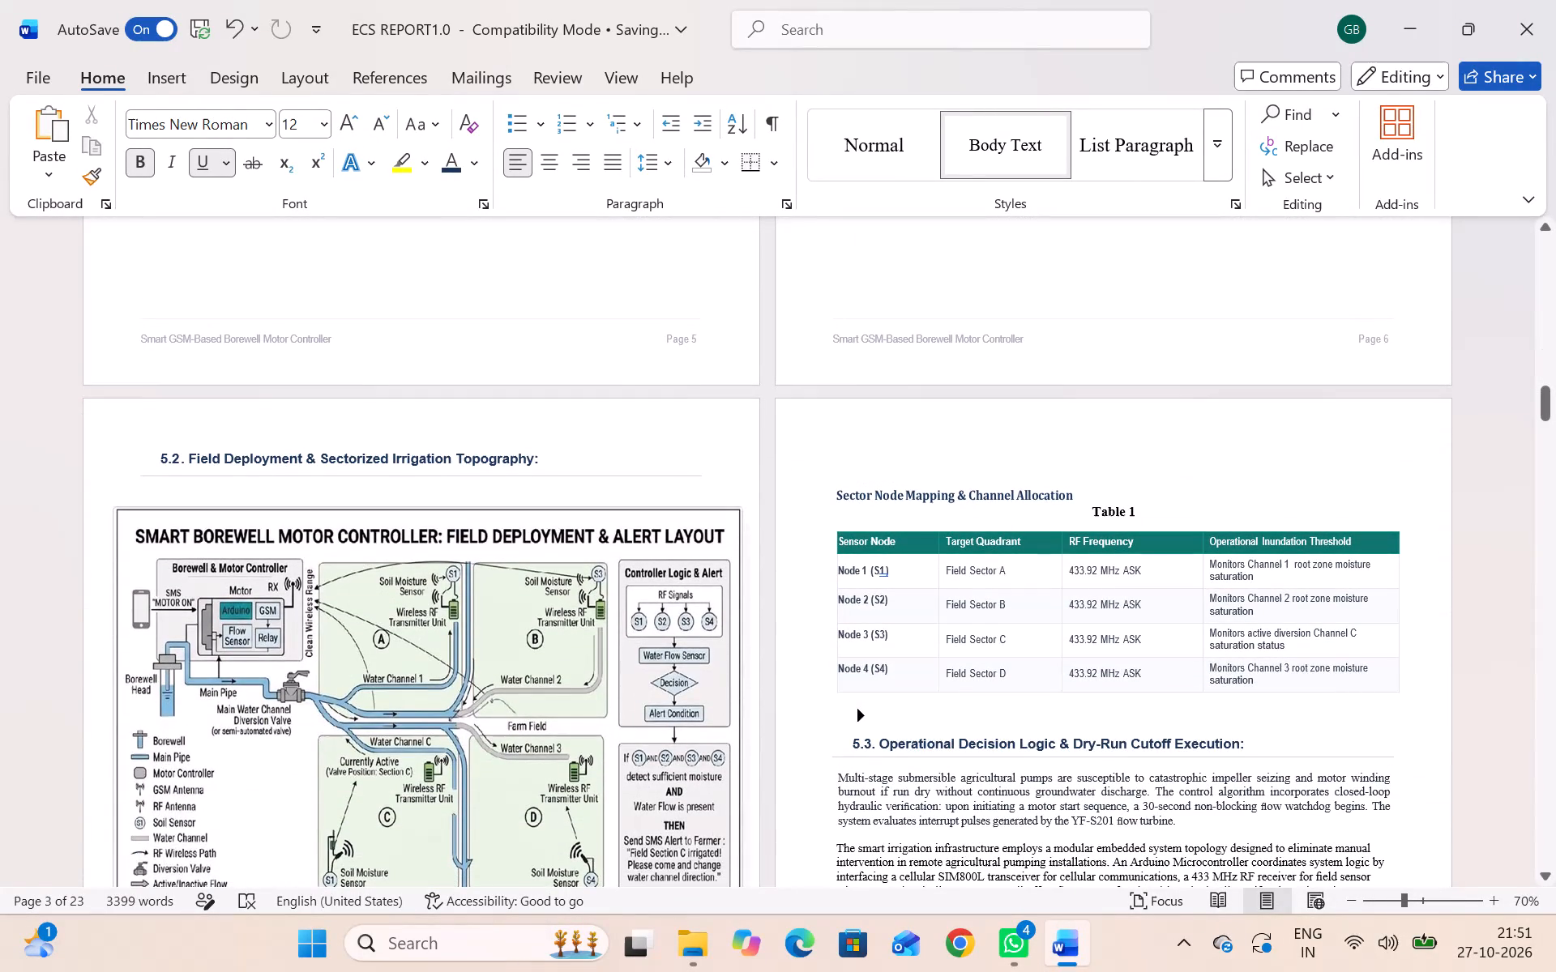
pyautogui.scroll(-2, 703, 683)
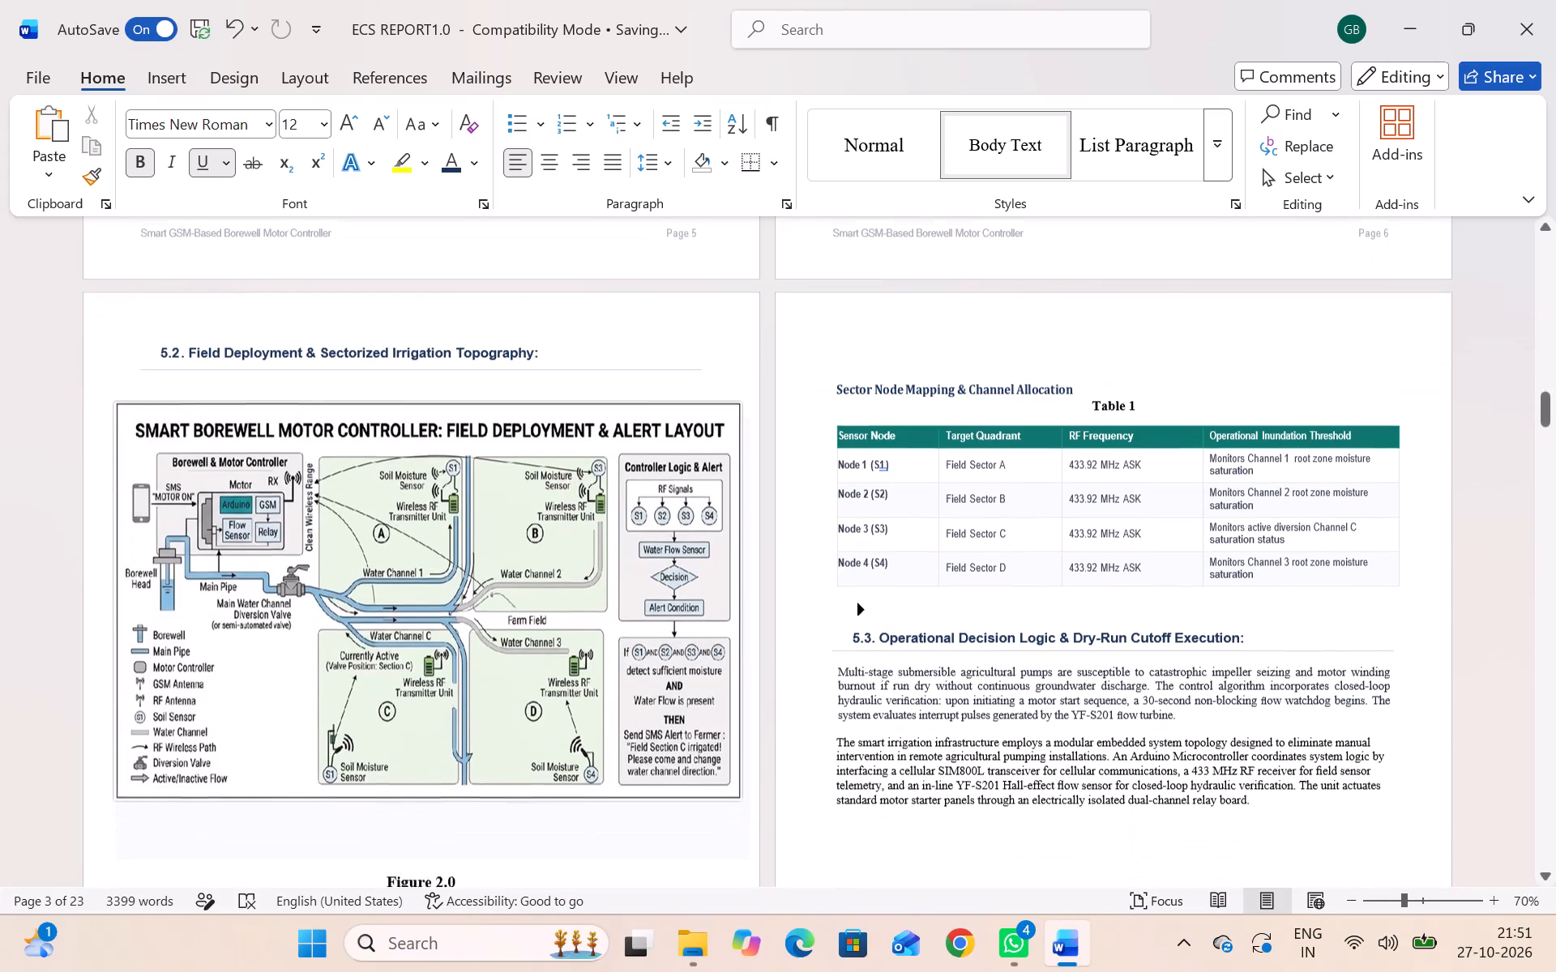
pyautogui.scroll(-3, 703, 683)
pyautogui.scroll(3, 703, 683)
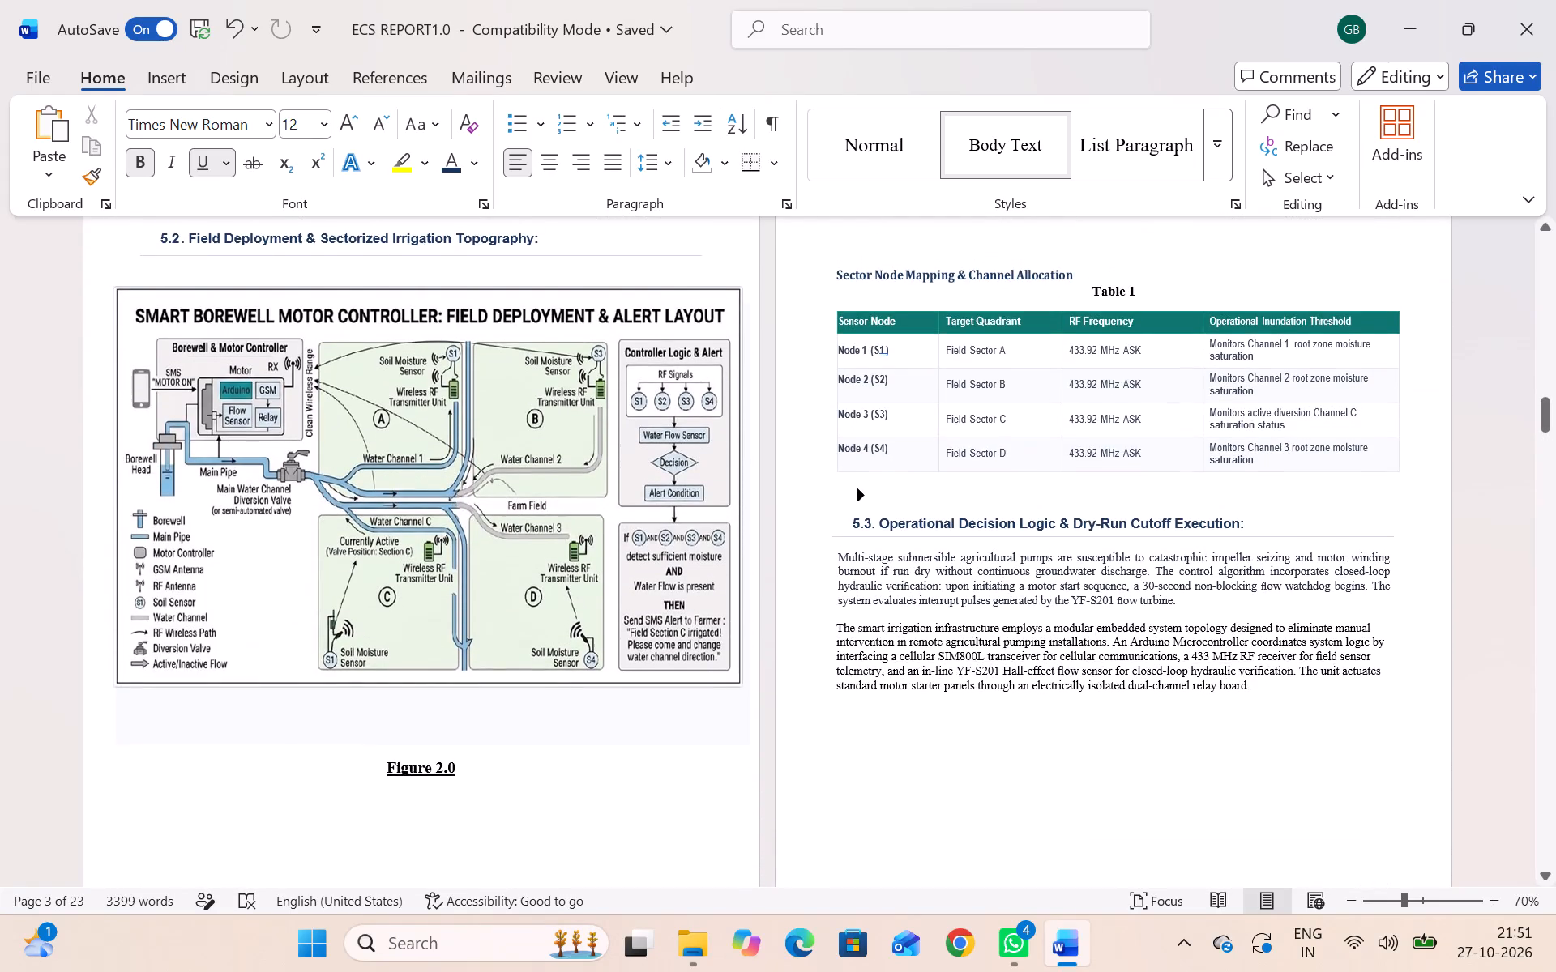
pyautogui.scroll(-3, 703, 683)
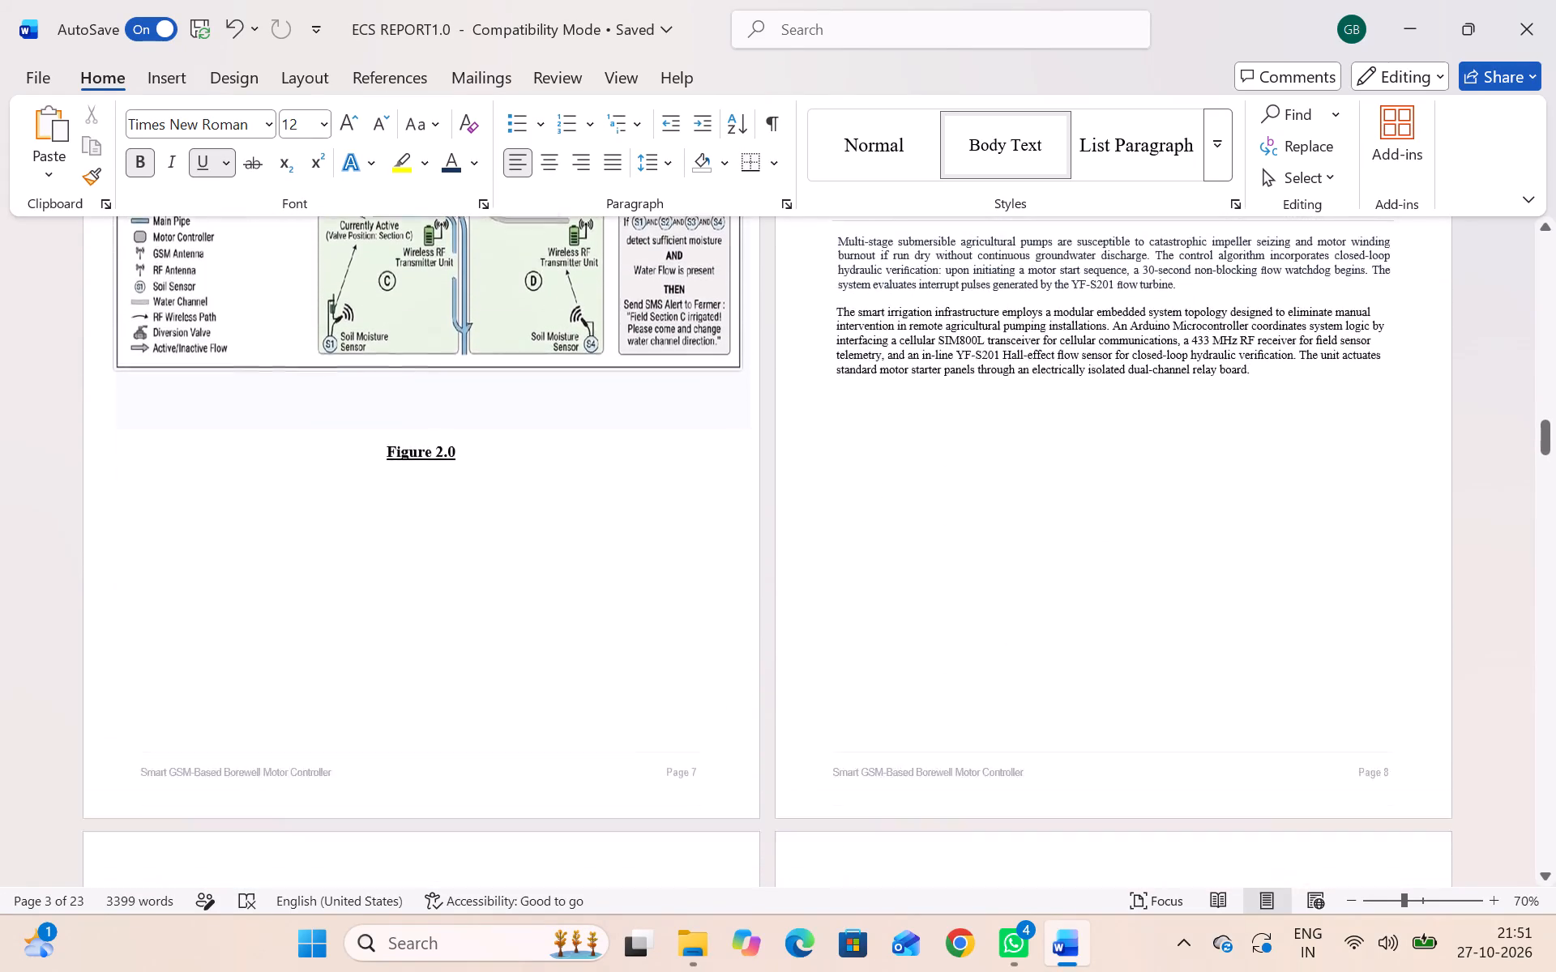
pyautogui.scroll(-4, 703, 683)
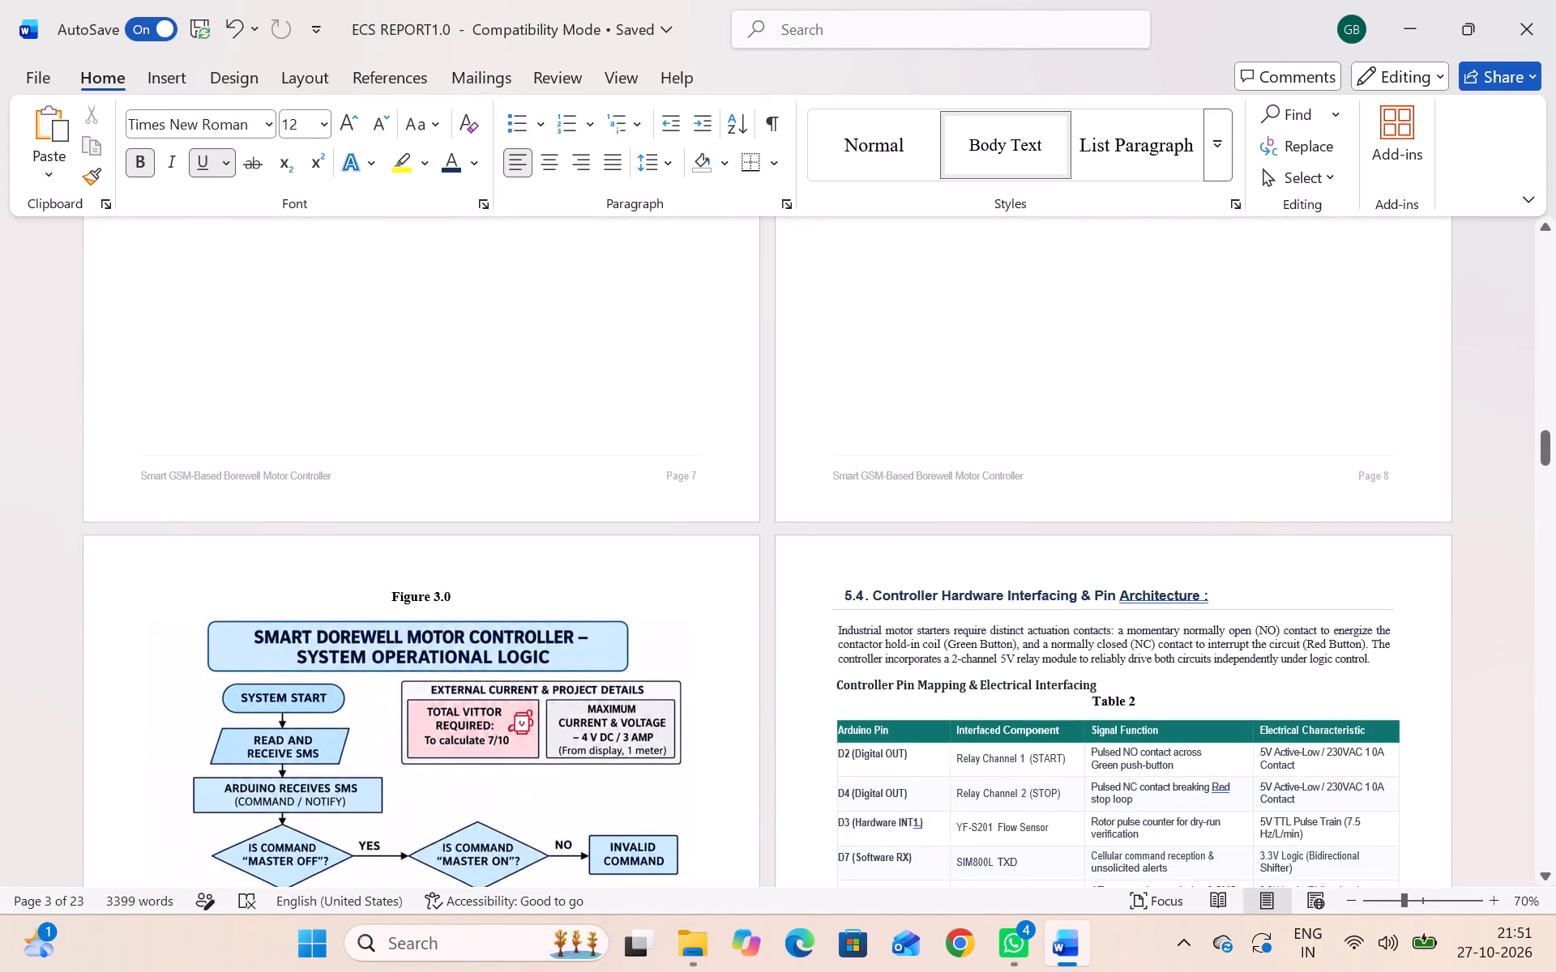
pyautogui.scroll(-1, 703, 683)
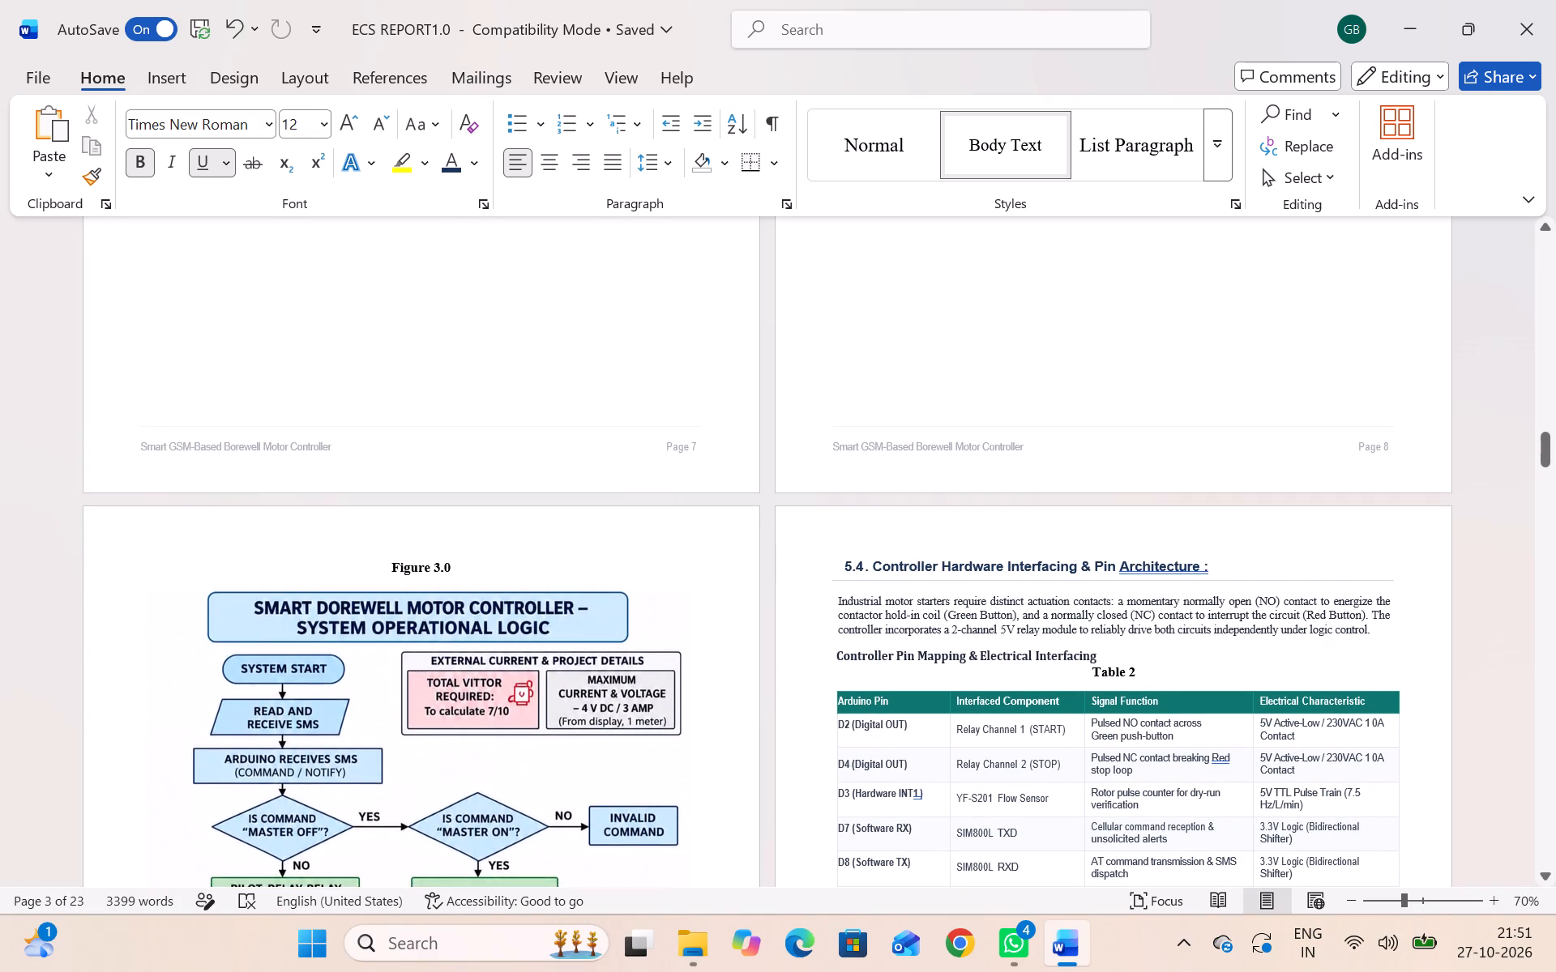
pyautogui.scroll(10, 703, 683)
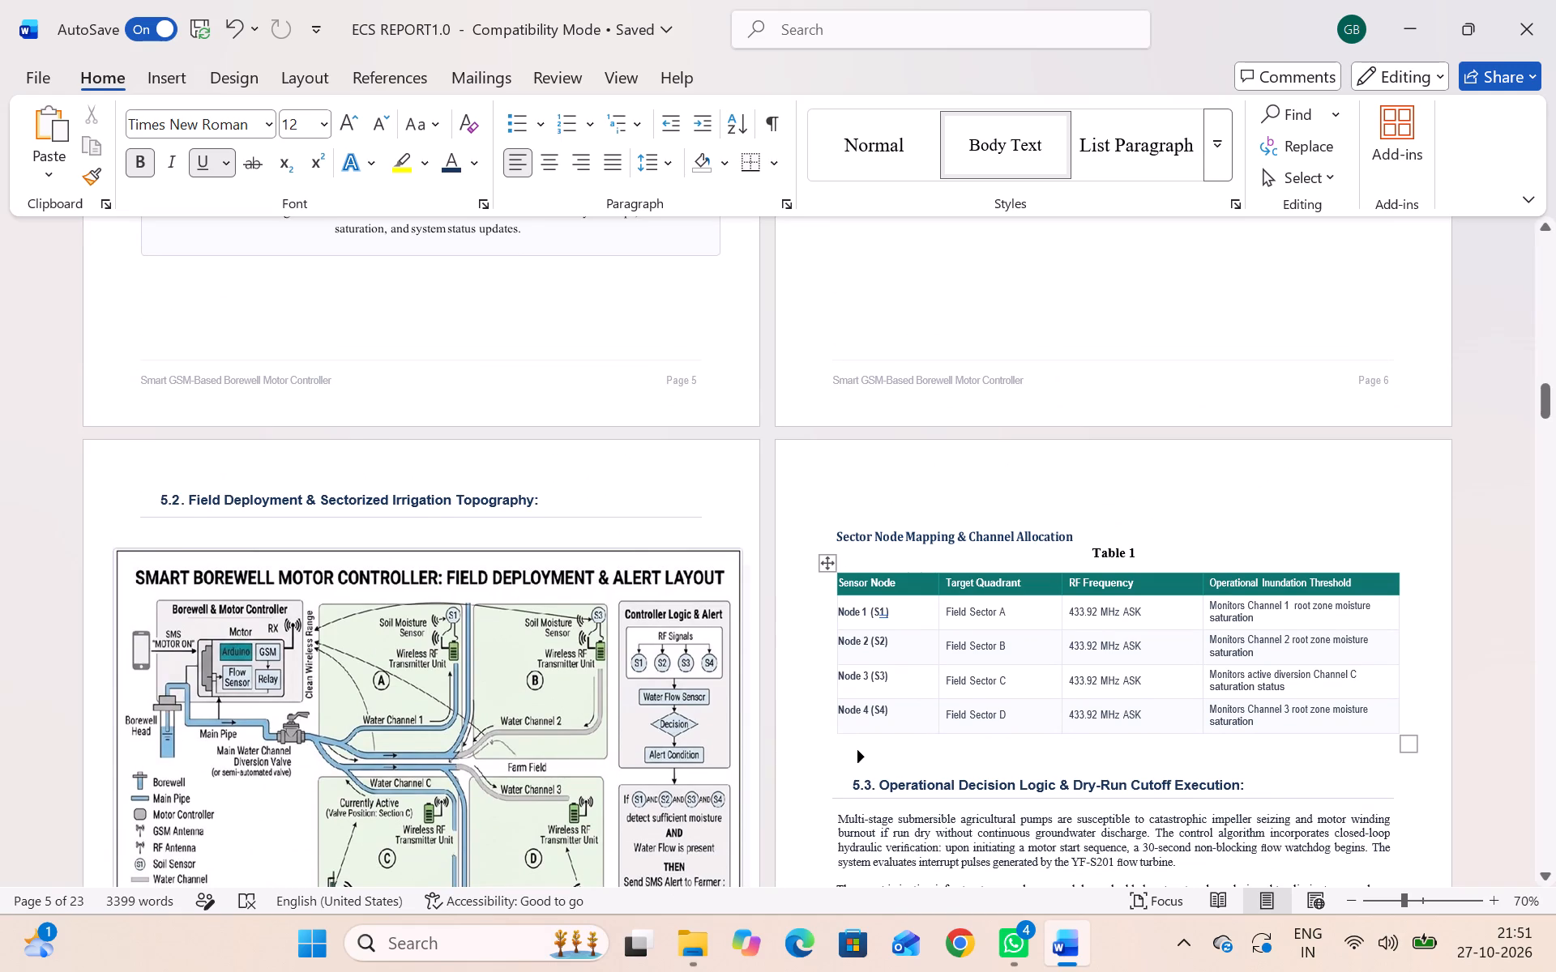
pyautogui.scroll(2, 1037, 640)
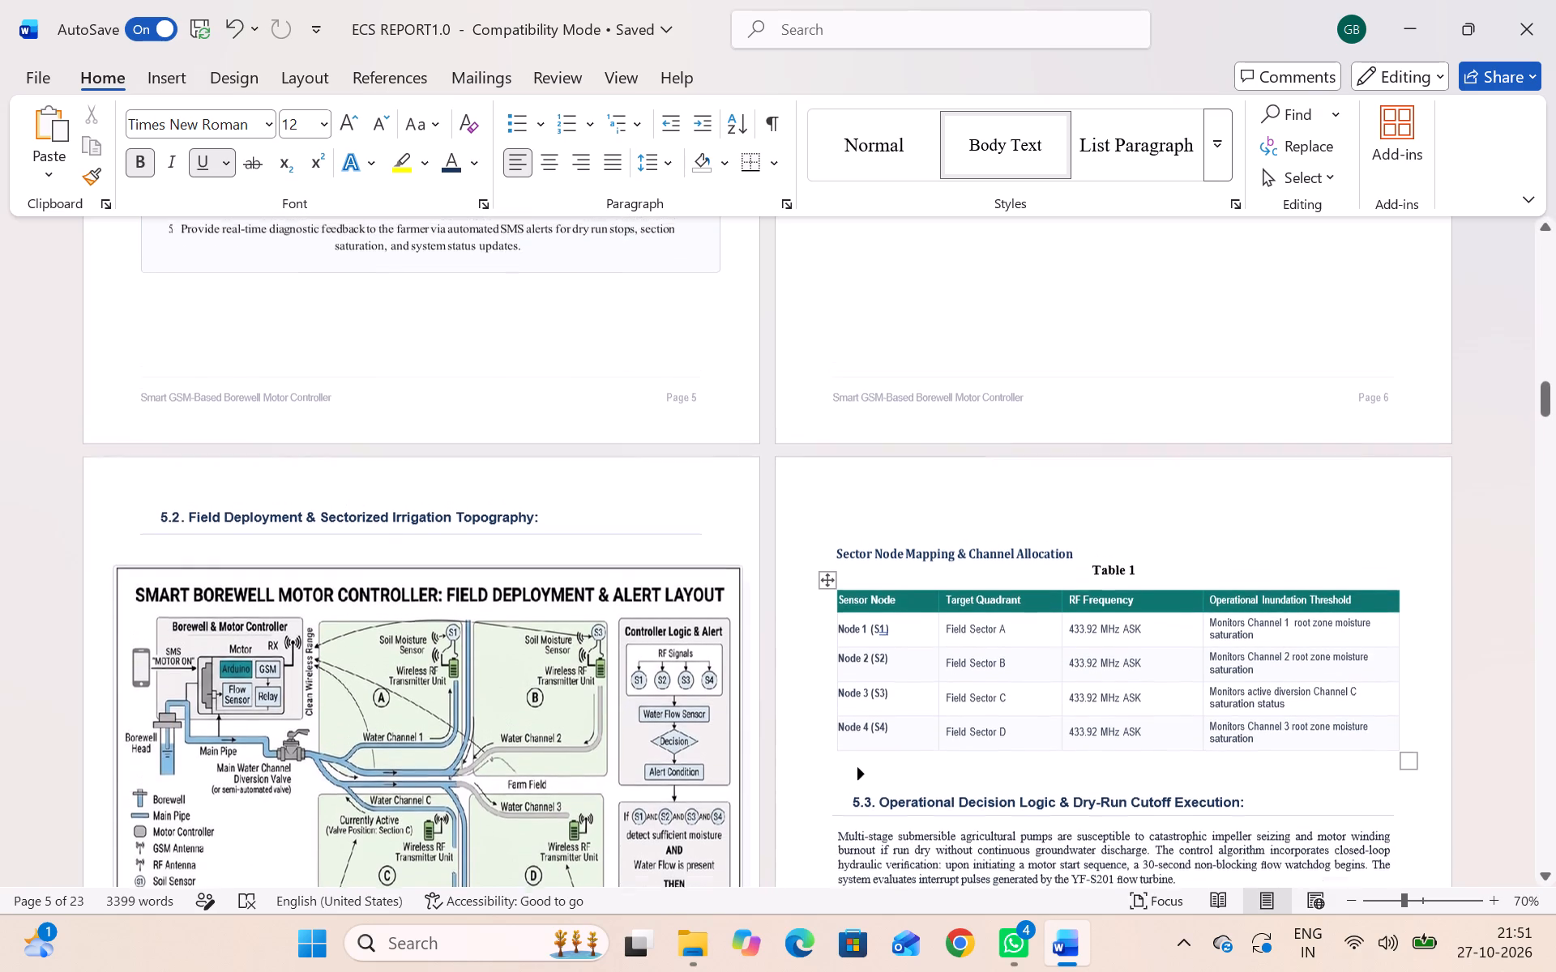
pyautogui.scroll(5, 1035, 683)
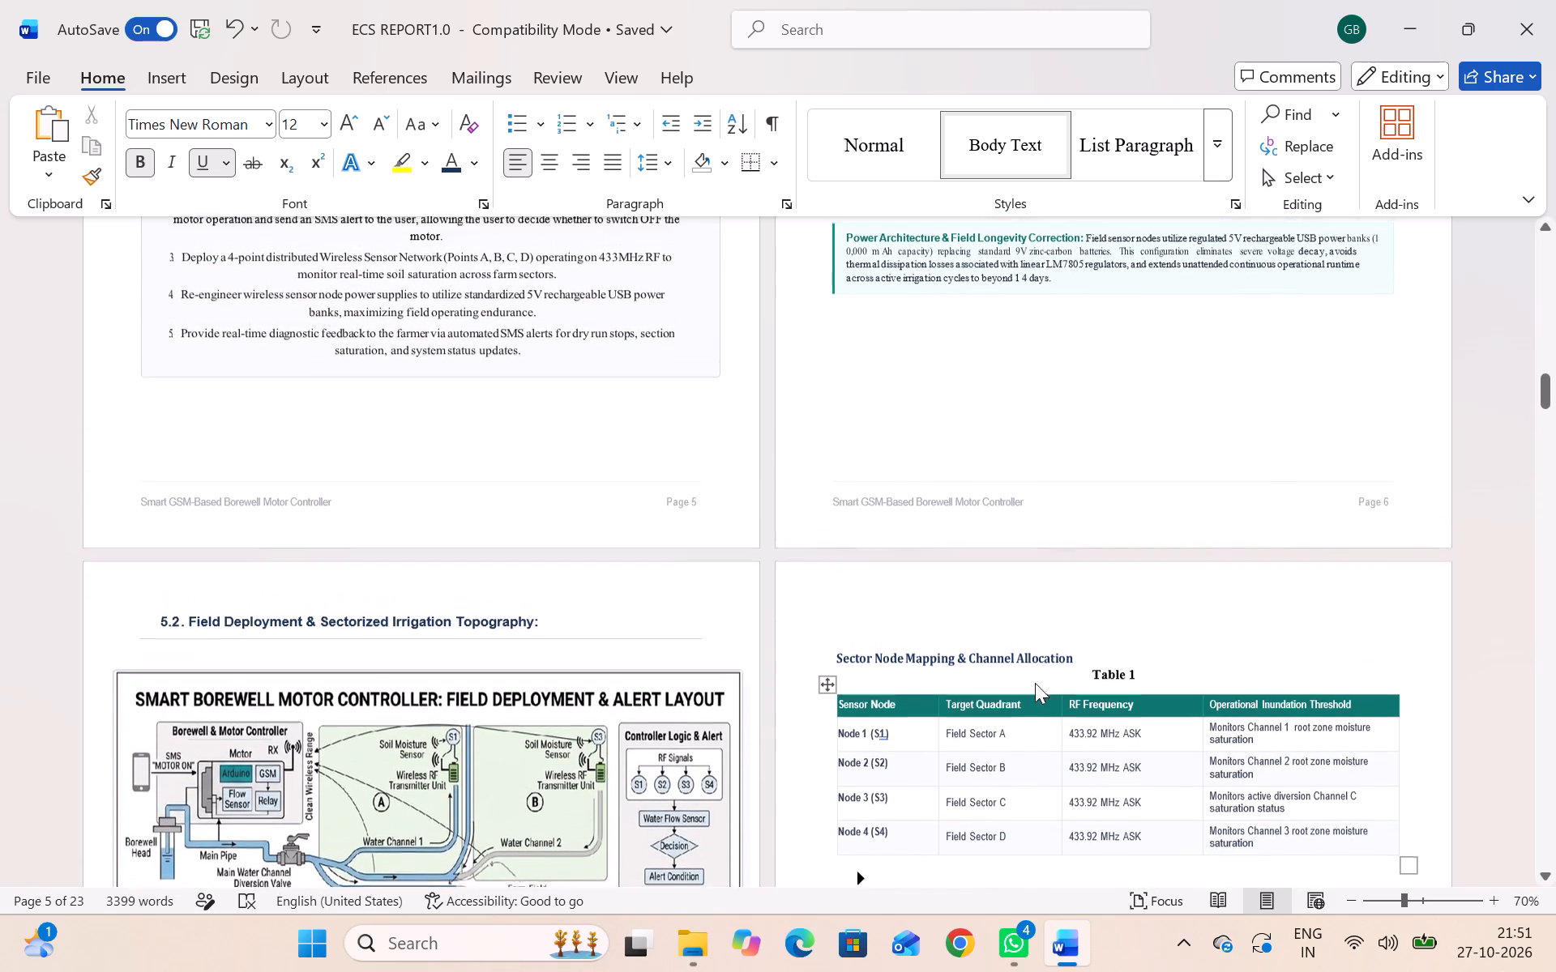
pyautogui.scroll(8, 1035, 683)
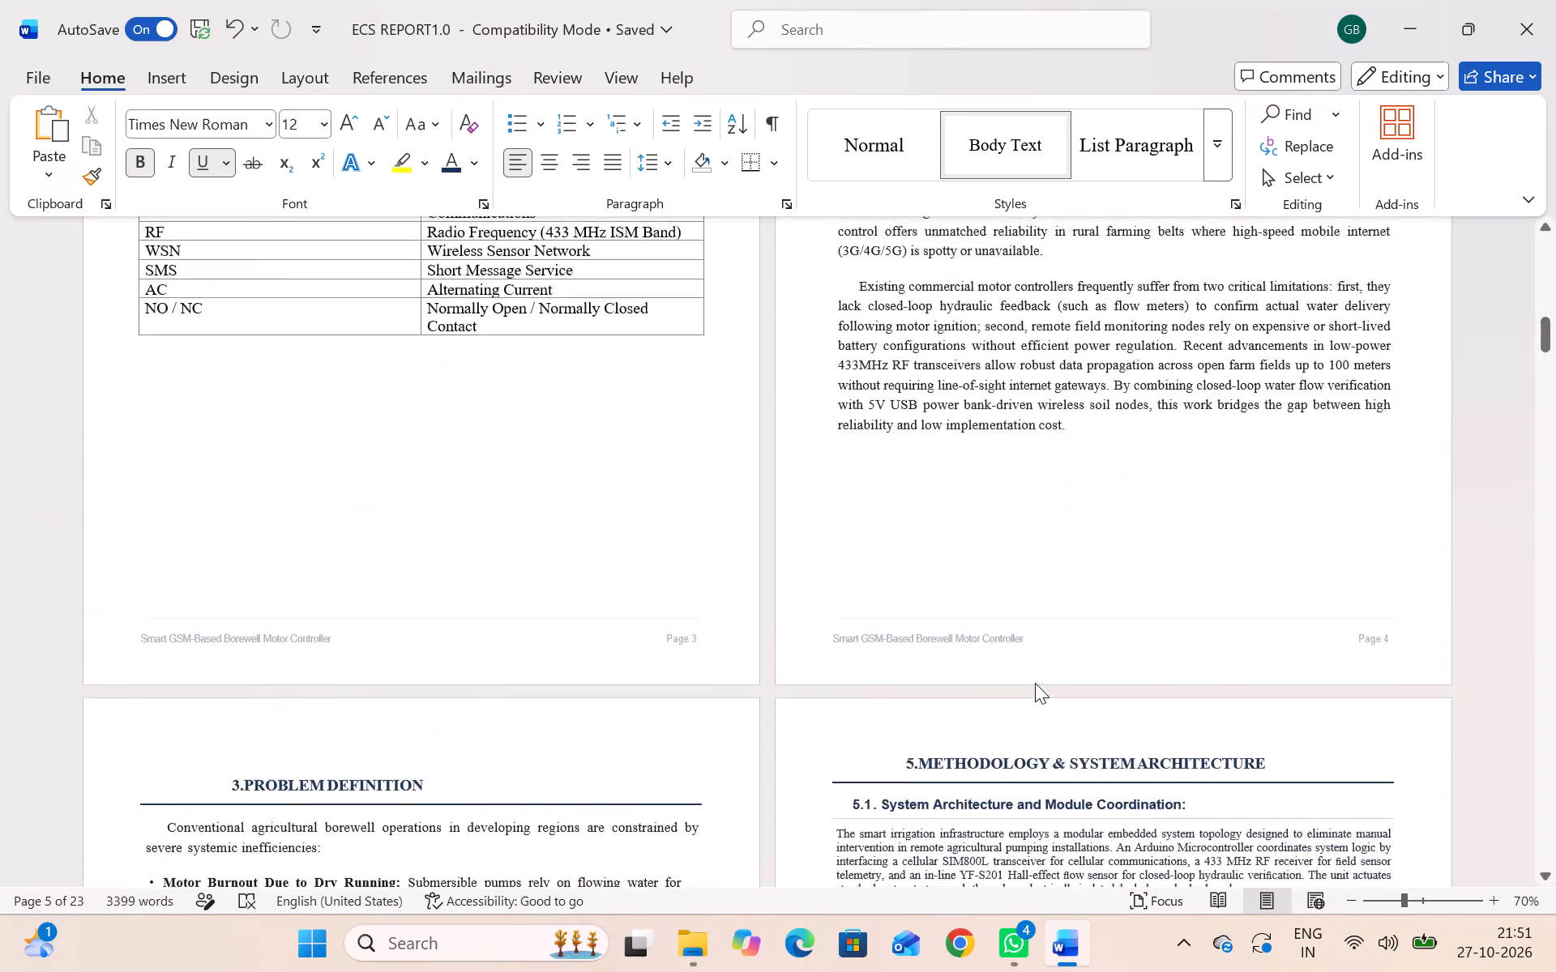
pyautogui.scroll(4, 1035, 683)
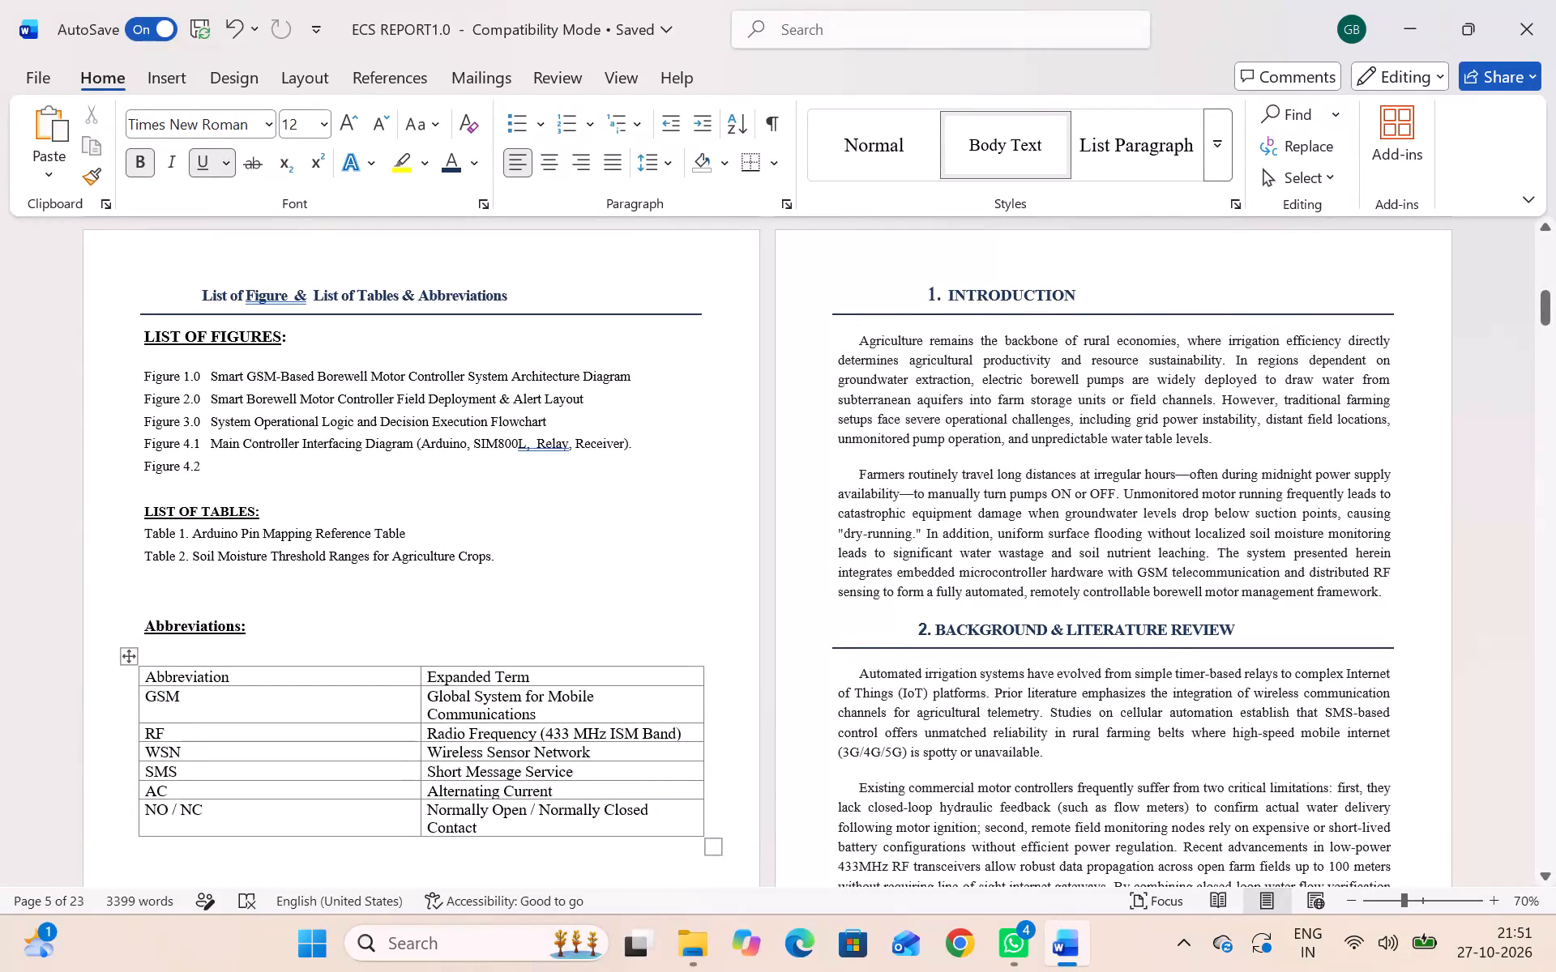
# Add the entry "Table 2. Crop Soil Moisture Target Reference Ranges" below the Table 1 entry under LIST OF TABLES, using the copied heading.
pyautogui.click(545, 549)
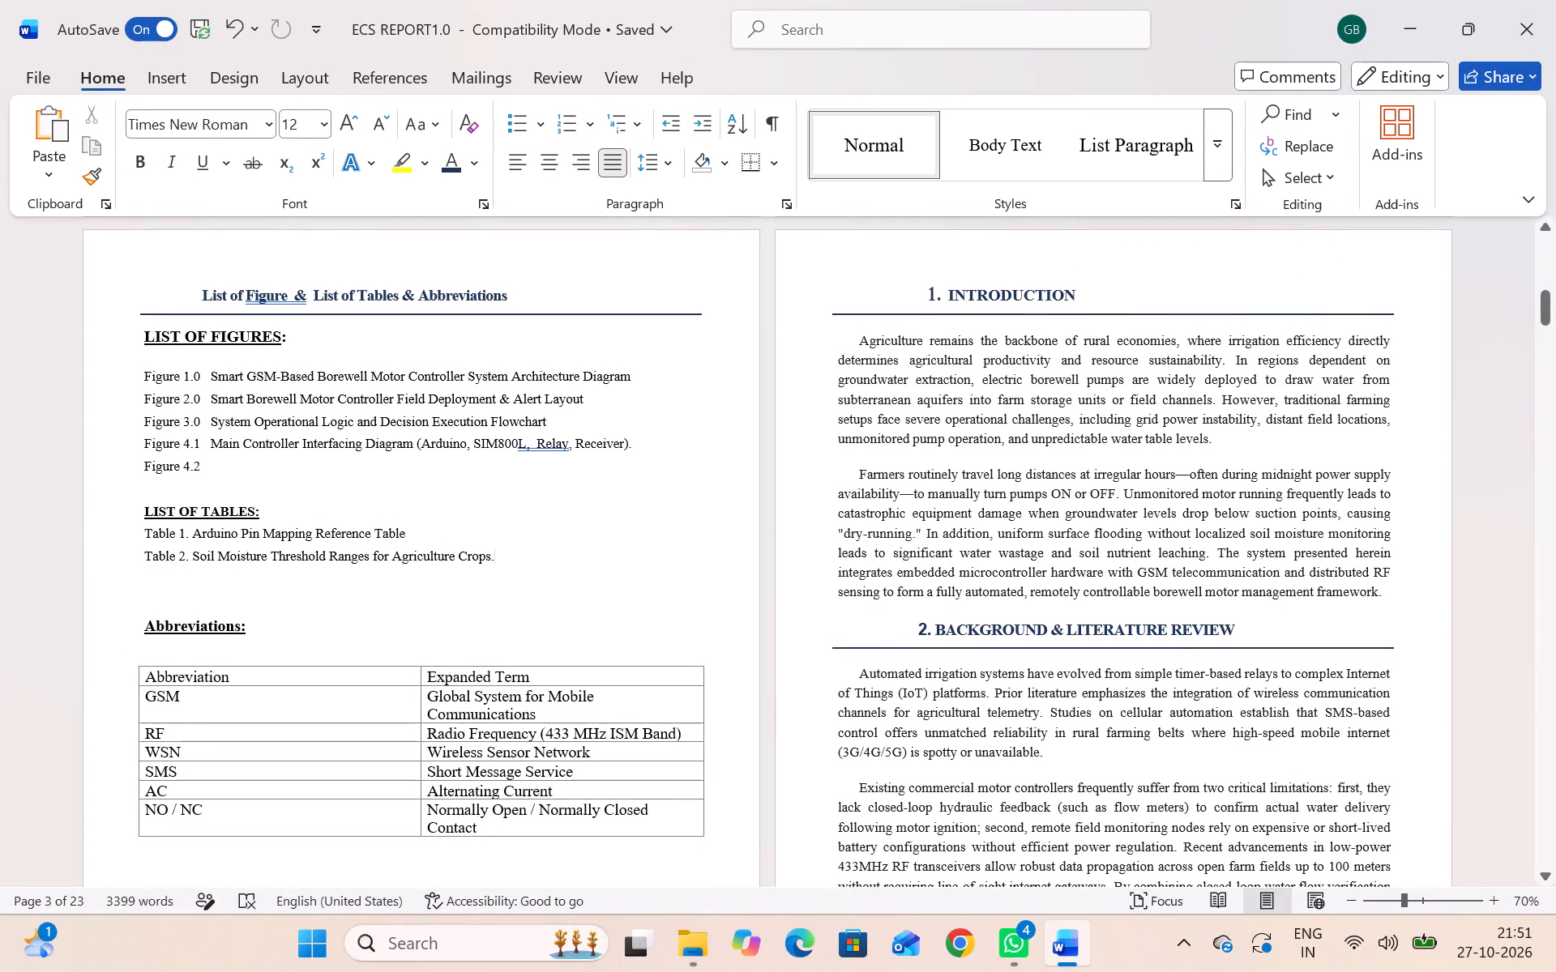
pyautogui.click(434, 521)
pyautogui.click(430, 539)
pyautogui.press('Return')
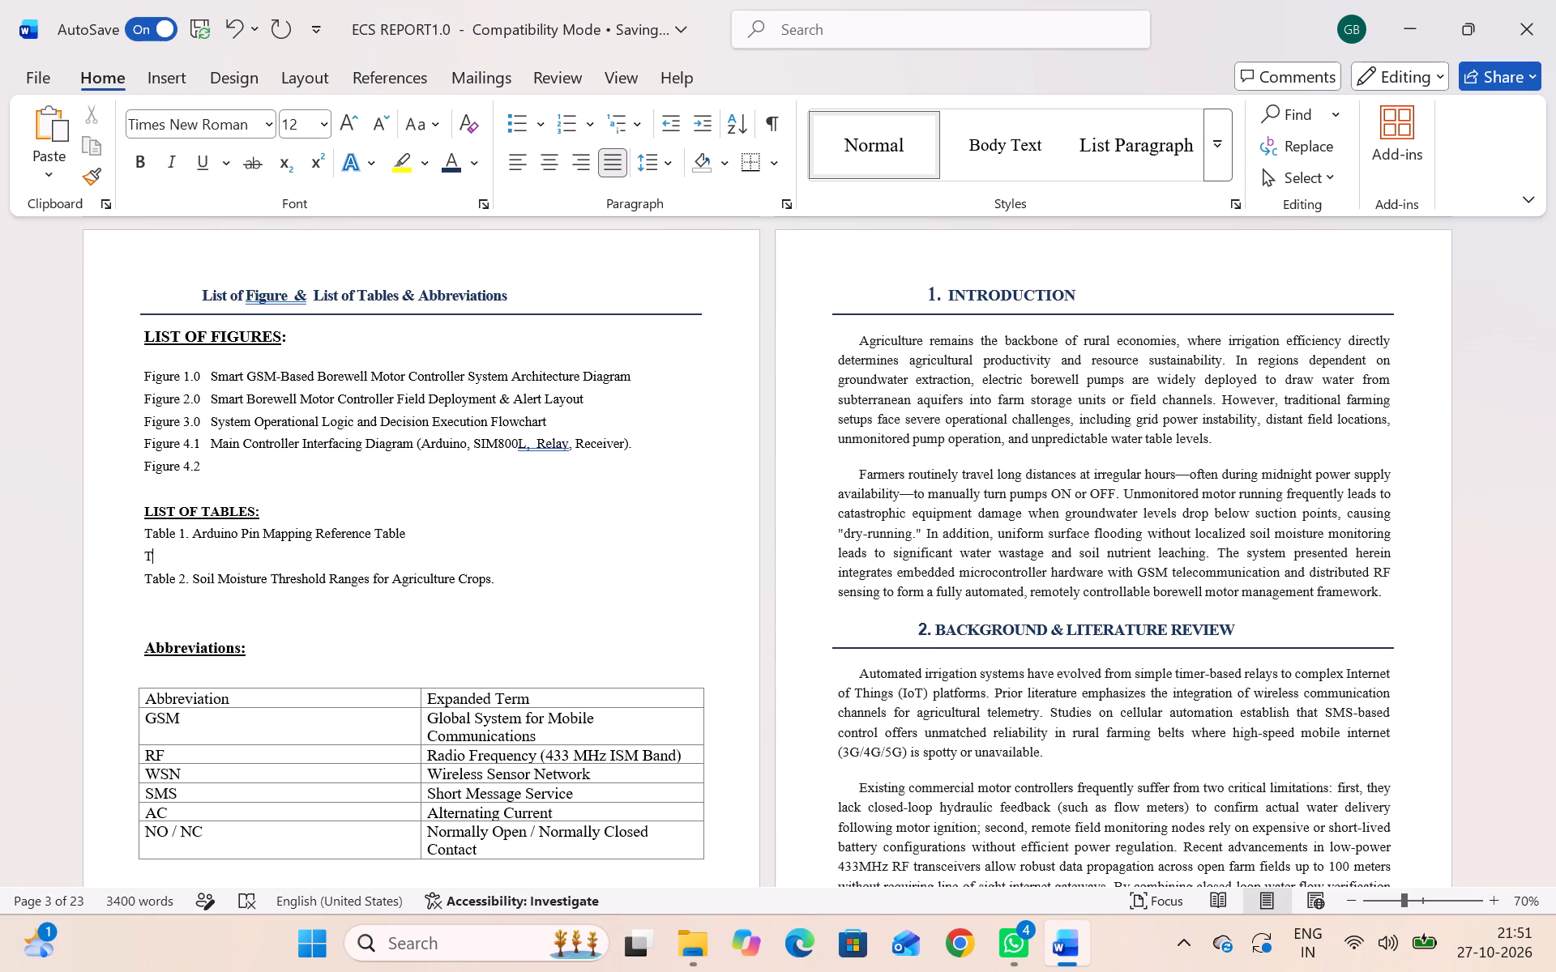
pyautogui.press('a')
pyautogui.write('ble')
pyautogui.press('space')
pyautogui.press('2')
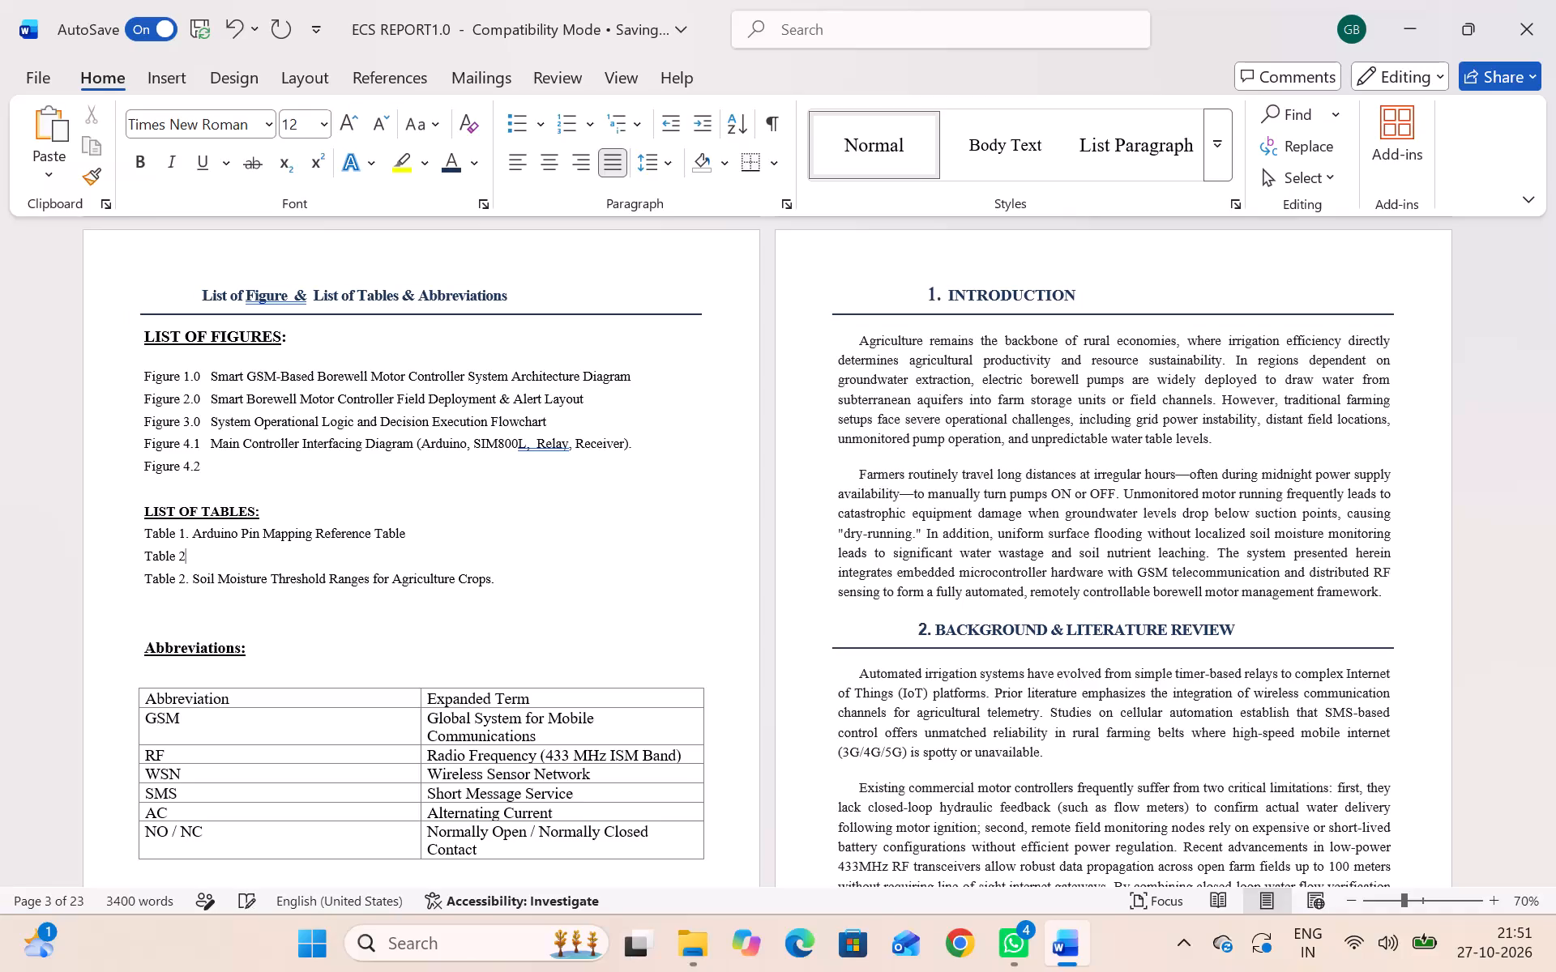
pyautogui.write('.')
pyautogui.press('space')
pyautogui.hotkey('ctrl', 'v')
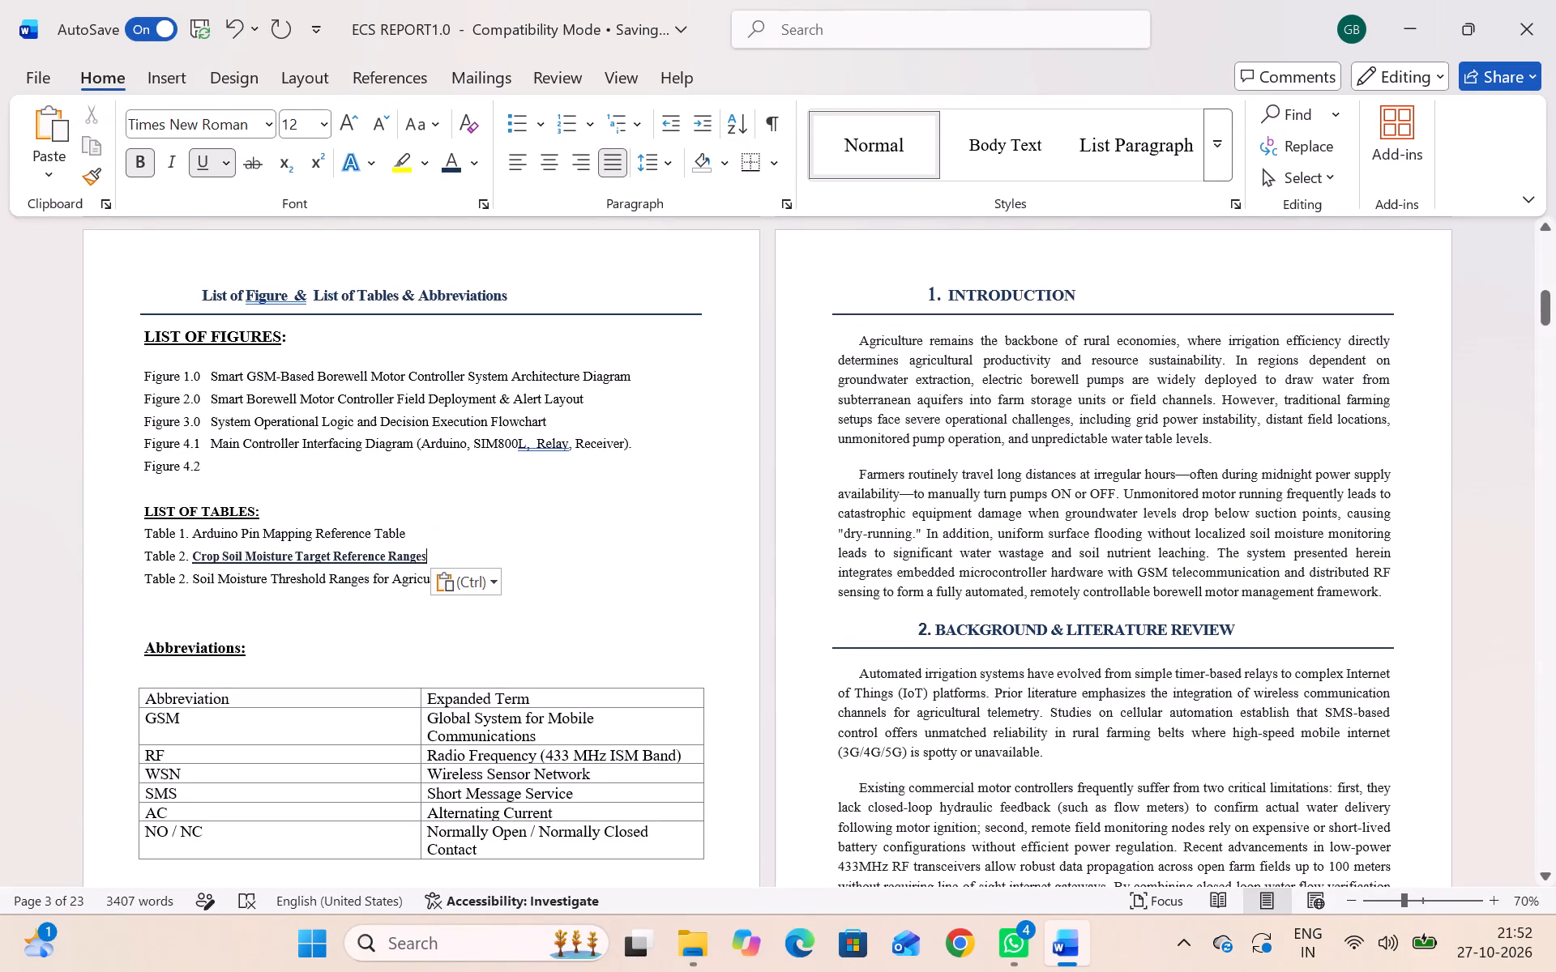
# Remove the bold formatting from the pasted title in the new Table 2 entry.
pyautogui.moveTo(430, 552); pyautogui.dragTo(413, 552)
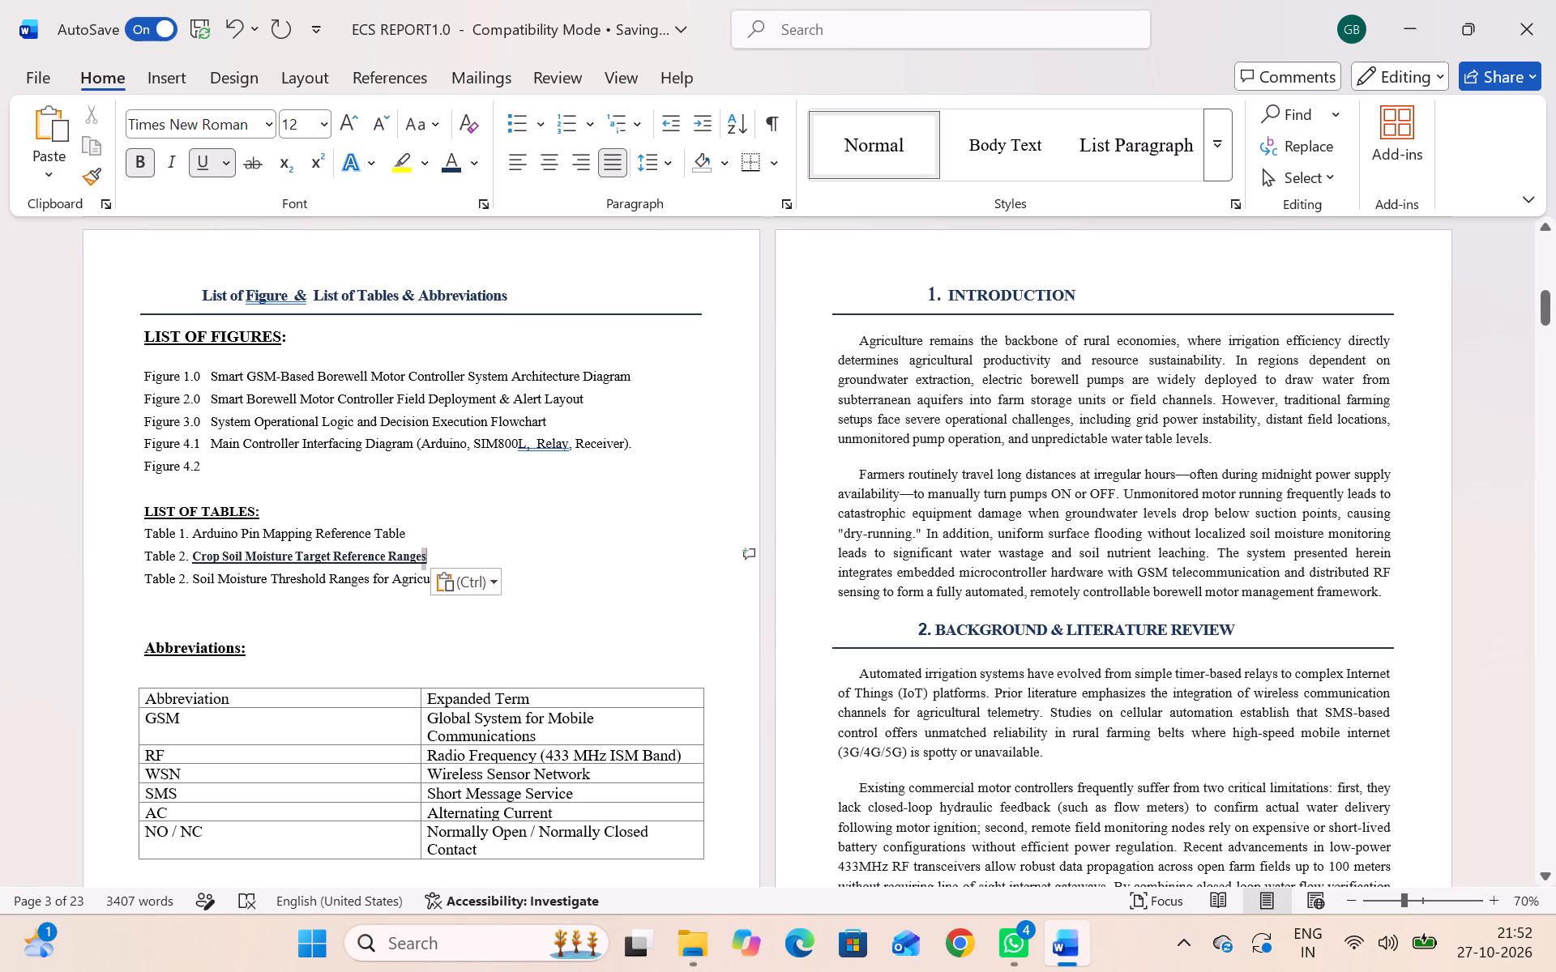
pyautogui.moveTo(413, 552); pyautogui.dragTo(203, 558)
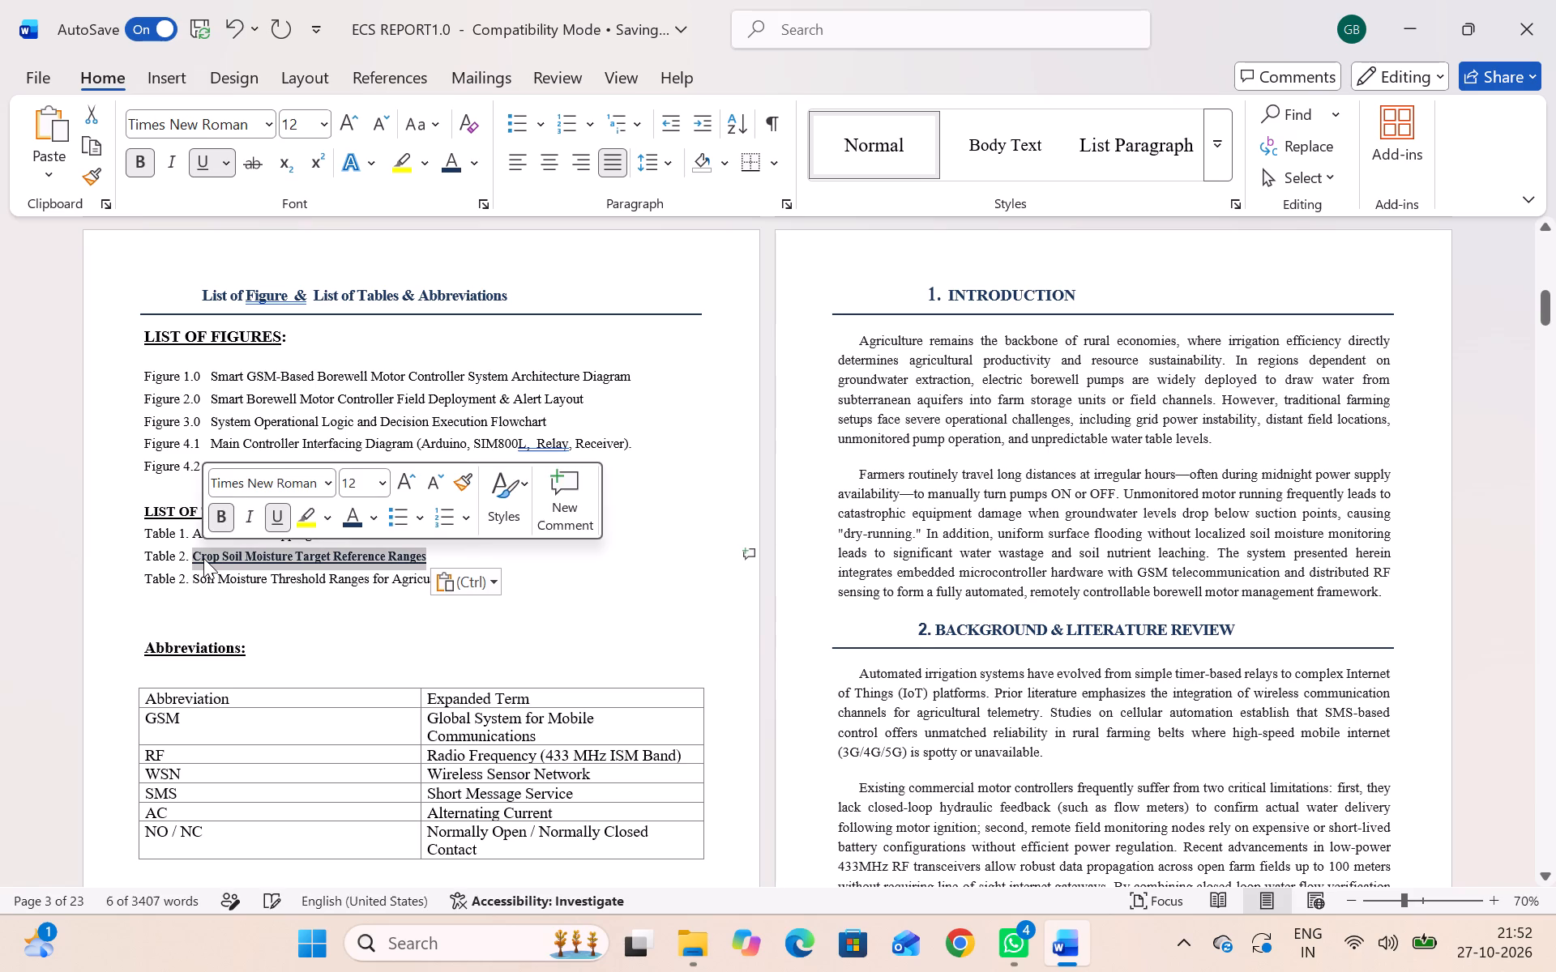
pyautogui.hotkey('ctrl', 'b')
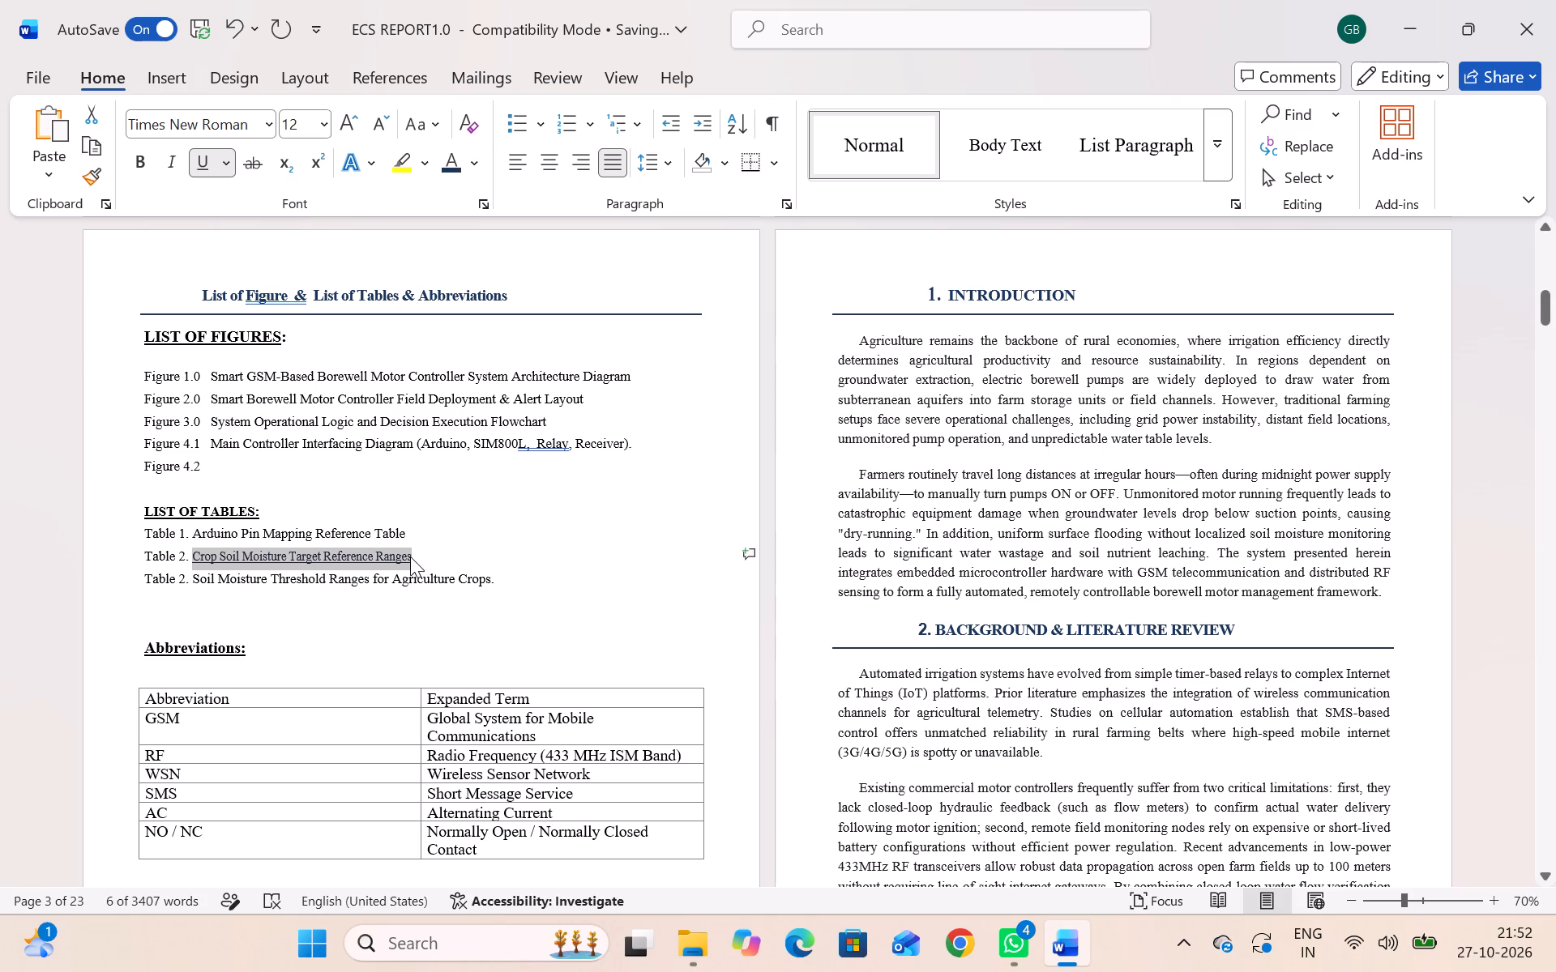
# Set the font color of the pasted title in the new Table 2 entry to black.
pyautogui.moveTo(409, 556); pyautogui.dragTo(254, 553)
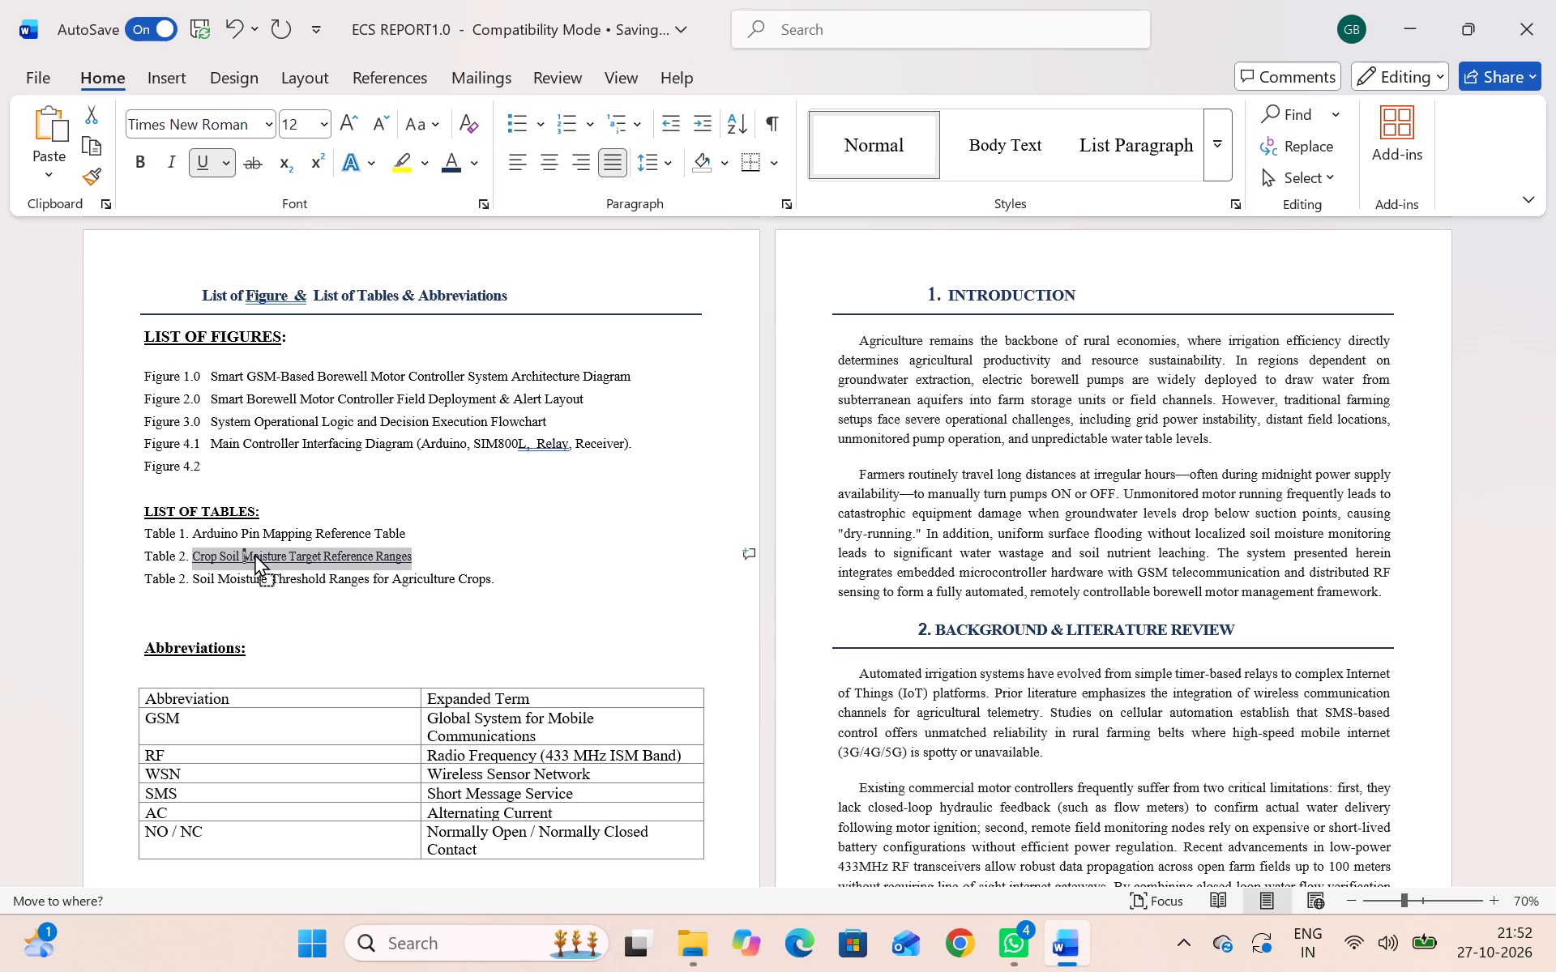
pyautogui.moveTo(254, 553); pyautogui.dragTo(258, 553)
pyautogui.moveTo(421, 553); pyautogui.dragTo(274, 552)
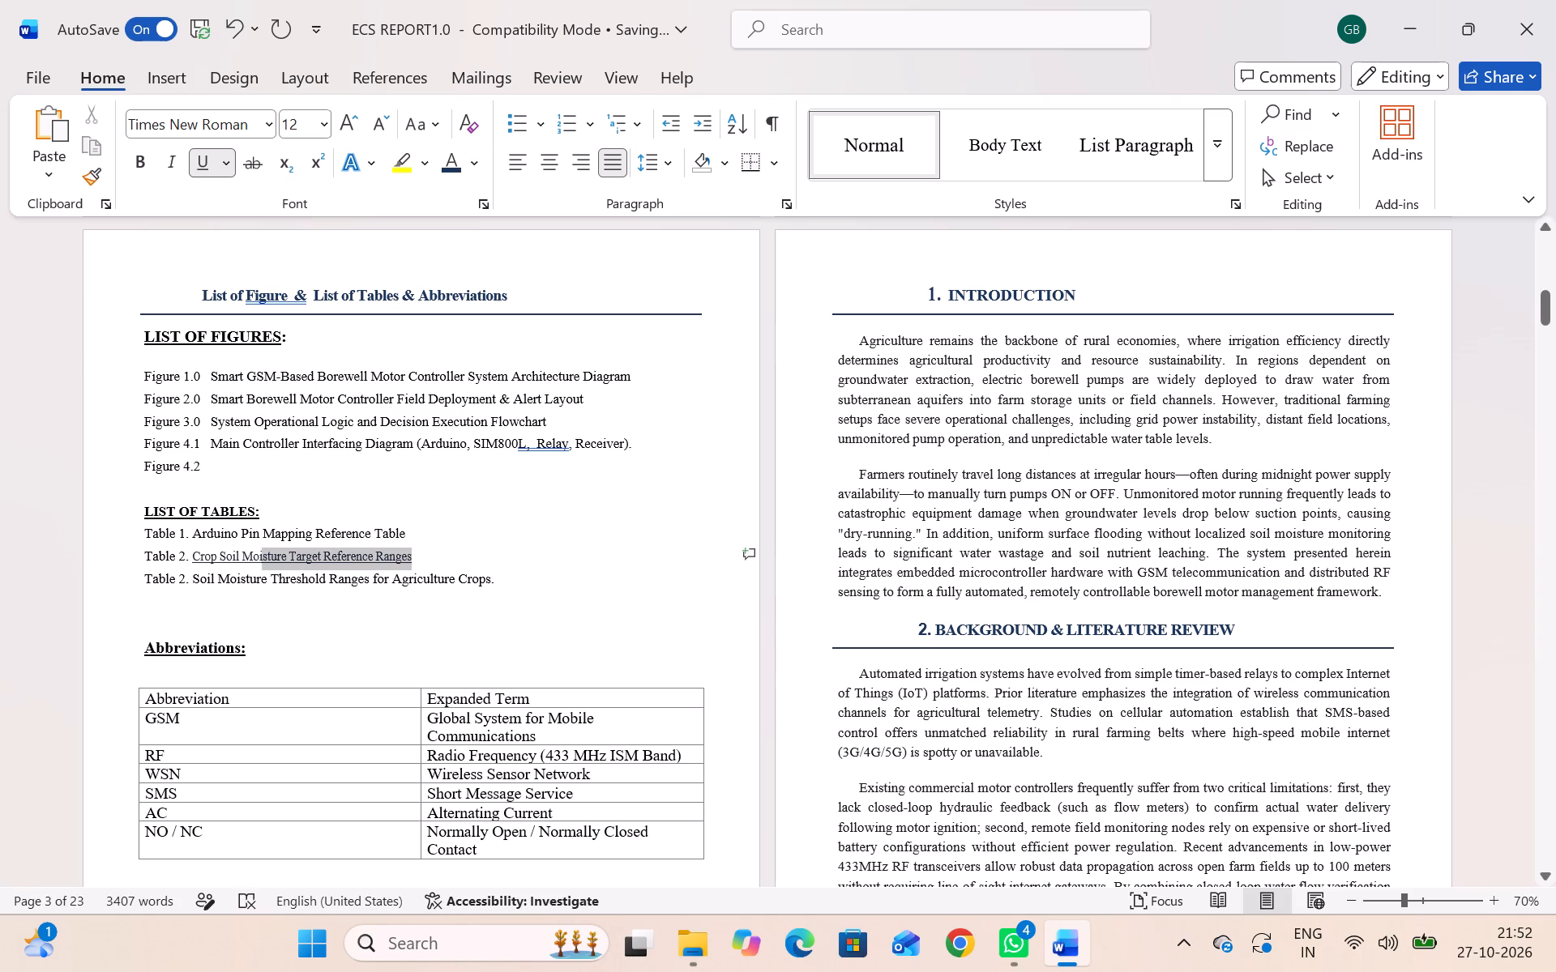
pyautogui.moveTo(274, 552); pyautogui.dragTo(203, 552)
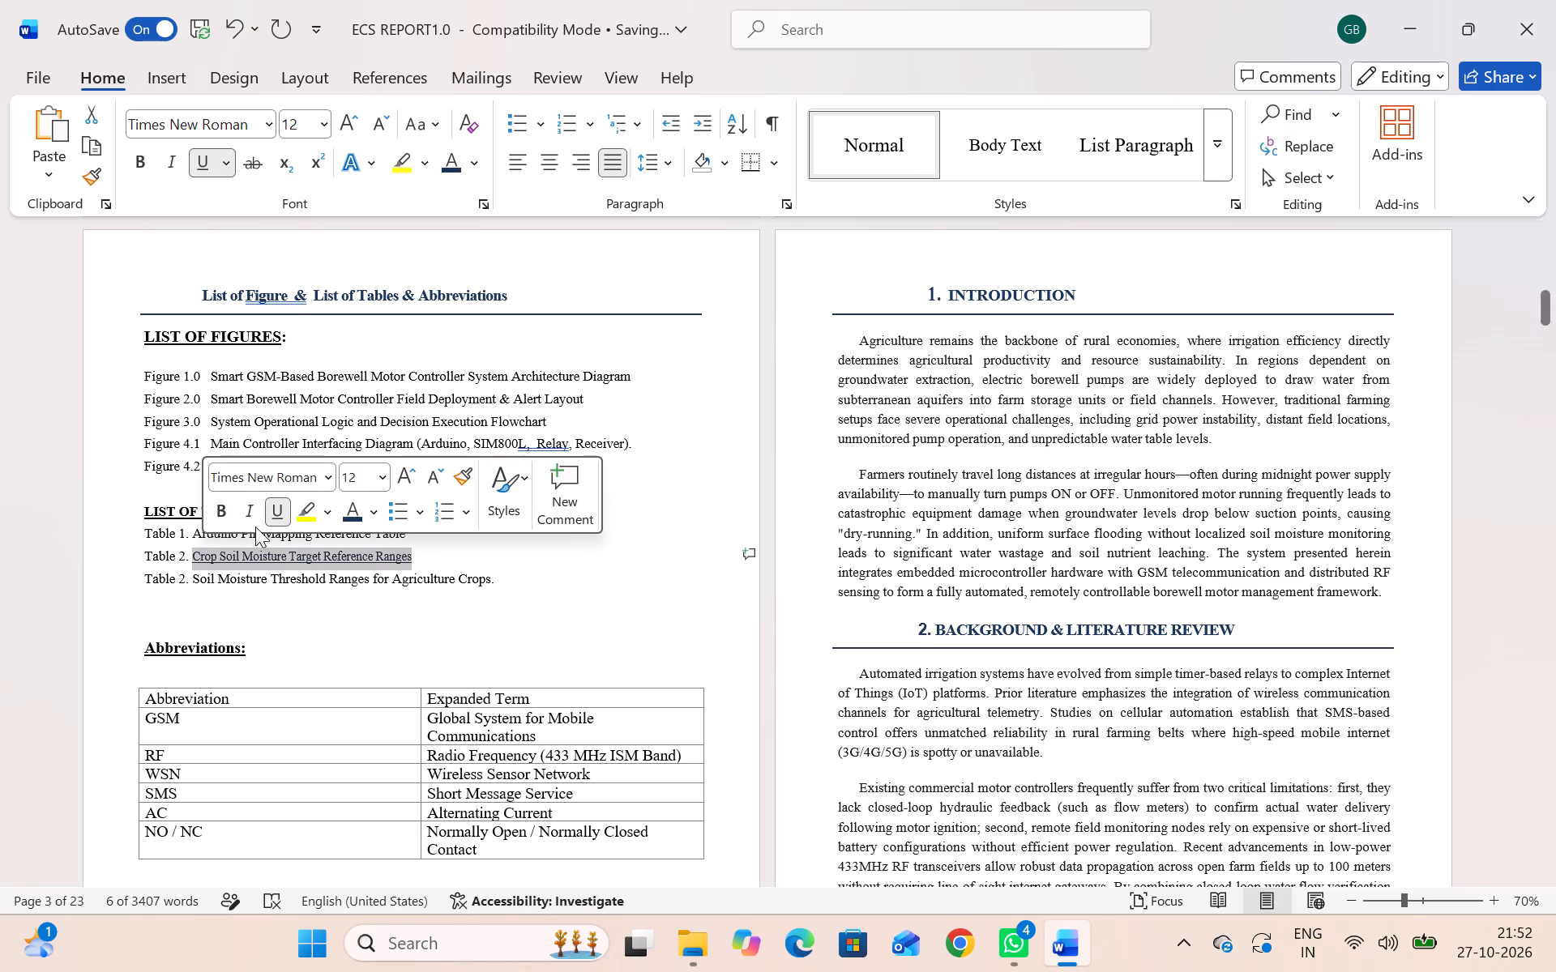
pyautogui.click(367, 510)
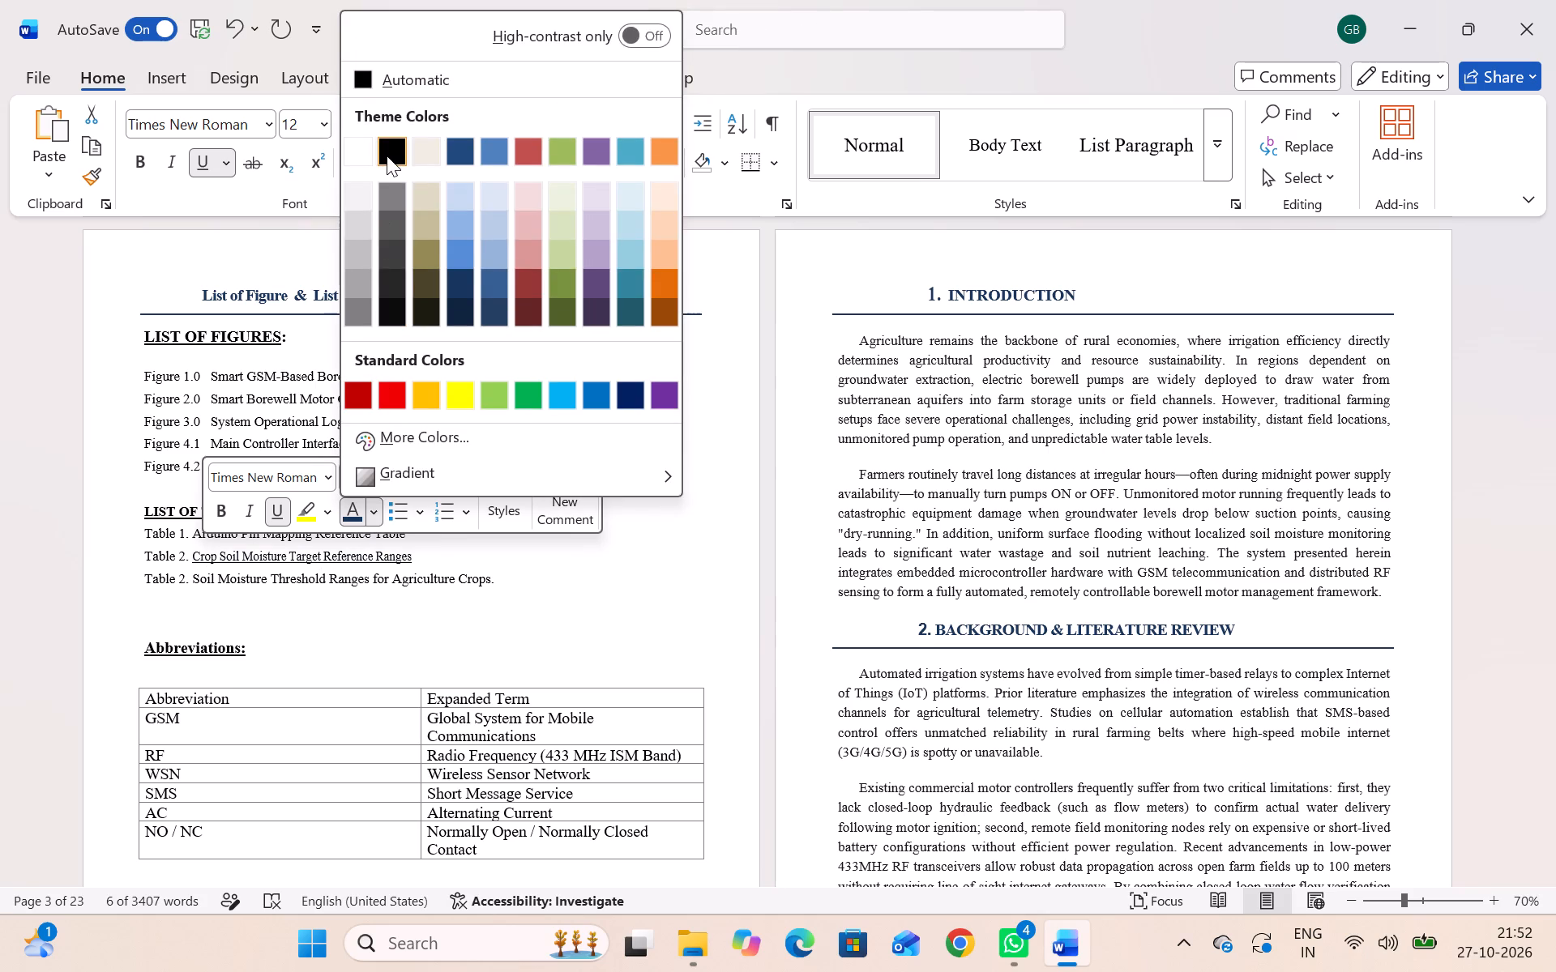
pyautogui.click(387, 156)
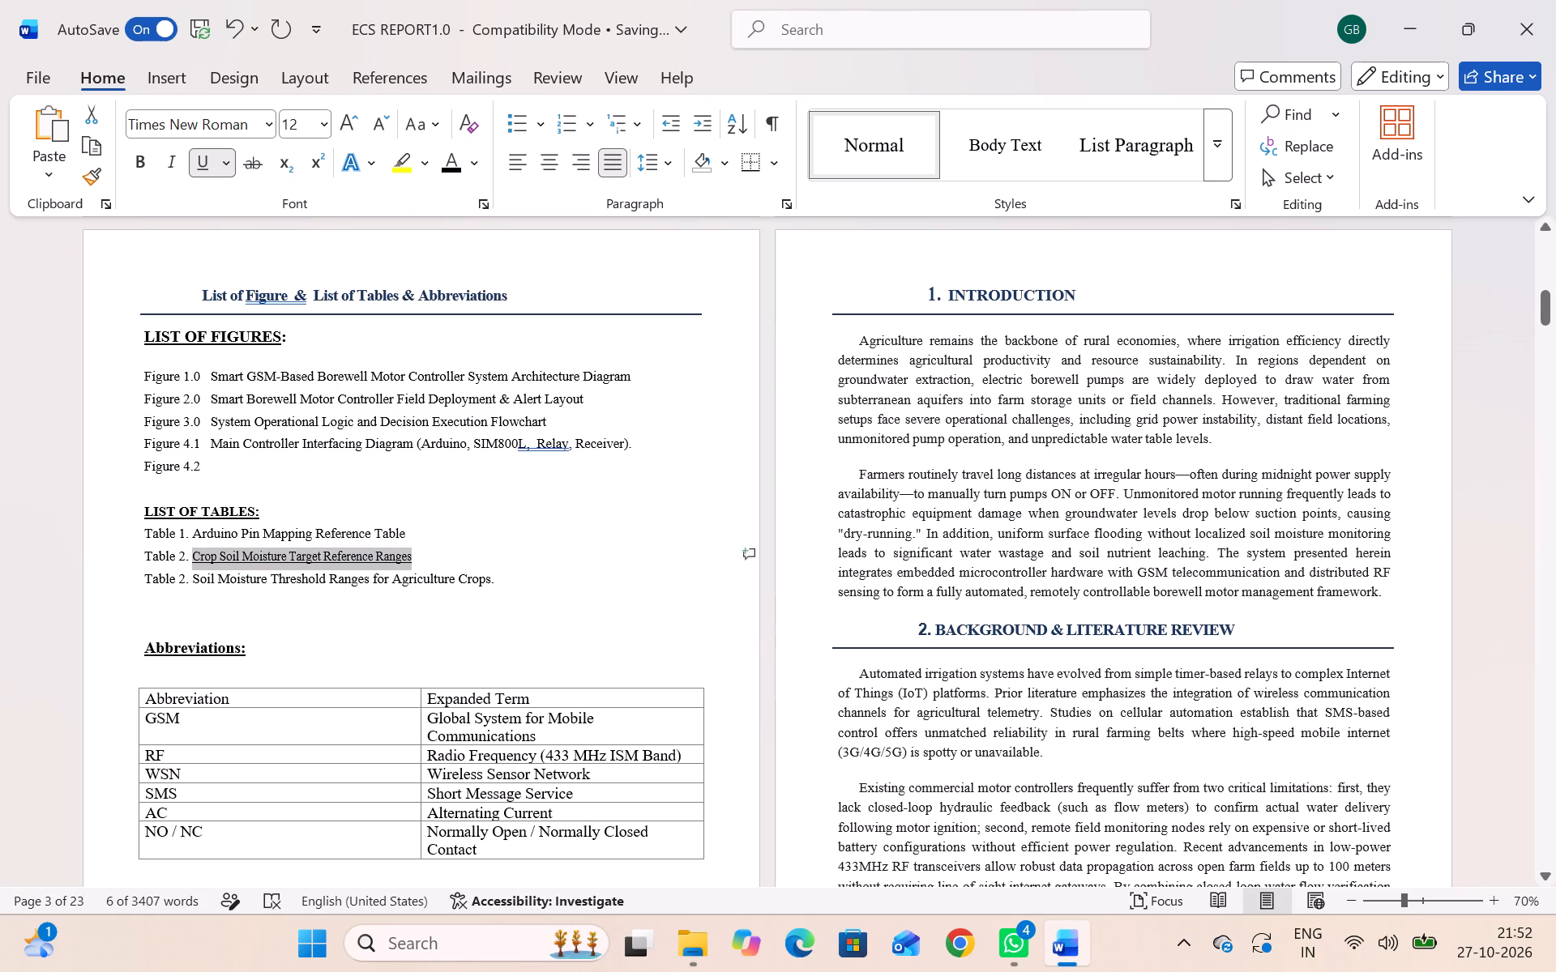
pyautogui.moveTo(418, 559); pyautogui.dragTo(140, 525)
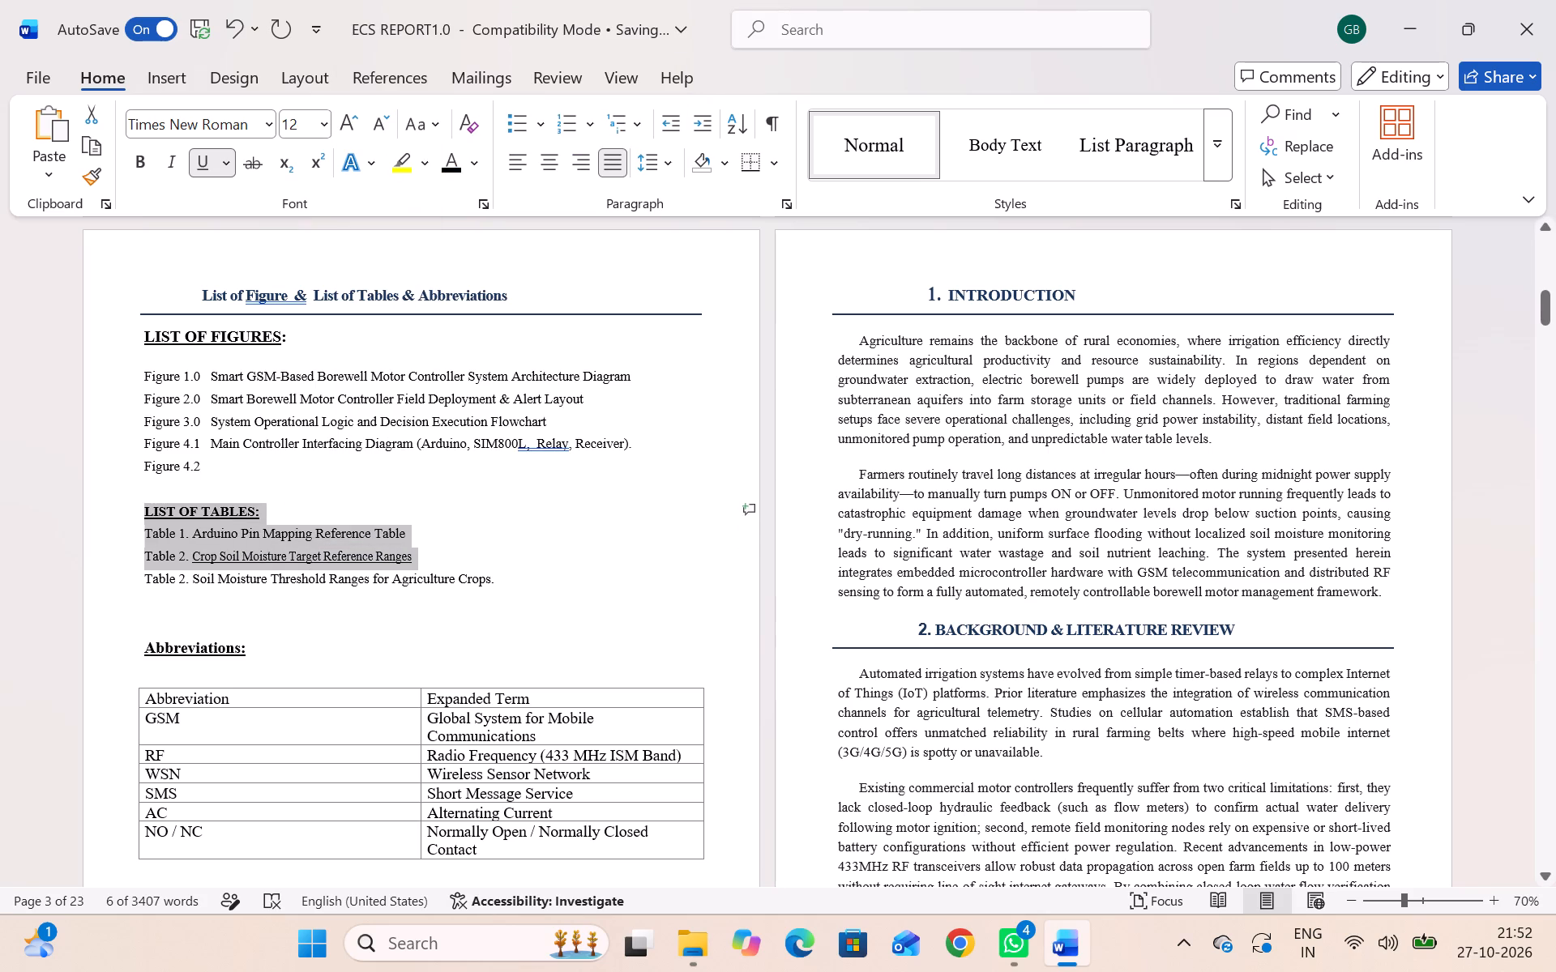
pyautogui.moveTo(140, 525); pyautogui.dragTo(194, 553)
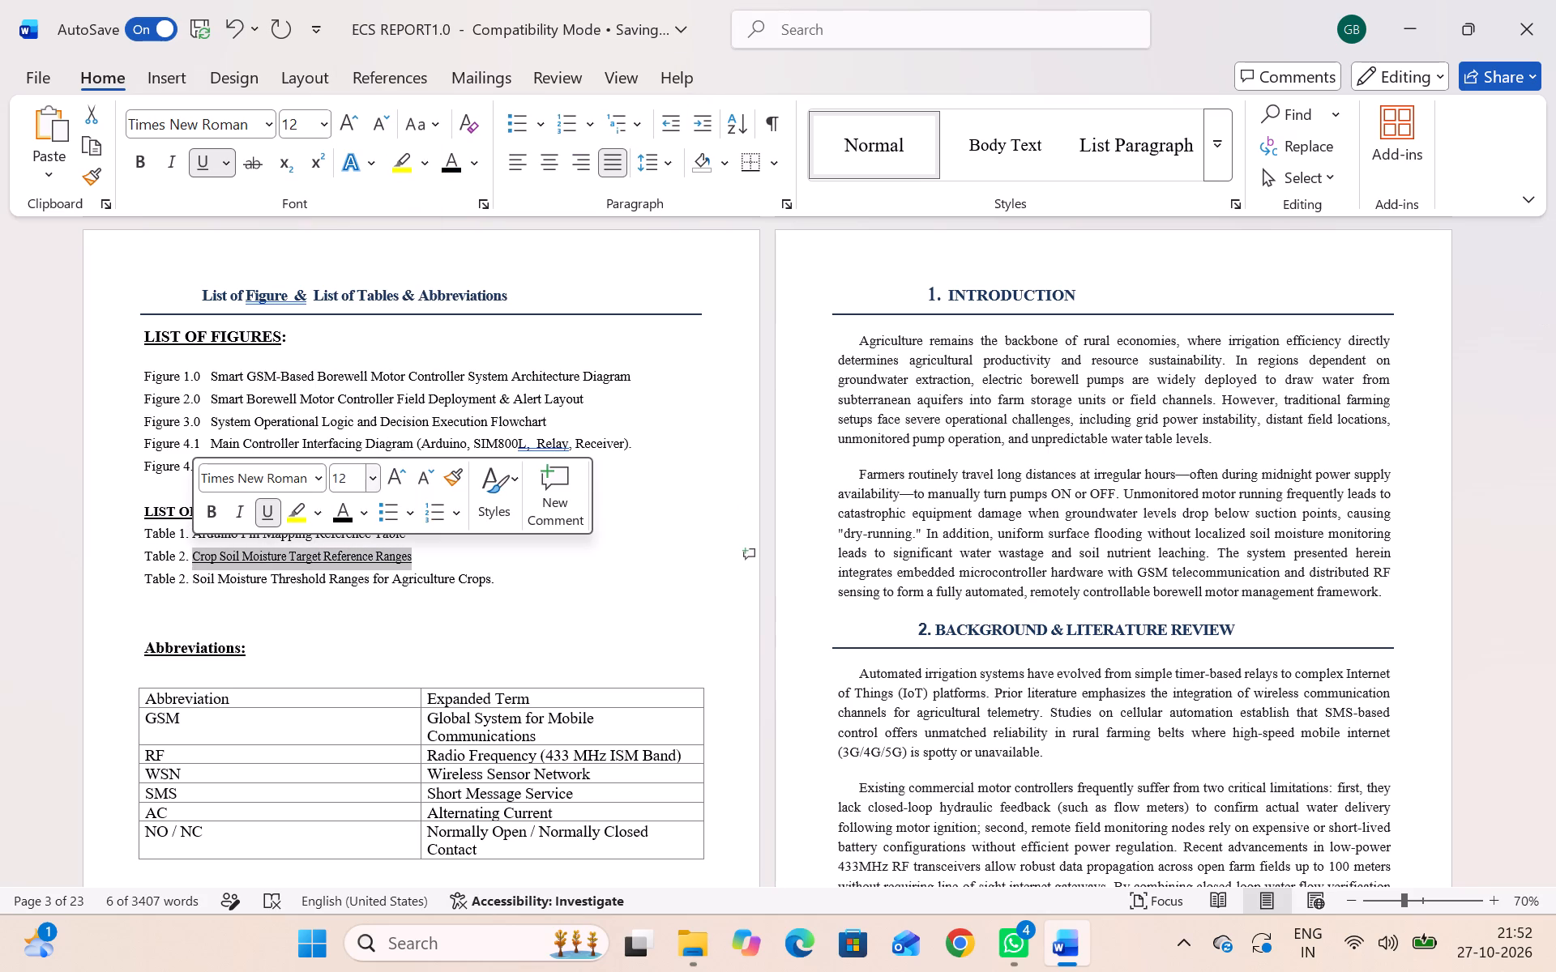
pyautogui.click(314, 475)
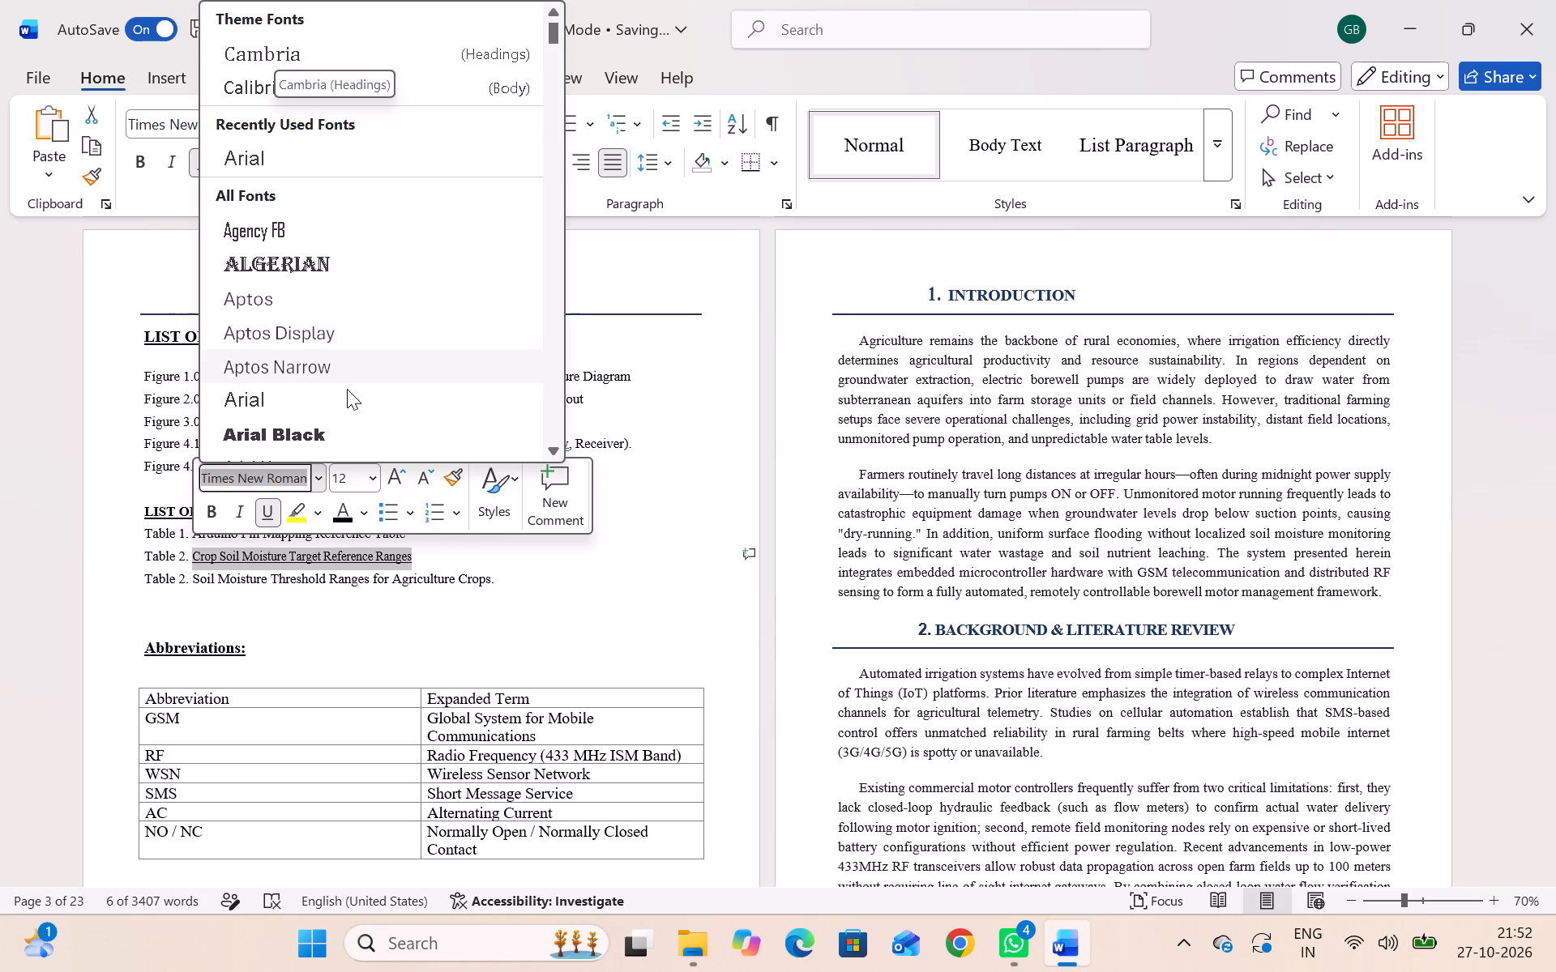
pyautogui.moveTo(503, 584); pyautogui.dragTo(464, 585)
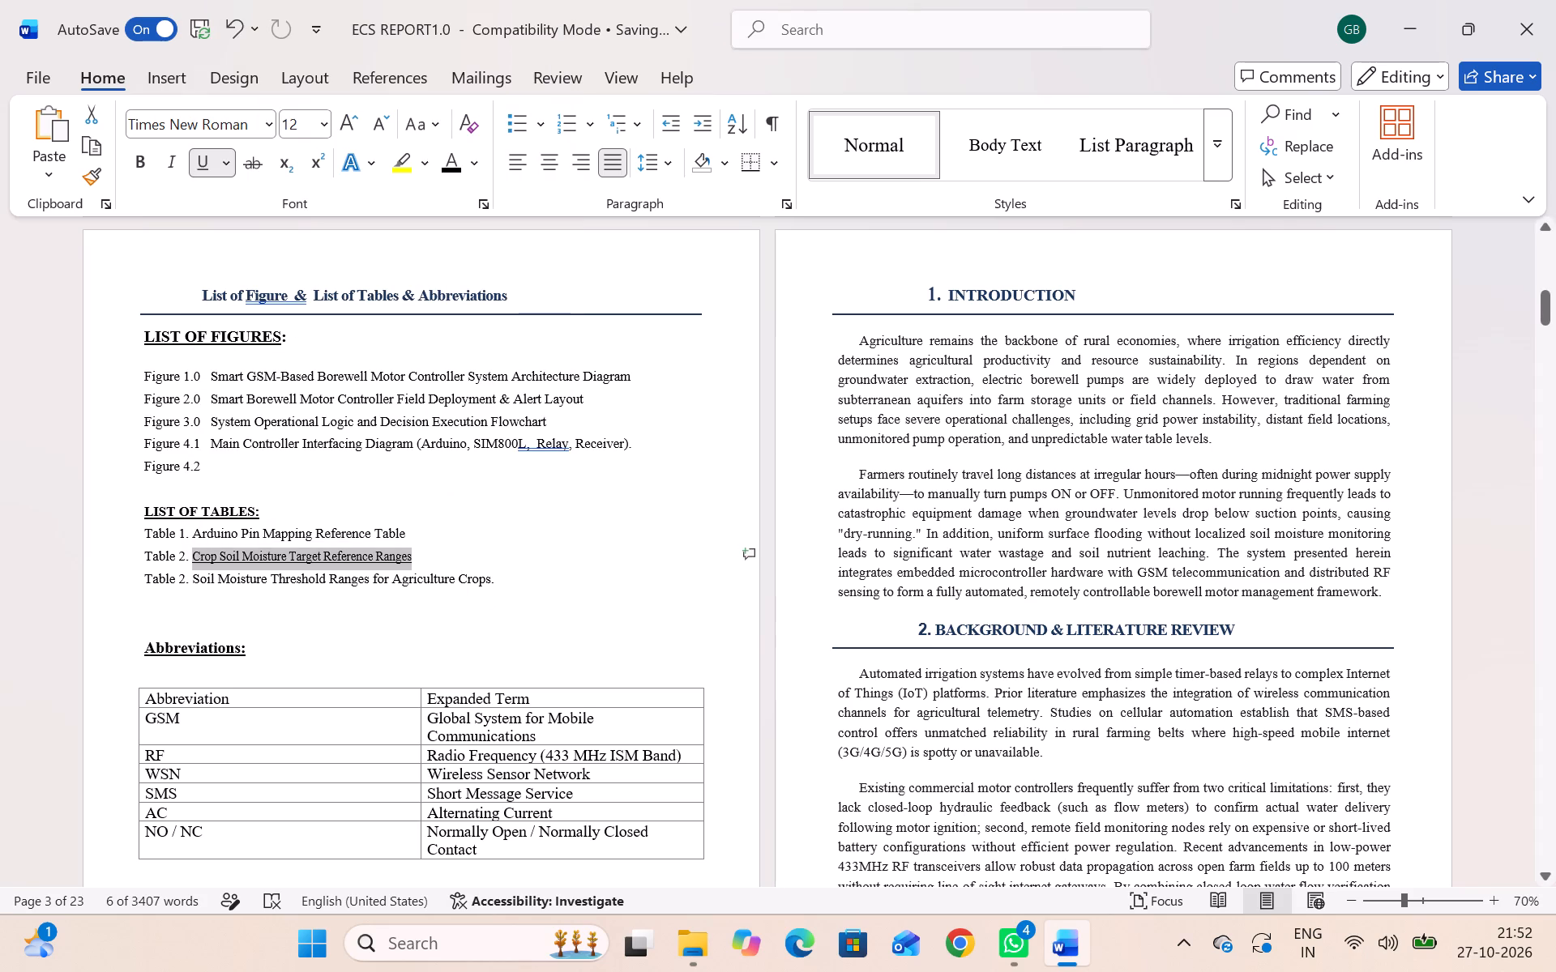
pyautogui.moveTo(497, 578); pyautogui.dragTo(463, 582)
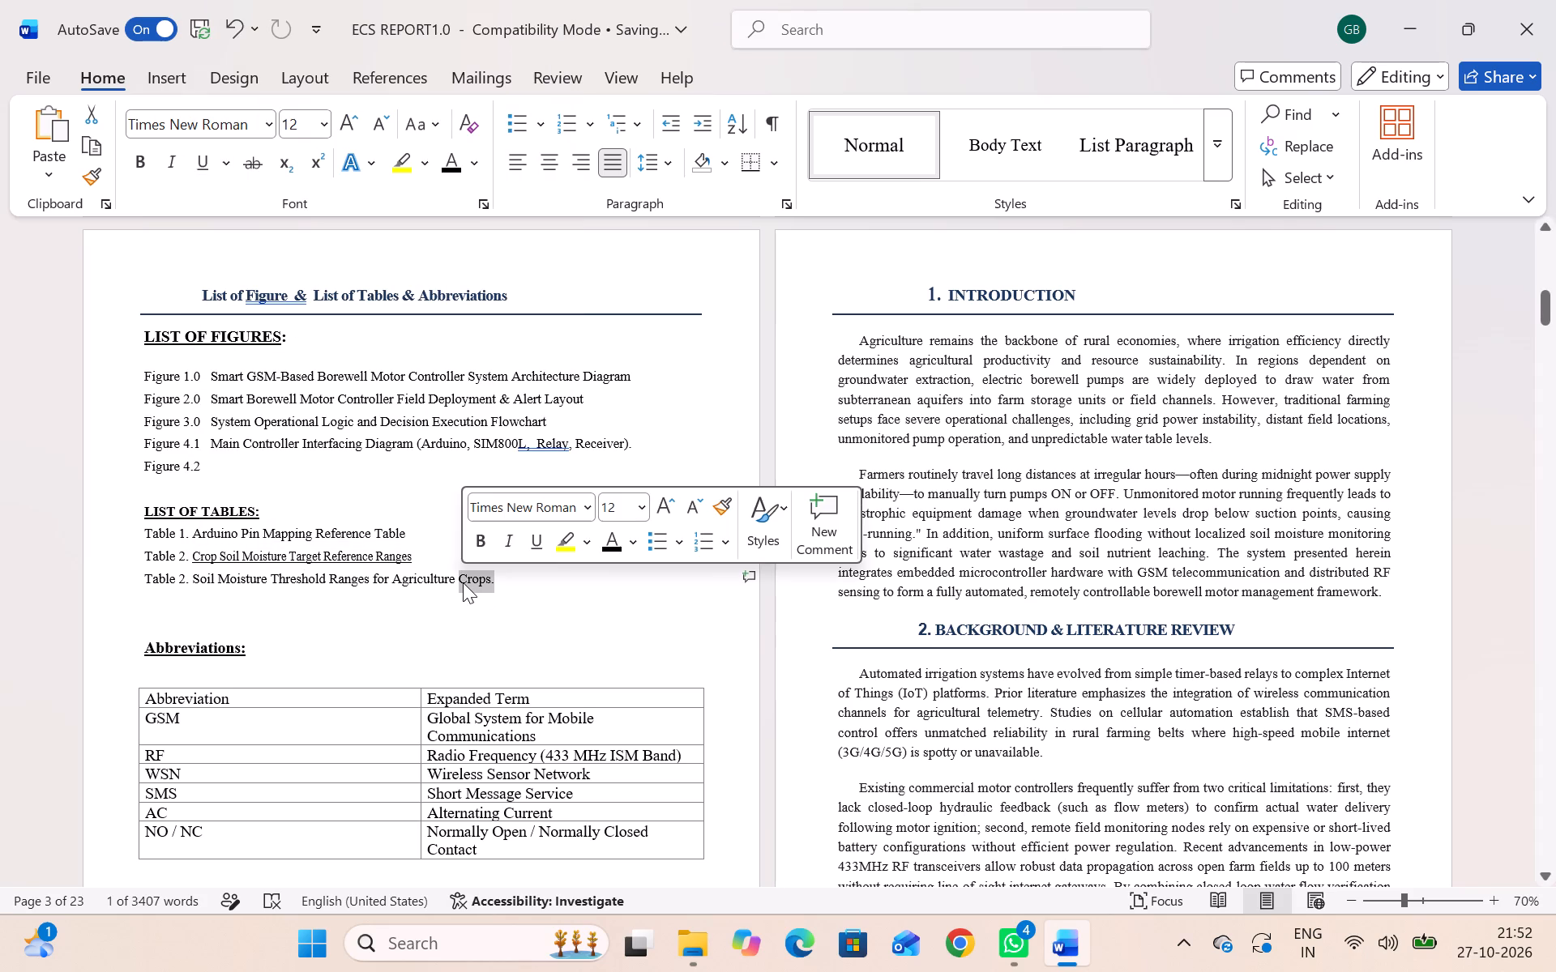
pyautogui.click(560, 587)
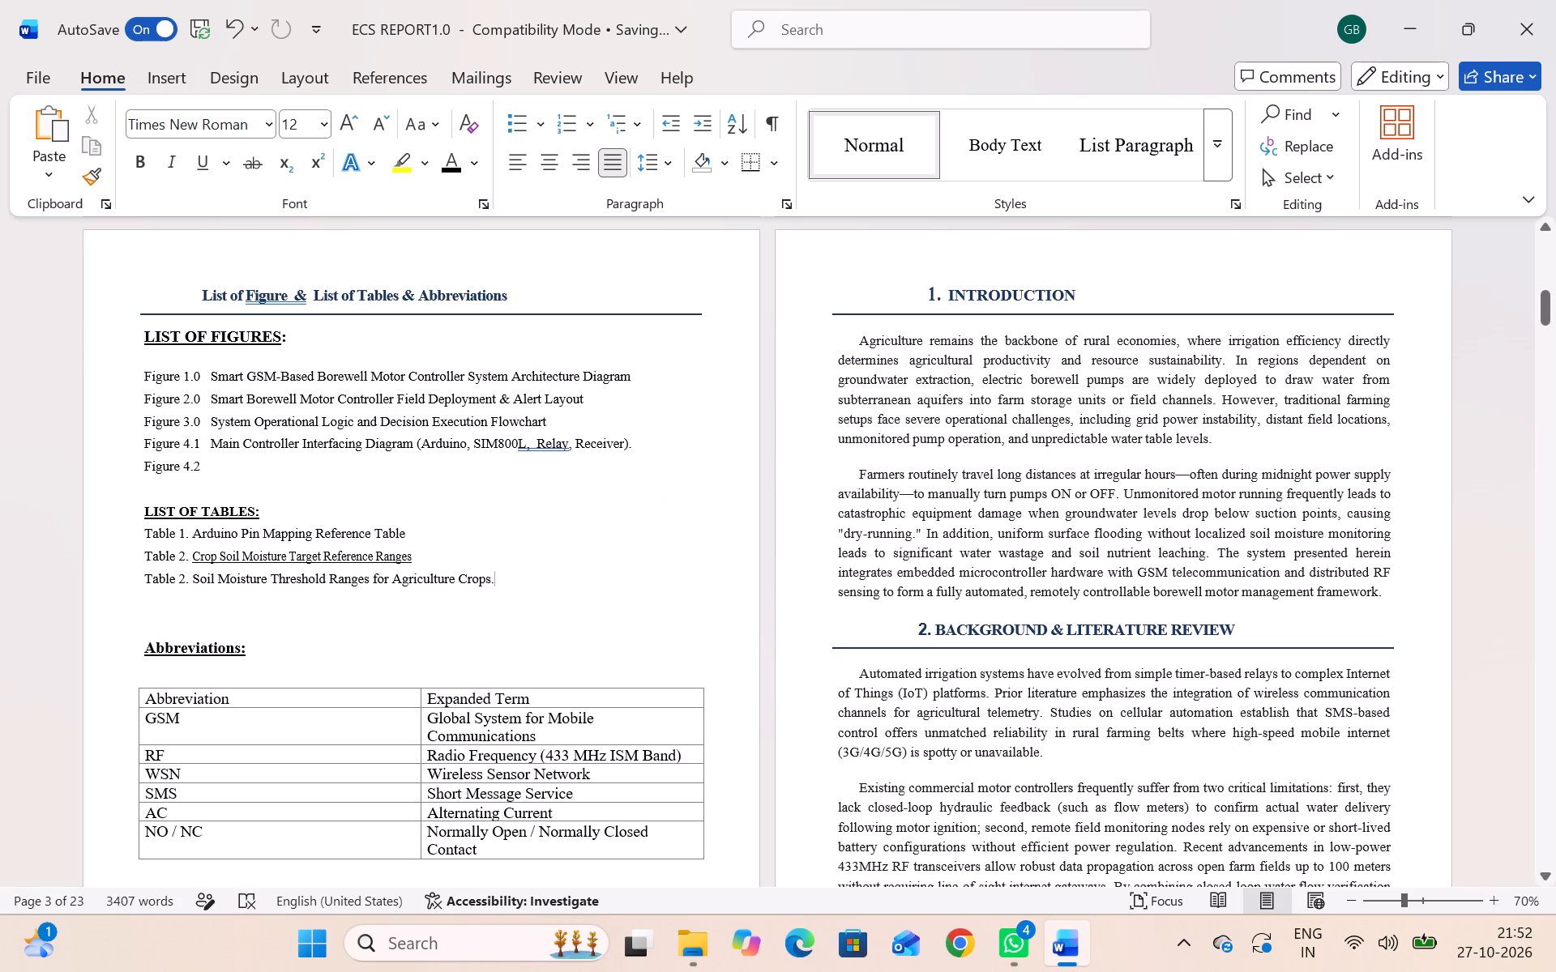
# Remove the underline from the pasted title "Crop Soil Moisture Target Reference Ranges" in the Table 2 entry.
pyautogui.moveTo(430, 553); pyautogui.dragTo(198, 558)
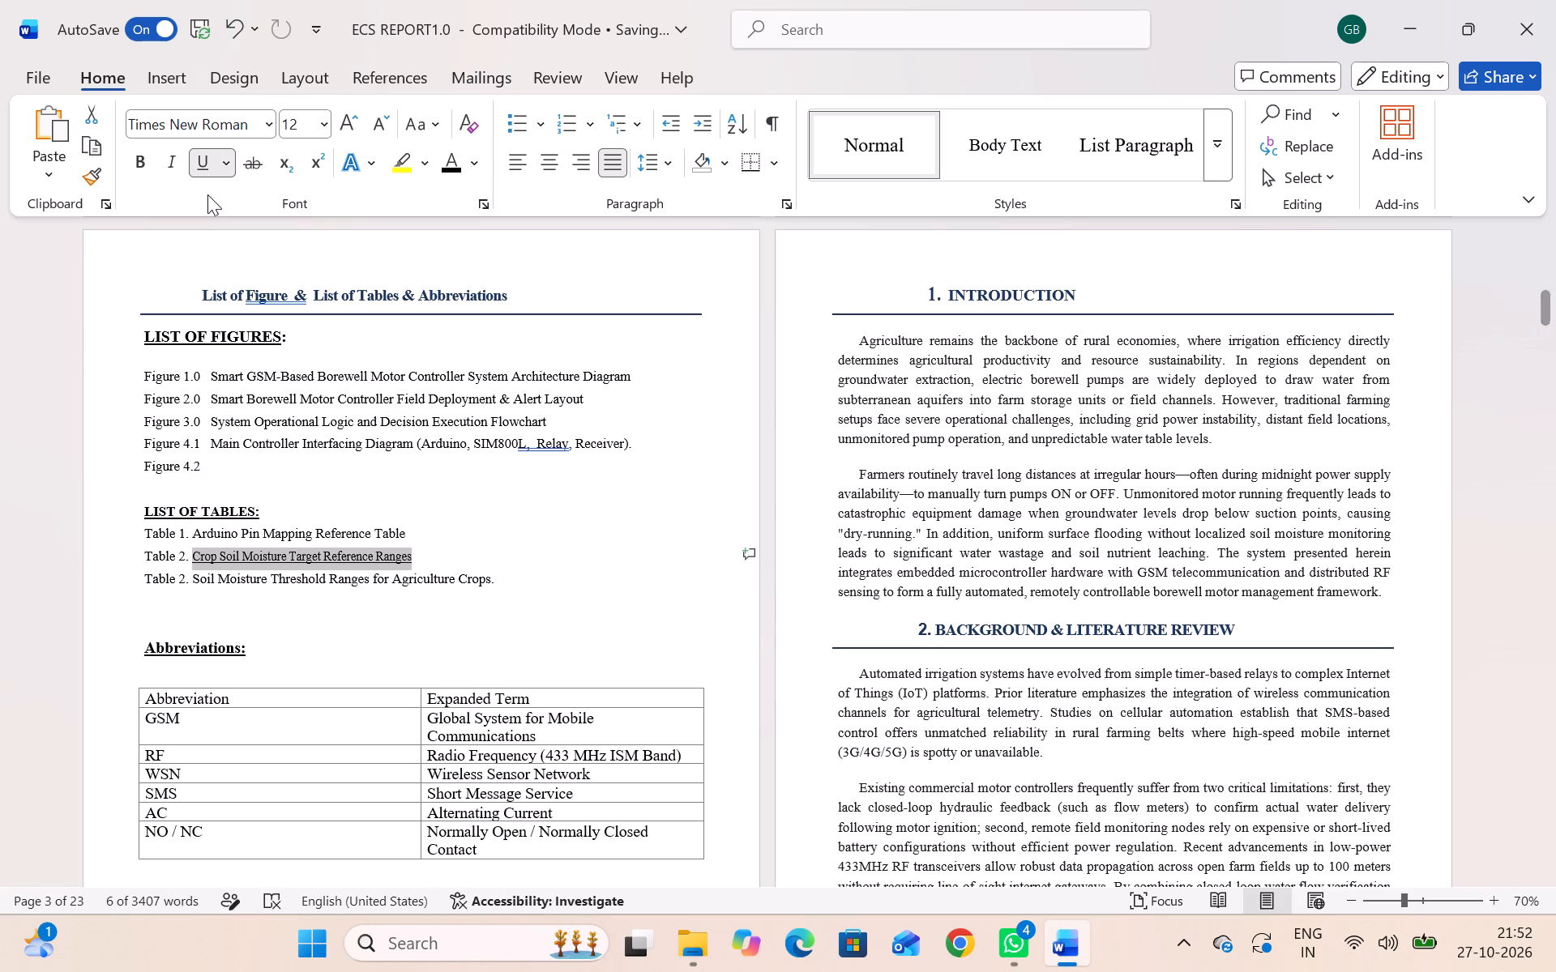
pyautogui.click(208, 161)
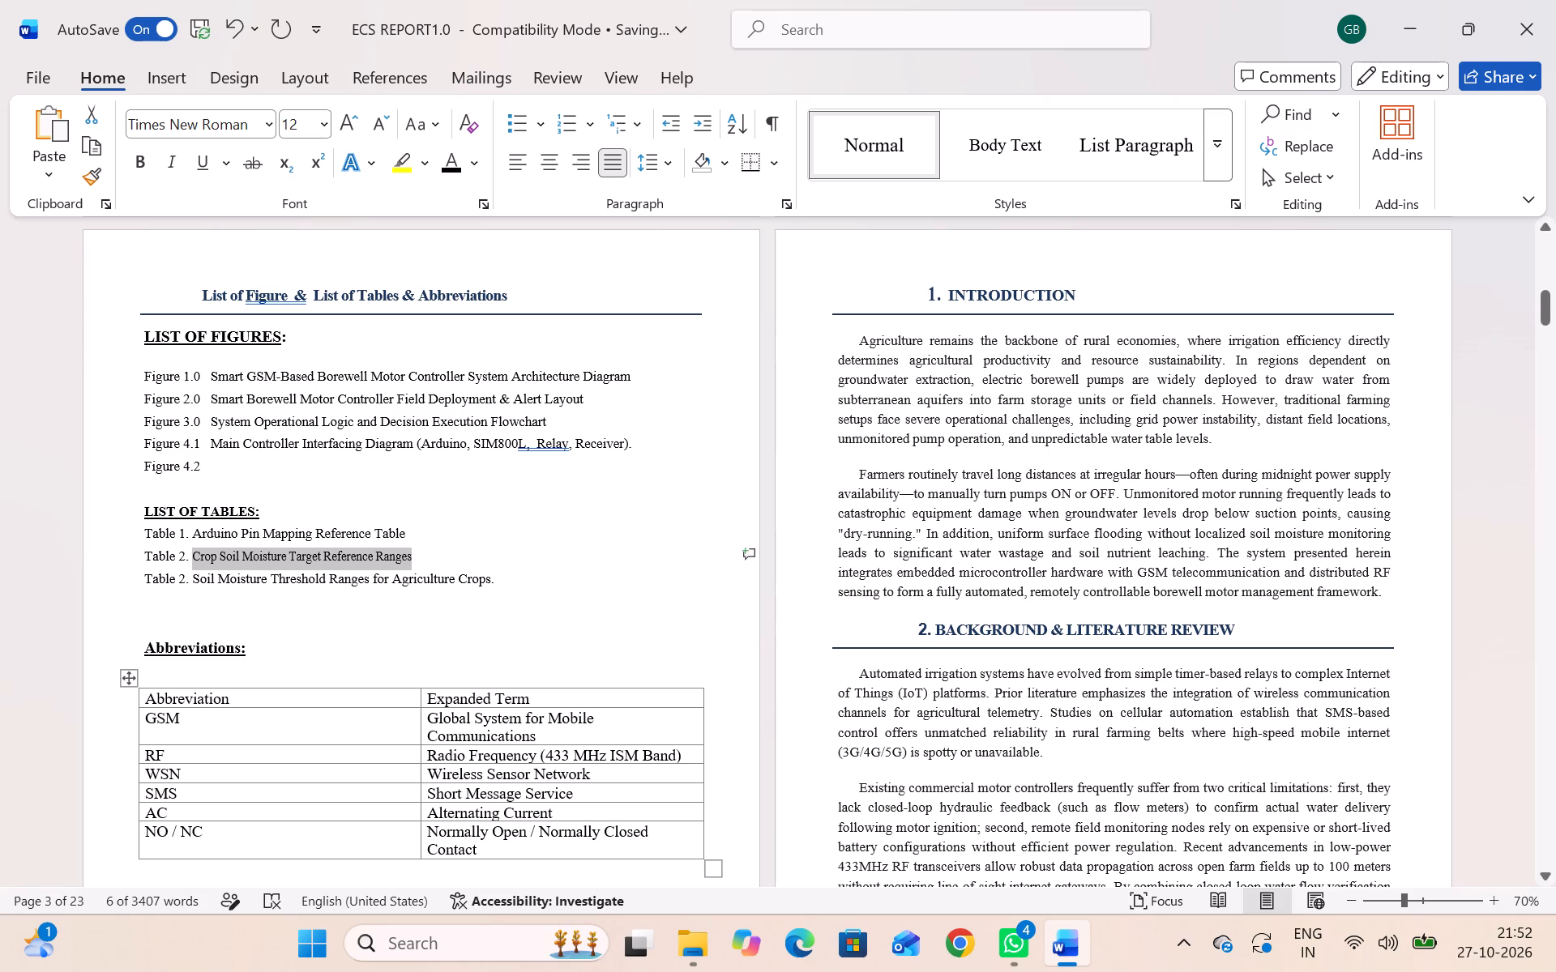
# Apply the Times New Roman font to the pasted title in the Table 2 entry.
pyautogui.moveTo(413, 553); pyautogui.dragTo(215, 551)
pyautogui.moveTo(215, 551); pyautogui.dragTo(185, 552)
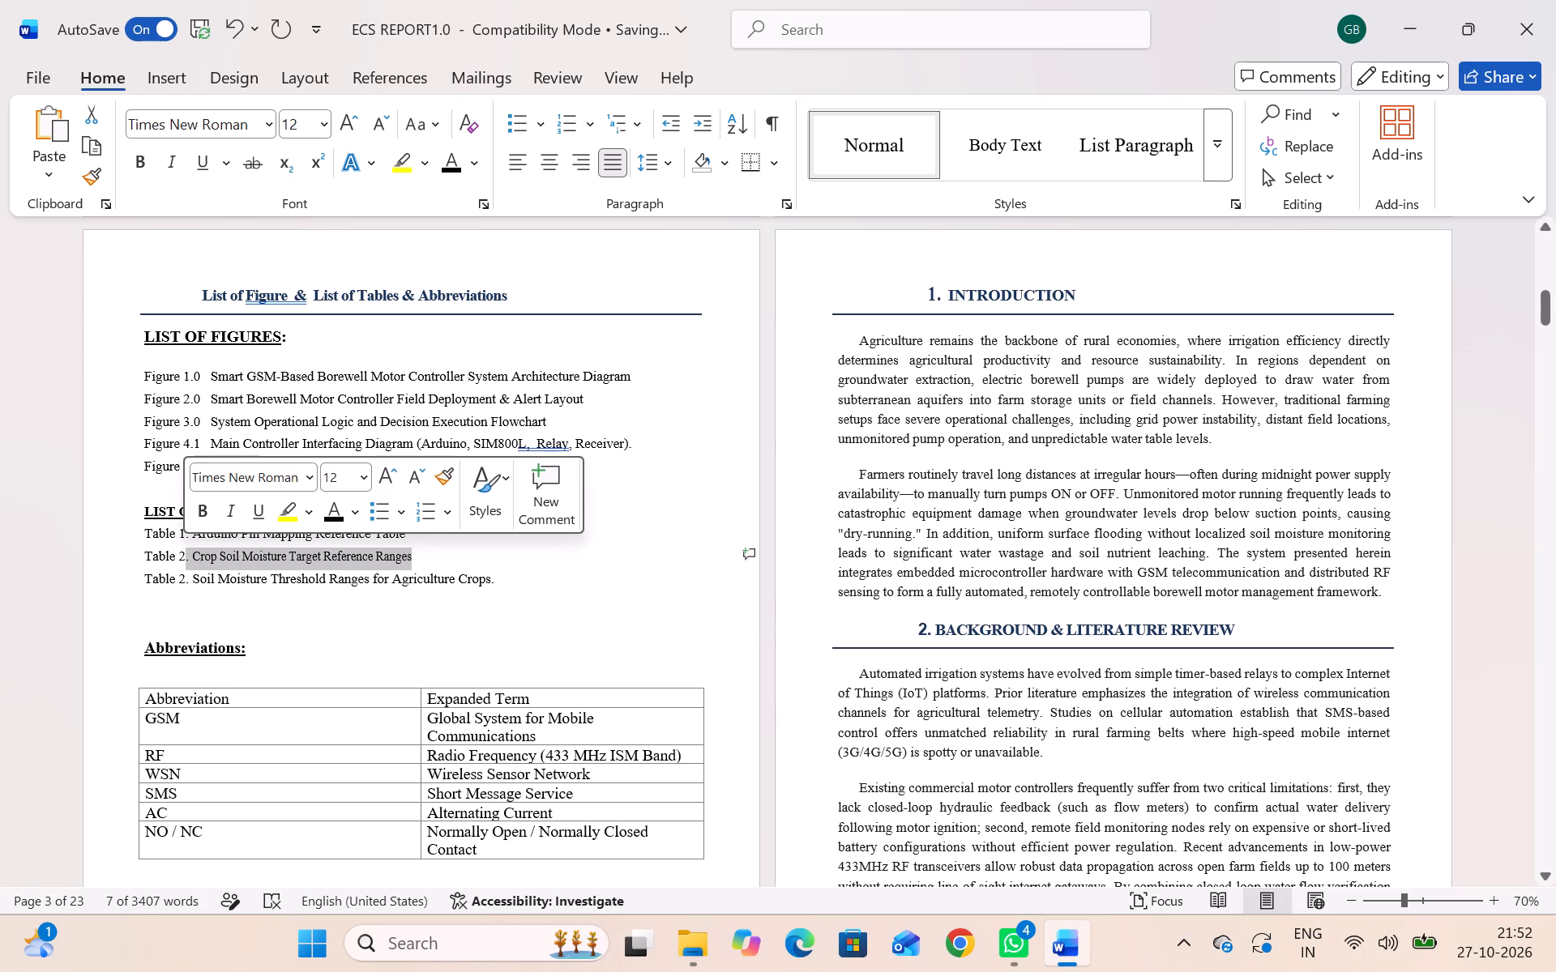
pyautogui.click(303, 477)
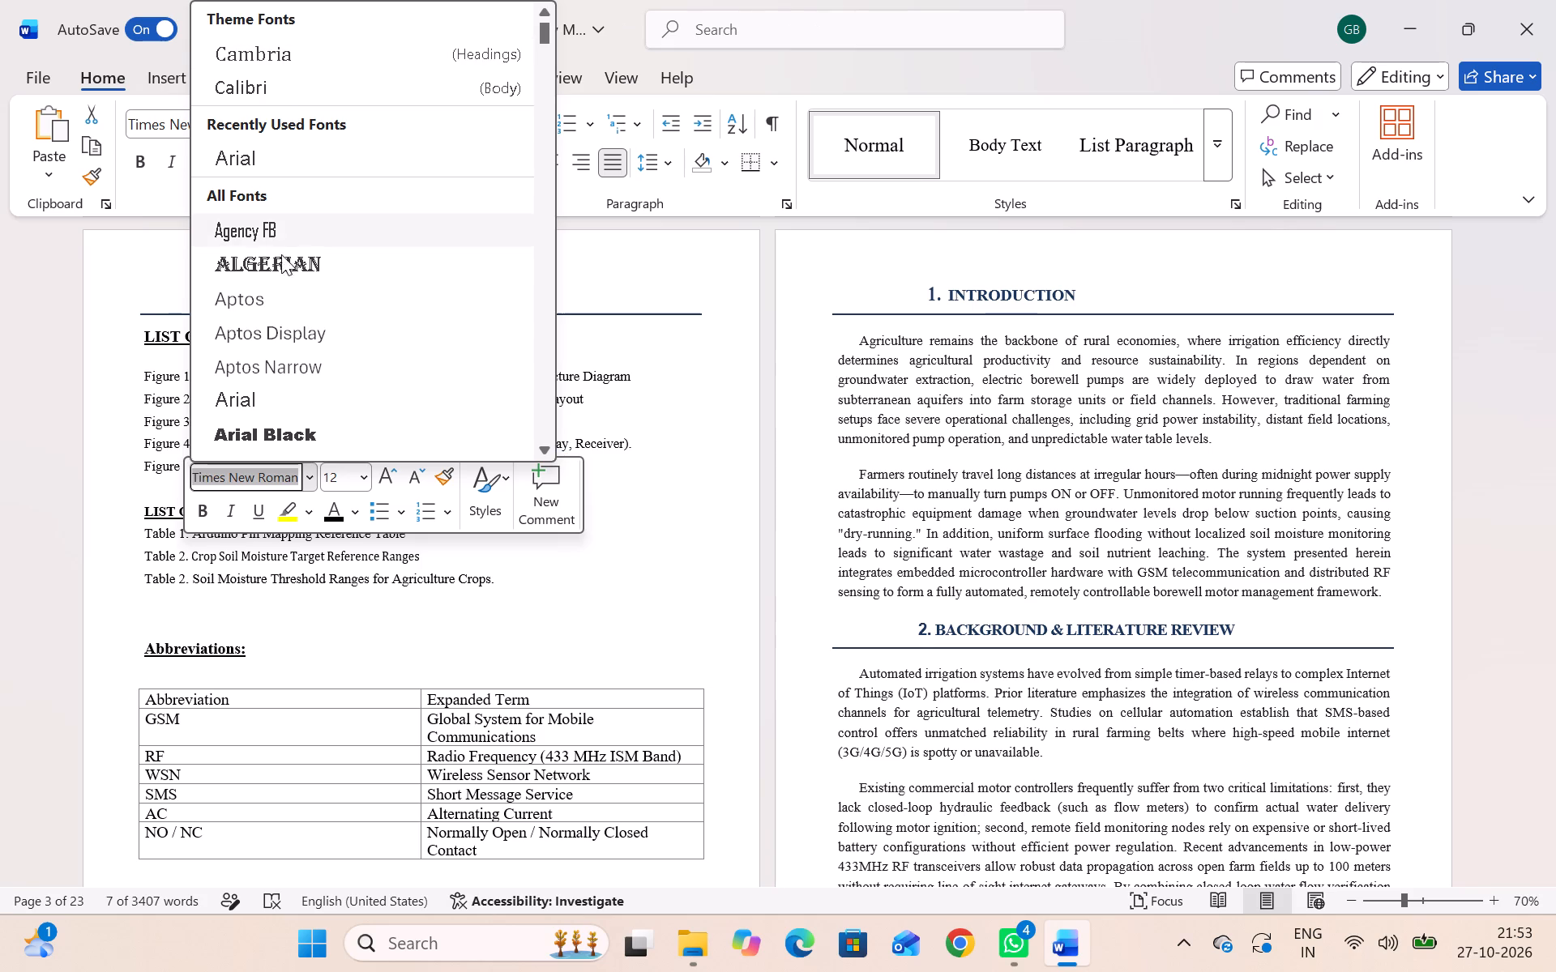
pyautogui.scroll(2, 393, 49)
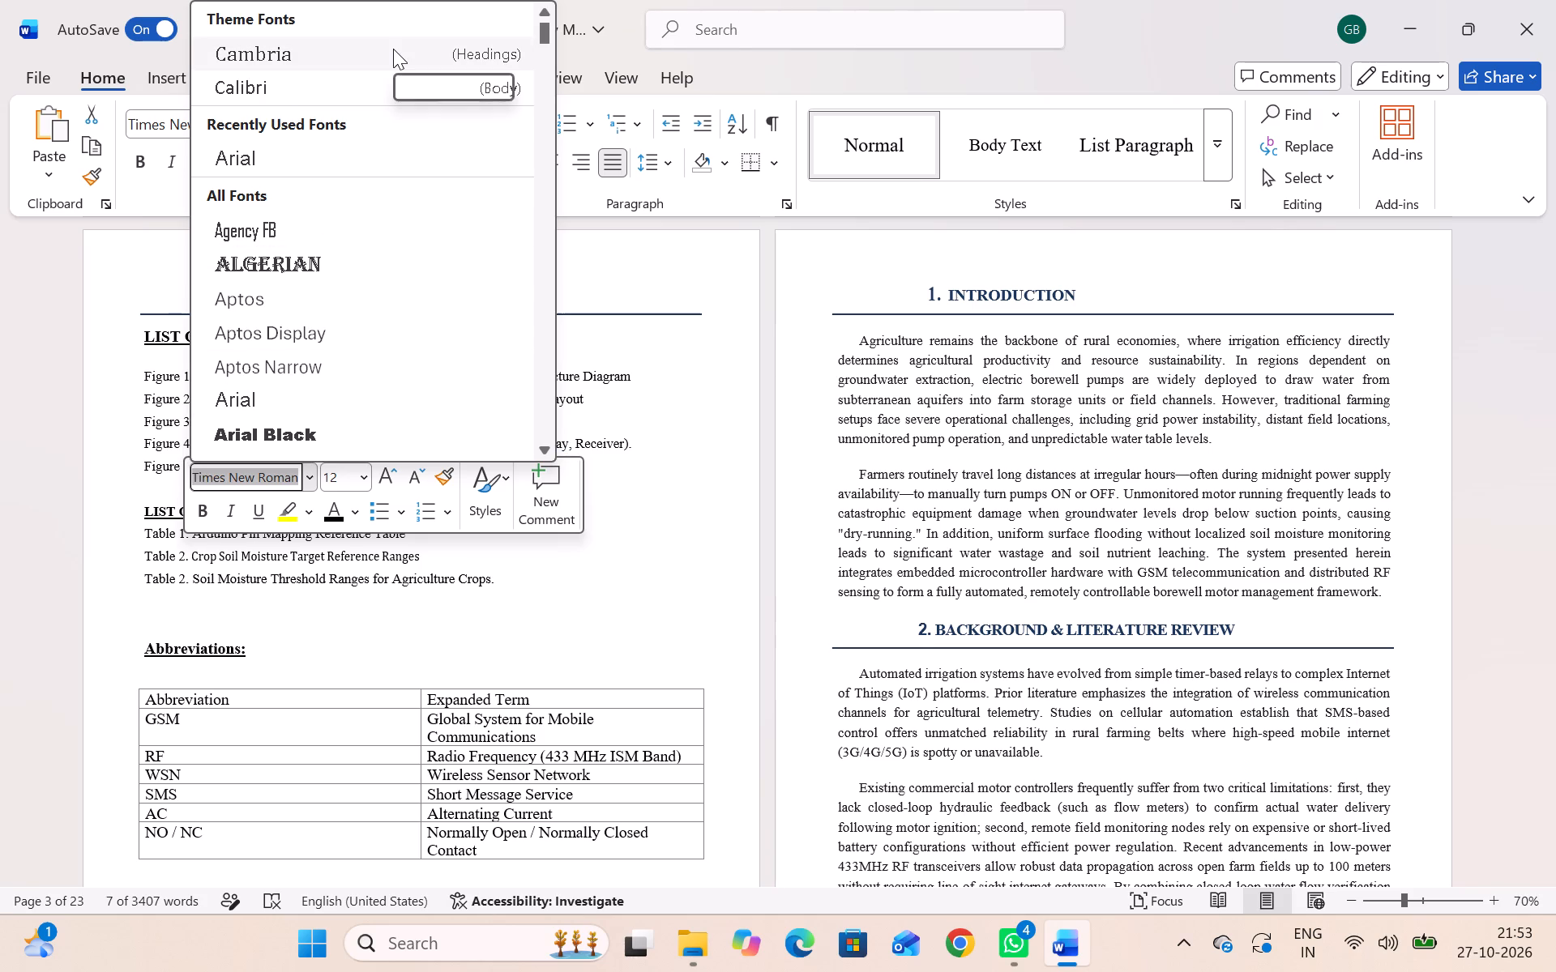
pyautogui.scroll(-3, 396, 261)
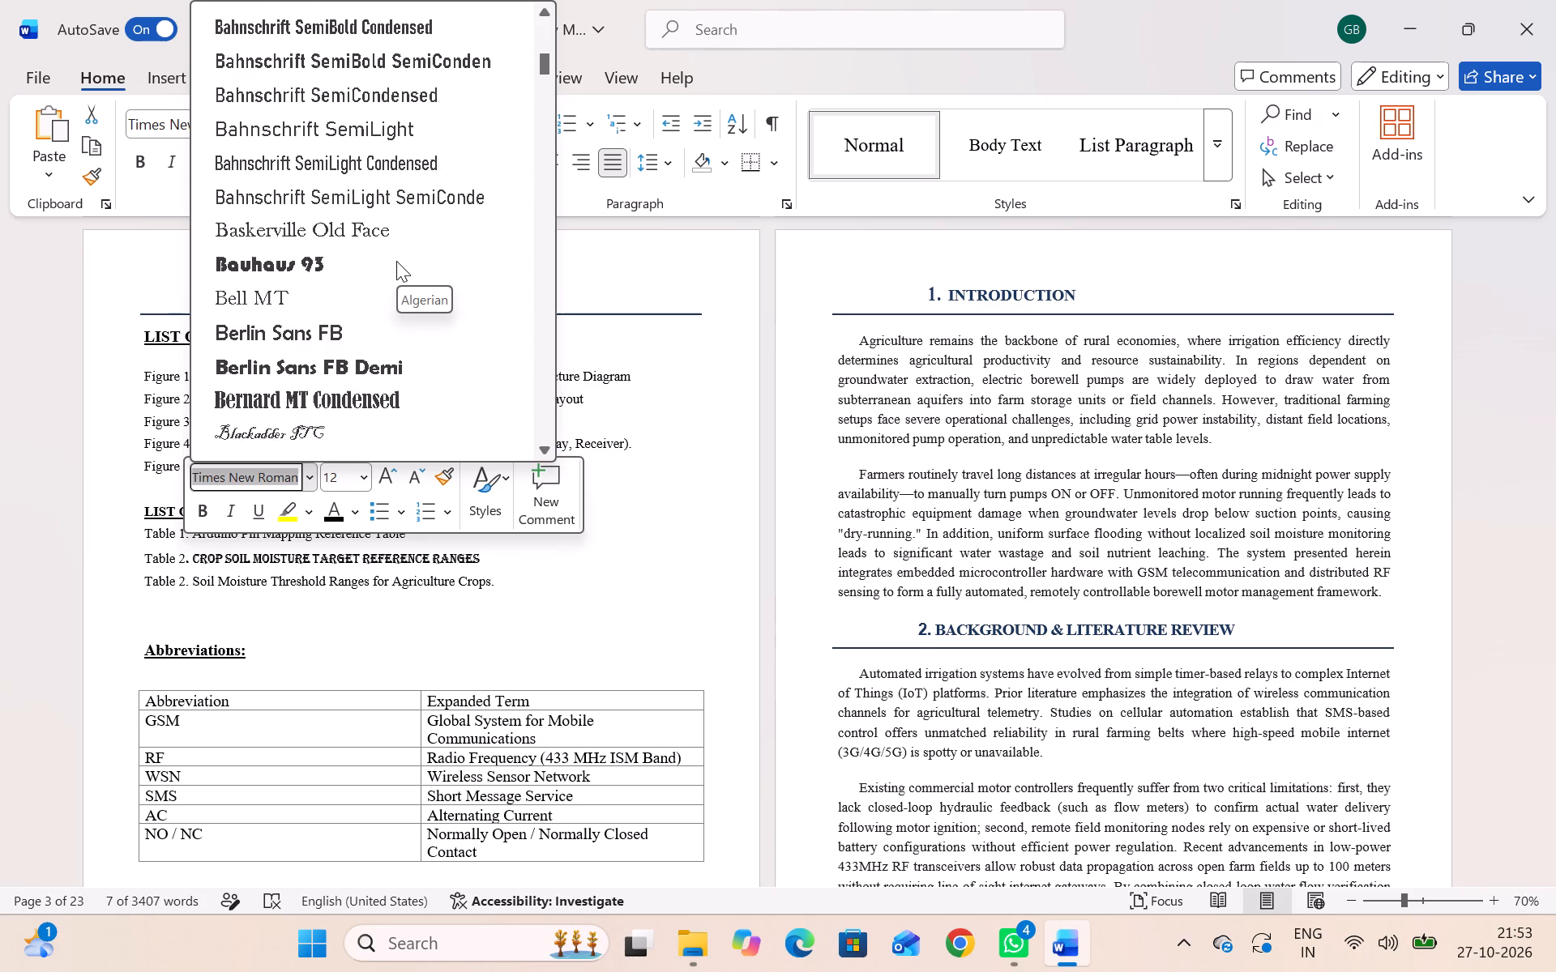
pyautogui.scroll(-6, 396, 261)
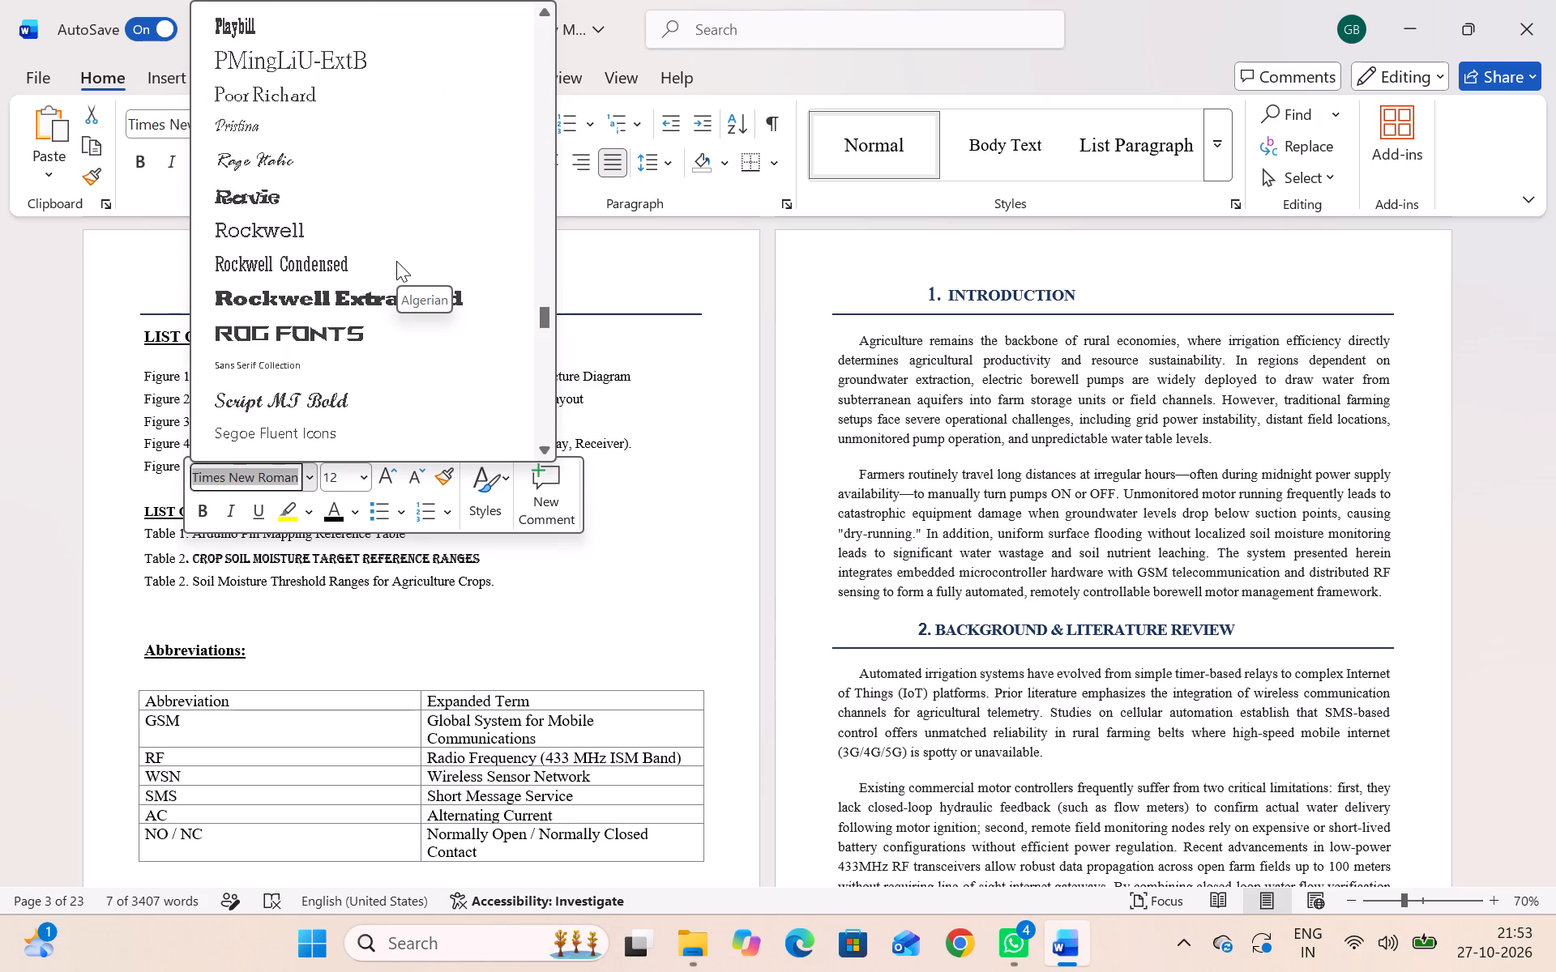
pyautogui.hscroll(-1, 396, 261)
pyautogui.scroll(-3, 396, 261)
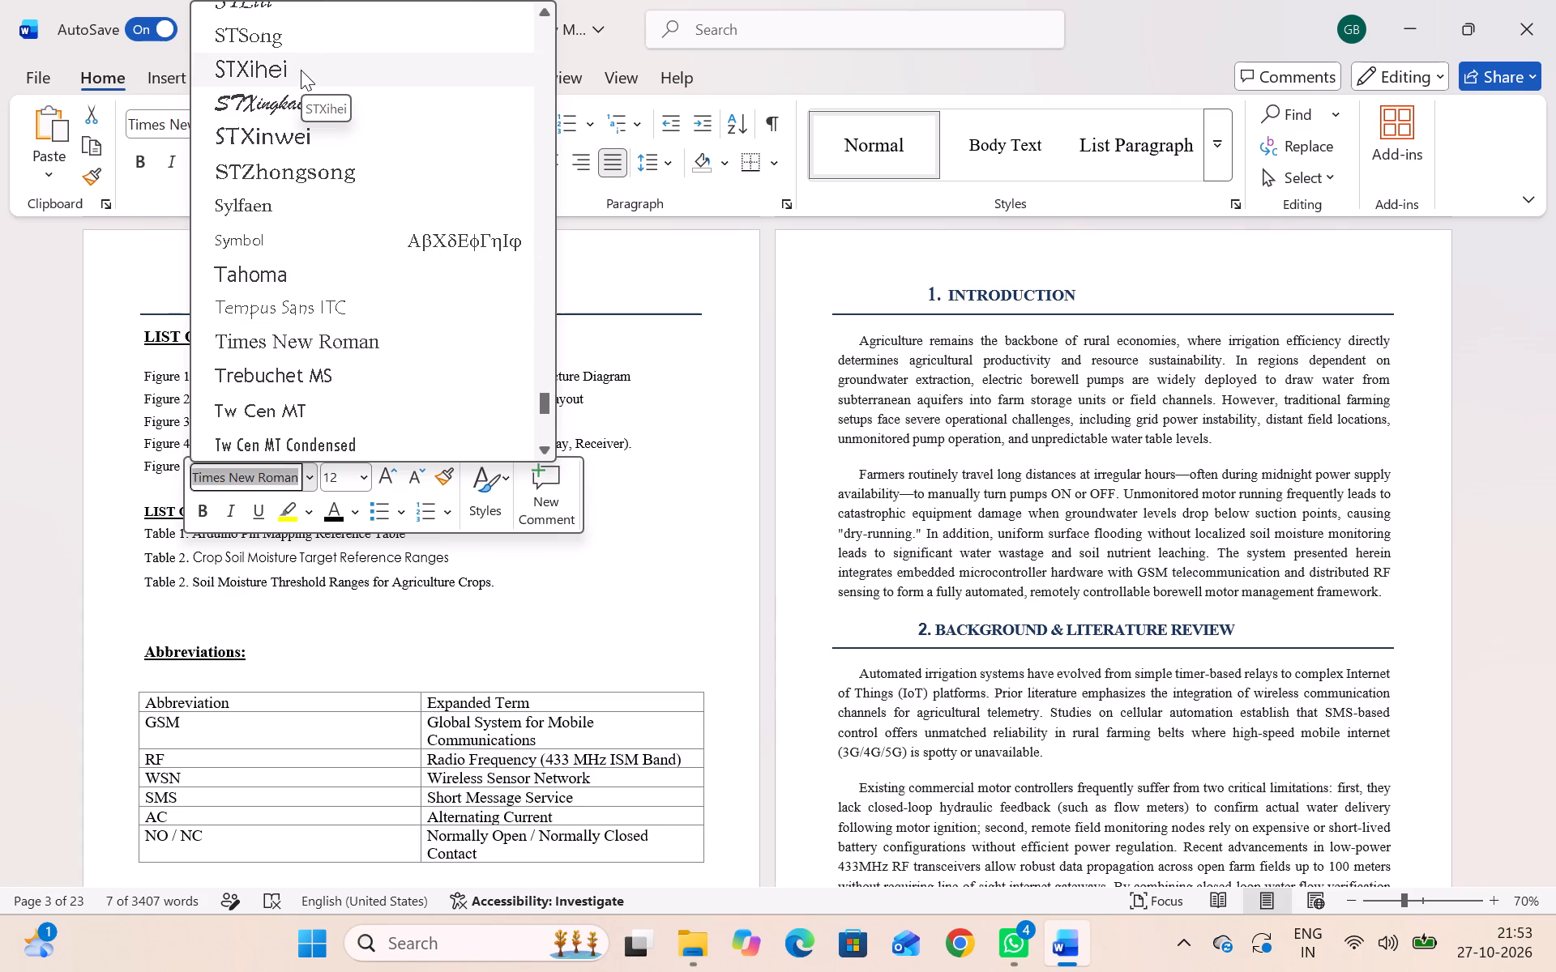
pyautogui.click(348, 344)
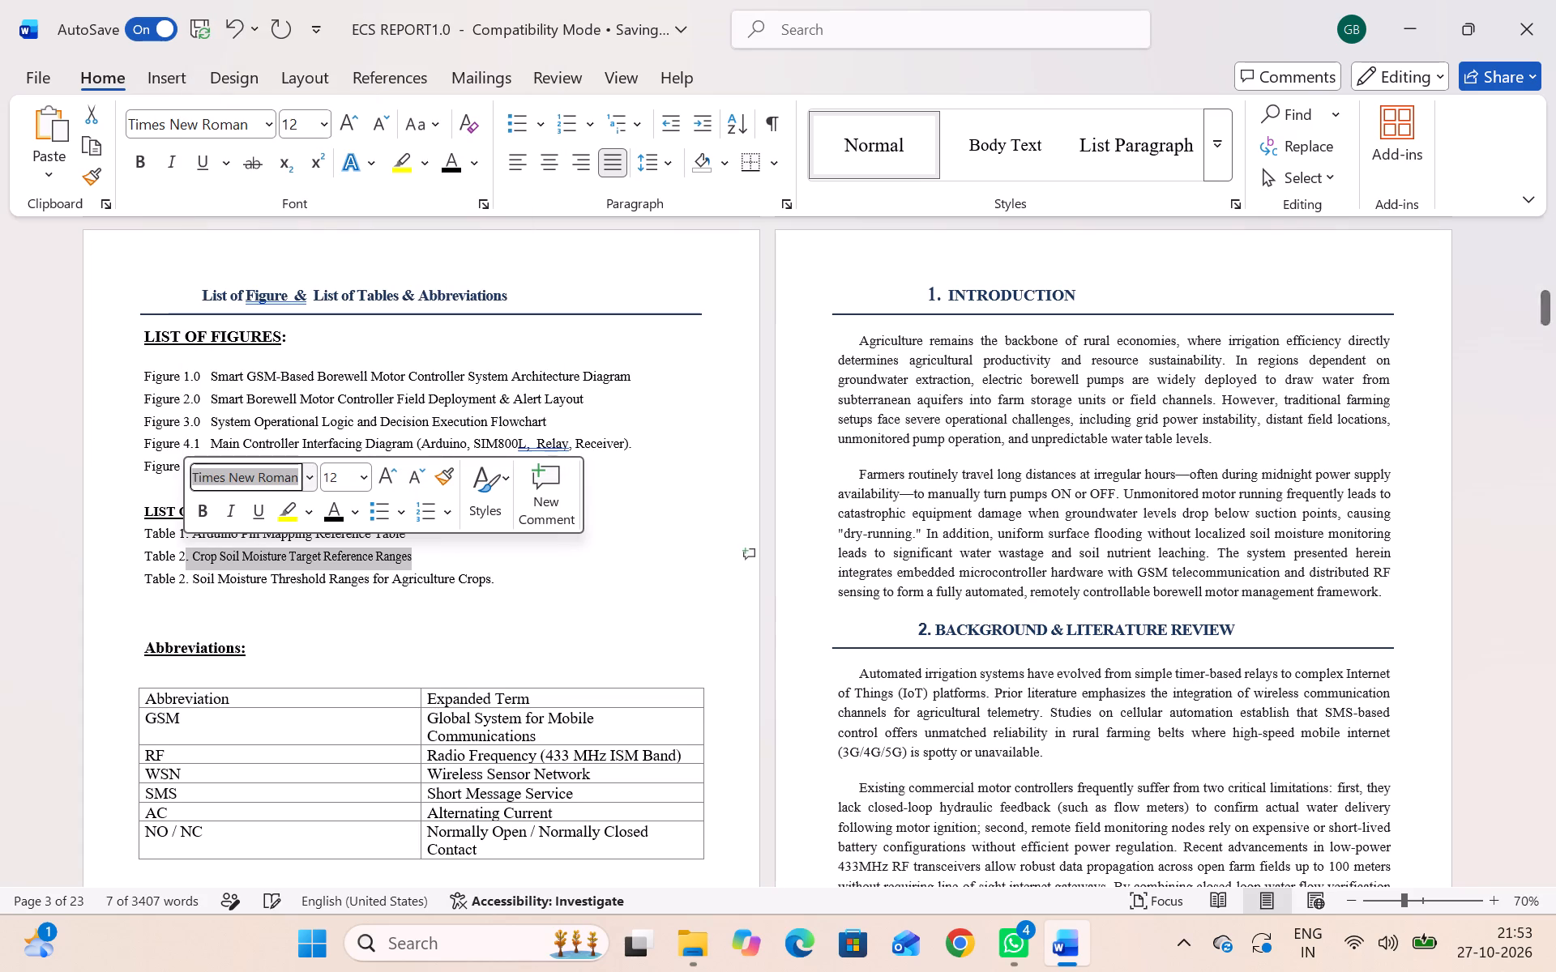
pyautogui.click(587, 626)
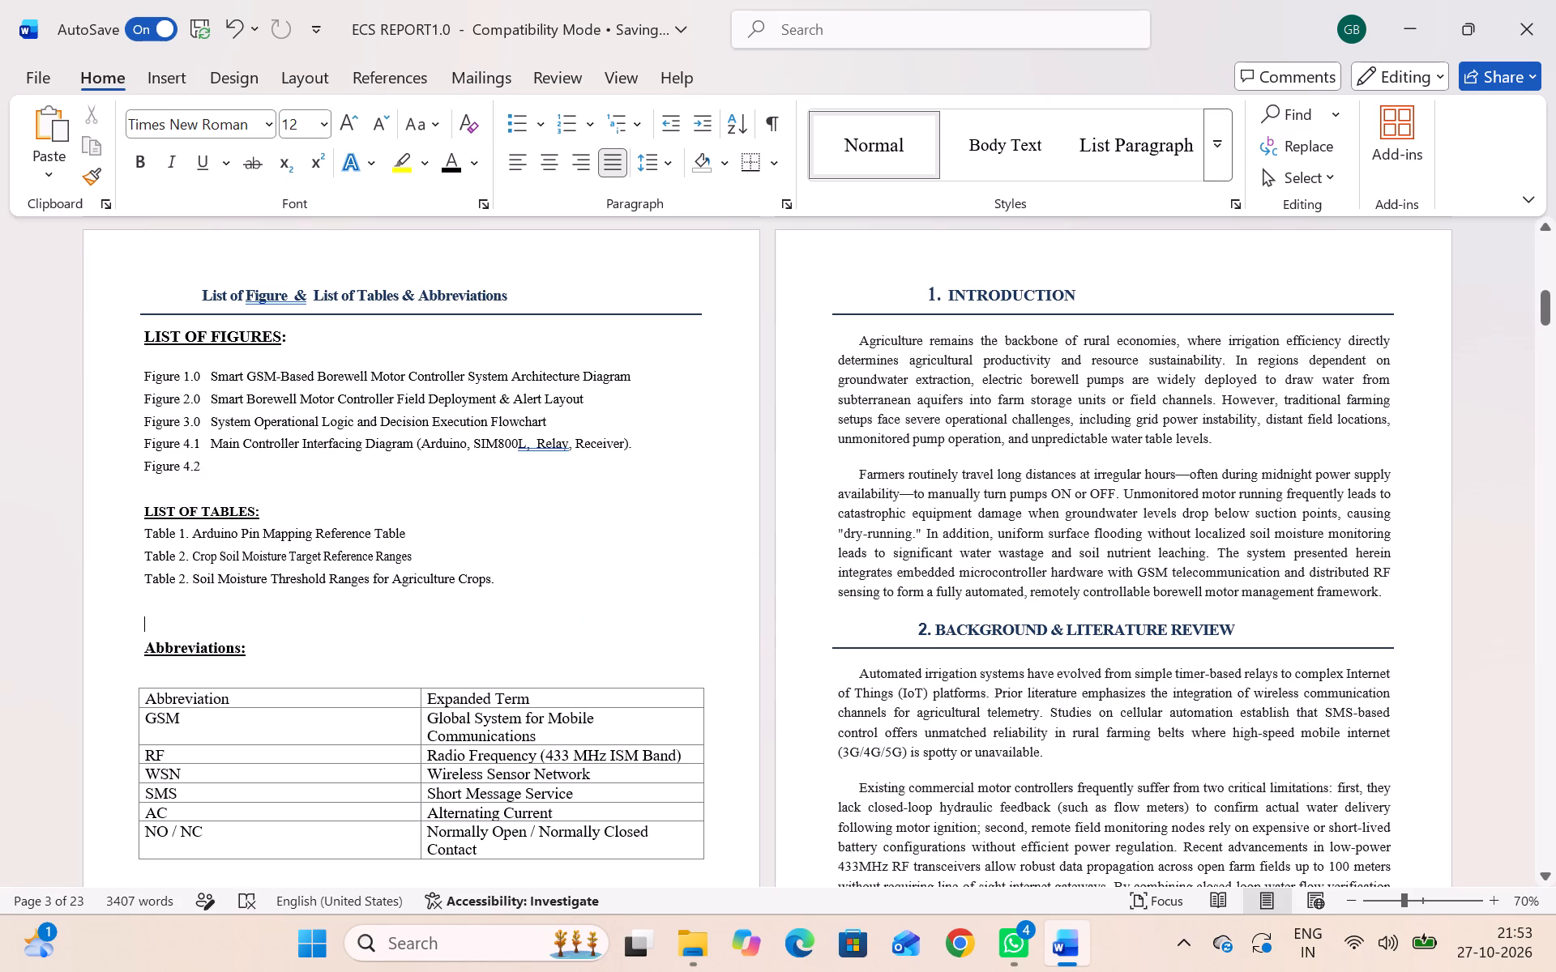
# Retype "Crop Soil Moisture Target Reference Ranges" directly after "Table 2.", in front of the pasted title.
pyautogui.click(193, 552)
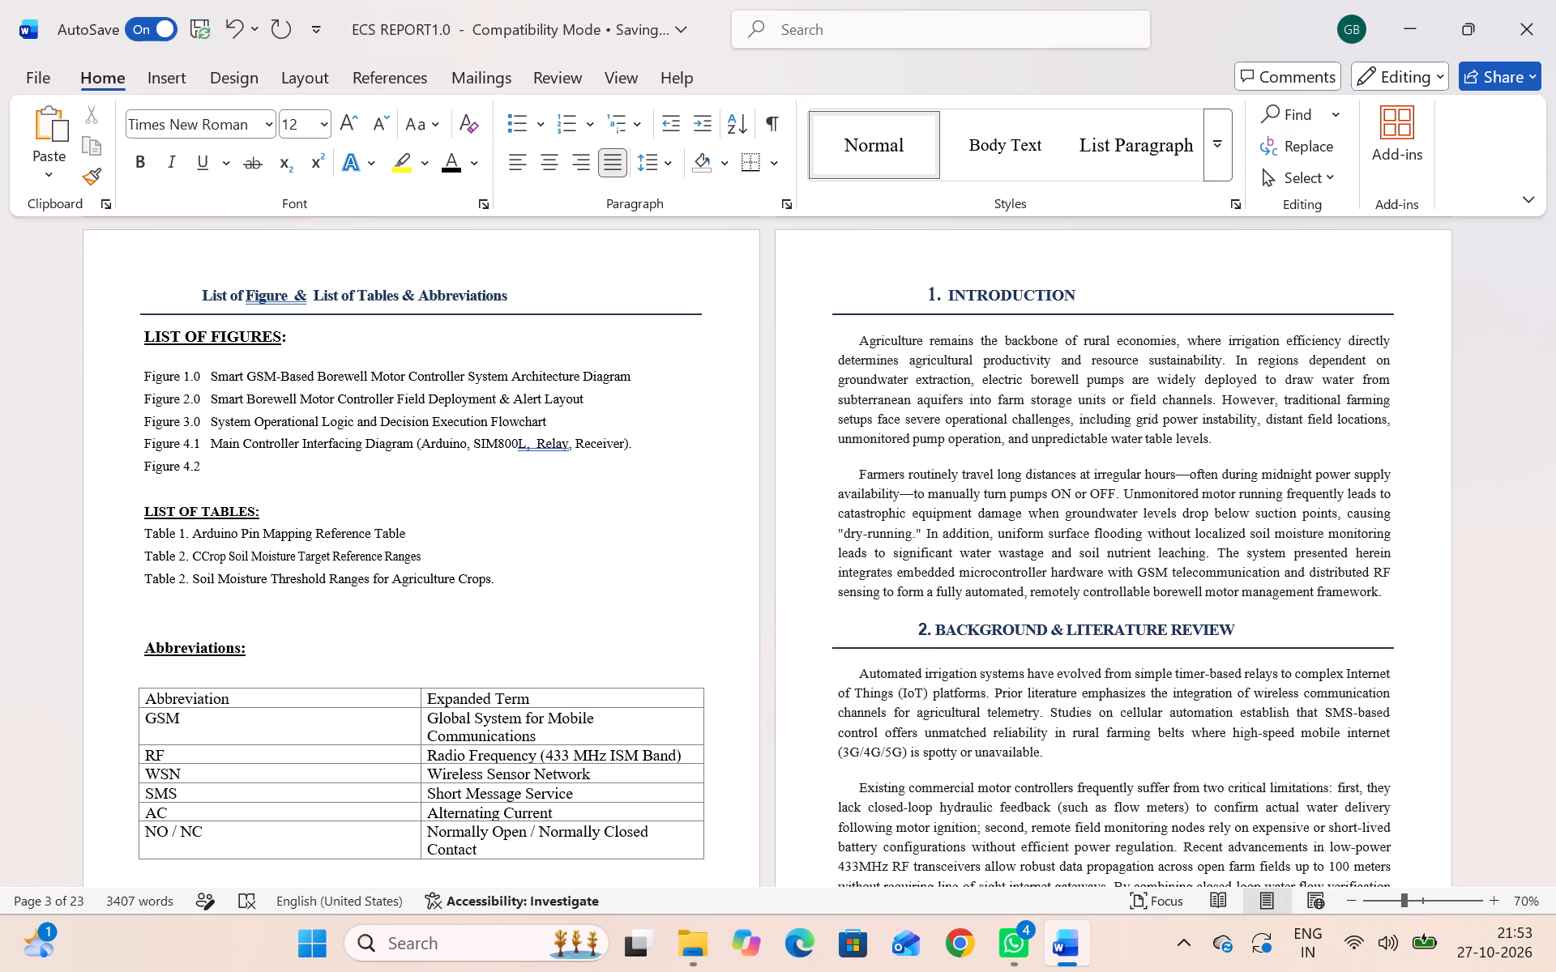
pyautogui.write('rop')
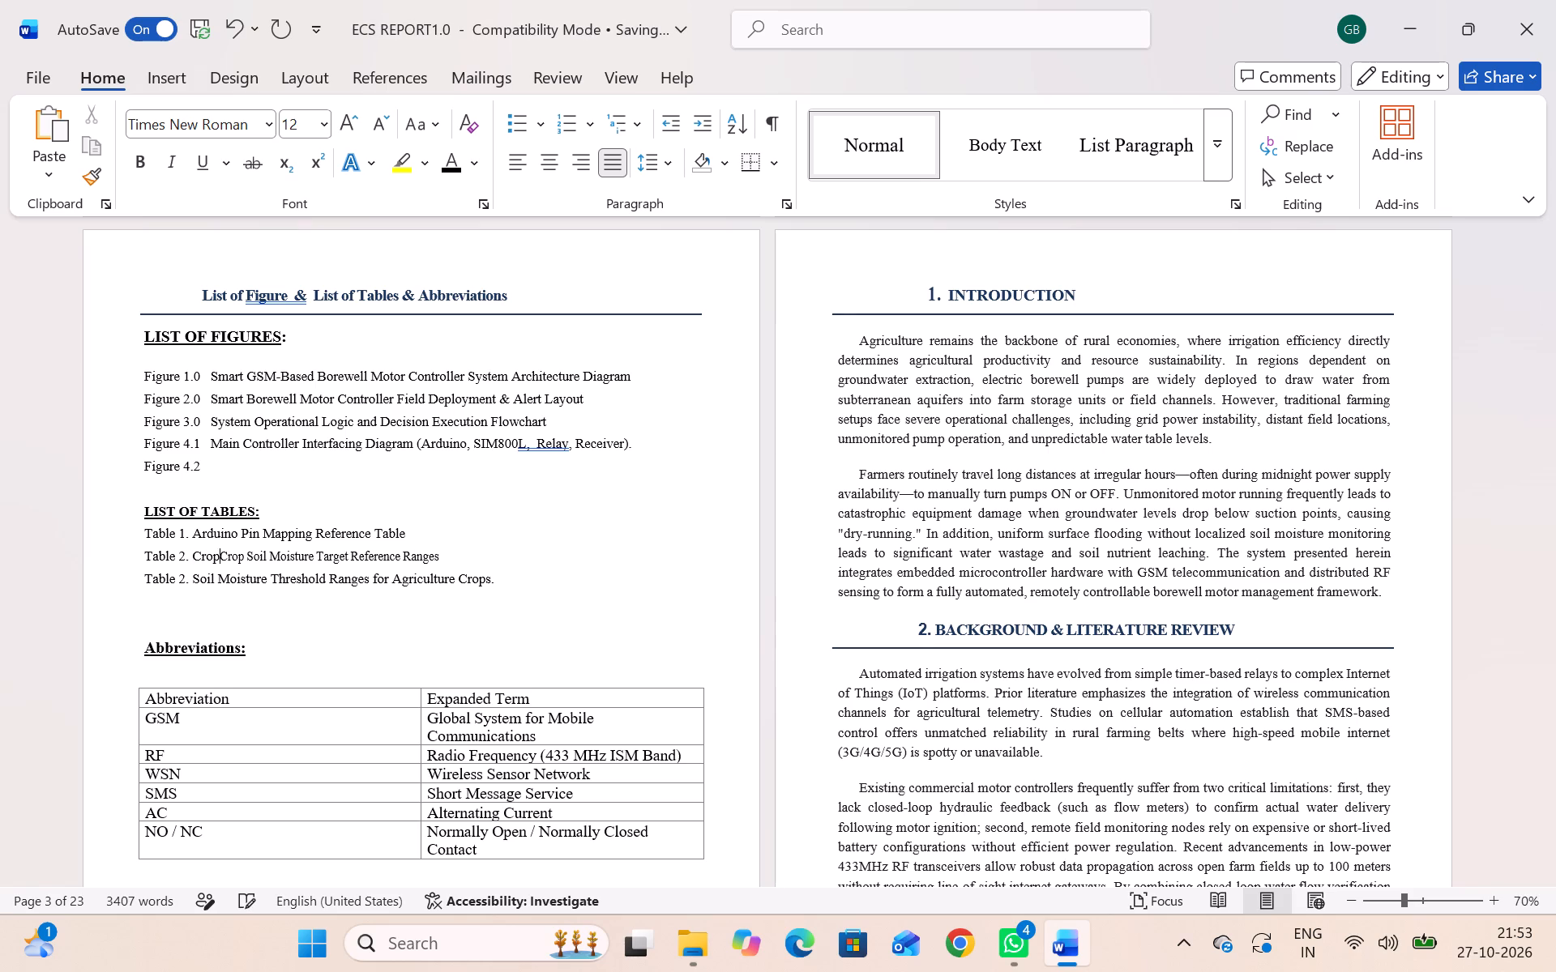
pyautogui.press('space')
pyautogui.press('s')
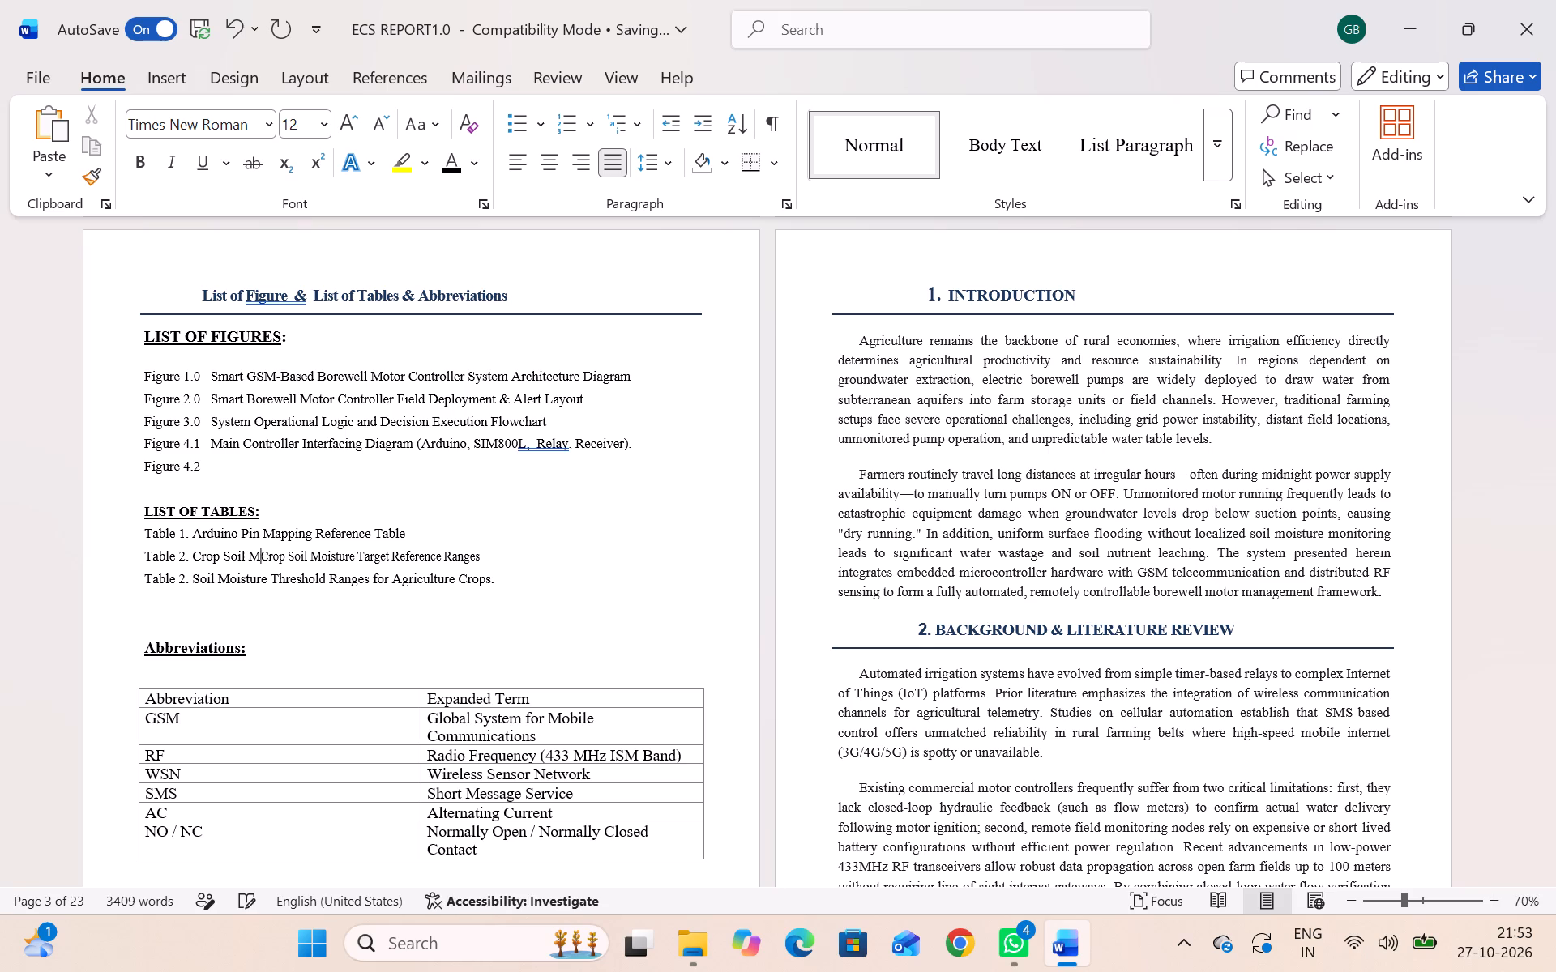
pyautogui.write('oisture')
pyautogui.press('space')
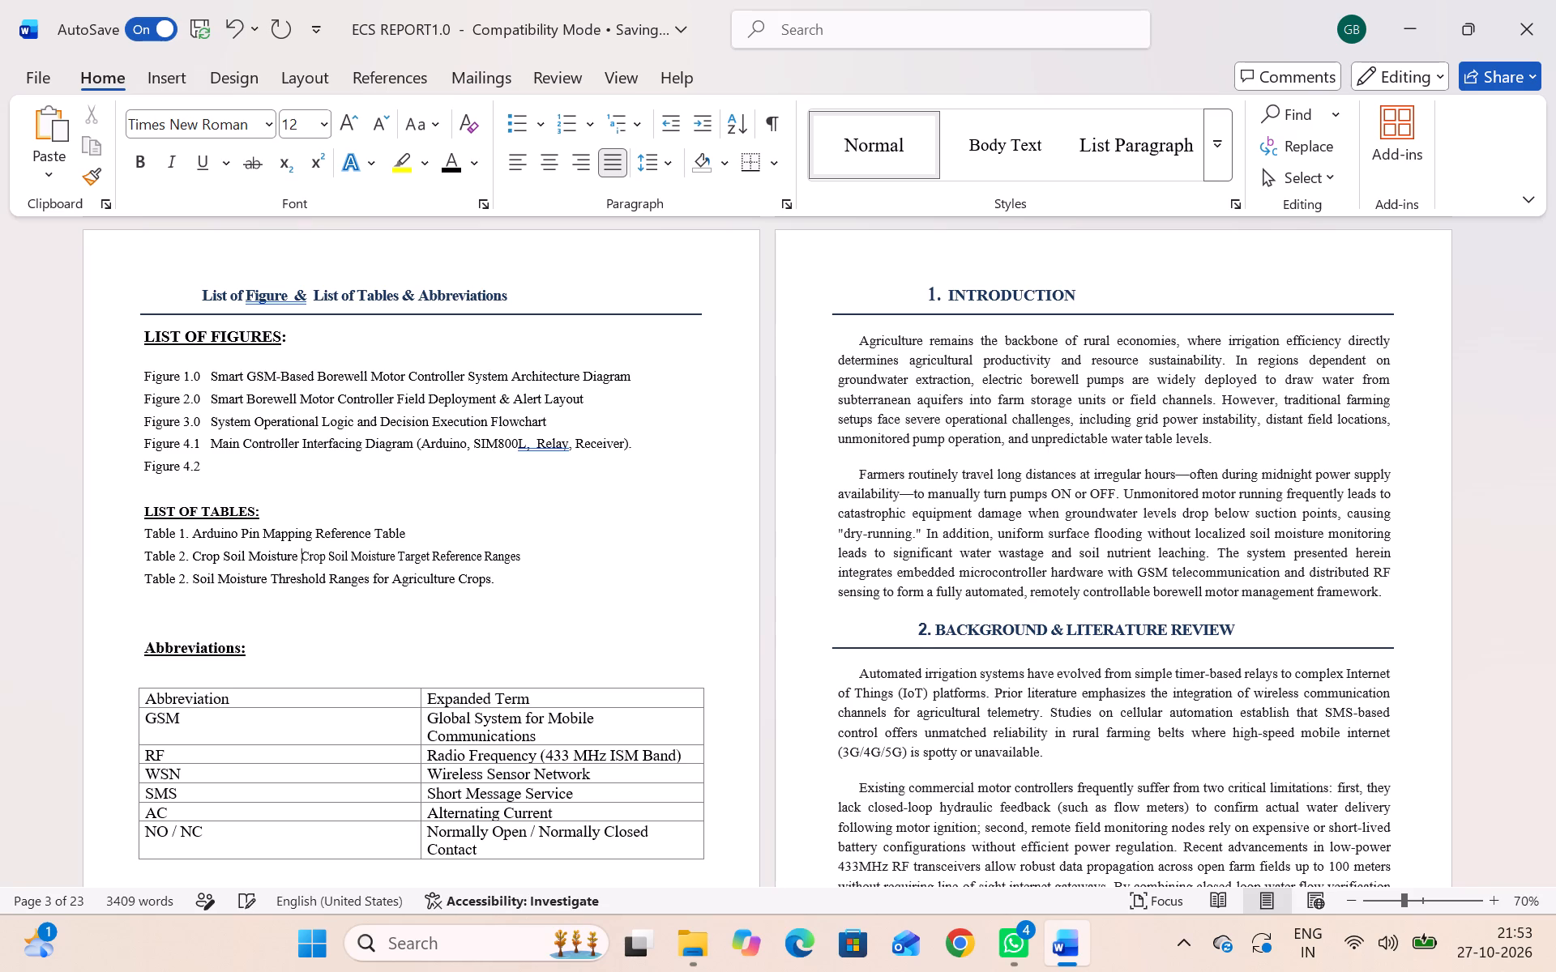
pyautogui.write('arget')
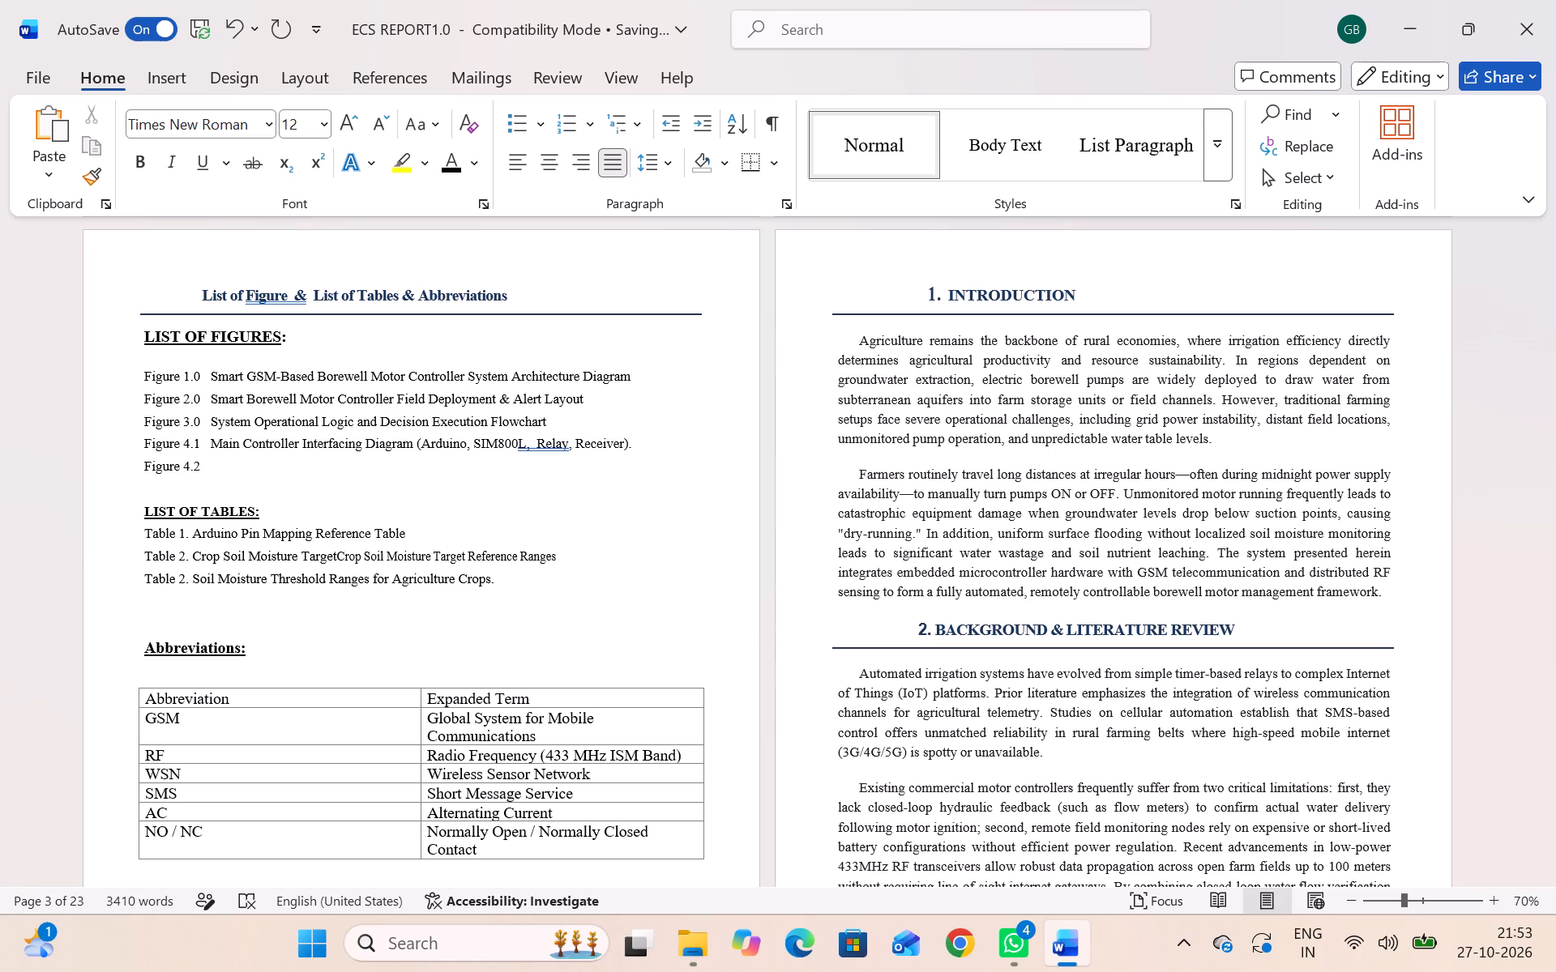
pyautogui.press('space')
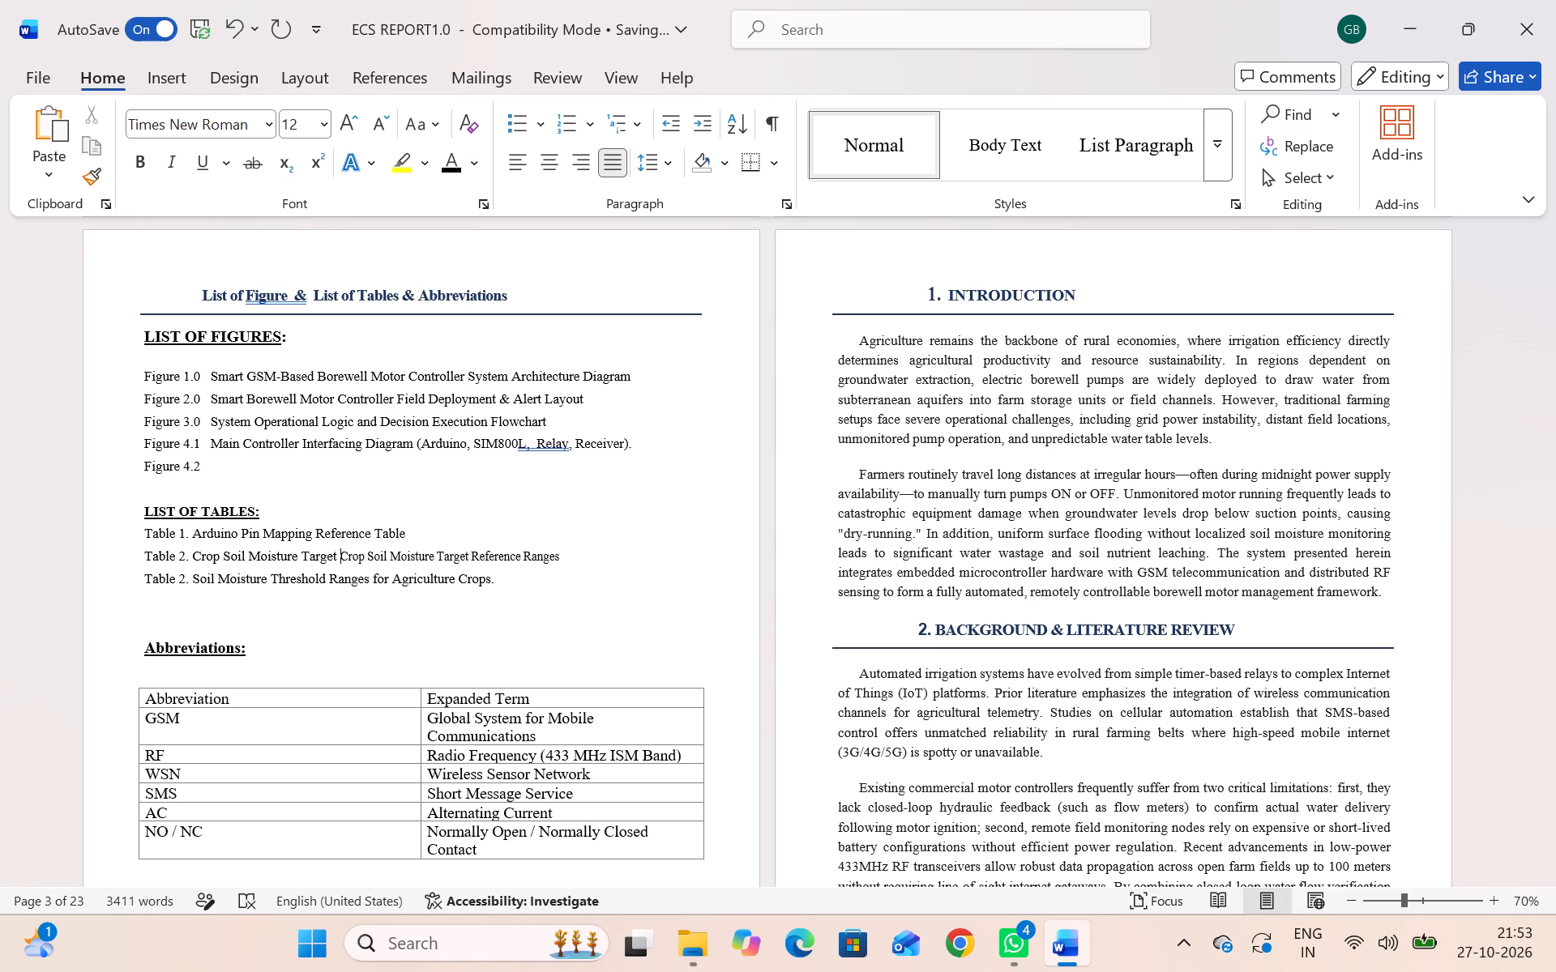
pyautogui.press('r')
pyautogui.write('efe')
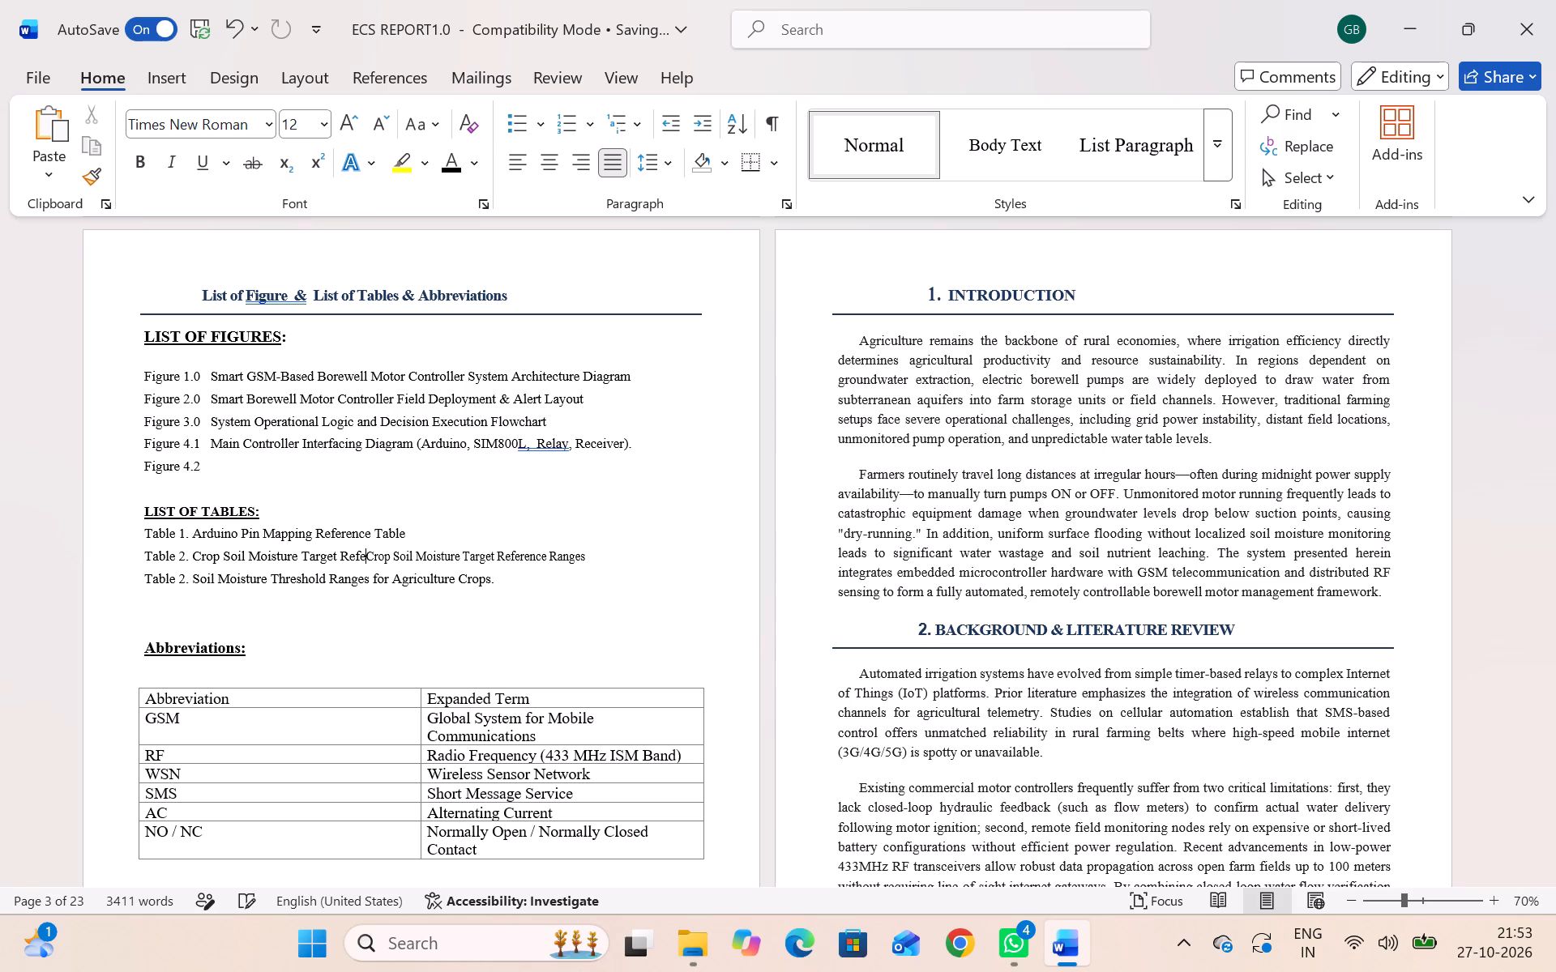
pyautogui.write('rence')
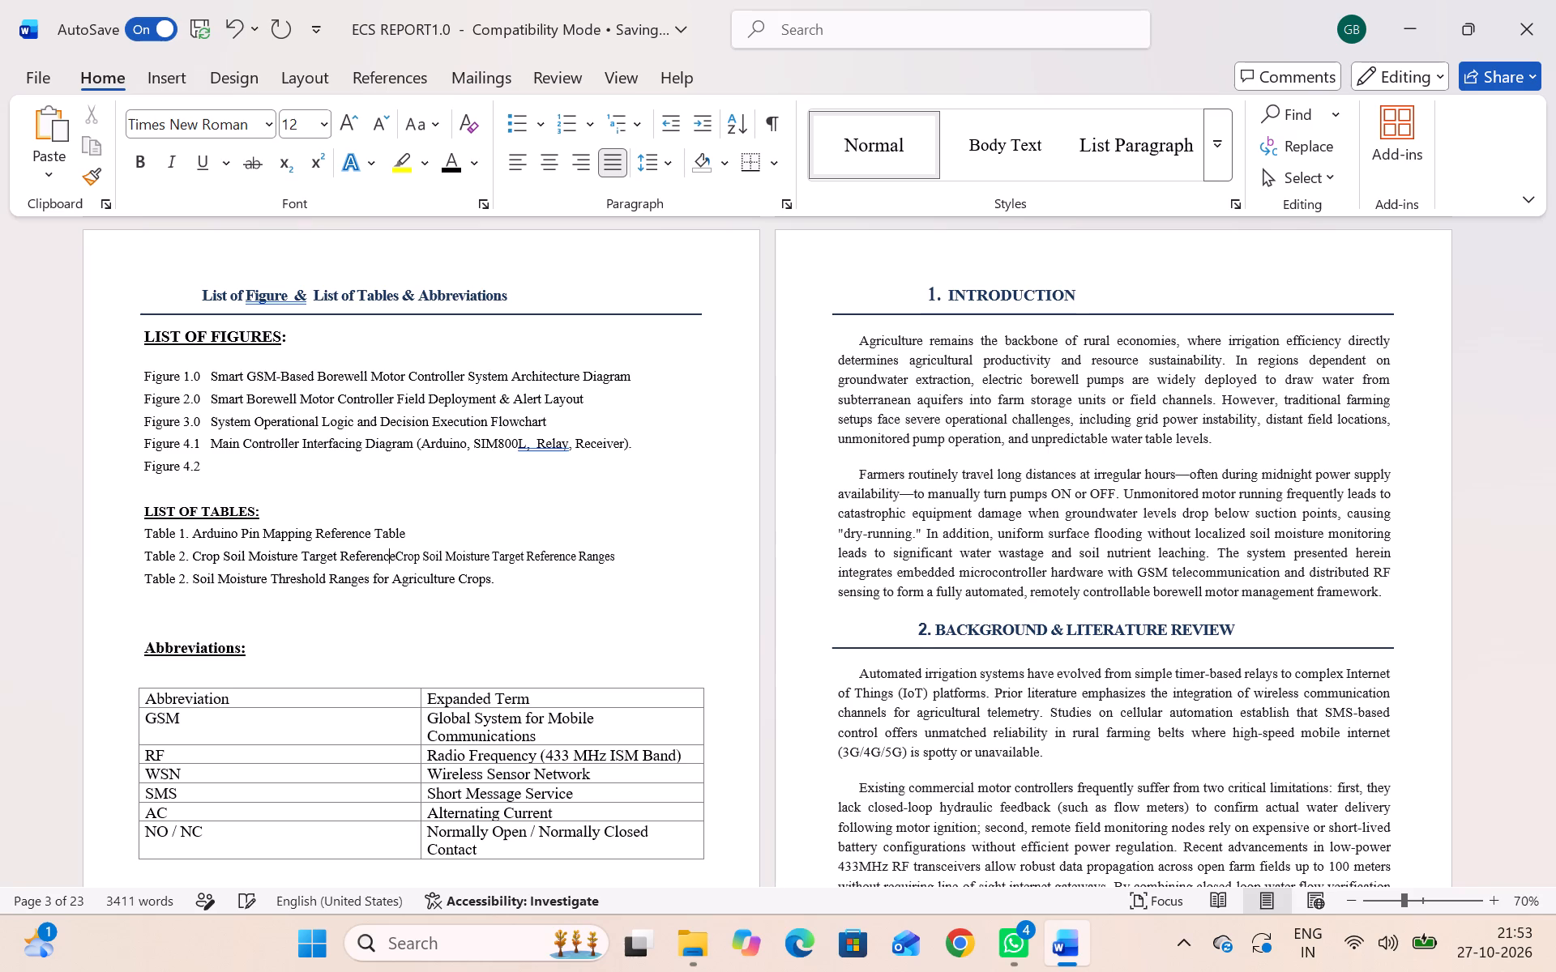
pyautogui.press('space')
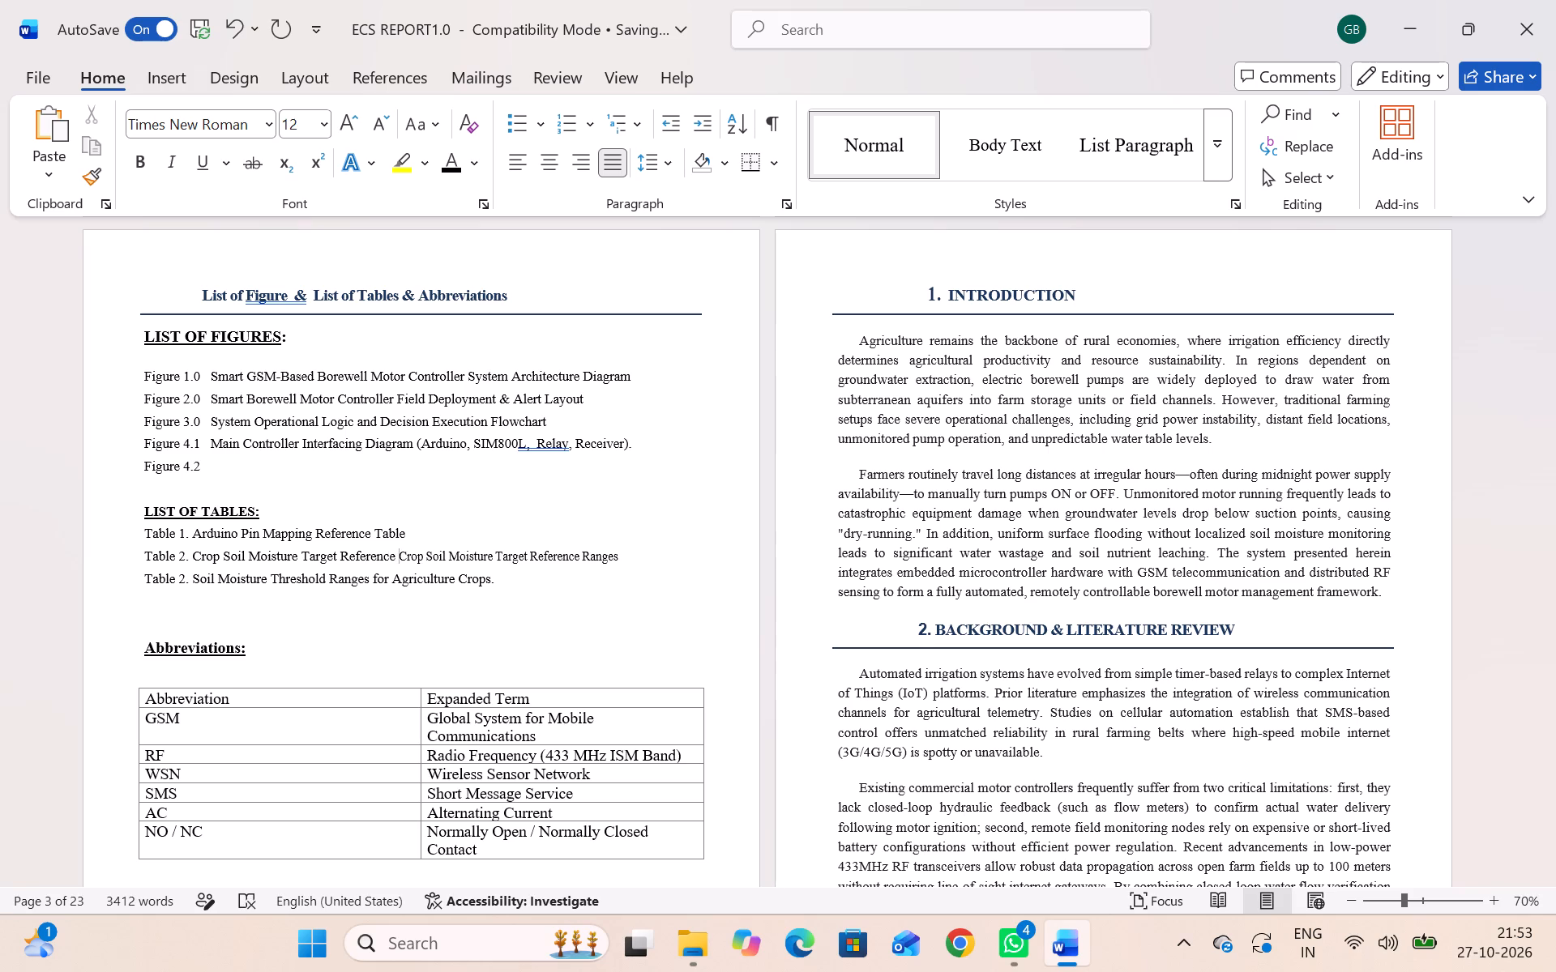
pyautogui.press('r')
pyautogui.write('anges')
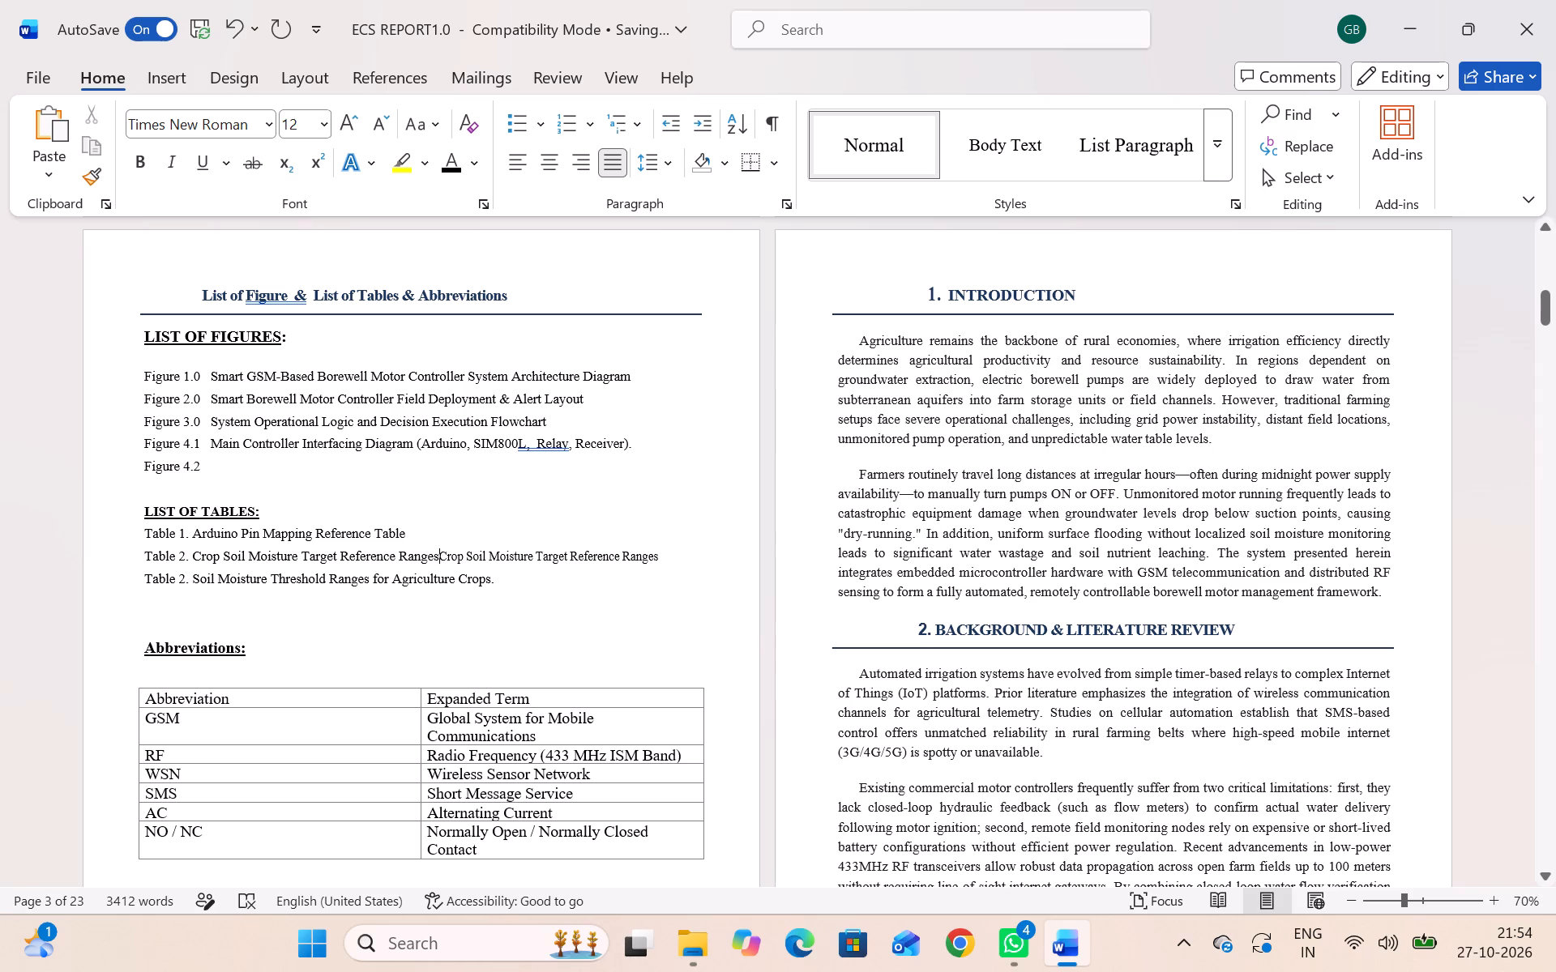
# Delete the pasted copy of the title that follows the retyped one in the Table 2 entry.
pyautogui.click(669, 561)
pyautogui.press('BackSpace')
pyautogui.press('BackSpace')
pyautogui.press('BackSpace')
pyautogui.press('BackSpace')
pyautogui.press('BackSpace')
pyautogui.press('BackSpace')
pyautogui.press('BackSpace')
pyautogui.press('BackSpace')
pyautogui.press('BackSpace')
pyautogui.press('BackSpace')
pyautogui.press('BackSpace')
pyautogui.press('BackSpace')
pyautogui.press('BackSpace')
pyautogui.press('BackSpace')
pyautogui.press('BackSpace')
pyautogui.press('BackSpace')
pyautogui.press('BackSpace')
pyautogui.press('BackSpace')
pyautogui.press('BackSpace')
pyautogui.press('BackSpace')
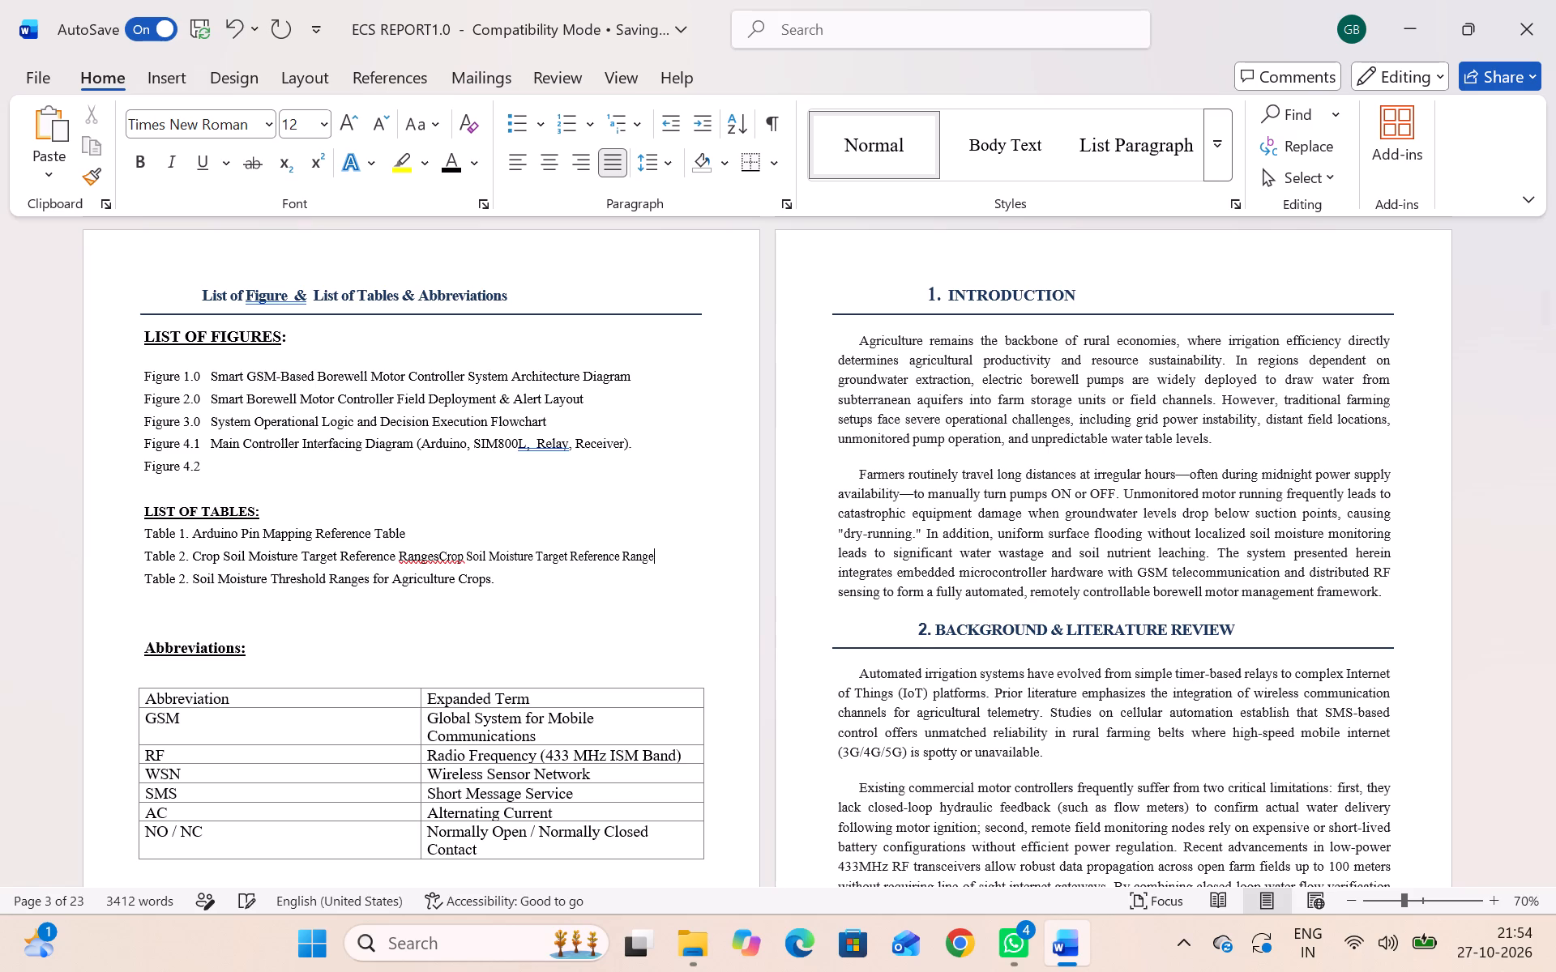
pyautogui.press('BackSpace')
pyautogui.press('BackSpace')
pyautogui.press('BackSpace')
pyautogui.press('BackSpace')
pyautogui.press('BackSpace')
pyautogui.press('BackSpace')
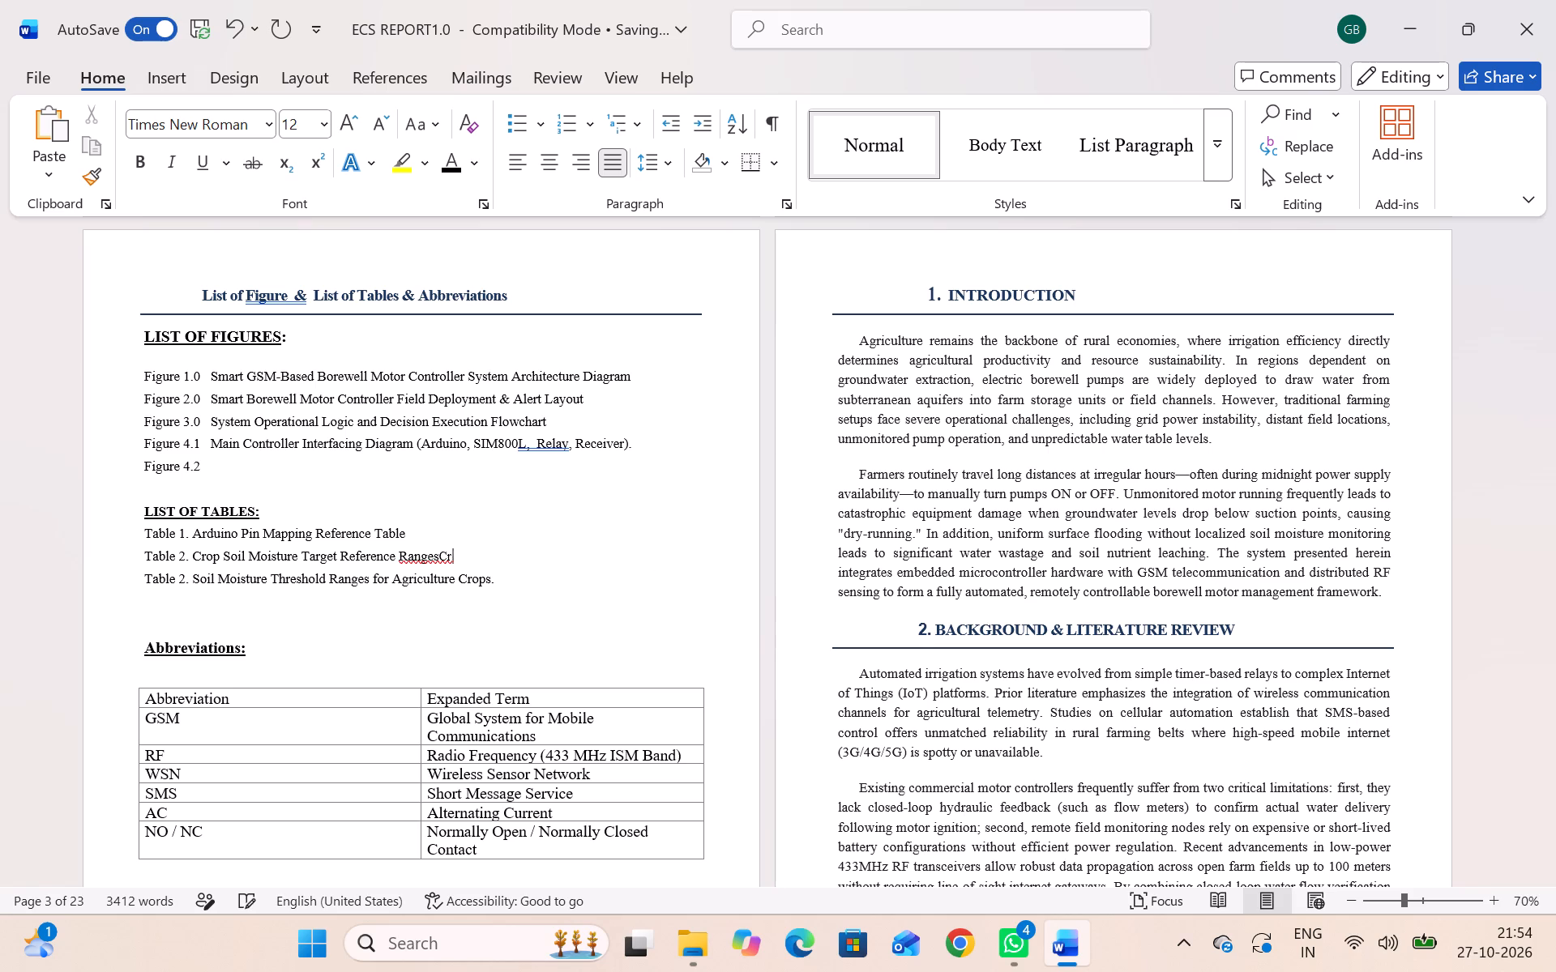
pyautogui.press('BackSpace')
pyautogui.press('BackSpace')
# Renumber the "Soil Moisture Threshold Ranges for Agriculture Crops." entry under LIST OF TABLES as Table 3.
pyautogui.click(185, 580)
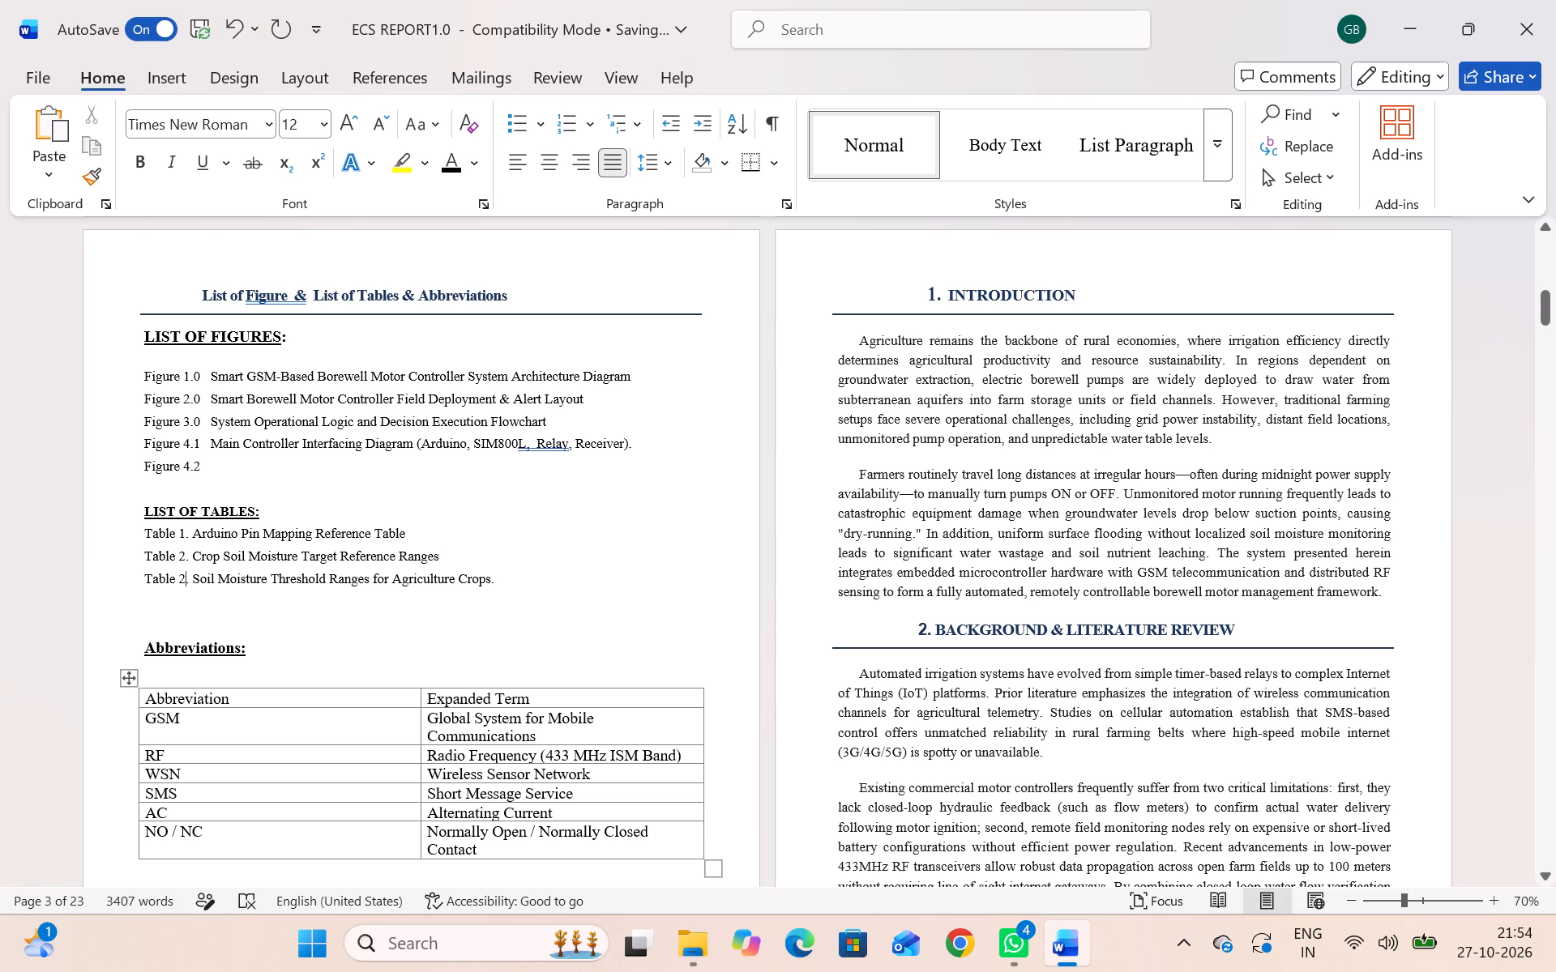
pyautogui.press('BackSpace')
pyautogui.press('3')
# Go to the "Sector Node Mapping & Channel Allocation" table and examine its heading and caption.
pyautogui.scroll(-5, 665, 561)
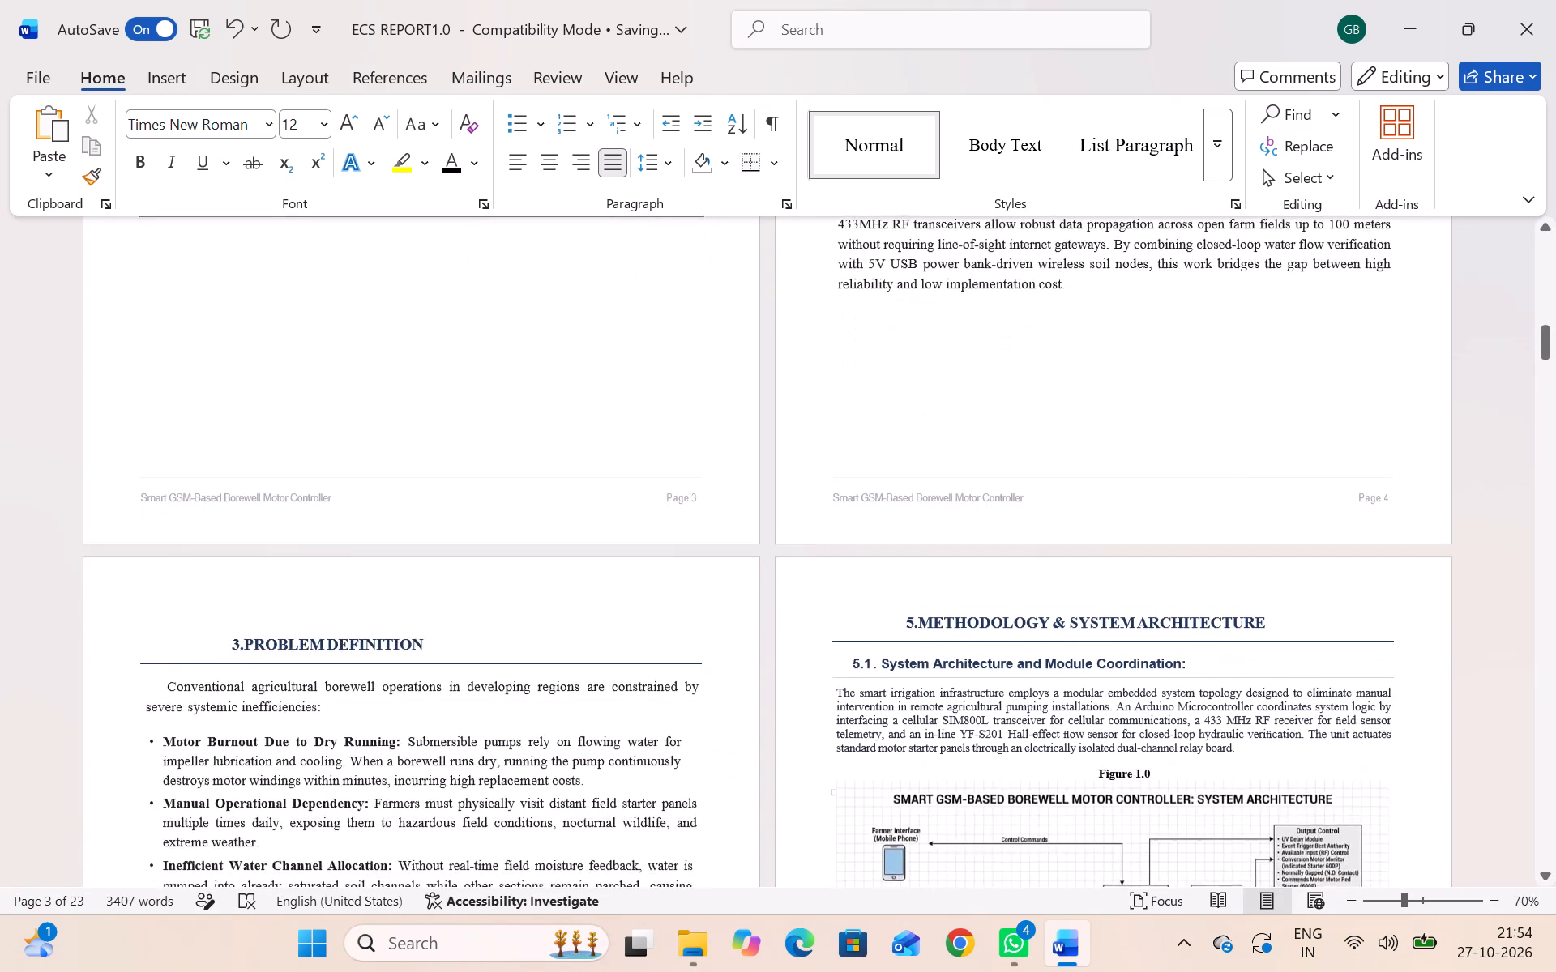
pyautogui.scroll(-7, 665, 561)
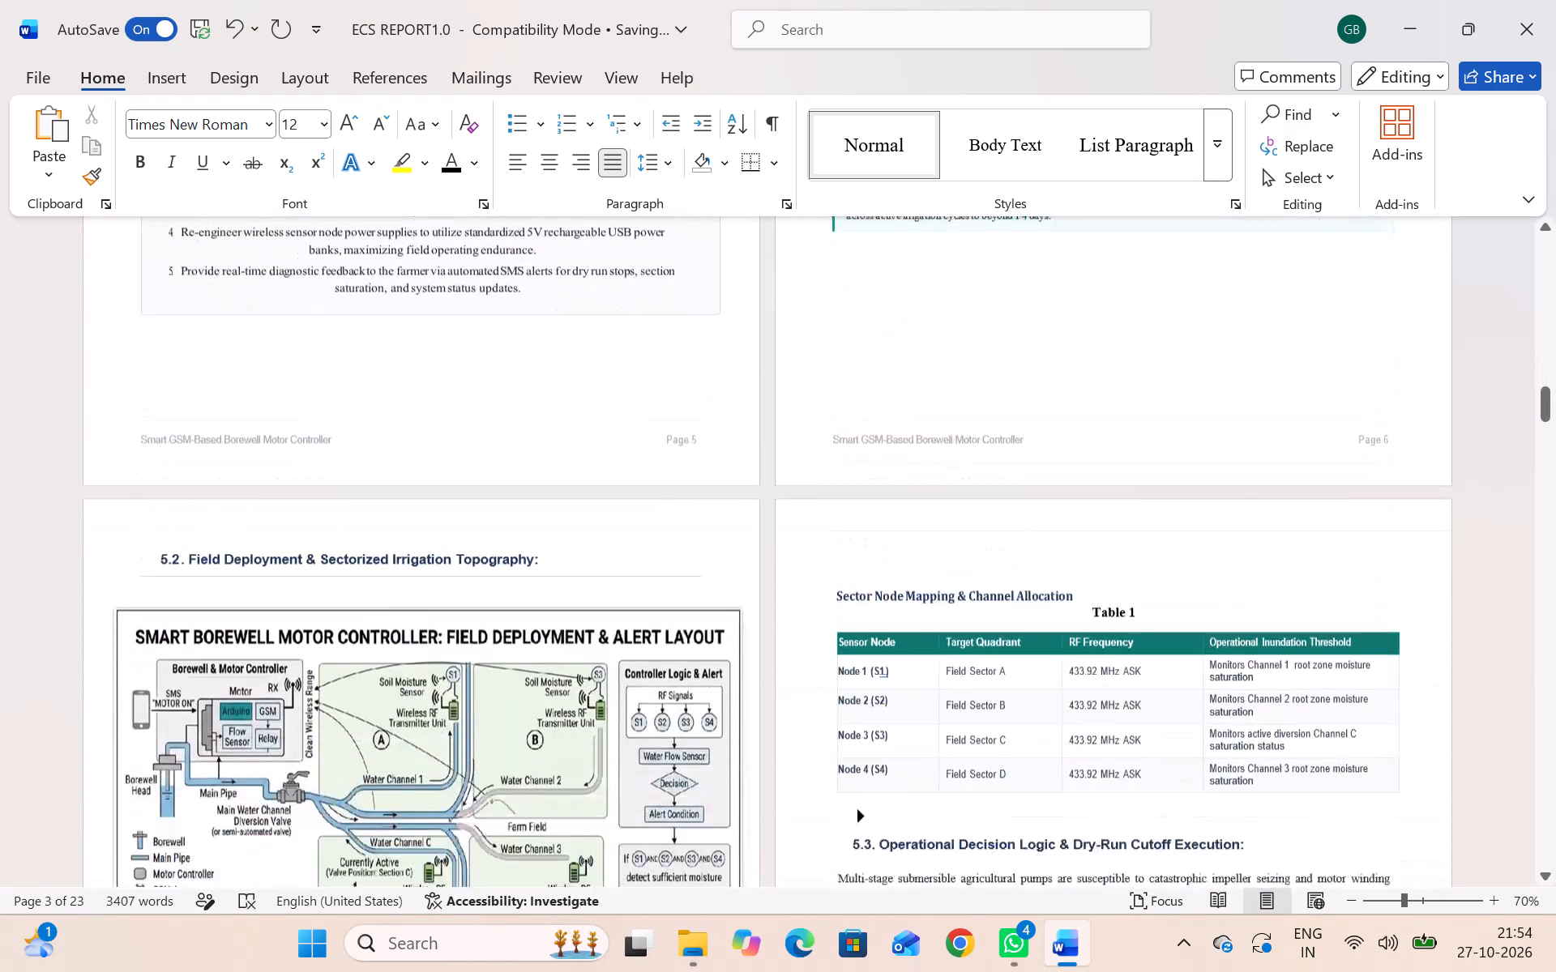
pyautogui.scroll(-3, 665, 561)
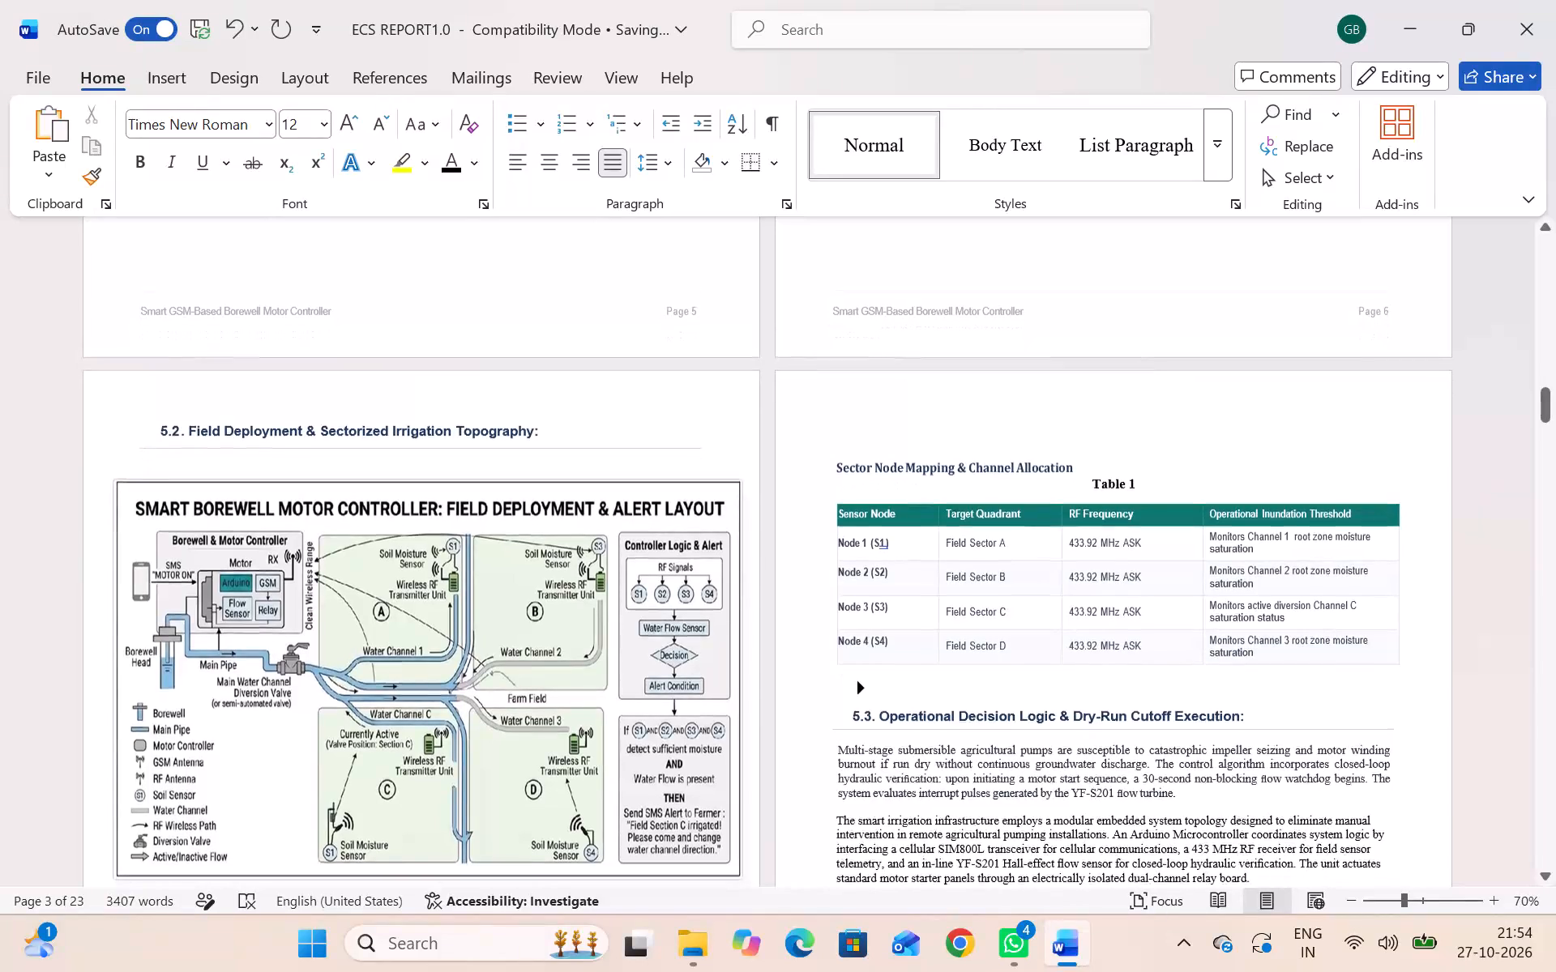
pyautogui.scroll(-2, 1077, 464)
pyautogui.scroll(8, 1077, 464)
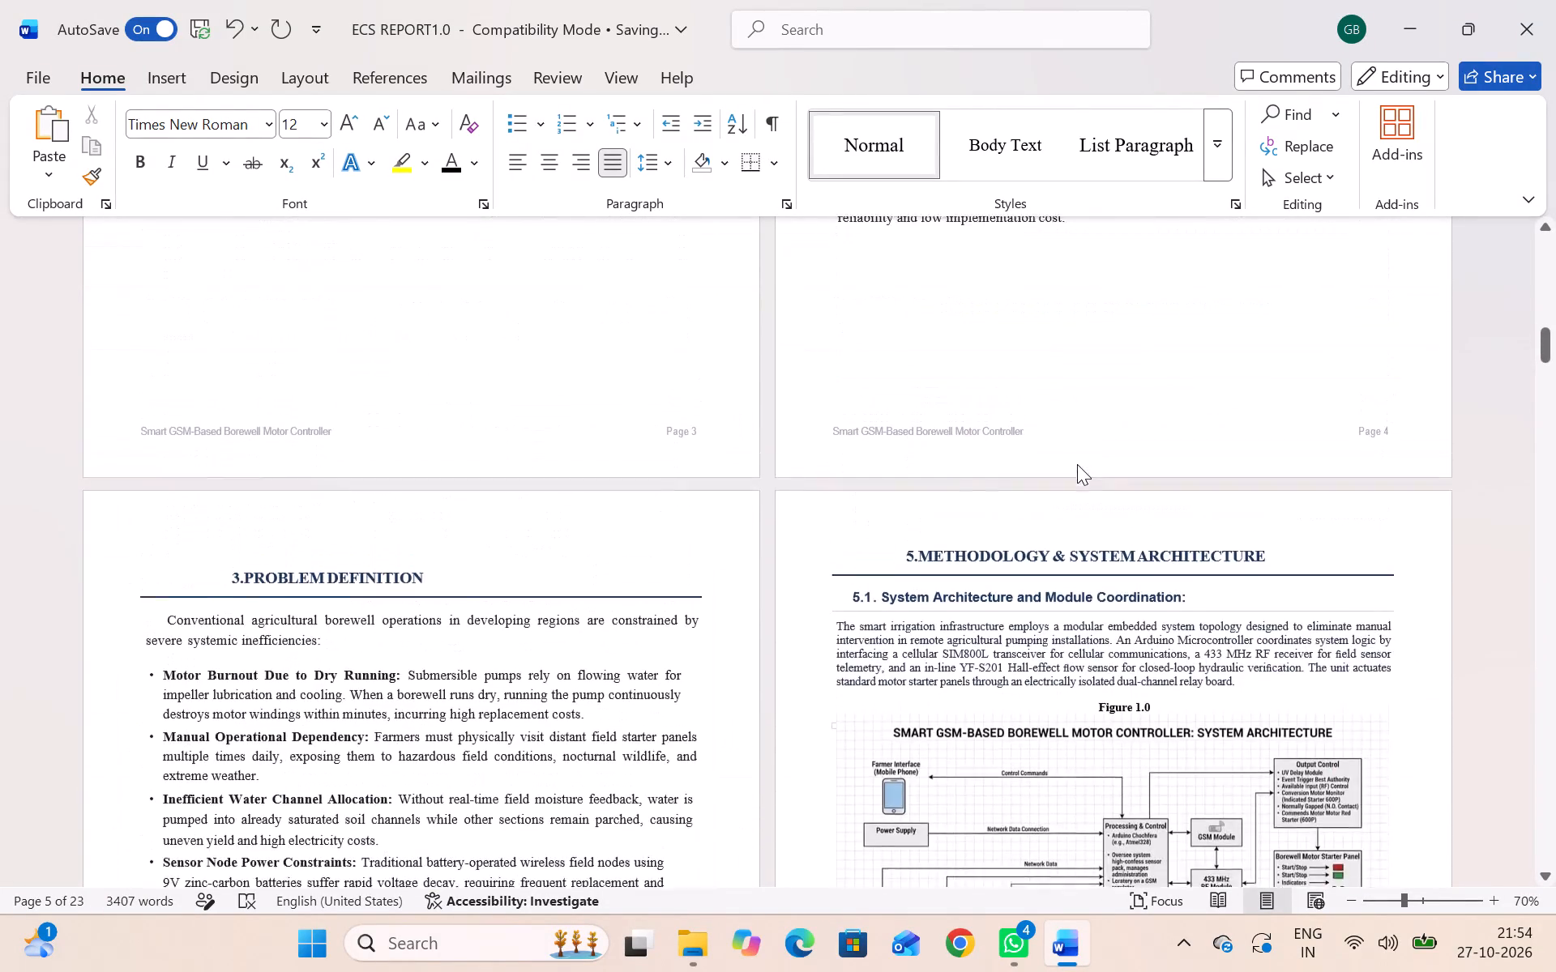
pyautogui.scroll(5, 1077, 464)
pyautogui.hscroll(-1, 1077, 464)
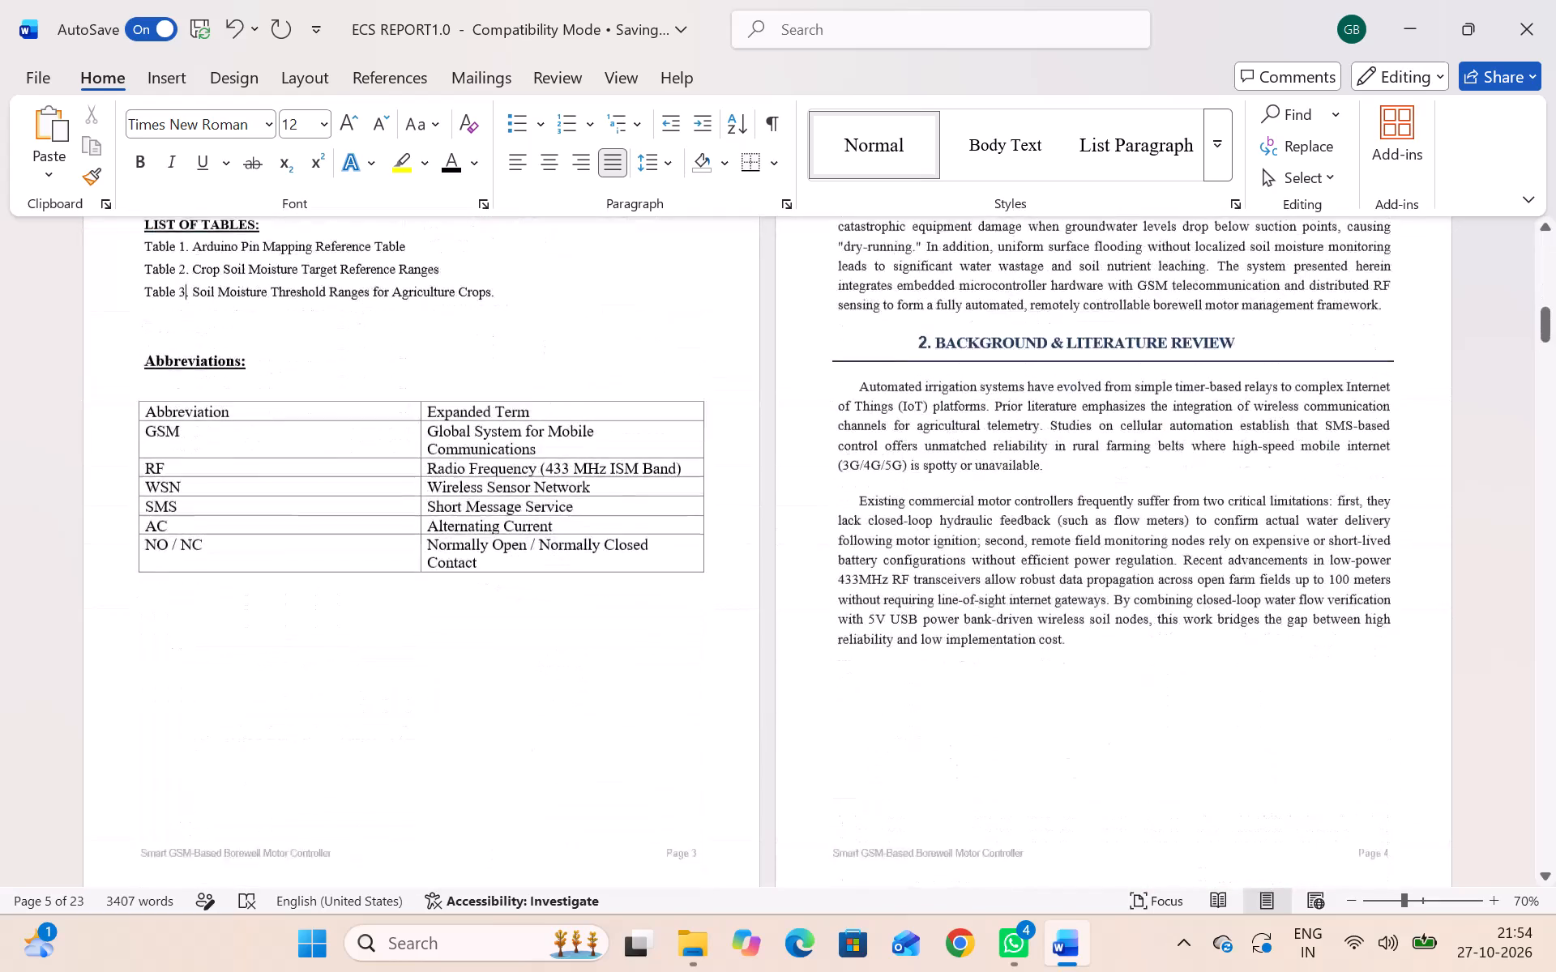
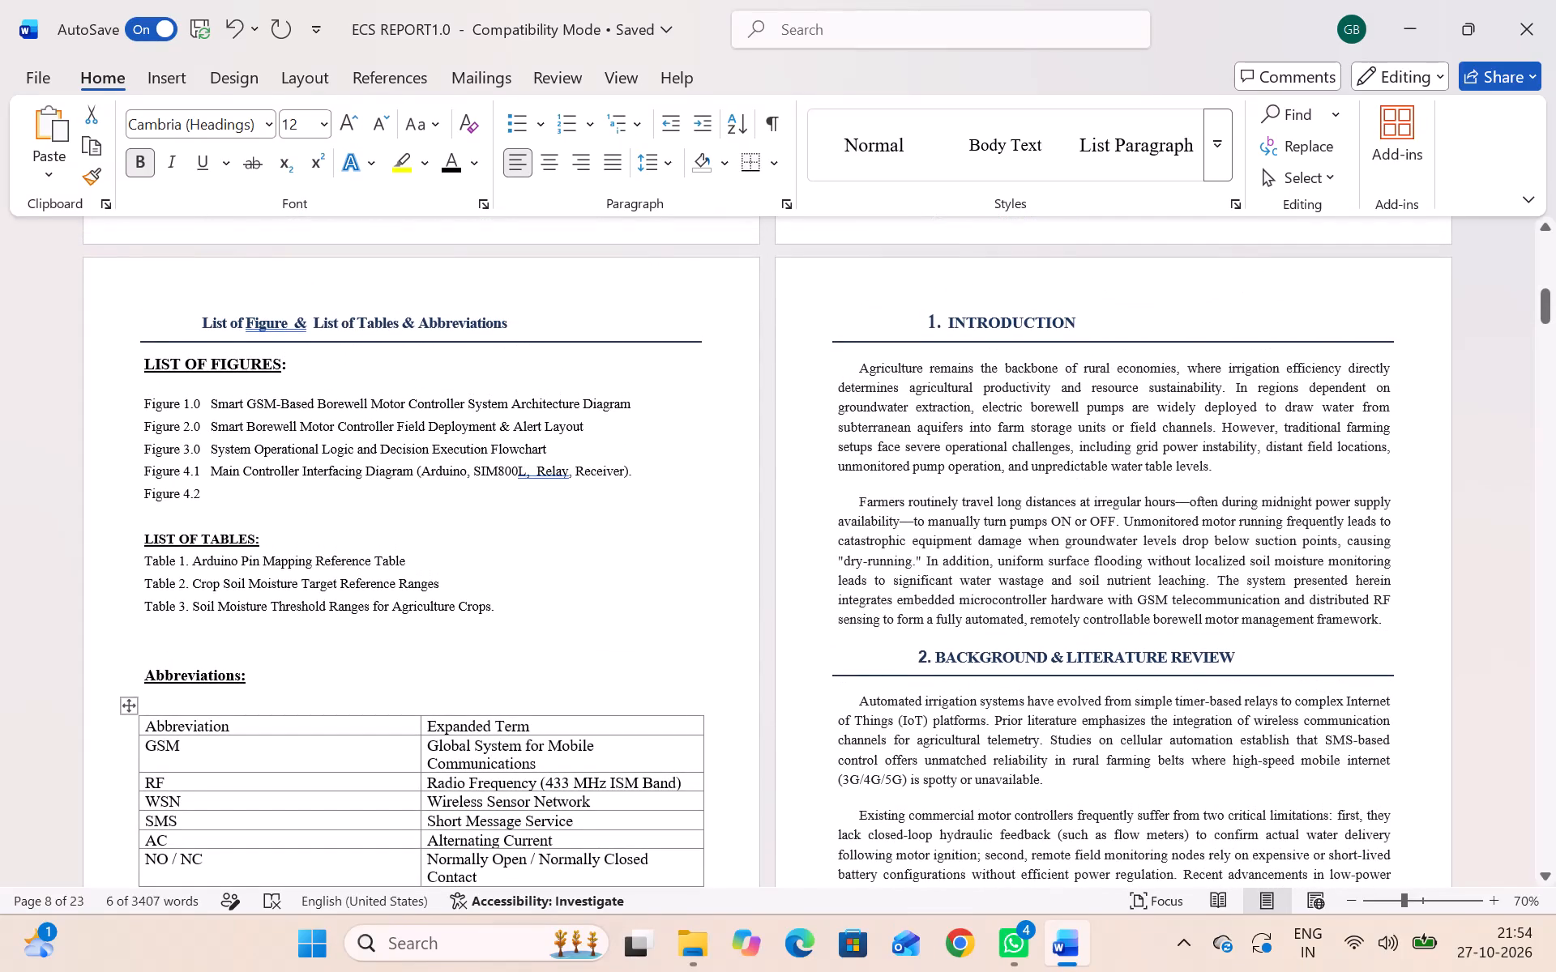
# Paste the copied title "Sector Node Mapping & Channel Allocation" directly after "Table 1." under LIST OF TABLES, in front of "Arduino Pin Mapping Reference Table".
pyautogui.moveTo(420, 555); pyautogui.dragTo(182, 566)
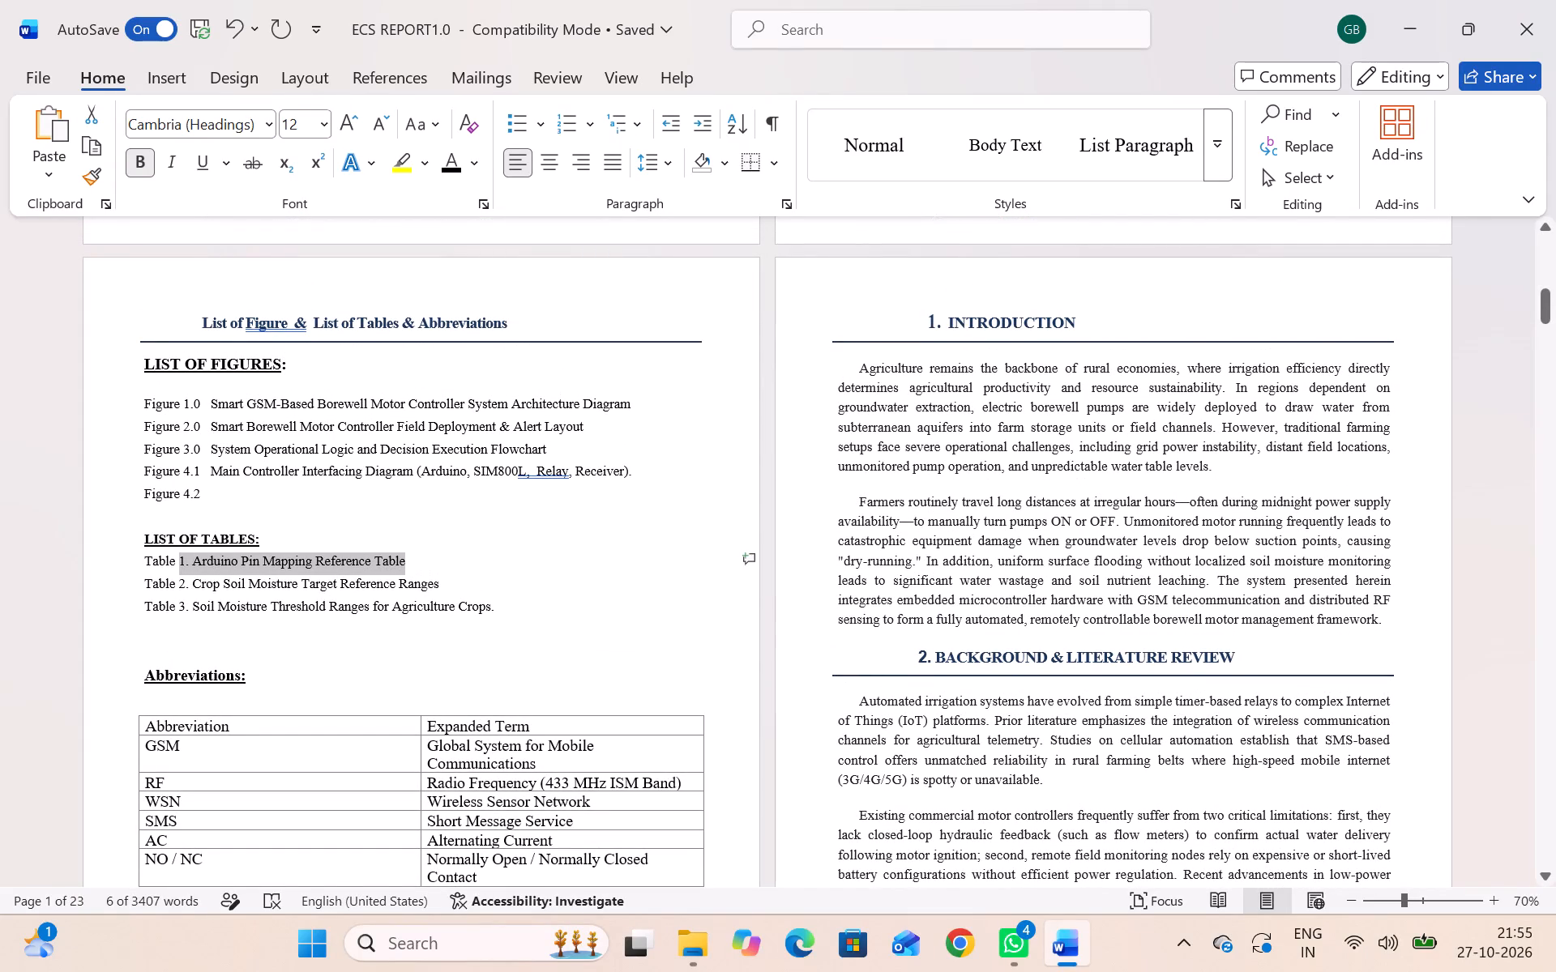
pyautogui.moveTo(182, 566); pyautogui.dragTo(194, 558)
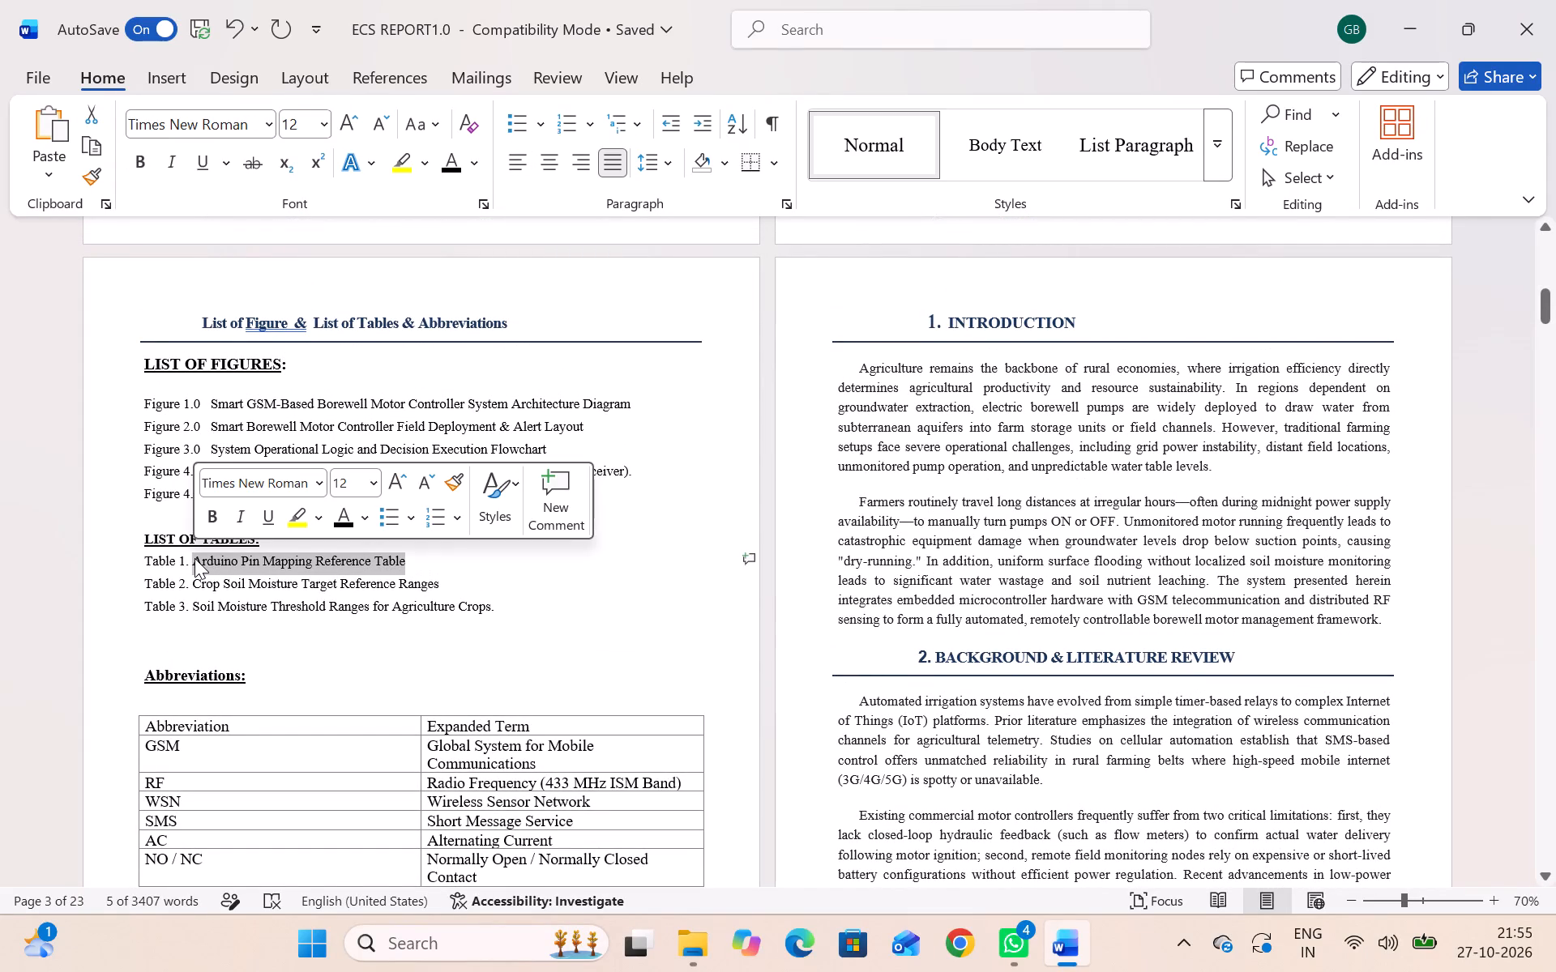
pyautogui.click(192, 559)
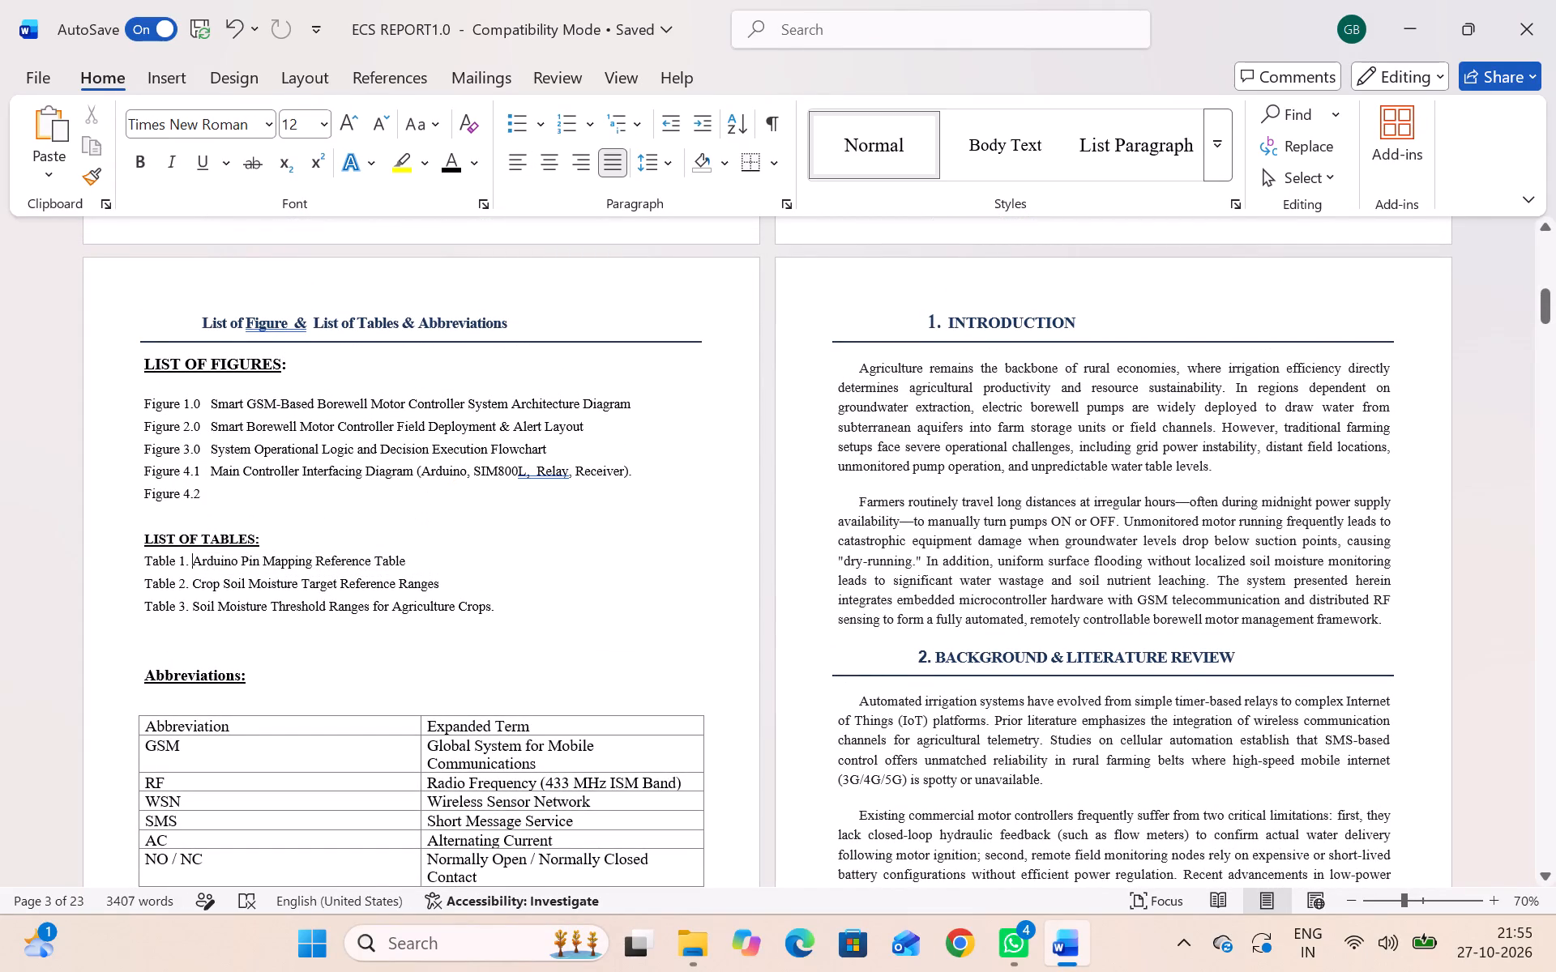
pyautogui.hotkey('ctrl', 'v')
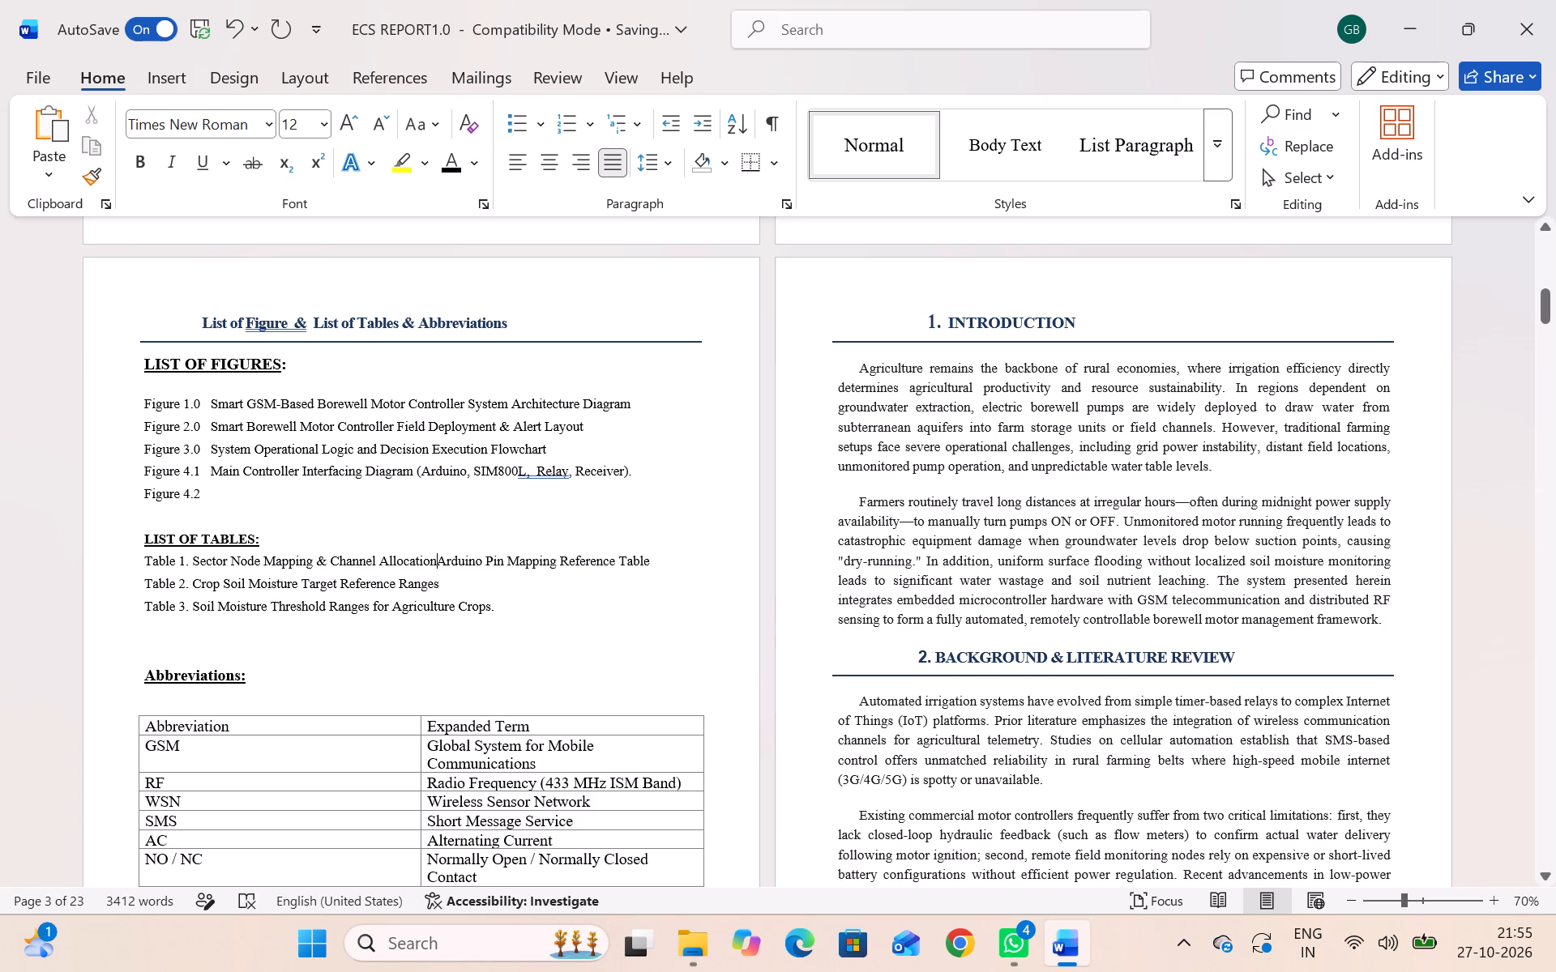
# Copy the text "AllocationArduino Pin Mapping Reference Table" at the end of the Table 1 entry under LIST OF TABLES.
pyautogui.moveTo(434, 560); pyautogui.dragTo(648, 557)
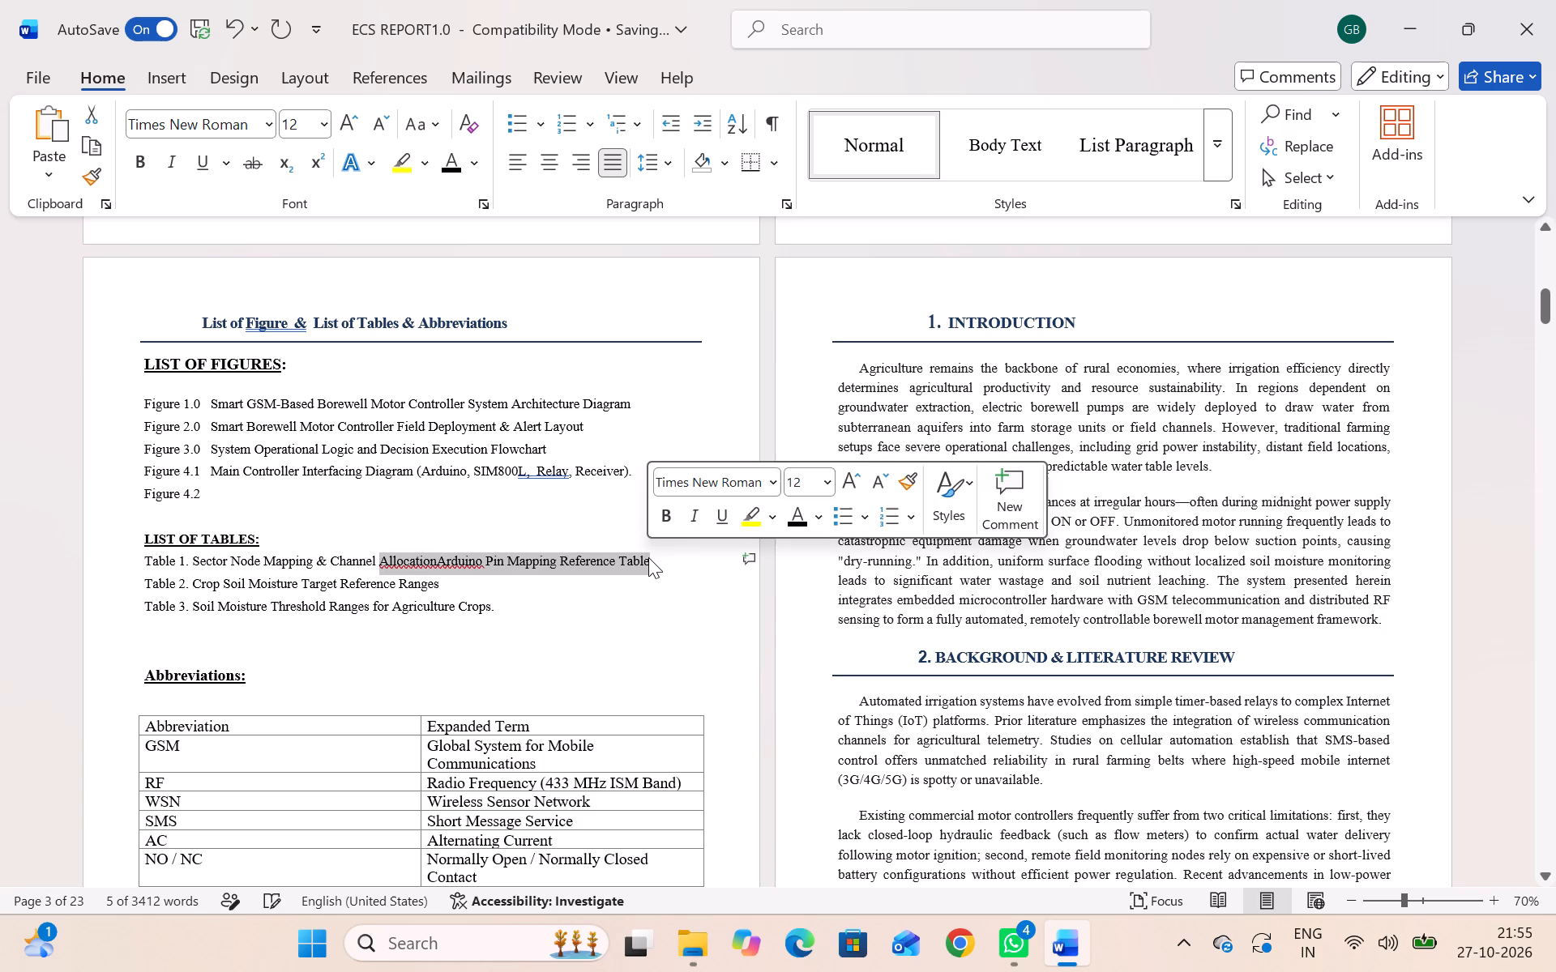
pyautogui.hotkey('ctrl', 'c')
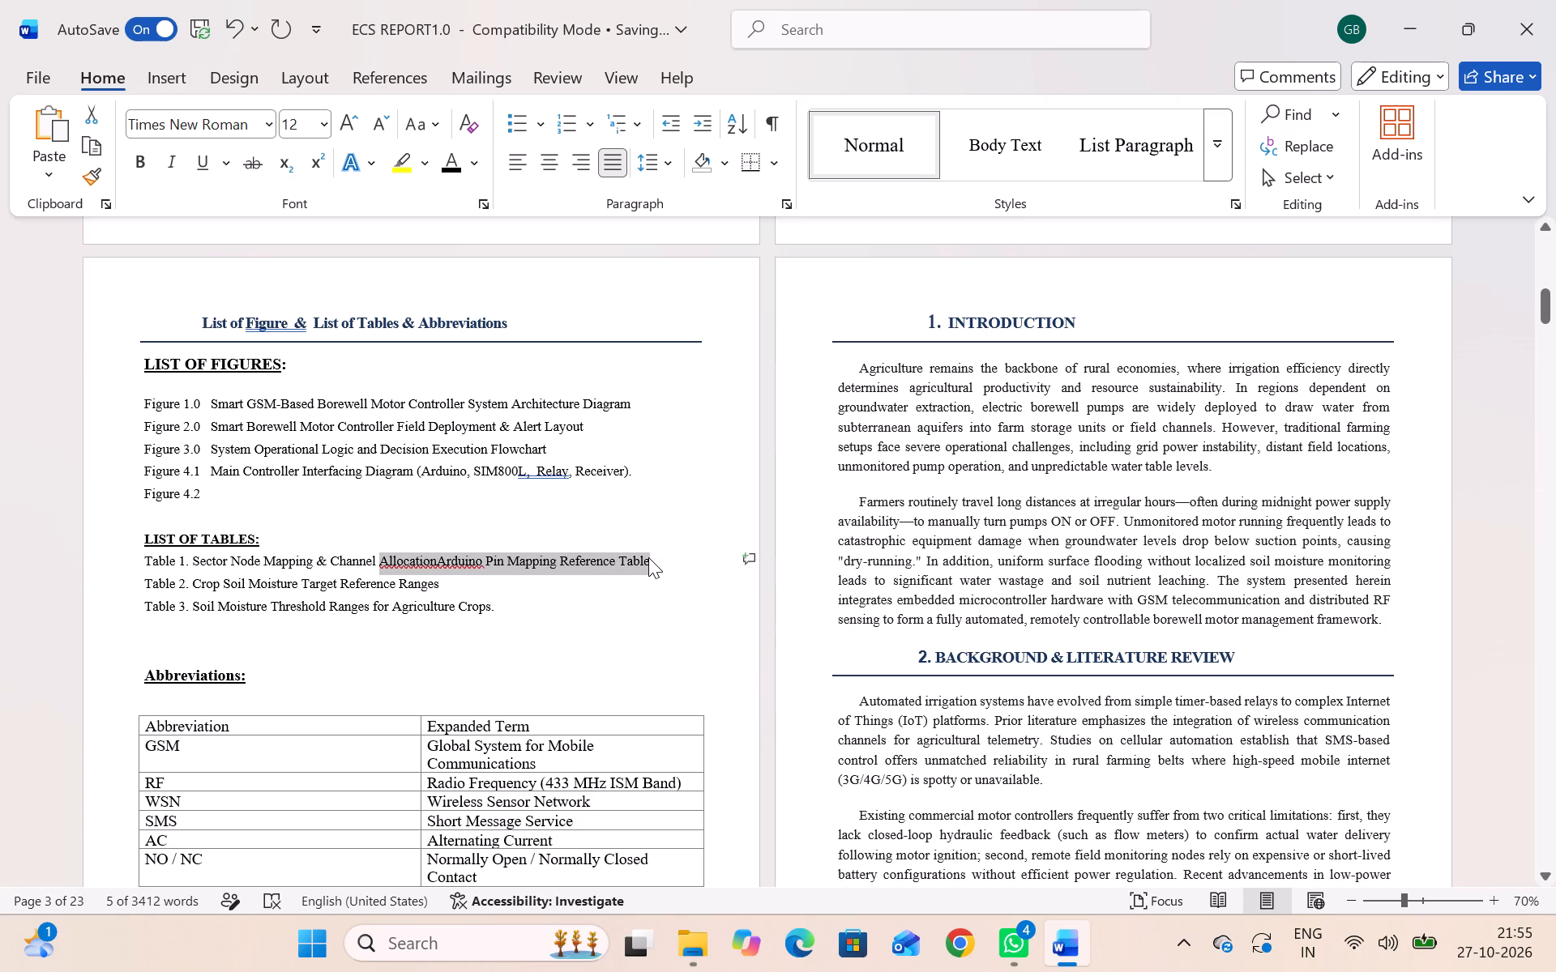
# Delete the text "AllocationArduino Pin Mapping Reference Table" from the end of the Table 1 entry under LIST OF TABLES.
pyautogui.press('BackSpace')
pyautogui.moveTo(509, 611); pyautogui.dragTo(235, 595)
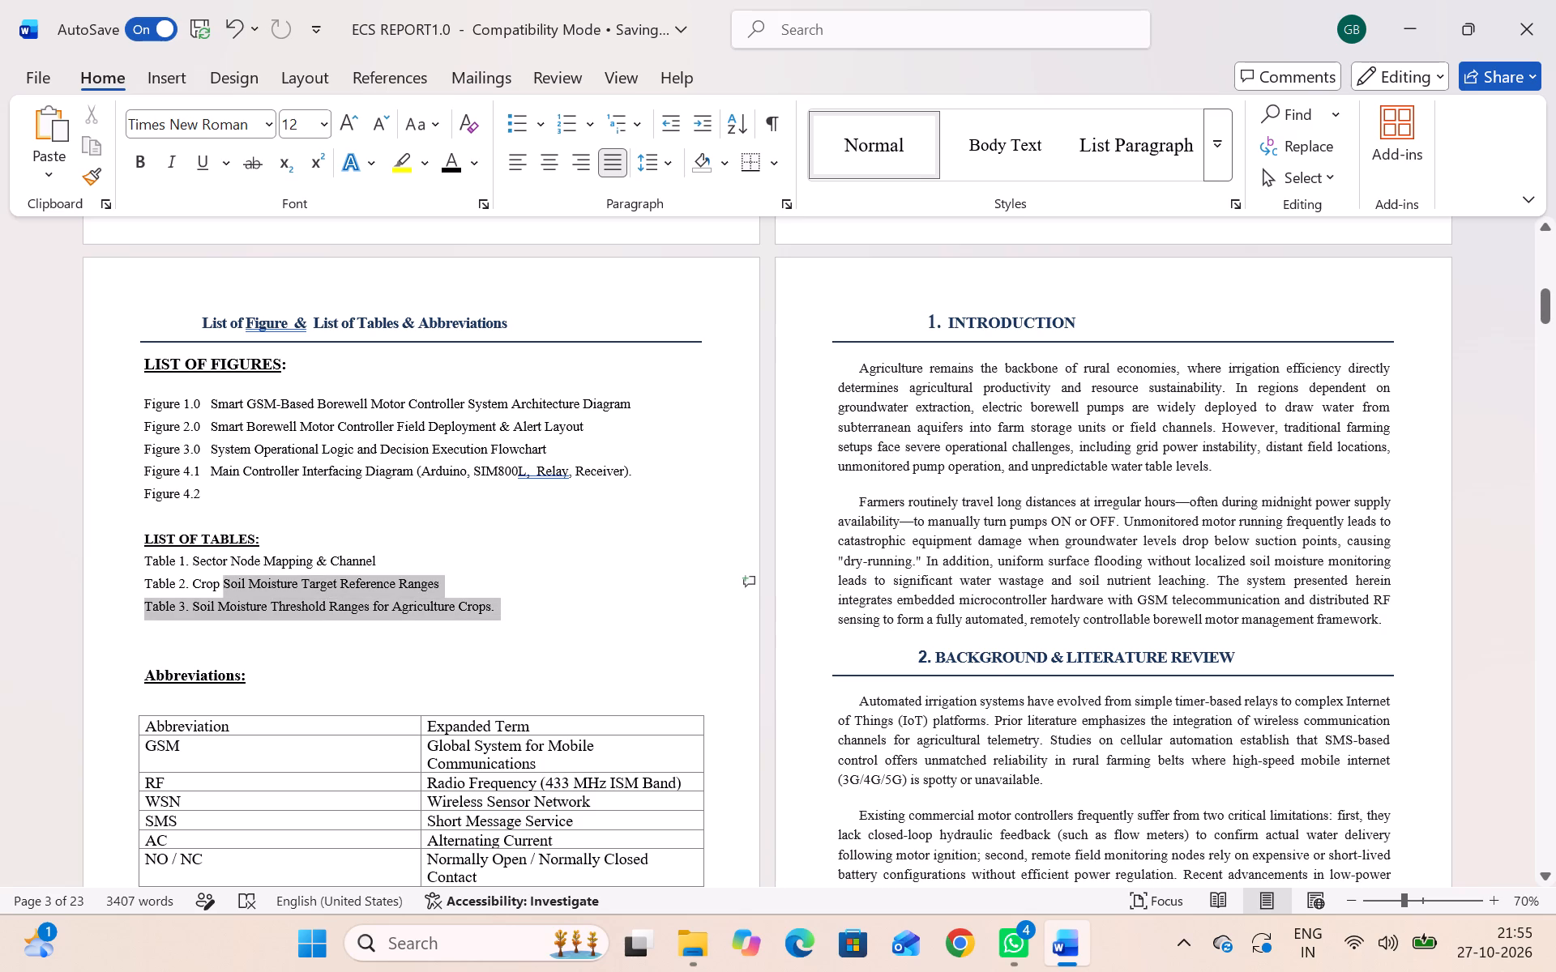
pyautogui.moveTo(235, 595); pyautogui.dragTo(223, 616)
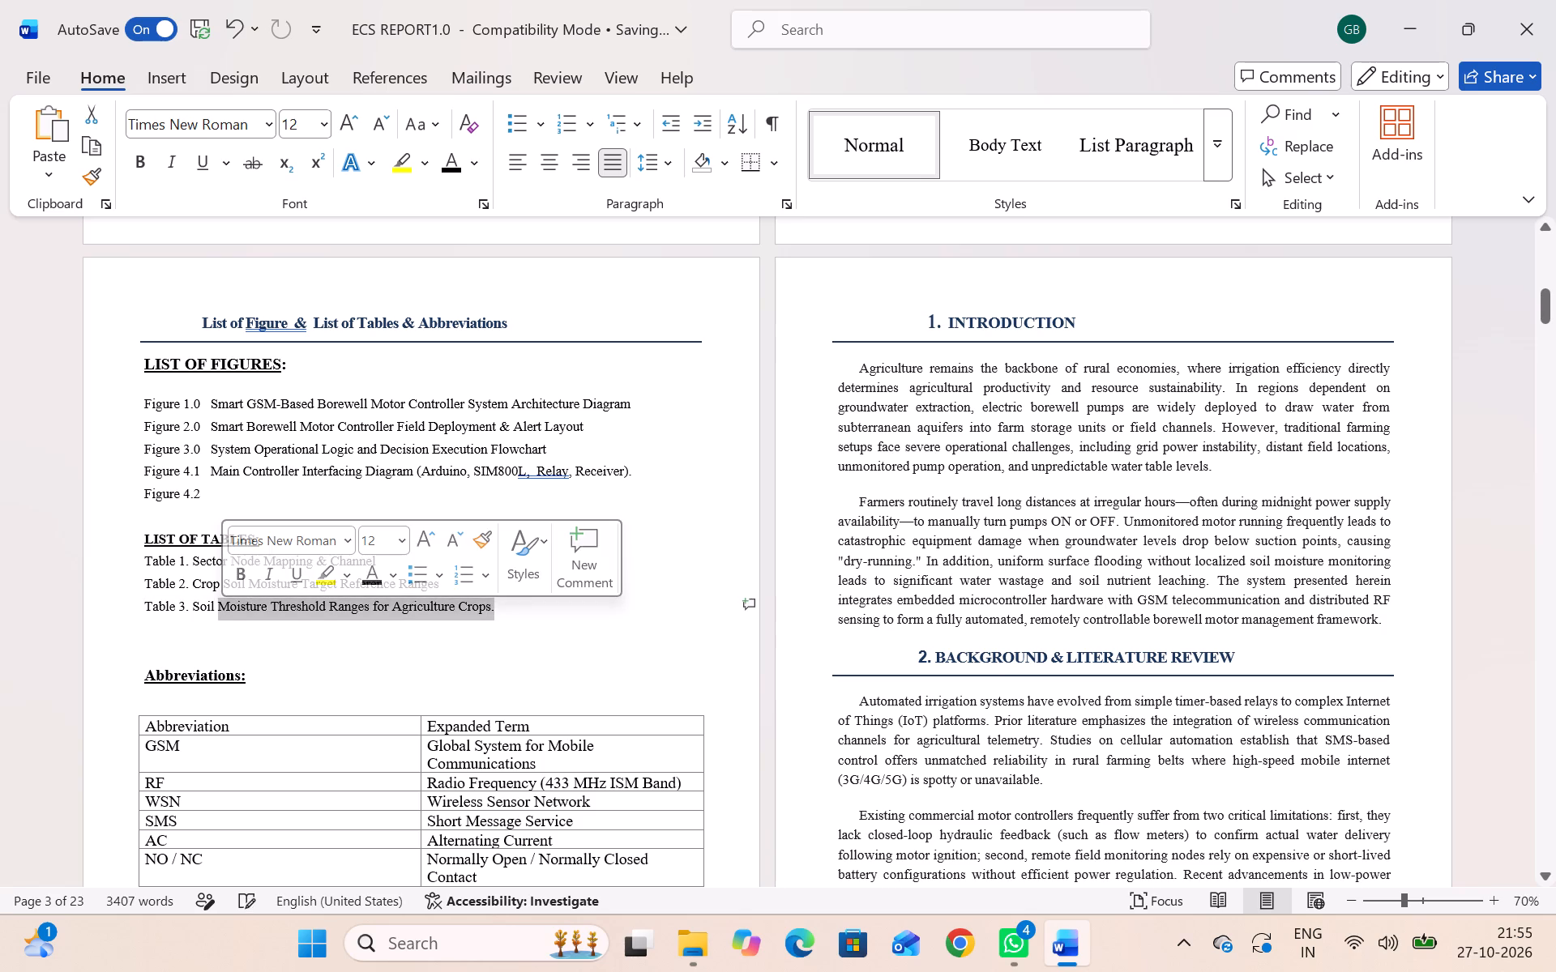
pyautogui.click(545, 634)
pyautogui.scroll(-8, 545, 634)
pyautogui.hscroll(-1, 545, 634)
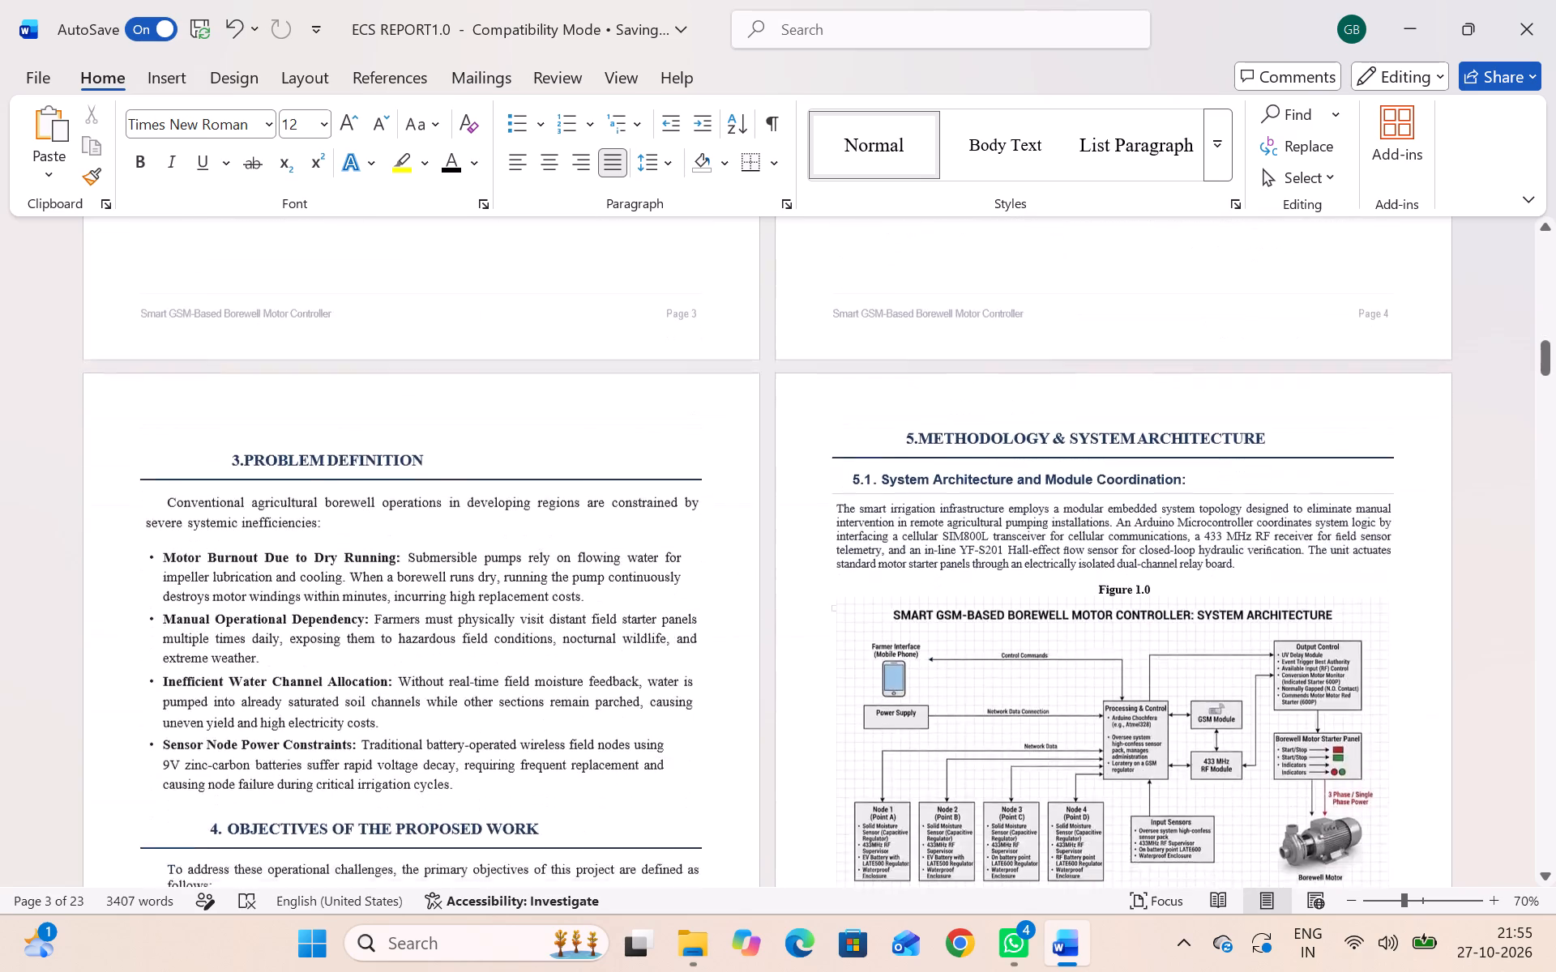
pyautogui.hscroll(-2, 545, 634)
pyautogui.scroll(-5, 545, 634)
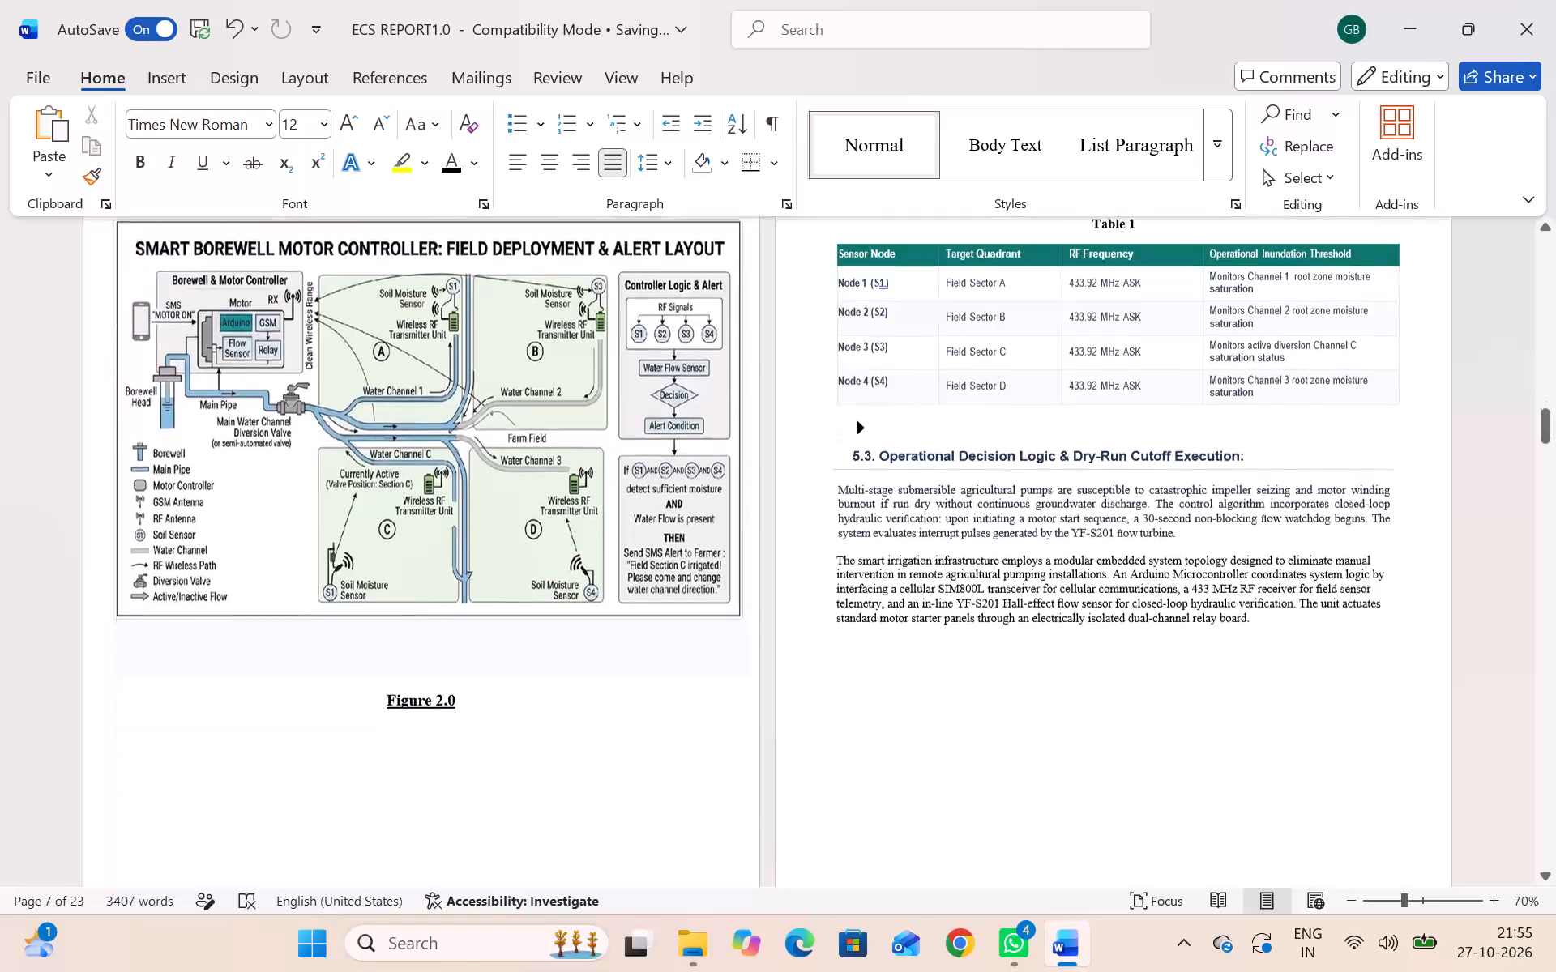
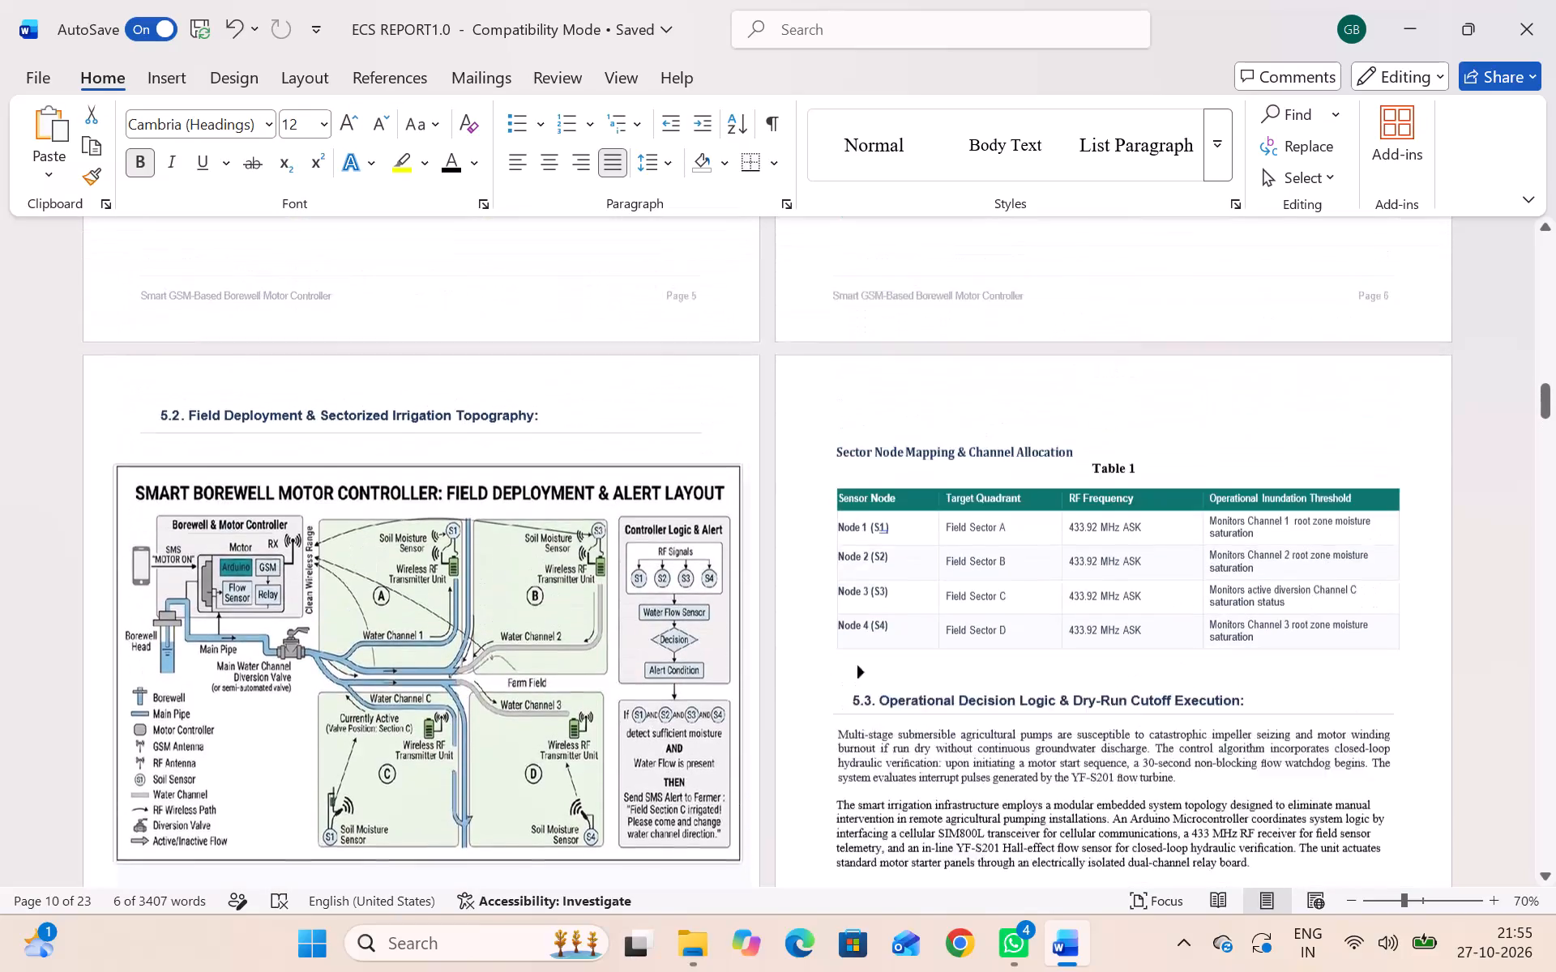
# Review the pages from Problem Definition through System Architecture, ending at the "Sector Node Mapping & Channel Allocation" table, checking for table captions.
pyautogui.scroll(4, 789, 439)
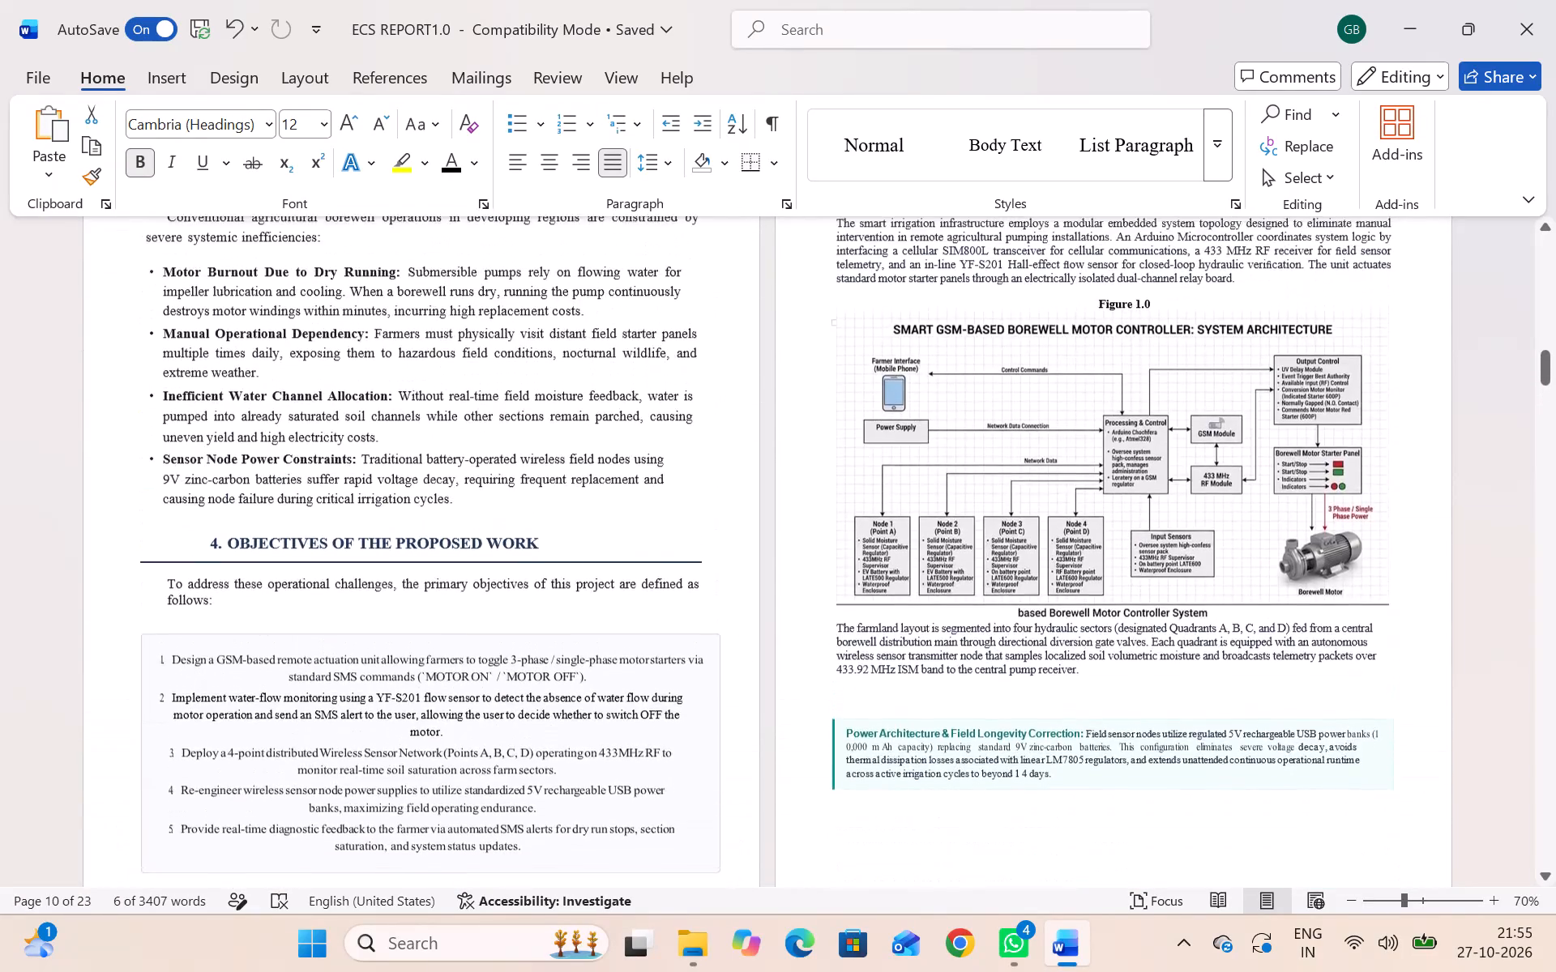
pyautogui.scroll(11, 789, 439)
pyautogui.hscroll(-2, 789, 439)
pyautogui.scroll(-14, 789, 439)
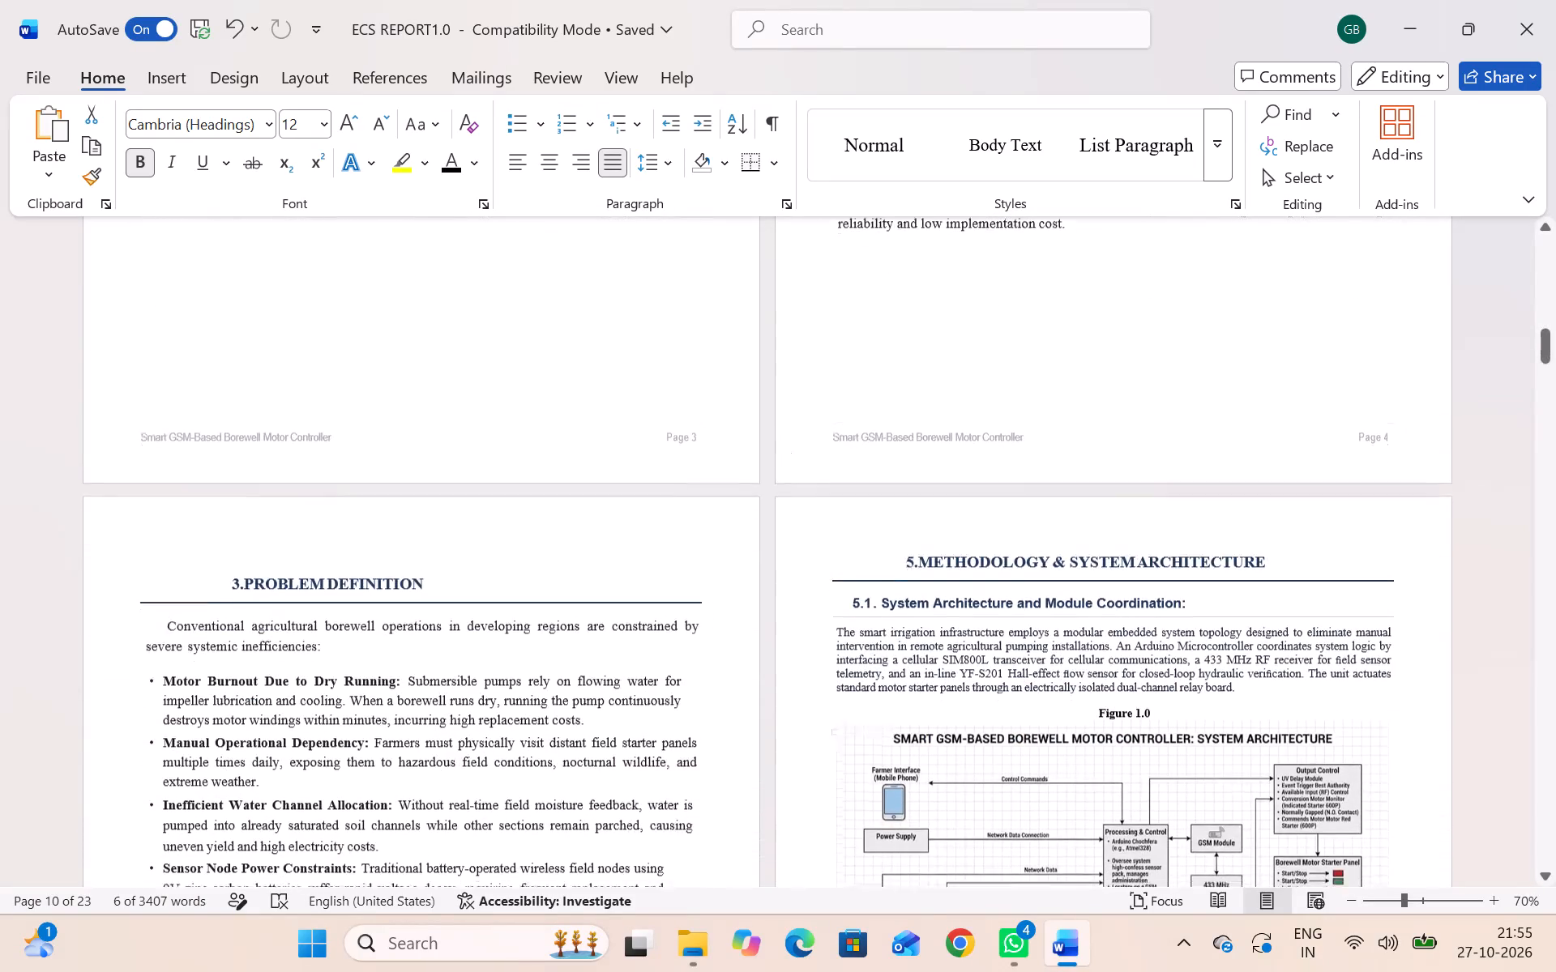
pyautogui.scroll(-9, 789, 439)
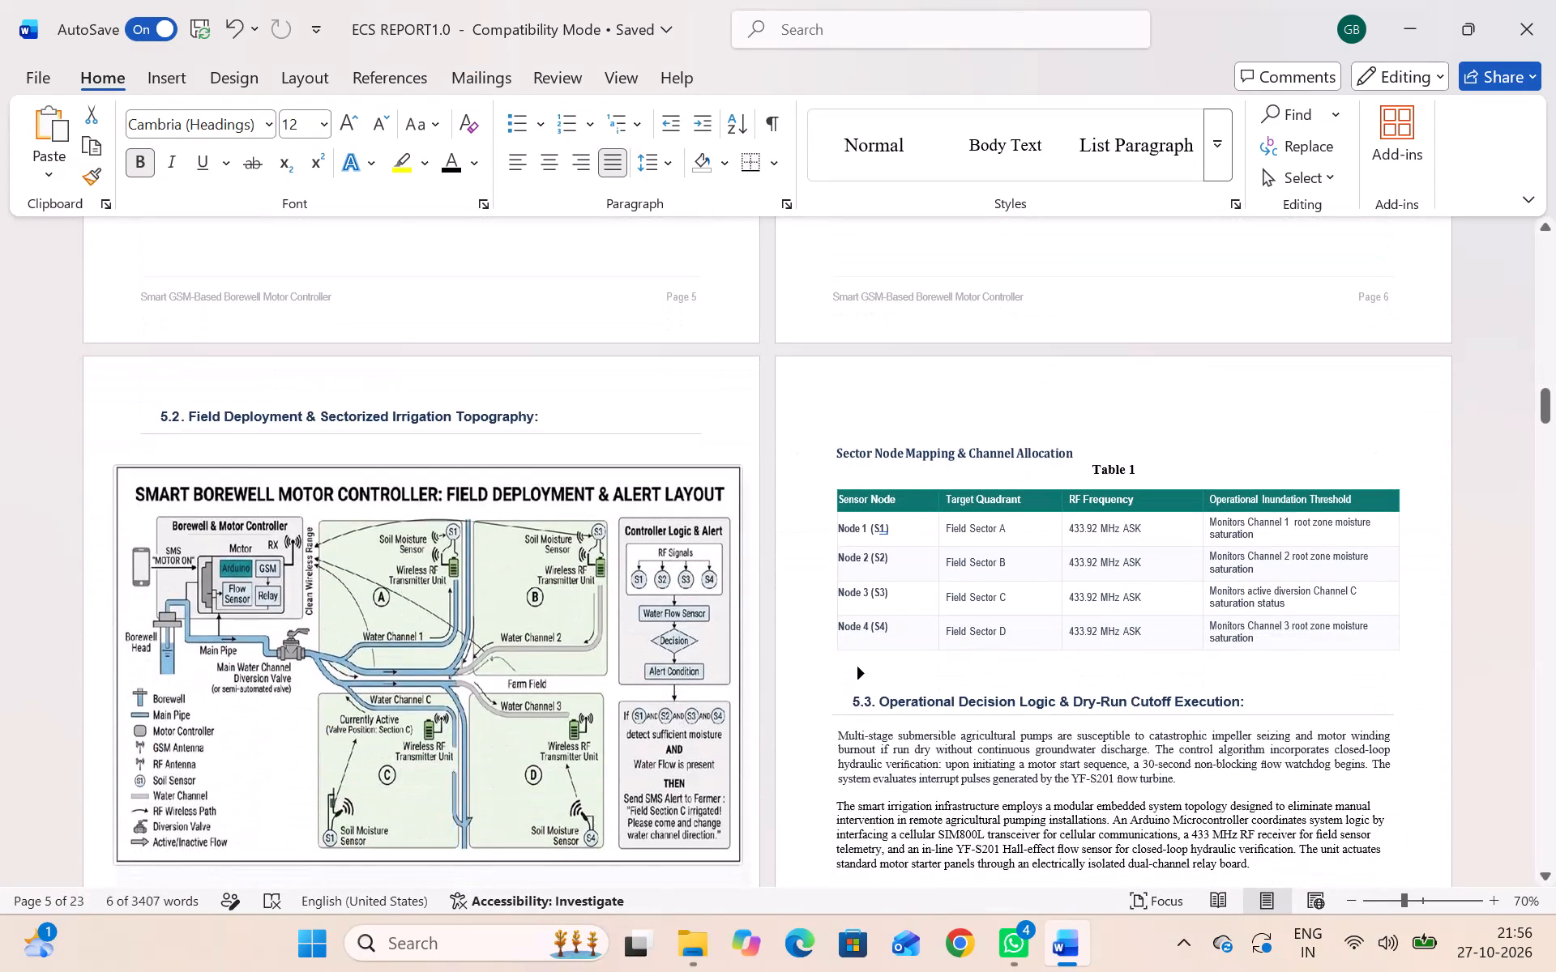
# Paste the title "Controller Pin Mapping & Electrical Interfacing" at the start of the Table 2 description under LIST OF TABLES.
pyautogui.scroll(-8, 789, 439)
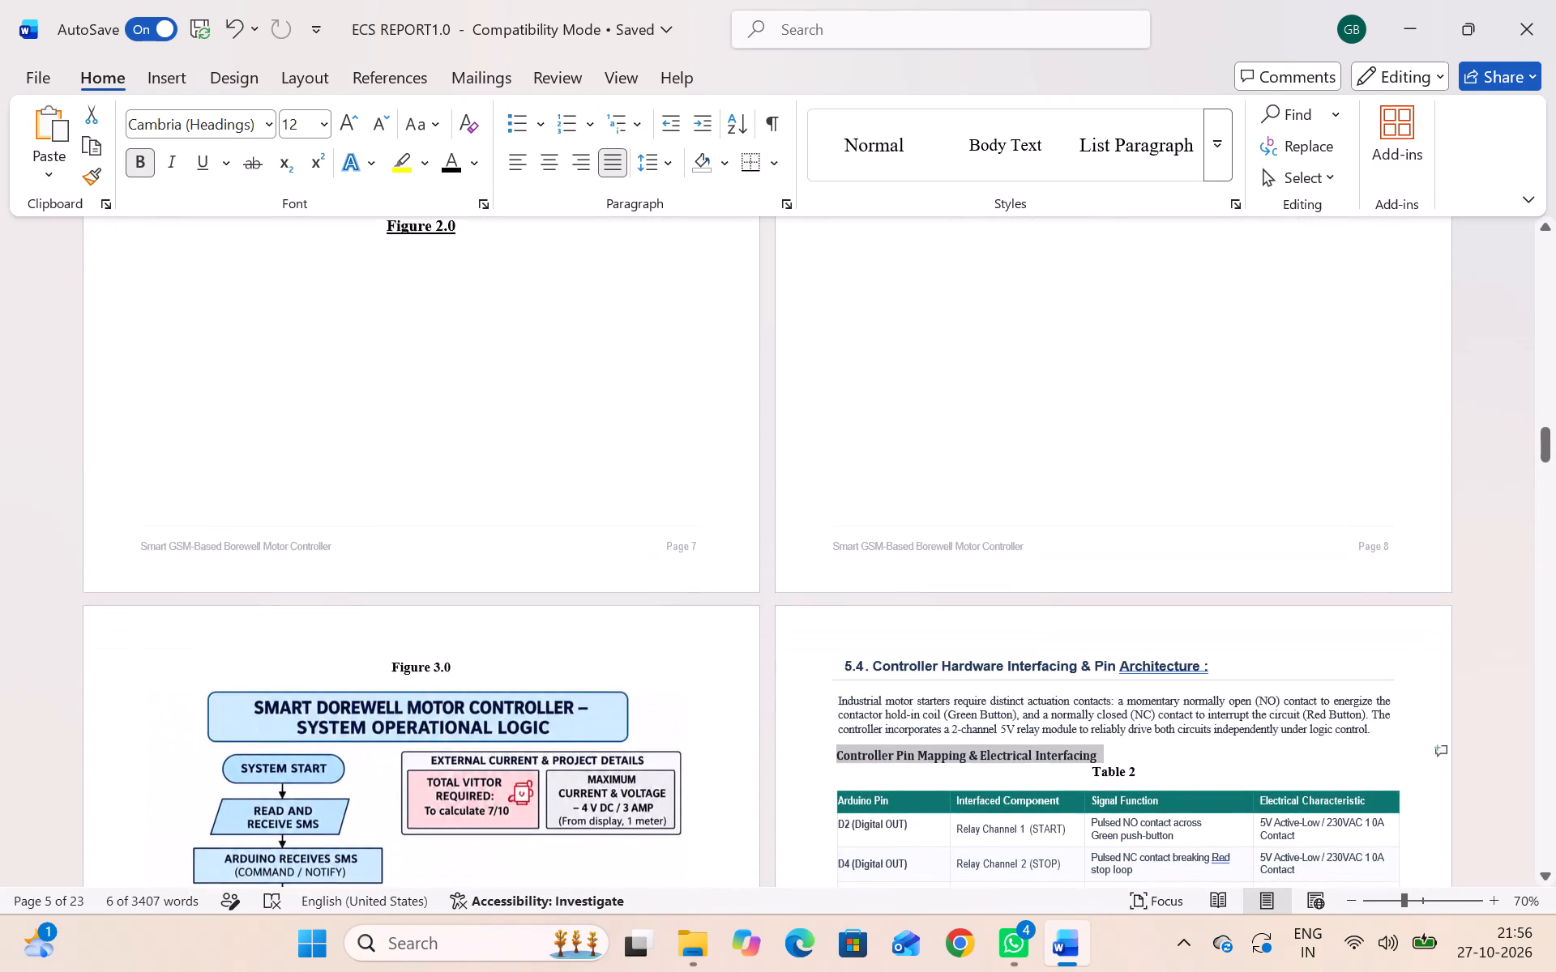
pyautogui.scroll(-1, 789, 439)
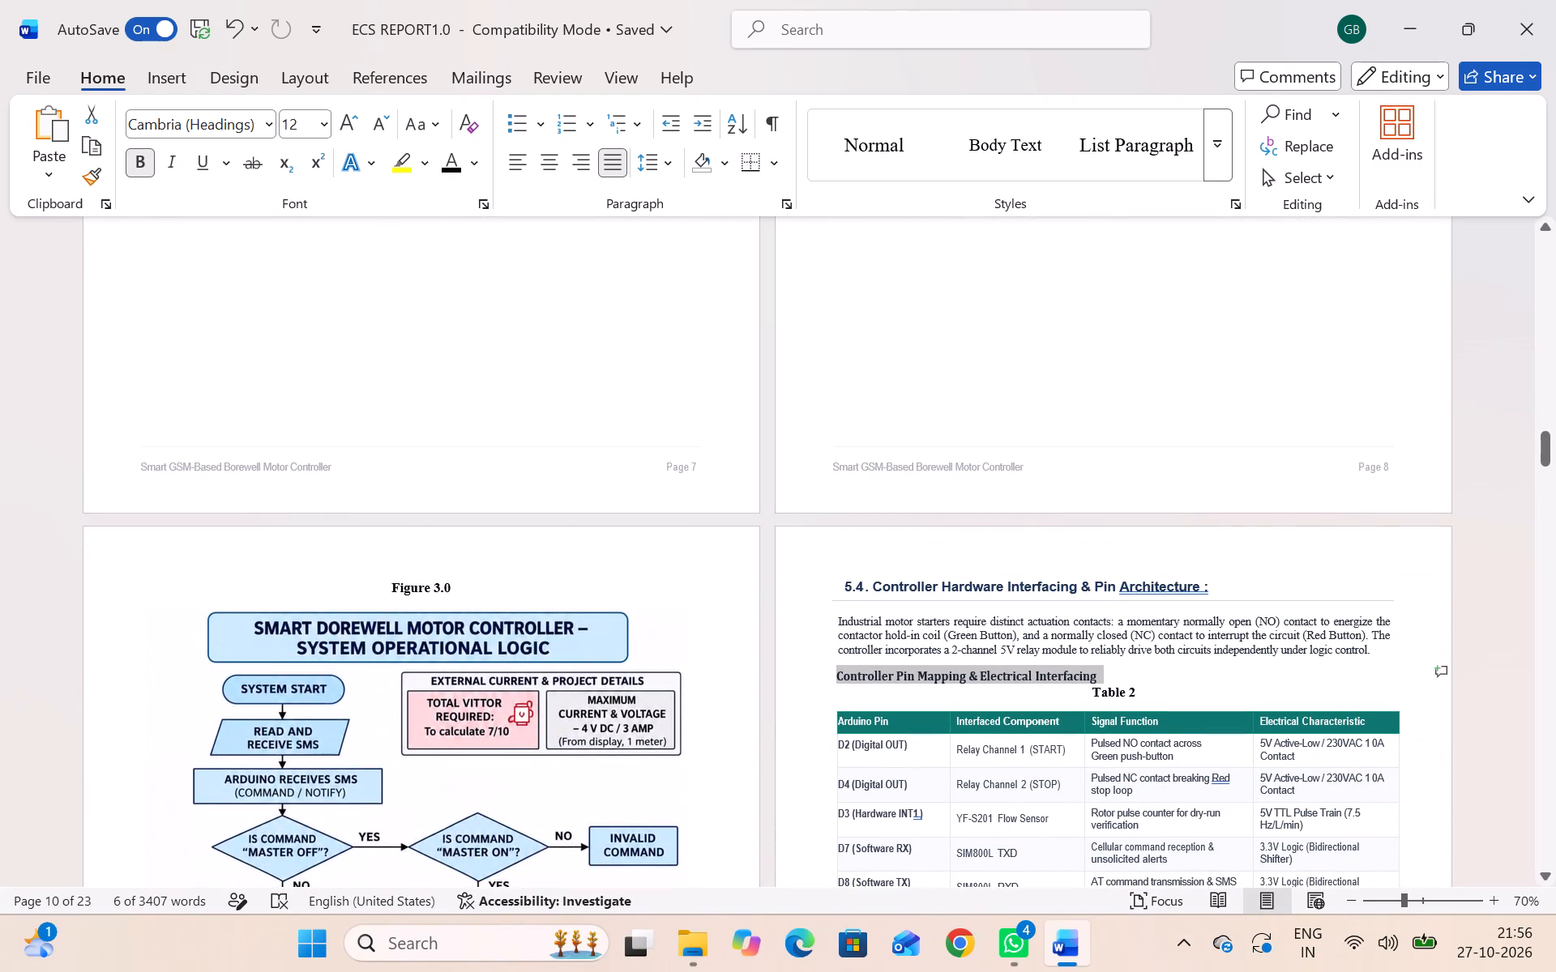
pyautogui.scroll(20, 789, 439)
pyautogui.scroll(7, 789, 439)
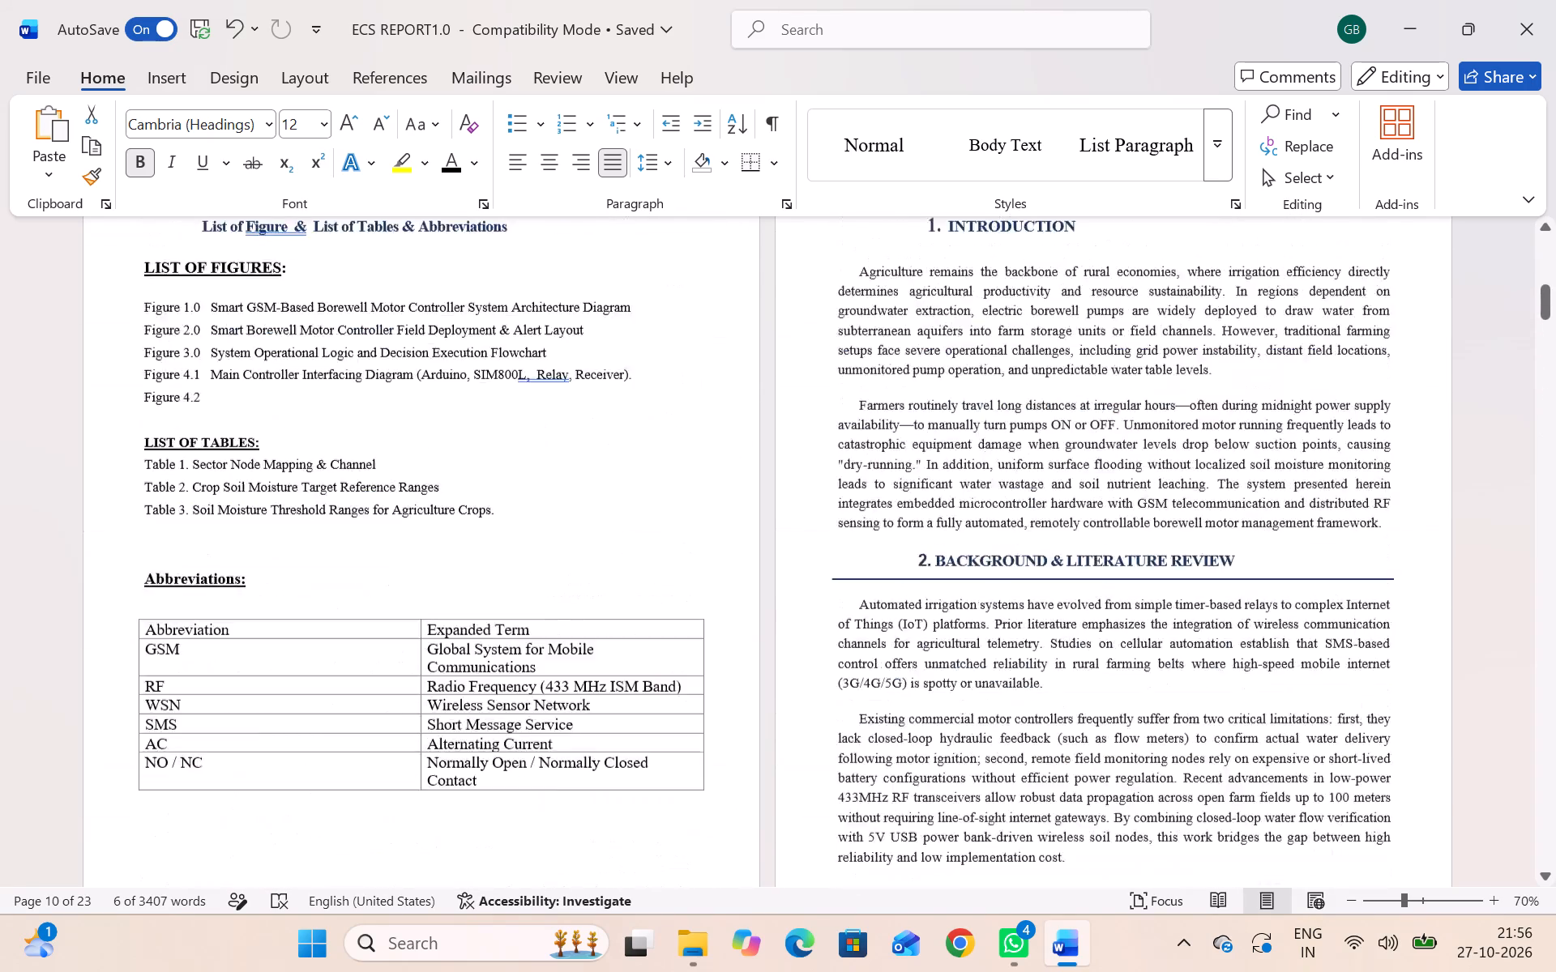
pyautogui.scroll(2, 789, 439)
pyautogui.hscroll(-2, 789, 439)
pyautogui.scroll(-1, 789, 439)
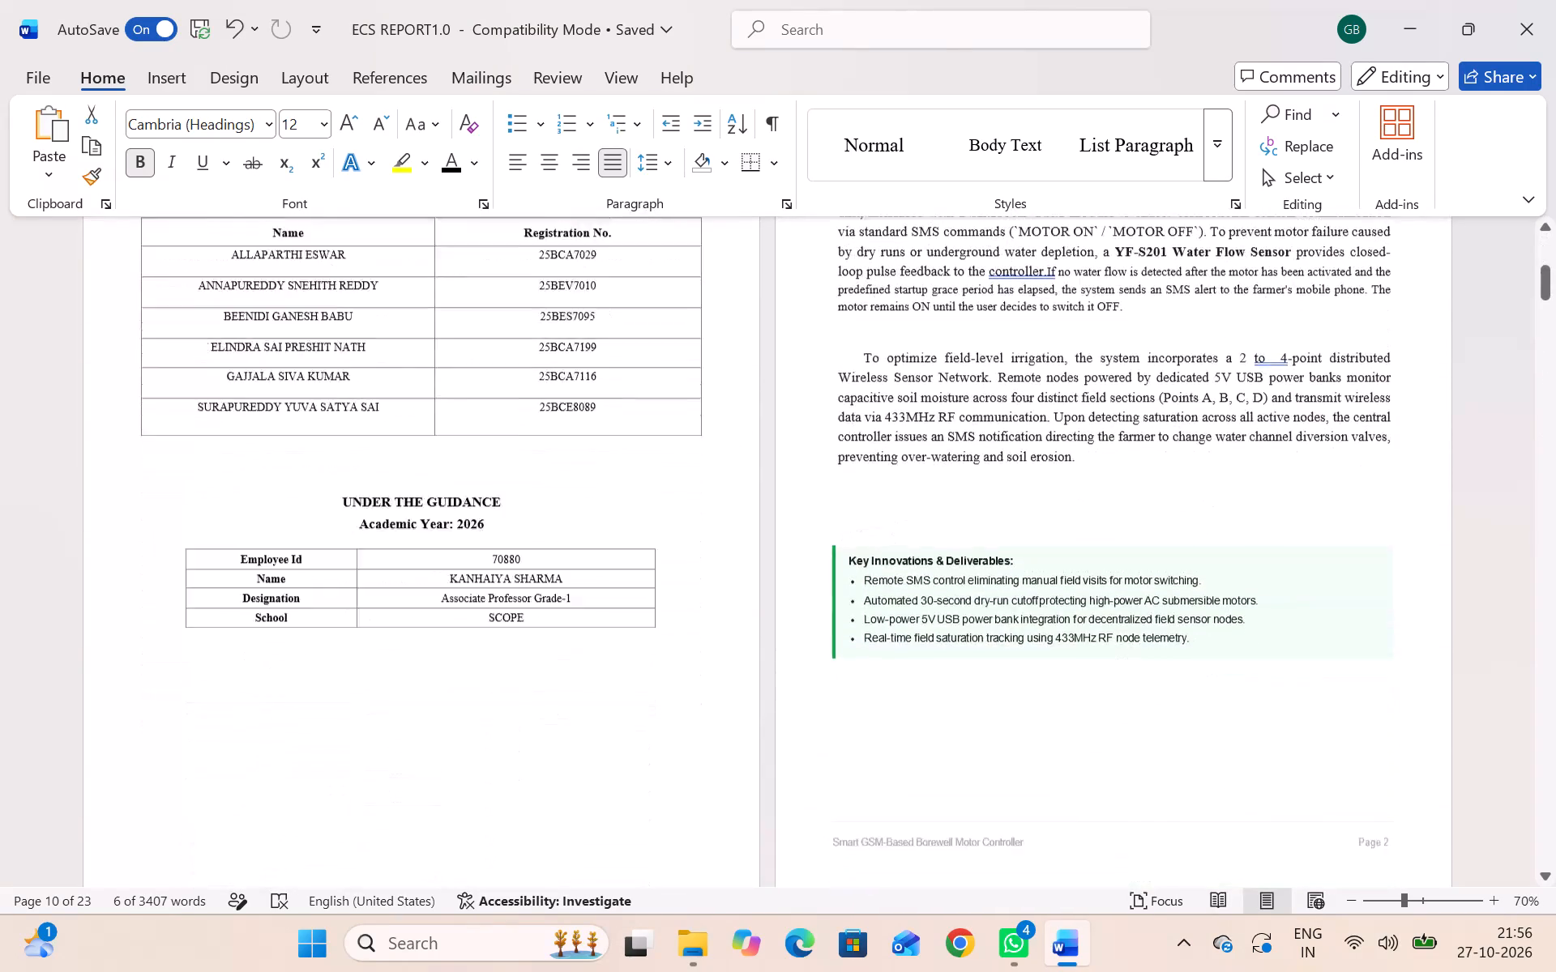
pyautogui.scroll(-3, 789, 439)
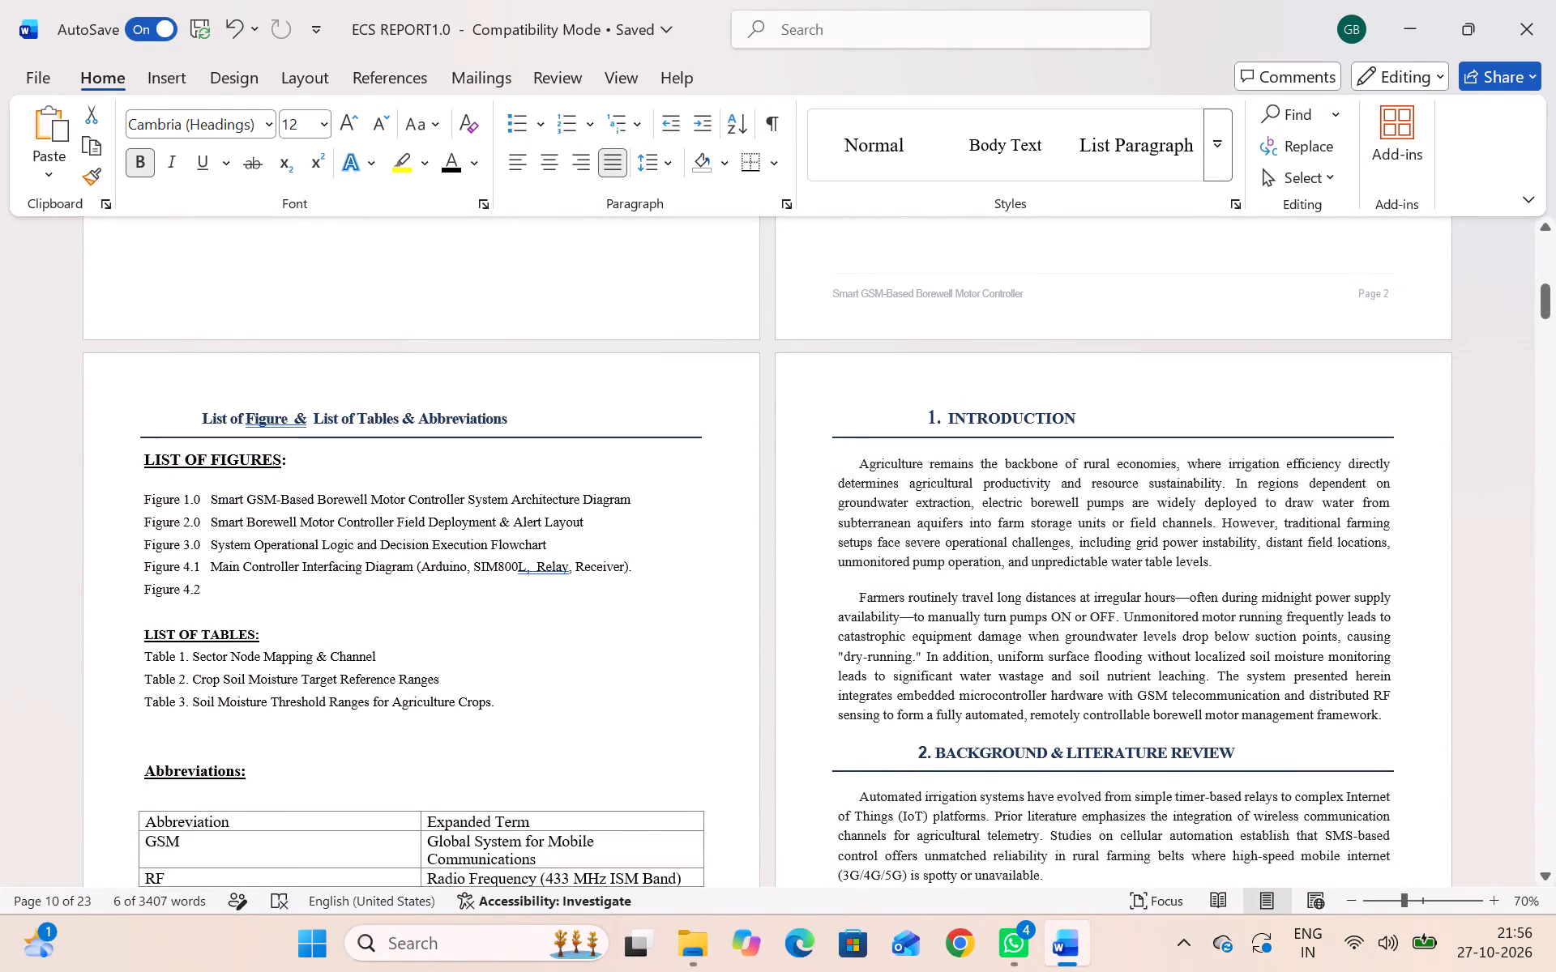
pyautogui.click(191, 680)
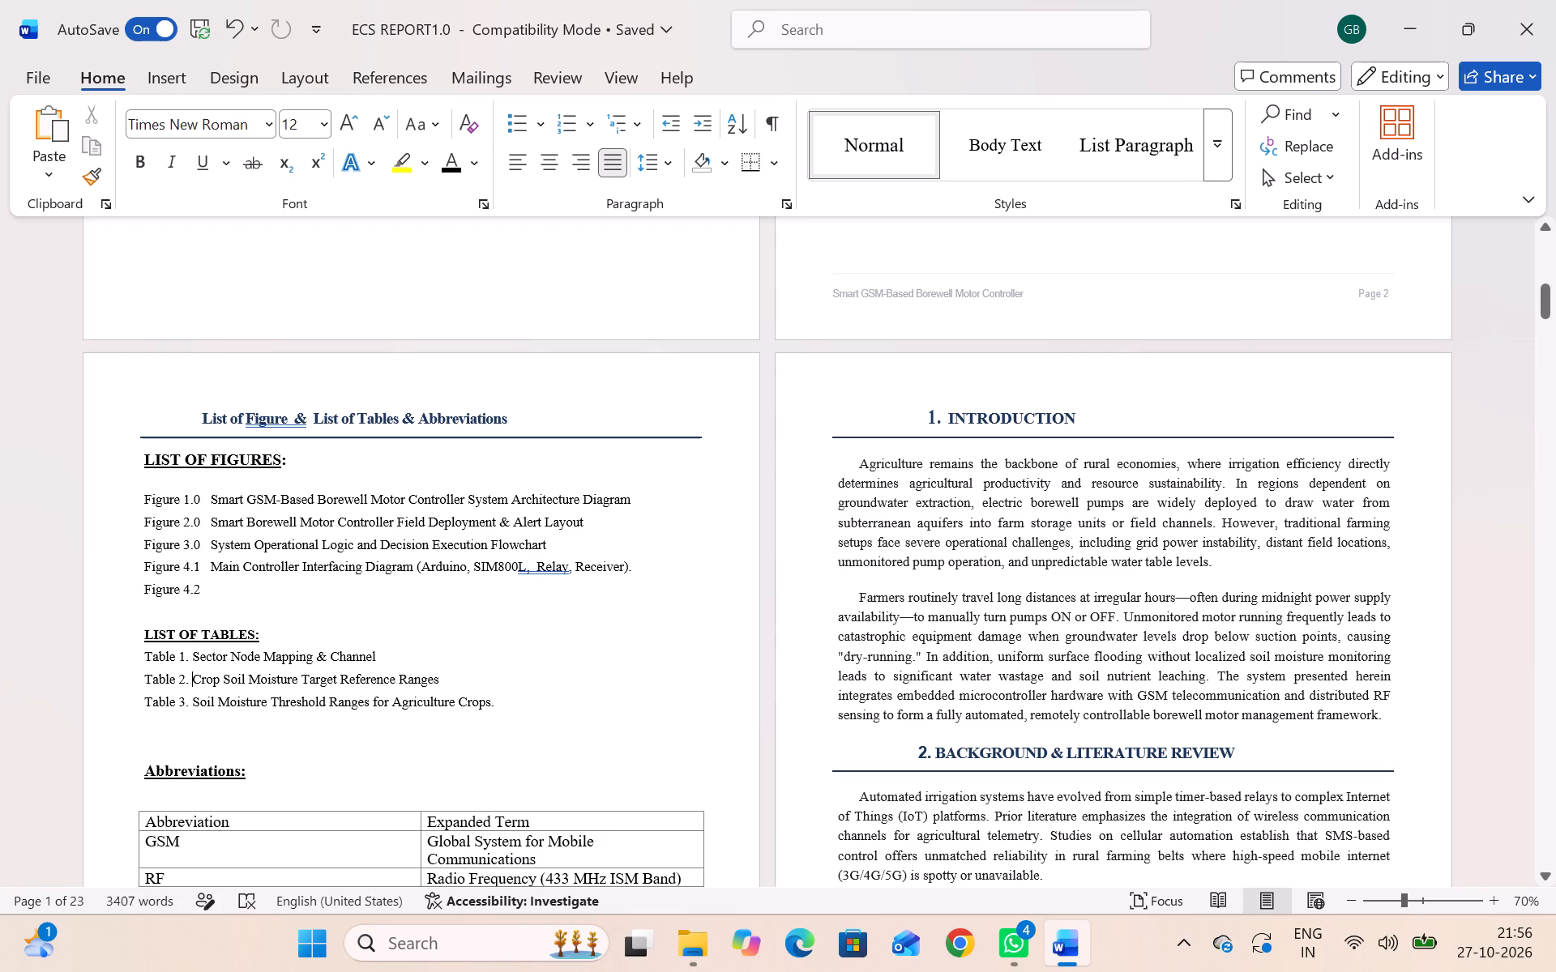
pyautogui.hotkey('ctrl', 'v')
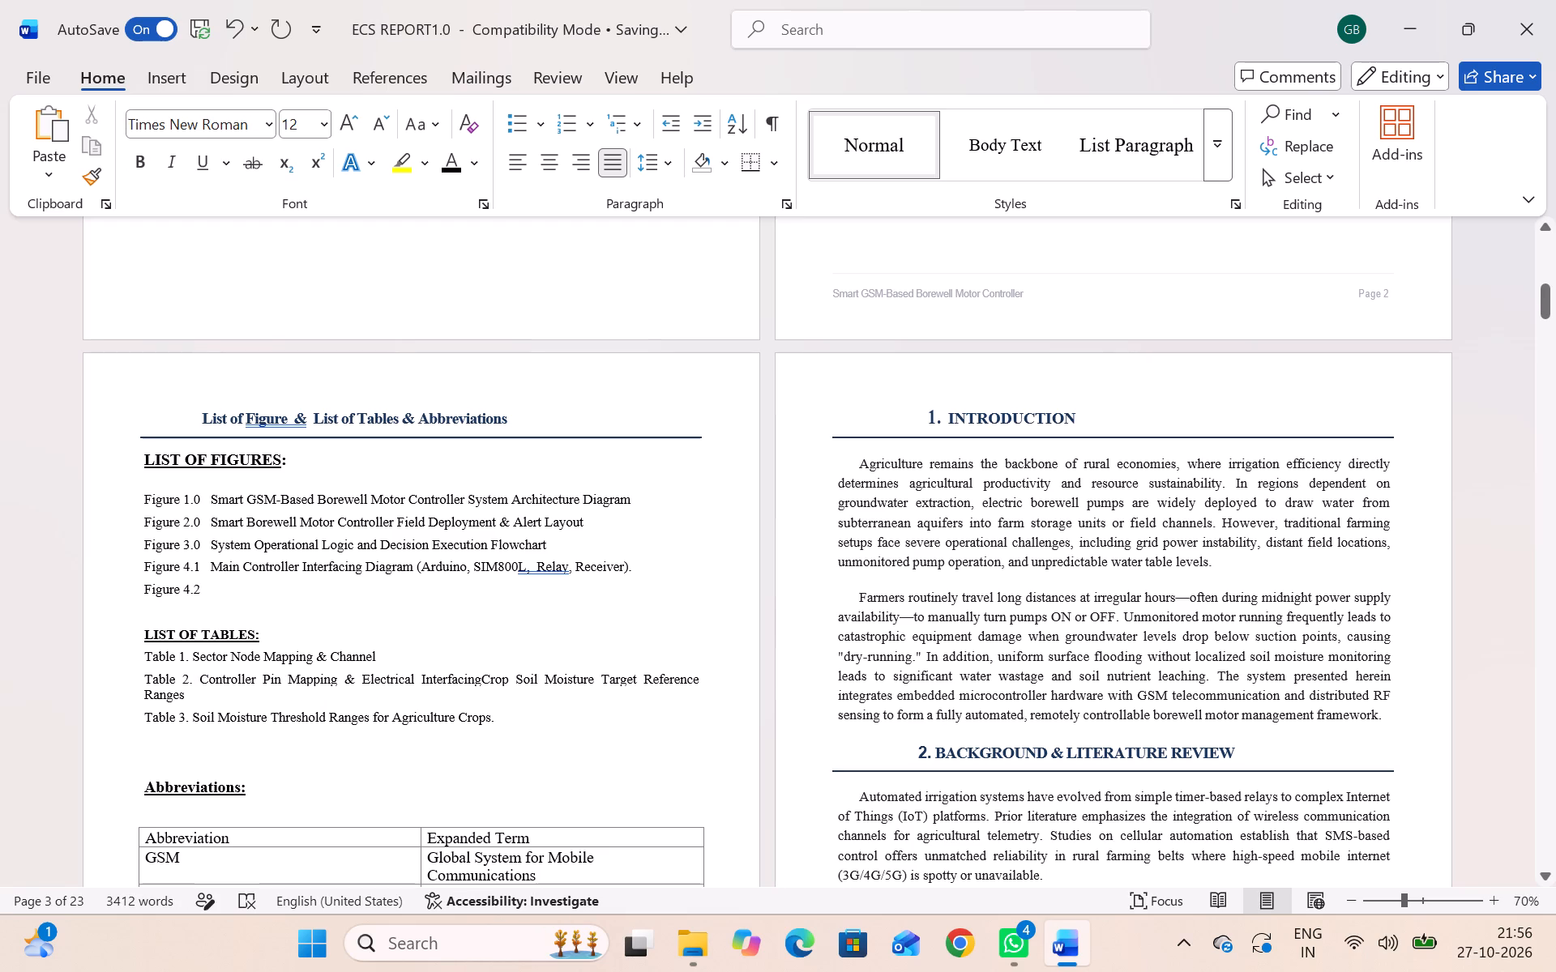
# Move the text "Crop Soil Moisture Target Reference Ranges" from the Table 2 entry to the start of the Table 3 description.
pyautogui.moveTo(481, 676); pyautogui.dragTo(481, 682)
pyautogui.moveTo(481, 682); pyautogui.dragTo(480, 690)
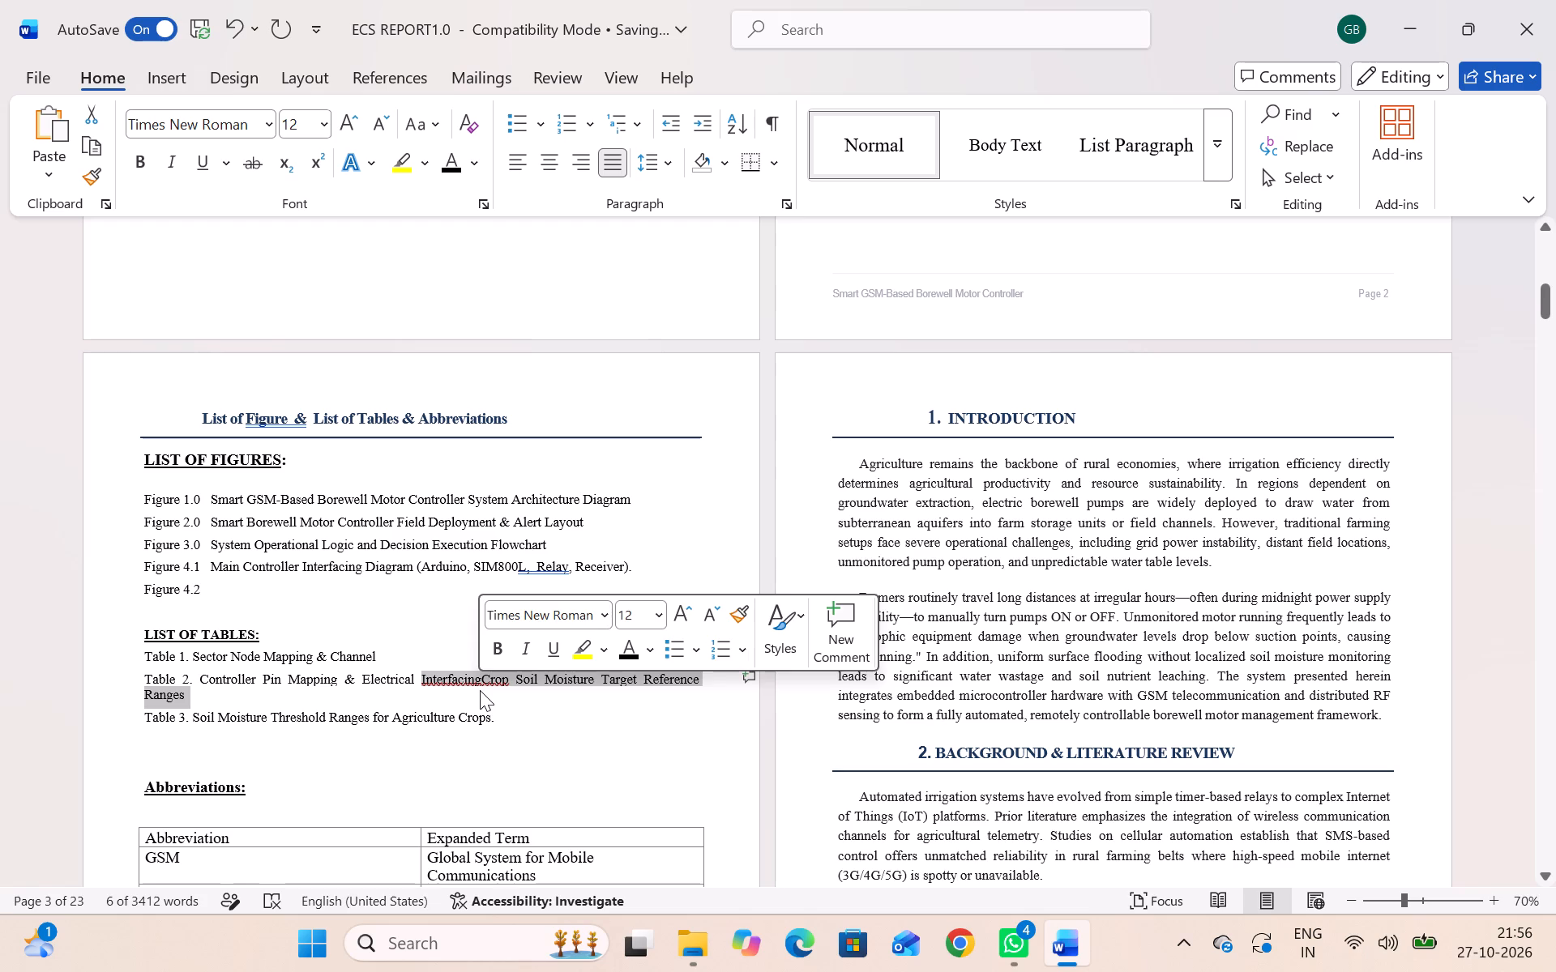
pyautogui.moveTo(484, 690); pyautogui.dragTo(482, 676)
pyautogui.click(482, 676)
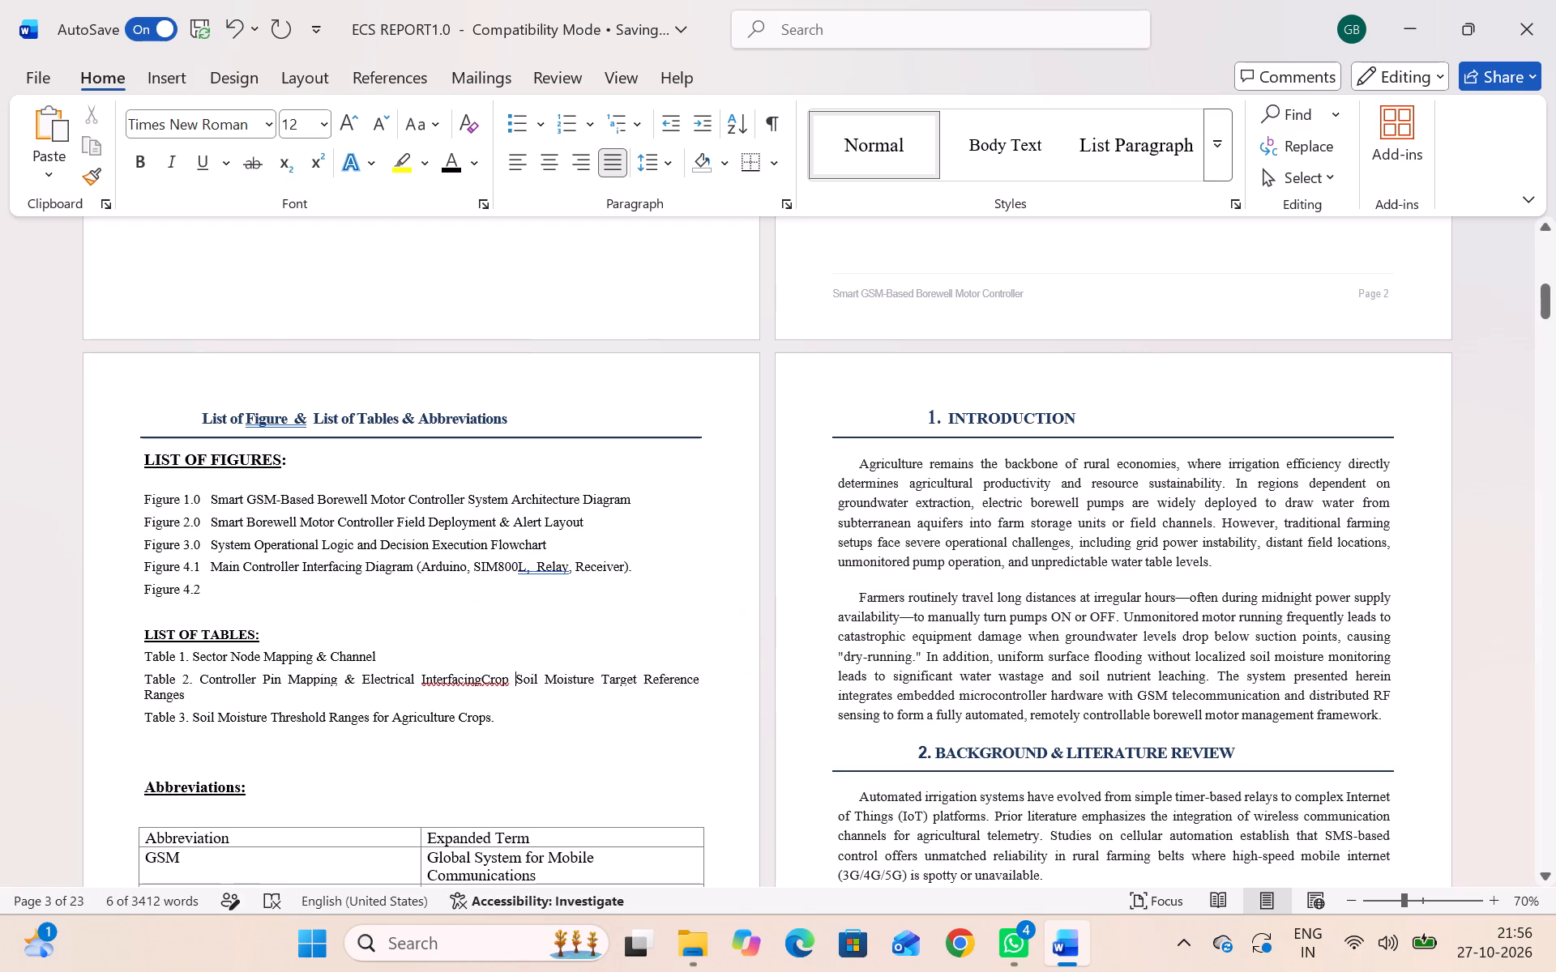
pyautogui.moveTo(482, 676); pyautogui.dragTo(665, 685)
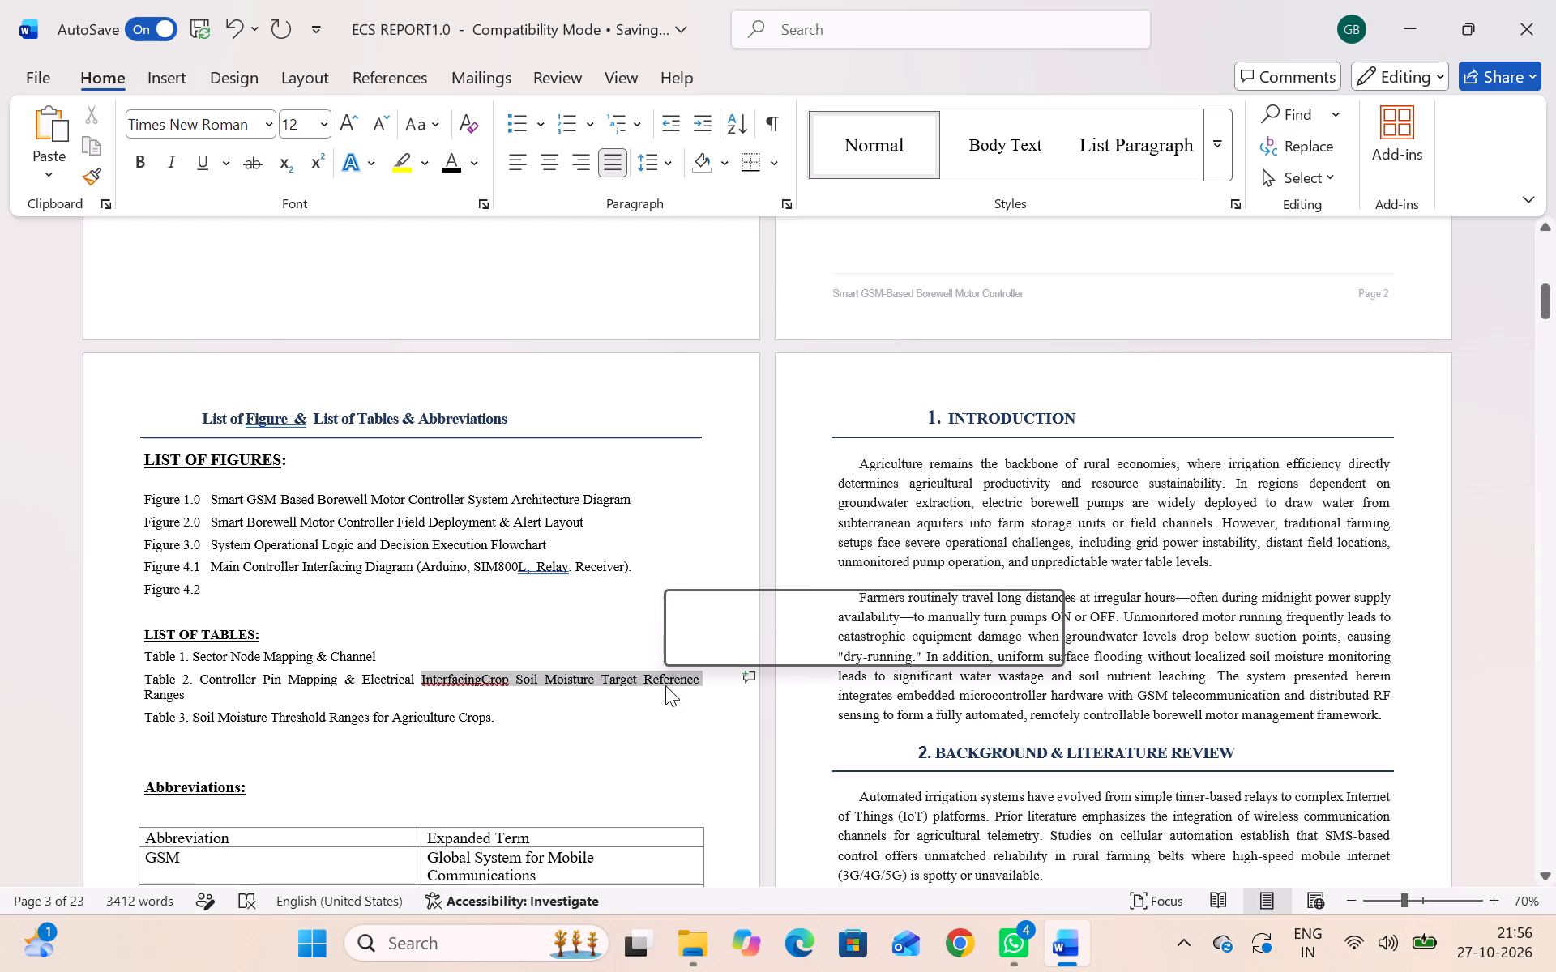
pyautogui.click(478, 679)
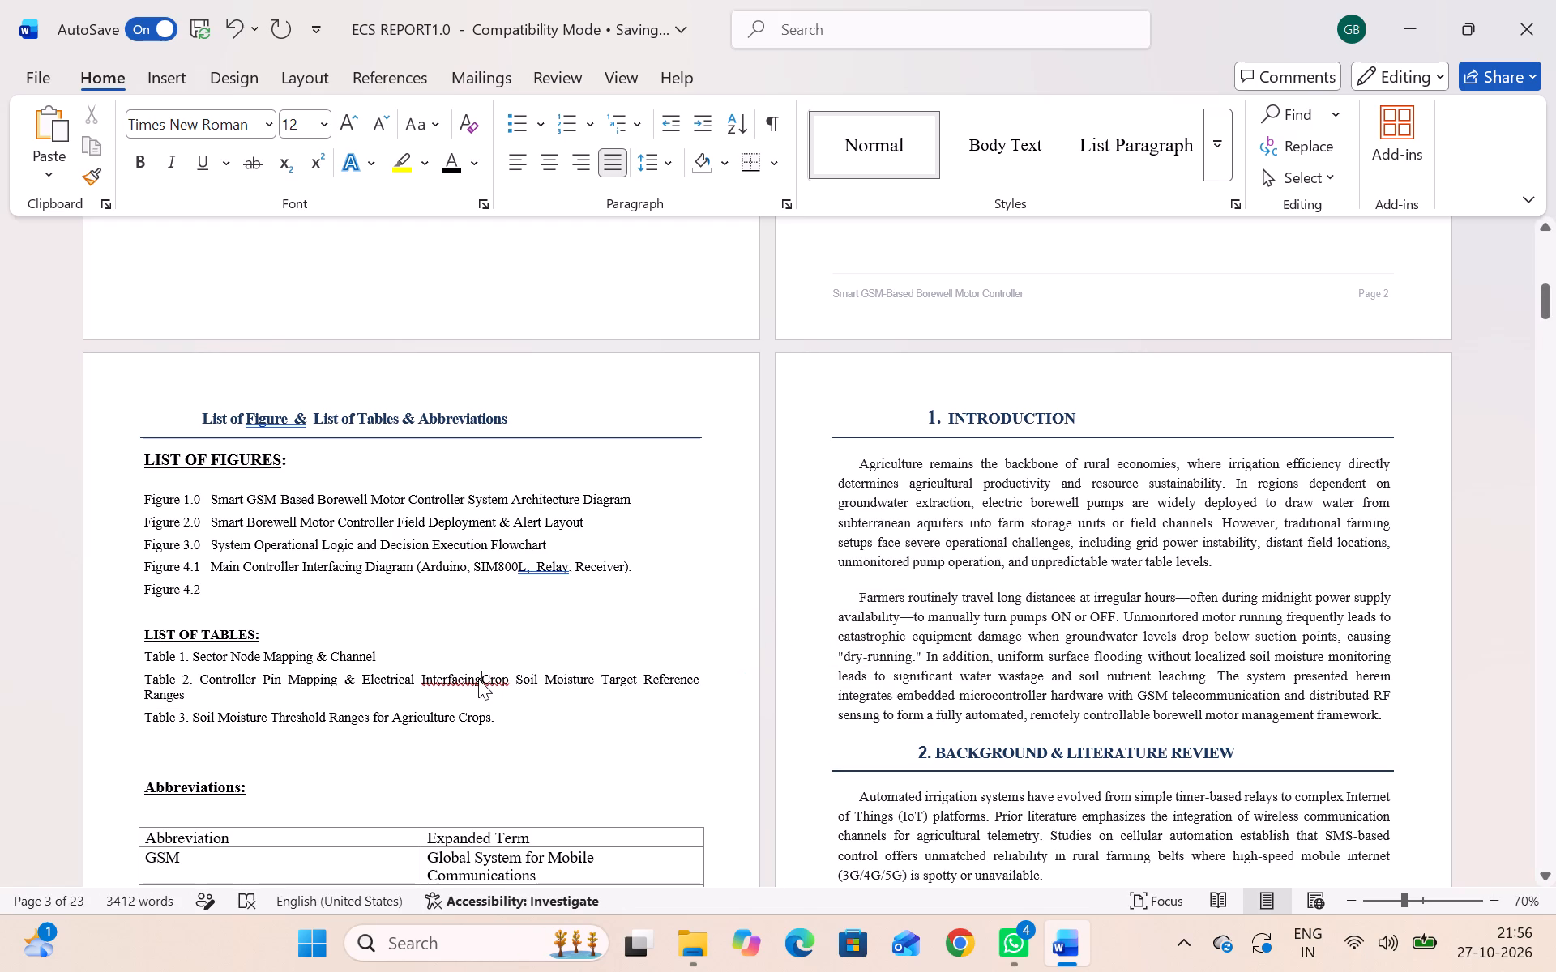
pyautogui.press('space')
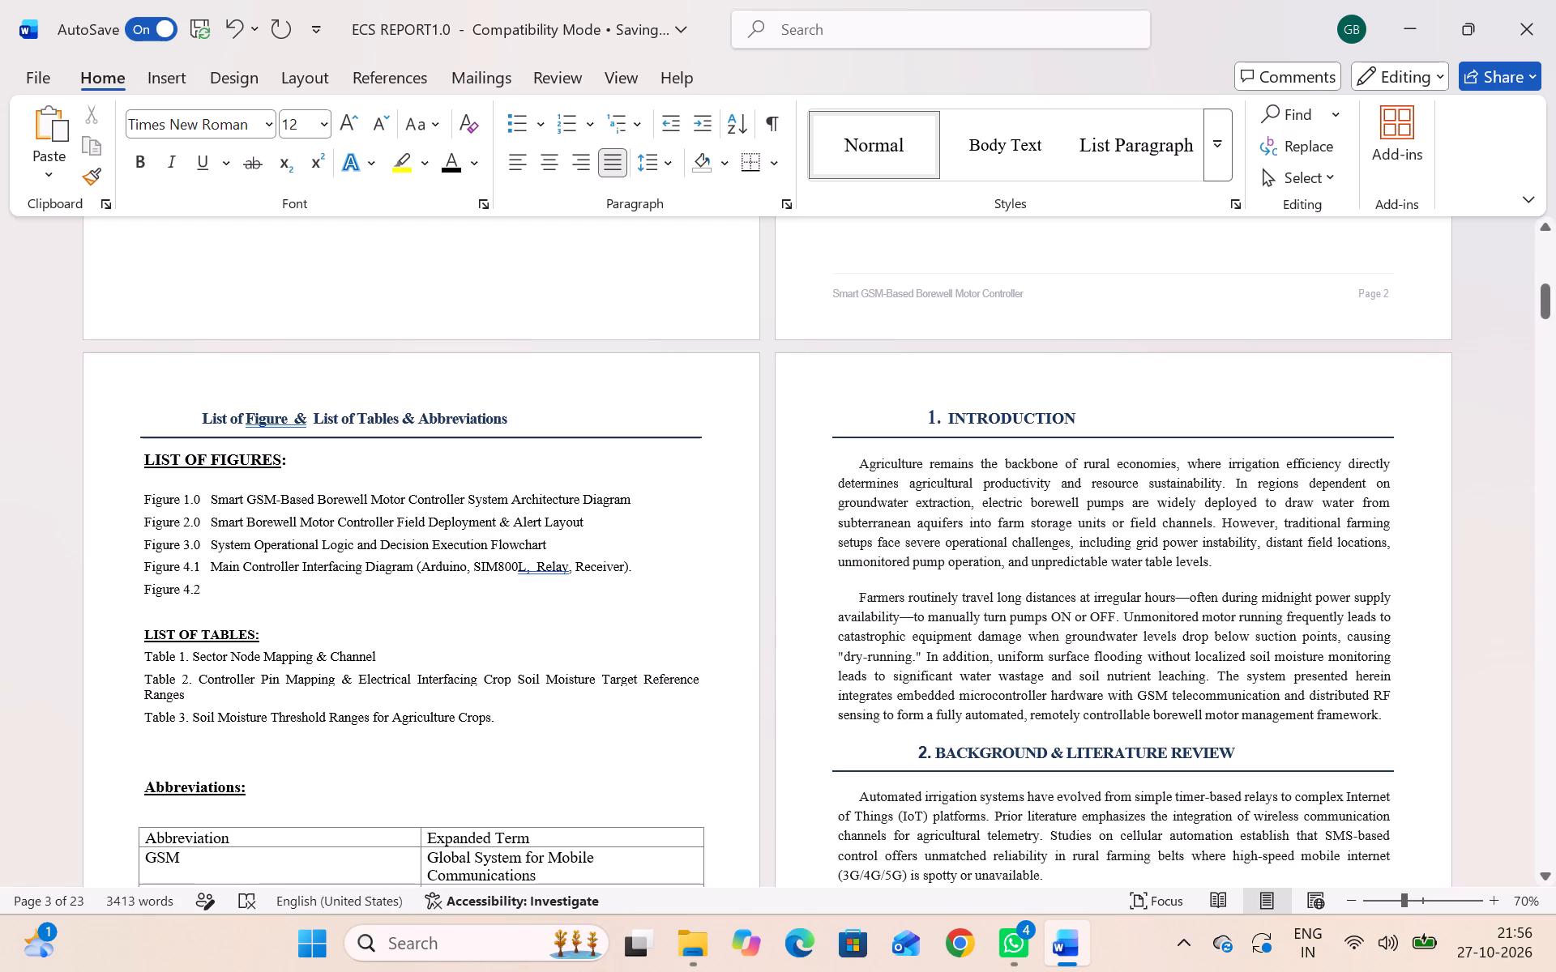
pyautogui.moveTo(482, 676); pyautogui.dragTo(487, 686)
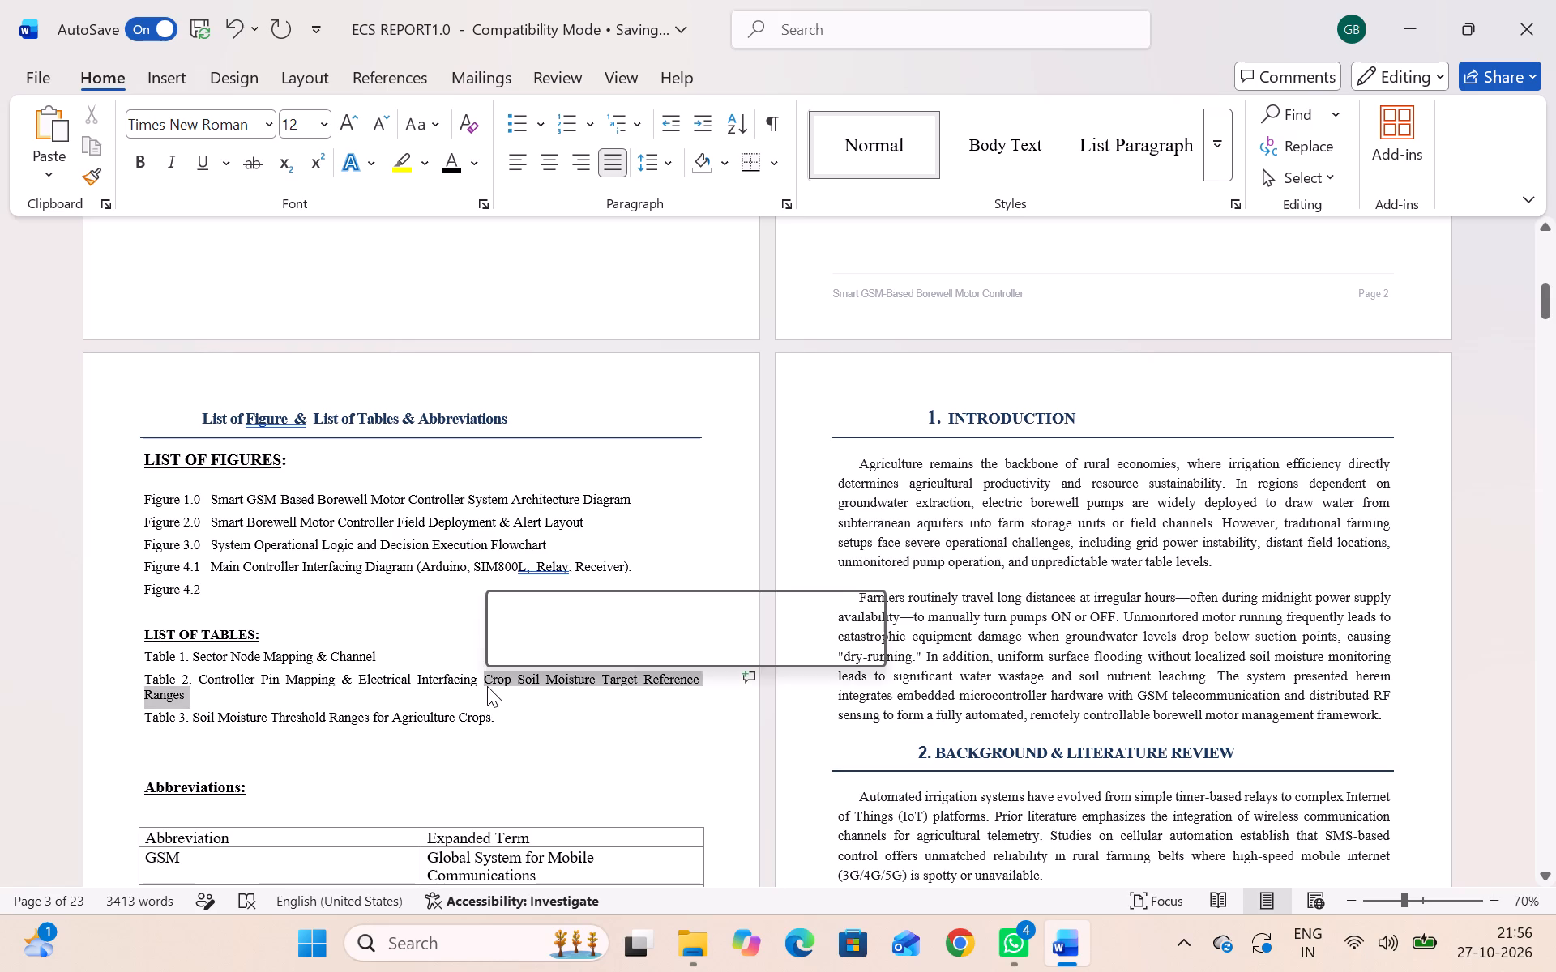
pyautogui.hotkey('ctrl', 'c')
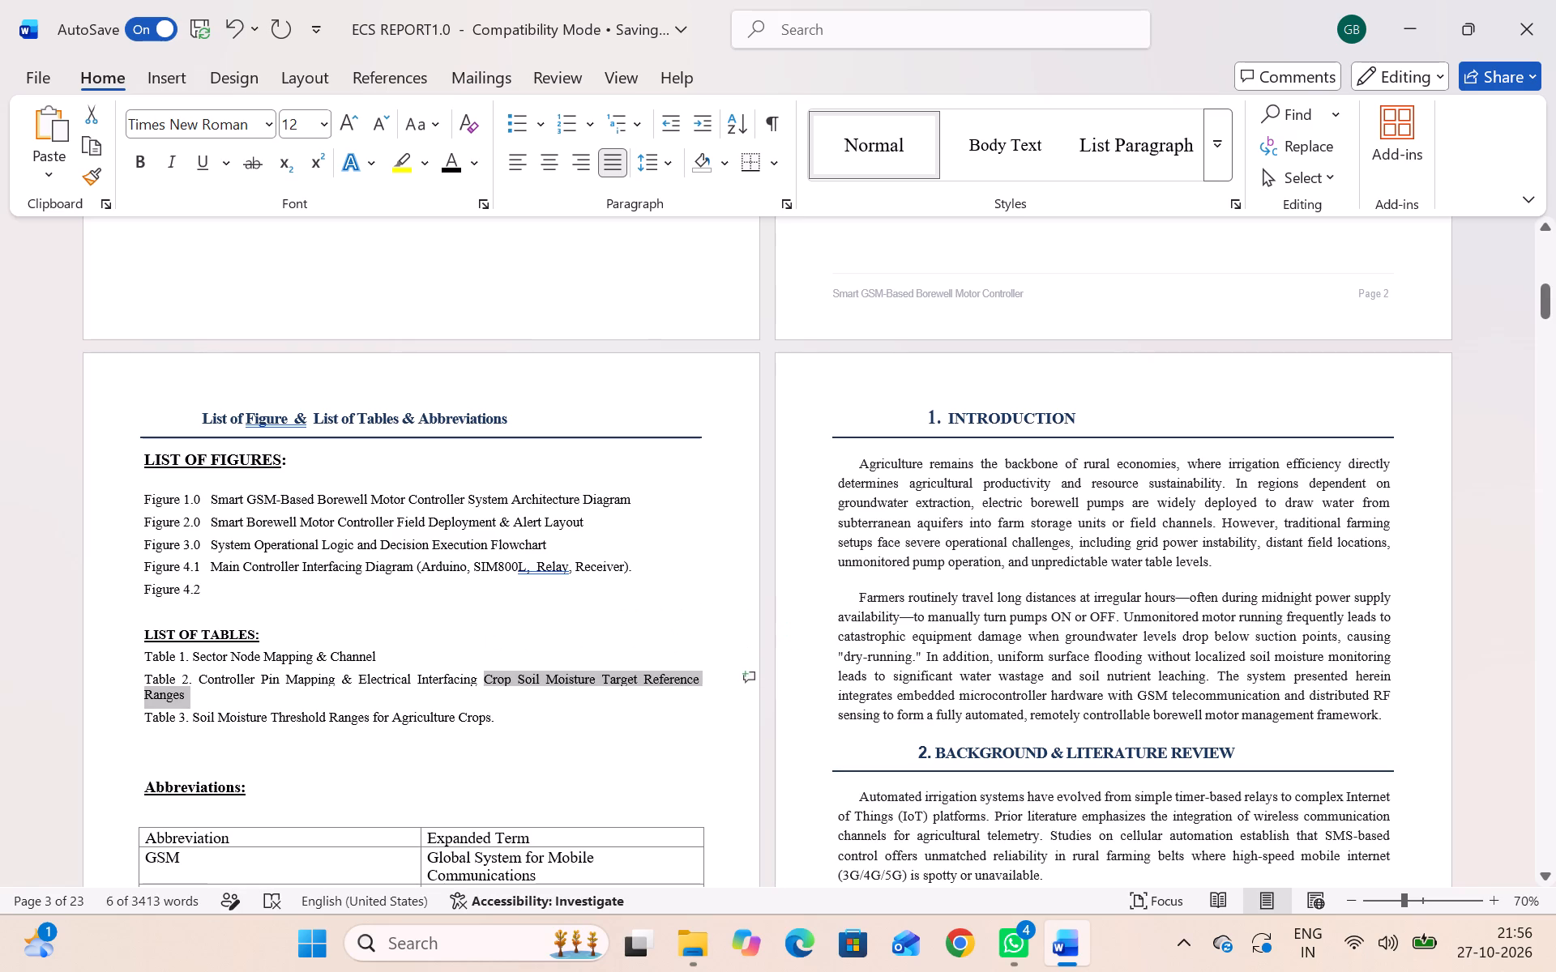
pyautogui.press('BackSpace')
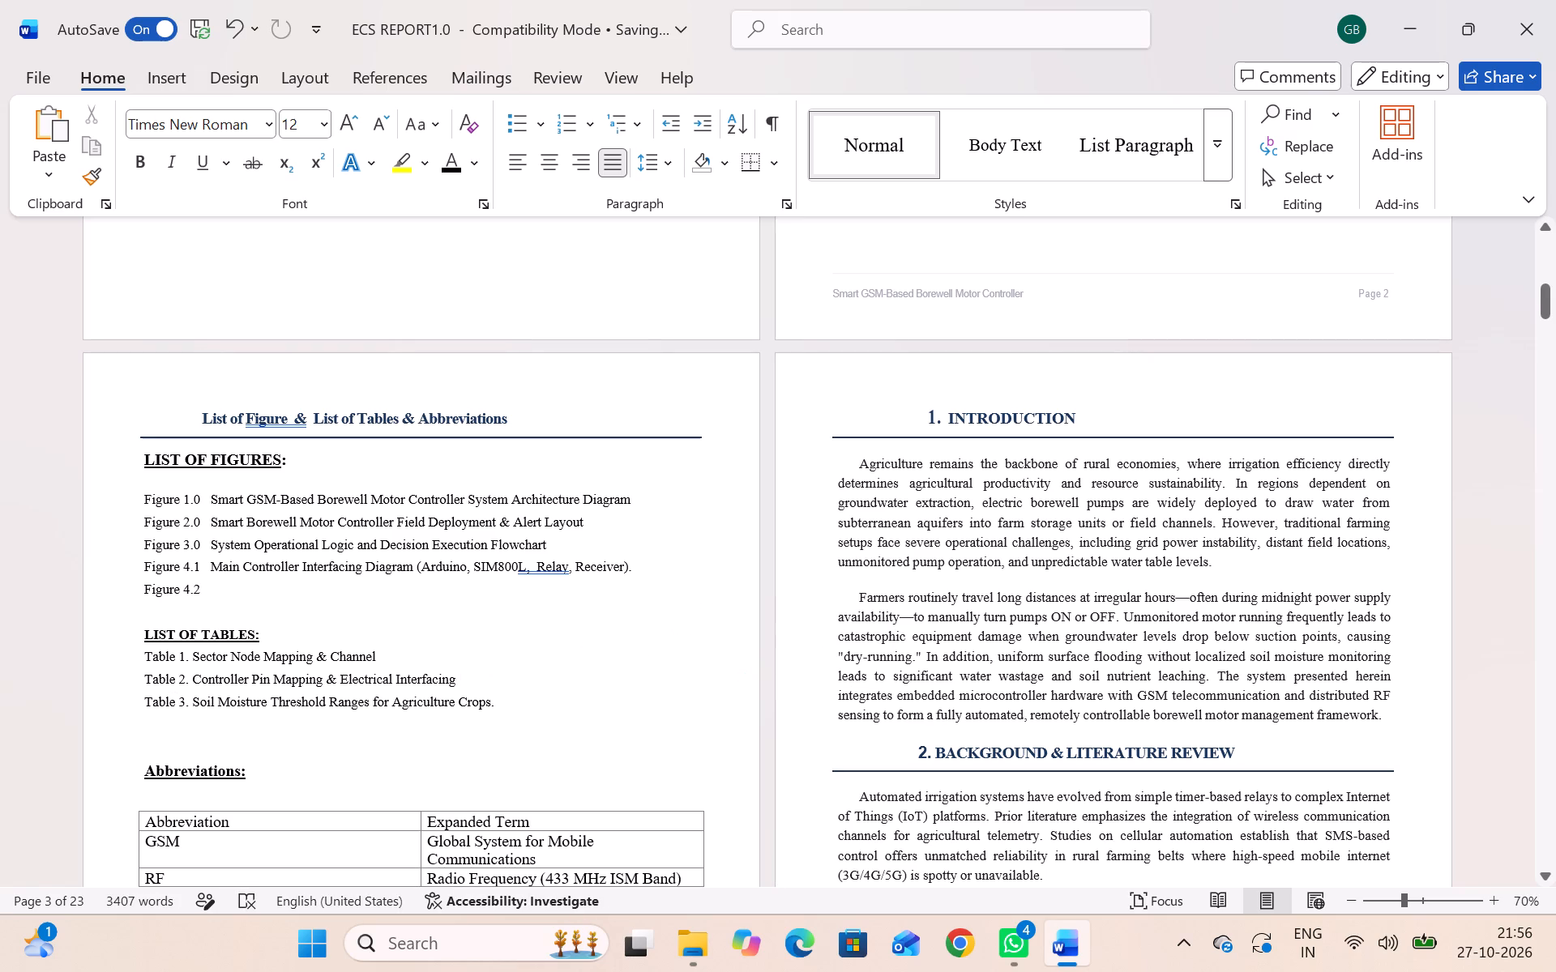
pyautogui.click(193, 707)
pyautogui.hotkey('ctrl', 'v')
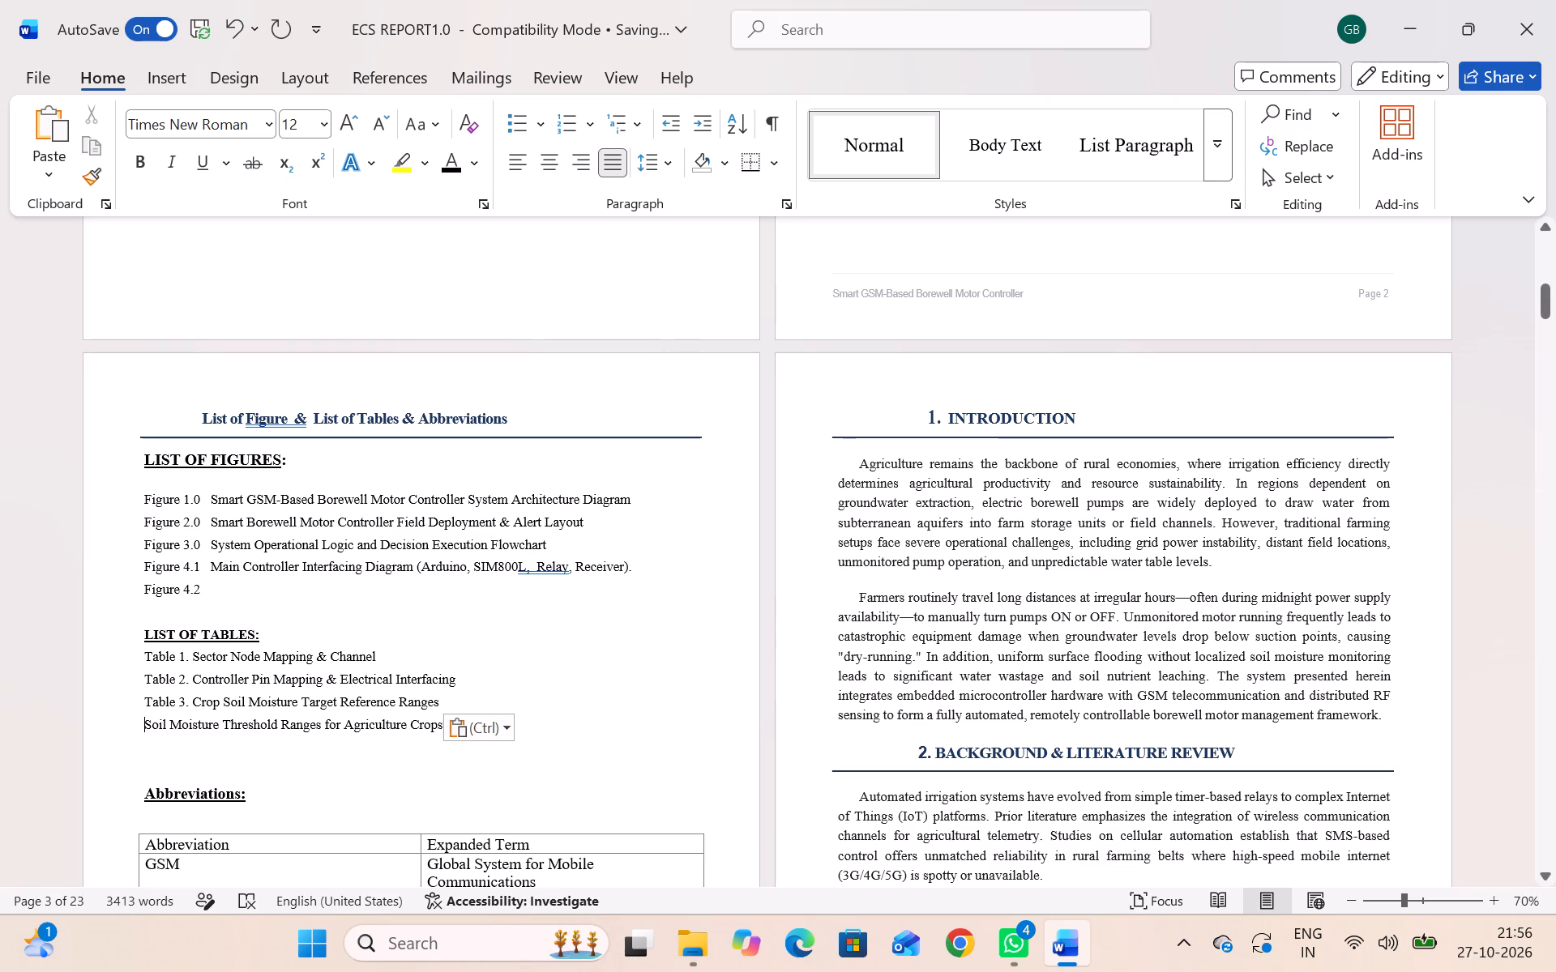
# Delete the leftover line "Soil Moisture Threshold Ranges for Agriculture Crops." below the Table 3 entry.
pyautogui.moveTo(148, 726); pyautogui.dragTo(262, 726)
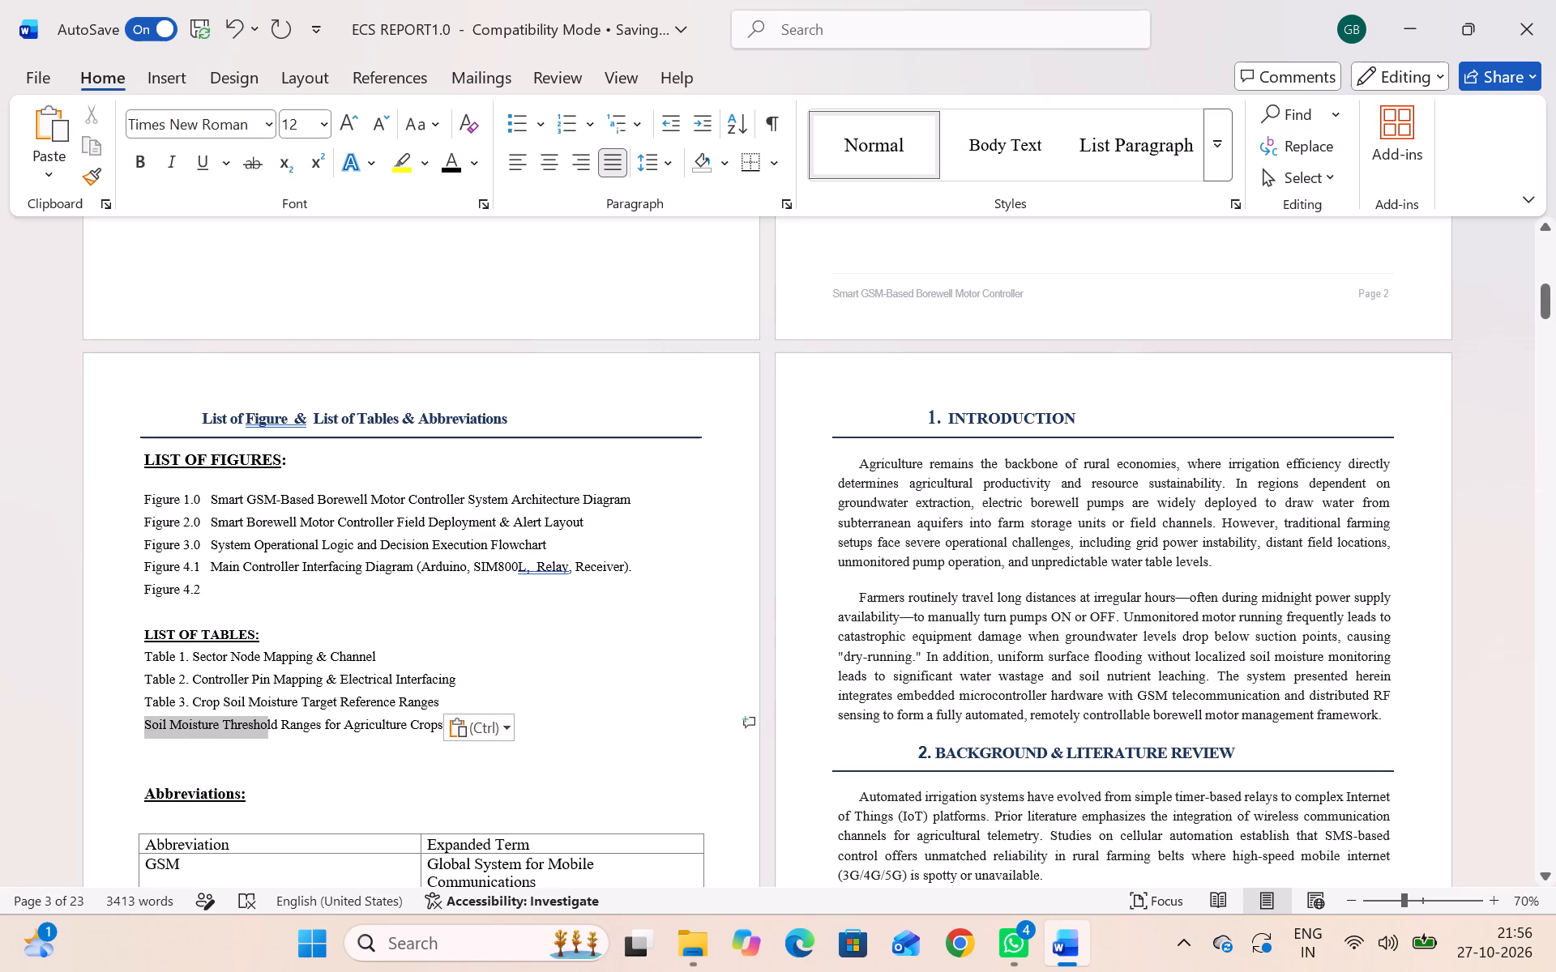
pyautogui.moveTo(262, 726); pyautogui.dragTo(442, 740)
pyautogui.press('BackSpace')
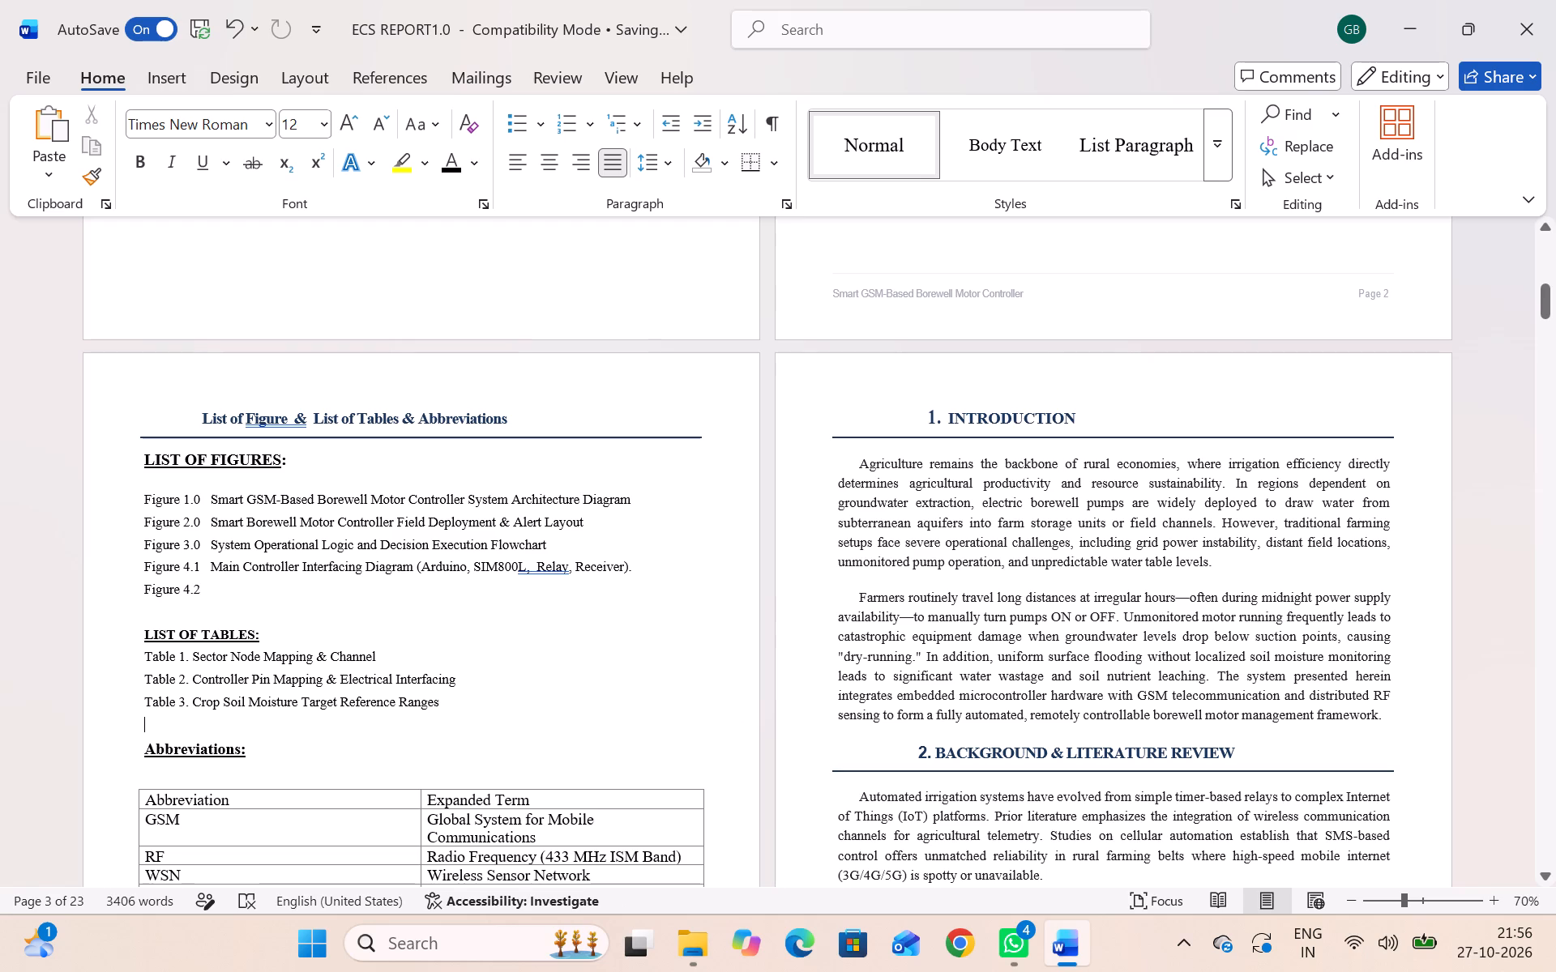
# Copy the Figure 4.1 description "Main Controller Interfacing Diagram (Arduino, SIM800L, Relay, Receiver)." into the empty Figure 4.2 entry.
pyautogui.hscroll(-1, 461, 695)
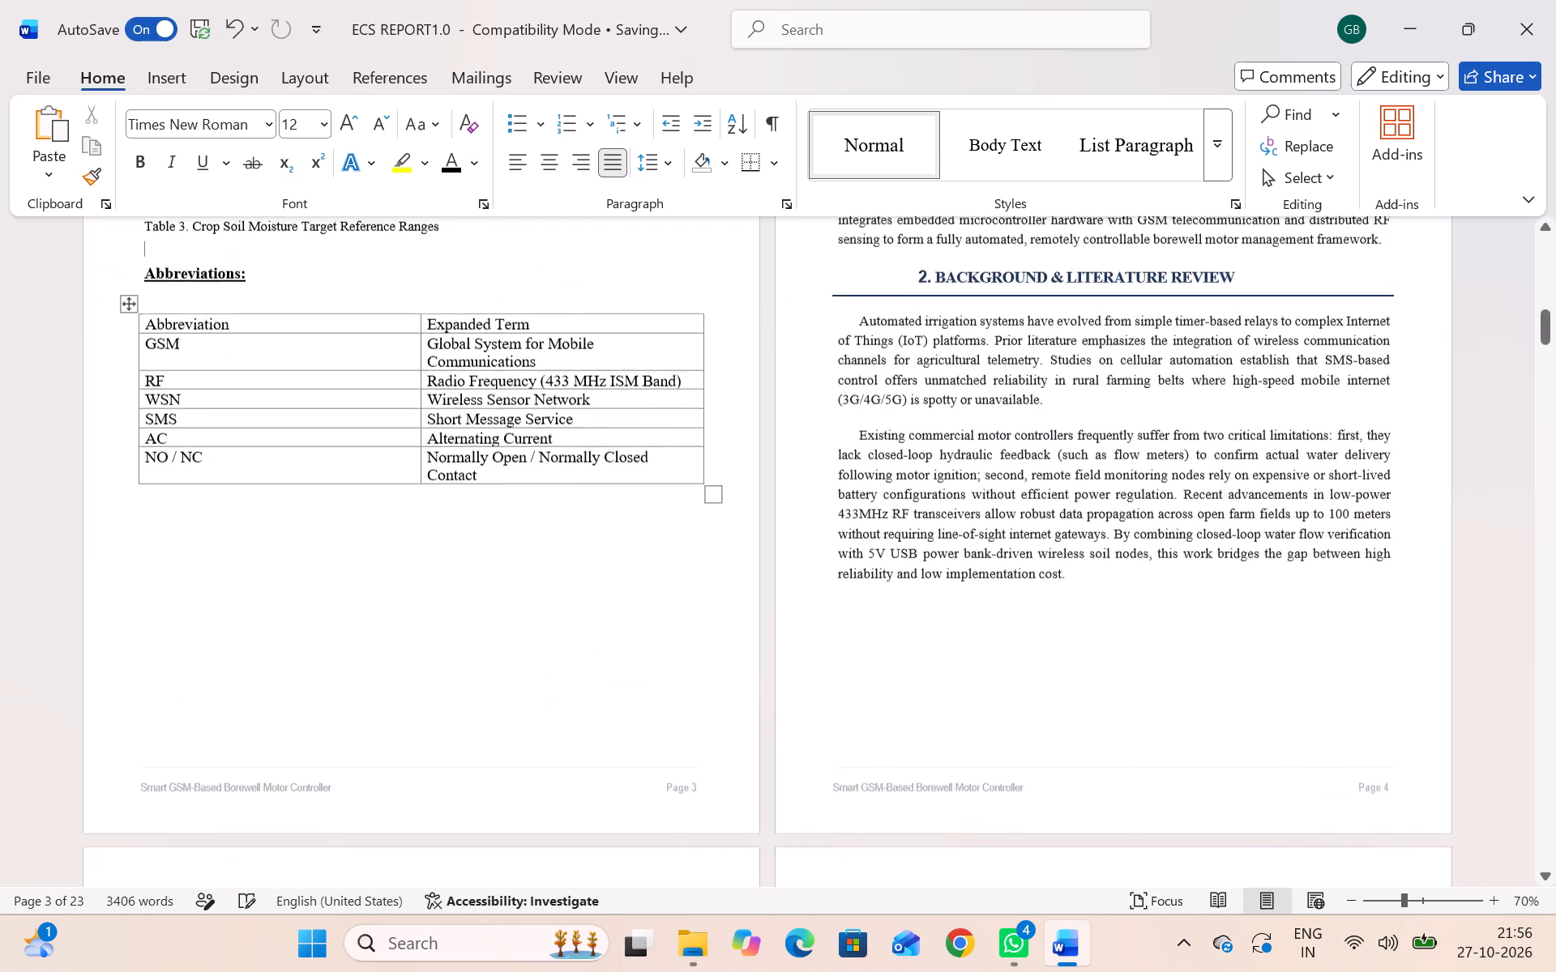
pyautogui.hscroll(-1, 461, 695)
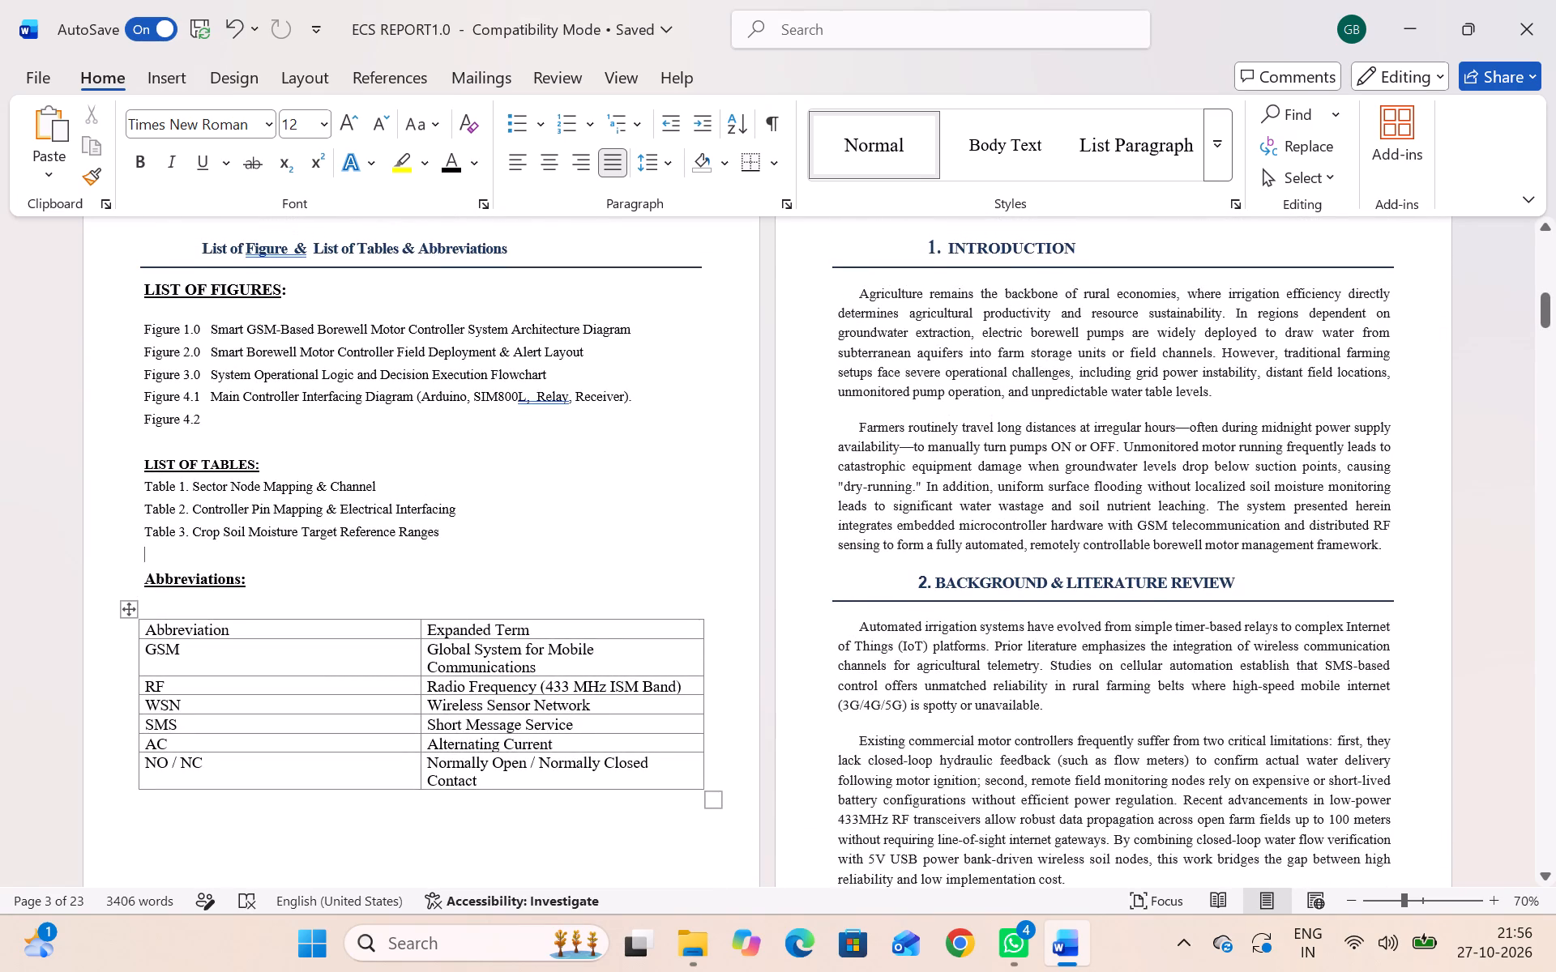
pyautogui.moveTo(208, 394); pyautogui.dragTo(345, 398)
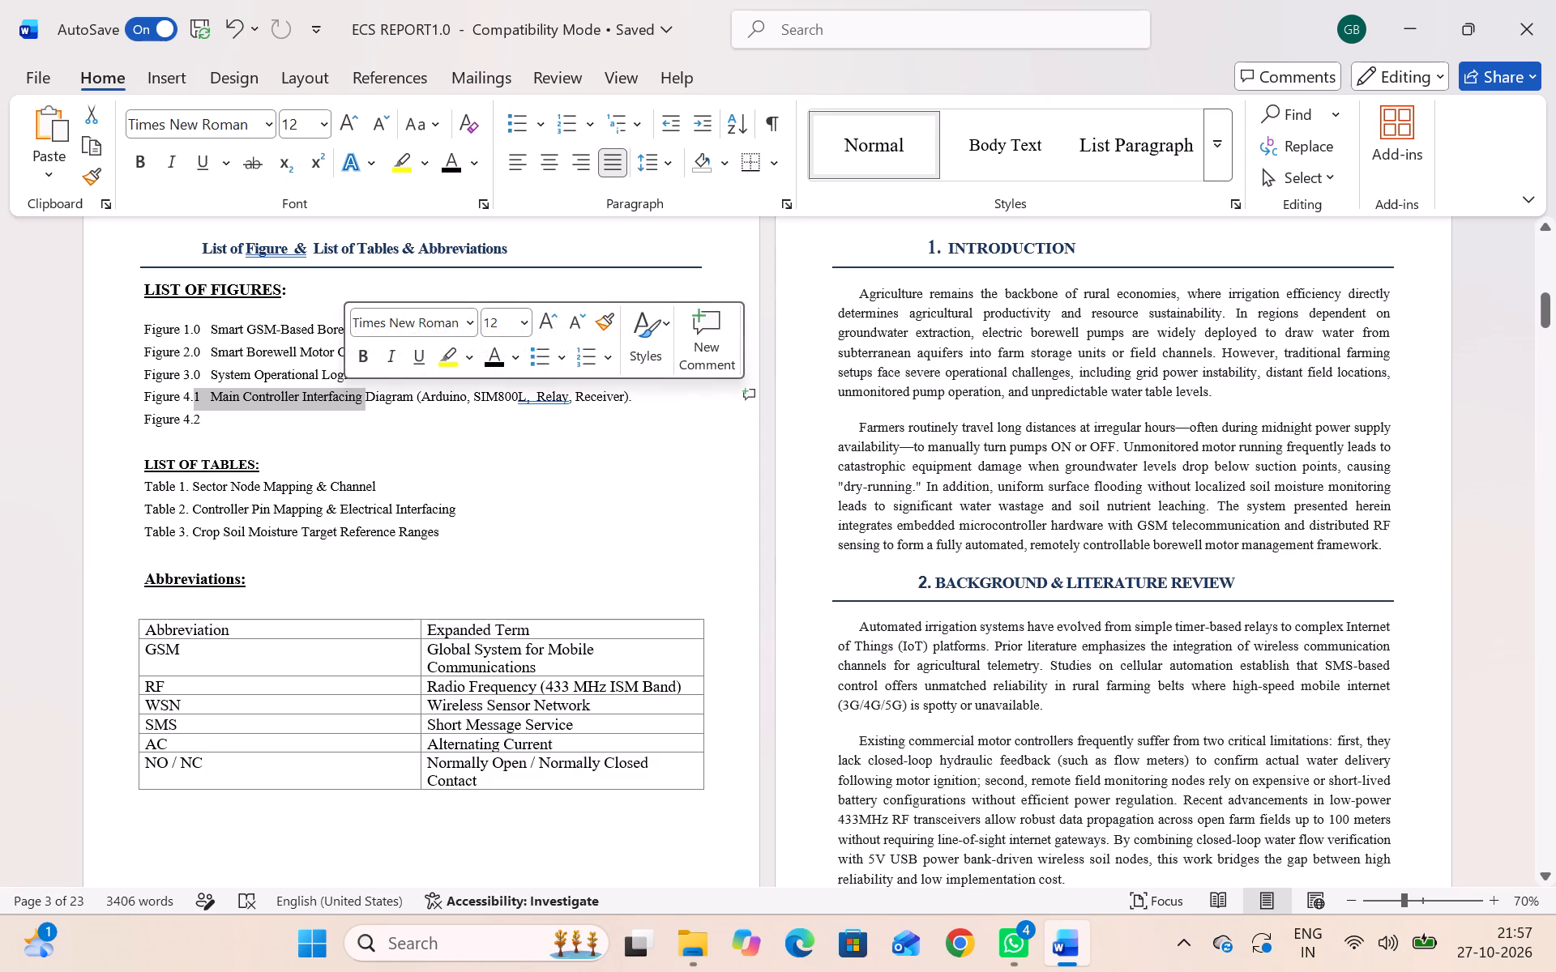
pyautogui.moveTo(631, 399); pyautogui.dragTo(298, 399)
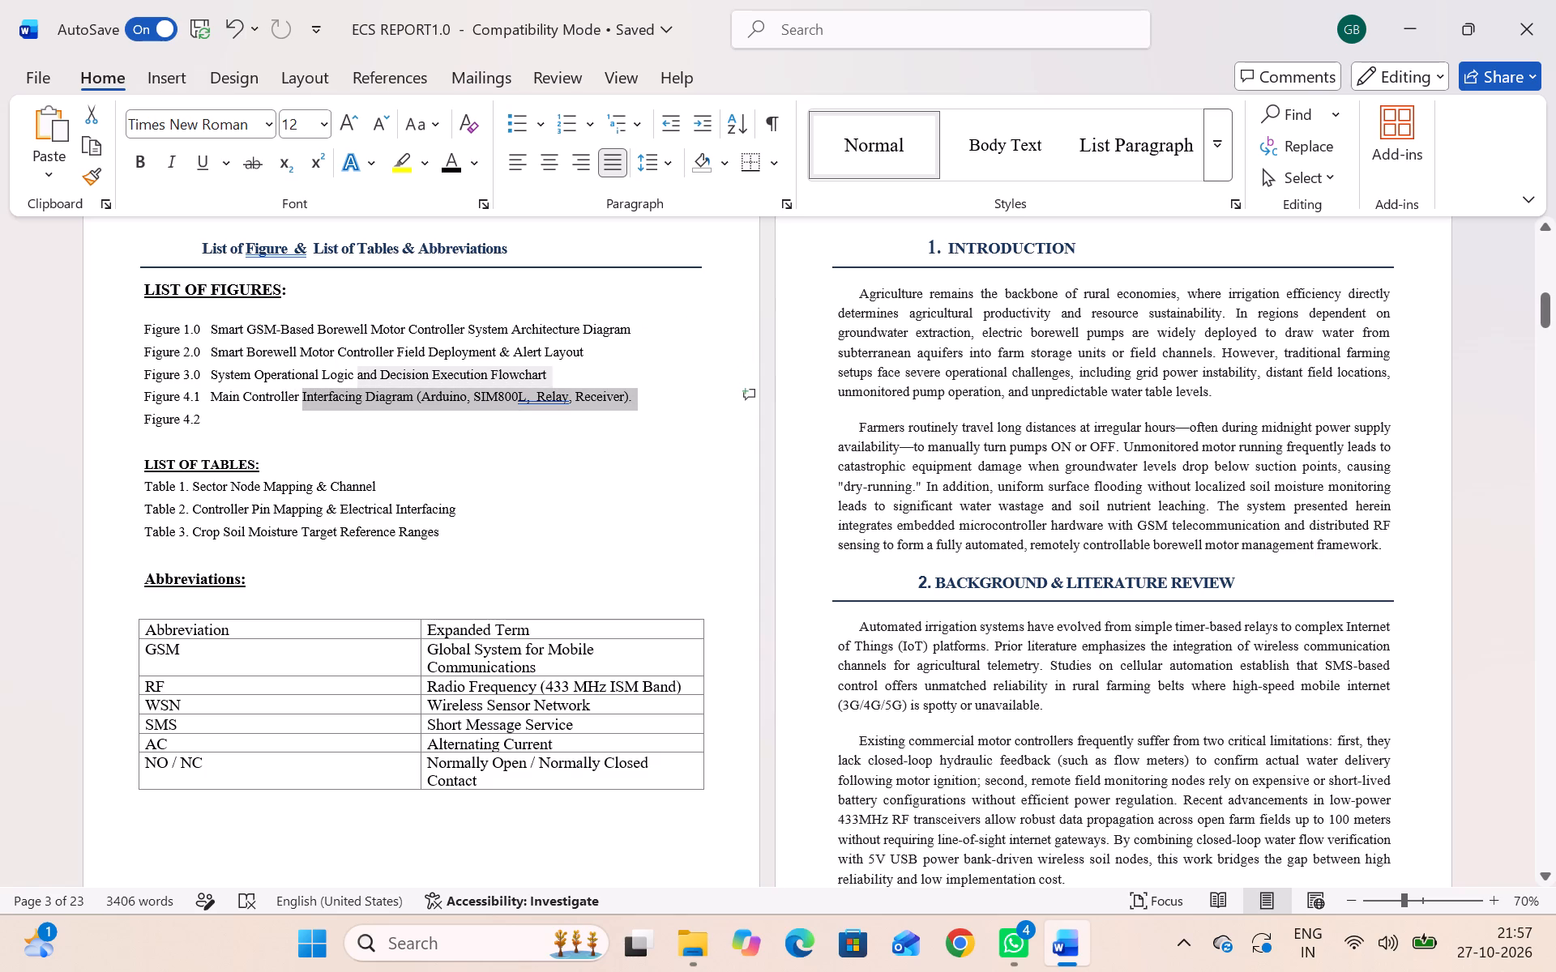
pyautogui.moveTo(298, 399); pyautogui.dragTo(216, 403)
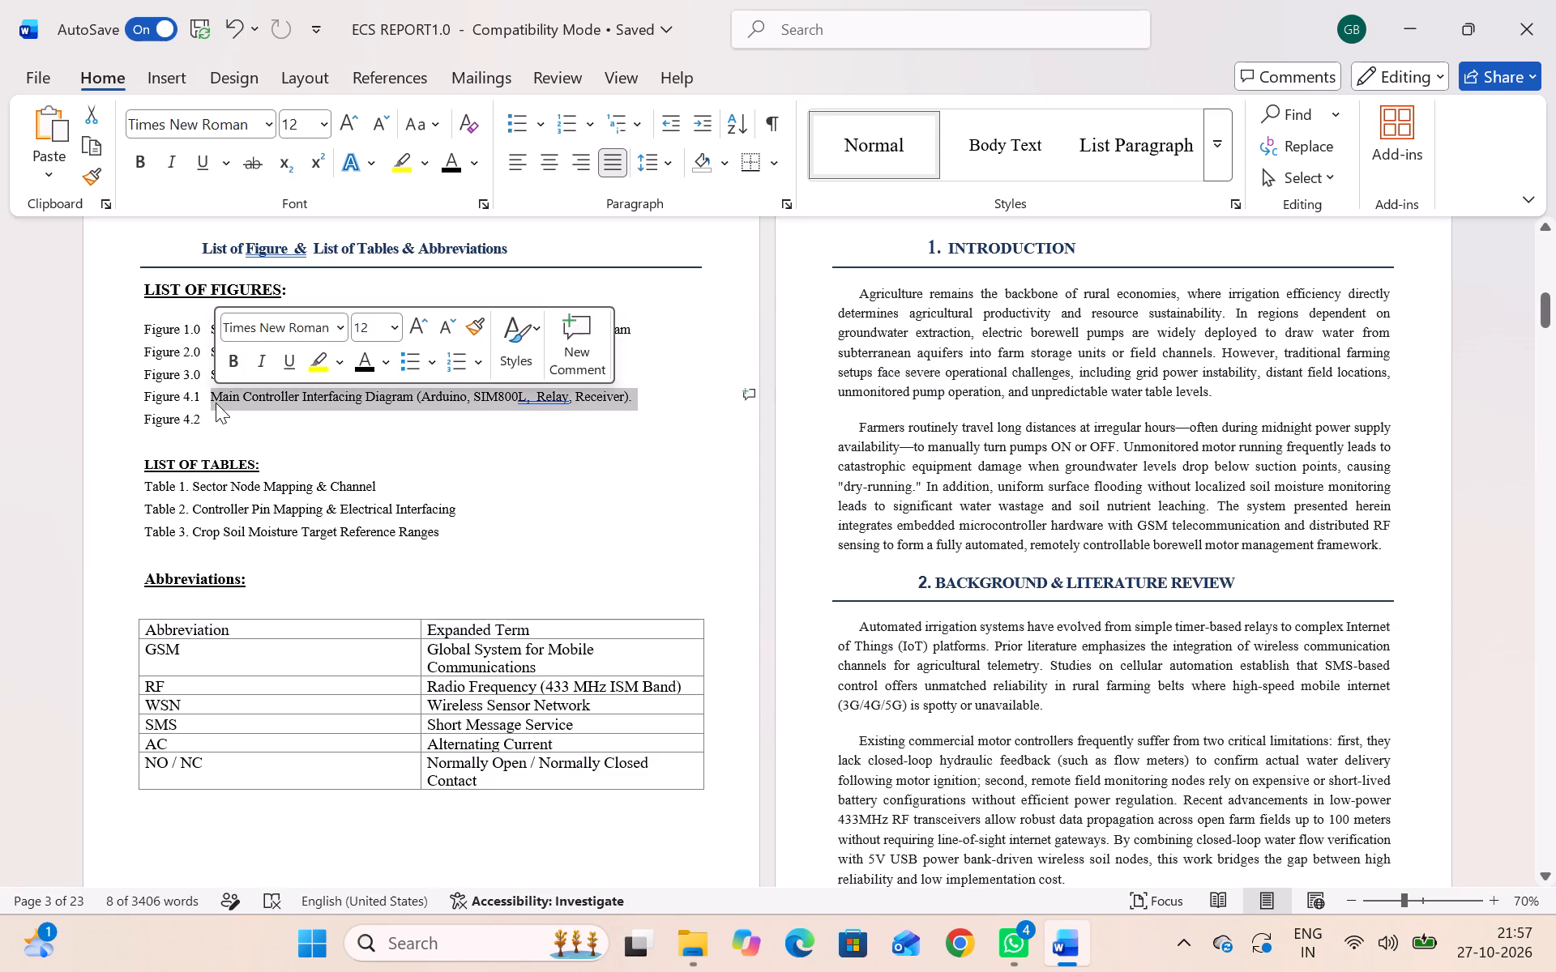
pyautogui.hotkey('alt', 'Down')
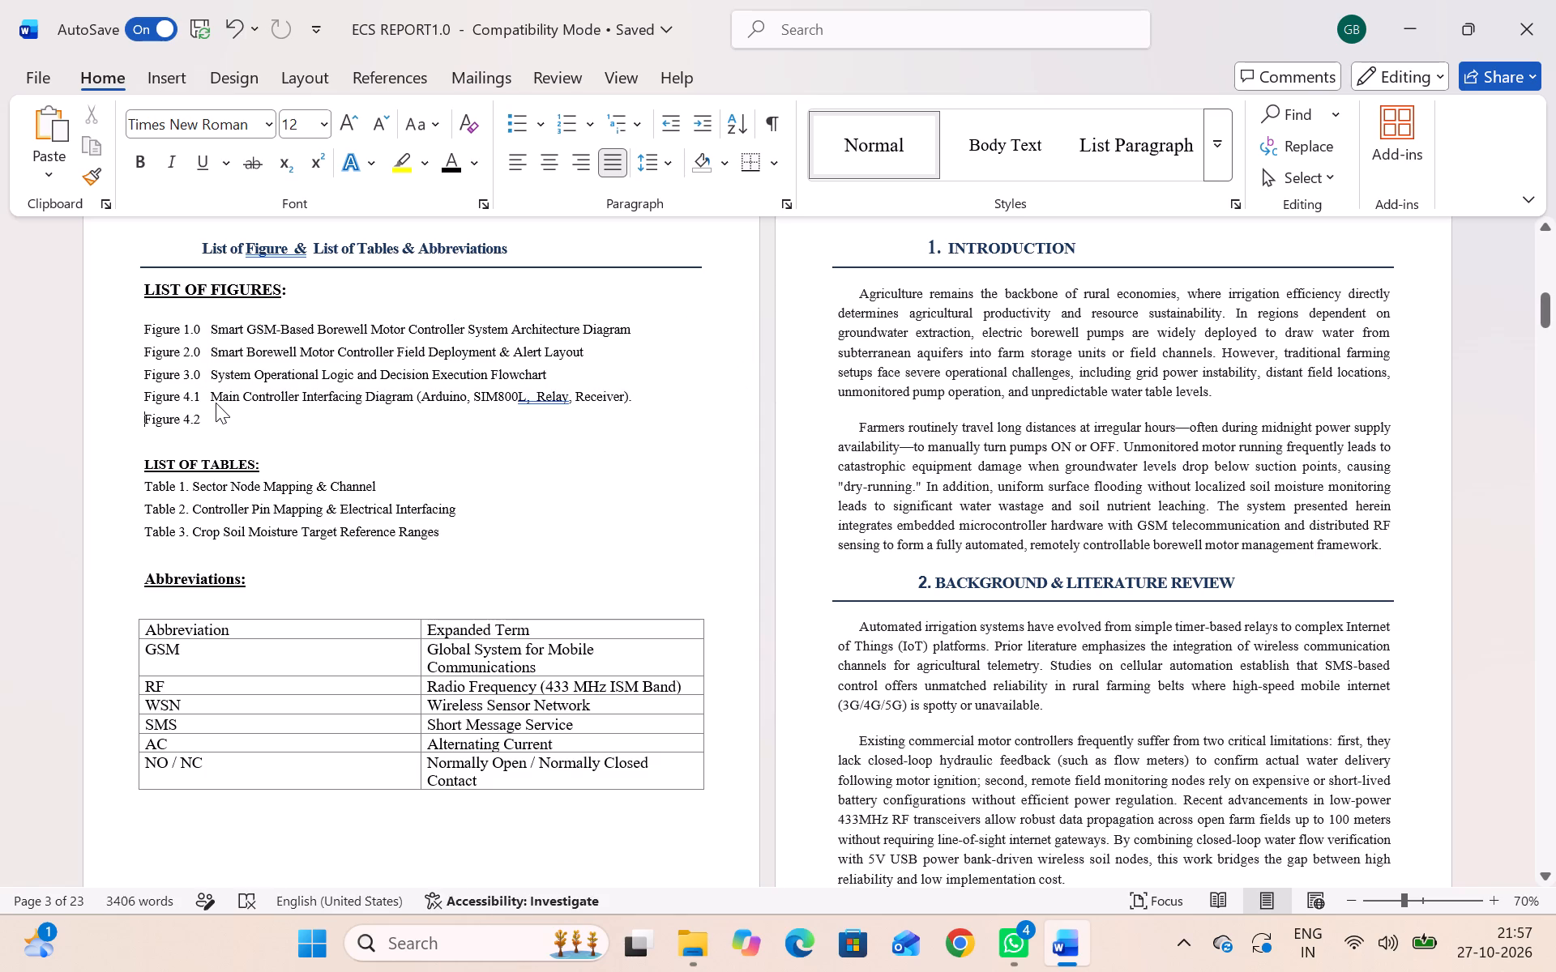
pyautogui.hotkey('ctrl', 'z')
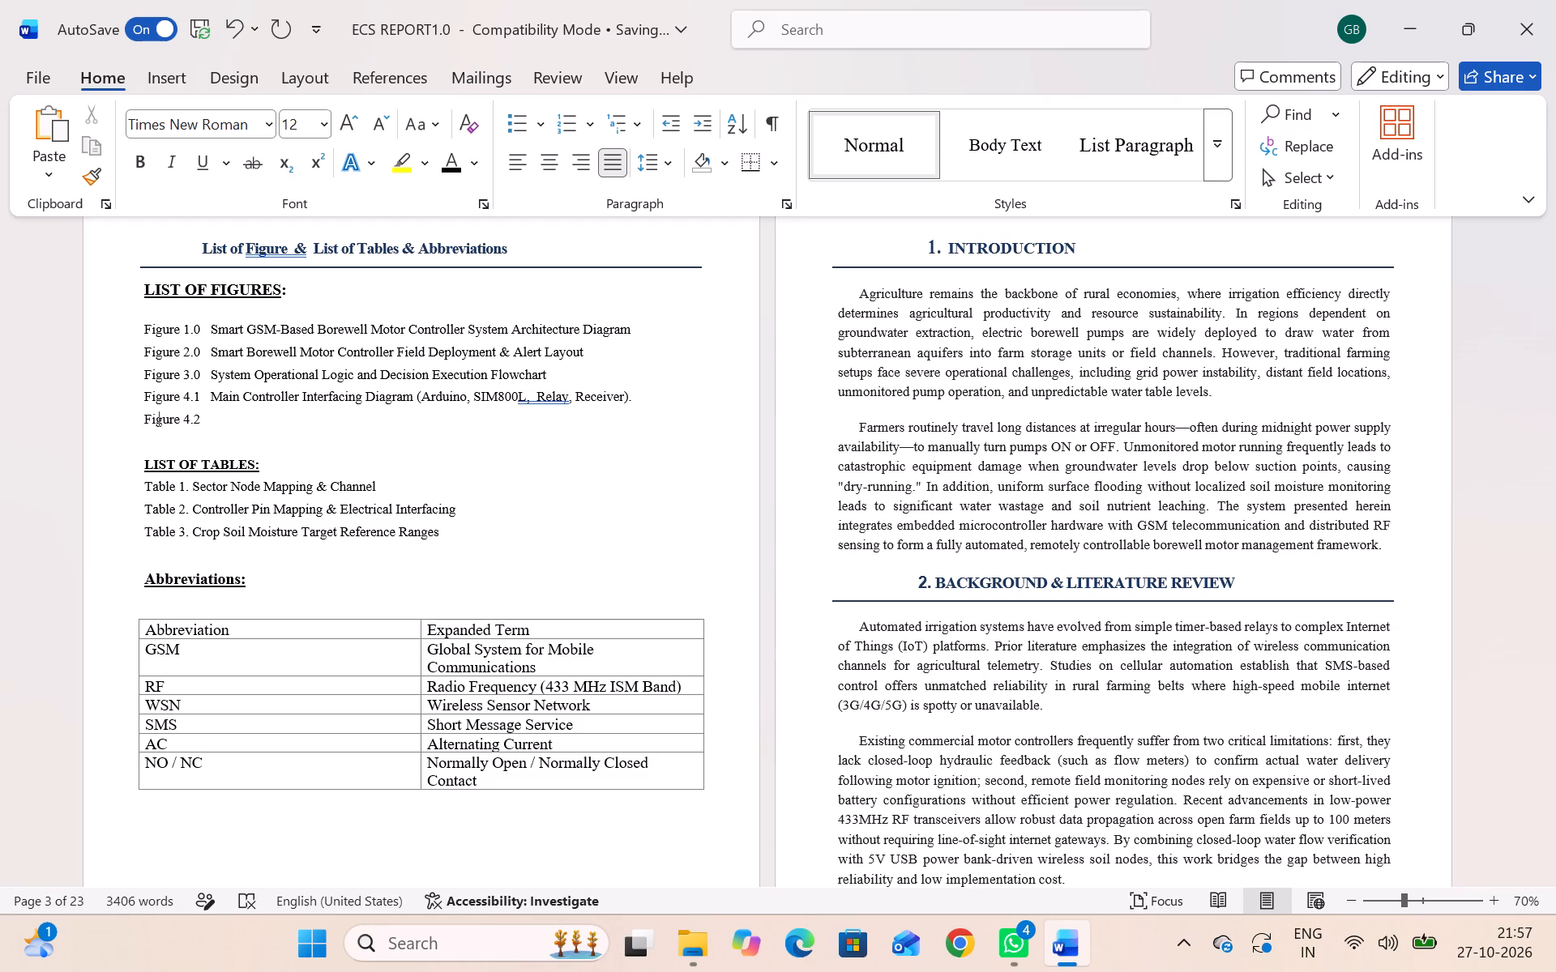
pyautogui.moveTo(213, 400); pyautogui.dragTo(259, 396)
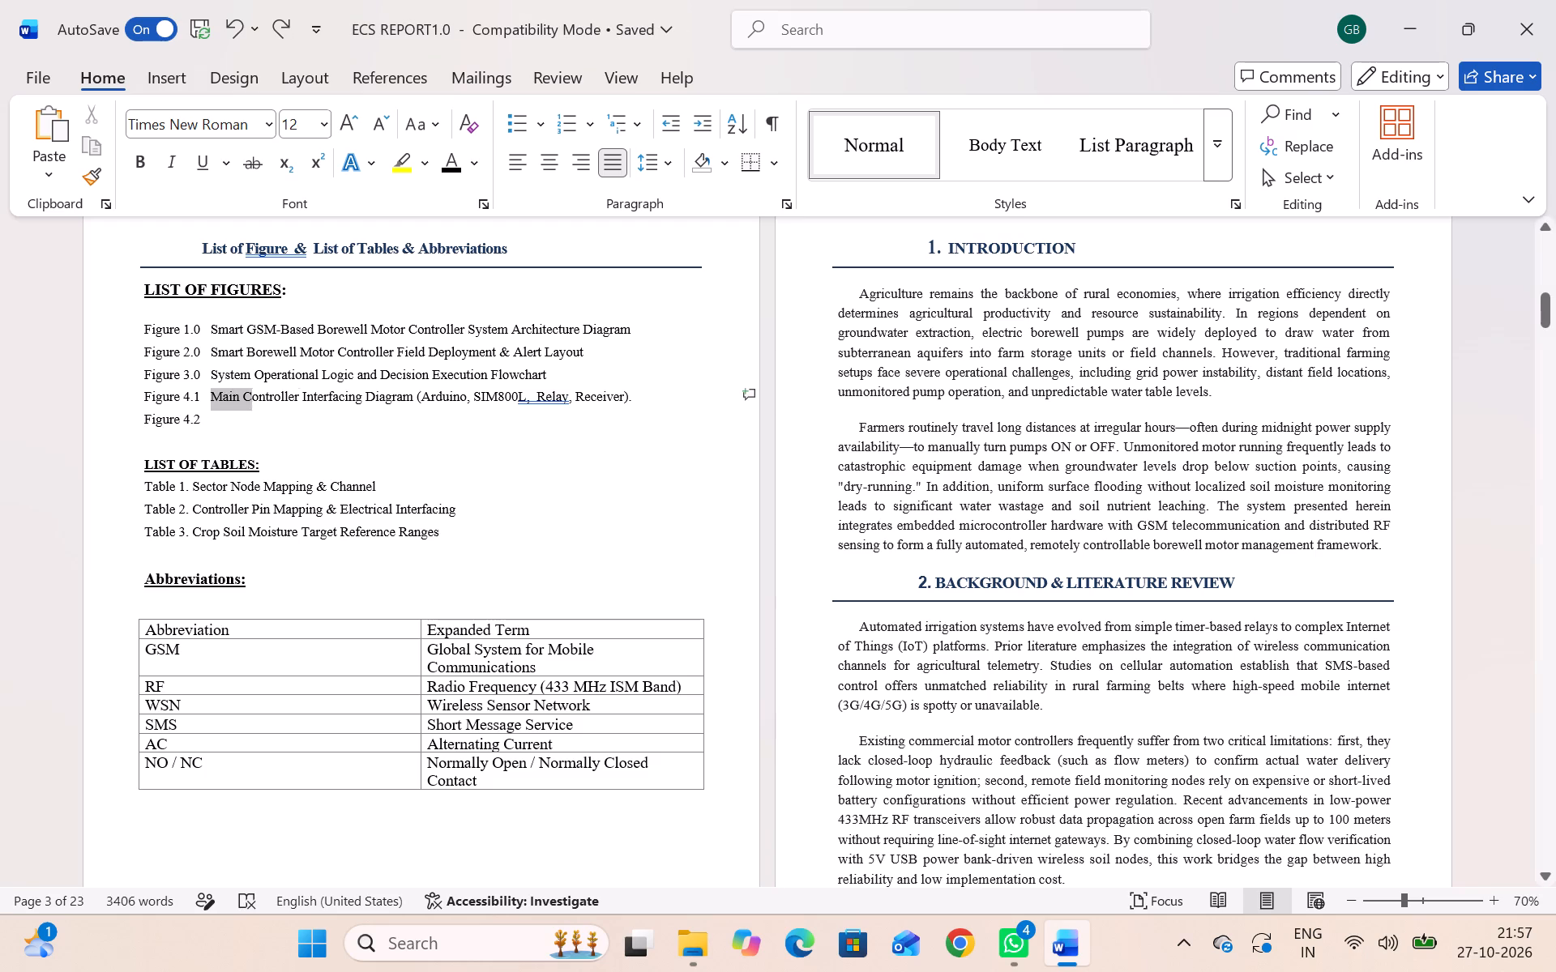
pyautogui.moveTo(259, 396); pyautogui.dragTo(633, 399)
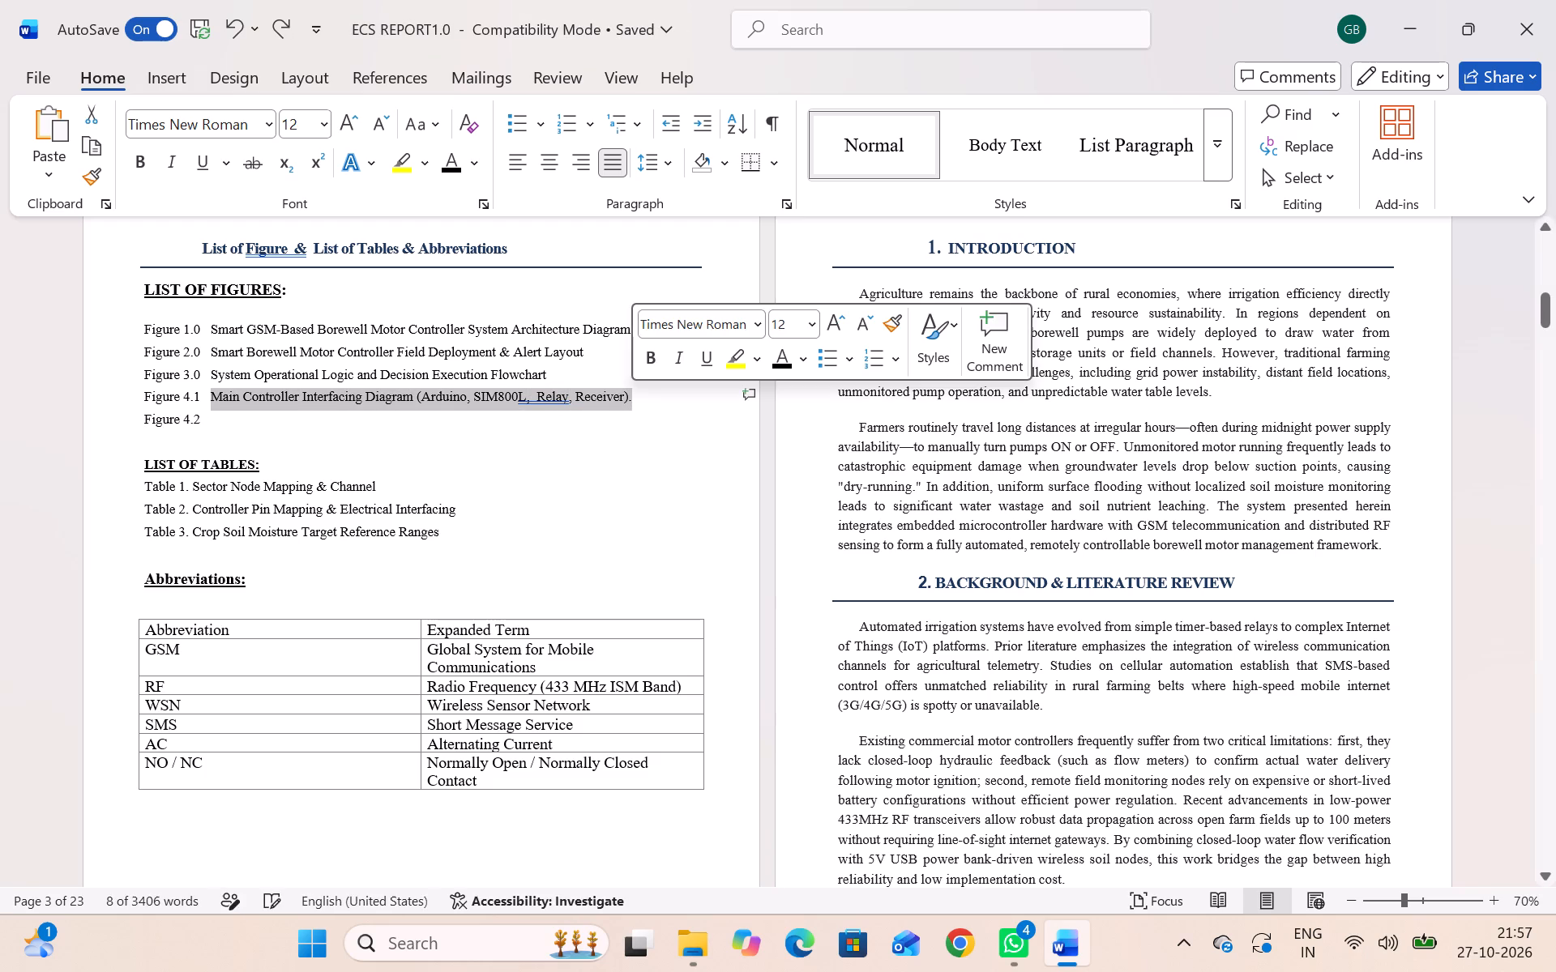
pyautogui.hotkey('ctrl', 'c')
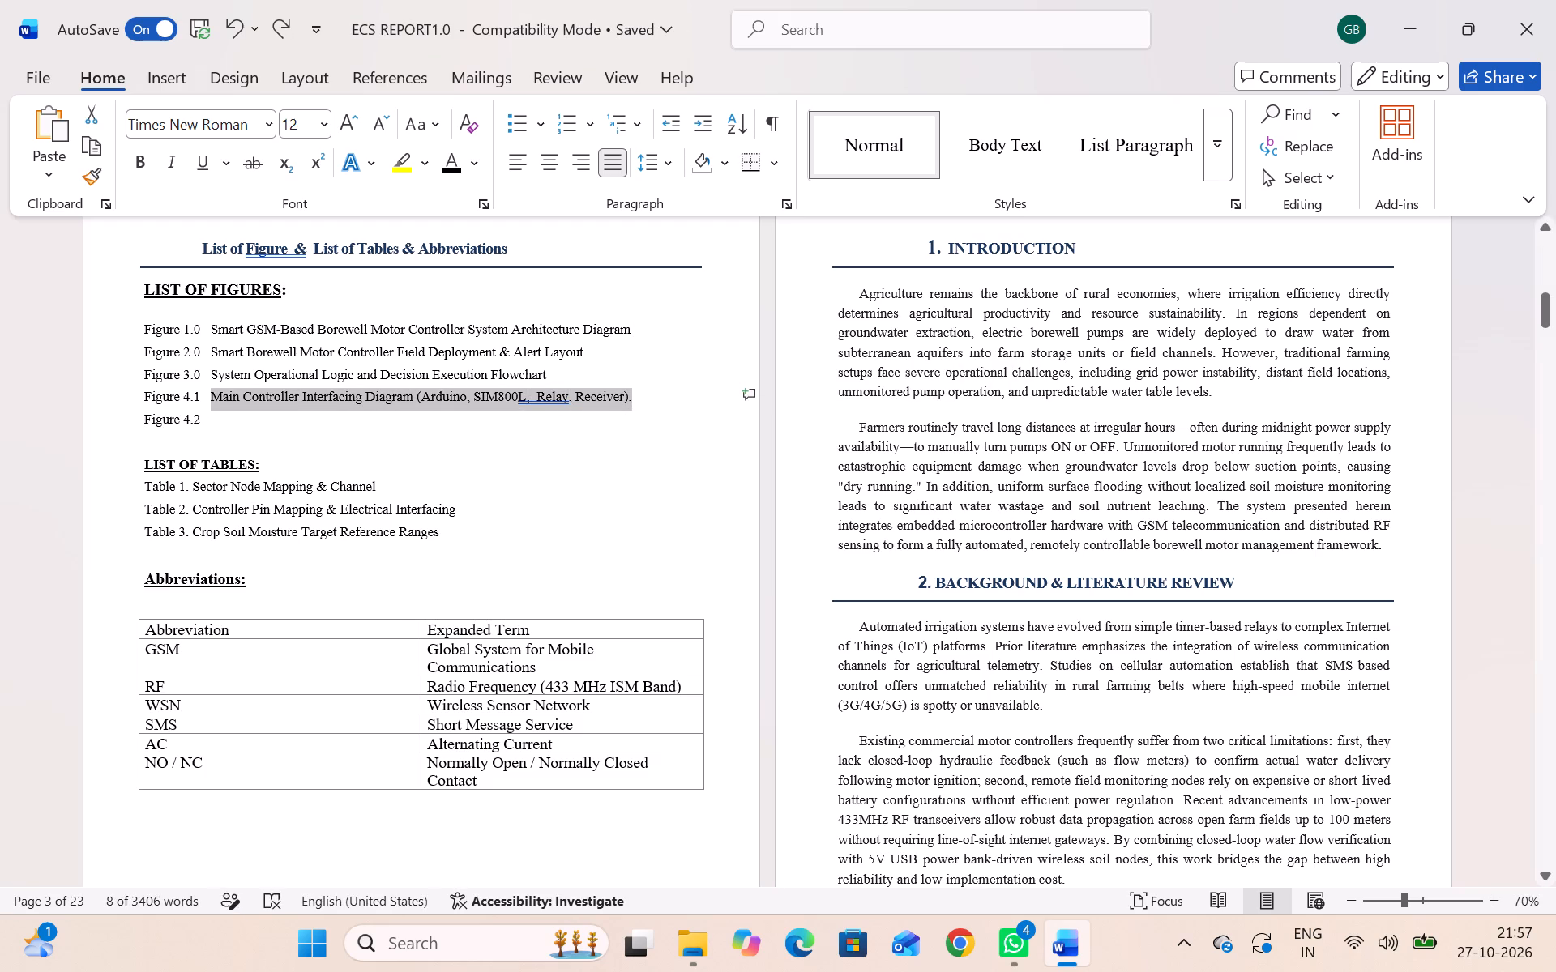
pyautogui.click(596, 421)
pyautogui.hotkey('ctrl', 'v')
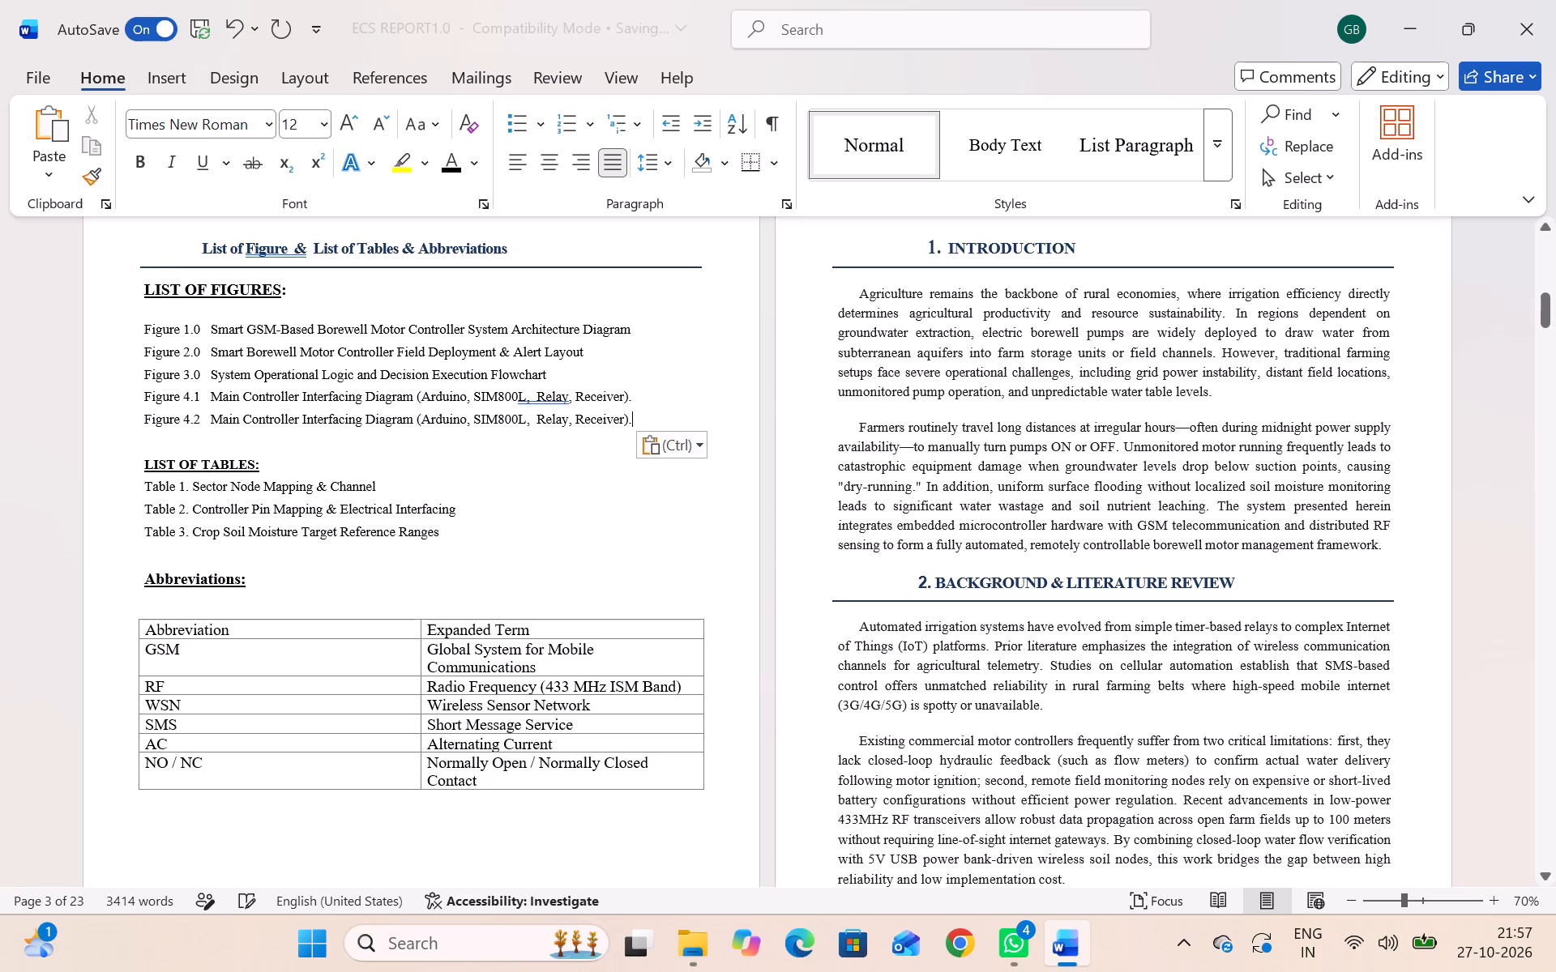
# Delete the words "Main Controller" from the start of the Figure 4.1 description under LIST OF FIGURES.
pyautogui.click(297, 394)
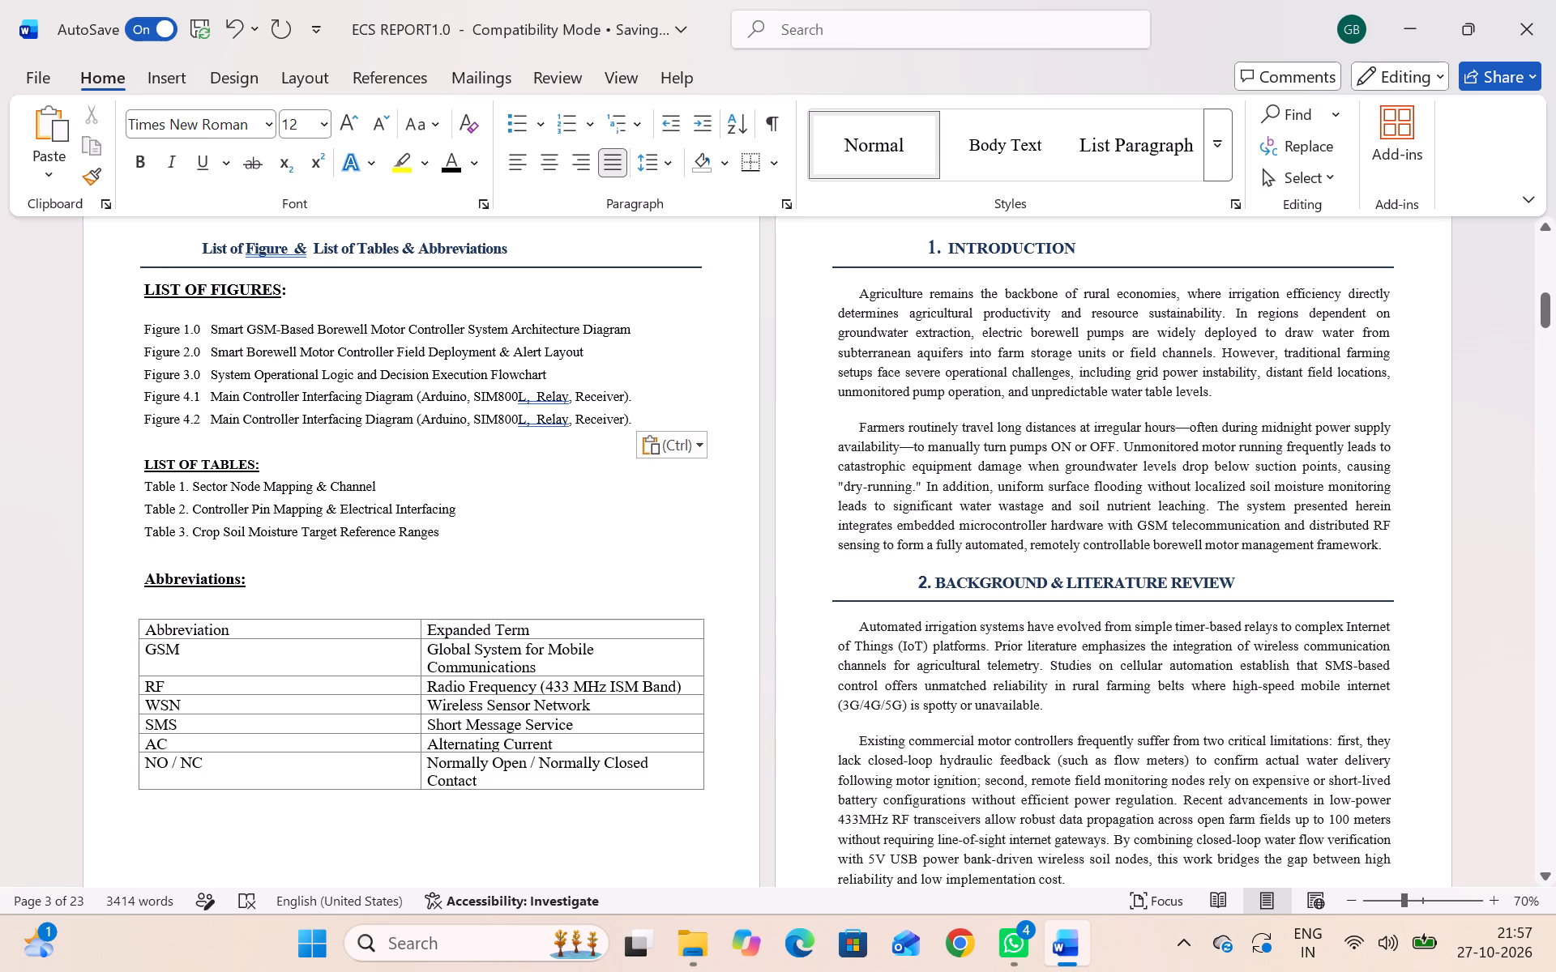
pyautogui.click(297, 403)
pyautogui.press('BackSpace')
pyautogui.press('BackSpace')
pyautogui.press('BackSpace')
pyautogui.press('BackSpace')
pyautogui.press('BackSpace')
pyautogui.press('BackSpace')
pyautogui.press('BackSpace')
pyautogui.press('BackSpace')
pyautogui.press('BackSpace')
pyautogui.press('BackSpace')
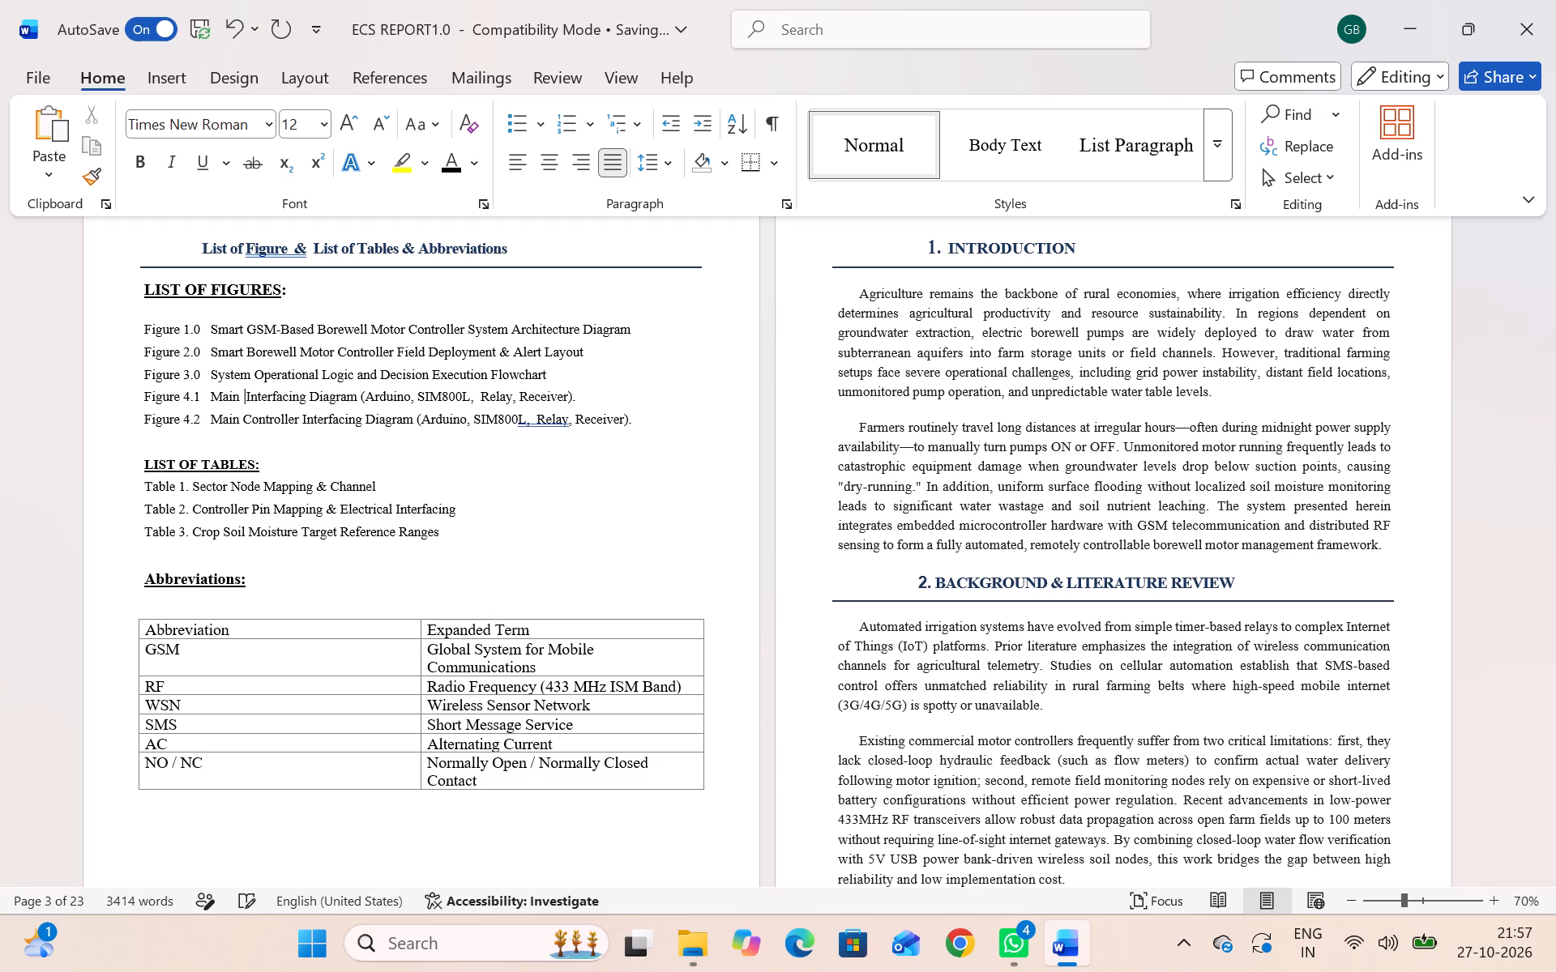
pyautogui.press('BackSpace')
pyautogui.press('BackSpace')
pyautogui.press('BackSpace')
pyautogui.press('BackSpace')
pyautogui.press('BackSpace')
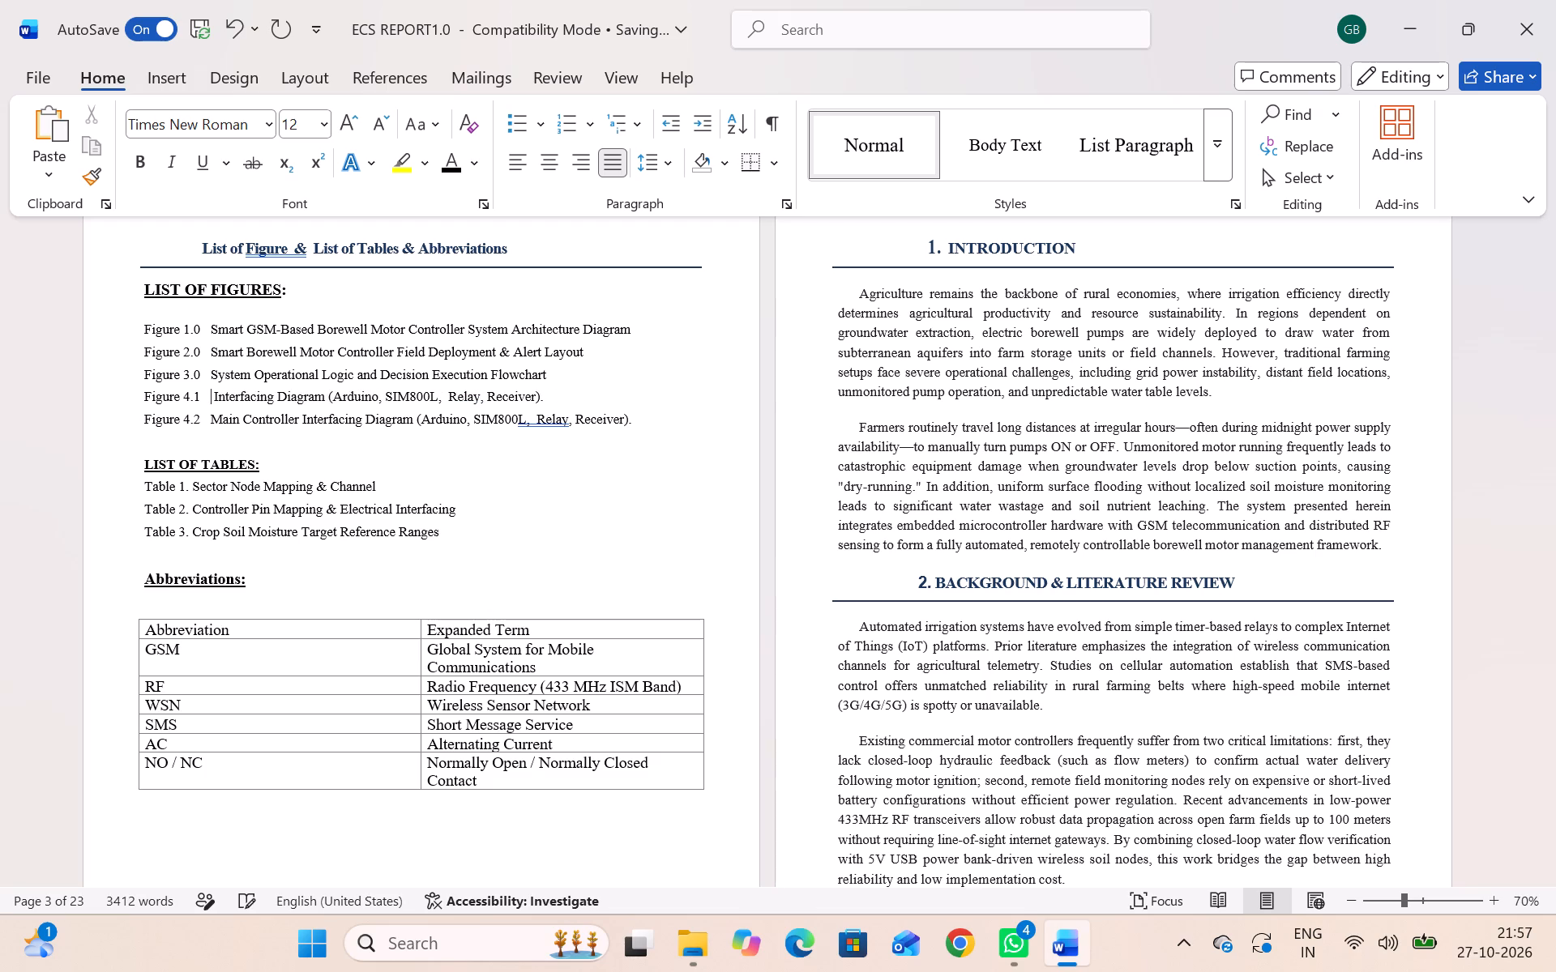
# Insert "Transmitter" at the start of the Figure 4.1 description under LIST OF FIGURES.
pyautogui.write('ransmitter')
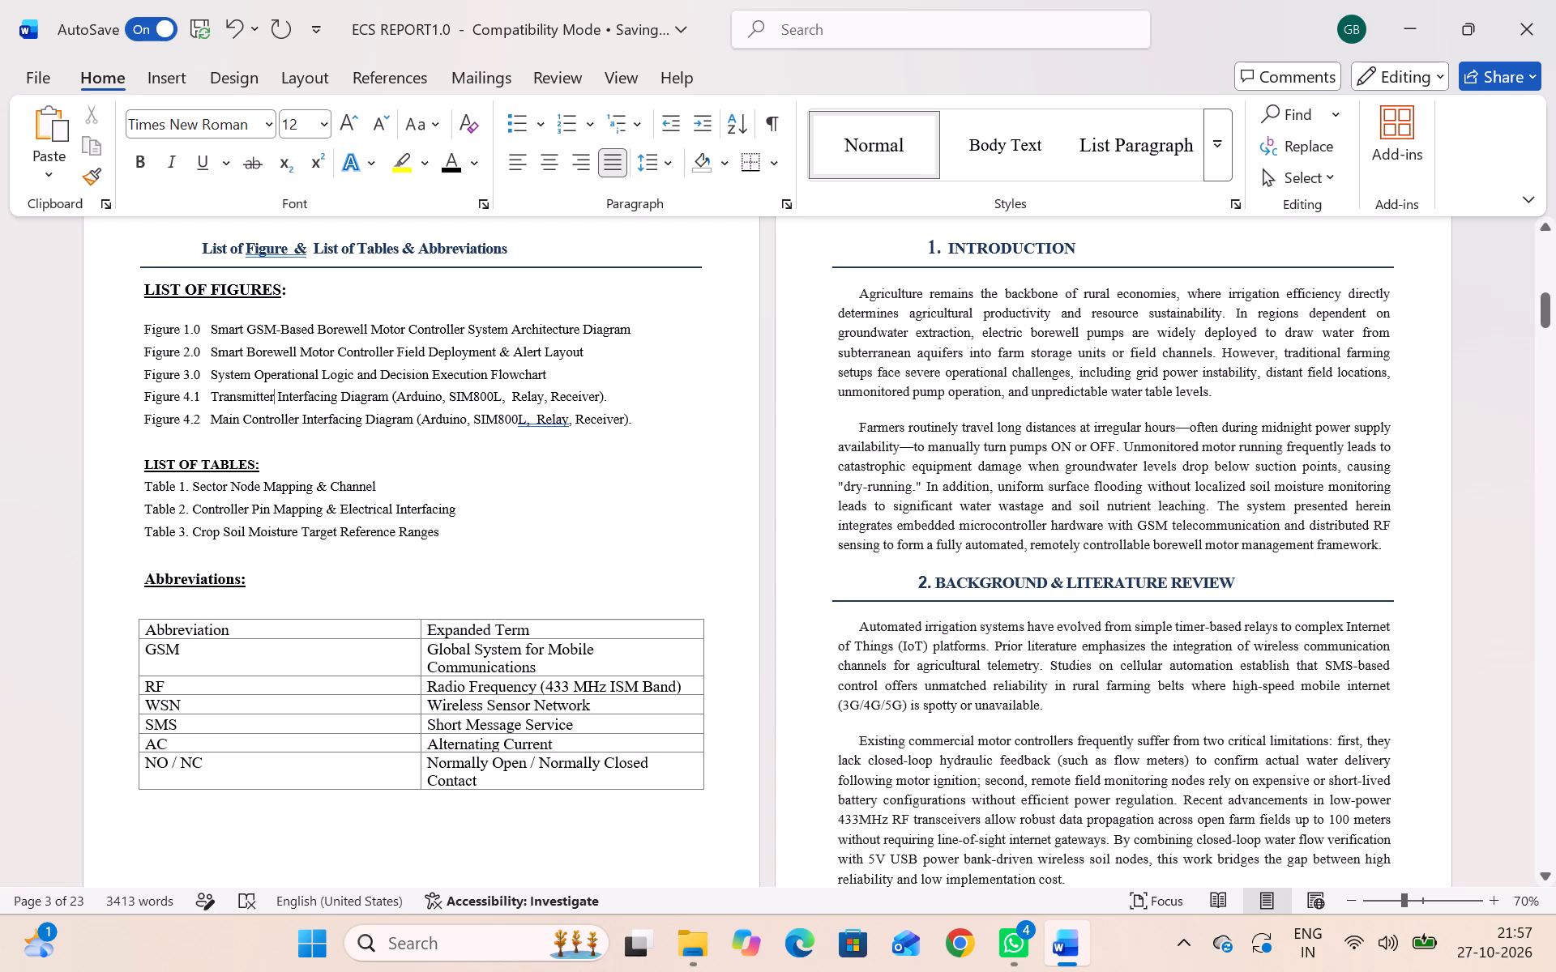
# Add "Uno" after "Arduino" in the Figure 4.2 description.
pyautogui.click(468, 421)
pyautogui.press('Left')
pyautogui.press('space')
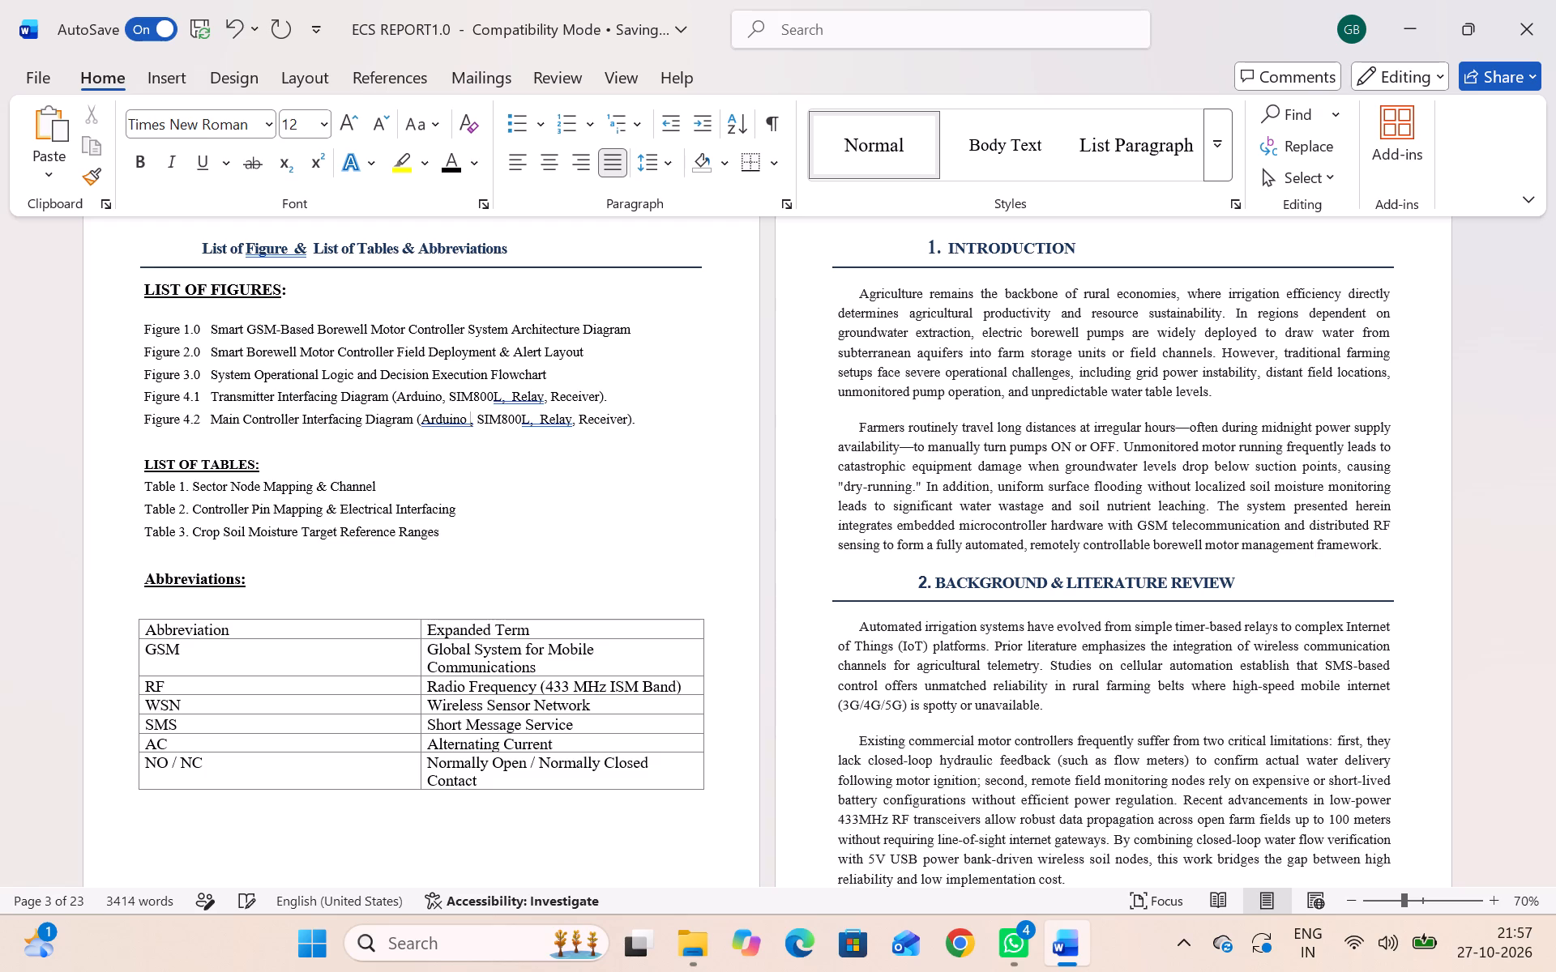
pyautogui.write('no')
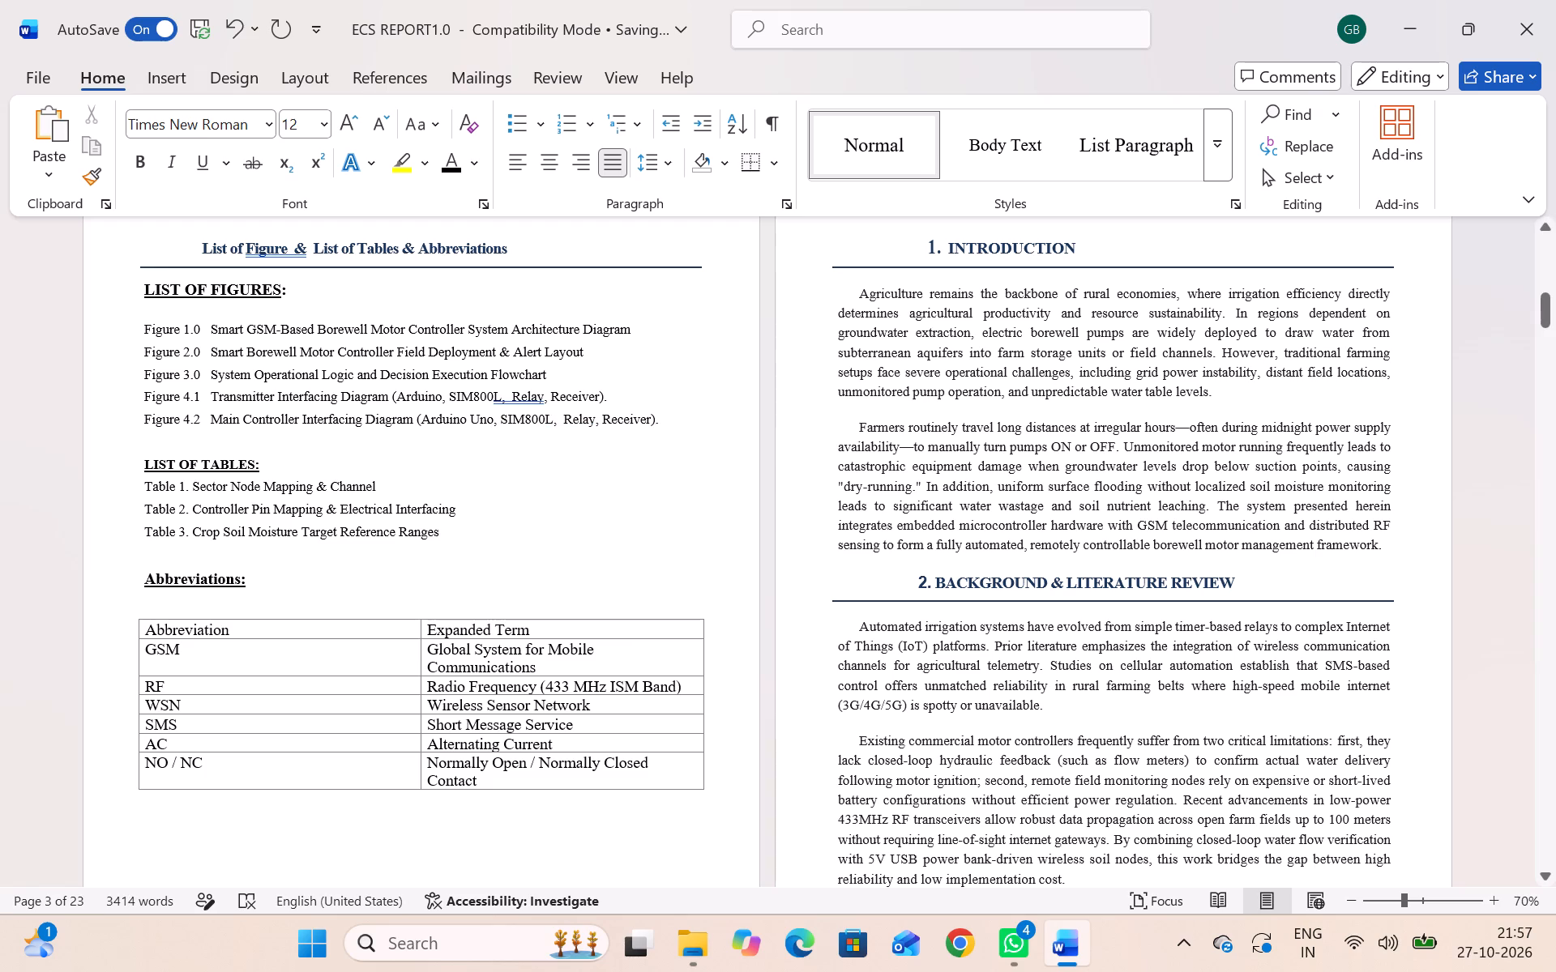
# Add "Nano" after "Arduino" in the Figure 4.1 description.
pyautogui.click(438, 395)
pyautogui.press('Right')
pyautogui.press('space')
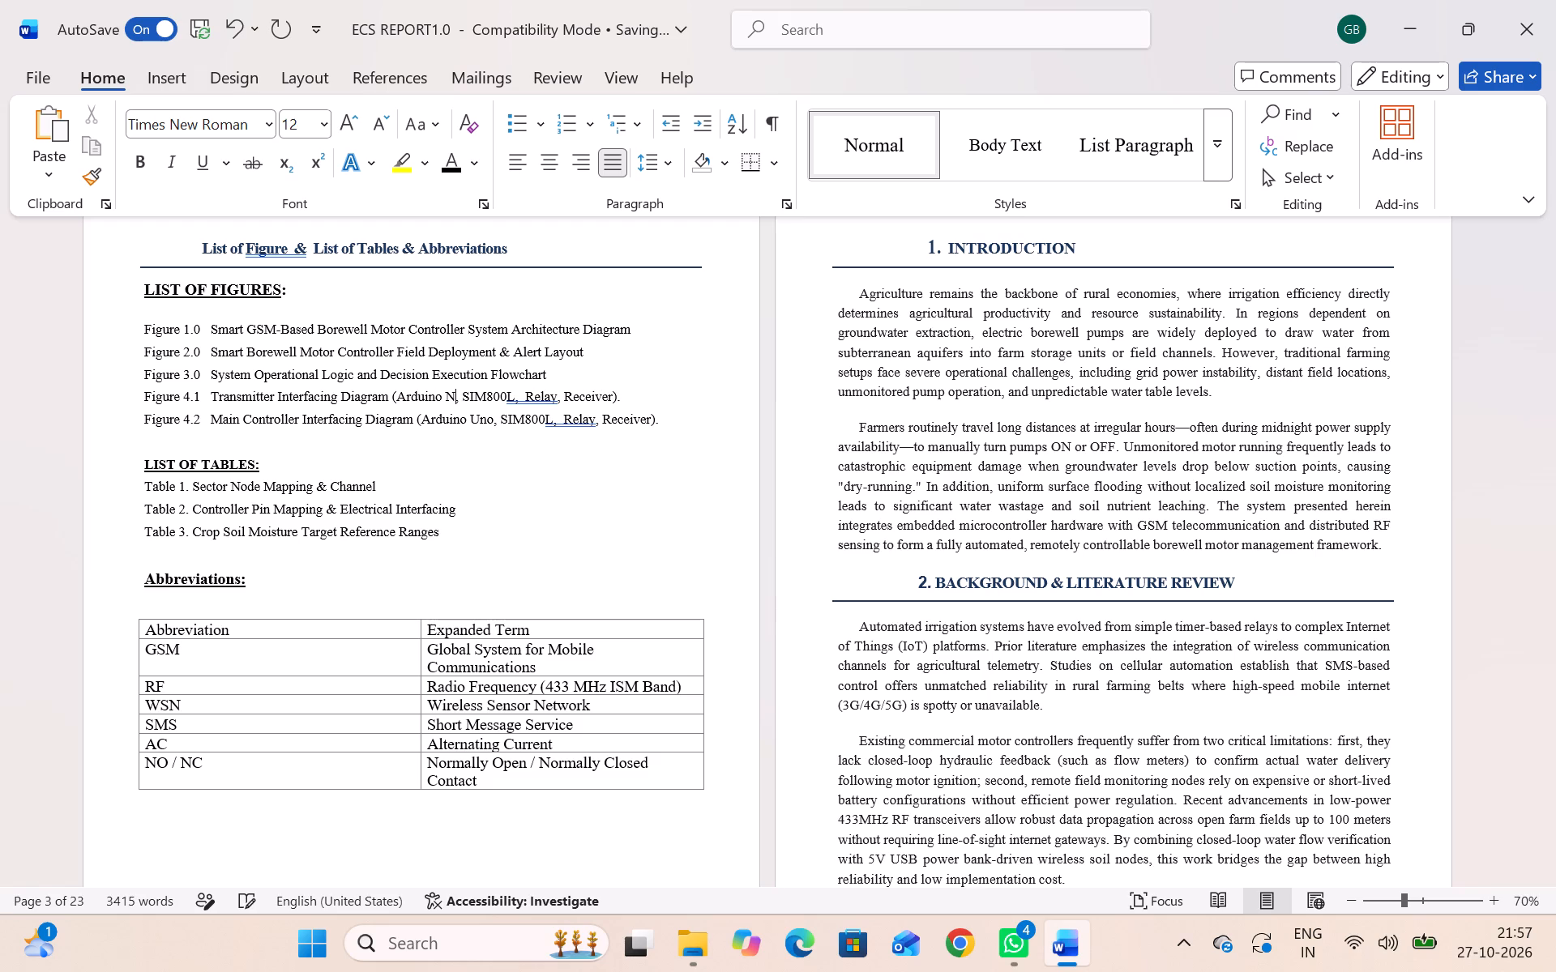
pyautogui.write('ano')
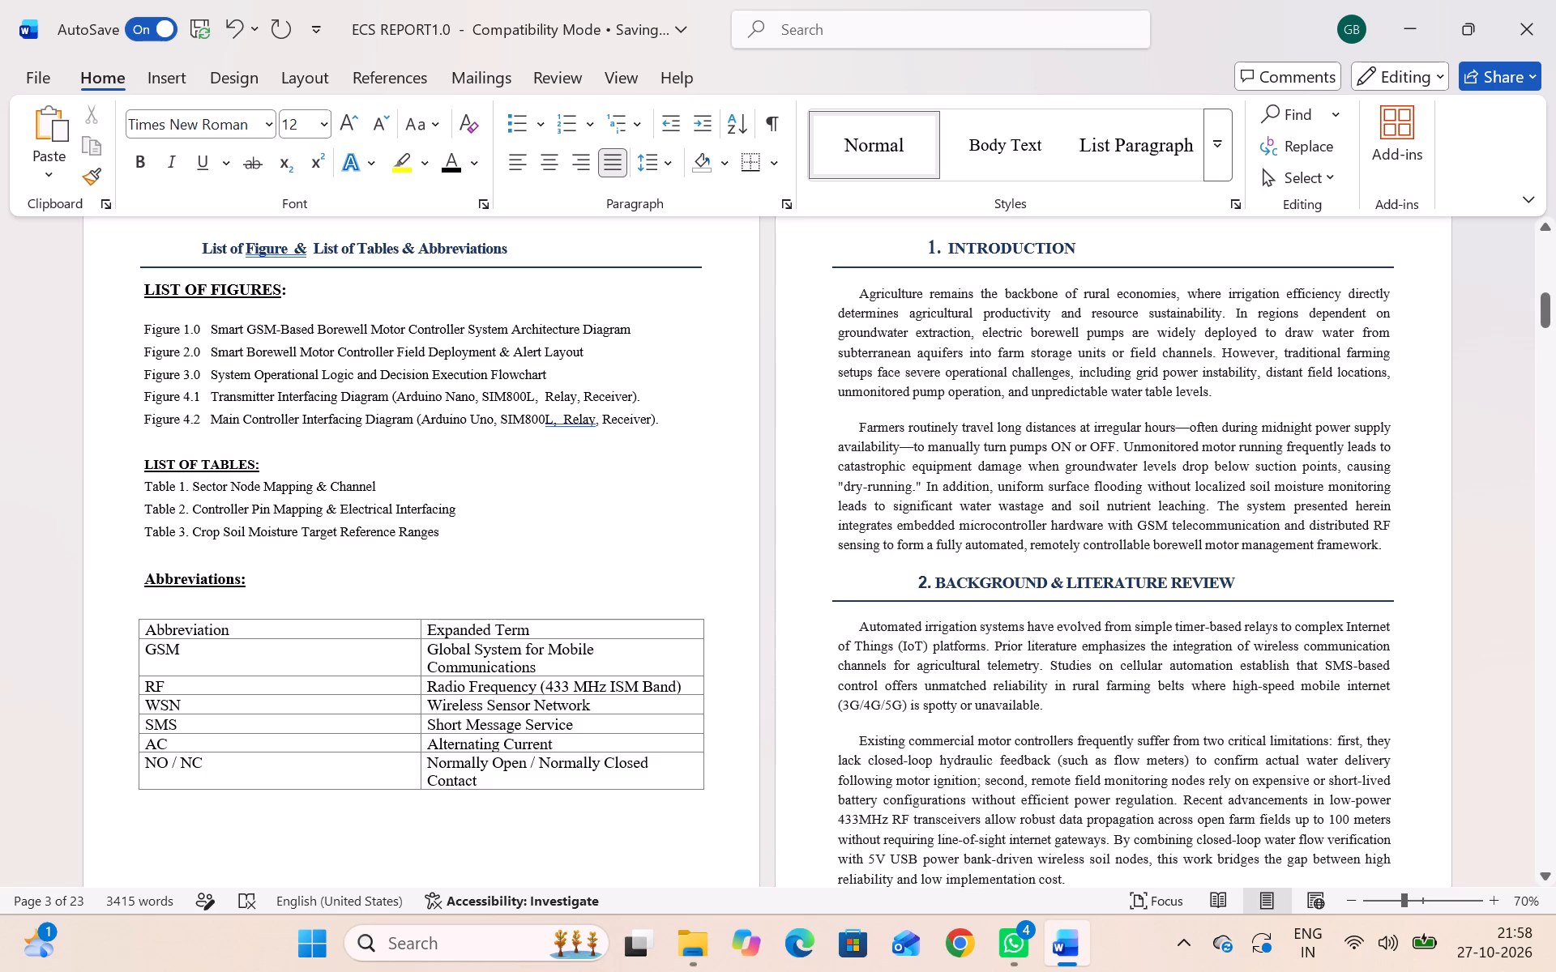
# Replace "SIM800L, Relay, Receiver" in the Figure 4.1 description with "Transmitter,", leaving no space before the comma.
pyautogui.moveTo(481, 394); pyautogui.dragTo(515, 393)
pyautogui.moveTo(515, 393); pyautogui.dragTo(622, 399)
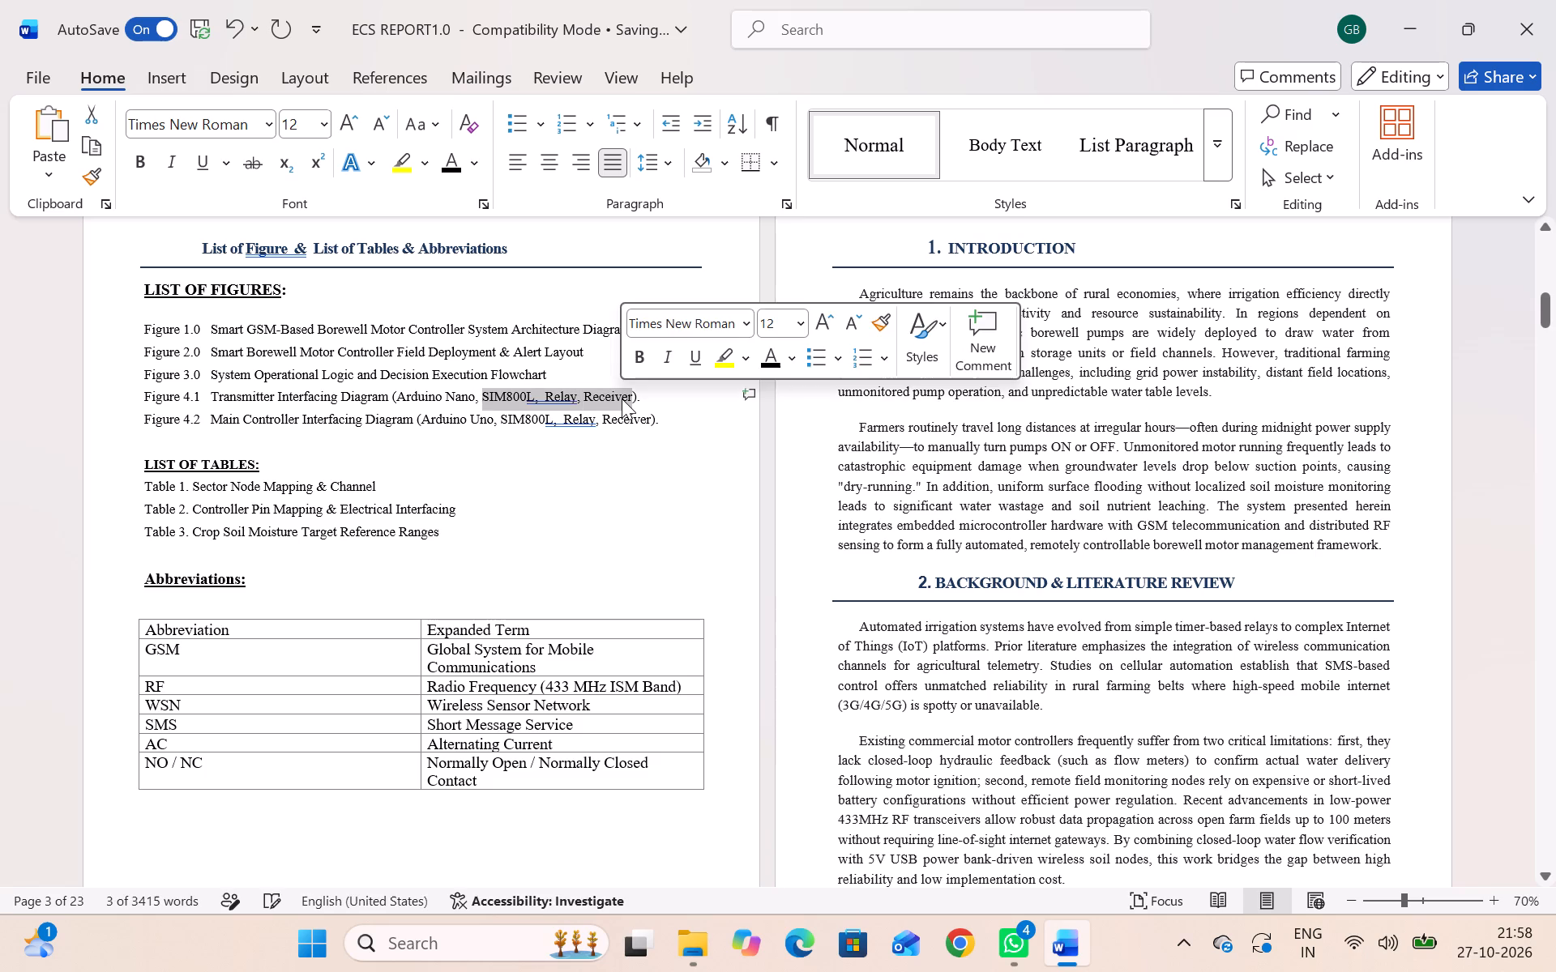
pyautogui.press('BackSpace')
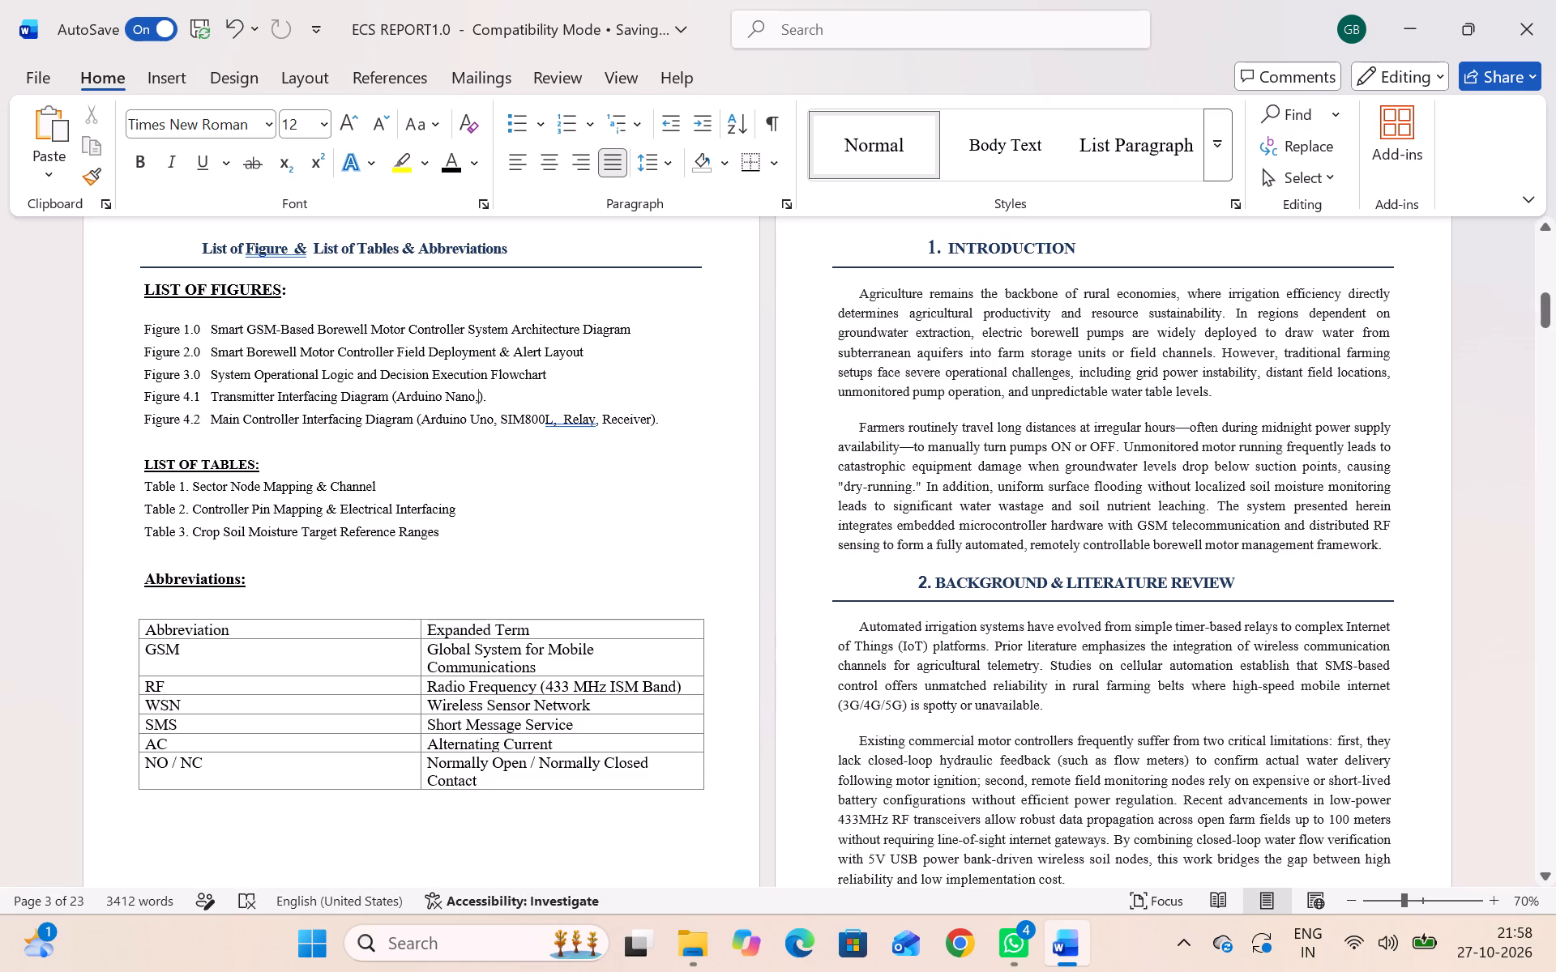
pyautogui.press('space')
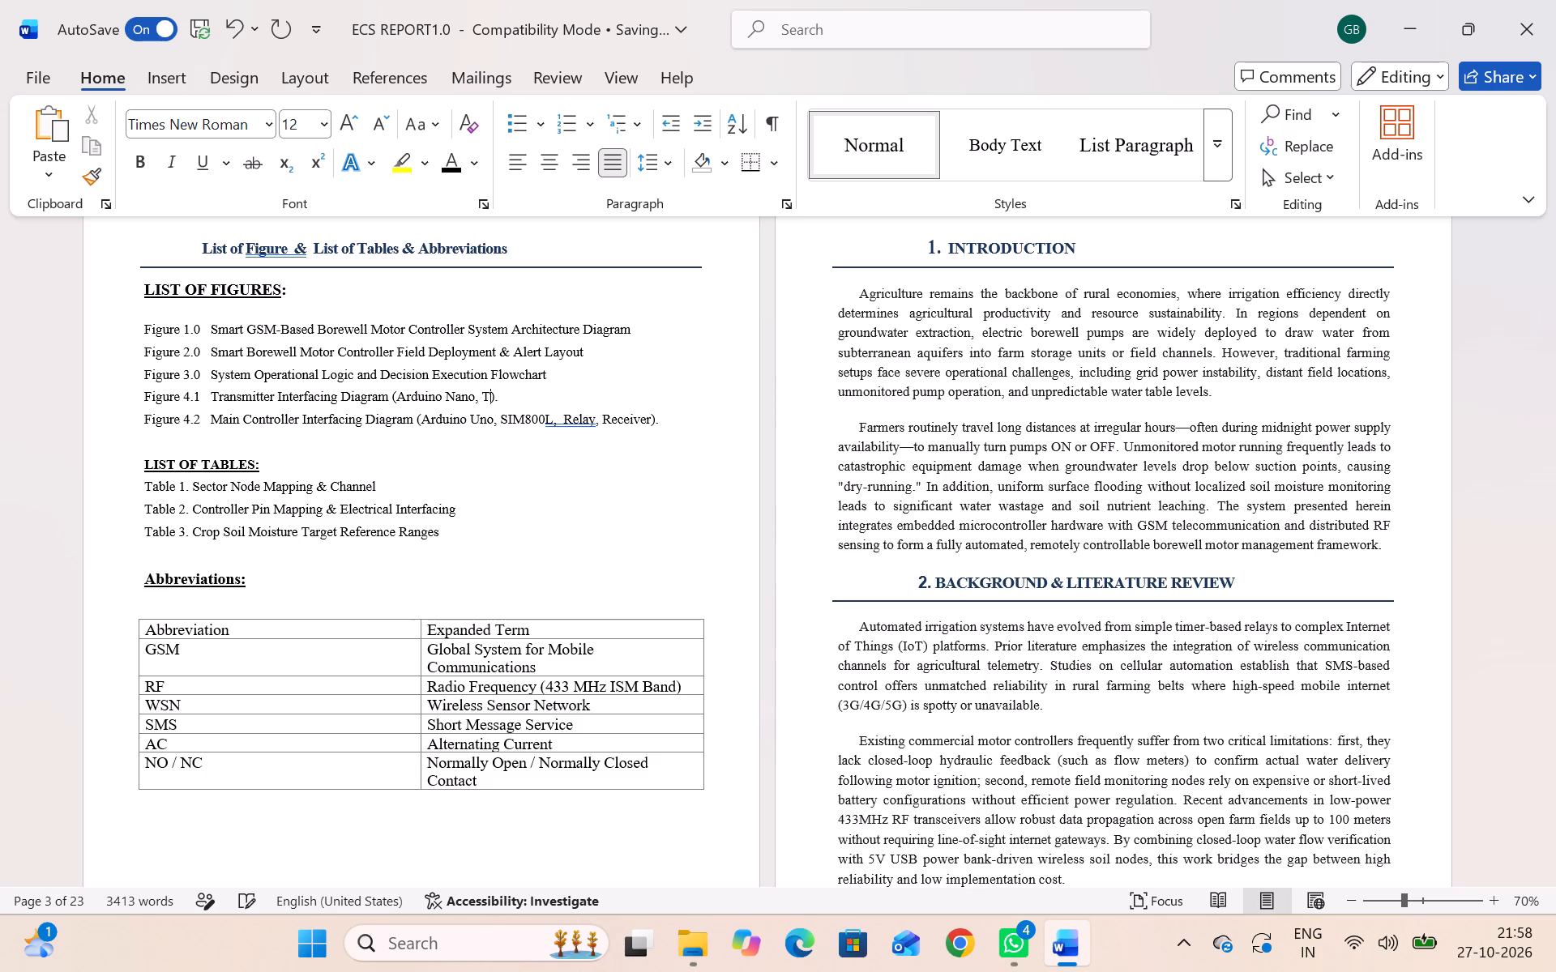
pyautogui.write('ransmitter')
pyautogui.press('space')
pyautogui.write(',')
pyautogui.press('space')
pyautogui.press('Left')
pyautogui.press('Left')
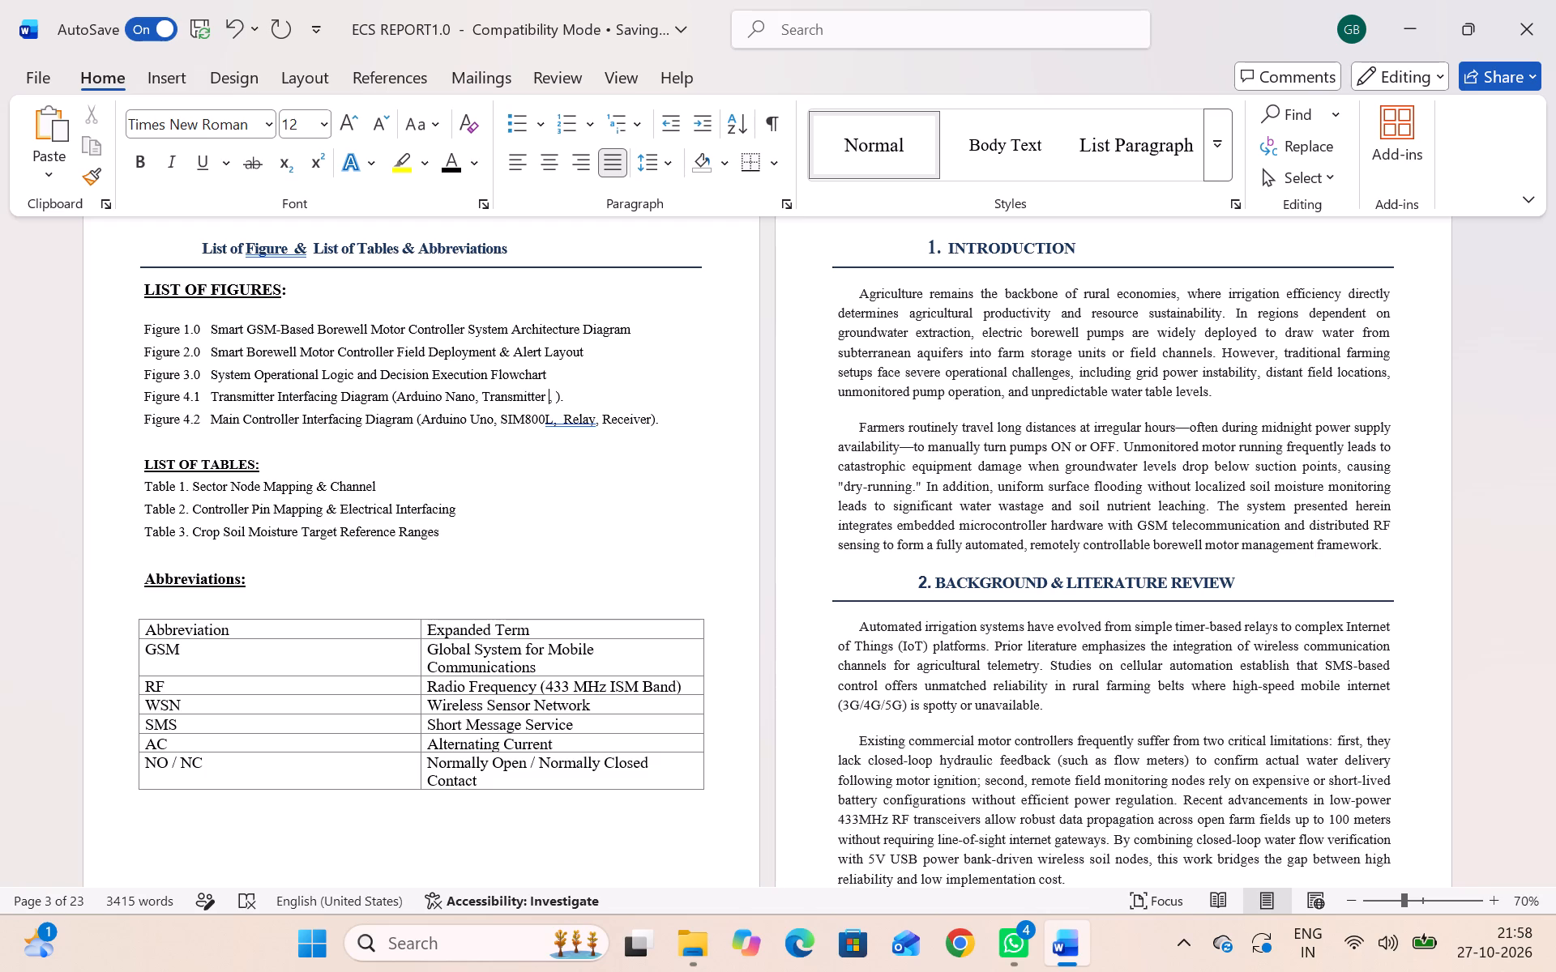
pyautogui.press('BackSpace')
pyautogui.press('Right')
pyautogui.press('space')
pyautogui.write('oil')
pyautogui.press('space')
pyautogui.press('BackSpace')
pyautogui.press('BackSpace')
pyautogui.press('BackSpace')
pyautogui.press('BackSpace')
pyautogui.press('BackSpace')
# Add "Capacitive Moisture sensor" after "Transmitter," inside the brackets of the Figure 4.1 description.
pyautogui.press('c')
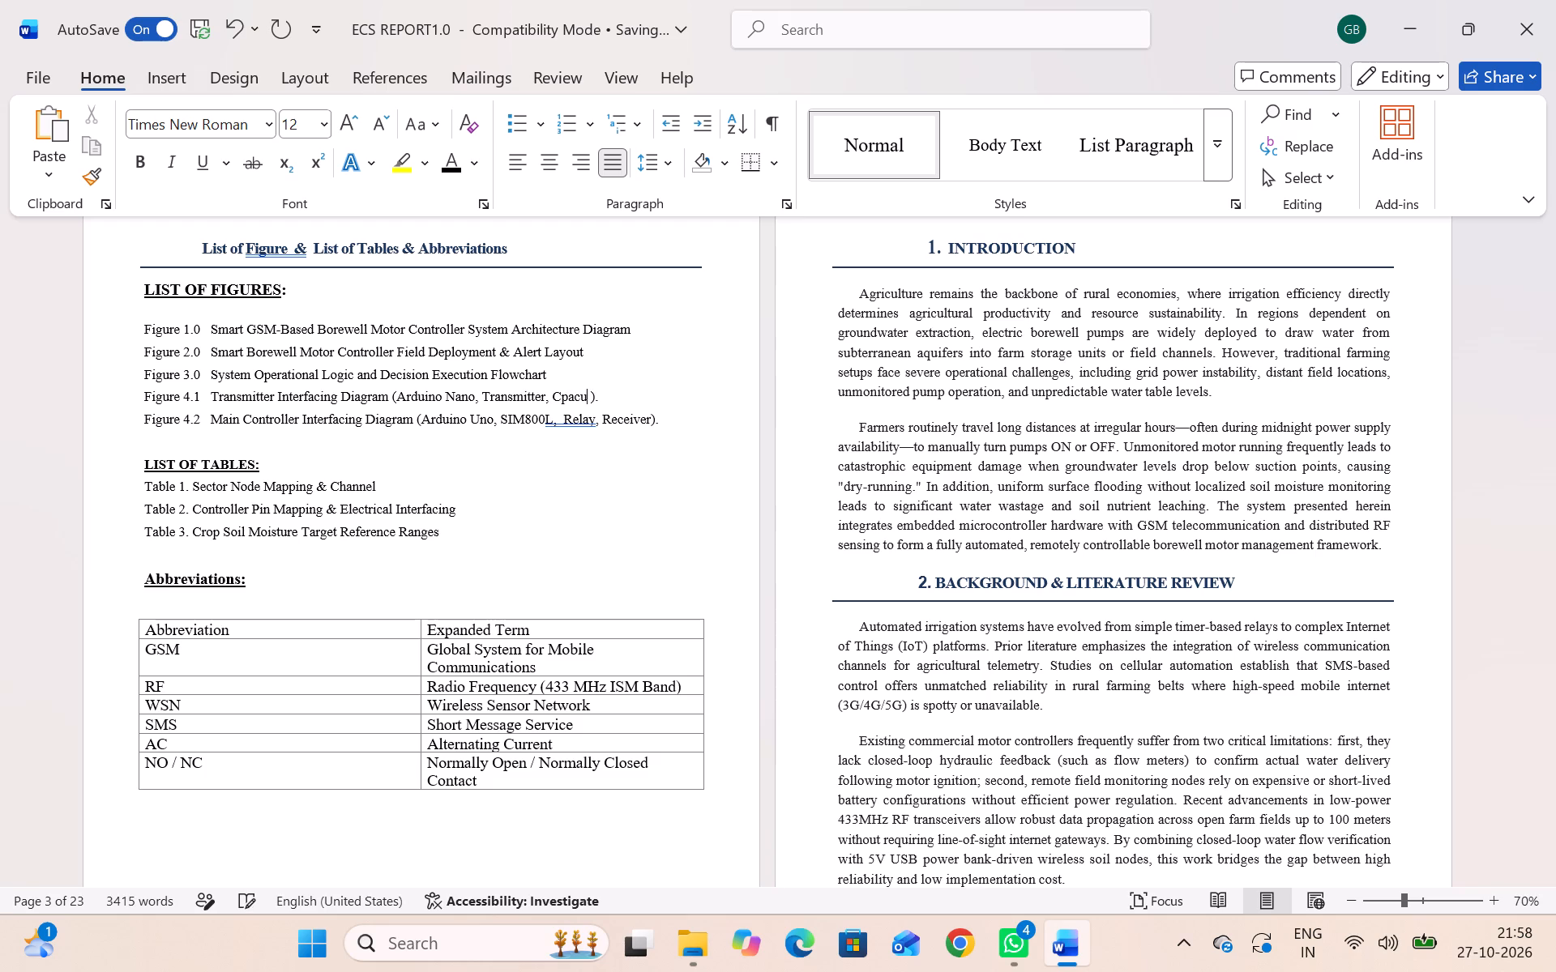
pyautogui.press('BackSpace')
pyautogui.write('itive')
pyautogui.press('space')
pyautogui.press('Left')
pyautogui.press('Left')
pyautogui.press('Left')
pyautogui.press('Left')
pyautogui.press('Left')
pyautogui.press('Left')
pyautogui.press('Left')
pyautogui.press('Left')
pyautogui.press('Left')
pyautogui.press('a')
pyautogui.press('Right')
pyautogui.press('Right')
pyautogui.press('Right')
pyautogui.press('Right')
pyautogui.press('Right')
pyautogui.press('Right')
pyautogui.press('Right')
pyautogui.press('Right')
pyautogui.press('Right')
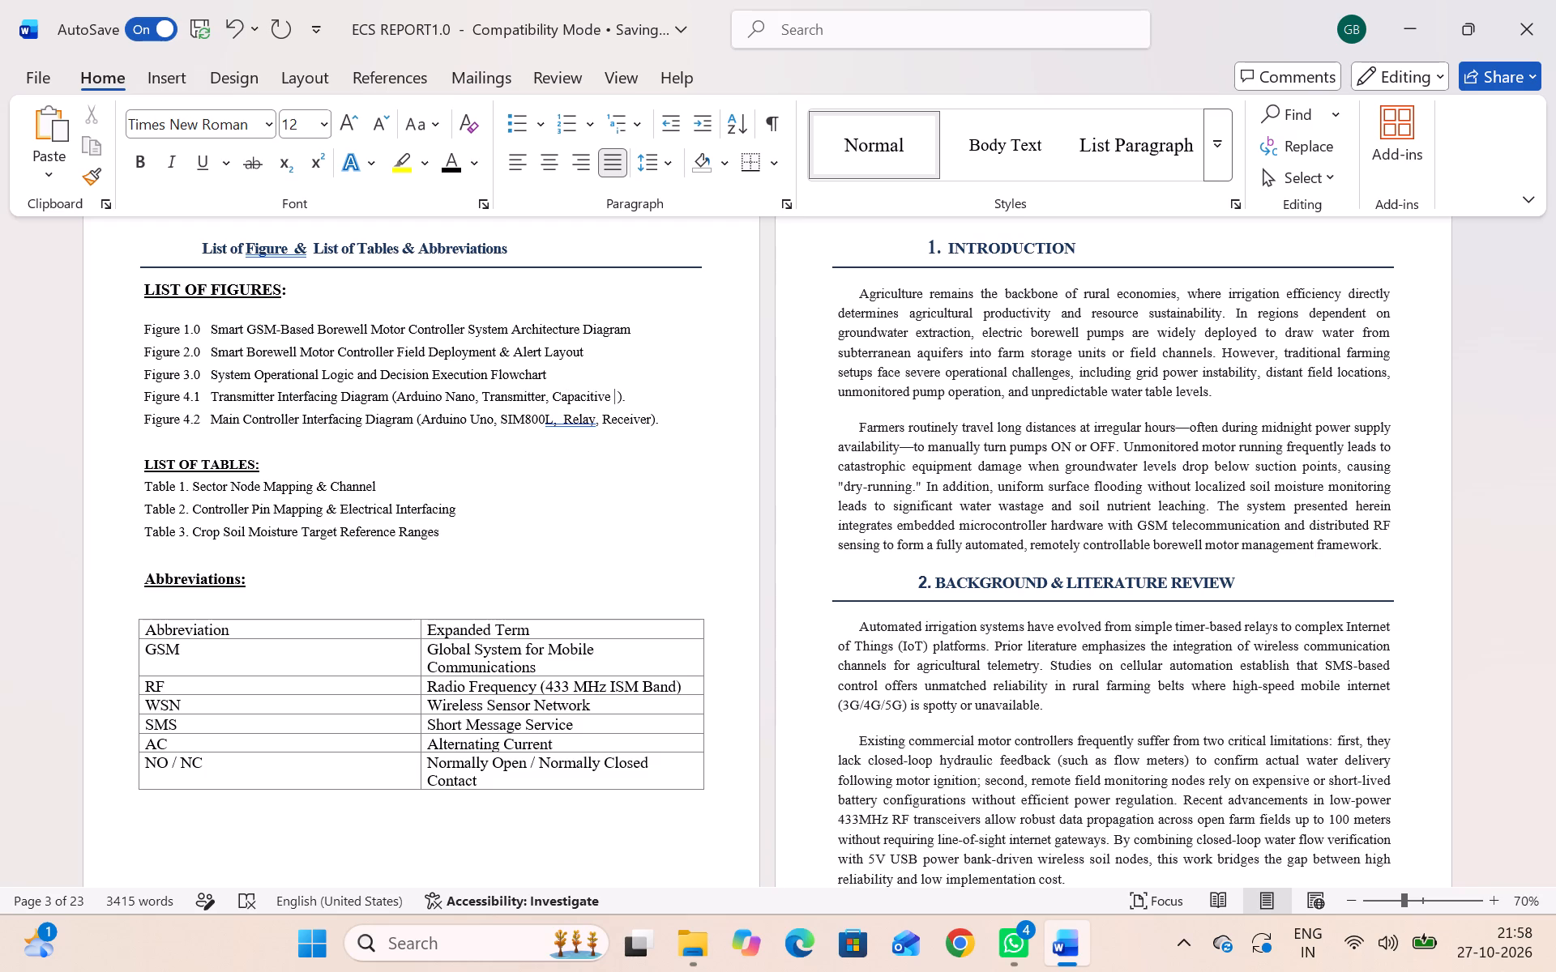
pyautogui.write('oisture')
pyautogui.press('space')
pyautogui.write('senso')
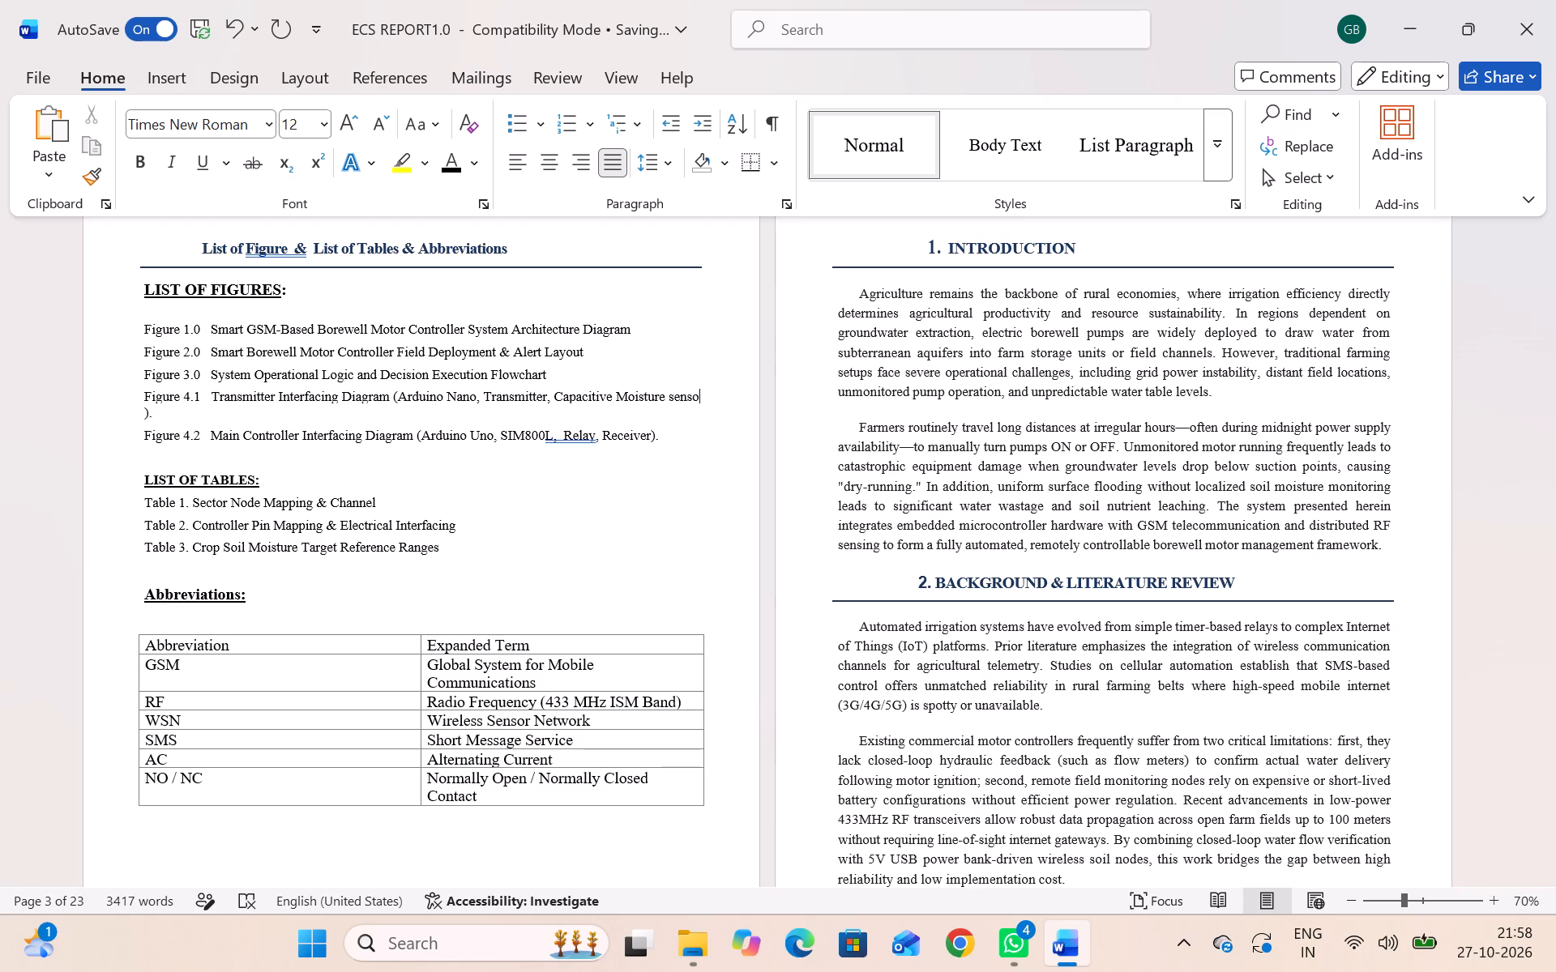
pyautogui.press('r')
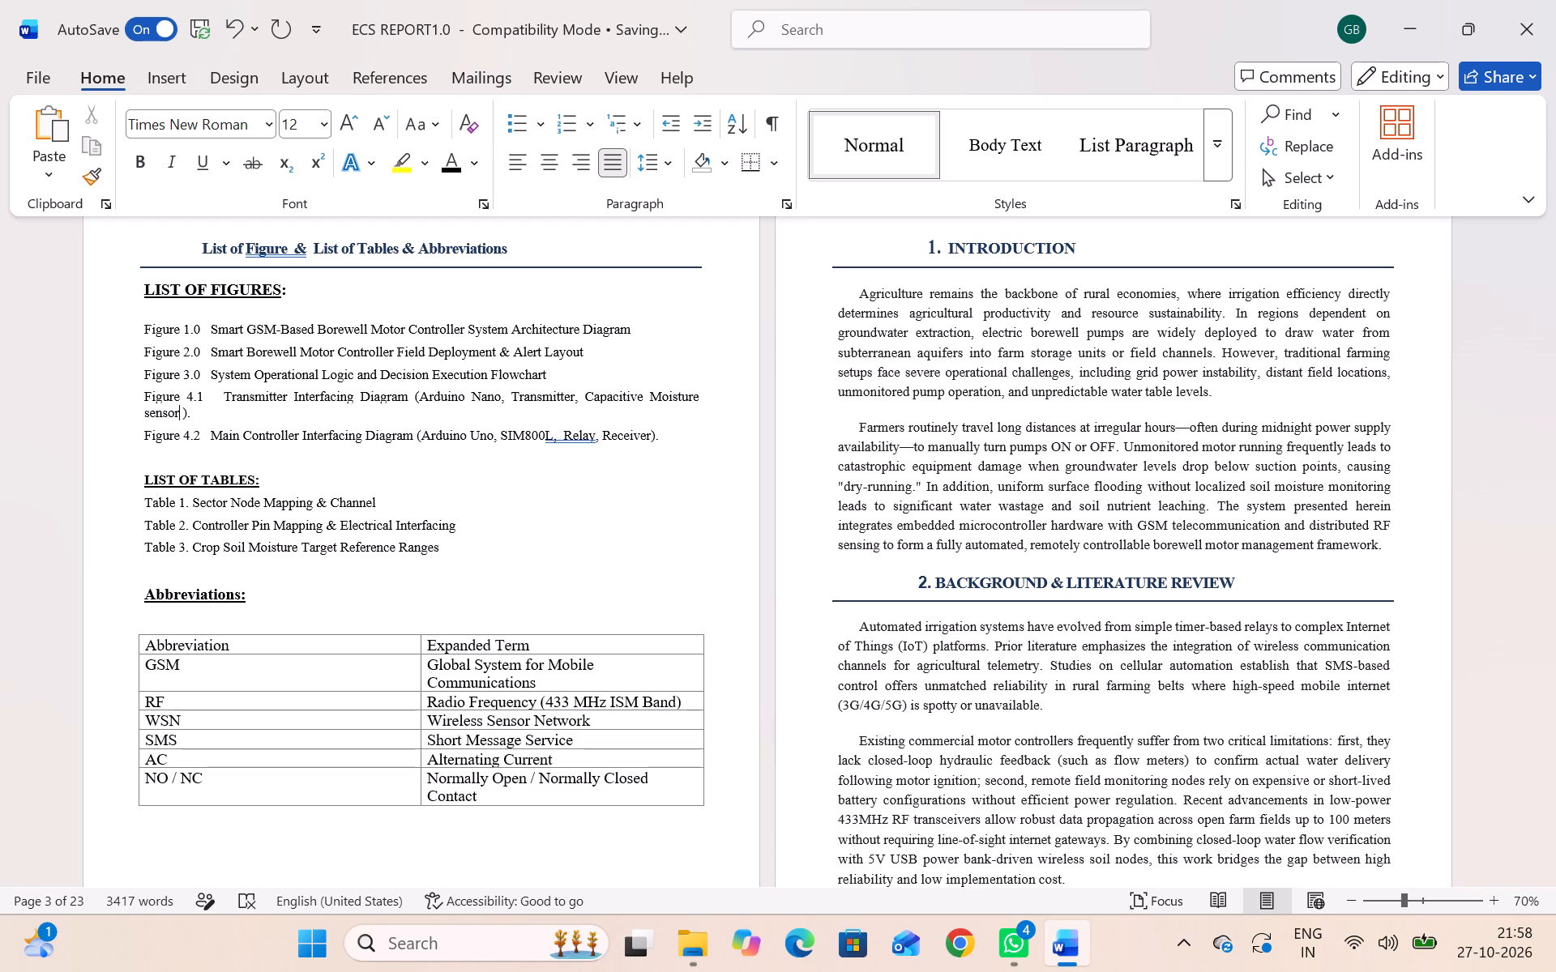
# Fit the Figure 4.1 entry on one line by deleting the spaces before the bracket, after both commas and before "Transmitter", plus the final full stop.
pyautogui.click(413, 397)
pyautogui.press('BackSpace')
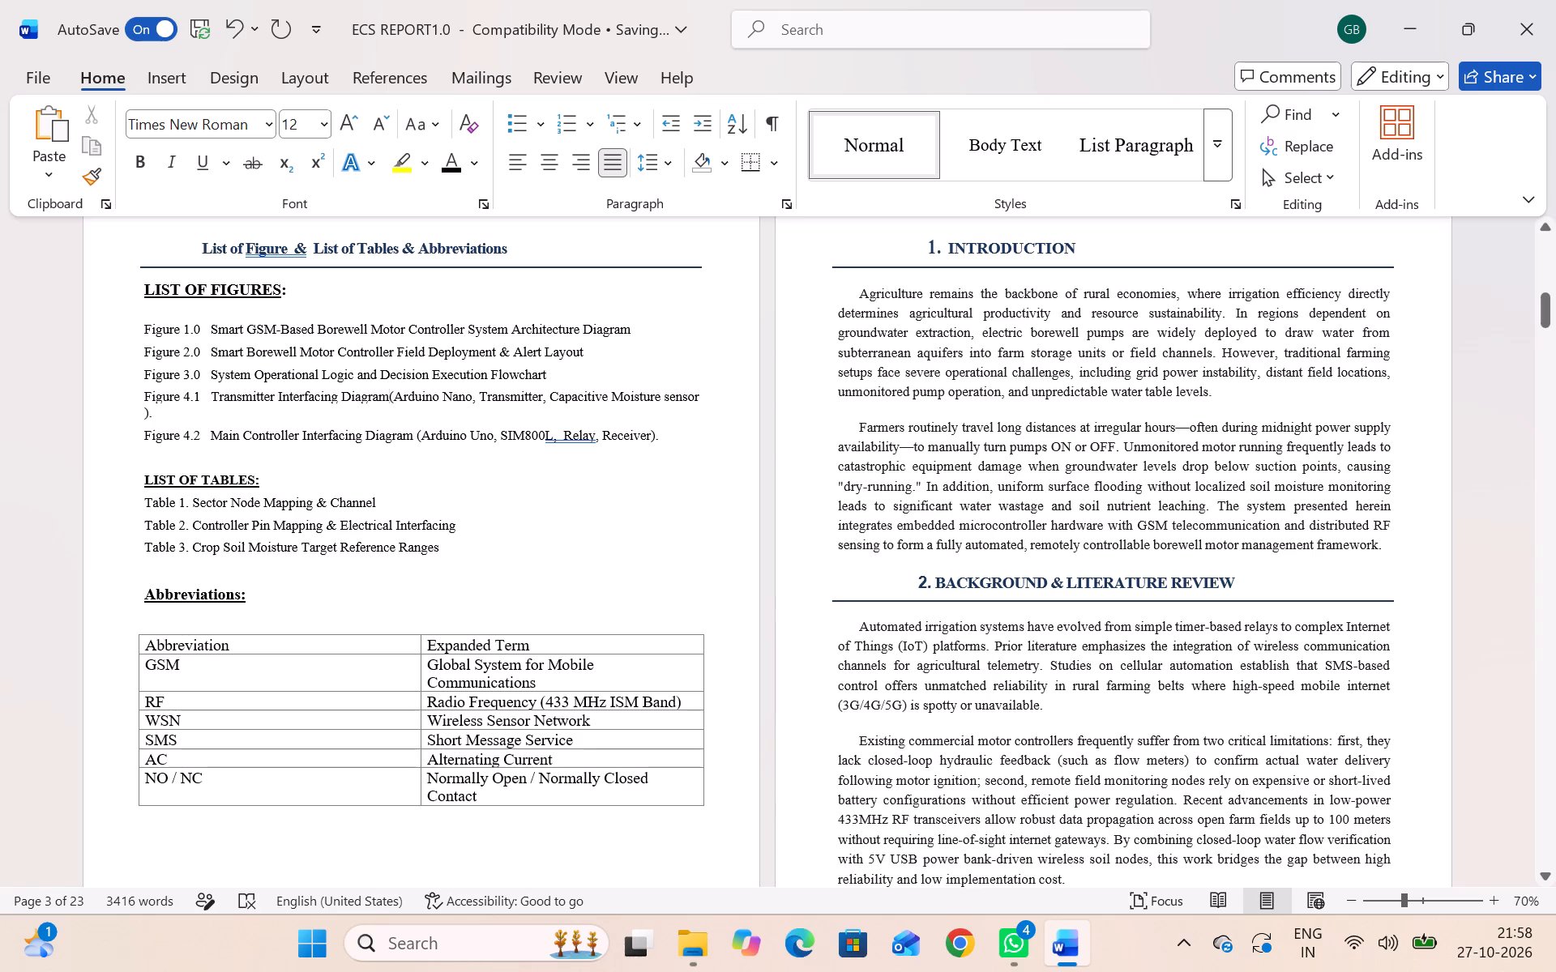
pyautogui.click(478, 399)
pyautogui.press('BackSpace')
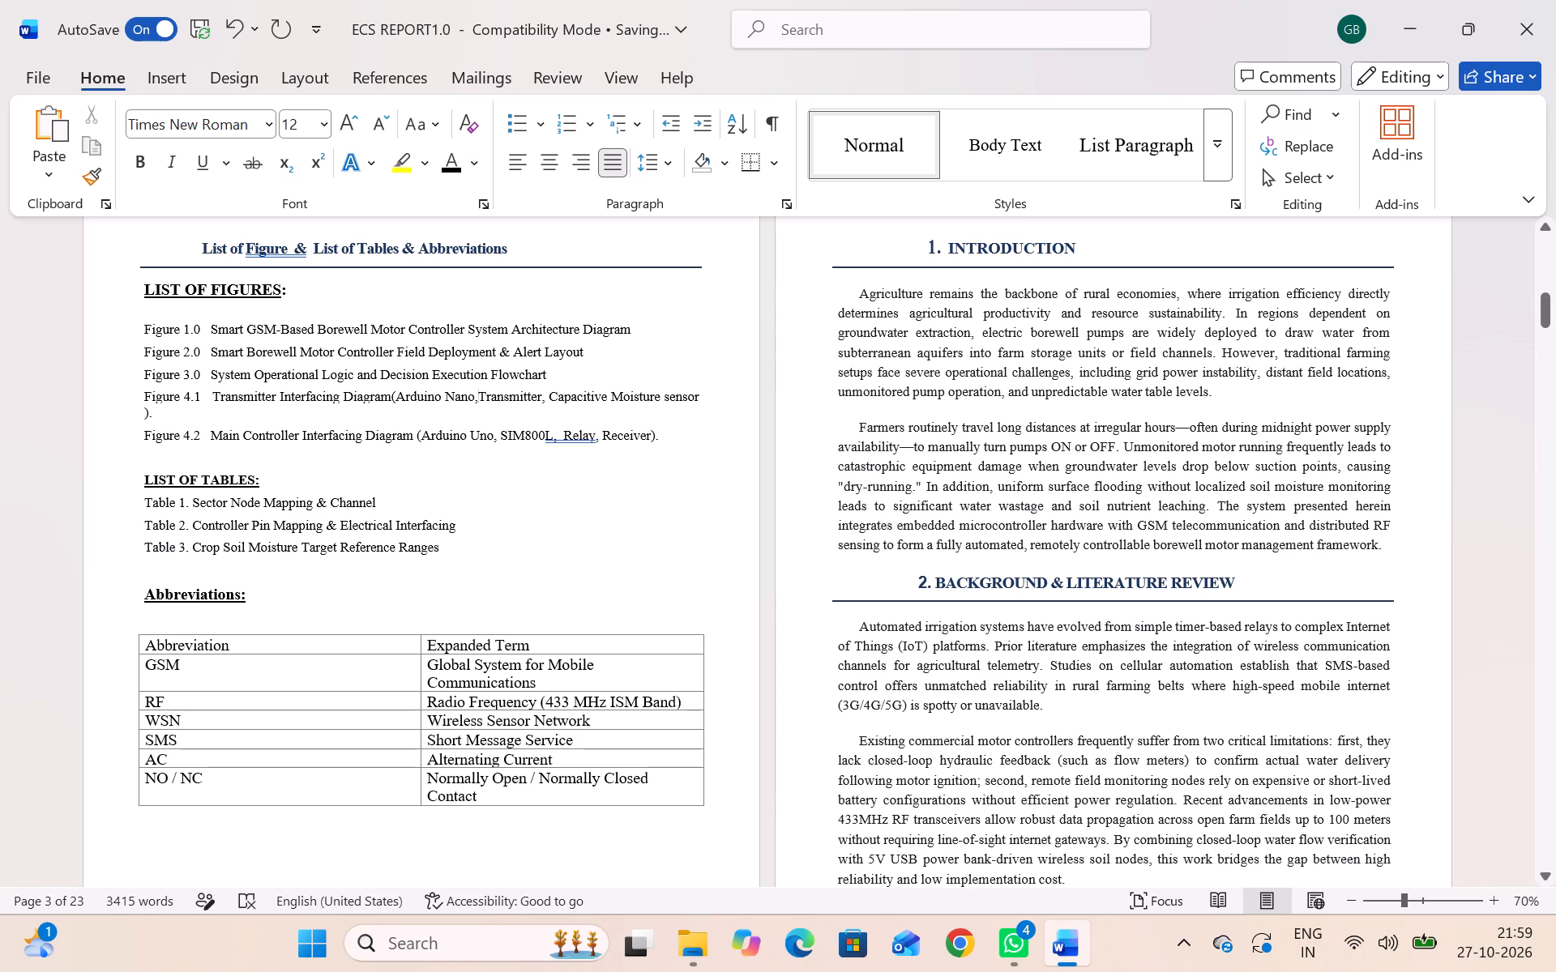
pyautogui.click(549, 397)
pyautogui.press('BackSpace')
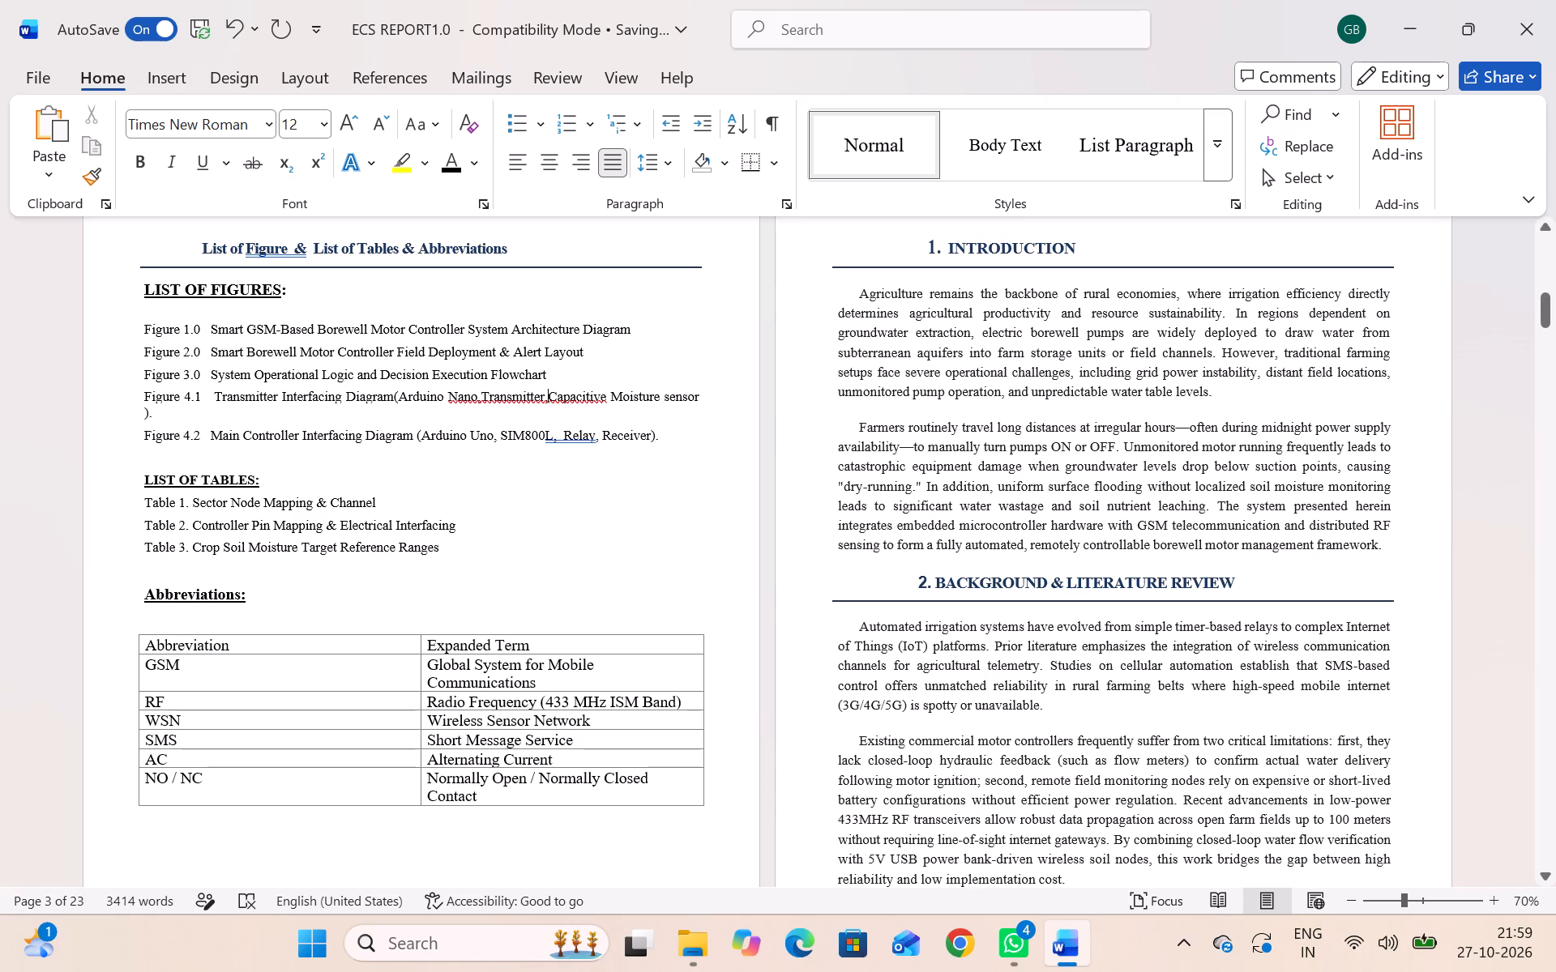
pyautogui.click(213, 392)
pyautogui.press('BackSpace')
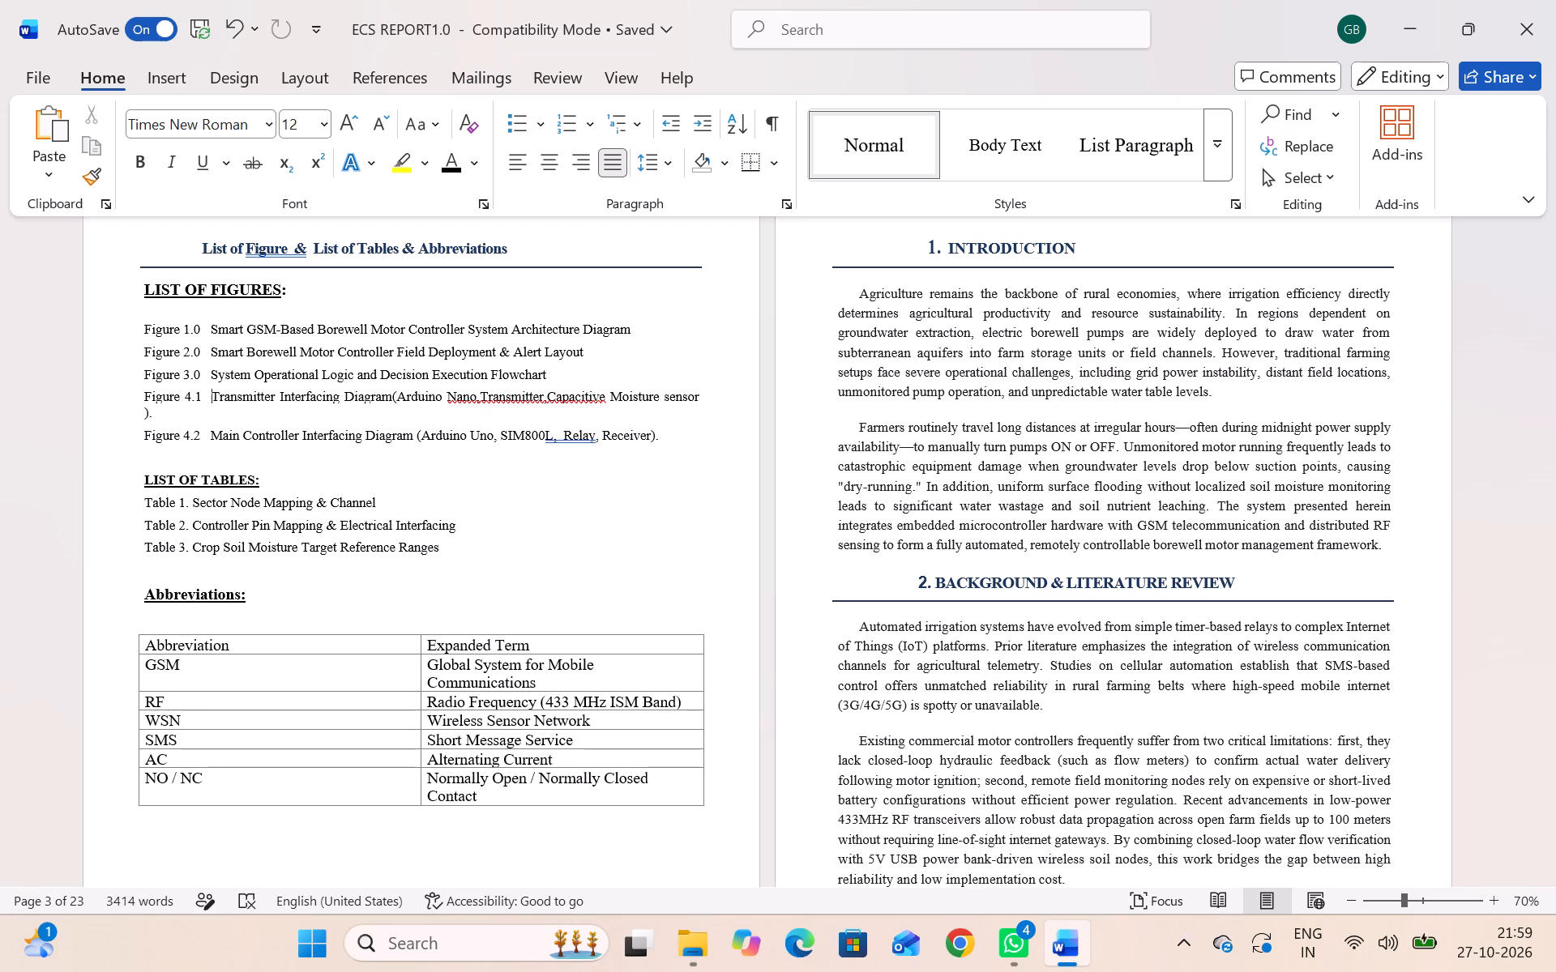
pyautogui.click(152, 418)
pyautogui.press('BackSpace')
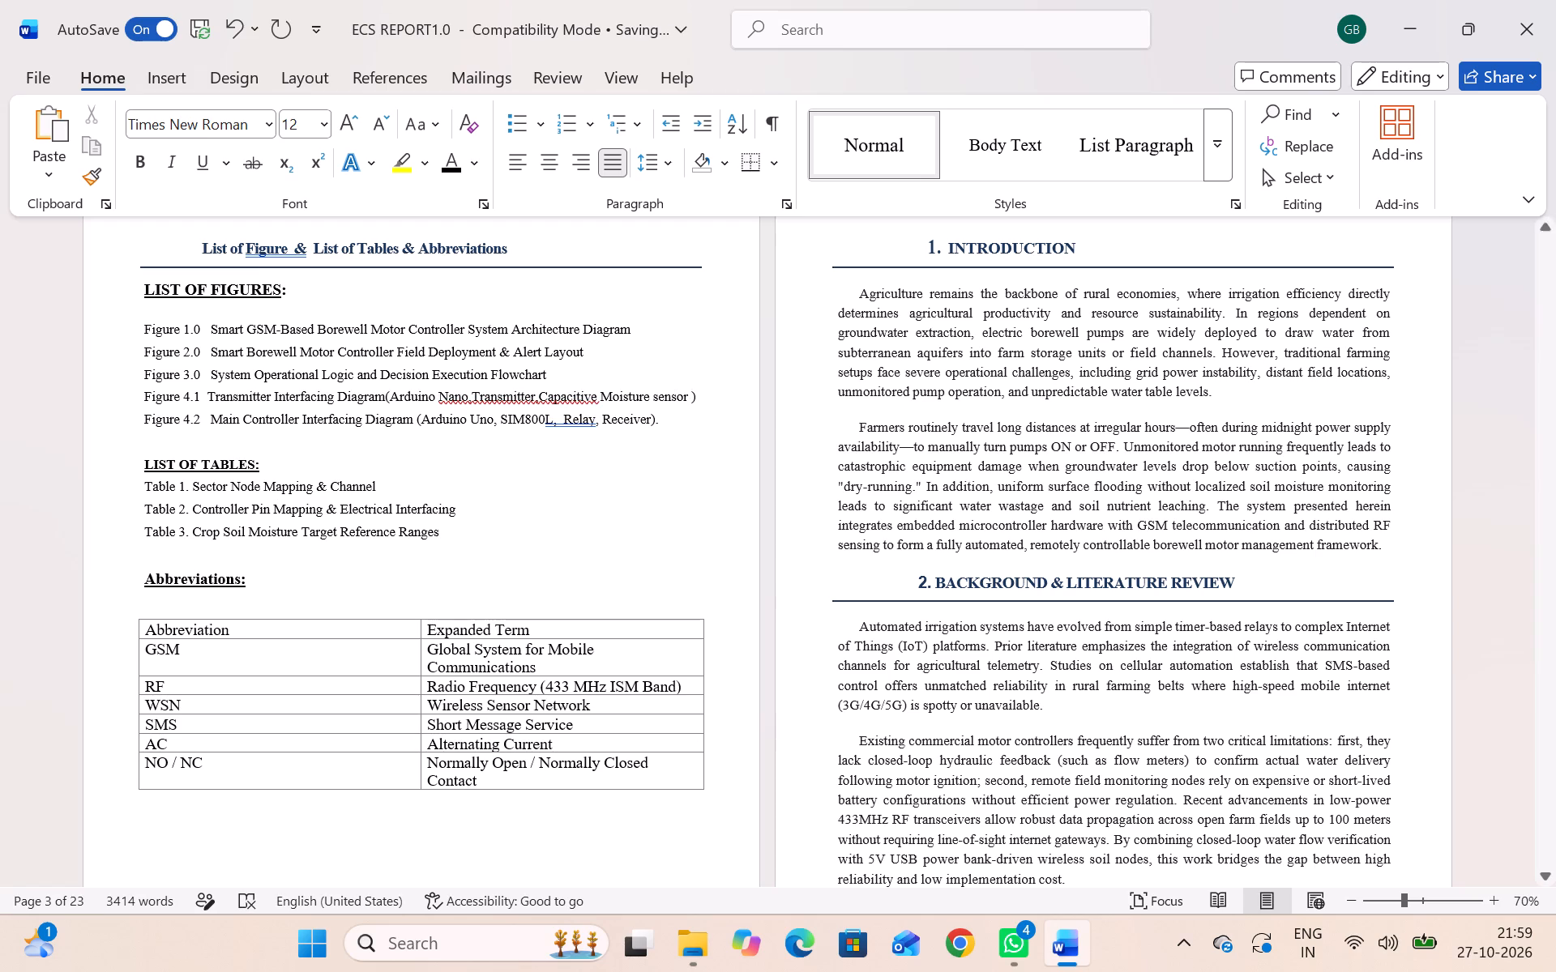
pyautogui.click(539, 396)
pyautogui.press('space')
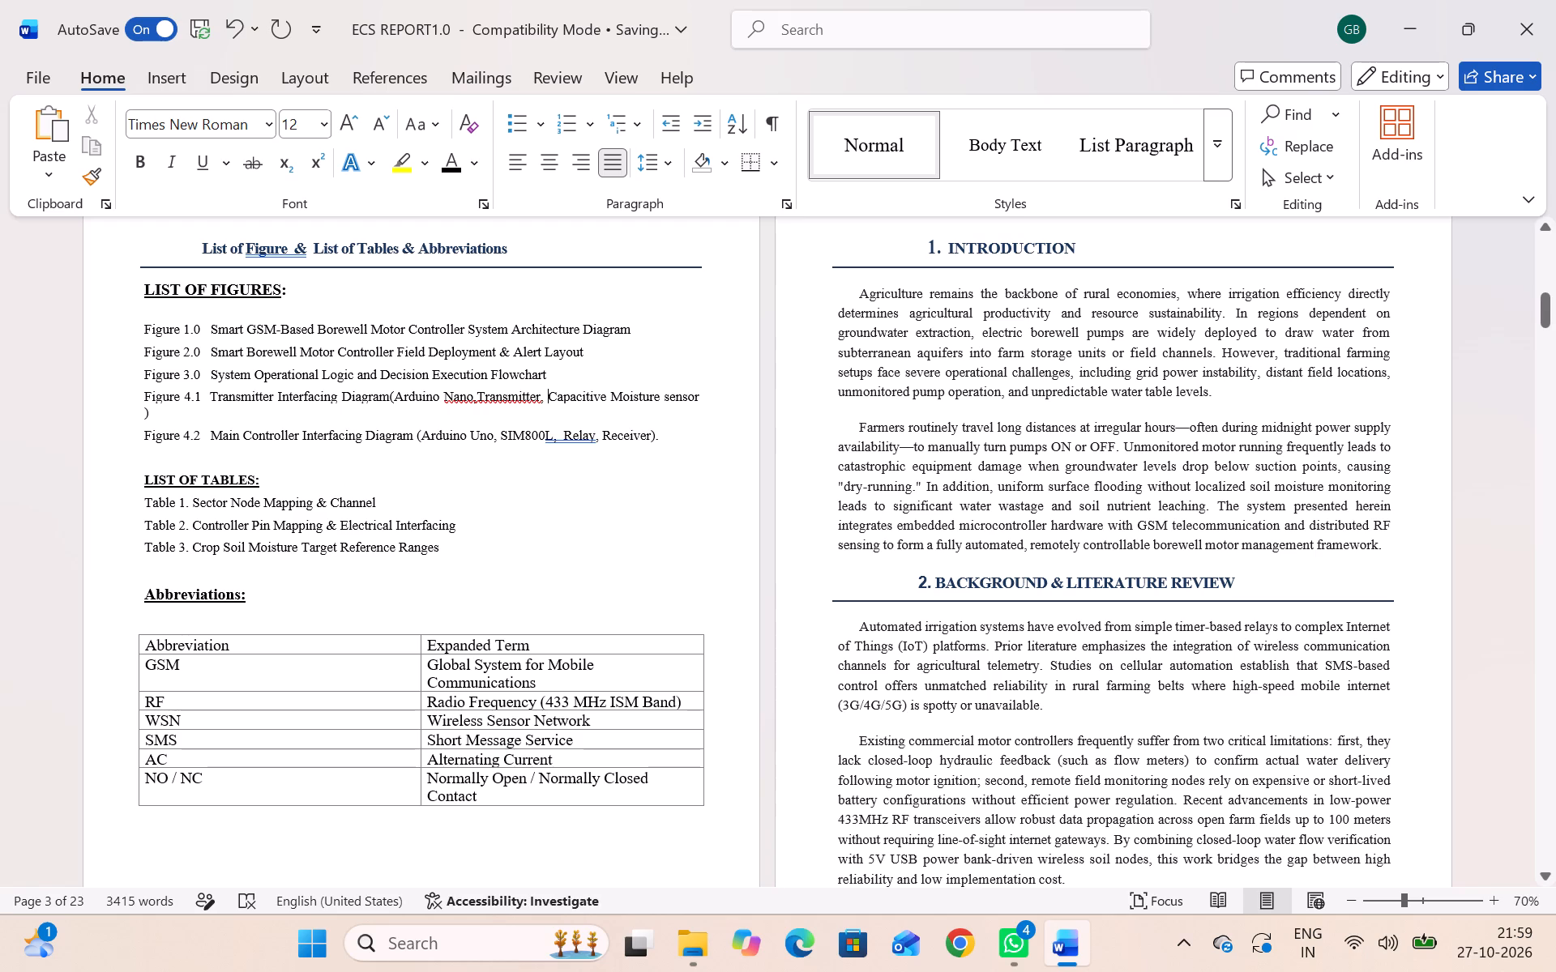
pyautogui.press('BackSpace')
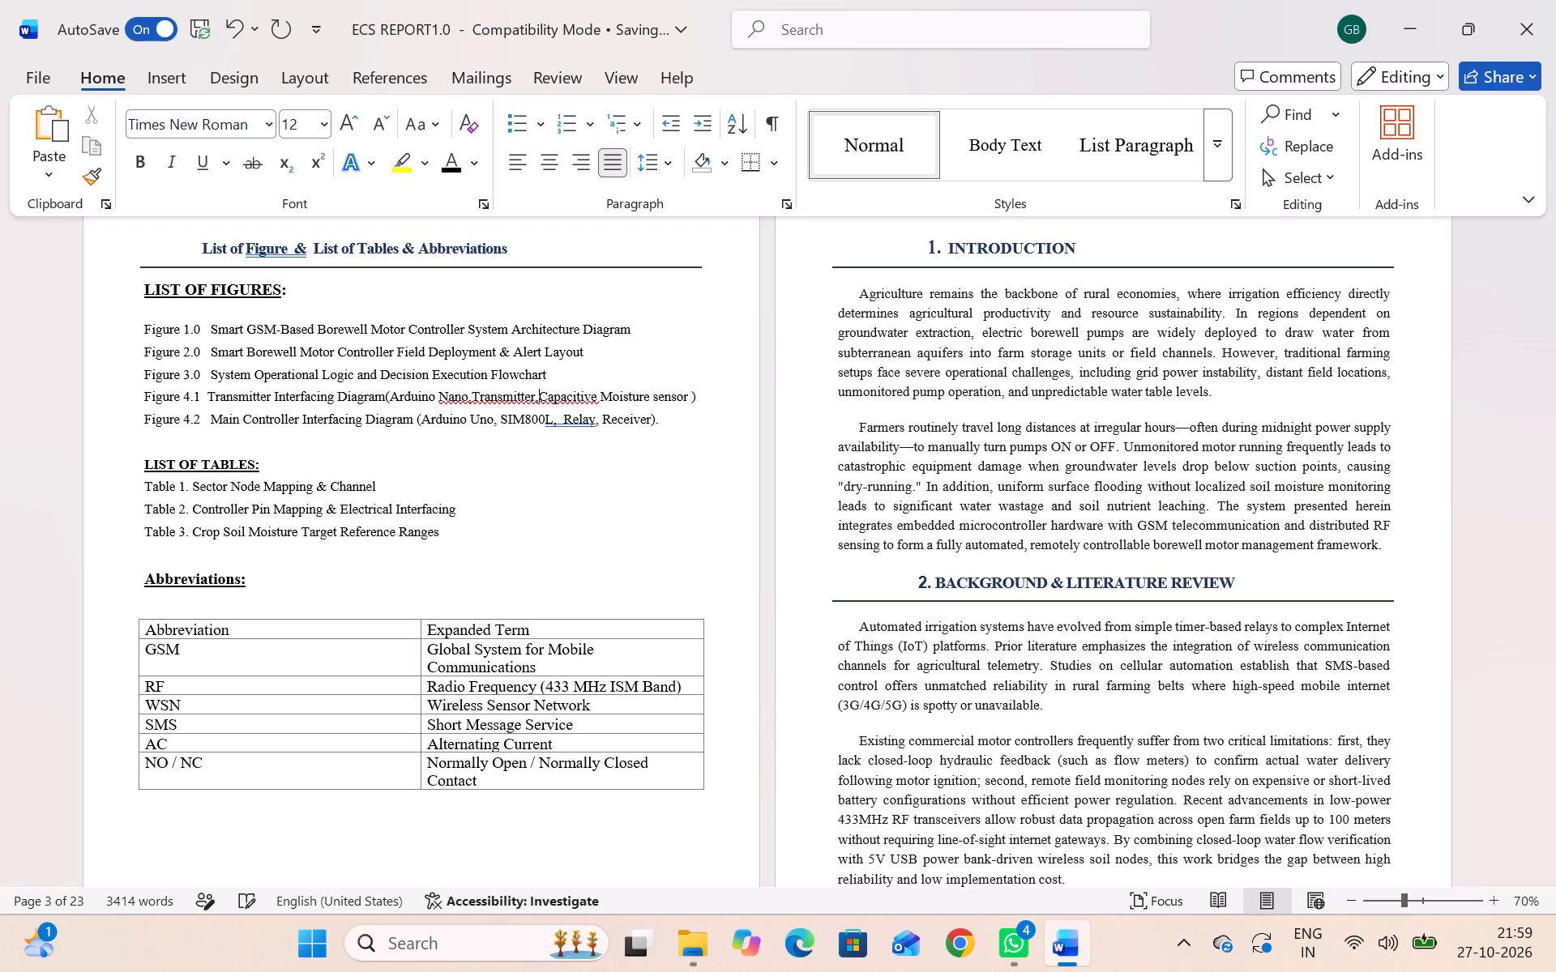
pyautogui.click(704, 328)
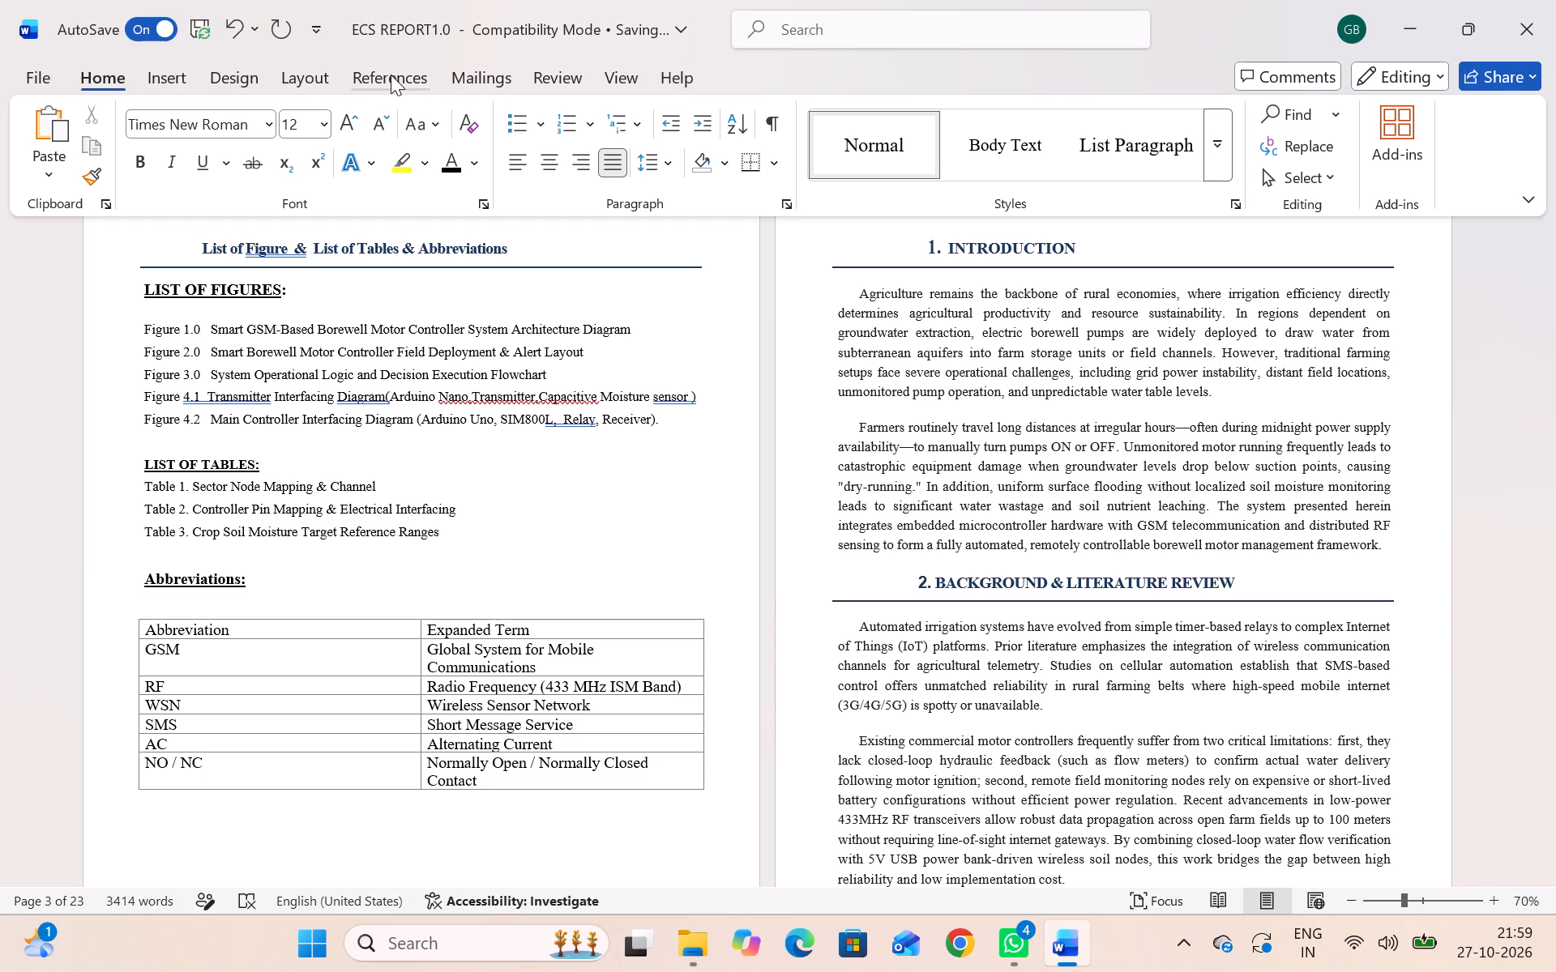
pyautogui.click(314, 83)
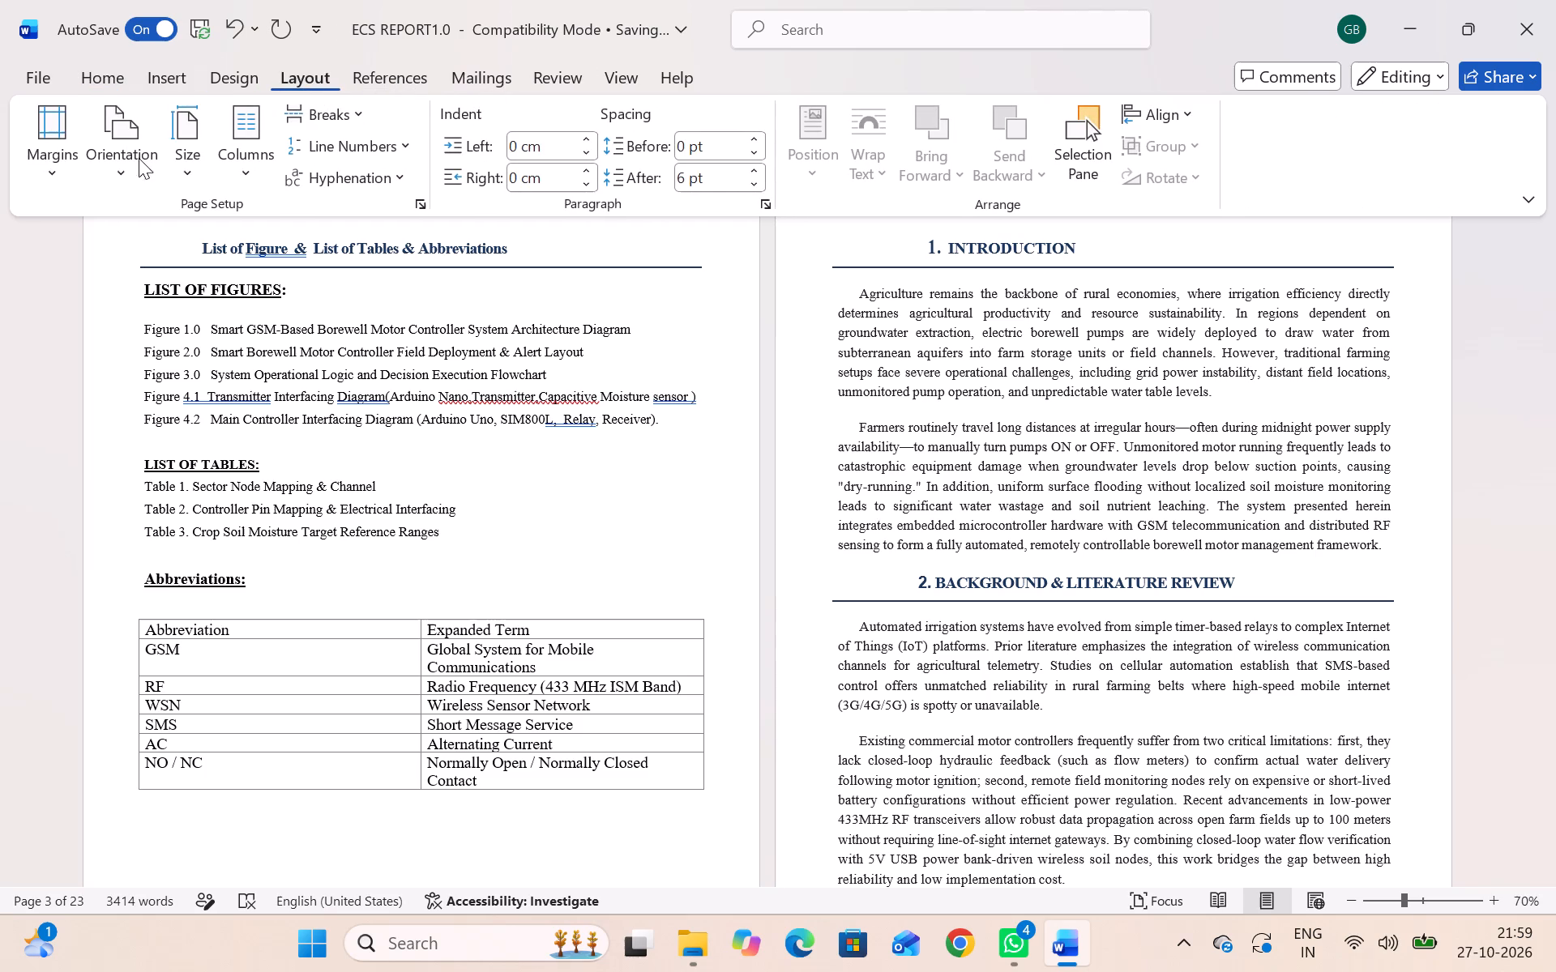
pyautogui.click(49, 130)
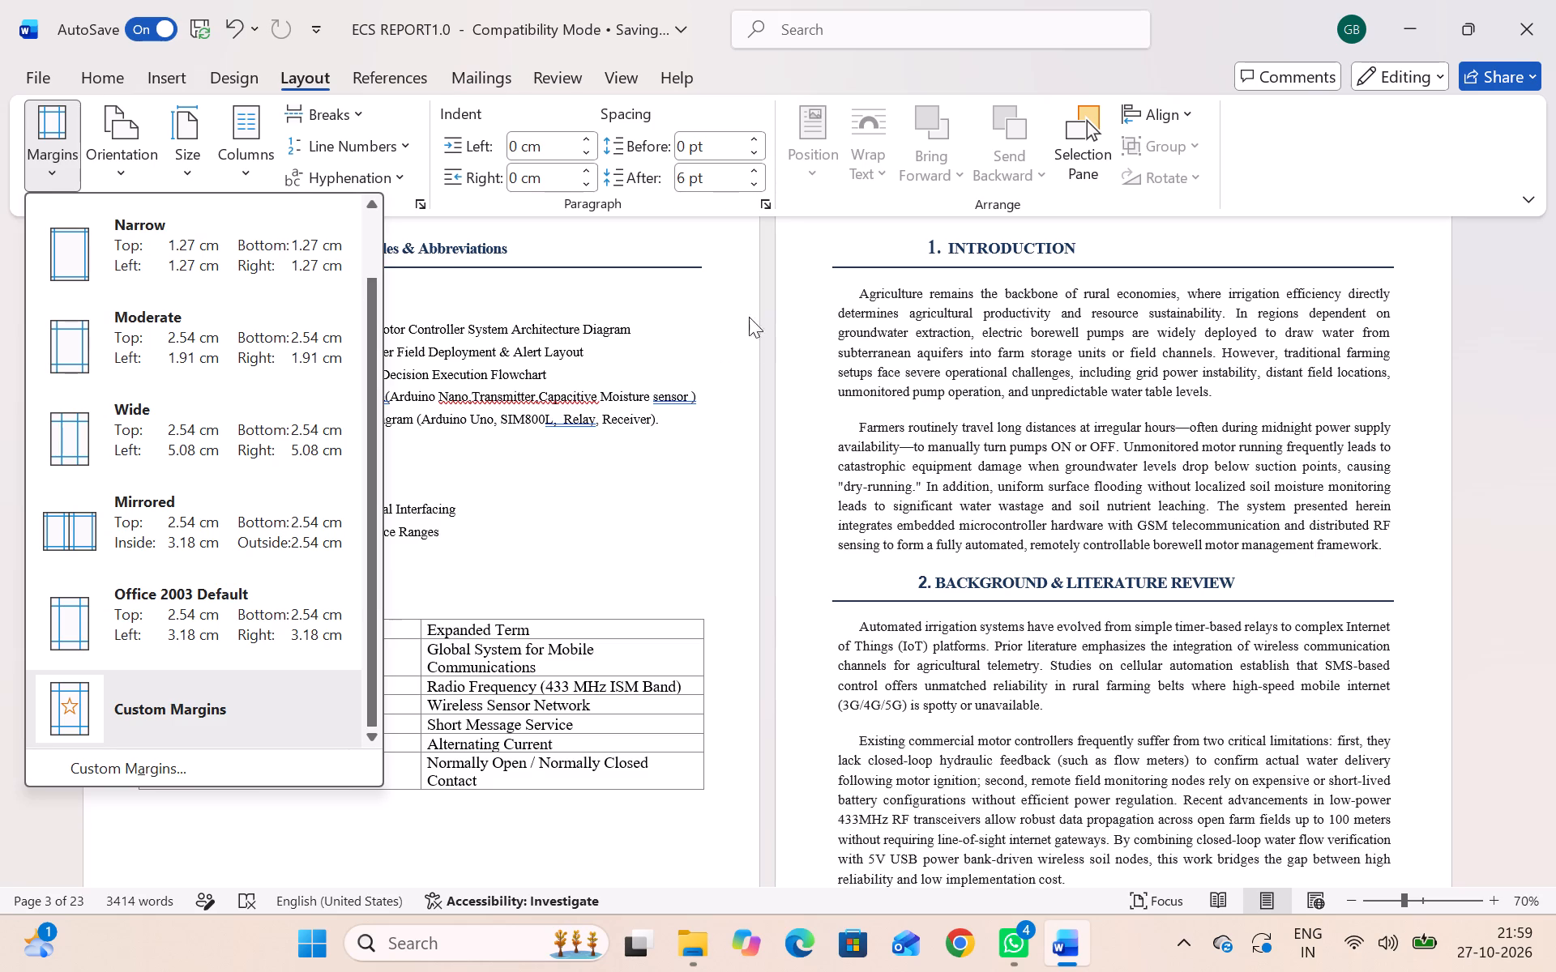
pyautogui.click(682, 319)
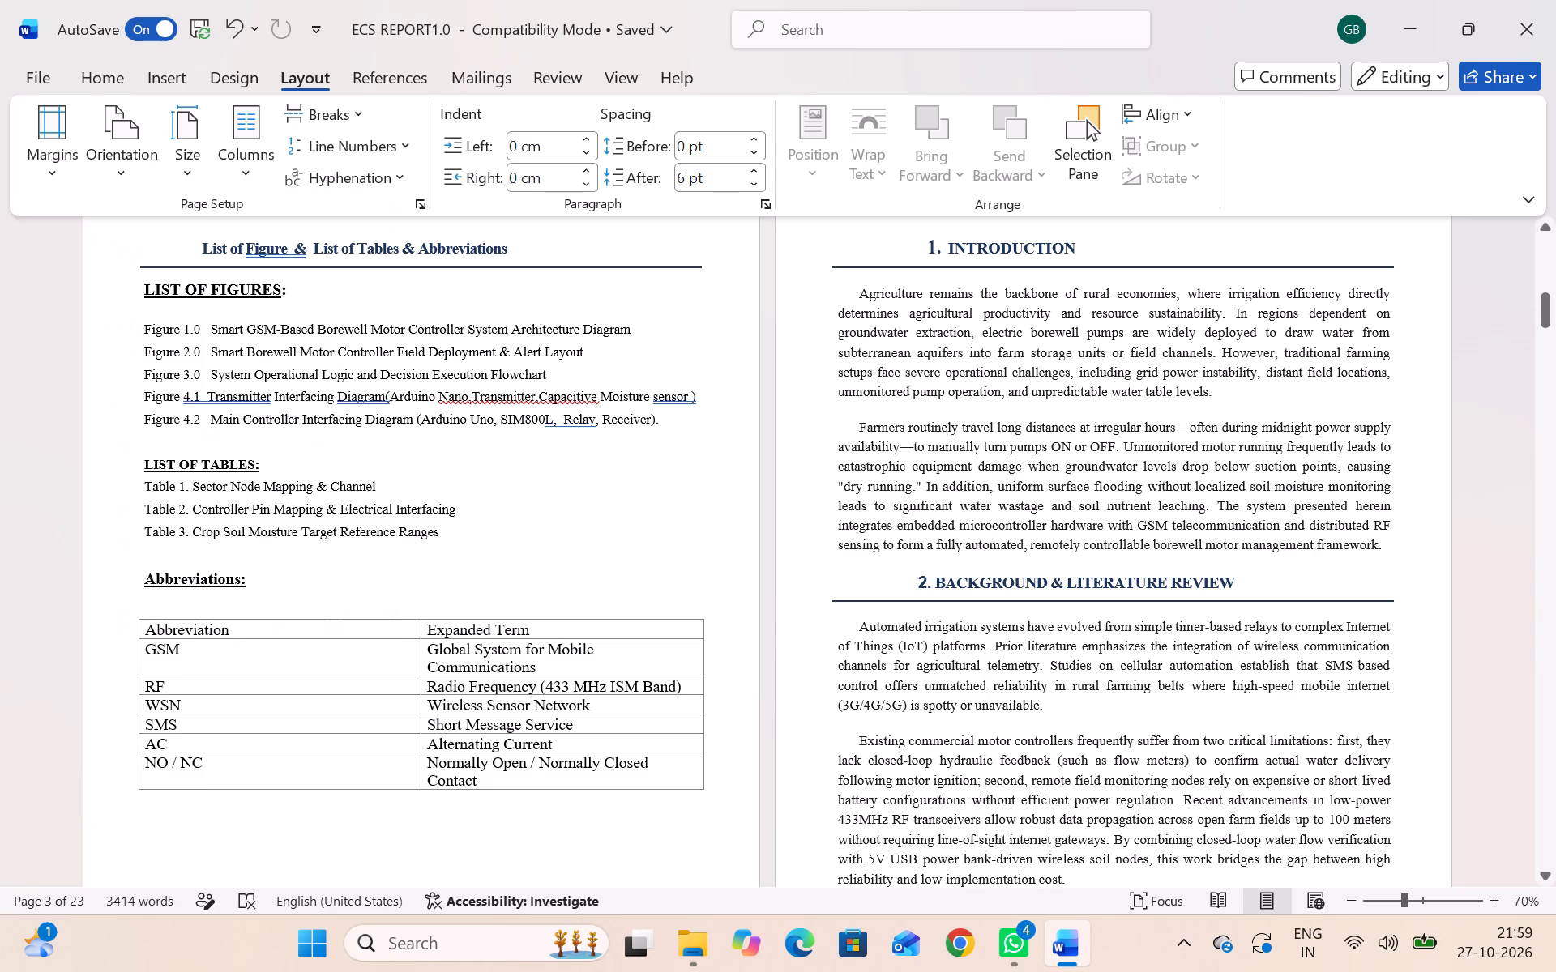
# Insert a space after each comma, before "Transmitter" and before "Capacitive", in the Figure 4.1 entry of the figure list.
pyautogui.click(703, 319)
pyautogui.click(472, 395)
pyautogui.press('space')
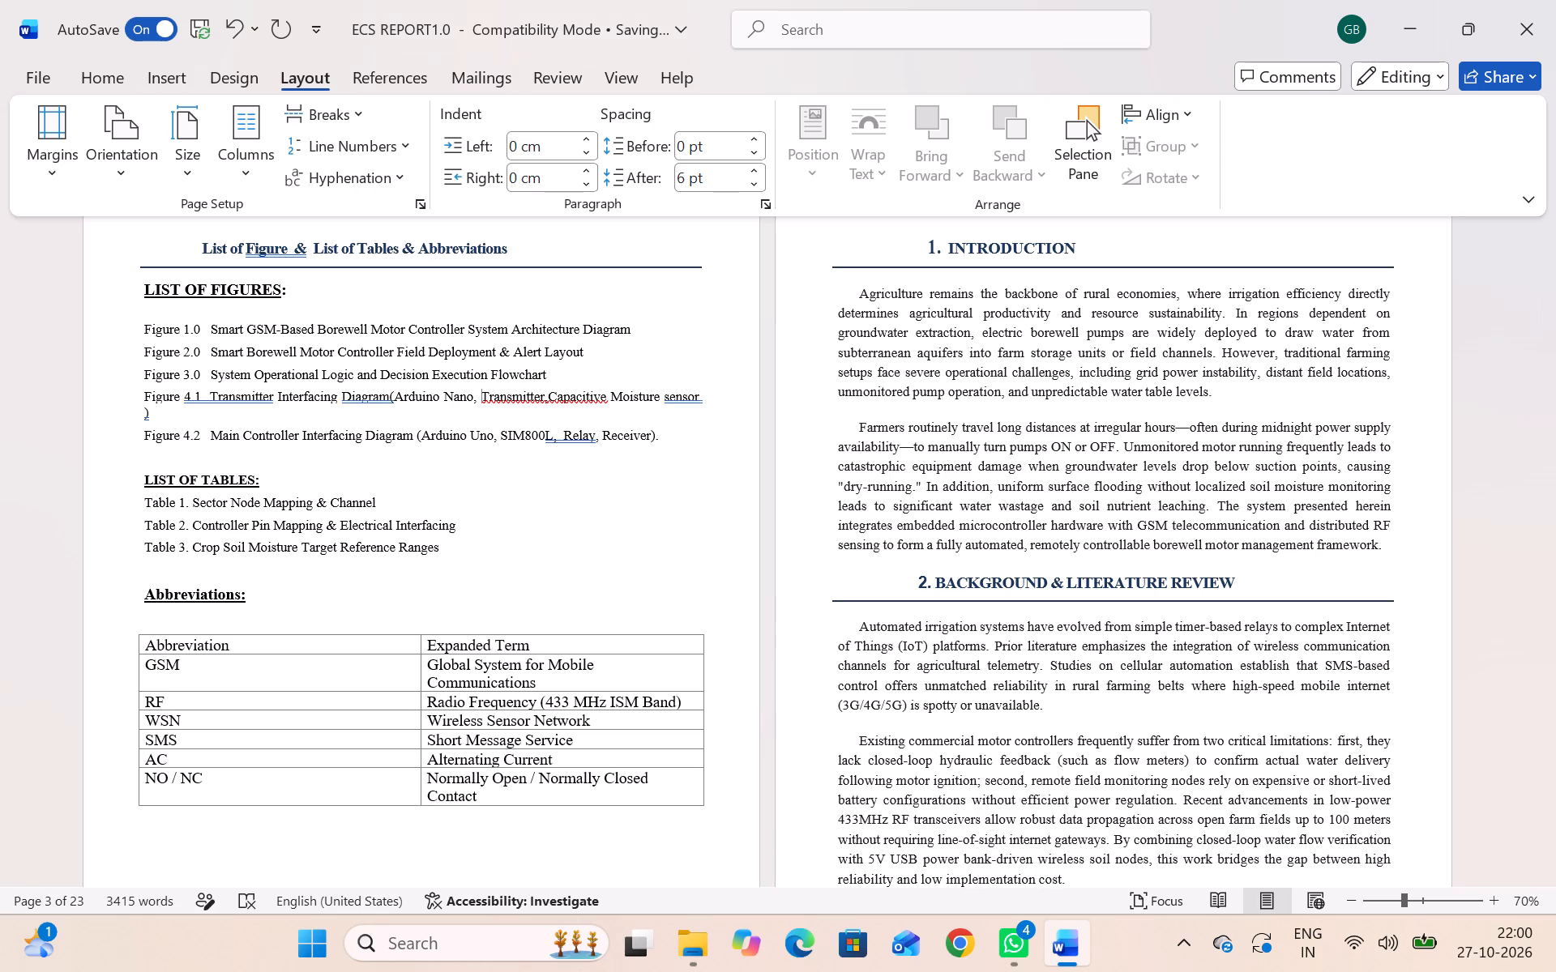
pyautogui.click(546, 397)
pyautogui.press('space')
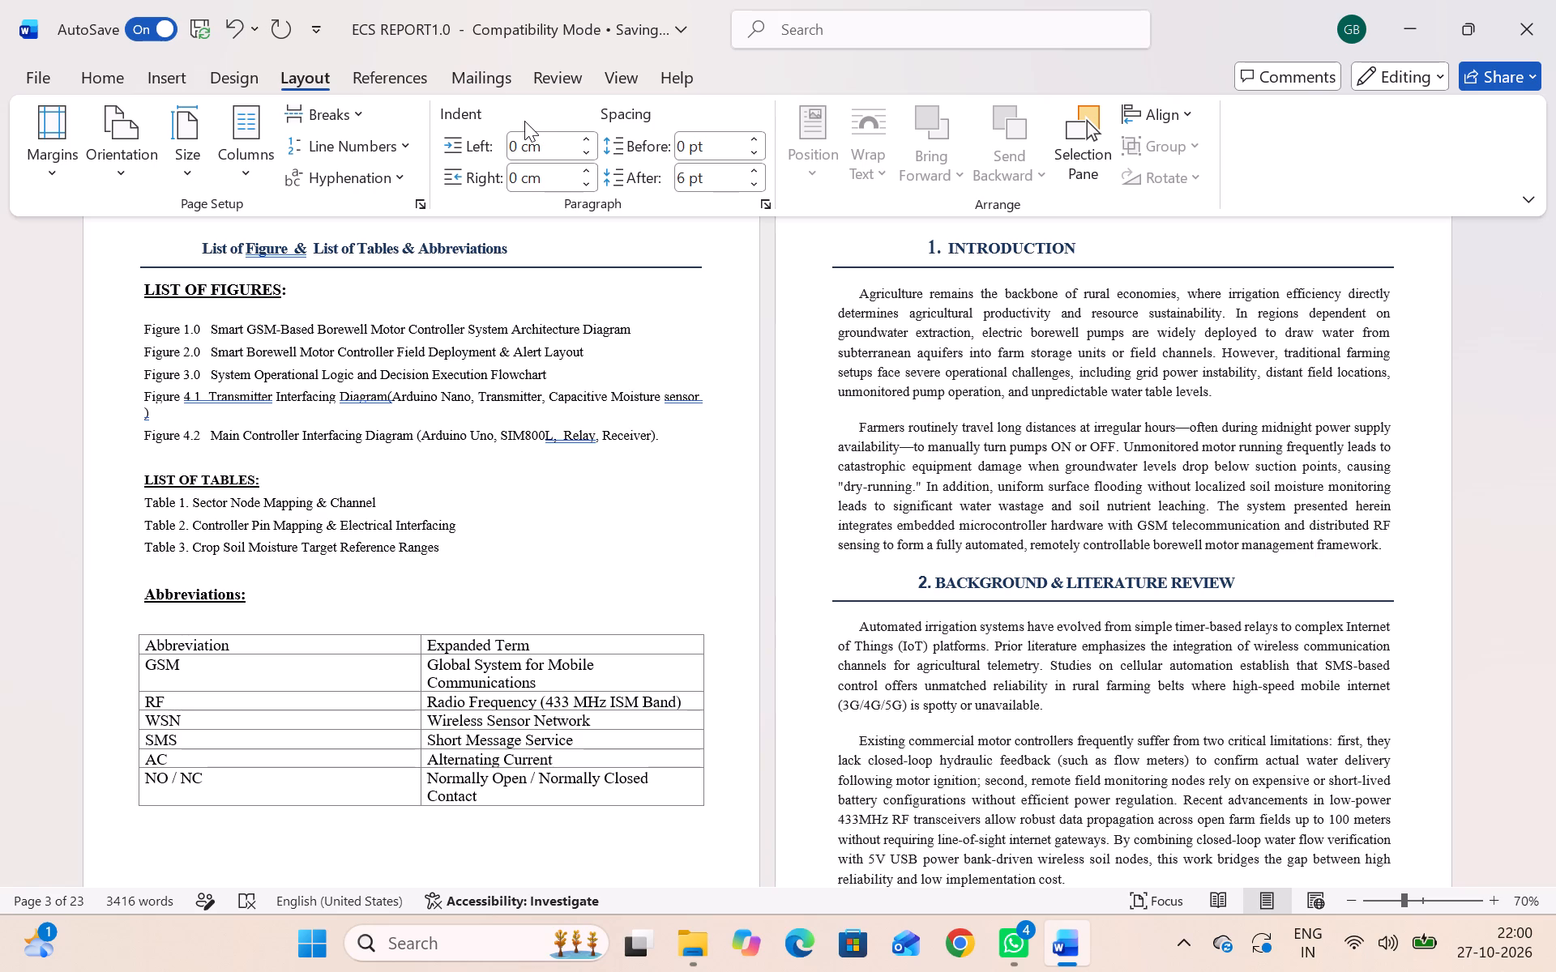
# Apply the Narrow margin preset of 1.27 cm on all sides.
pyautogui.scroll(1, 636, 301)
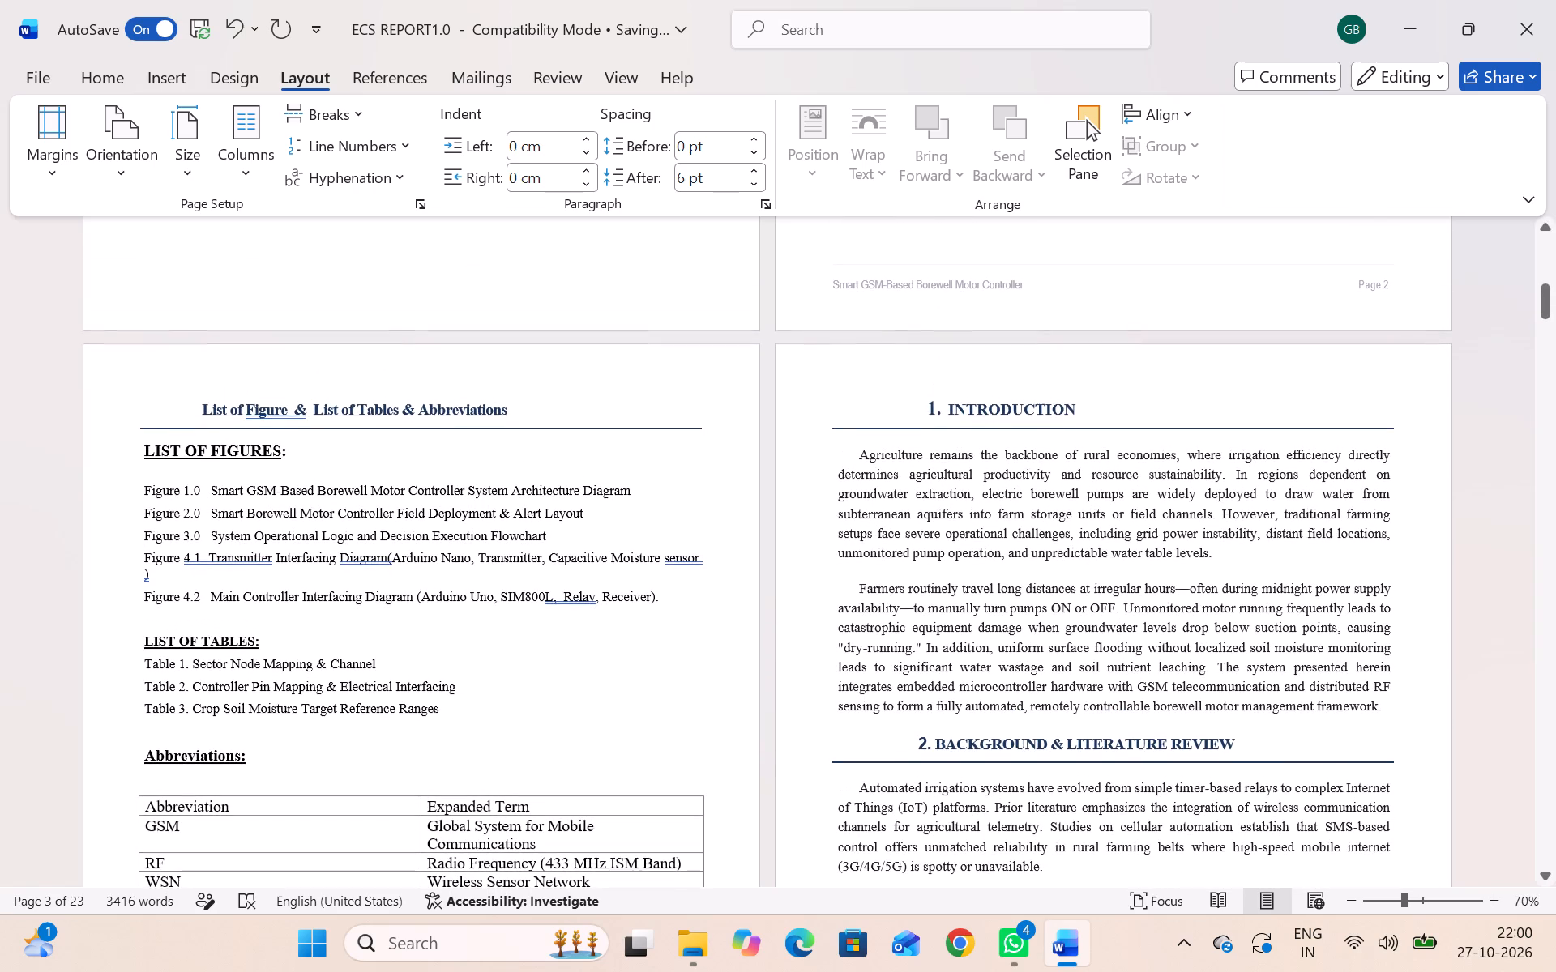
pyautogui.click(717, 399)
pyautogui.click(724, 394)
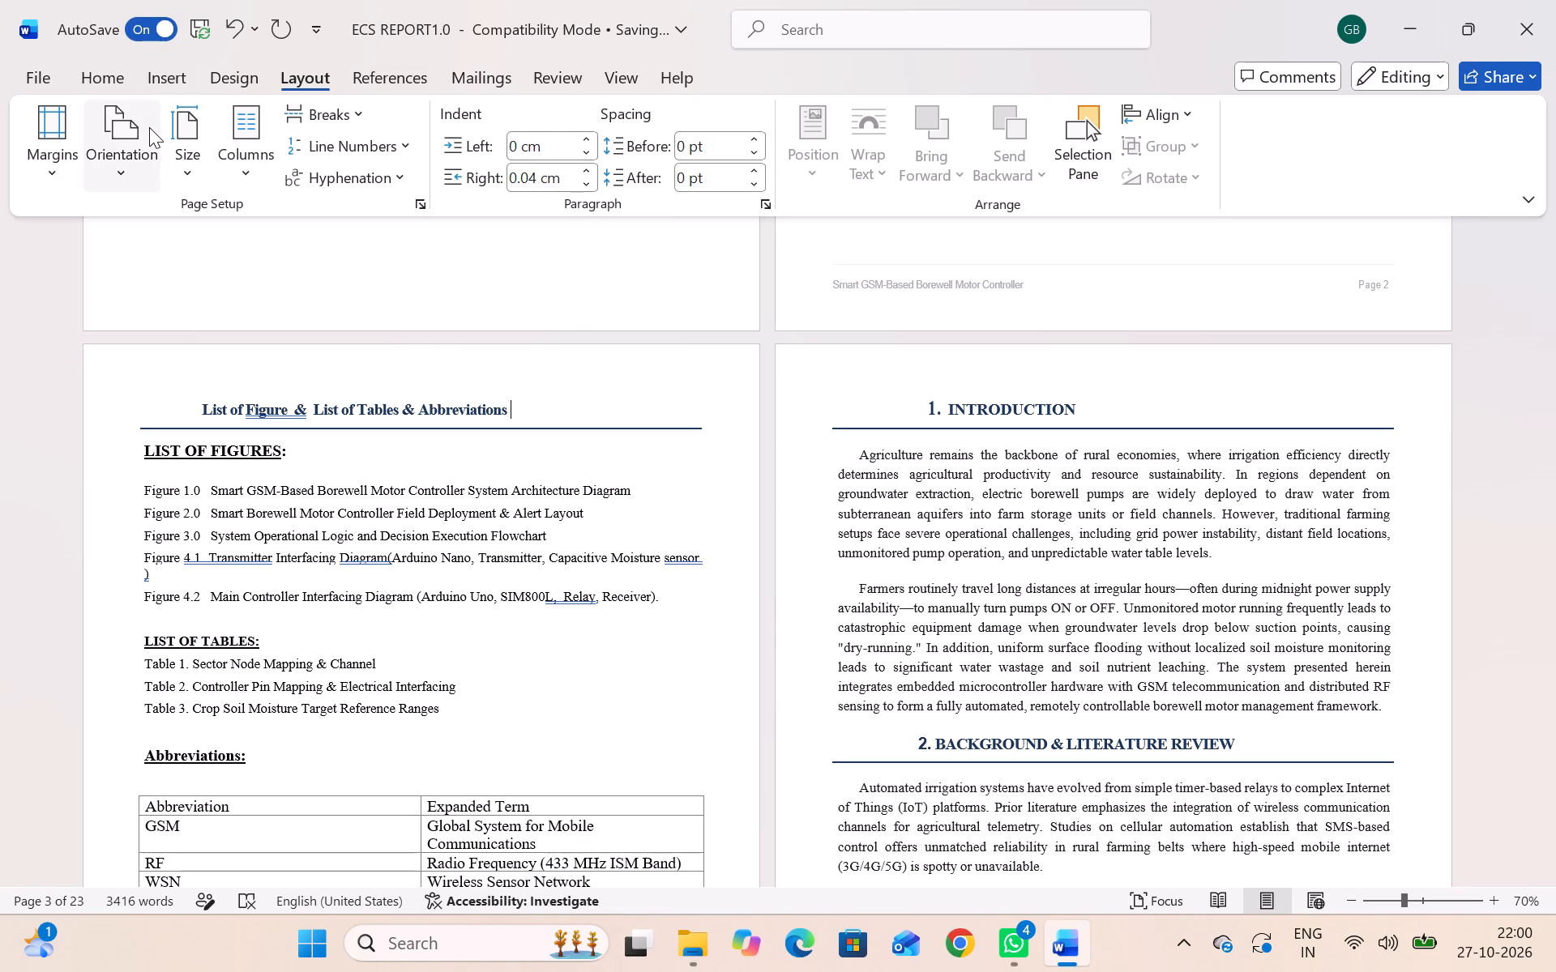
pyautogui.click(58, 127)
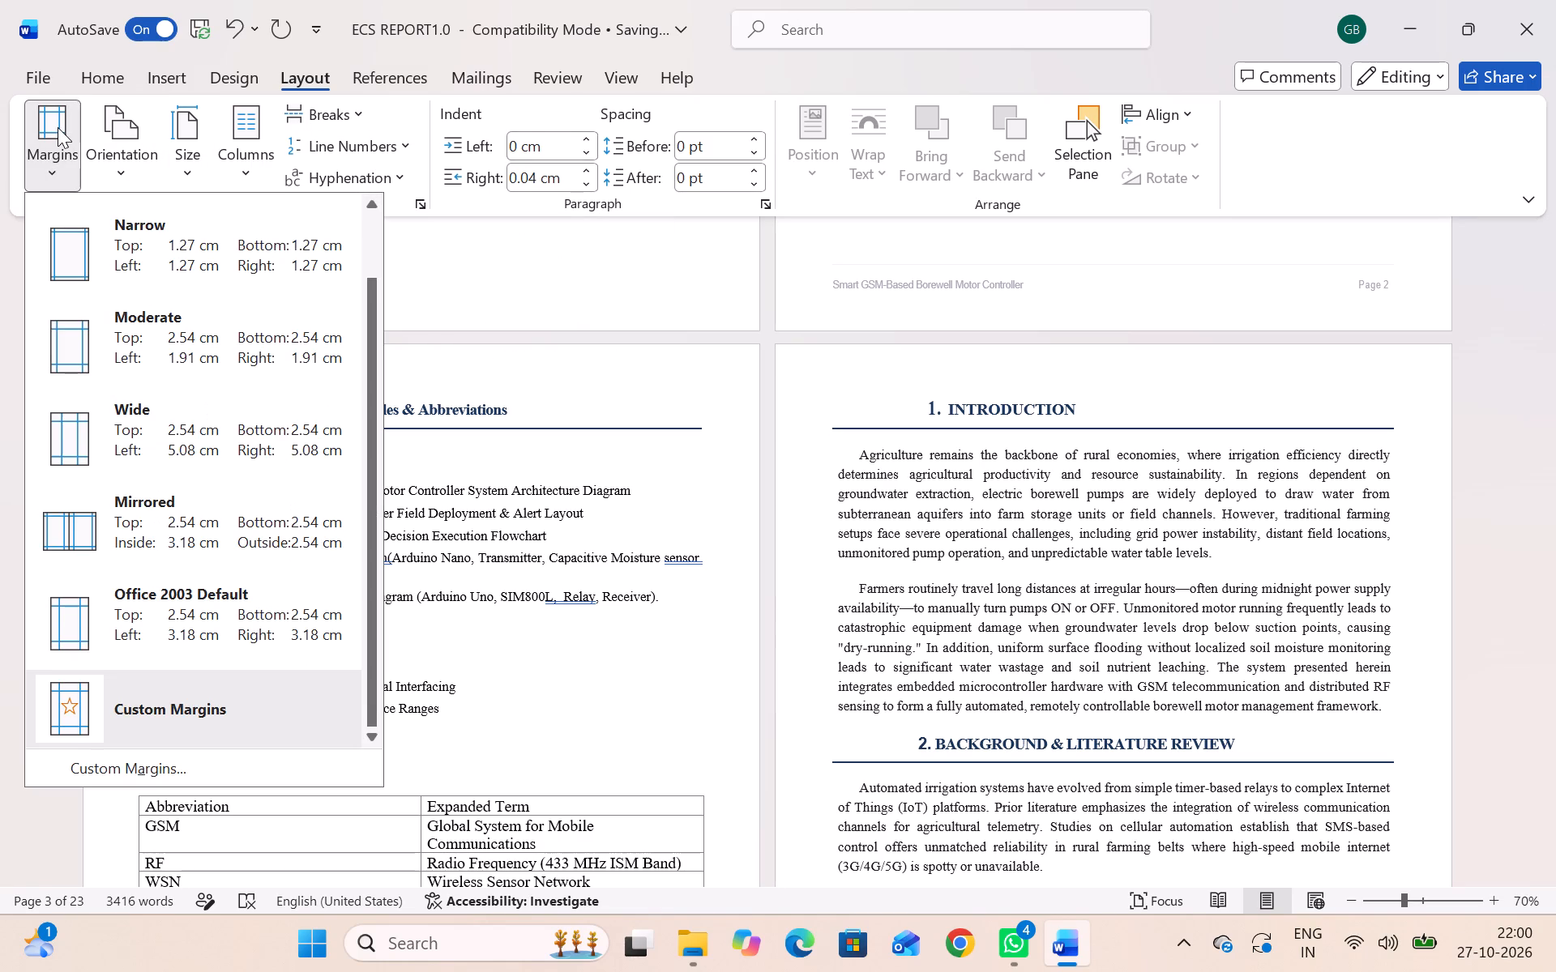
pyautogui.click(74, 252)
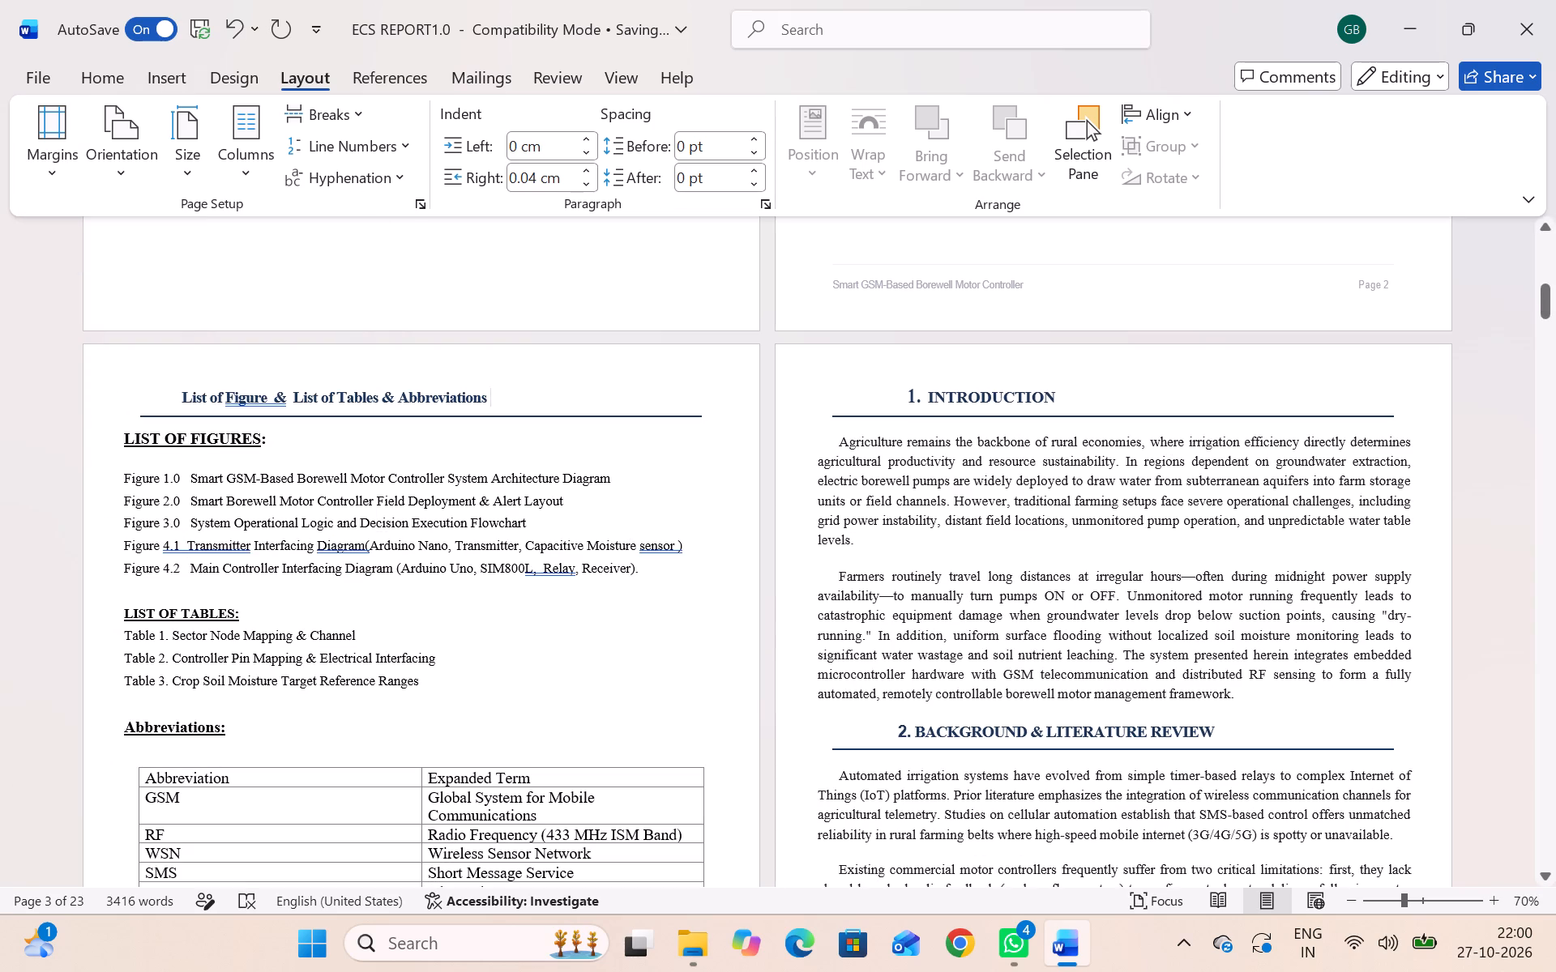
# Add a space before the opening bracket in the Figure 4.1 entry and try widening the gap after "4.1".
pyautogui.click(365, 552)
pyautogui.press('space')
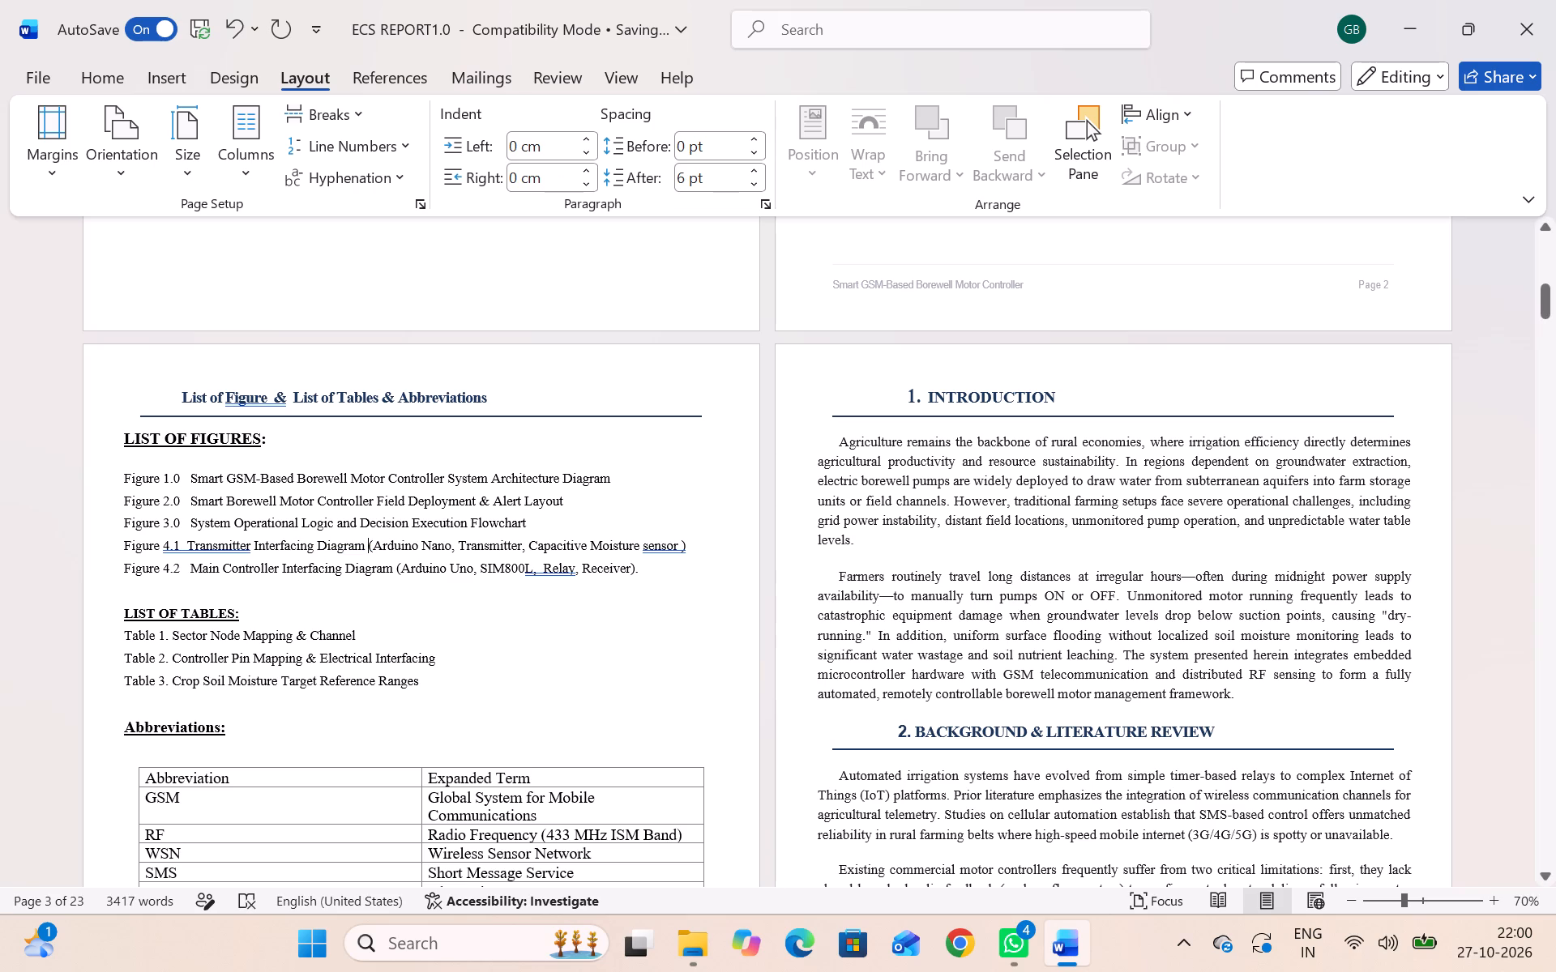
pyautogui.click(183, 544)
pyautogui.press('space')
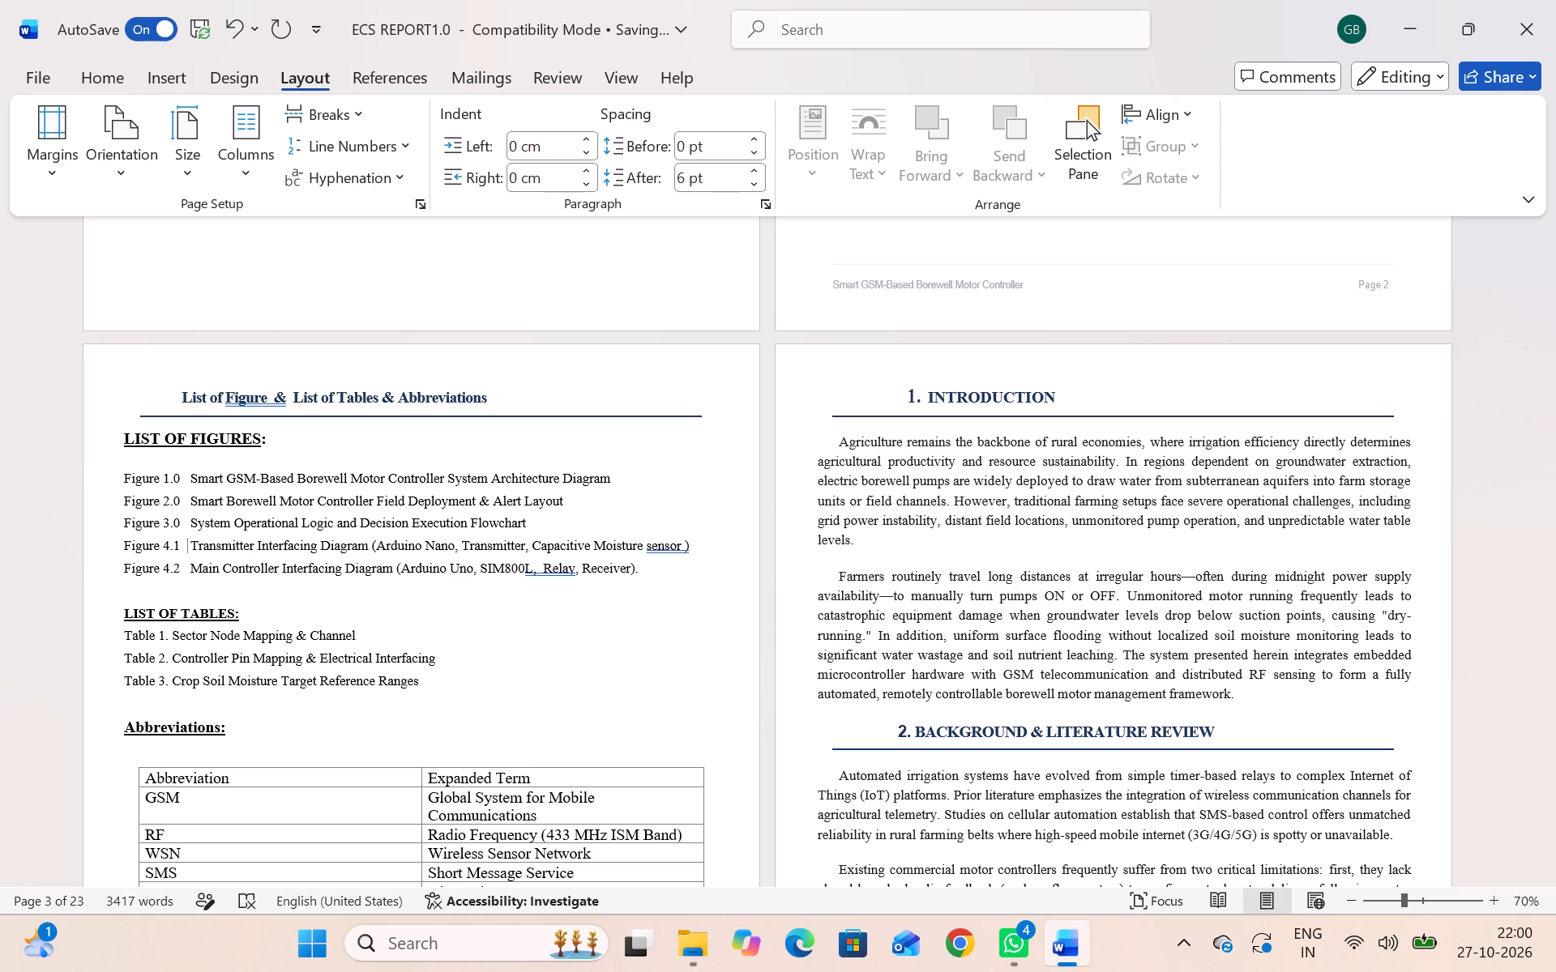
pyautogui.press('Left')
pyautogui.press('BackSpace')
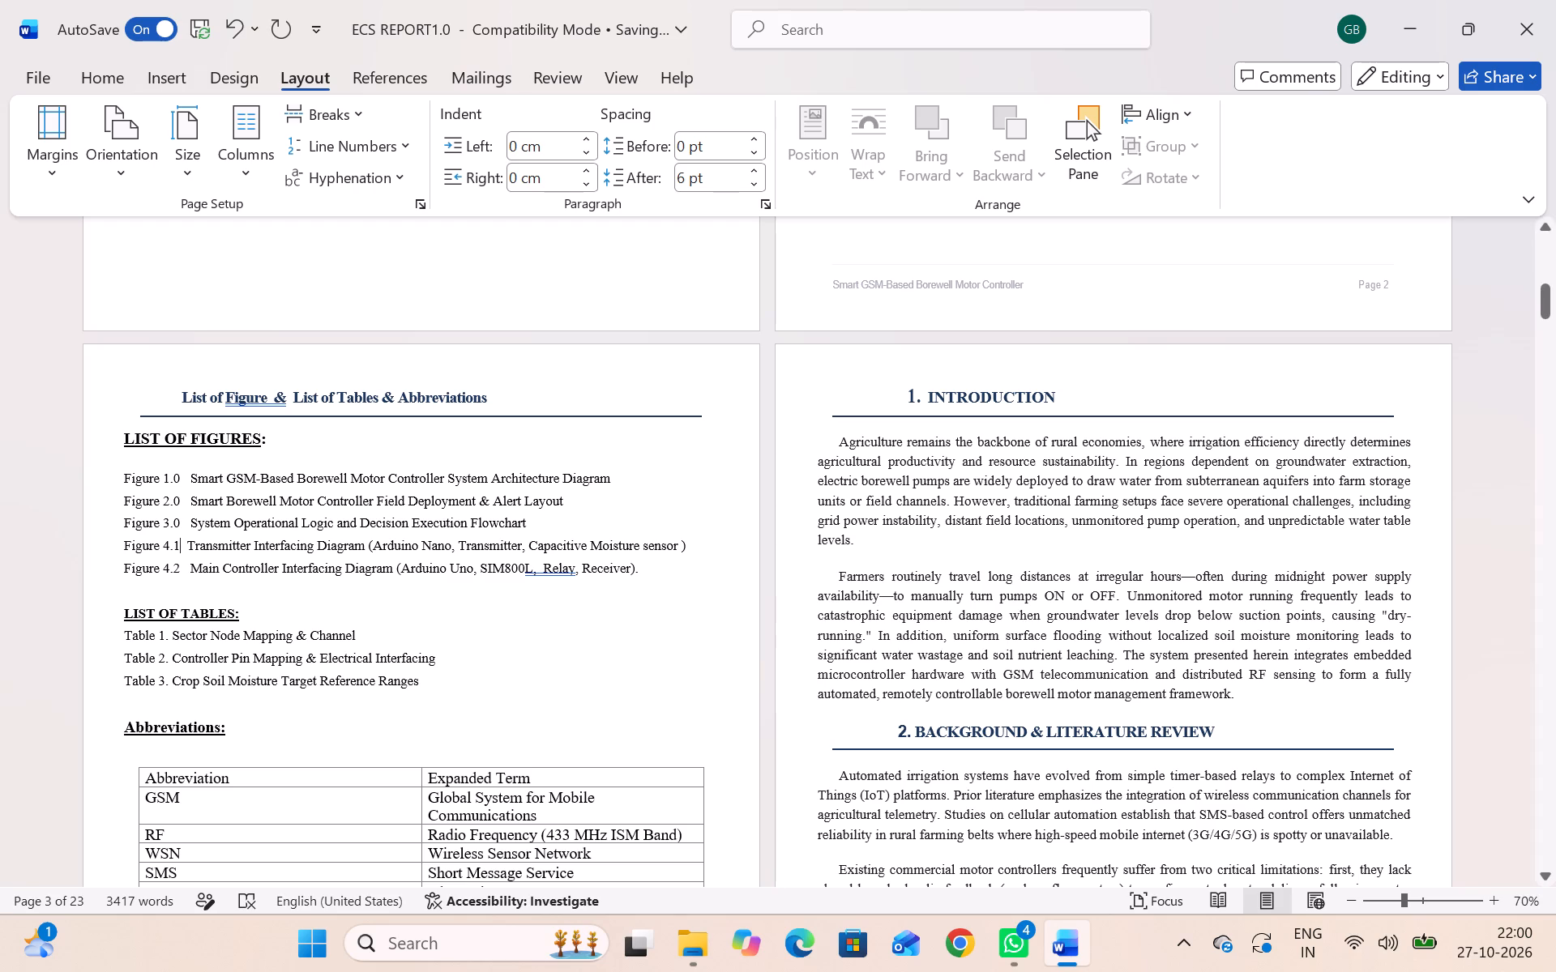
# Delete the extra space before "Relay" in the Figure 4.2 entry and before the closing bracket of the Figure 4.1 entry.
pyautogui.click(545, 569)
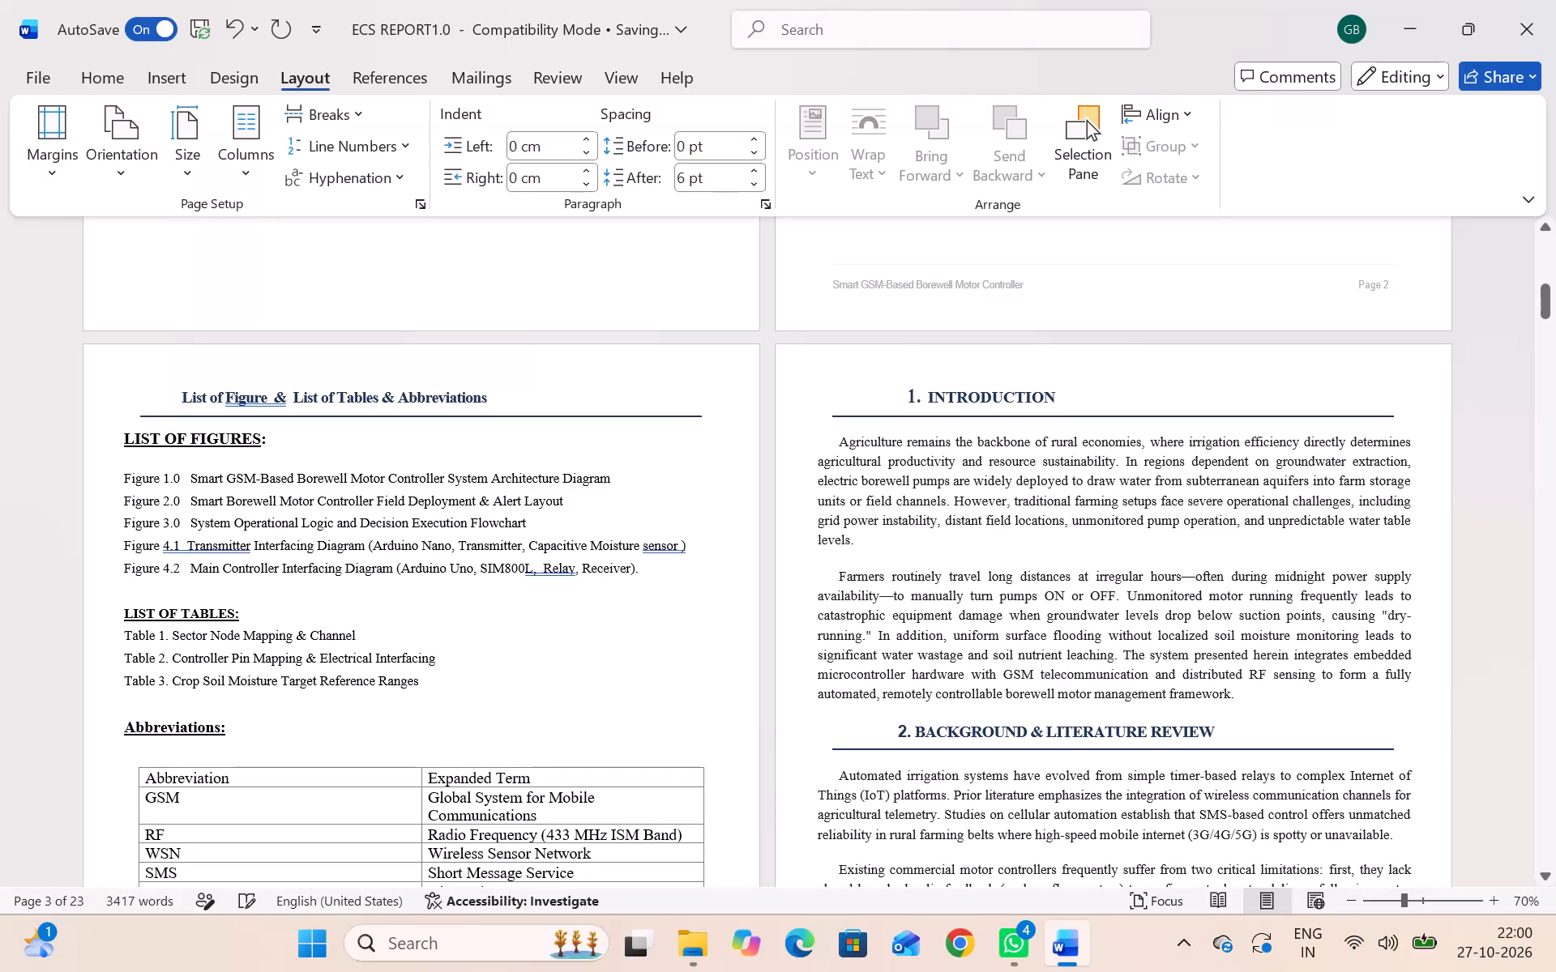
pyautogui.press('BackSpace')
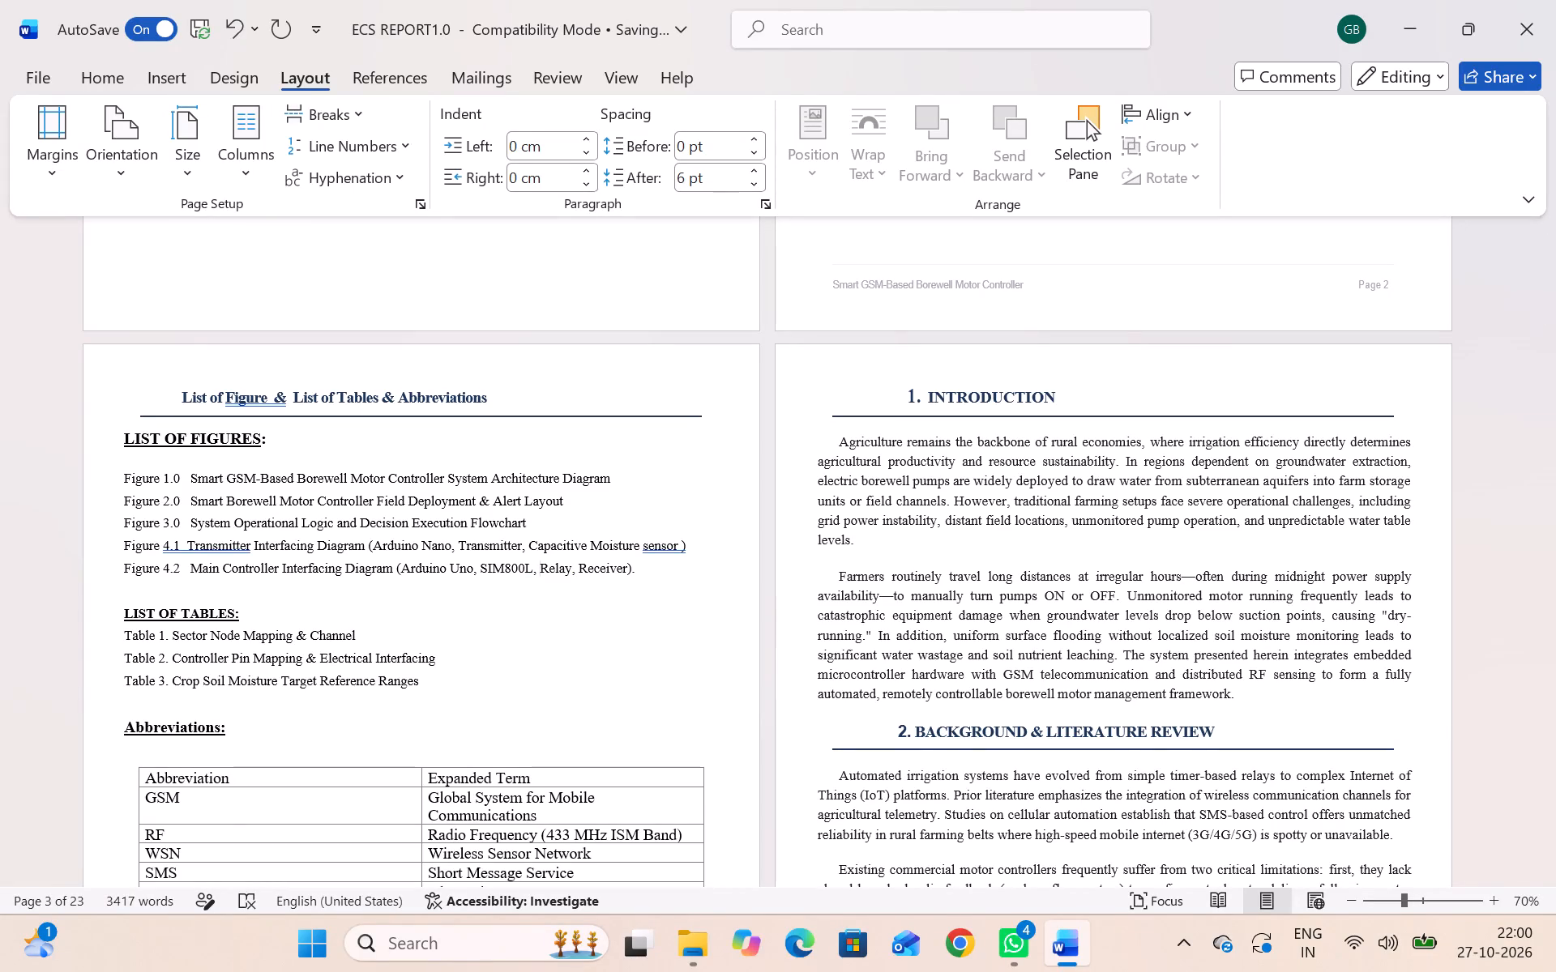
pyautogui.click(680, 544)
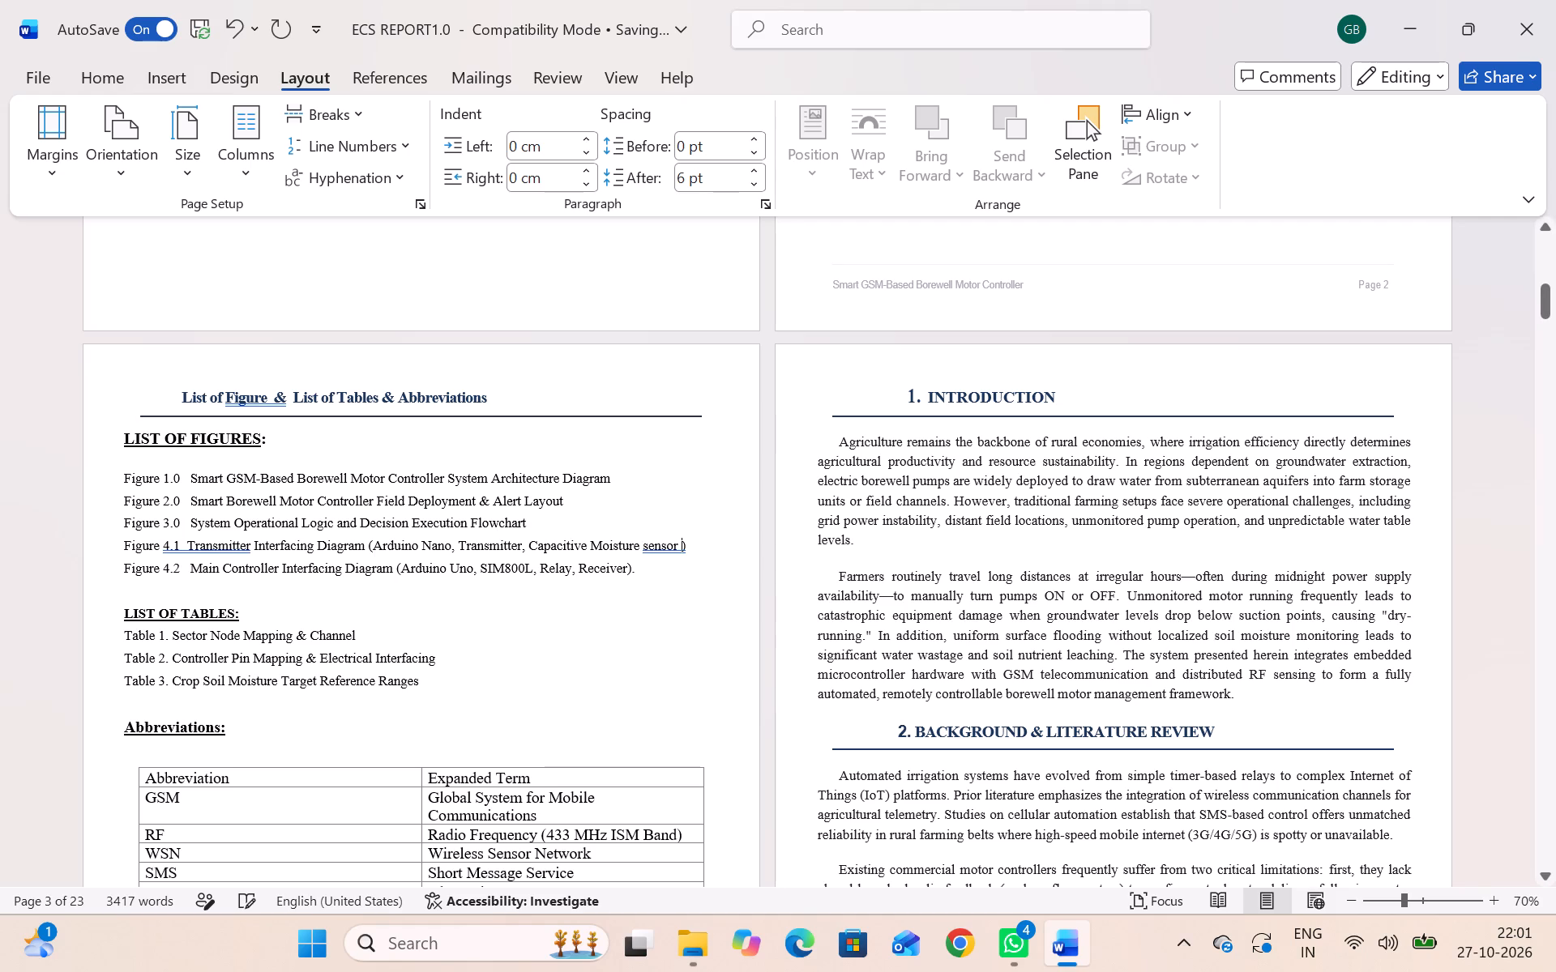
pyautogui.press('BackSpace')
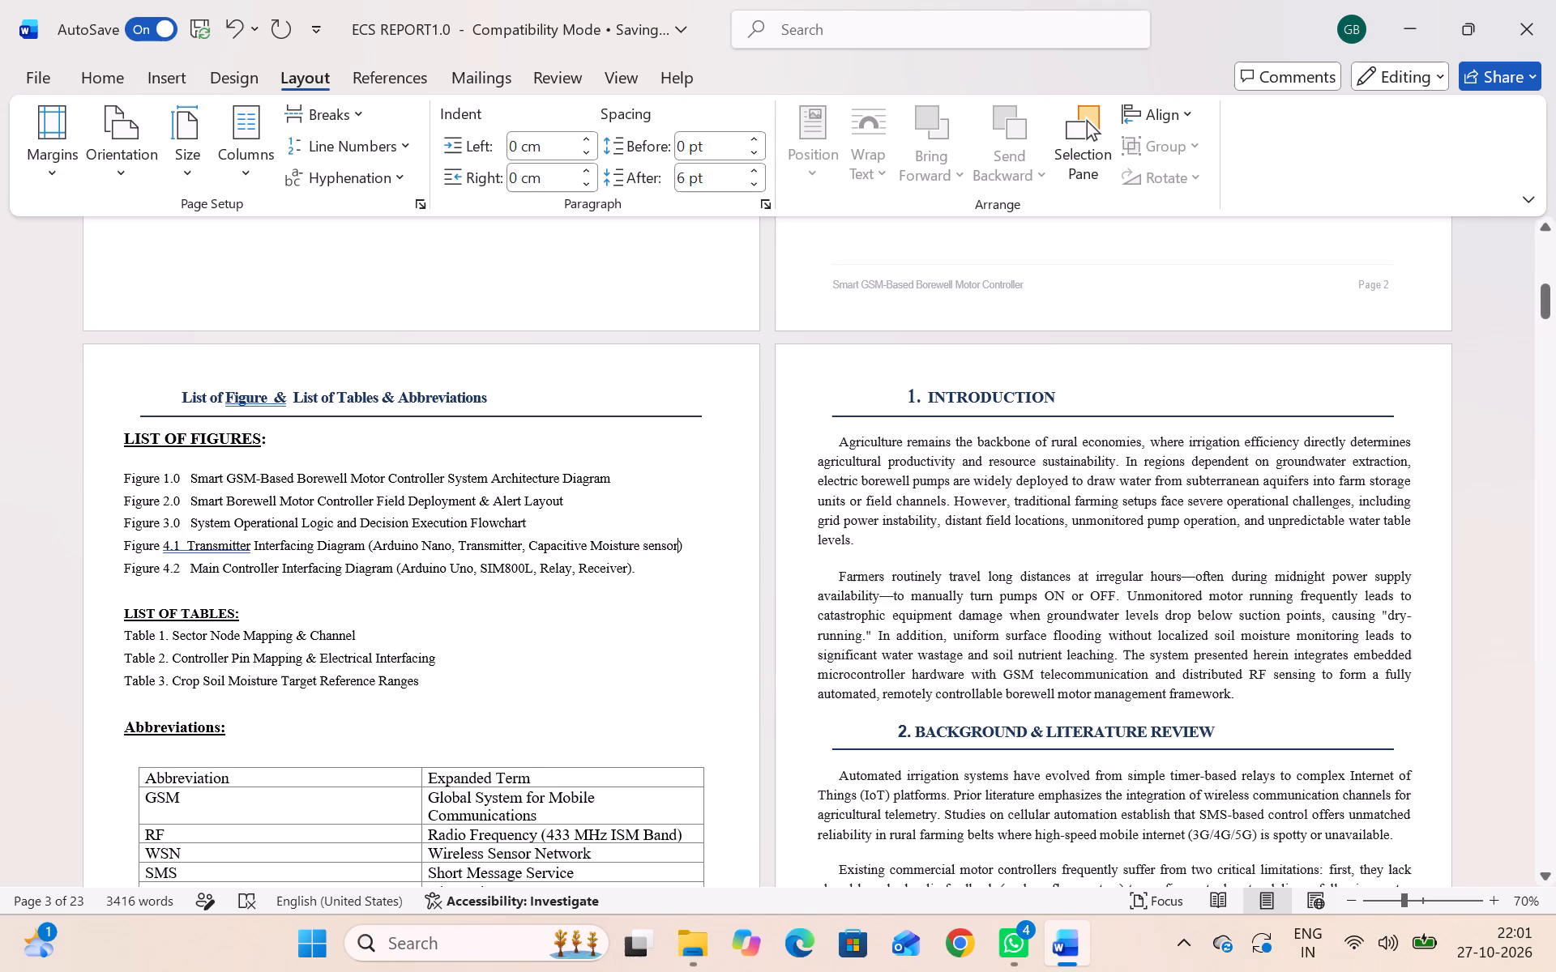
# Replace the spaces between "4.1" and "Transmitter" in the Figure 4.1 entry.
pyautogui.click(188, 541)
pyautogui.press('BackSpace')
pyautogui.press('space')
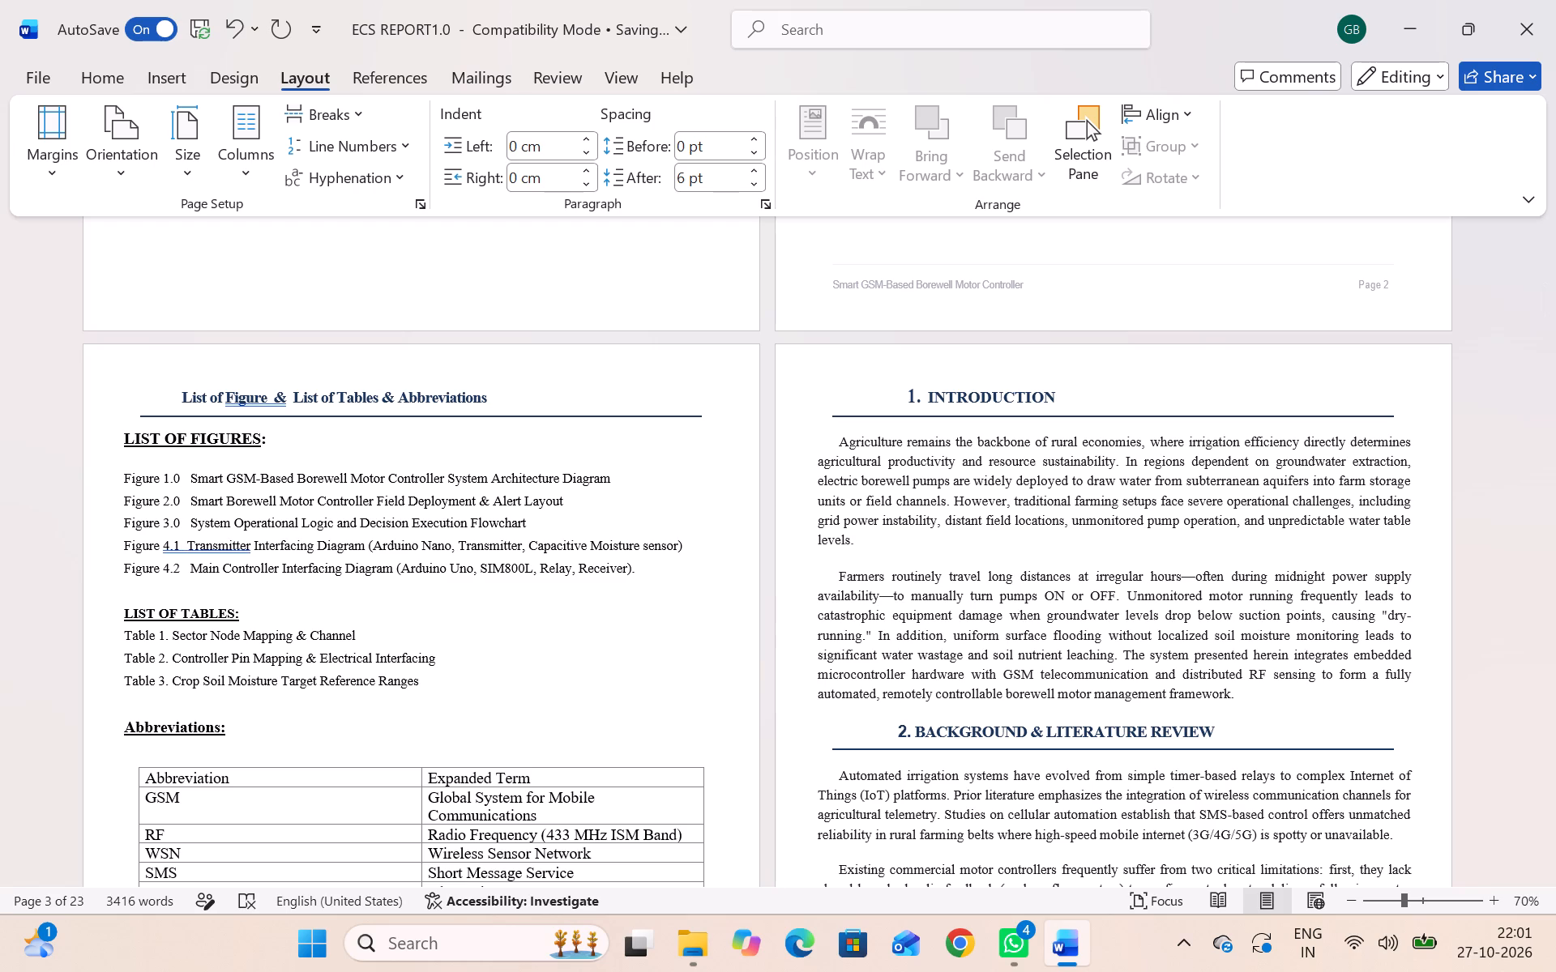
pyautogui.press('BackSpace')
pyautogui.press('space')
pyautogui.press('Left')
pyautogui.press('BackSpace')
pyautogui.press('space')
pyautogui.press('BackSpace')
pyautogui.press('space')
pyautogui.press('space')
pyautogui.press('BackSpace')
# Examine the layout of the following pages, from the abbreviations table to the system architecture figure, under the Narrow margins.
pyautogui.click(347, 590)
pyautogui.moveTo(347, 590); pyautogui.dragTo(346, 567)
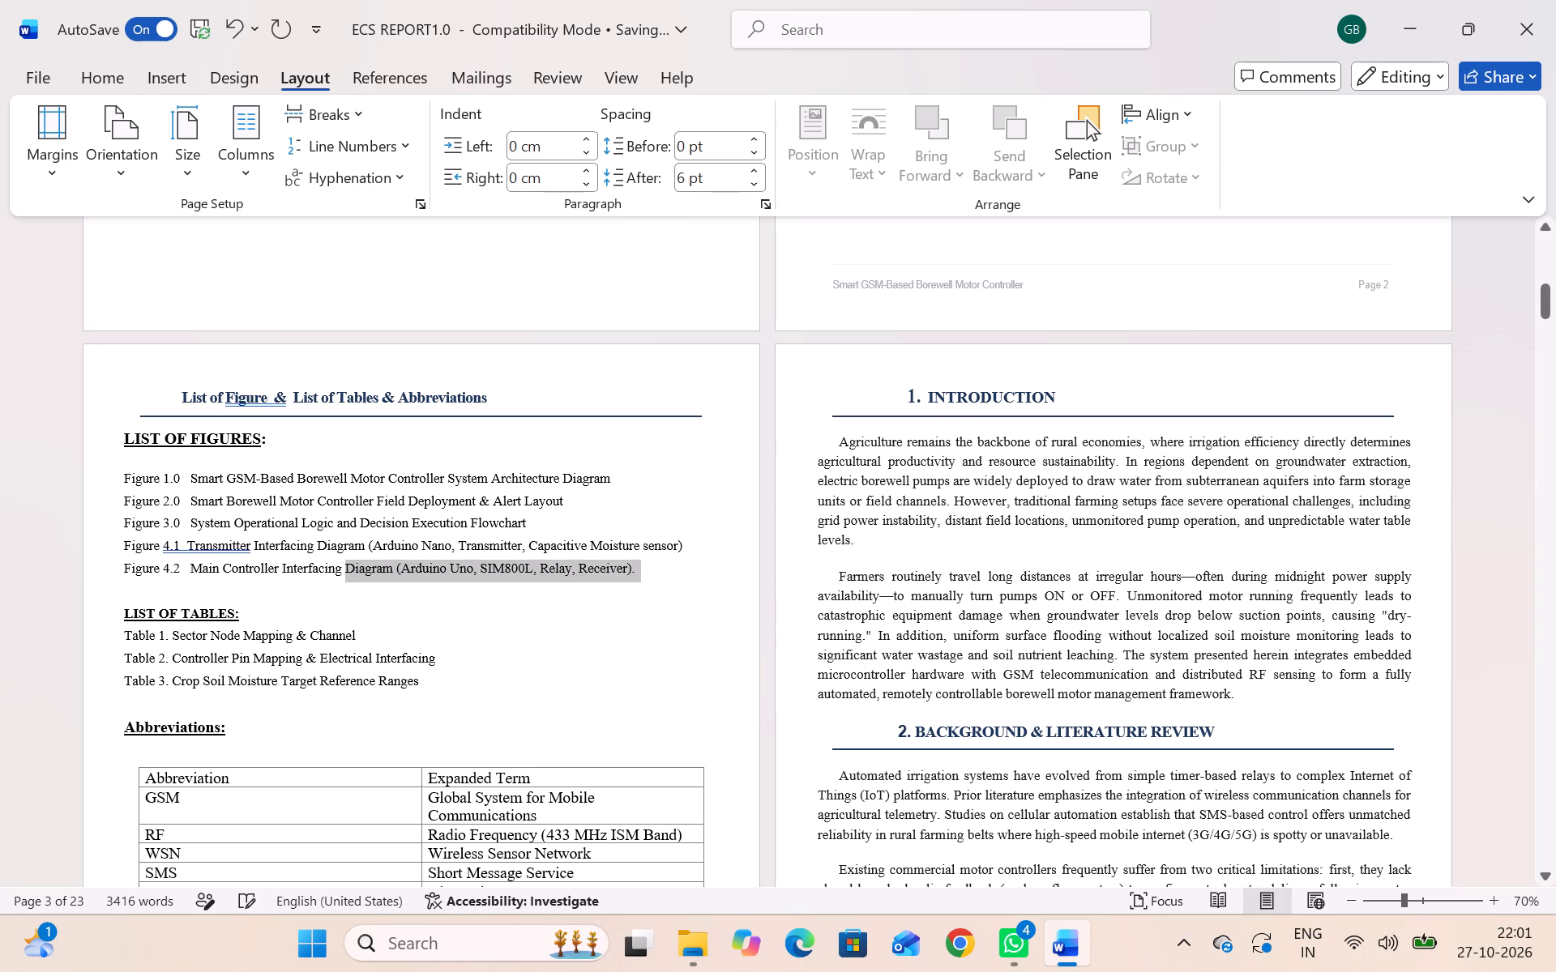
pyautogui.moveTo(346, 567); pyautogui.dragTo(428, 592)
pyautogui.scroll(-2, 428, 592)
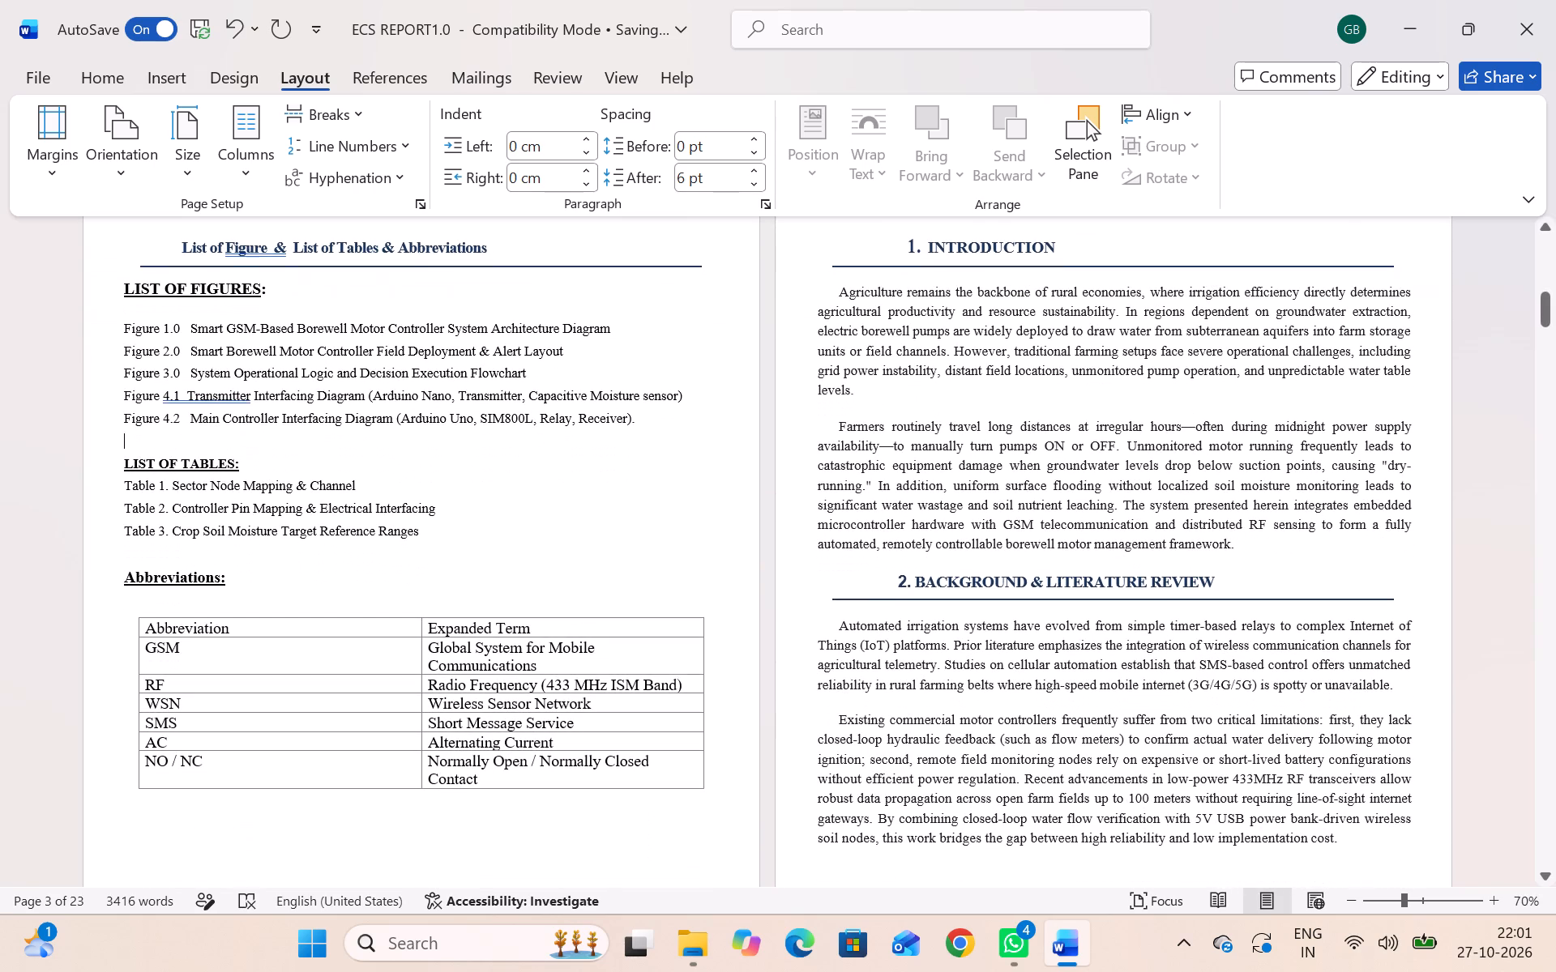
pyautogui.hscroll(-1, 428, 592)
pyautogui.scroll(-2, 428, 592)
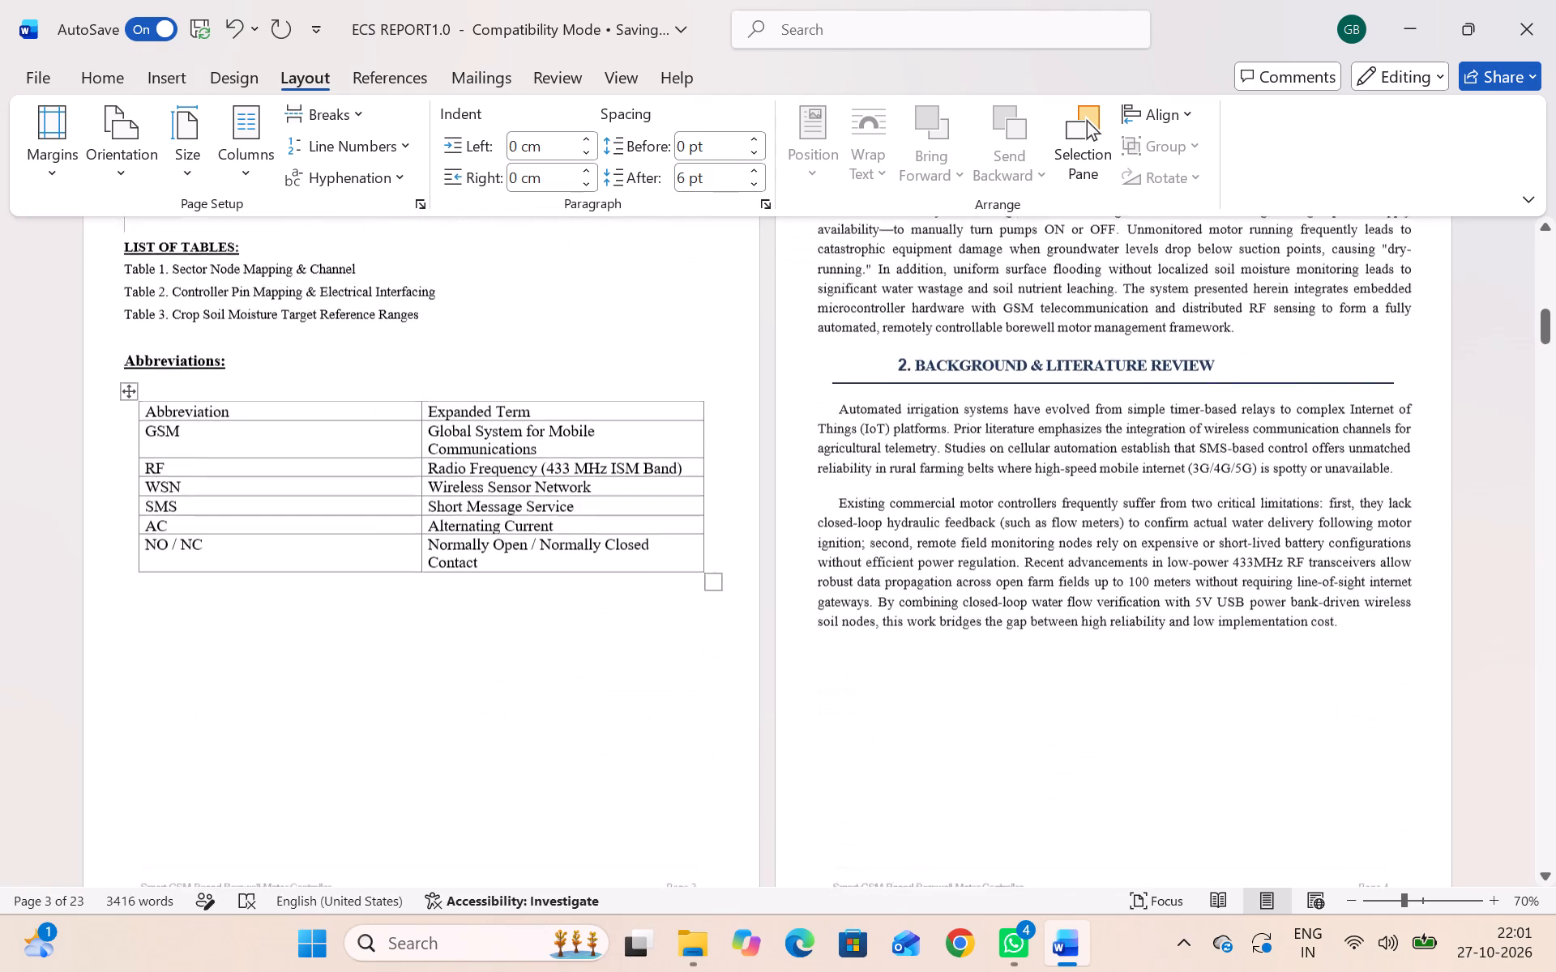
pyautogui.scroll(-5, 428, 592)
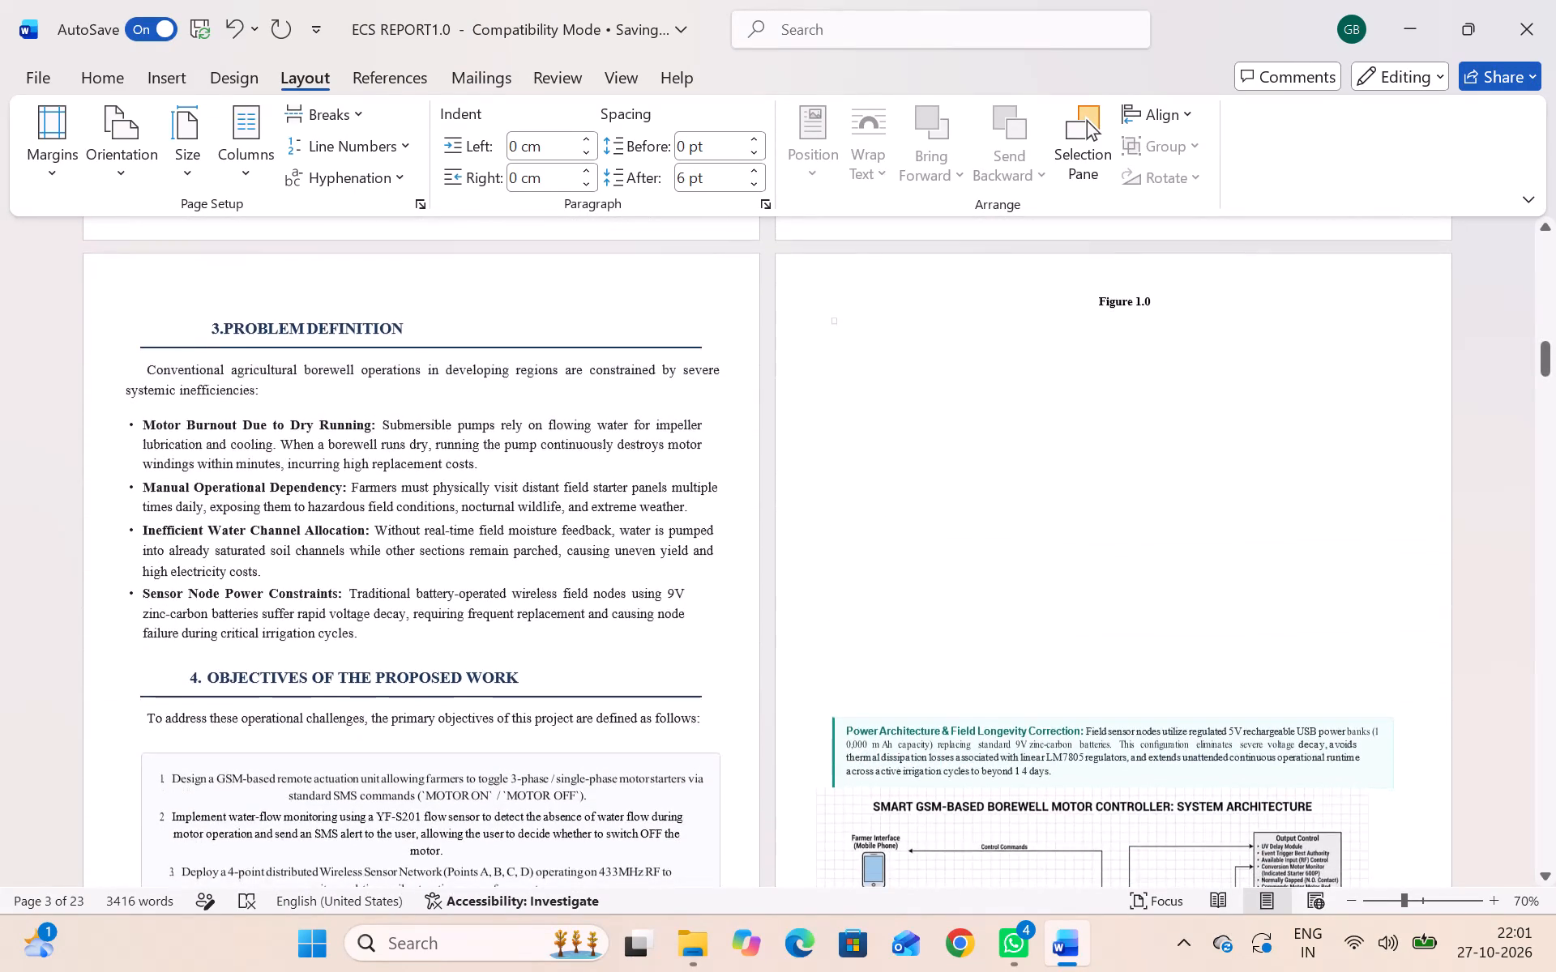
pyautogui.scroll(-2, 428, 592)
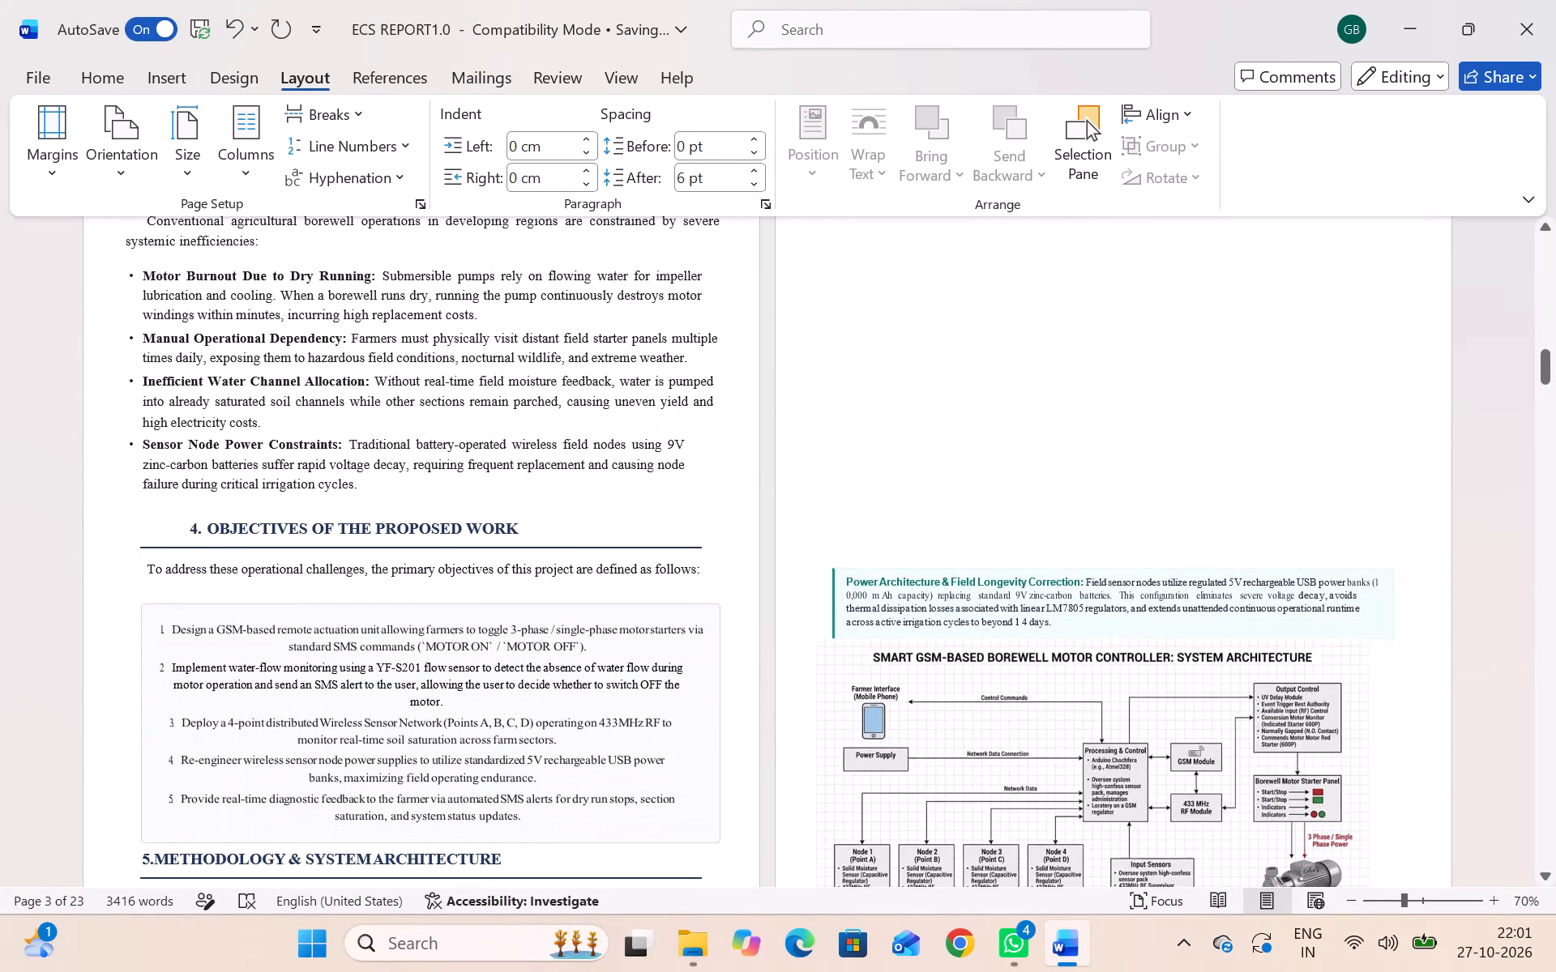
pyautogui.scroll(-3, 428, 592)
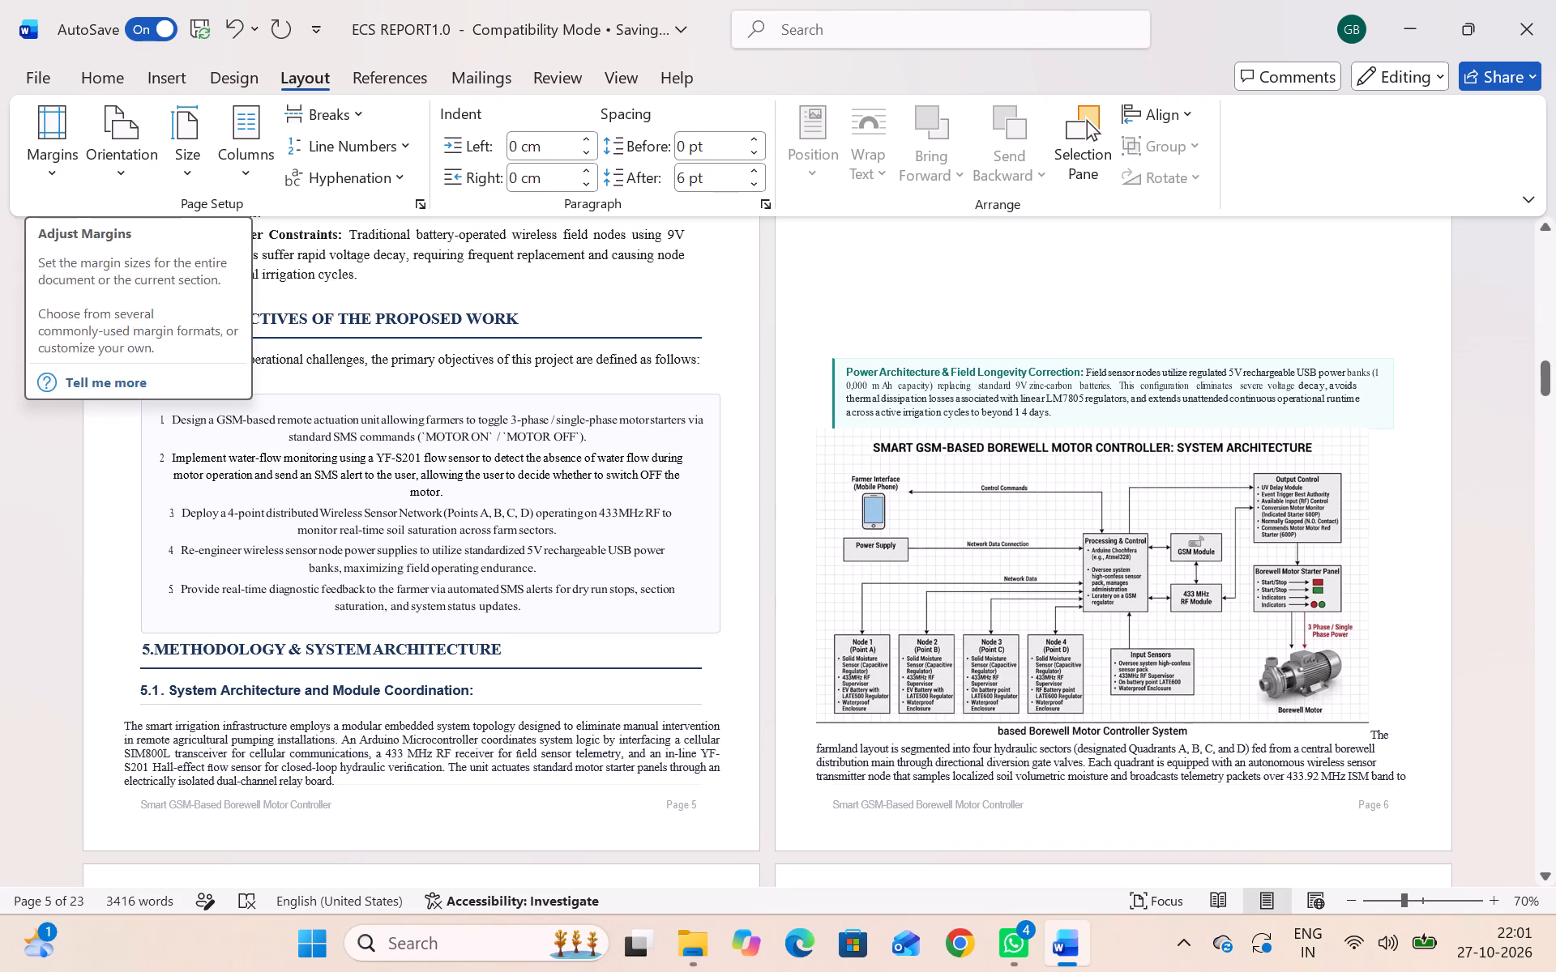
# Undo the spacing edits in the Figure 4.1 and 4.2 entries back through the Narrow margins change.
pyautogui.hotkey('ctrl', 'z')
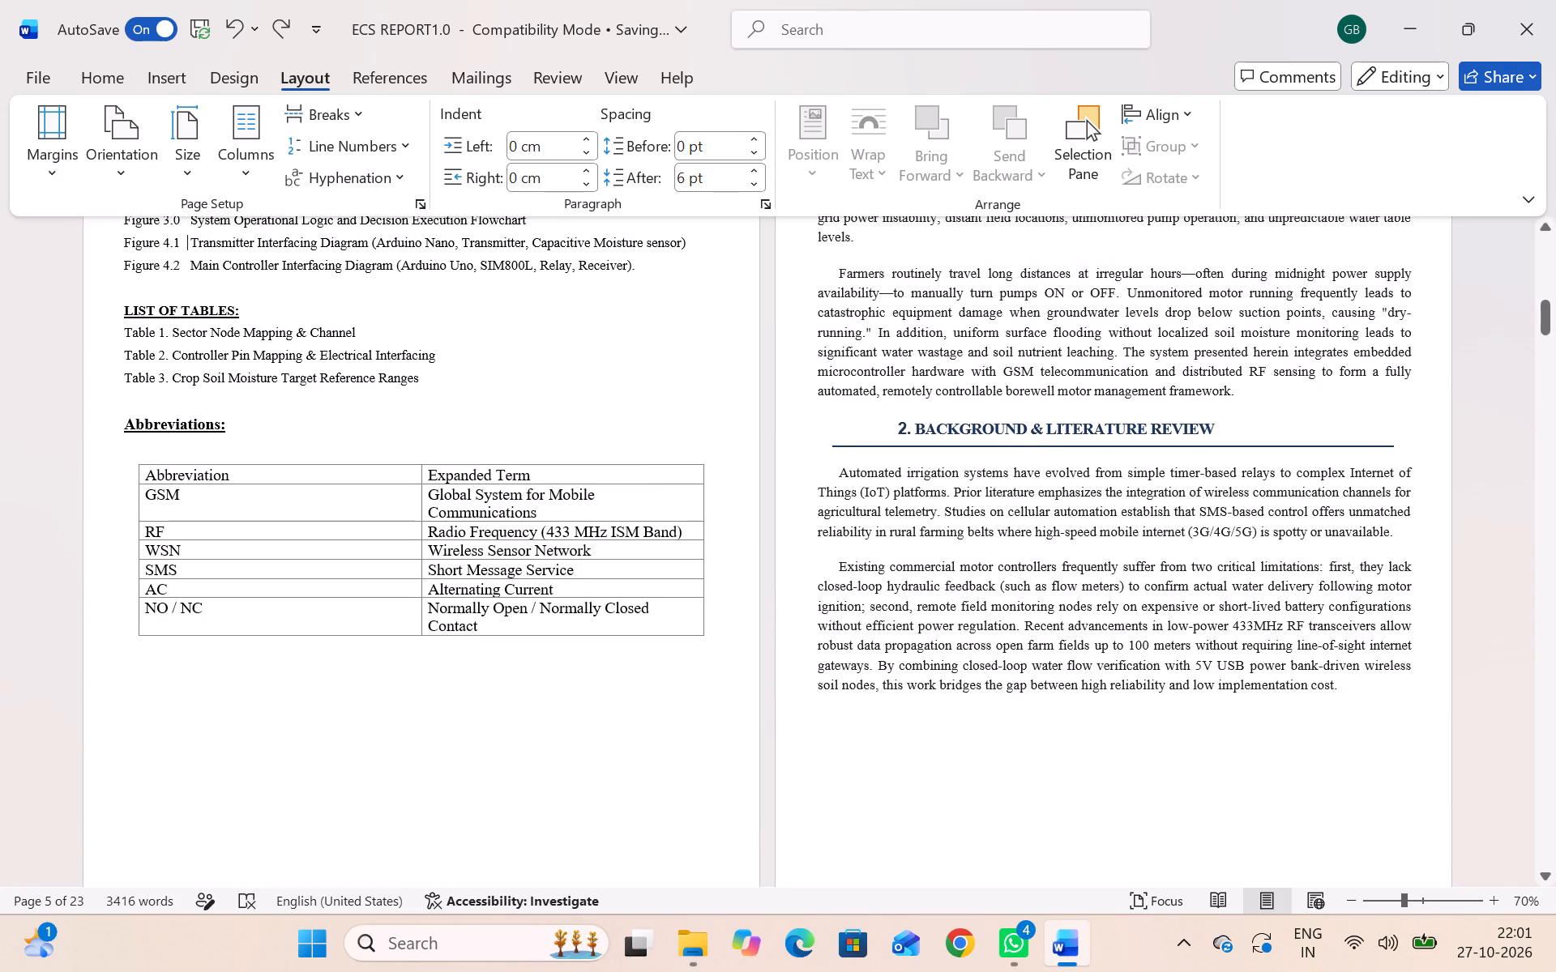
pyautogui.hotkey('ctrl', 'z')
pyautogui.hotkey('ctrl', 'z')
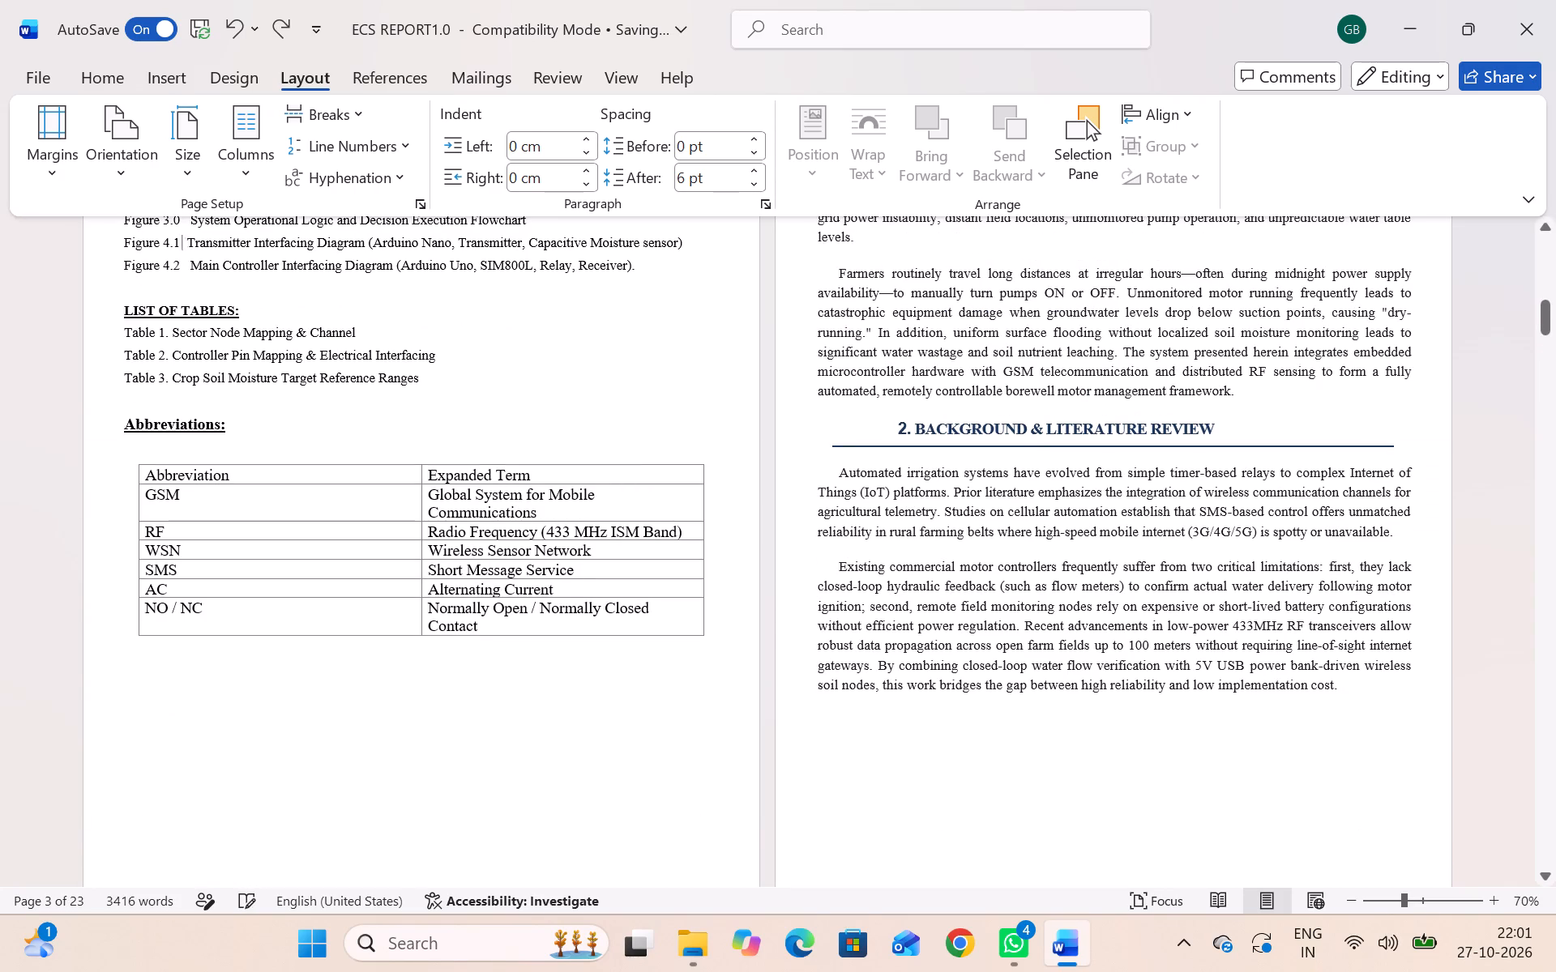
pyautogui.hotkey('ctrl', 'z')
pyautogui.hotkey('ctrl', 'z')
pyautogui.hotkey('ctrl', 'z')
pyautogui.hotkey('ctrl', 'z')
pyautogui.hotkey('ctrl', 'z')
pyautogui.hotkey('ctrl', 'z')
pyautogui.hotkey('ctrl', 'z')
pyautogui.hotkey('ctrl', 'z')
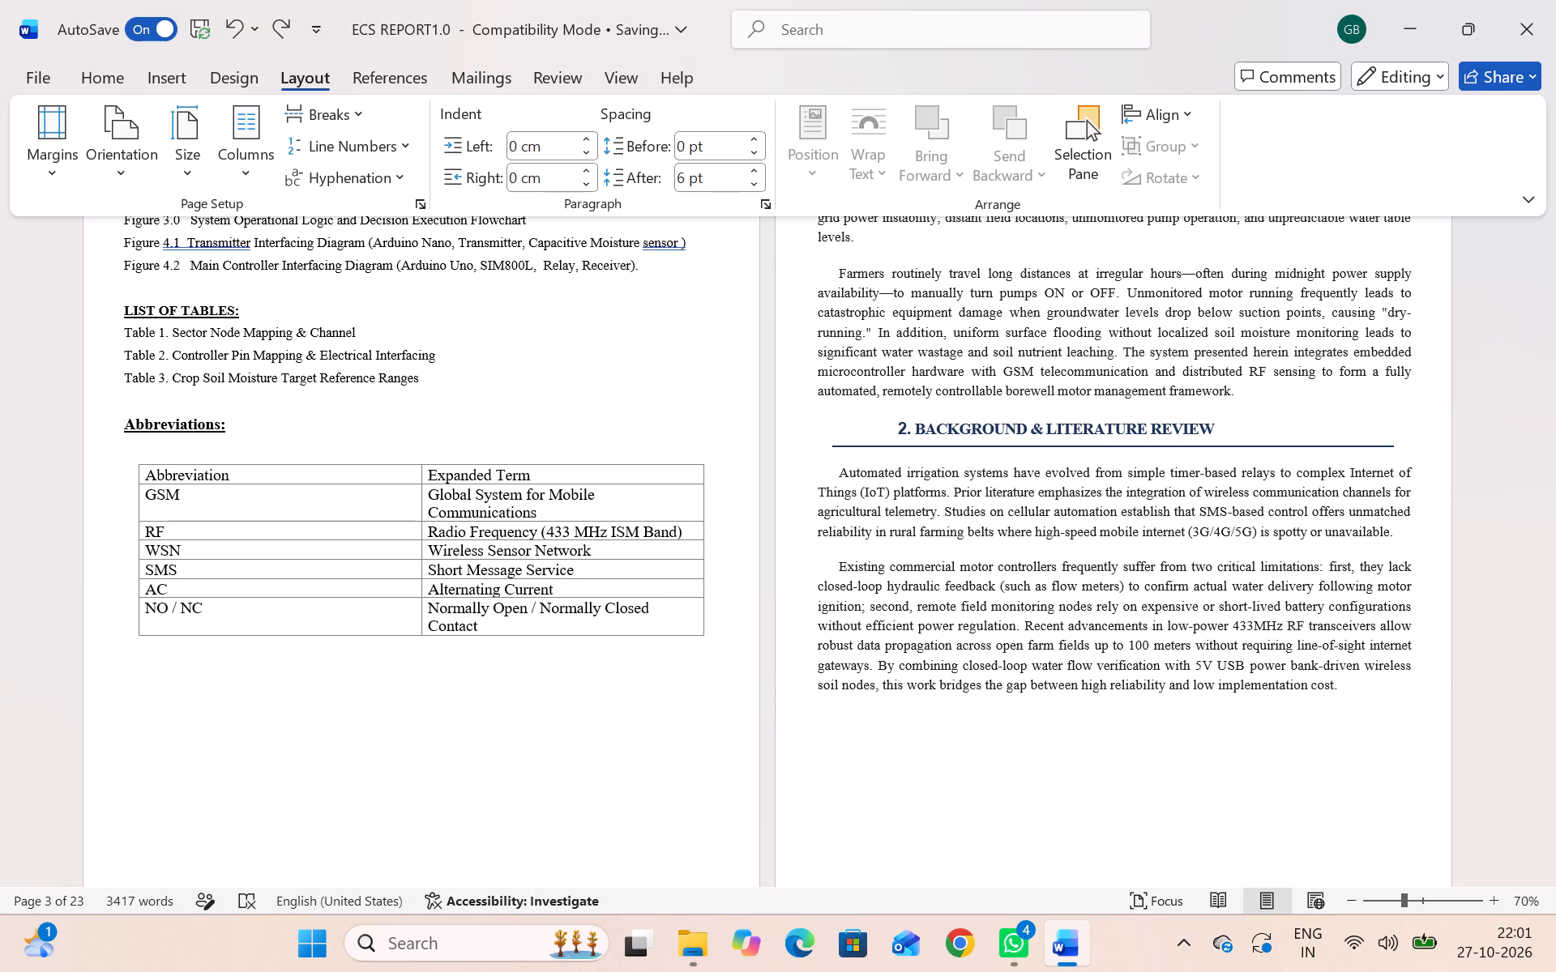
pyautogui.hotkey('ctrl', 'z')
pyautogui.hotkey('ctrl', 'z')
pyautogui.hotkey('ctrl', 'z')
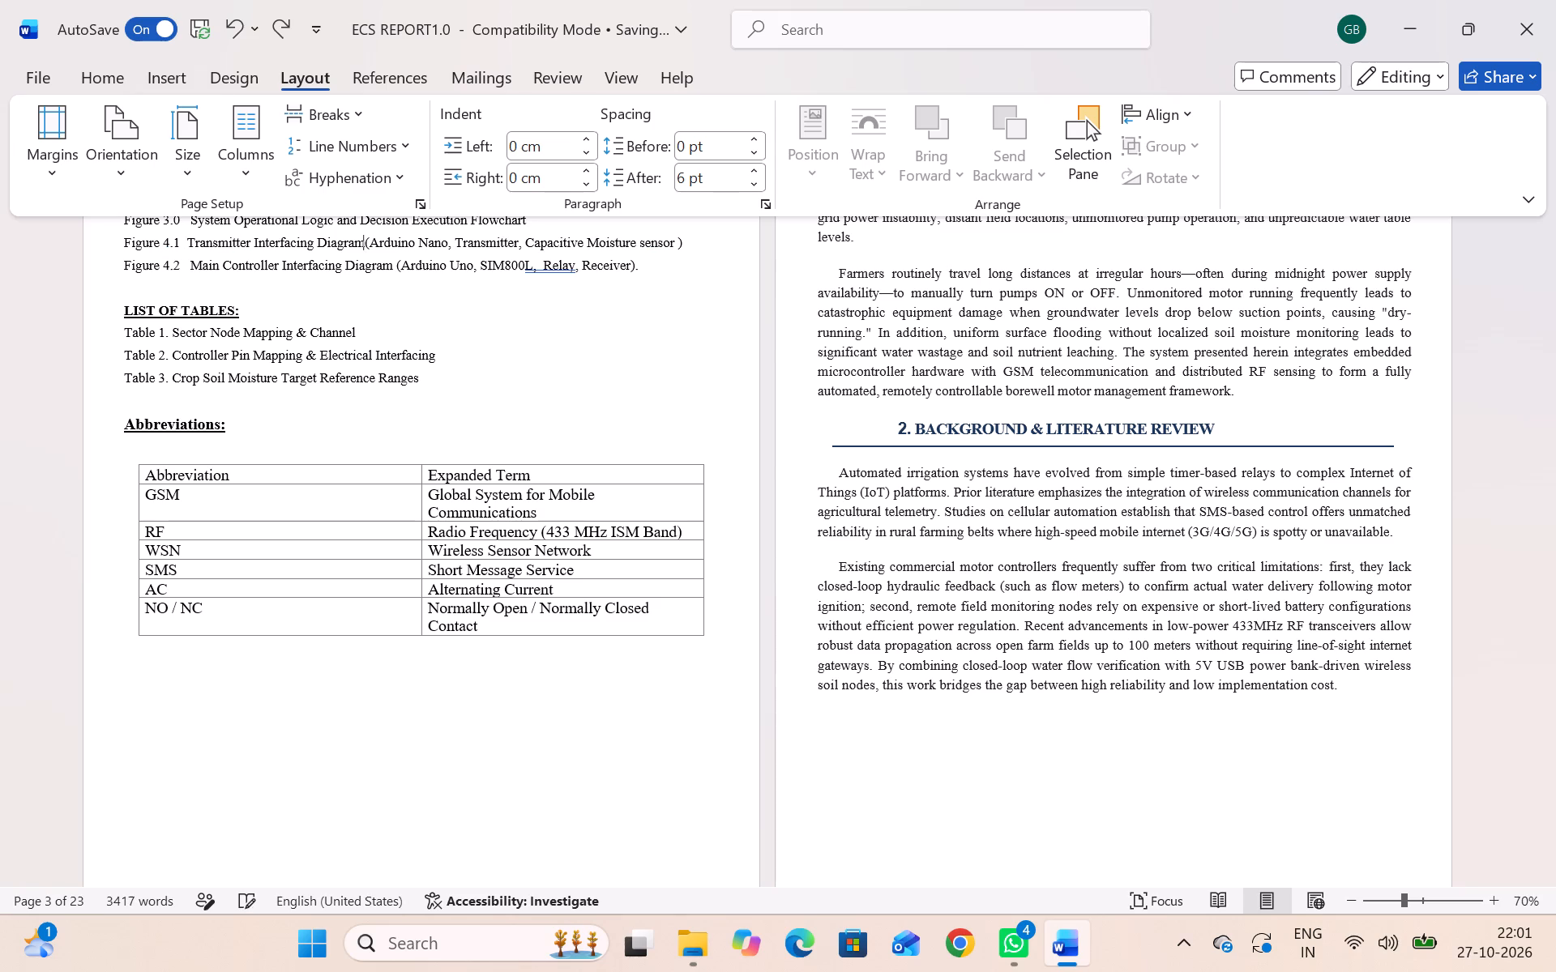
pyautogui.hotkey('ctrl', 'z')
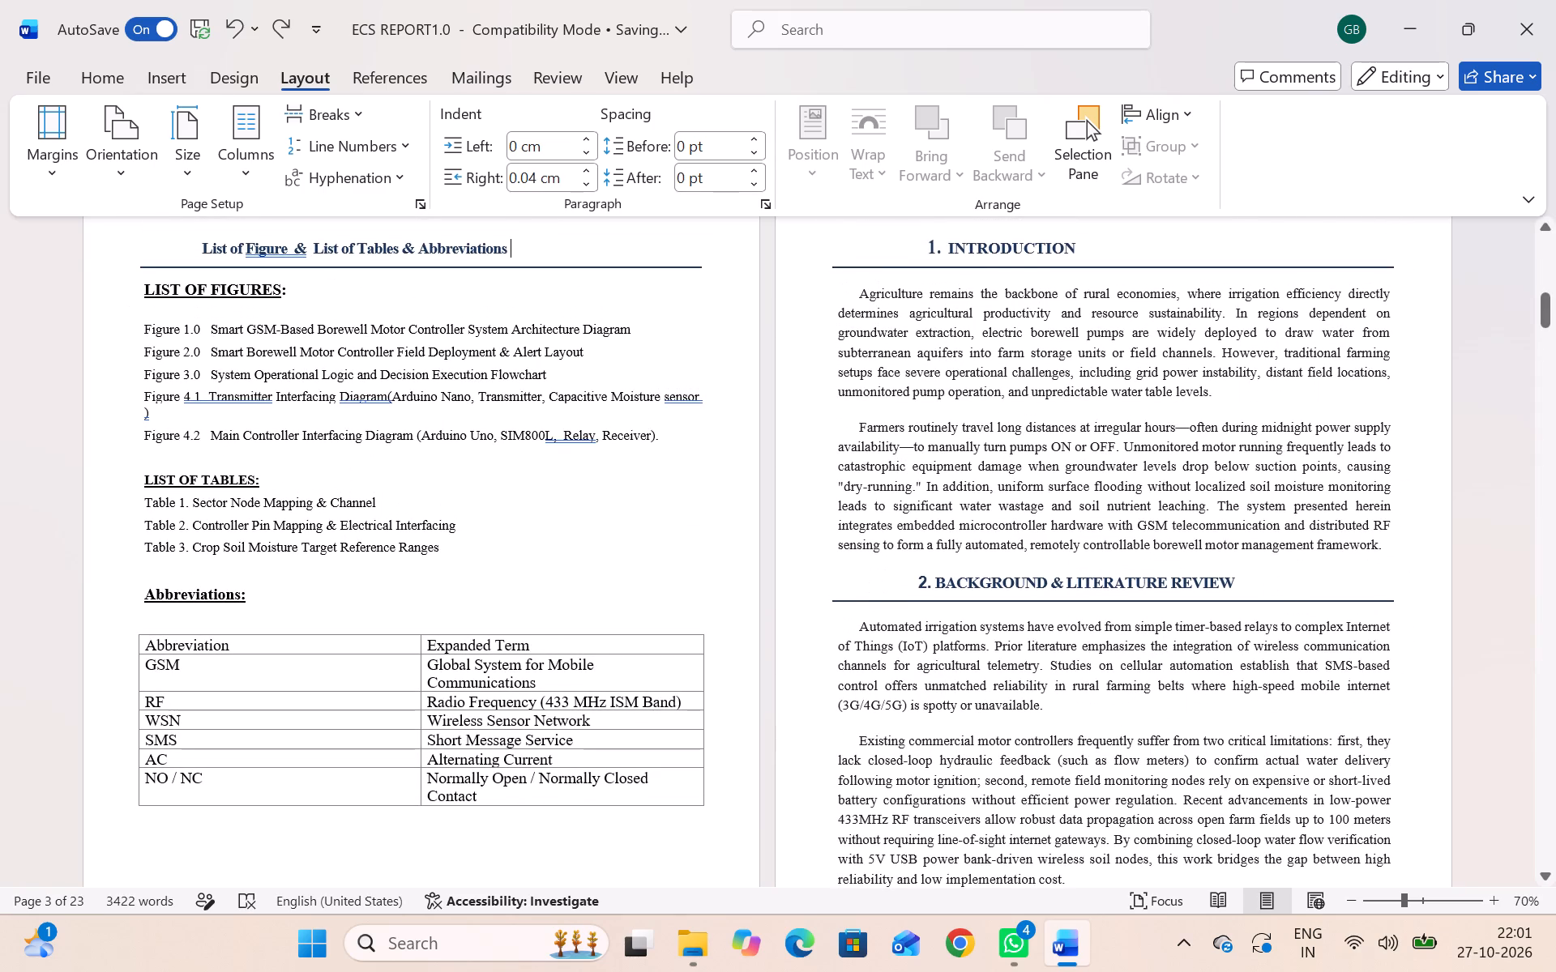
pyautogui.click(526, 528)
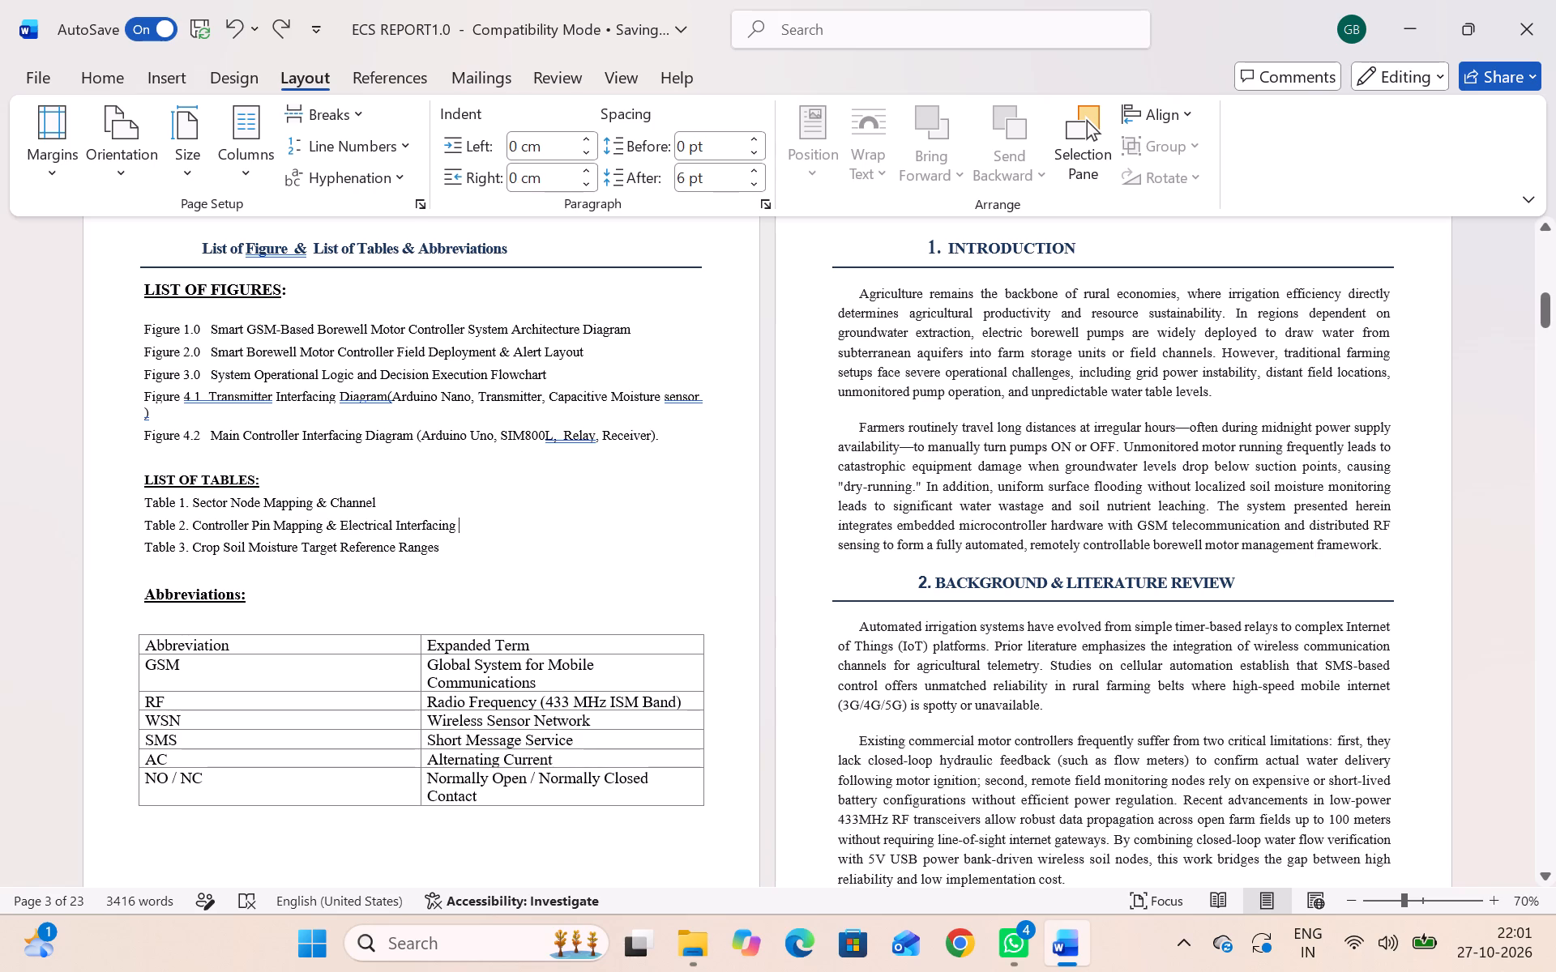
# Replace the word "Interfacing" with "Node" in the Figure 4.1 entry of the list of figures.
pyautogui.click(336, 399)
pyautogui.press('BackSpace')
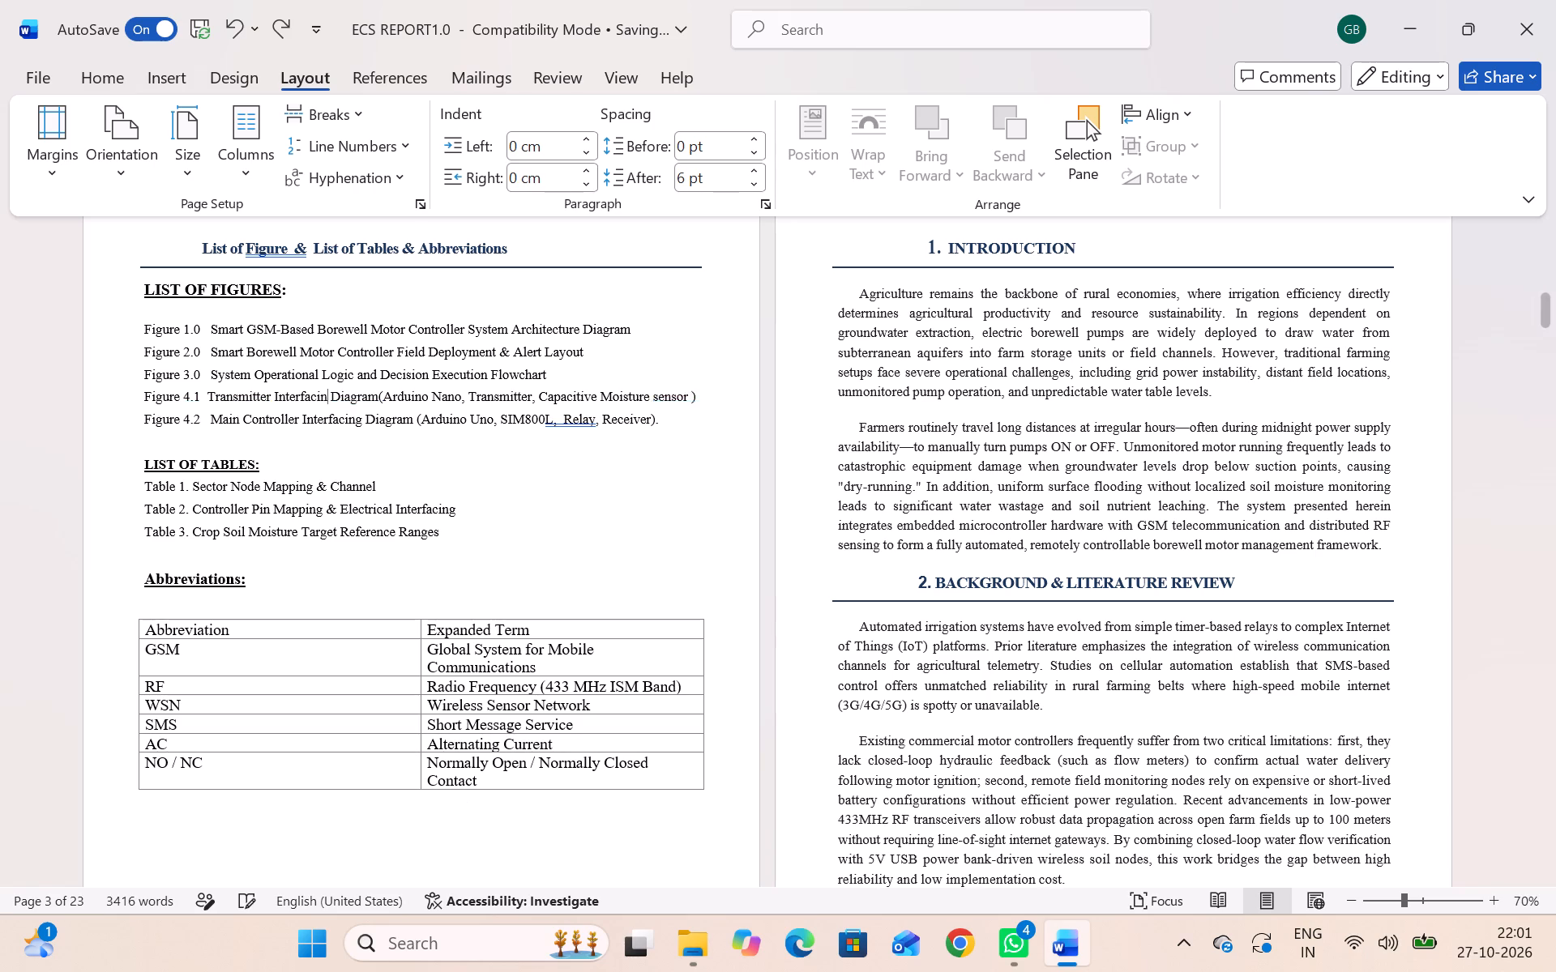
pyautogui.press('BackSpace')
pyautogui.press('BackSpace')
pyautogui.press('BackSpace')
pyautogui.press('BackSpace')
pyautogui.press('BackSpace')
pyautogui.press('BackSpace')
pyautogui.press('BackSpace')
pyautogui.press('BackSpace')
pyautogui.press('BackSpace')
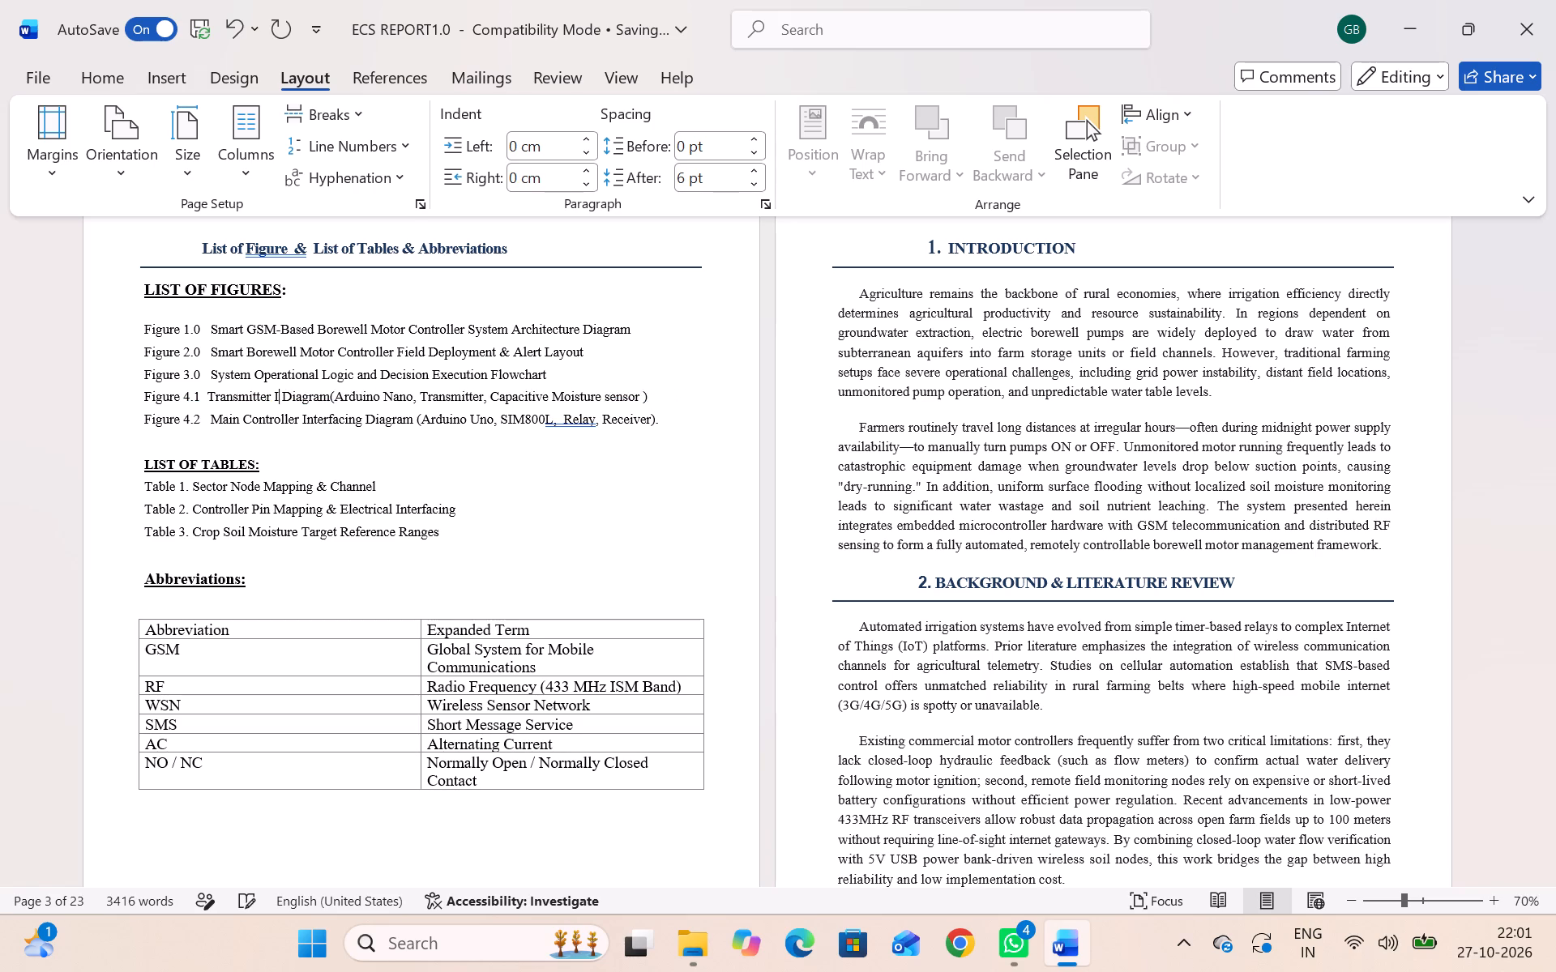
pyautogui.press('BackSpace')
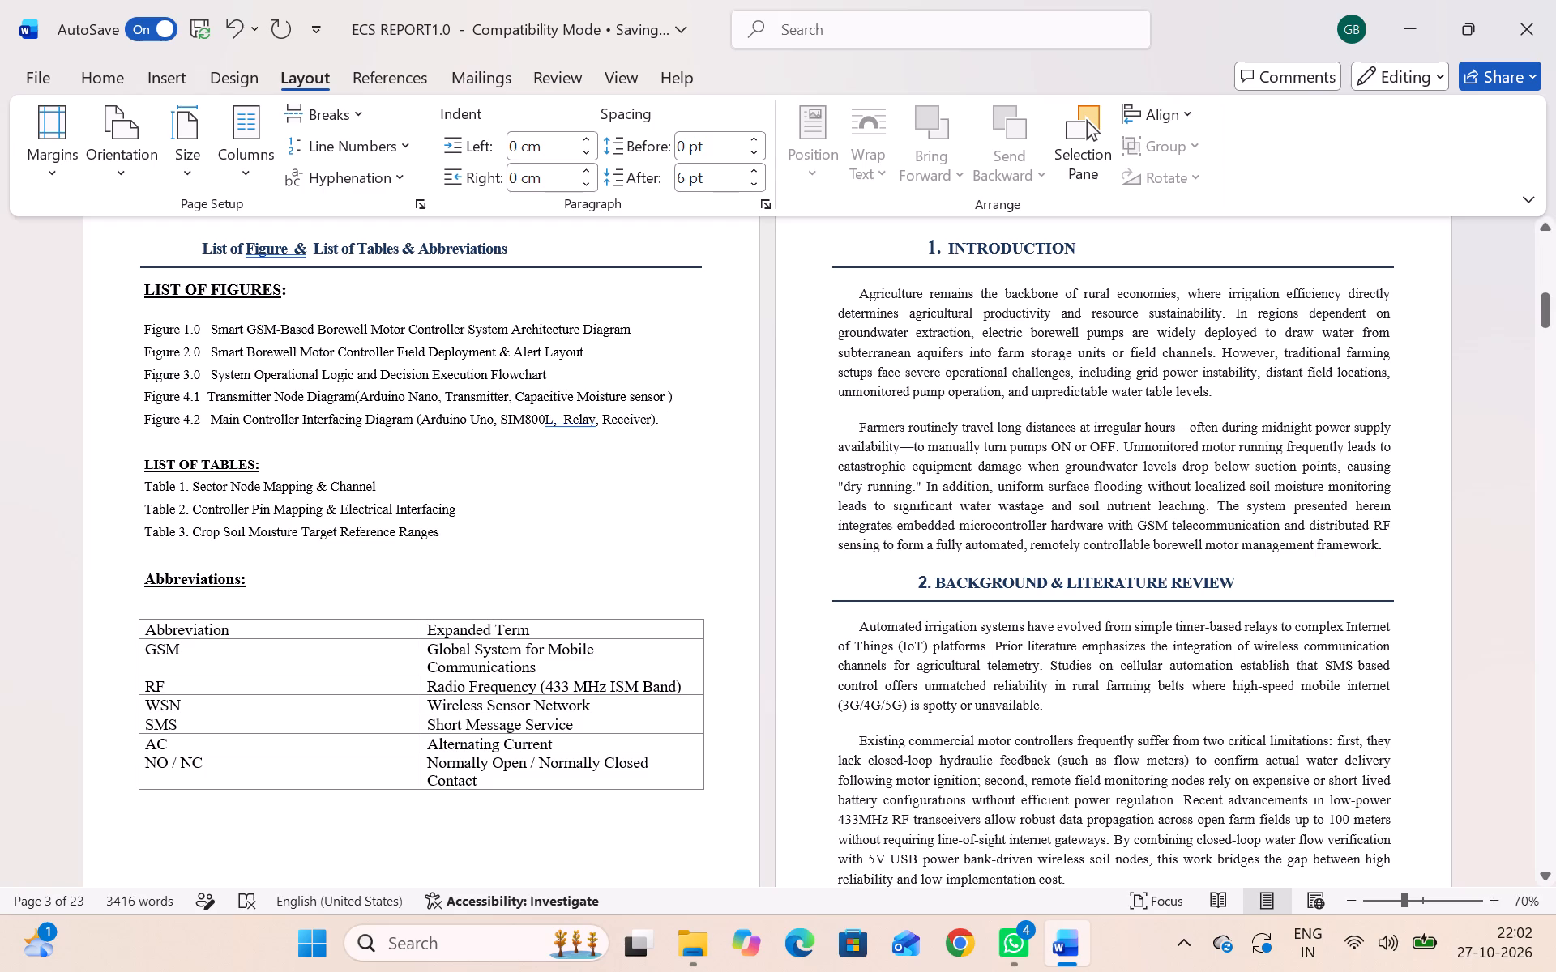
# Add ", Flow" after "Receiver" inside the brackets of the Figure 4.2 entry.
pyautogui.click(650, 424)
pyautogui.press('space')
pyautogui.press('BackSpace')
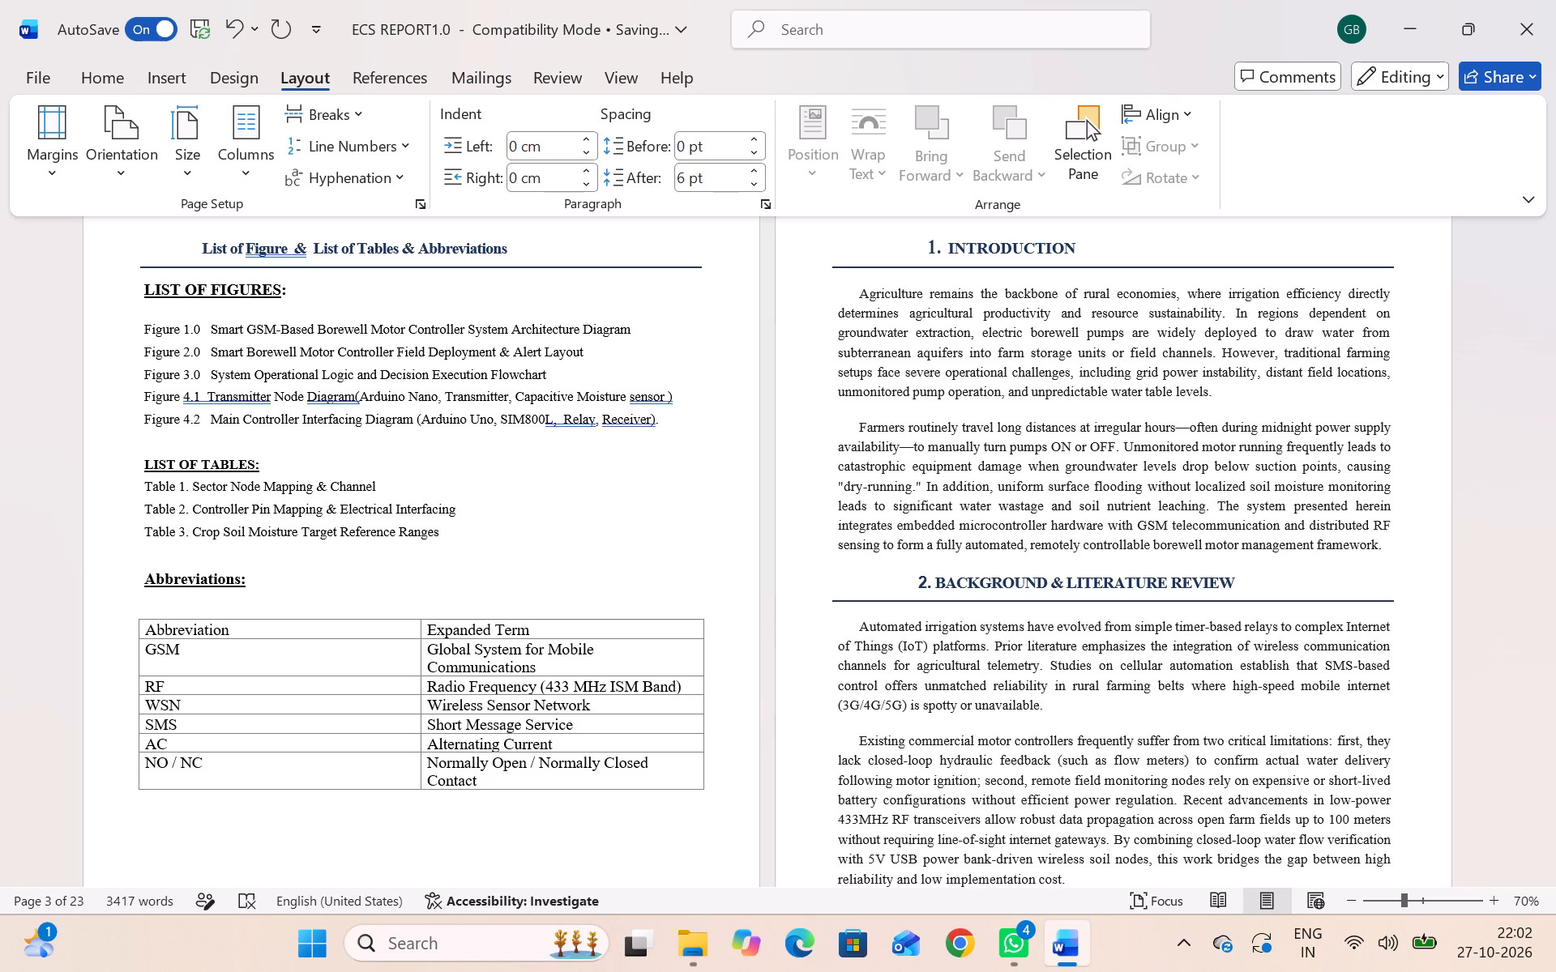
pyautogui.write(',')
pyautogui.press('space')
pyautogui.write('lo')
pyautogui.press('w')
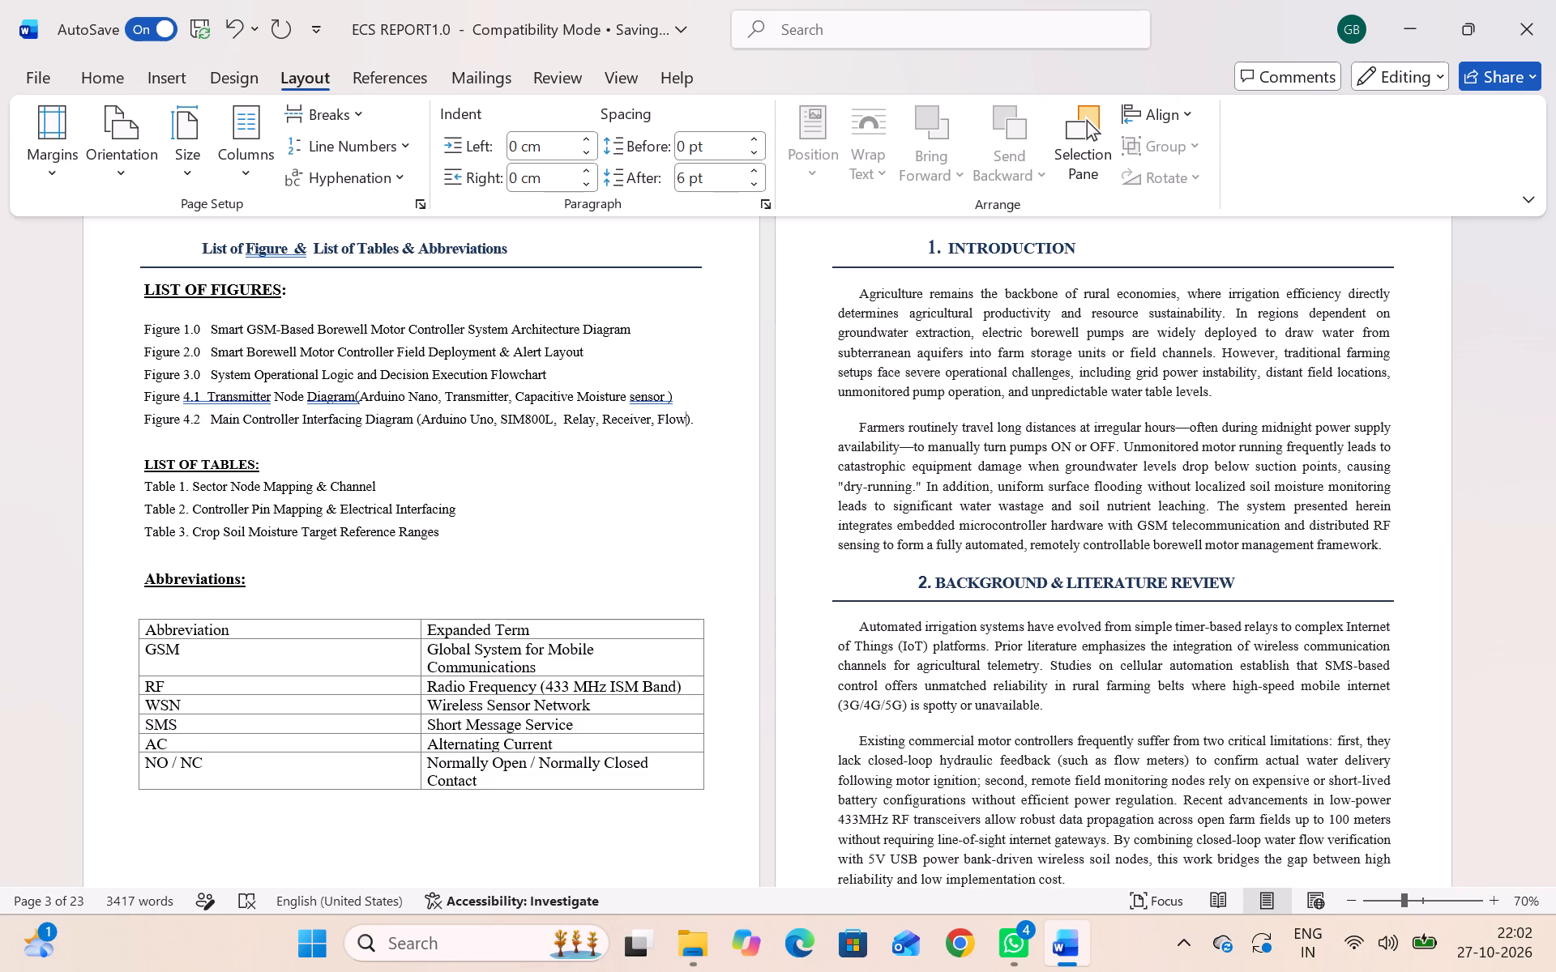
pyautogui.click(359, 424)
# In the Figure 4.1 entry, insert a space before the opening bracket and delete the one before the closing bracket.
pyautogui.click(353, 394)
pyautogui.press('space')
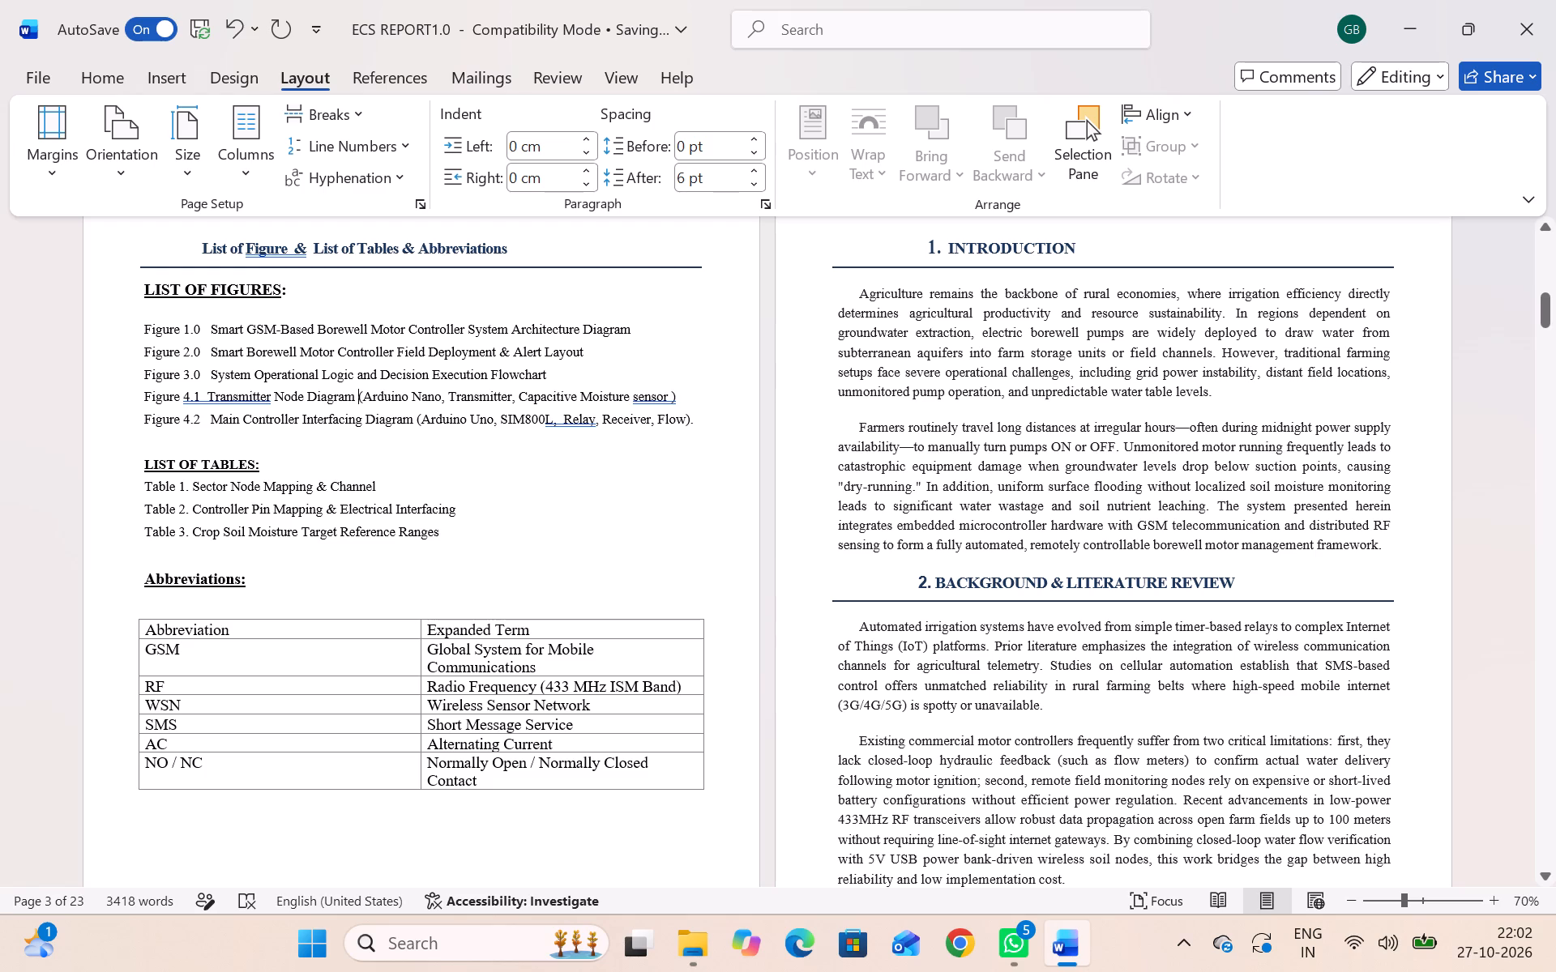
pyautogui.click(672, 393)
pyautogui.press('BackSpace')
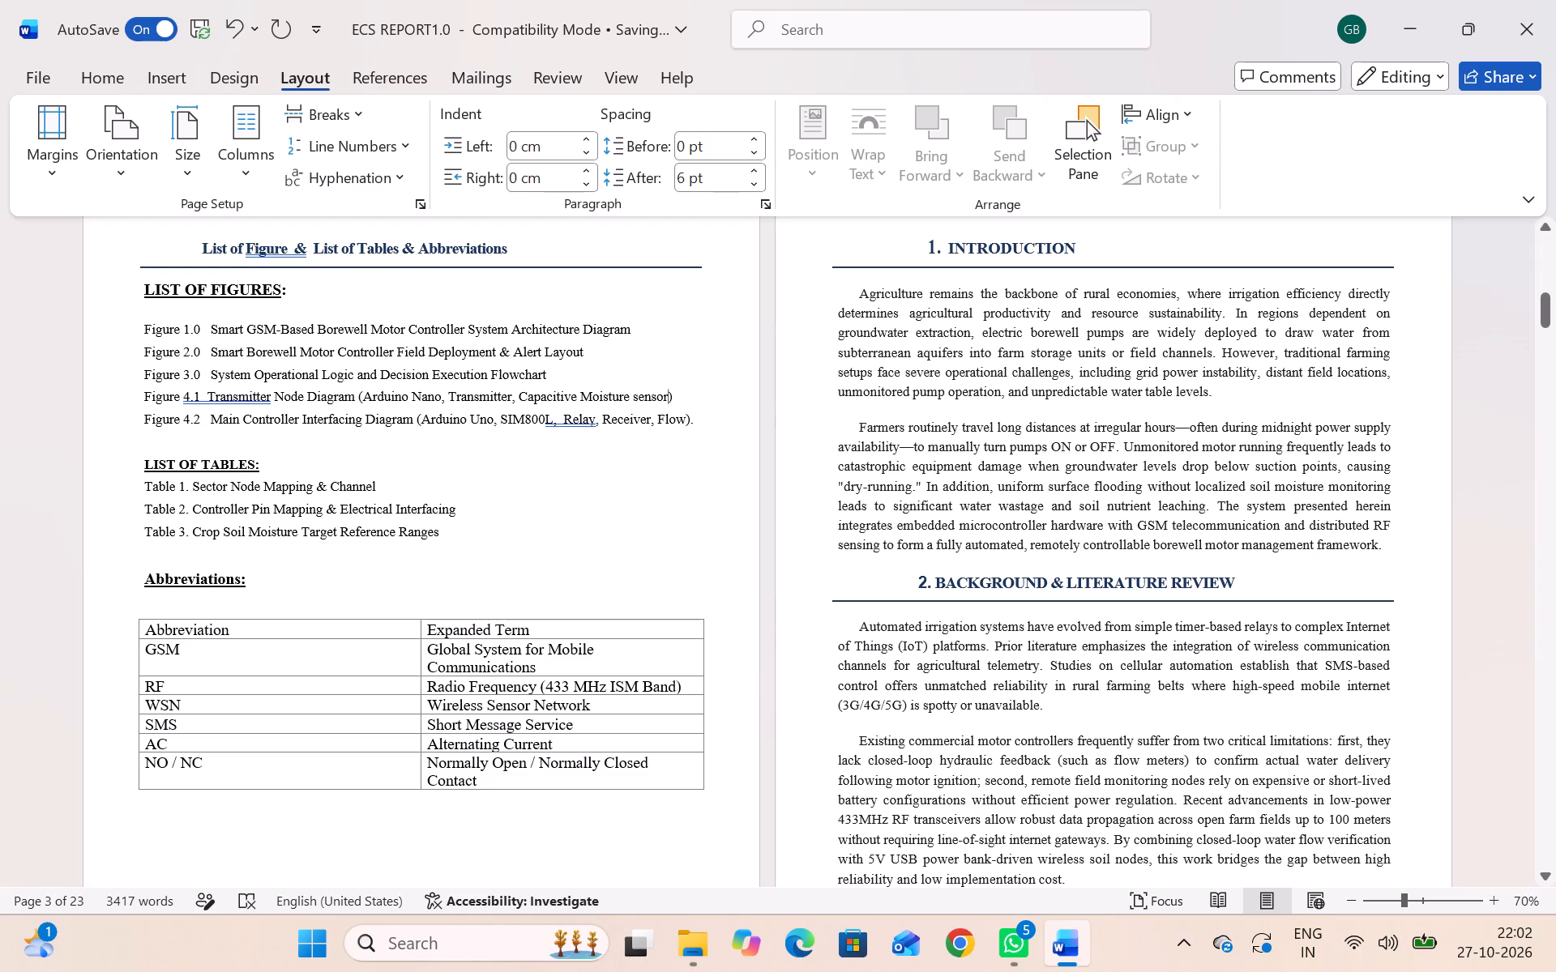
# Add the word "Sensor" after "Flow" in the Figure 4.2 entry.
pyautogui.click(683, 423)
pyautogui.press('space')
pyautogui.press('s')
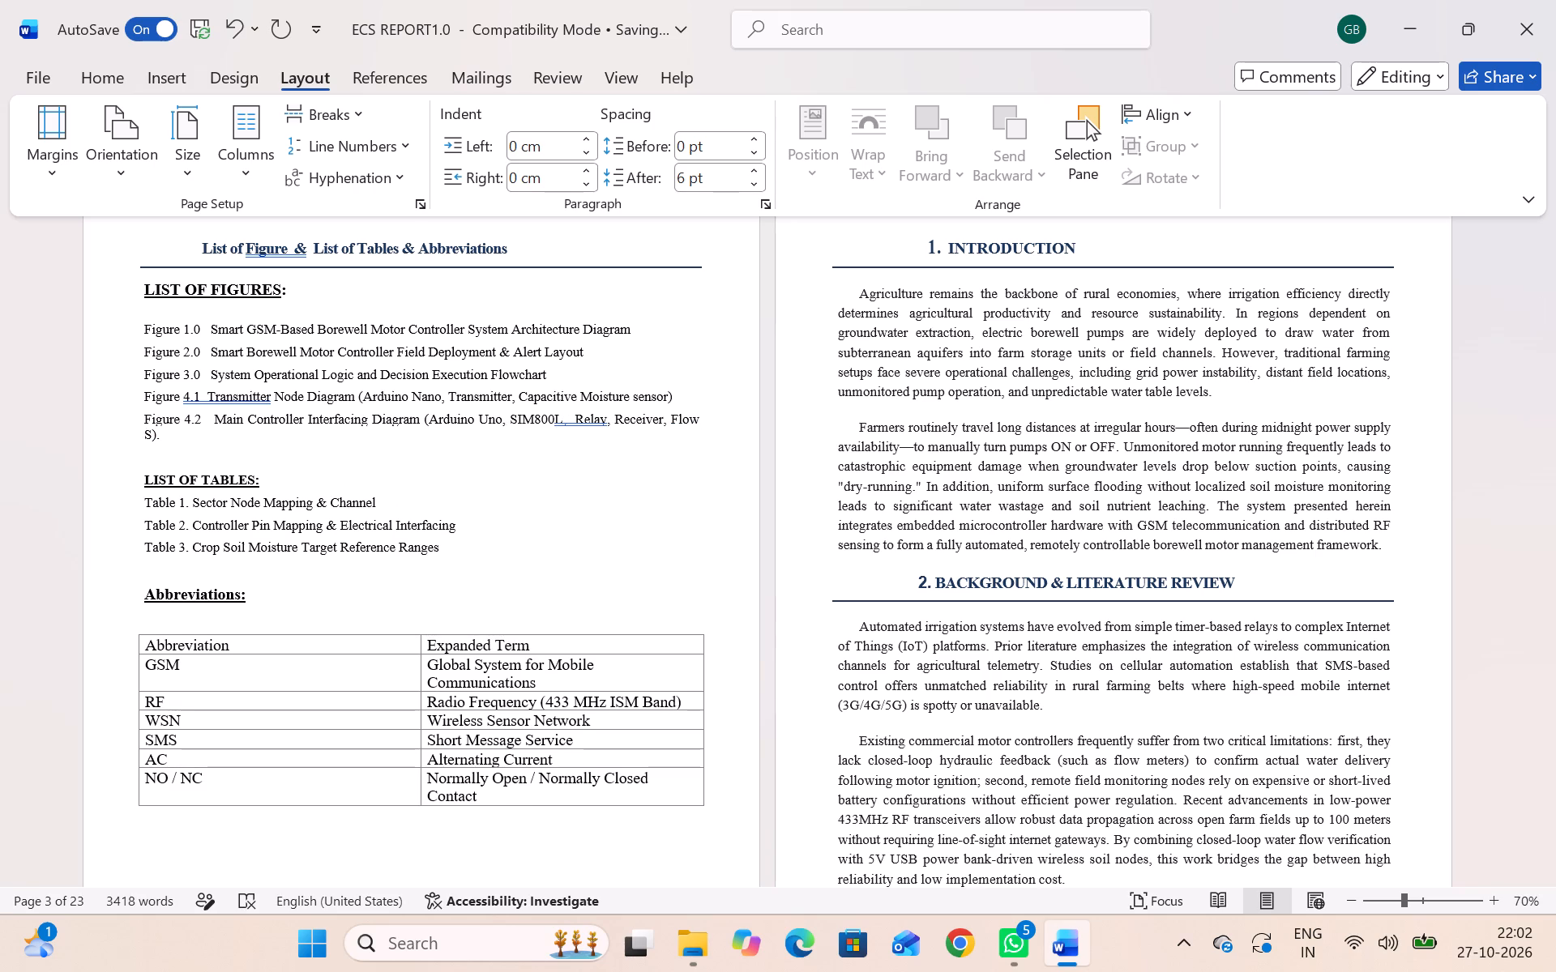
pyautogui.write('ensor')
# Indent the wrapped "Sensor)." line of the Figure 4.2 entry so it lines up under "Main".
pyautogui.click(143, 433)
pyautogui.press('Tab')
pyautogui.press('Tab')
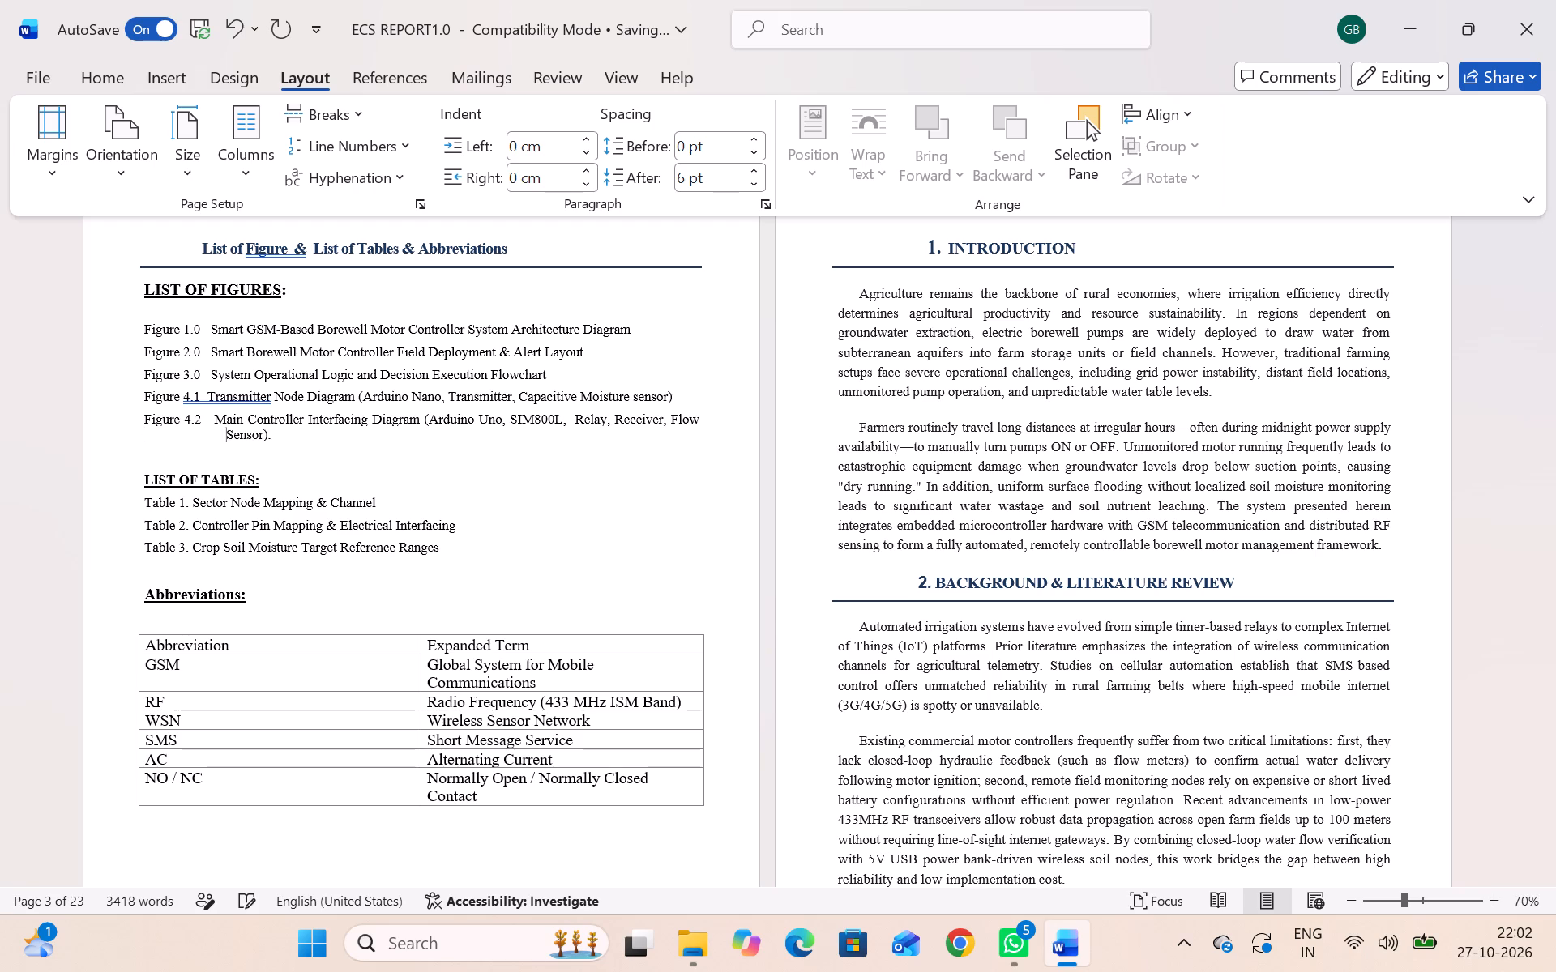
pyautogui.press('BackSpace')
pyautogui.press('space')
pyautogui.press('space')
pyautogui.press('space')
pyautogui.press('space')
pyautogui.press('space')
pyautogui.press('space')
pyautogui.press('space')
pyautogui.press('space')
pyautogui.press('space')
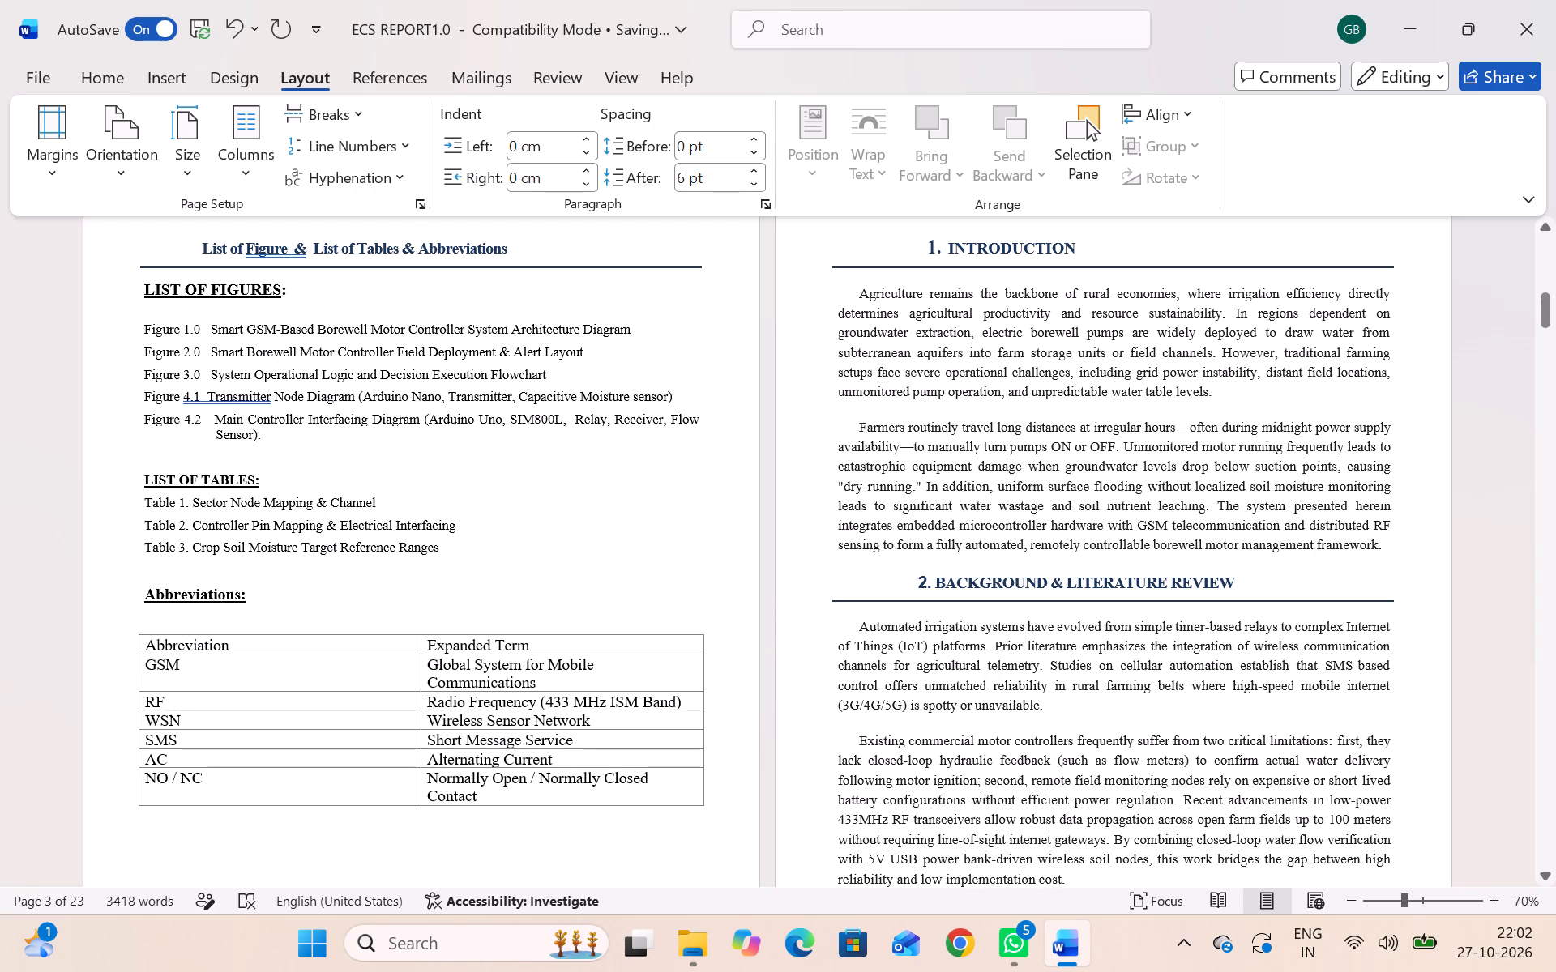
pyautogui.click(357, 467)
# Delete one extra space between "4.2" and "Main" in the Figure 4.2 entry.
pyautogui.click(216, 415)
pyautogui.press('BackSpace')
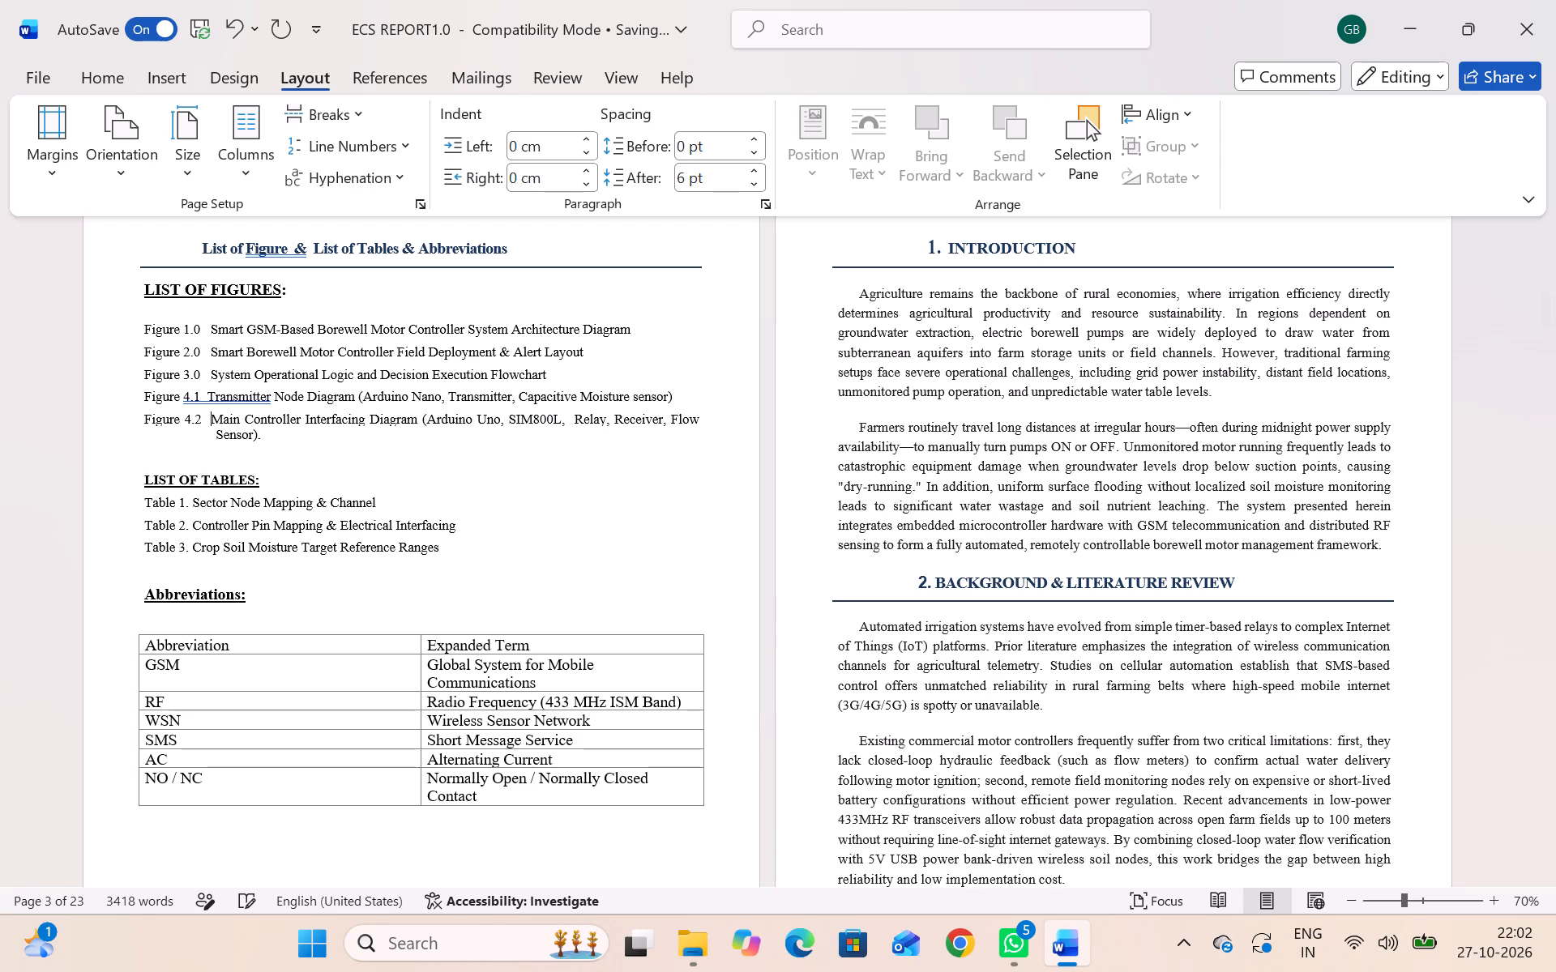
pyautogui.click(320, 458)
# Delete the "Power Supply Design Note" paragraph between Table 2 and the Node A transmitter diagram on page 10.
pyautogui.scroll(-2, 320, 458)
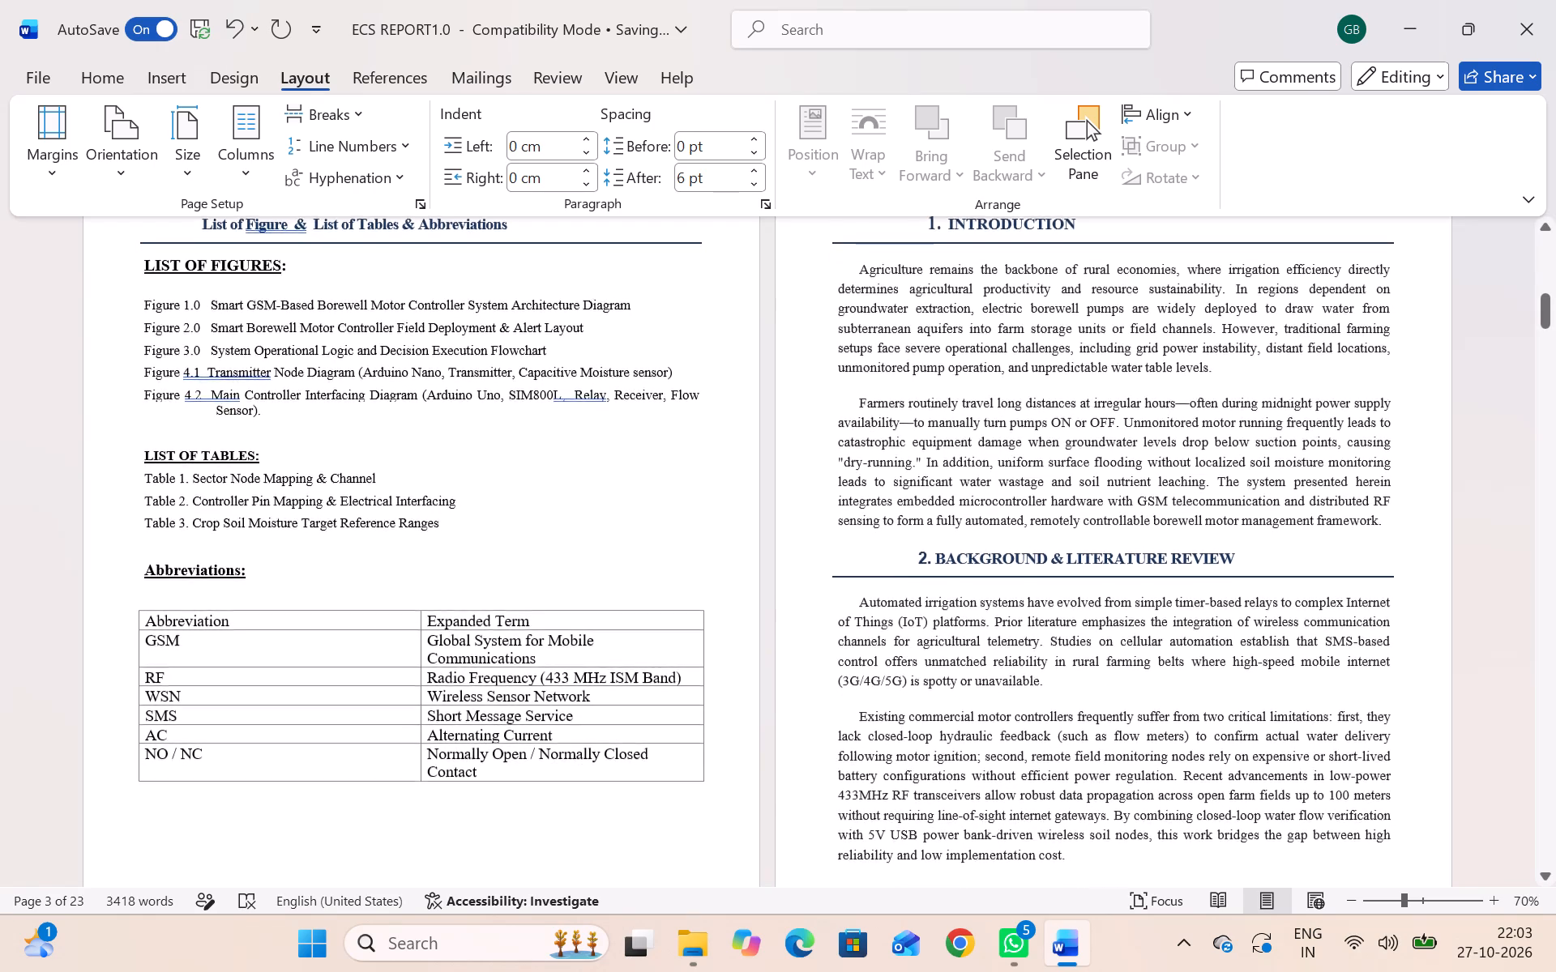
pyautogui.scroll(-4, 320, 458)
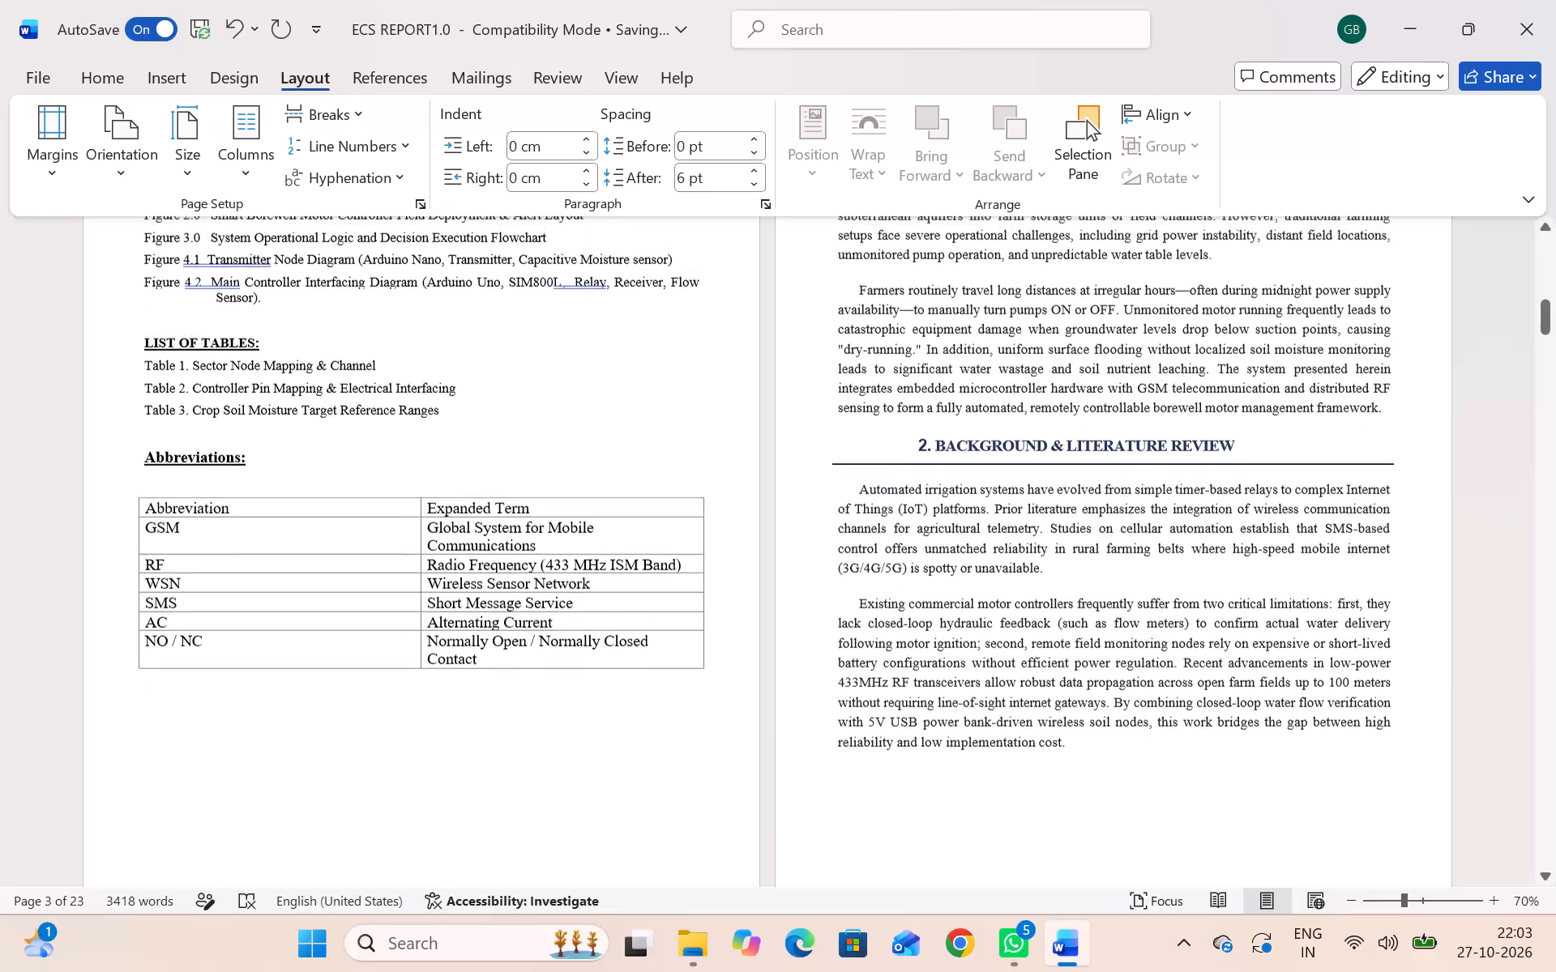
pyautogui.scroll(-11, 320, 458)
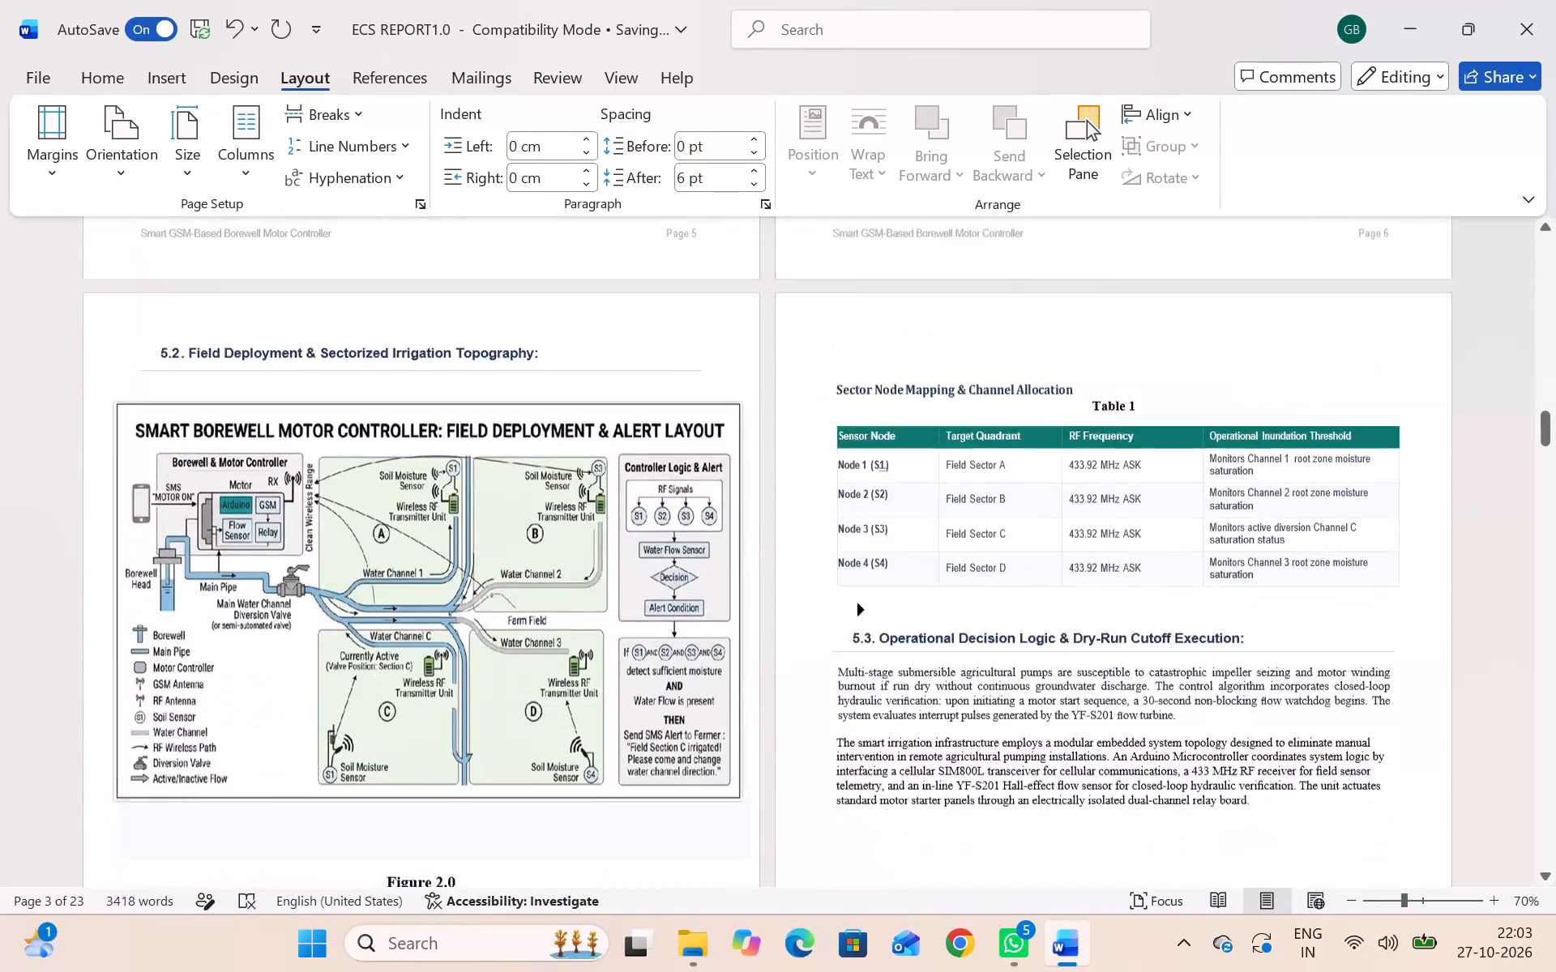
pyautogui.scroll(-1, 320, 458)
pyautogui.scroll(2, 320, 458)
pyautogui.scroll(-4, 320, 458)
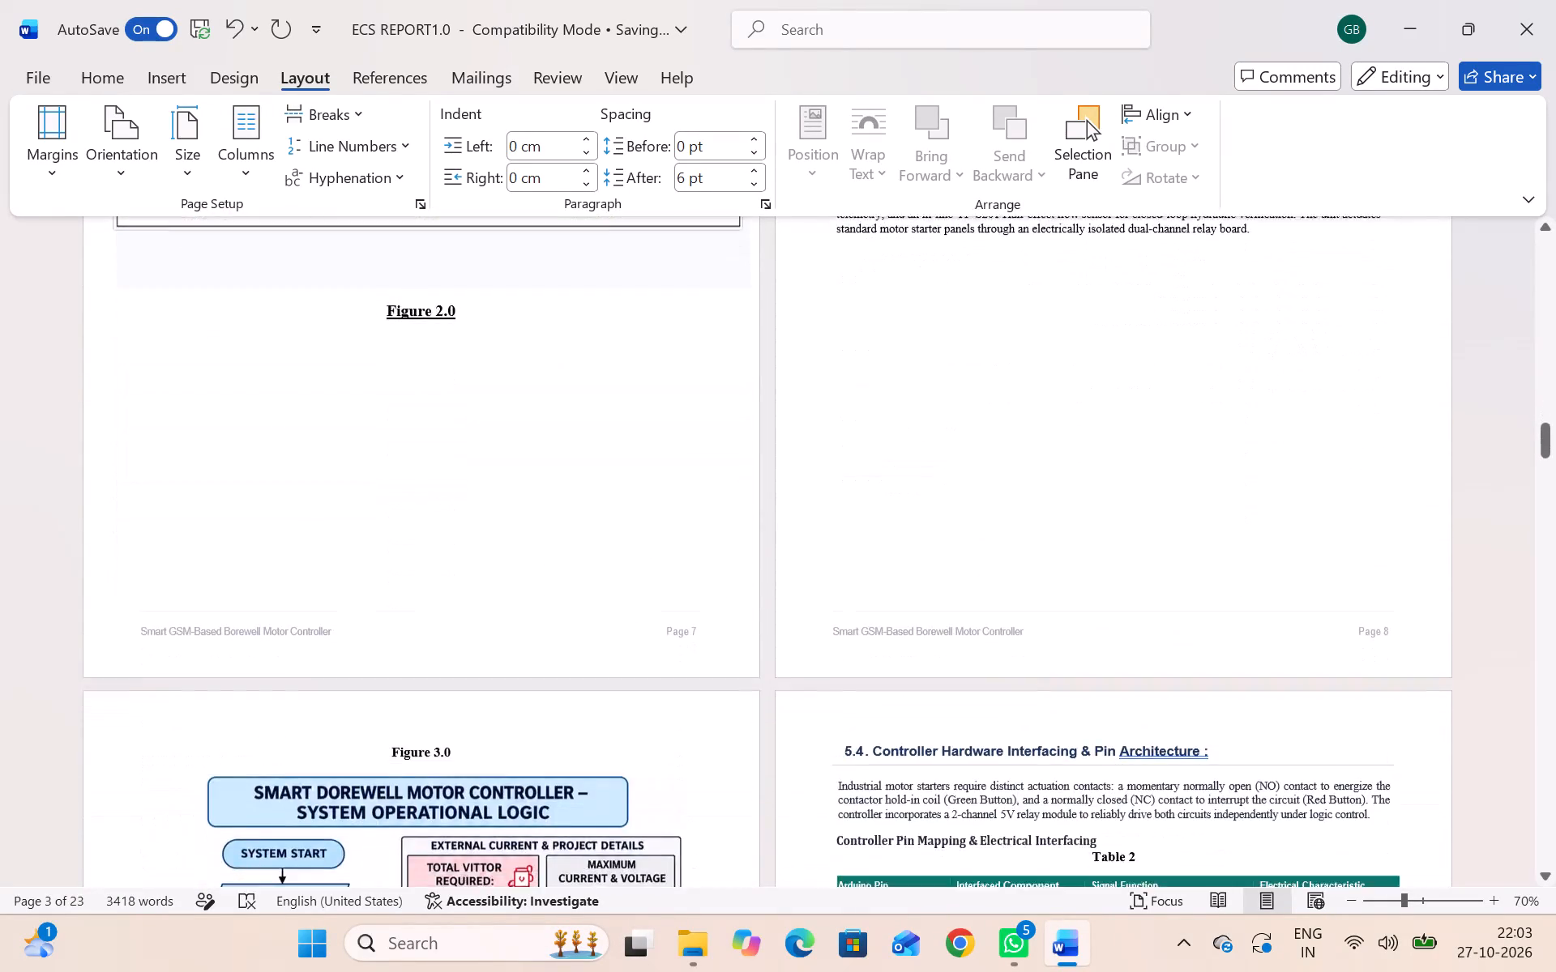
pyautogui.scroll(-7, 320, 458)
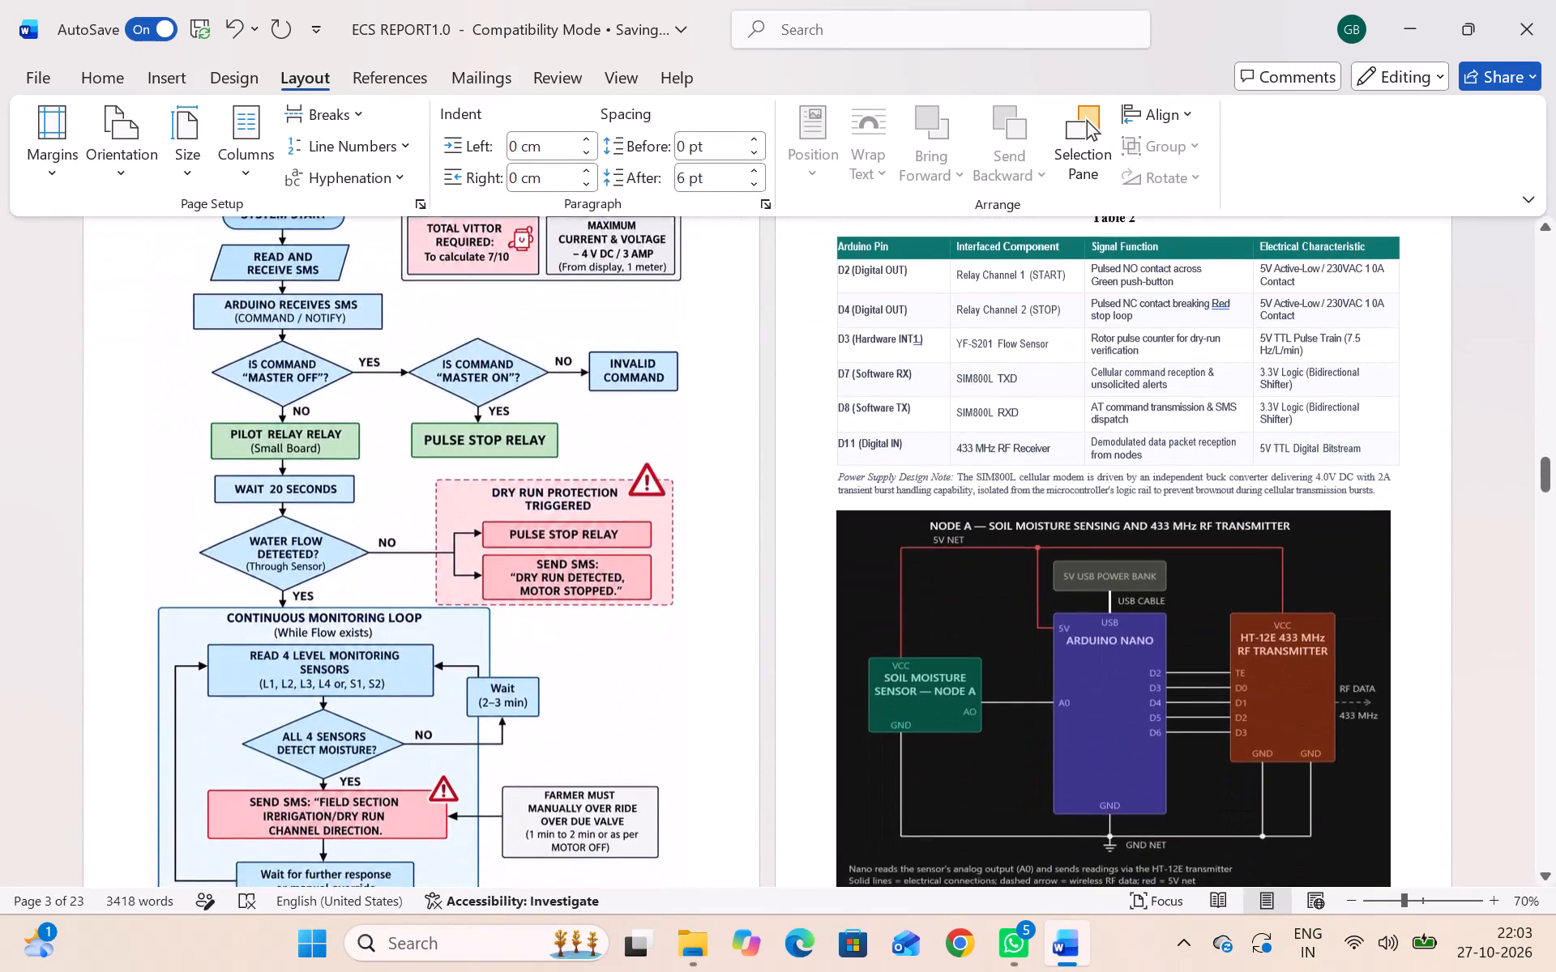
pyautogui.scroll(-4, 320, 458)
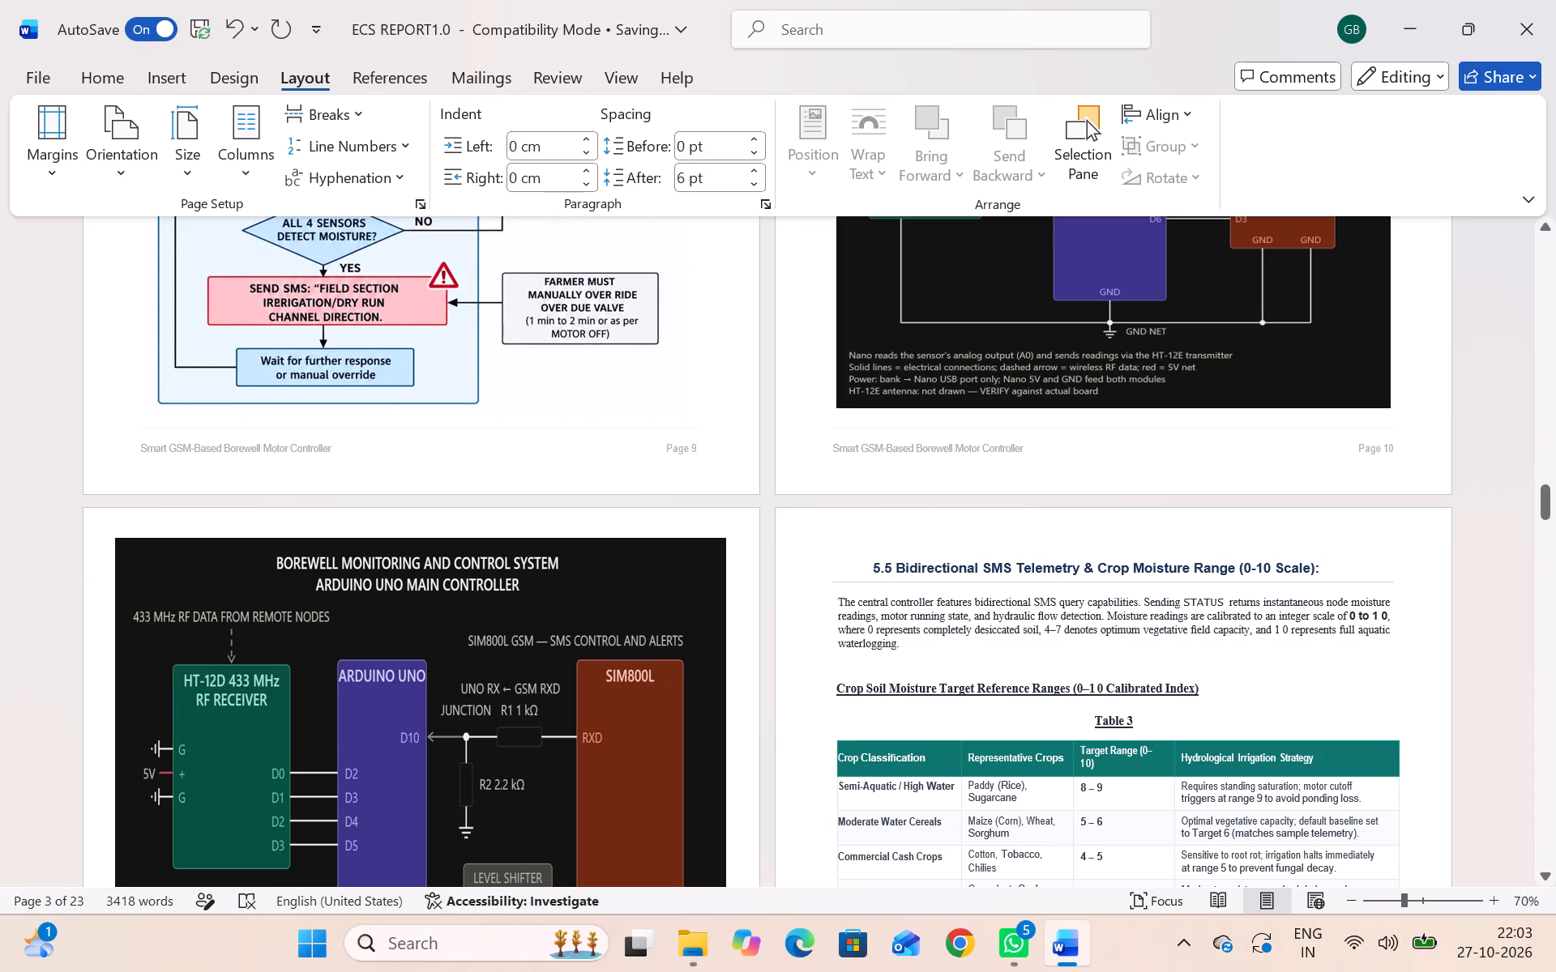
pyautogui.scroll(3, 439, 535)
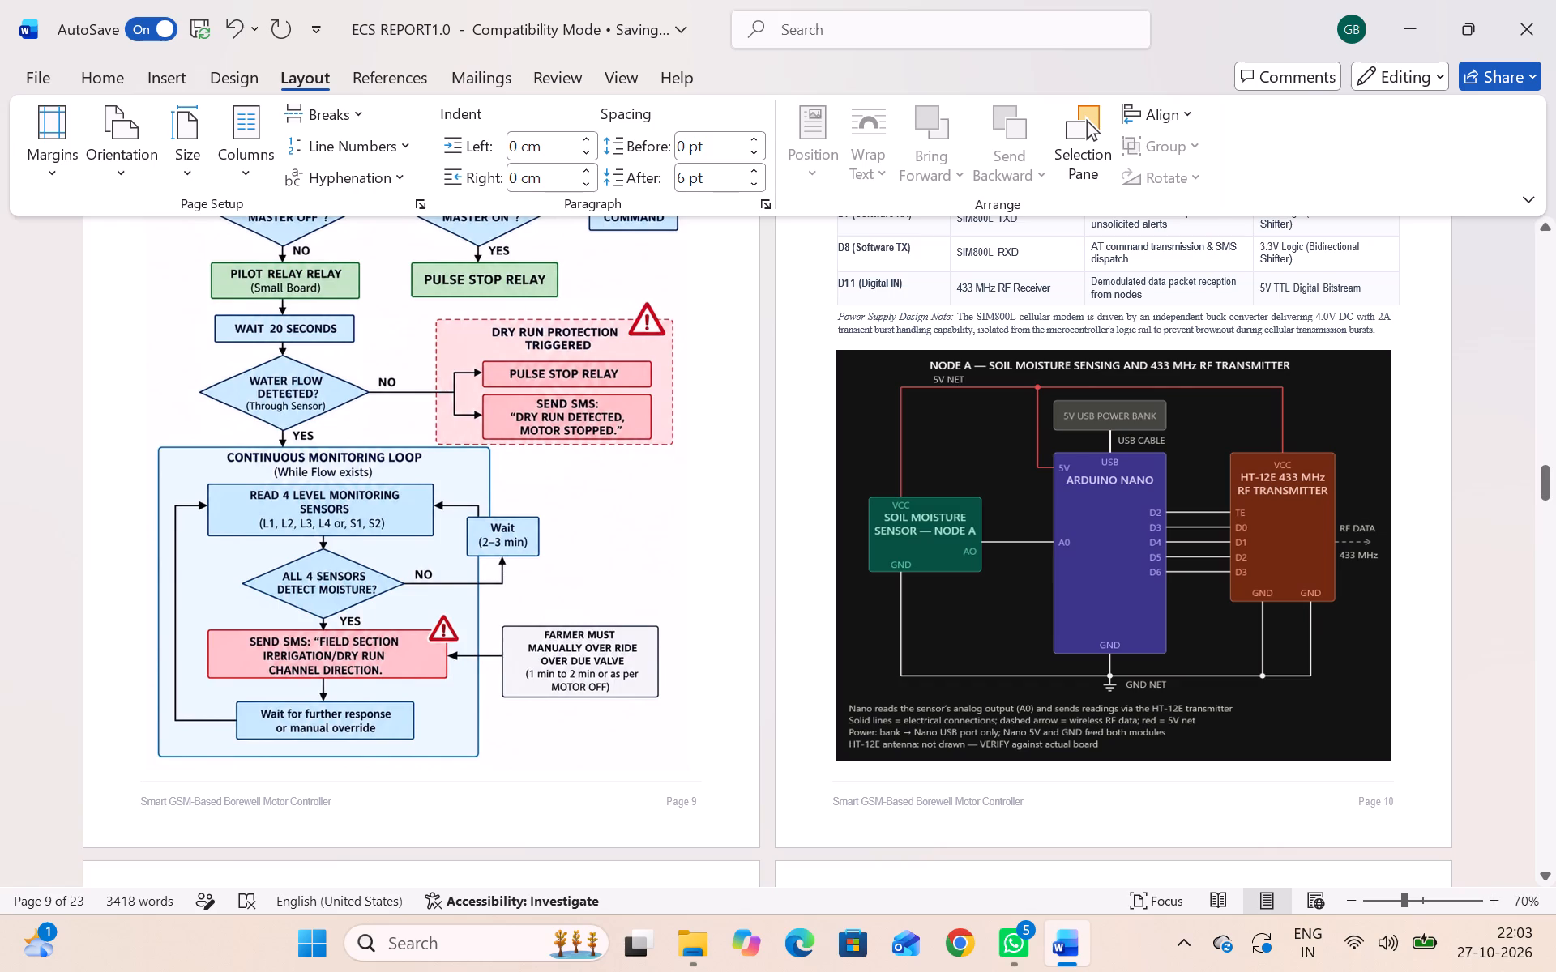
pyautogui.moveTo(840, 317); pyautogui.dragTo(1106, 338)
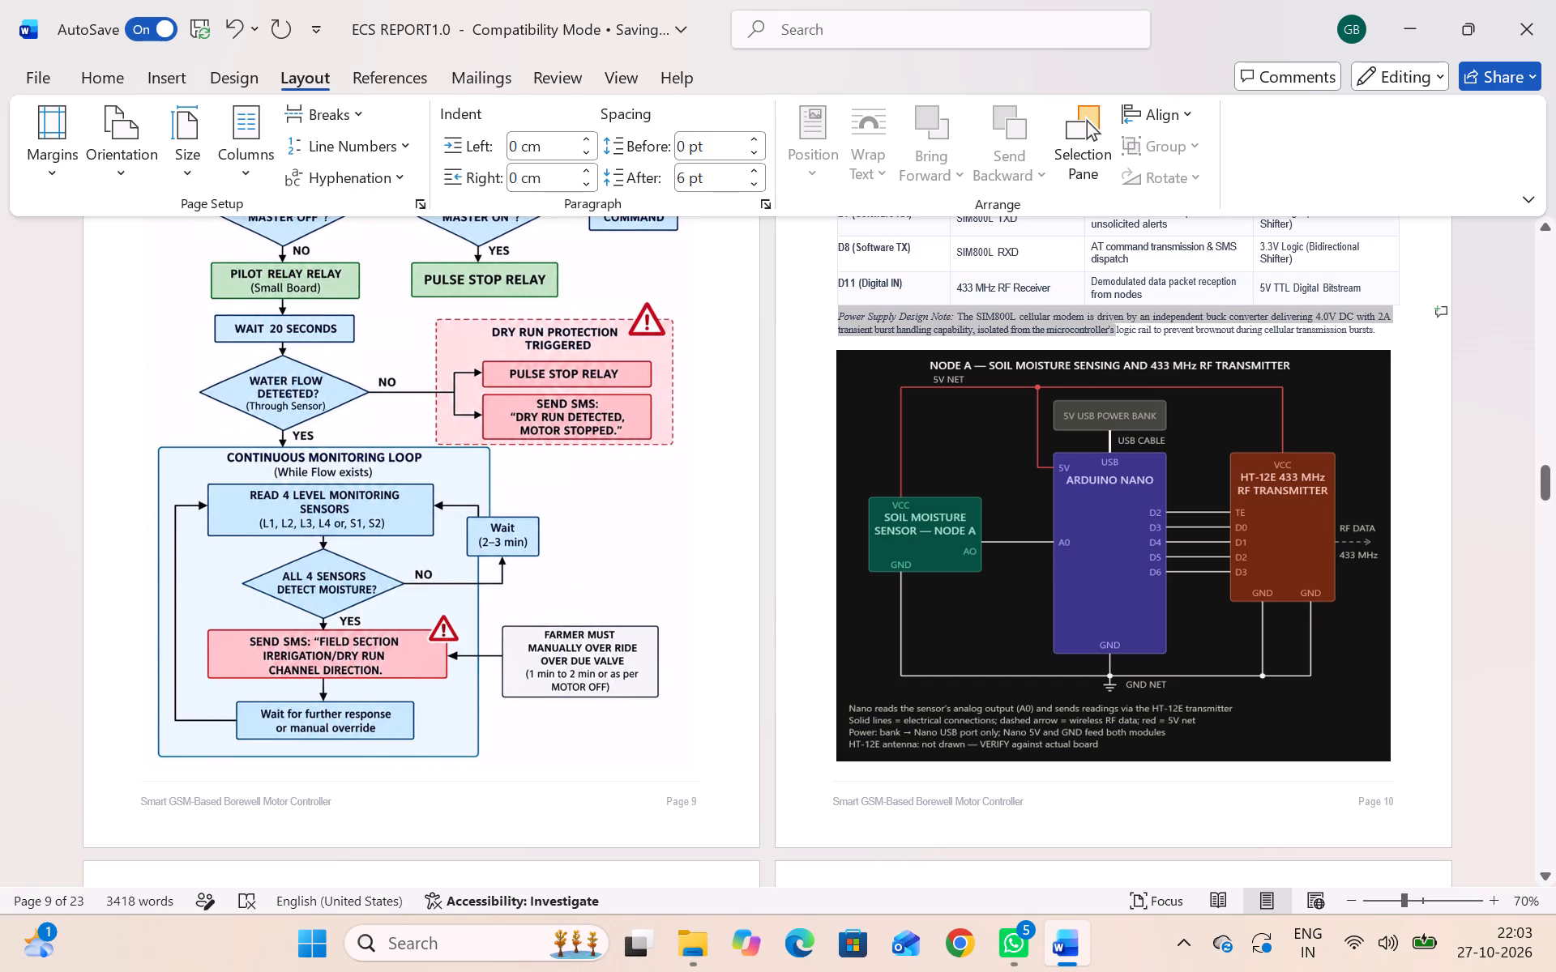
pyautogui.moveTo(1106, 338); pyautogui.dragTo(1376, 330)
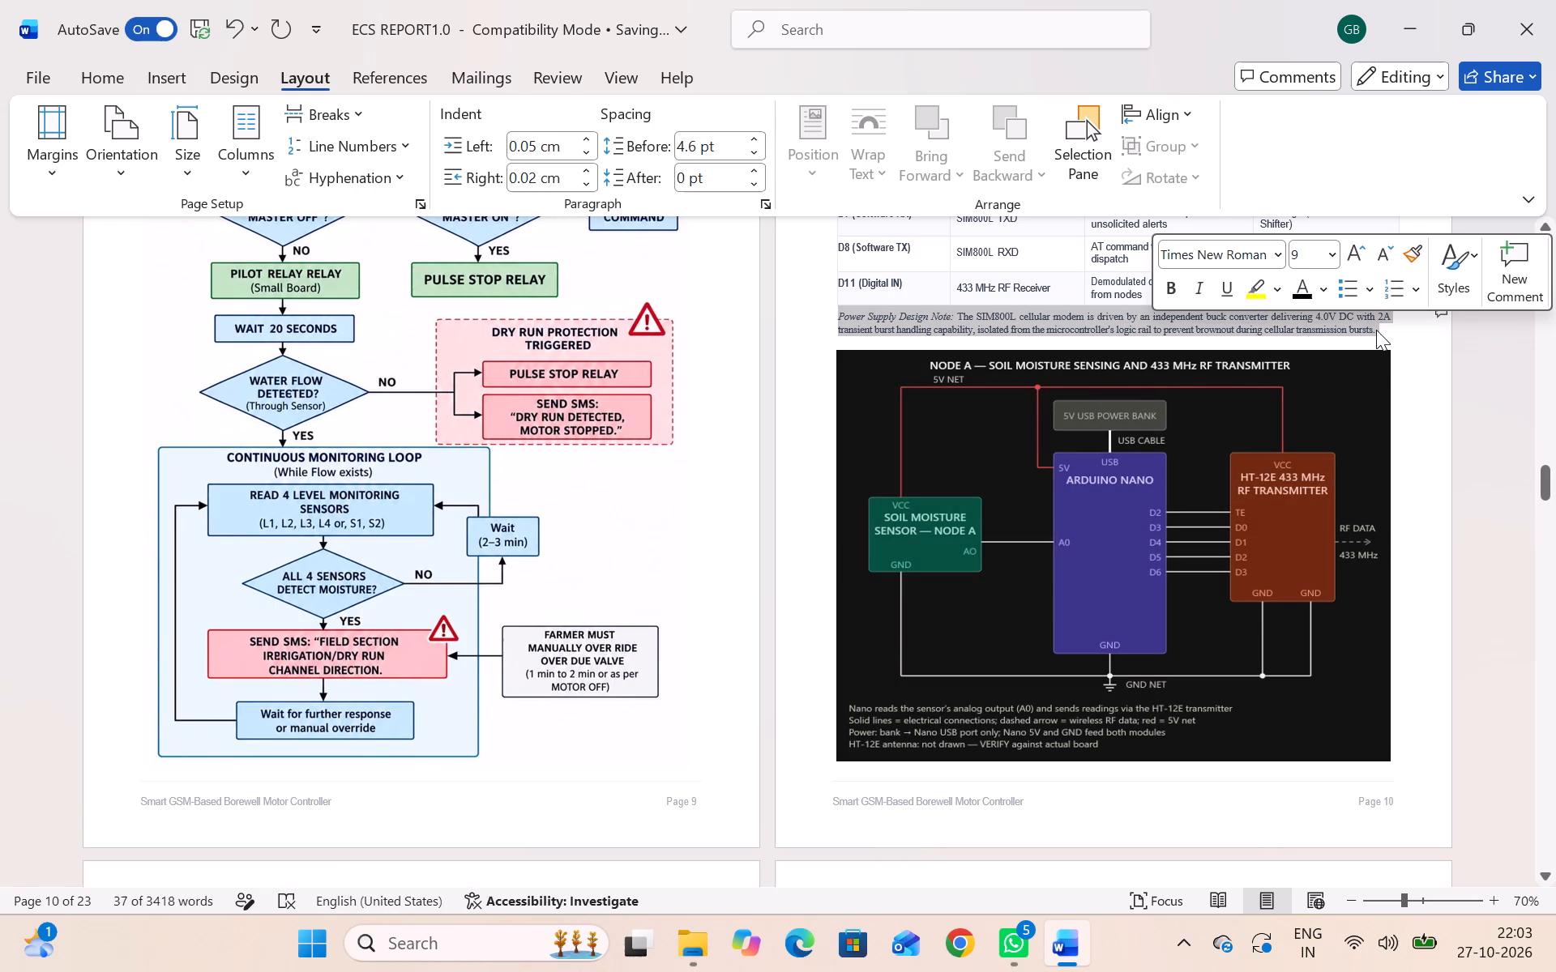
pyautogui.press('BackSpace')
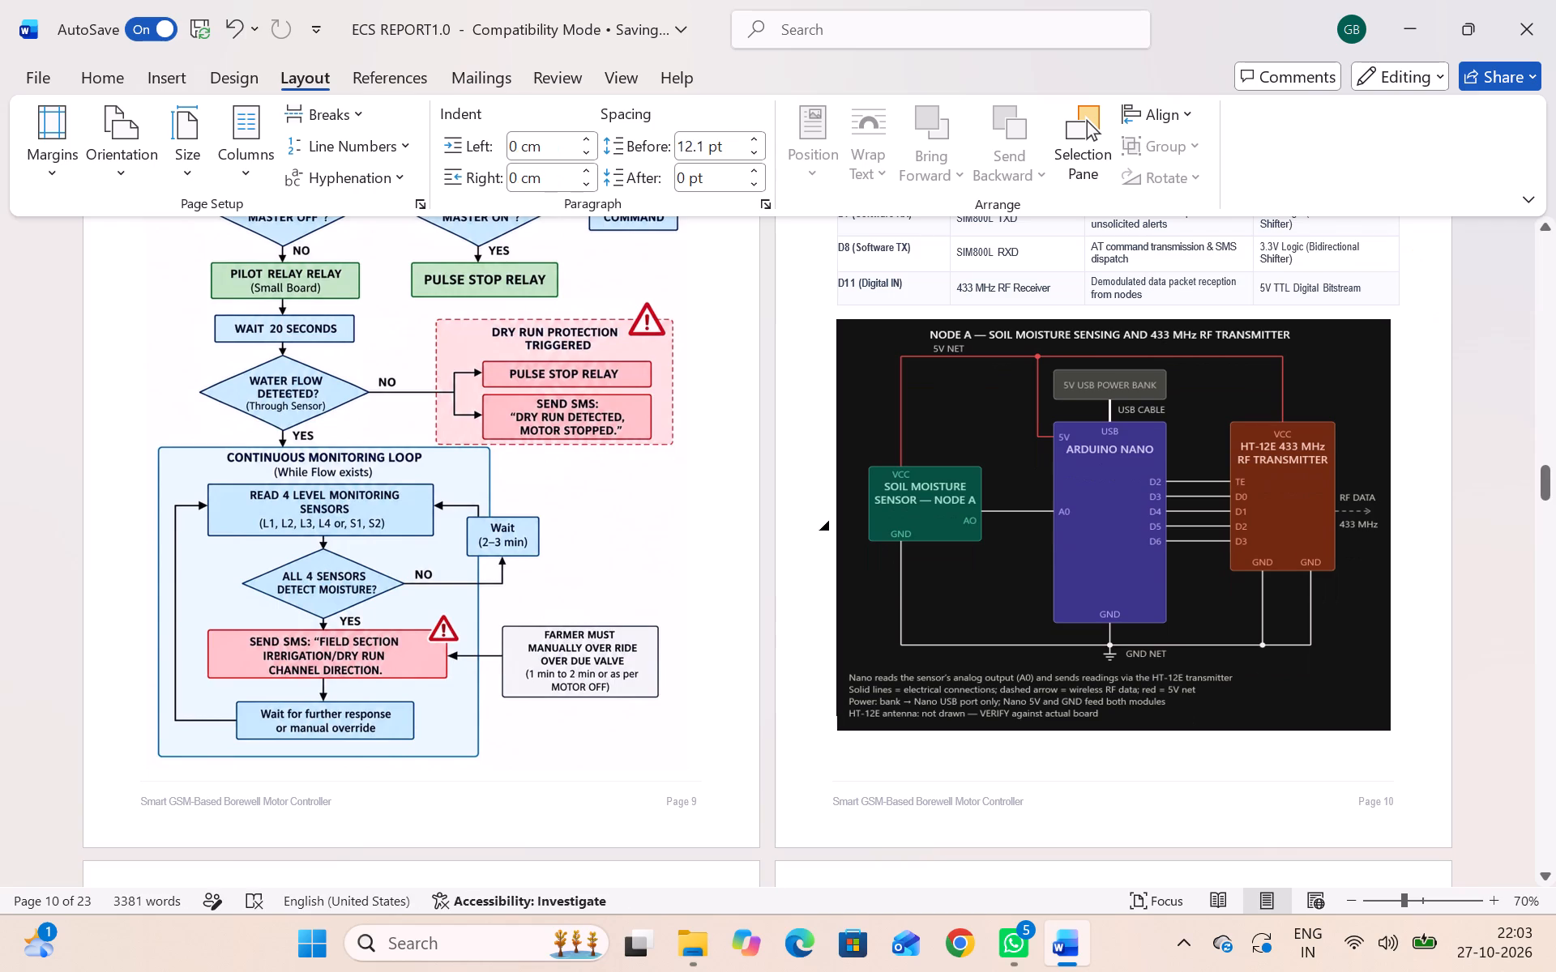
# Apply Tight text wrapping to the Node A transmitter diagram on page 10 and move it slightly down, leaving a free line below Table 2.
pyautogui.click(1288, 750)
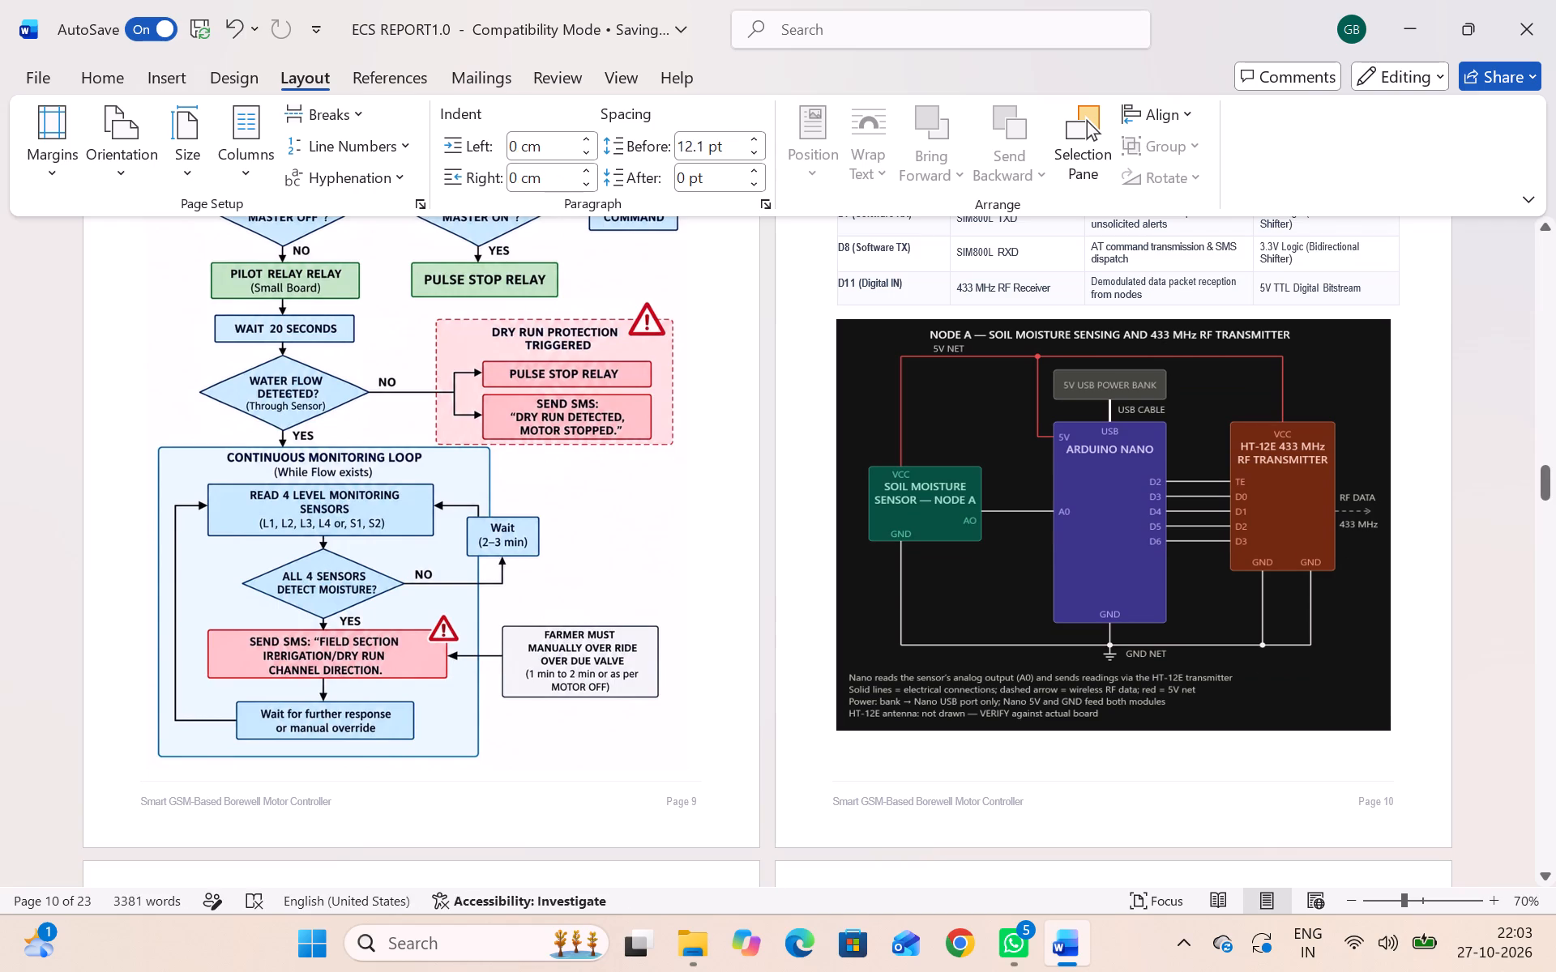
pyautogui.click(1288, 750)
pyautogui.click(1424, 298)
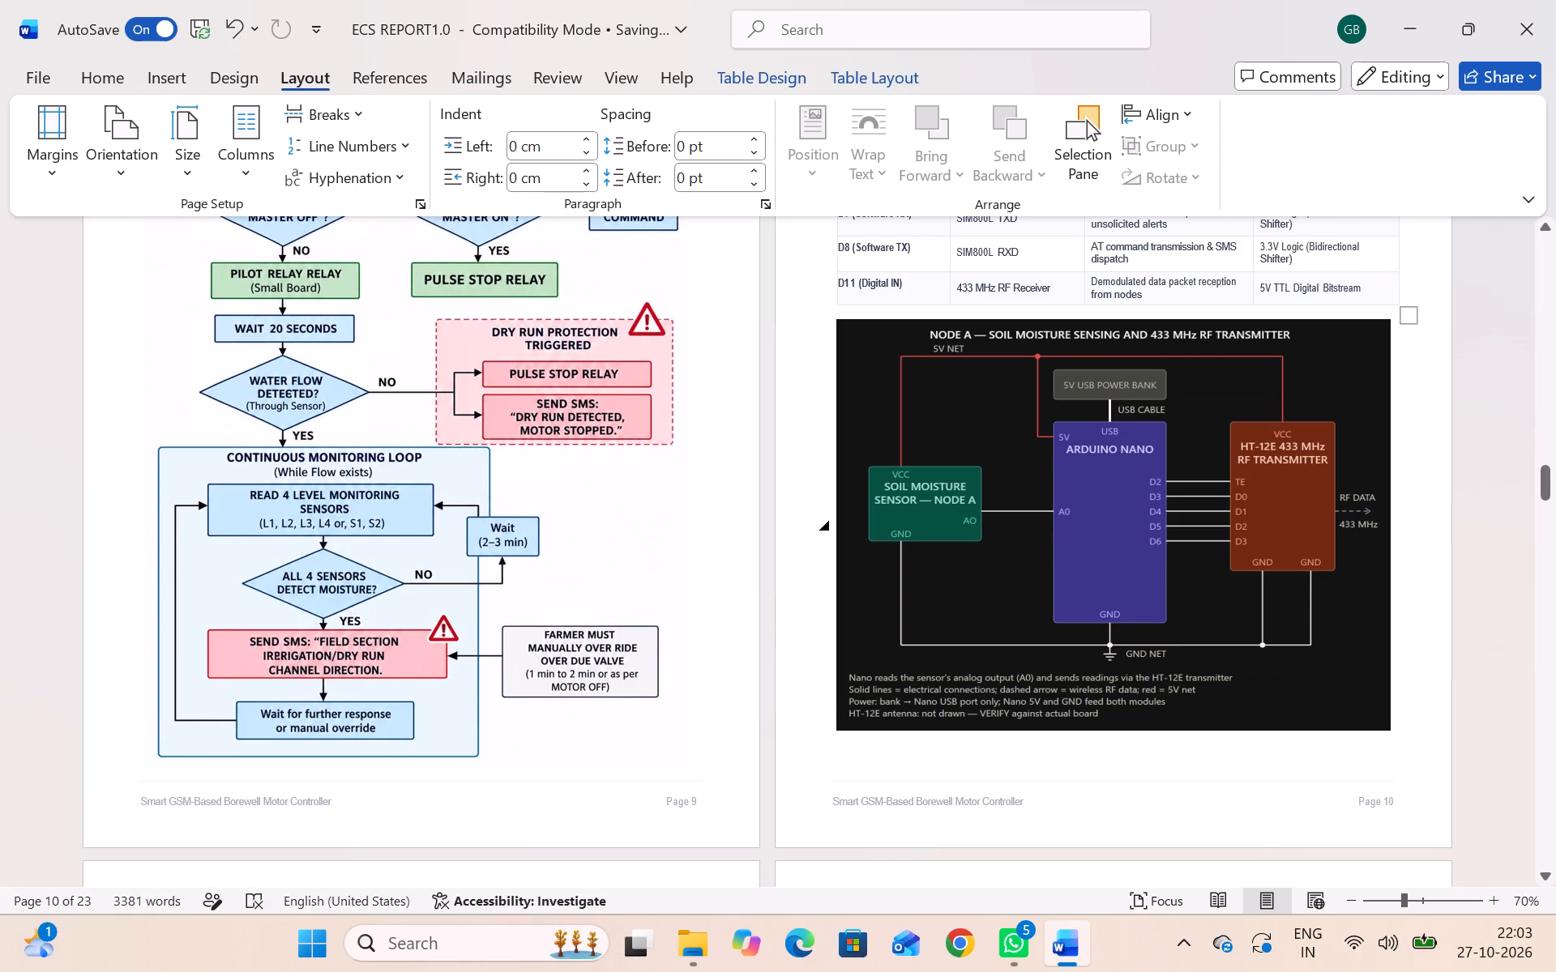
pyautogui.moveTo(1211, 390); pyautogui.dragTo(1208, 417)
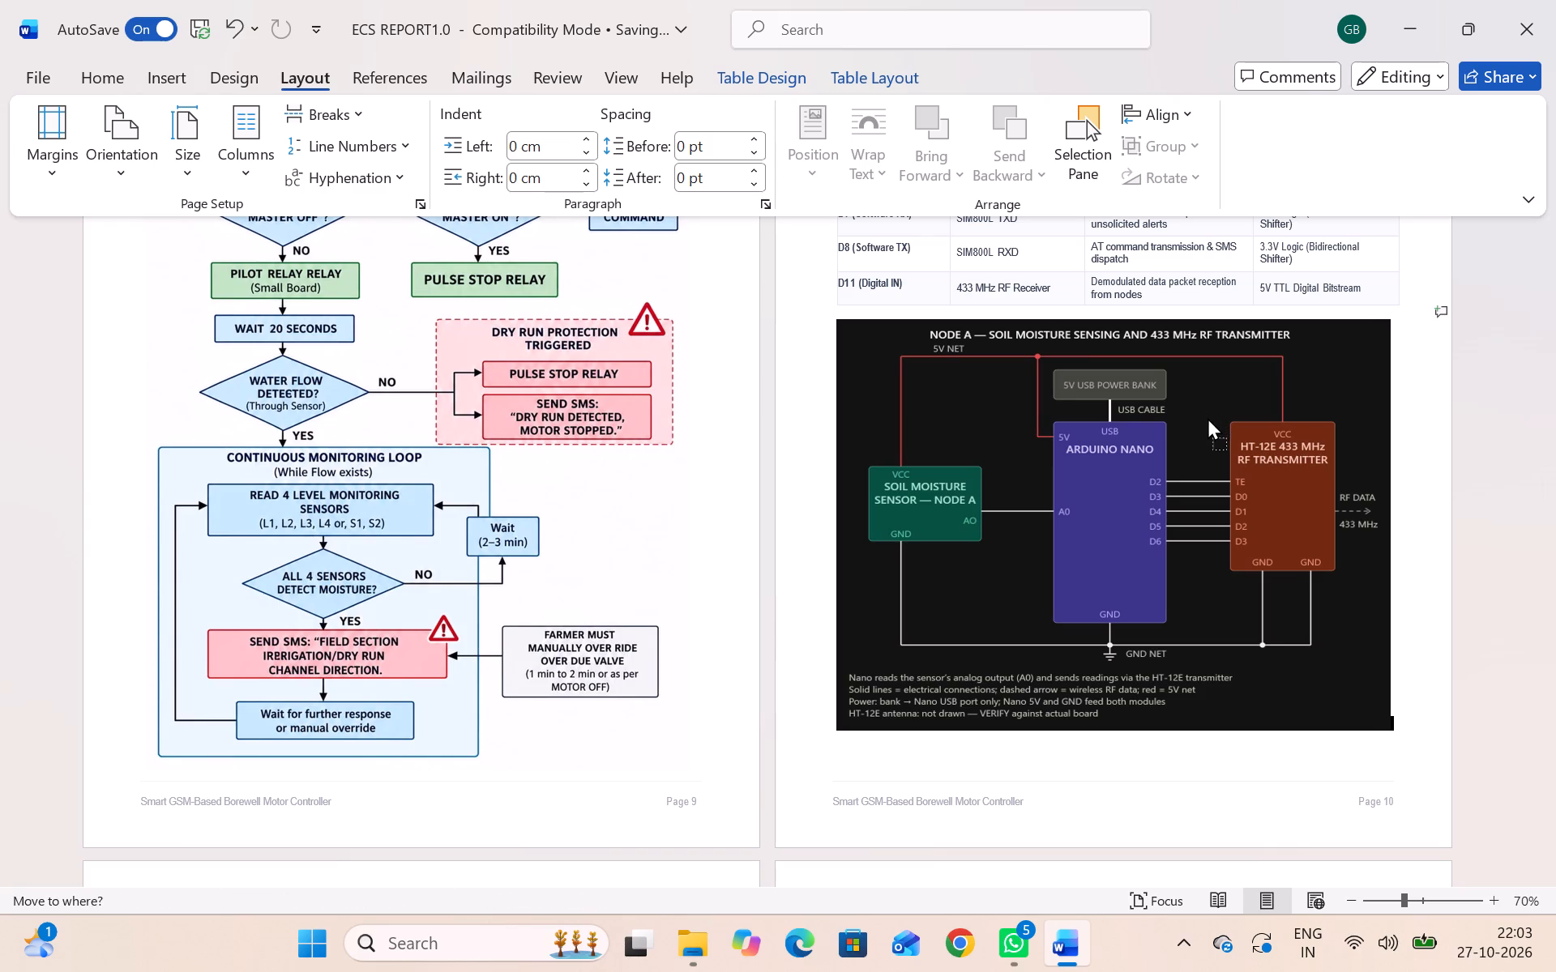
pyautogui.moveTo(1208, 417); pyautogui.dragTo(1208, 422)
pyautogui.moveTo(1110, 415); pyautogui.dragTo(1109, 420)
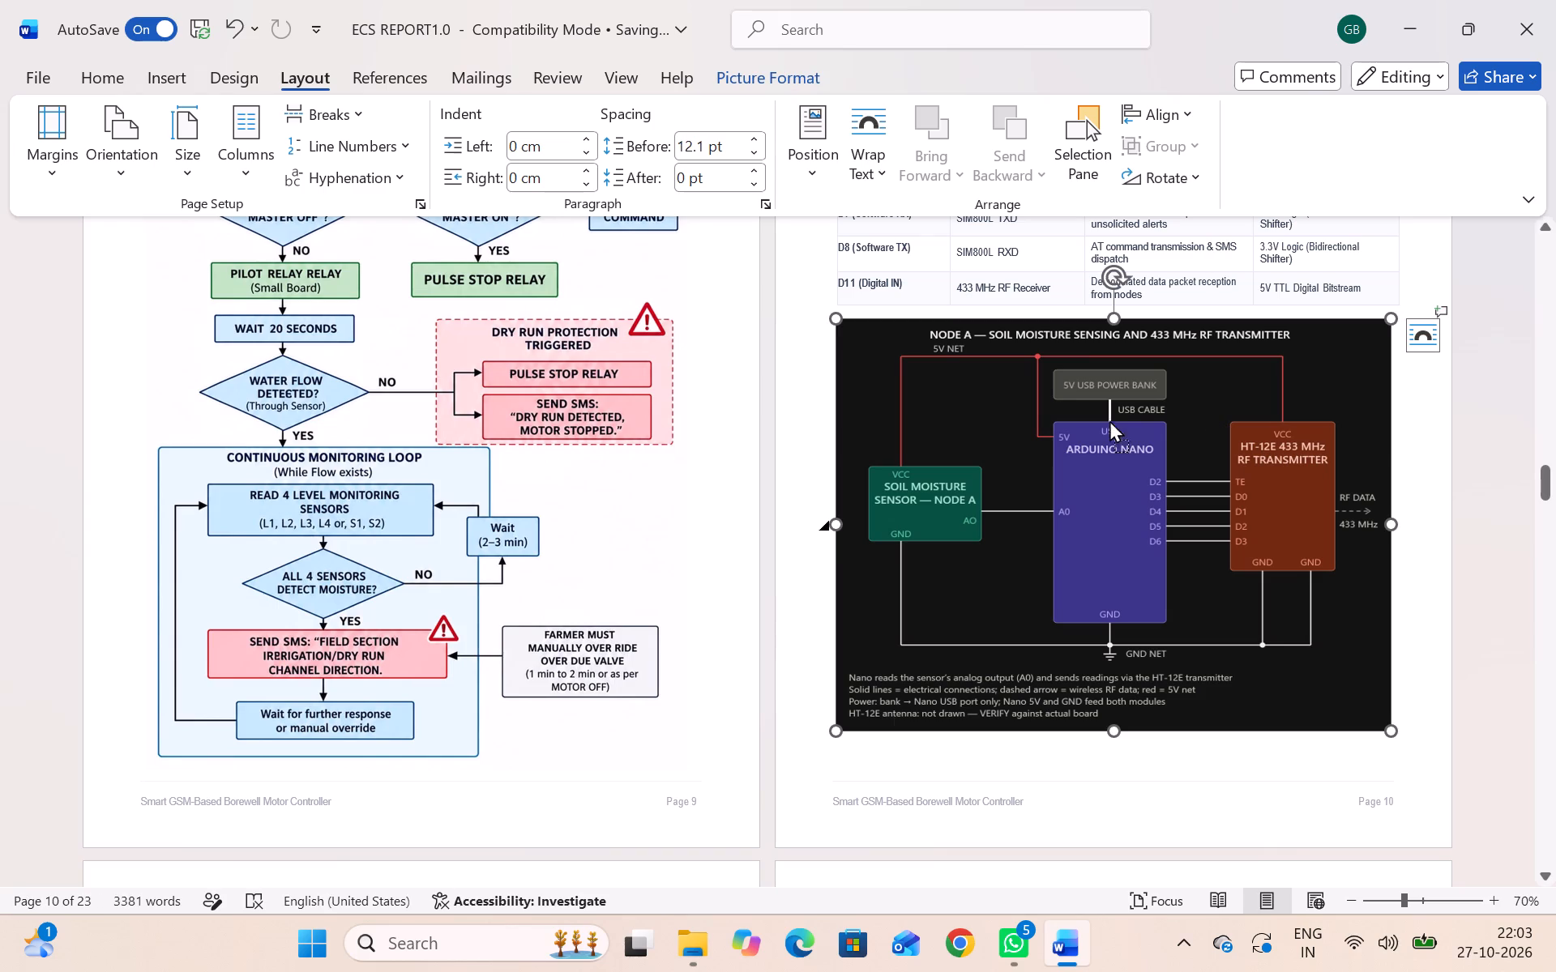
pyautogui.moveTo(1109, 420); pyautogui.dragTo(1110, 454)
pyautogui.click(1423, 336)
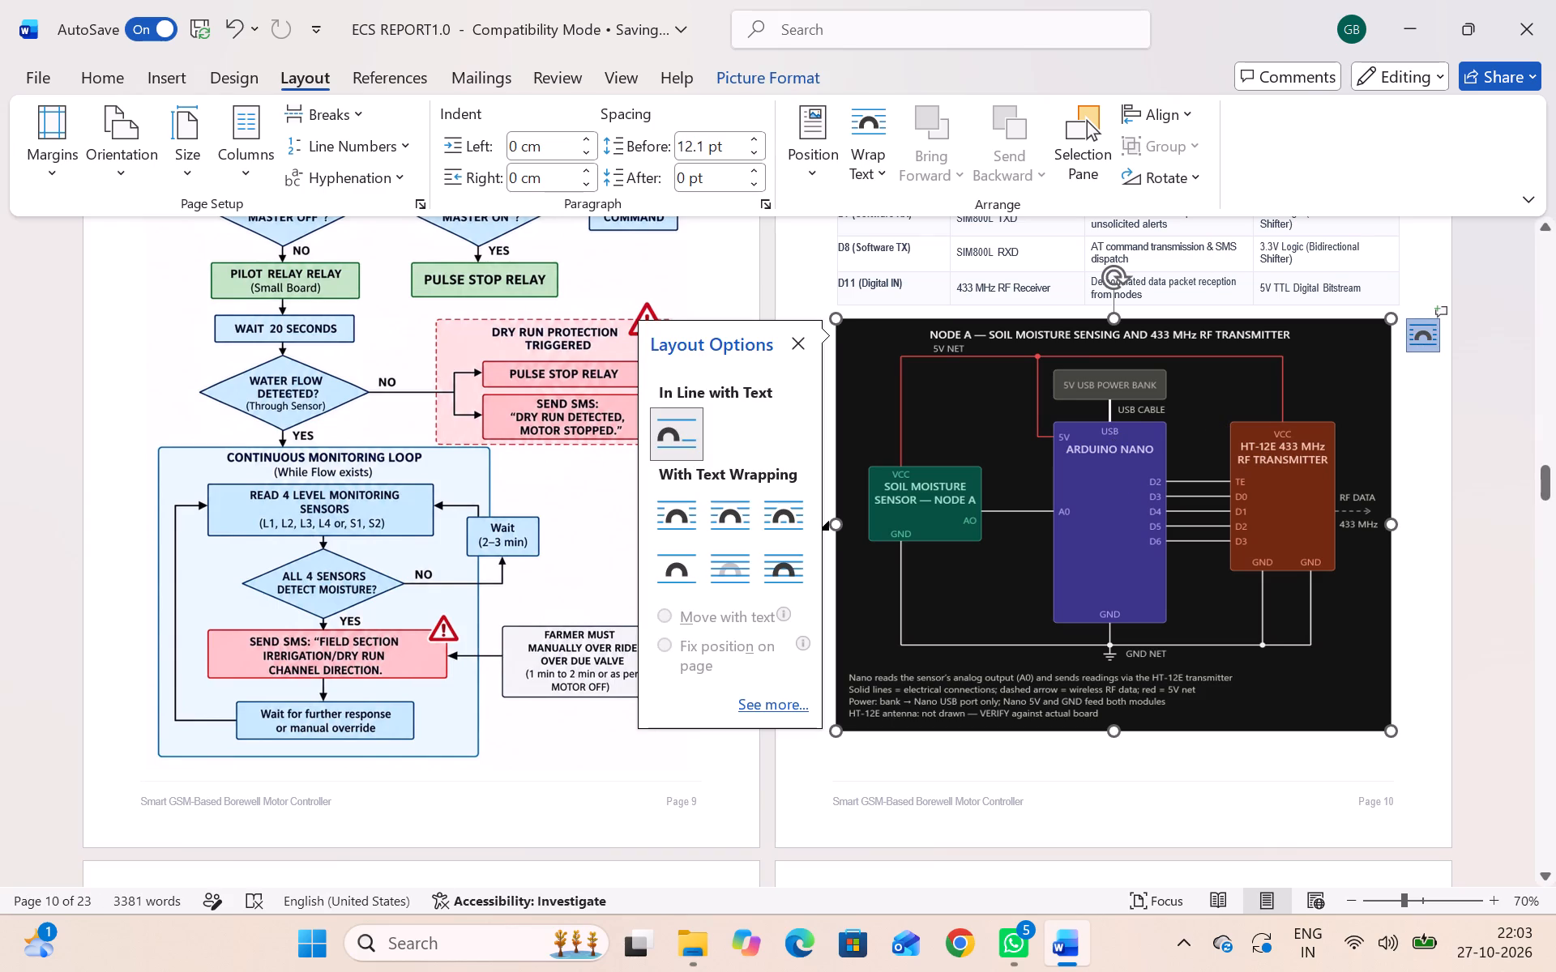
pyautogui.click(725, 518)
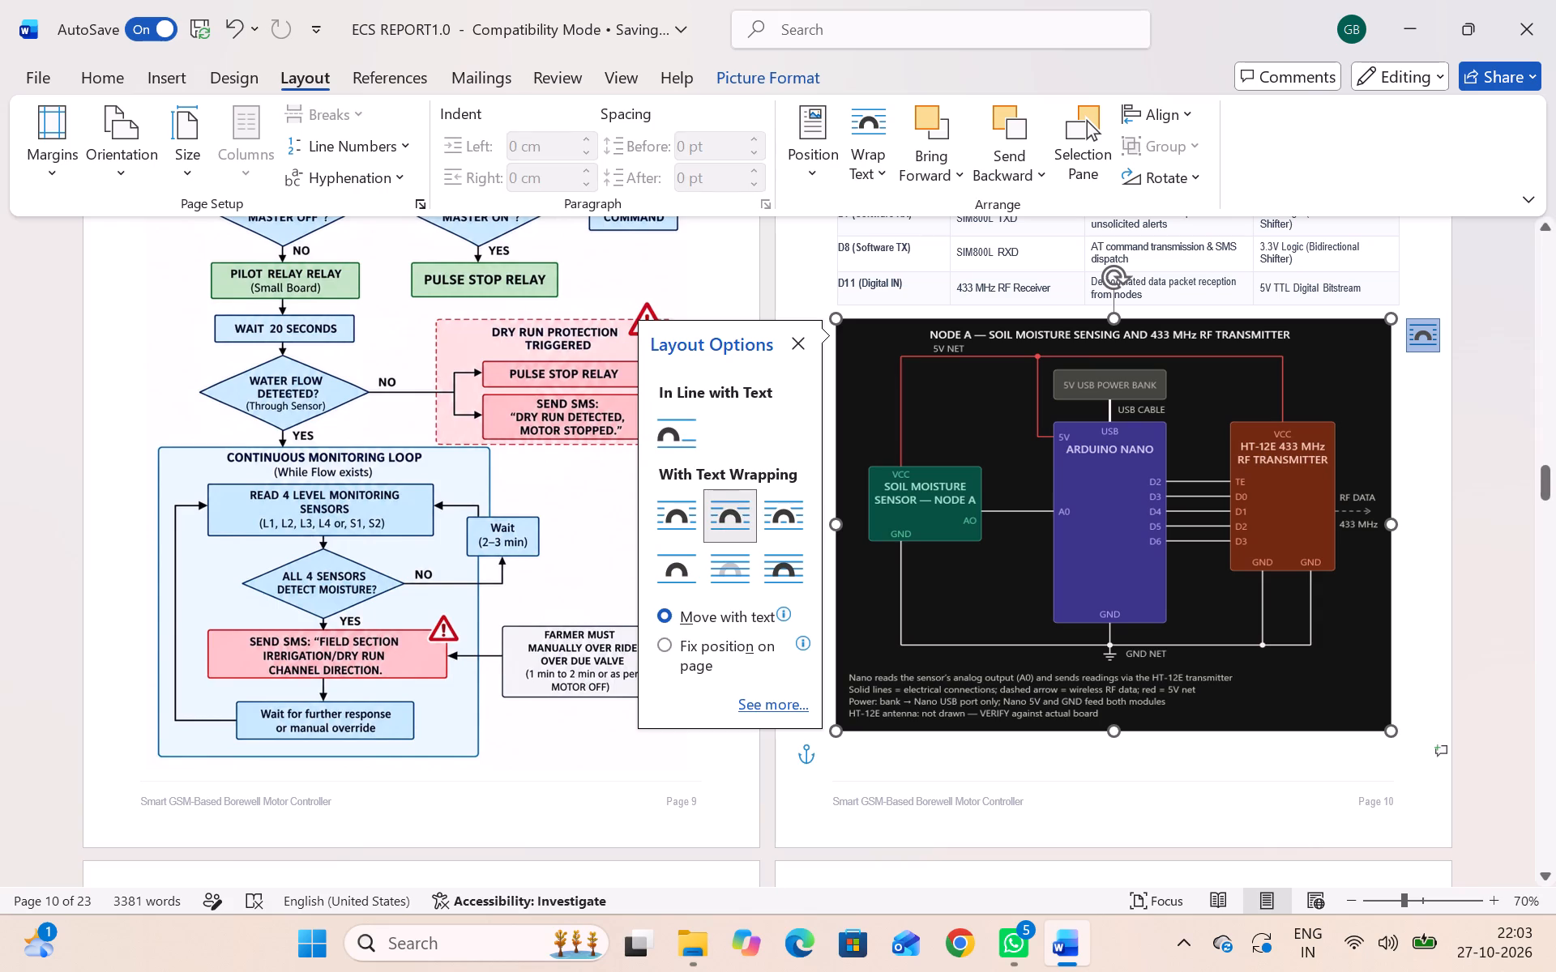
pyautogui.moveTo(990, 465); pyautogui.dragTo(989, 476)
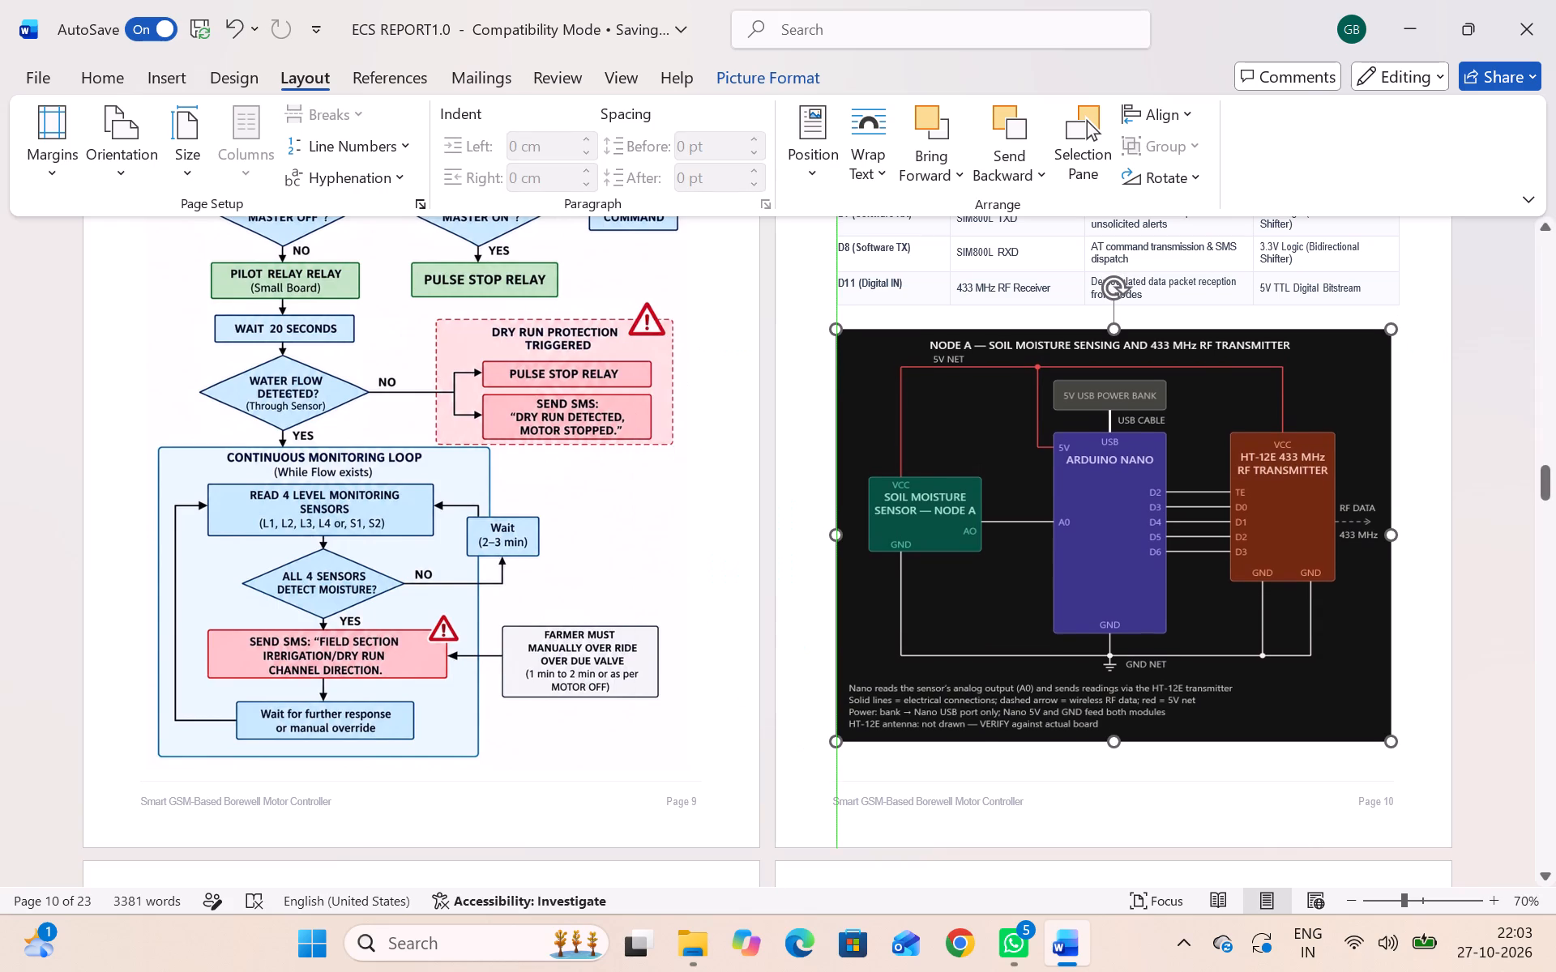
pyautogui.moveTo(989, 476); pyautogui.dragTo(990, 493)
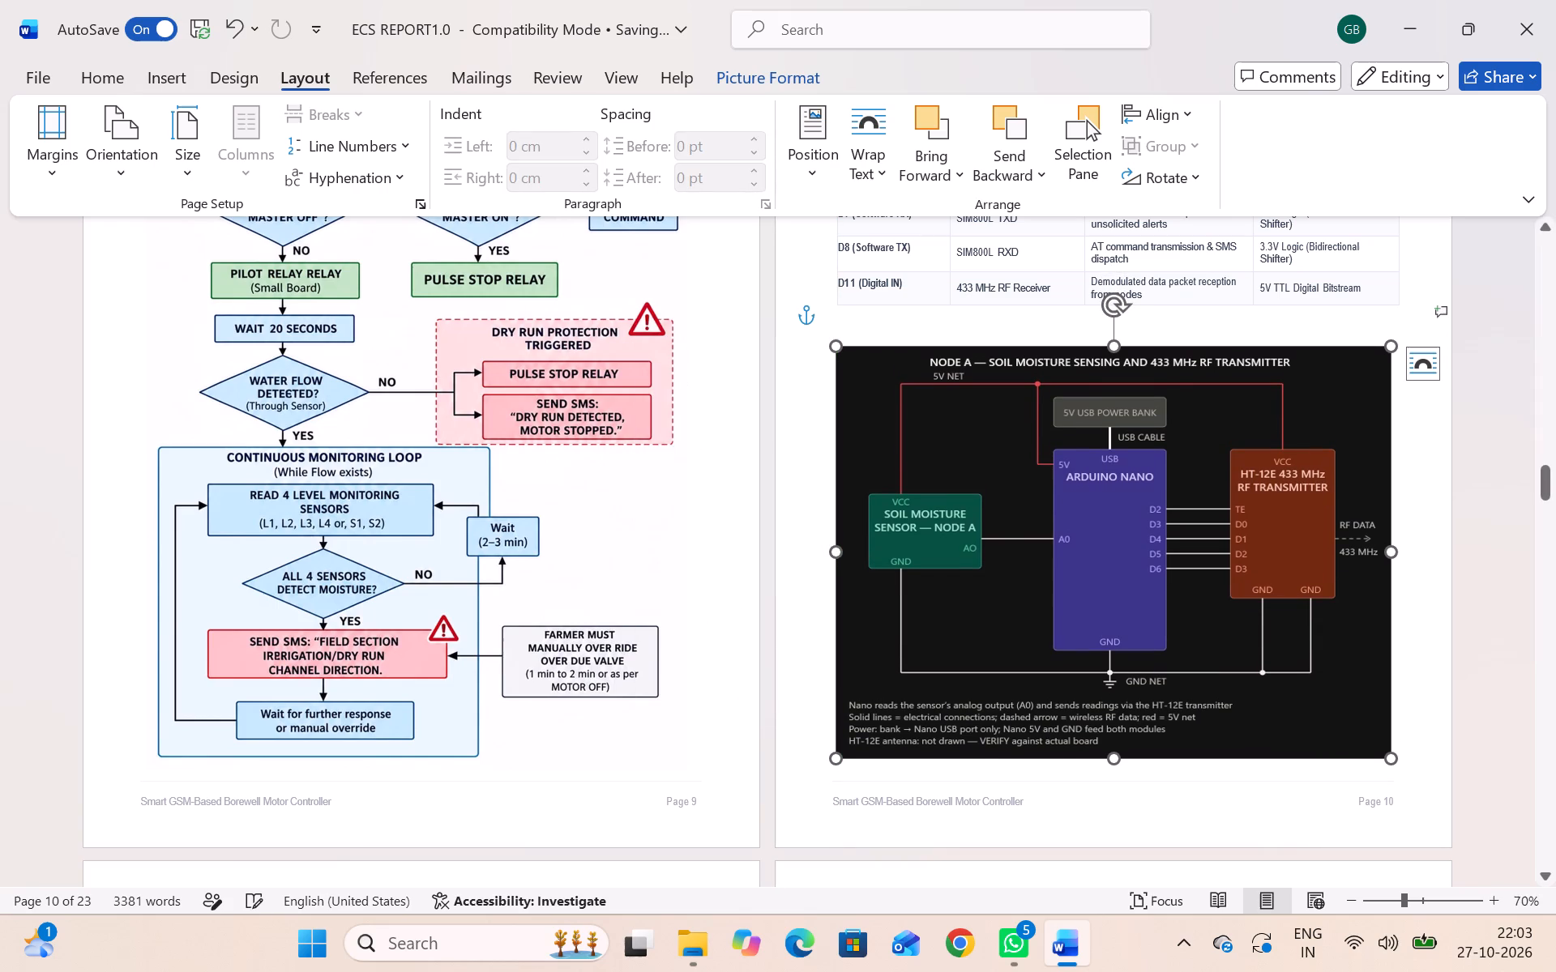
# Enter the caption "Figure 4.1" on the blank line between Table 2 and the Node A transmitter diagram.
pyautogui.click(1020, 329)
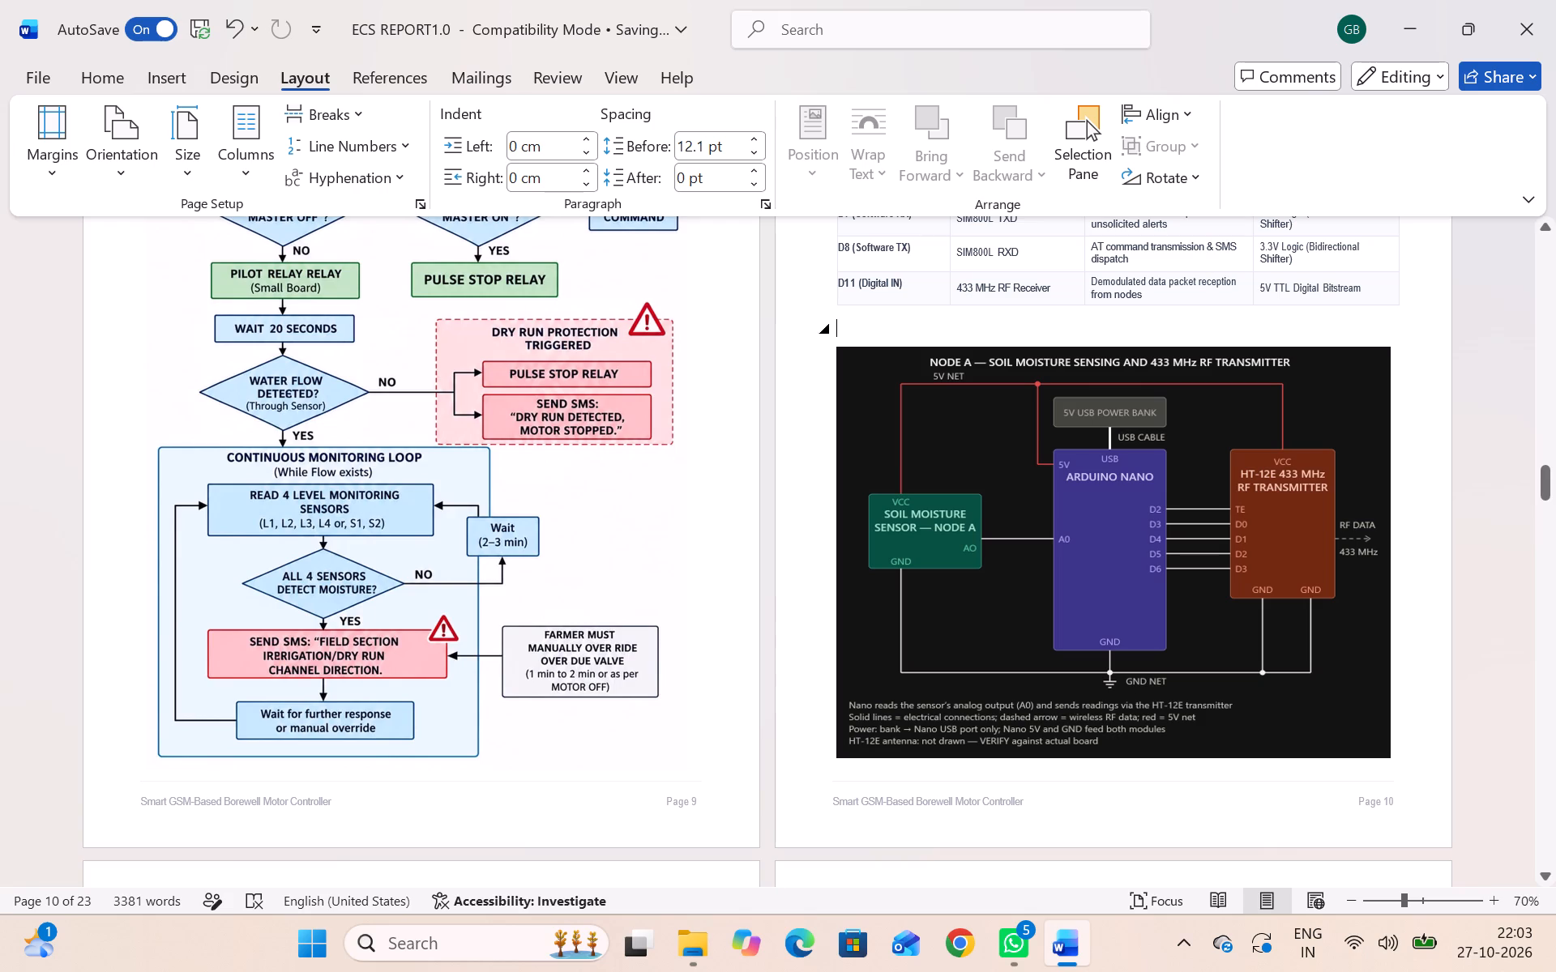
pyautogui.write('igur')
pyautogui.write('e')
pyautogui.press('space')
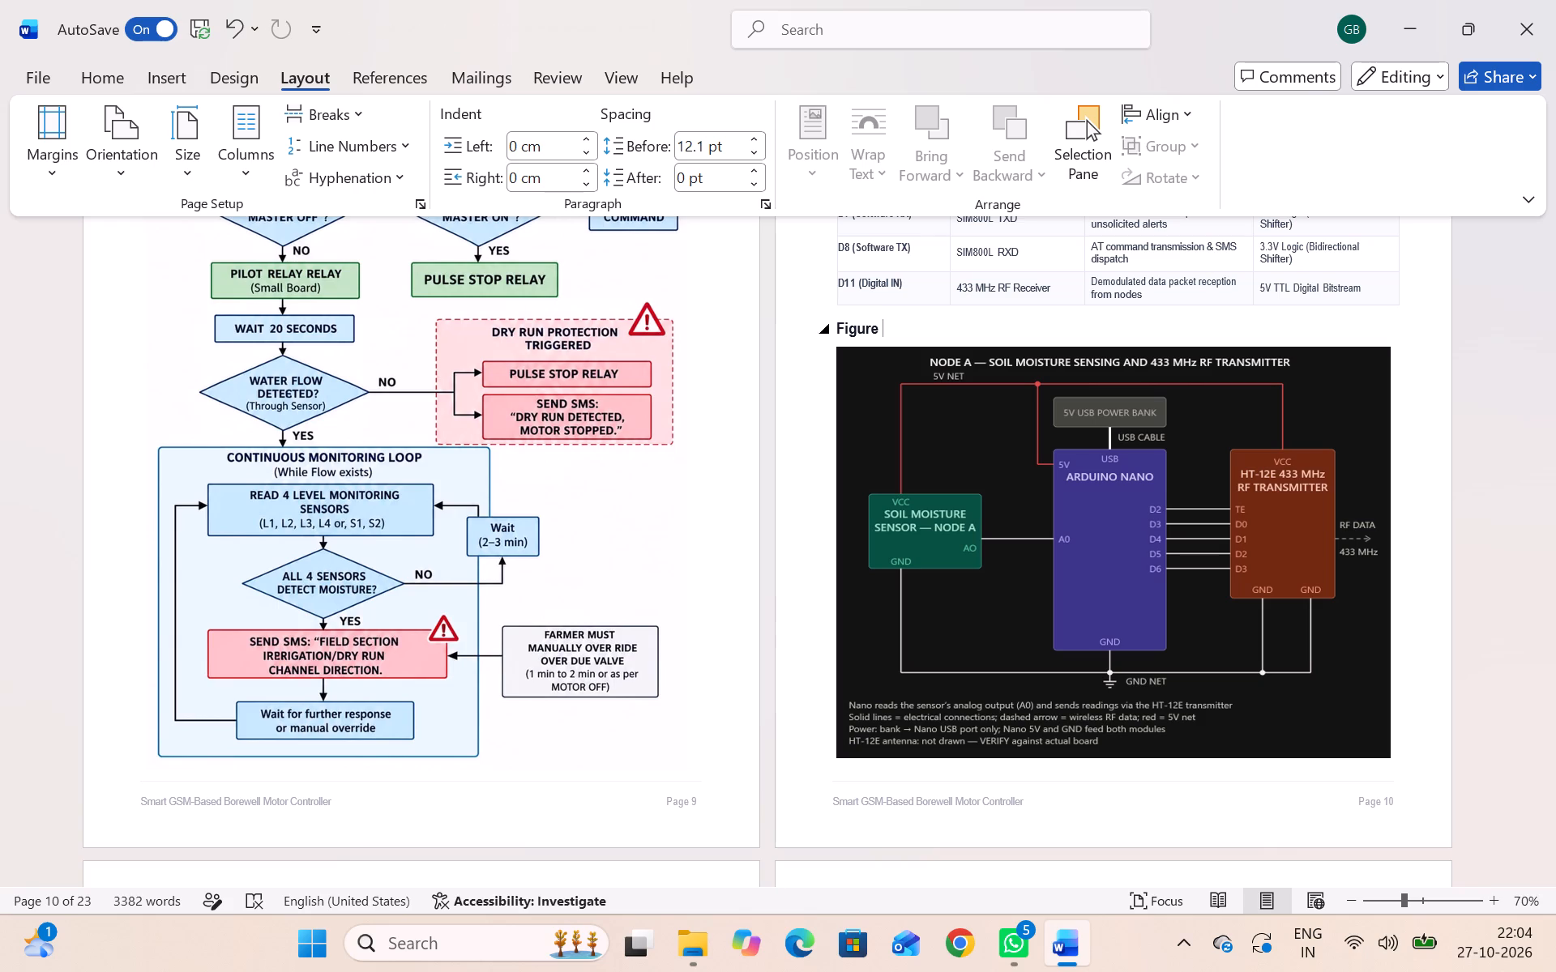
pyautogui.scroll(2, 1020, 329)
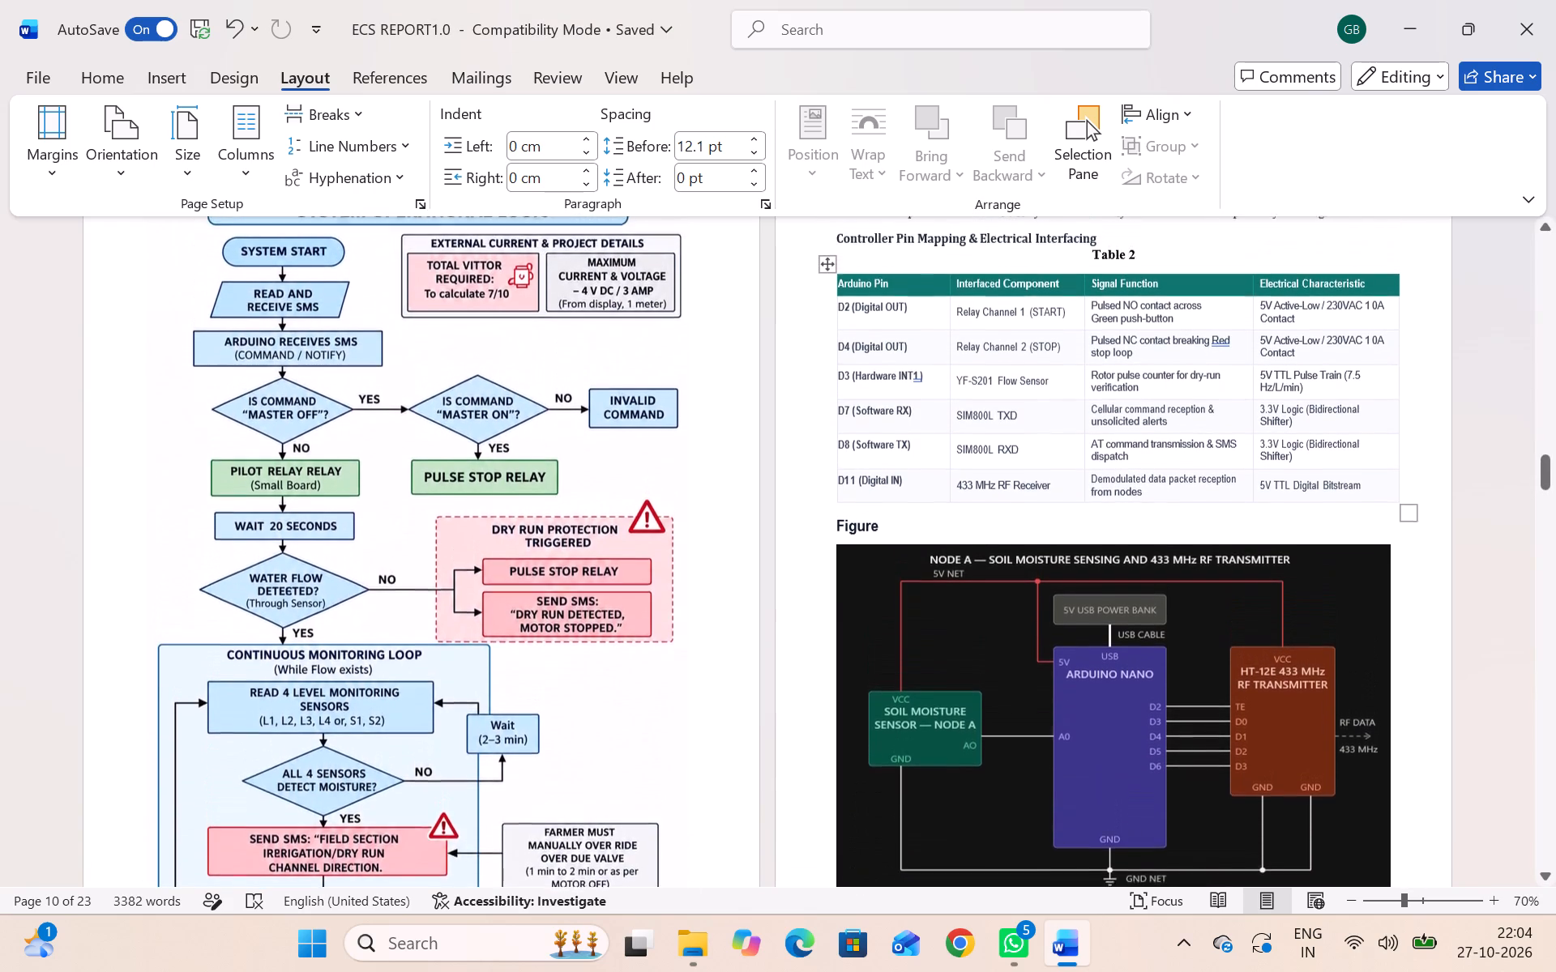
pyautogui.scroll(2, 1020, 329)
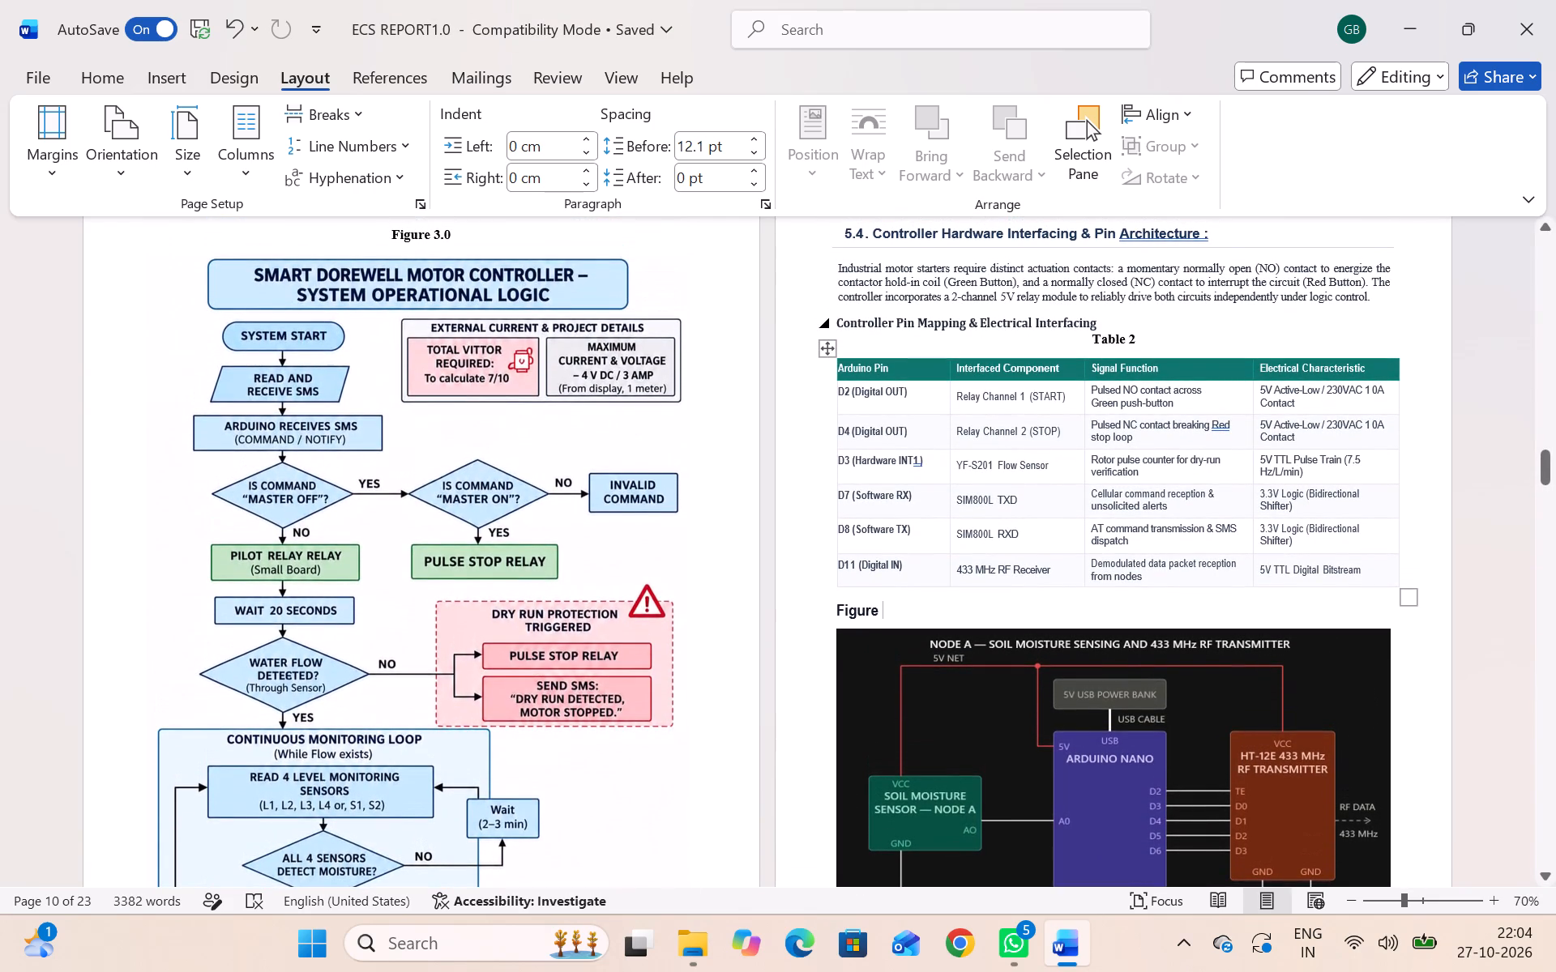
pyautogui.write('4.0')
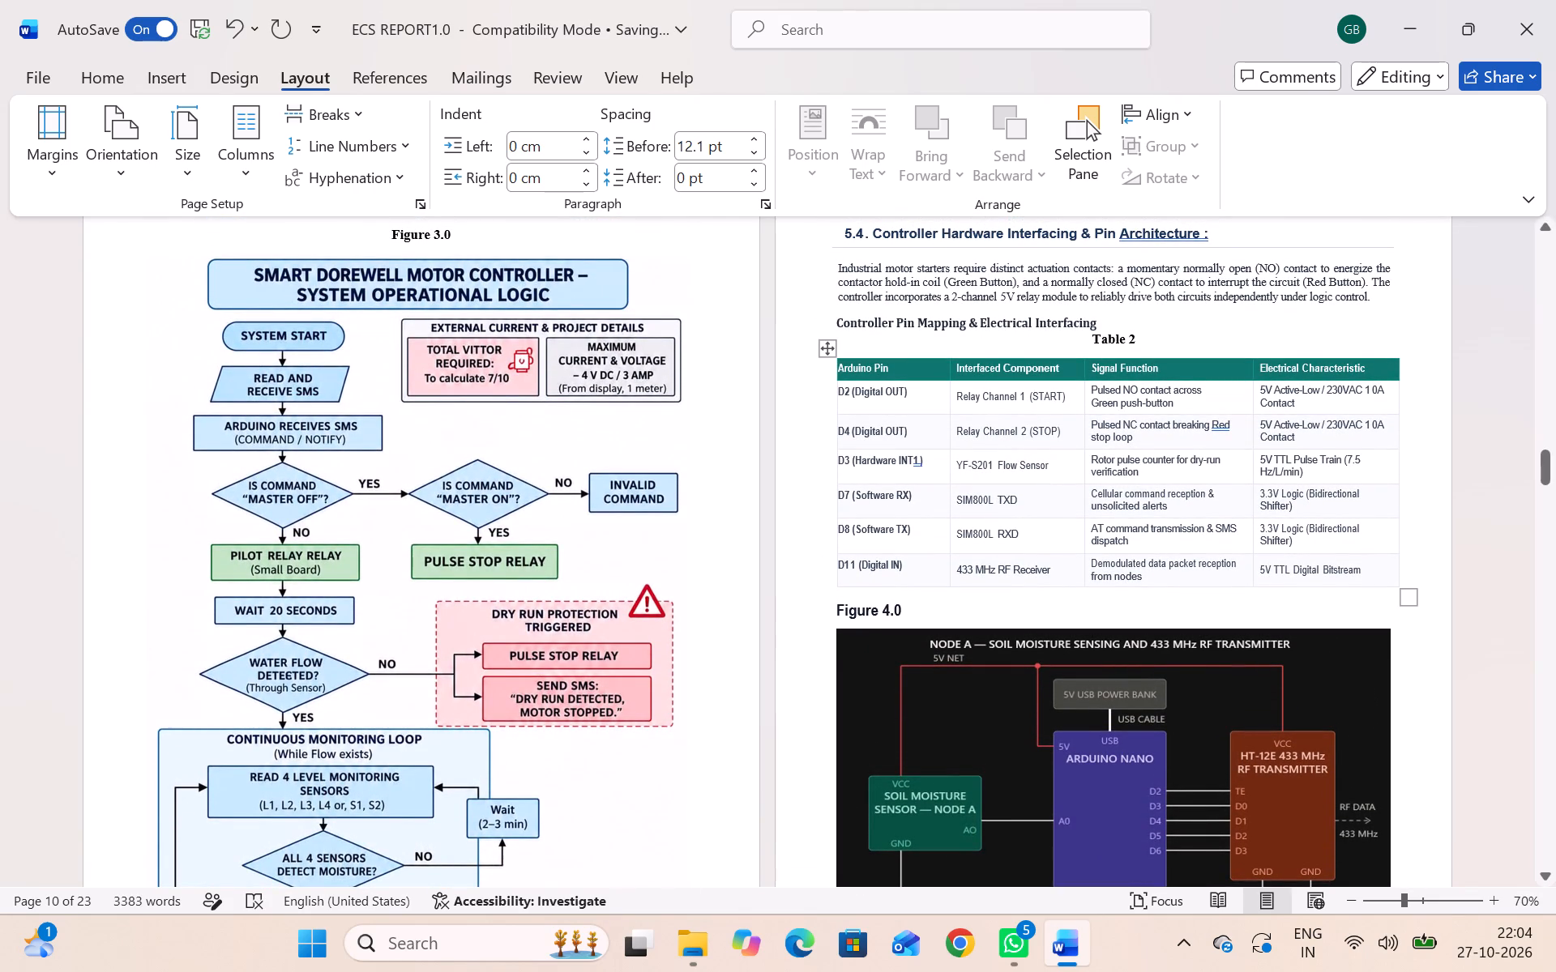
pyautogui.press('BackSpace')
pyautogui.press('1')
# Set the font of the "Figure 4.1" caption to Times New Roman.
pyautogui.moveTo(827, 610); pyautogui.dragTo(836, 610)
pyautogui.moveTo(836, 610); pyautogui.dragTo(908, 612)
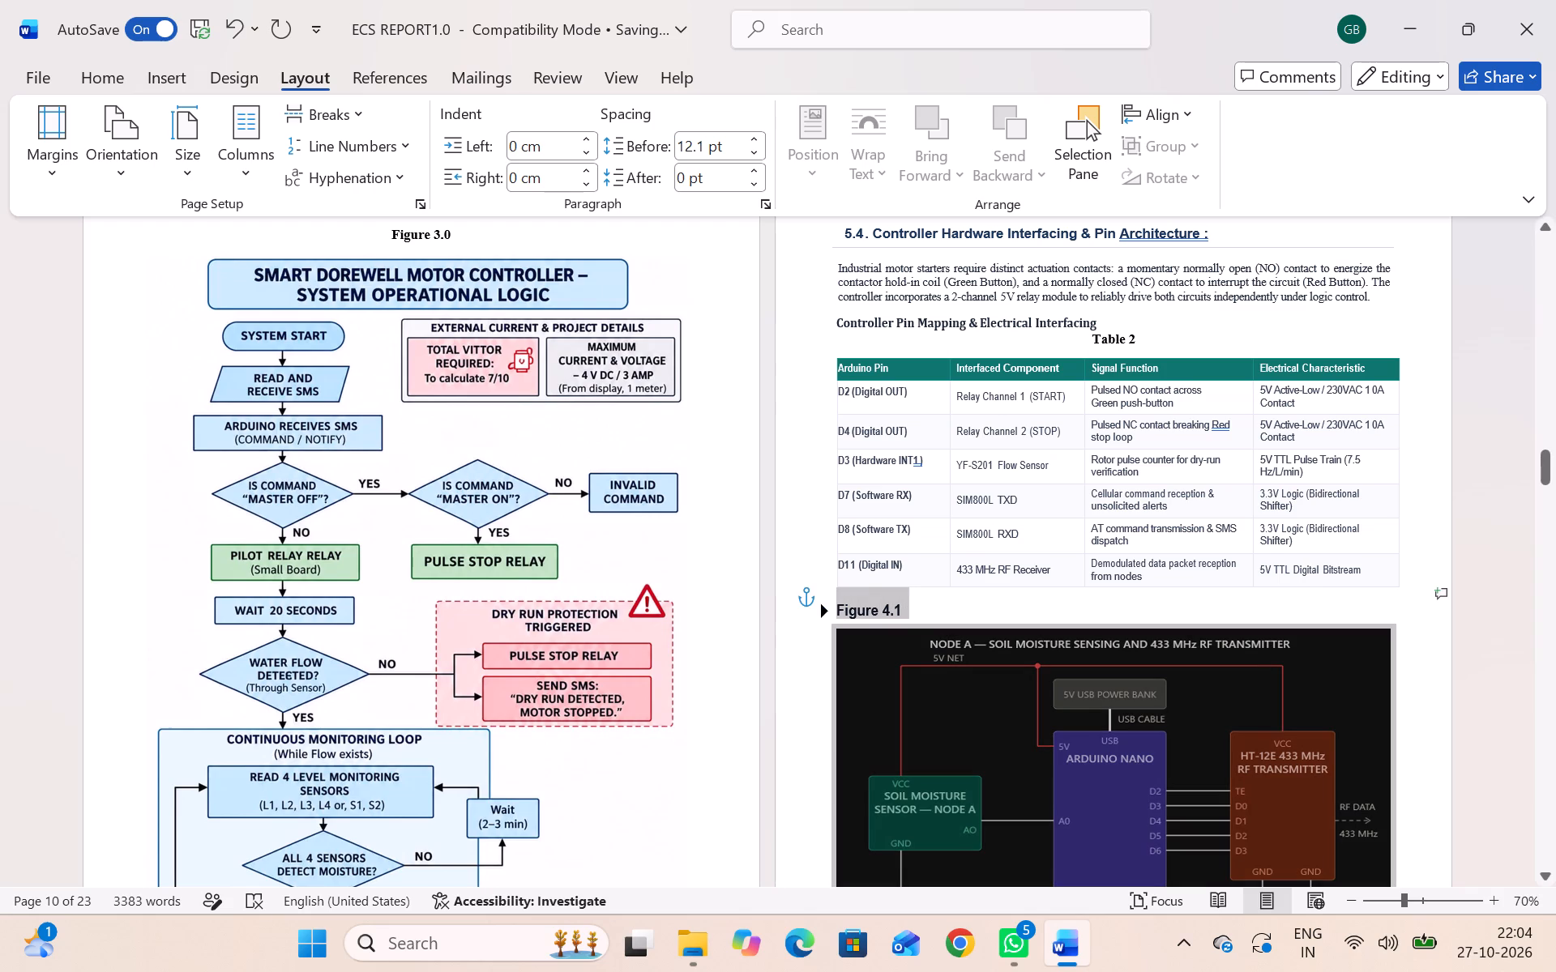
pyautogui.moveTo(908, 612); pyautogui.dragTo(907, 614)
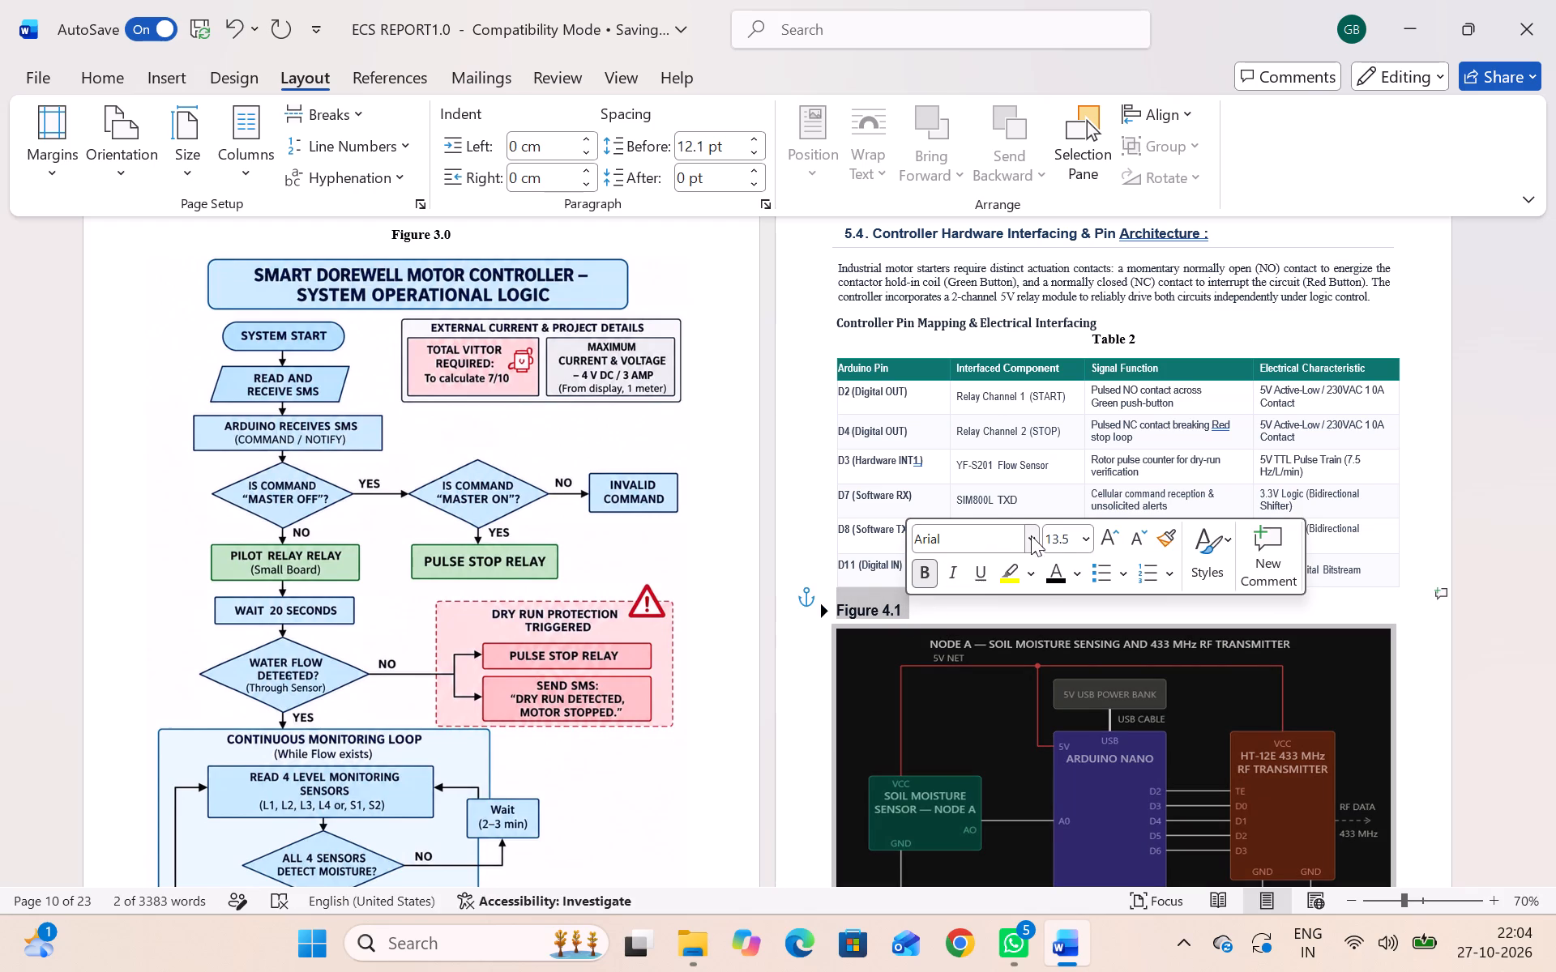
pyautogui.click(1031, 535)
pyautogui.scroll(-9, 979, 387)
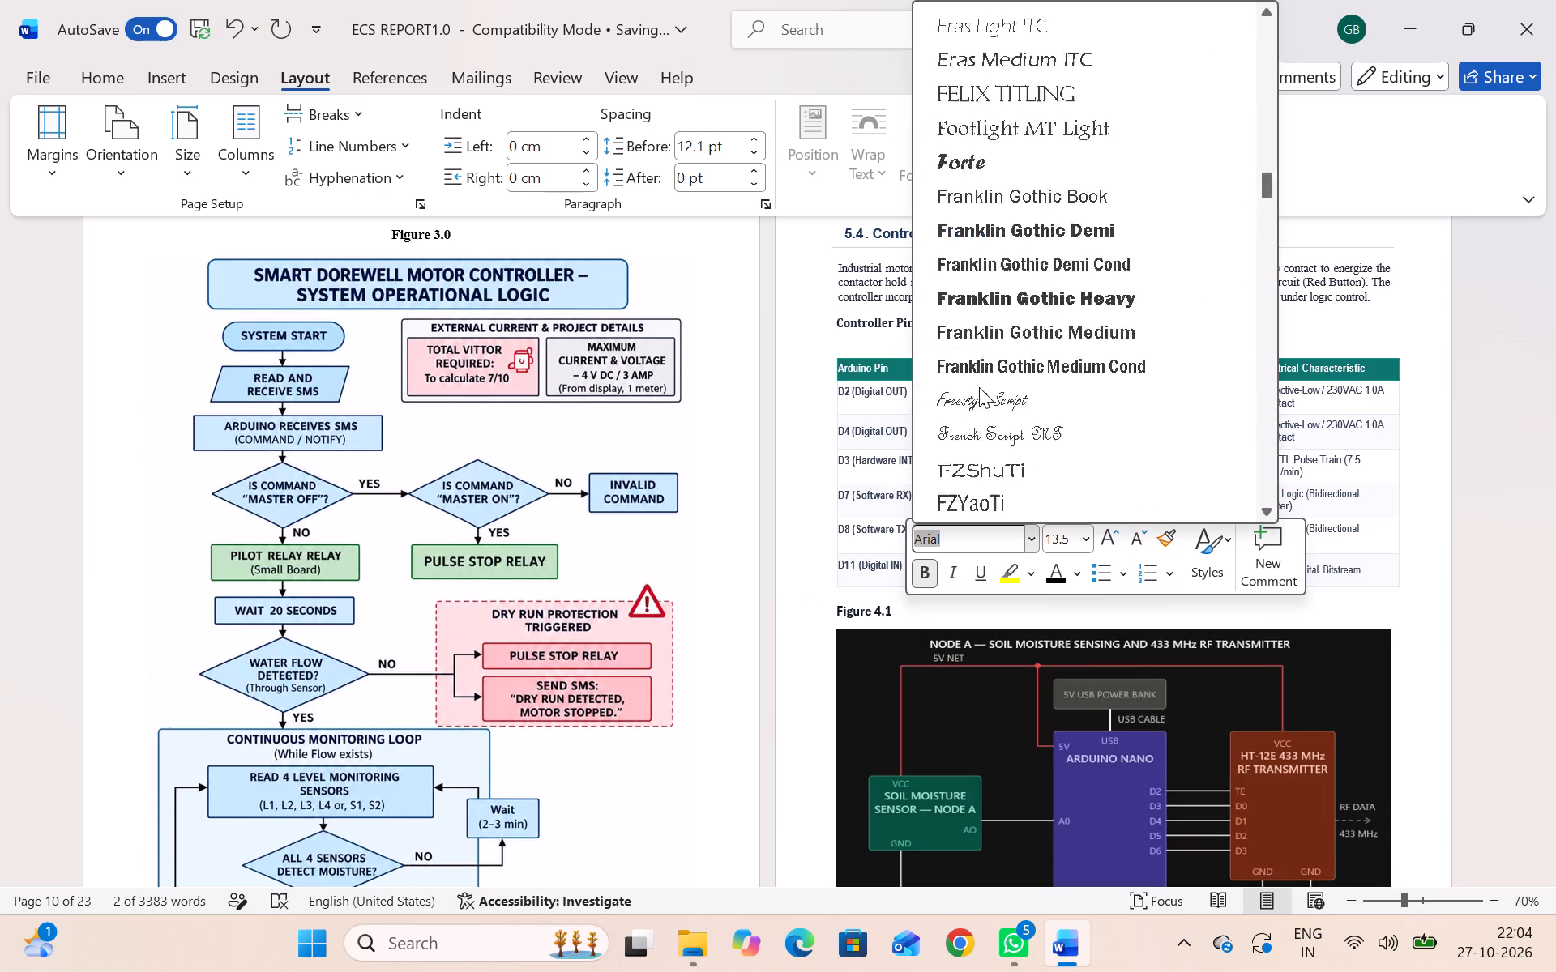
pyautogui.scroll(-3, 979, 387)
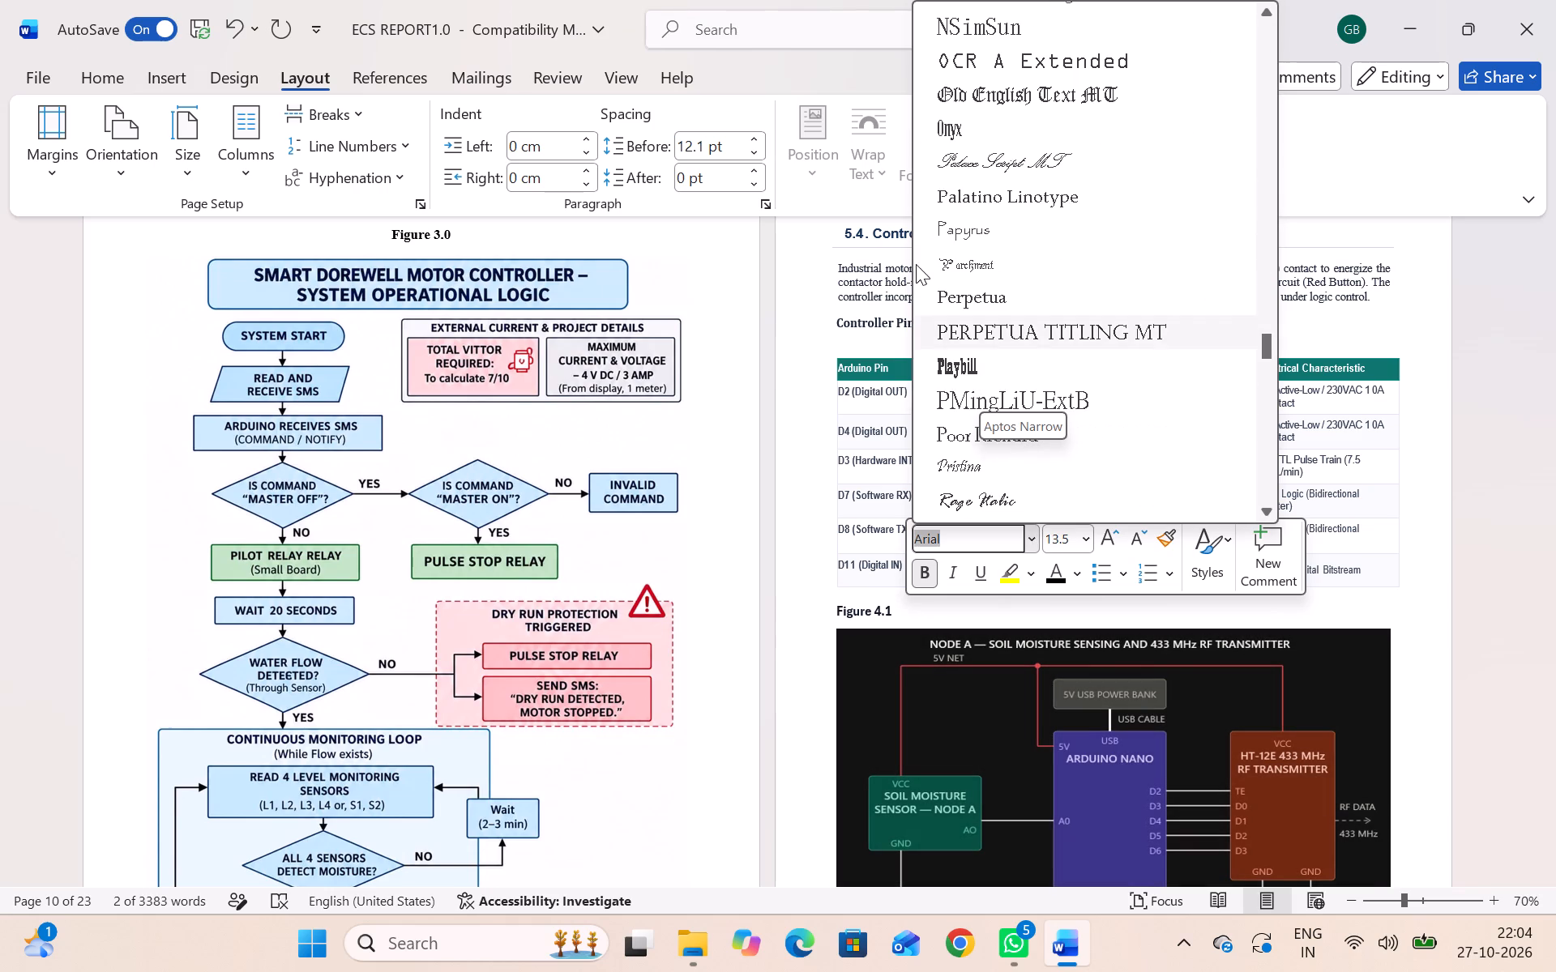
pyautogui.scroll(-2, 970, 363)
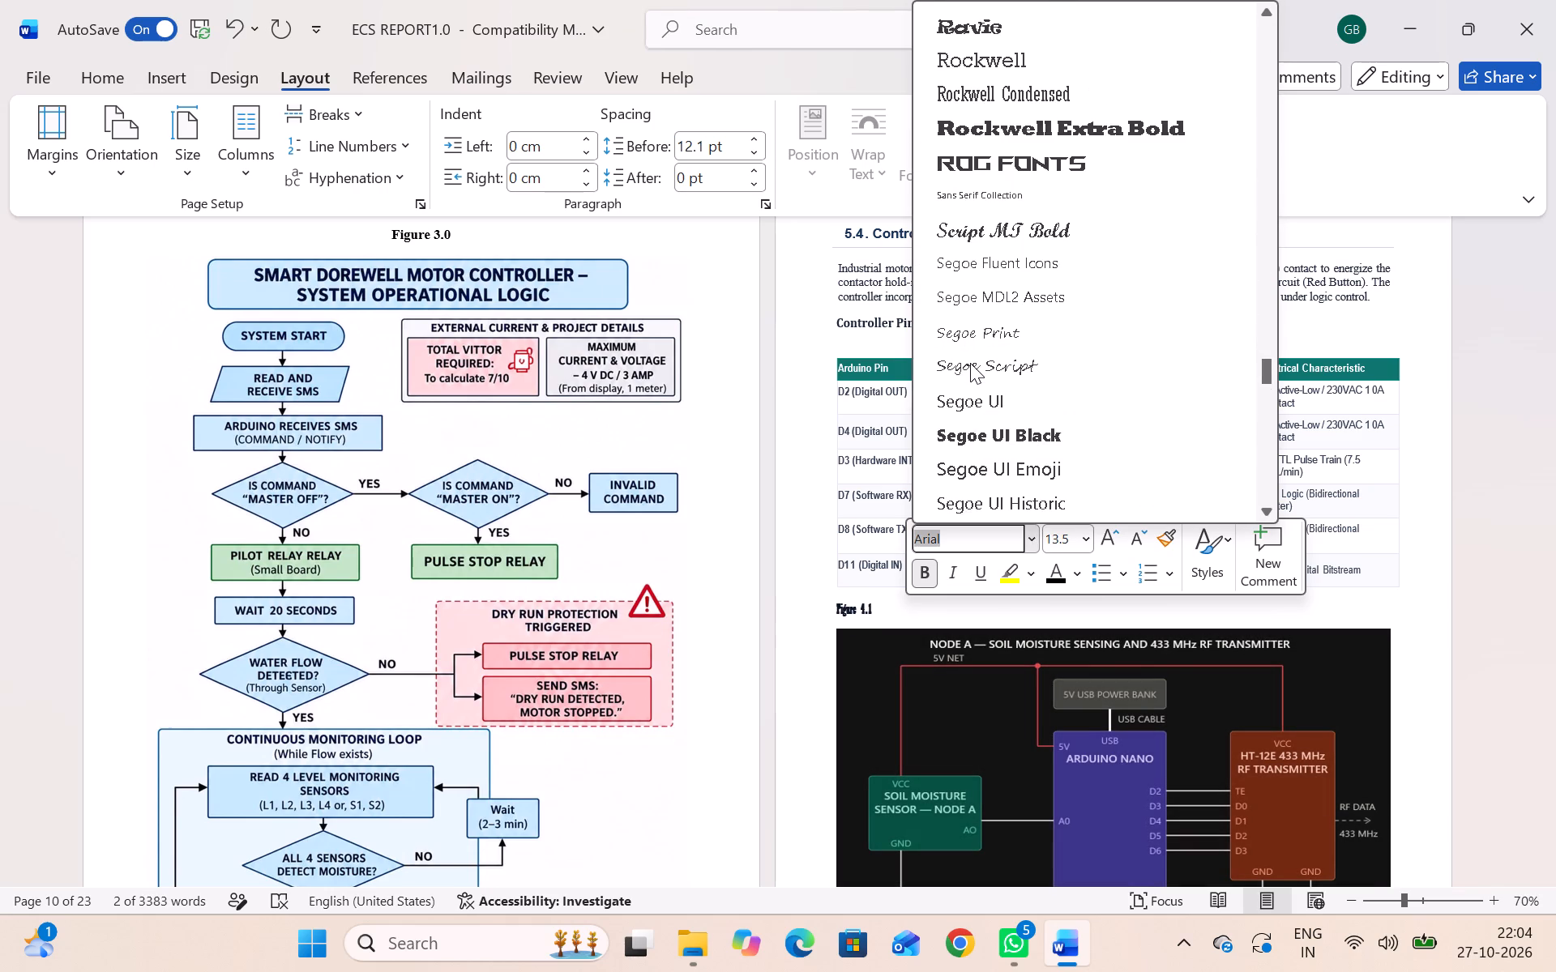
pyautogui.scroll(-3, 970, 363)
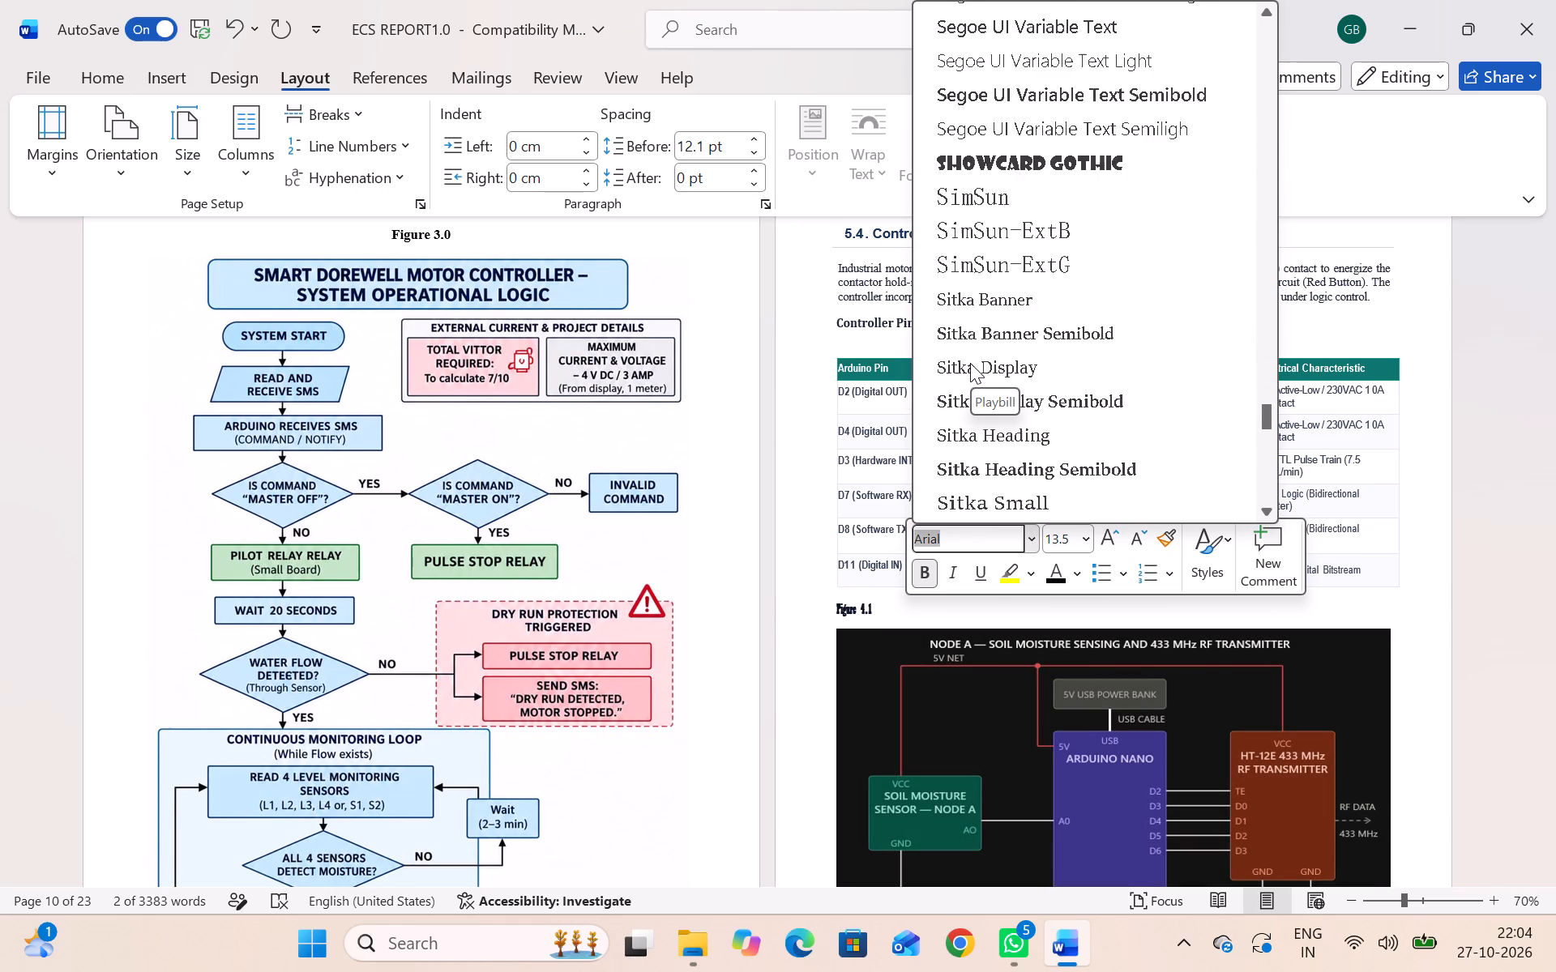
pyautogui.scroll(-2, 970, 363)
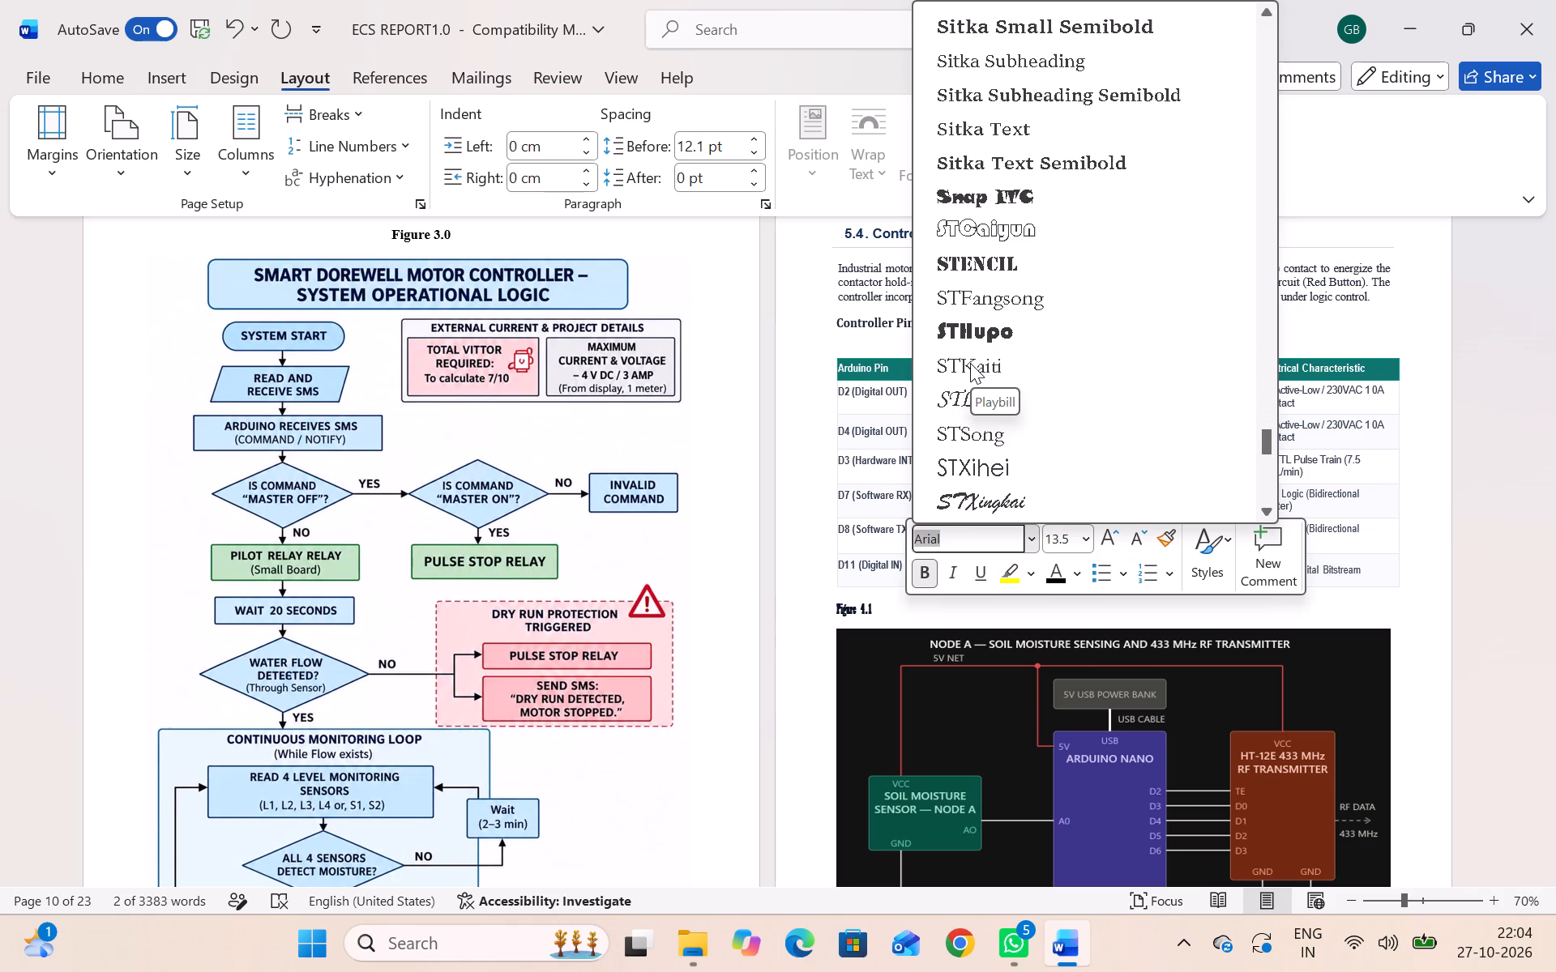
pyautogui.scroll(-2, 970, 363)
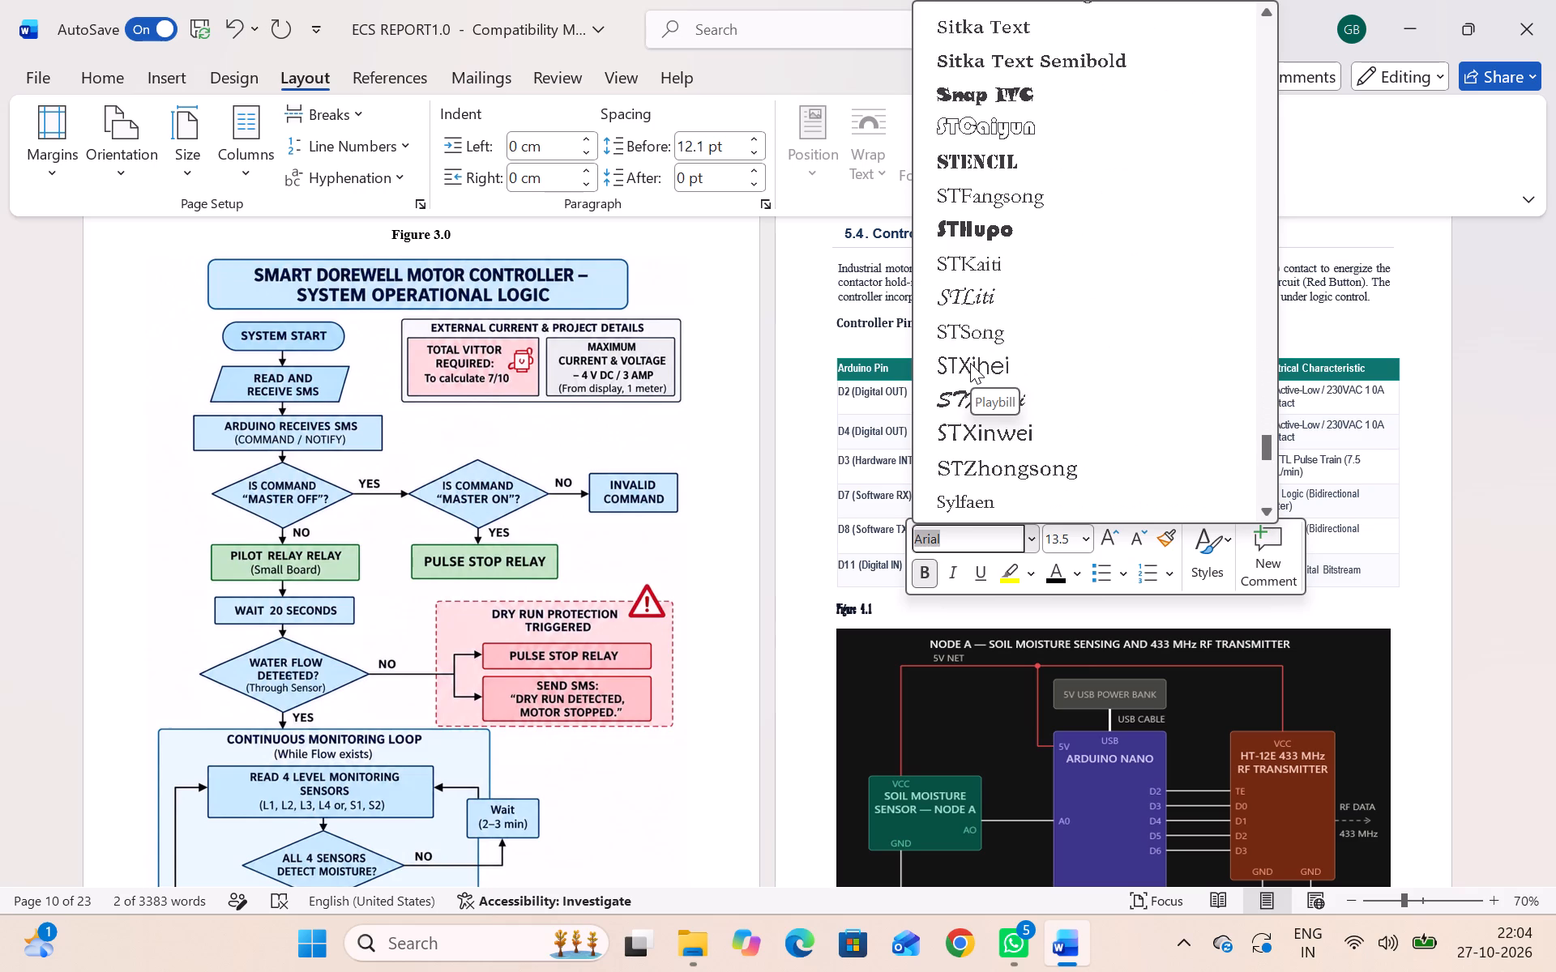
pyautogui.scroll(-1, 970, 363)
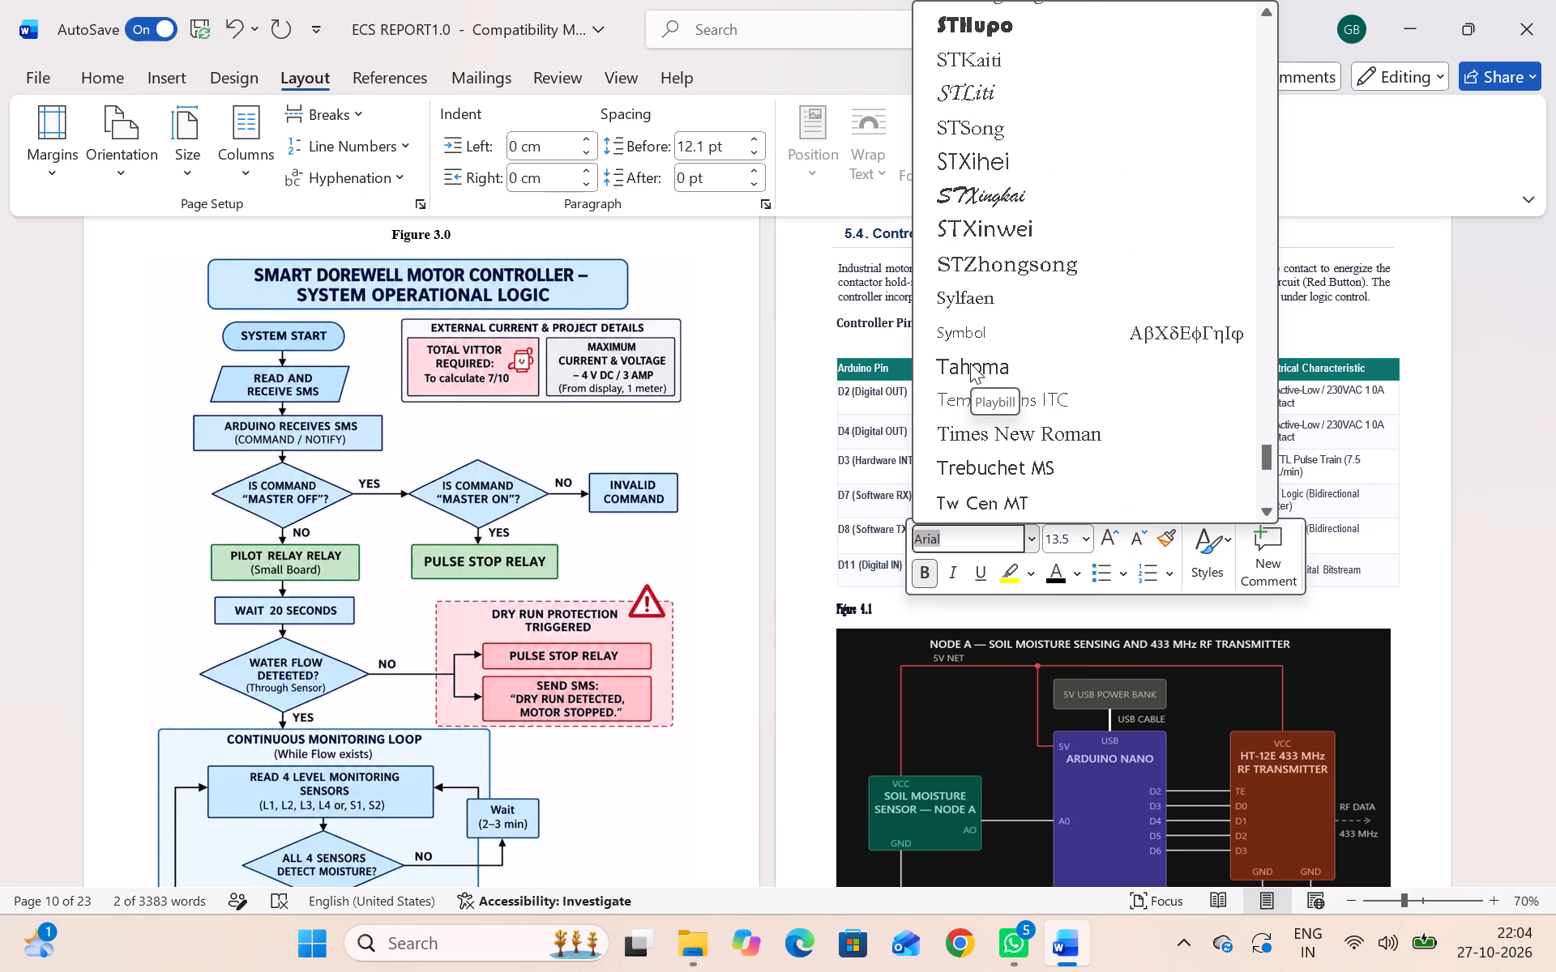
pyautogui.click(970, 431)
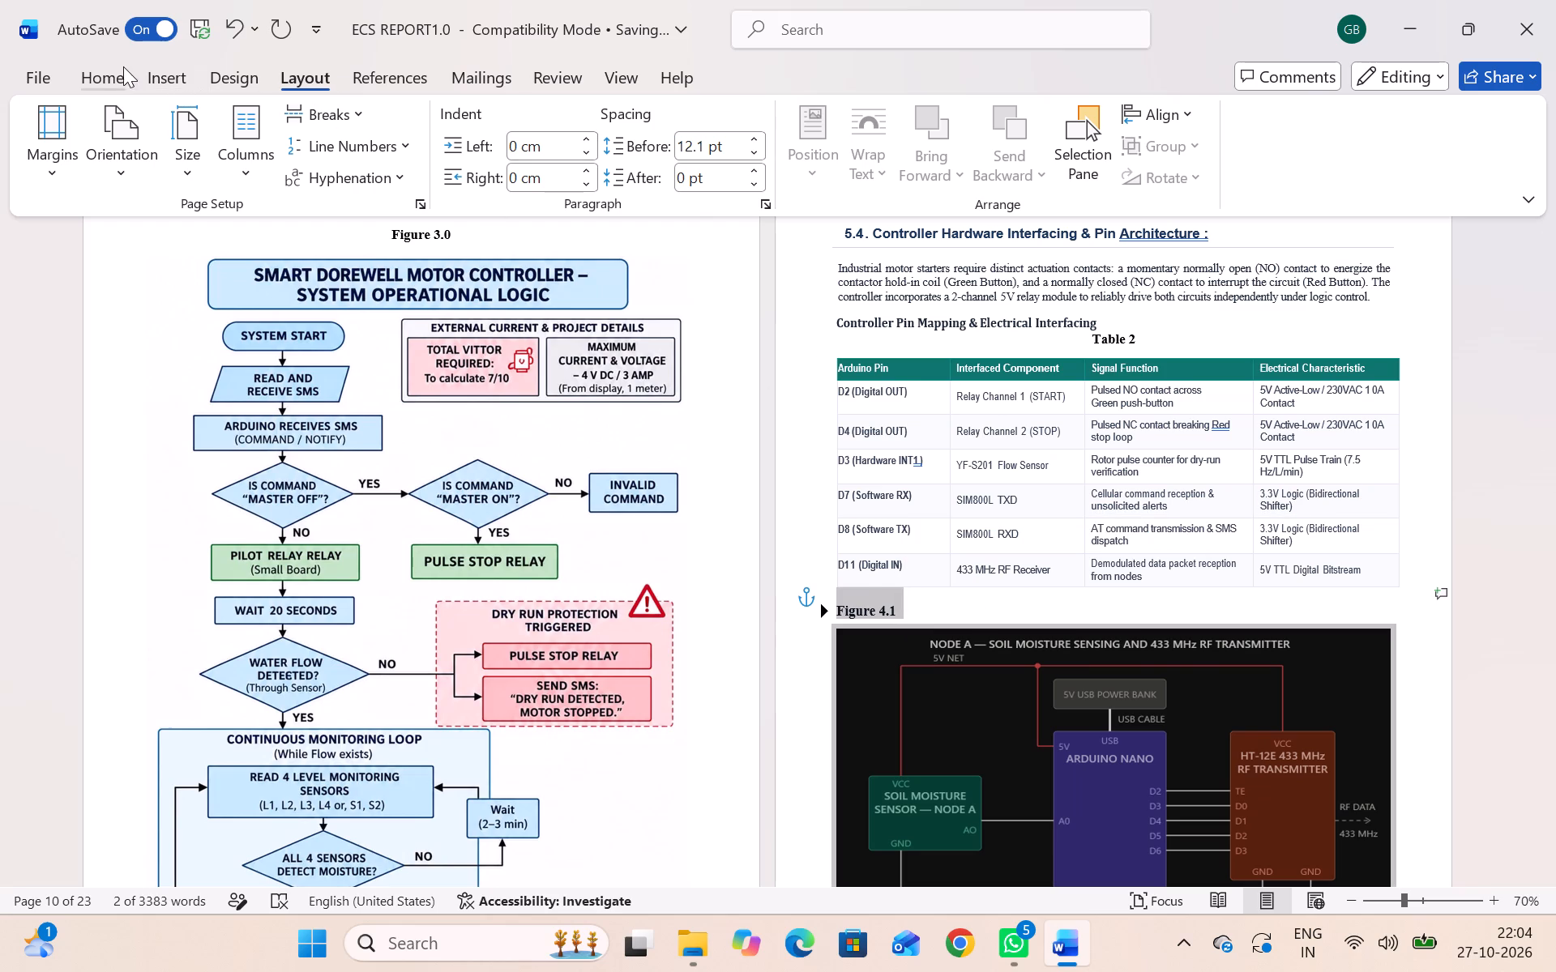
# Center the "Figure 4.1" caption above the Node A transmitter diagram.
pyautogui.moveTo(123, 72); pyautogui.dragTo(549, 164)
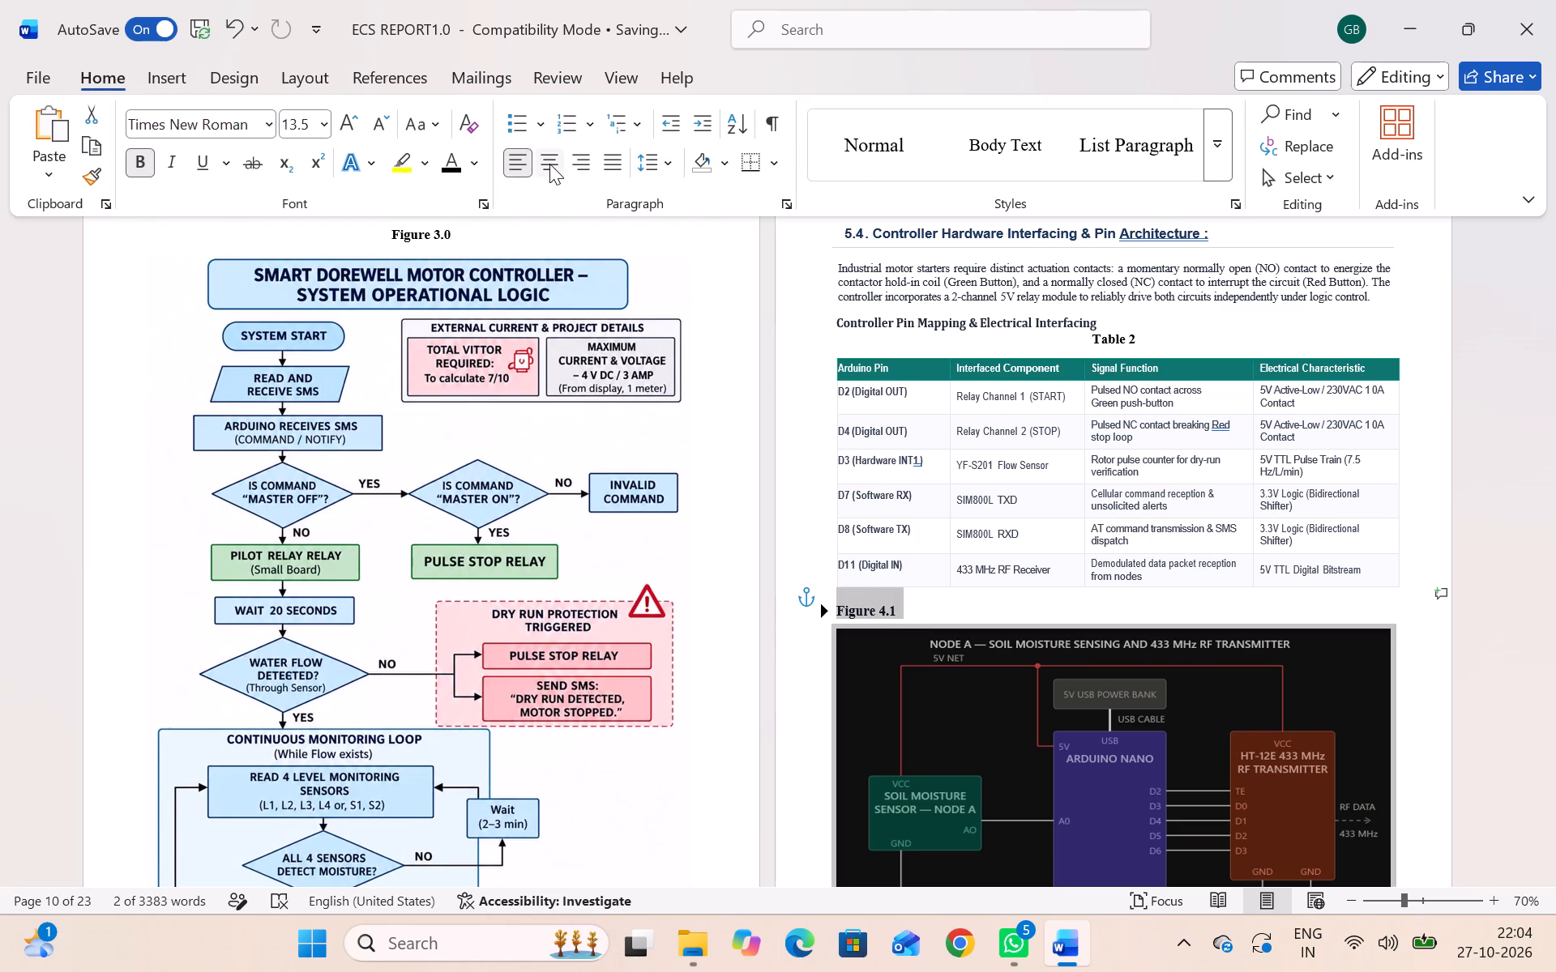
pyautogui.click(549, 164)
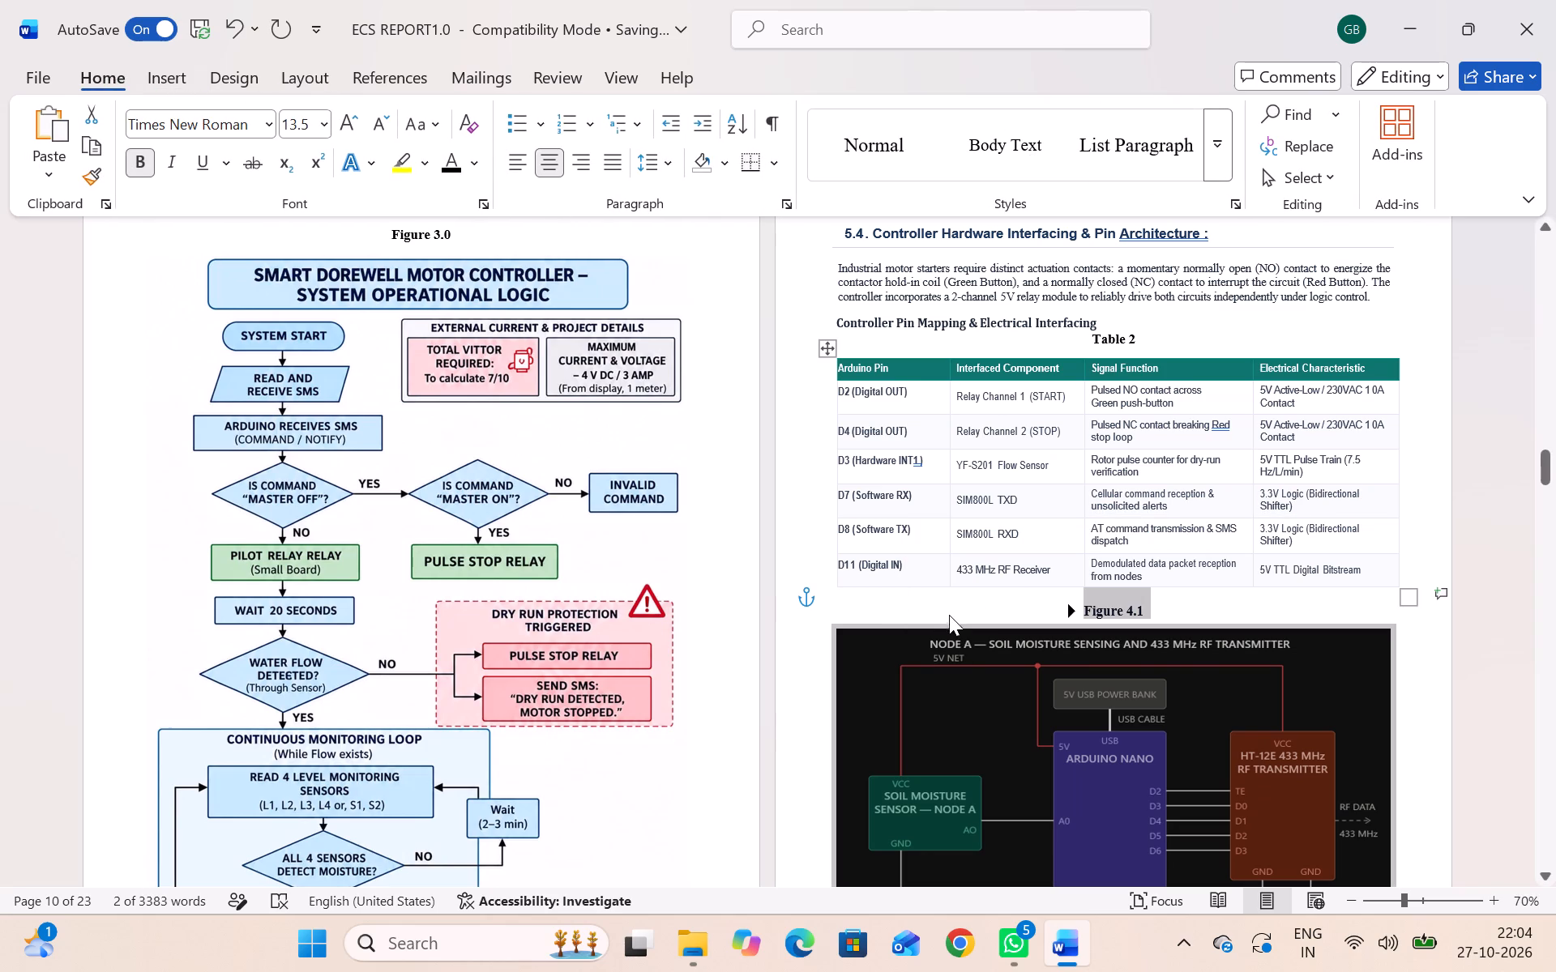
pyautogui.click(947, 611)
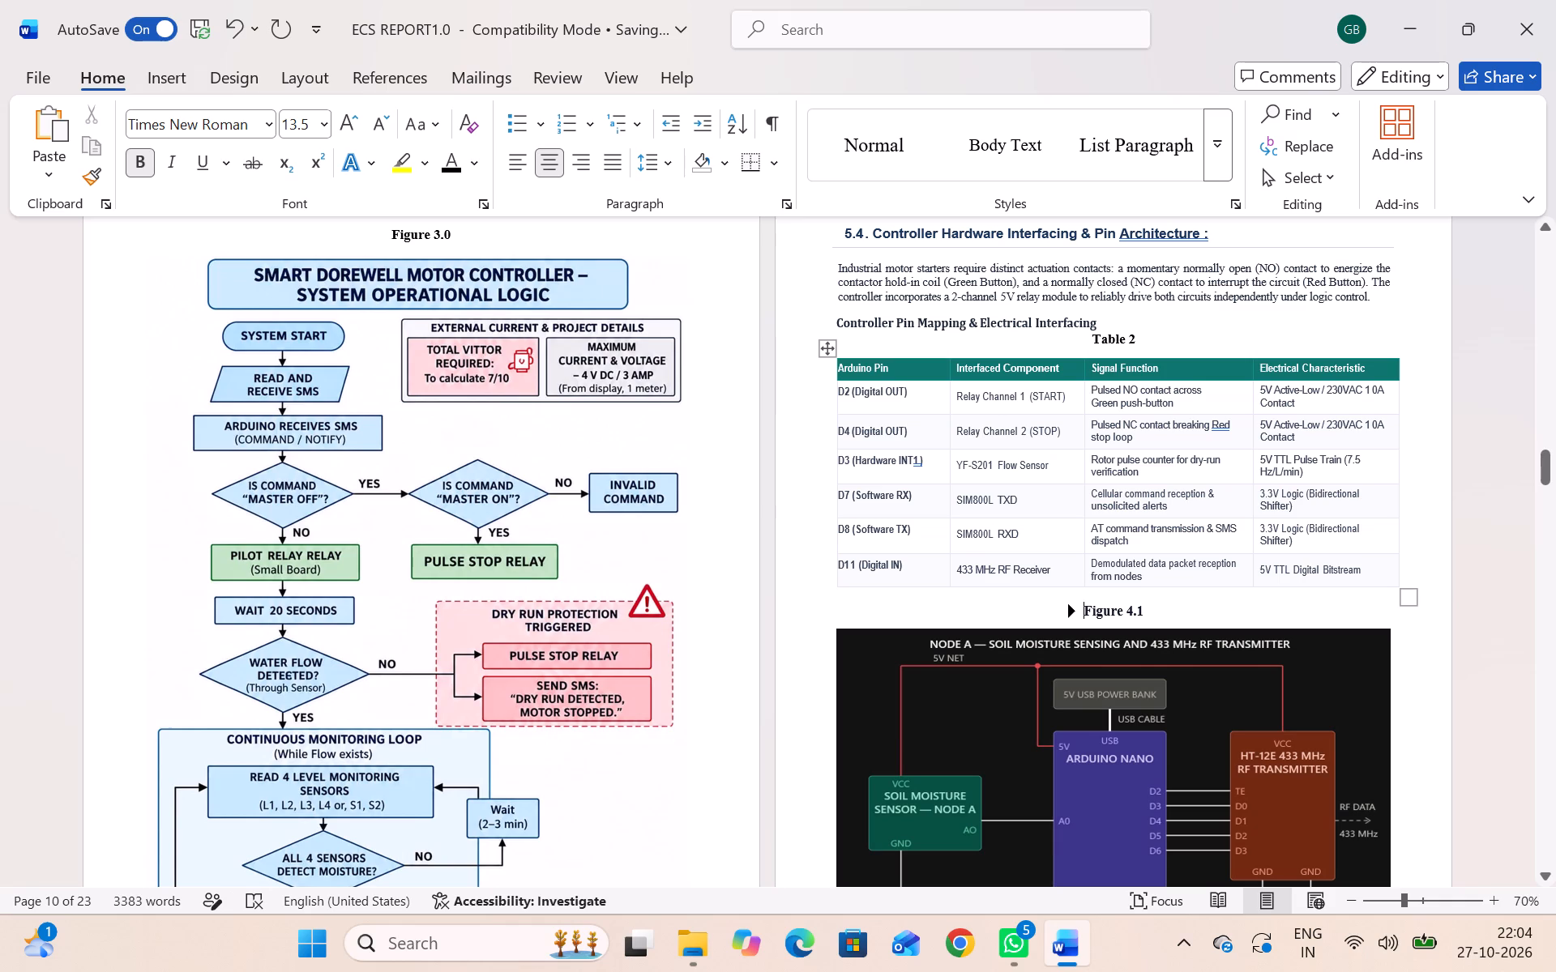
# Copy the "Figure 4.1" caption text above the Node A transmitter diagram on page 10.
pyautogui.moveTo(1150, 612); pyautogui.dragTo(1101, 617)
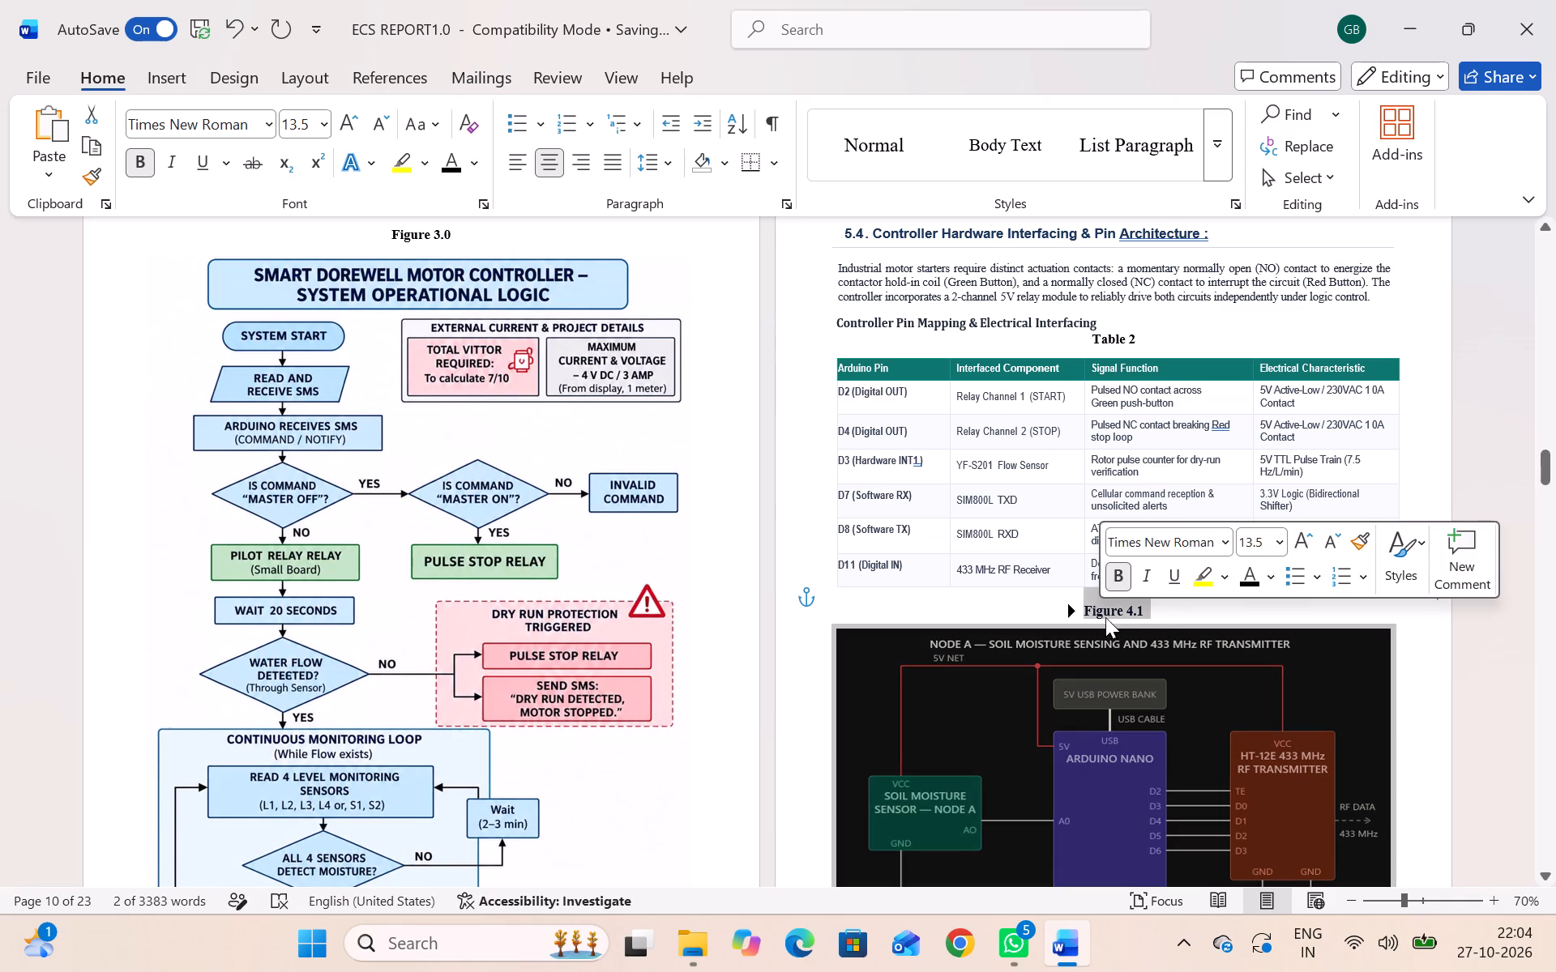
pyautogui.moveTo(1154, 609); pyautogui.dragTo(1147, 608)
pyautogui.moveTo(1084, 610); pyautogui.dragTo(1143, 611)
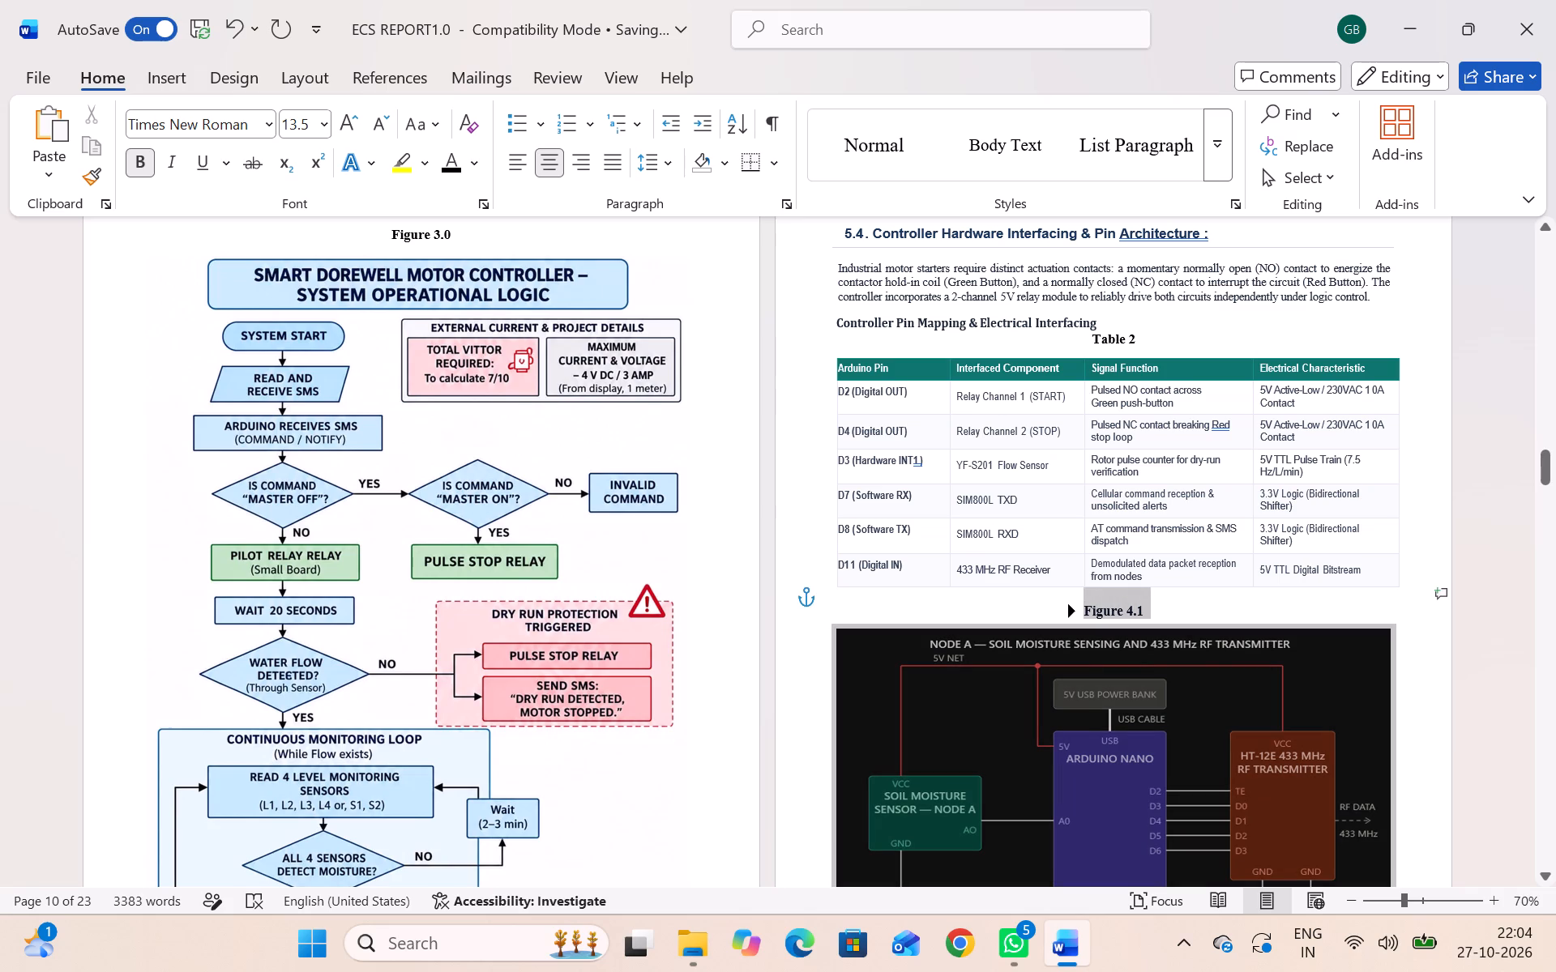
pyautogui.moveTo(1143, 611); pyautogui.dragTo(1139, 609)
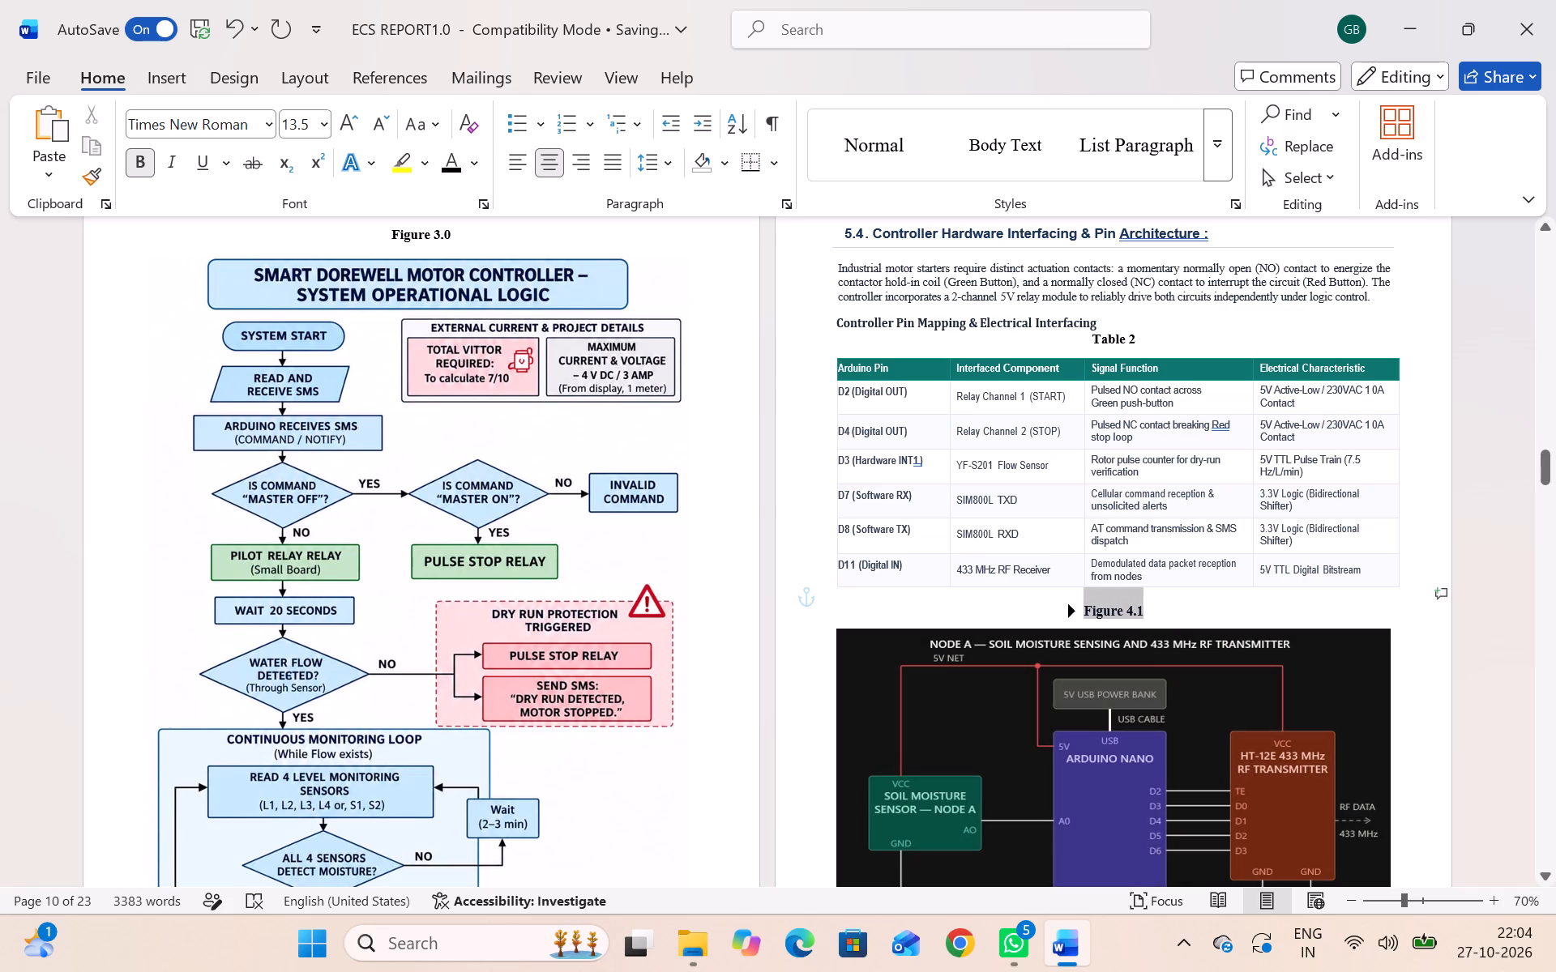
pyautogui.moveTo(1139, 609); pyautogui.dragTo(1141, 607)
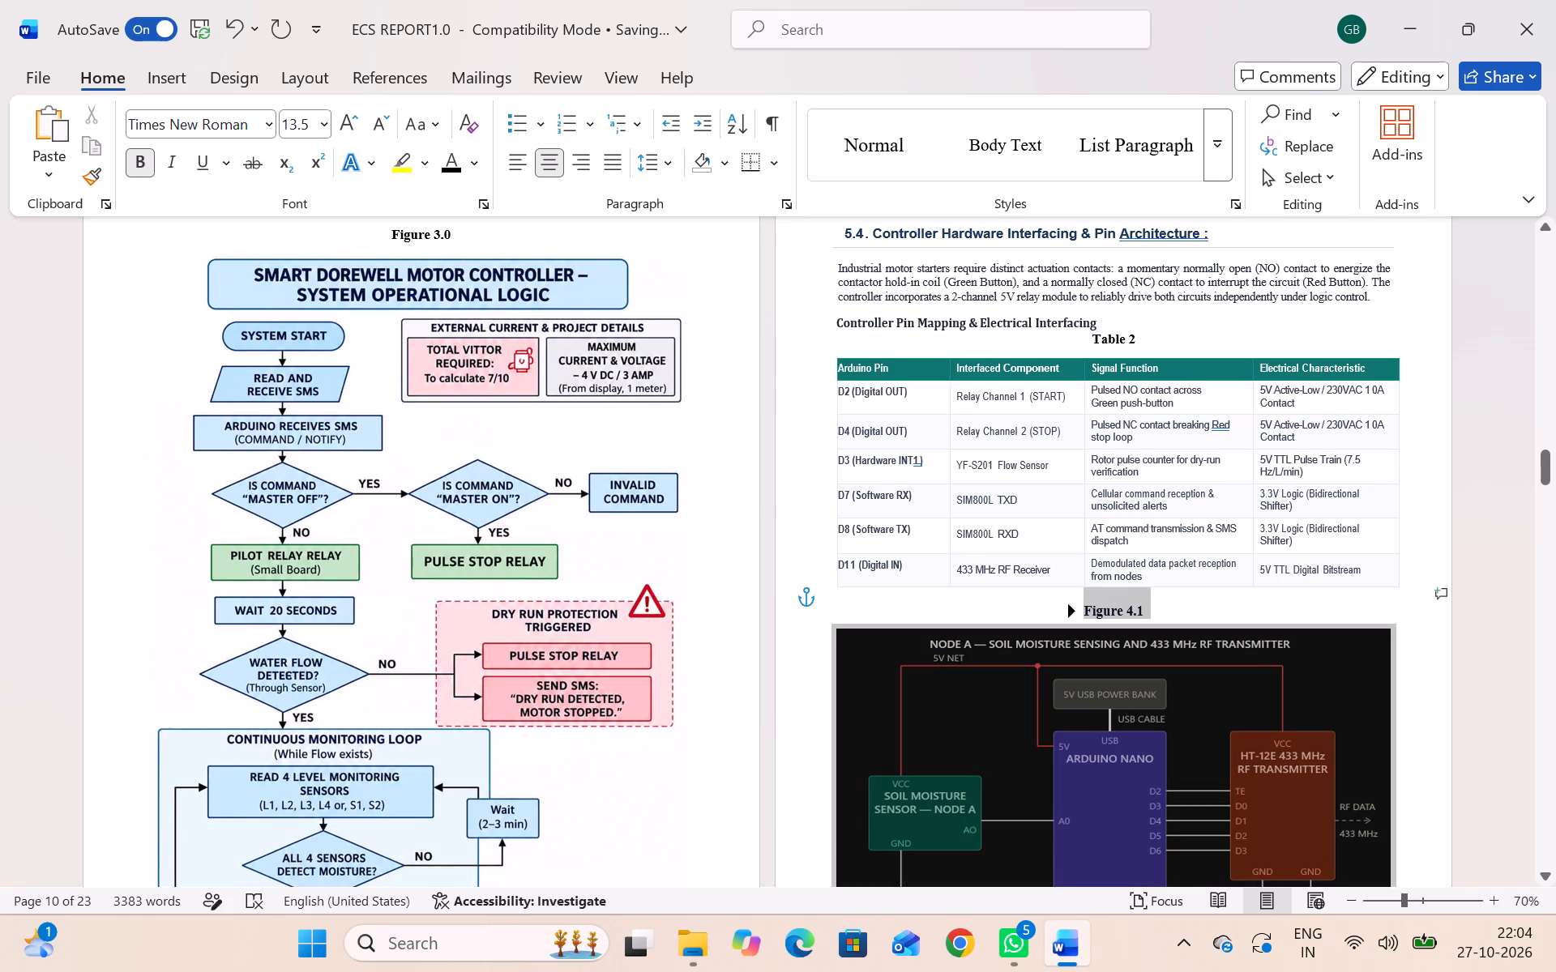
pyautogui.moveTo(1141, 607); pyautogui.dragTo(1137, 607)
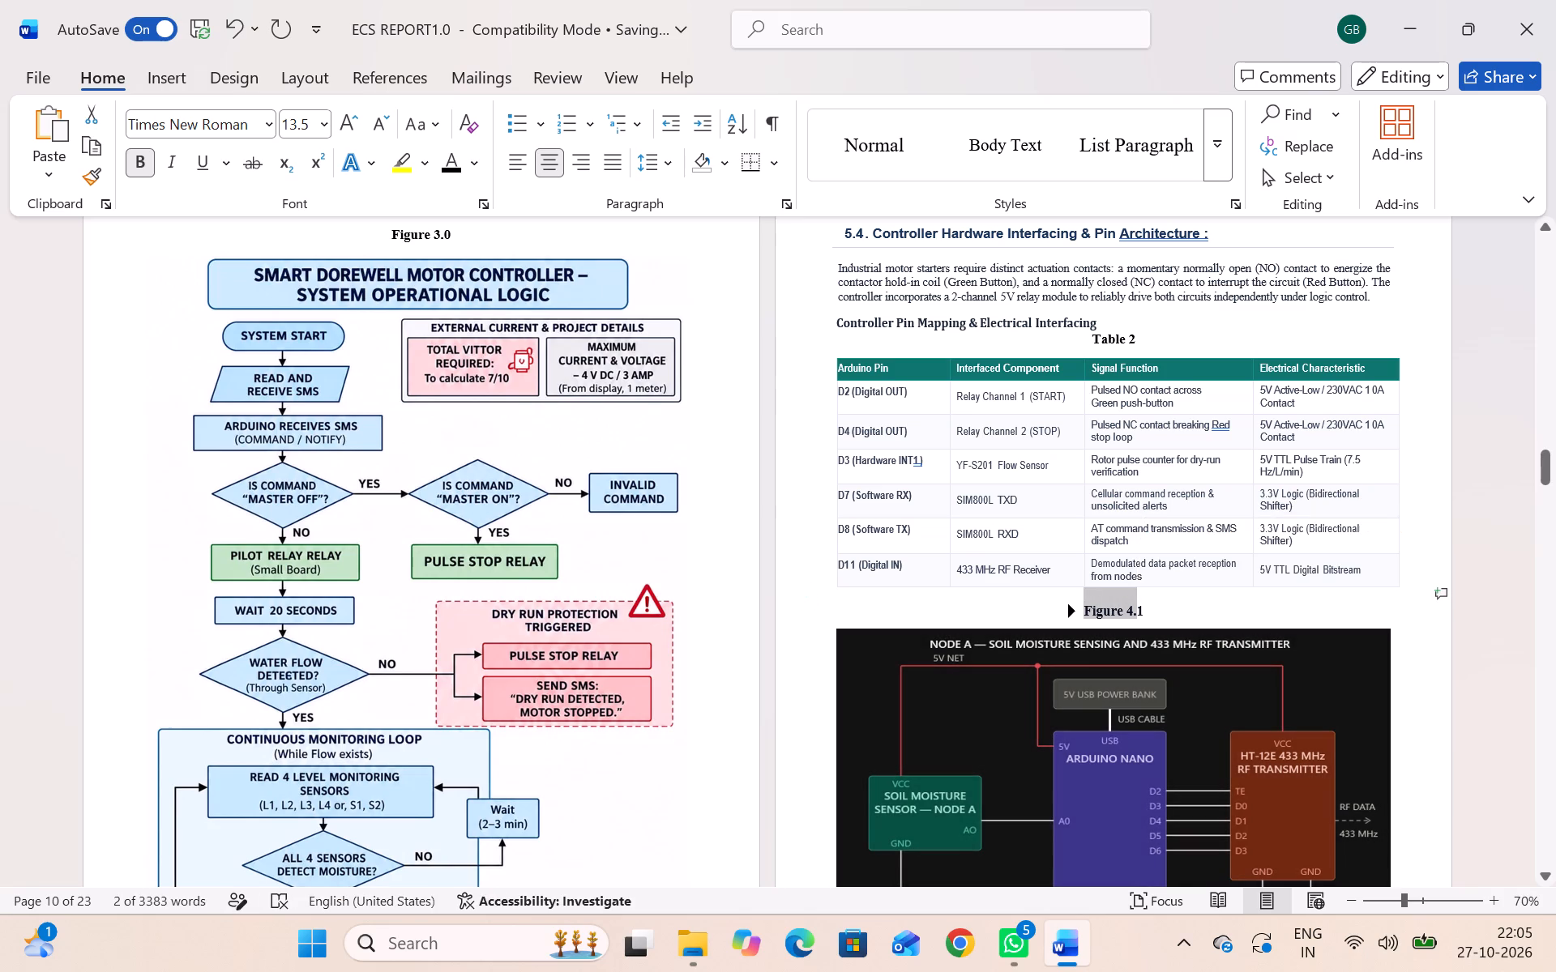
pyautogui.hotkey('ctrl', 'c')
# Shrink the Arduino Uno main controller diagram on page 11 by lowering its top edge, leaving a free line above it.
pyautogui.scroll(-5, 1033, 518)
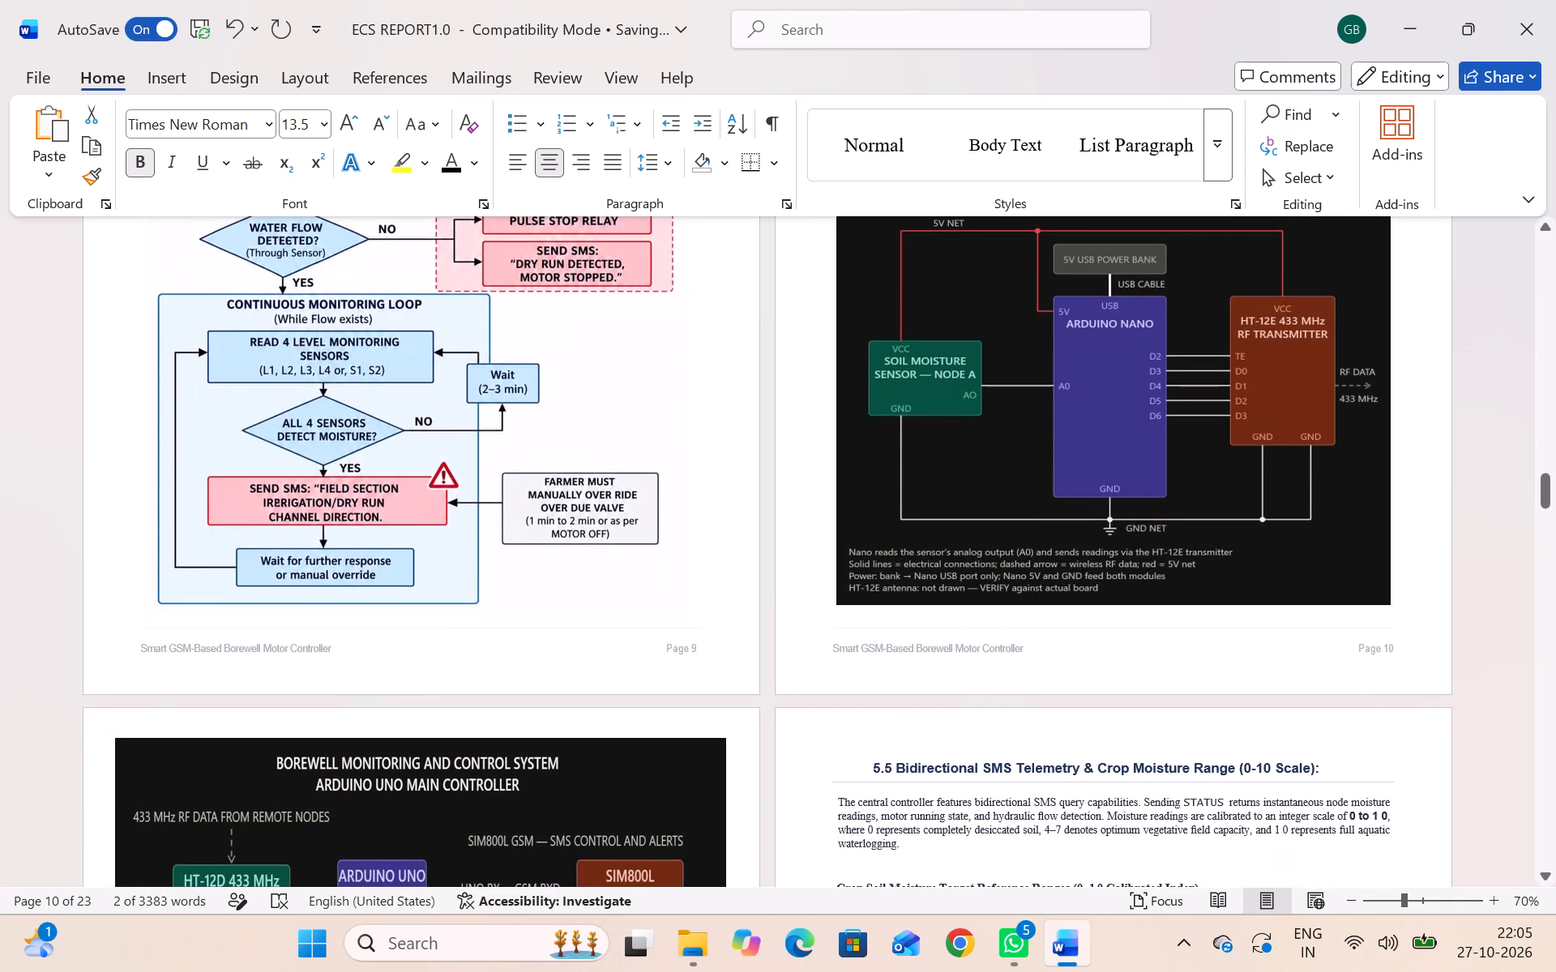
pyautogui.scroll(-1, 1033, 518)
pyautogui.click(472, 740)
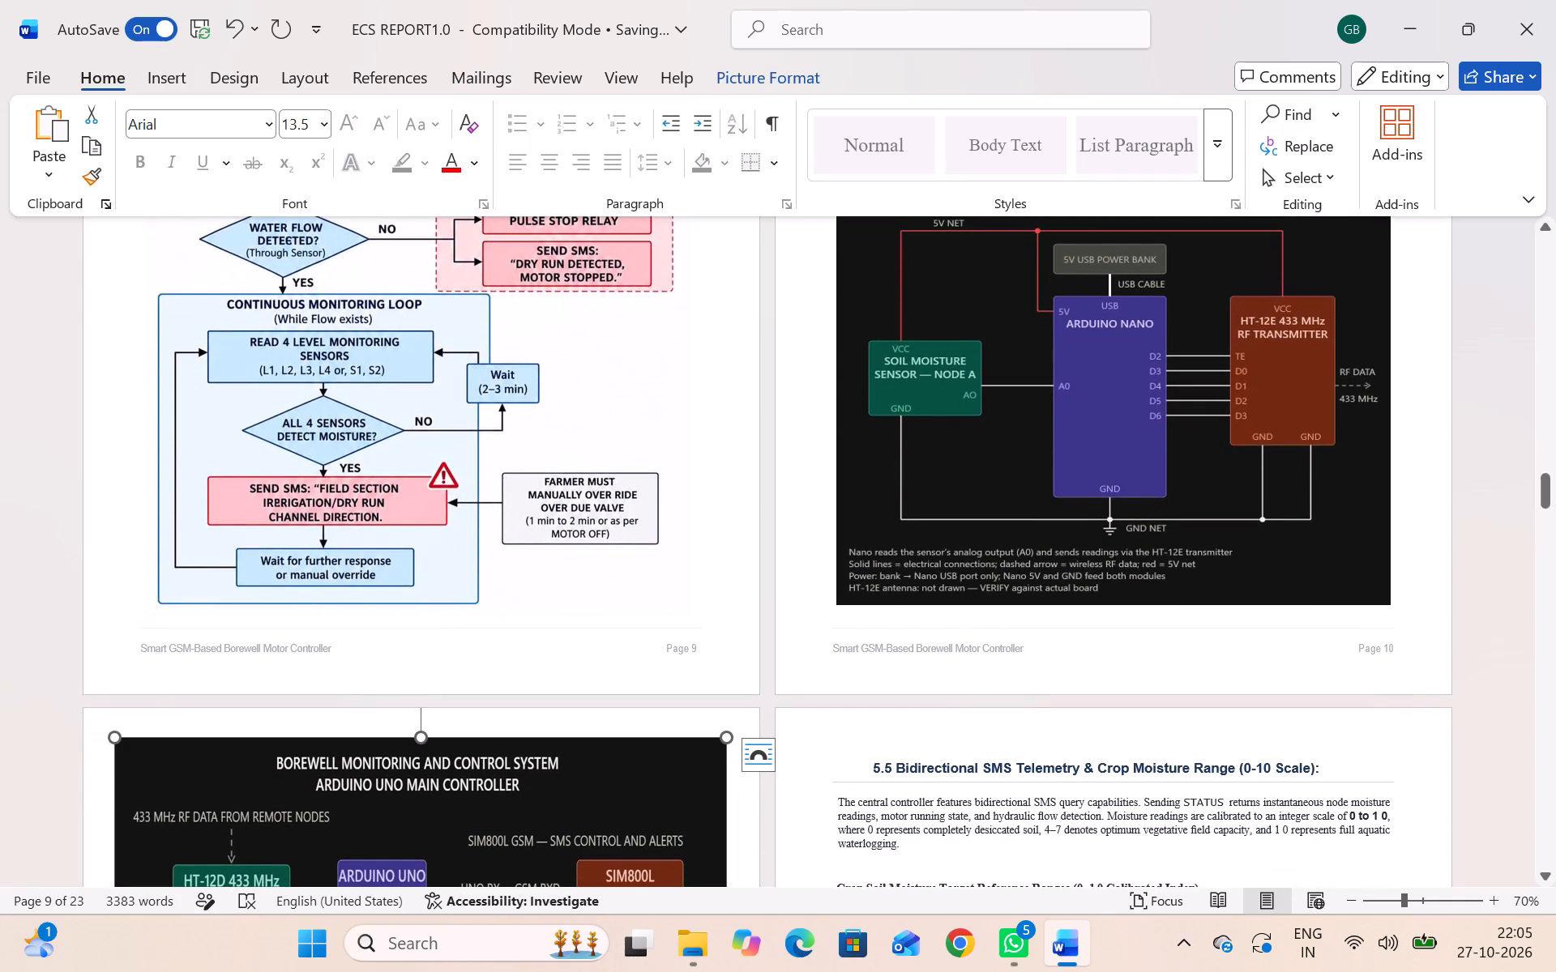
pyautogui.moveTo(417, 731); pyautogui.dragTo(416, 743)
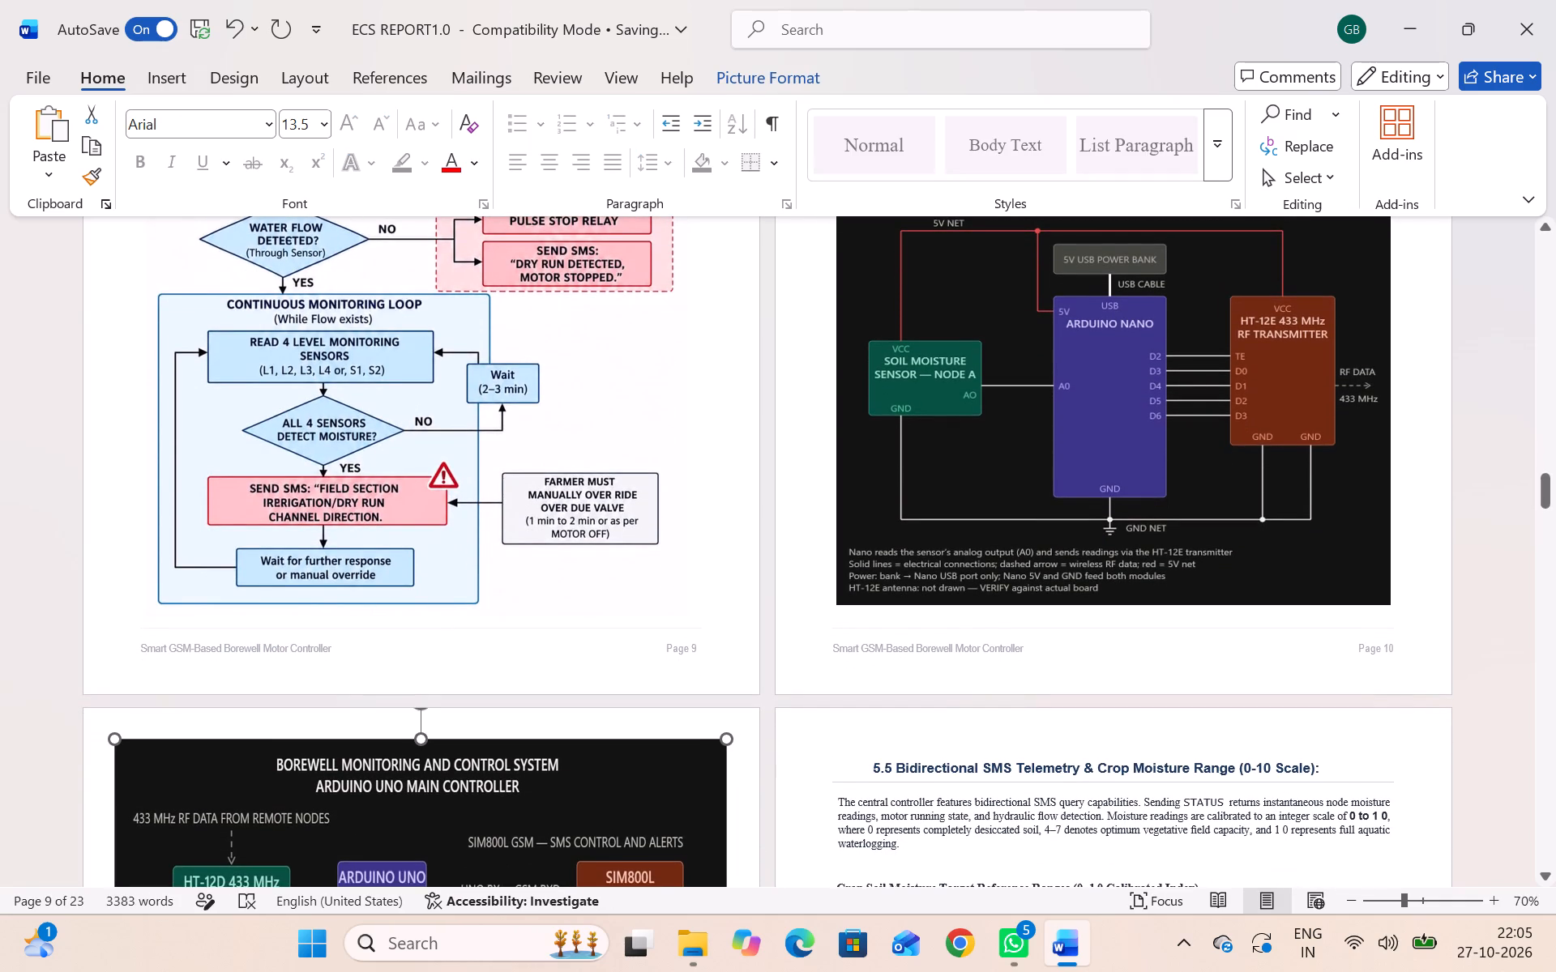
pyautogui.moveTo(416, 743); pyautogui.dragTo(414, 796)
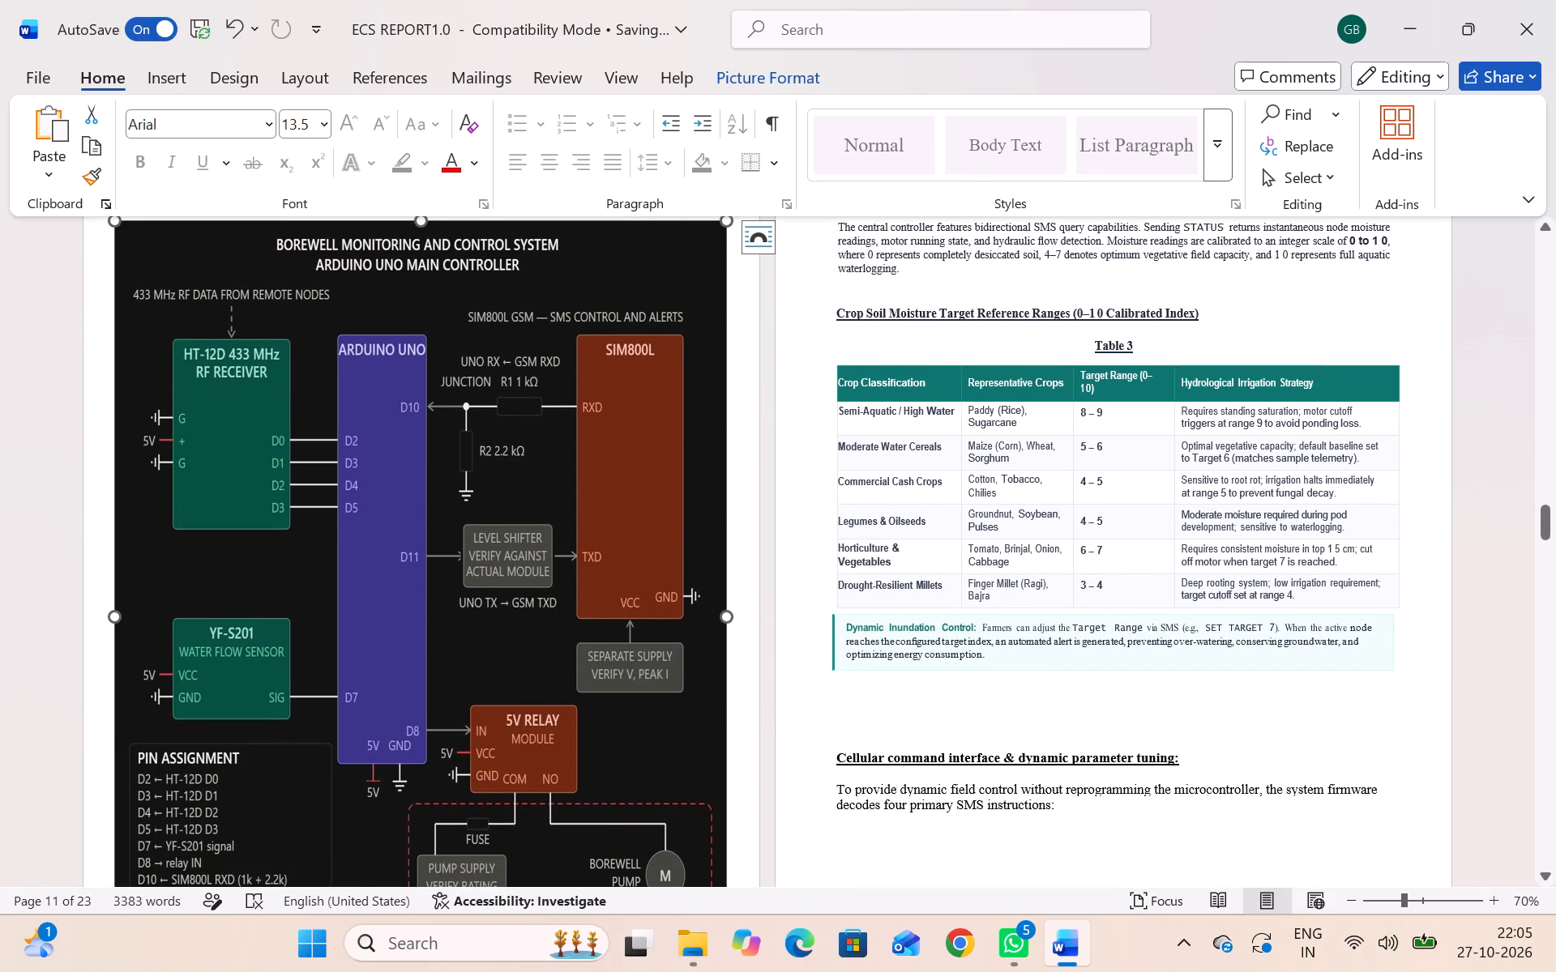
pyautogui.scroll(-3, 395, 725)
pyautogui.scroll(3, 395, 725)
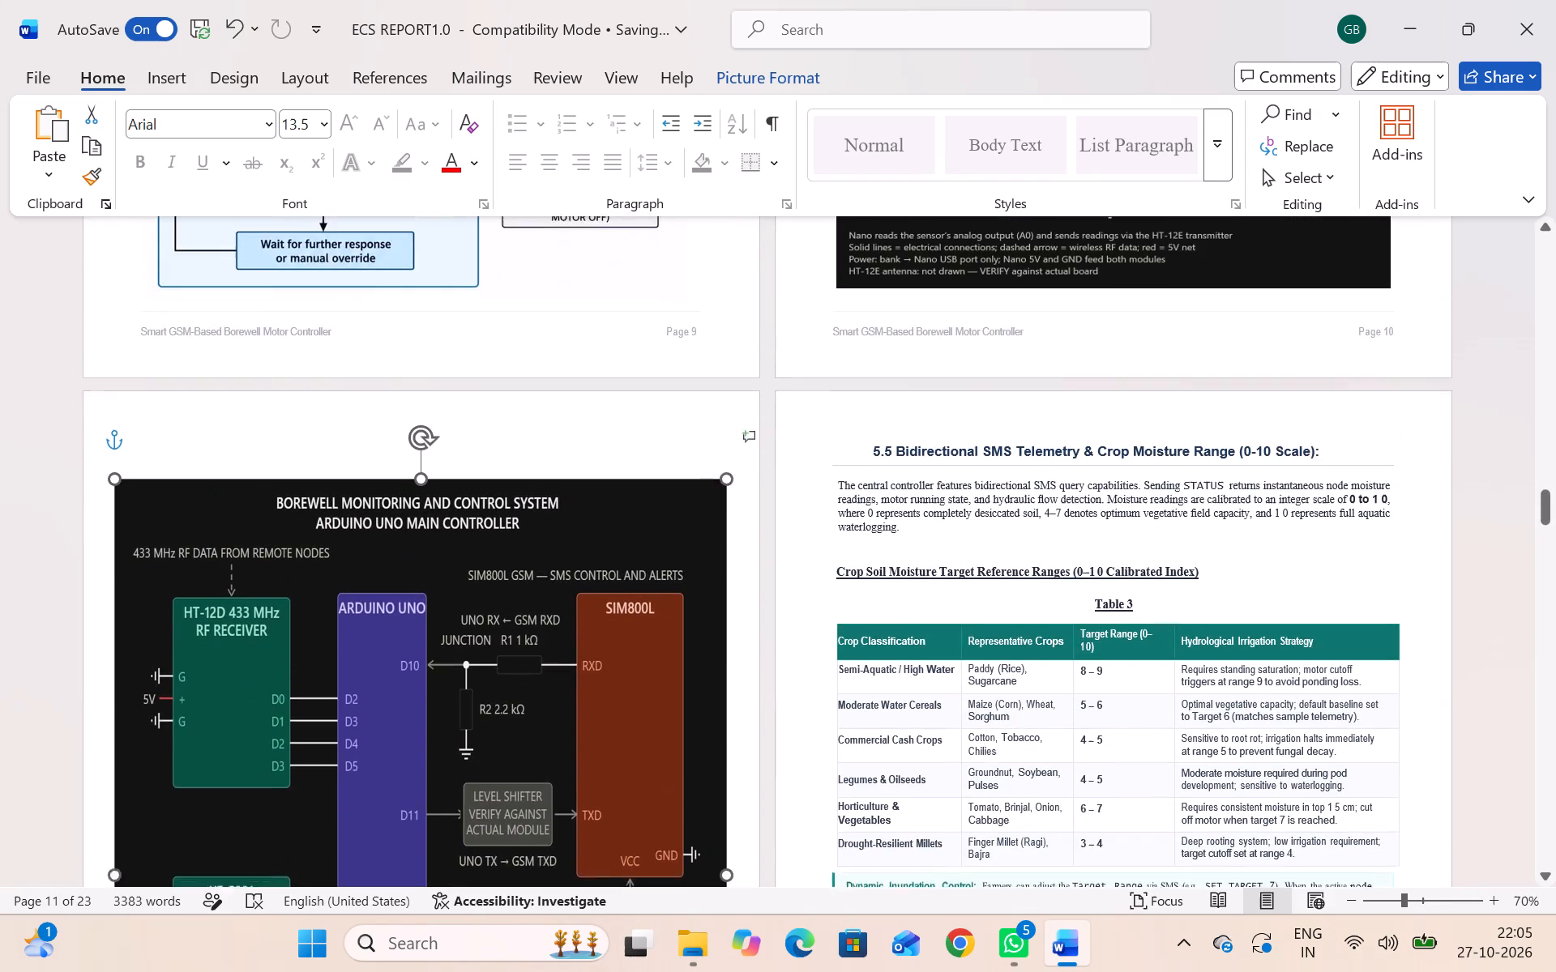
pyautogui.scroll(2, 395, 725)
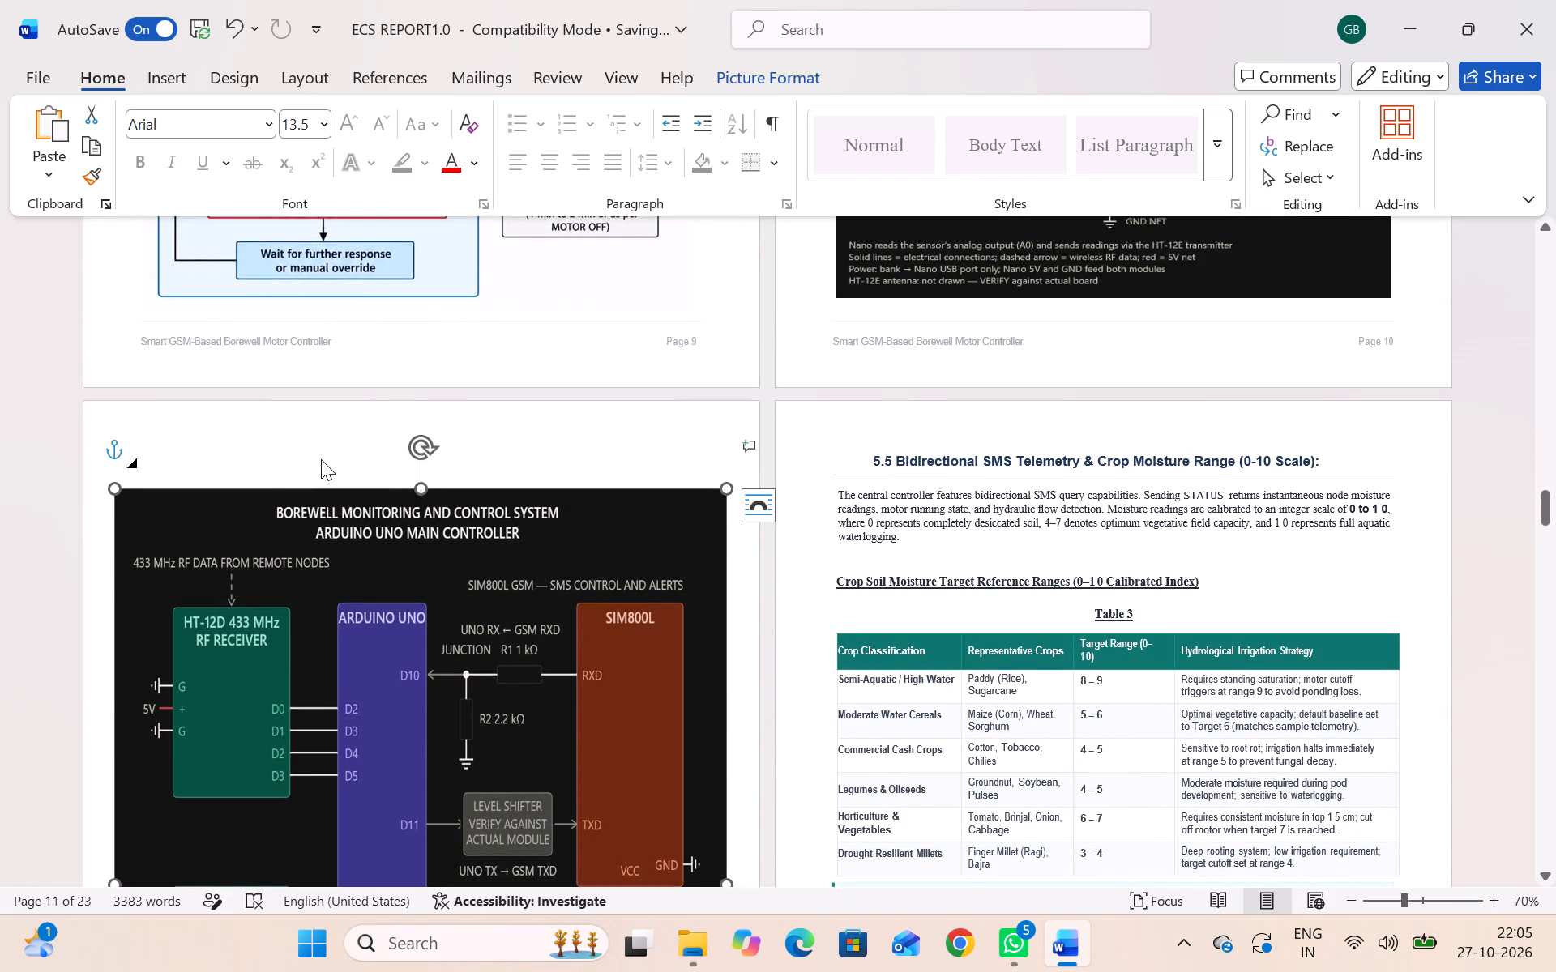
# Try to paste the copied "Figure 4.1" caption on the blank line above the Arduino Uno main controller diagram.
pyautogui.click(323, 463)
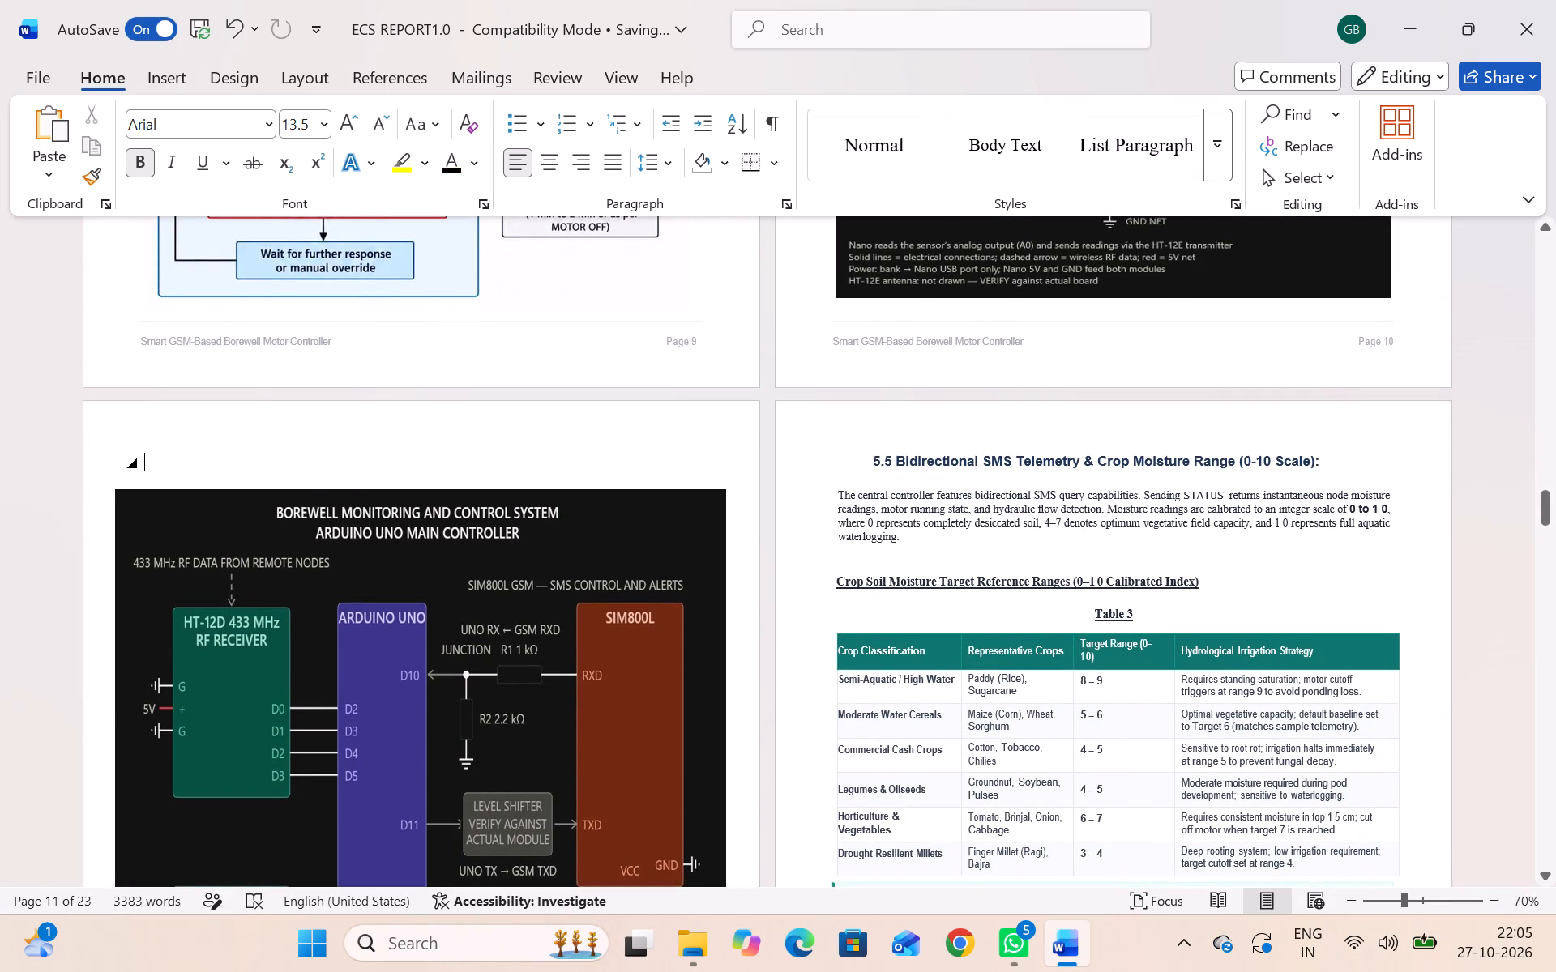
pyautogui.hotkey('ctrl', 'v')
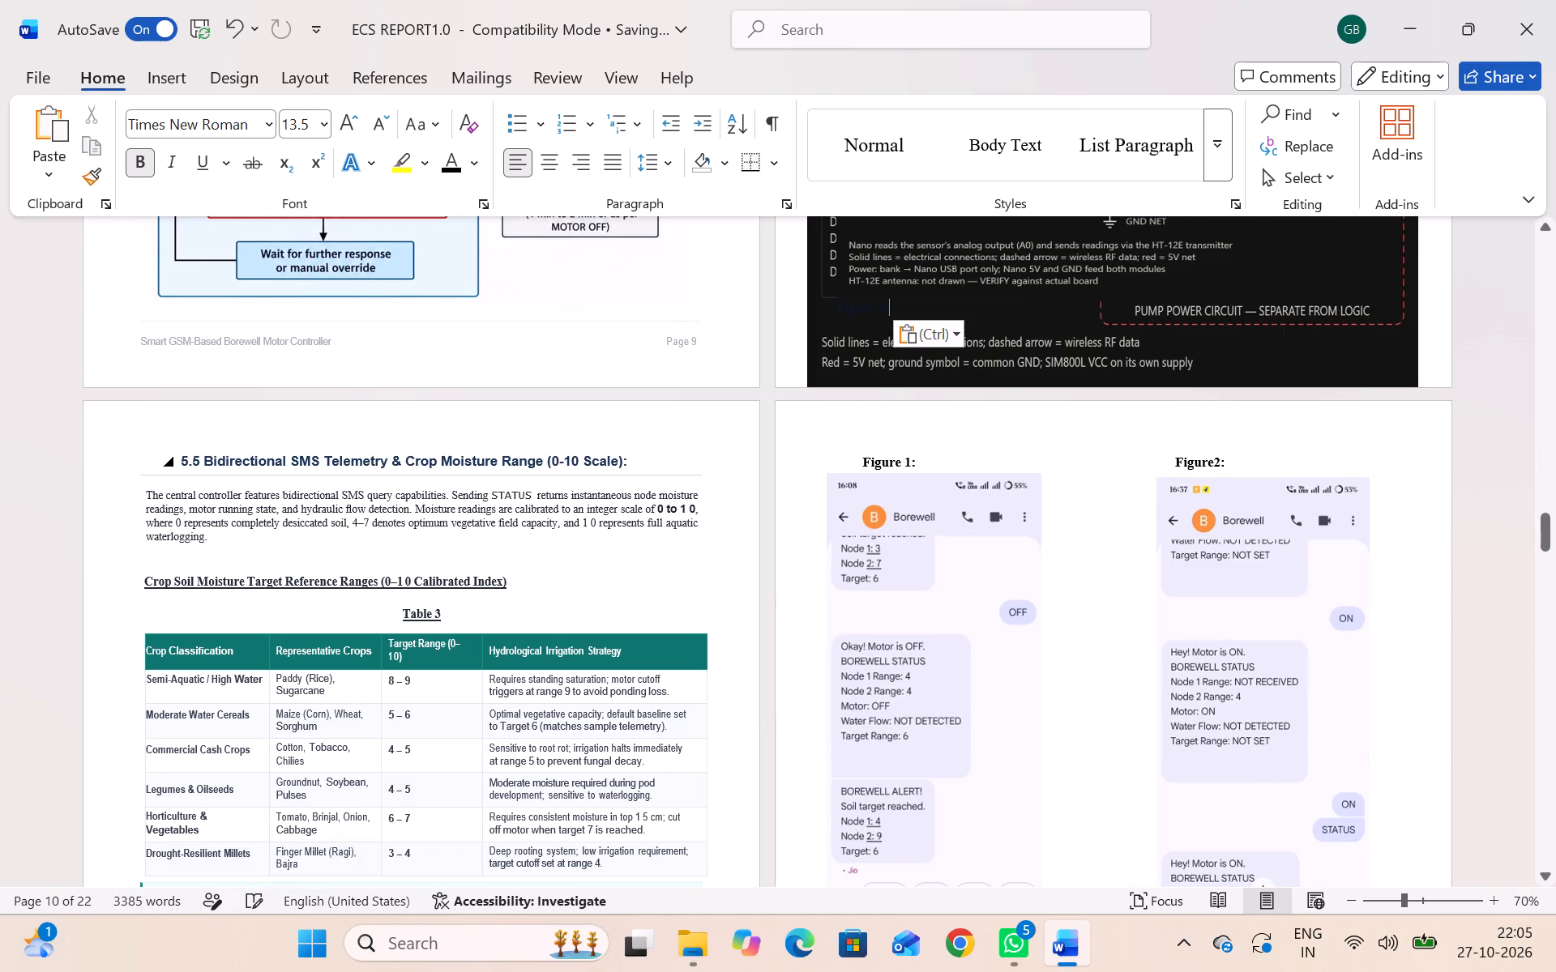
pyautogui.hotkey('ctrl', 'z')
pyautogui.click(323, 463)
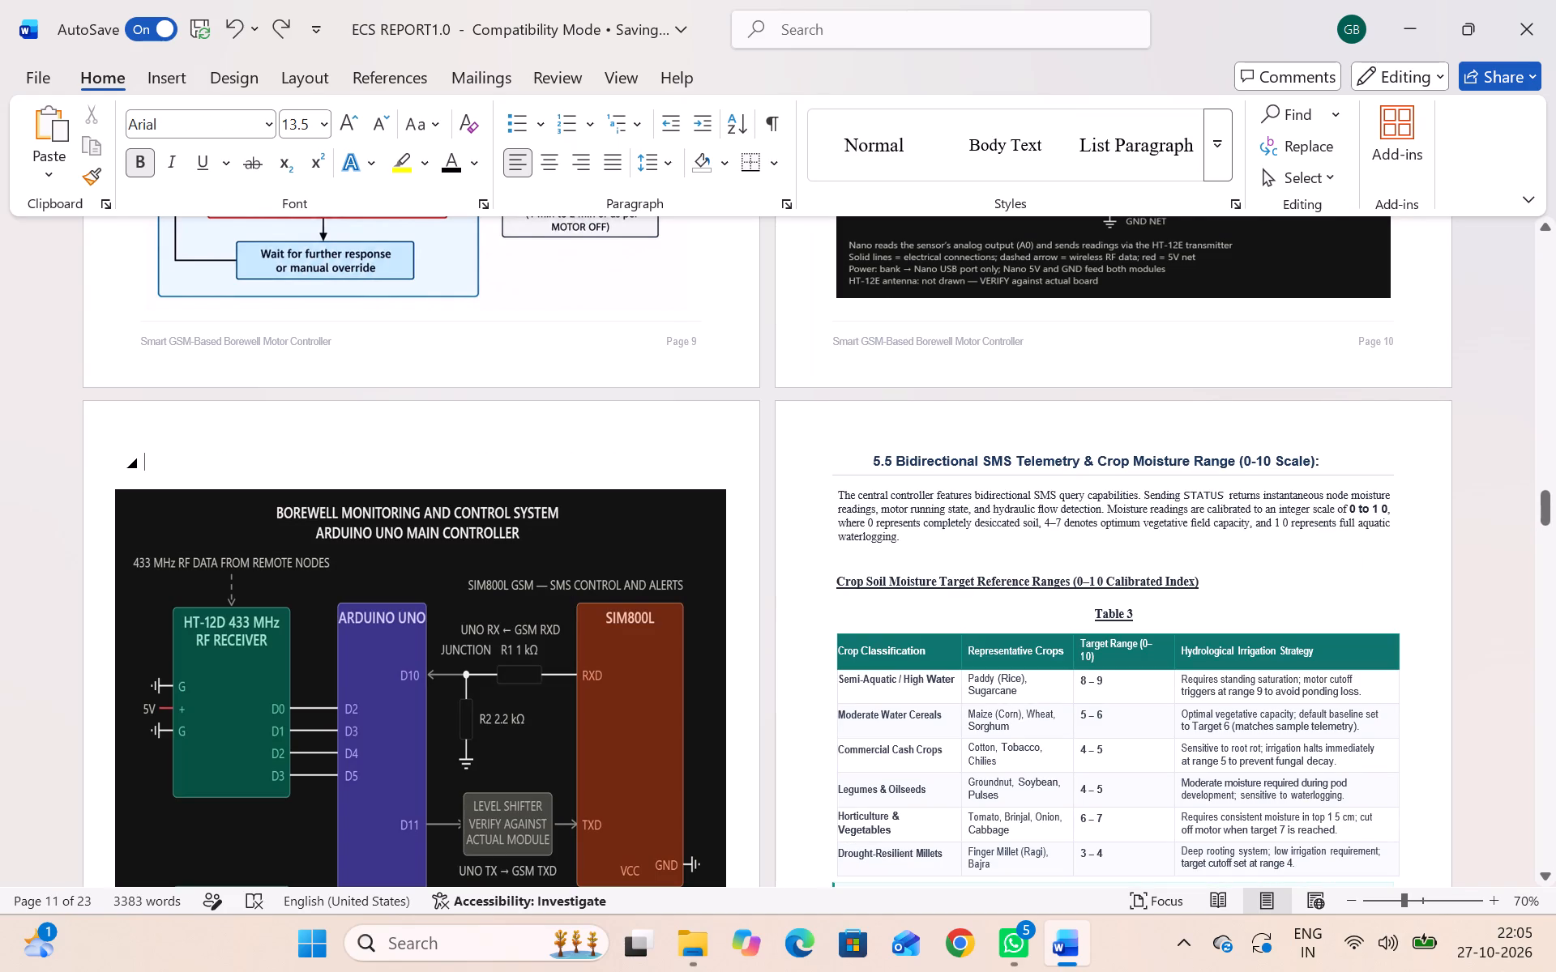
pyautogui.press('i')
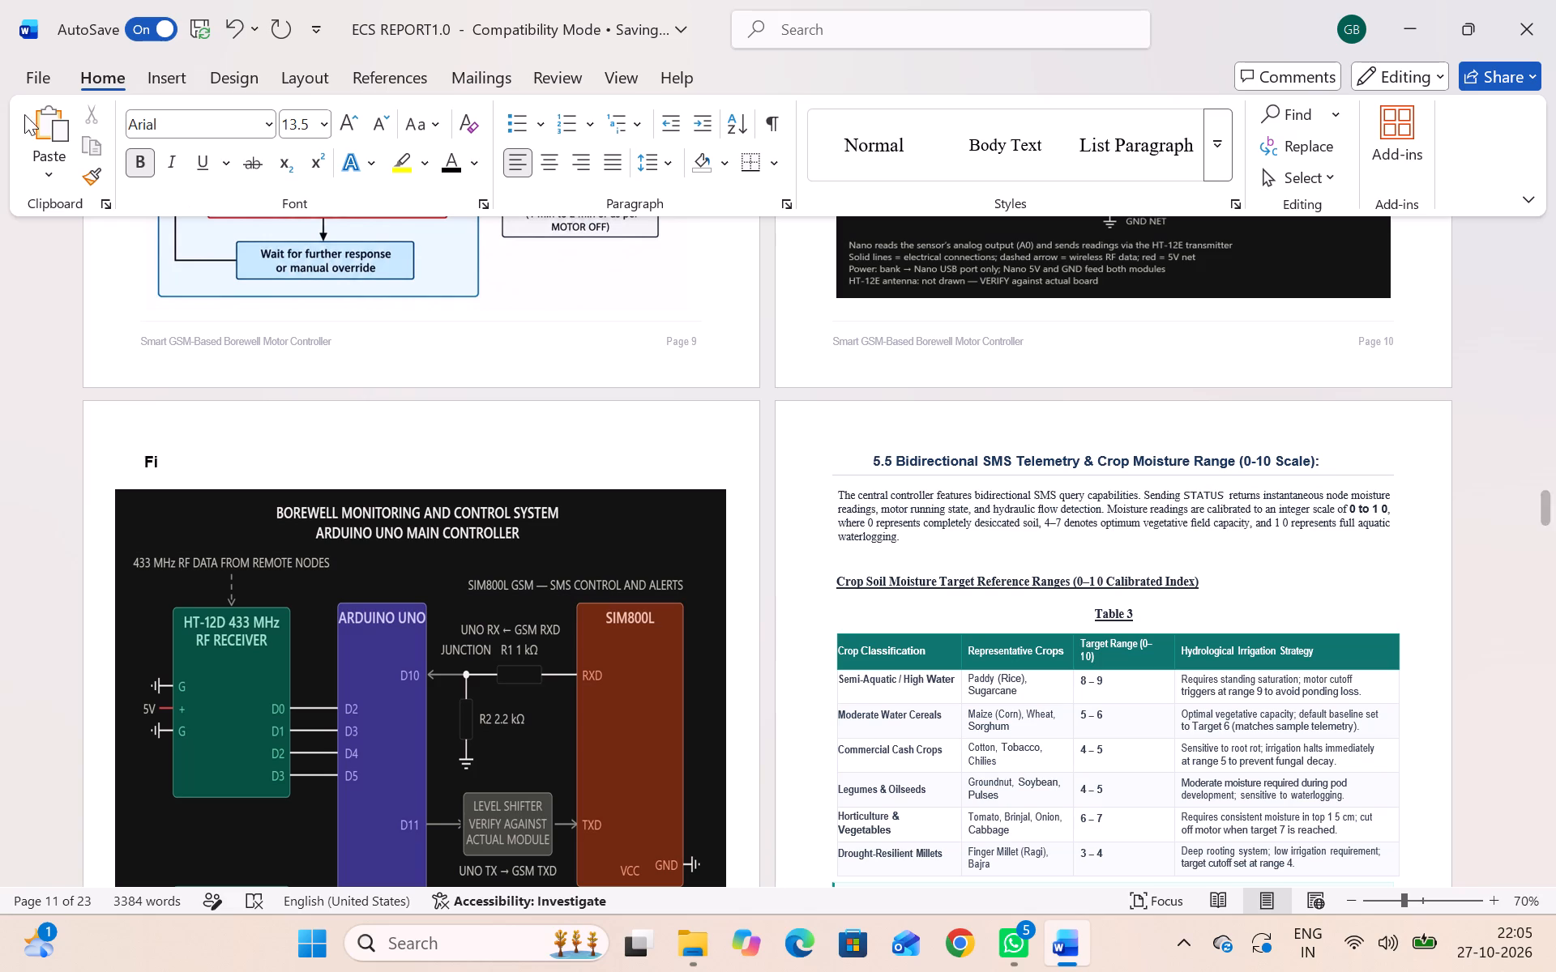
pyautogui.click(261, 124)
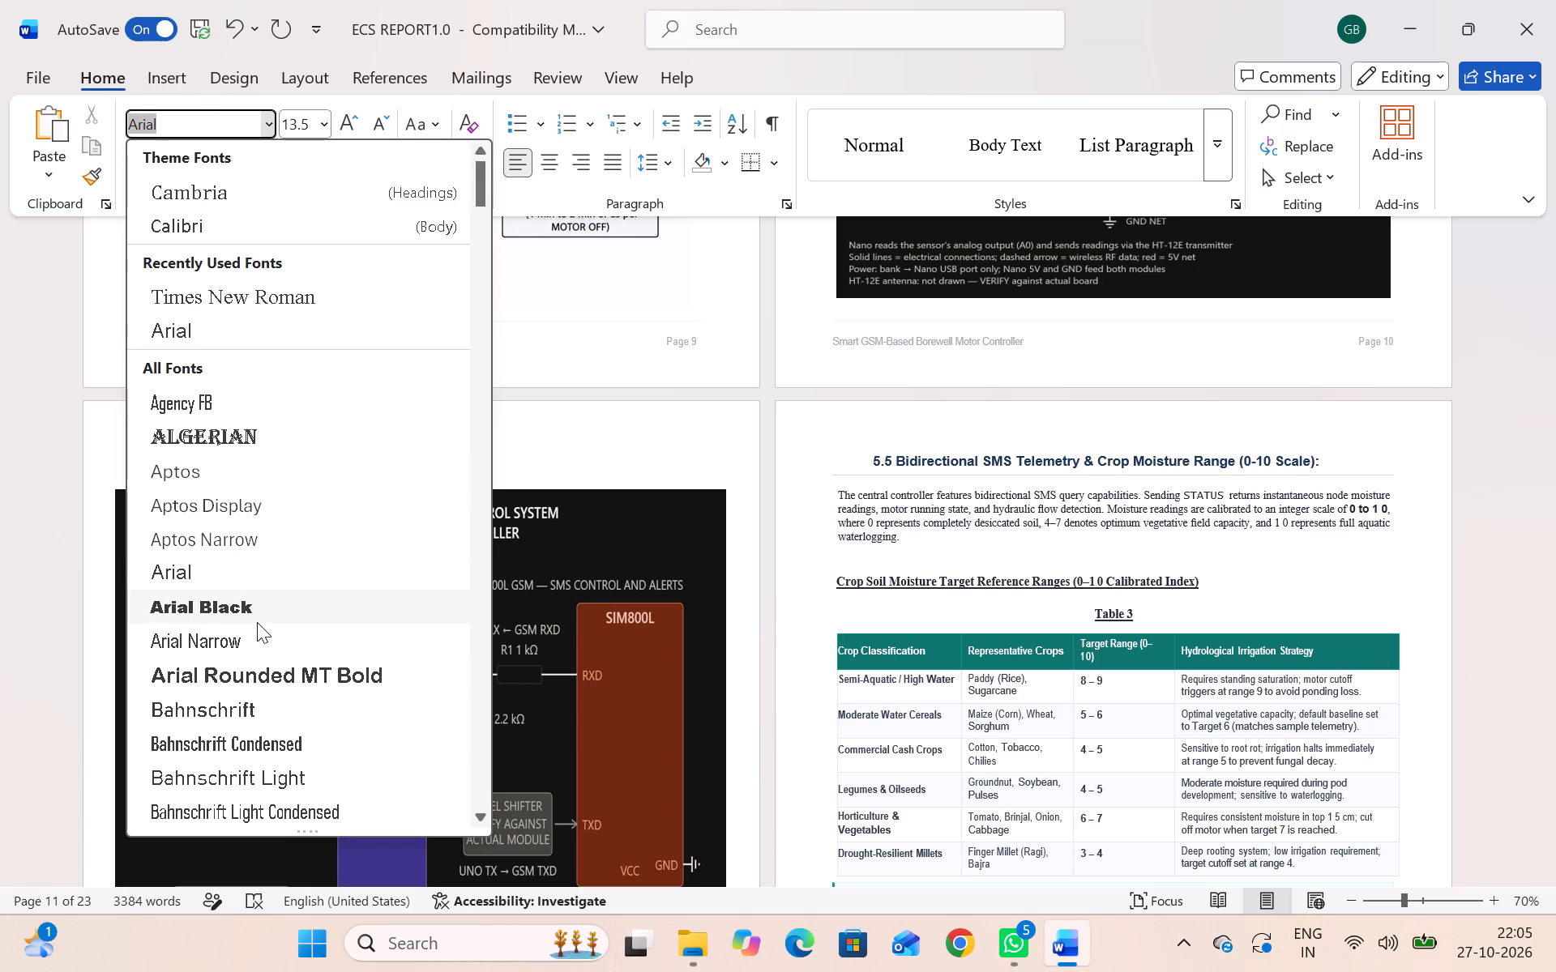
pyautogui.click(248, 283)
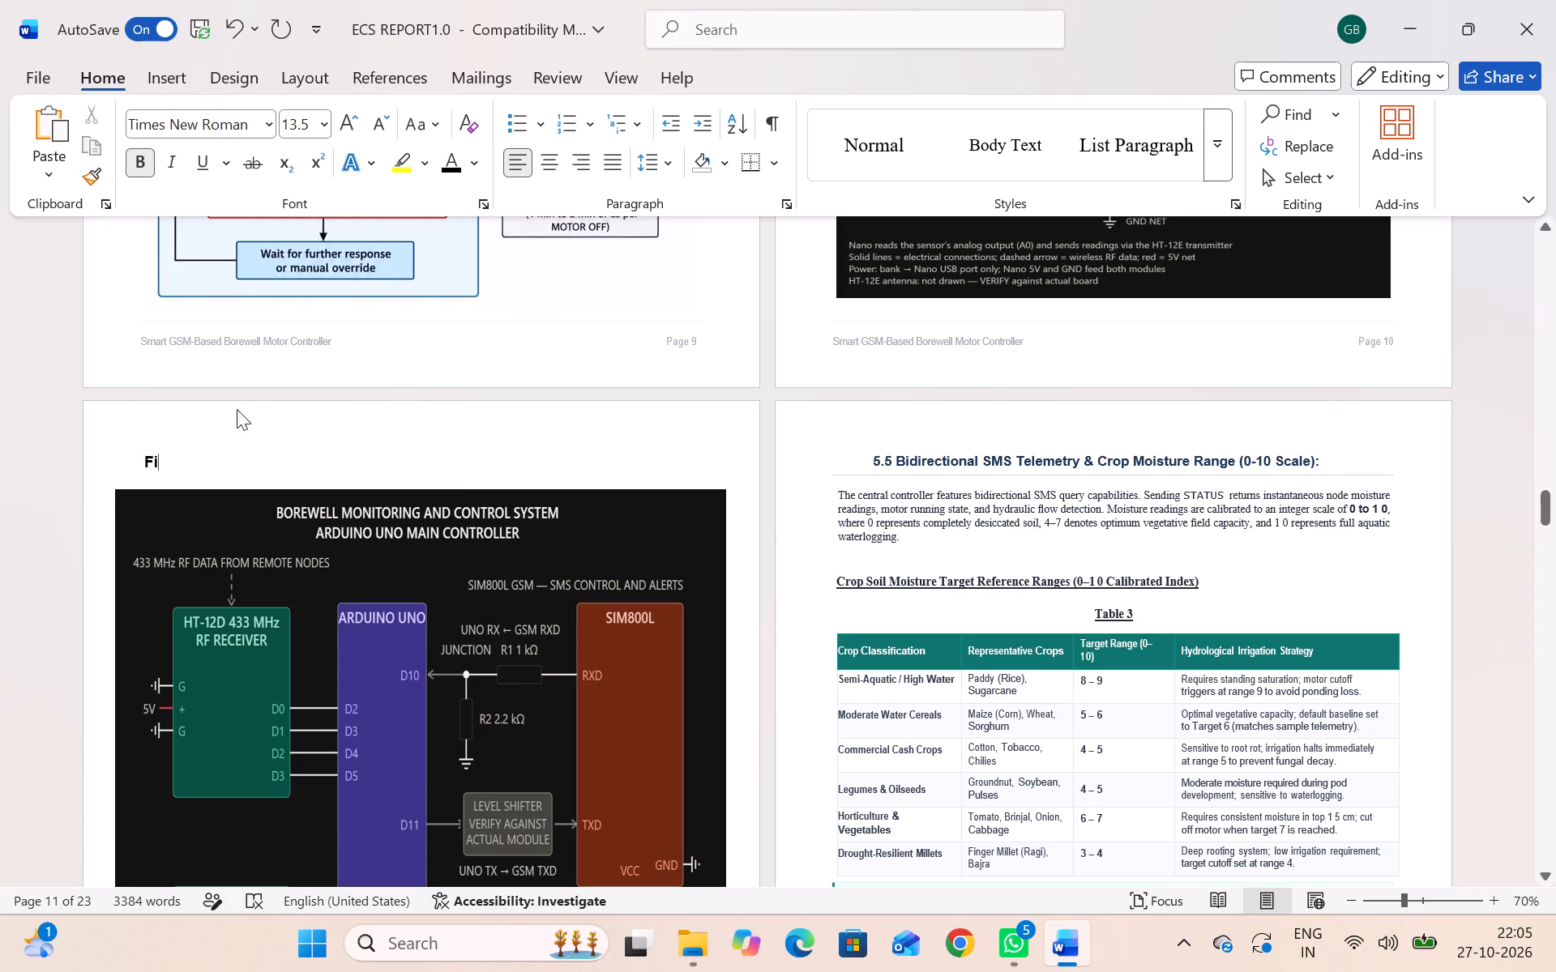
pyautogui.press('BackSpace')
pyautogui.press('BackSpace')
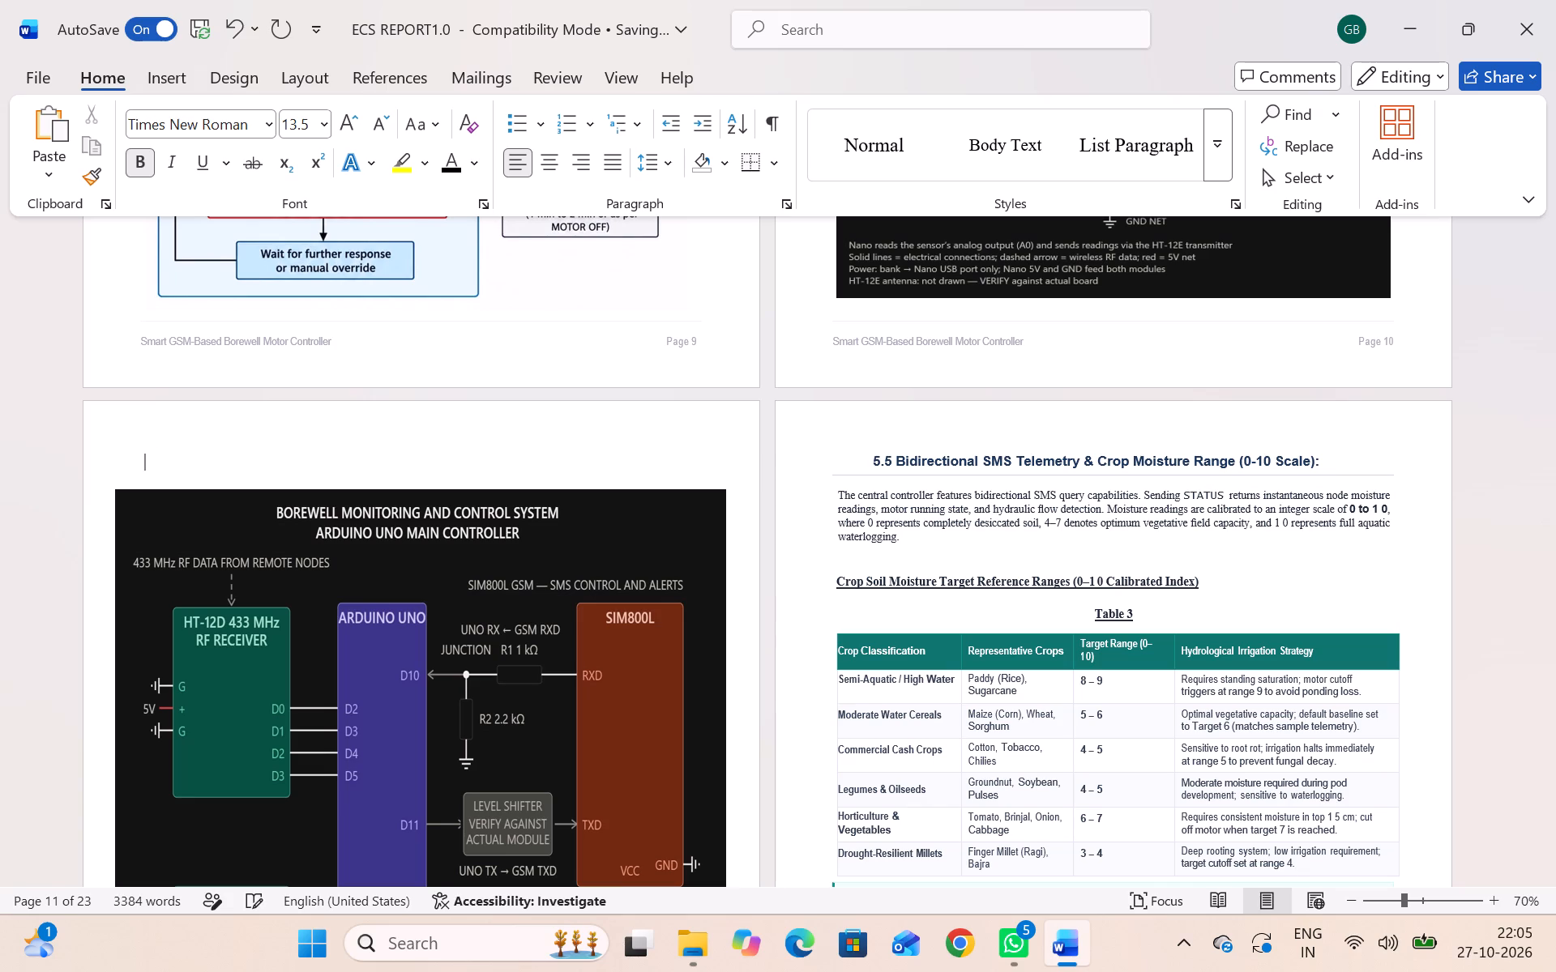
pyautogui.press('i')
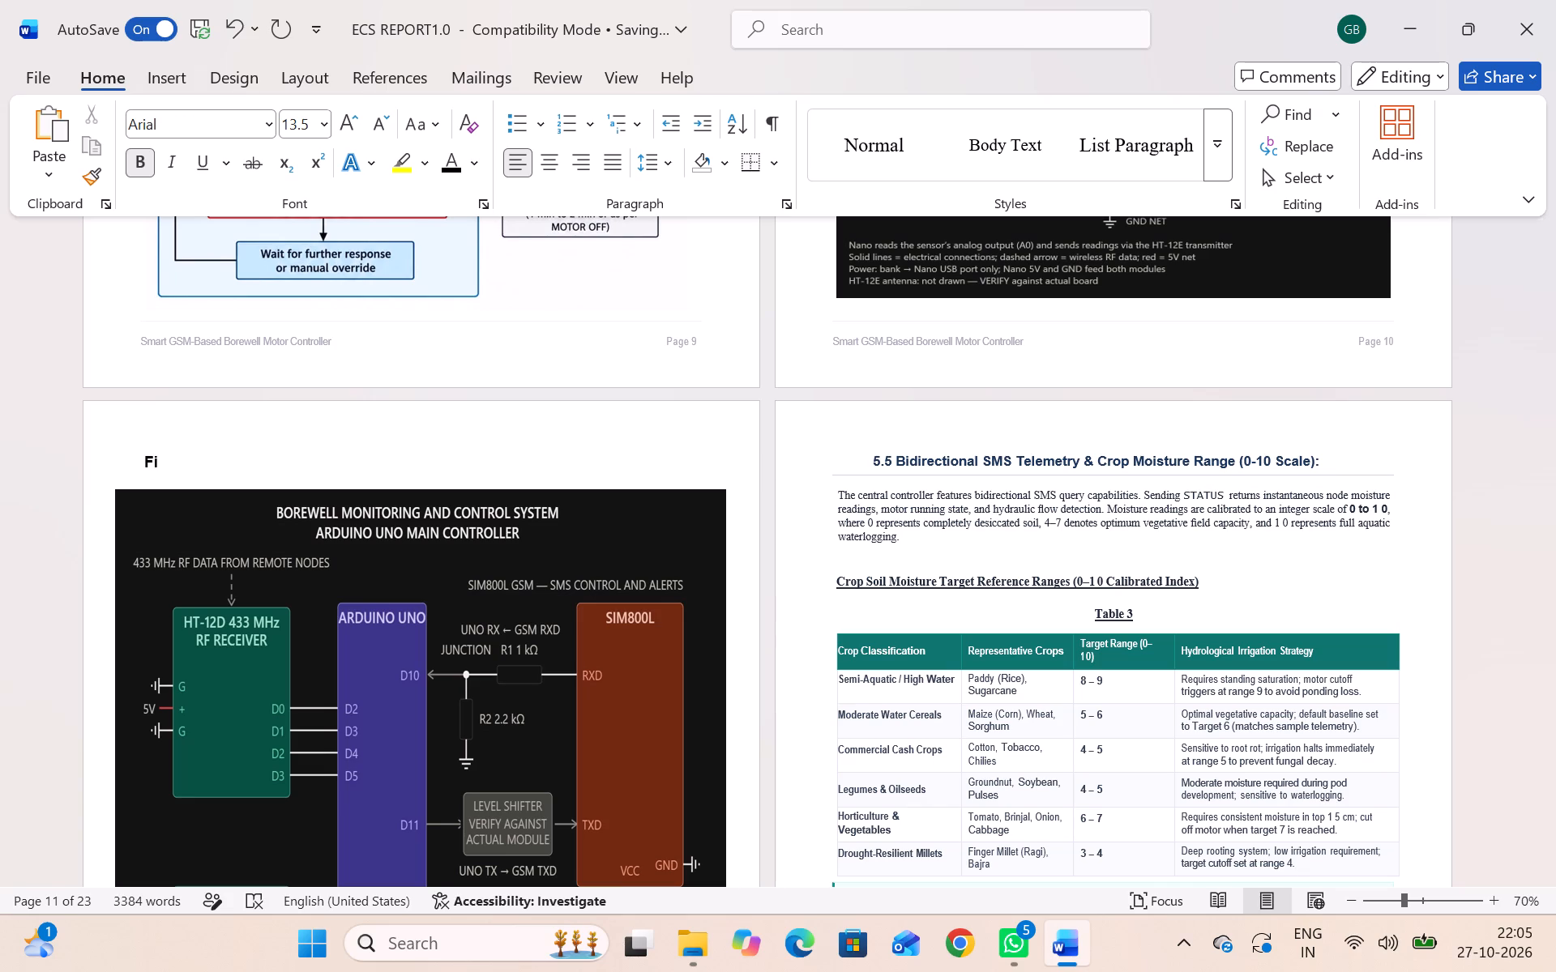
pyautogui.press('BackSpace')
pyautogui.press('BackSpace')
# Begin a caption with the word "Figure" in Times New Roman on the blank line above the Arduino Uno main controller diagram.
pyautogui.click(265, 122)
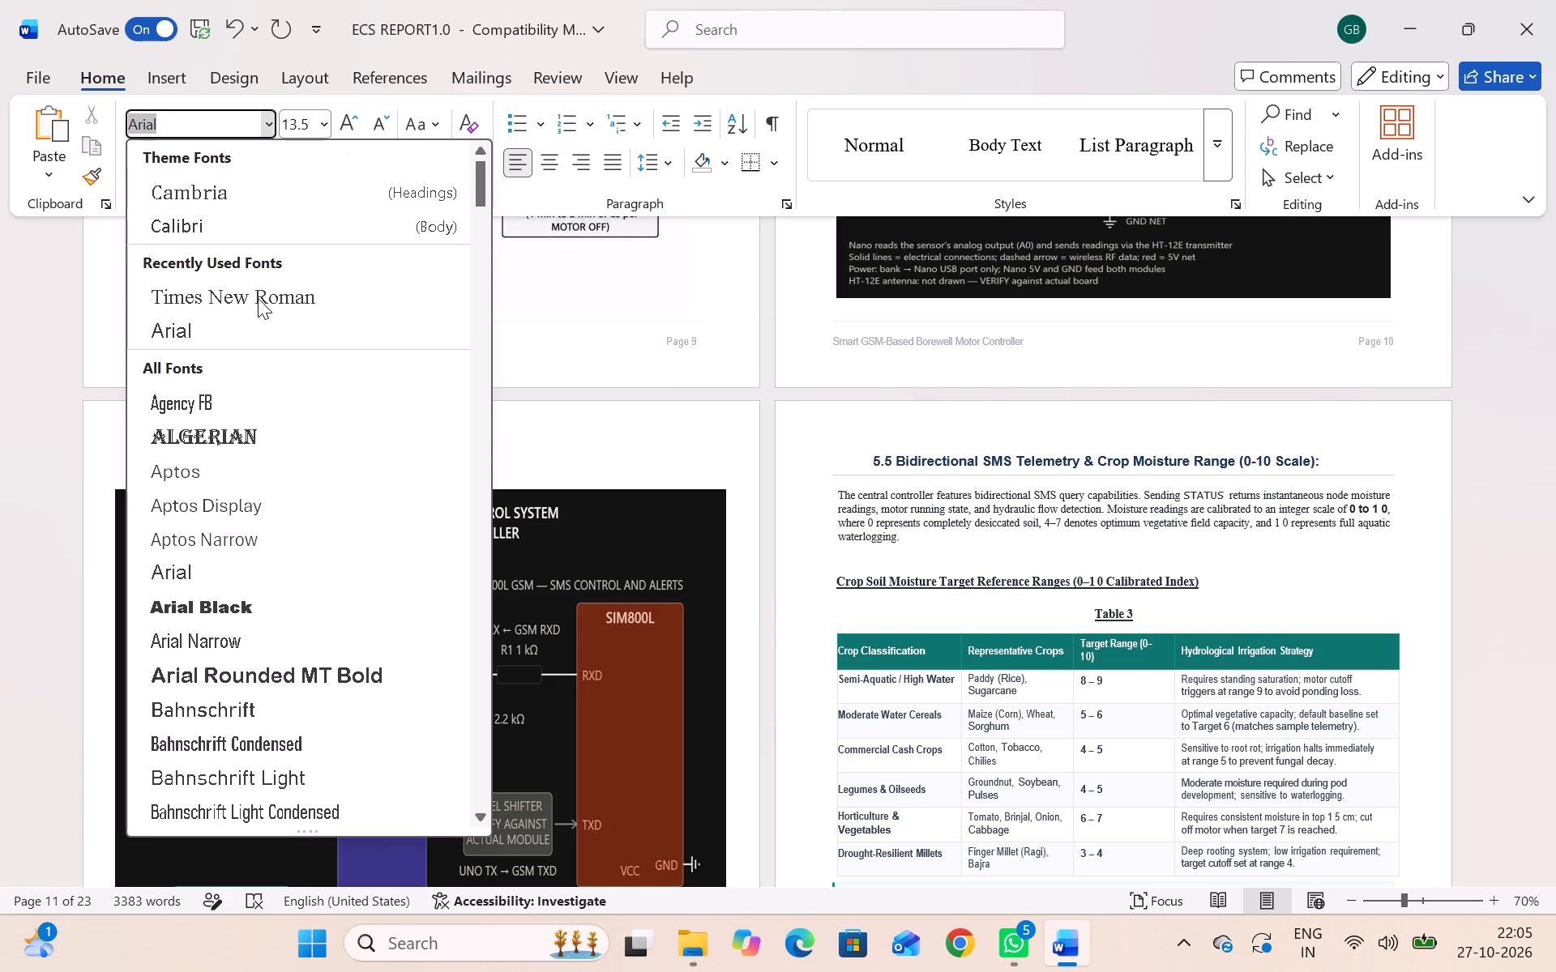
pyautogui.click(254, 298)
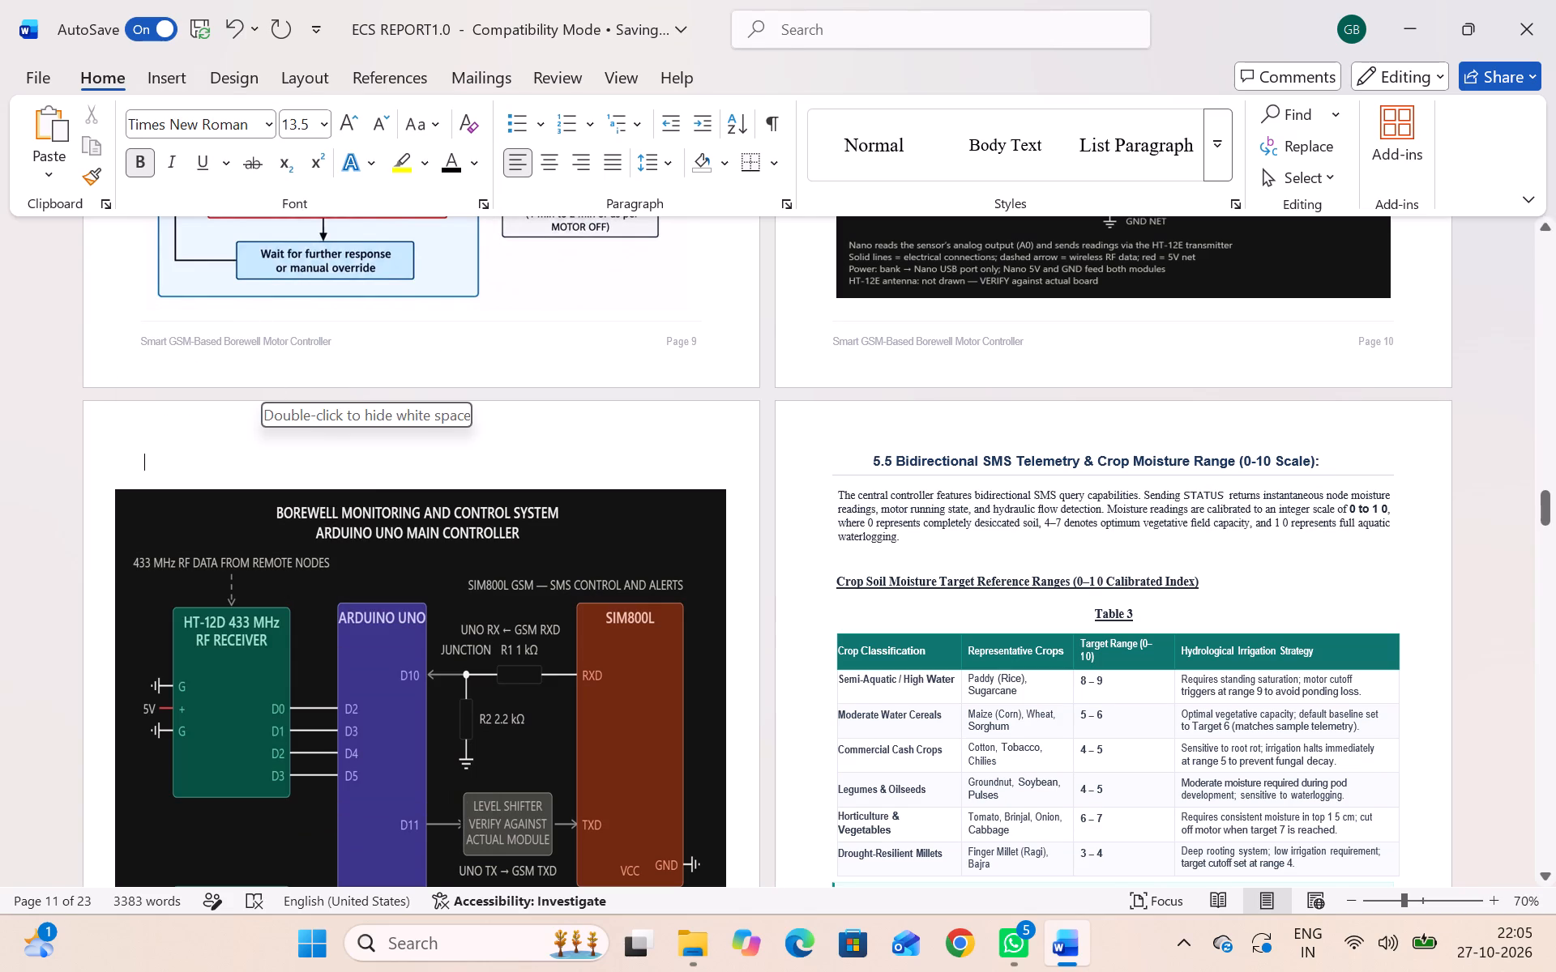
pyautogui.write('igure')
pyautogui.press('space')
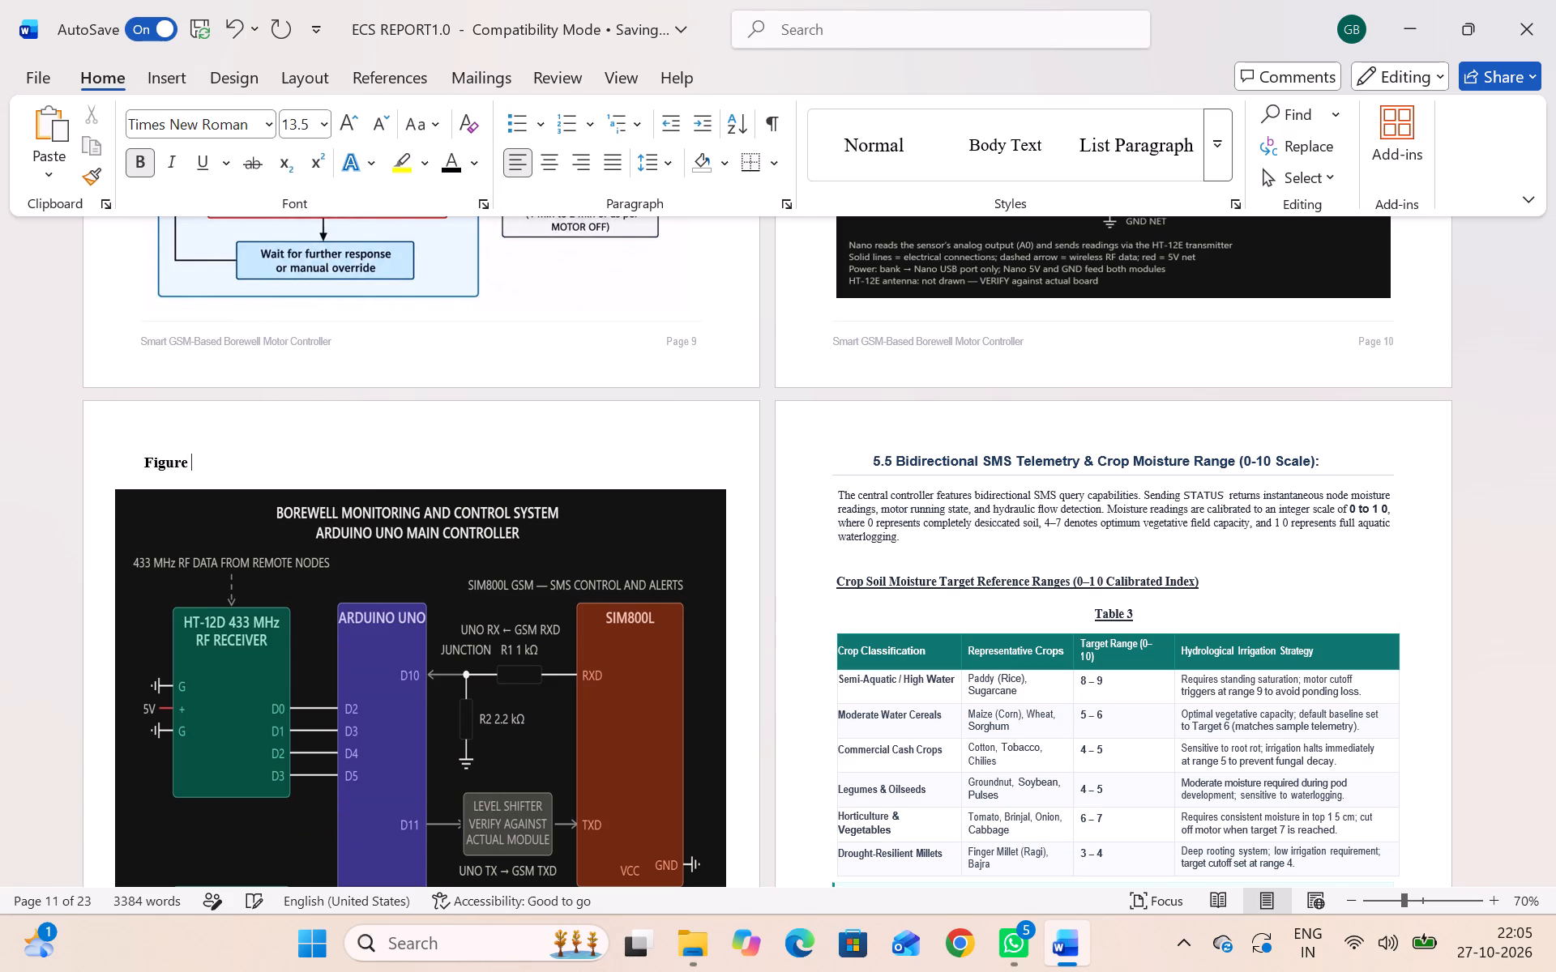
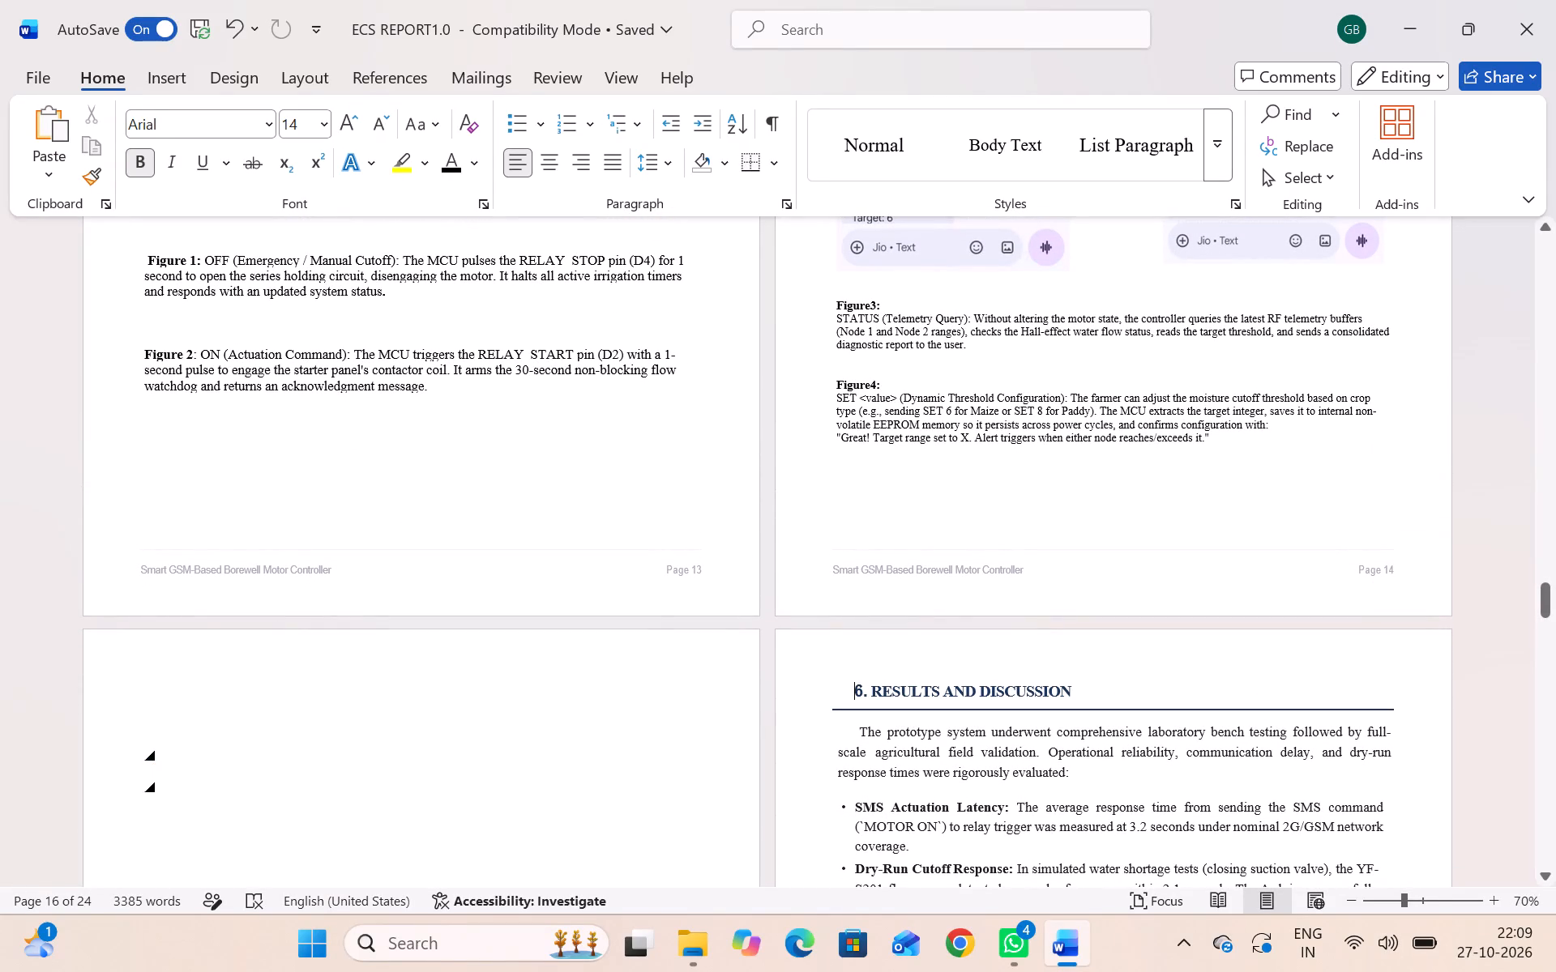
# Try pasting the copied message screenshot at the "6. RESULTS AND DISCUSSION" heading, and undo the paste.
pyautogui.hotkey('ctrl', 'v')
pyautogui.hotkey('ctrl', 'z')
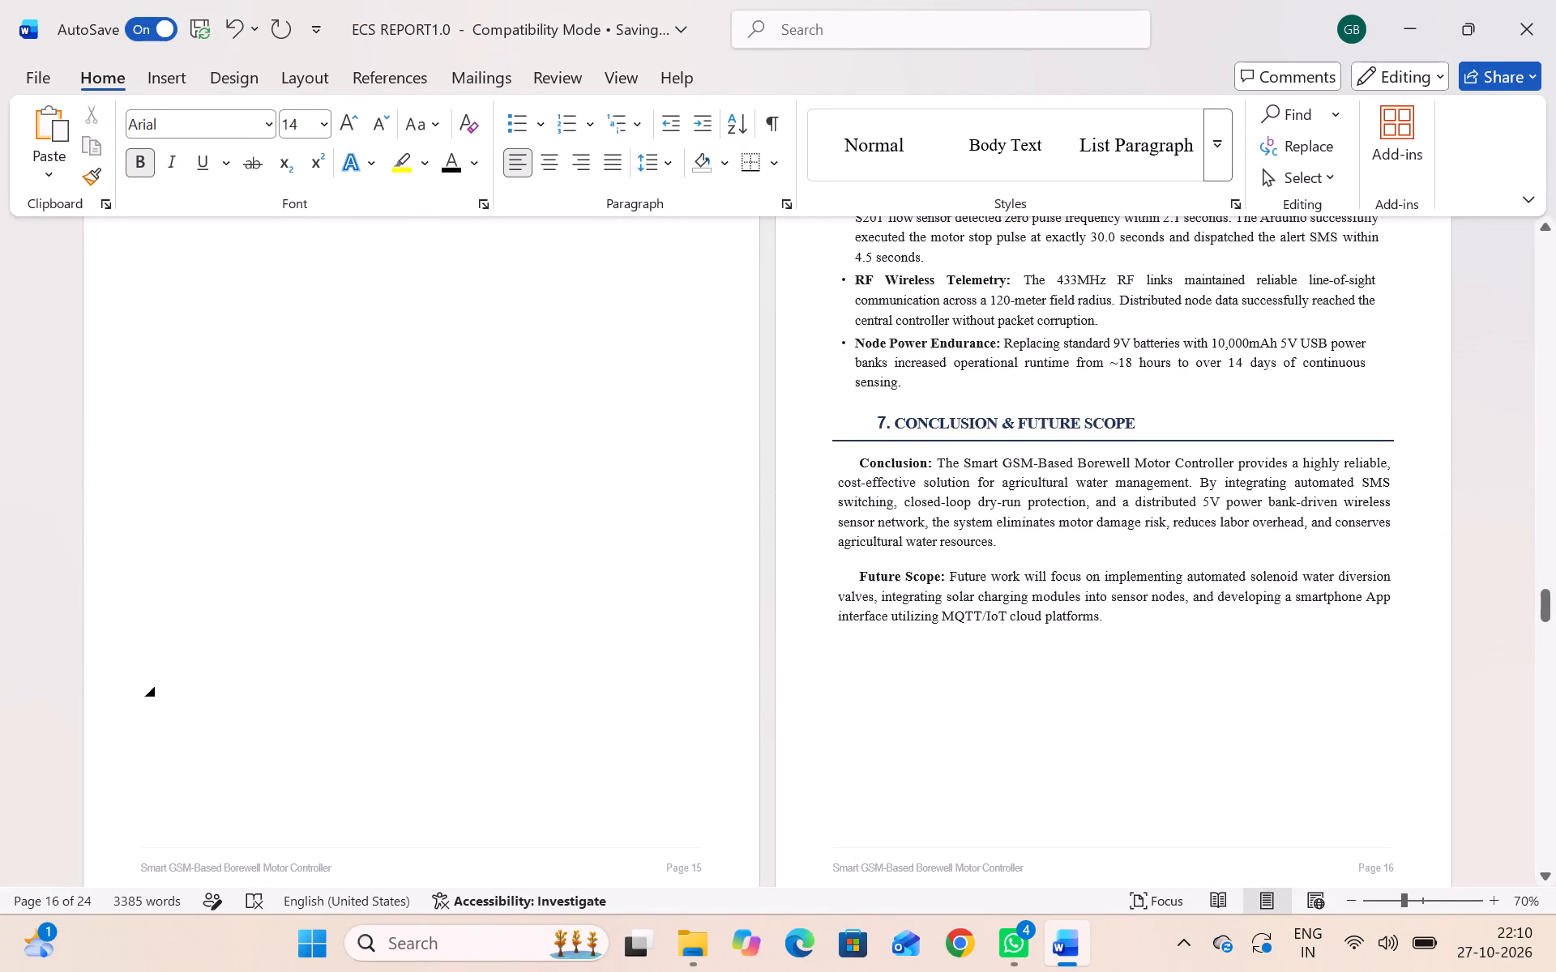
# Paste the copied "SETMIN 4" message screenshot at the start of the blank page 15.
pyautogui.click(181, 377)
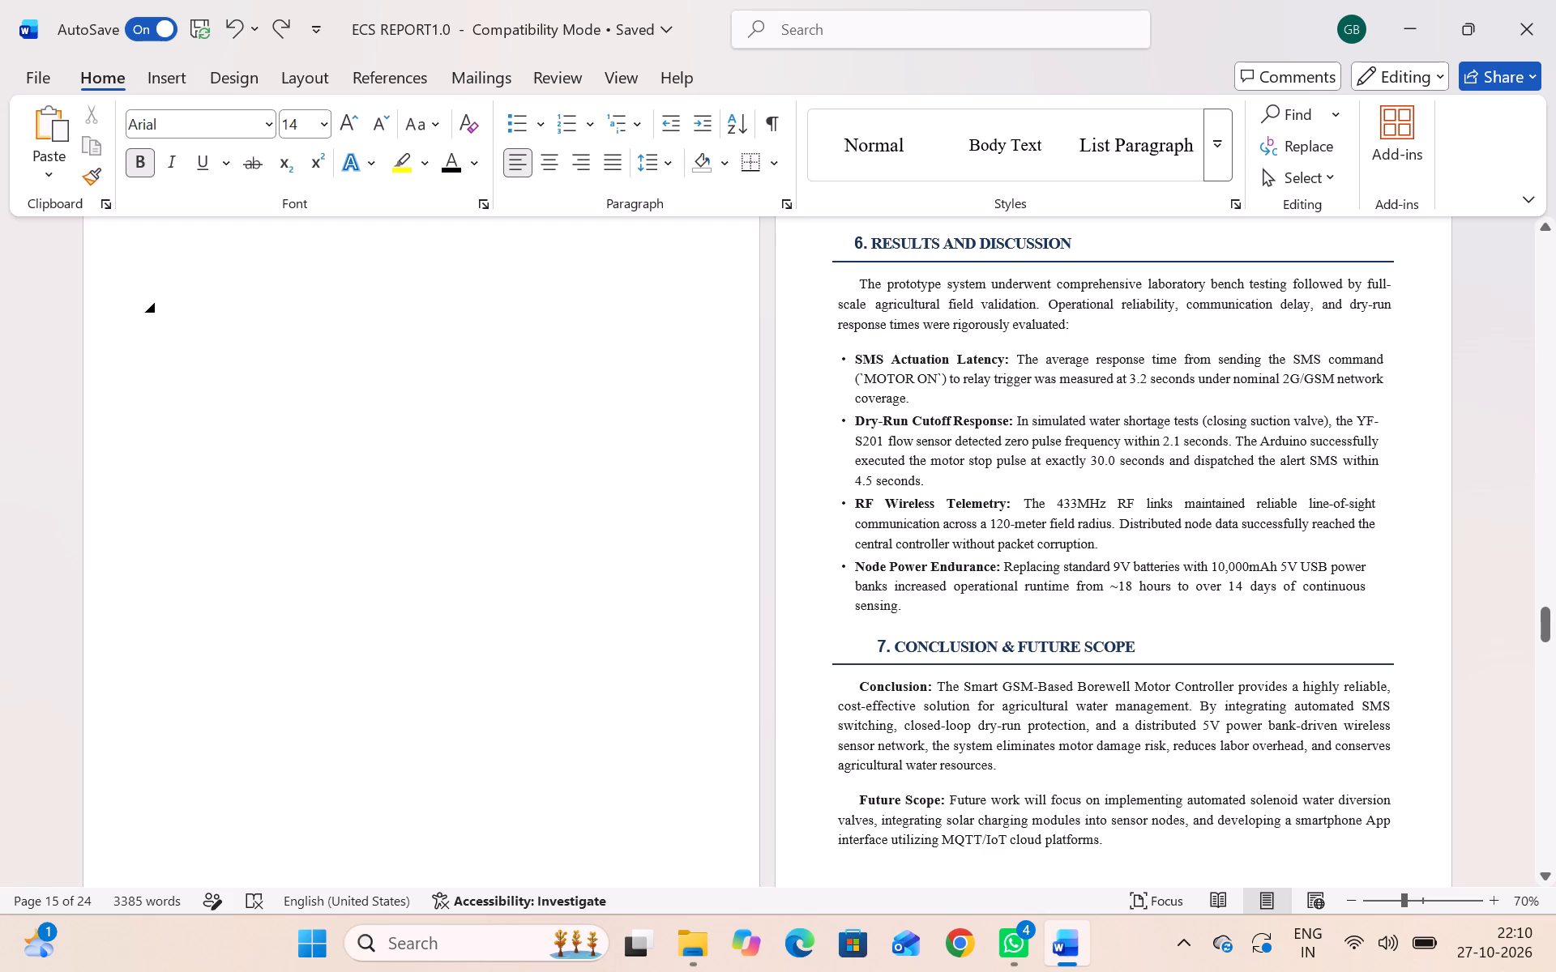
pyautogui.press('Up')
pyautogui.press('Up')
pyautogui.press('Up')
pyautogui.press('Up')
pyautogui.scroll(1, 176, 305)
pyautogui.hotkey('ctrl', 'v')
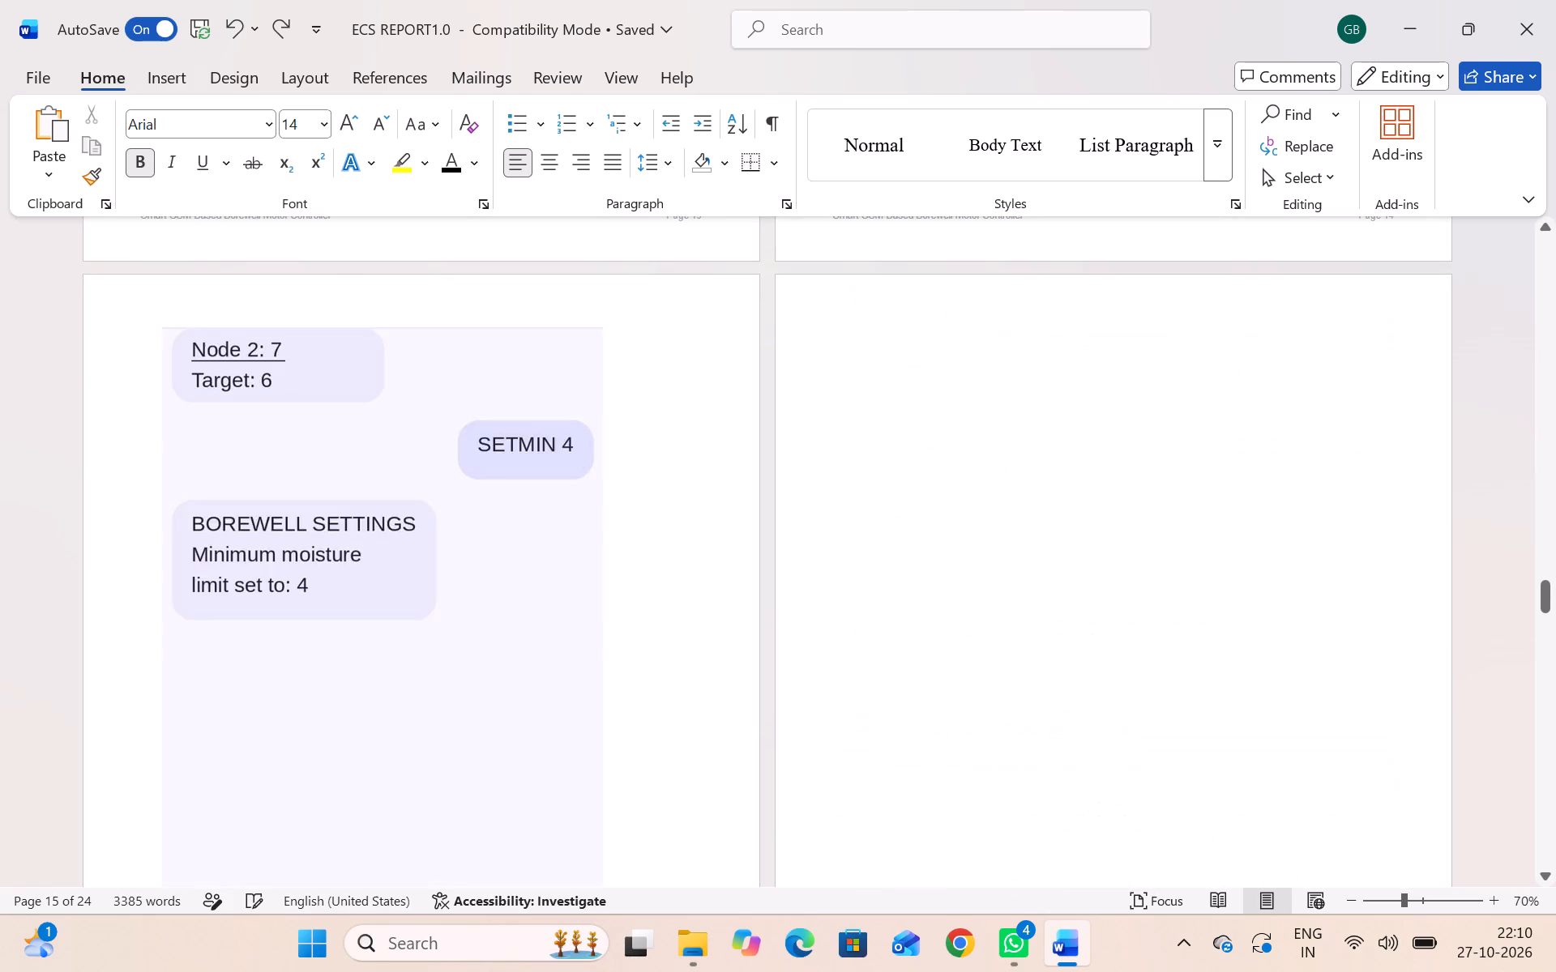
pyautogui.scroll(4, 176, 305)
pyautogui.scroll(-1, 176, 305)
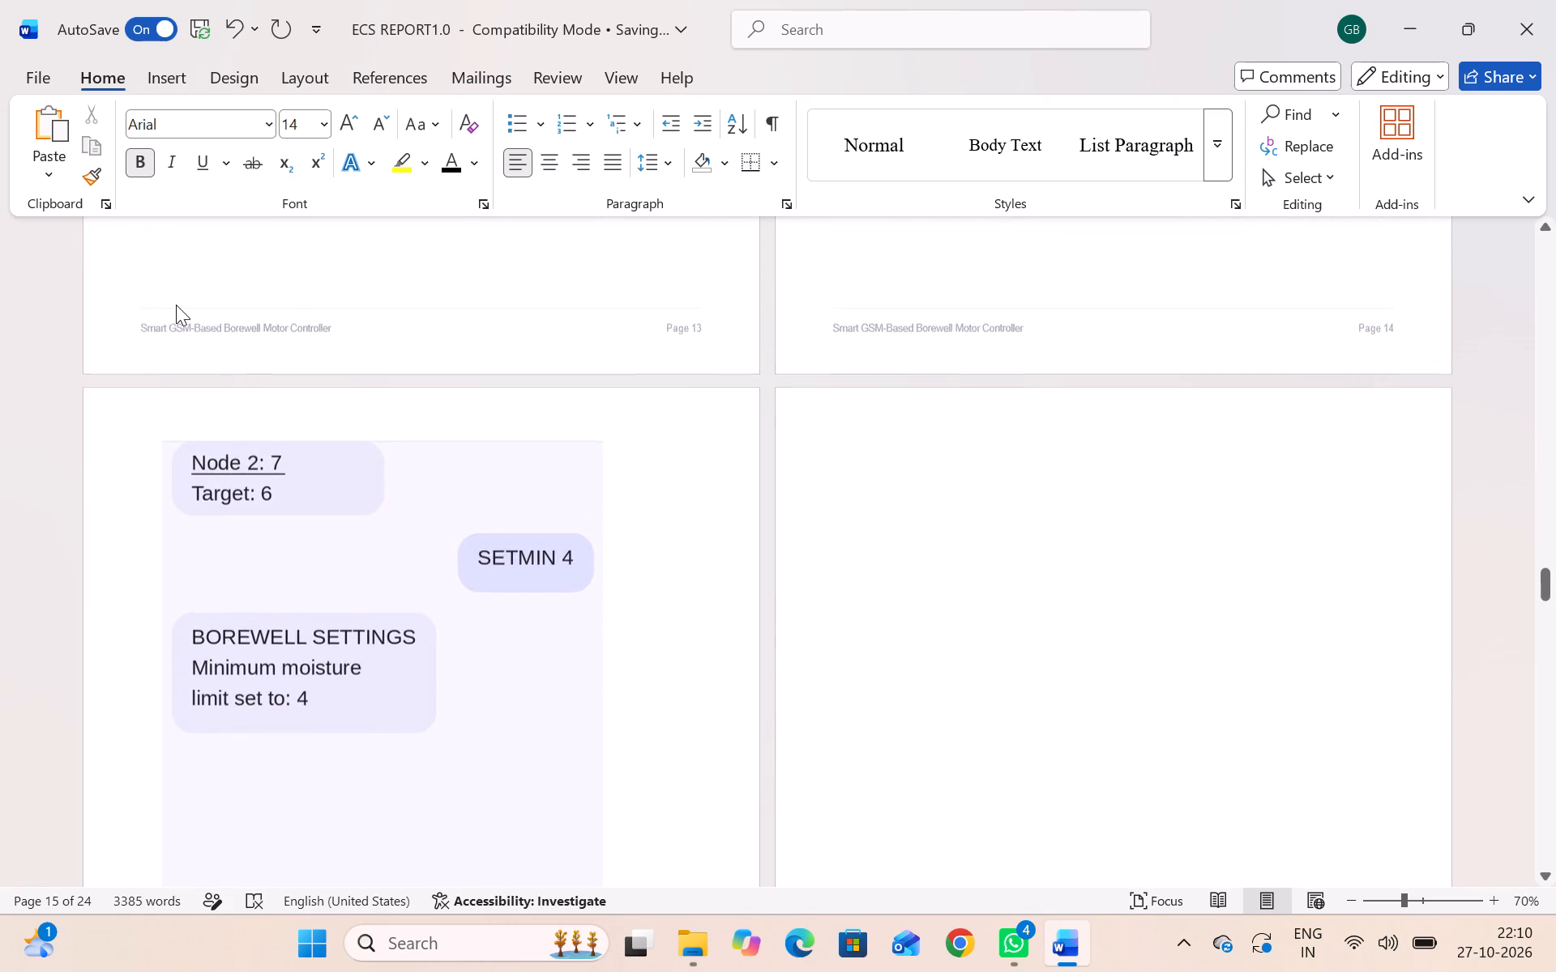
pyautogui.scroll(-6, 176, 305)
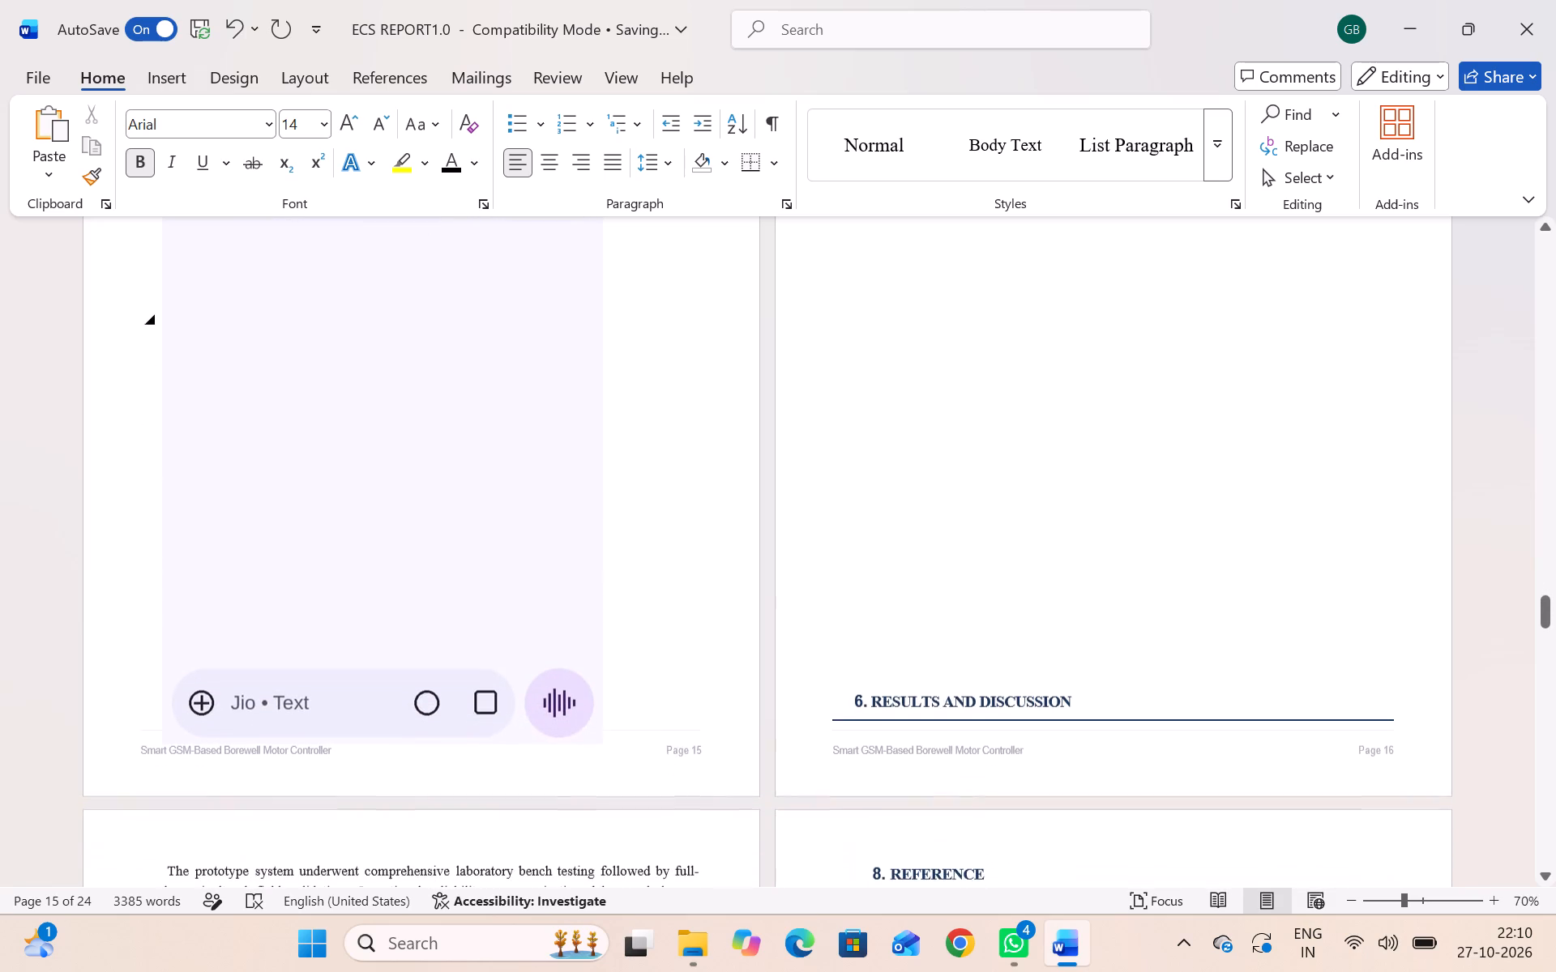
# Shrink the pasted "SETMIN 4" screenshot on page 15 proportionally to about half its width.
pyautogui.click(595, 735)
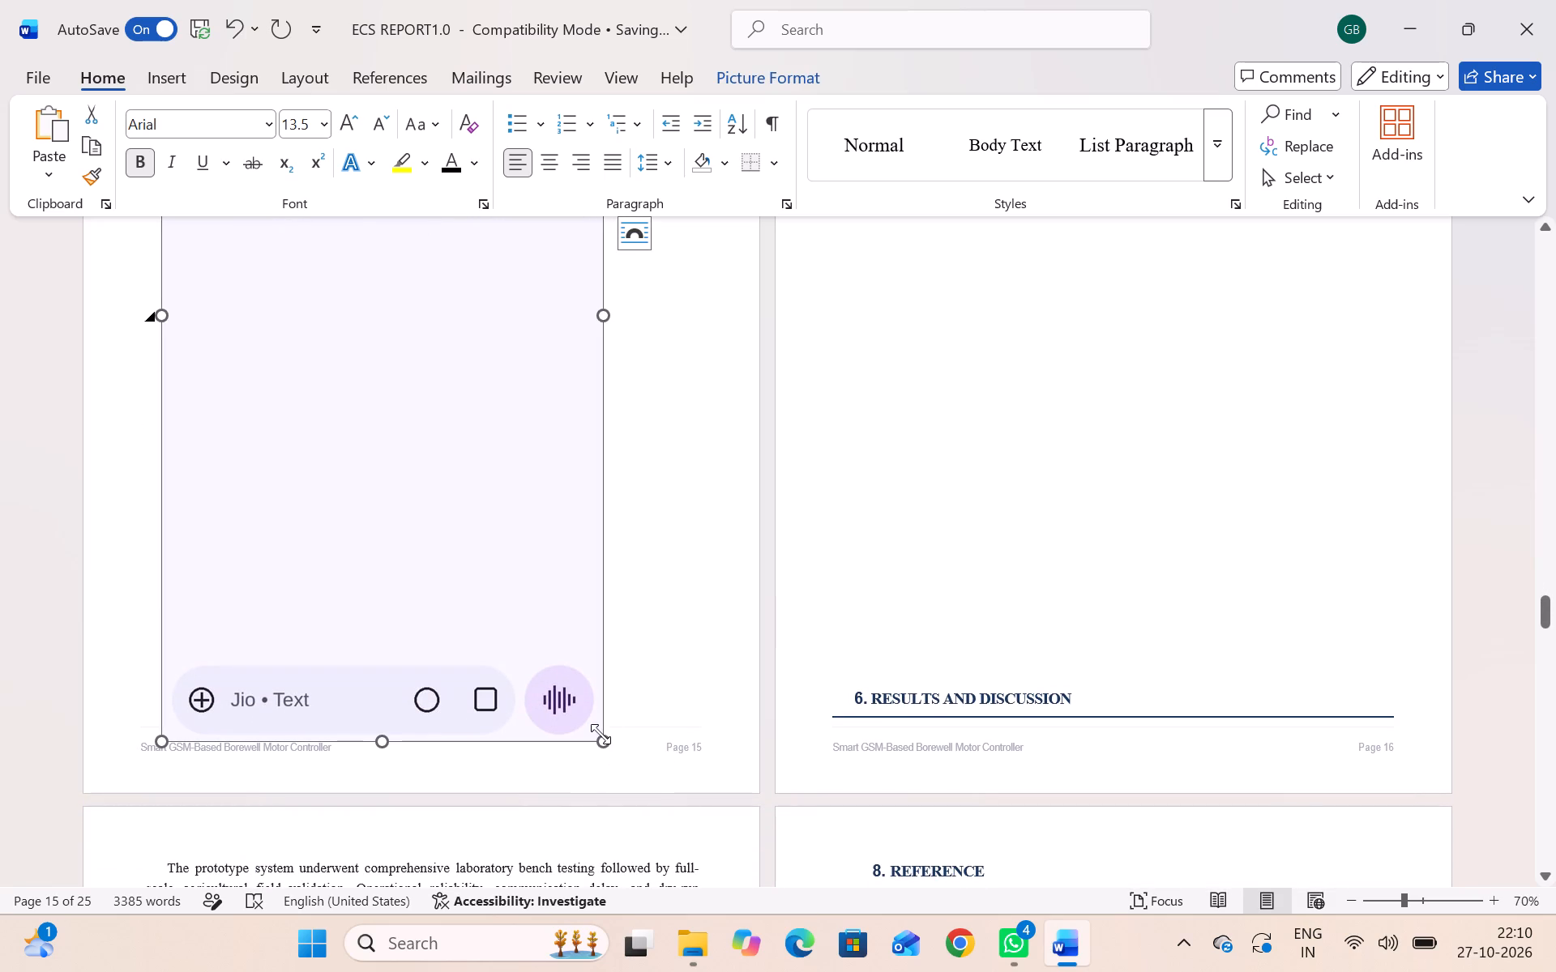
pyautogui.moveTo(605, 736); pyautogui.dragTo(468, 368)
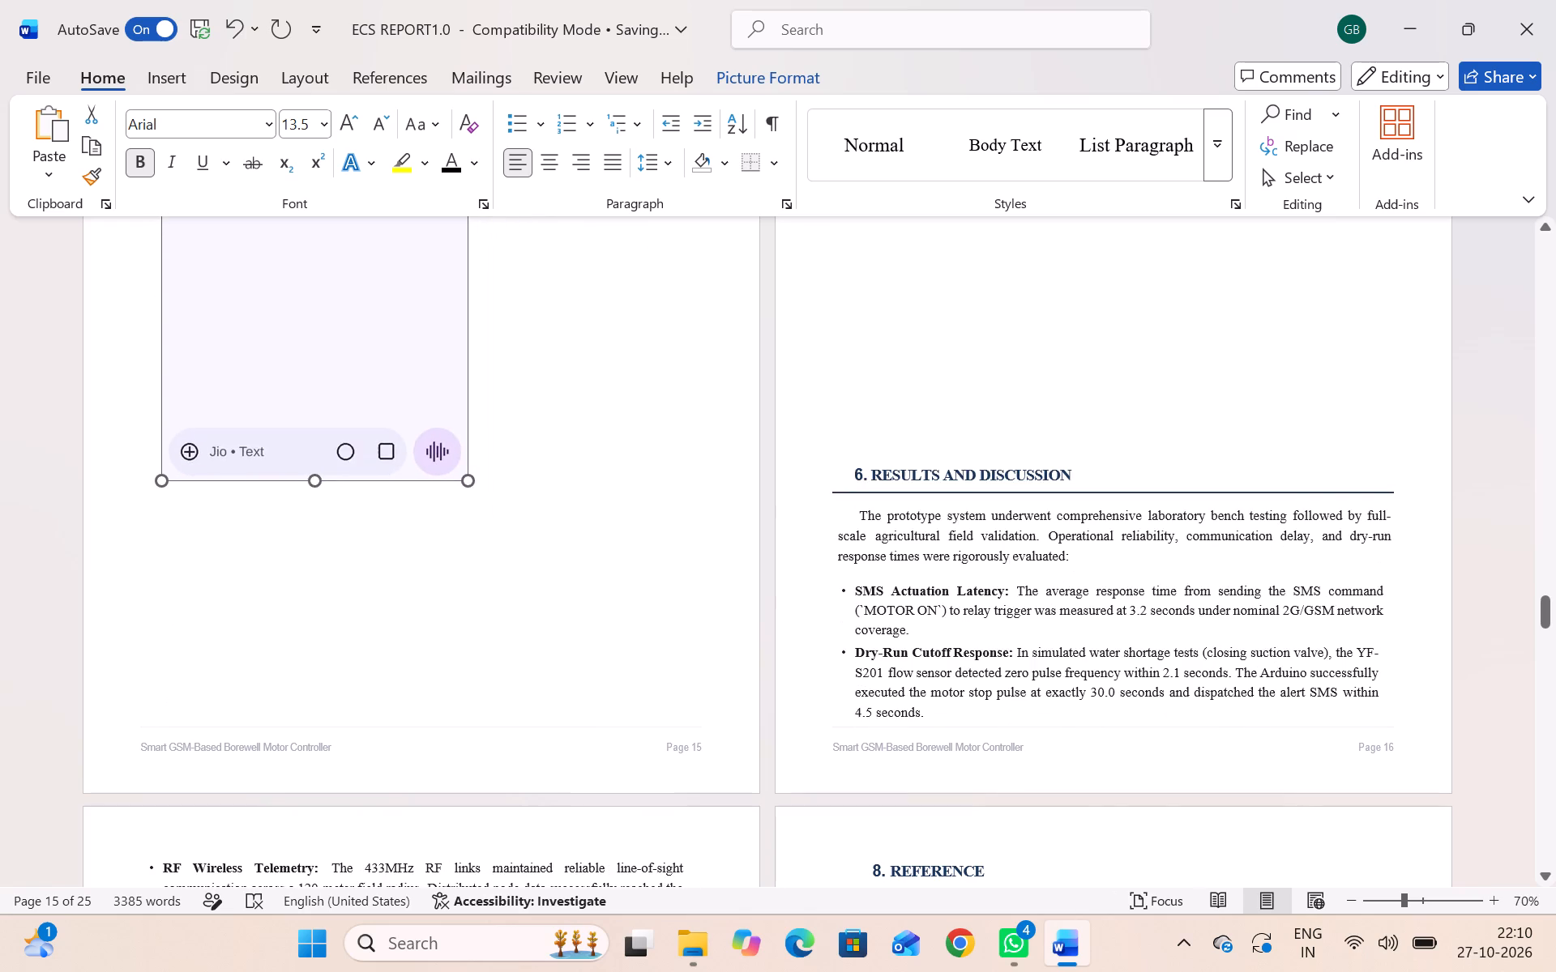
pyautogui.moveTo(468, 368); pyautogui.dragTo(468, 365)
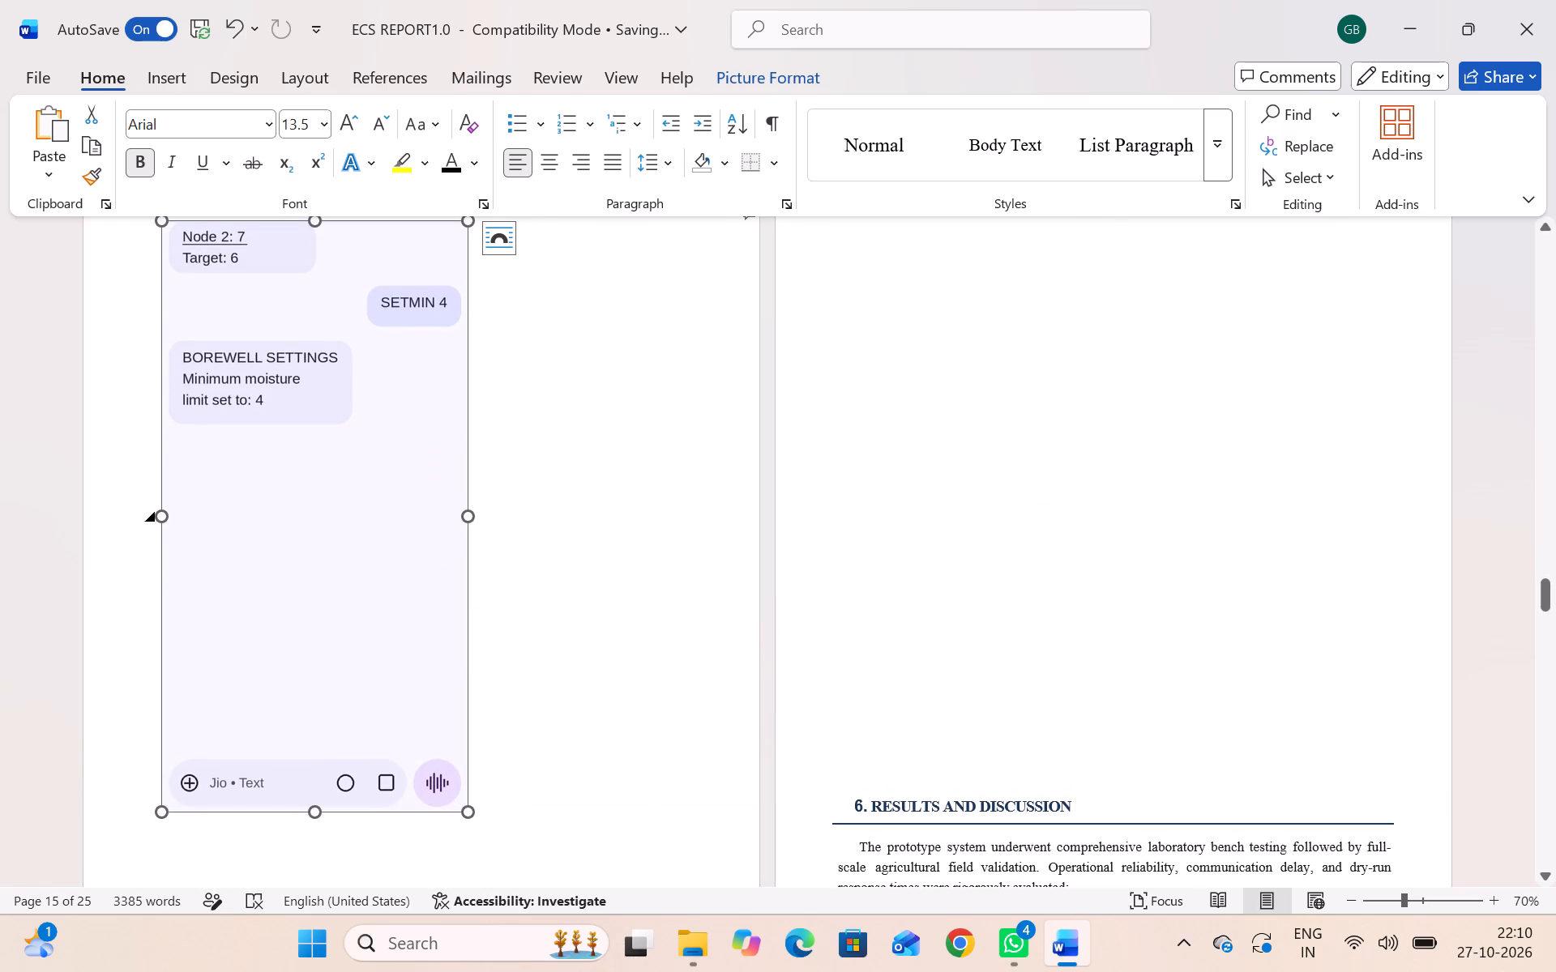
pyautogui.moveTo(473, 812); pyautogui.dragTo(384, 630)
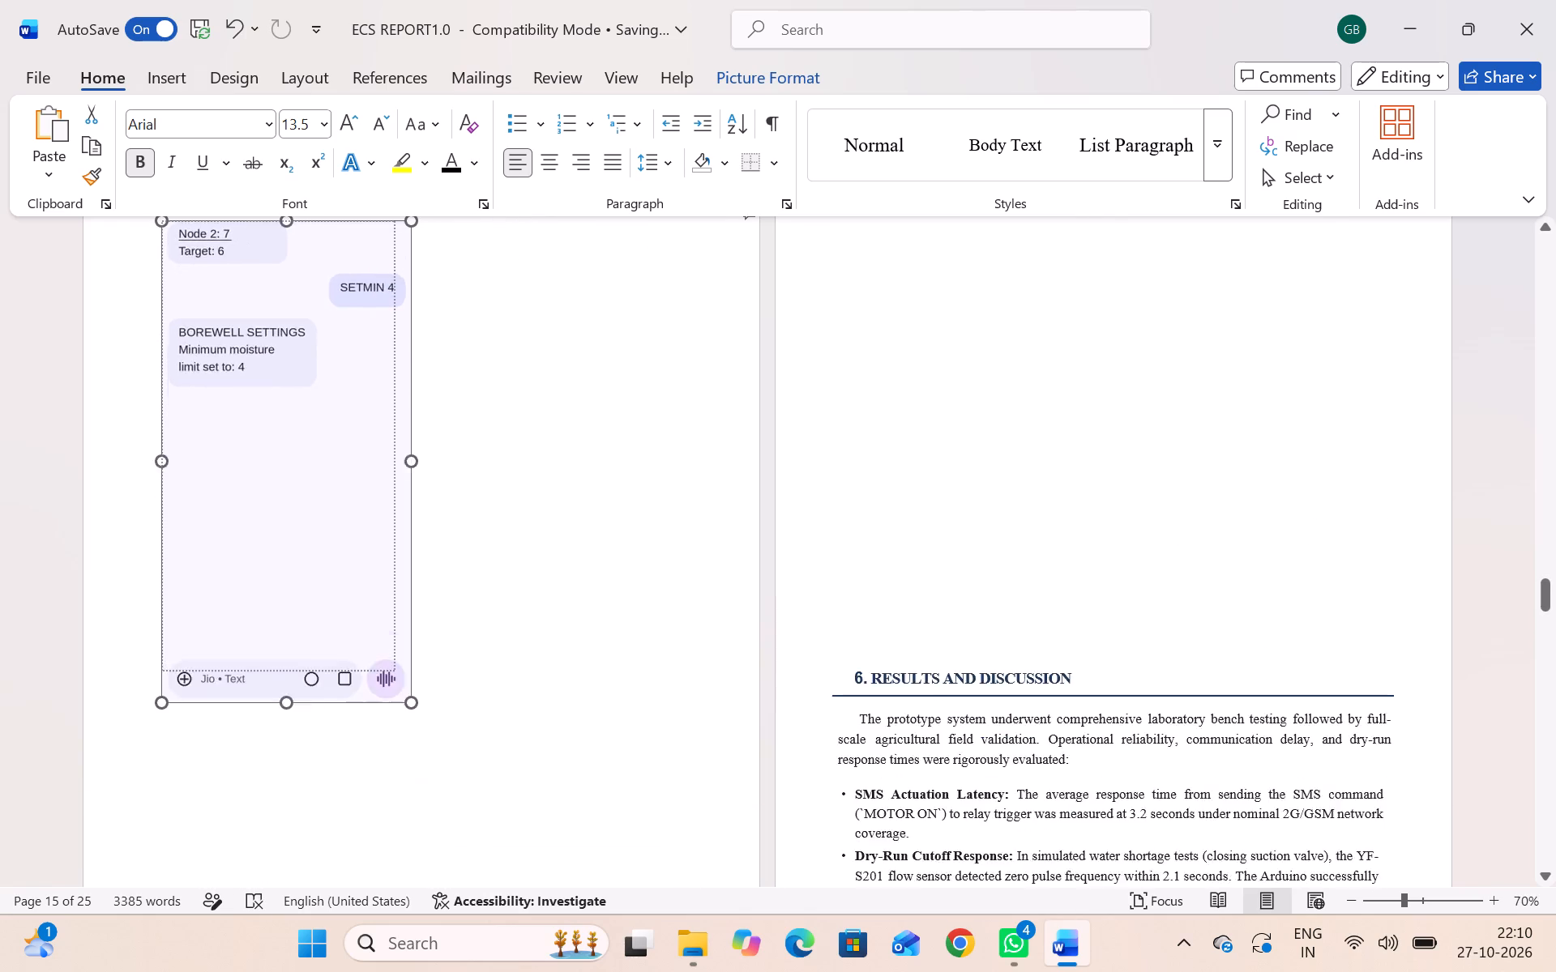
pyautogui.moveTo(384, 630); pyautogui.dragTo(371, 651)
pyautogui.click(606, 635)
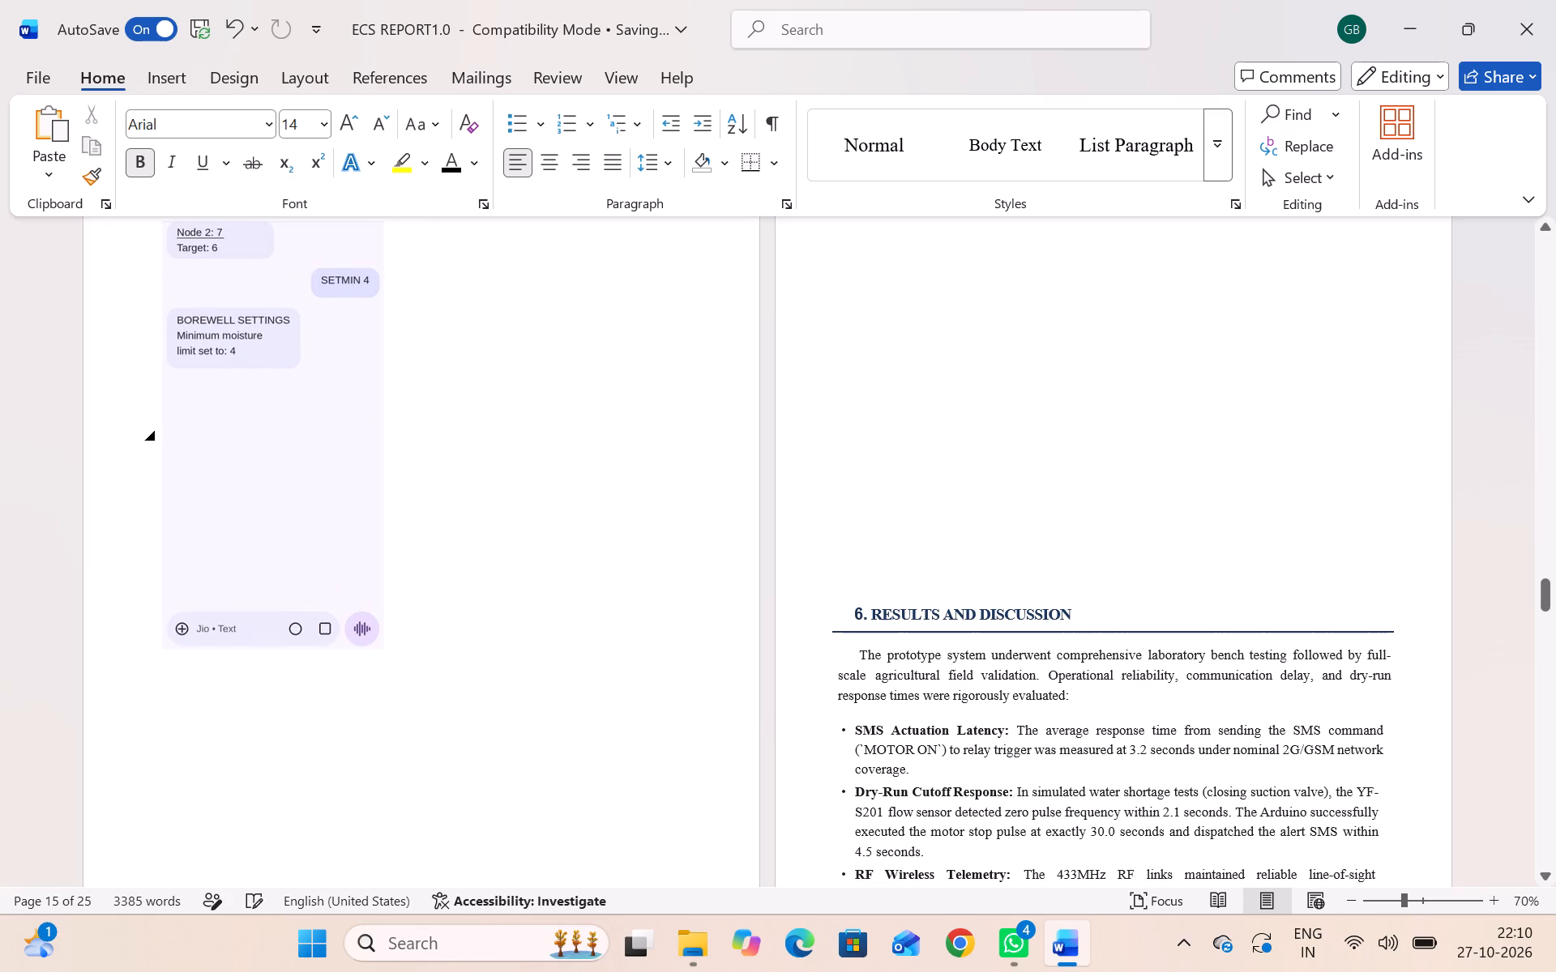
# Examine how the message screenshots and their Figure 1 to Figure 4 captions are laid out on pages 13 and 14.
pyautogui.scroll(11, 503, 513)
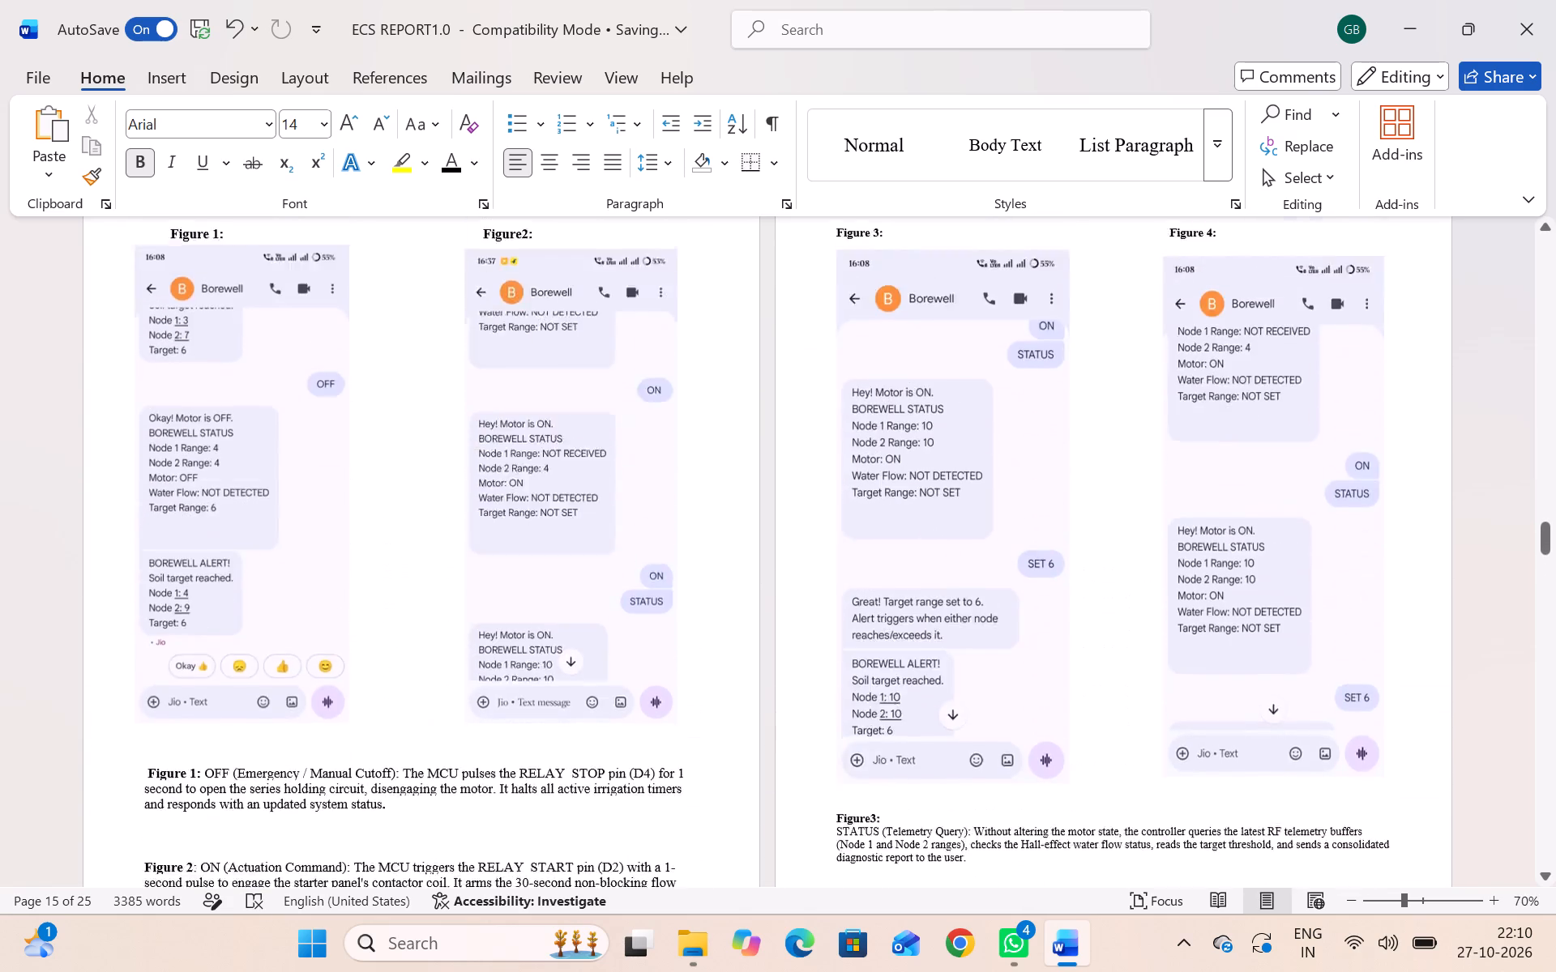
pyautogui.scroll(1, 503, 513)
pyautogui.scroll(-9, 503, 513)
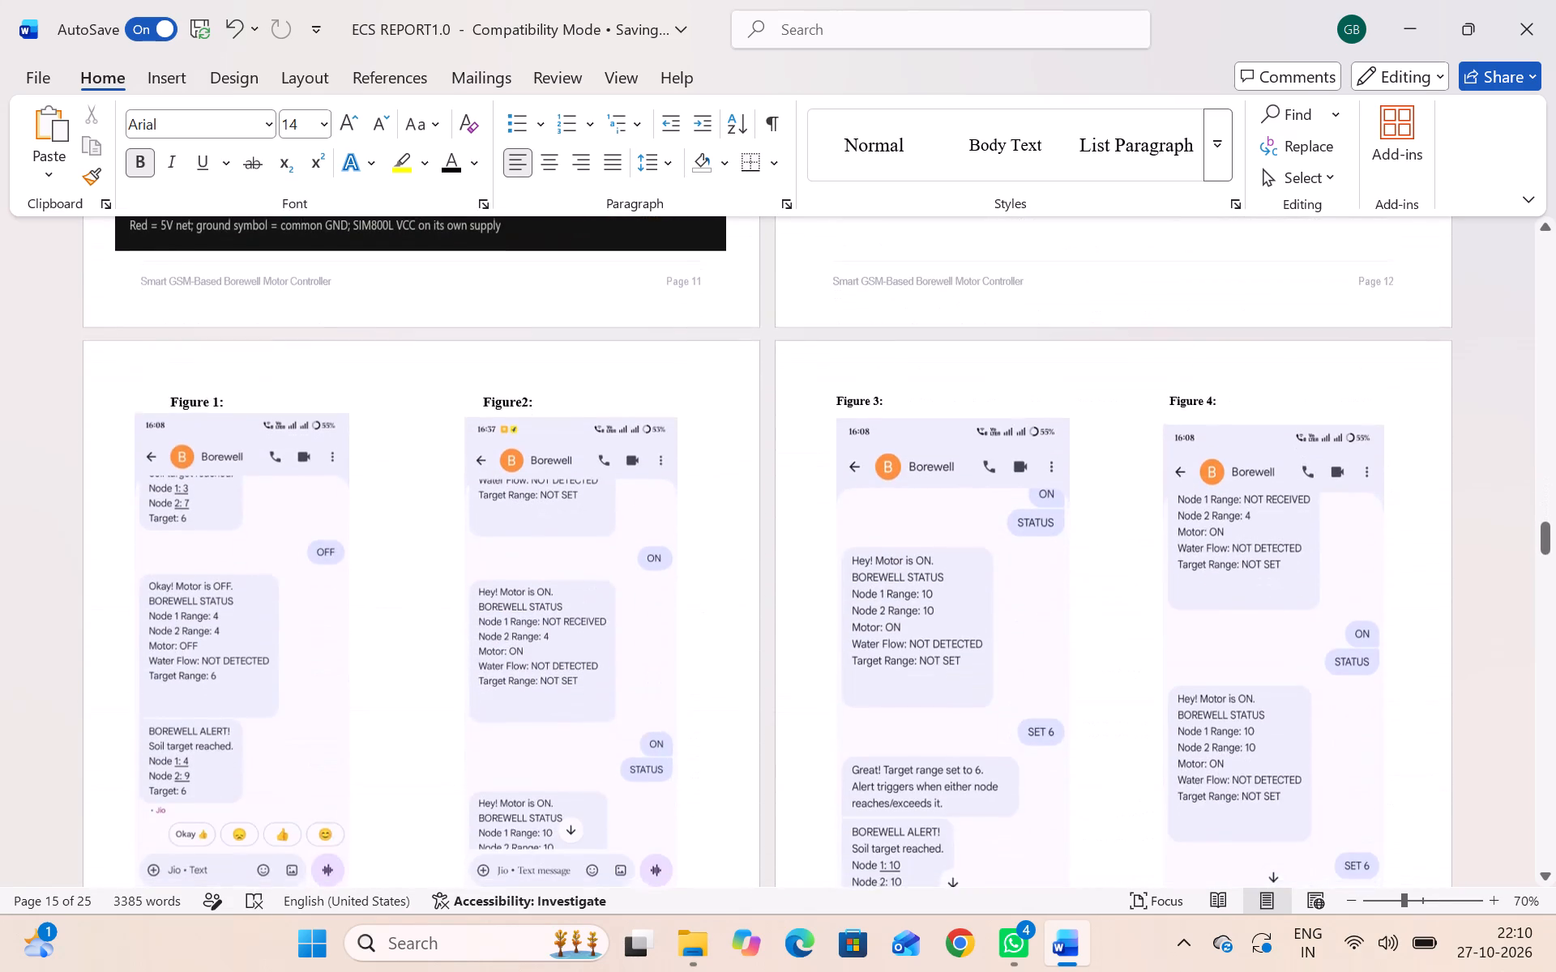
pyautogui.scroll(-8, 503, 513)
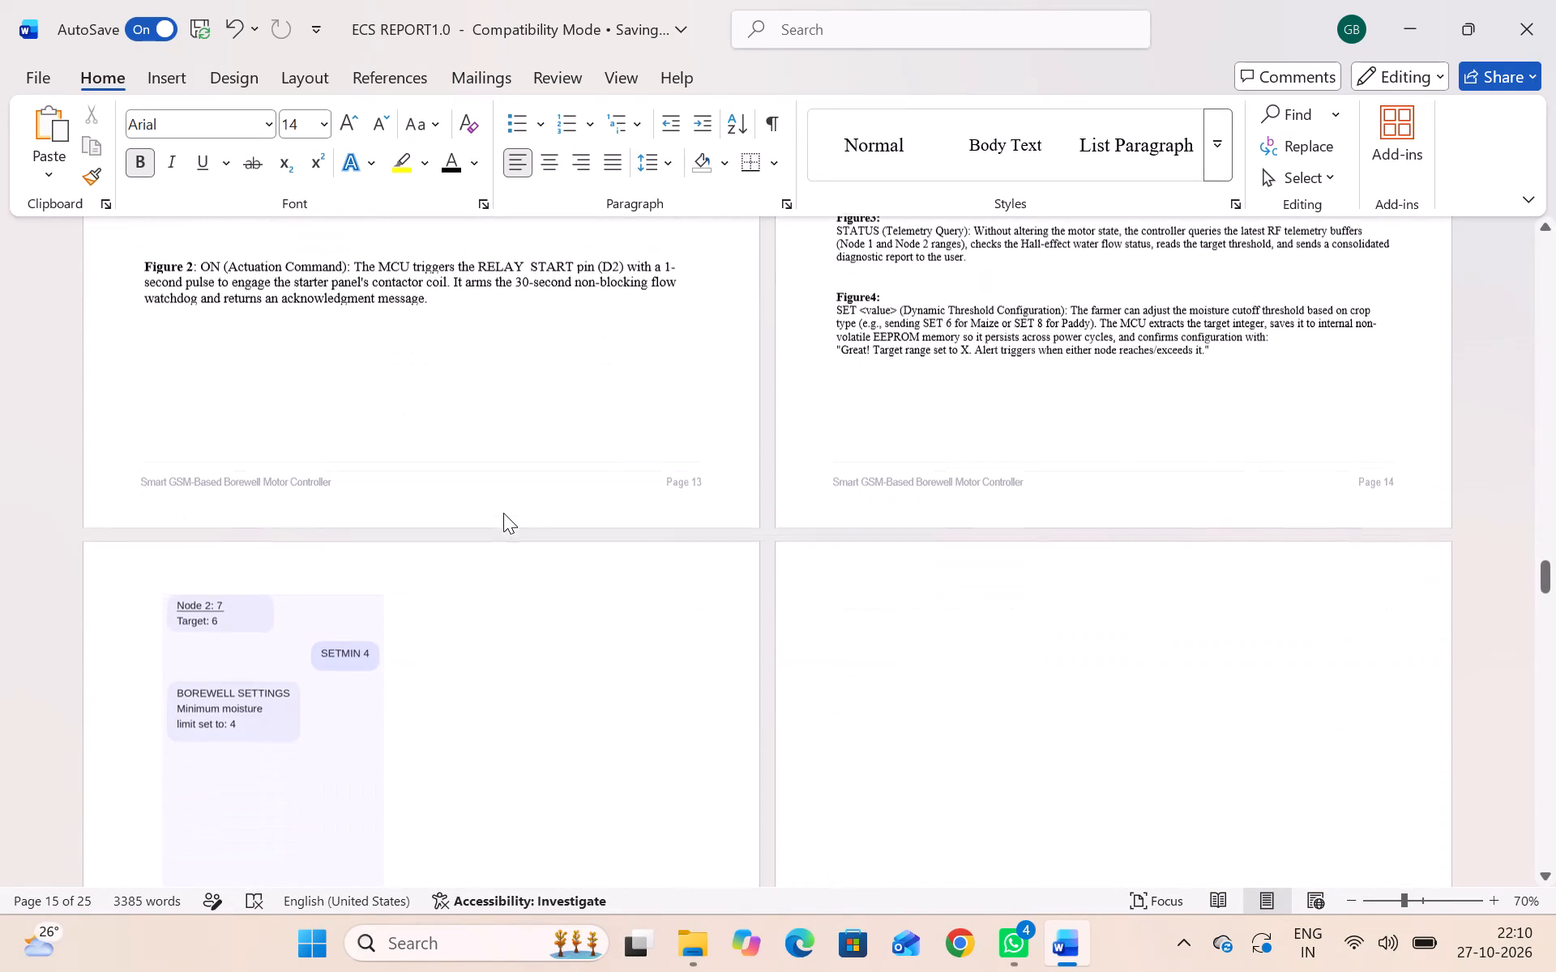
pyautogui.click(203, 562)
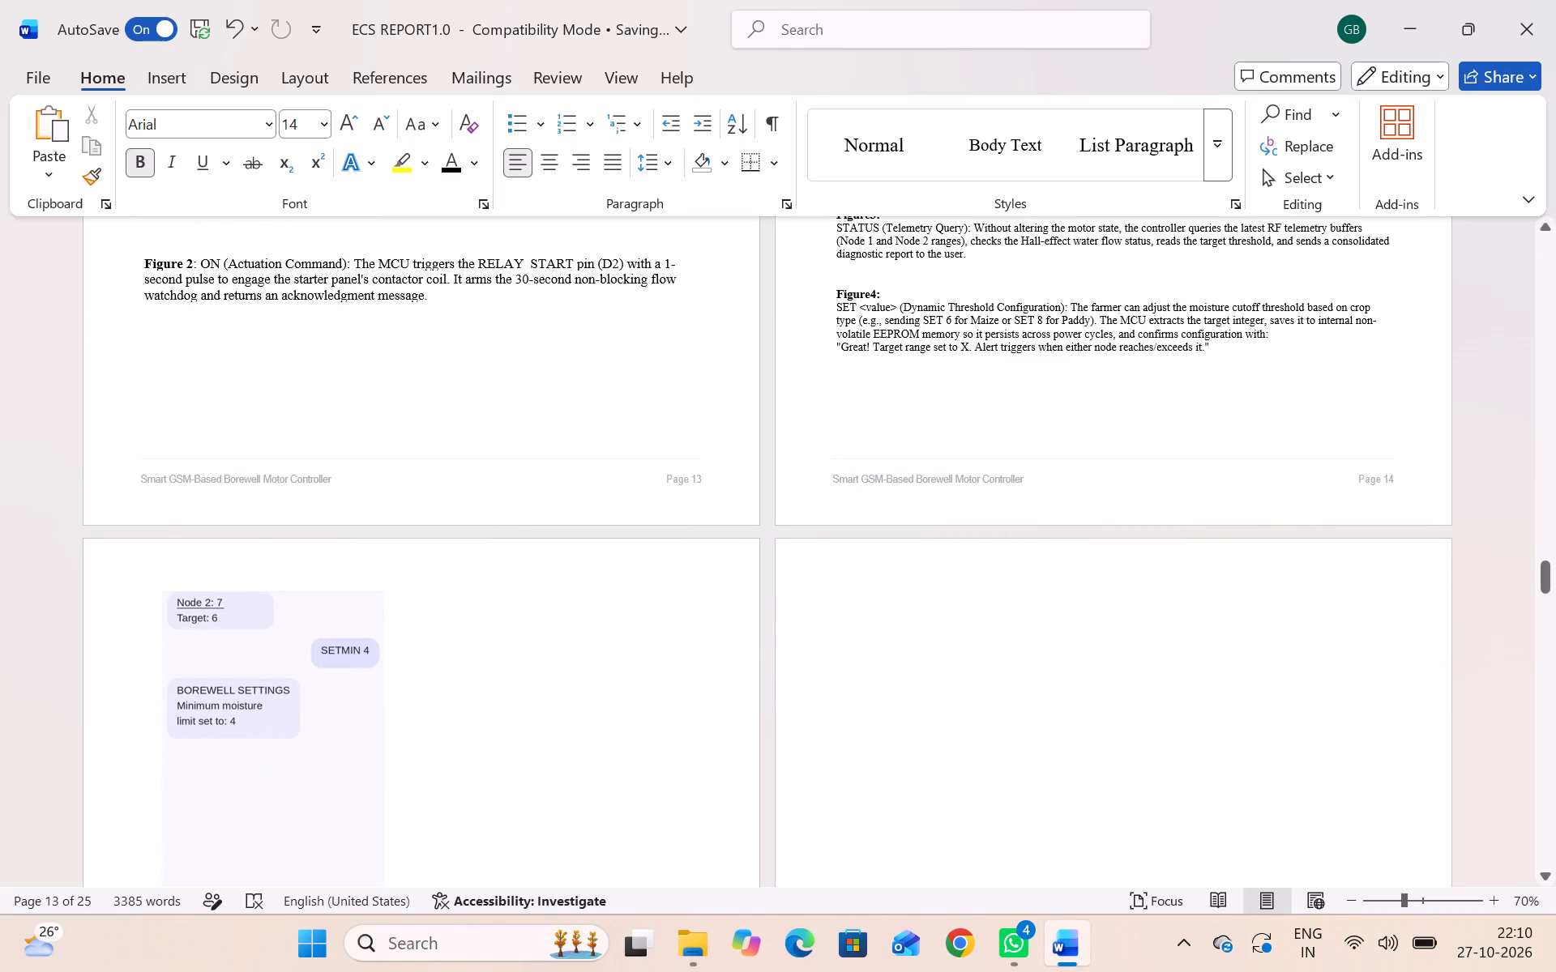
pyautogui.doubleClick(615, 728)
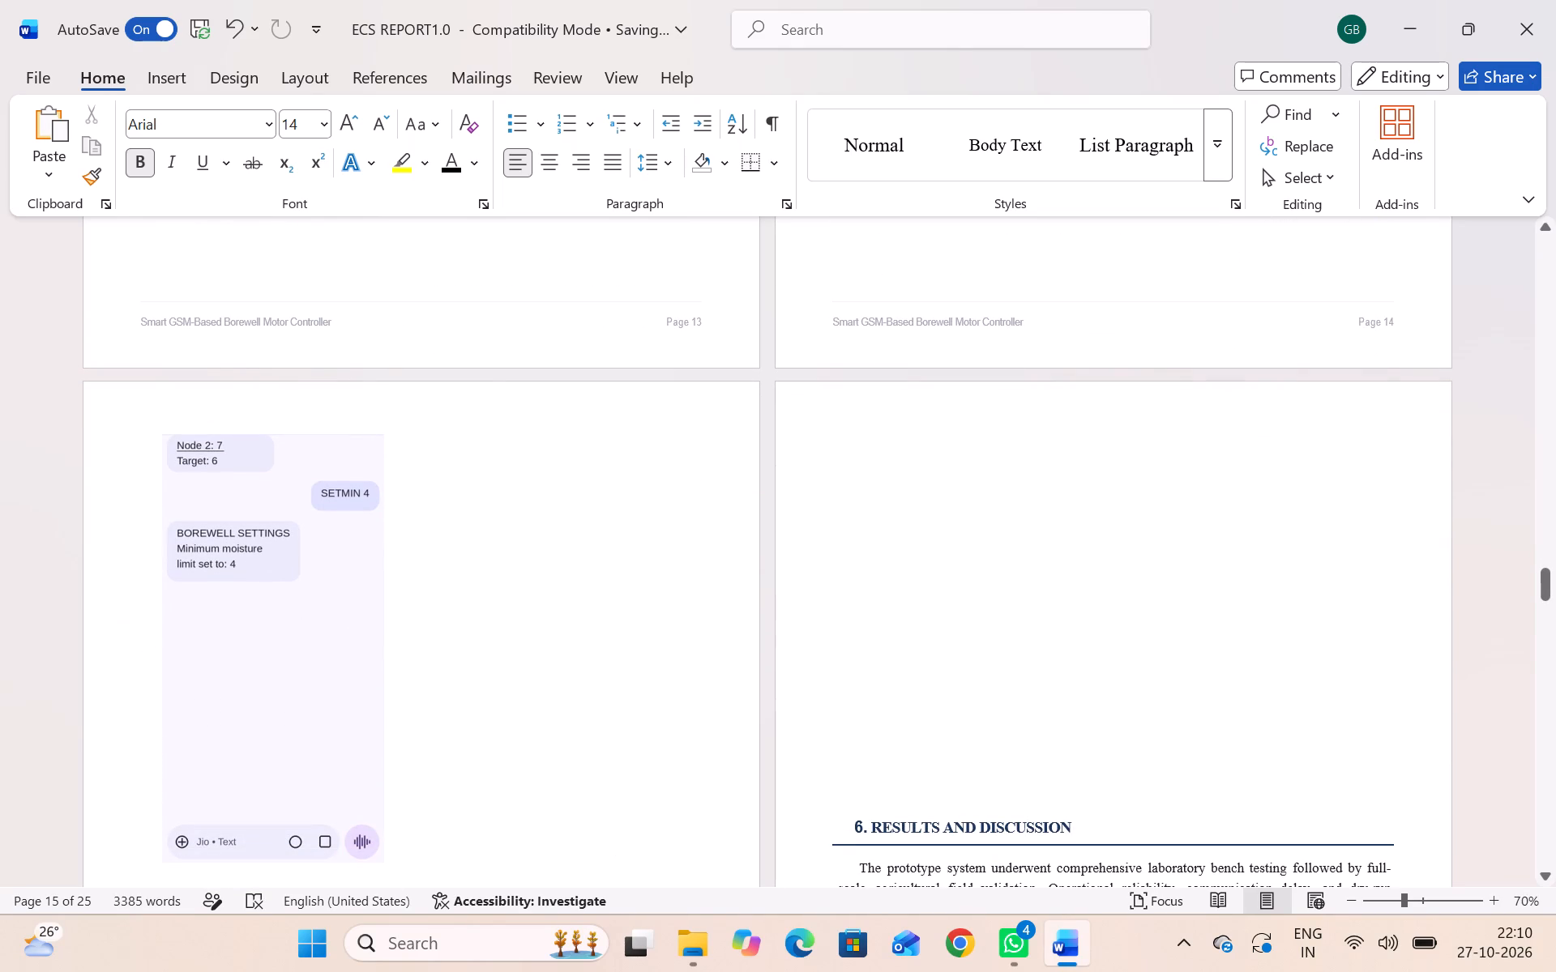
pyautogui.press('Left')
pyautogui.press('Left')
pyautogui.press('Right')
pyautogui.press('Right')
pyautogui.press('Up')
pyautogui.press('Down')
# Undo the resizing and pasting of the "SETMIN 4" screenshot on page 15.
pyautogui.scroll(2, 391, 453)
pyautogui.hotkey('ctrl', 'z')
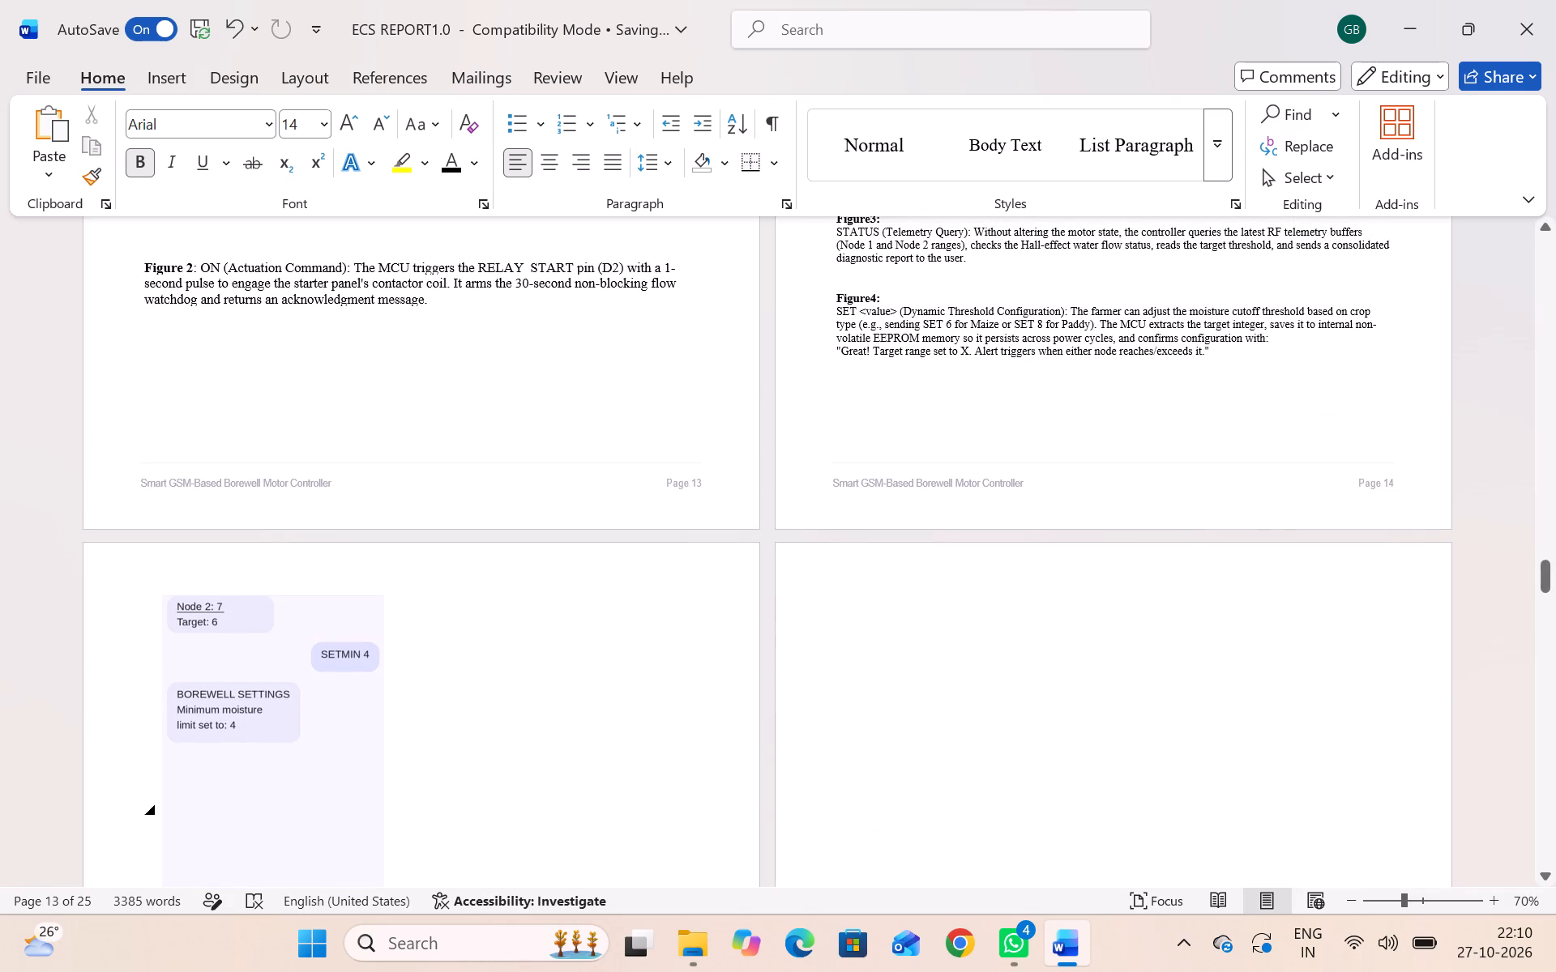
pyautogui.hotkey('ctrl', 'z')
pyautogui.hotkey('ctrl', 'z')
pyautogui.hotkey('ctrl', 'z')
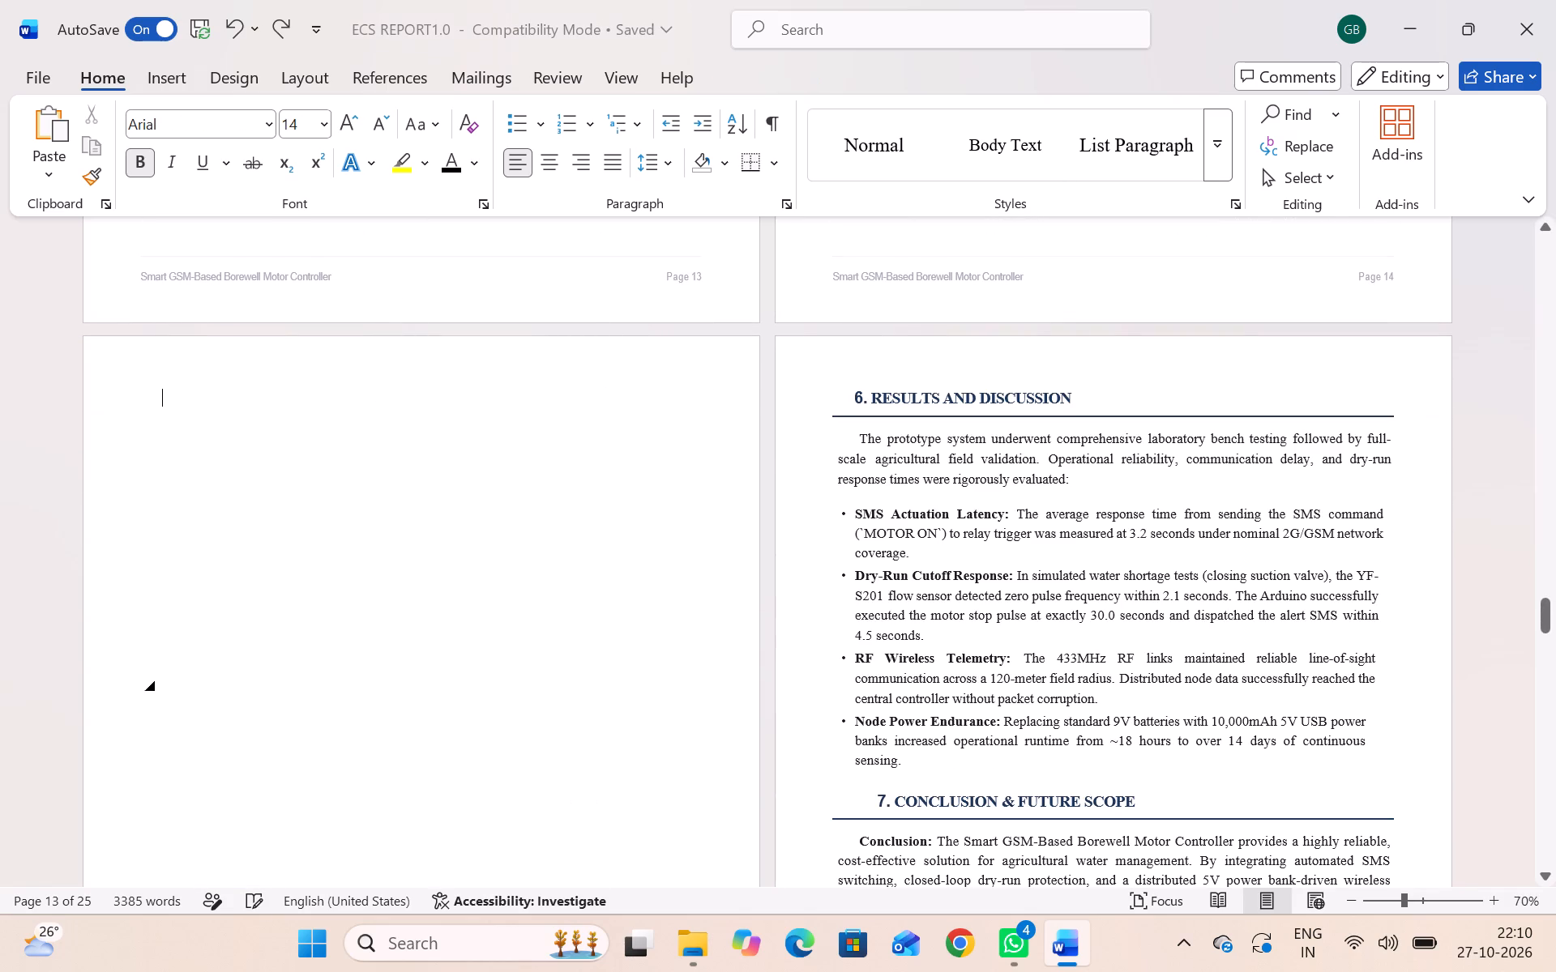
# Enter the caption "Figure 5:" on the first line of the blank page 15.
pyautogui.scroll(2, 141, 449)
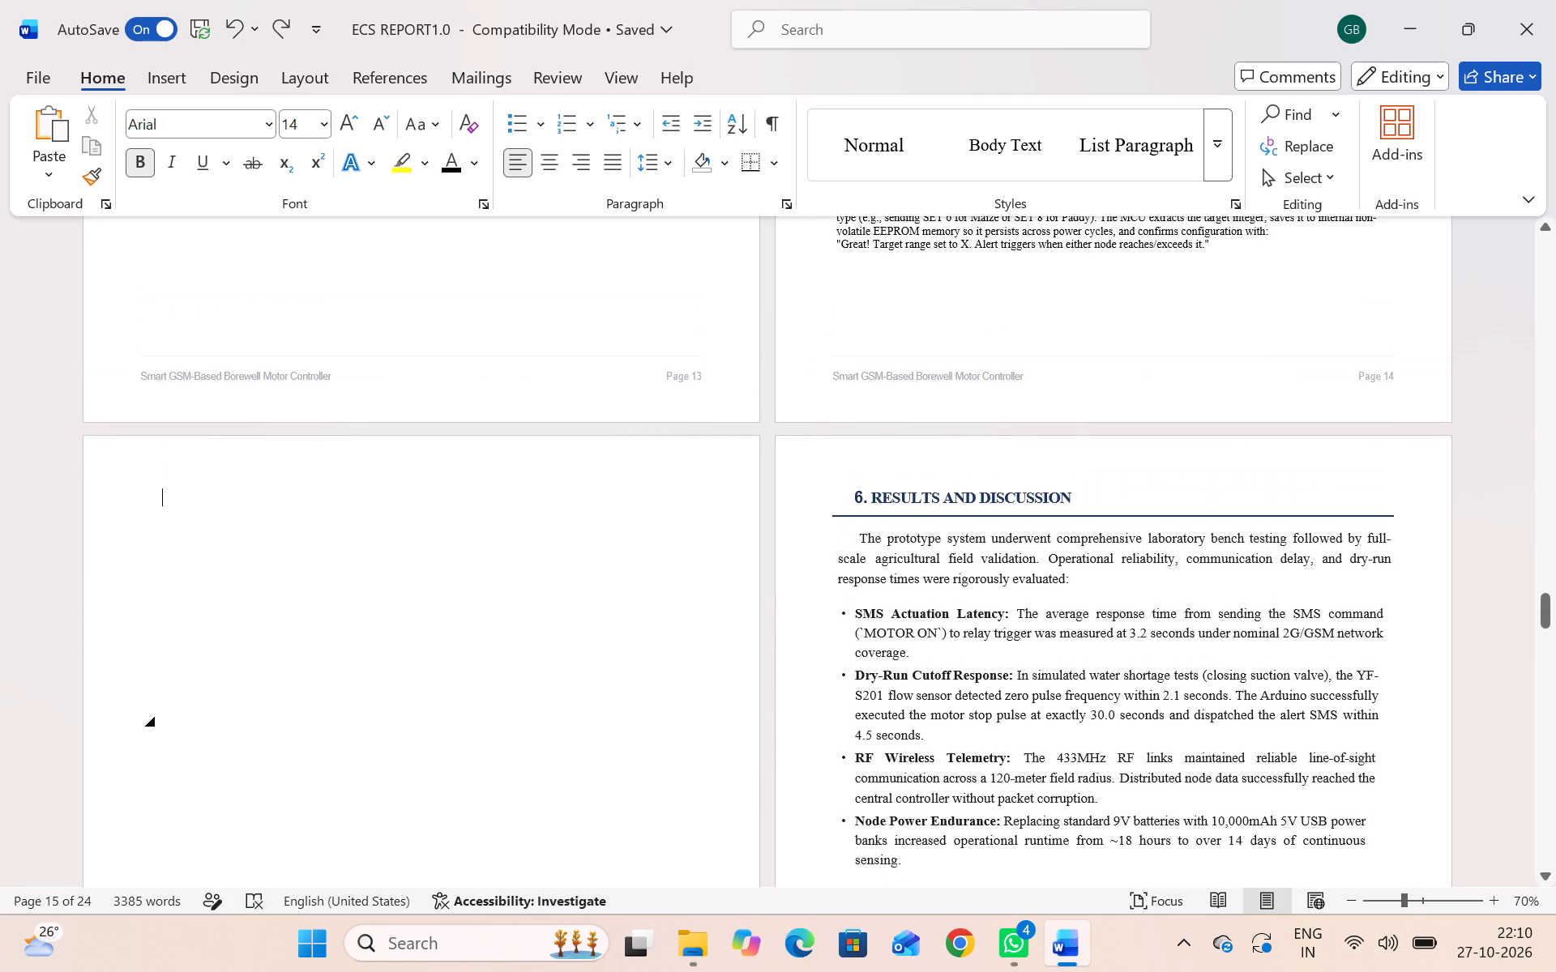
pyautogui.write('figure')
pyautogui.press('space')
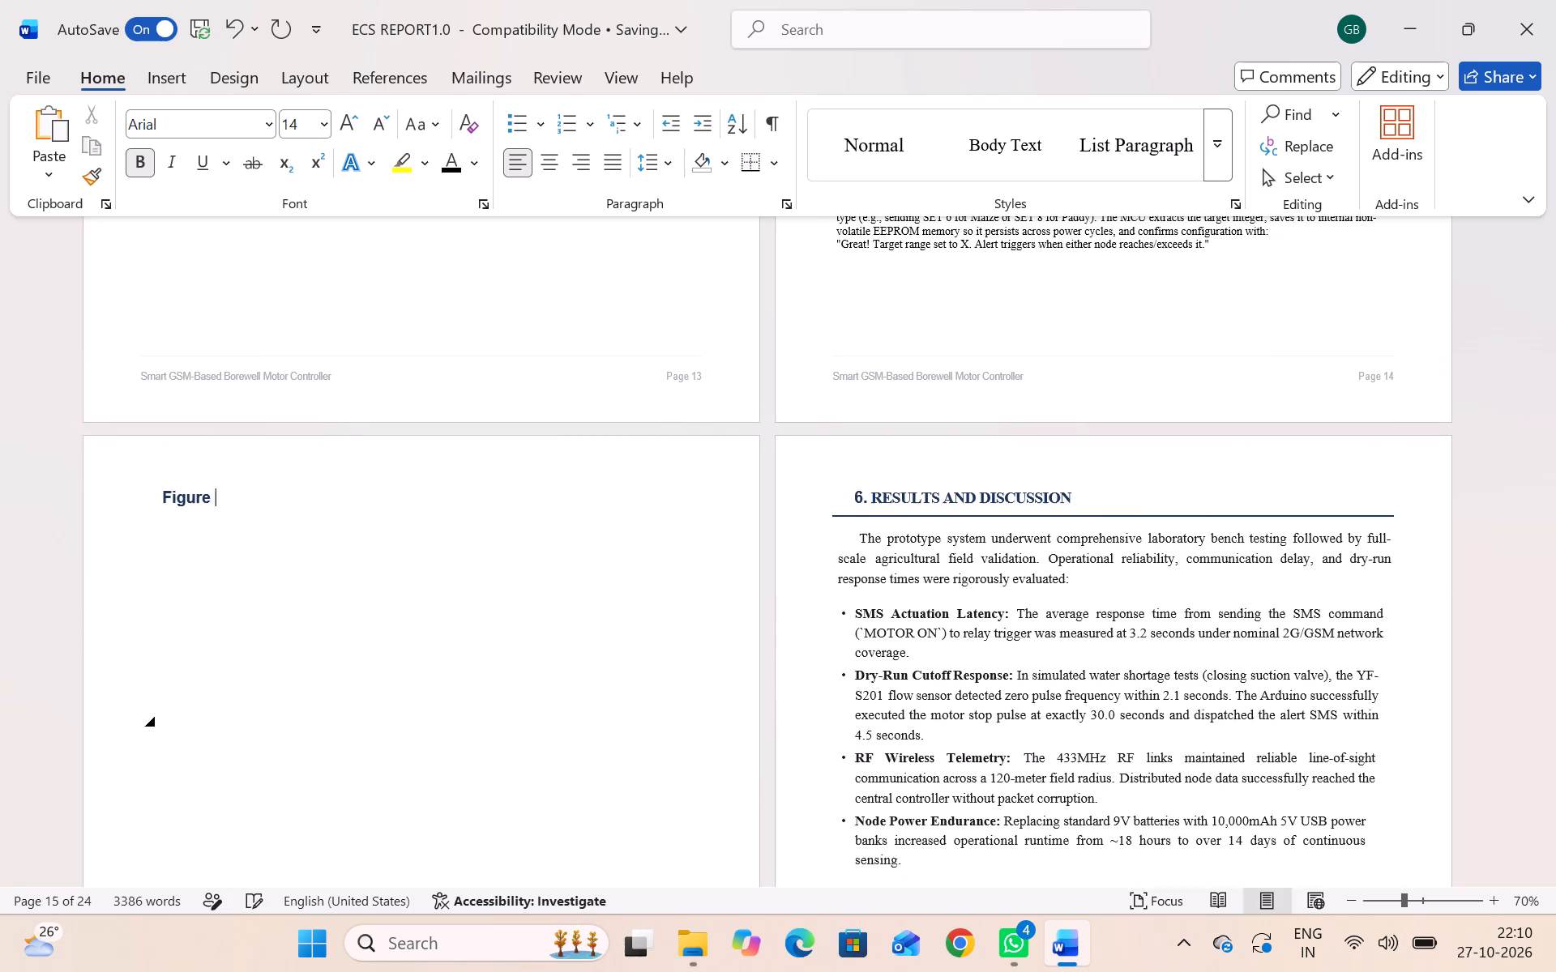
pyautogui.write('5')
pyautogui.hotkey('shift', ':')
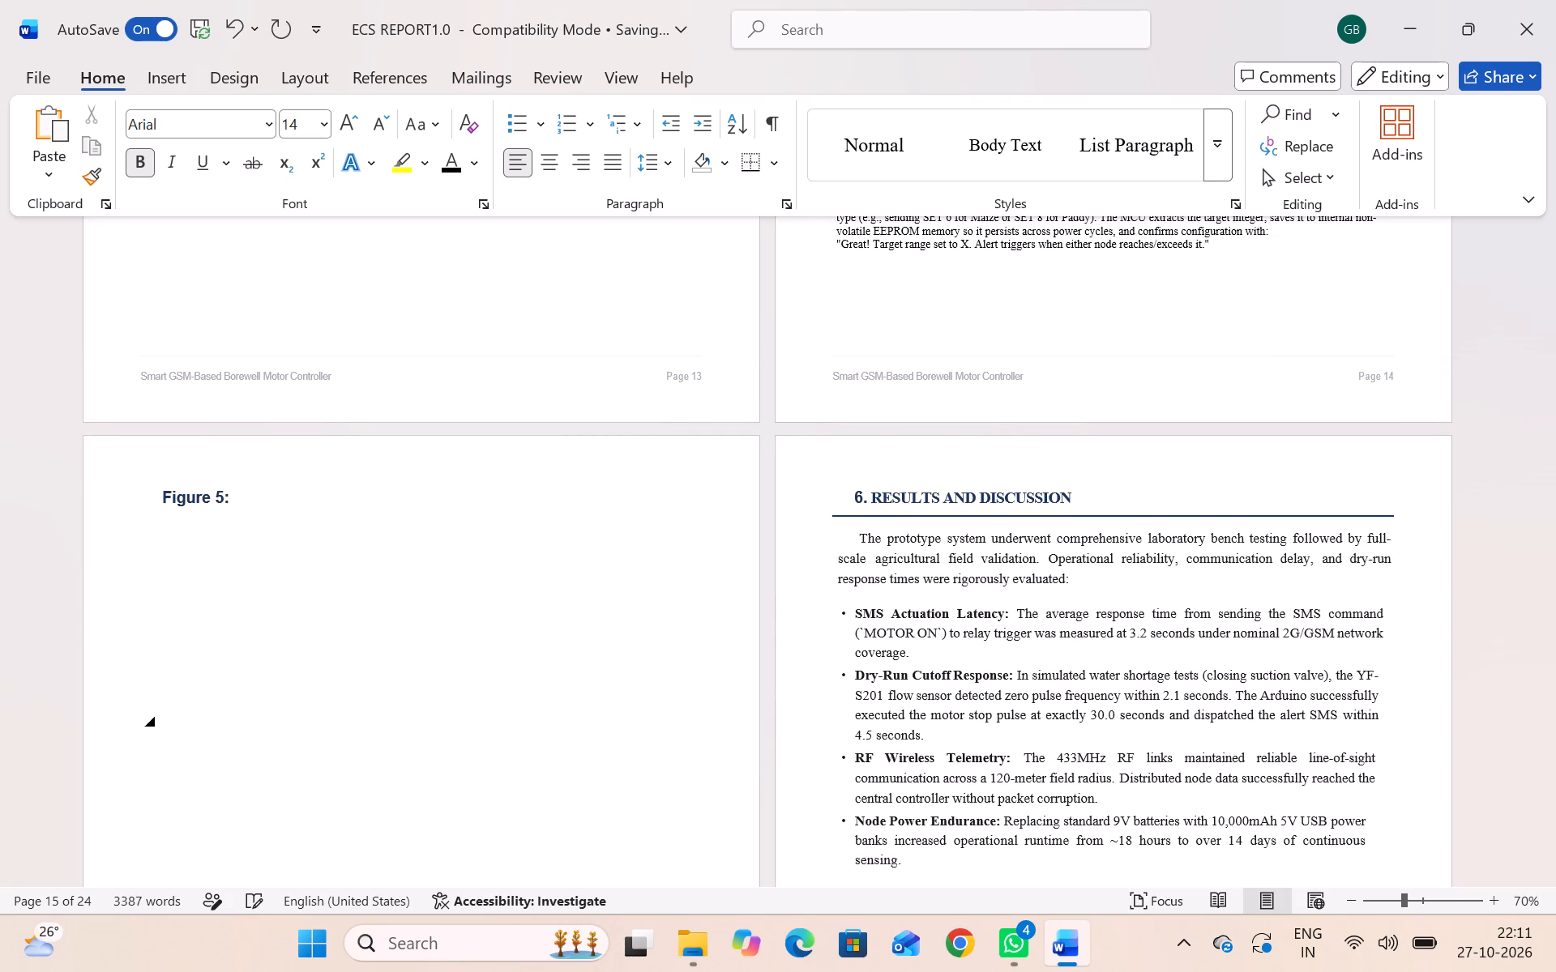
# Paste the copied "SETMIN 4" message screenshot on the blank line below the "Figure 5:" caption.
pyautogui.click(236, 712)
pyautogui.moveTo(236, 712); pyautogui.dragTo(250, 762)
pyautogui.hotkey('ctrl', 'v')
pyautogui.click(337, 543)
pyautogui.hotkey('ctrl', 'v')
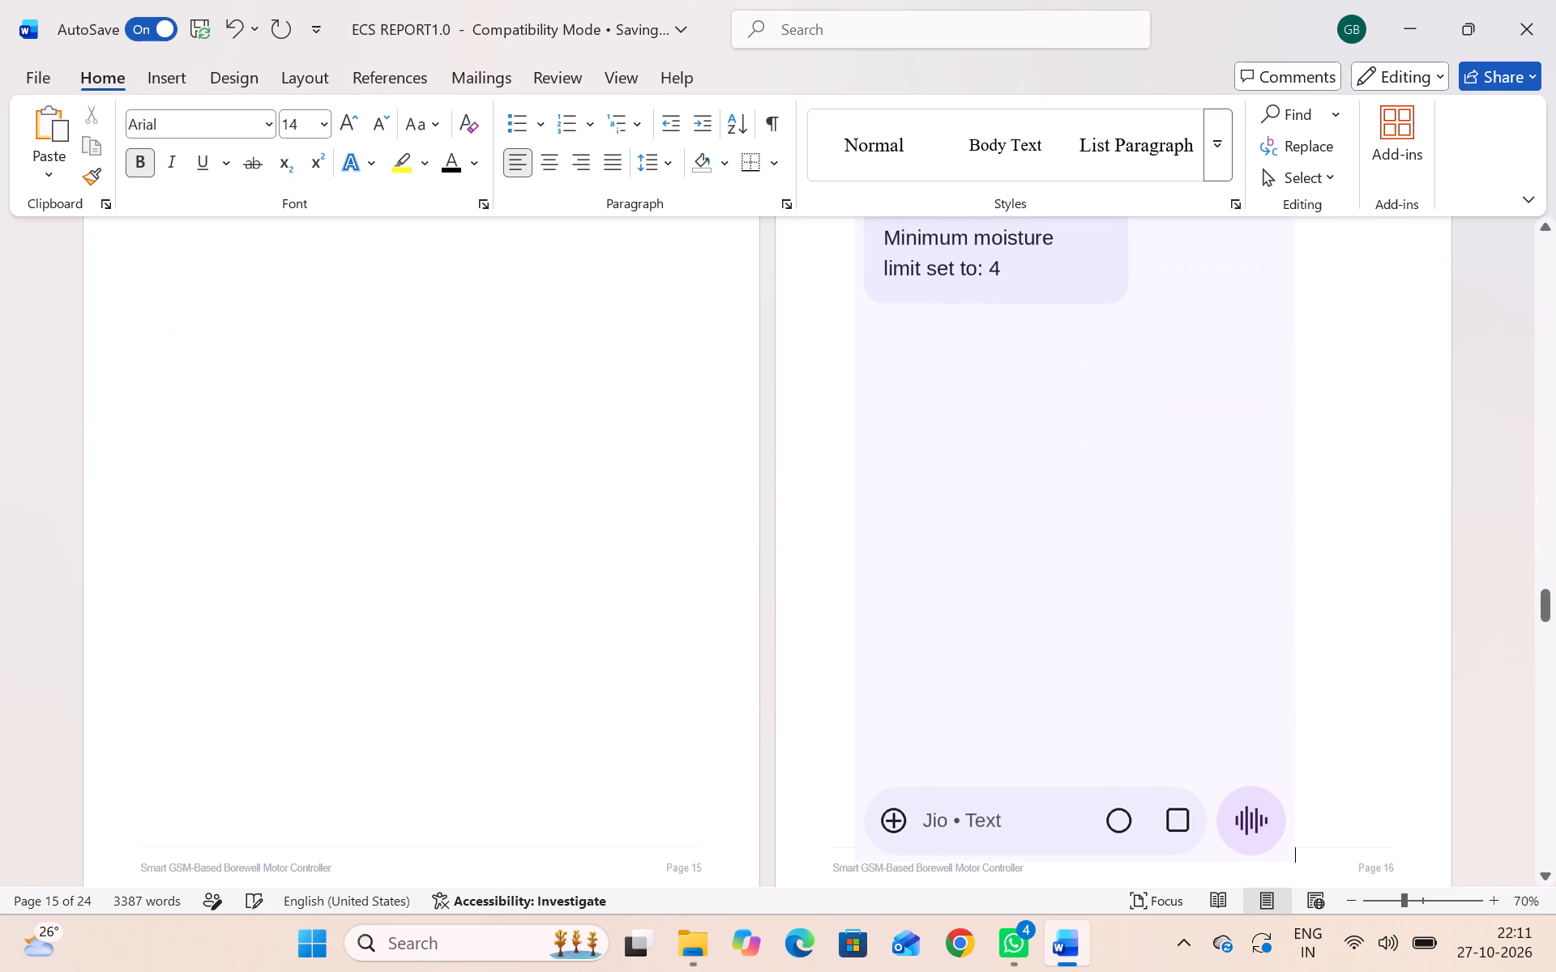
# Resize the pasted "SETMIN 4" screenshot proportionally to slightly under half its original width so it fits beneath "Figure 5:" on page 15.
pyautogui.click(782, 504)
pyautogui.doubleClick(953, 557)
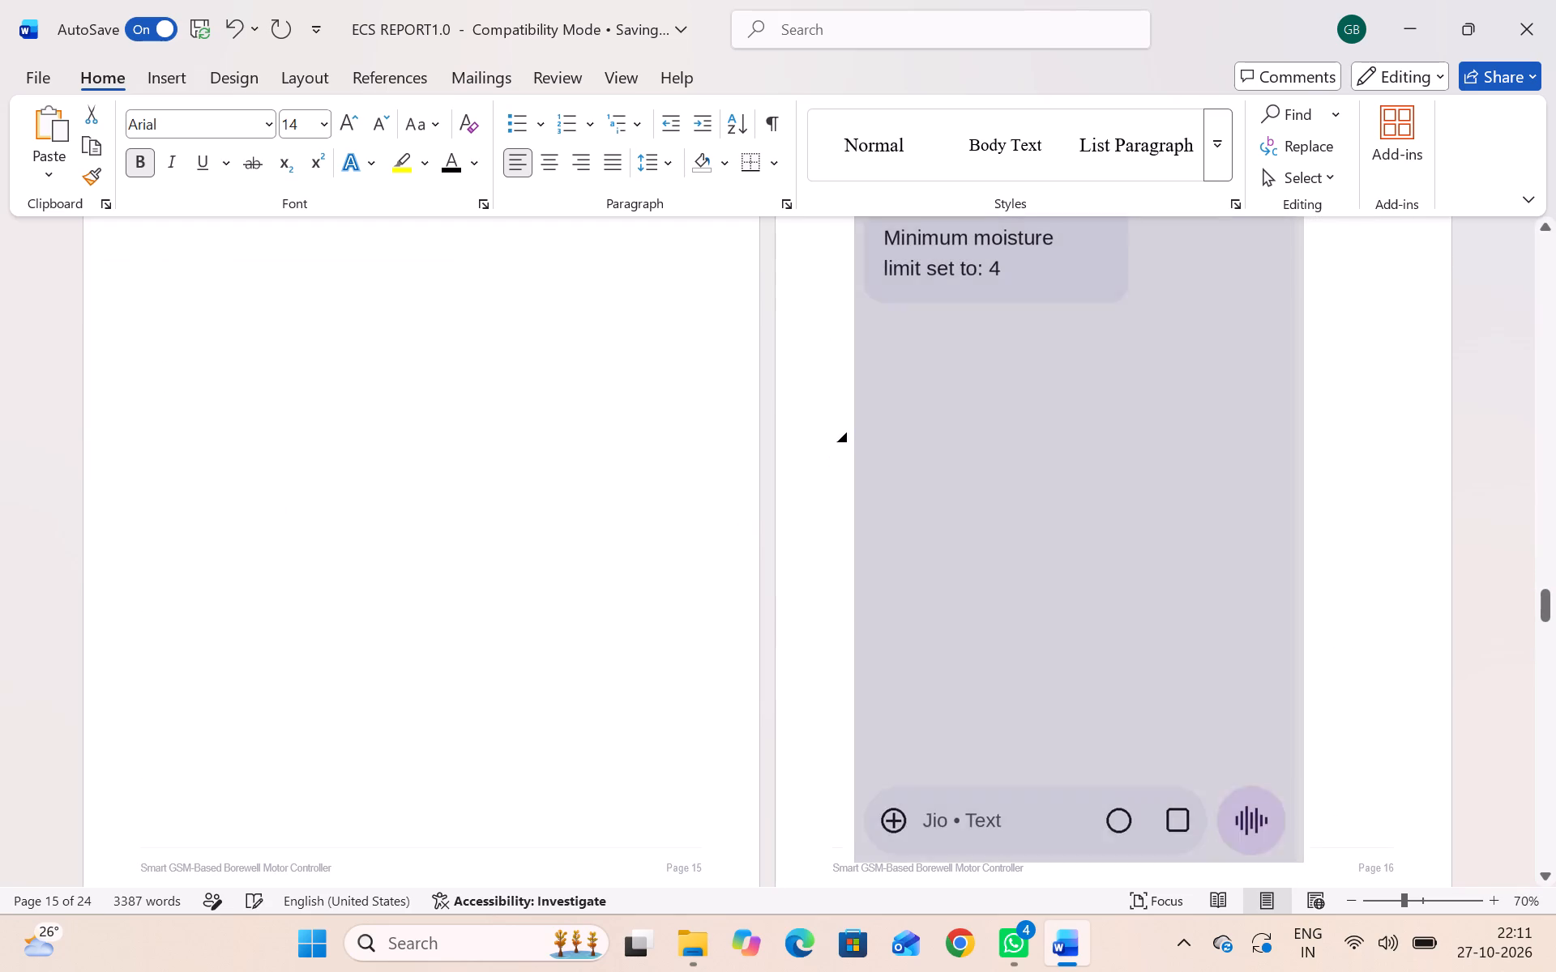
pyautogui.moveTo(1353, 836); pyautogui.dragTo(1334, 841)
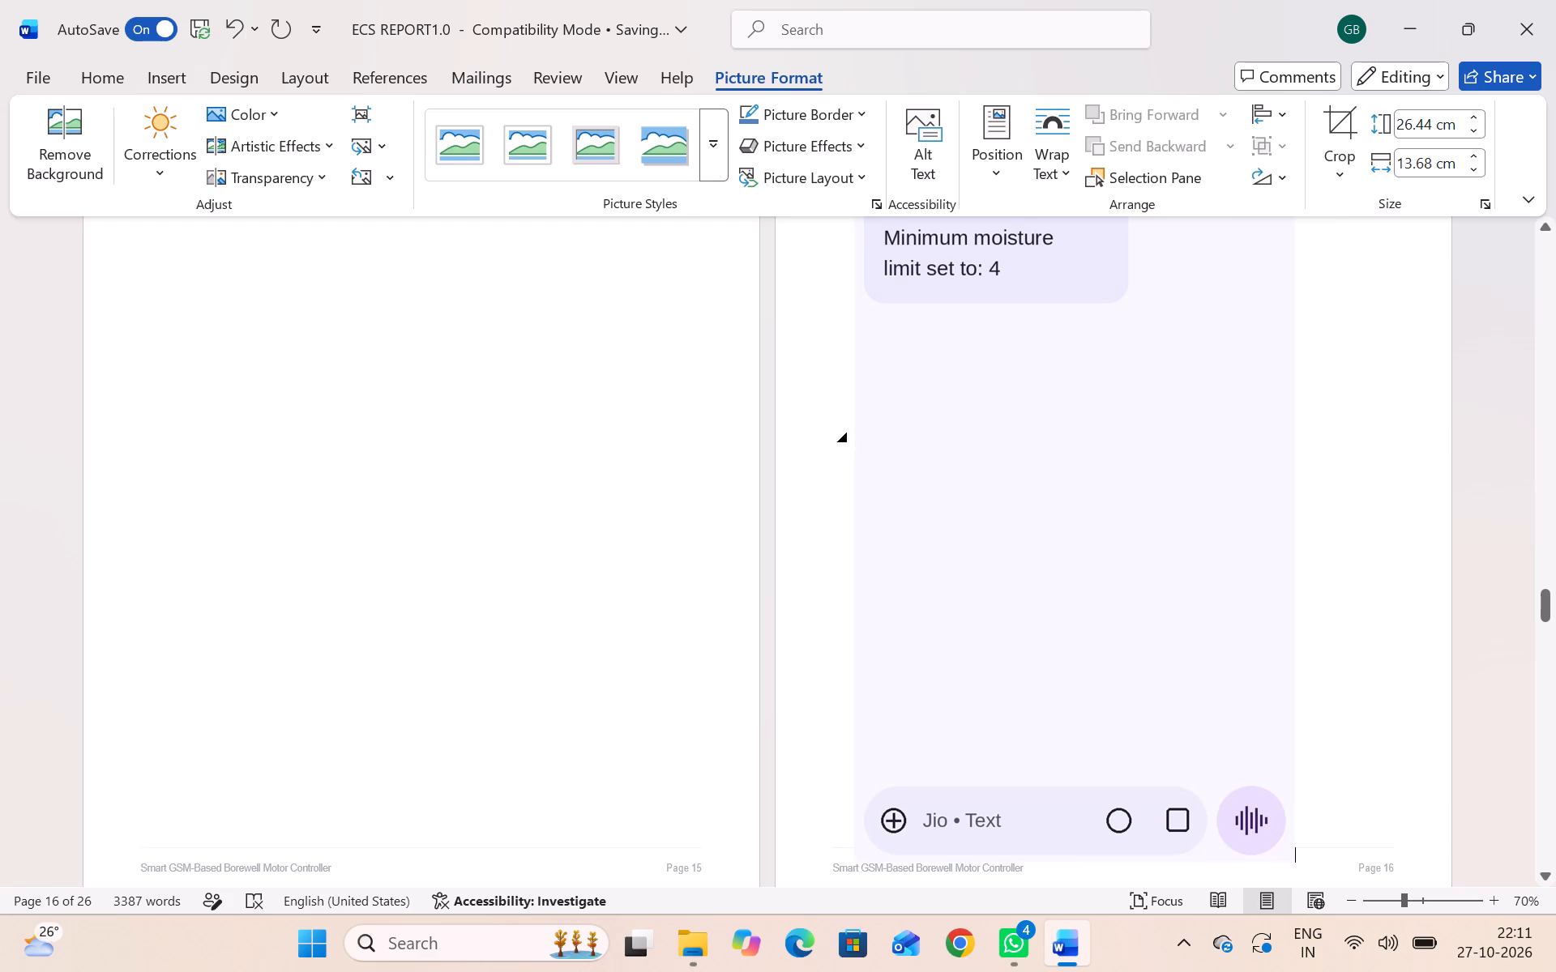
pyautogui.moveTo(1334, 841); pyautogui.dragTo(1281, 836)
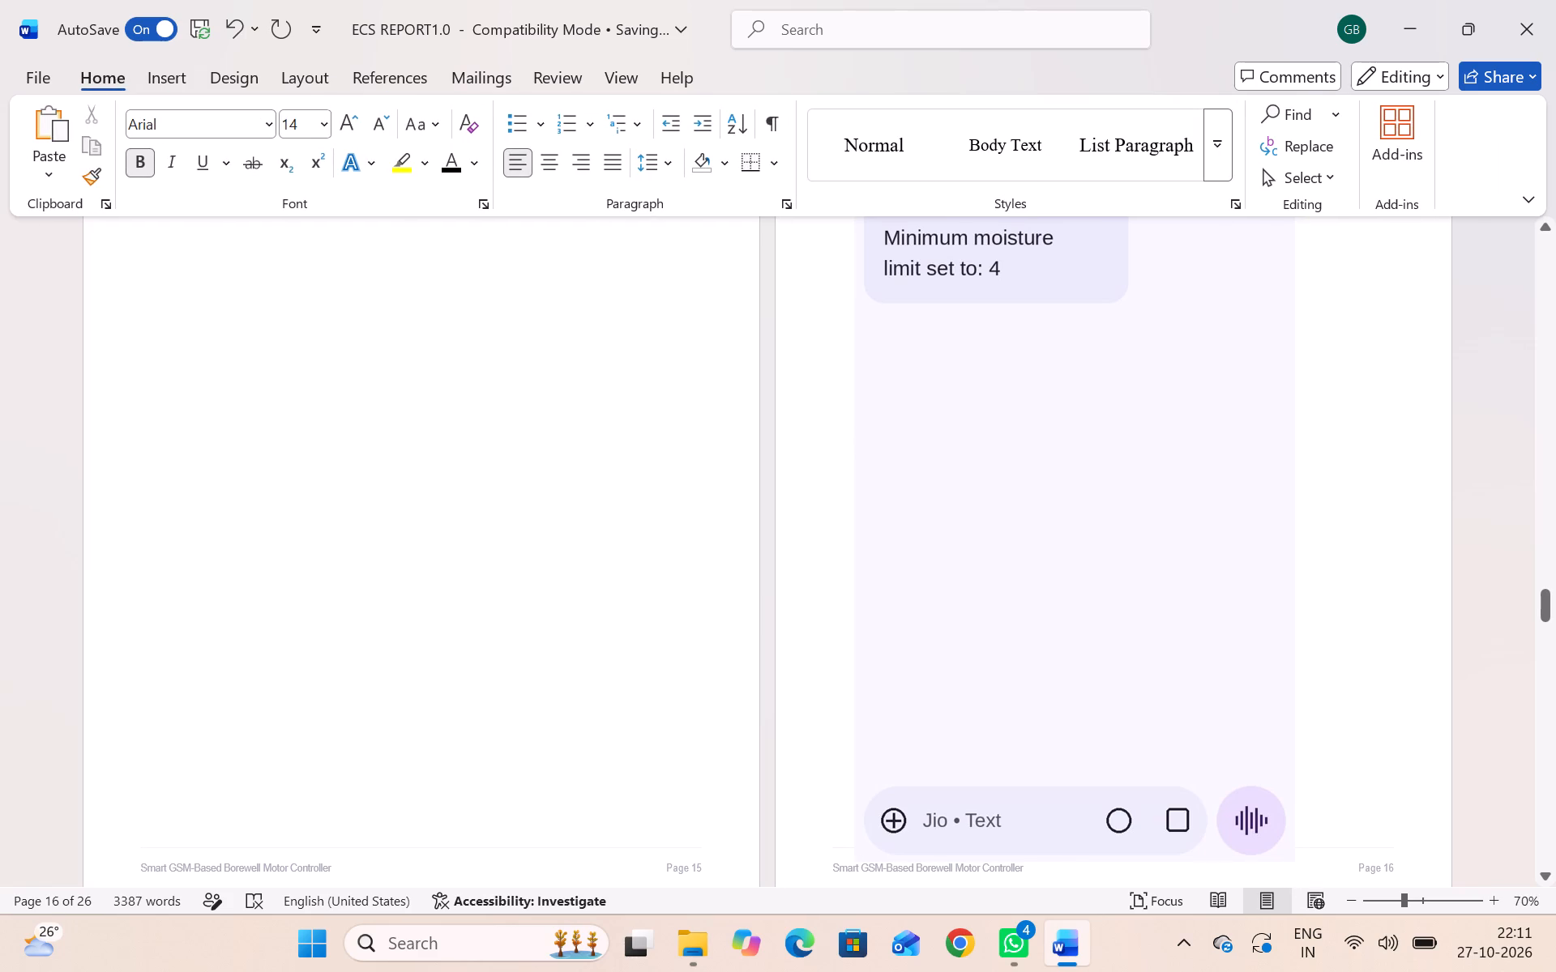
pyautogui.click(1293, 847)
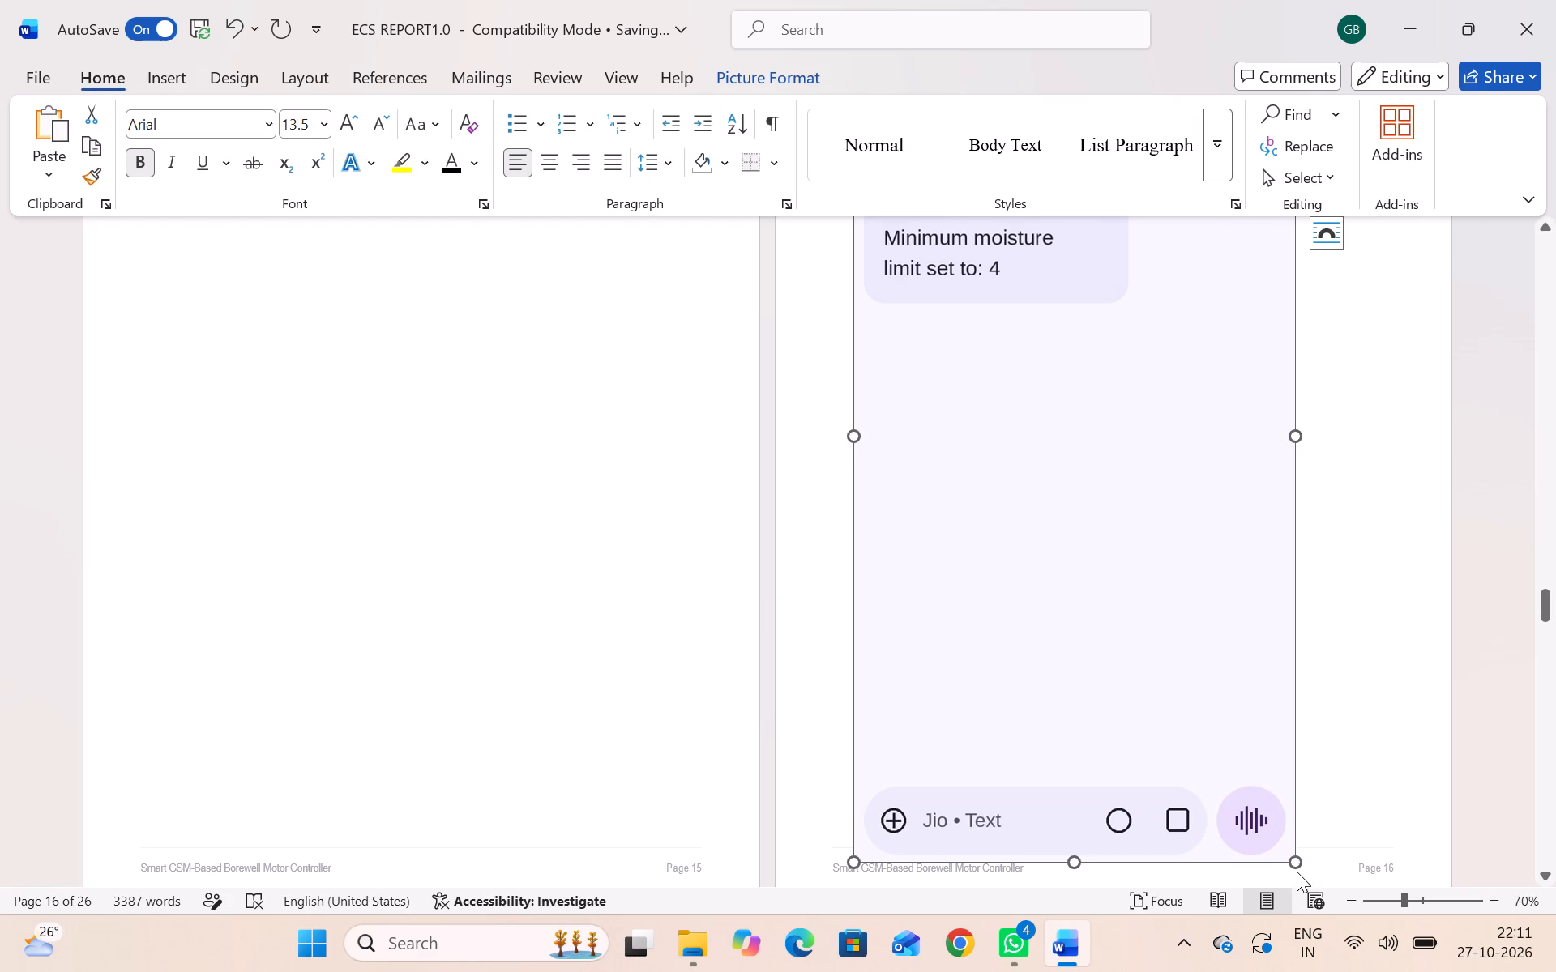
pyautogui.moveTo(1297, 861); pyautogui.dragTo(1071, 706)
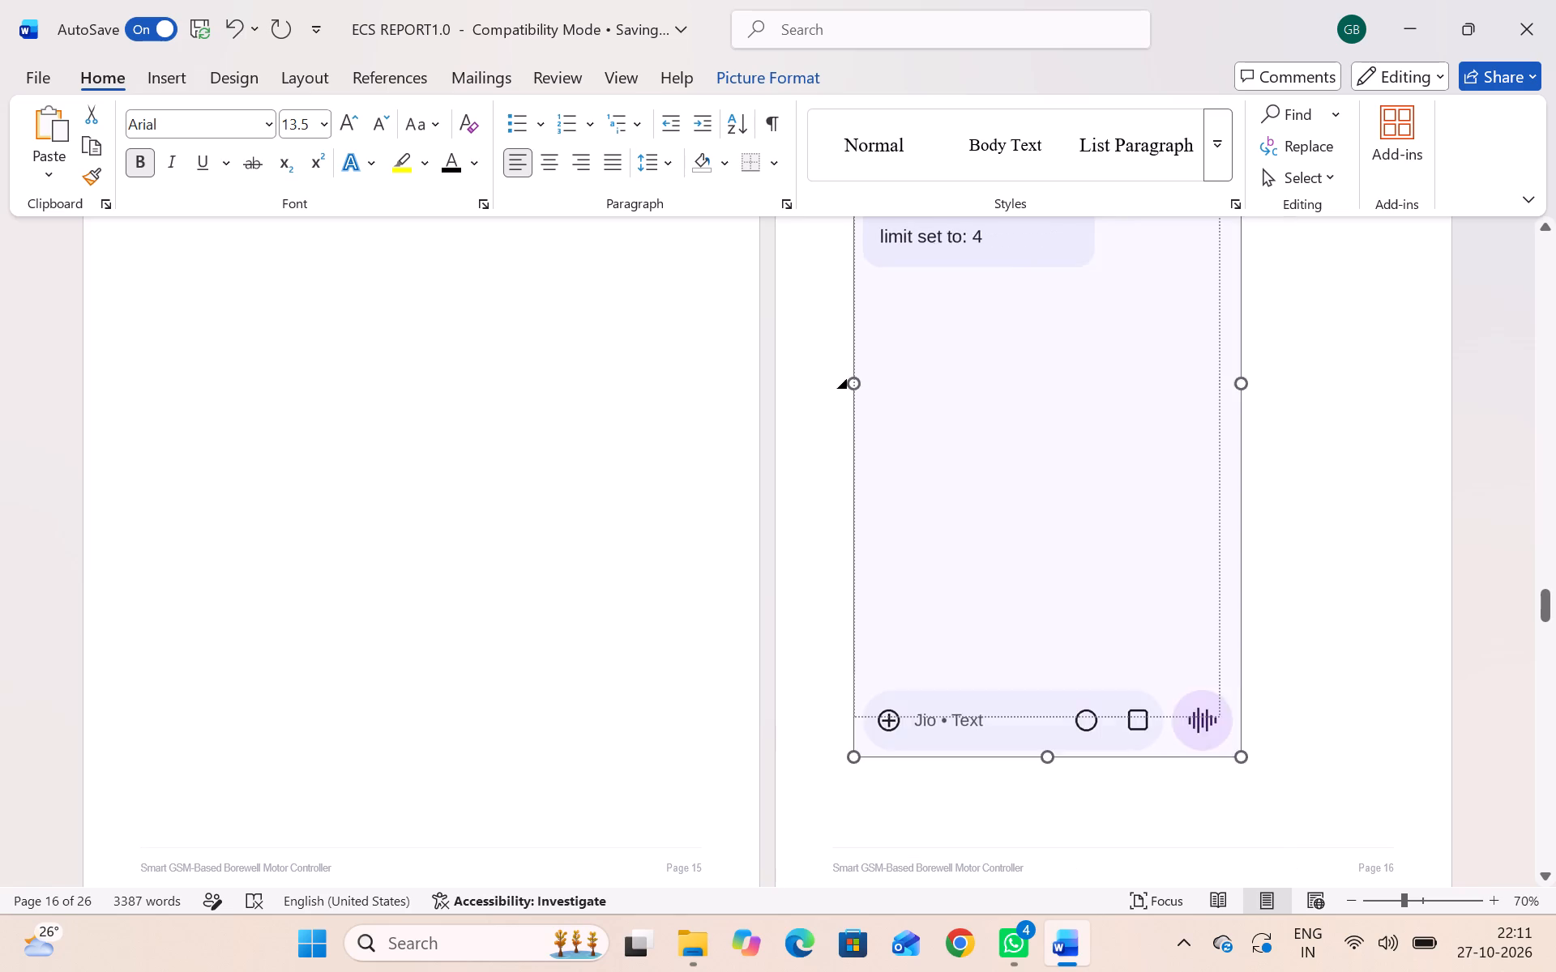
pyautogui.moveTo(1071, 706); pyautogui.dragTo(959, 179)
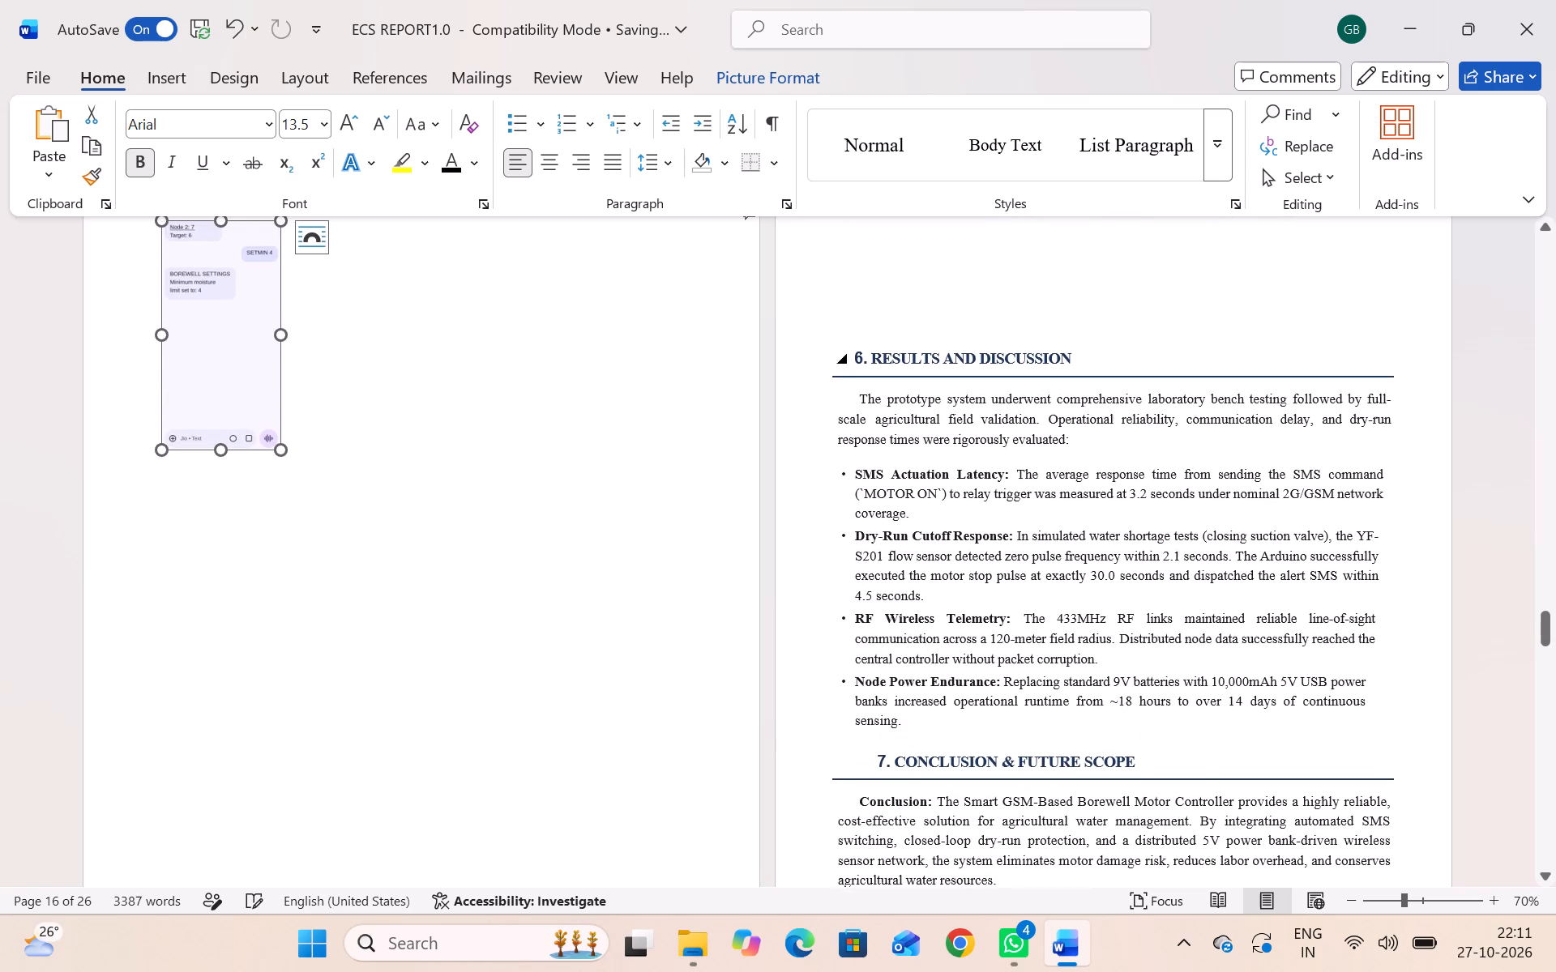
pyautogui.scroll(2, 1023, 227)
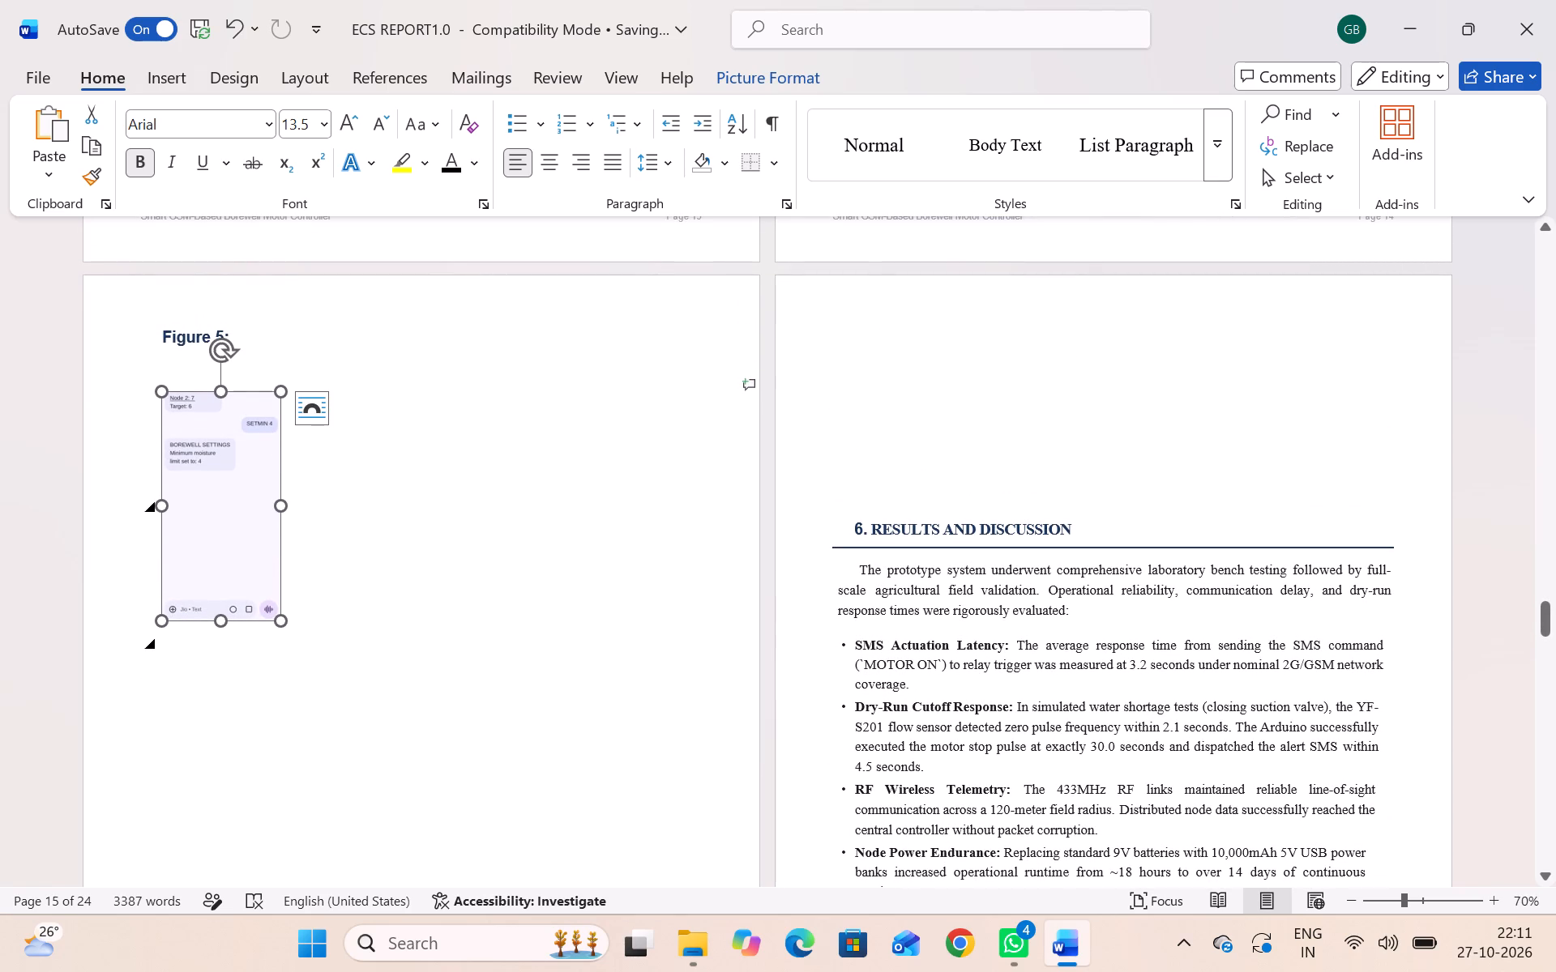
pyautogui.moveTo(277, 624); pyautogui.dragTo(300, 702)
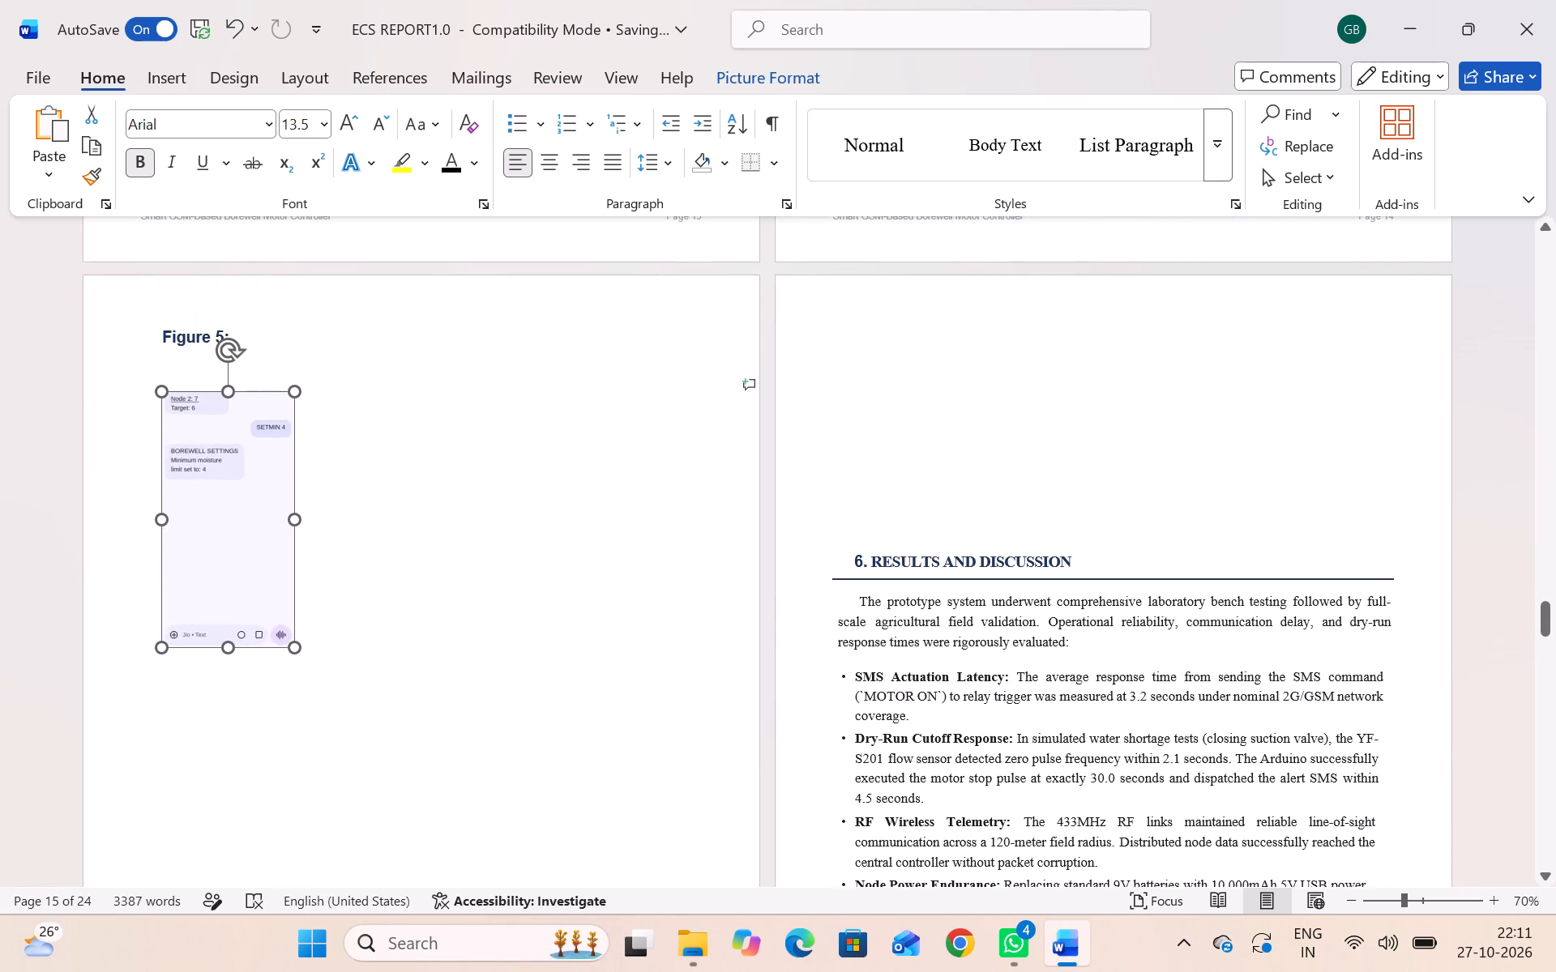
pyautogui.moveTo(300, 702); pyautogui.dragTo(293, 775)
pyautogui.click(515, 587)
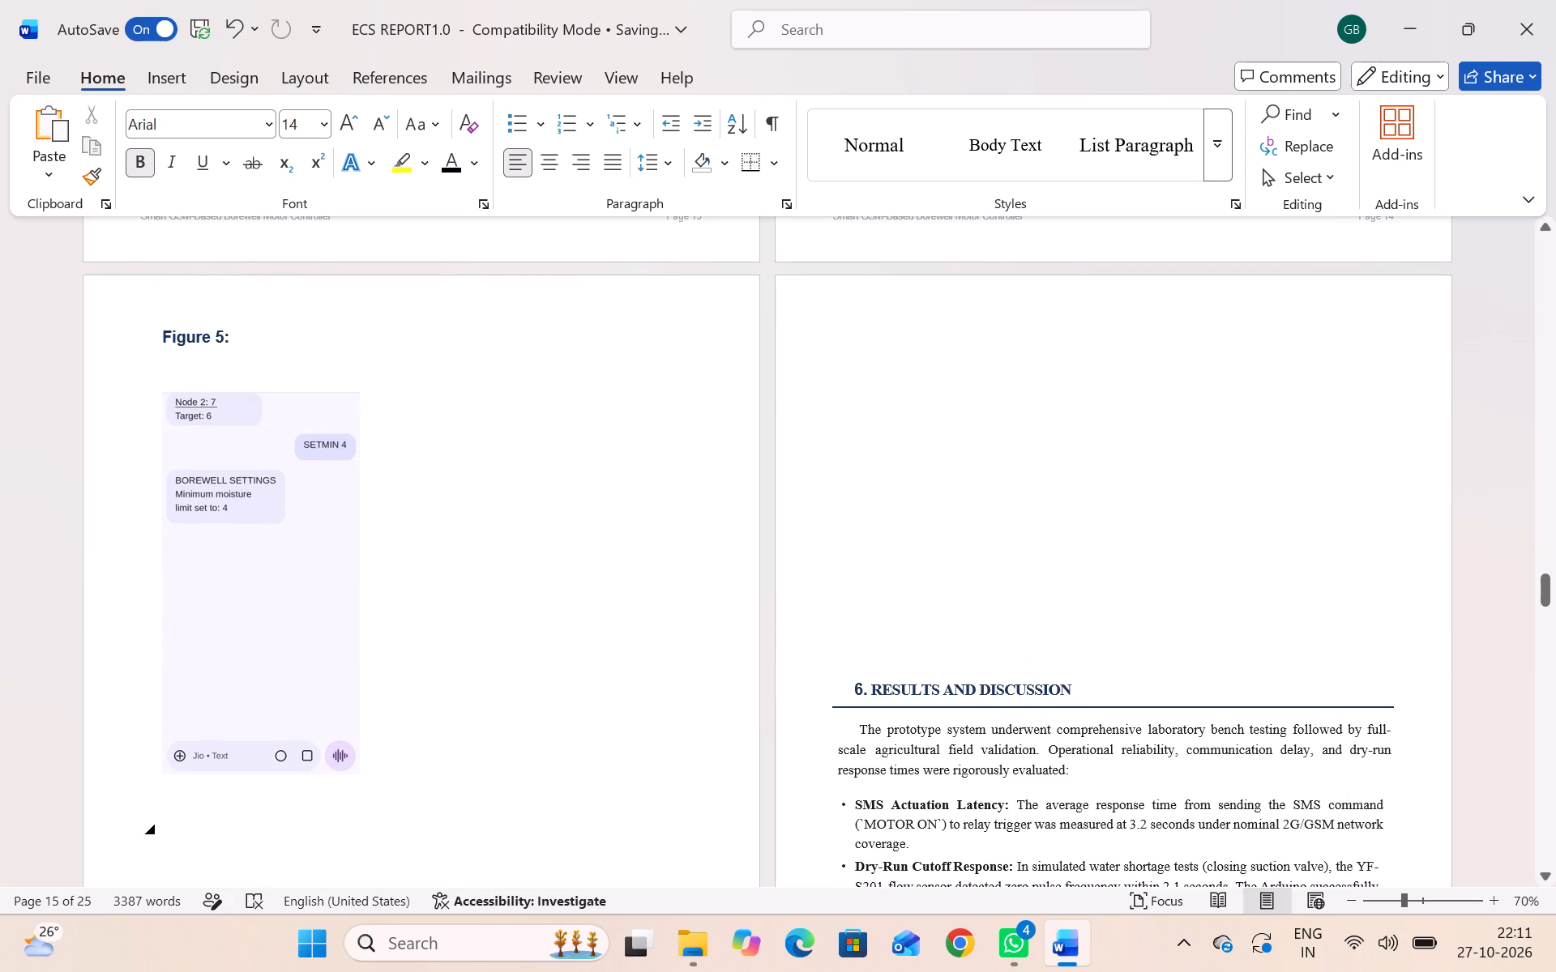
# Remove the blank line below "Figure 5:" on page 15 and add a spaced-out caption "figure 6:" on the same line.
pyautogui.press('Right')
pyautogui.scroll(7, 563, 479)
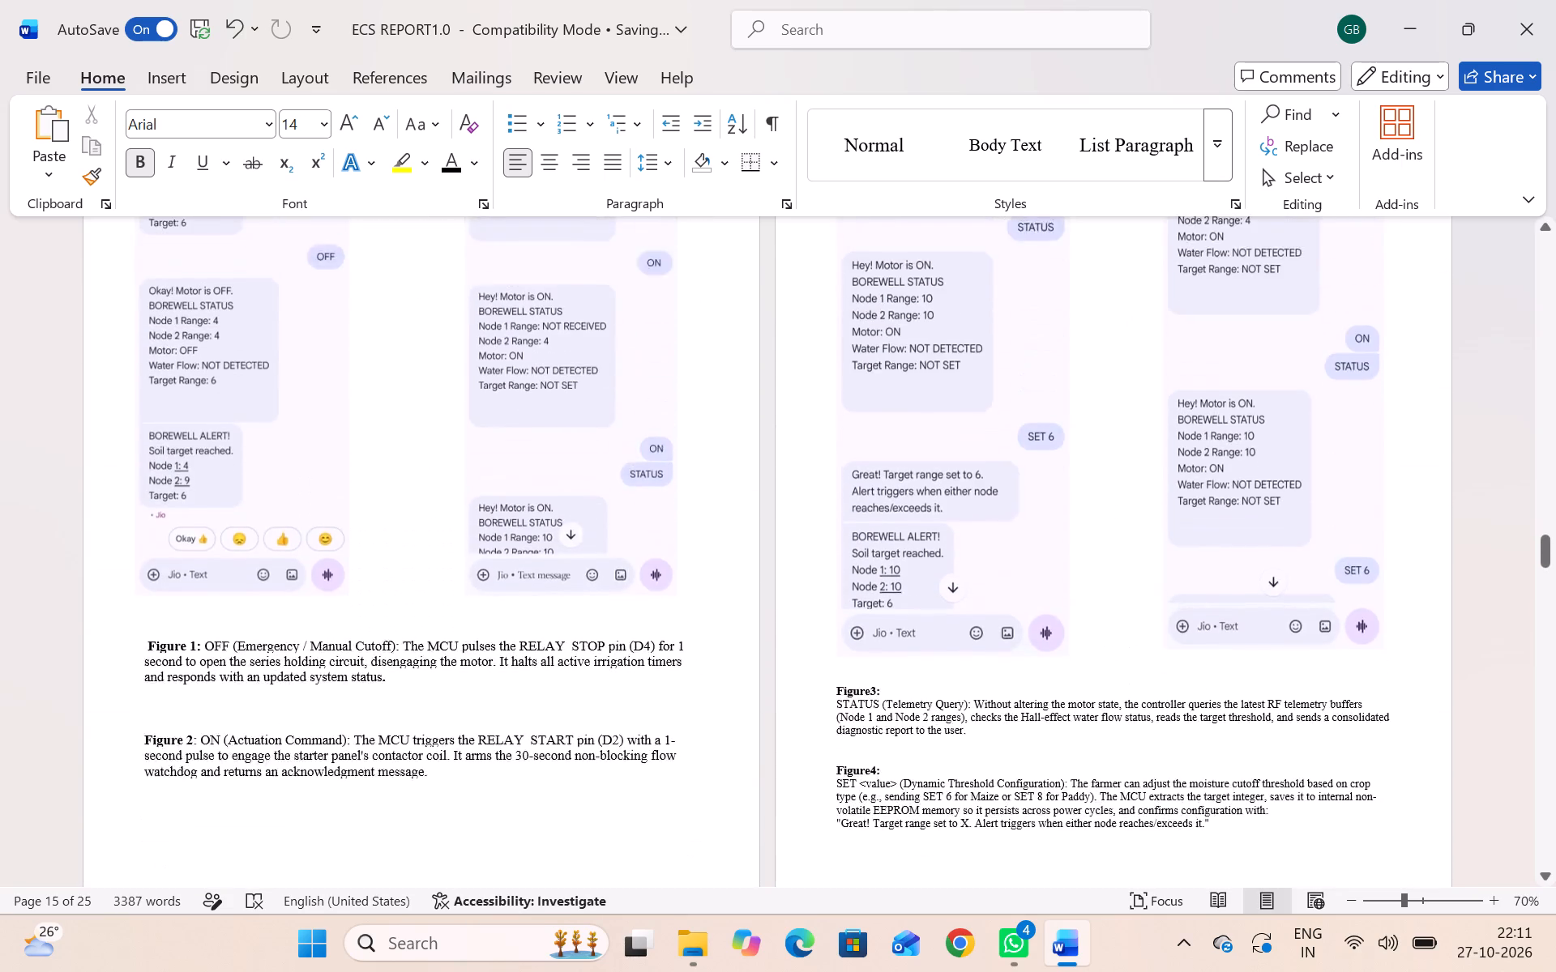
pyautogui.scroll(3, 563, 479)
pyautogui.scroll(-9, 563, 479)
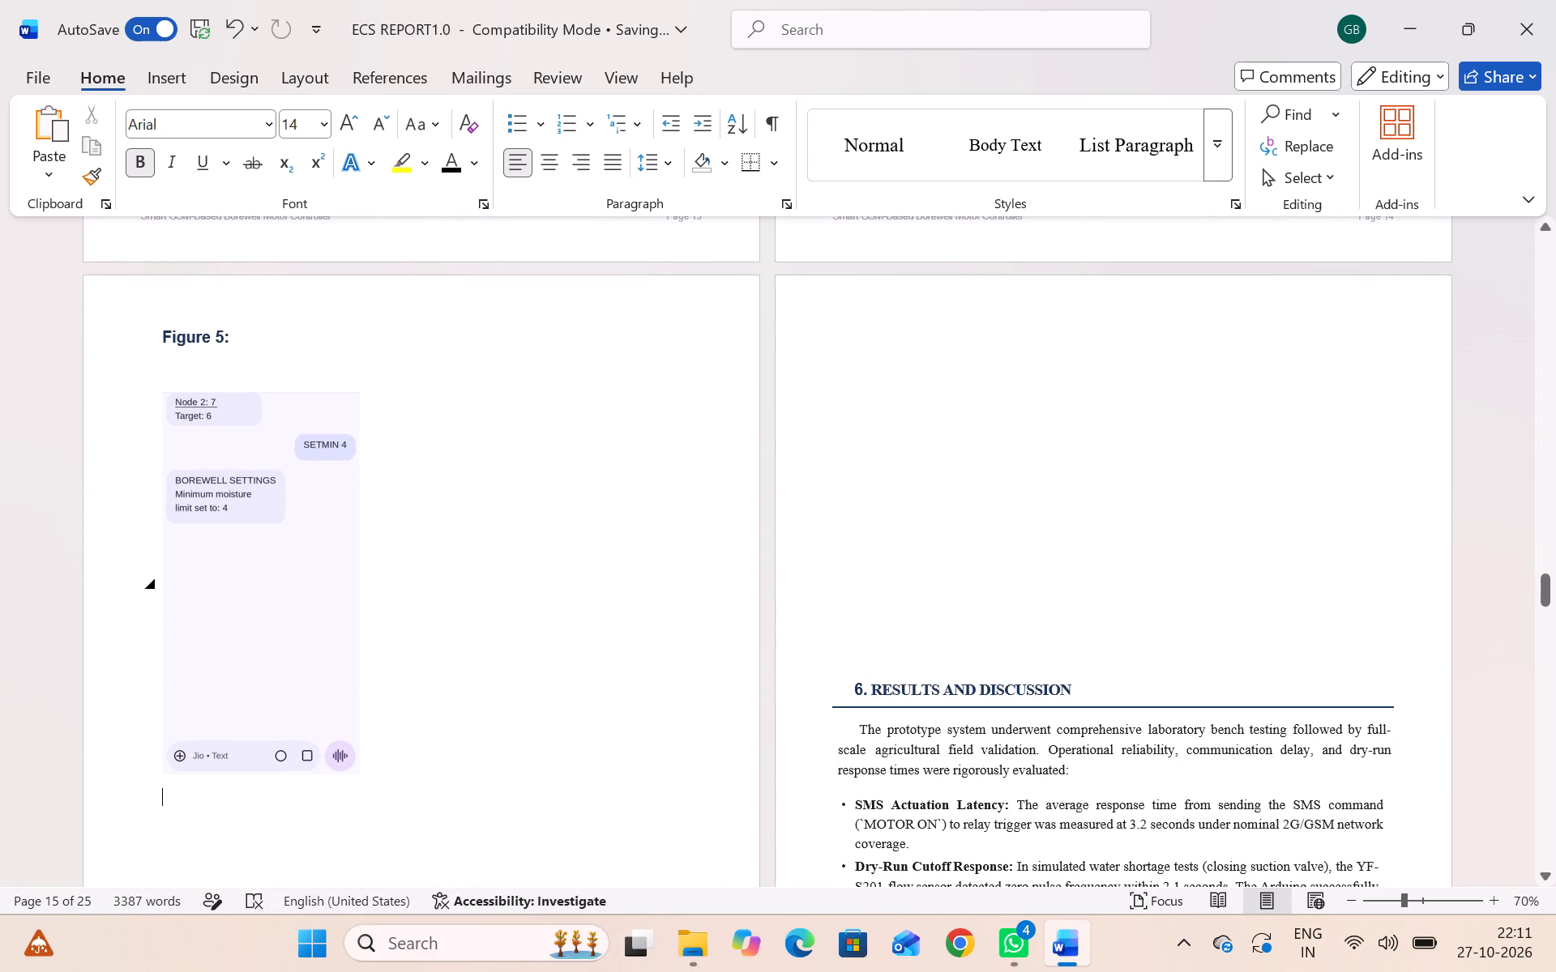
pyautogui.click(428, 326)
pyautogui.press('Right')
pyautogui.press('space')
pyautogui.press('Left')
pyautogui.press('BackSpace')
pyautogui.press('space')
pyautogui.press('space')
pyautogui.press('space')
pyautogui.press('space')
pyautogui.press('space')
pyautogui.press('space')
pyautogui.press('space')
pyautogui.press('space')
pyautogui.press('space')
pyautogui.press('space')
pyautogui.press('space')
pyautogui.press('space')
pyautogui.press('space')
pyautogui.press('space')
pyautogui.press('space')
pyautogui.press('space')
pyautogui.press('space')
pyautogui.press('space')
pyautogui.press('space')
pyautogui.press('space')
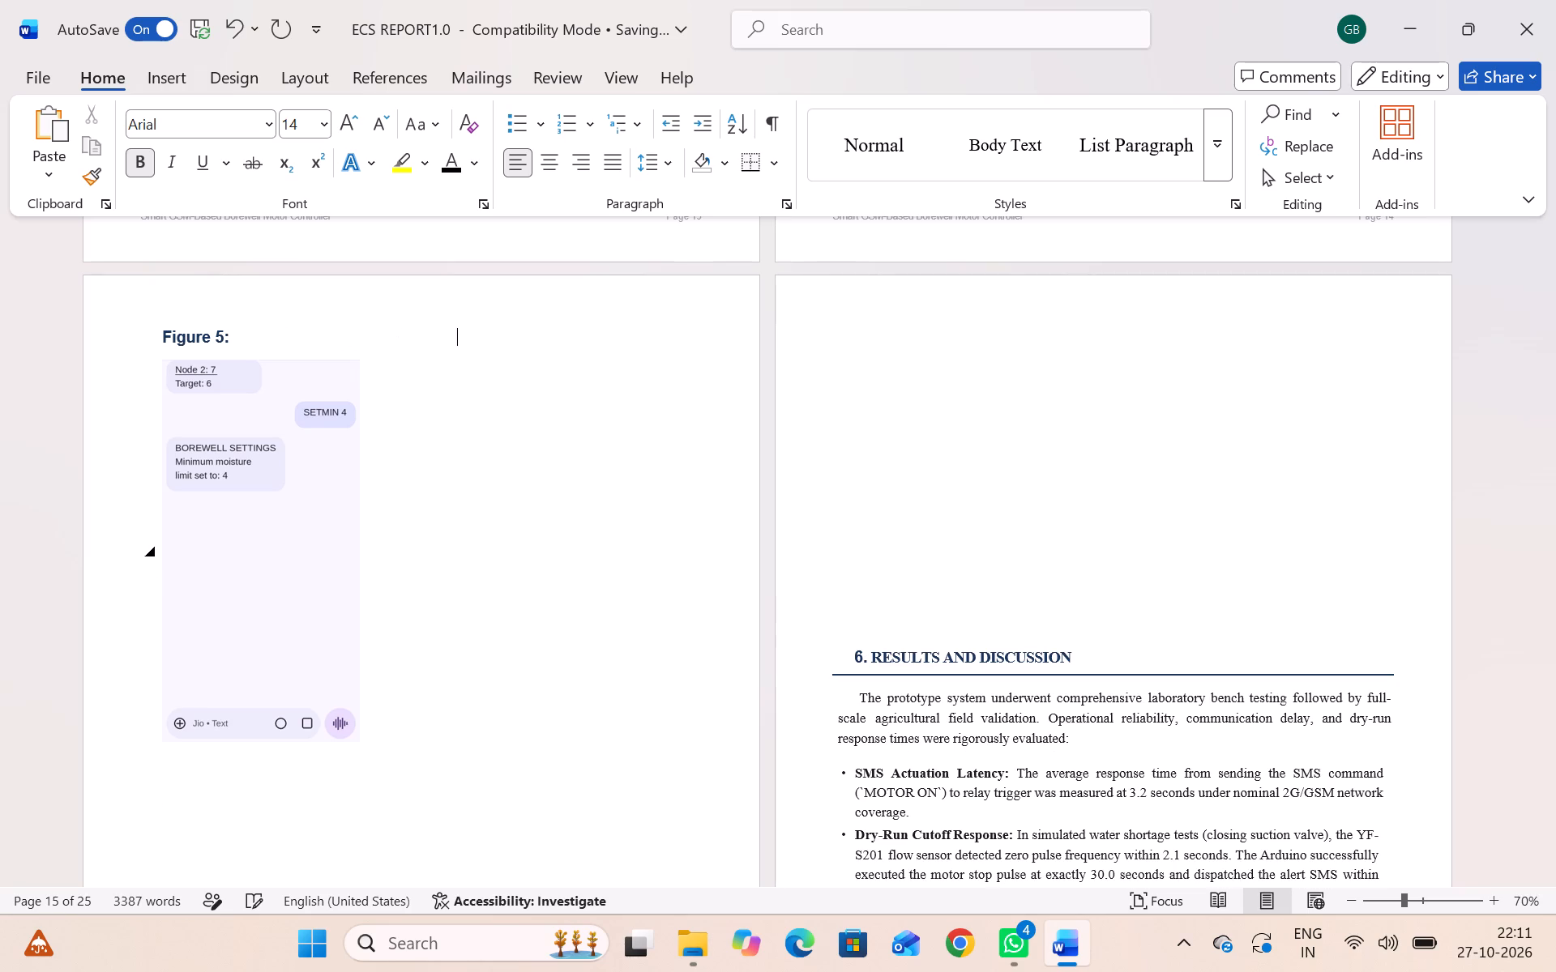
pyautogui.write('figure 6')
pyautogui.hotkey('shift', ':')
# Capitalise the first letter of the "figure 6:" caption so it reads "Figure 6:".
pyautogui.press('Left')
pyautogui.press('Left')
pyautogui.press('Left')
pyautogui.press('Left')
pyautogui.press('Left')
pyautogui.press('Left')
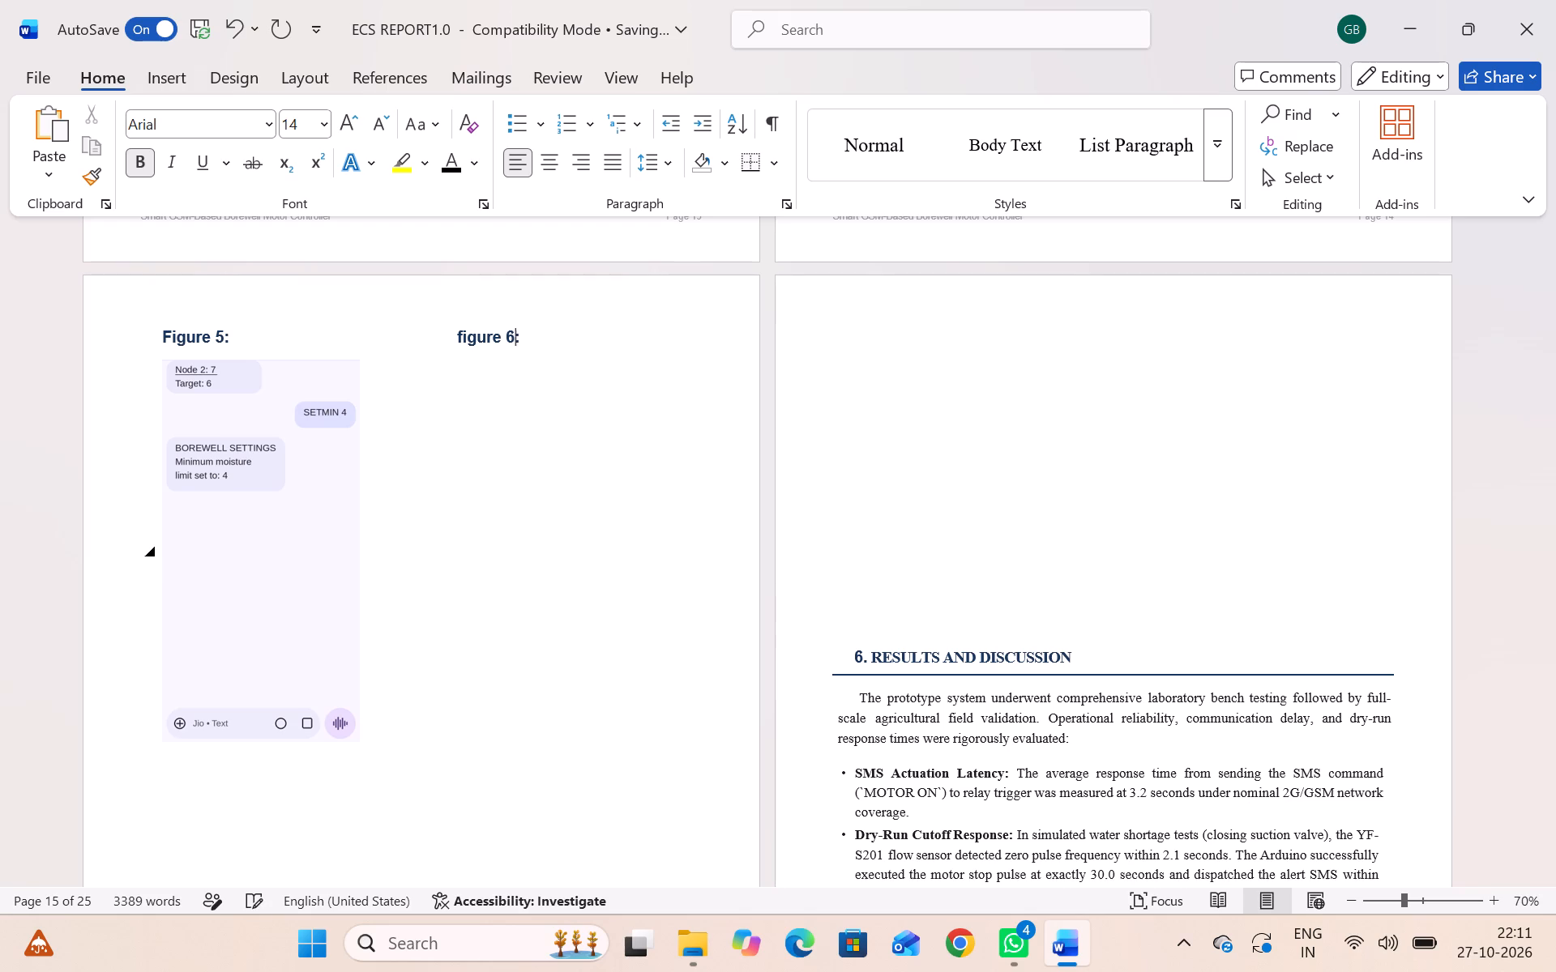
pyautogui.press('Left')
pyautogui.press('Left')
pyautogui.press('Right')
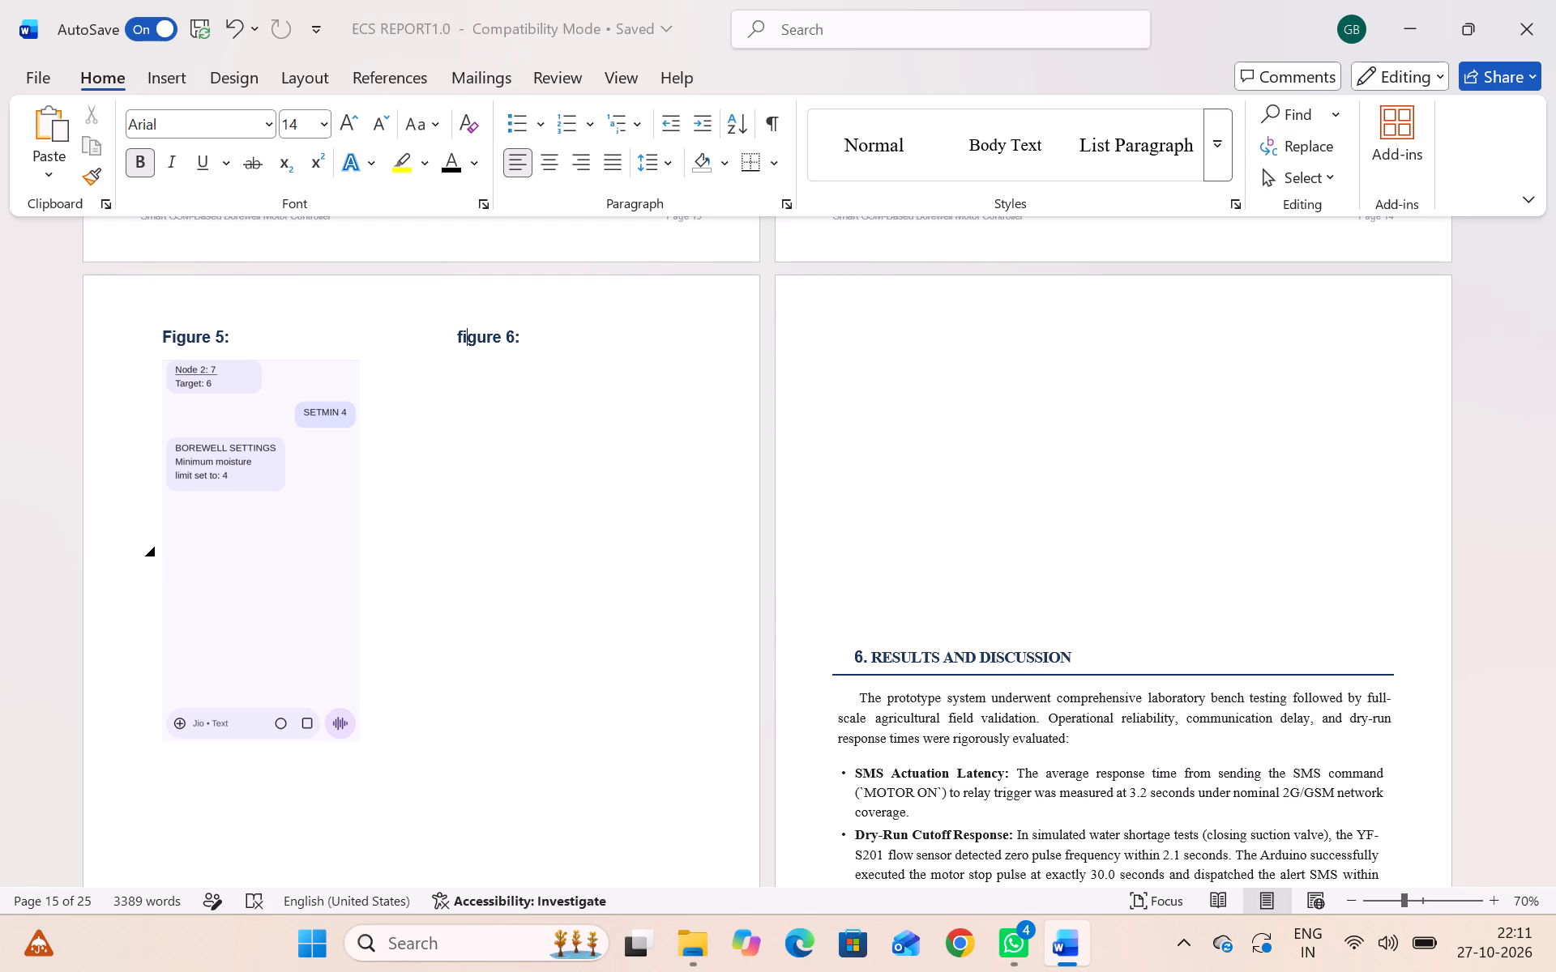
pyautogui.press('Left')
pyautogui.press('BackSpace')
pyautogui.hotkey('shift', 'f')
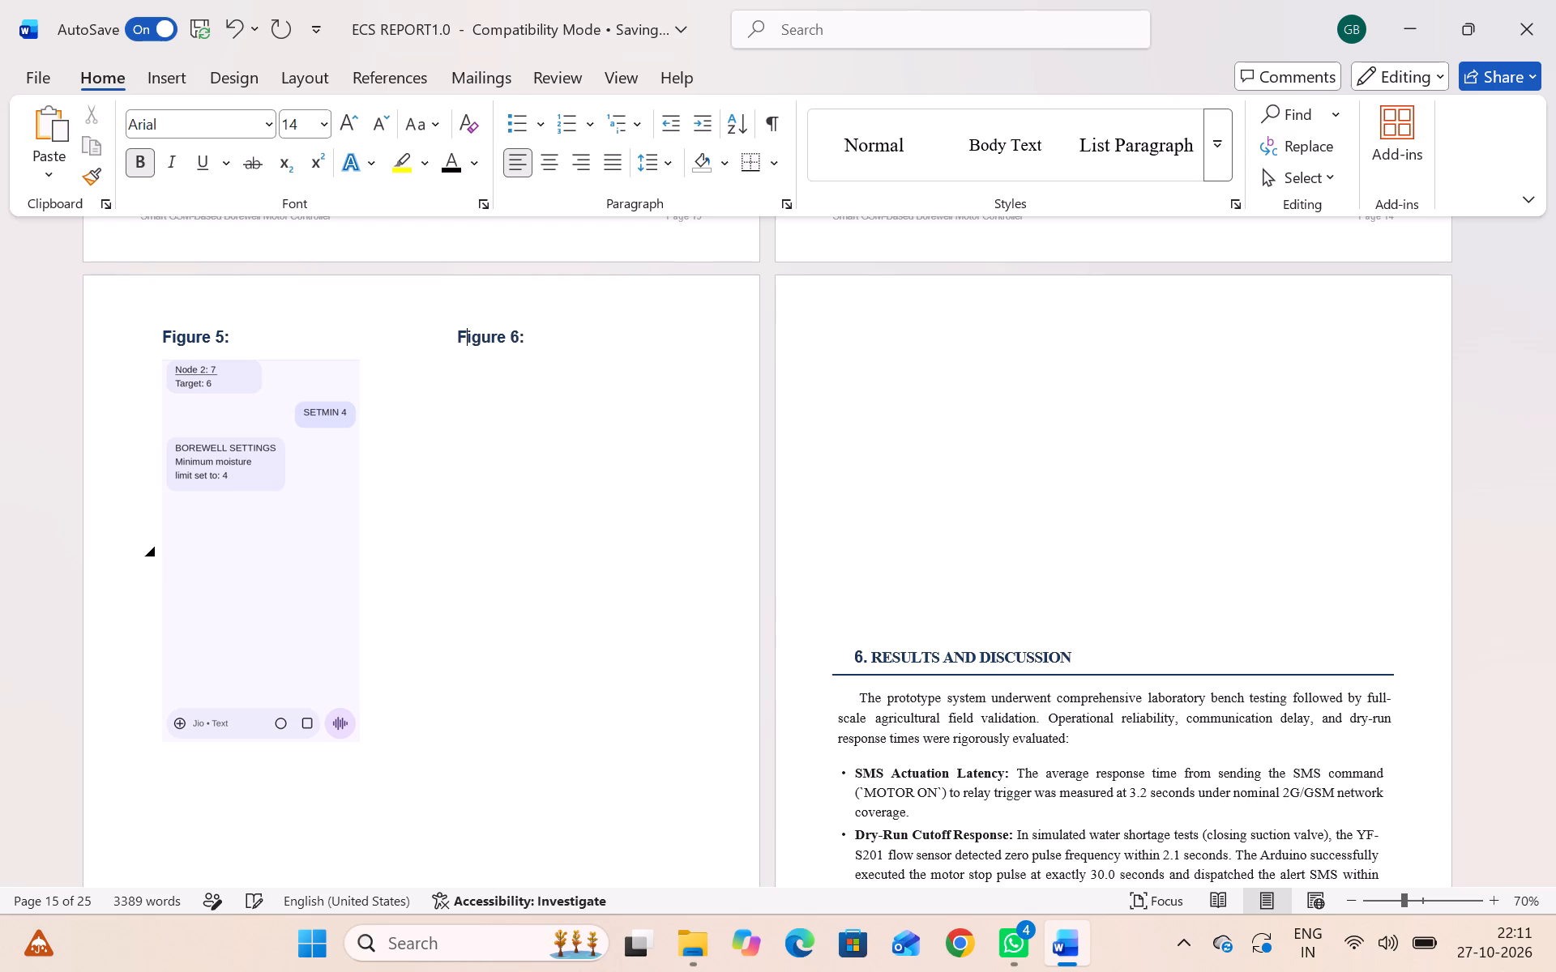
pyautogui.press('Right')
pyautogui.press('Right')
pyautogui.press('Right')
pyautogui.press('Right')
pyautogui.press('Right')
pyautogui.press('Right')
pyautogui.press('Right')
pyautogui.press('Right')
pyautogui.press('Right')
pyautogui.press('Right')
pyautogui.press('Right')
pyautogui.press('Left')
# Enlarge the "SETMIN 4" screenshot under "Figure 5:" proportionally by about 20%.
pyautogui.click(353, 735)
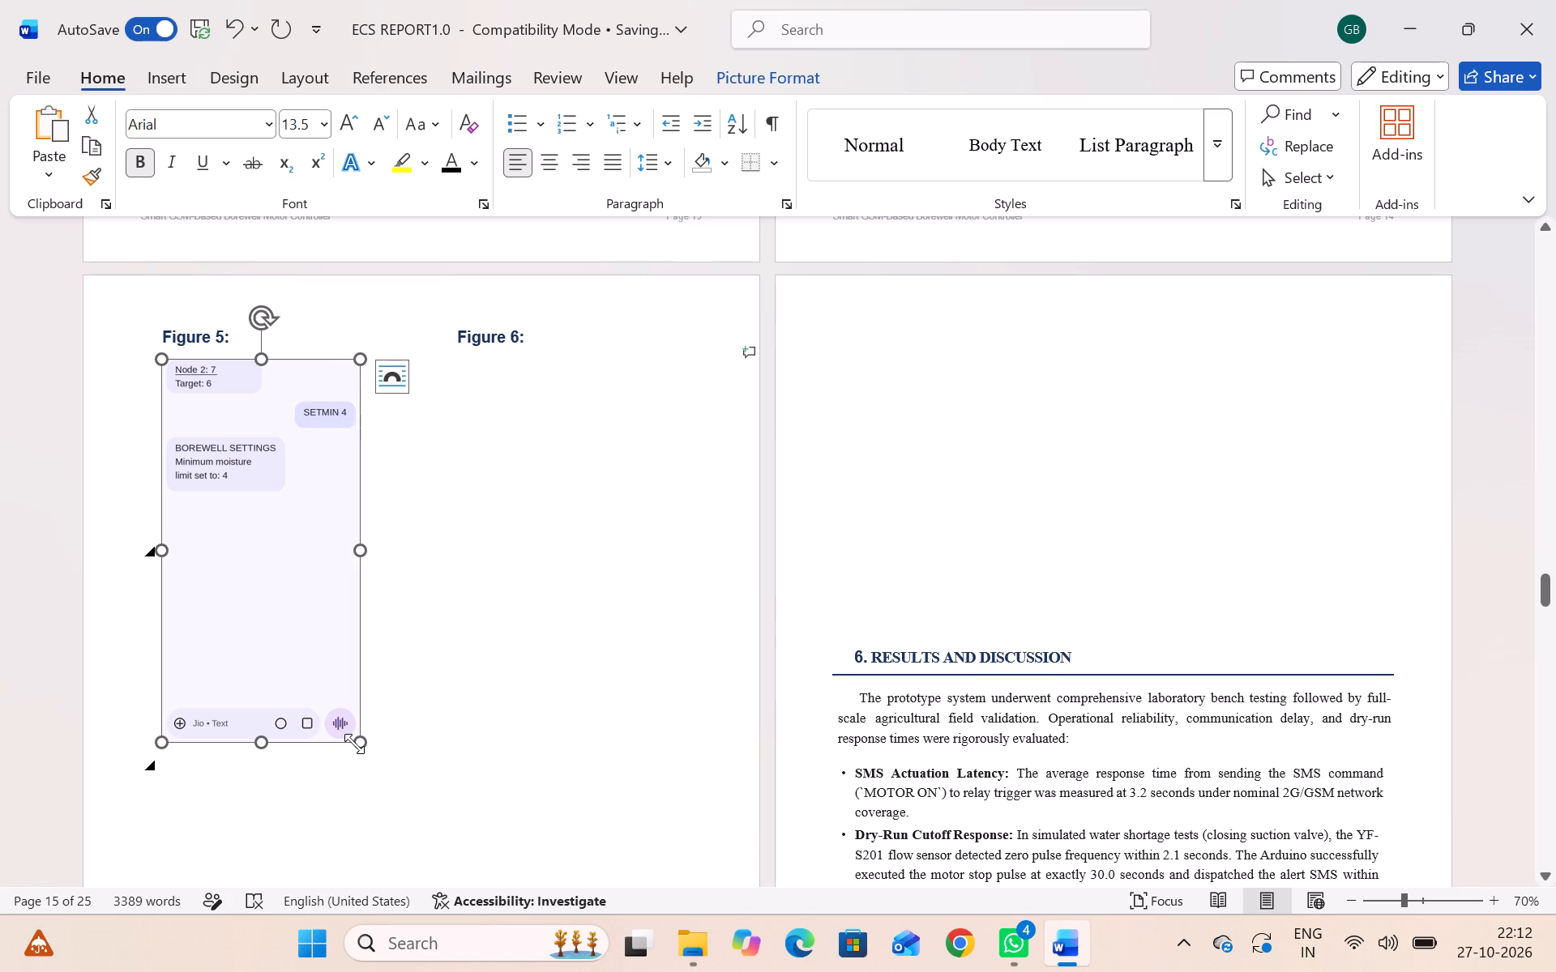
pyautogui.moveTo(354, 744); pyautogui.dragTo(332, 812)
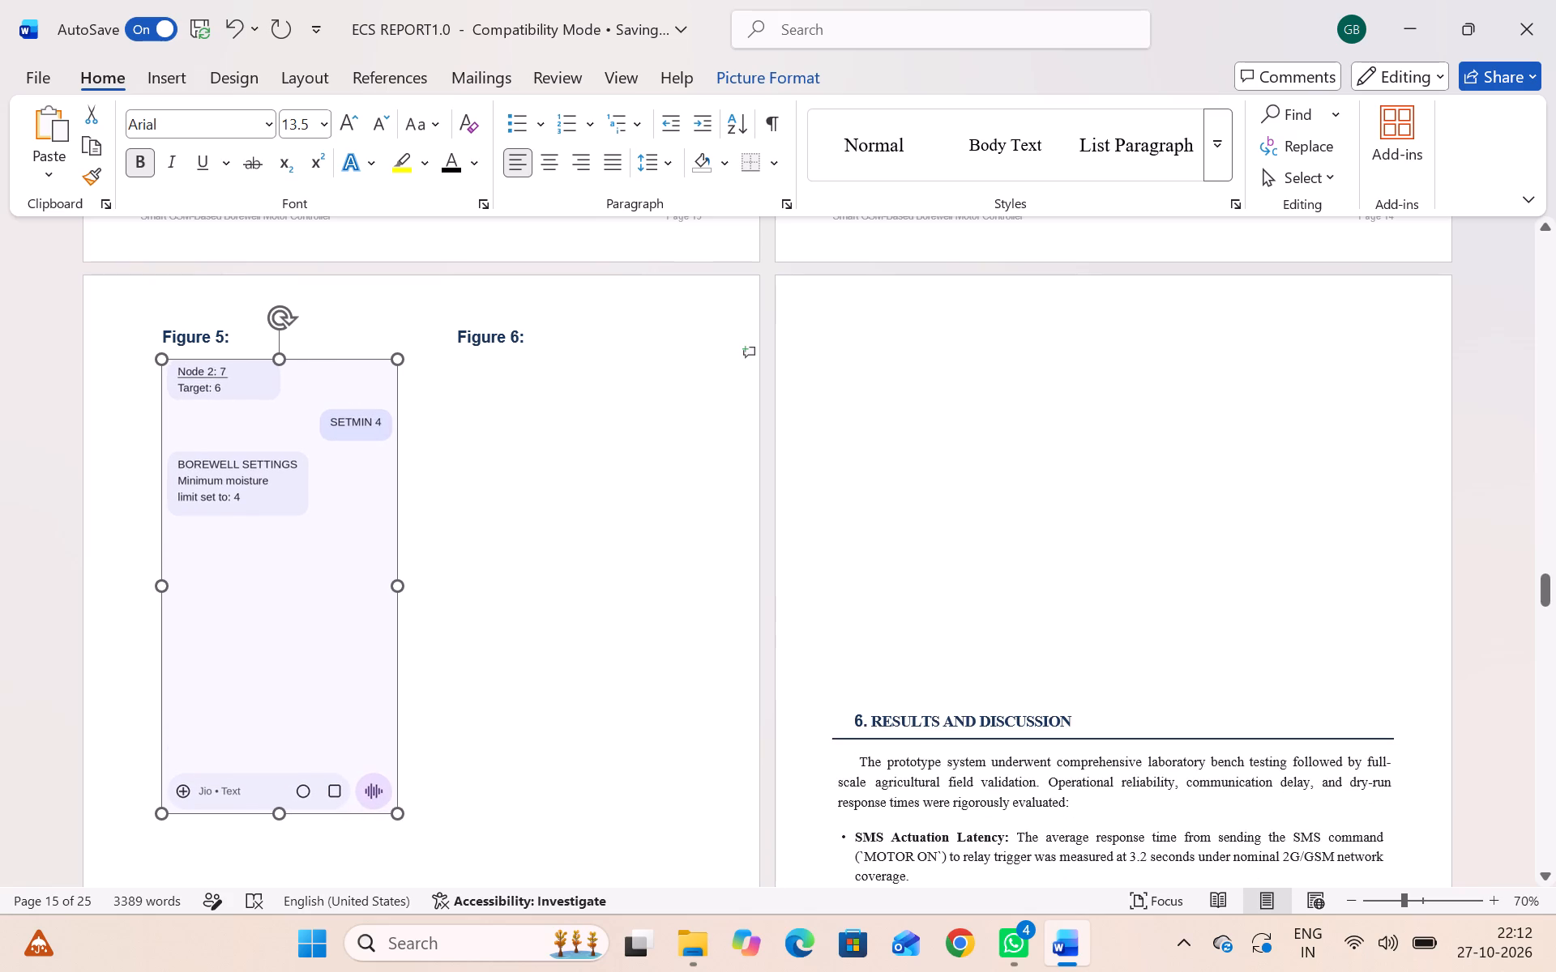
pyautogui.moveTo(332, 812); pyautogui.dragTo(334, 812)
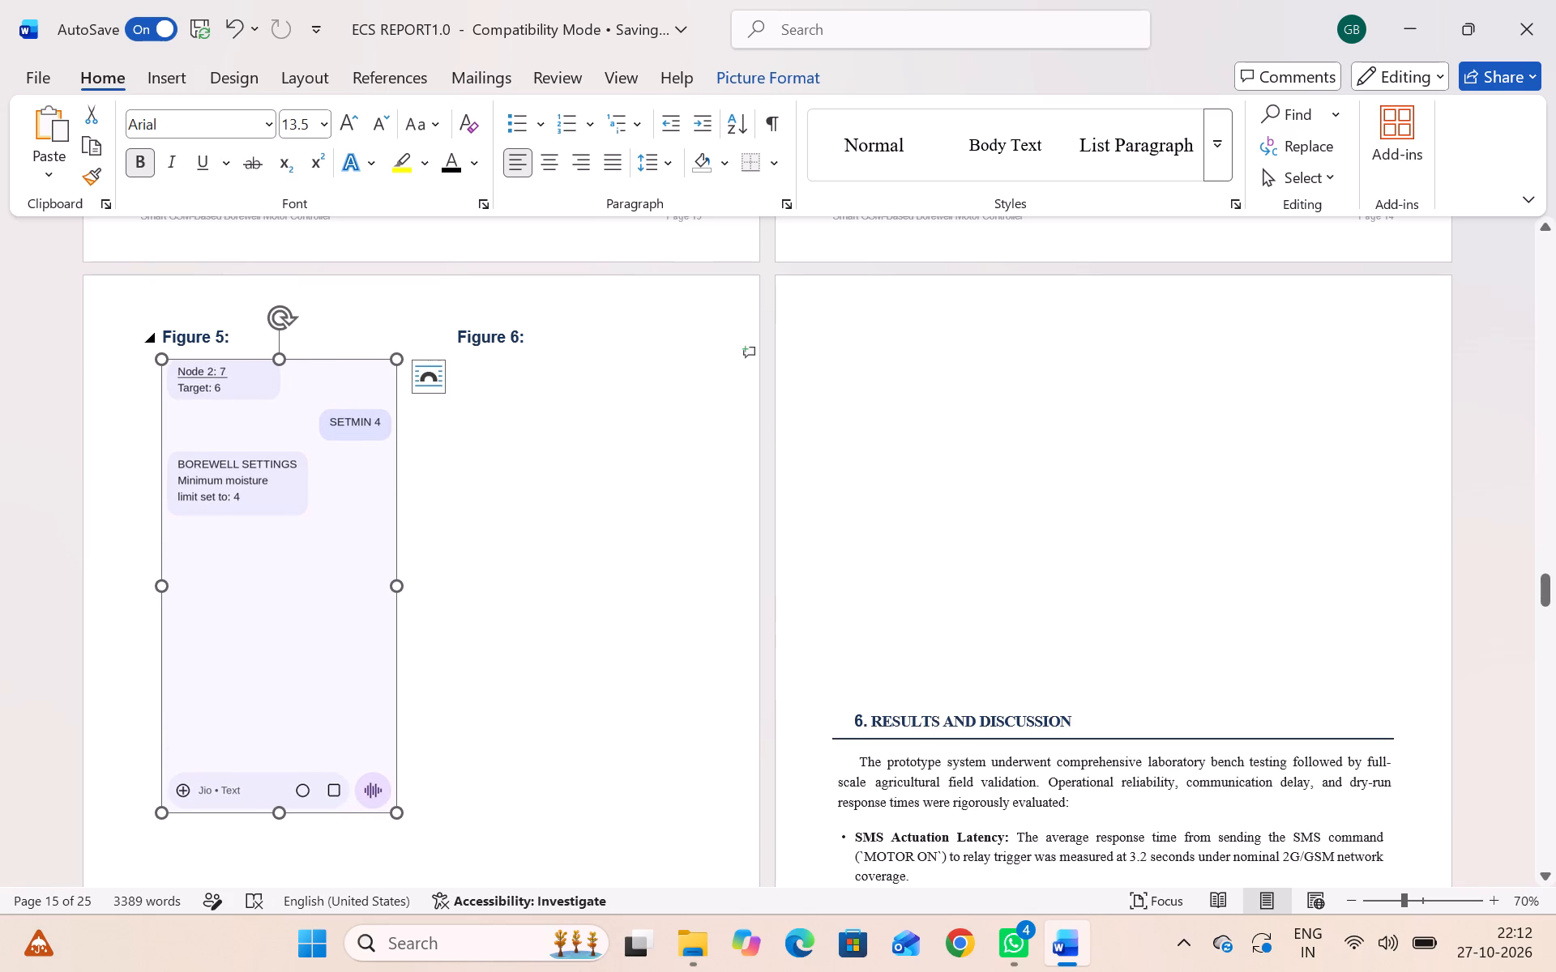
# Set the "SETMIN 4" screenshot's text wrapping to Tight.
pyautogui.click(431, 389)
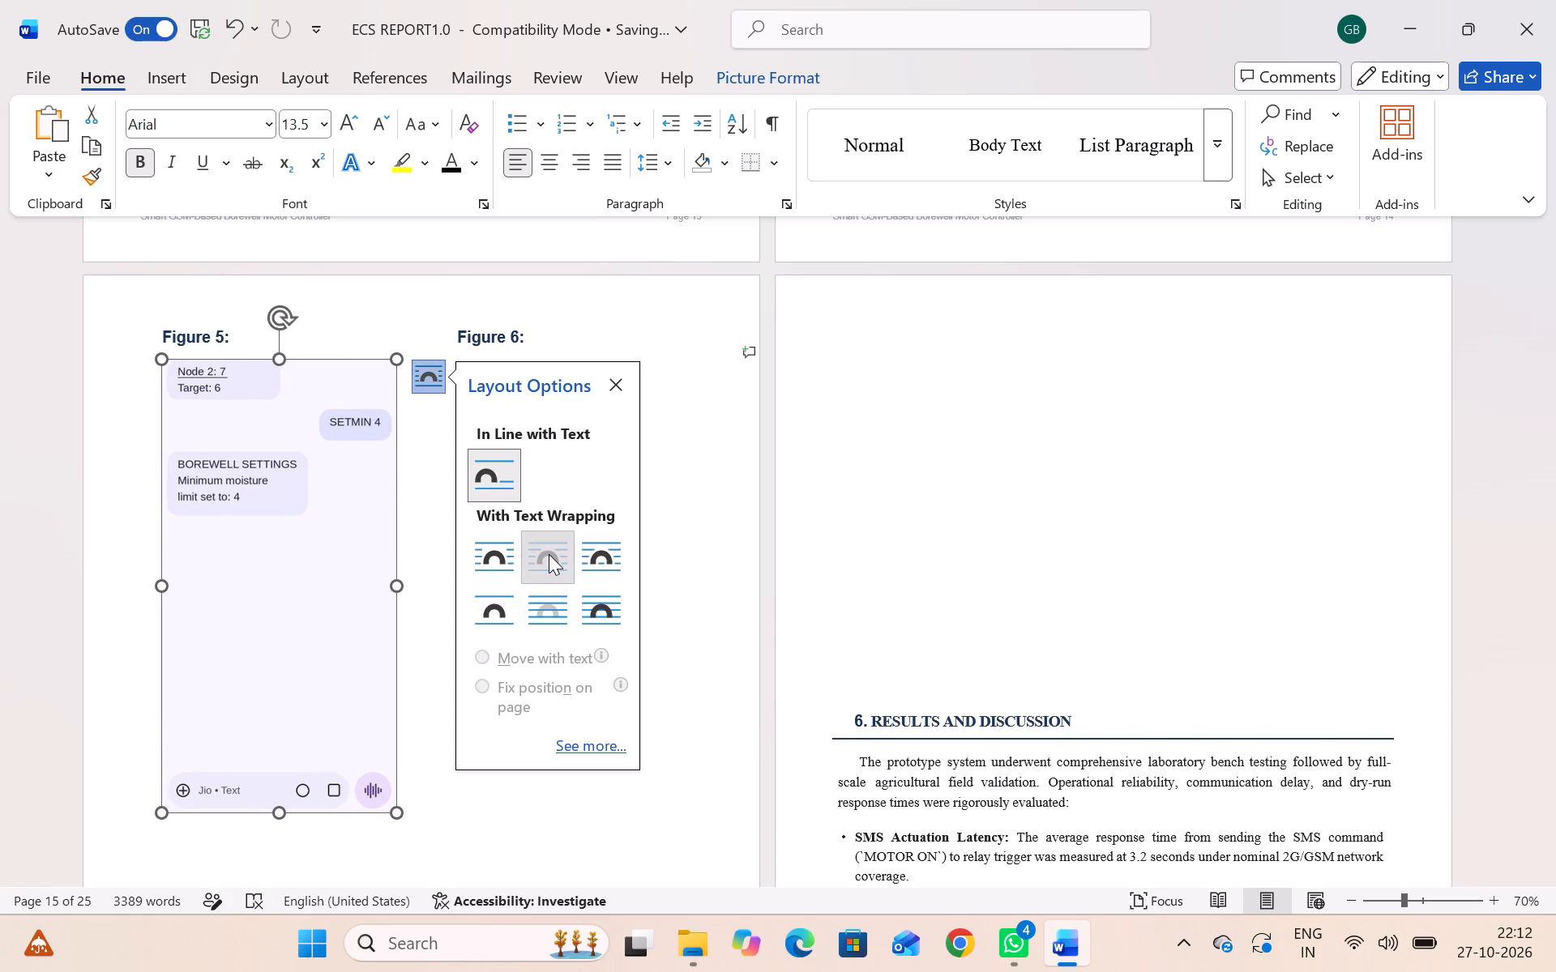
pyautogui.click(549, 554)
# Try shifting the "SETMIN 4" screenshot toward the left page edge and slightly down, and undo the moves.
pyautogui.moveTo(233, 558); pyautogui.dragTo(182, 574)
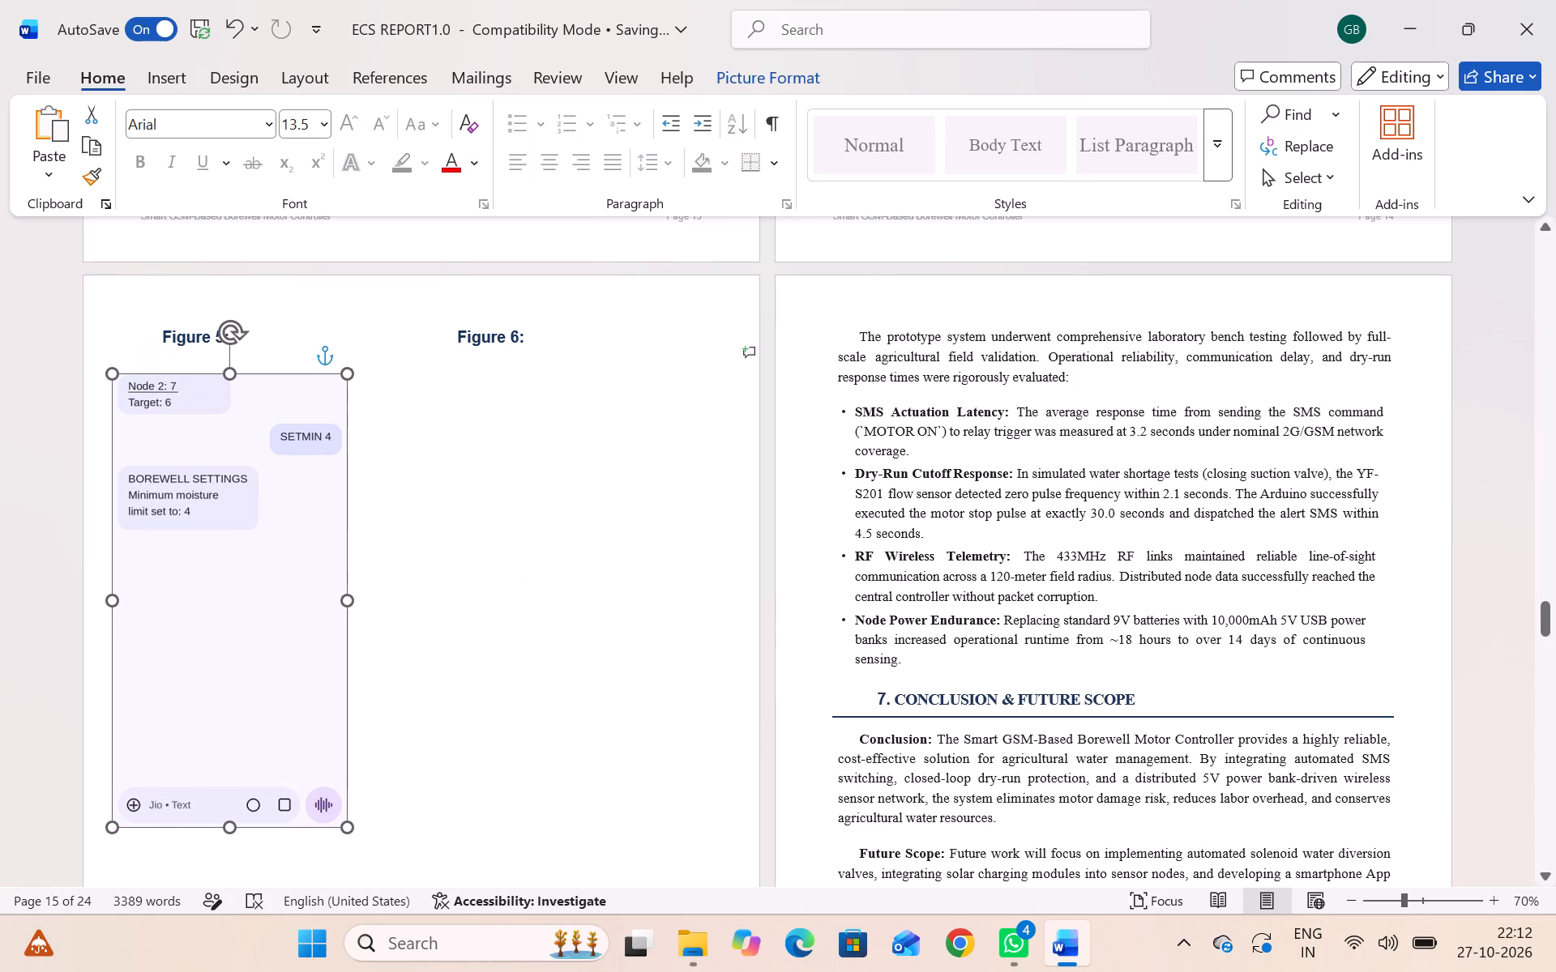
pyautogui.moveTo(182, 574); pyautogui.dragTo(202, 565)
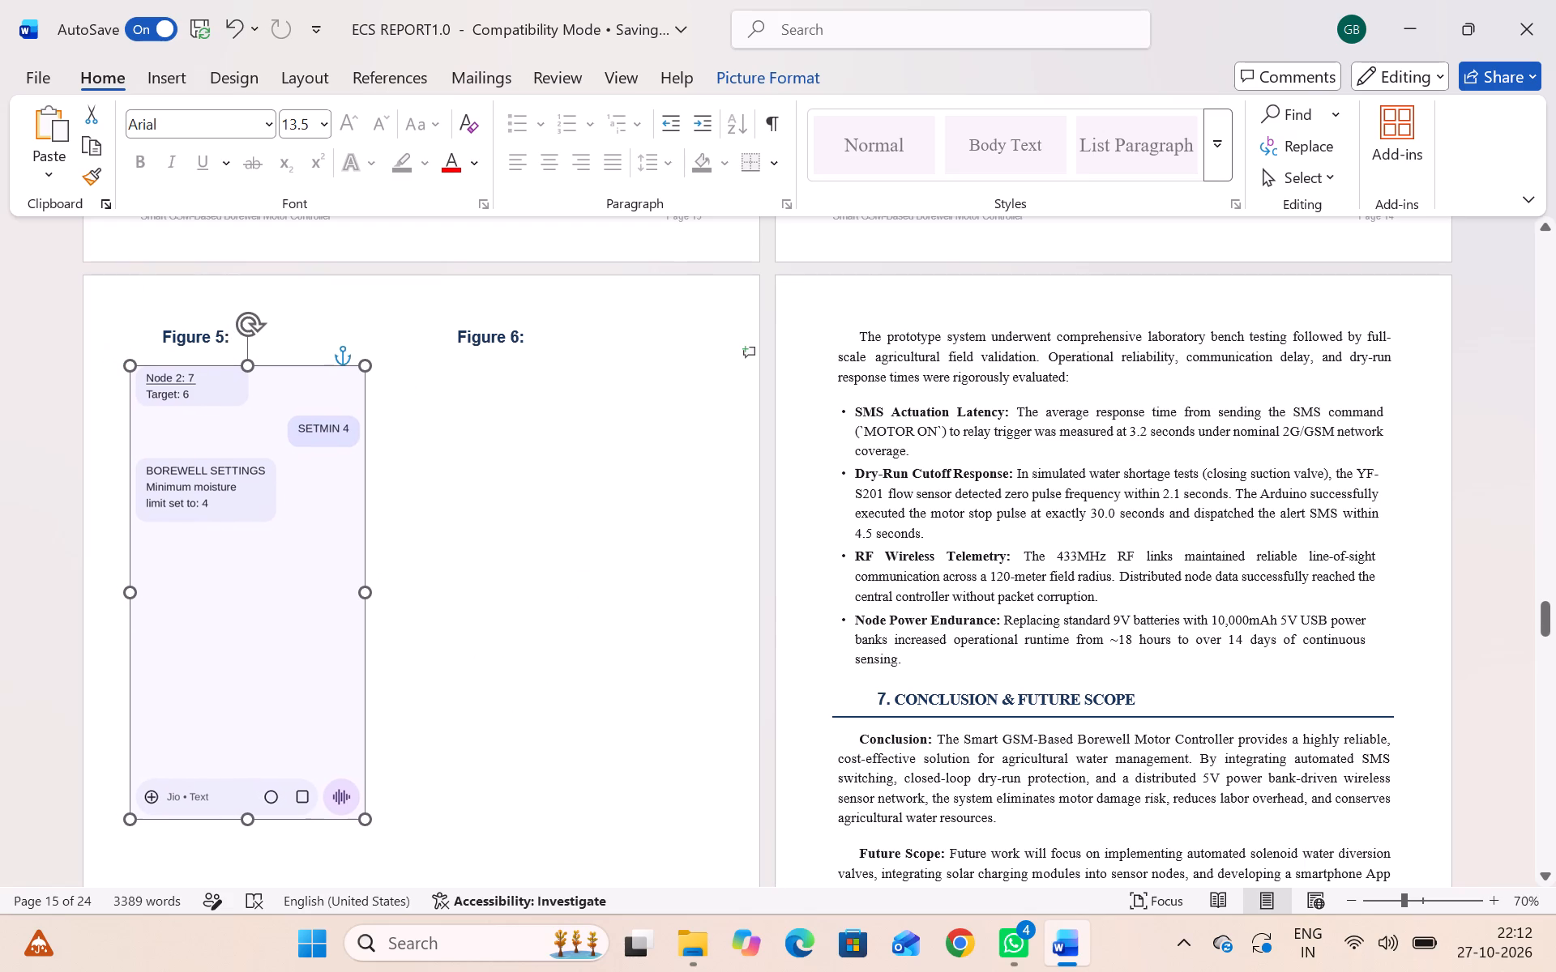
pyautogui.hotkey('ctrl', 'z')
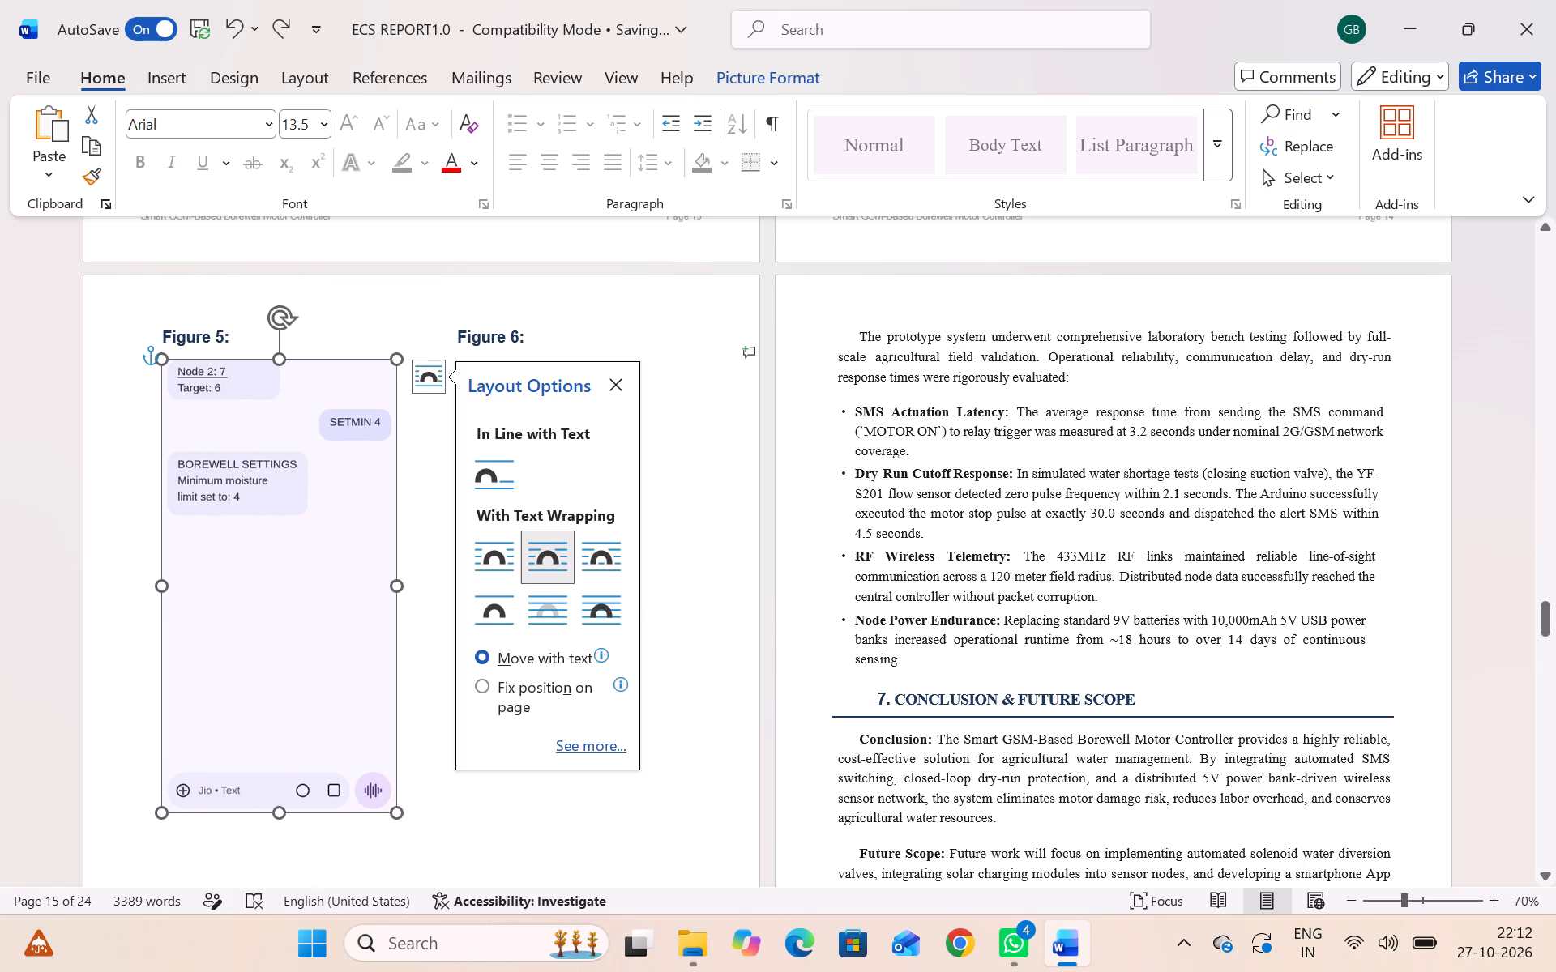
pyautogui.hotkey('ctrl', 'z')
# Review the figure layout and captions on pages 13 to 16 around the "SETMIN 4" screenshot.
pyautogui.scroll(1, 732, 603)
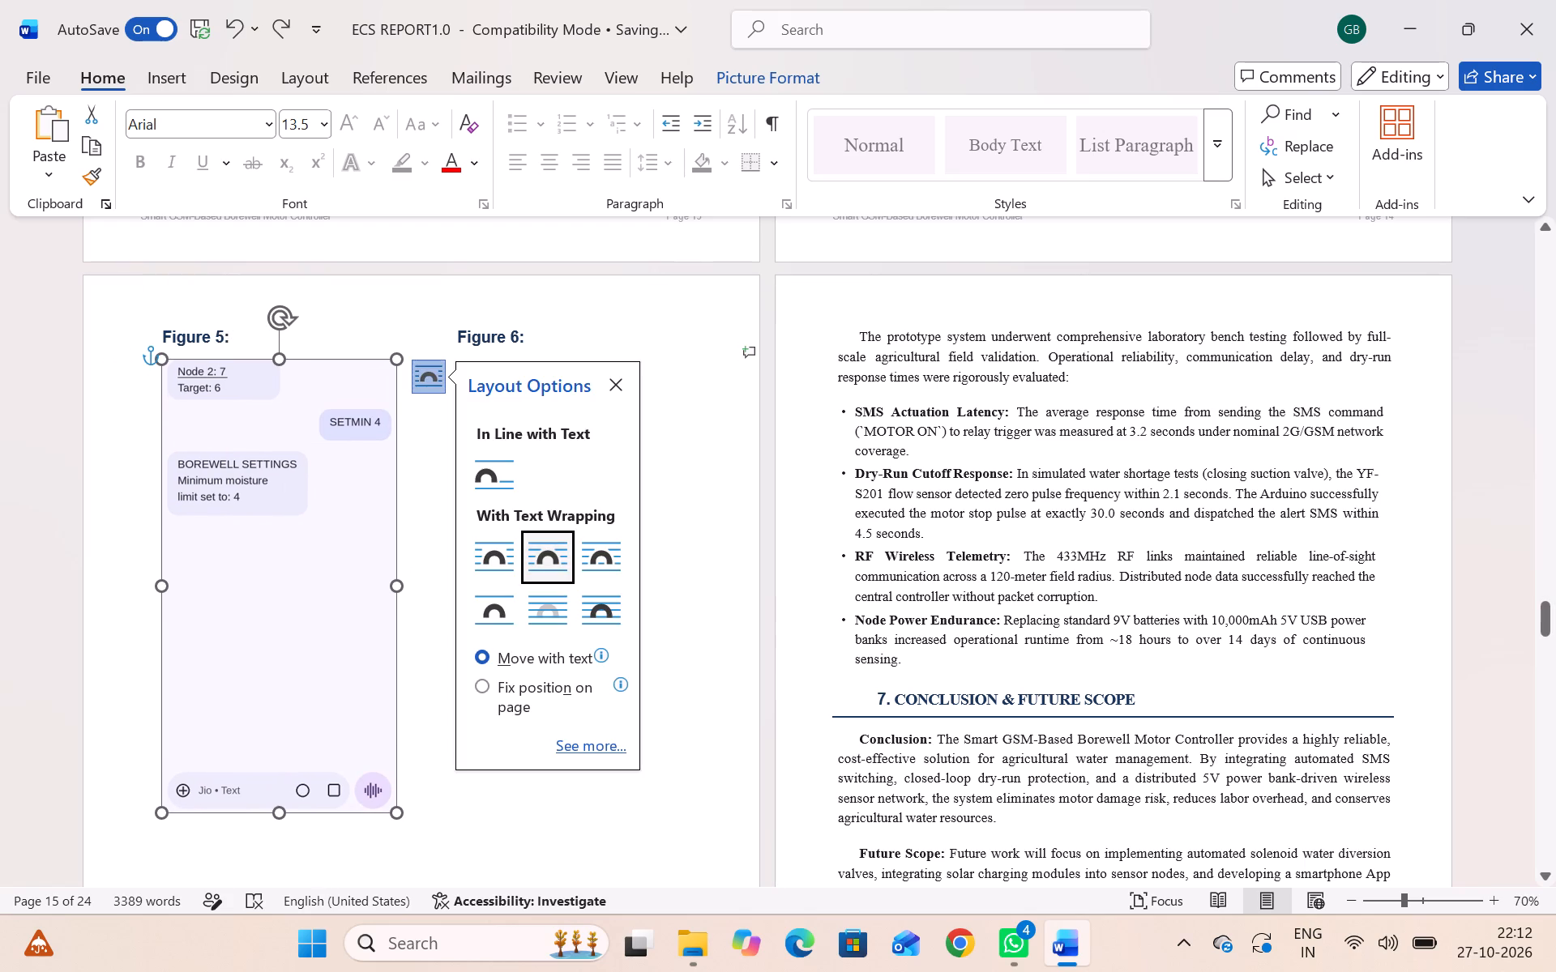
pyautogui.scroll(1, 732, 603)
pyautogui.click(732, 603)
pyautogui.scroll(2, 732, 603)
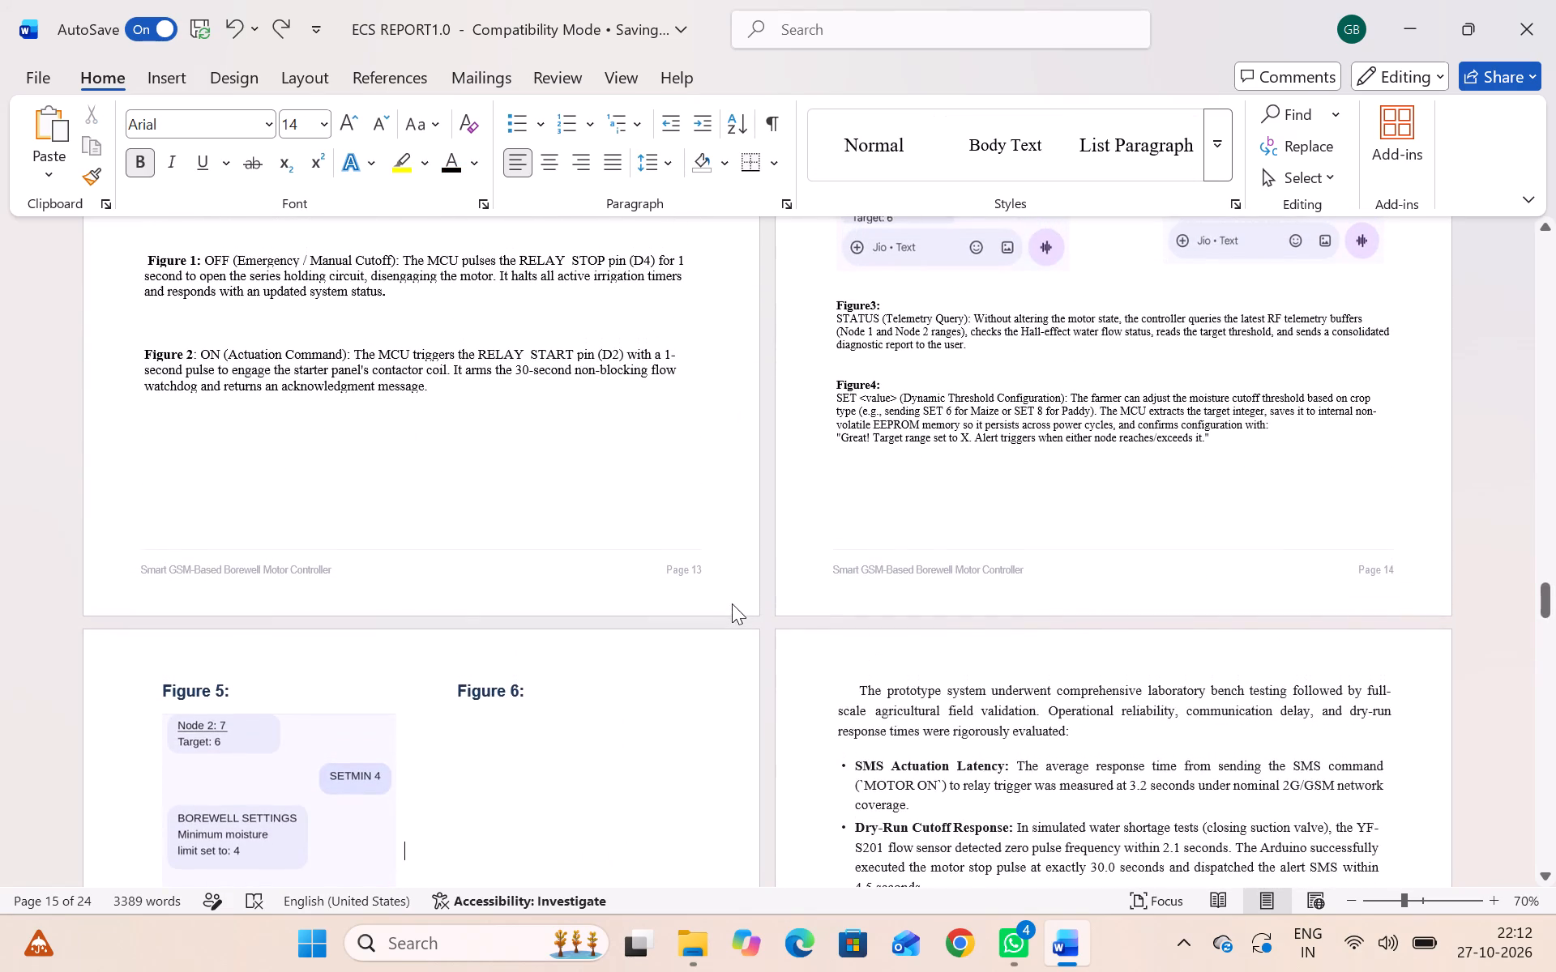
pyautogui.scroll(-12, 733, 593)
pyautogui.scroll(1, 733, 593)
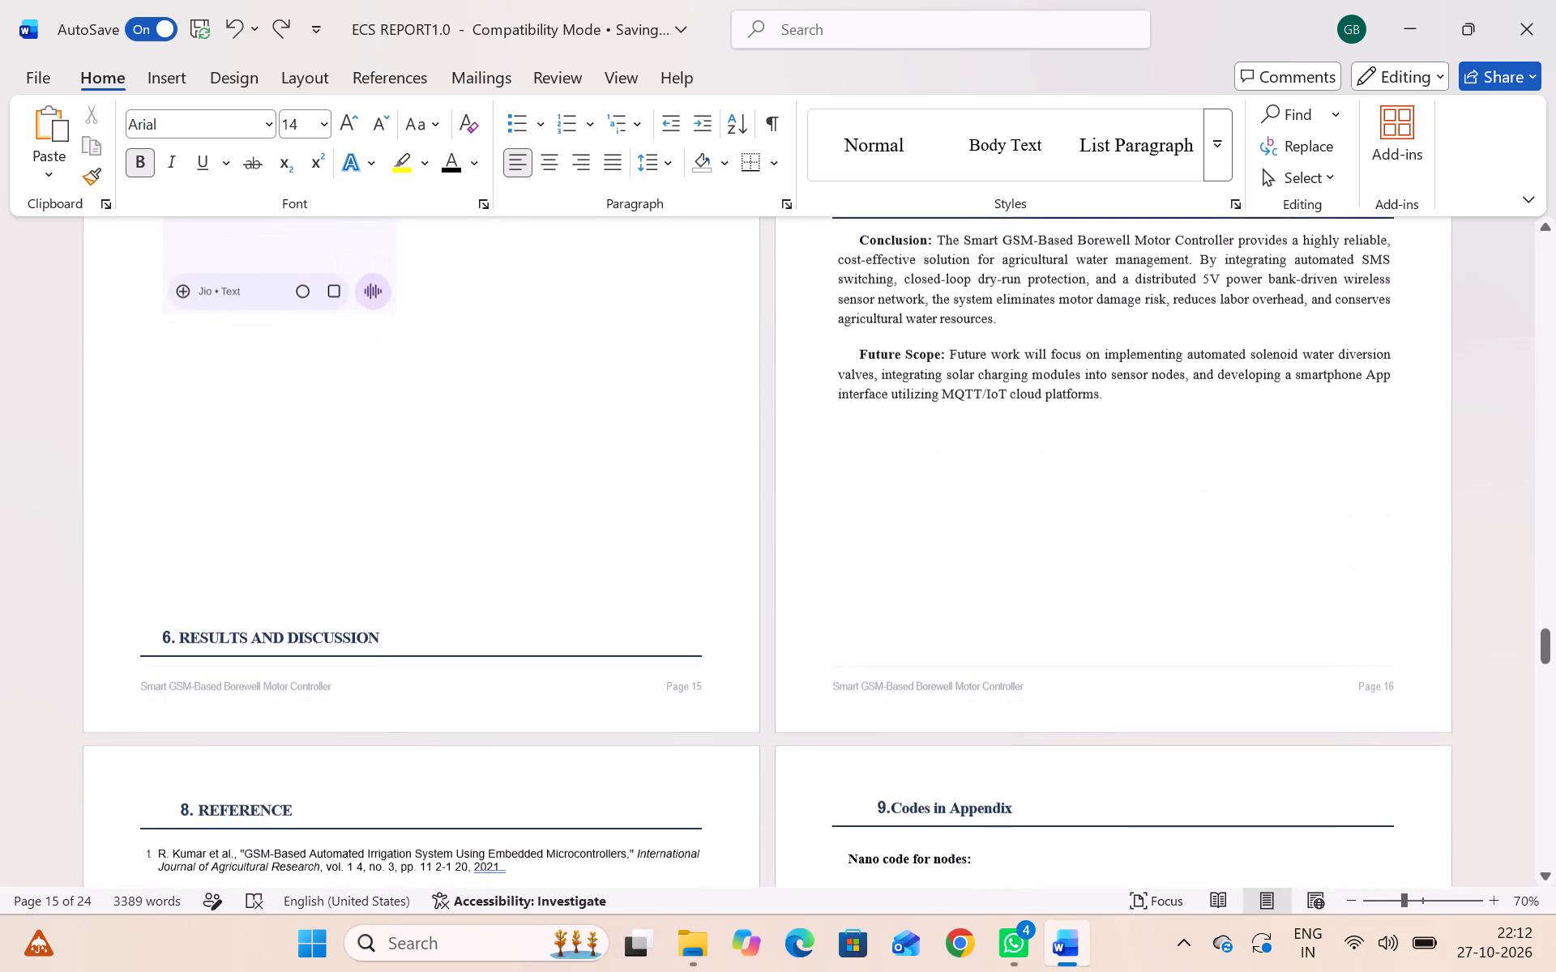
pyautogui.scroll(1, 733, 593)
pyautogui.scroll(-2, 733, 593)
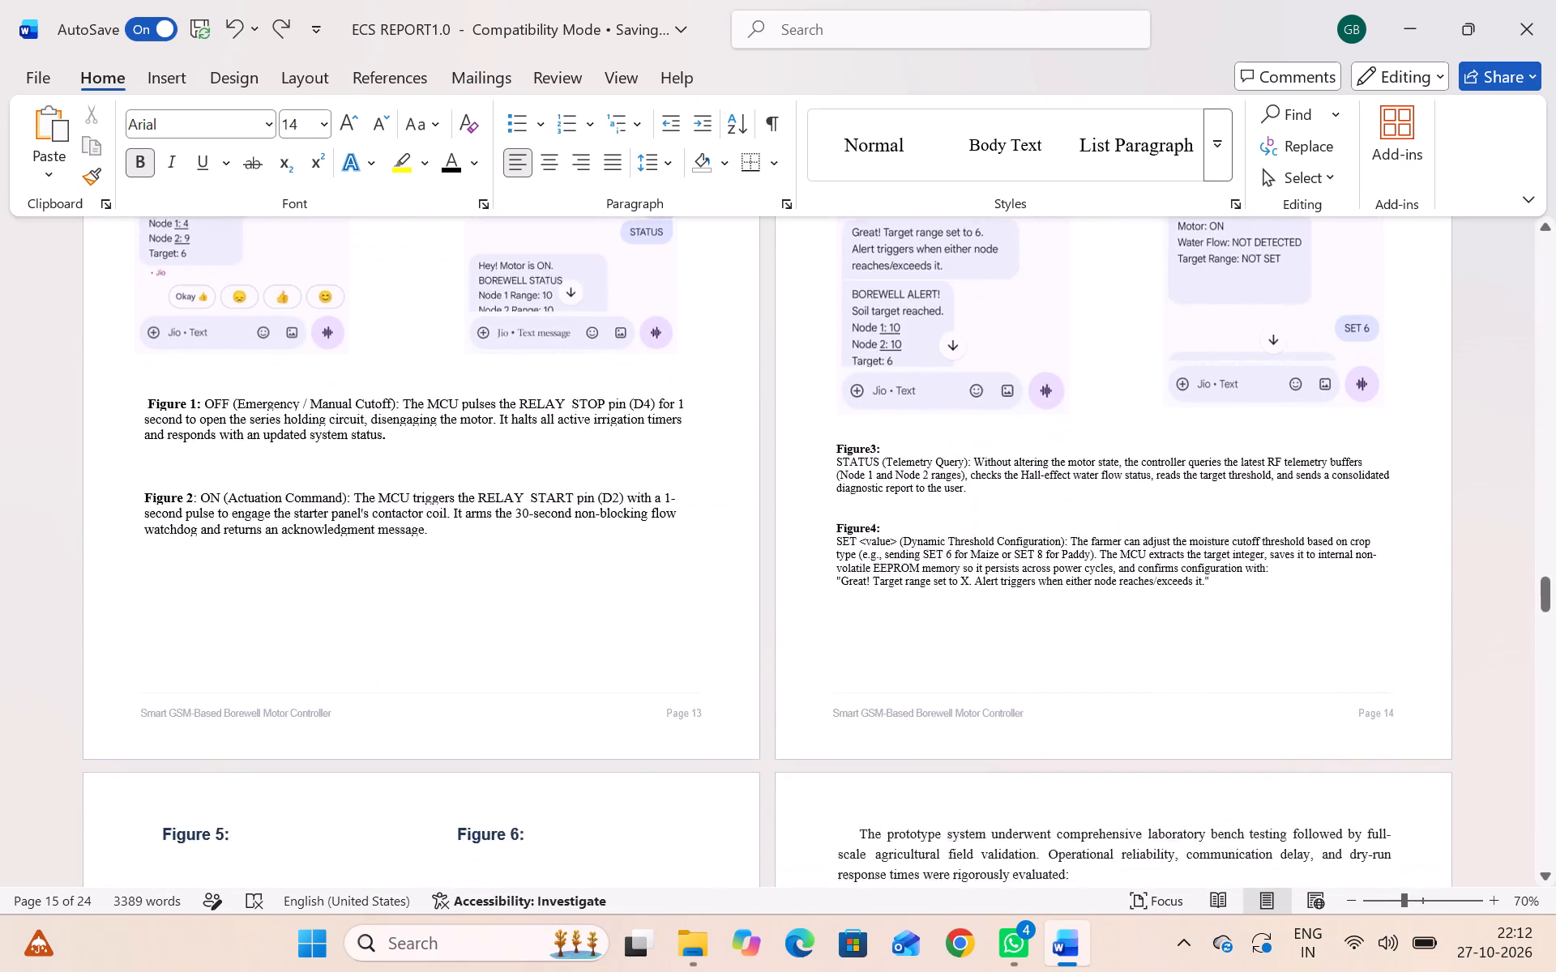
pyautogui.scroll(-3, 733, 593)
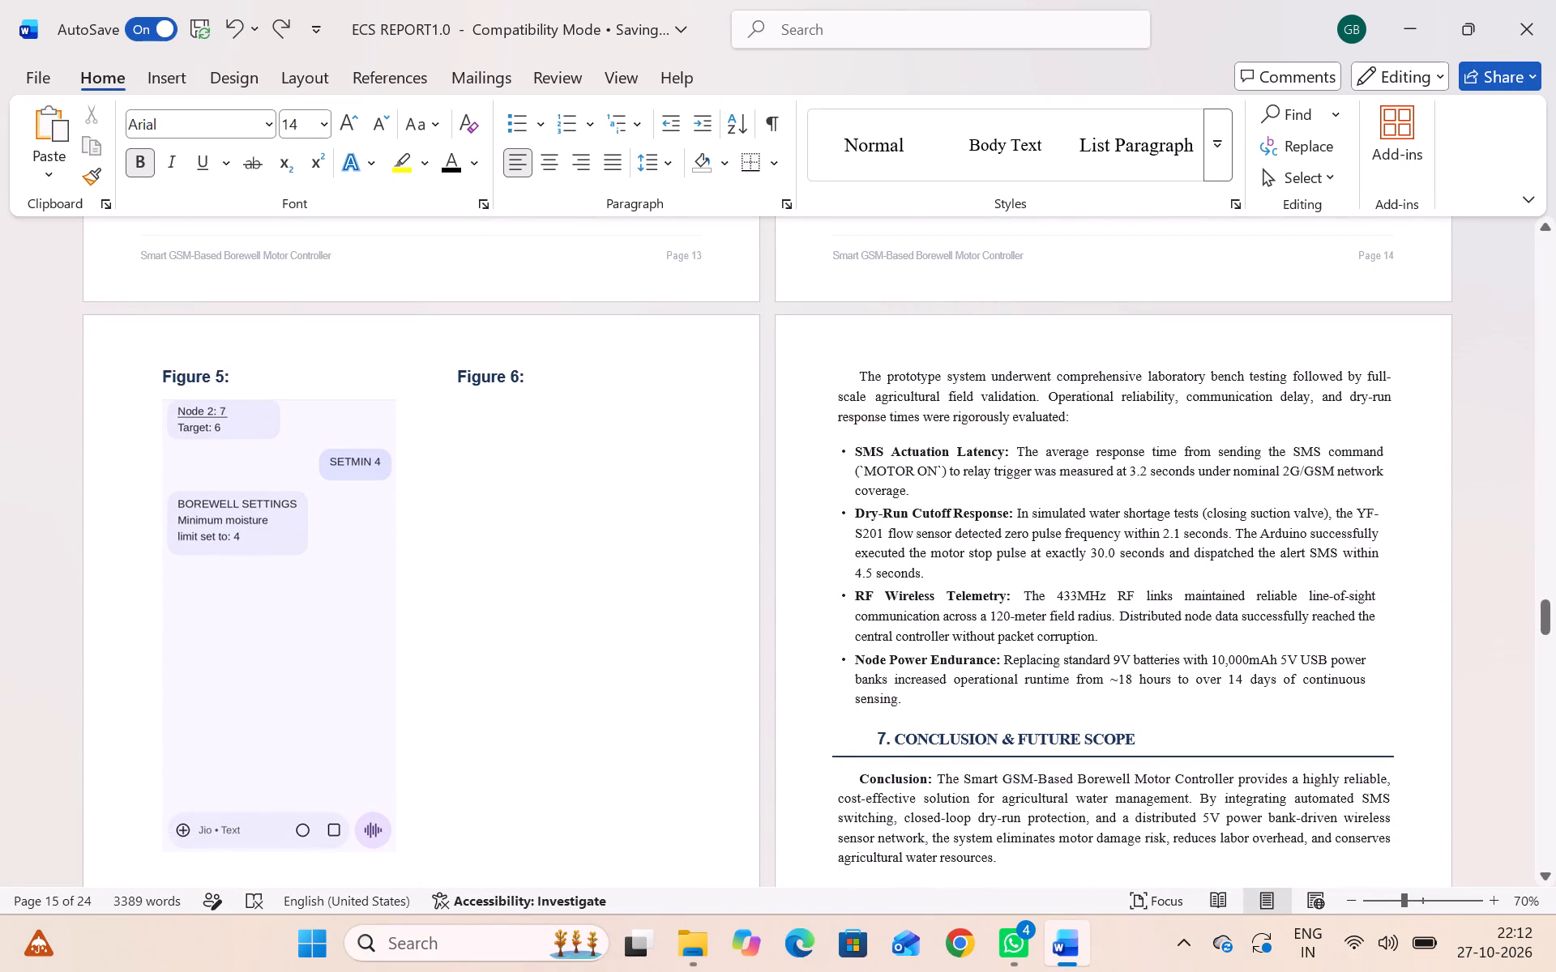
# Move the tightly wrapped "SETMIN 4" screenshot slightly left into the page margin, keeping it just below "Figure 5:".
pyautogui.click(364, 476)
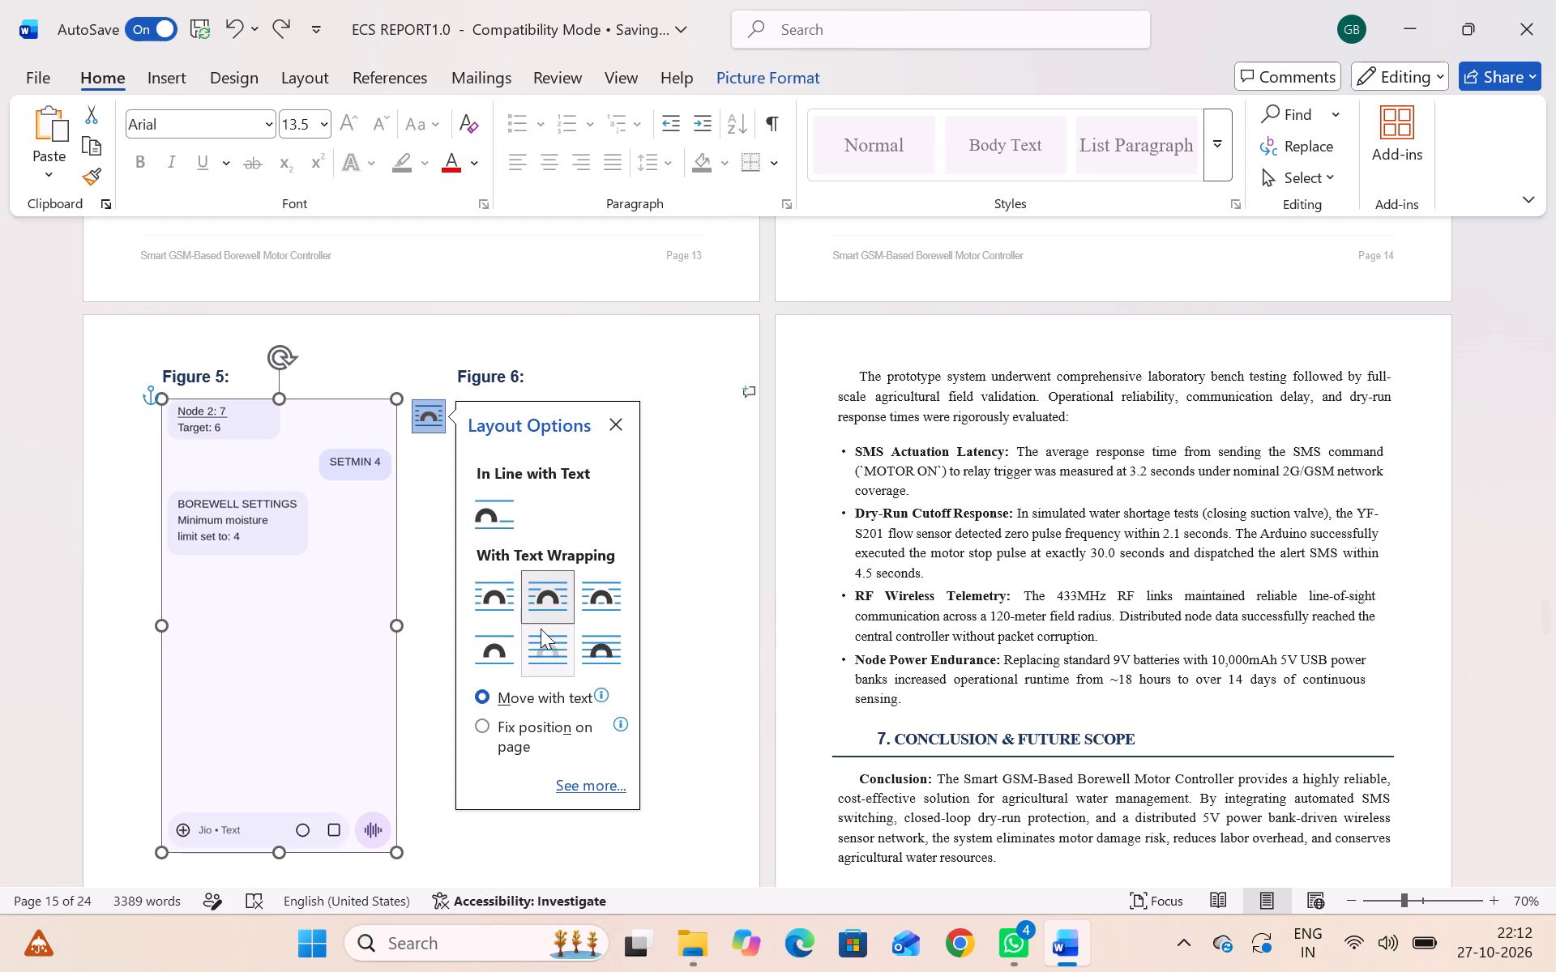
pyautogui.click(536, 614)
pyautogui.moveTo(293, 635); pyautogui.dragTo(261, 649)
pyautogui.click(497, 627)
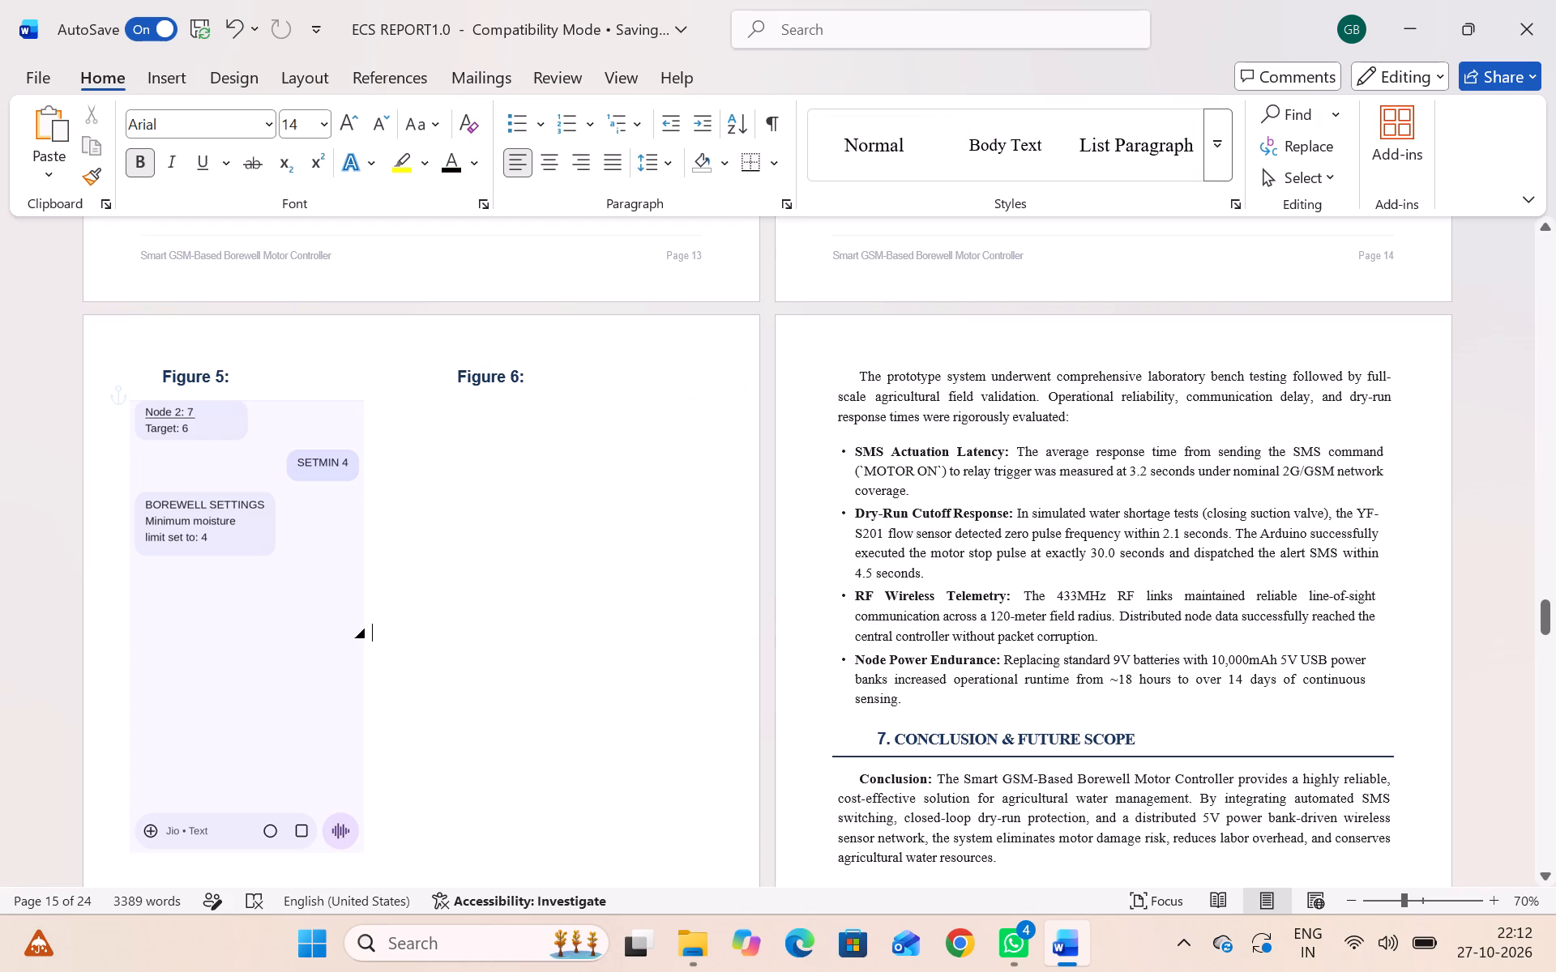
# Place the insertion point at the end of the "Figure 6:" caption line on page 15.
pyautogui.scroll(-4, 740, 522)
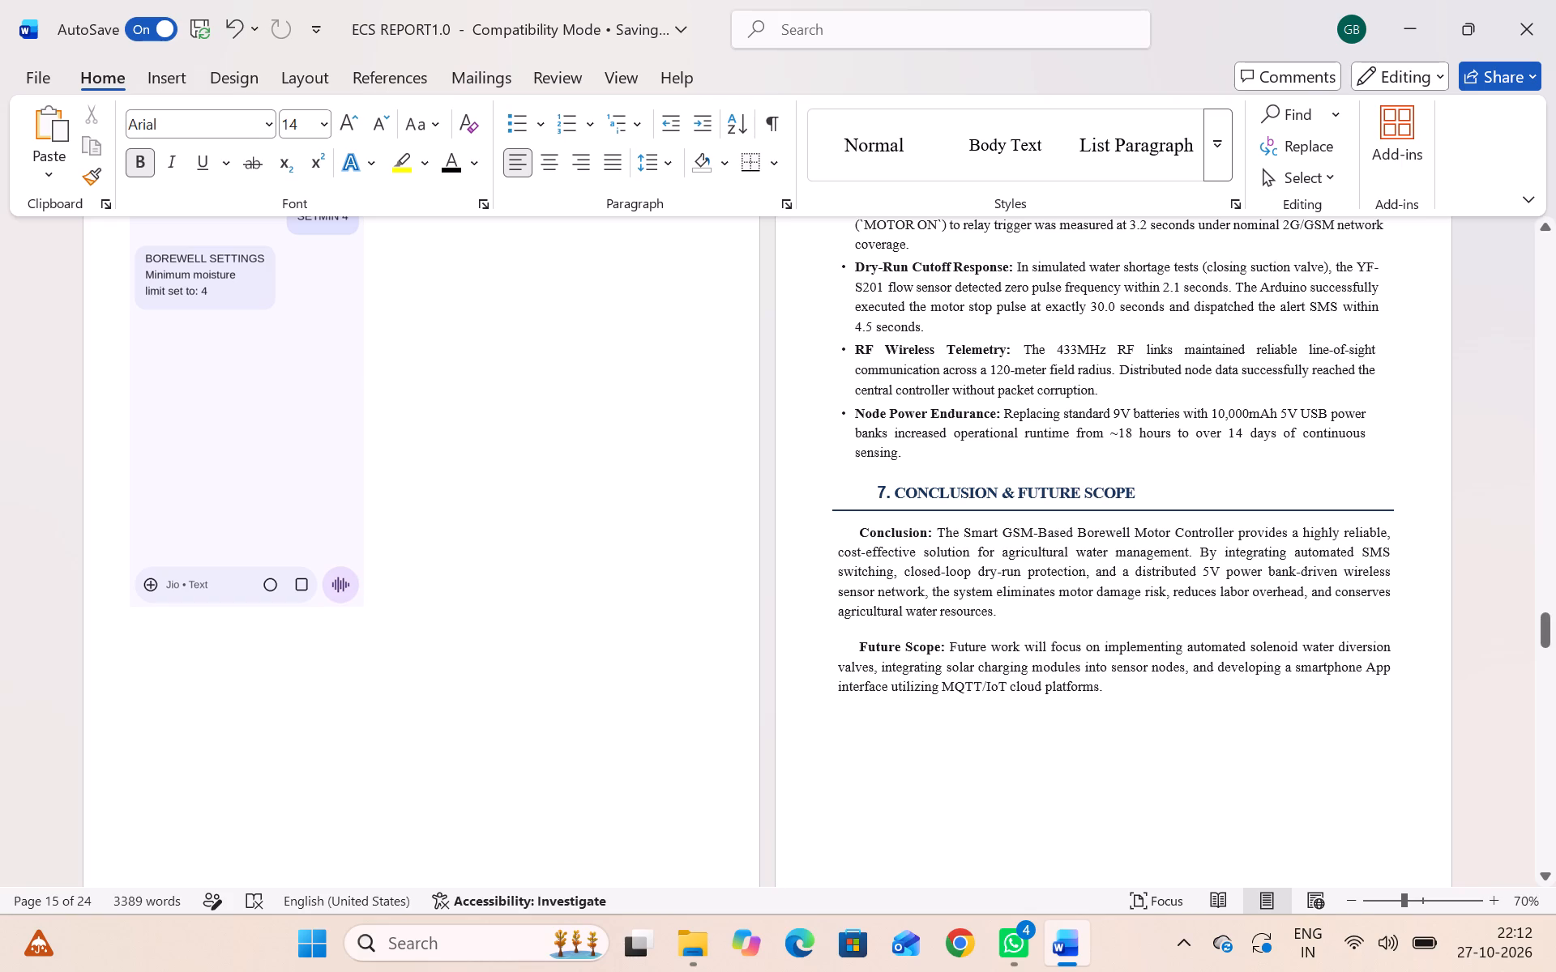
pyautogui.scroll(4, 545, 472)
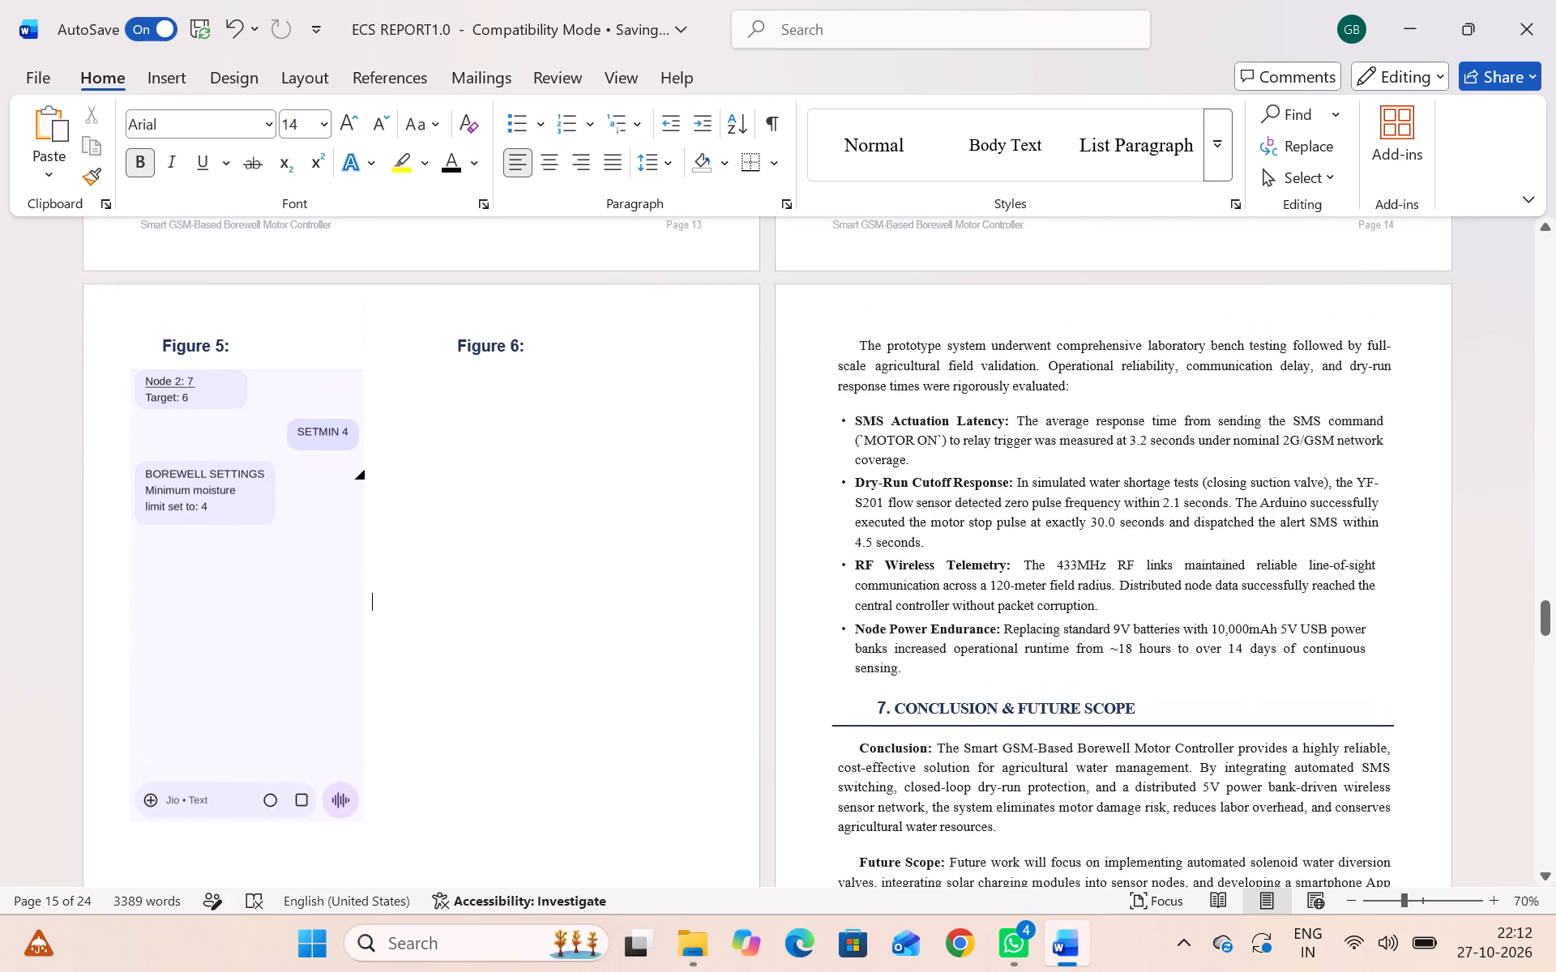
pyautogui.click(547, 375)
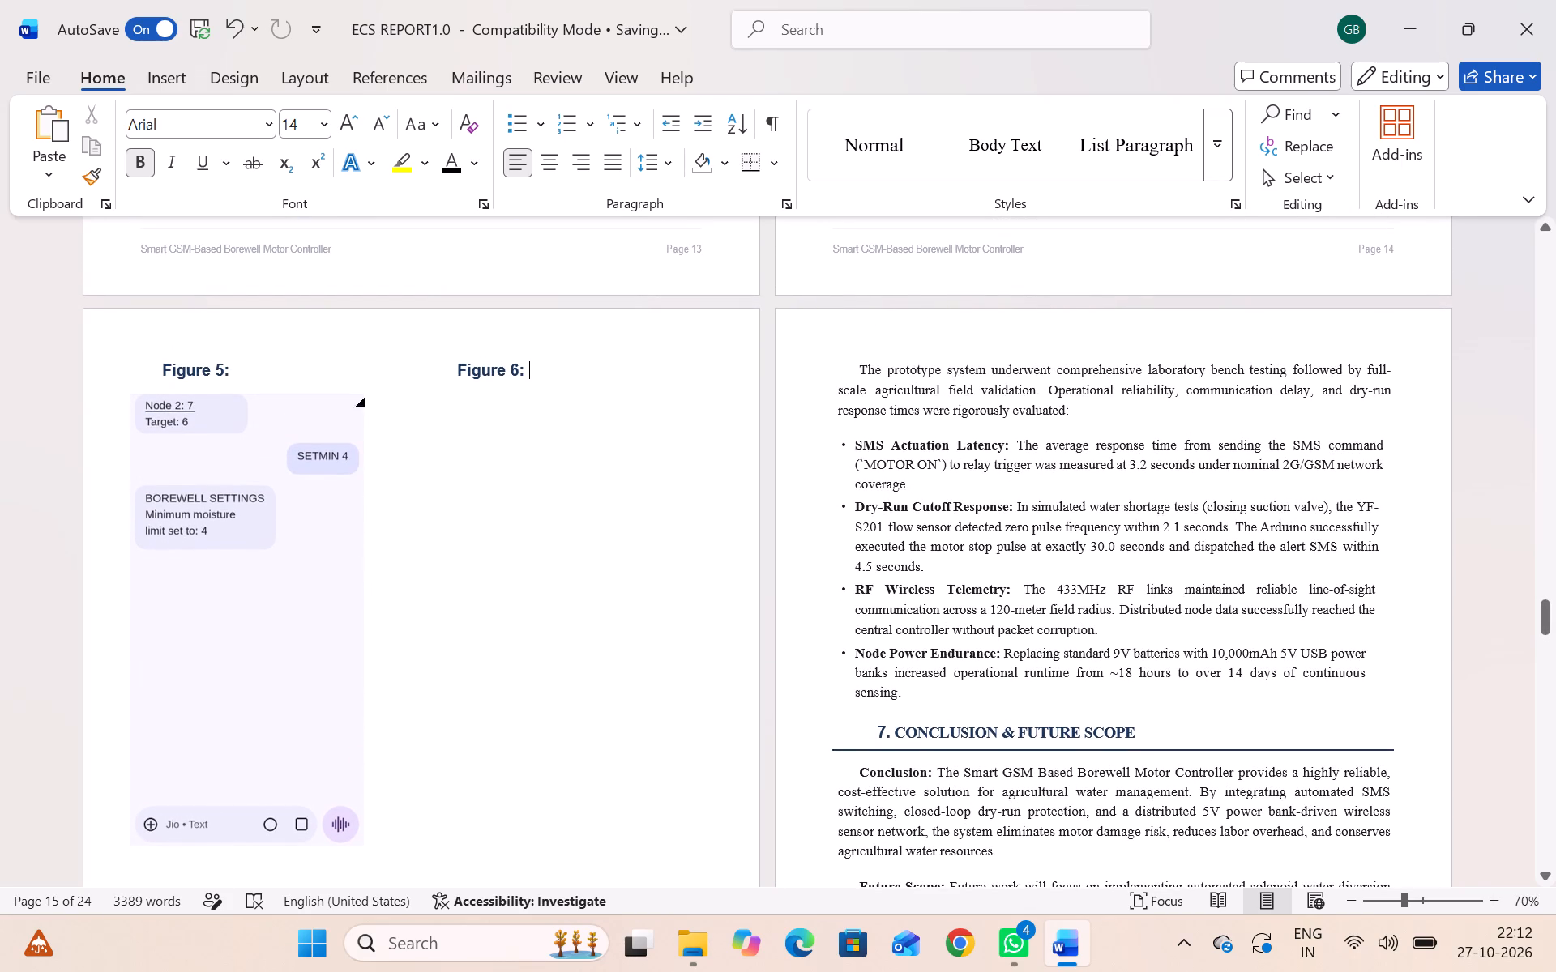
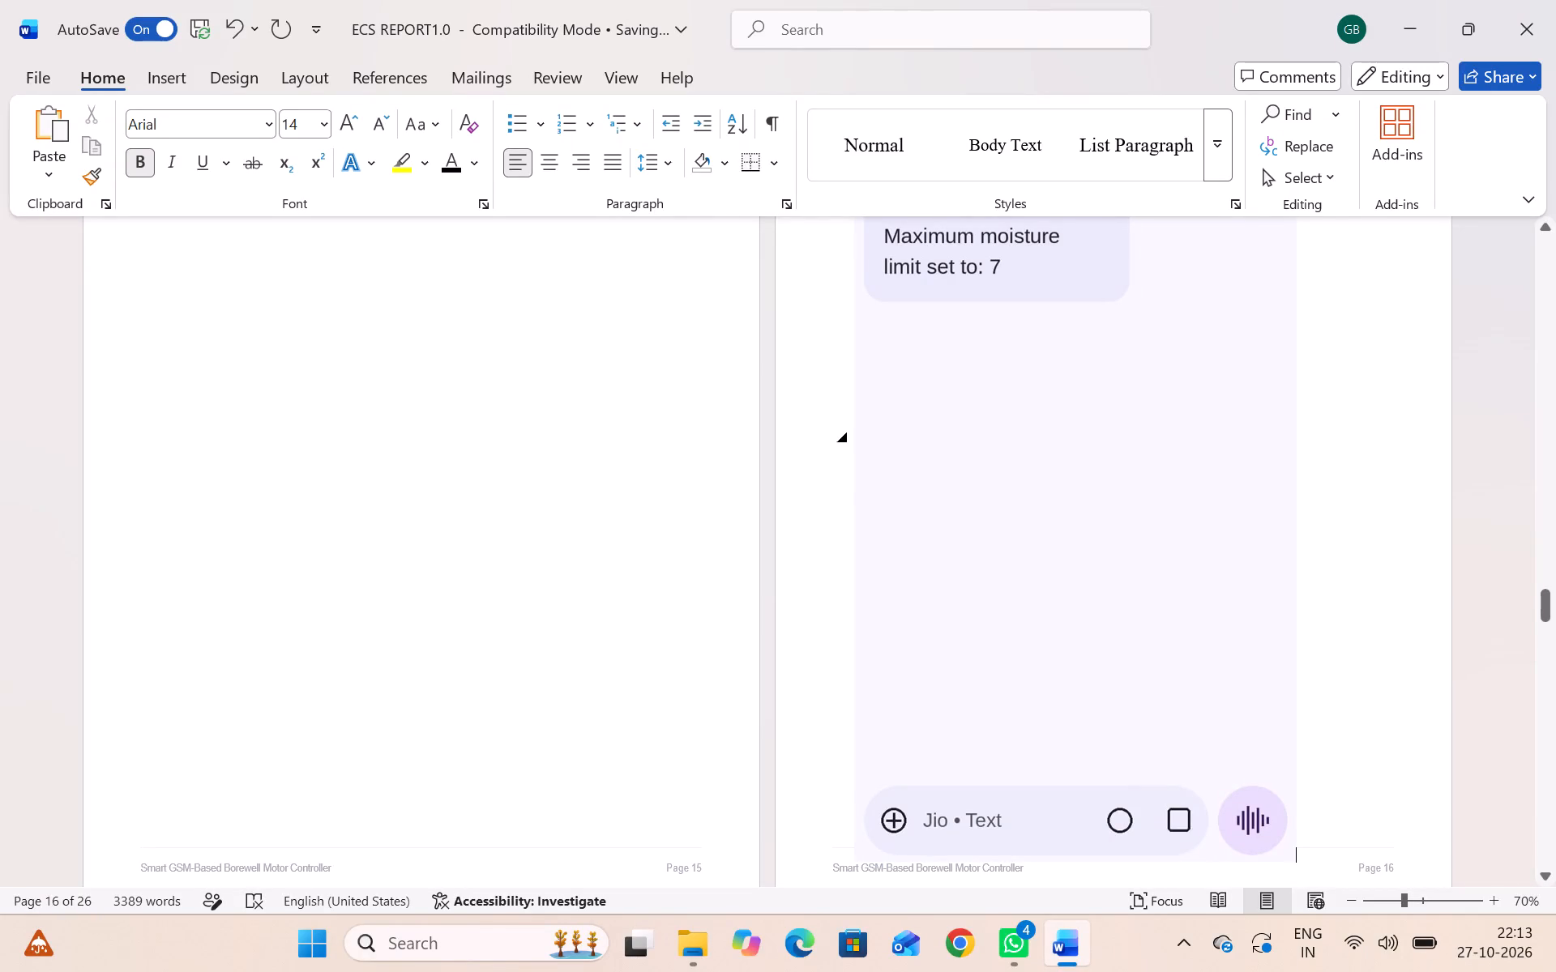
# Shrink the "SETMAX 7" screenshot until it fits on page 15 beside the "SETMIN 4" screenshot.
pyautogui.moveTo(1288, 861); pyautogui.dragTo(1259, 786)
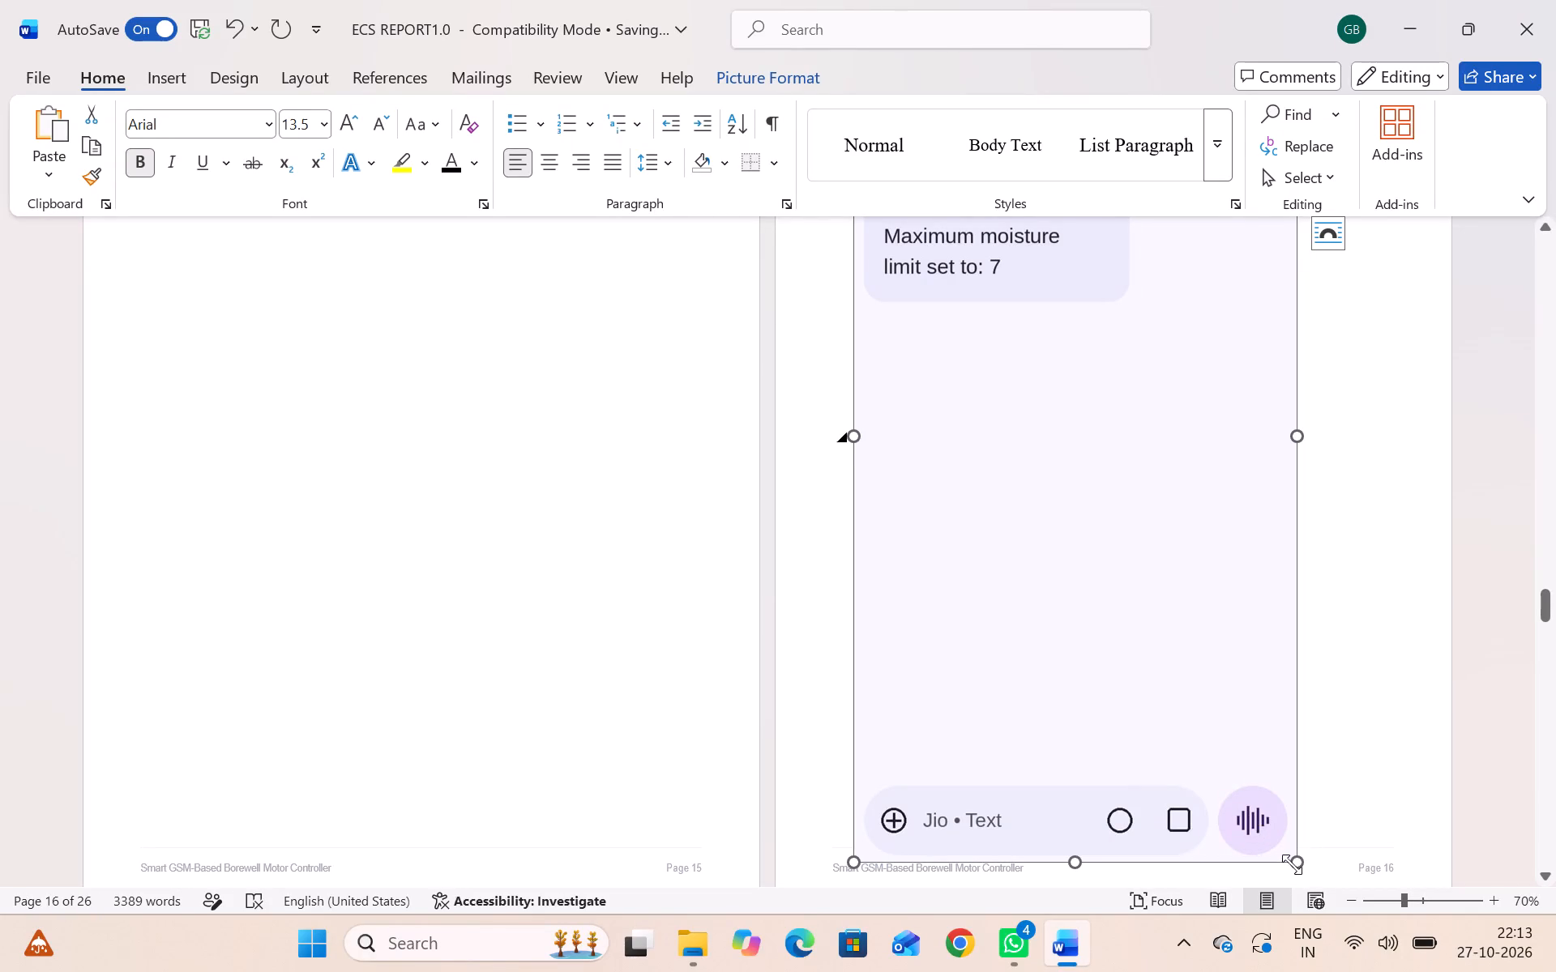
pyautogui.moveTo(1292, 865); pyautogui.dragTo(1103, 578)
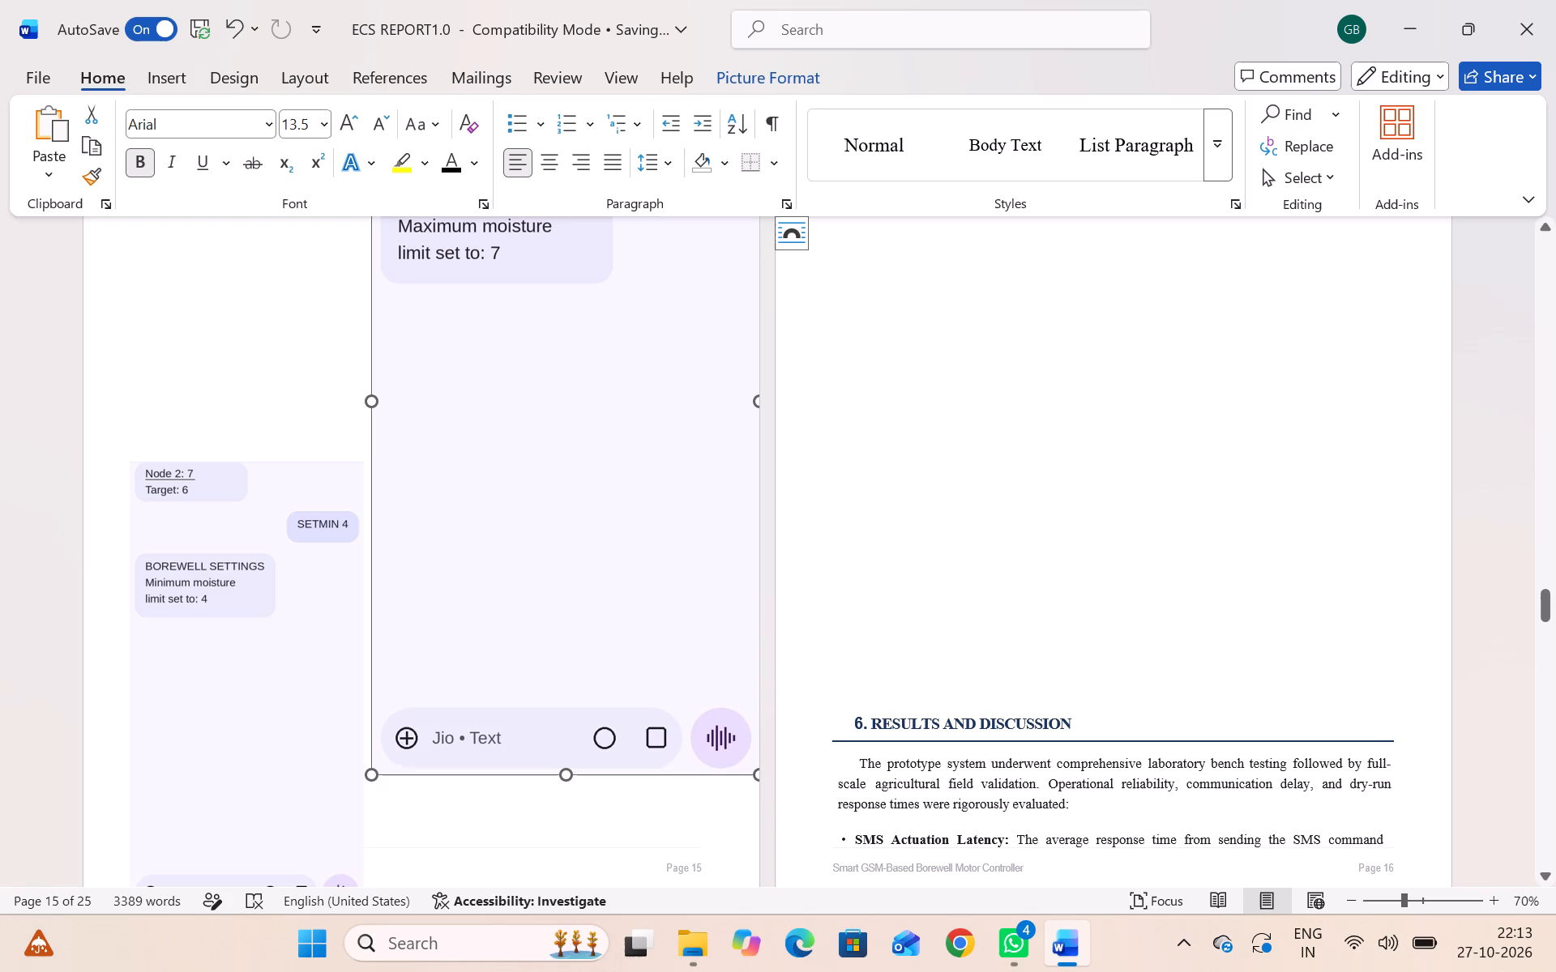
pyautogui.moveTo(759, 775); pyautogui.dragTo(596, 590)
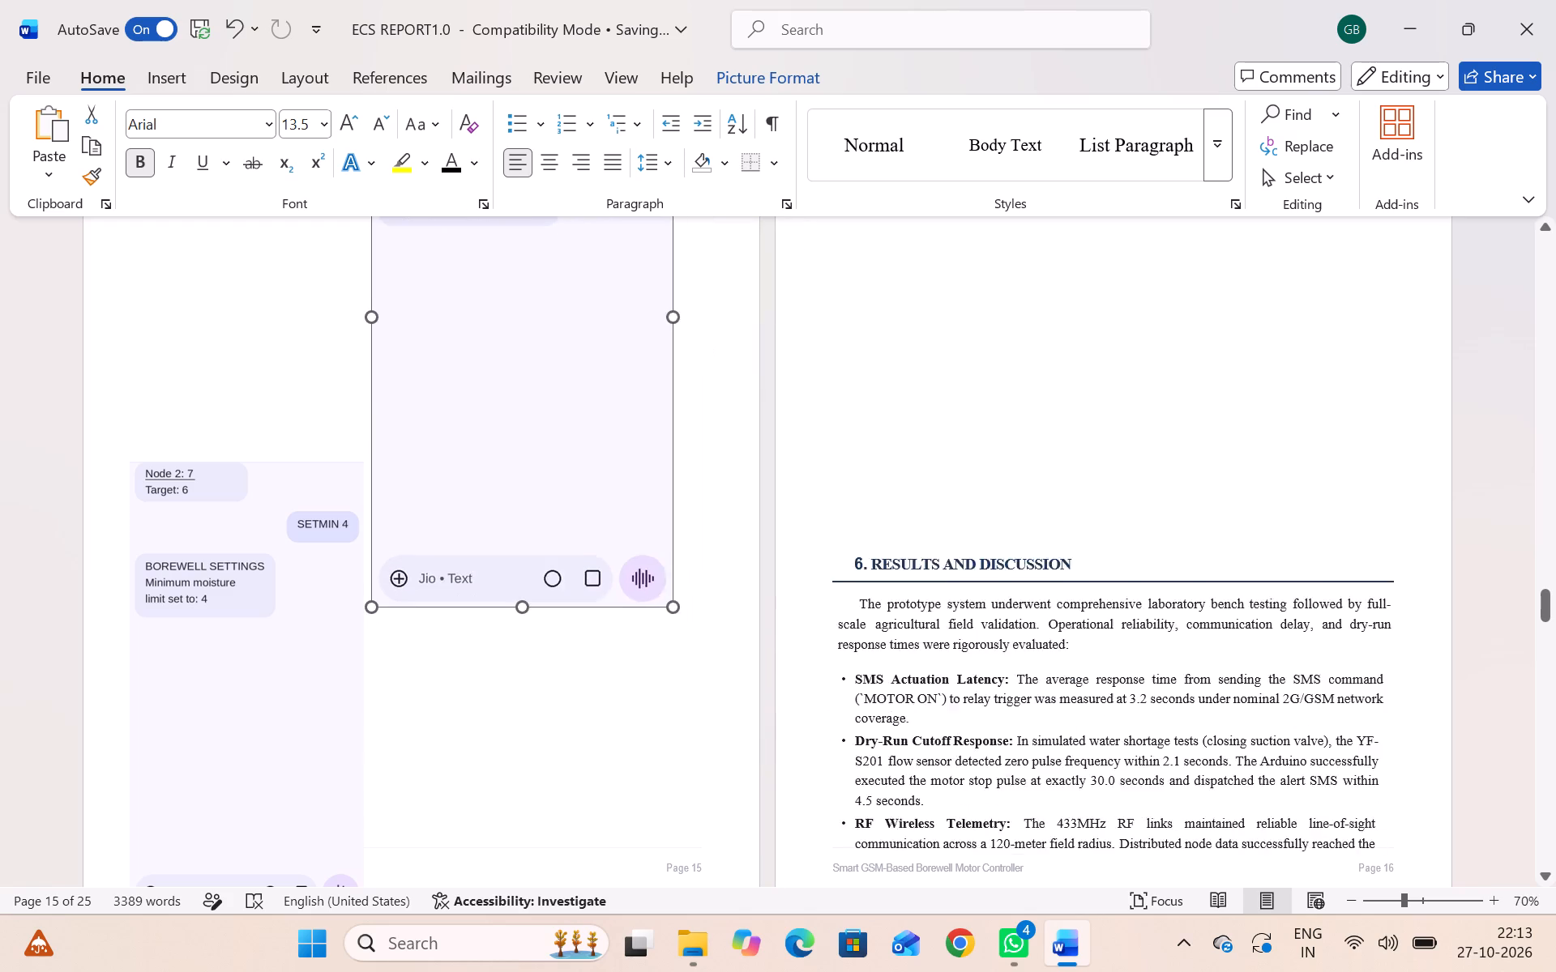
pyautogui.moveTo(596, 590); pyautogui.dragTo(584, 567)
pyautogui.scroll(1, 625, 399)
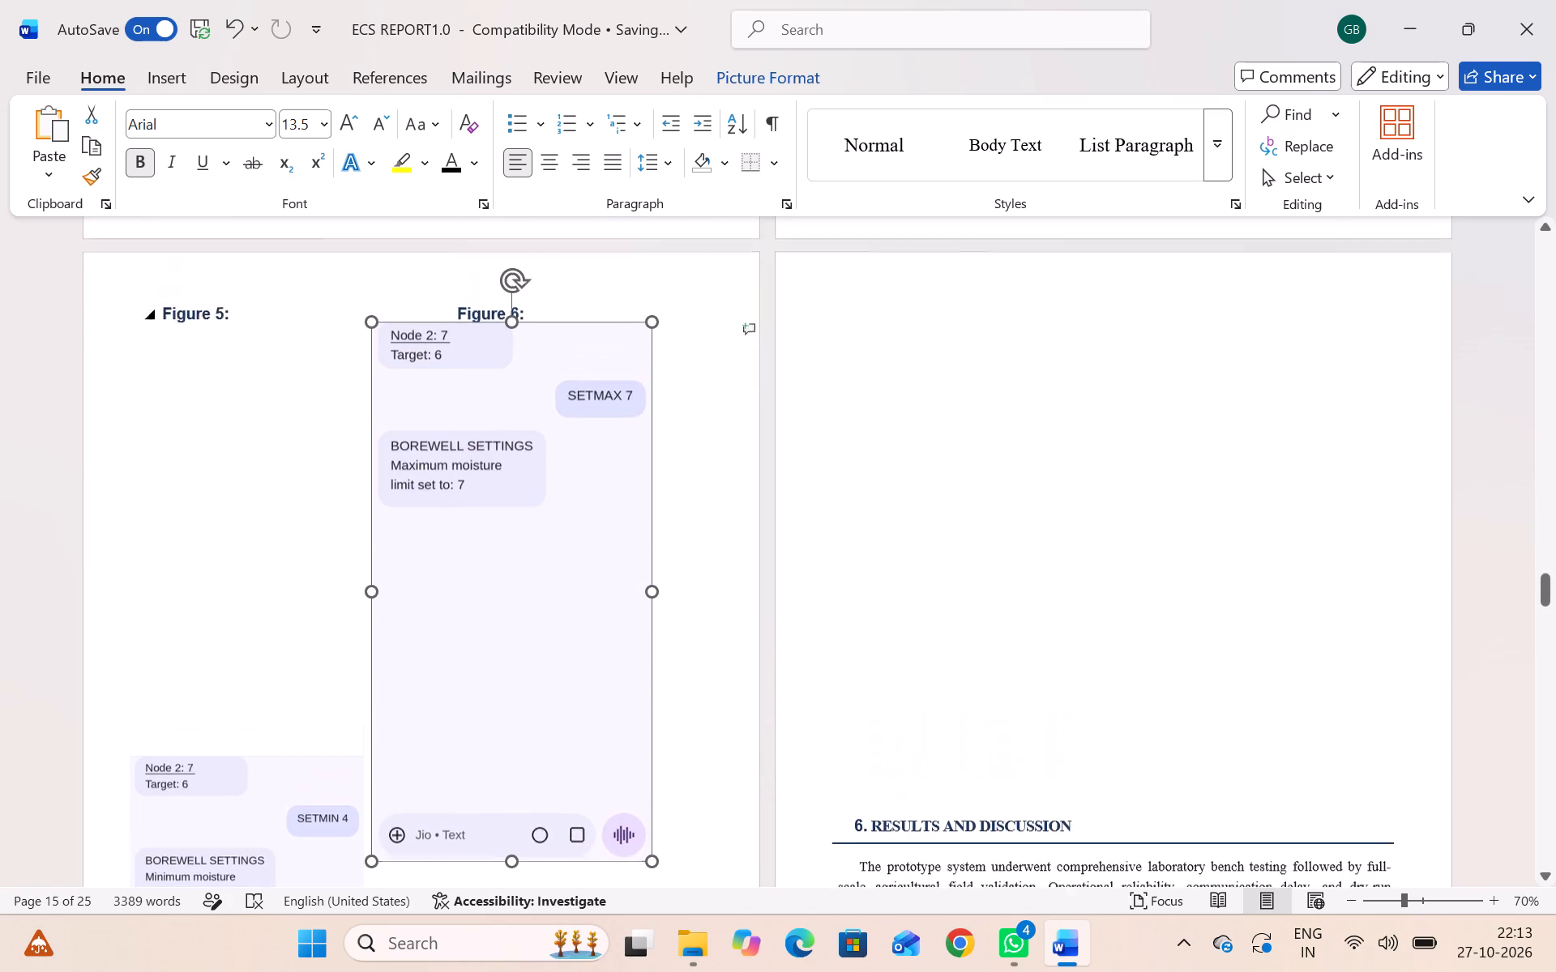
pyautogui.scroll(1, 625, 399)
pyautogui.scroll(-1, 331, 655)
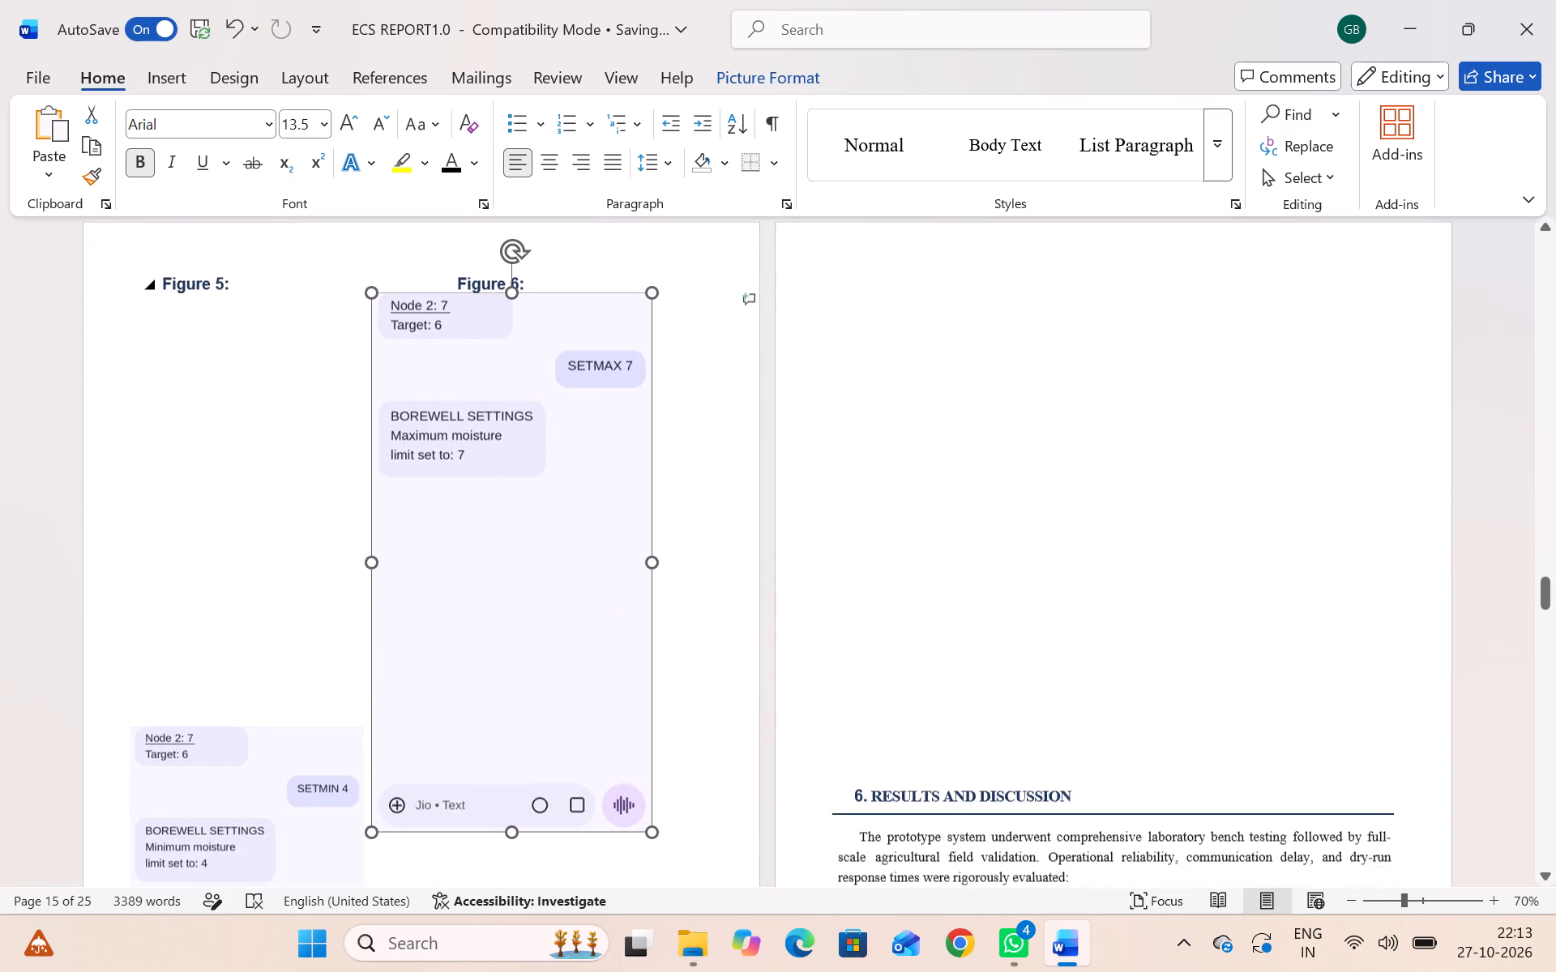
pyautogui.scroll(-1, 331, 655)
# Apply tight text wrapping to the "SETMAX 7" screenshot on page 15.
pyautogui.click(688, 282)
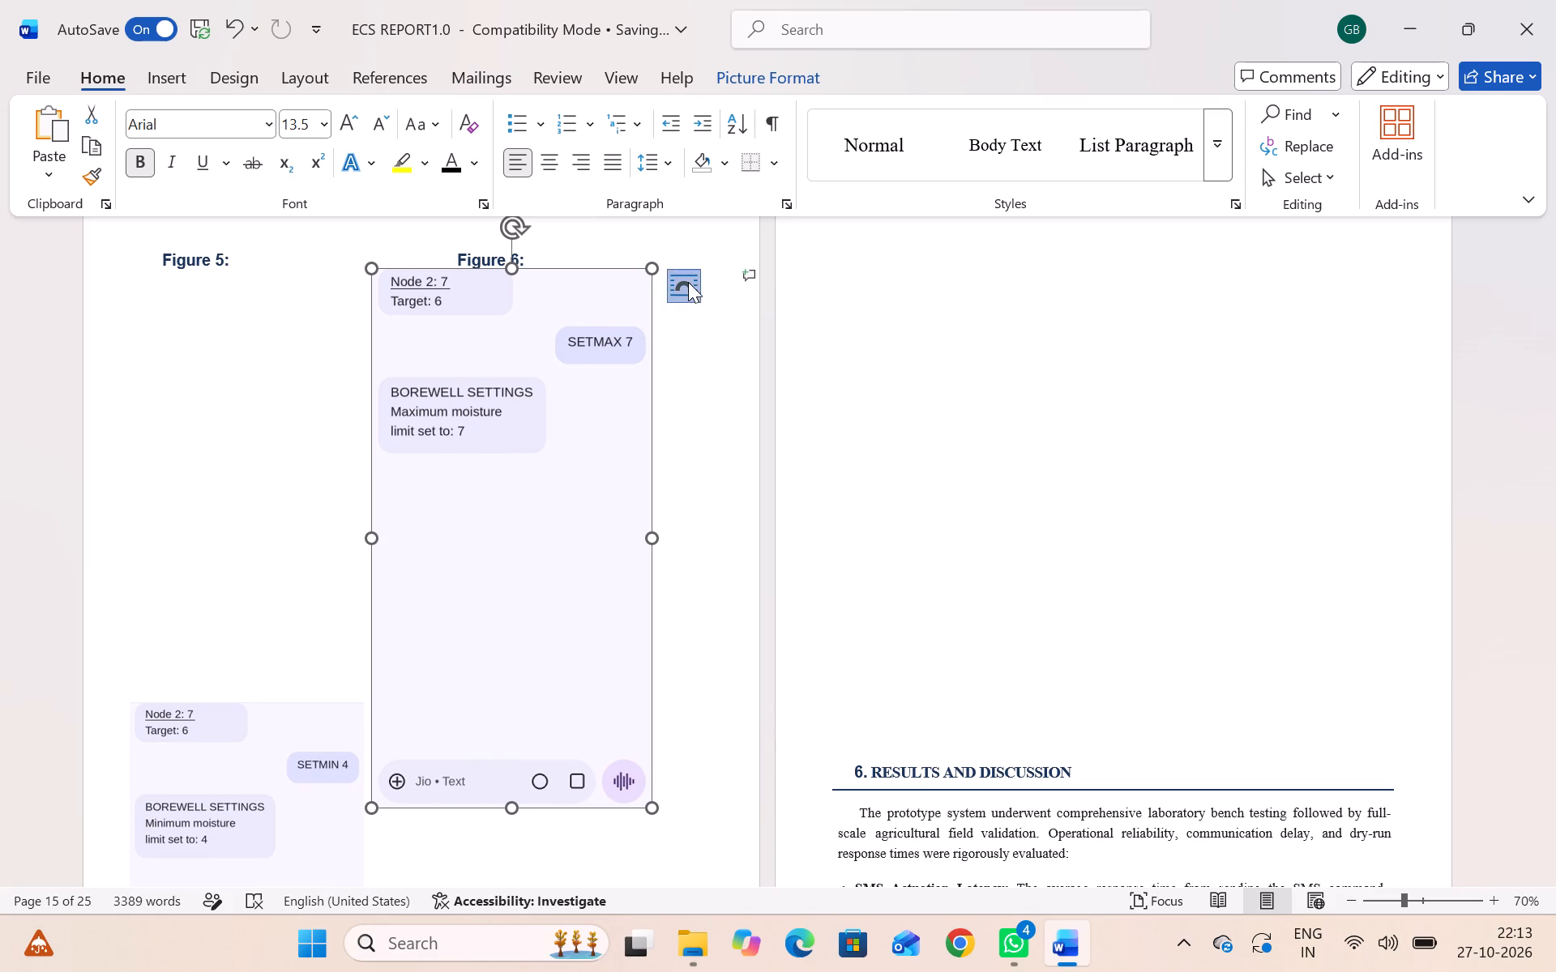
pyautogui.click(798, 460)
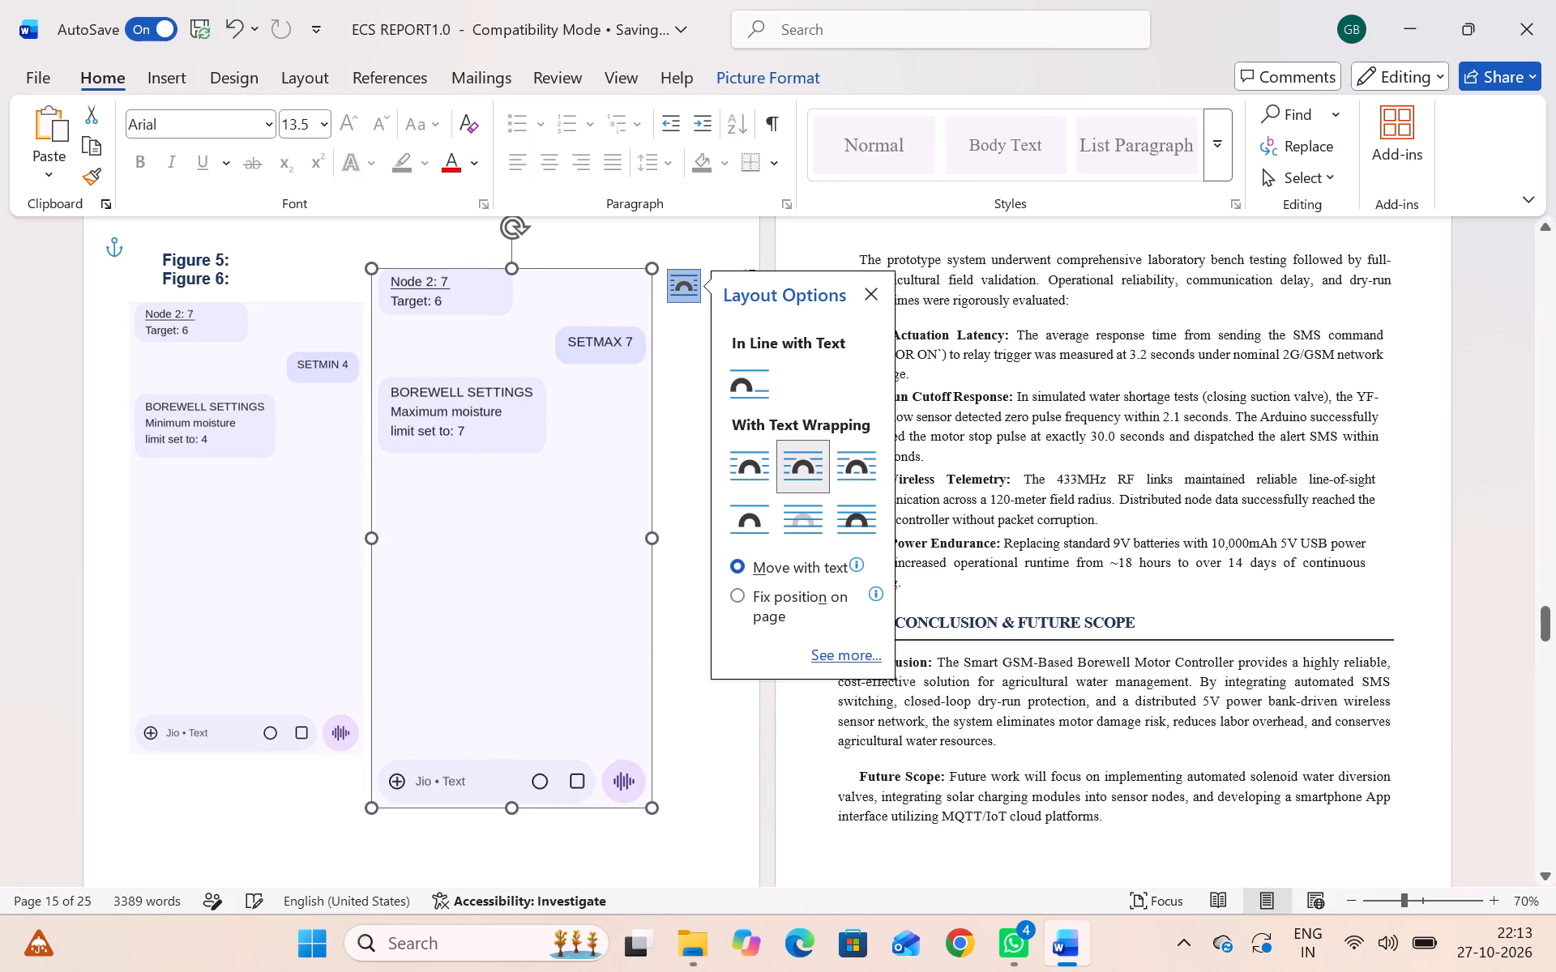
pyautogui.click(653, 838)
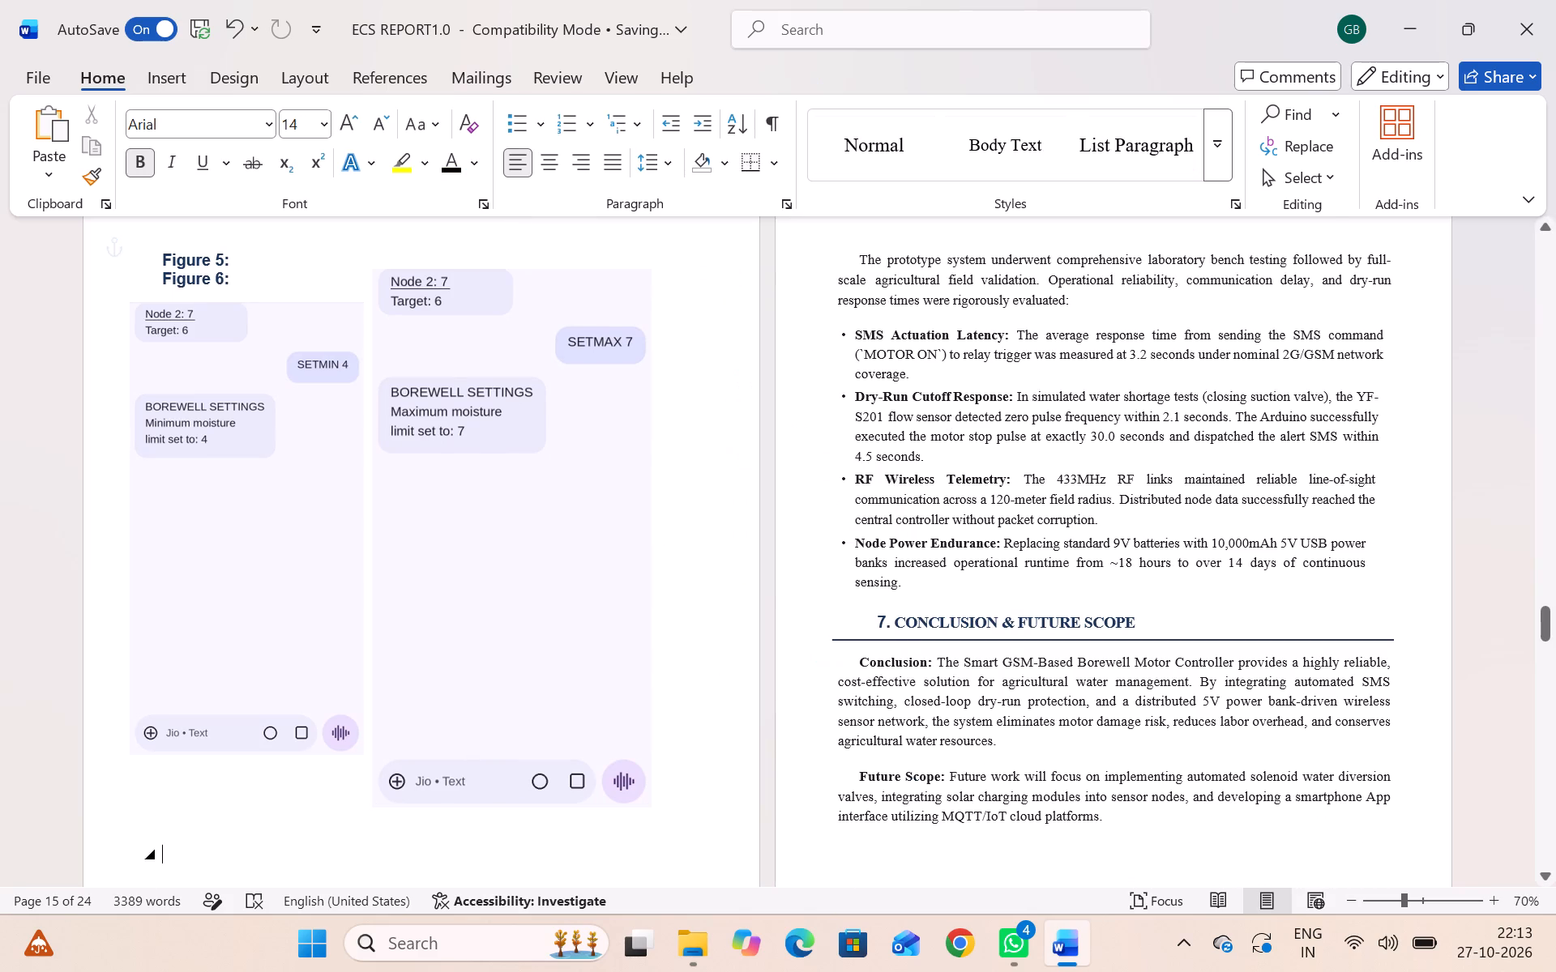
# Make the tightly wrapped "SETMAX 7" screenshot slightly smaller and place it just below the "Figure 6:" caption.
pyautogui.click(640, 795)
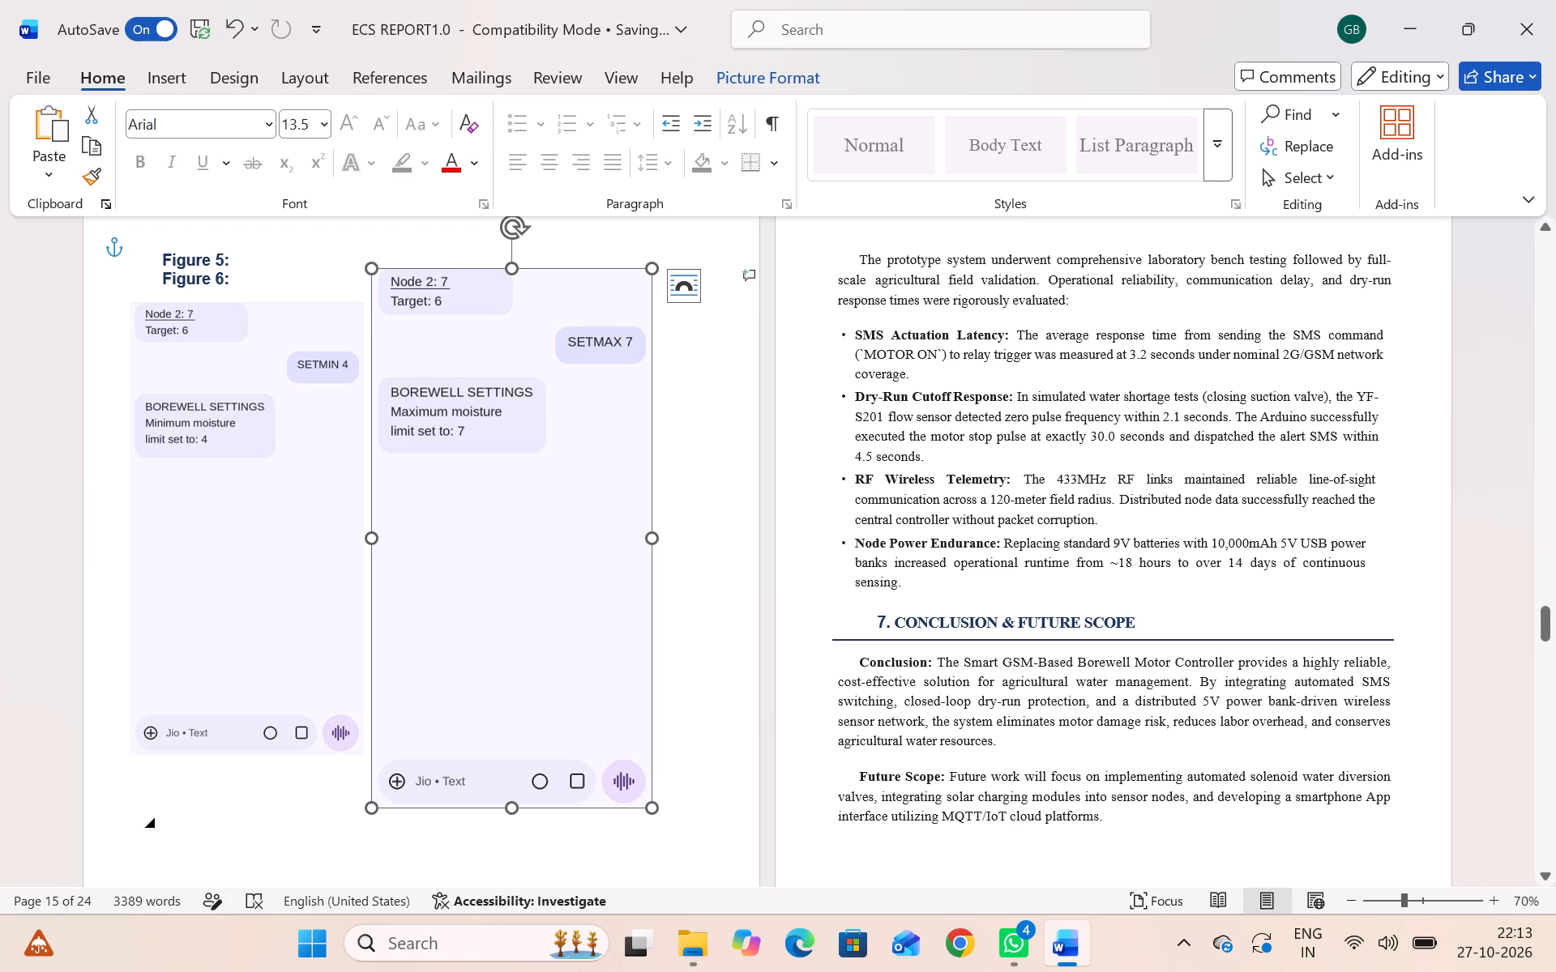
pyautogui.moveTo(646, 803); pyautogui.dragTo(635, 675)
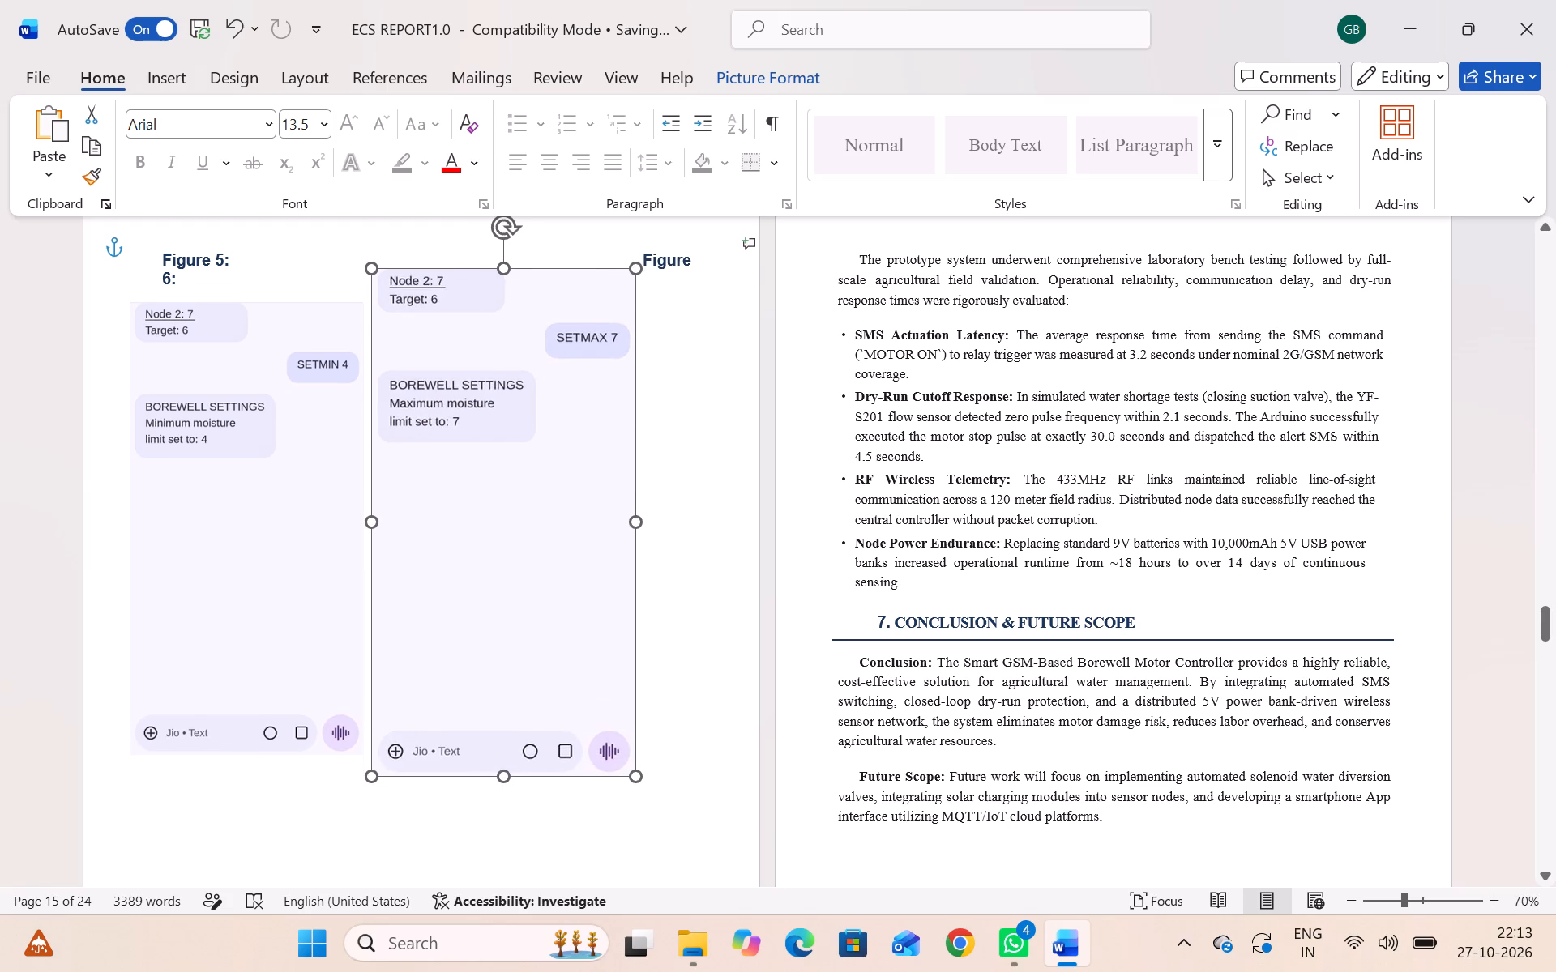
pyautogui.moveTo(635, 675); pyautogui.dragTo(622, 785)
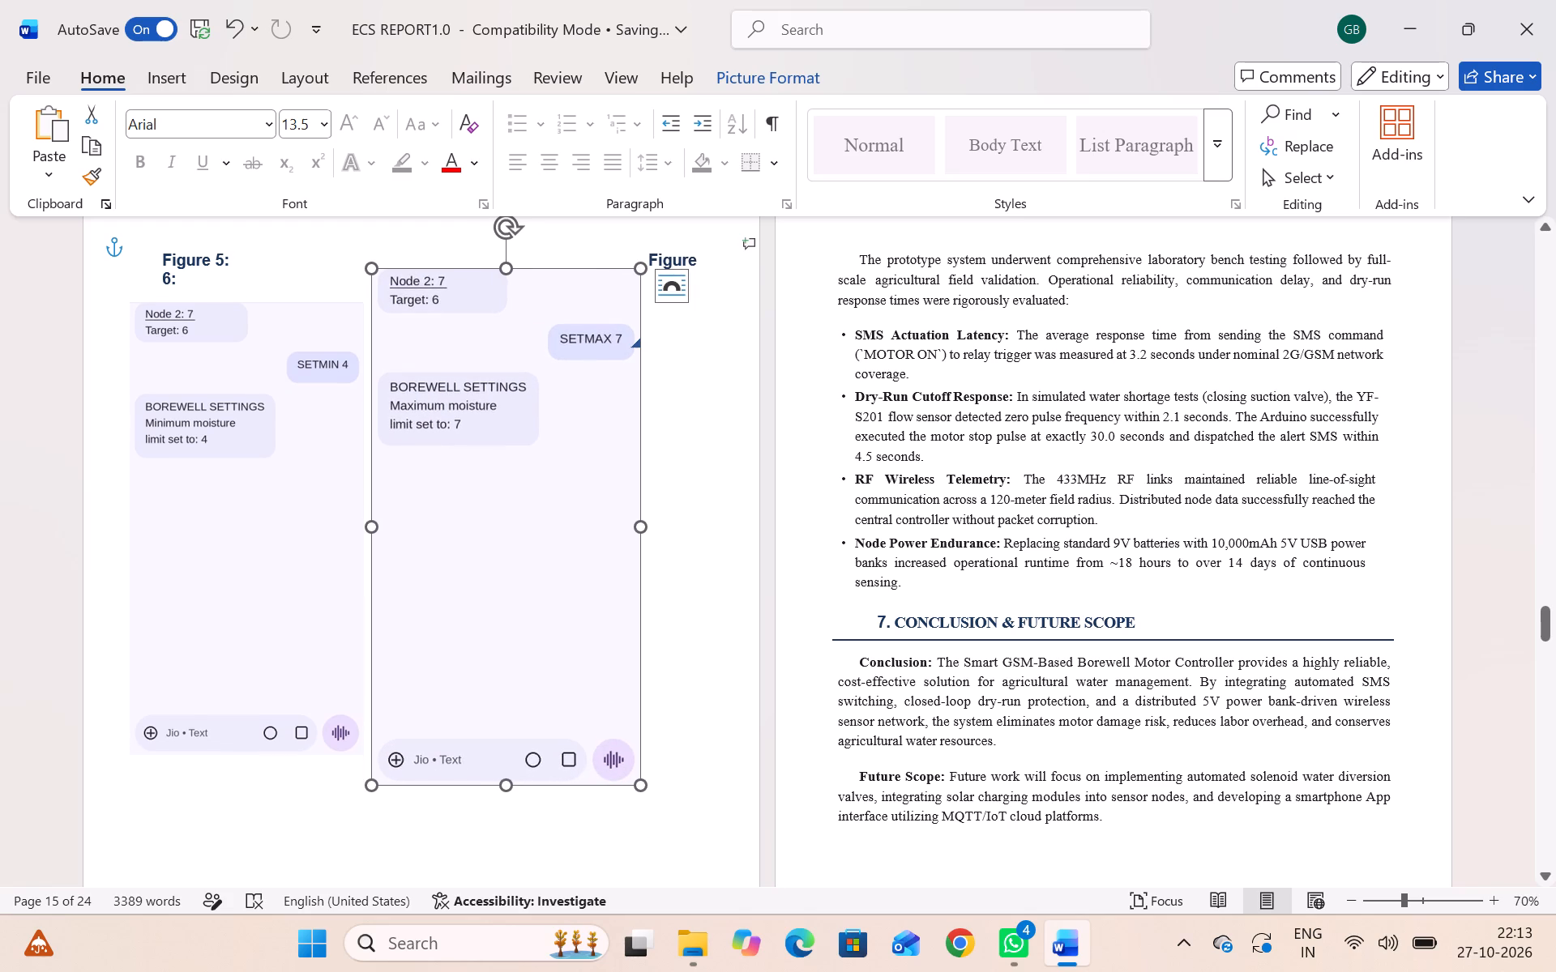
pyautogui.click(664, 272)
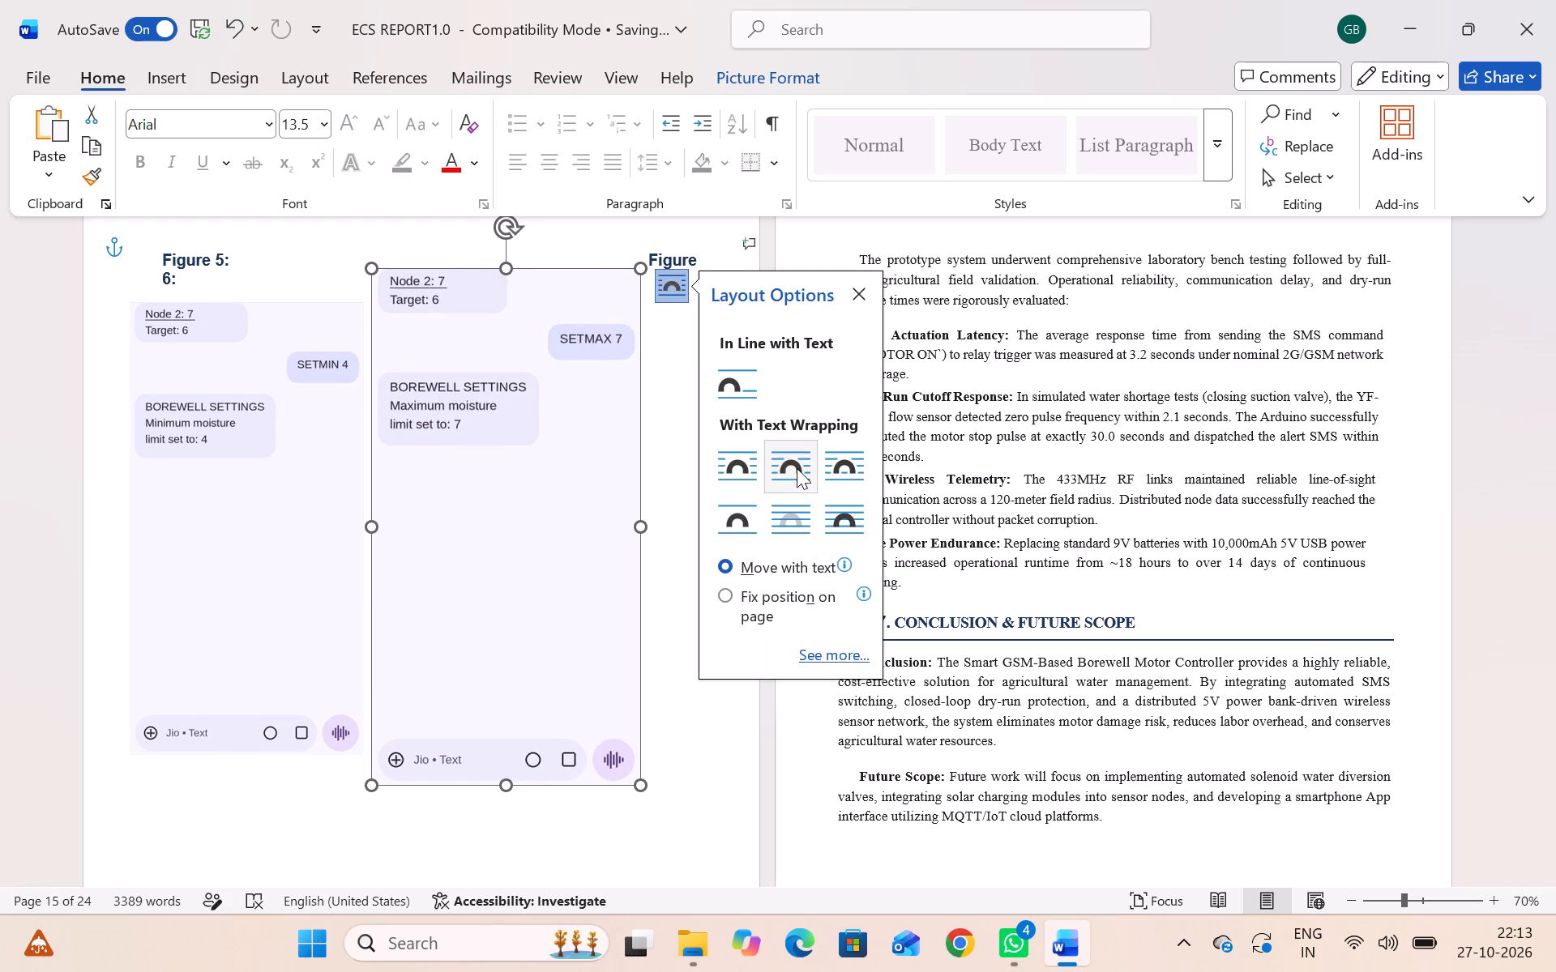
pyautogui.click(797, 468)
pyautogui.moveTo(530, 514); pyautogui.dragTo(602, 530)
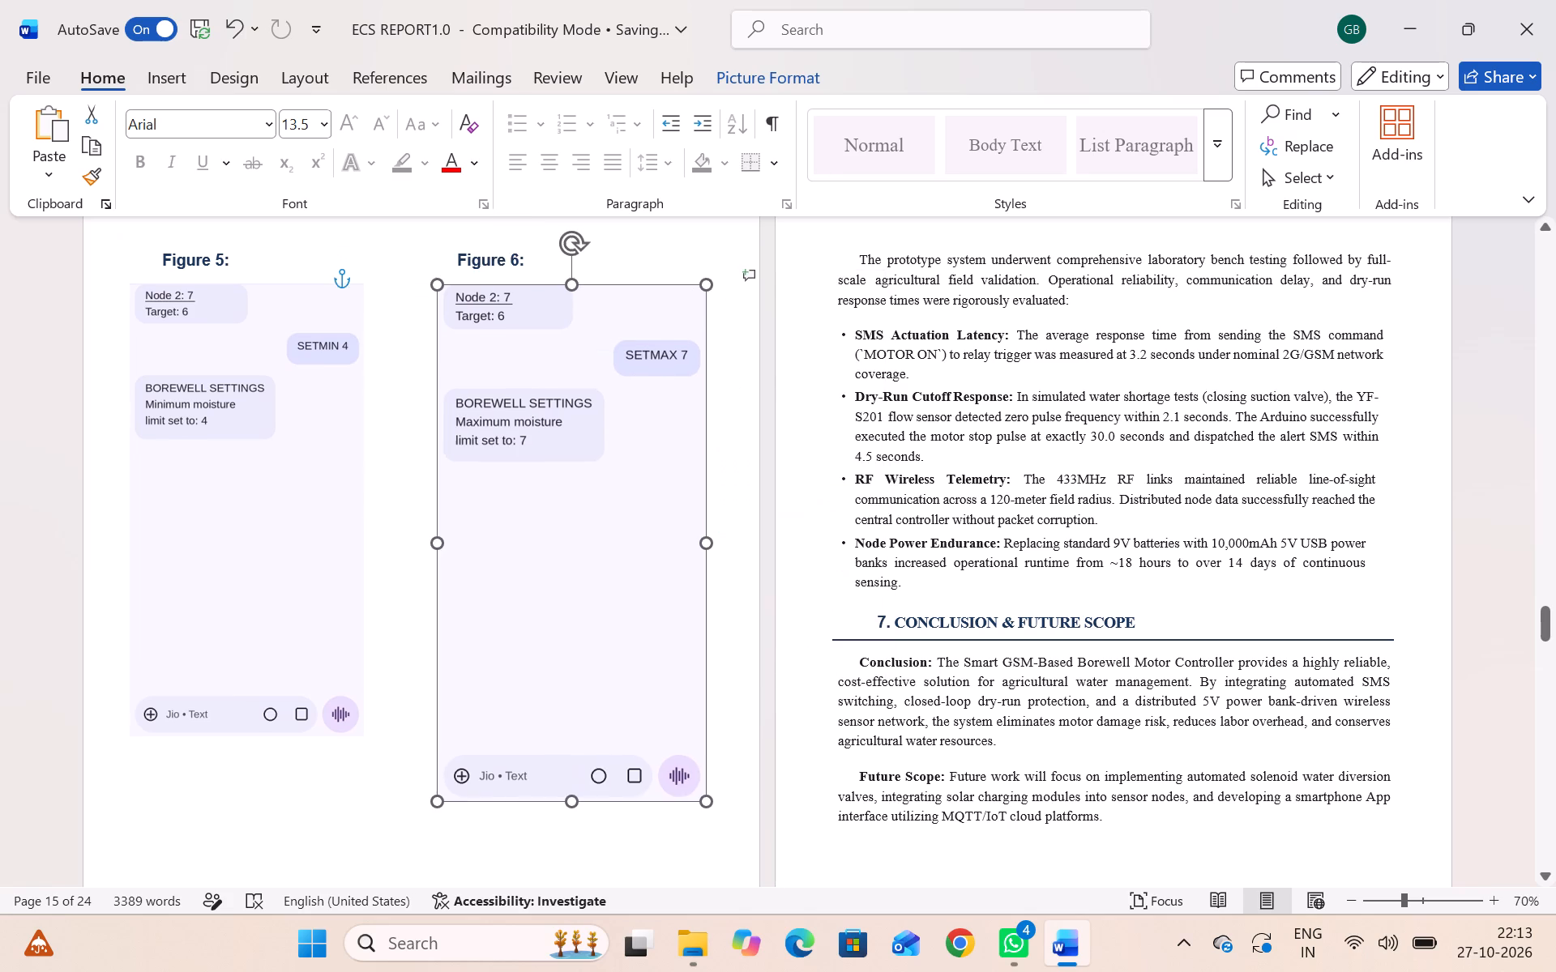
pyautogui.moveTo(602, 530); pyautogui.dragTo(618, 528)
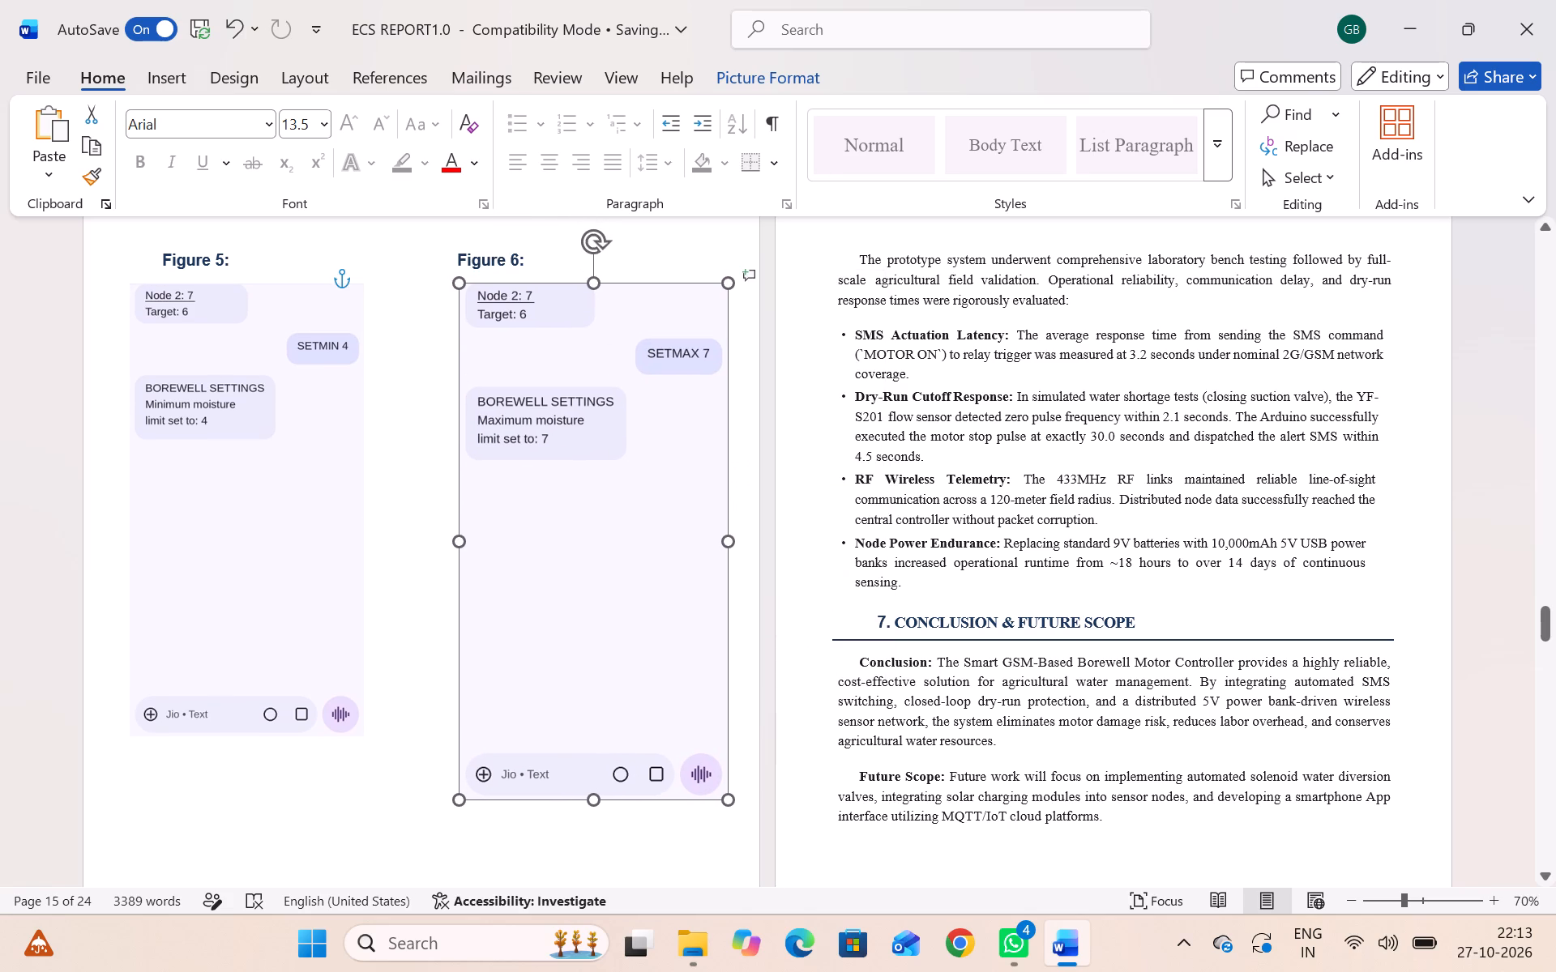
pyautogui.moveTo(618, 528); pyautogui.dragTo(618, 528)
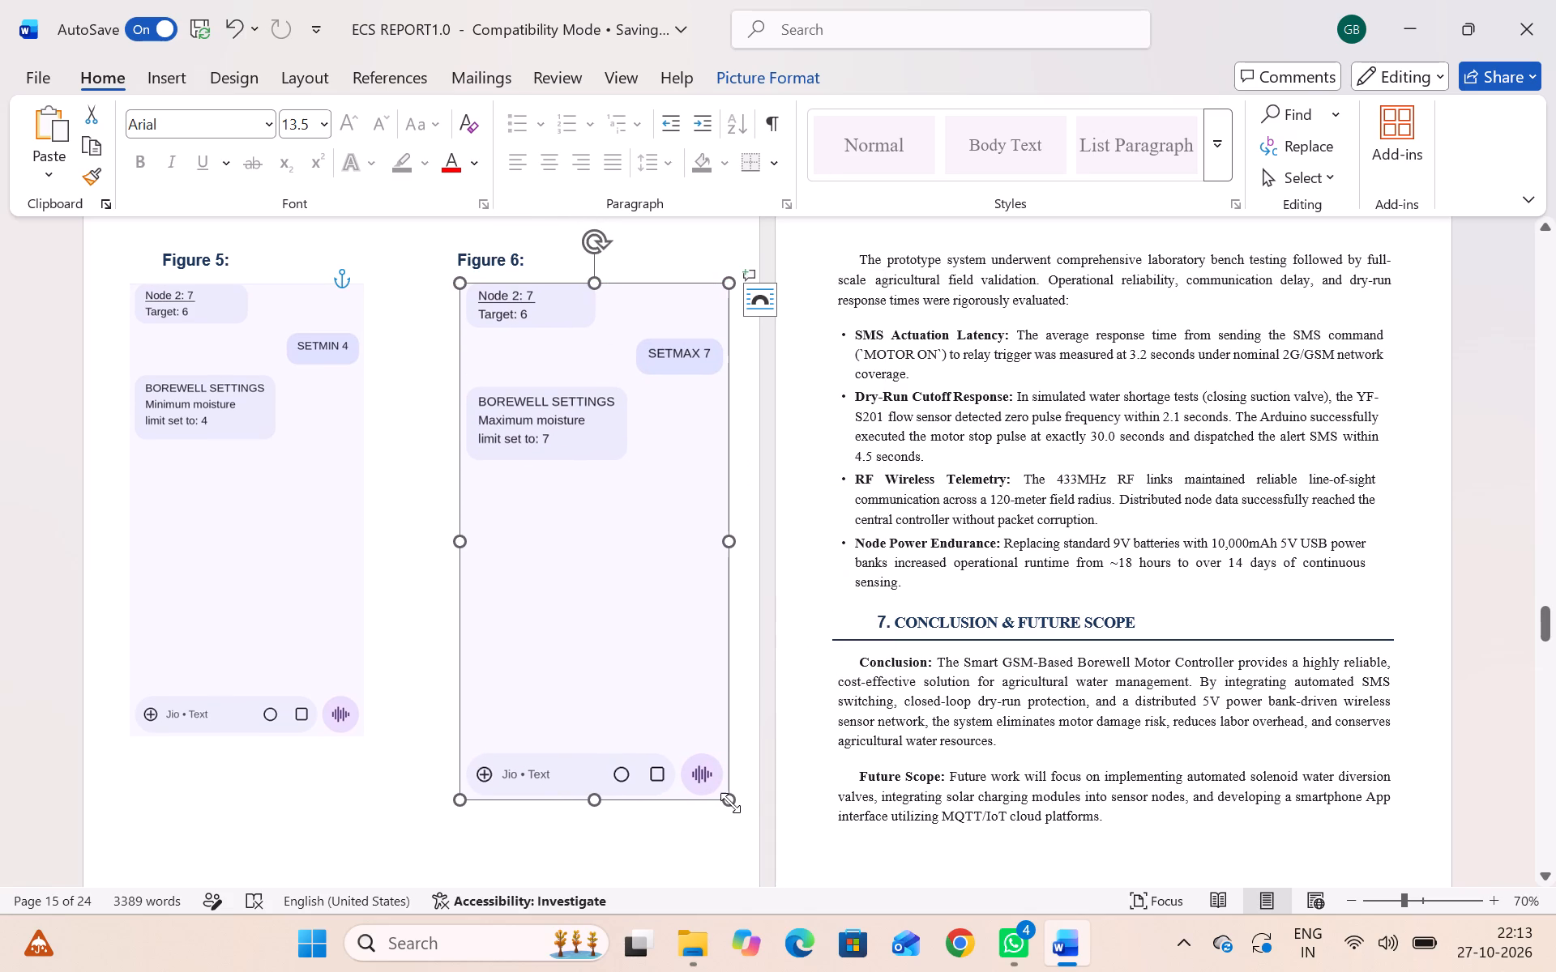
# Scale the "SETMAX 7" screenshot down proportionally to about the same size as the "SETMIN 4" screenshot.
pyautogui.moveTo(729, 801); pyautogui.dragTo(720, 628)
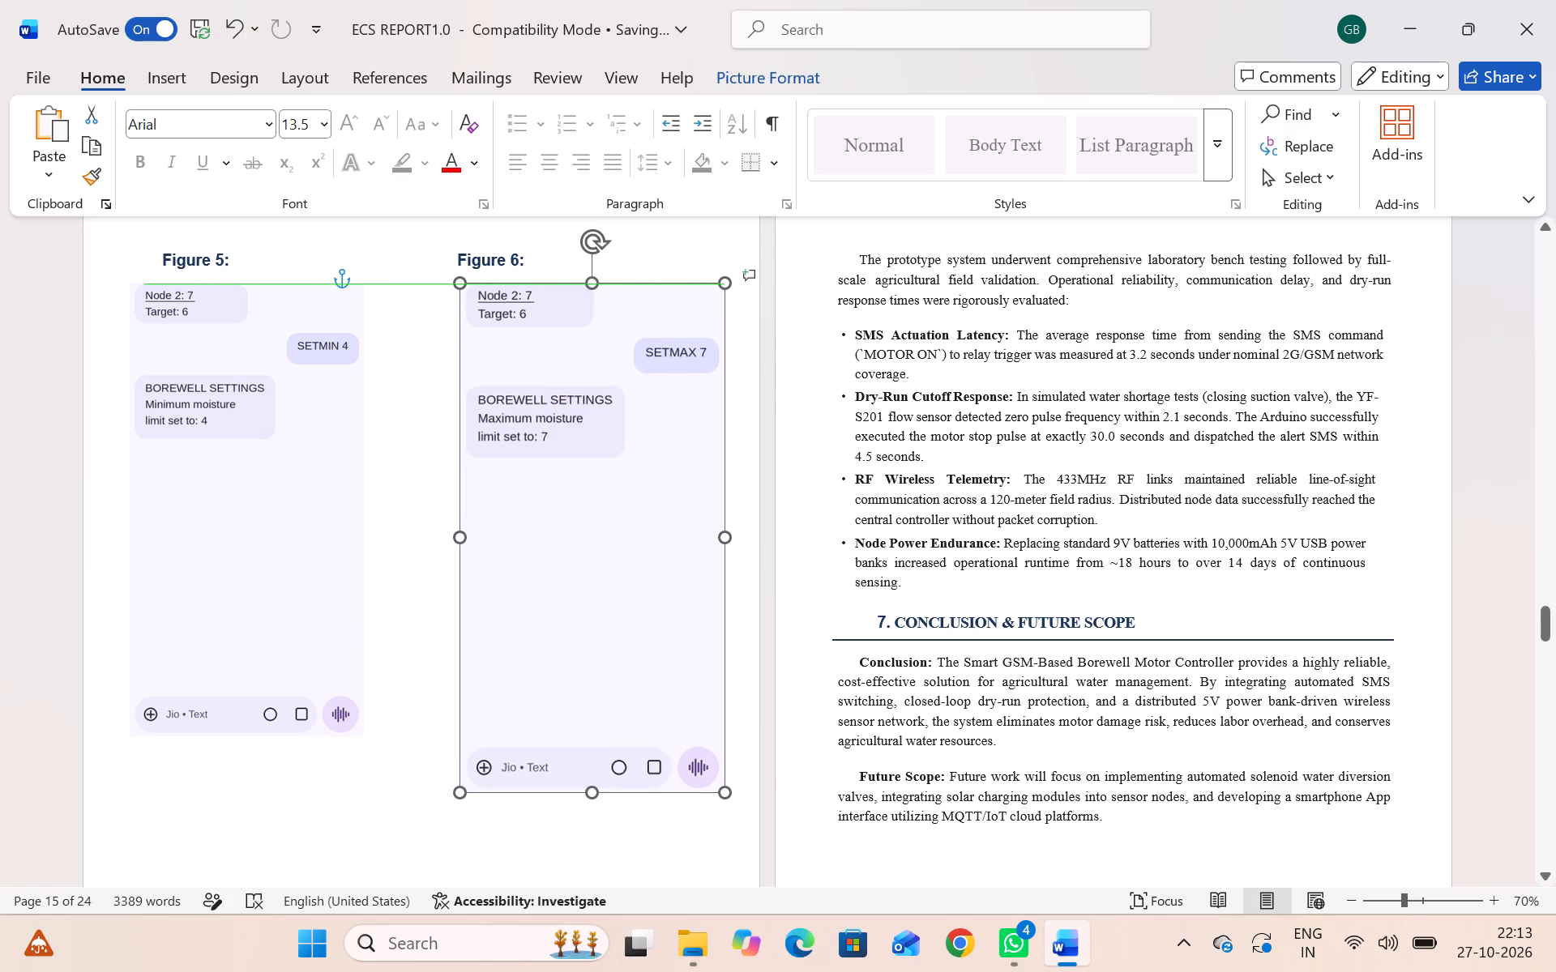
pyautogui.moveTo(720, 628); pyautogui.dragTo(691, 628)
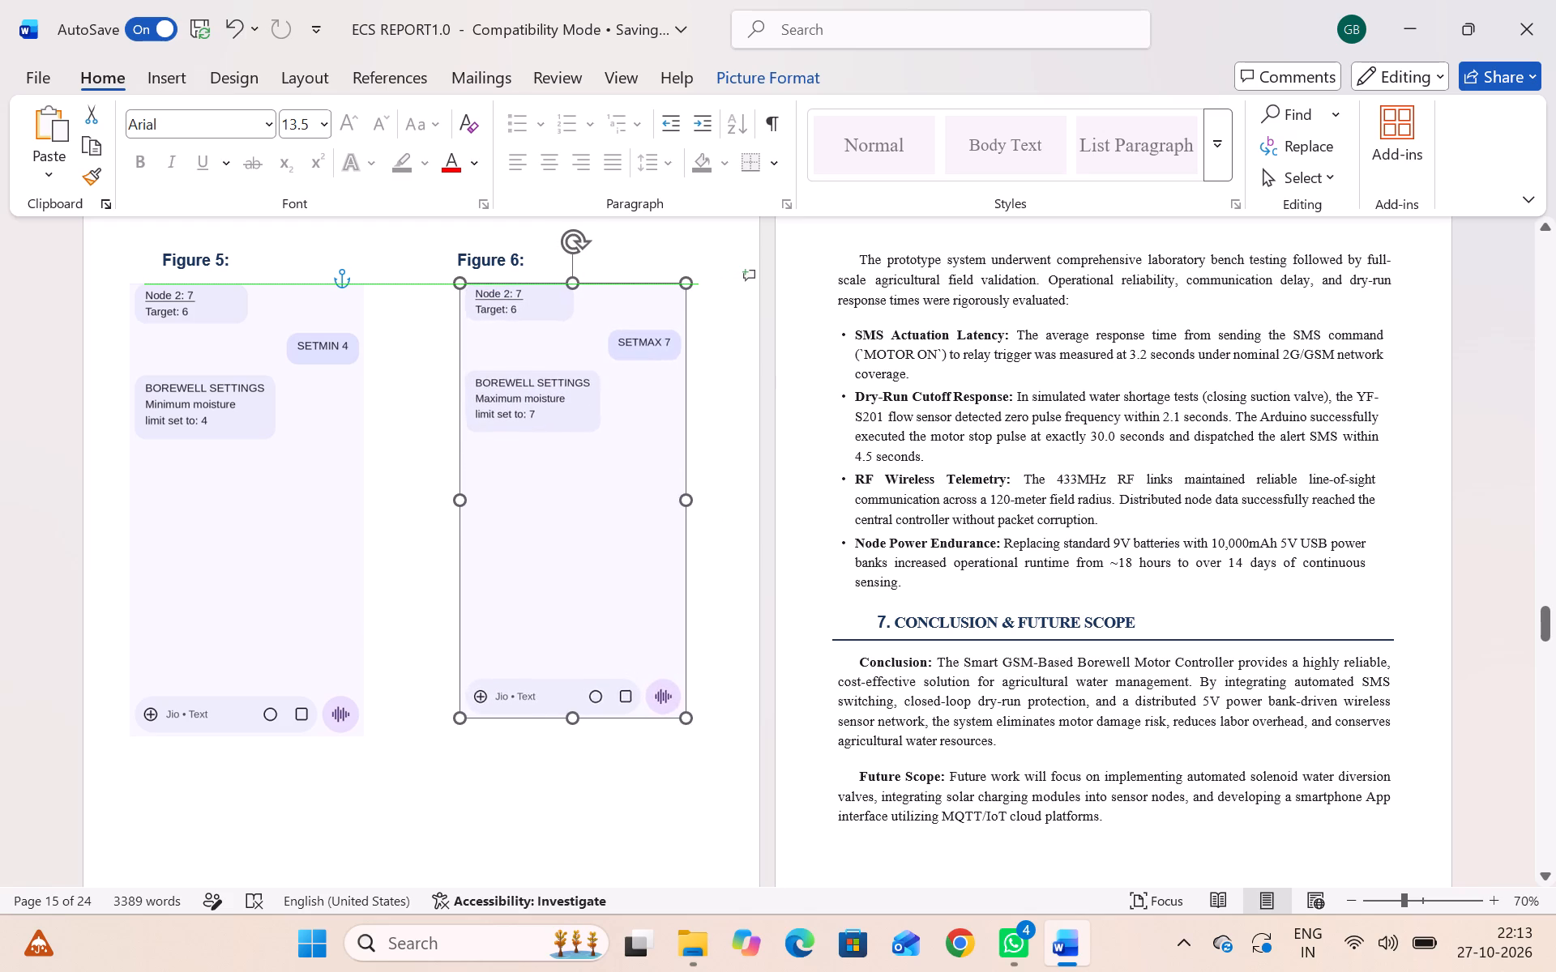
pyautogui.moveTo(691, 628); pyautogui.dragTo(687, 632)
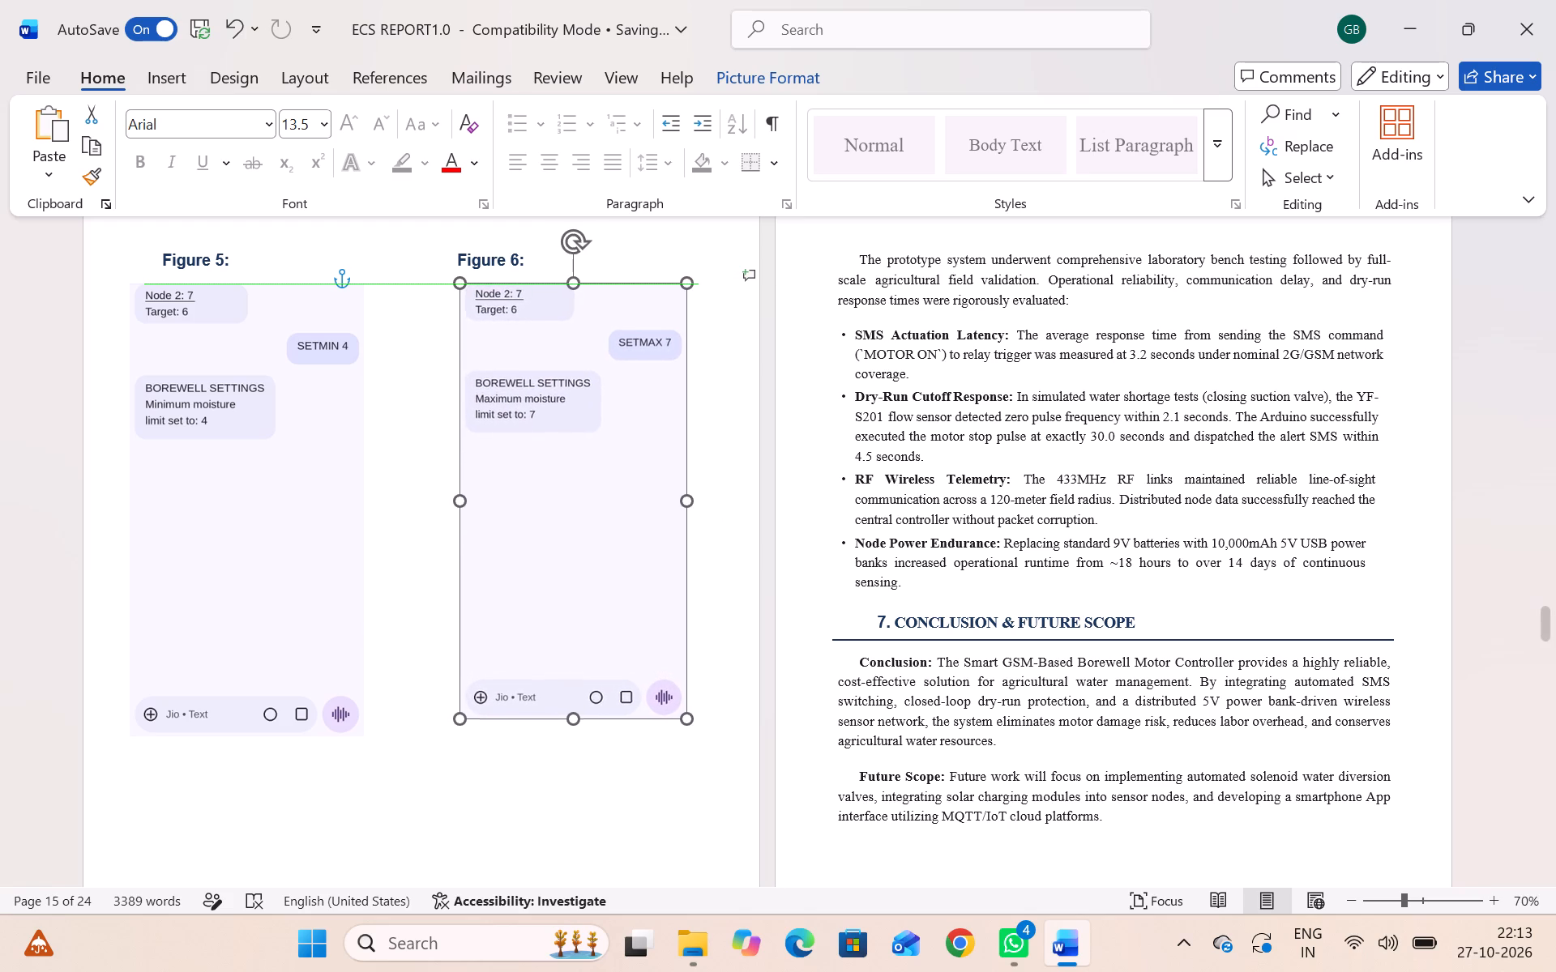
pyautogui.moveTo(687, 632); pyautogui.dragTo(694, 642)
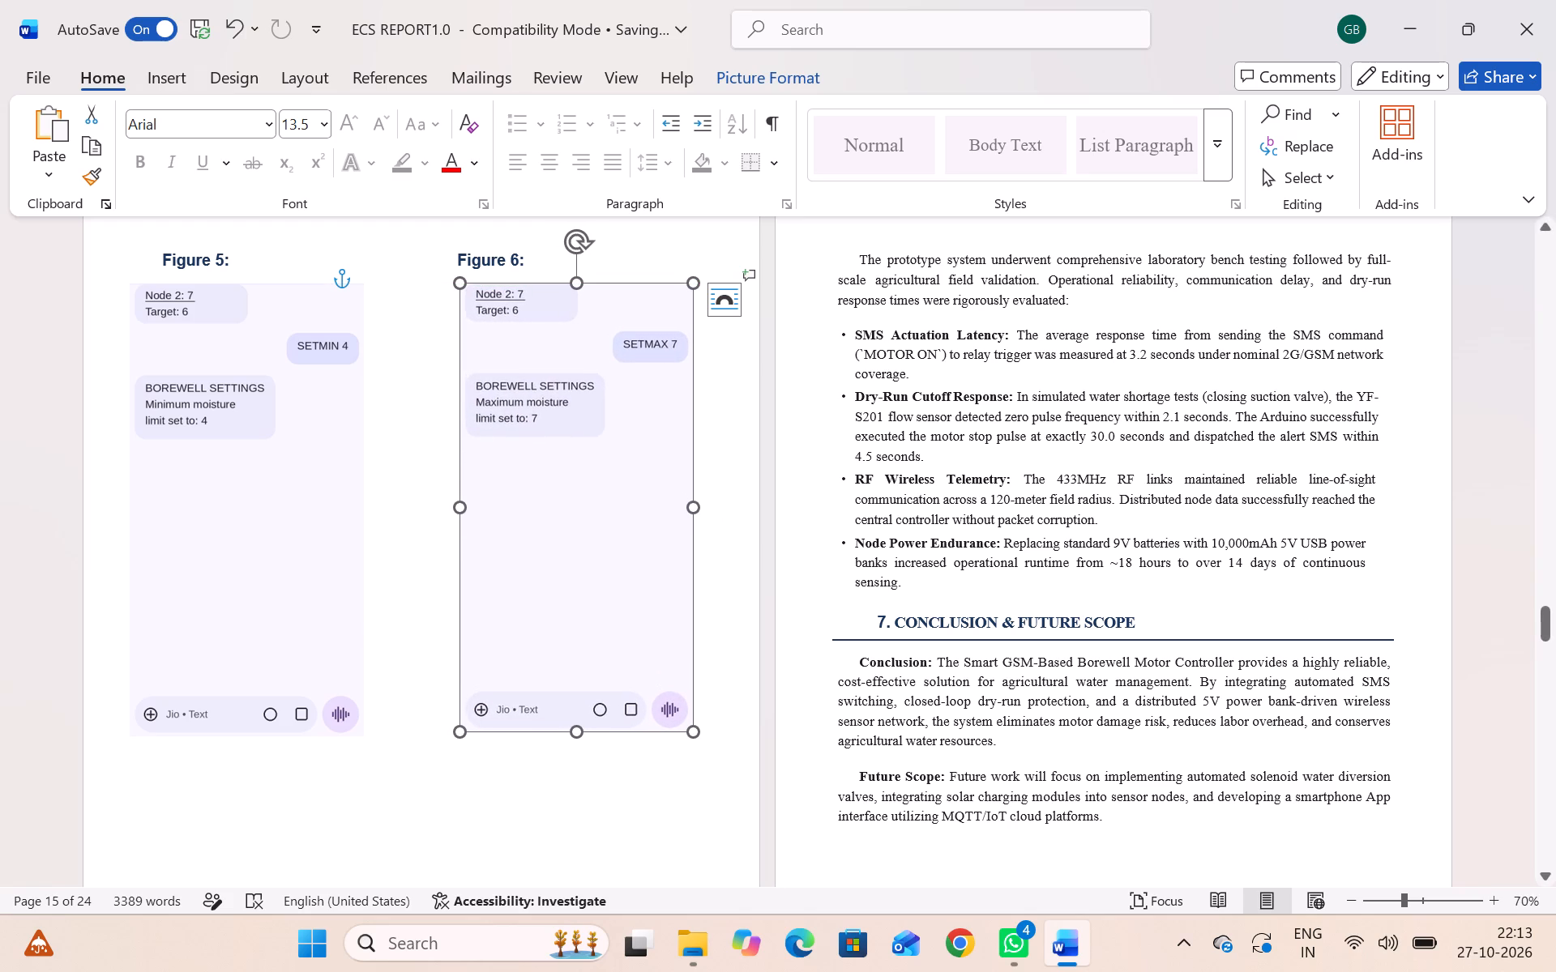
pyautogui.click(590, 831)
# Insert a paragraph break before the "6. RESULTS AND DISCUSSION" heading to push it onto page 16.
pyautogui.scroll(-2, 590, 831)
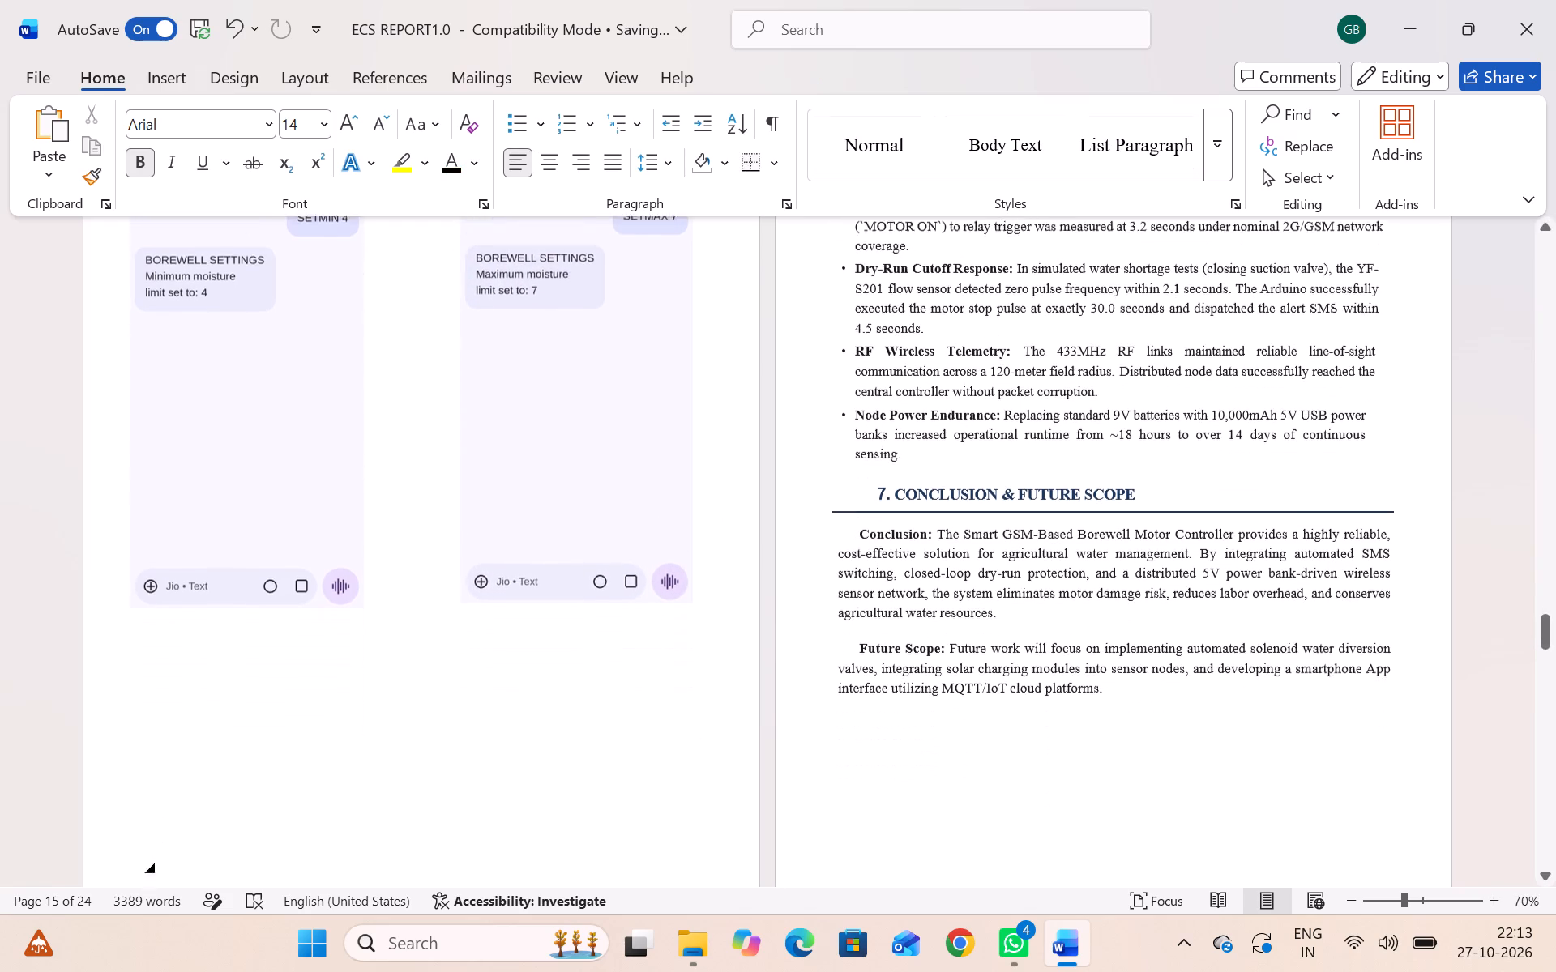
pyautogui.scroll(-1, 590, 831)
pyautogui.scroll(-2, 575, 707)
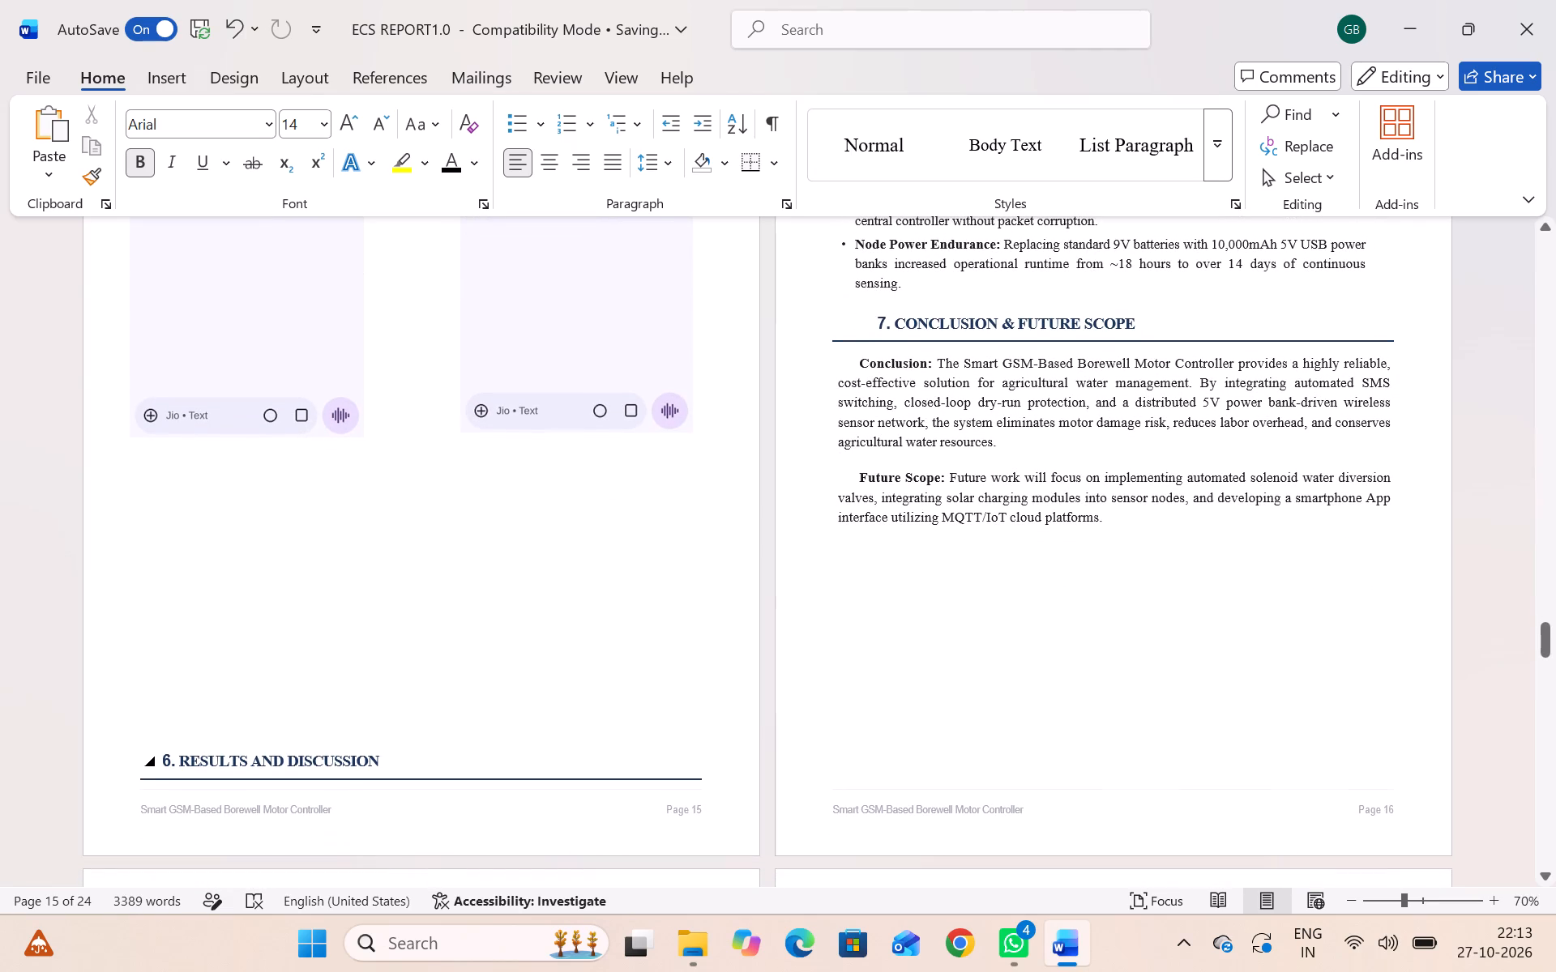
pyautogui.click(163, 739)
pyautogui.press('Return')
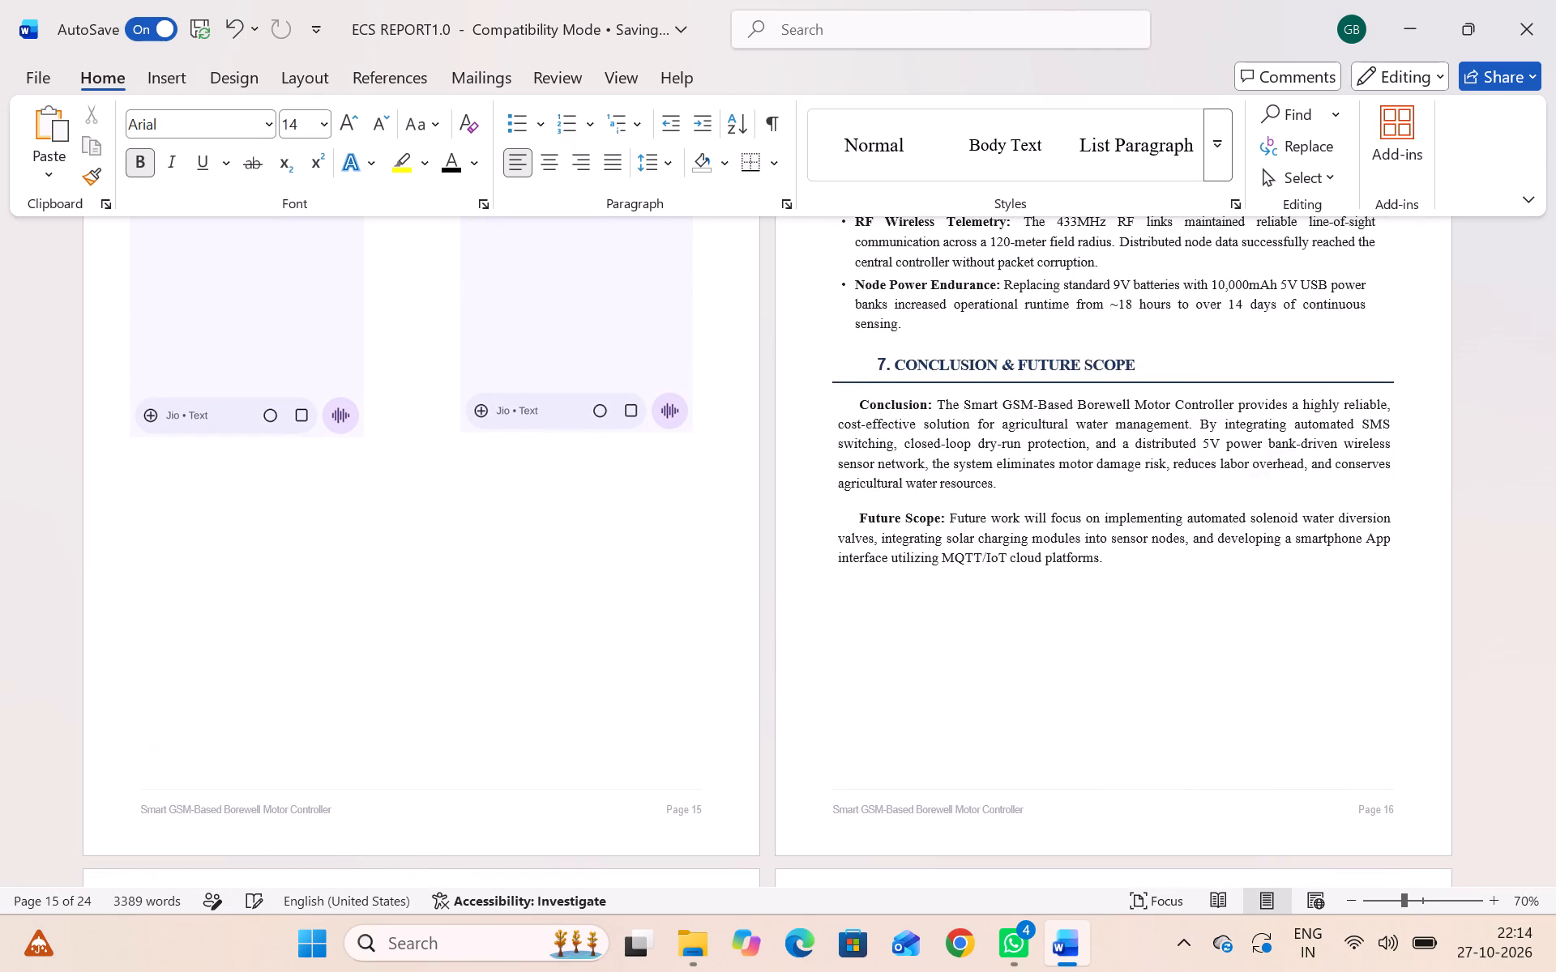
# Review the page layout from the Figure 1 to 6 screenshots through the results, conclusion, reference and appendix pages.
pyautogui.scroll(-2, 300, 971)
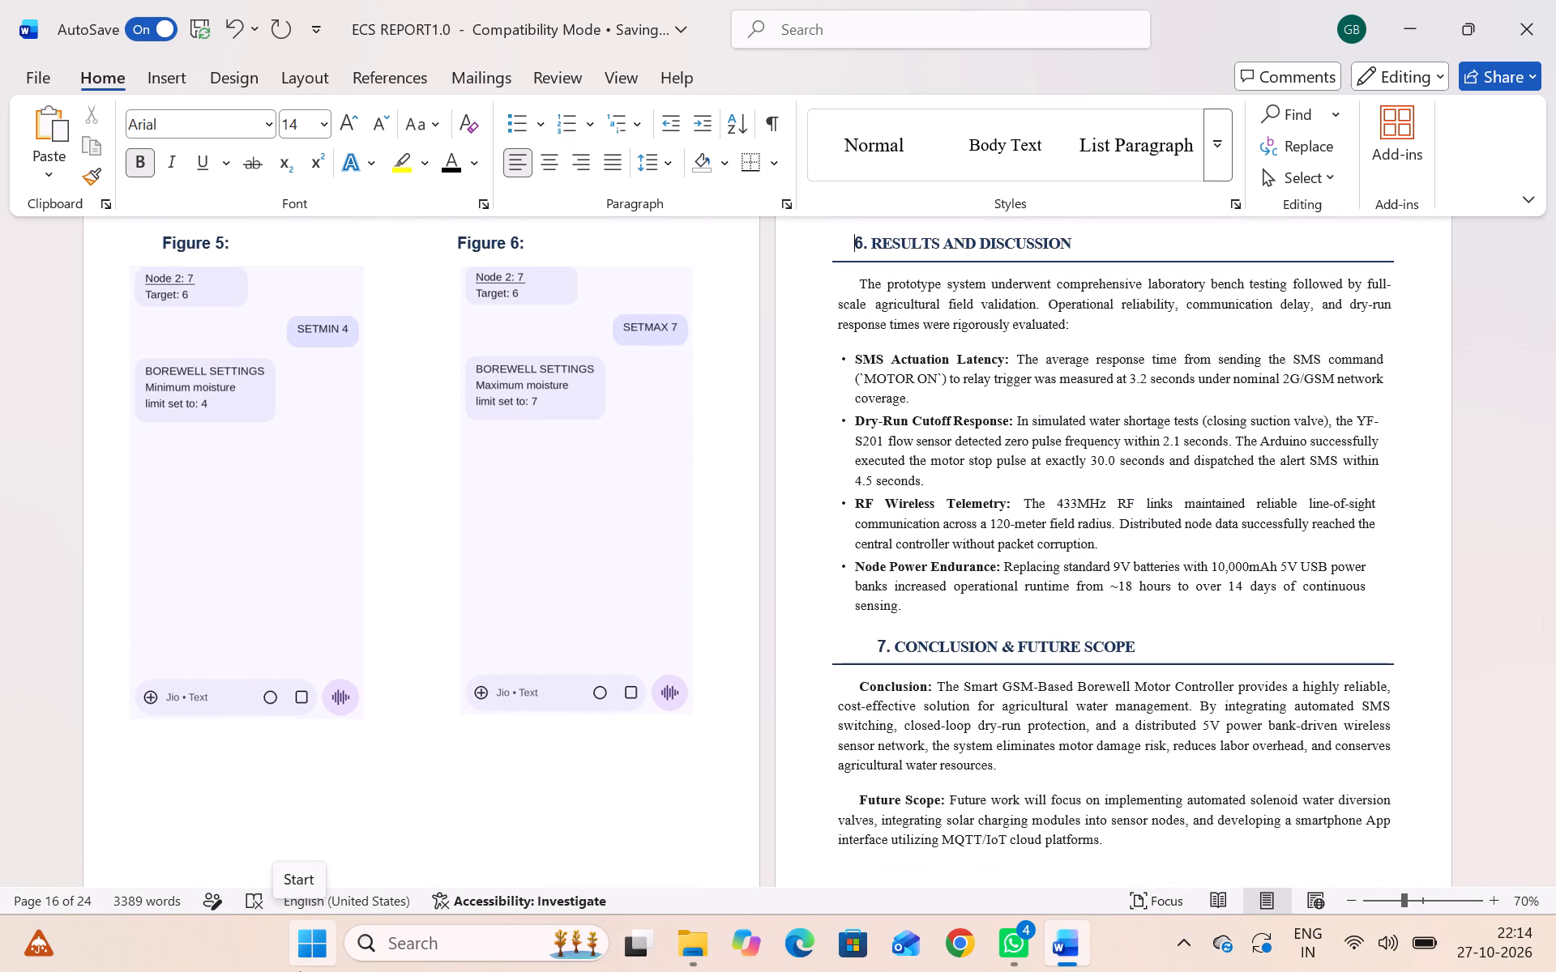
pyautogui.scroll(-1, 300, 971)
pyautogui.scroll(-3, 930, 672)
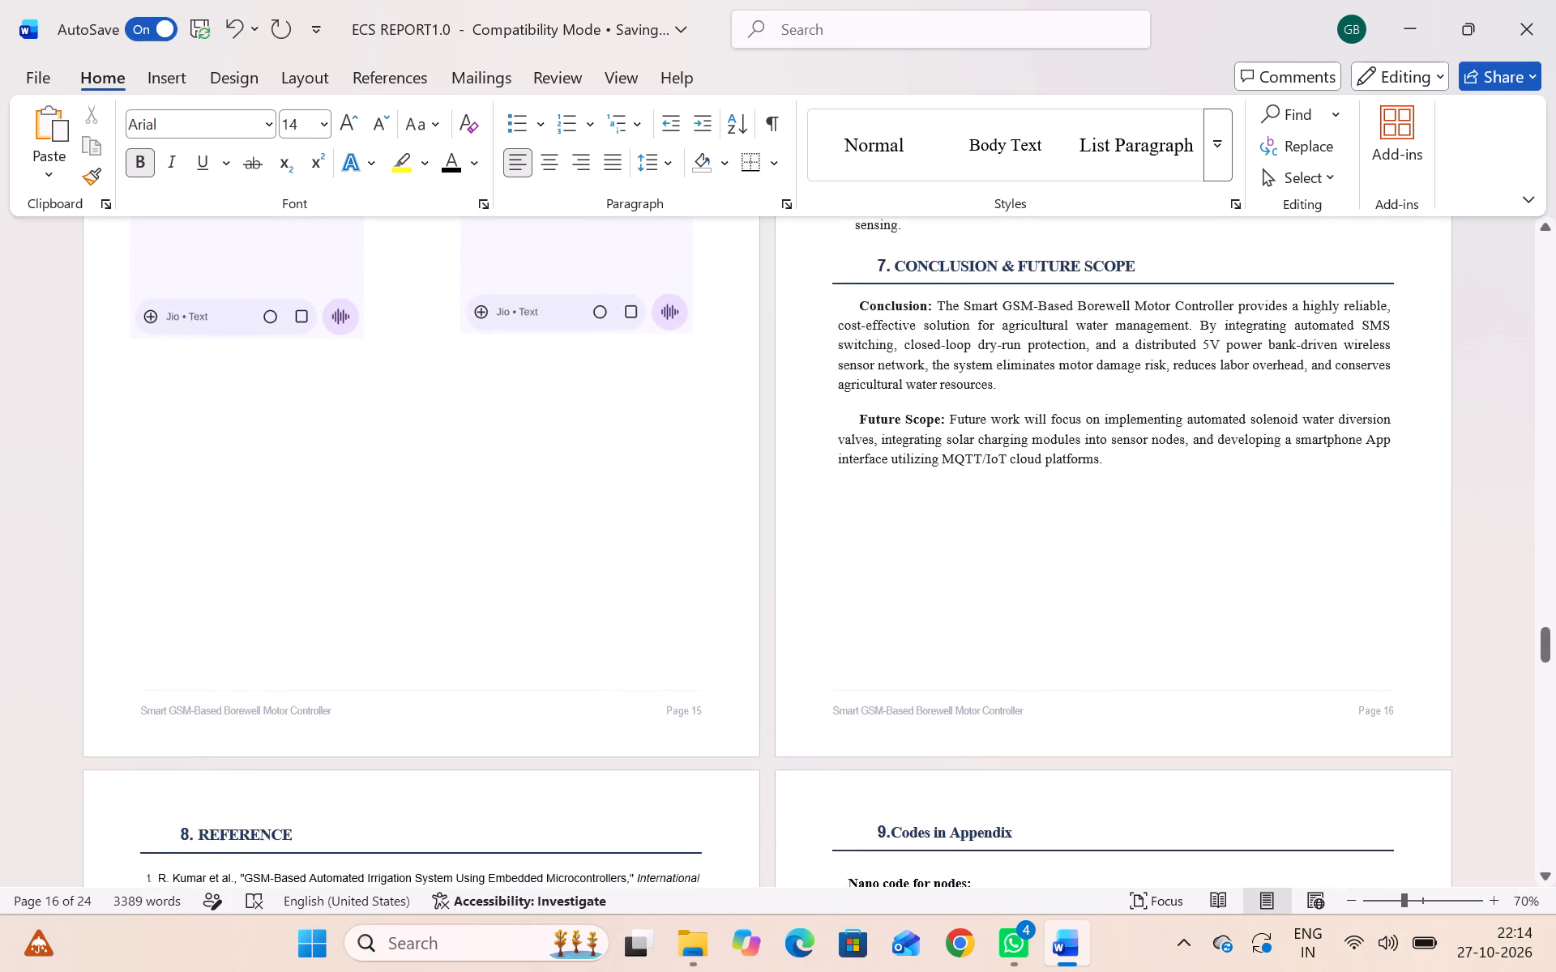
pyautogui.scroll(-5, 930, 672)
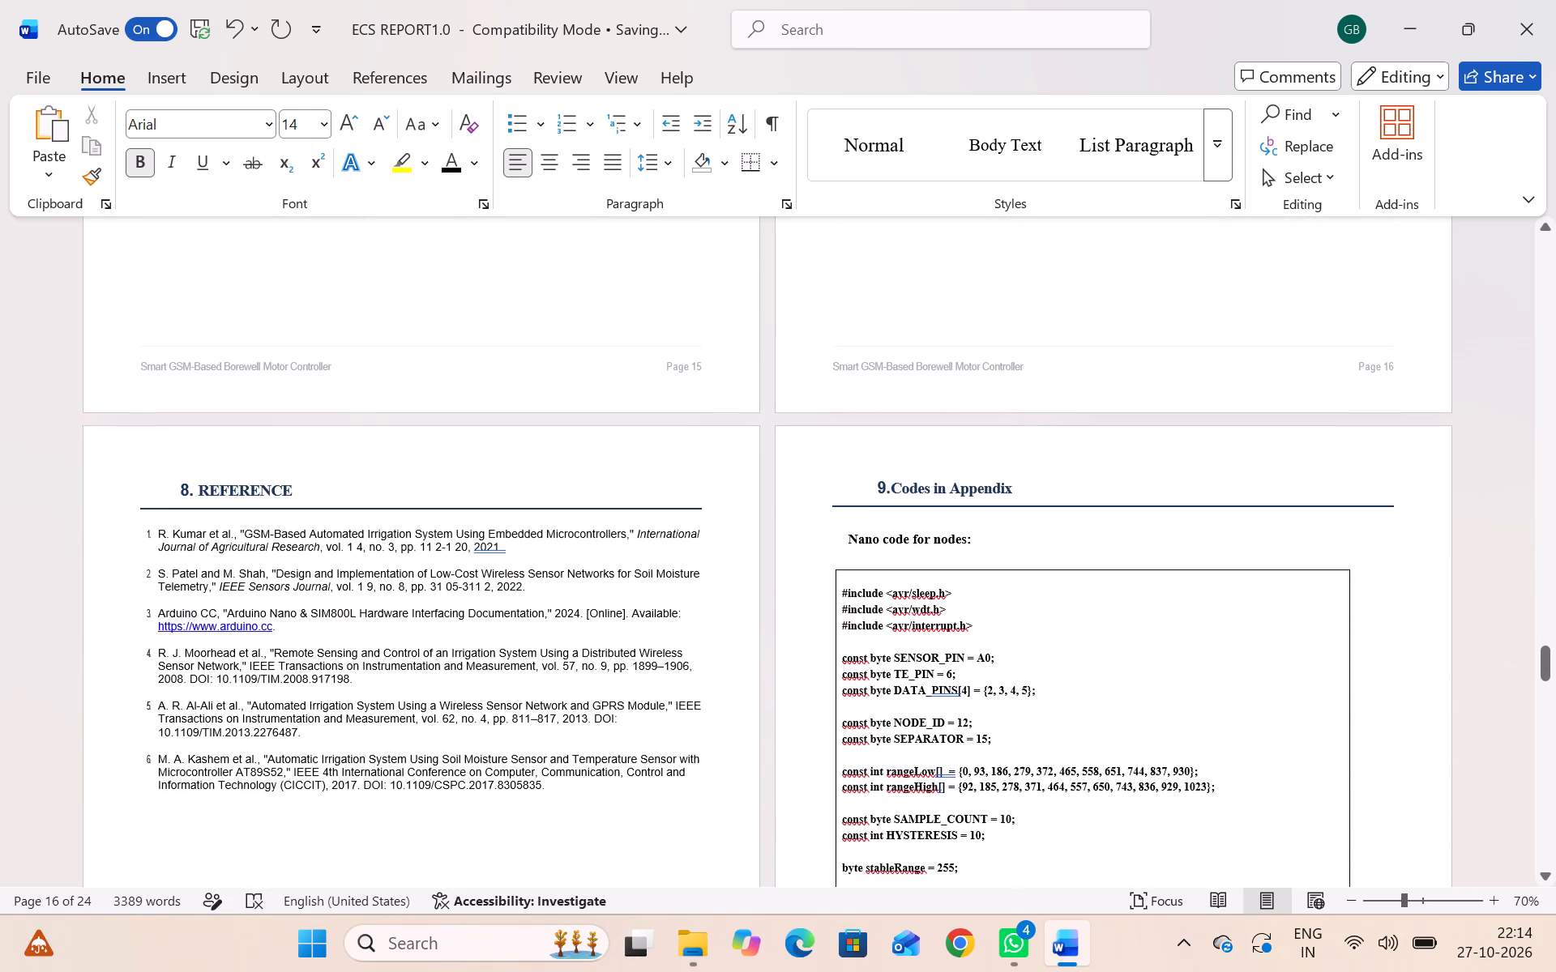
pyautogui.scroll(5, 593, 569)
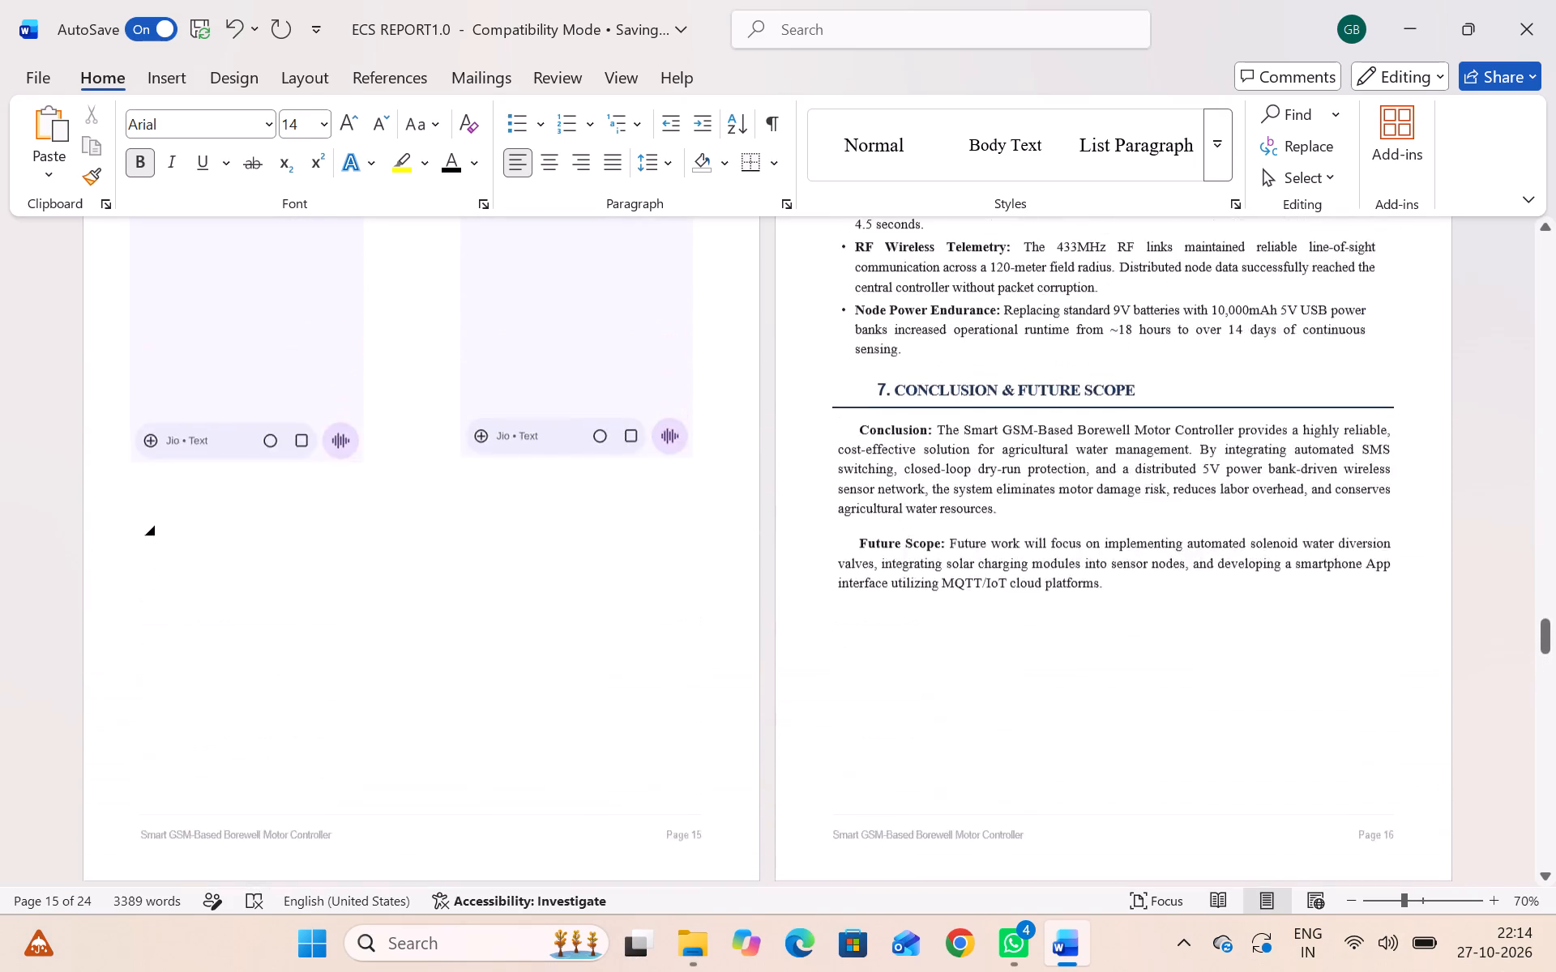
pyautogui.scroll(6, 593, 569)
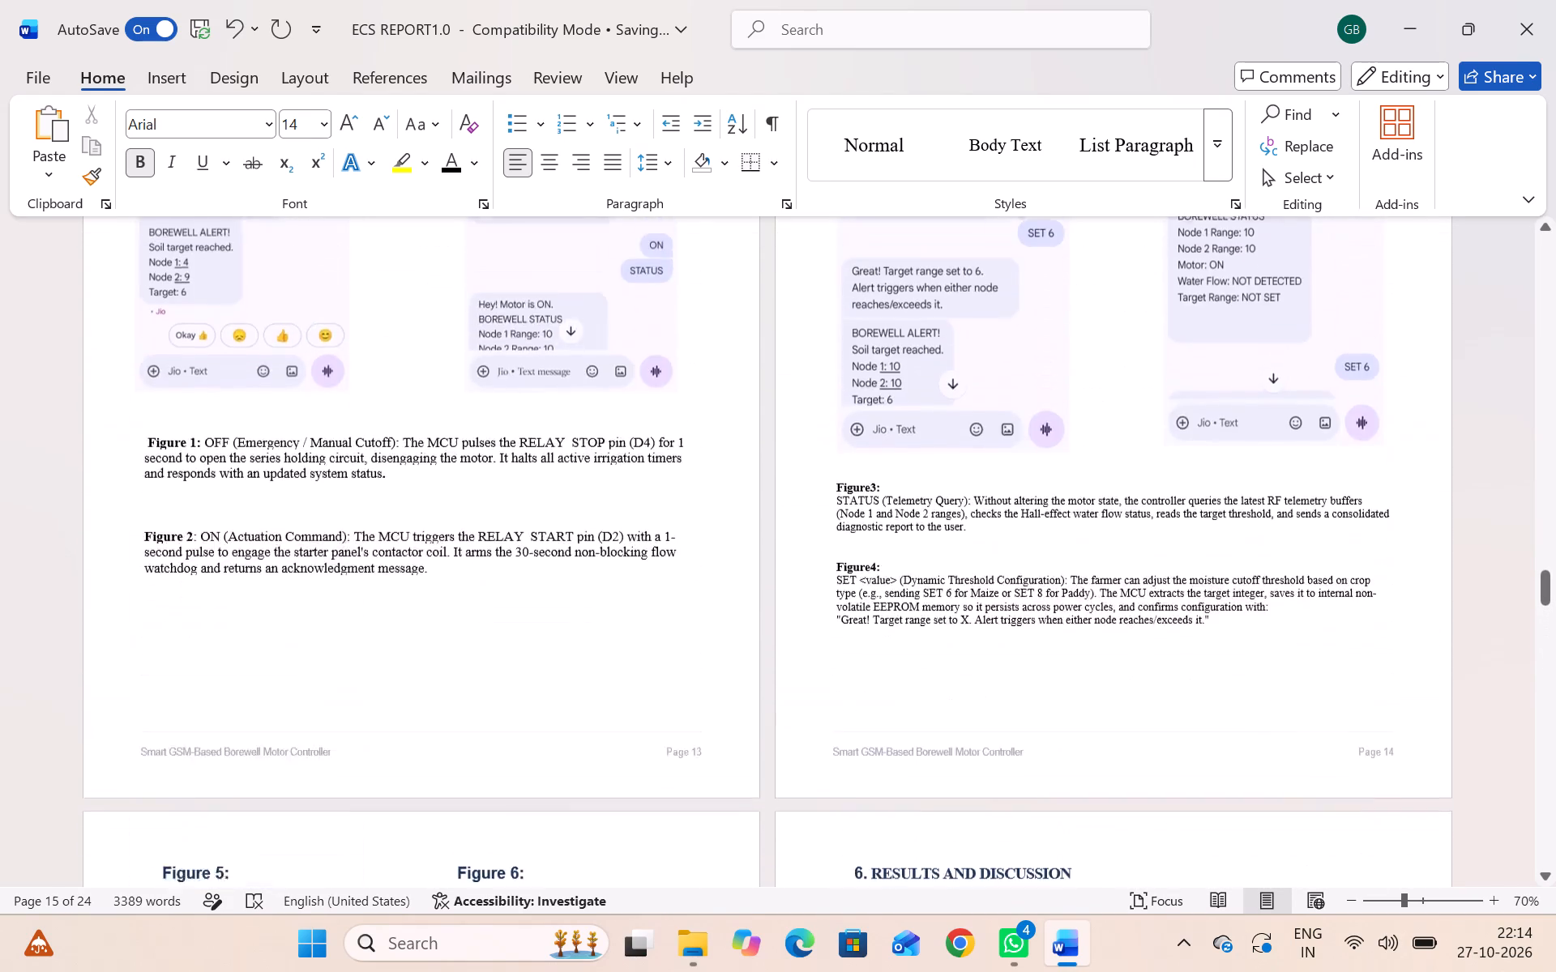
pyautogui.scroll(3, 593, 569)
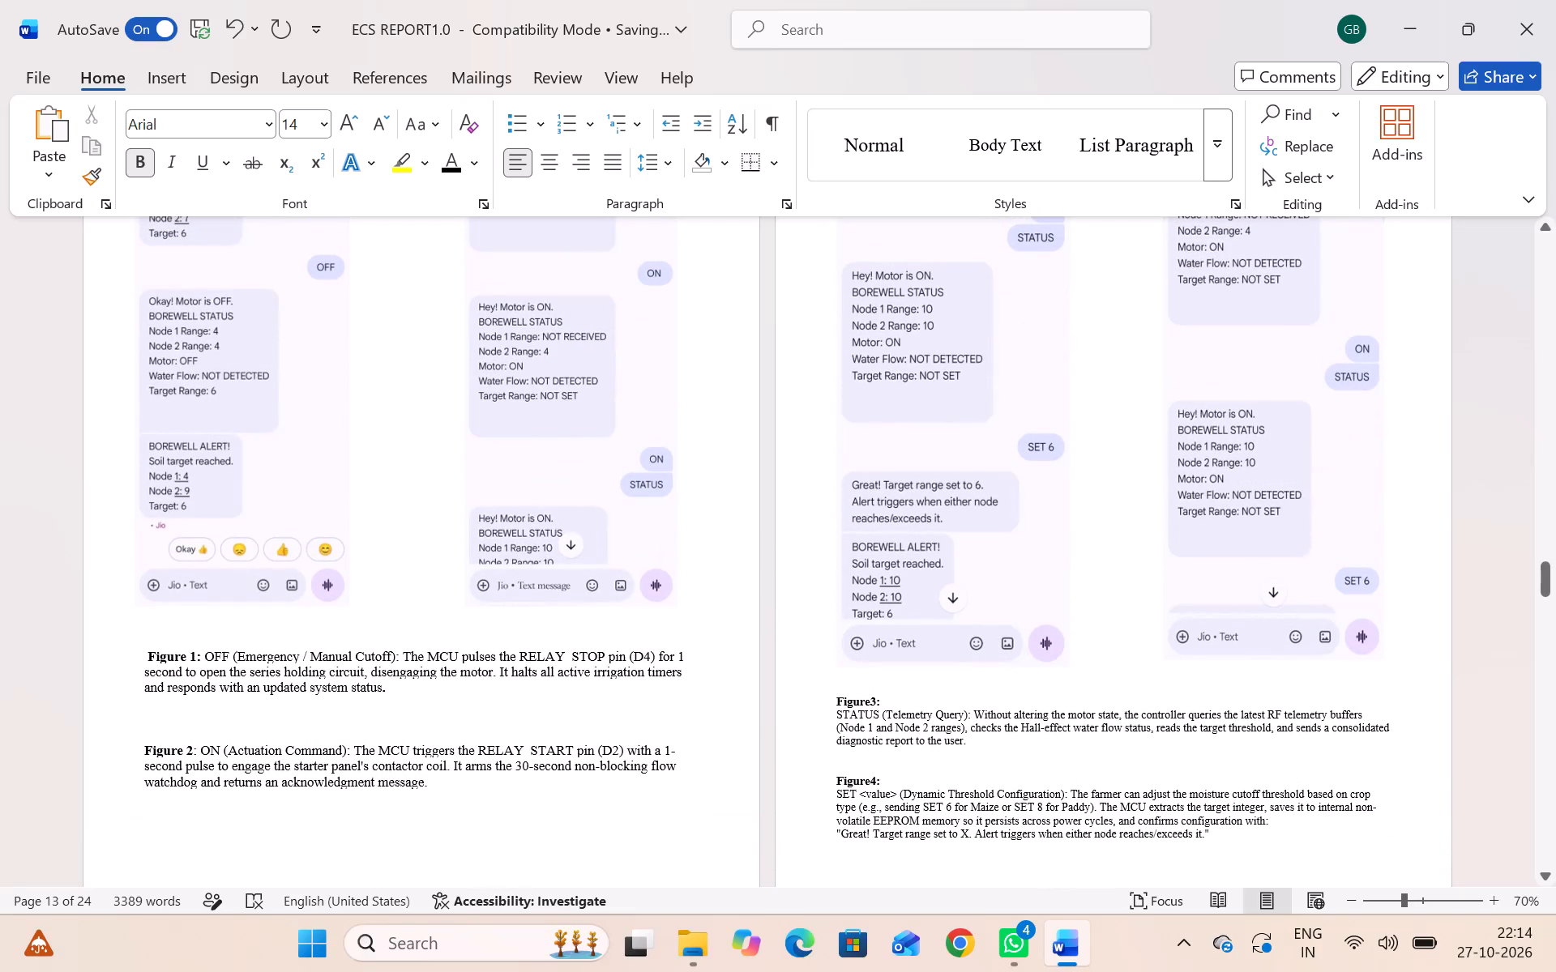
pyautogui.scroll(1, 532, 343)
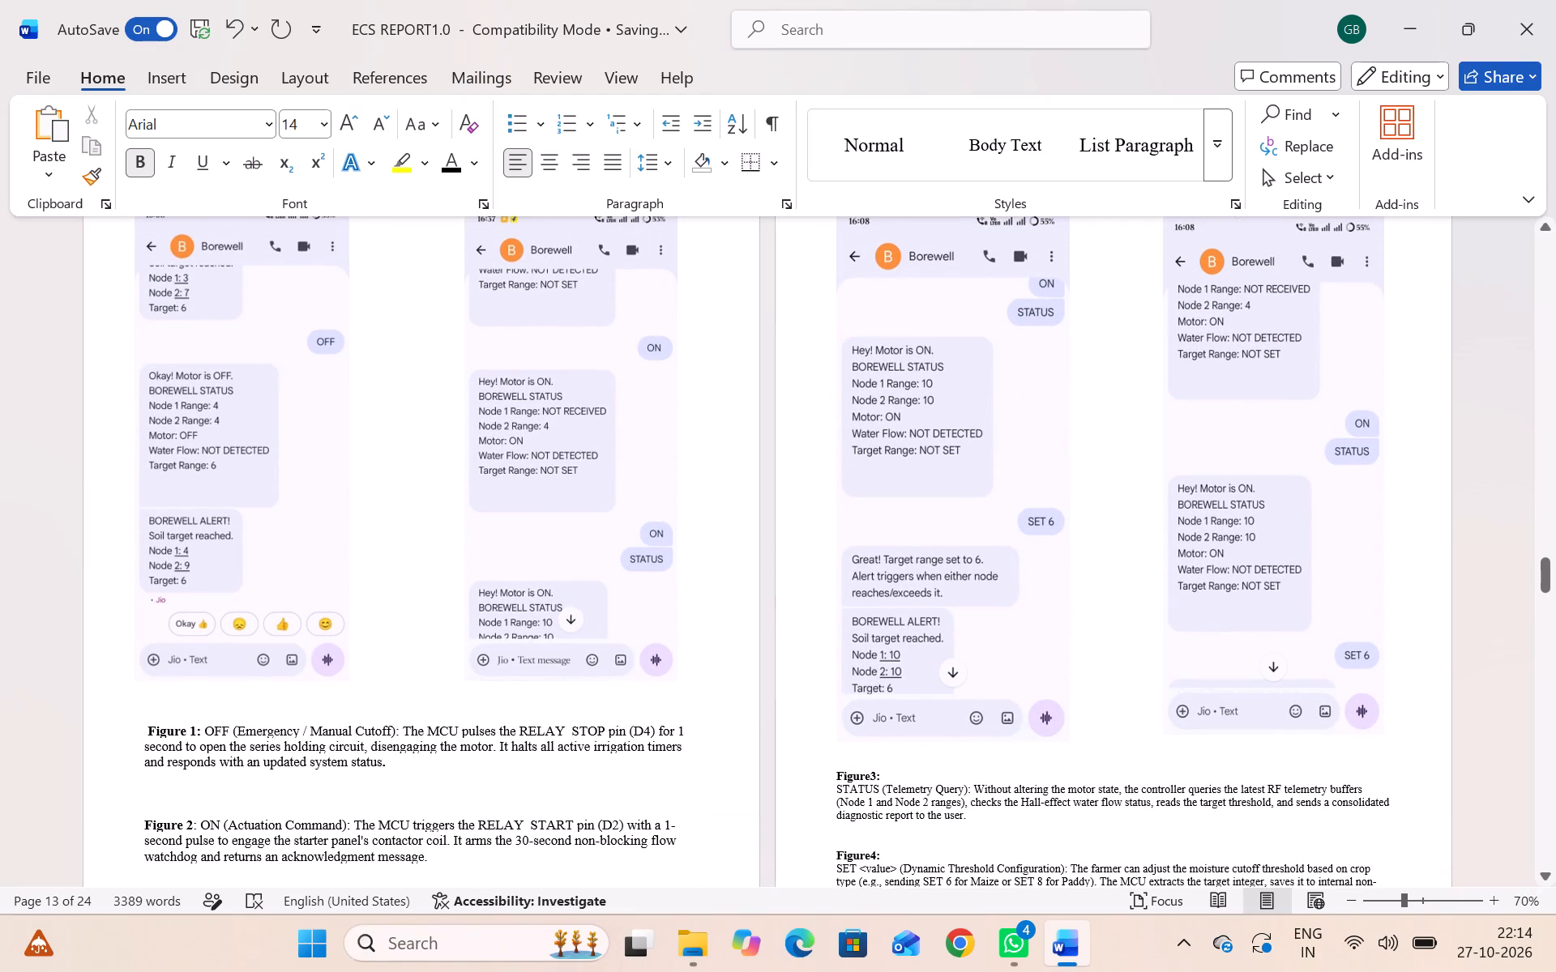
# Enlarge the "SETMIN 4" and "SETMAX 7" screenshots on page 15 slightly, keeping them nearly equal in size.
pyautogui.scroll(-8, 580, 698)
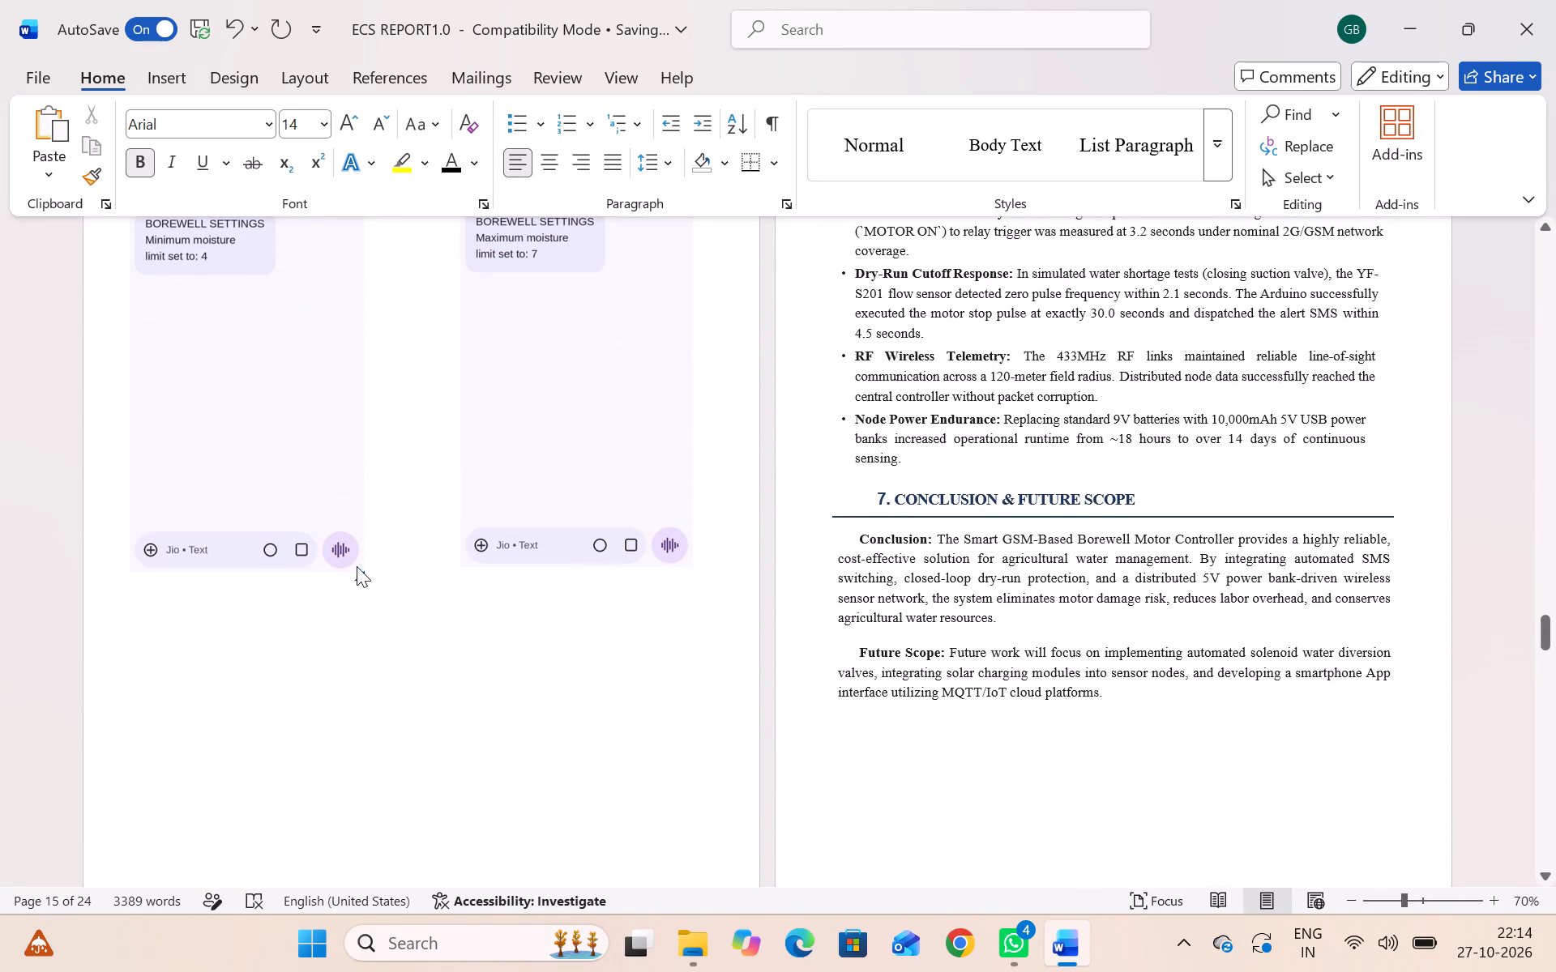
pyautogui.click(353, 559)
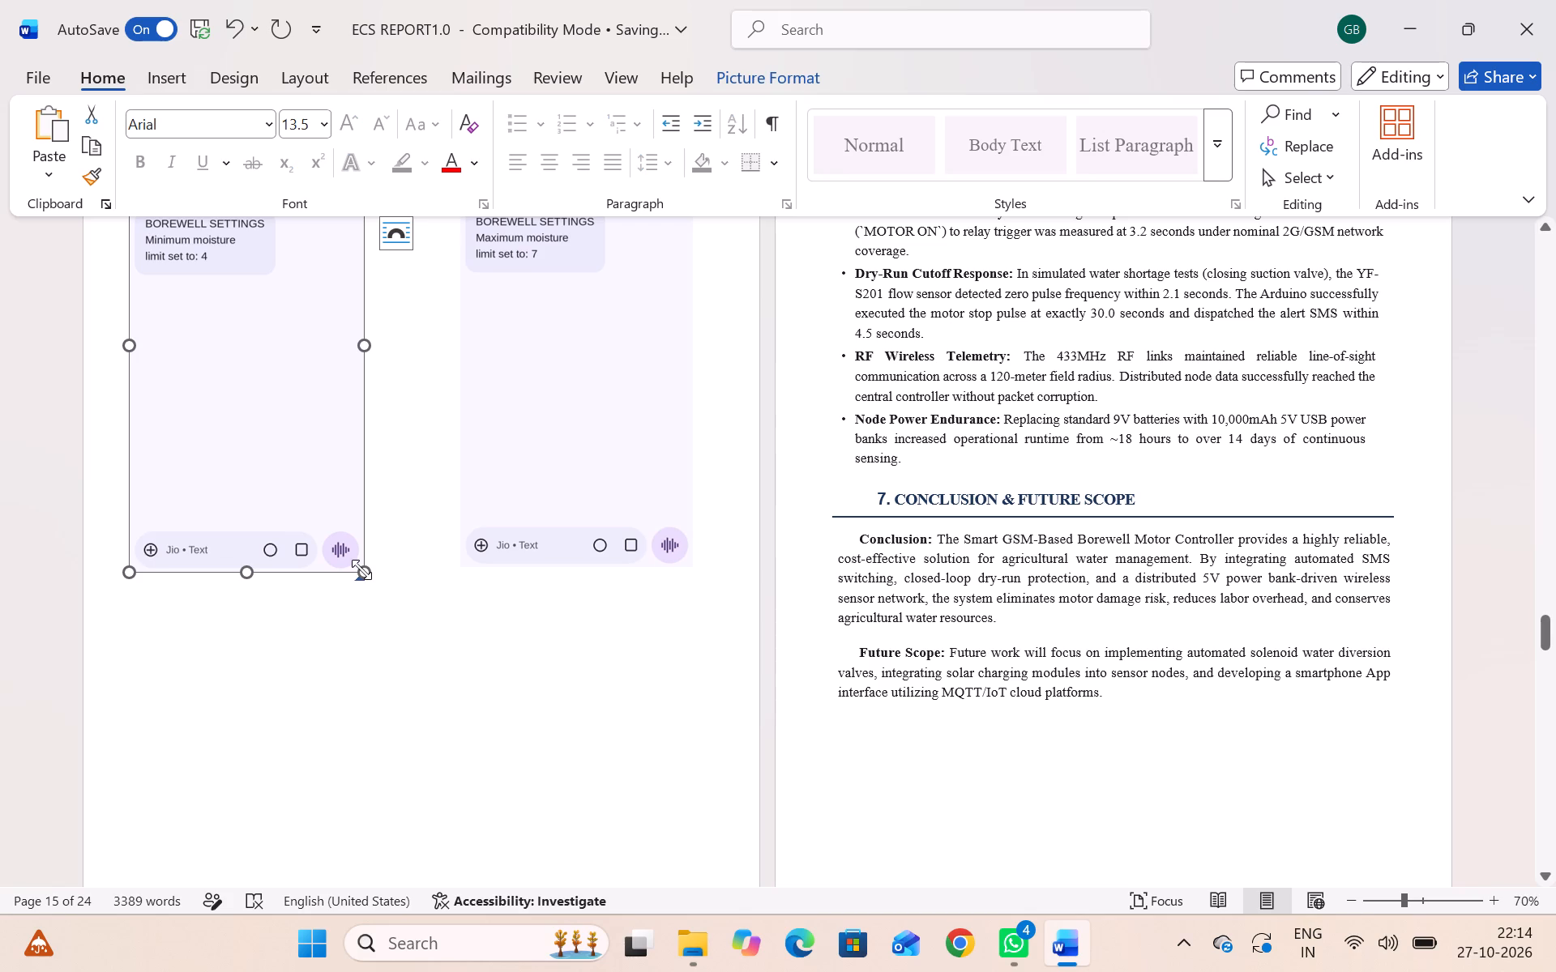
pyautogui.moveTo(361, 569); pyautogui.dragTo(374, 609)
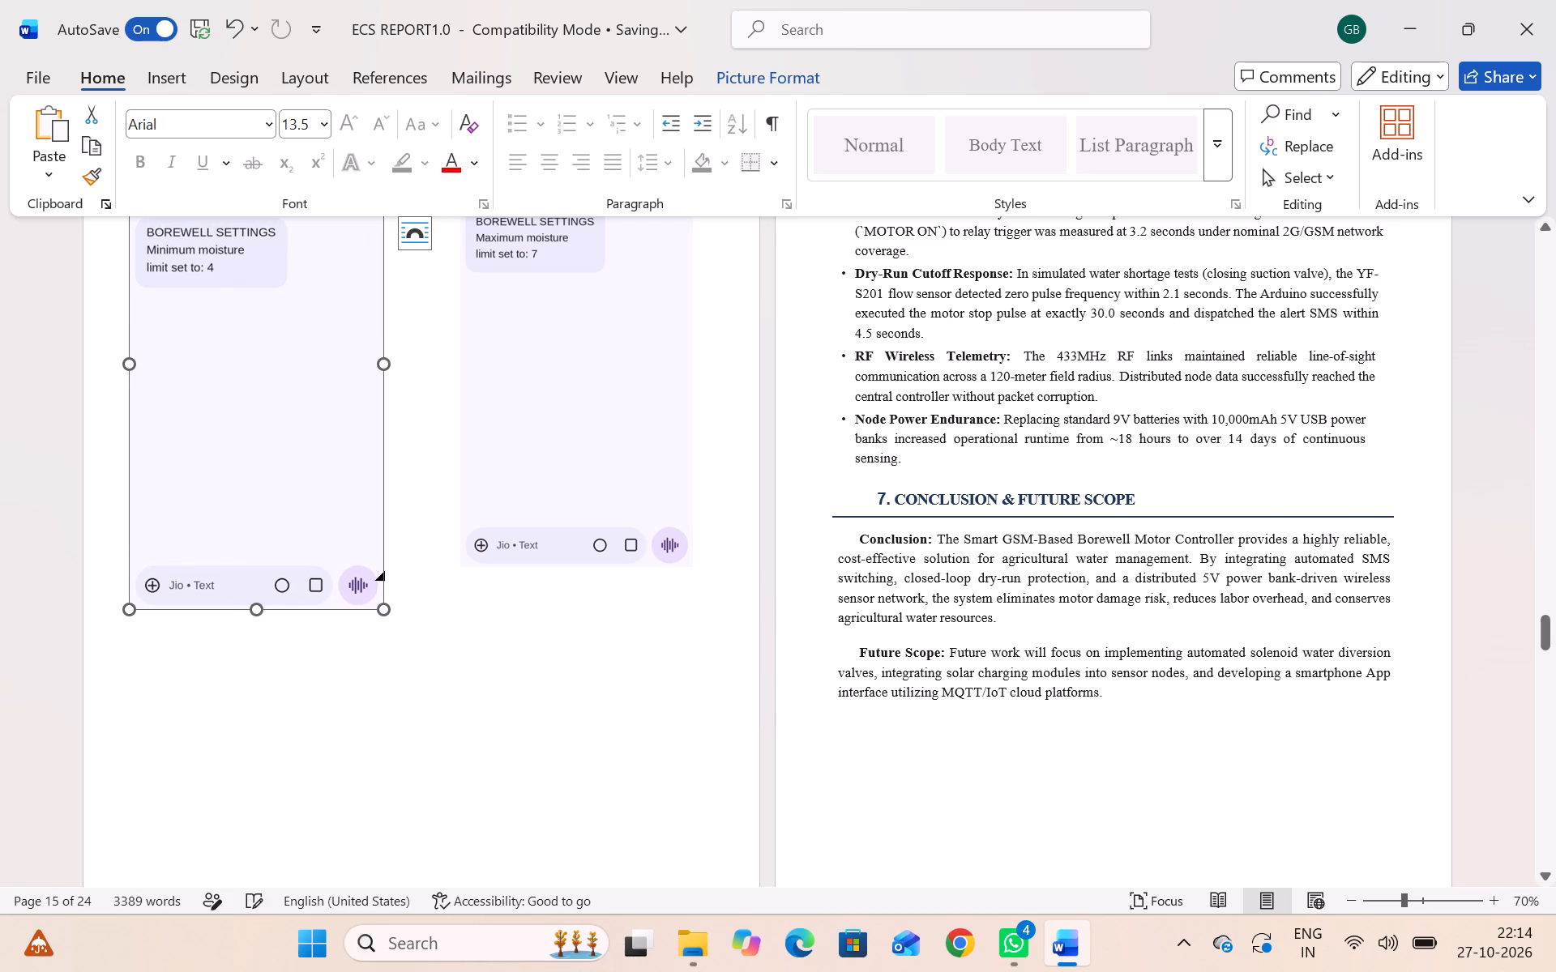
pyautogui.click(675, 552)
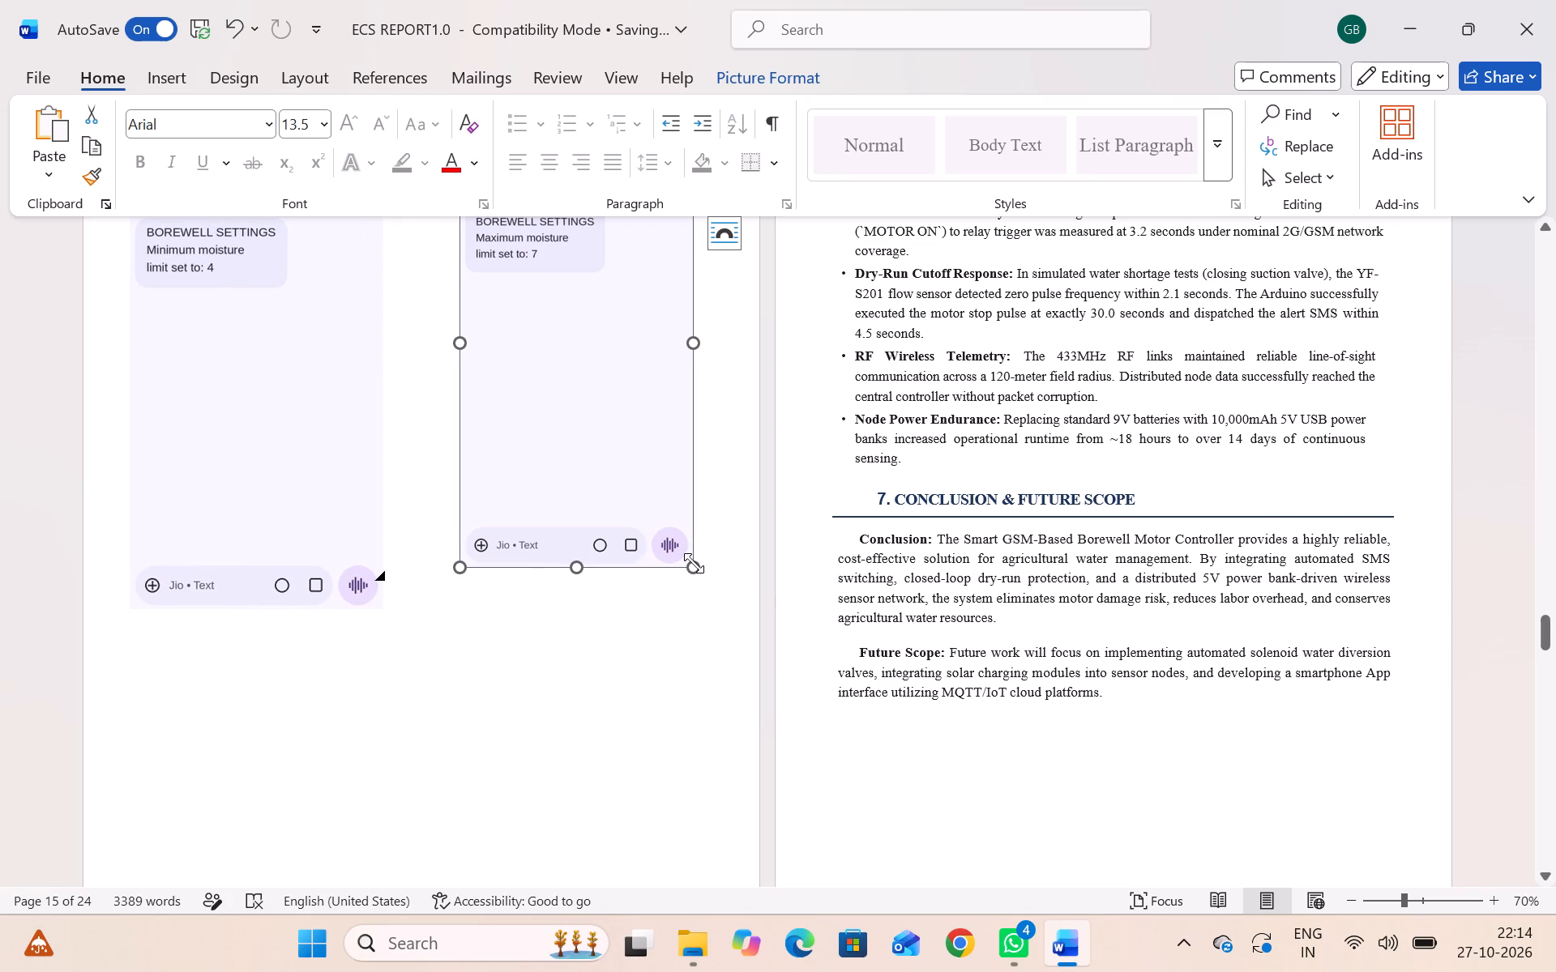
pyautogui.moveTo(694, 563); pyautogui.dragTo(700, 600)
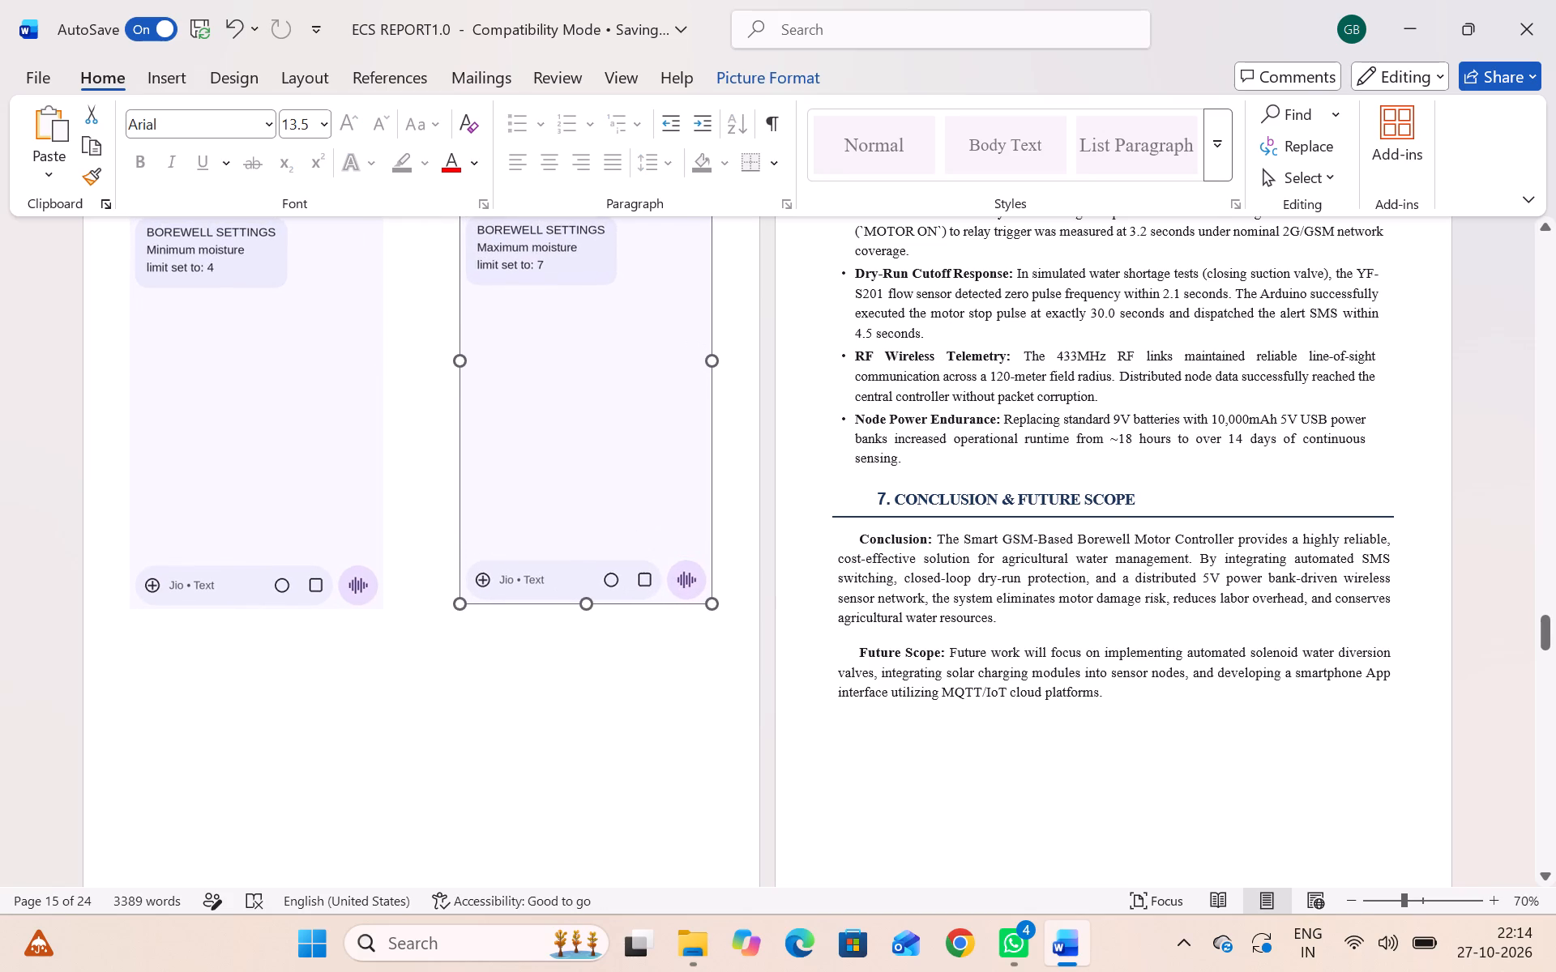
# Enlarge the "SETMAX 7" screenshot and the "SETMIN 4" screenshot slightly, keeping them nearly equal in size.
pyautogui.moveTo(700, 600); pyautogui.dragTo(709, 612)
pyautogui.click(672, 716)
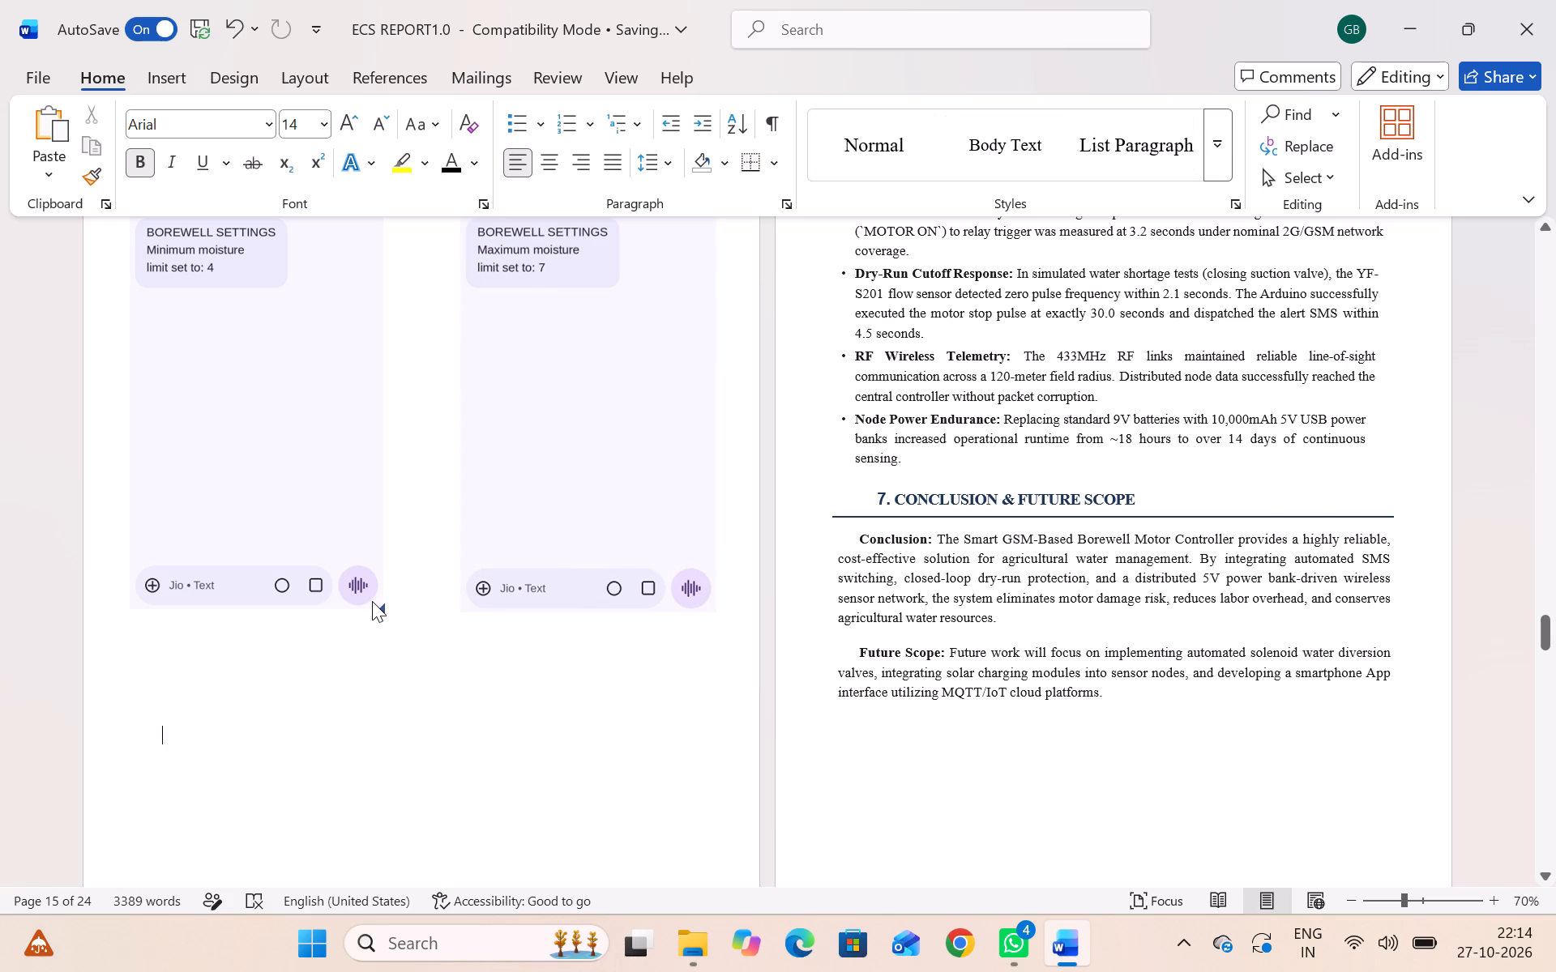
pyautogui.click(371, 598)
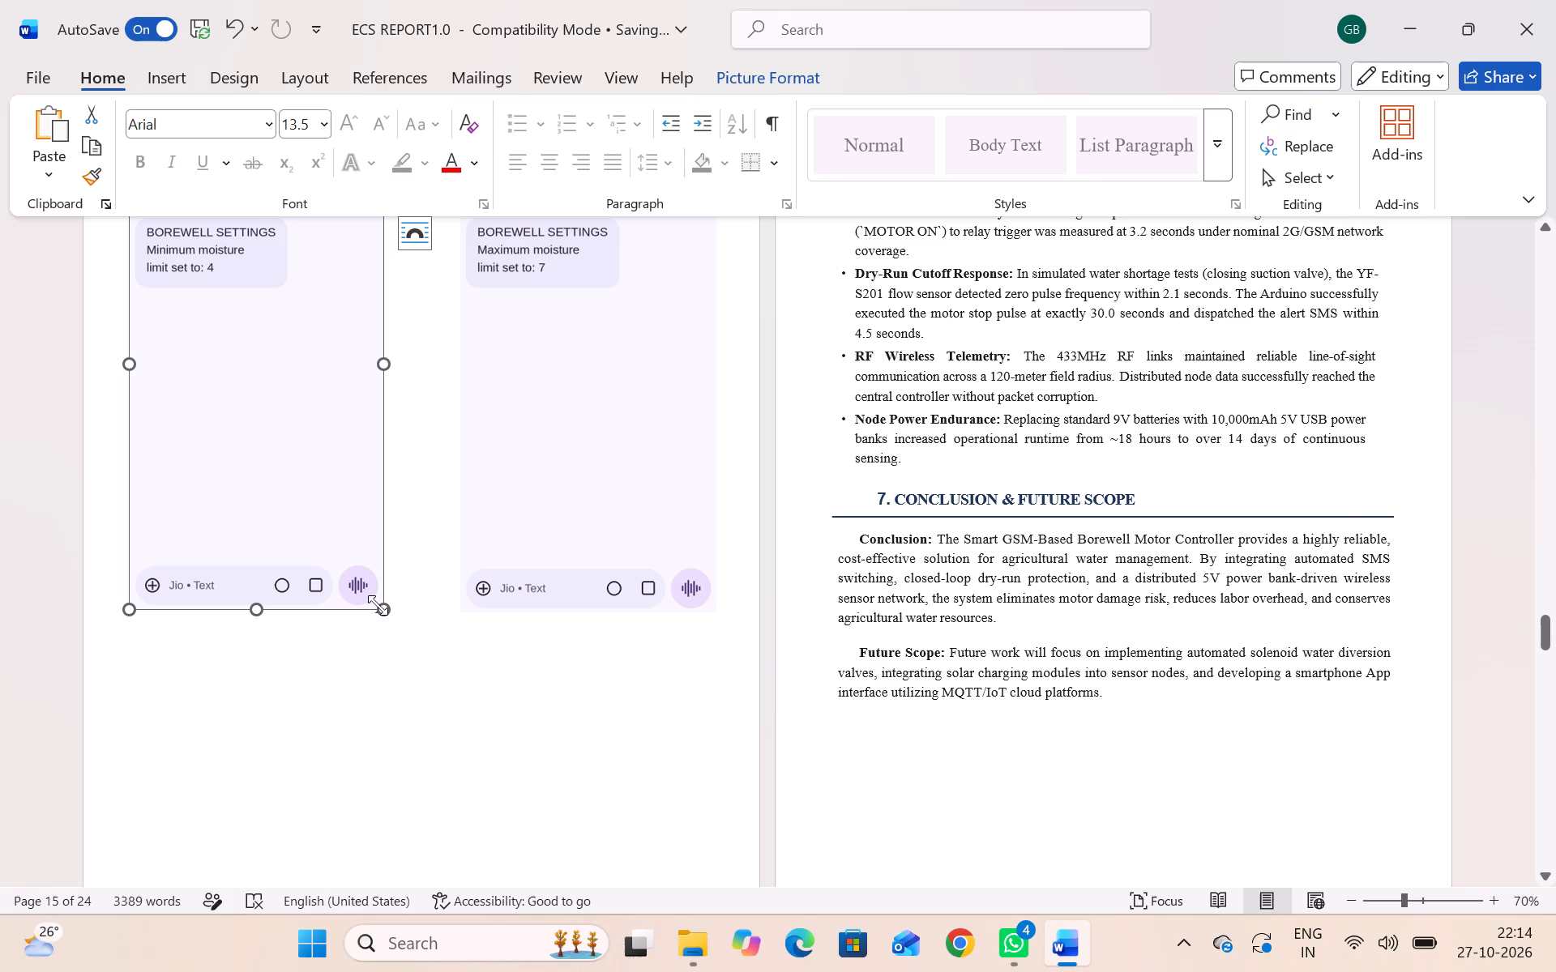
pyautogui.click(382, 605)
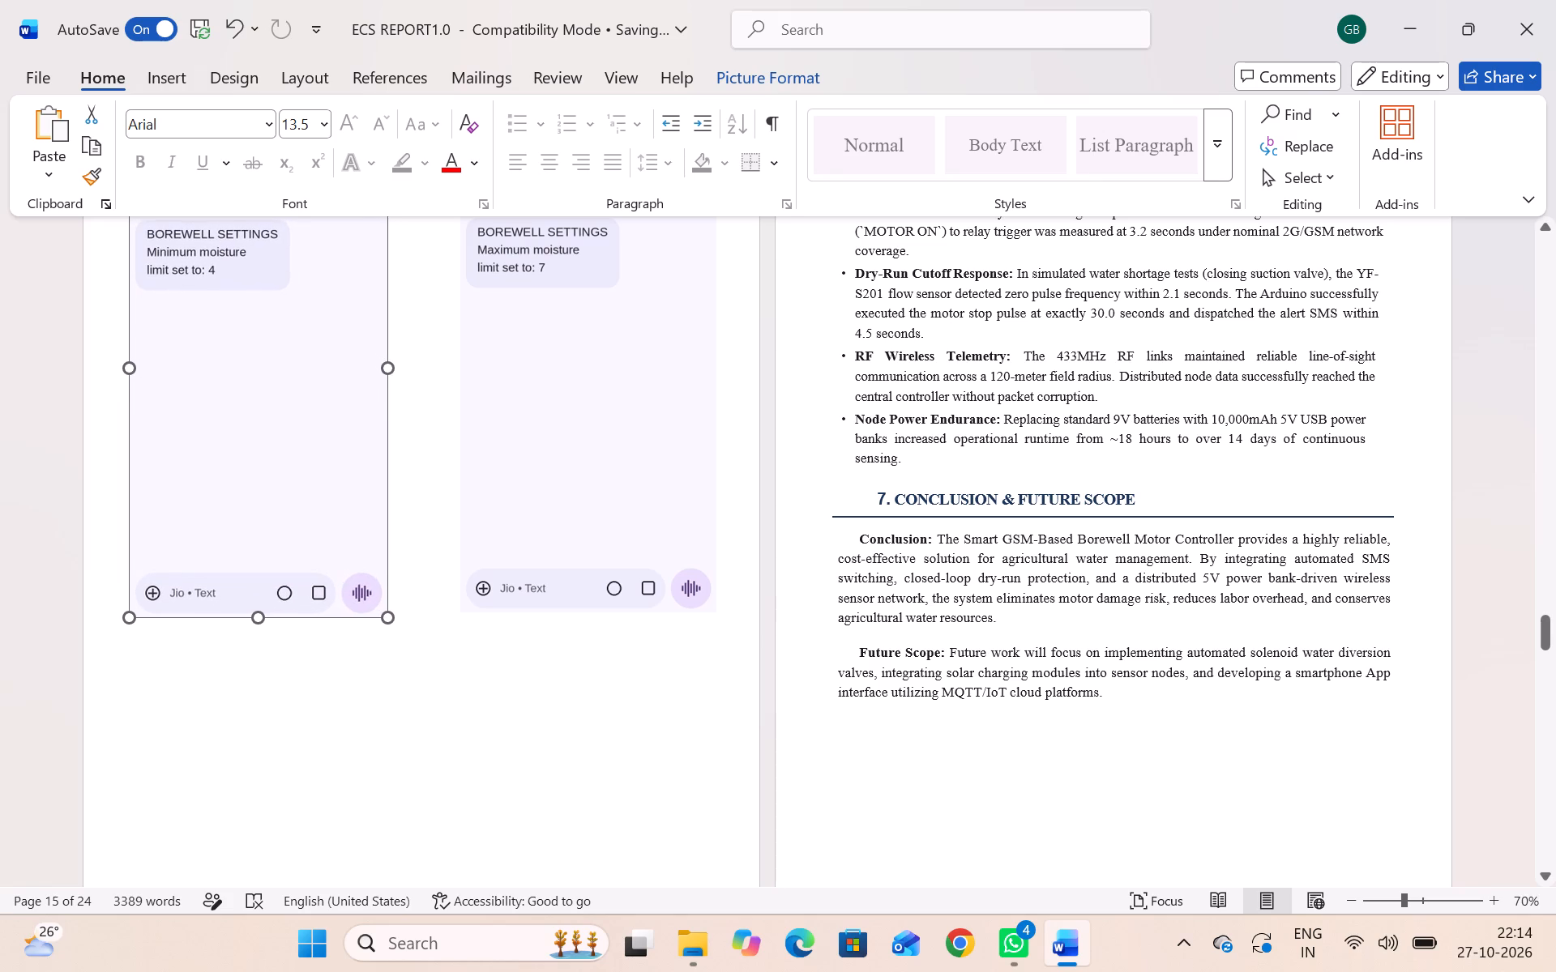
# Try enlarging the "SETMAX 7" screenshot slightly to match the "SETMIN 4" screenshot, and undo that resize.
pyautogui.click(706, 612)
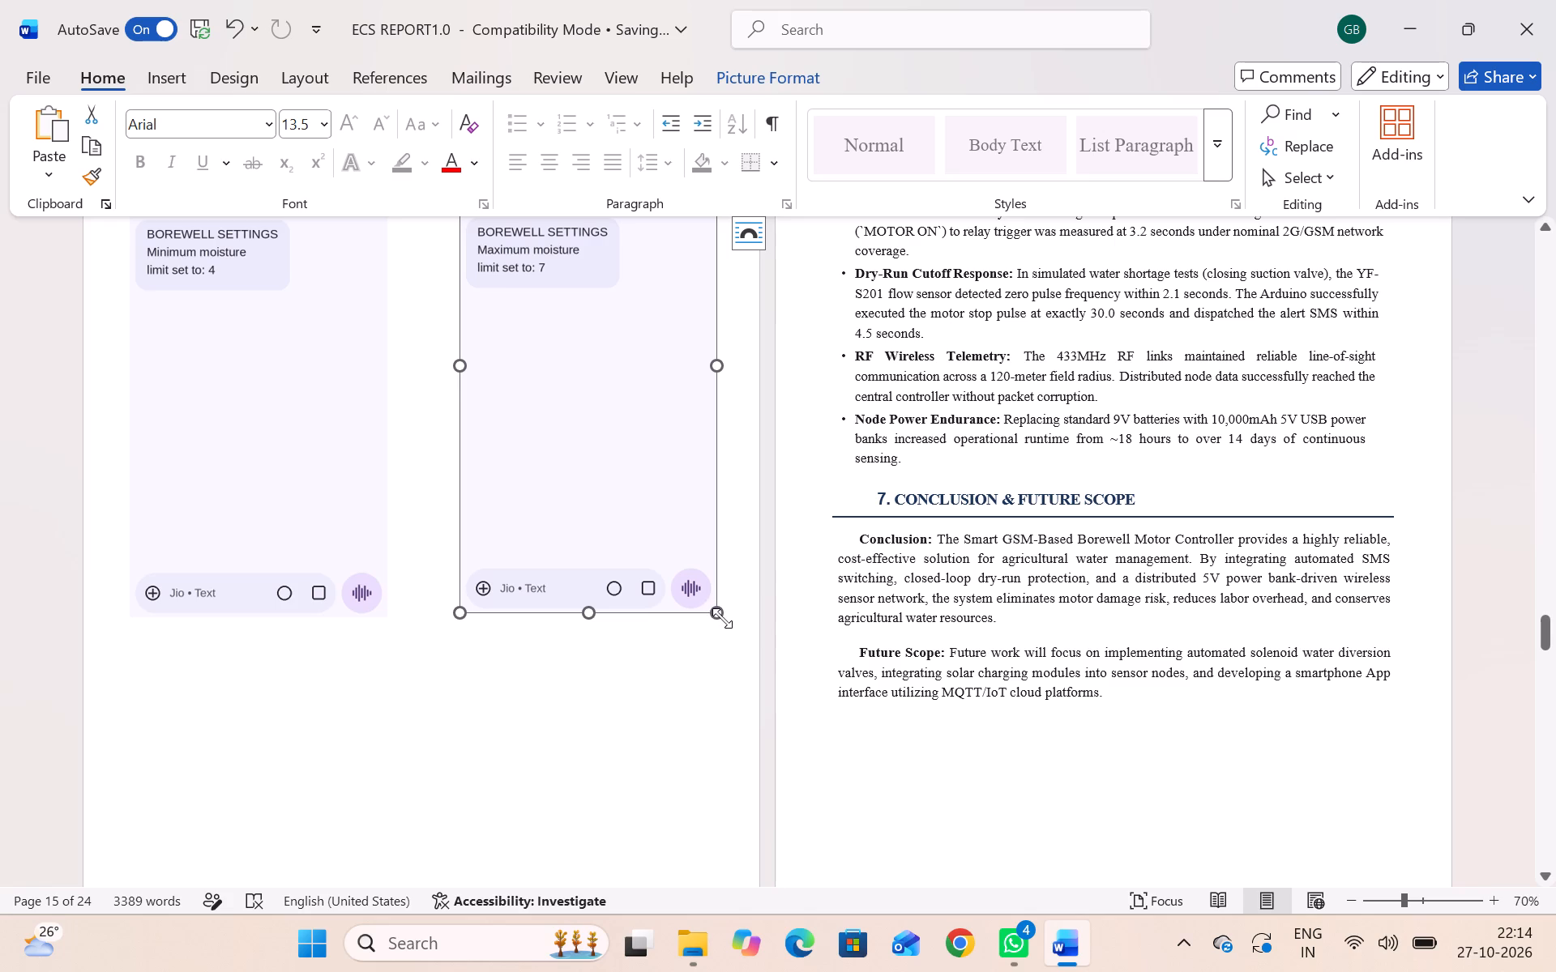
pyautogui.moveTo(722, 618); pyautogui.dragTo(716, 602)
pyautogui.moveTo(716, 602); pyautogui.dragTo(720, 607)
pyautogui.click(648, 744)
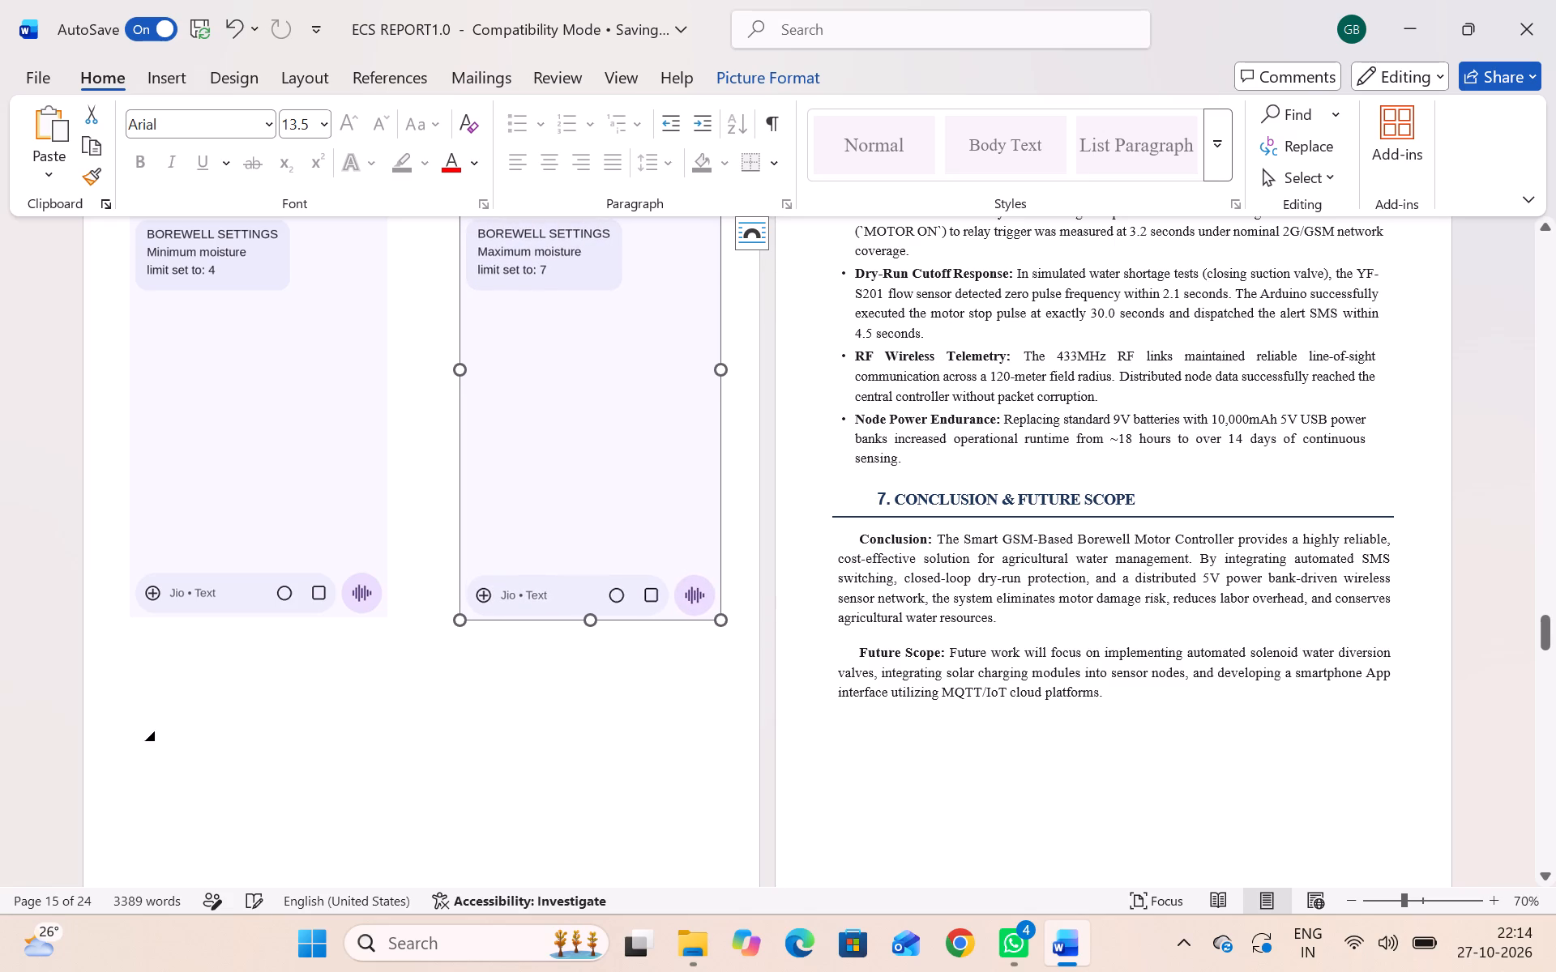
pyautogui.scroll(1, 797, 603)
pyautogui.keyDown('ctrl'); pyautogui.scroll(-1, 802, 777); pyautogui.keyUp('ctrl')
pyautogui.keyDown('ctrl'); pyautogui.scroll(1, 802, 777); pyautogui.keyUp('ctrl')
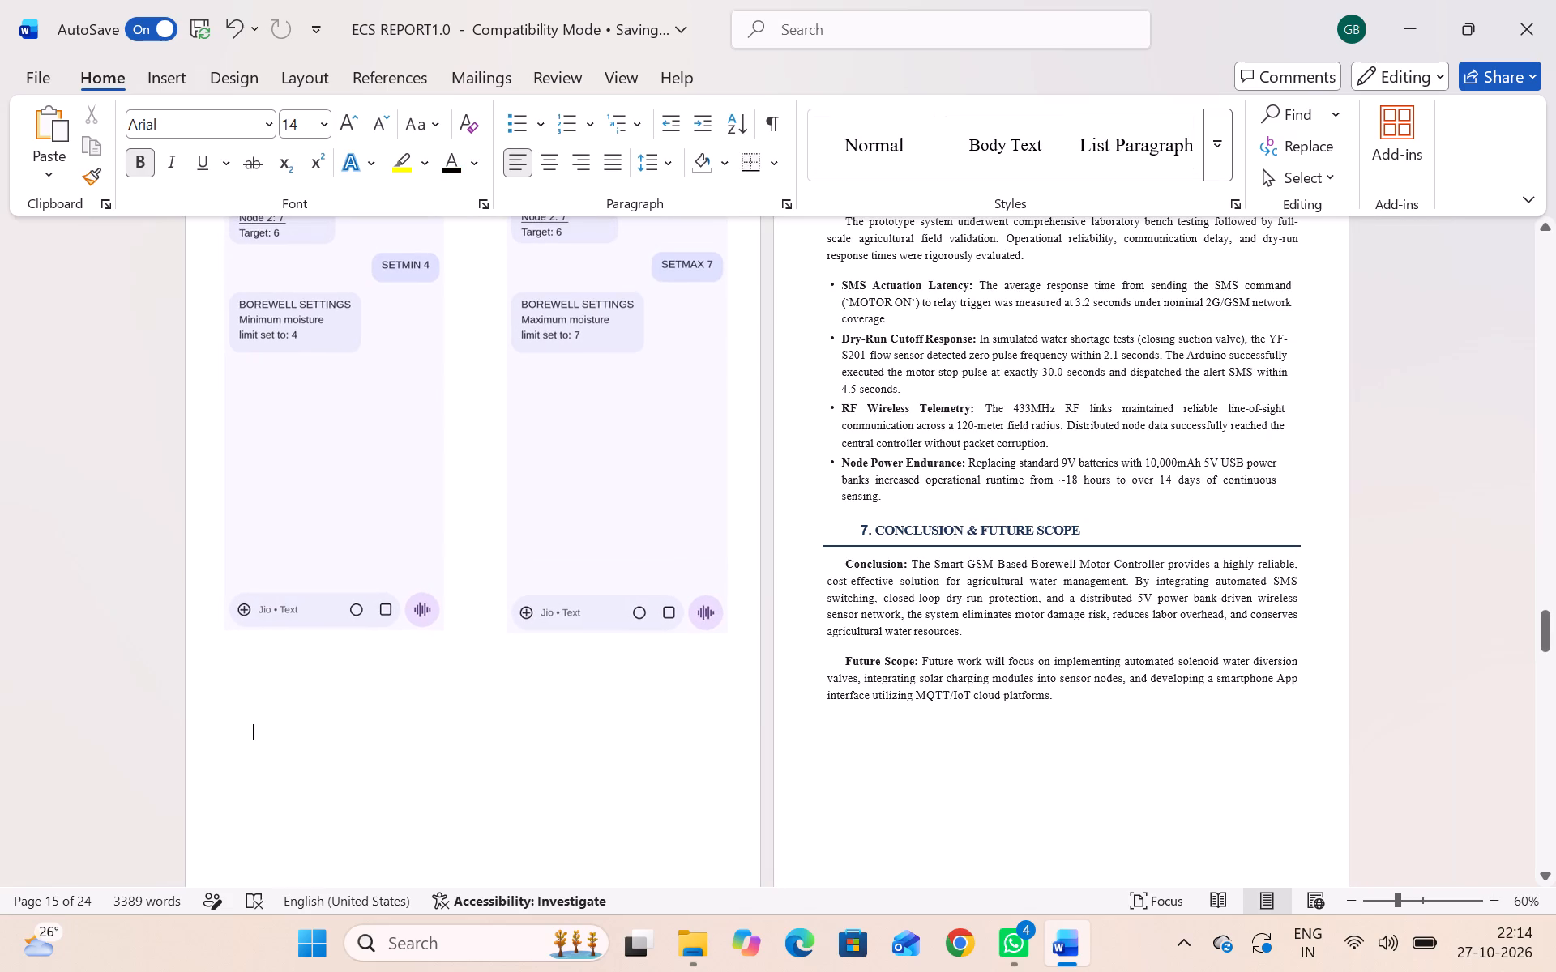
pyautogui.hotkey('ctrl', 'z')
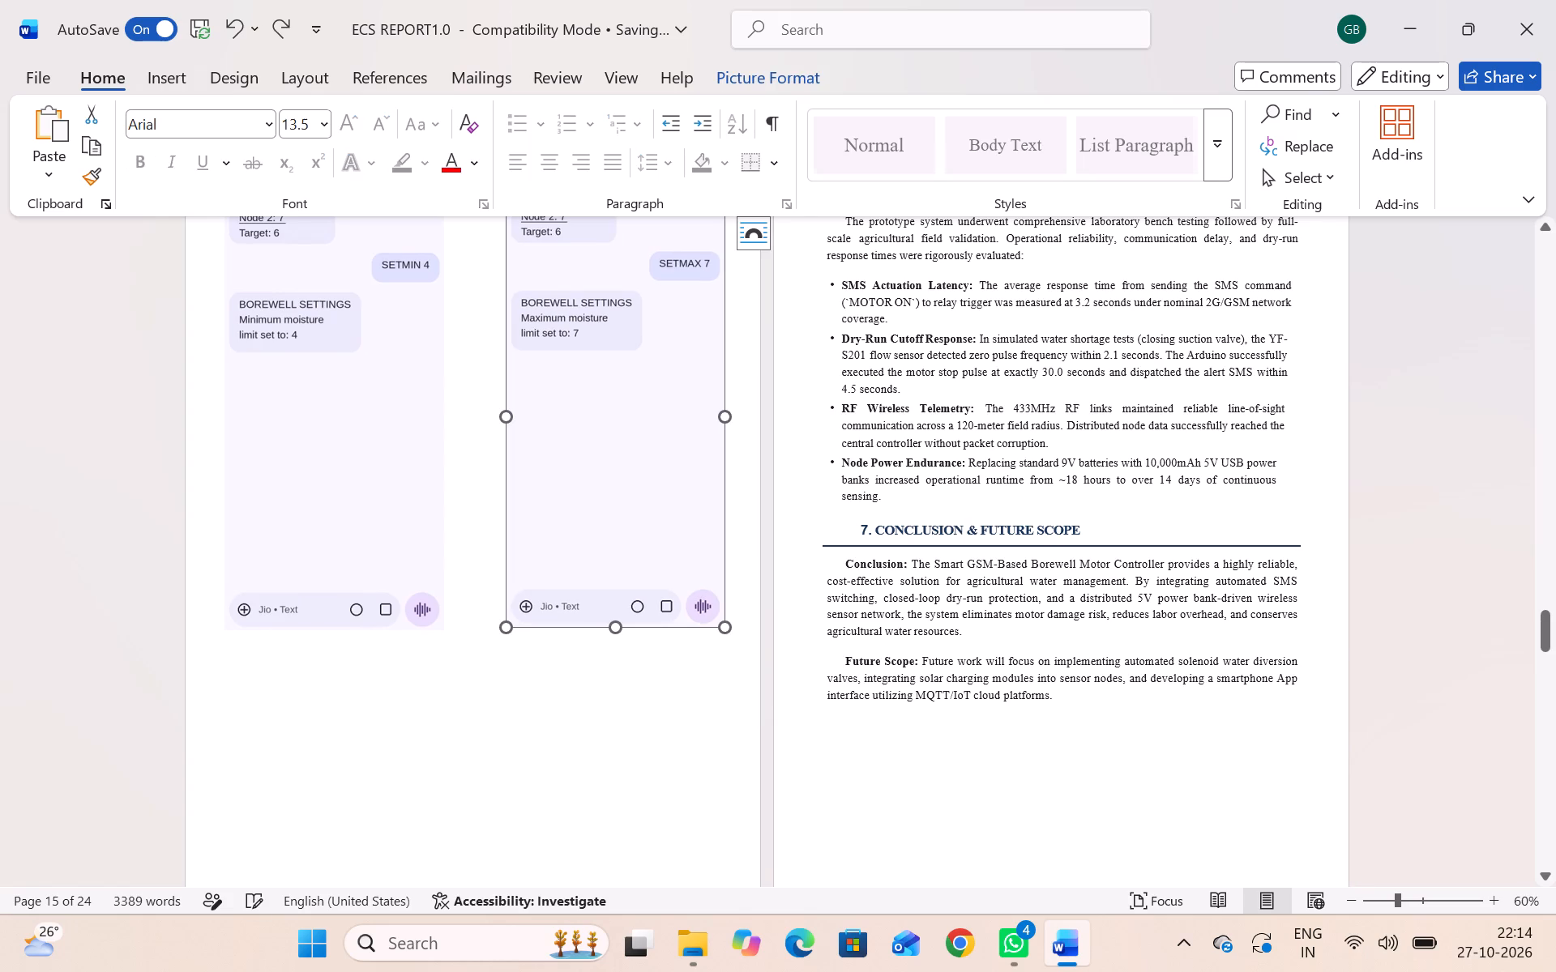
# Compare the size and bottom-edge alignment of the Figure 5 and Figure 6 screenshots, also against the Figure 1 to 4 pages.
pyautogui.click(585, 764)
pyautogui.scroll(1, 916, 664)
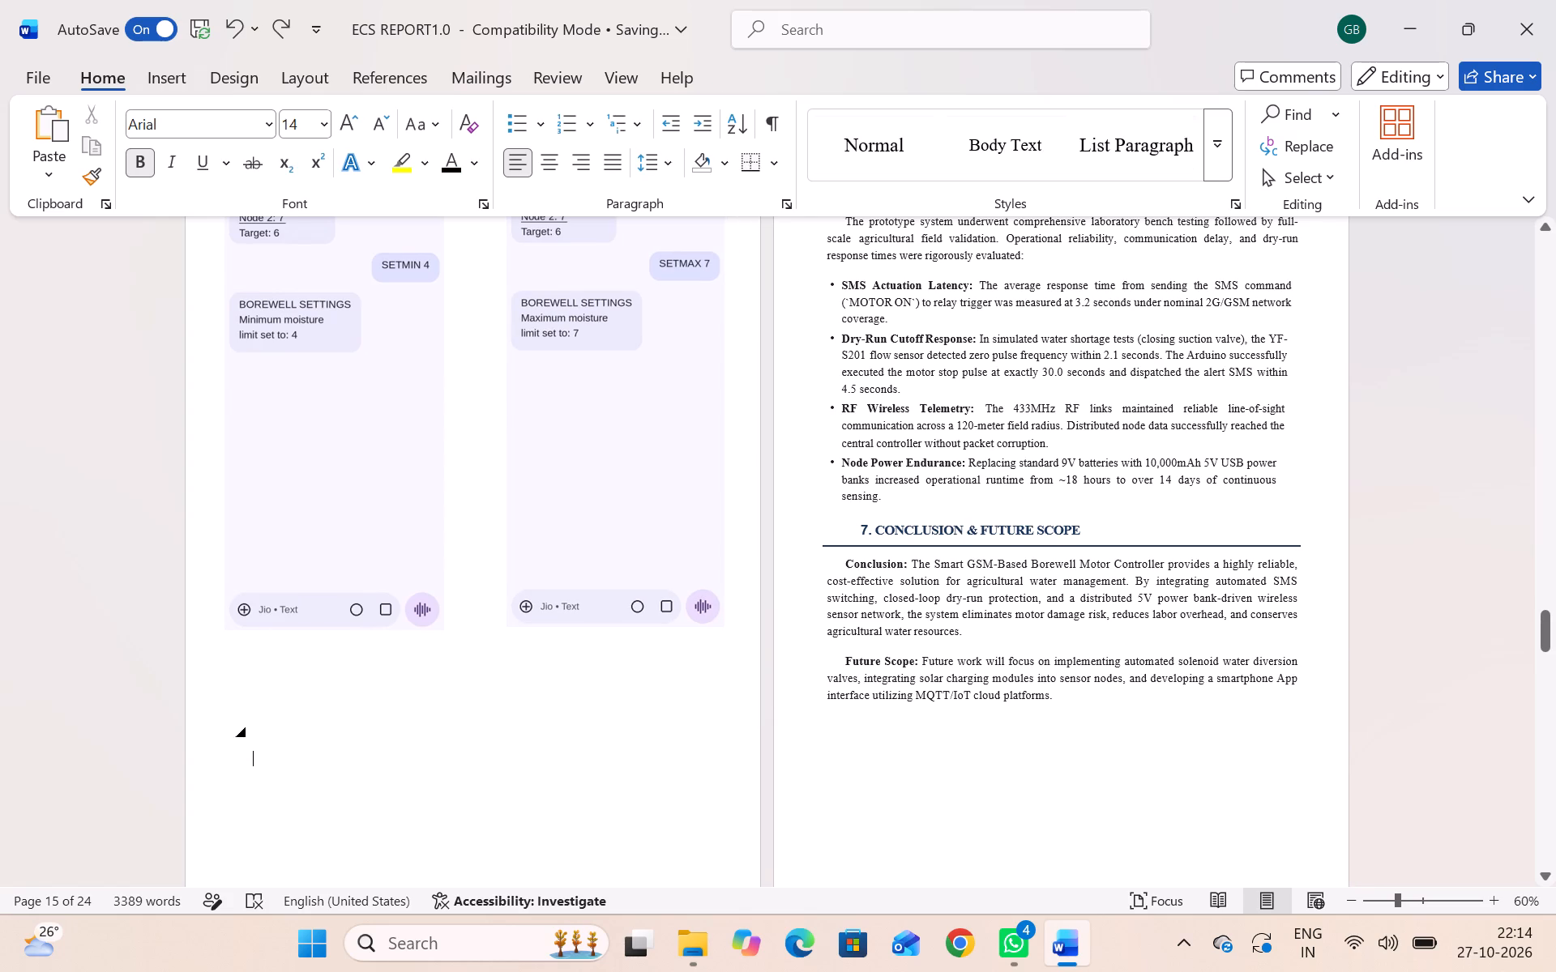
pyautogui.scroll(1, 916, 664)
pyautogui.scroll(-1, 916, 664)
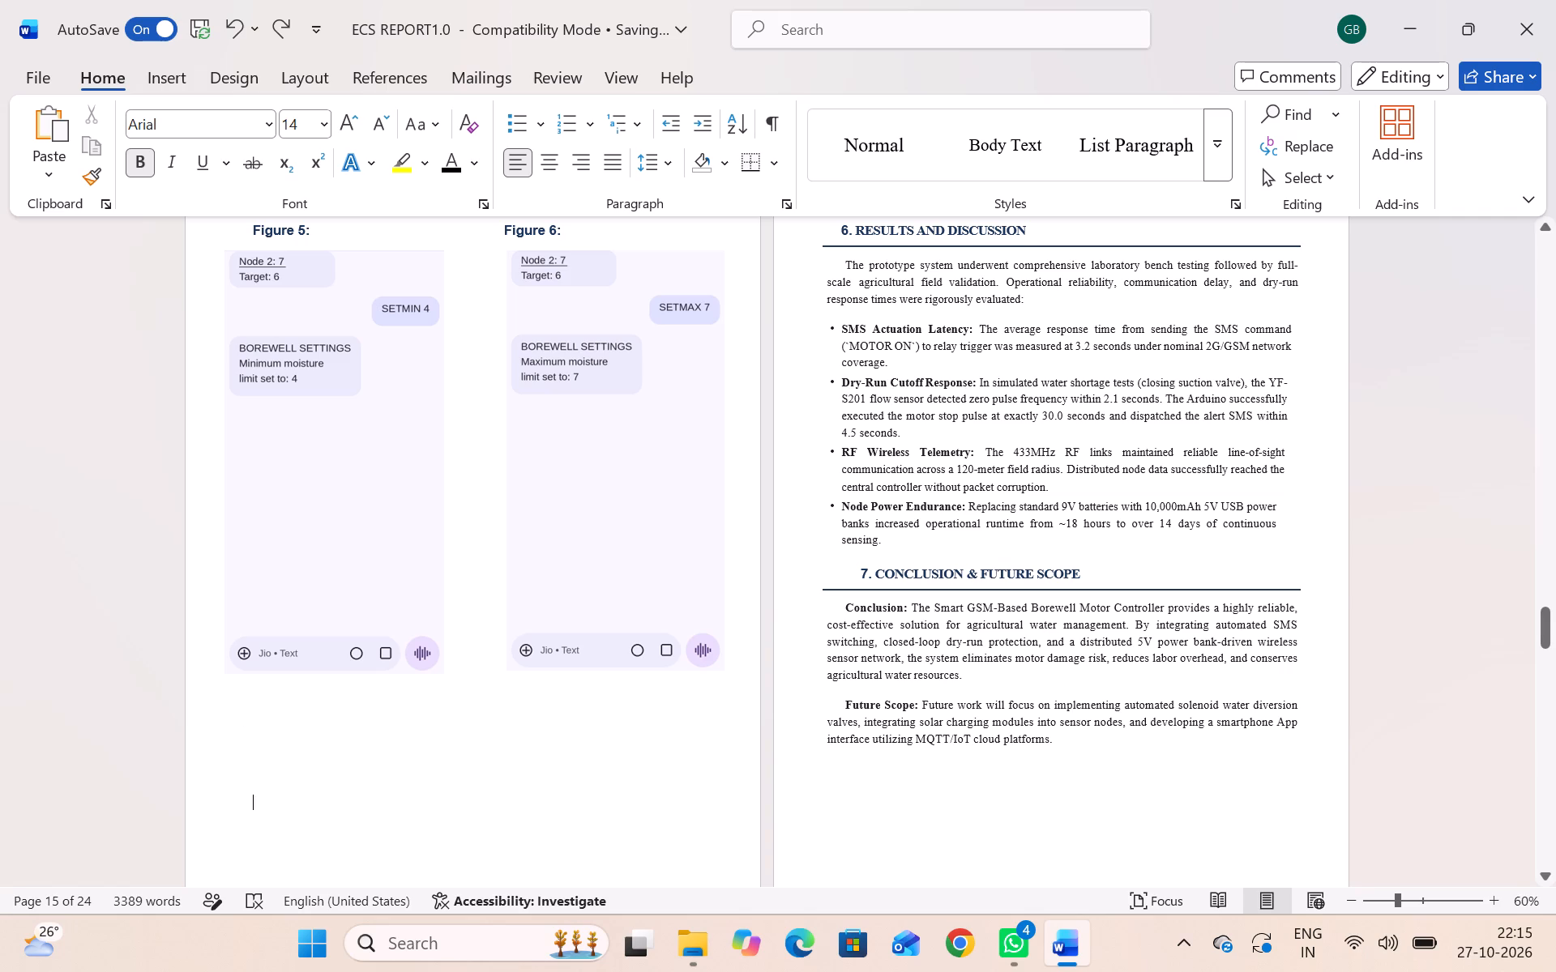
pyautogui.hotkey('ctrl', '=')
pyautogui.hotkey('ctrl', '=')
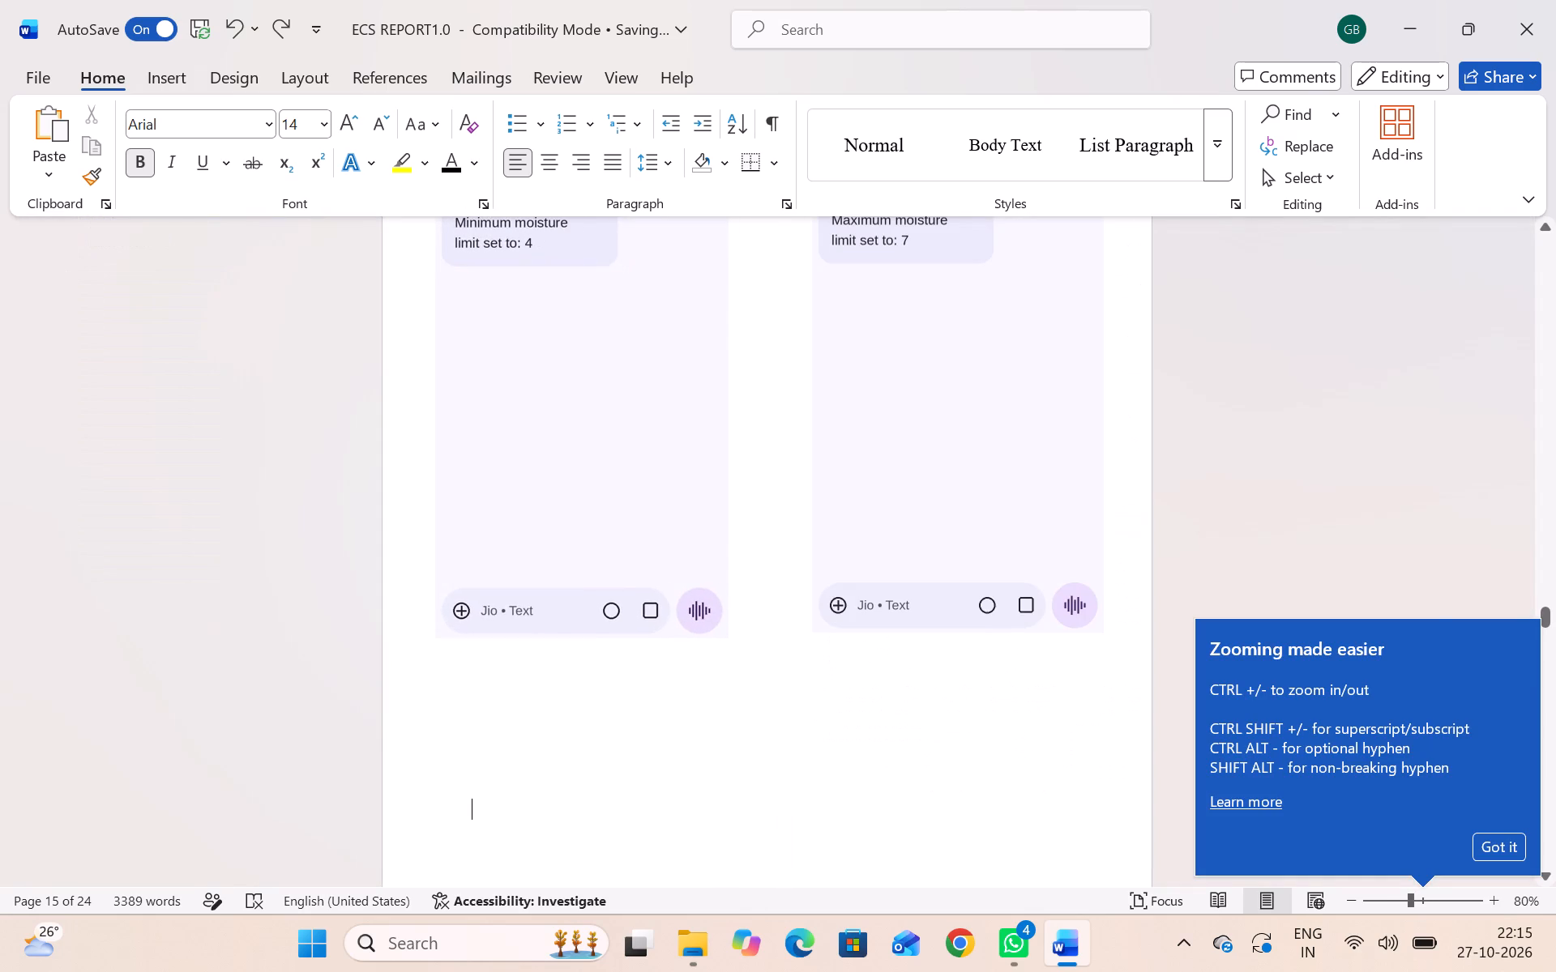
pyautogui.hotkey('ctrl', '0')
pyautogui.hotkey('ctrl', '0')
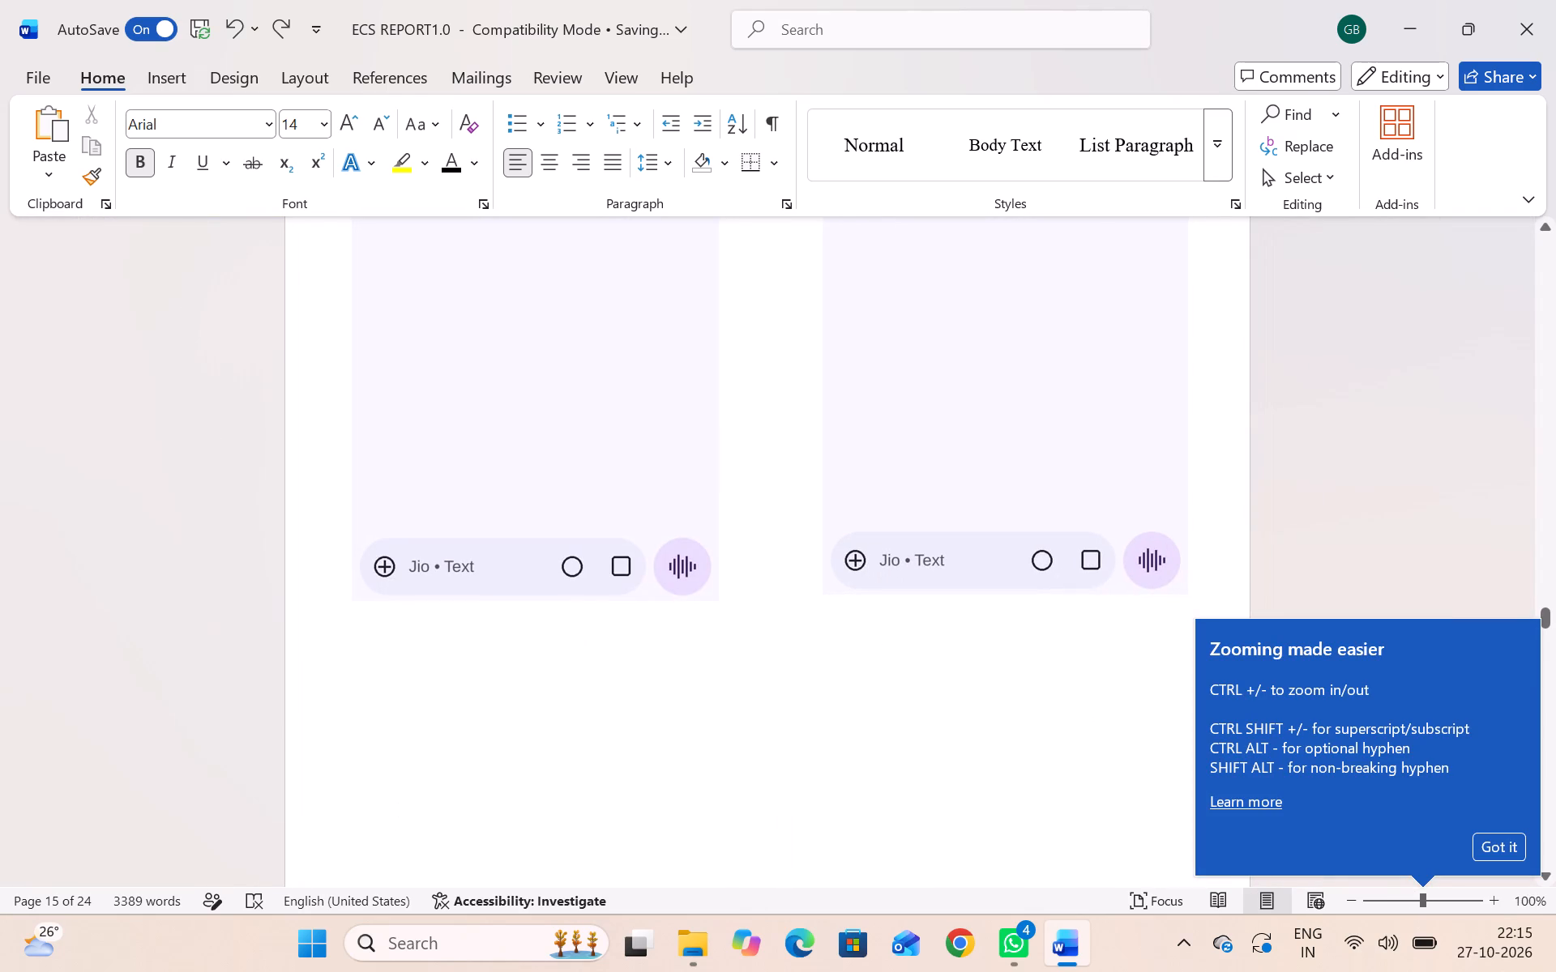
pyautogui.hotkey('ctrl', '-')
pyautogui.hotkey('ctrl', '-')
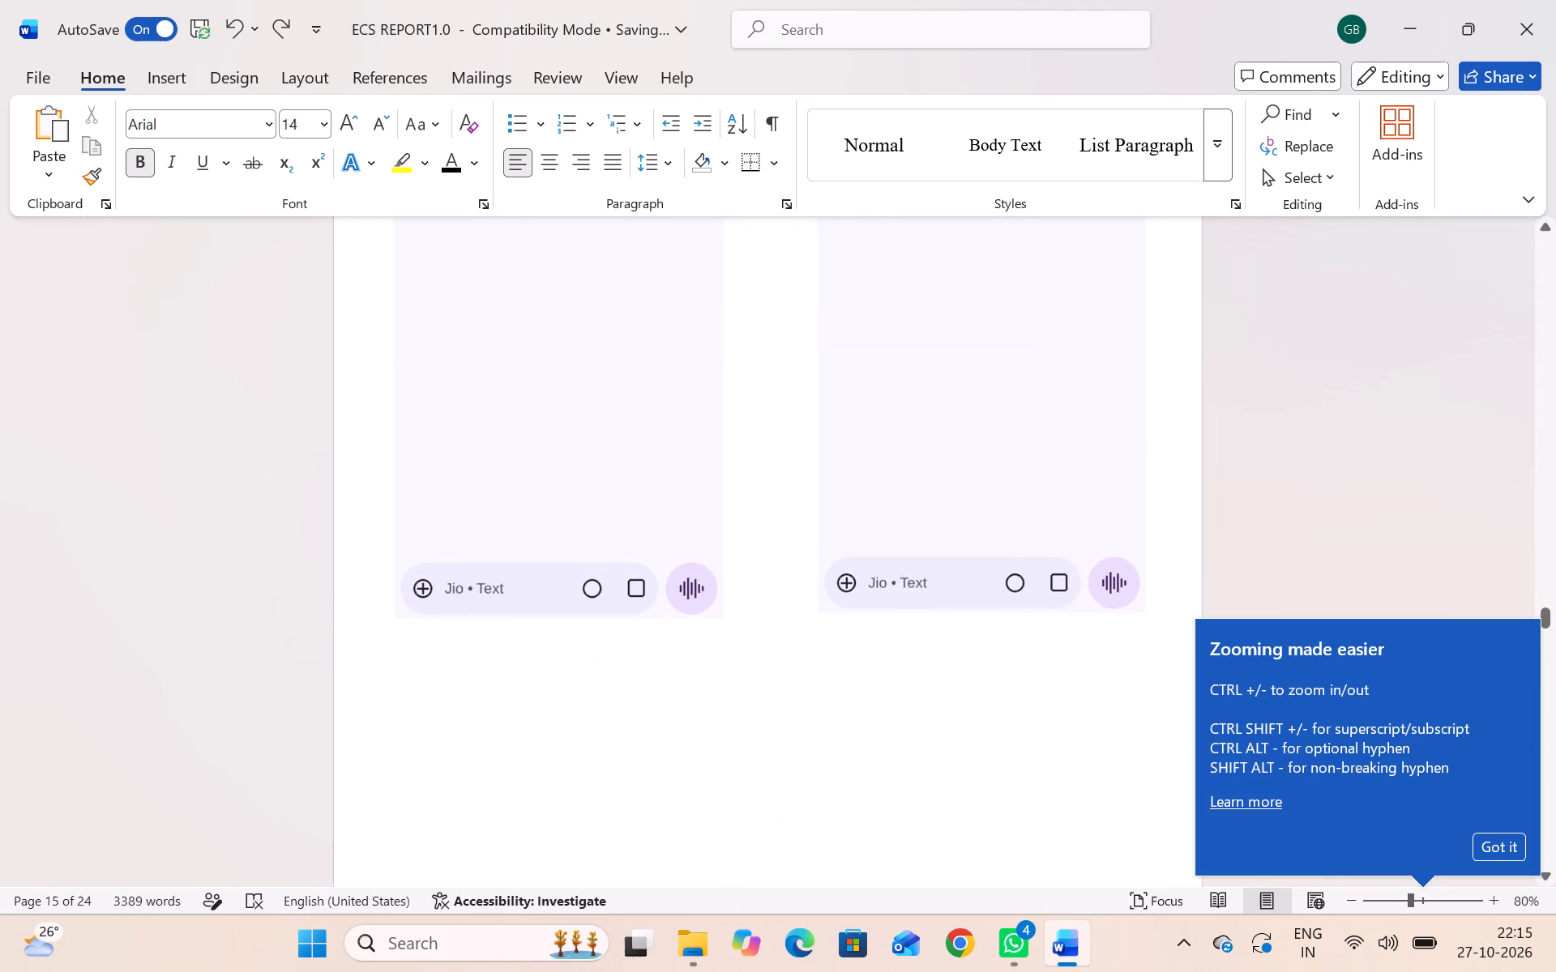
pyautogui.hotkey('ctrl', '-')
pyautogui.hotkey('ctrl', '-')
pyautogui.hotkey('ctrl', '-')
pyautogui.hotkey('ctrl', '-')
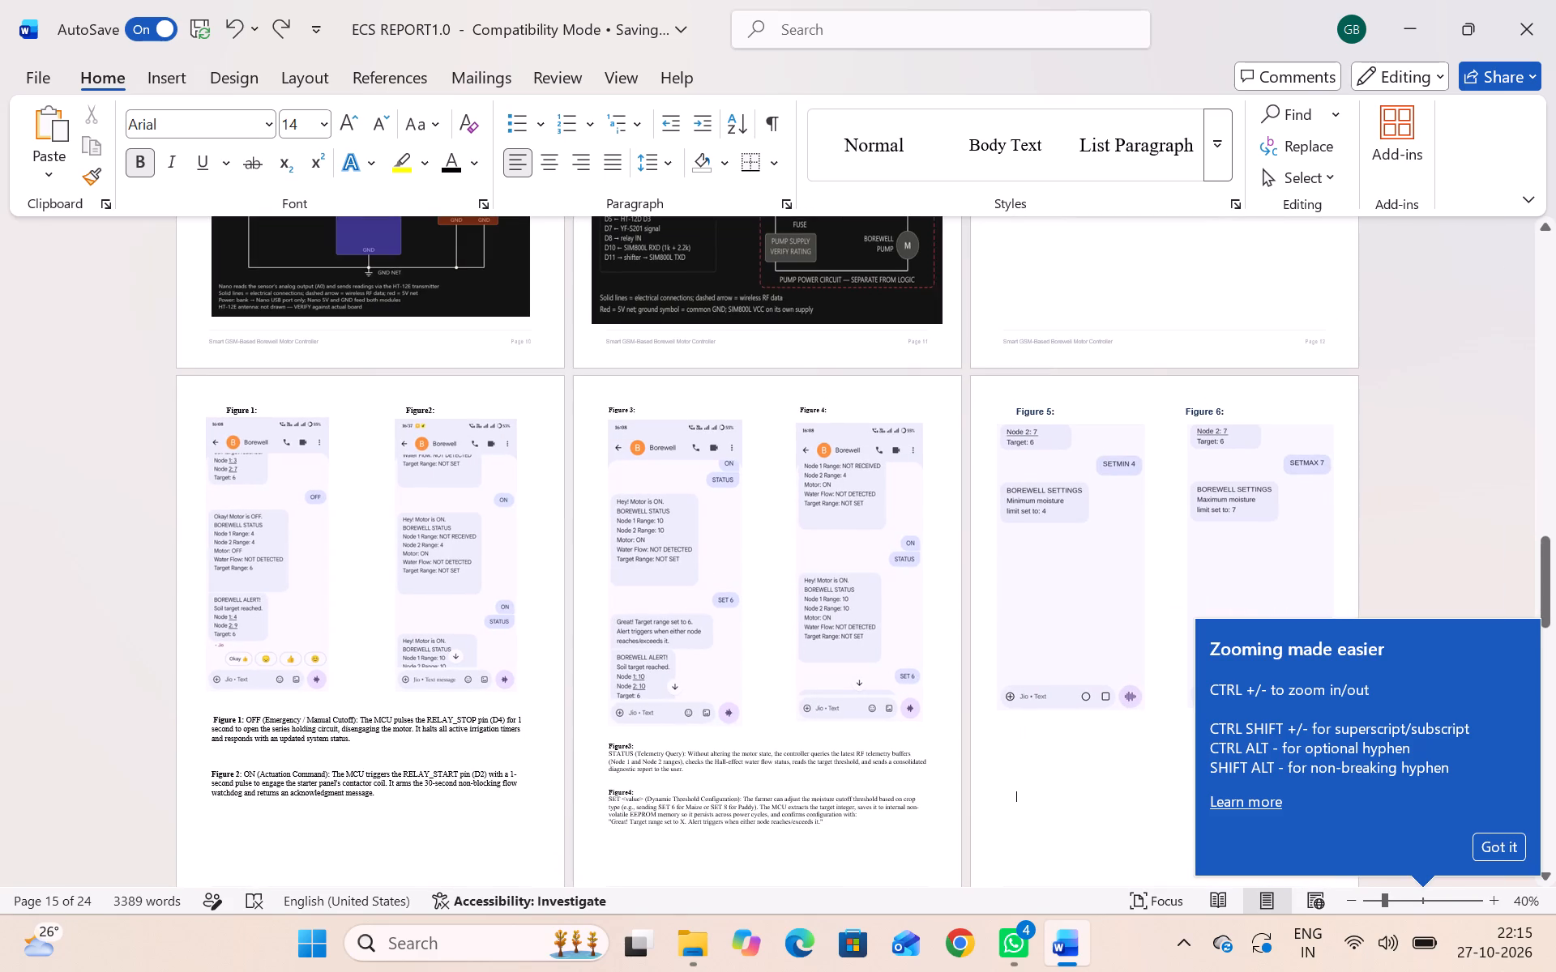
pyautogui.hotkey('ctrl', '=')
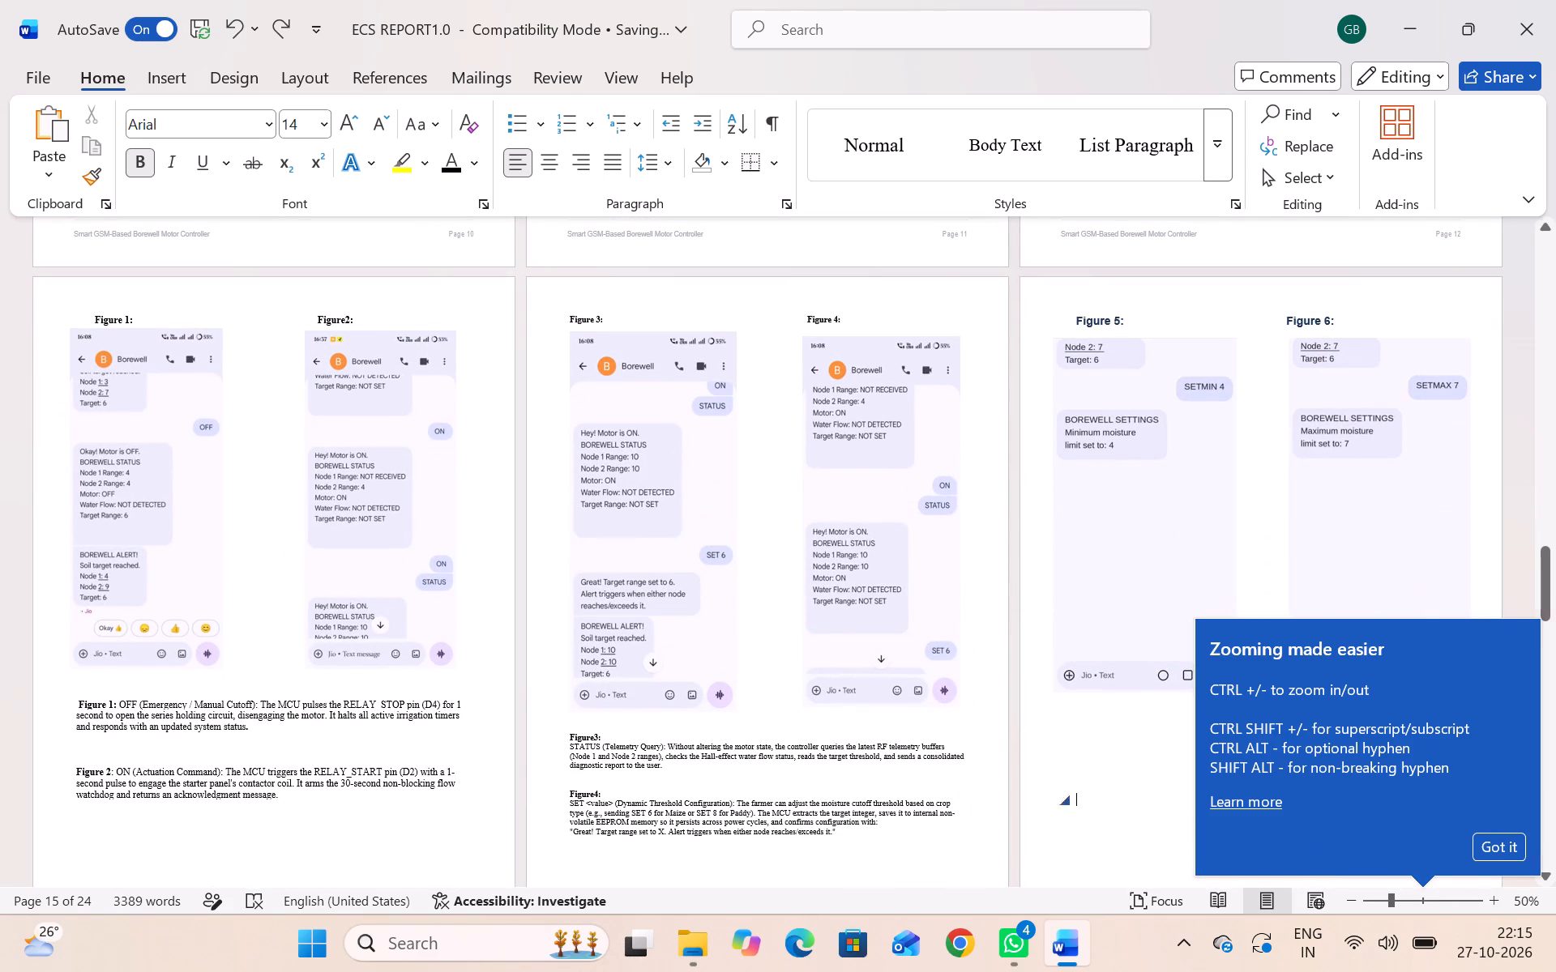
pyautogui.click(1510, 846)
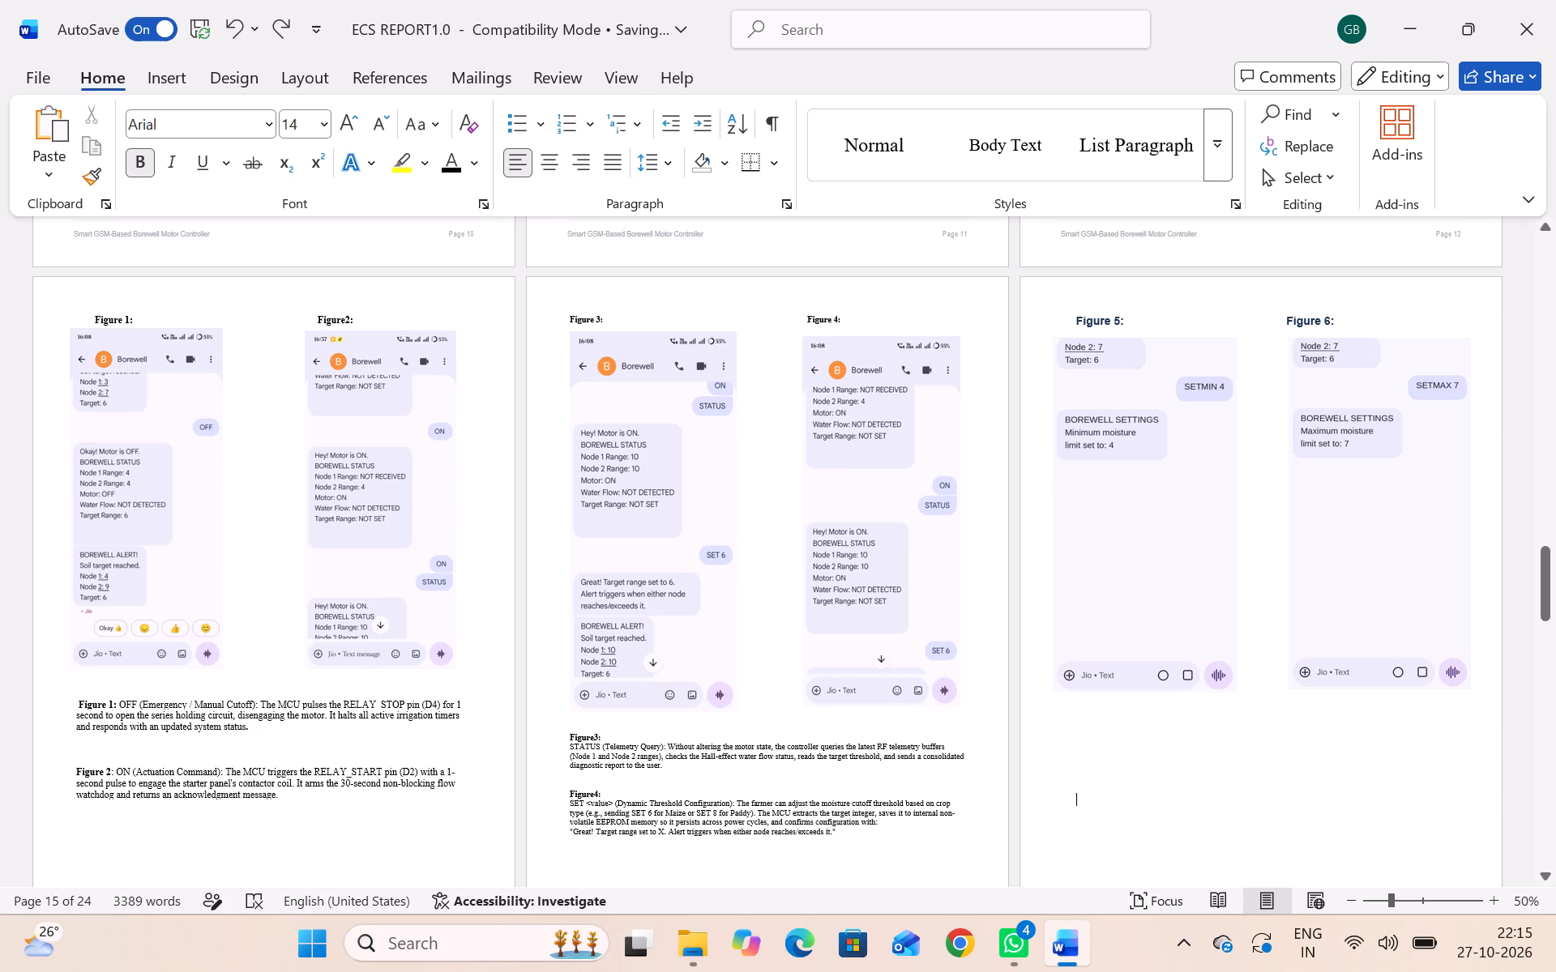
# Enlarge the "SETMIN 4" screenshot under Figure 5 slightly, keeping its proportions and top-left corner in place.
pyautogui.click(1220, 668)
pyautogui.moveTo(1220, 668); pyautogui.dragTo(1229, 693)
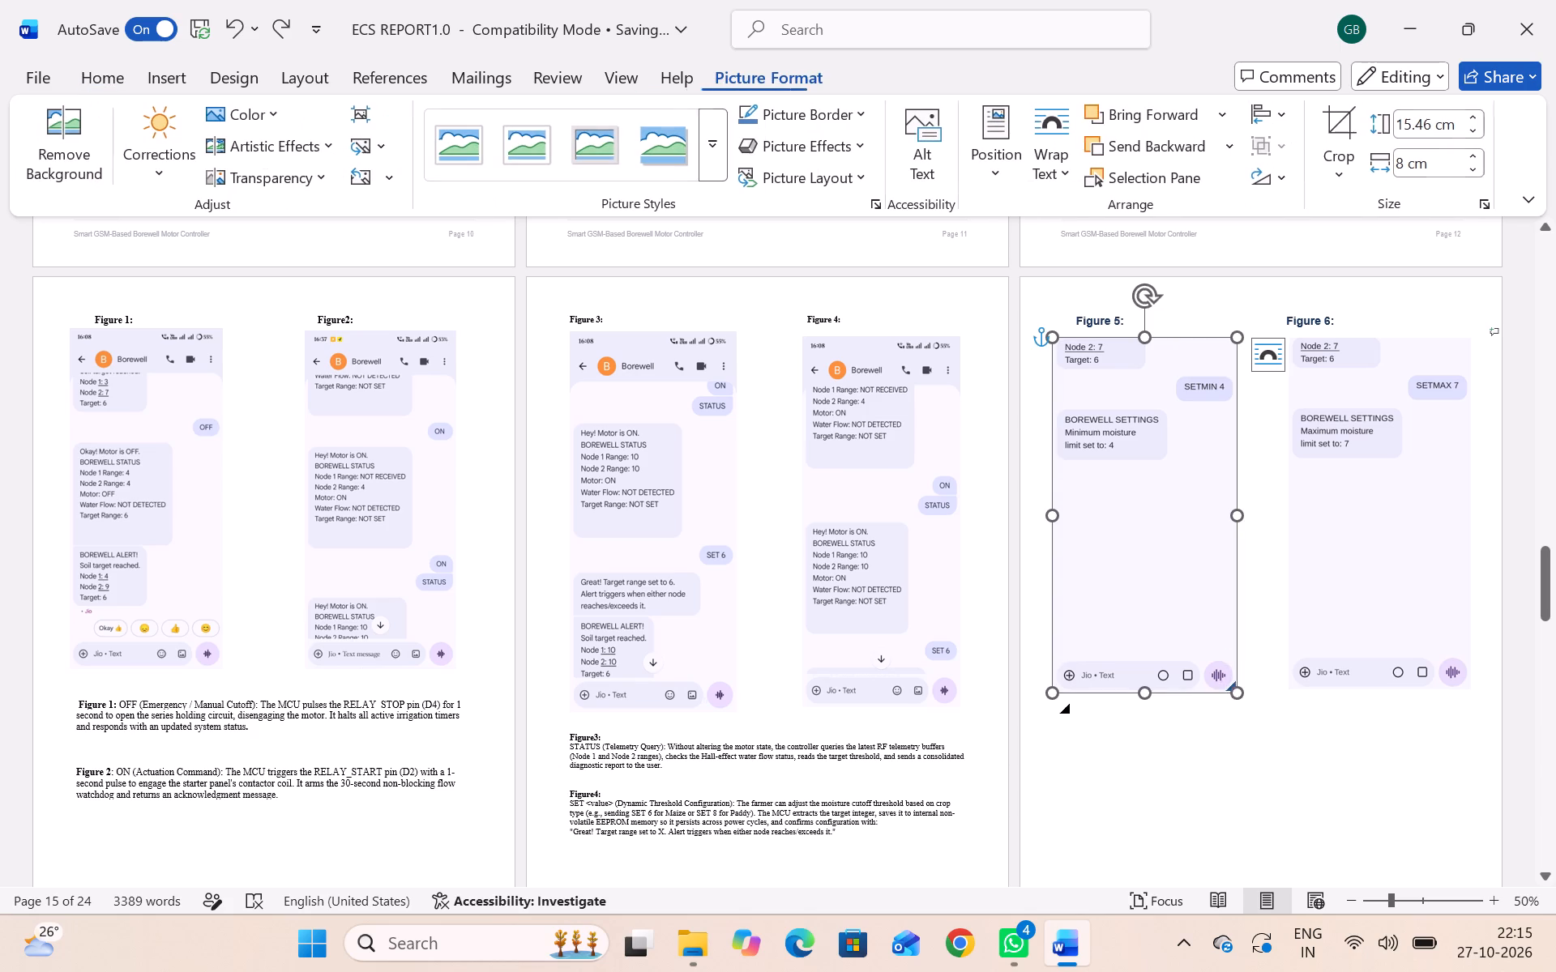
pyautogui.moveTo(1229, 693); pyautogui.dragTo(1234, 689)
pyautogui.moveTo(1234, 689); pyautogui.dragTo(1238, 701)
pyautogui.click(1293, 757)
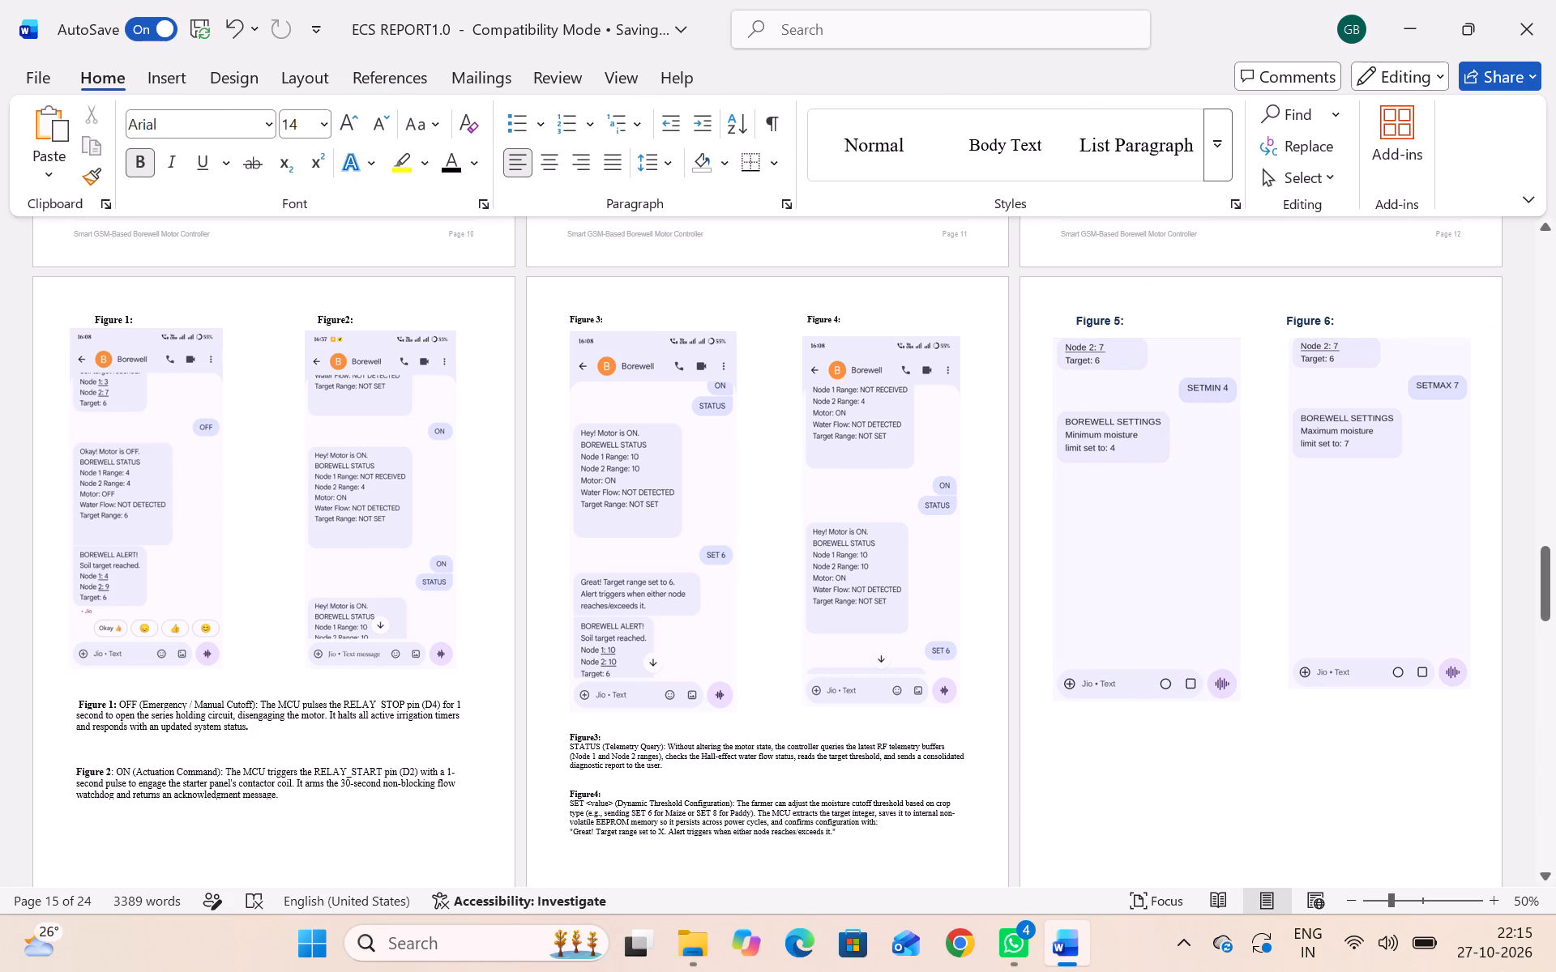
# Enlarge the "SETMAX 7" screenshot under Figure 6 proportionally to about 15.7 cm high and 8.15 cm wide, matching the "SETMIN 4" screenshot.
pyautogui.doubleClick(1457, 676)
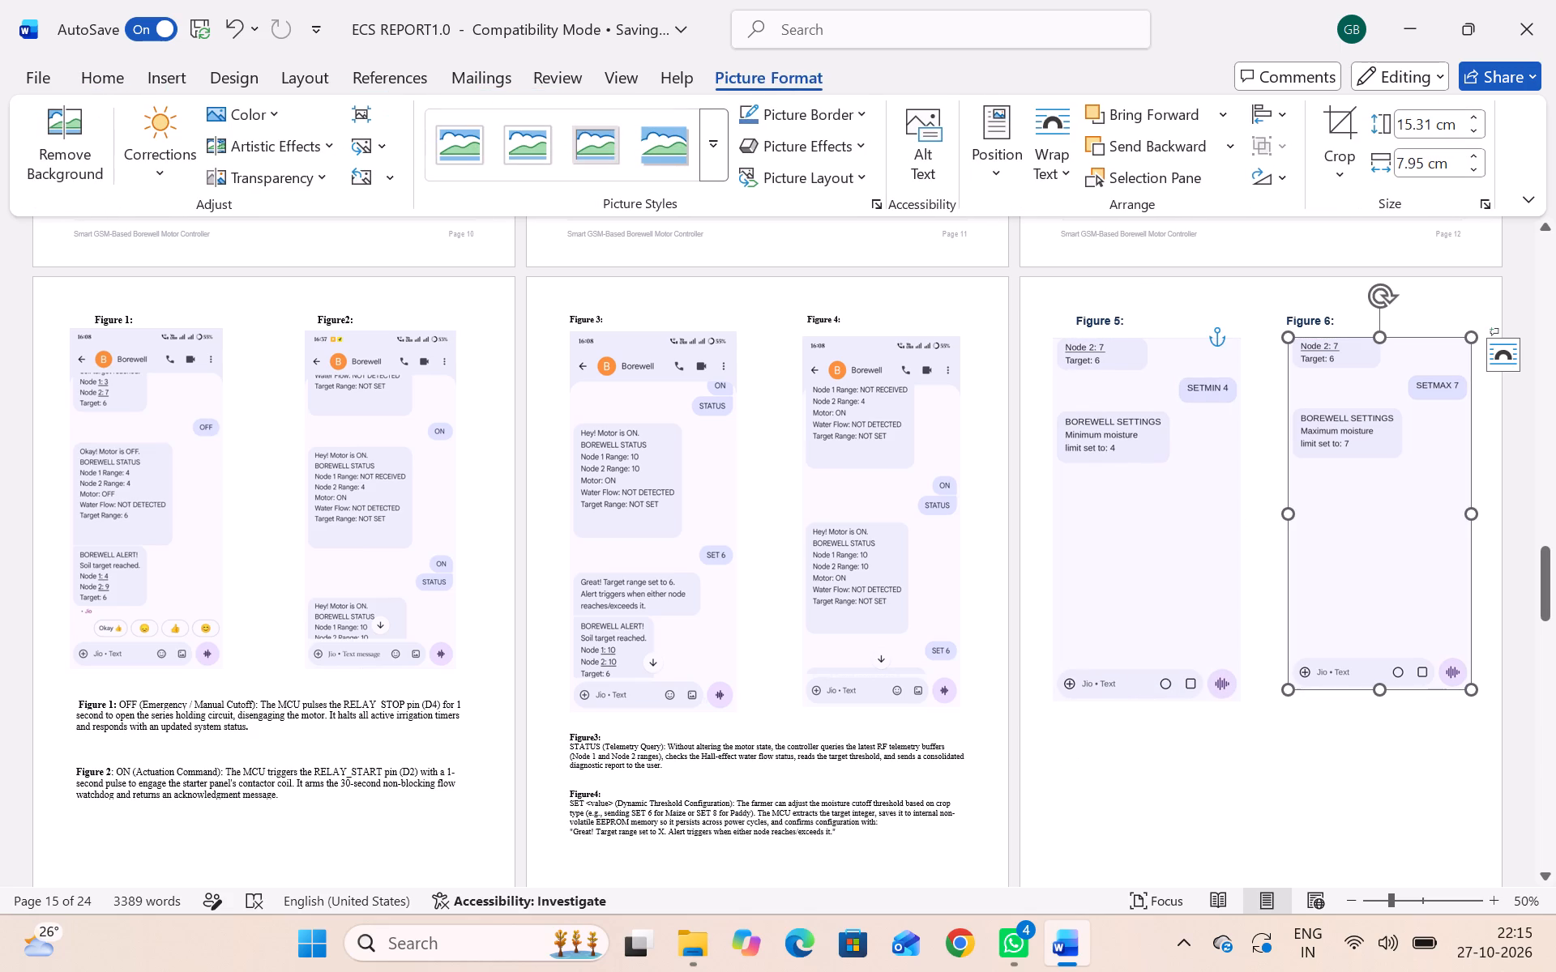
pyautogui.click(1466, 687)
pyautogui.moveTo(1477, 694); pyautogui.dragTo(1482, 711)
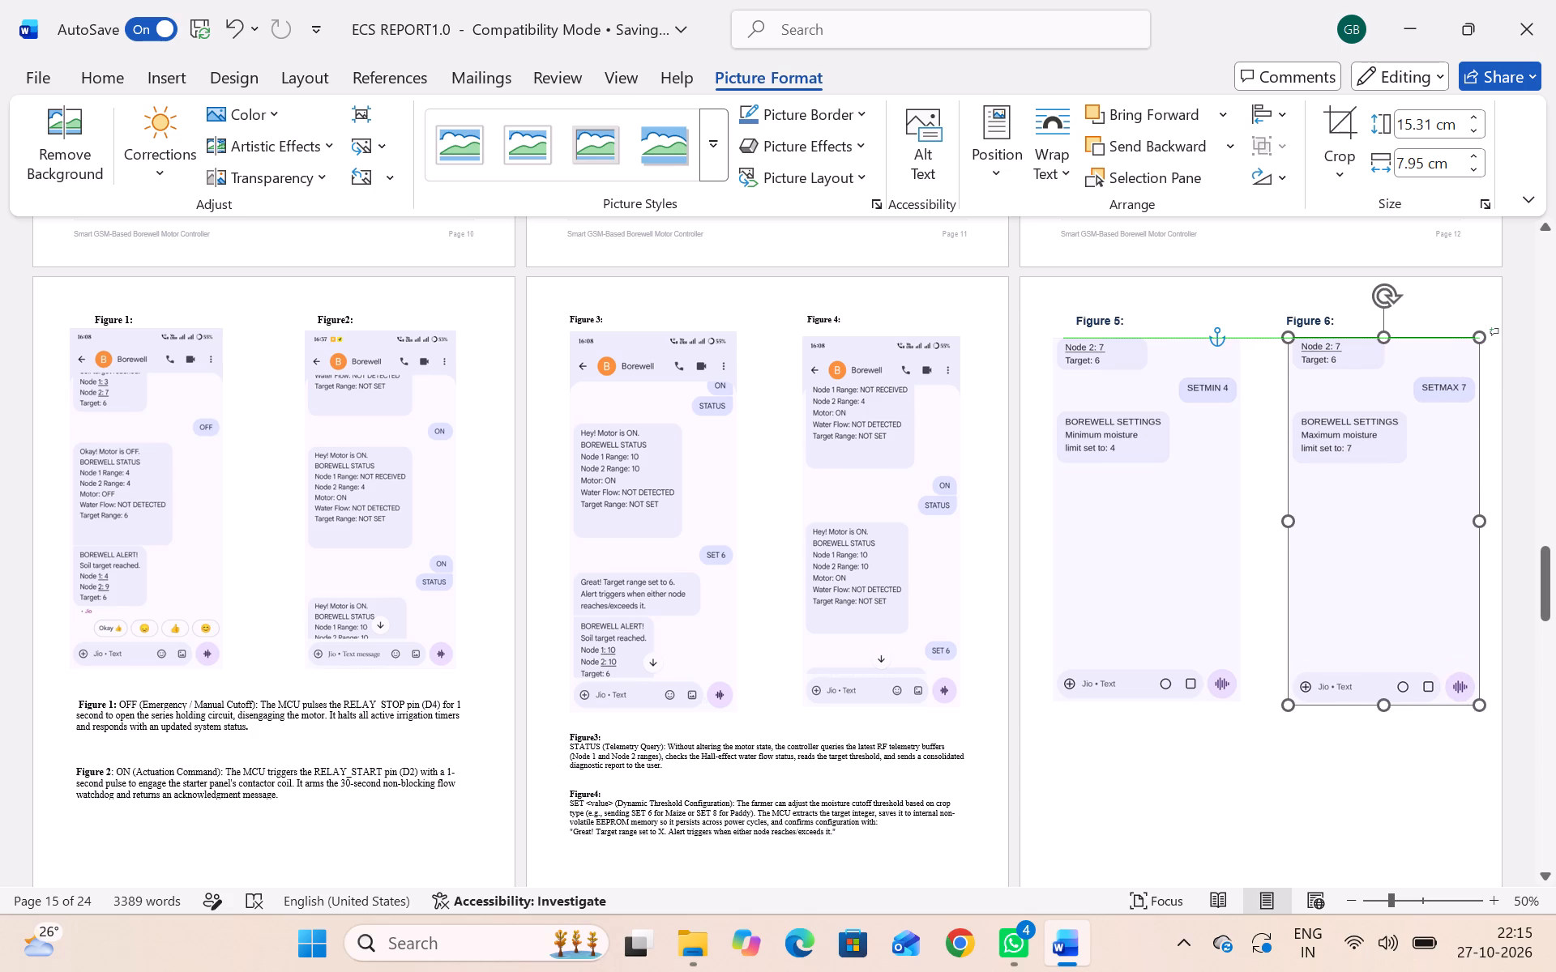
pyautogui.moveTo(1482, 711); pyautogui.dragTo(1466, 689)
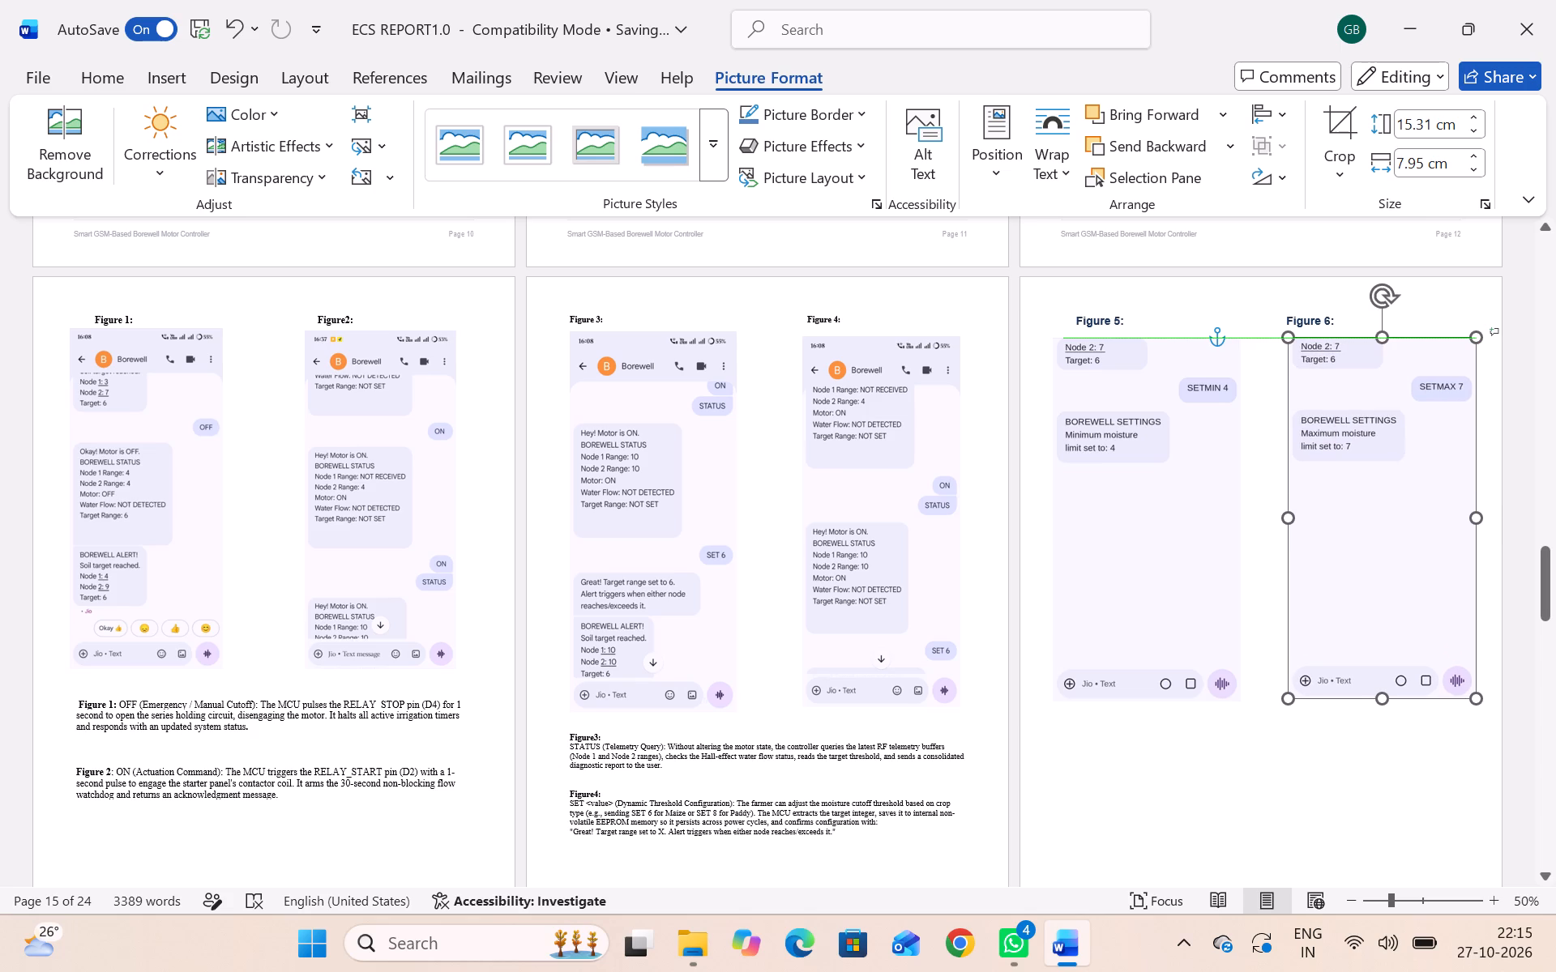
pyautogui.moveTo(1466, 689); pyautogui.dragTo(1468, 693)
pyautogui.click(1284, 875)
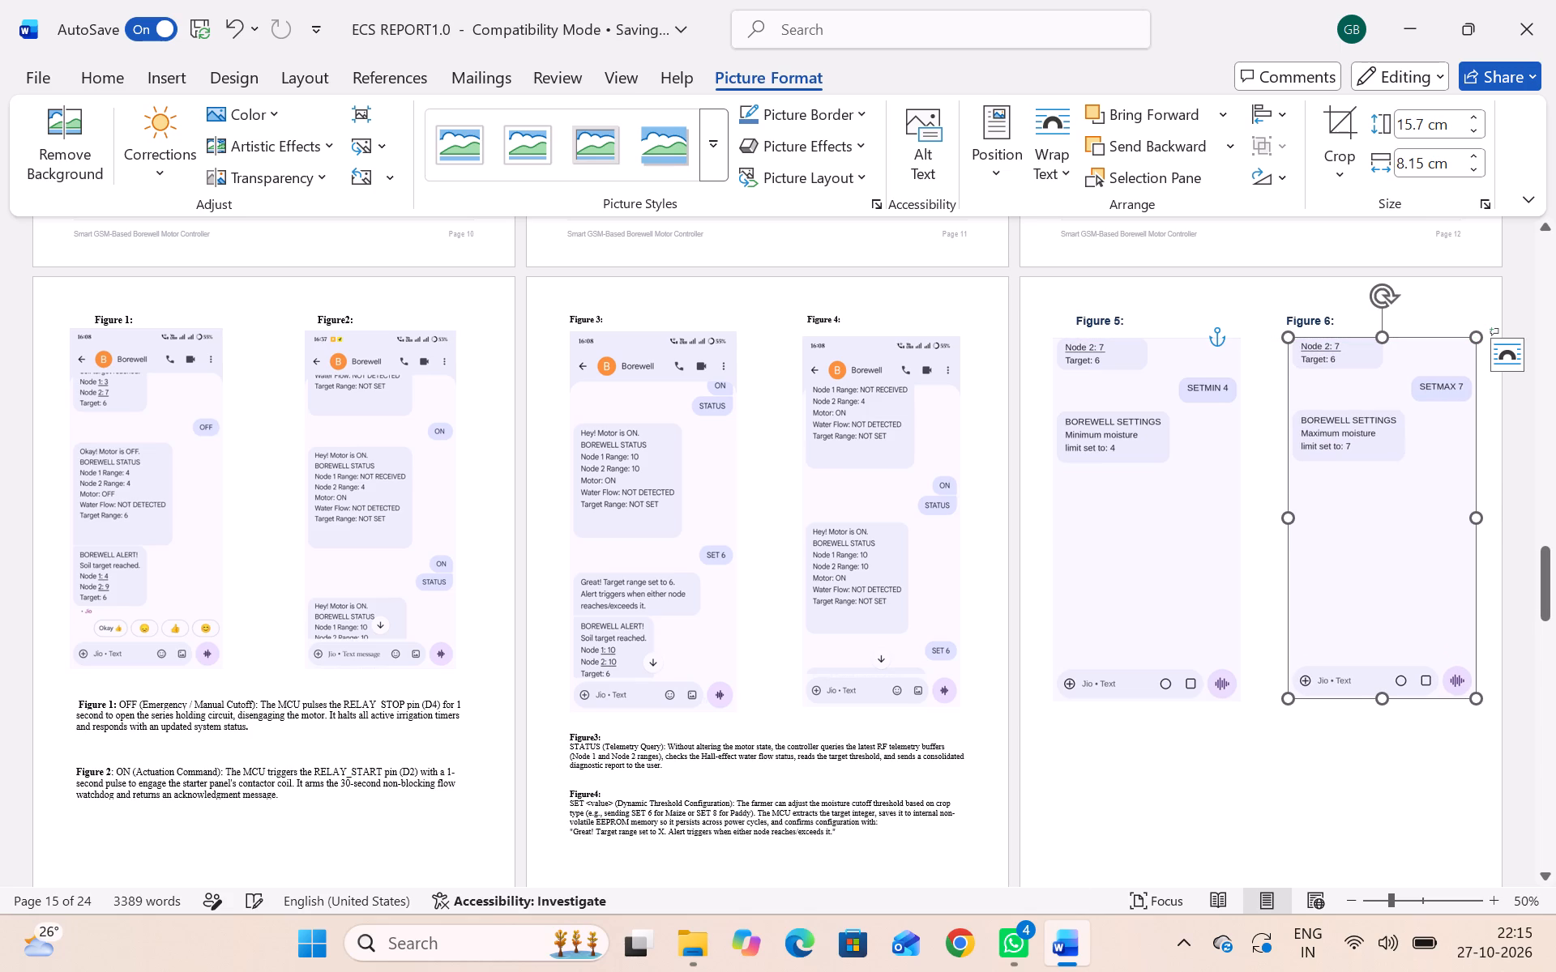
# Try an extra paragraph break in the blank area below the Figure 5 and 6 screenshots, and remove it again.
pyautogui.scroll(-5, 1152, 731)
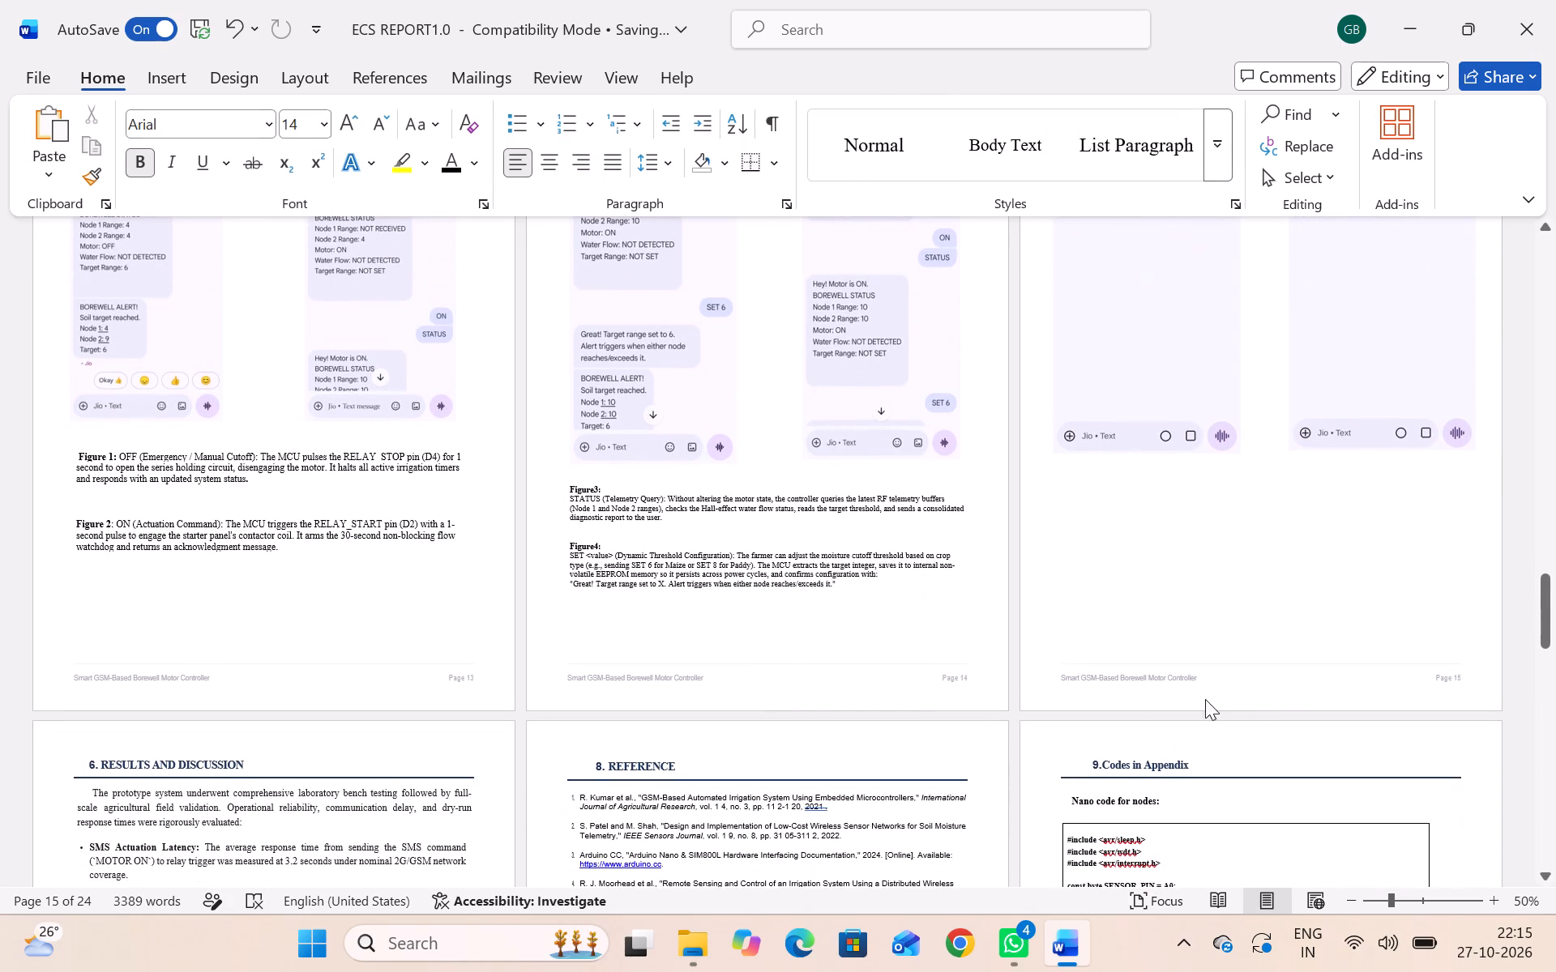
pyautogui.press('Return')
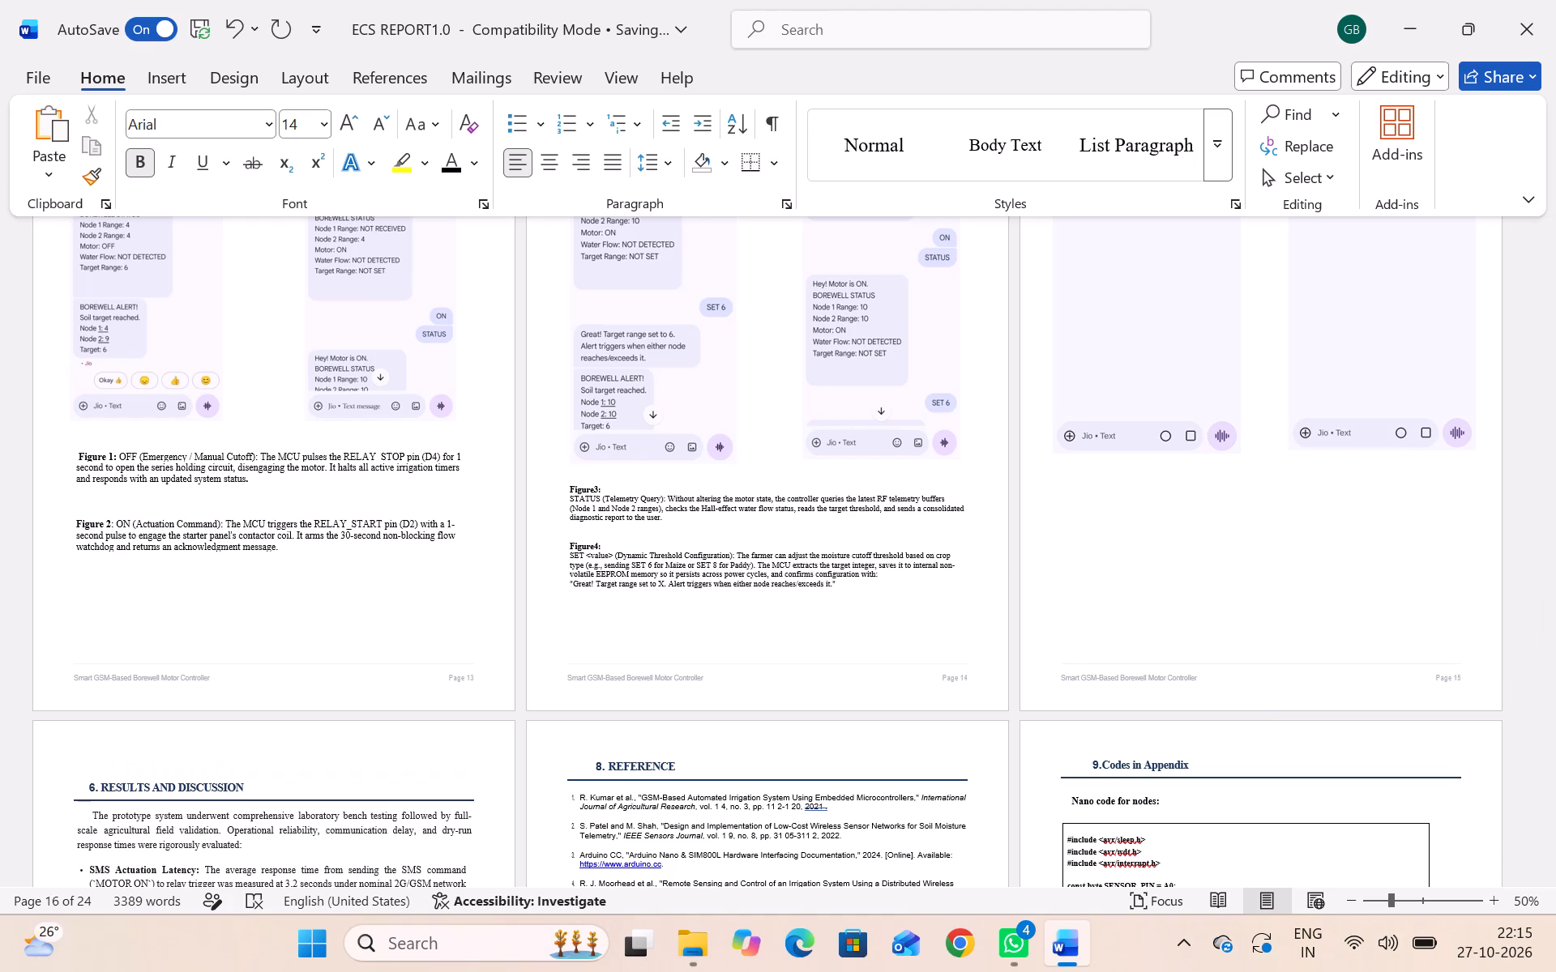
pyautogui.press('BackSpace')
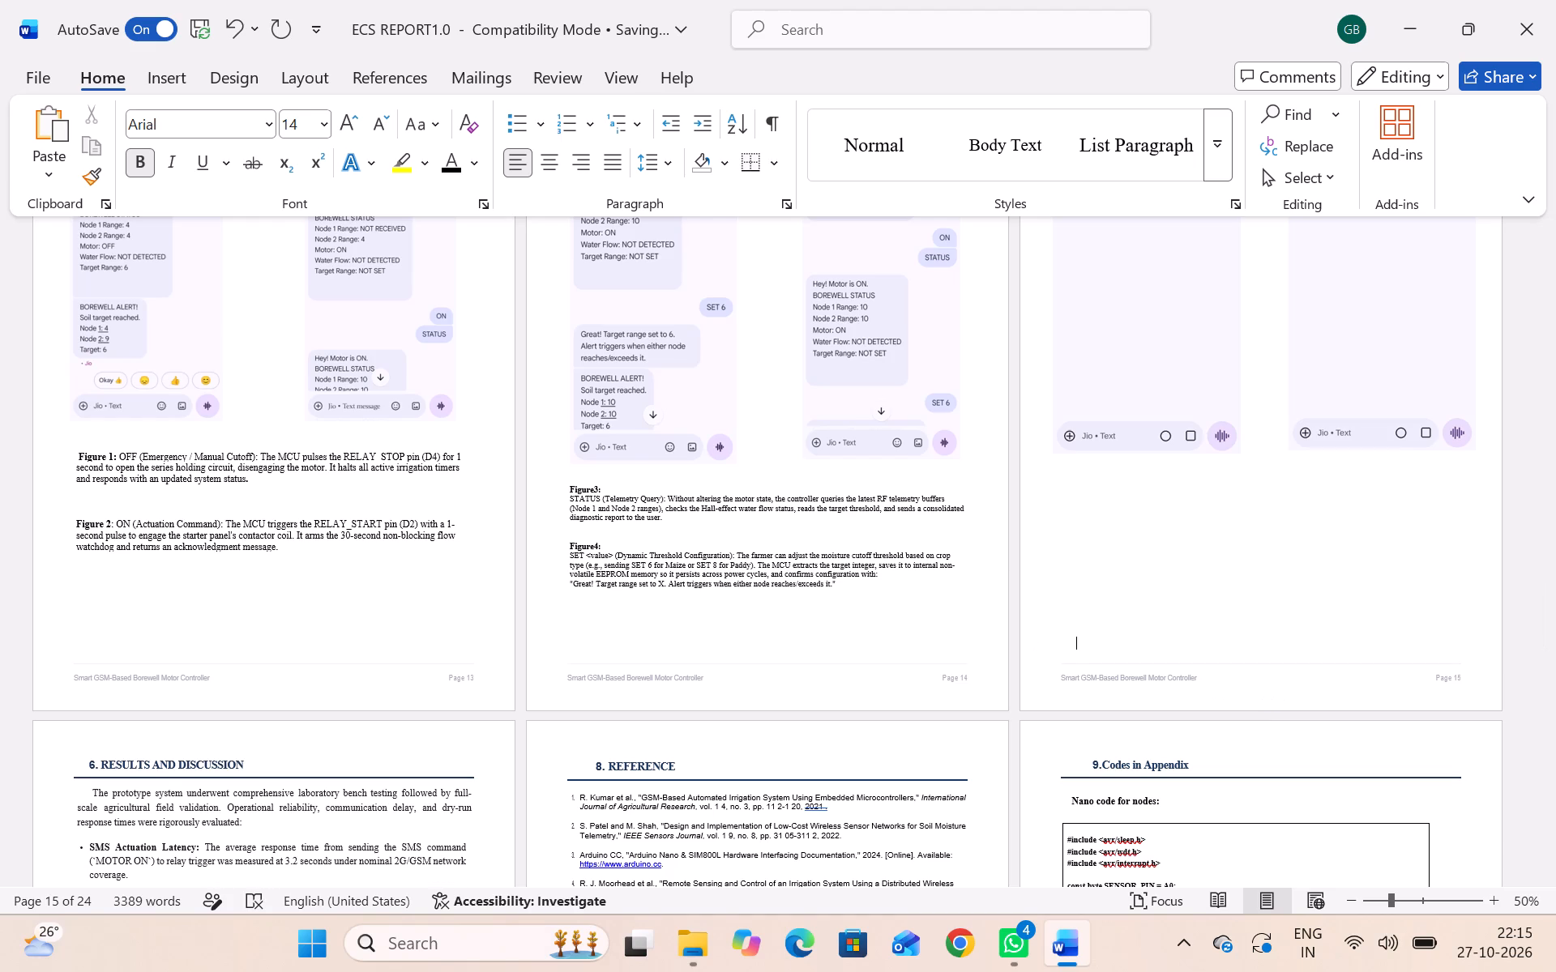
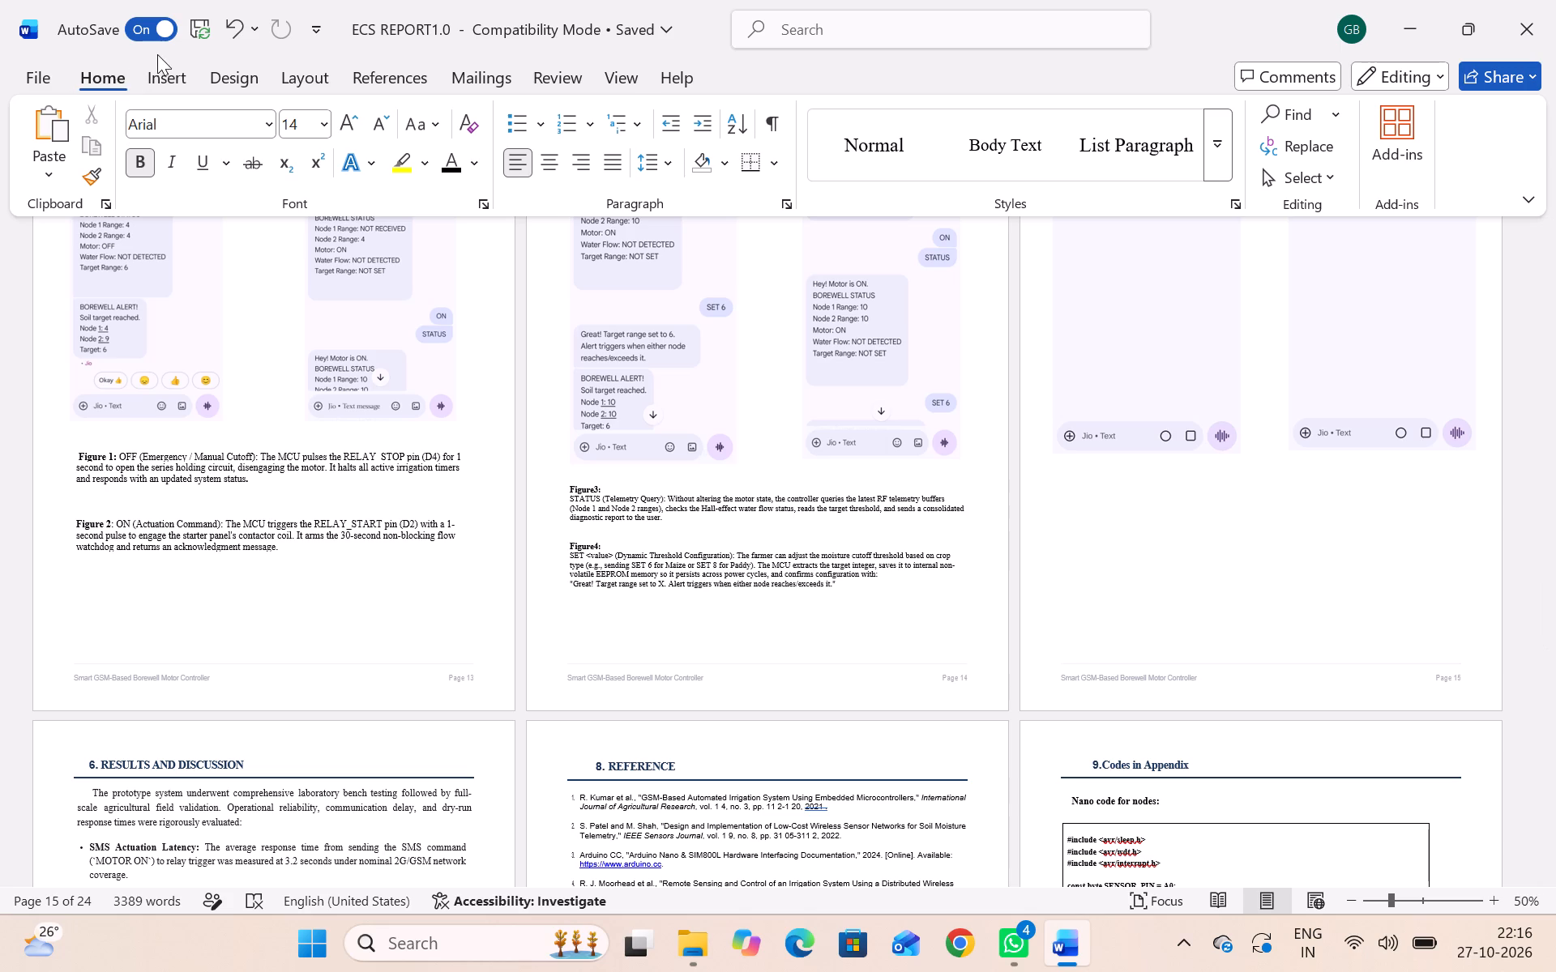
# Insert a blank page after the page with Figures 5 and 6, before the Results and Discussion section.
pyautogui.click(171, 79)
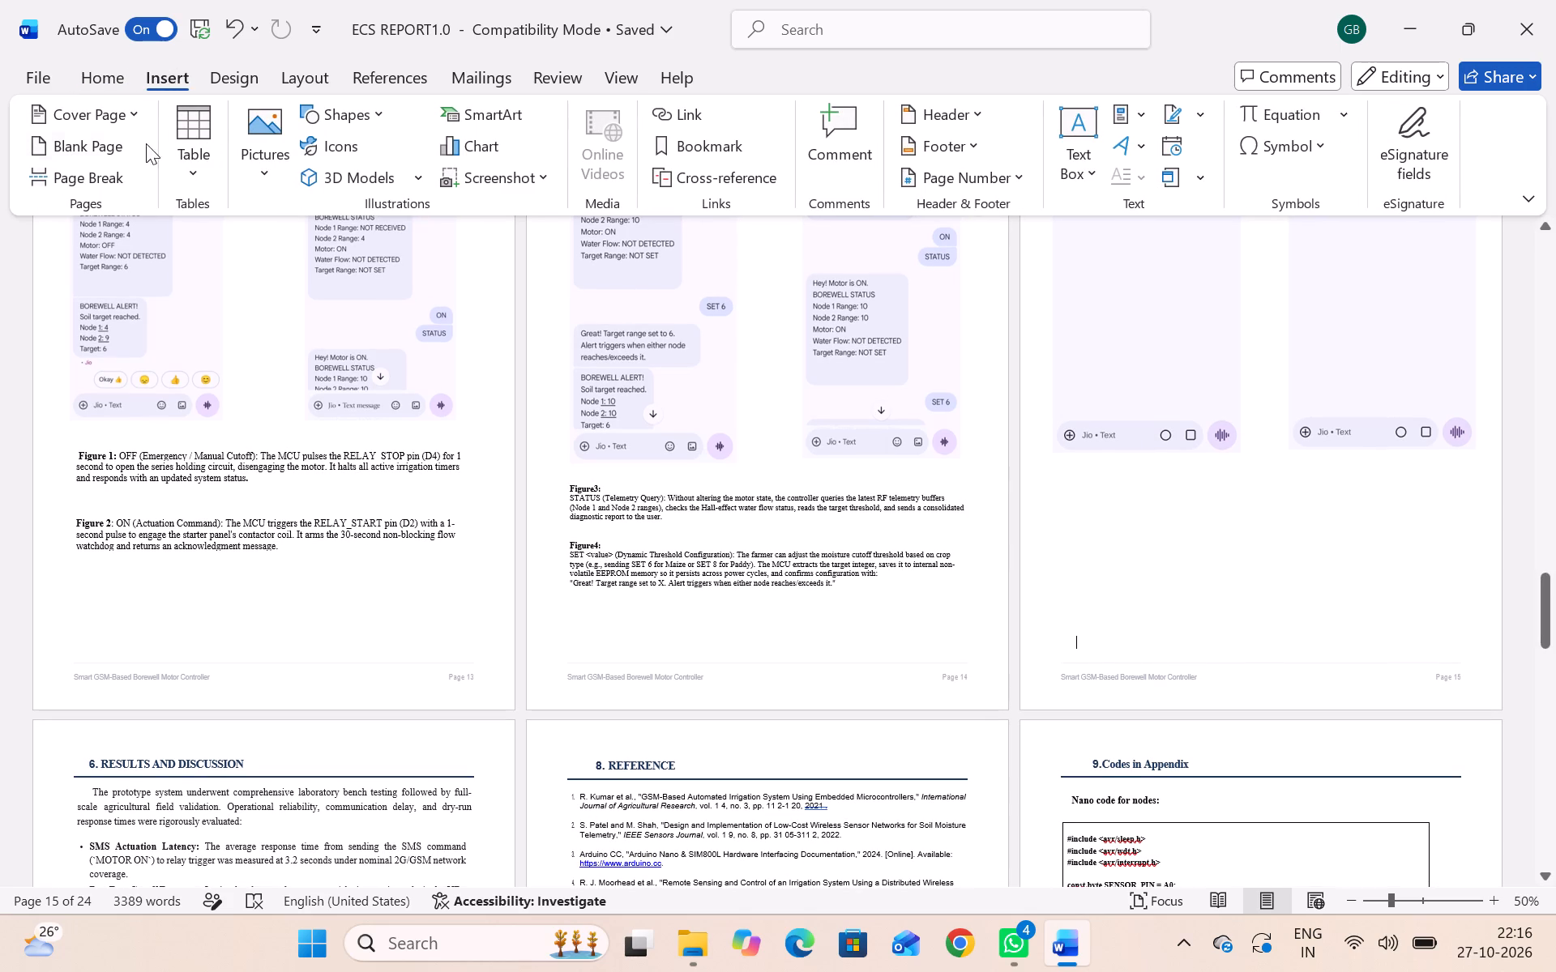
pyautogui.click(88, 144)
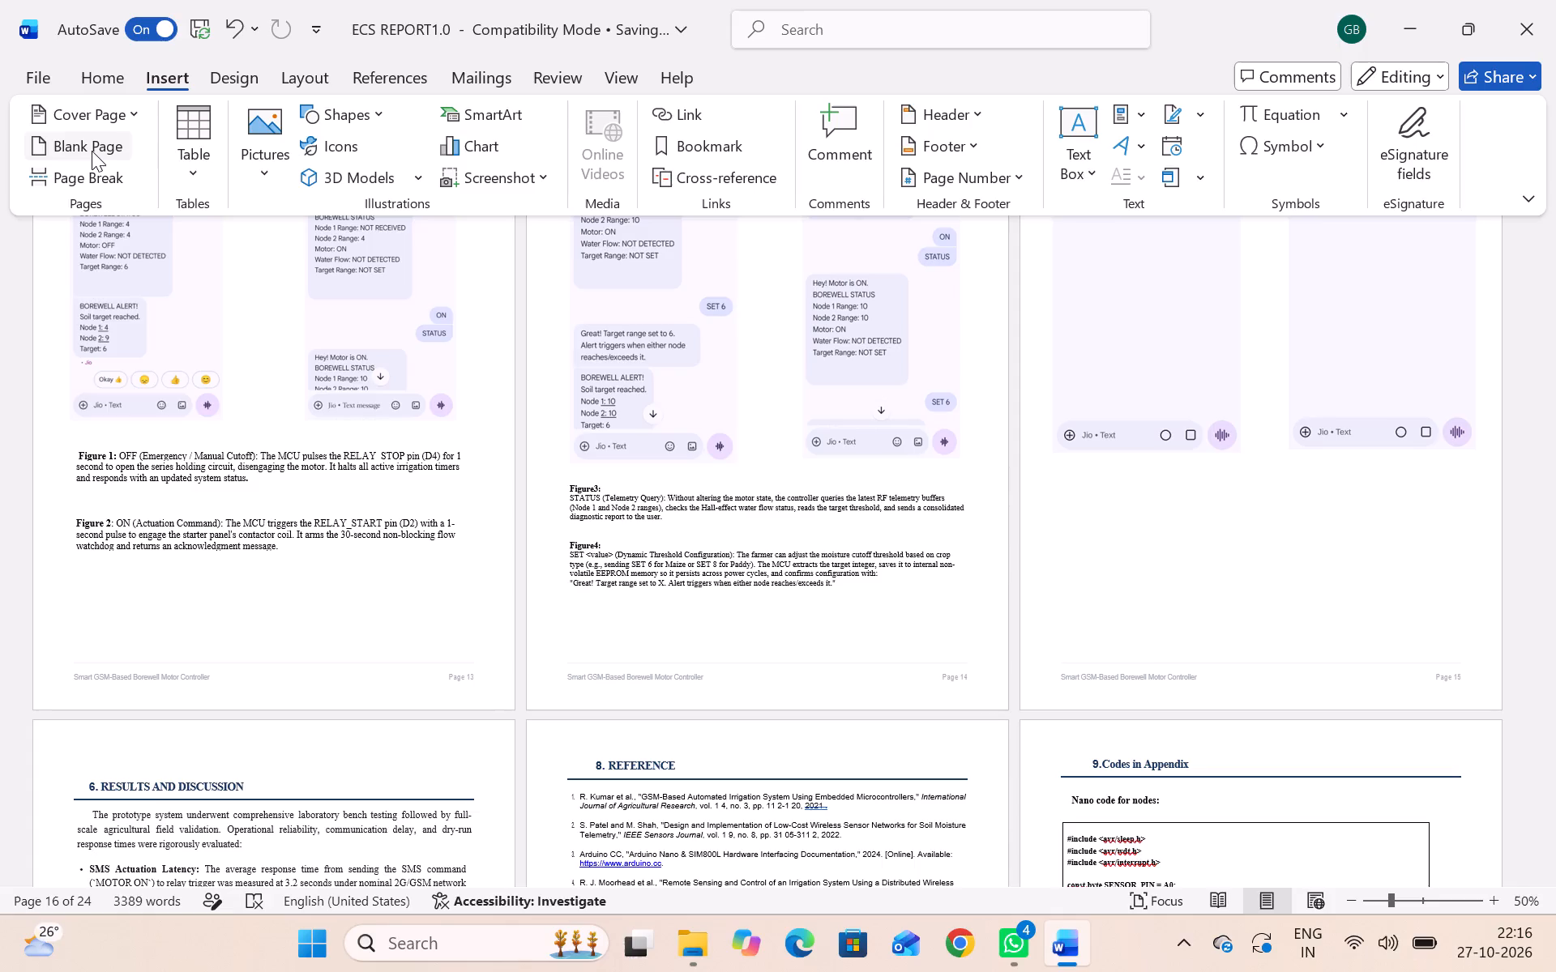
pyautogui.scroll(-7, 1184, 653)
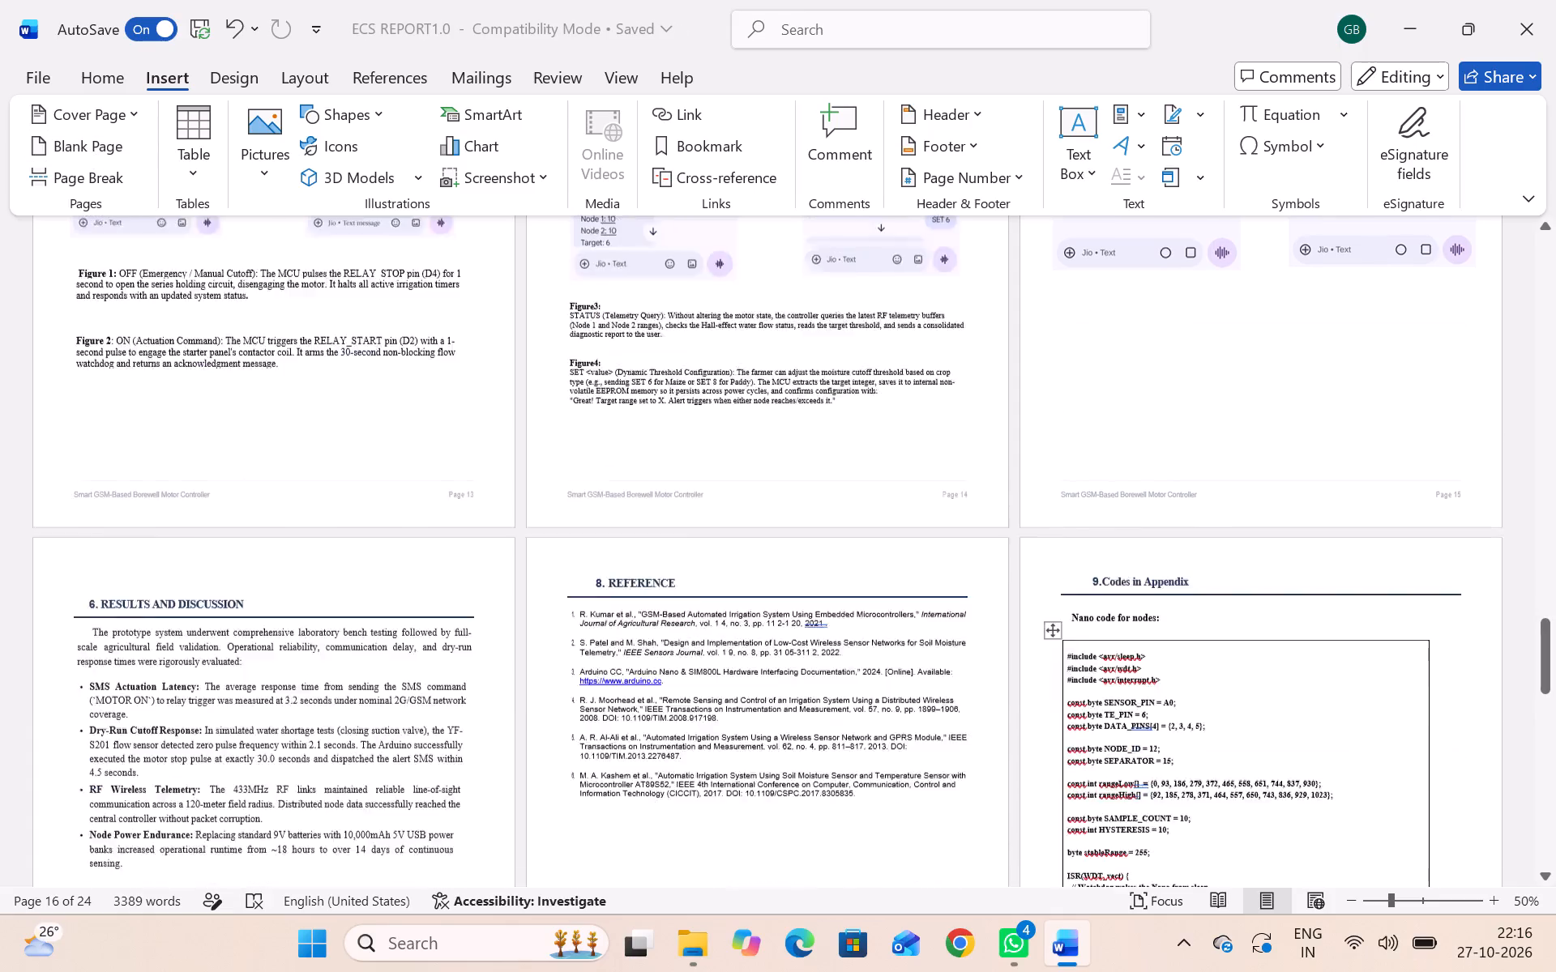
pyautogui.scroll(-16, 1192, 621)
pyautogui.click(1192, 621)
pyautogui.scroll(9, 1192, 621)
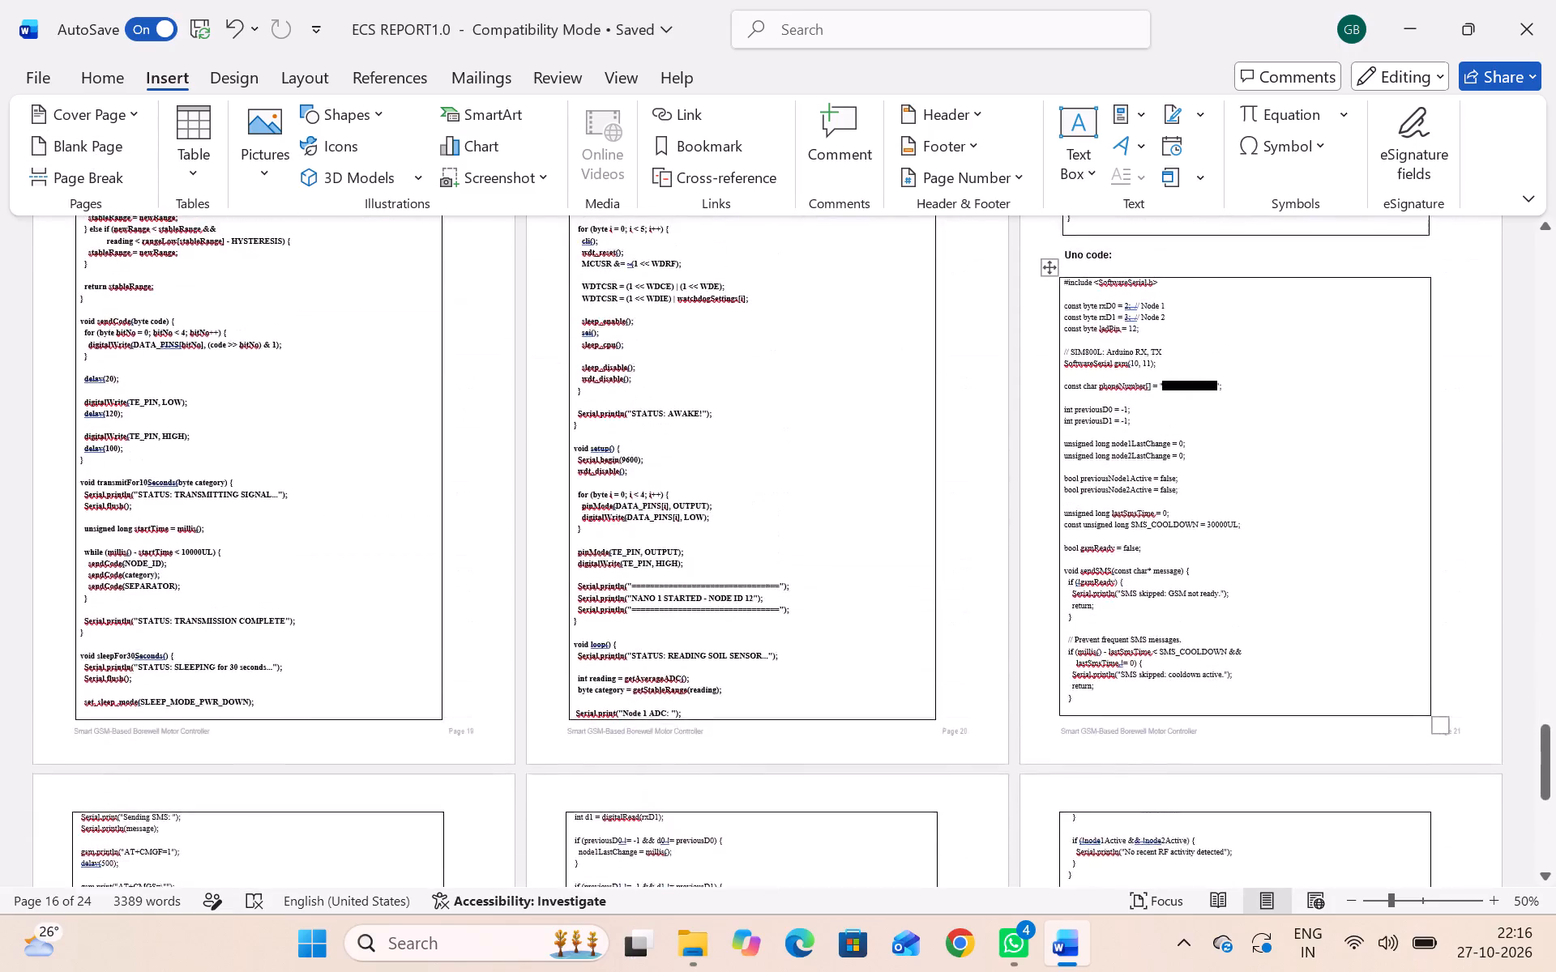
pyautogui.scroll(5, 1192, 621)
pyautogui.scroll(-2, 1170, 746)
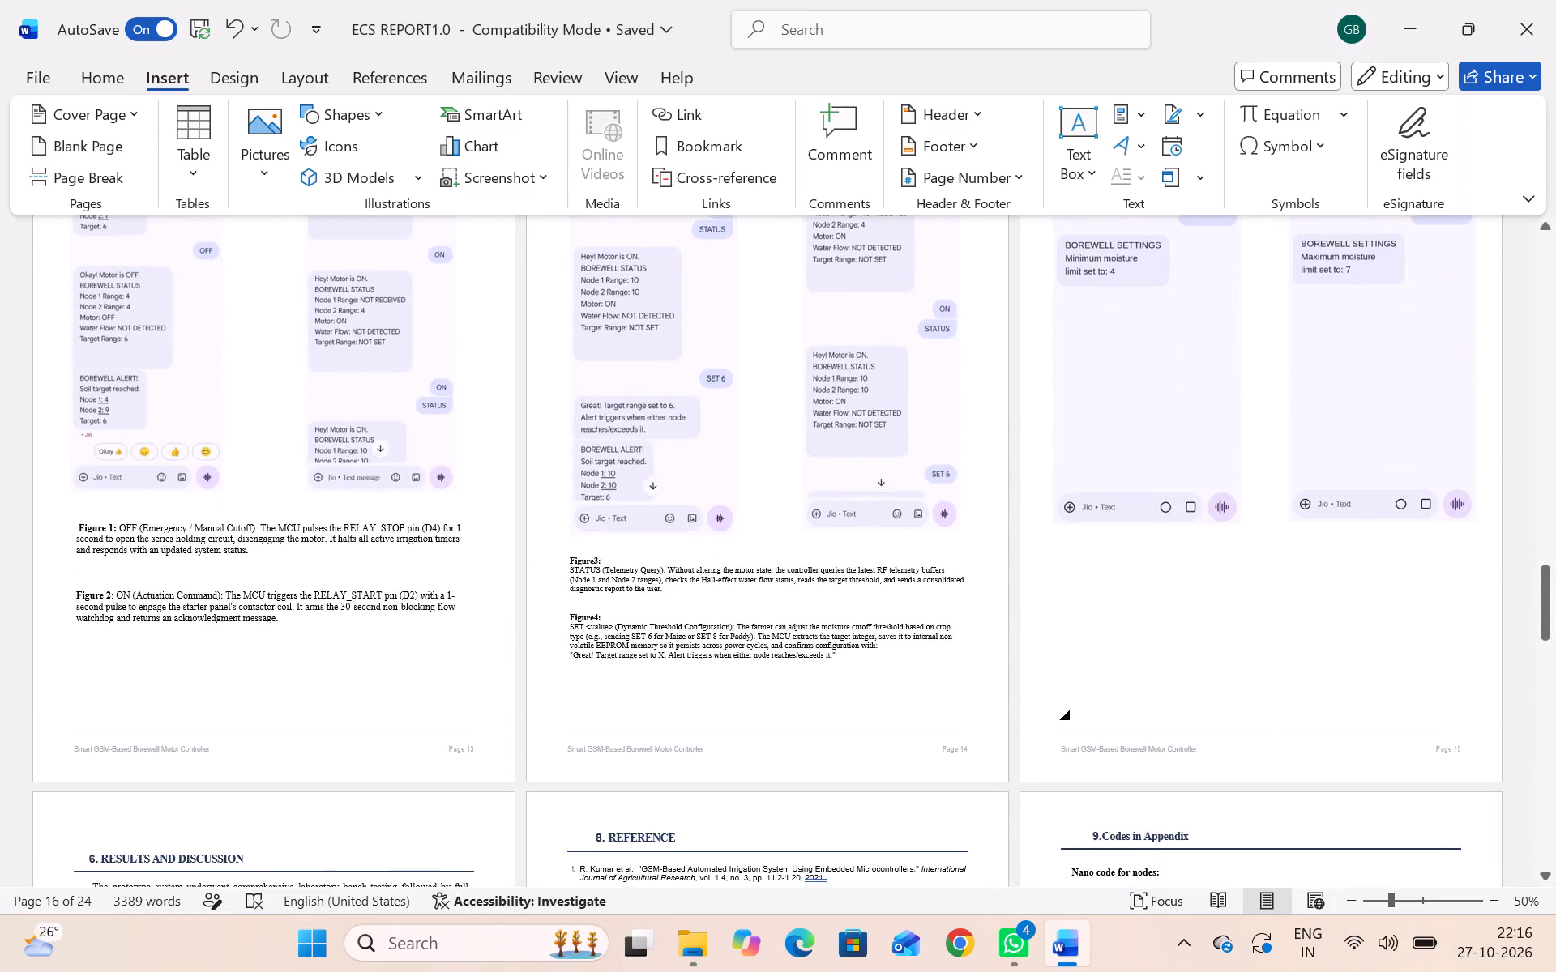
pyautogui.click(1079, 711)
pyautogui.scroll(-1, 601, 400)
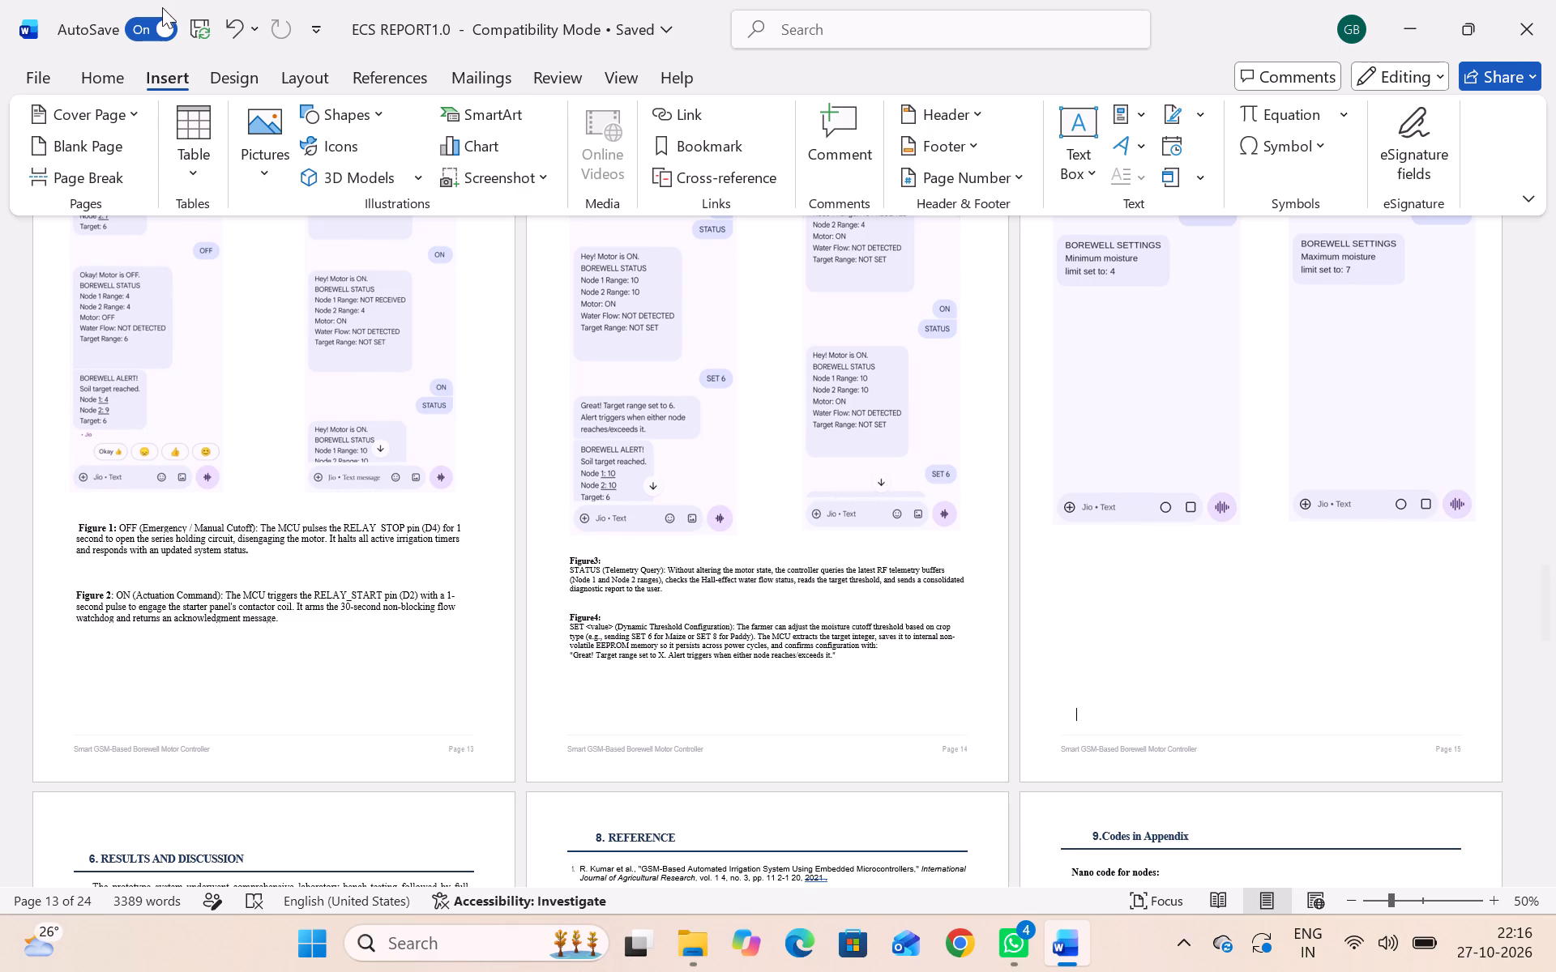
pyautogui.click(113, 141)
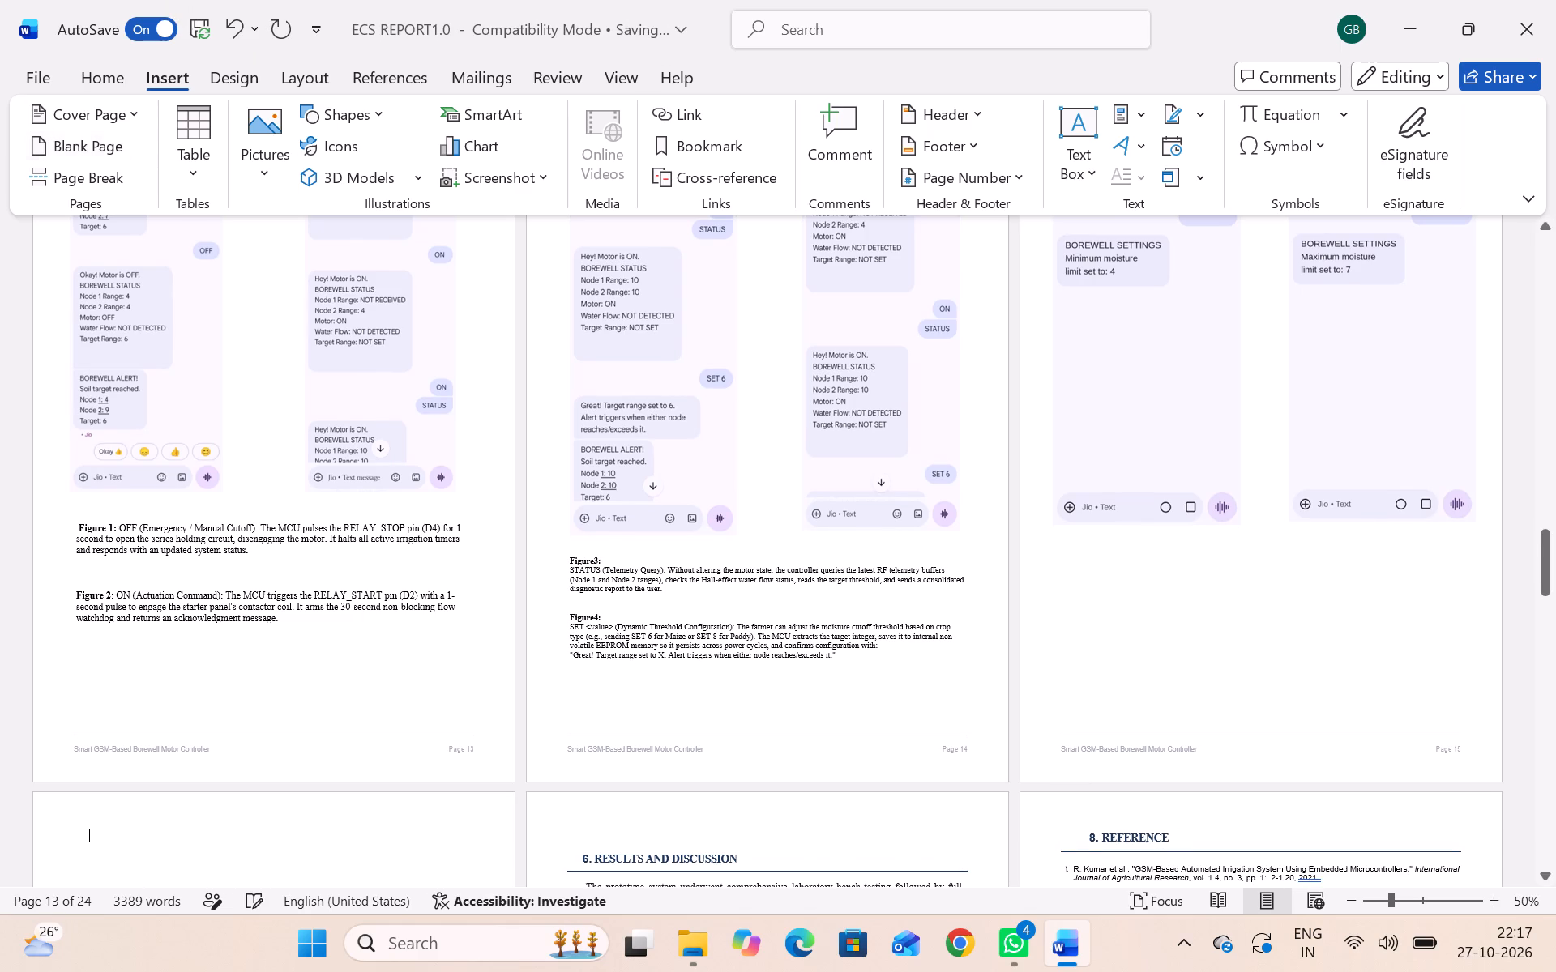
# Add the label "Figure 7:" at the top of the blank page before Results and Discussion.
pyautogui.scroll(-6, 502, 449)
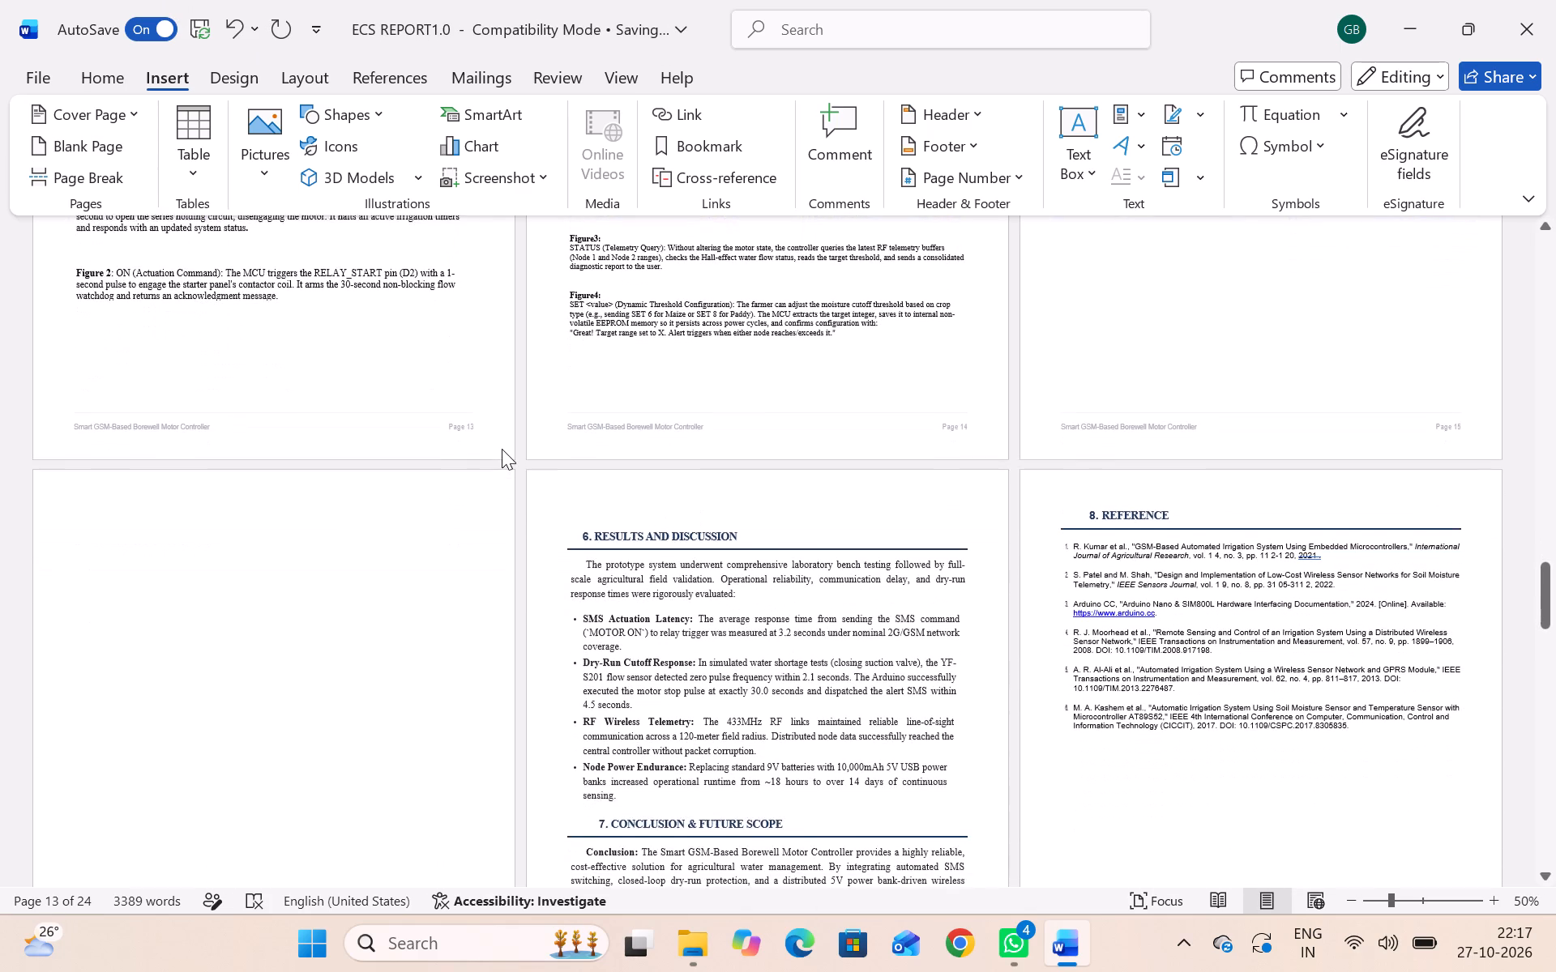
pyautogui.scroll(-1, 502, 449)
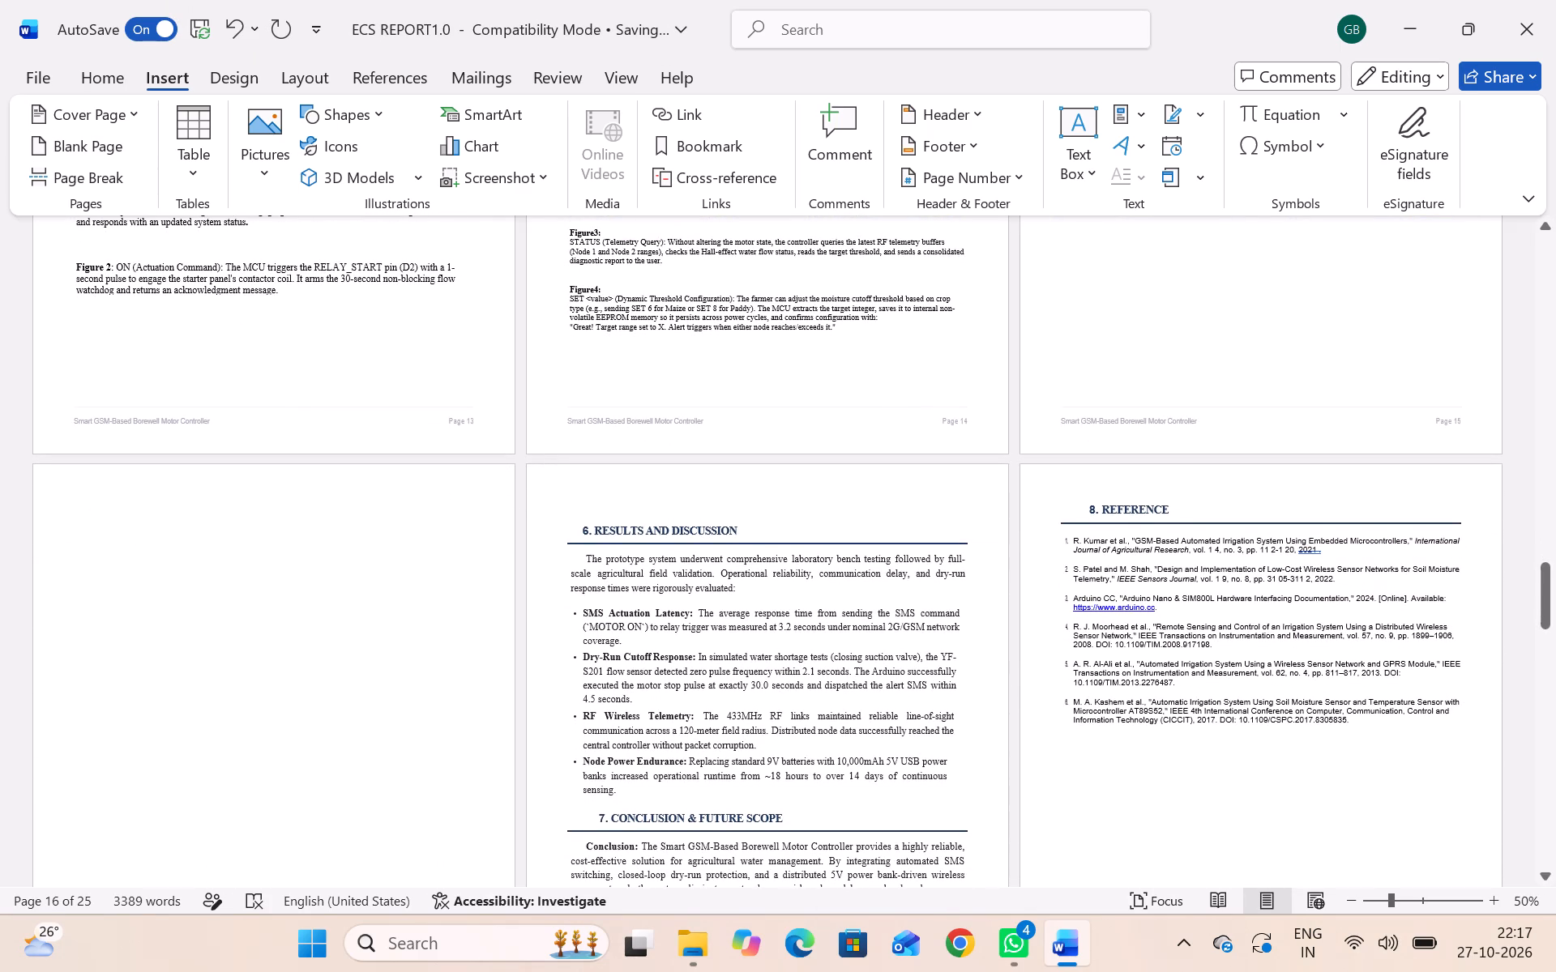
pyautogui.scroll(5, 182, 691)
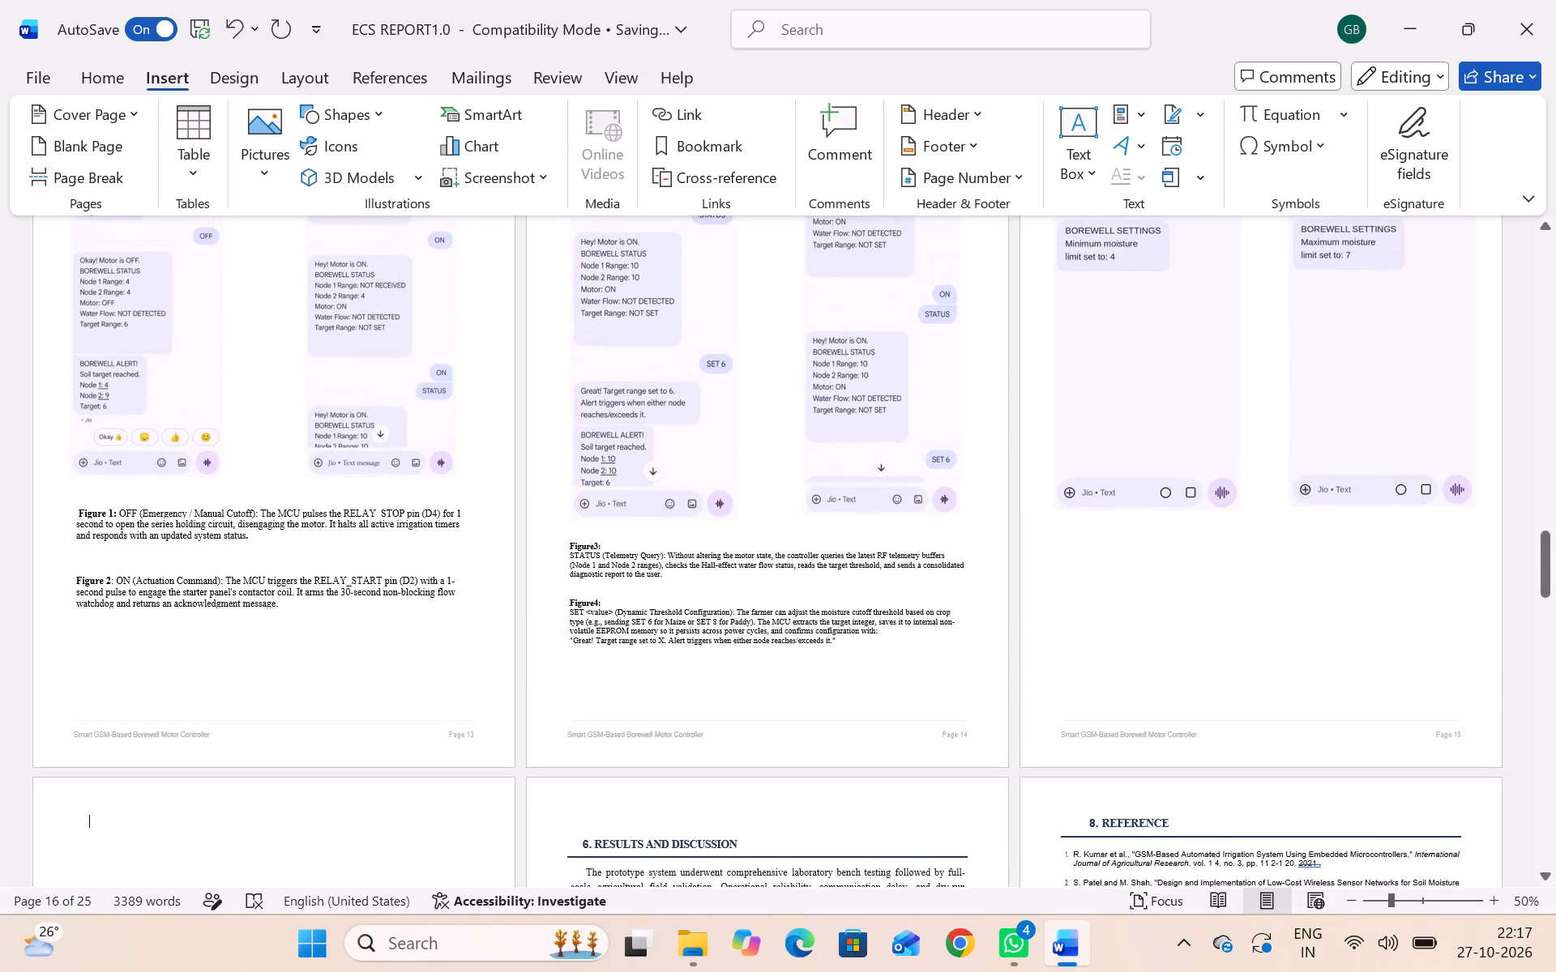
pyautogui.scroll(4, 182, 691)
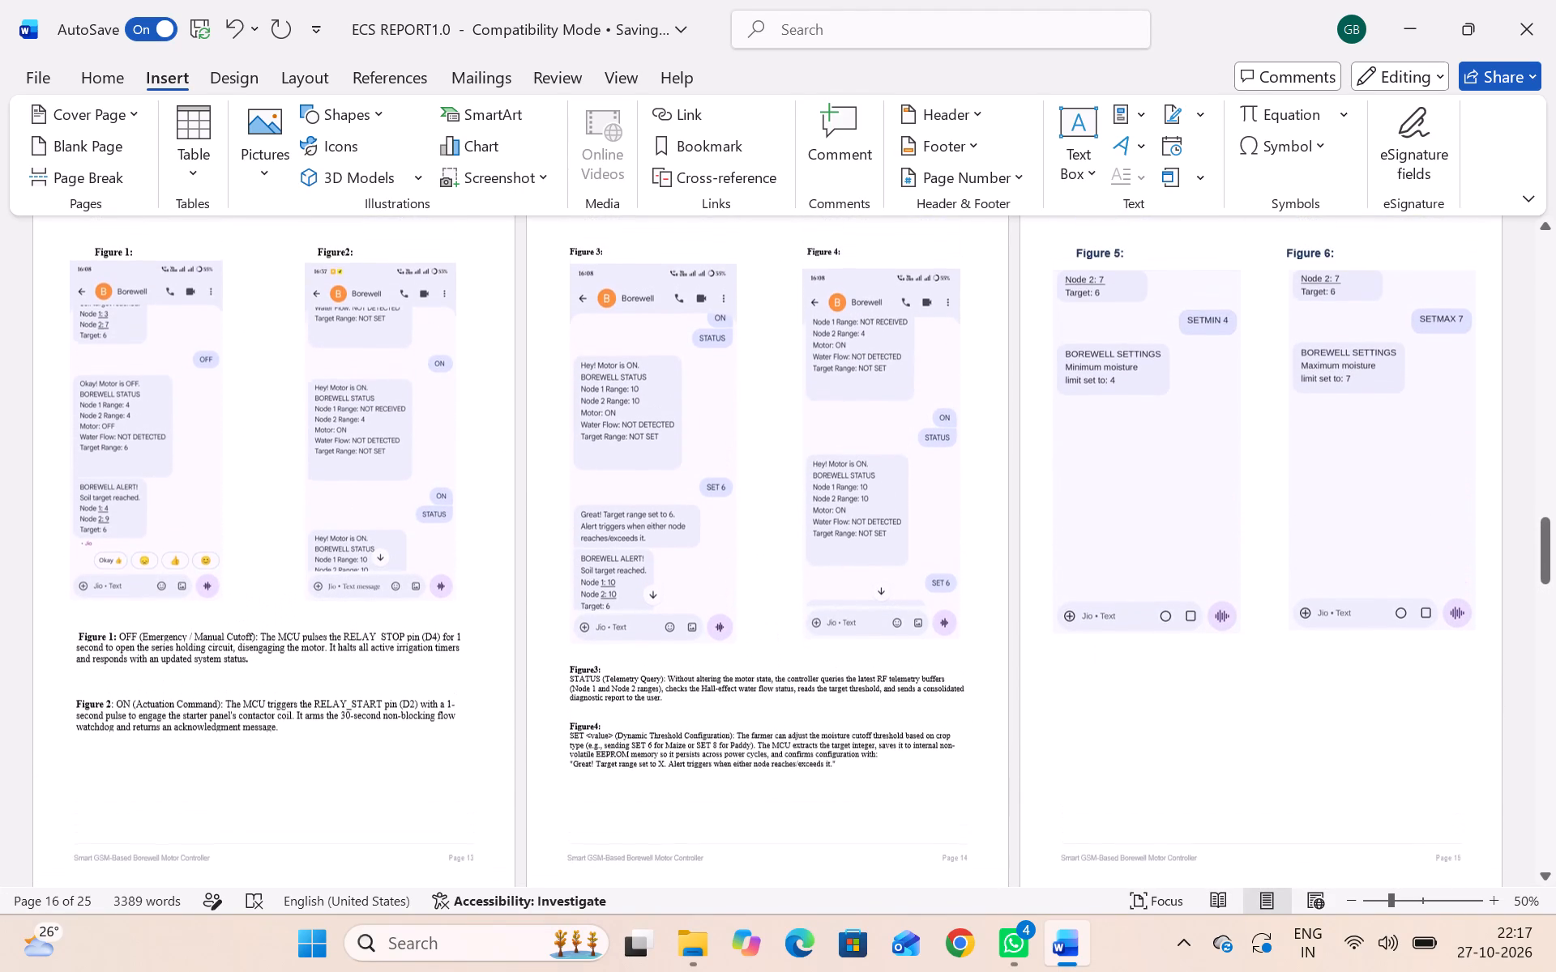
pyautogui.scroll(2, 182, 691)
pyautogui.scroll(-1, 182, 691)
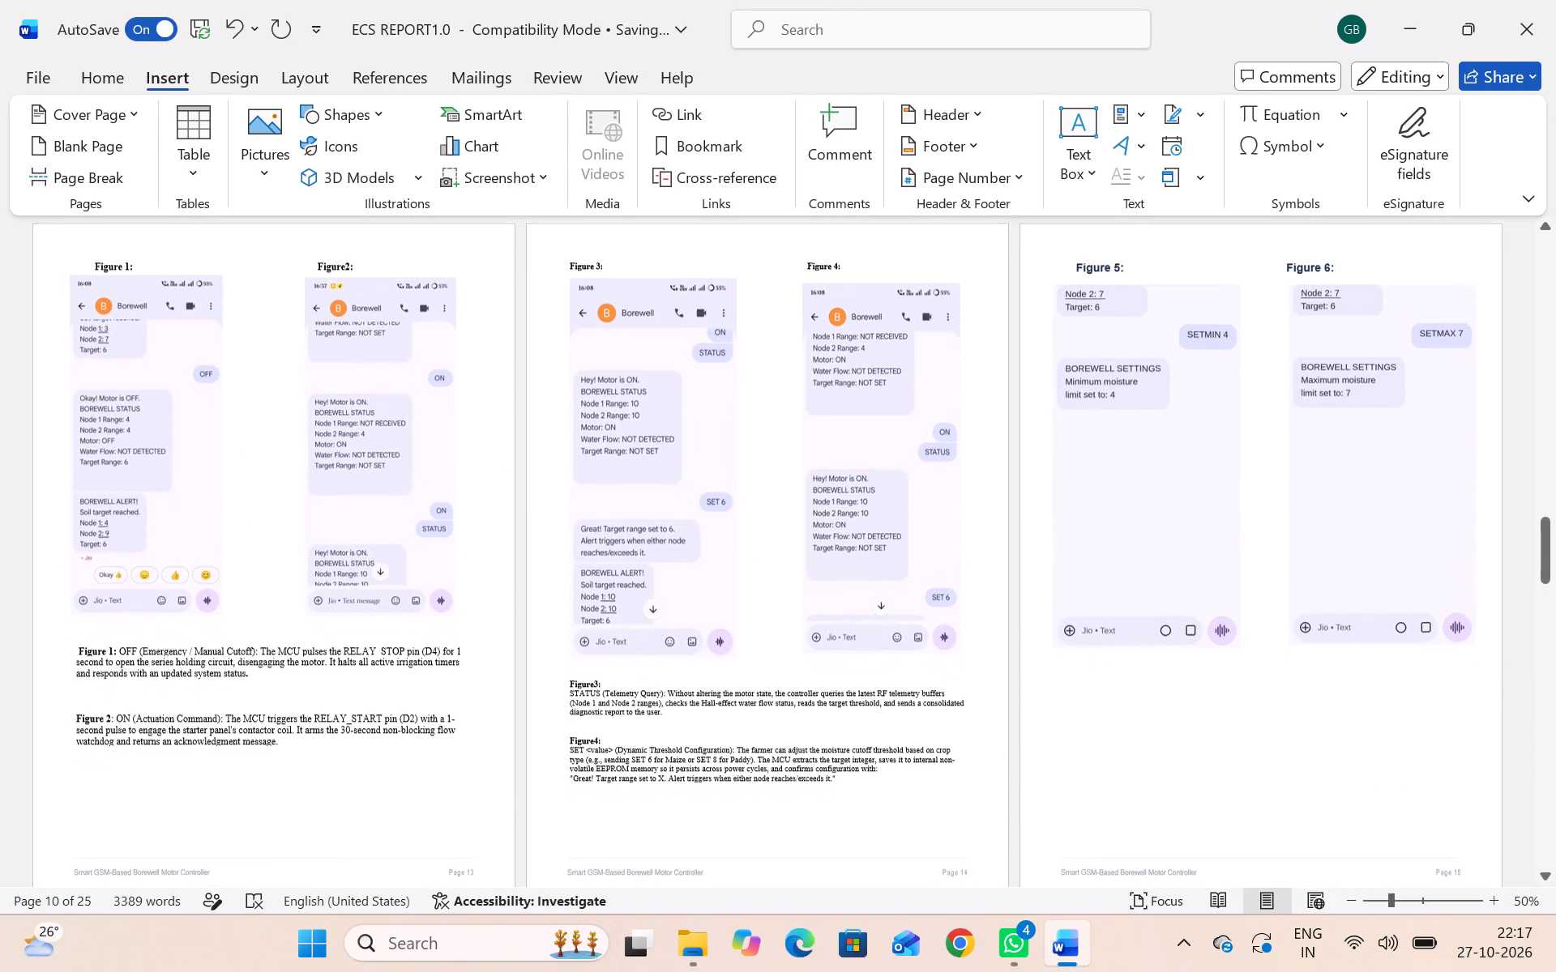
pyautogui.scroll(-3, 182, 691)
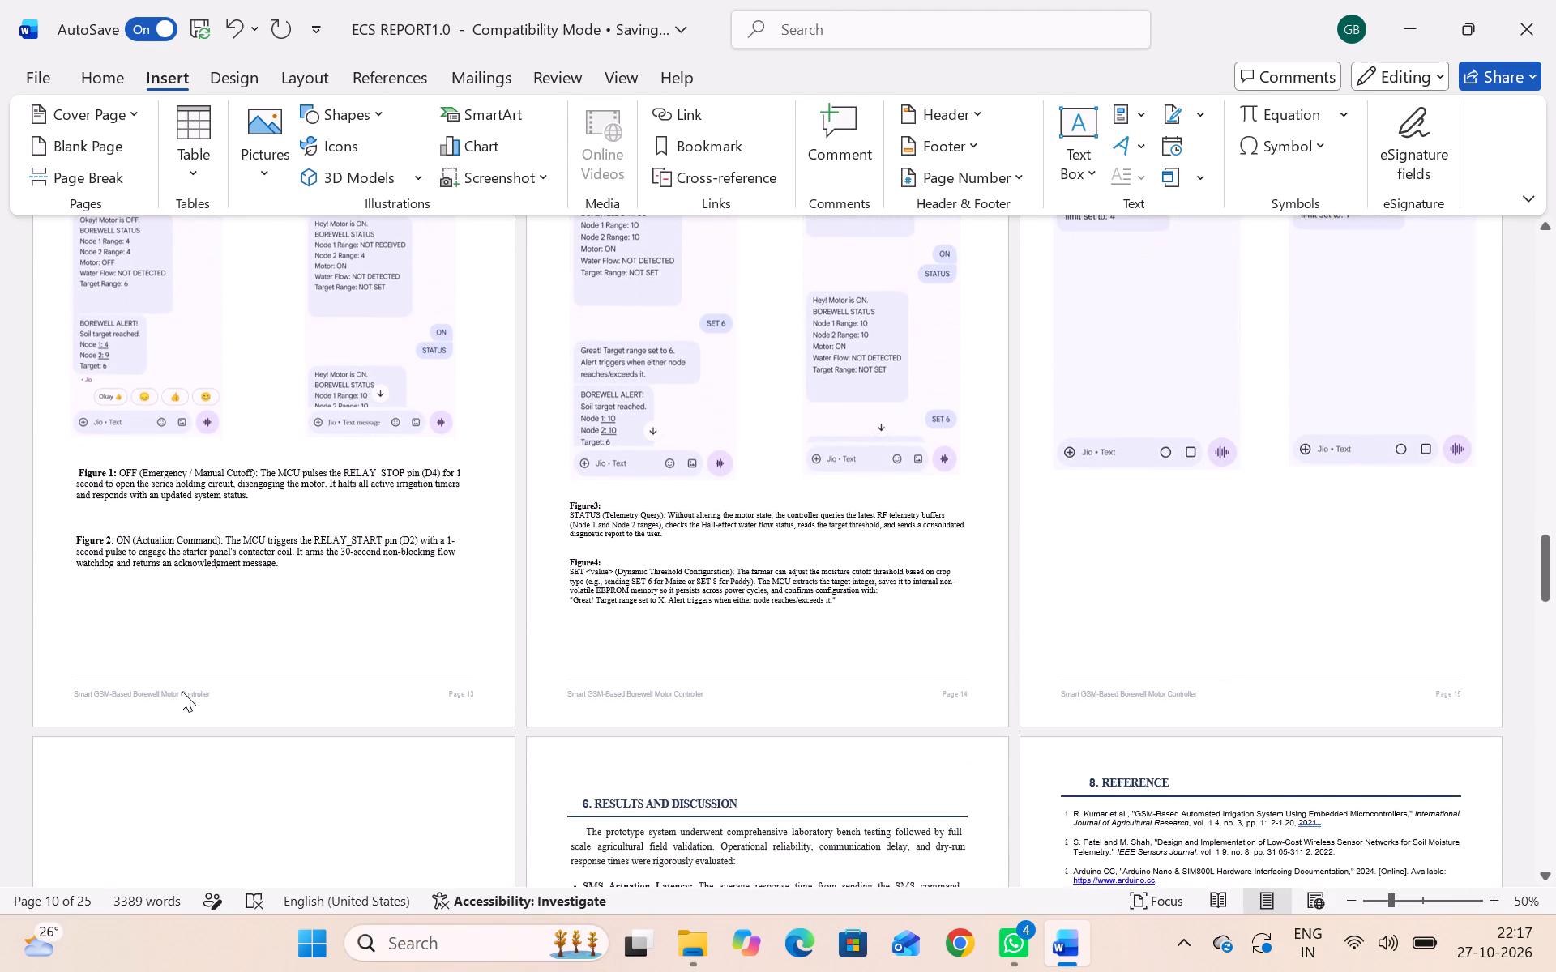
pyautogui.scroll(-2, 182, 691)
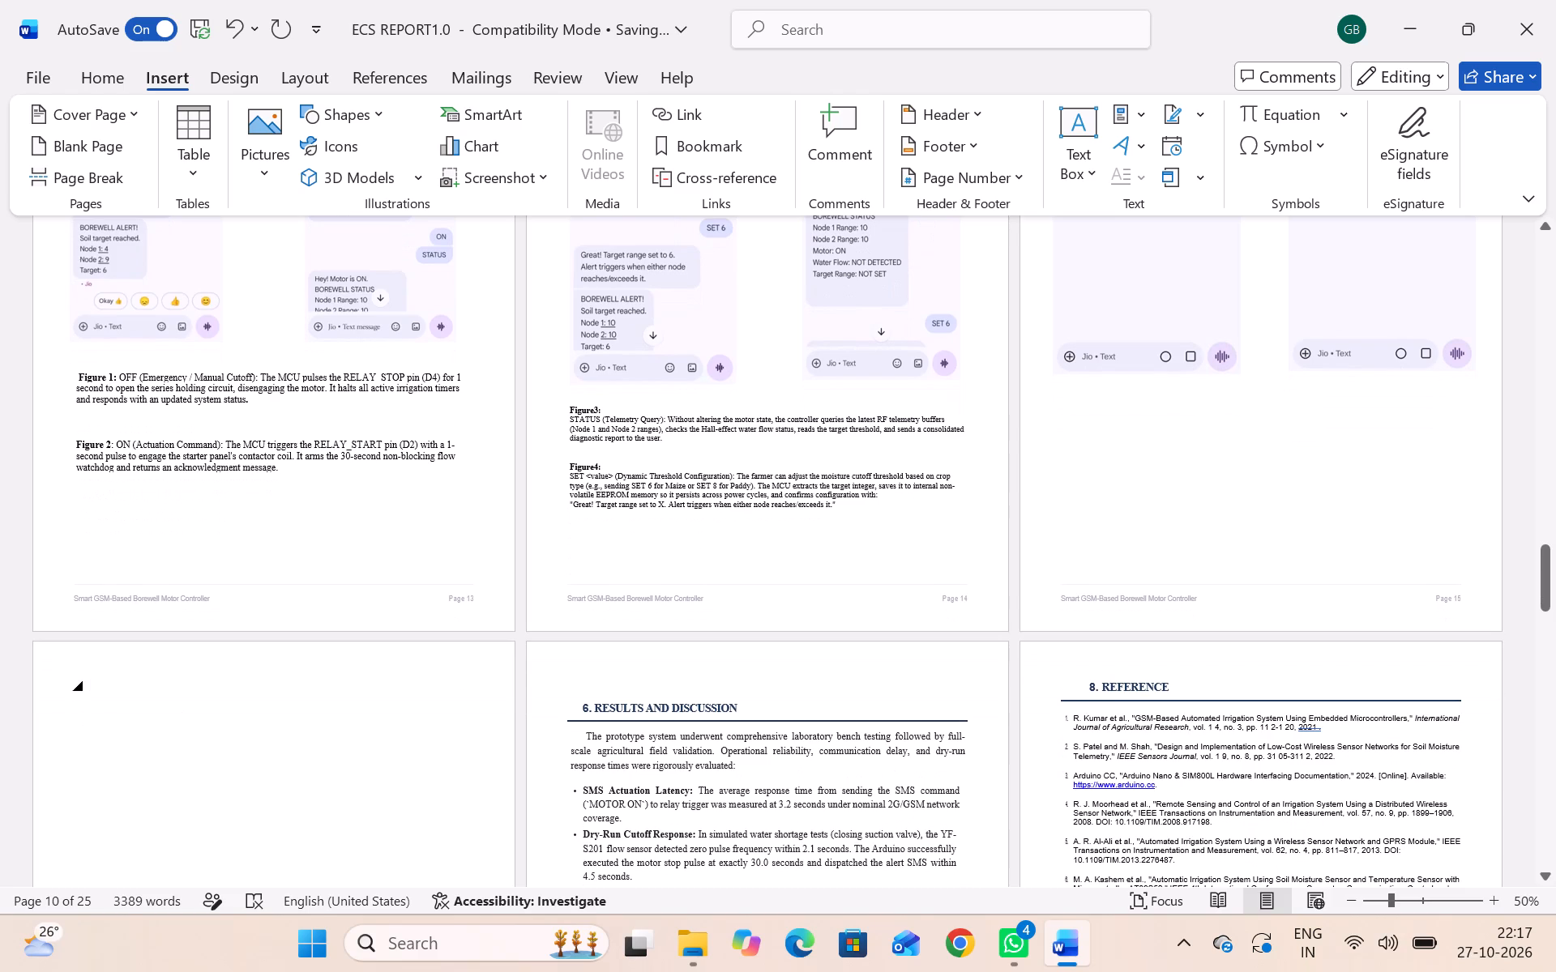
pyautogui.write('figure')
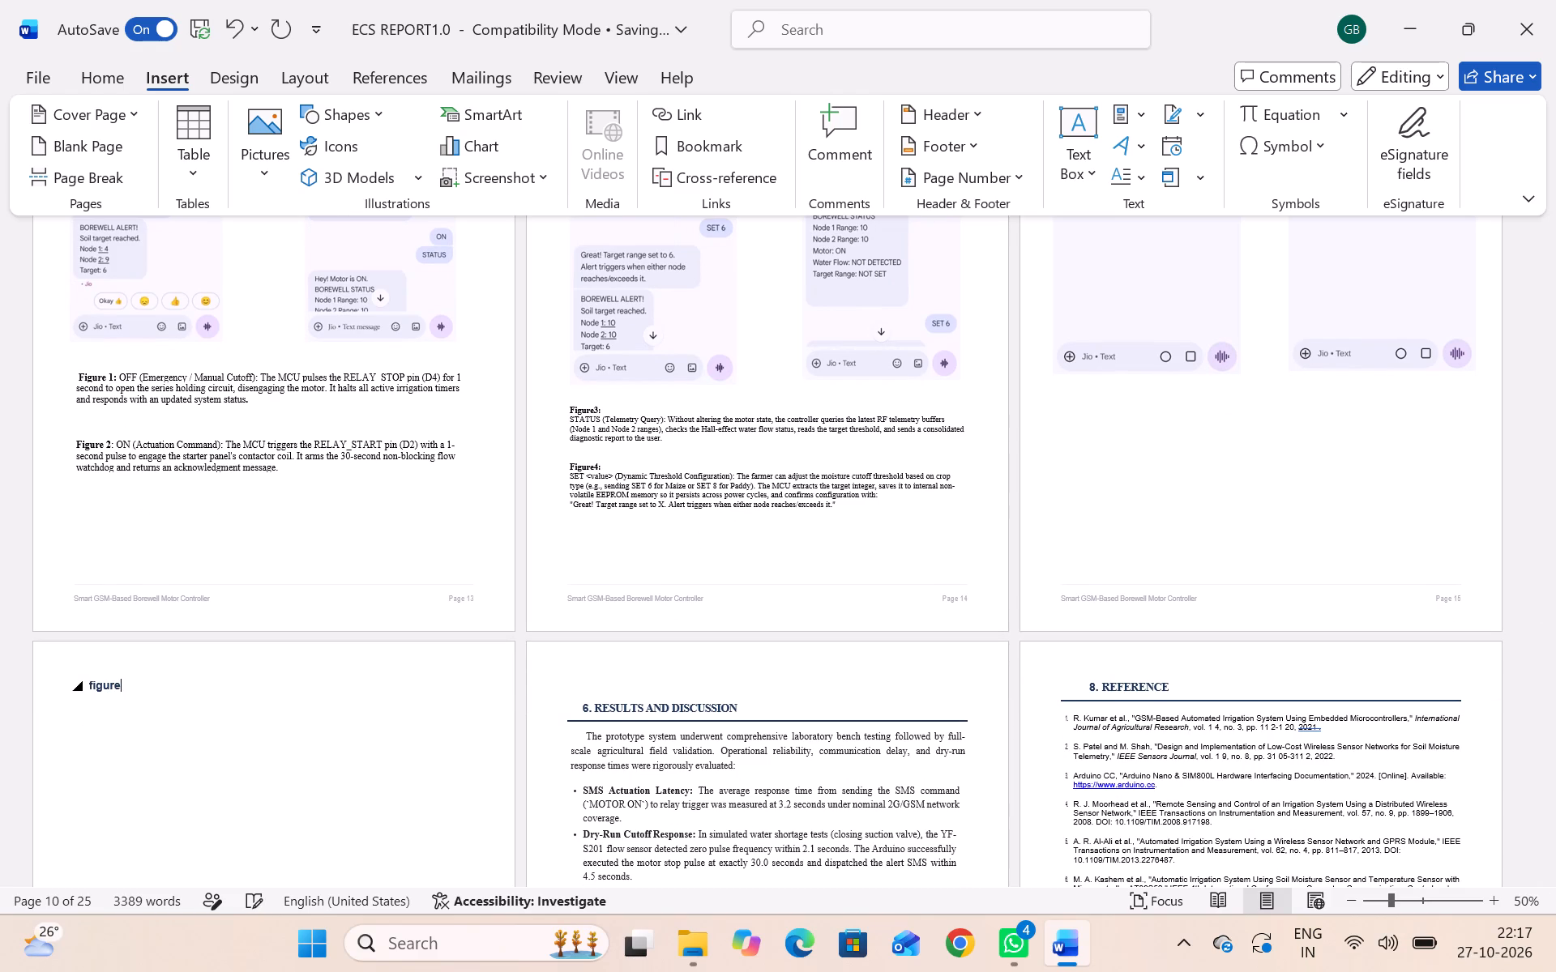
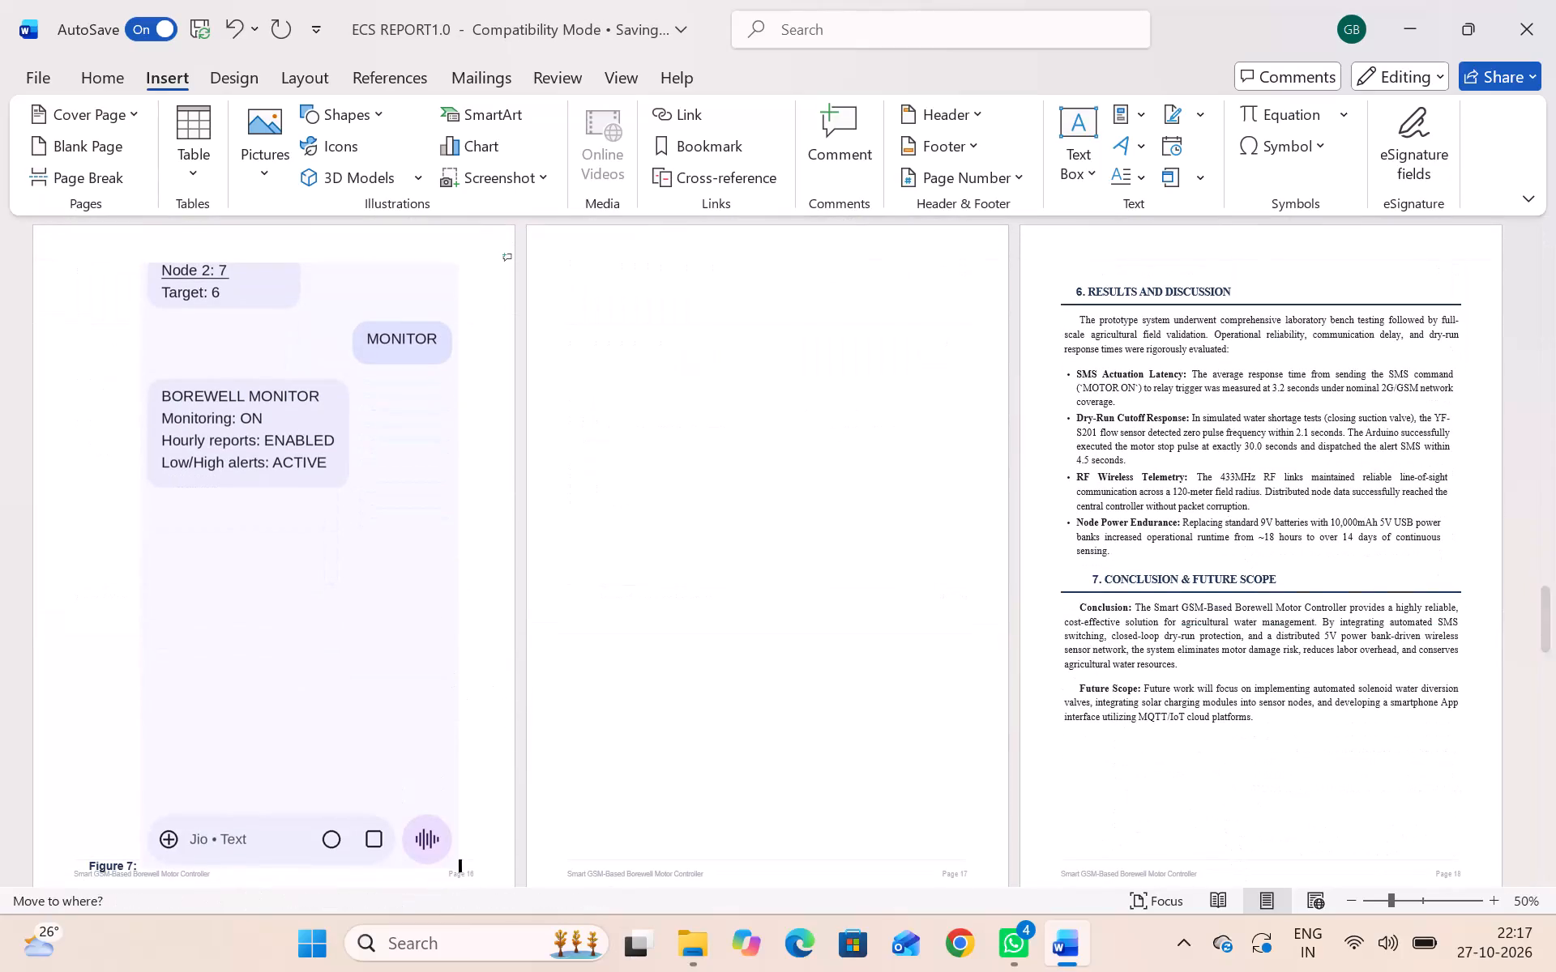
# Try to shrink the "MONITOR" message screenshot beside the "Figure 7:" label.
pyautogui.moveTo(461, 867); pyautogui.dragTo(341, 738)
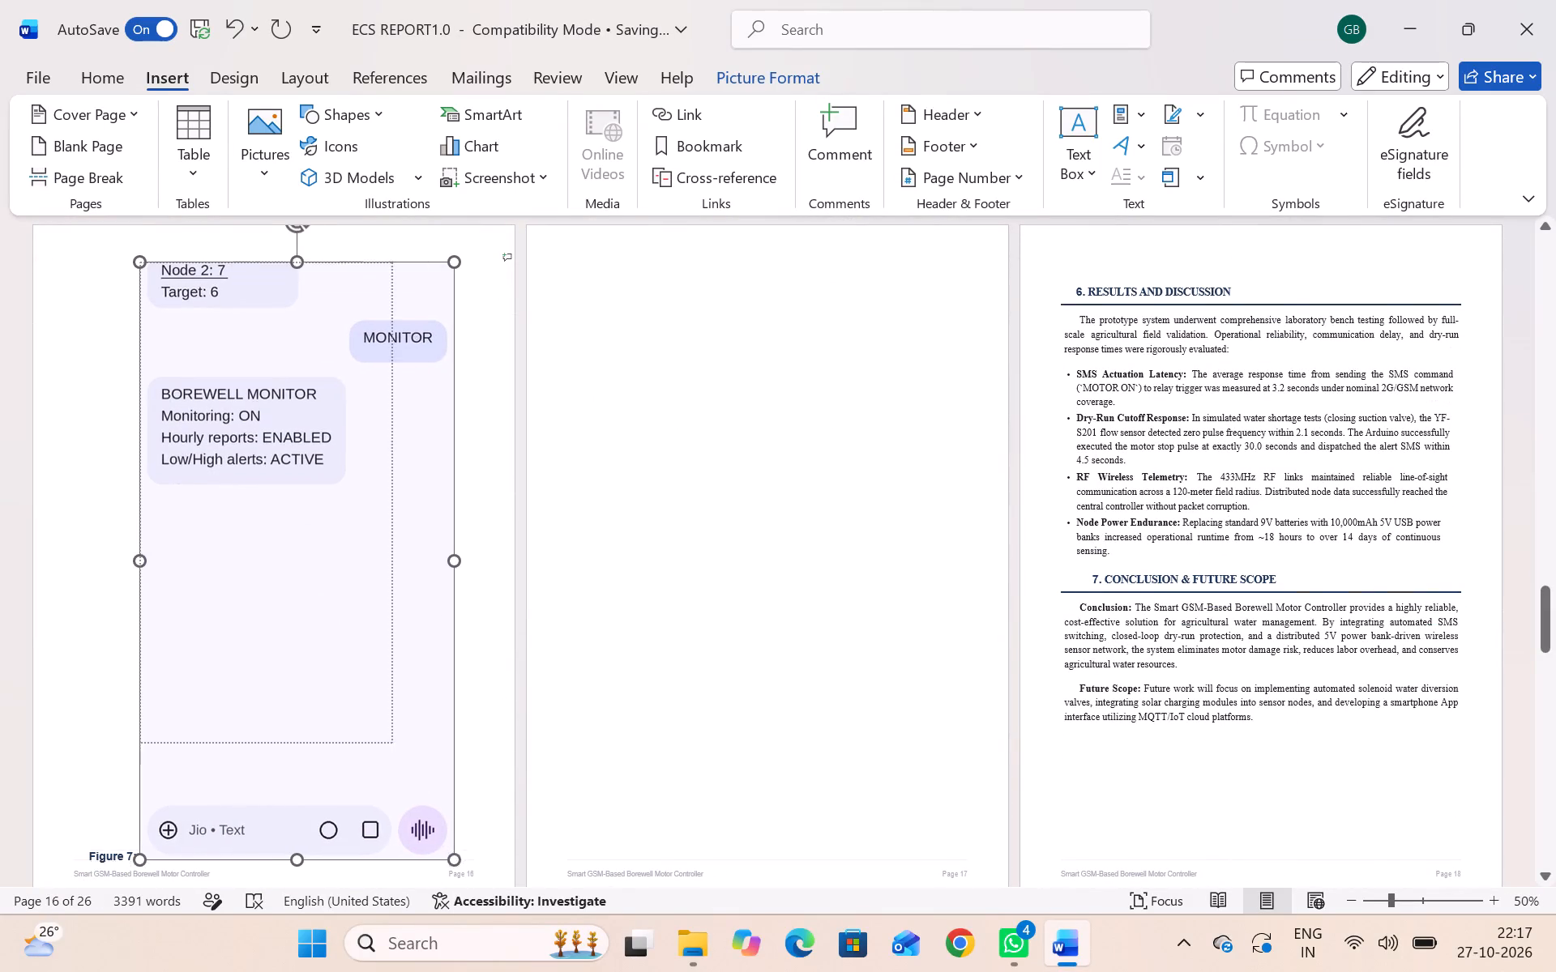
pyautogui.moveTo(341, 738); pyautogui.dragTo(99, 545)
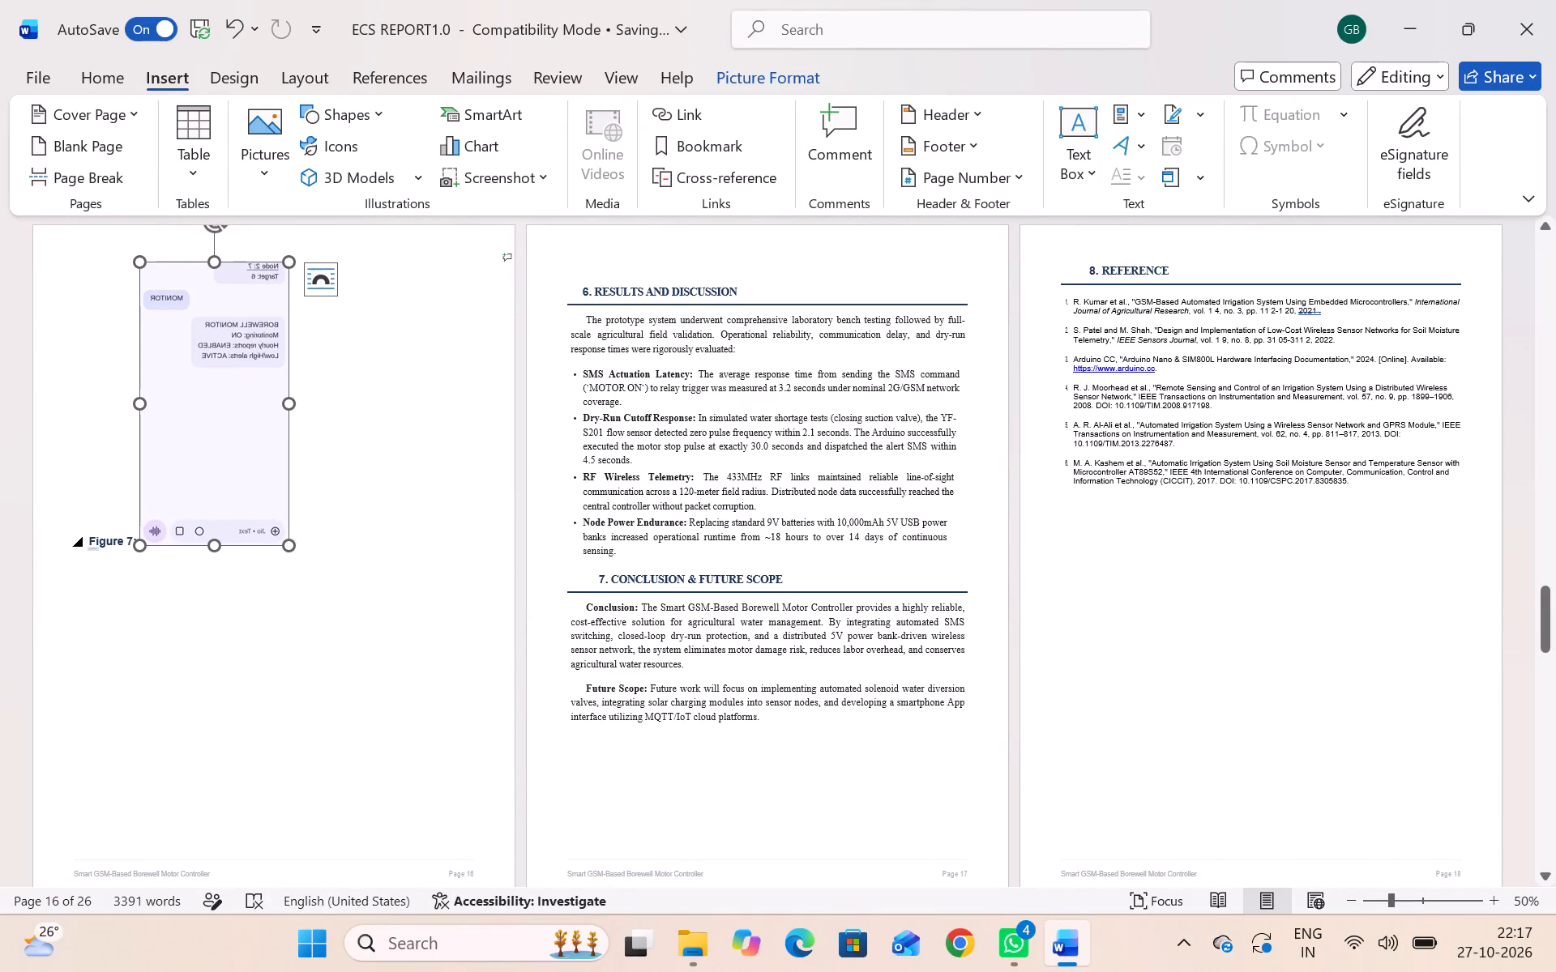
# Delete the mirrored "MONITOR" screenshot from the Figure 7 page, keeping the "Figure 7:" label.
pyautogui.scroll(2, 392, 492)
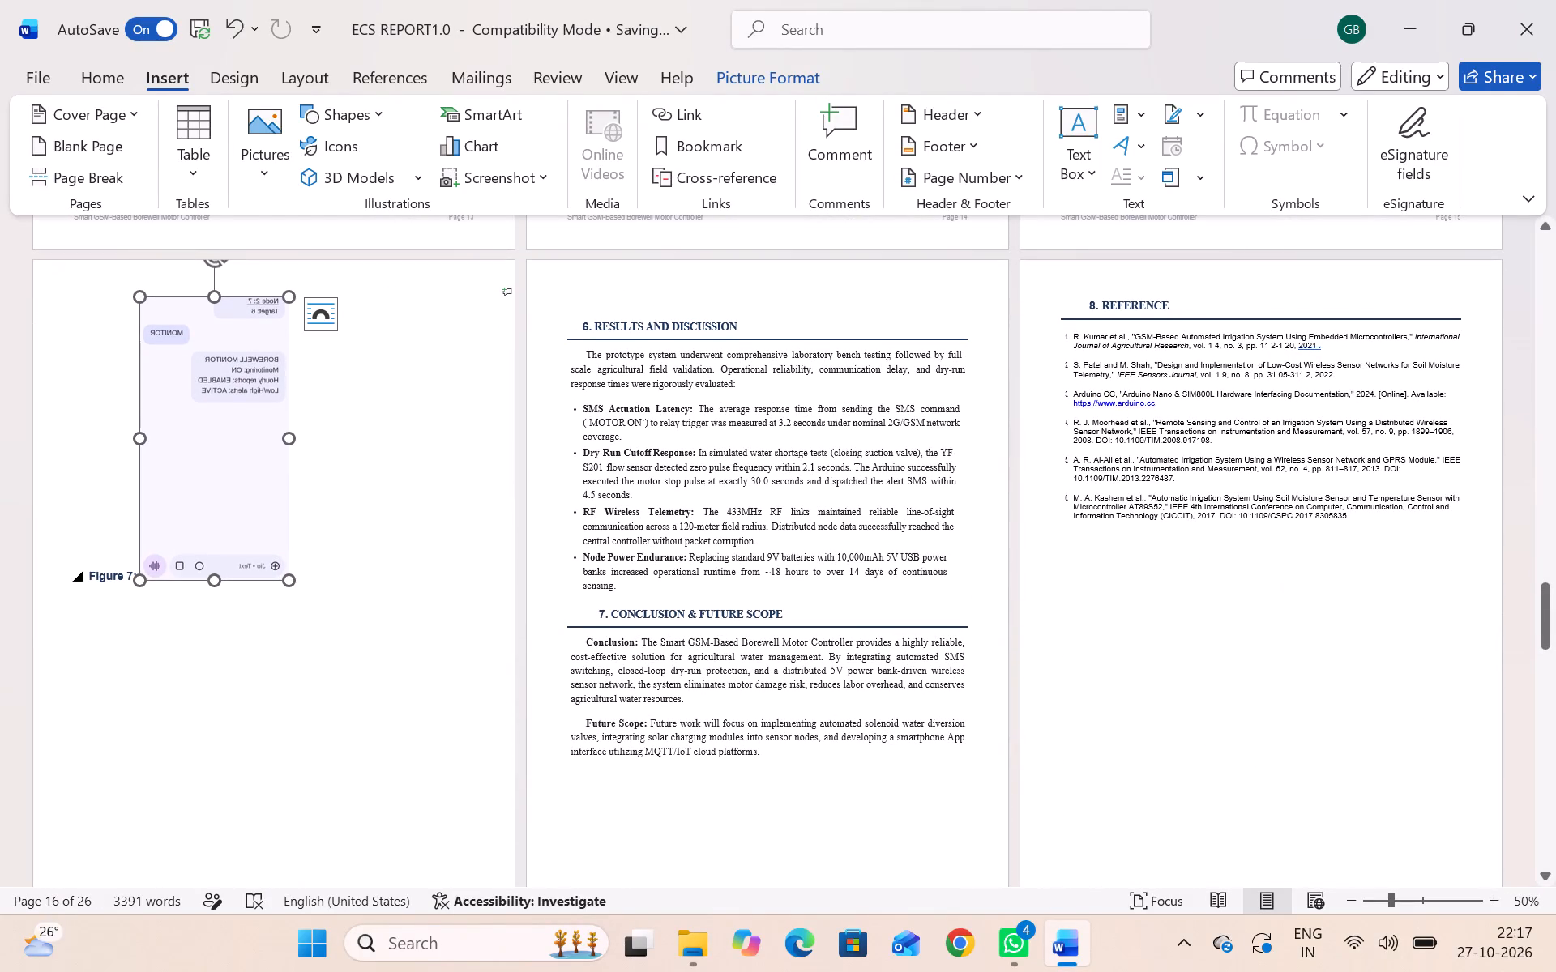
pyautogui.click(182, 467)
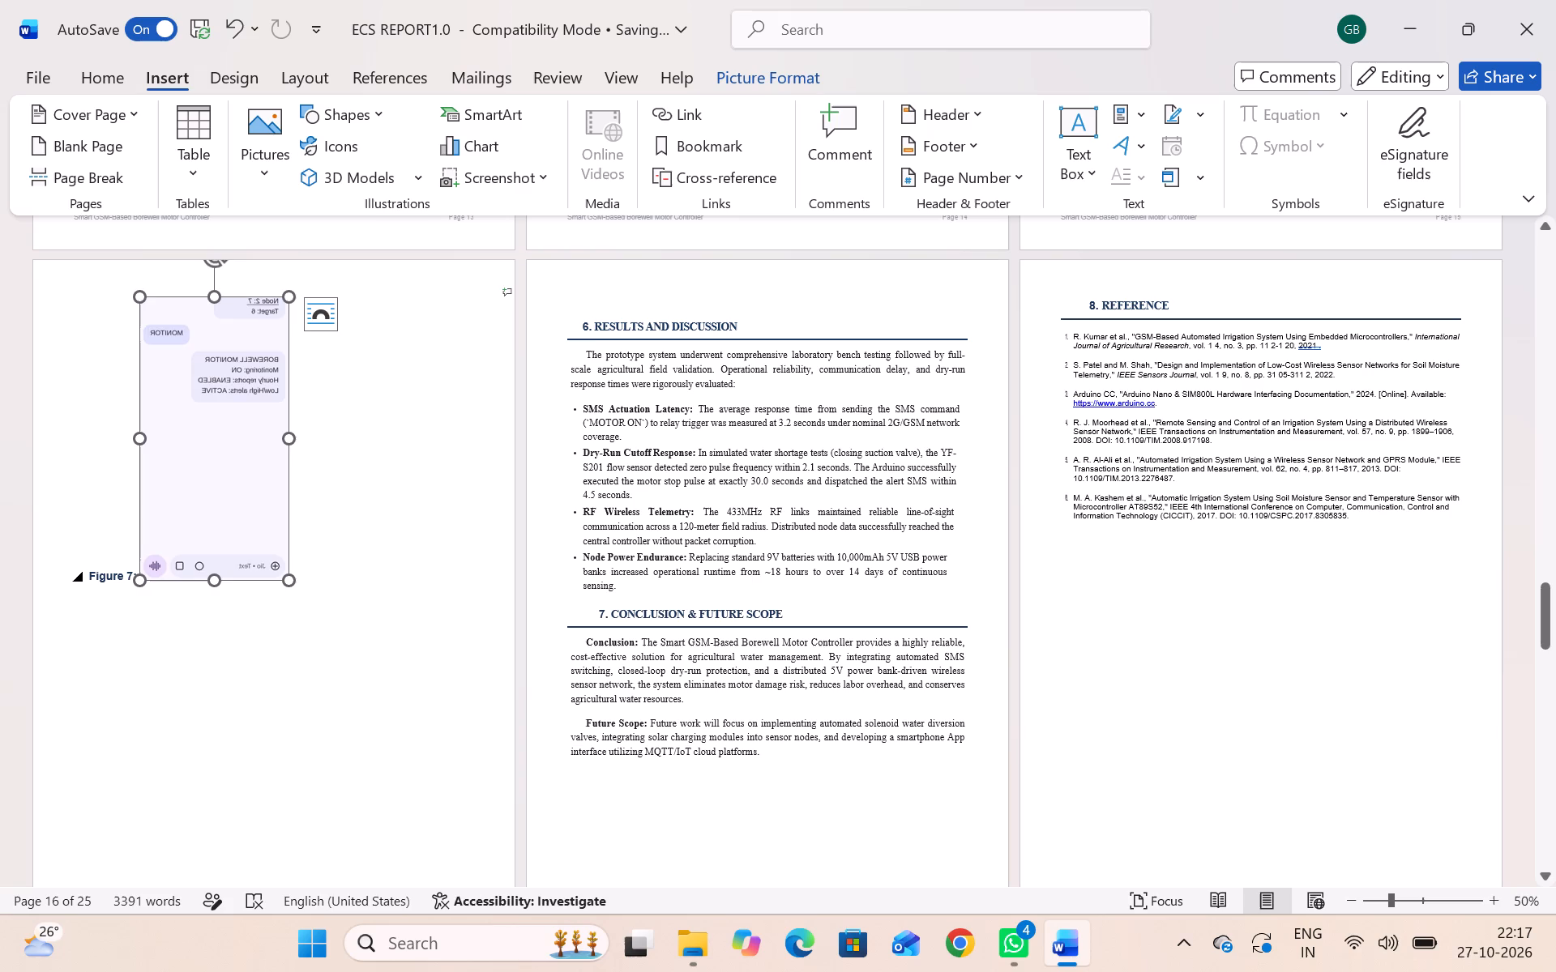
pyautogui.press('BackSpace')
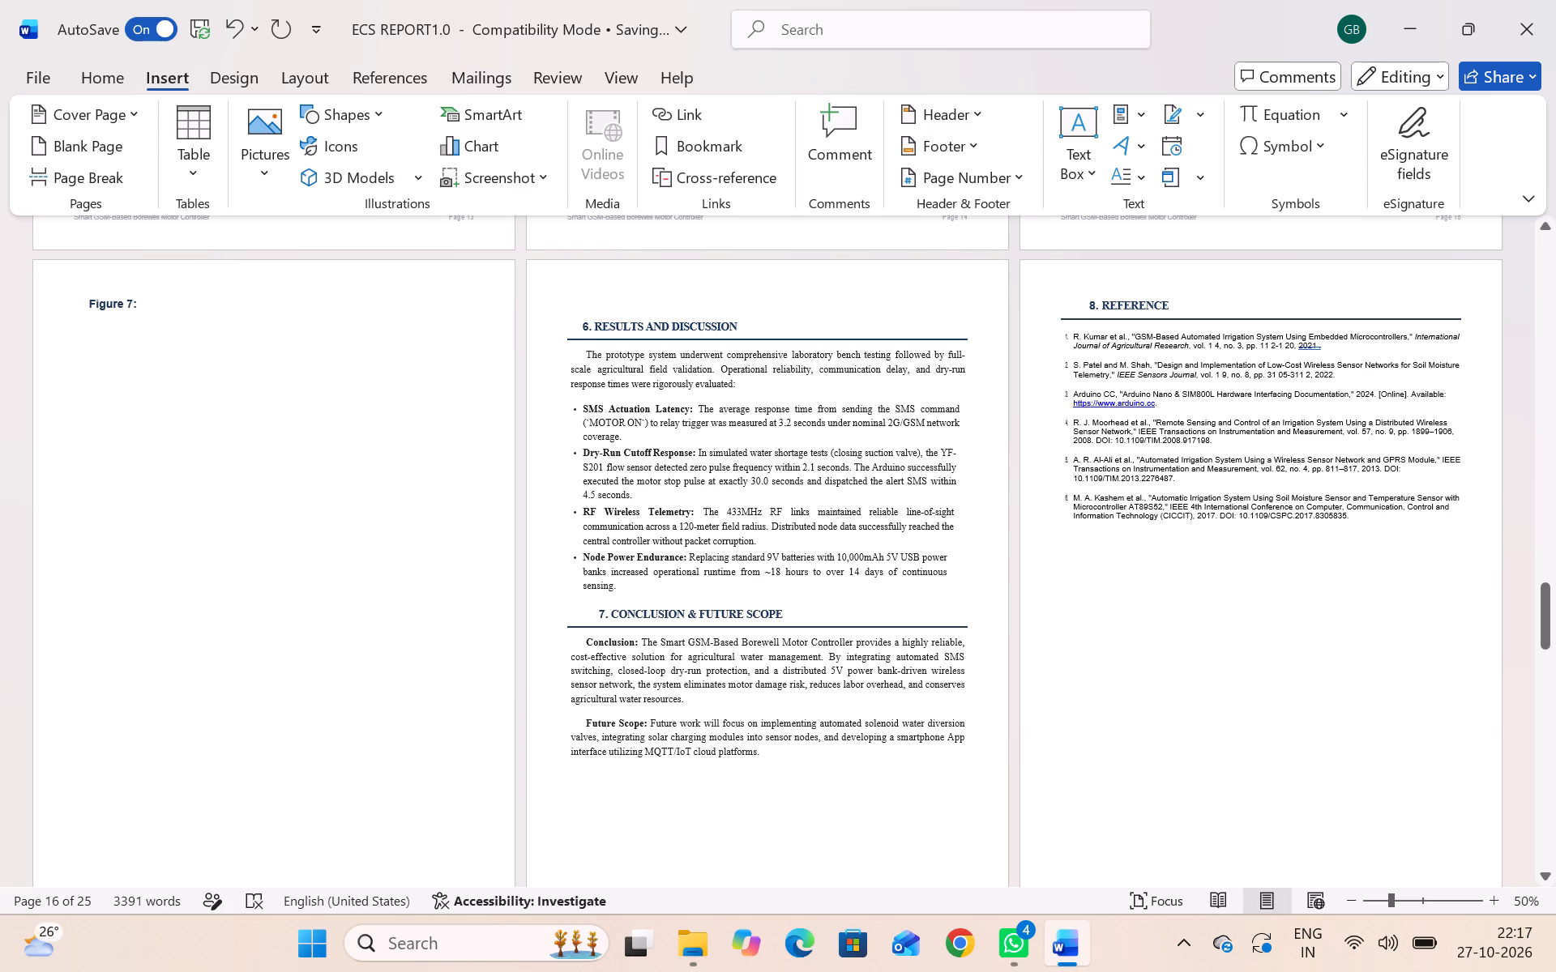
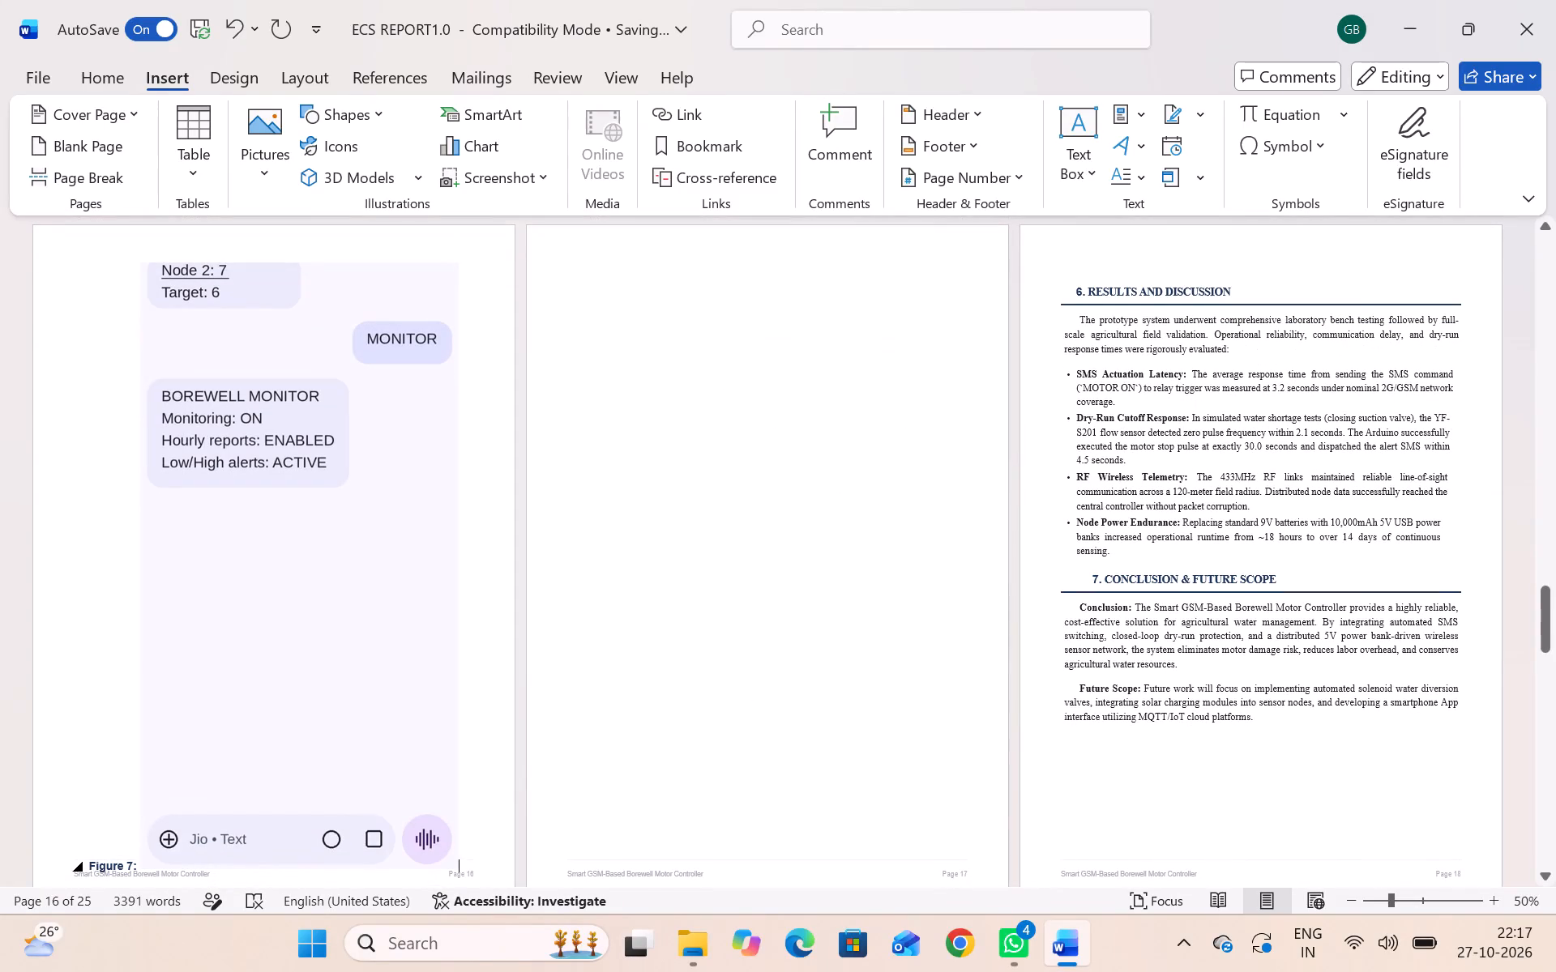
# Try to shrink the "MONITOR" SMS screenshot beside the "Figure 7:" label by its lower corner.
pyautogui.scroll(-1, 461, 854)
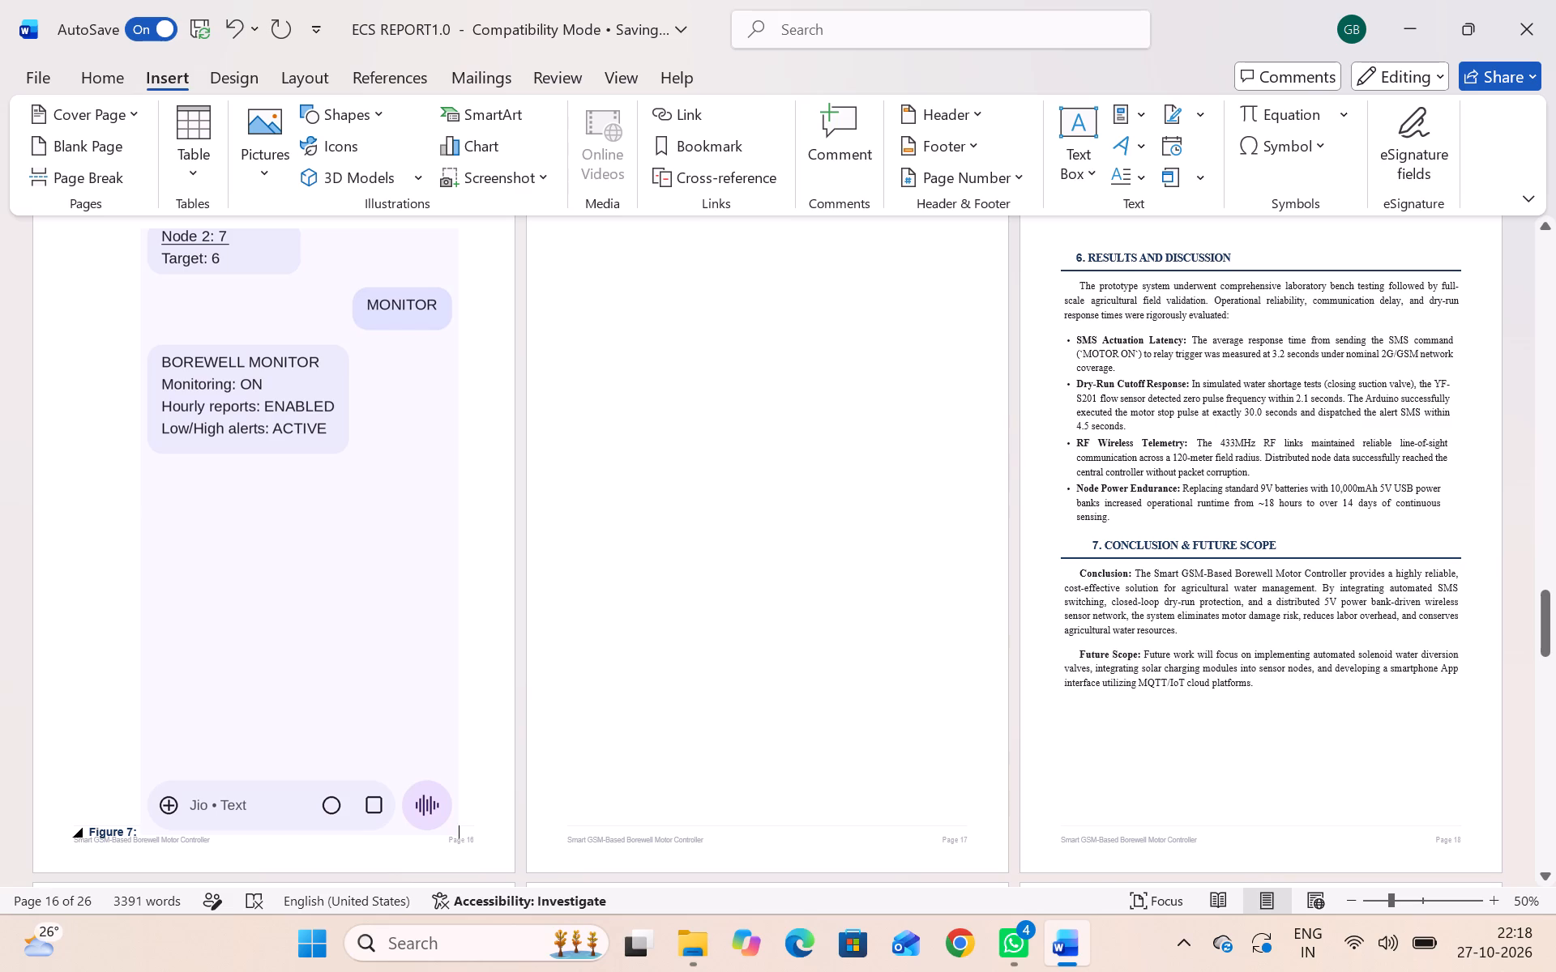
pyautogui.moveTo(454, 828); pyautogui.dragTo(440, 673)
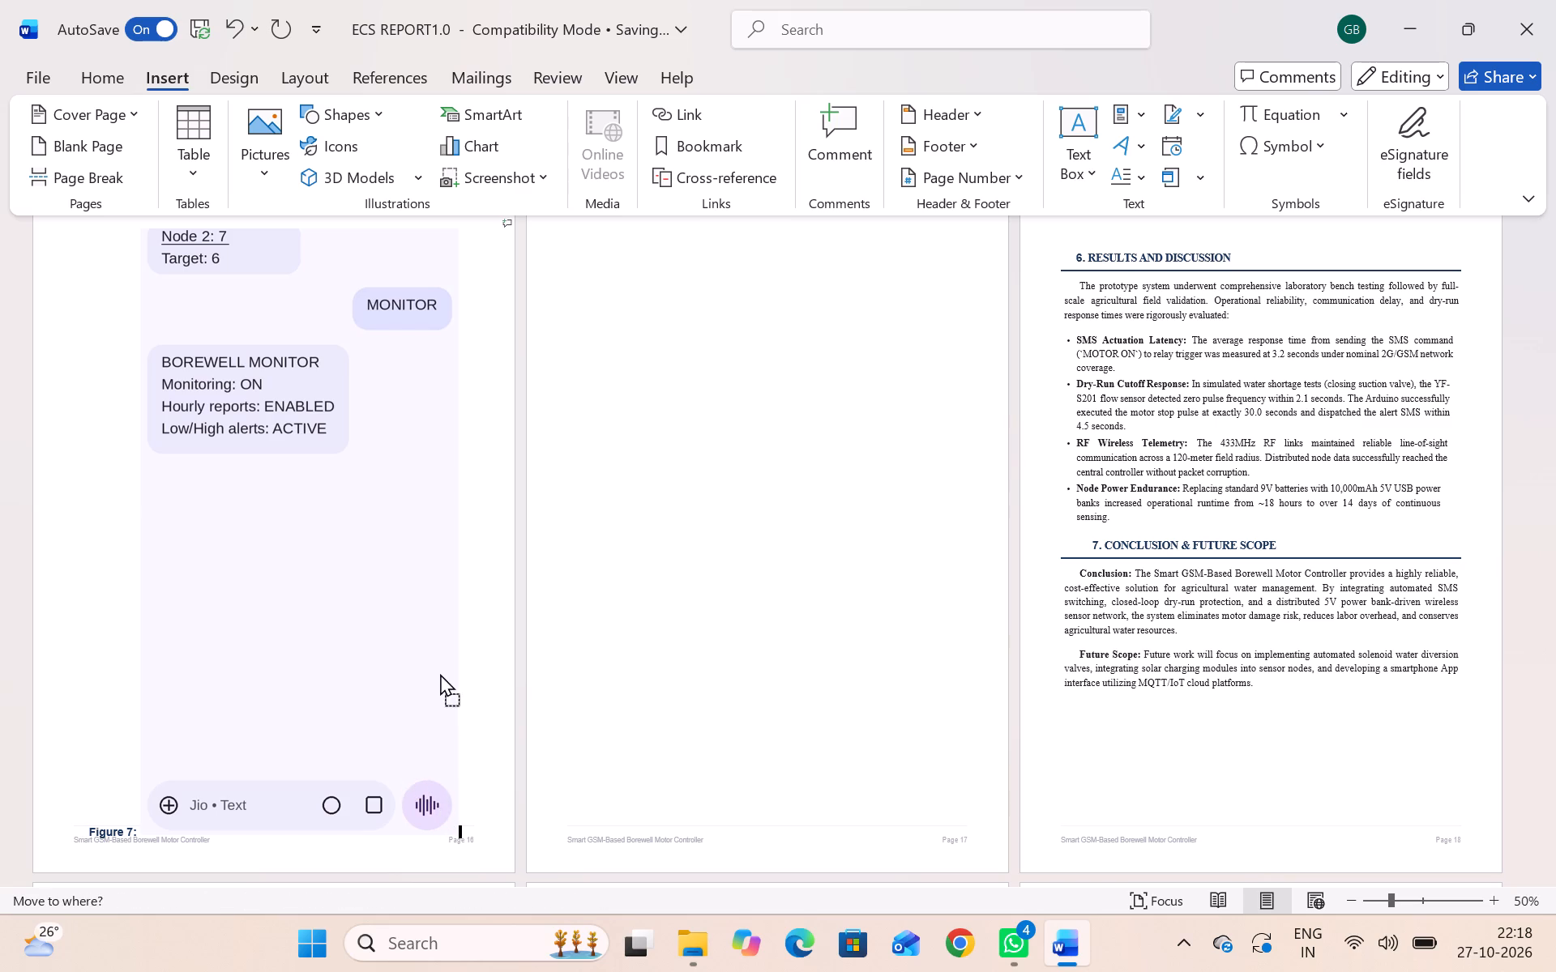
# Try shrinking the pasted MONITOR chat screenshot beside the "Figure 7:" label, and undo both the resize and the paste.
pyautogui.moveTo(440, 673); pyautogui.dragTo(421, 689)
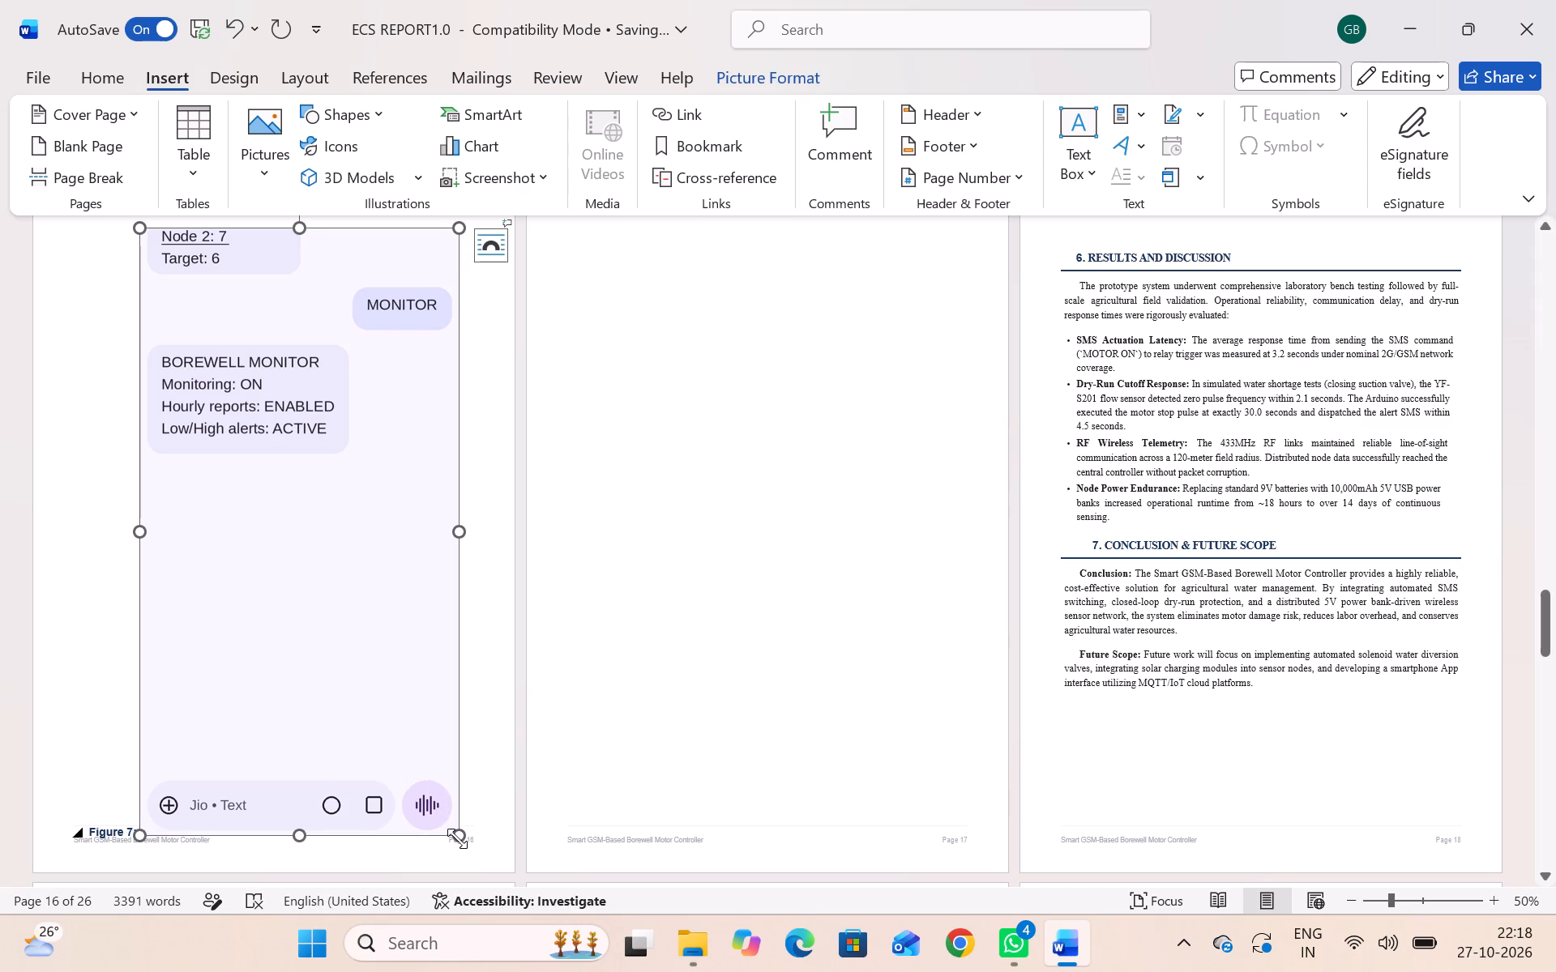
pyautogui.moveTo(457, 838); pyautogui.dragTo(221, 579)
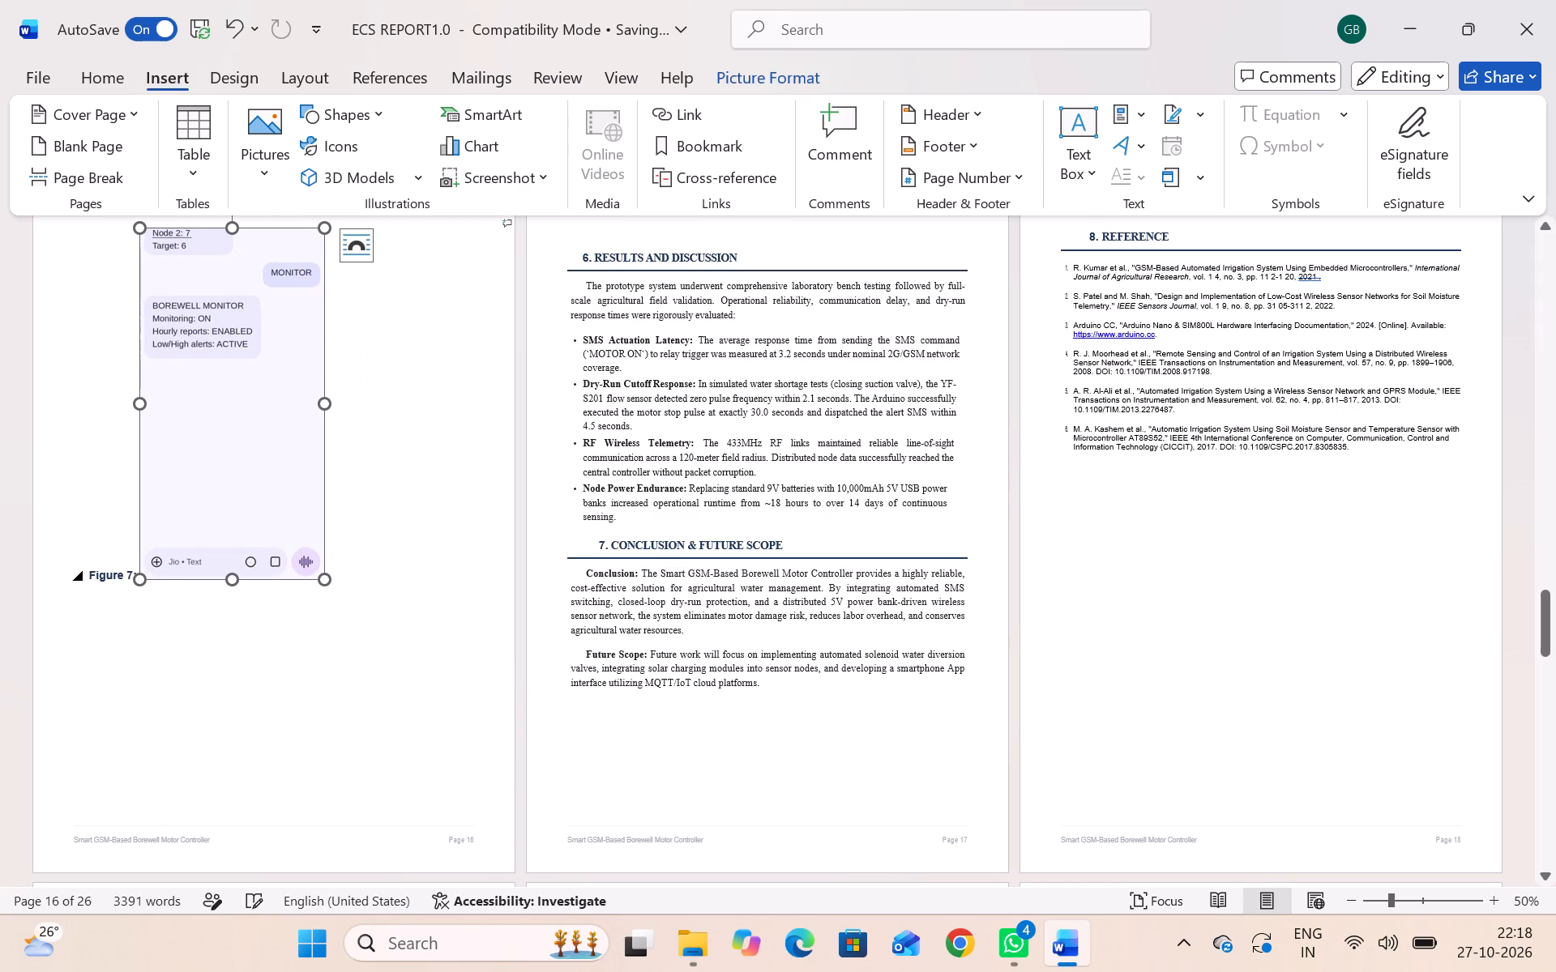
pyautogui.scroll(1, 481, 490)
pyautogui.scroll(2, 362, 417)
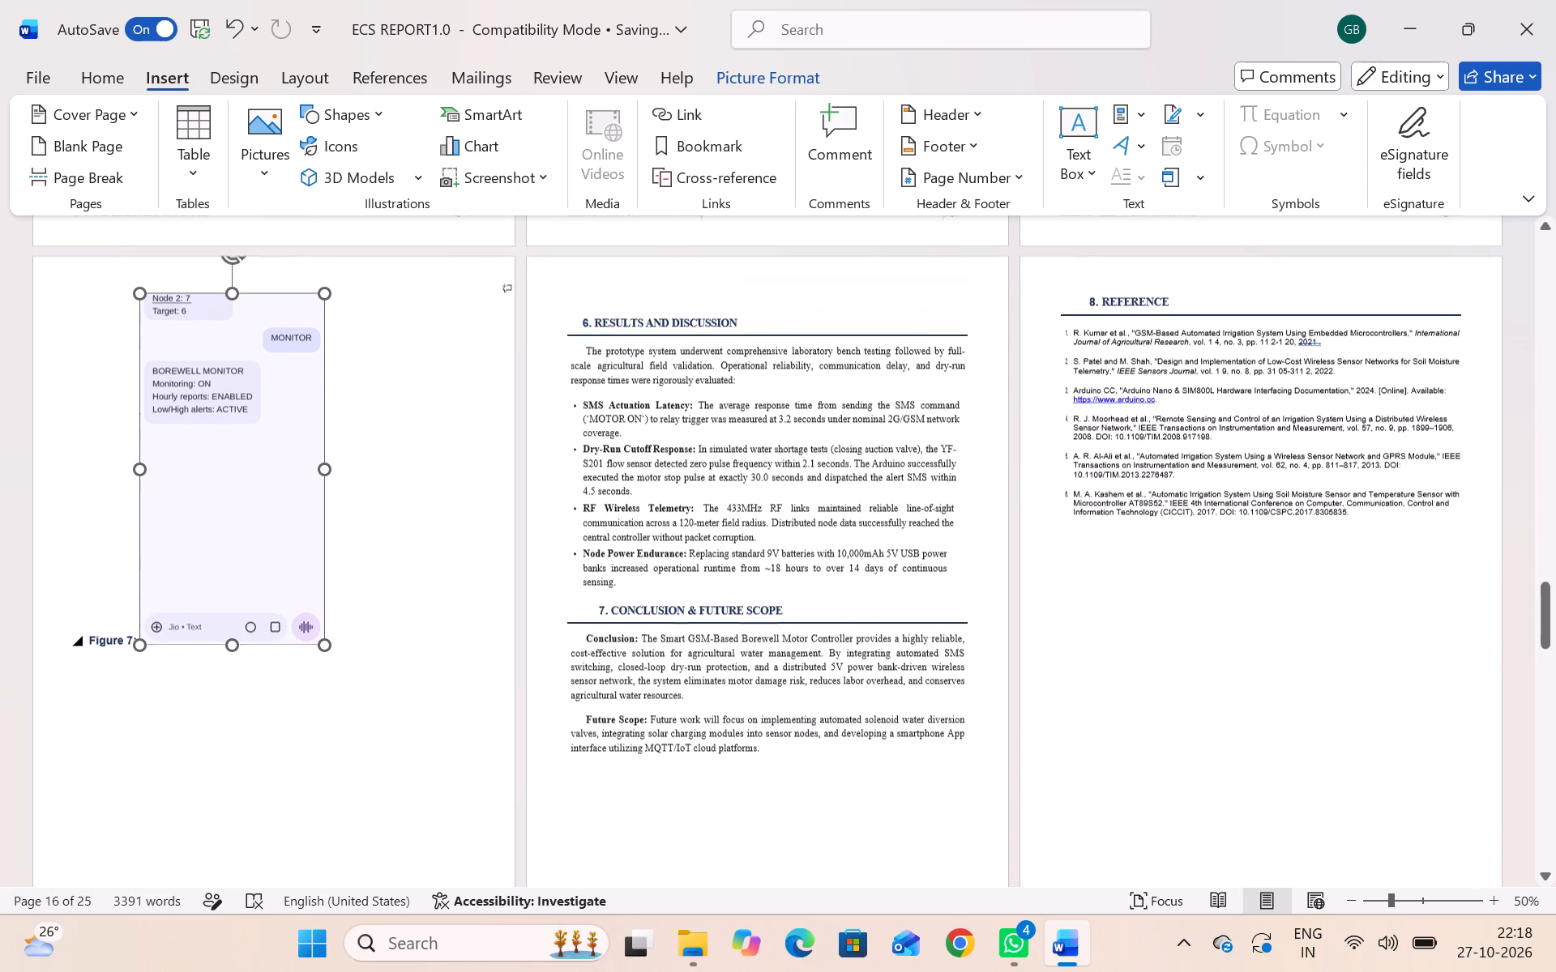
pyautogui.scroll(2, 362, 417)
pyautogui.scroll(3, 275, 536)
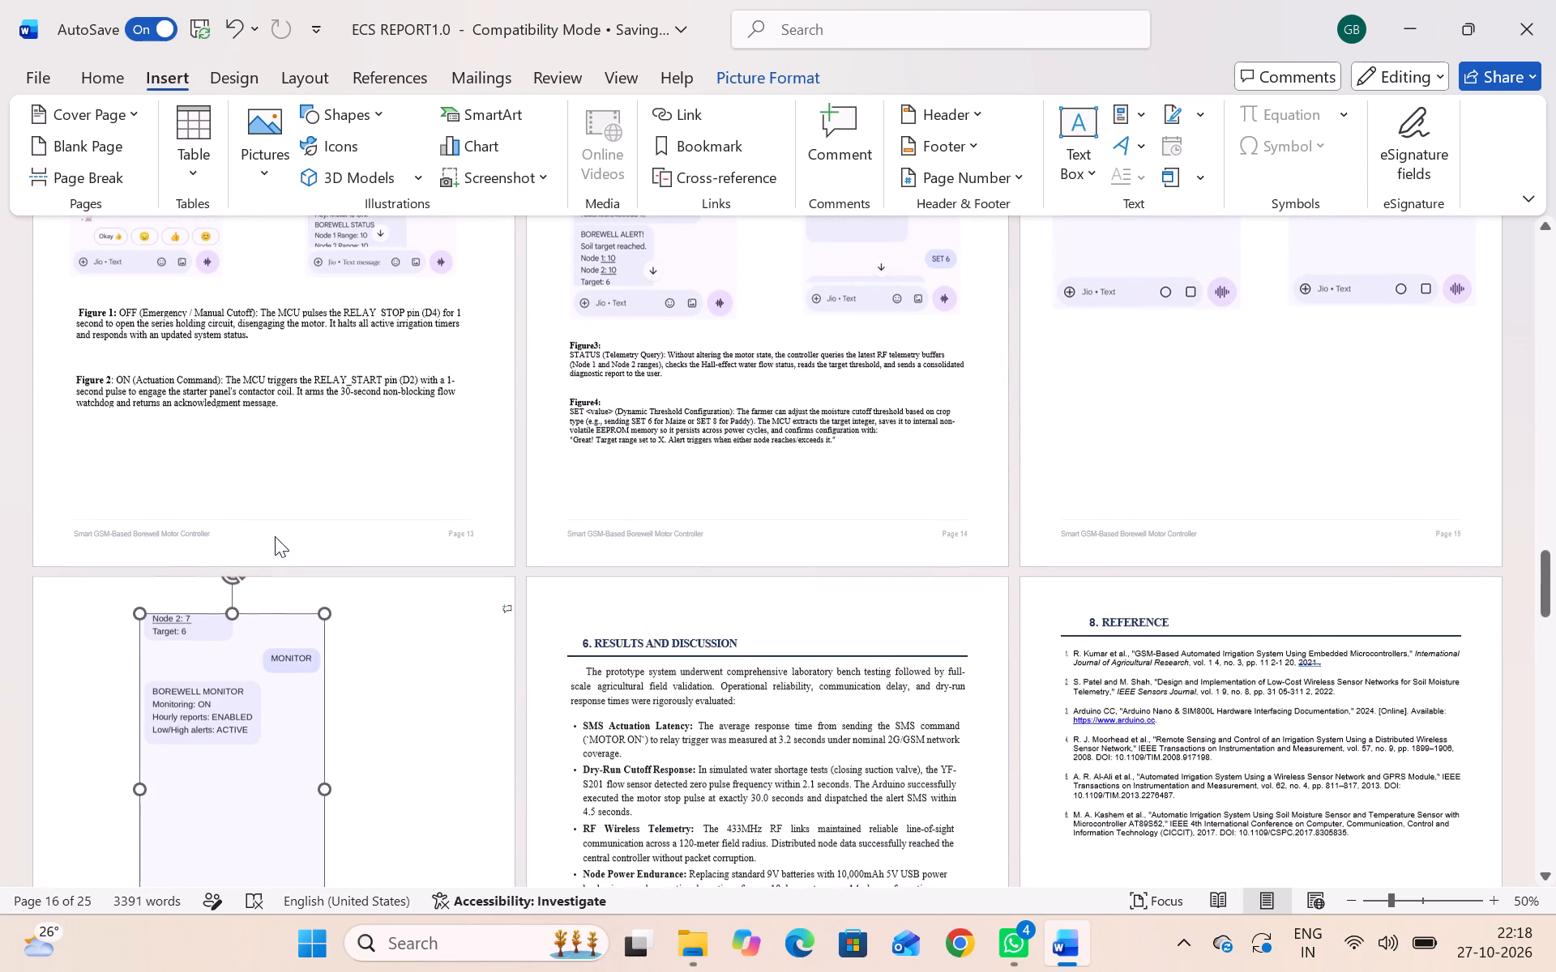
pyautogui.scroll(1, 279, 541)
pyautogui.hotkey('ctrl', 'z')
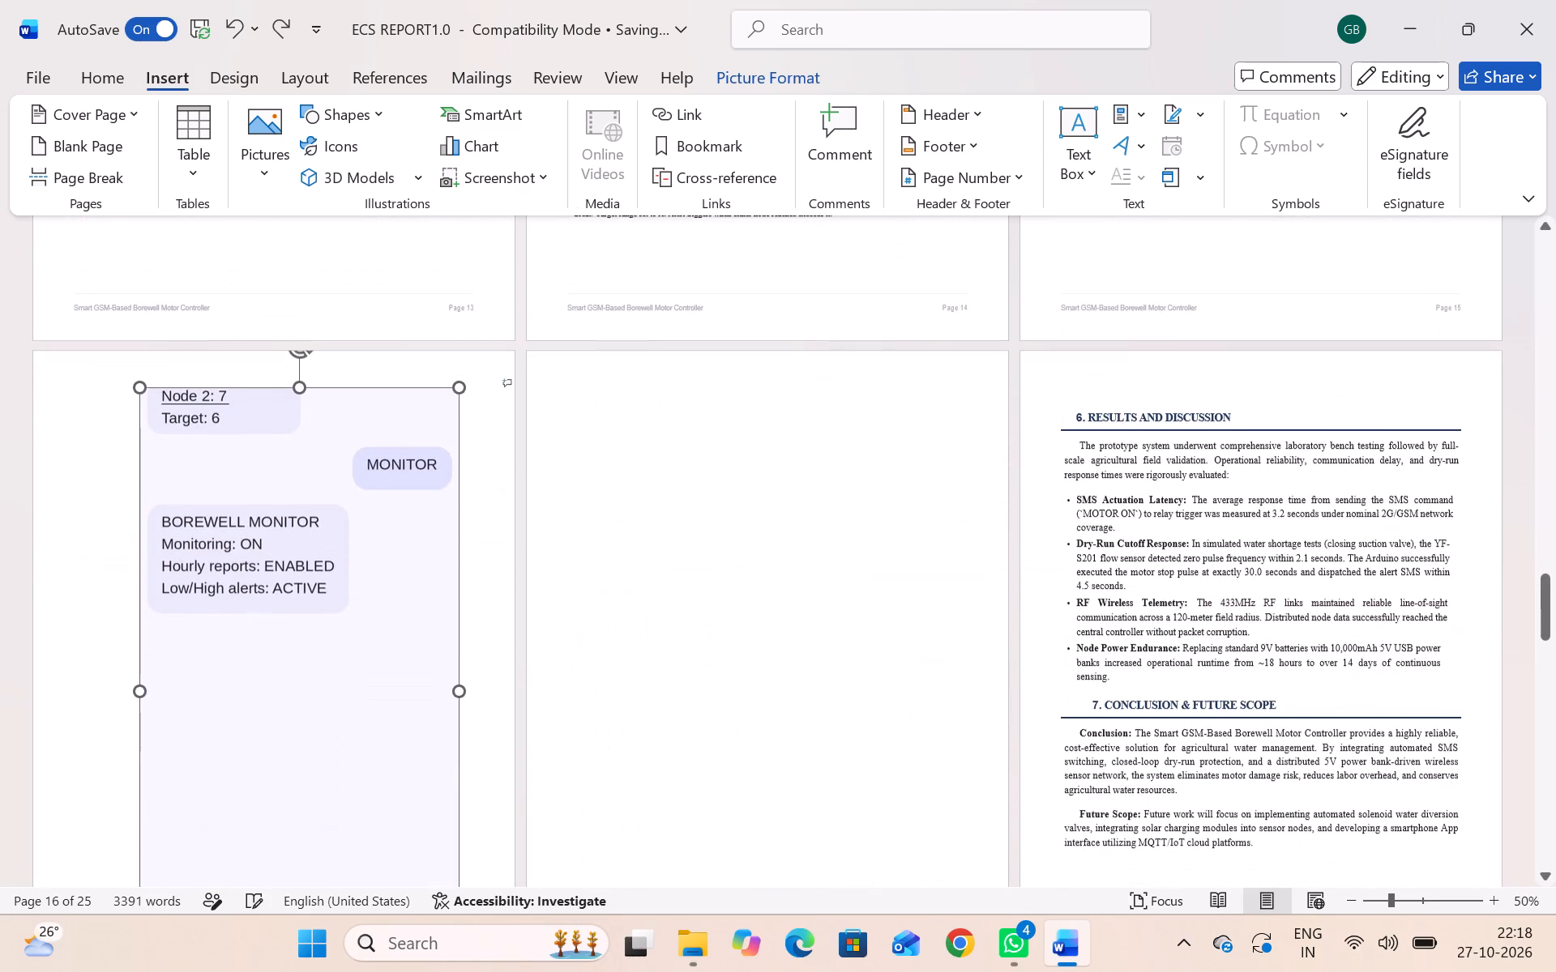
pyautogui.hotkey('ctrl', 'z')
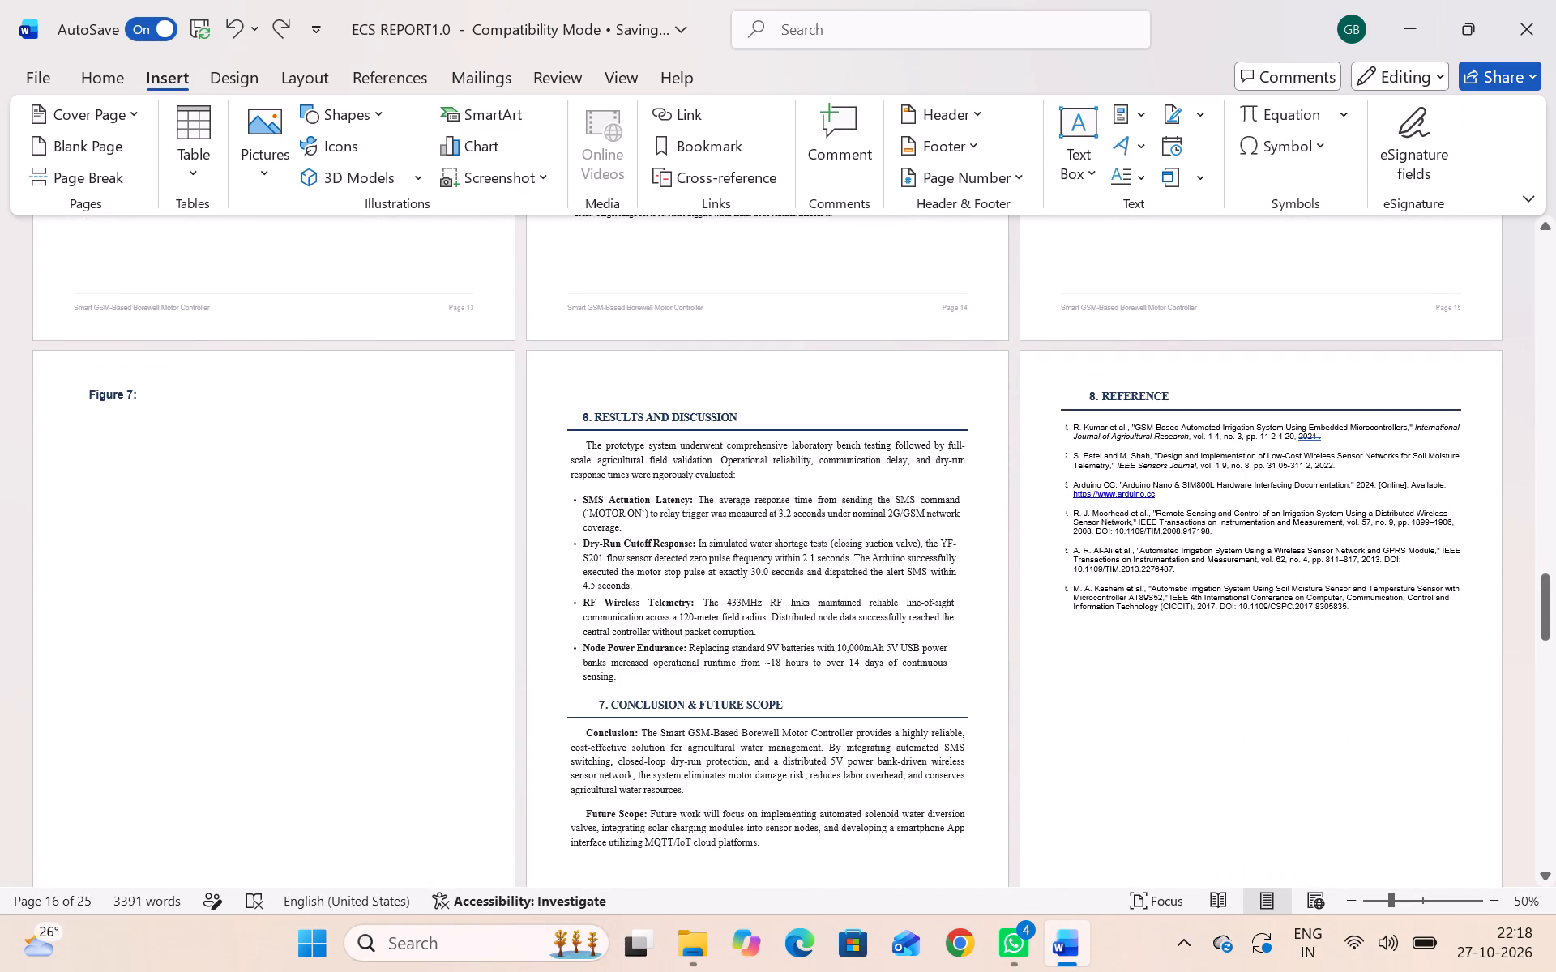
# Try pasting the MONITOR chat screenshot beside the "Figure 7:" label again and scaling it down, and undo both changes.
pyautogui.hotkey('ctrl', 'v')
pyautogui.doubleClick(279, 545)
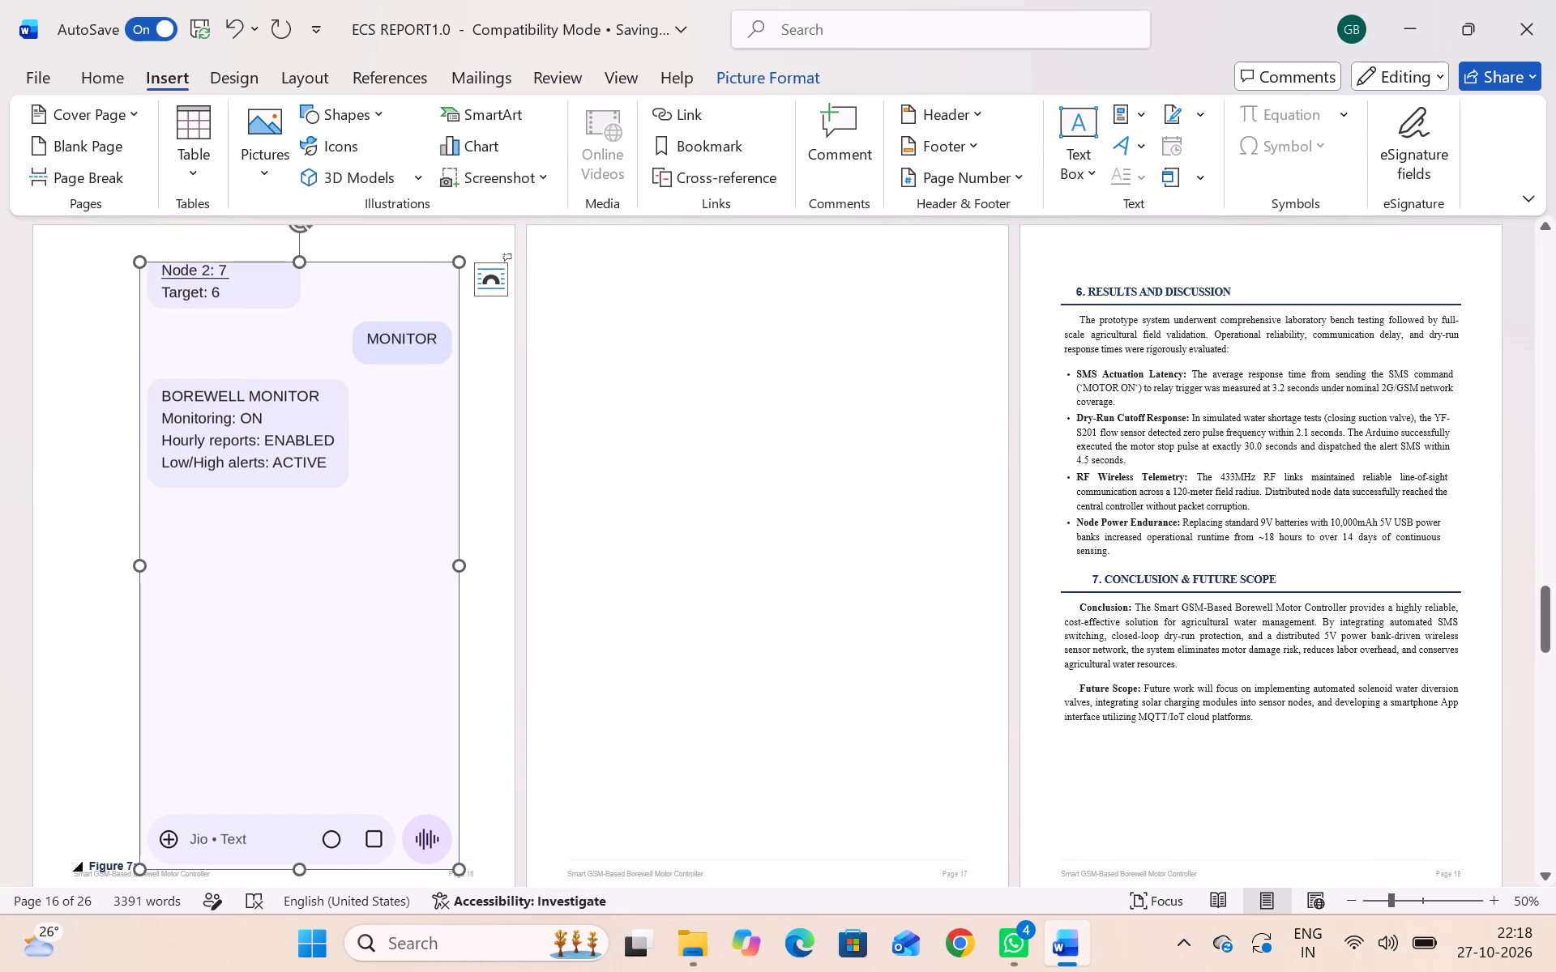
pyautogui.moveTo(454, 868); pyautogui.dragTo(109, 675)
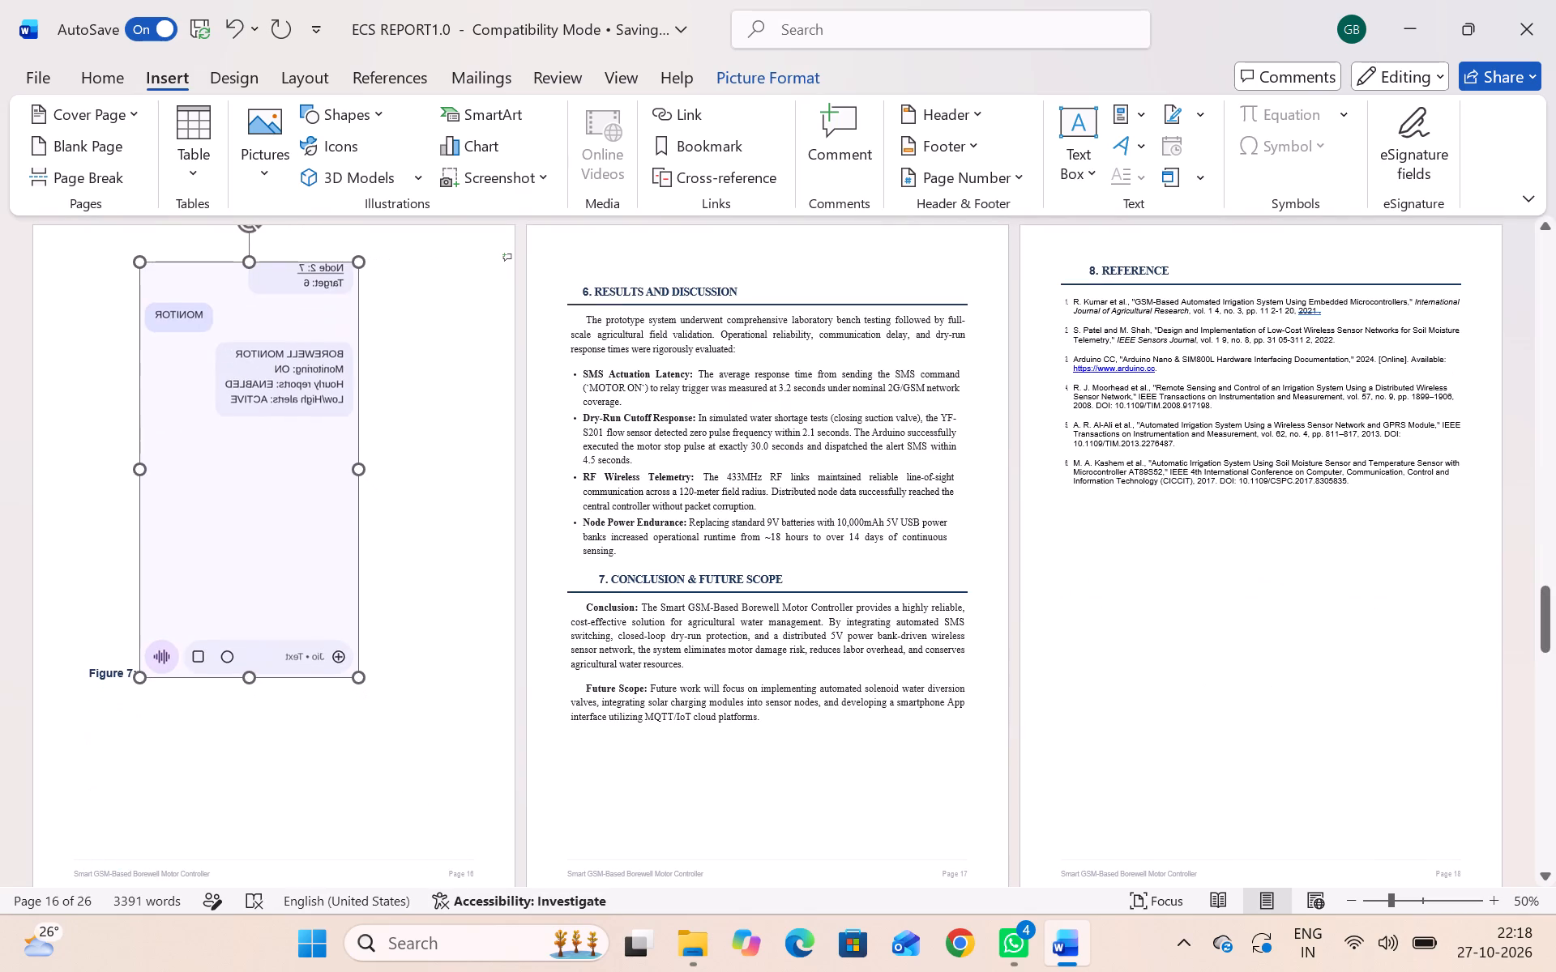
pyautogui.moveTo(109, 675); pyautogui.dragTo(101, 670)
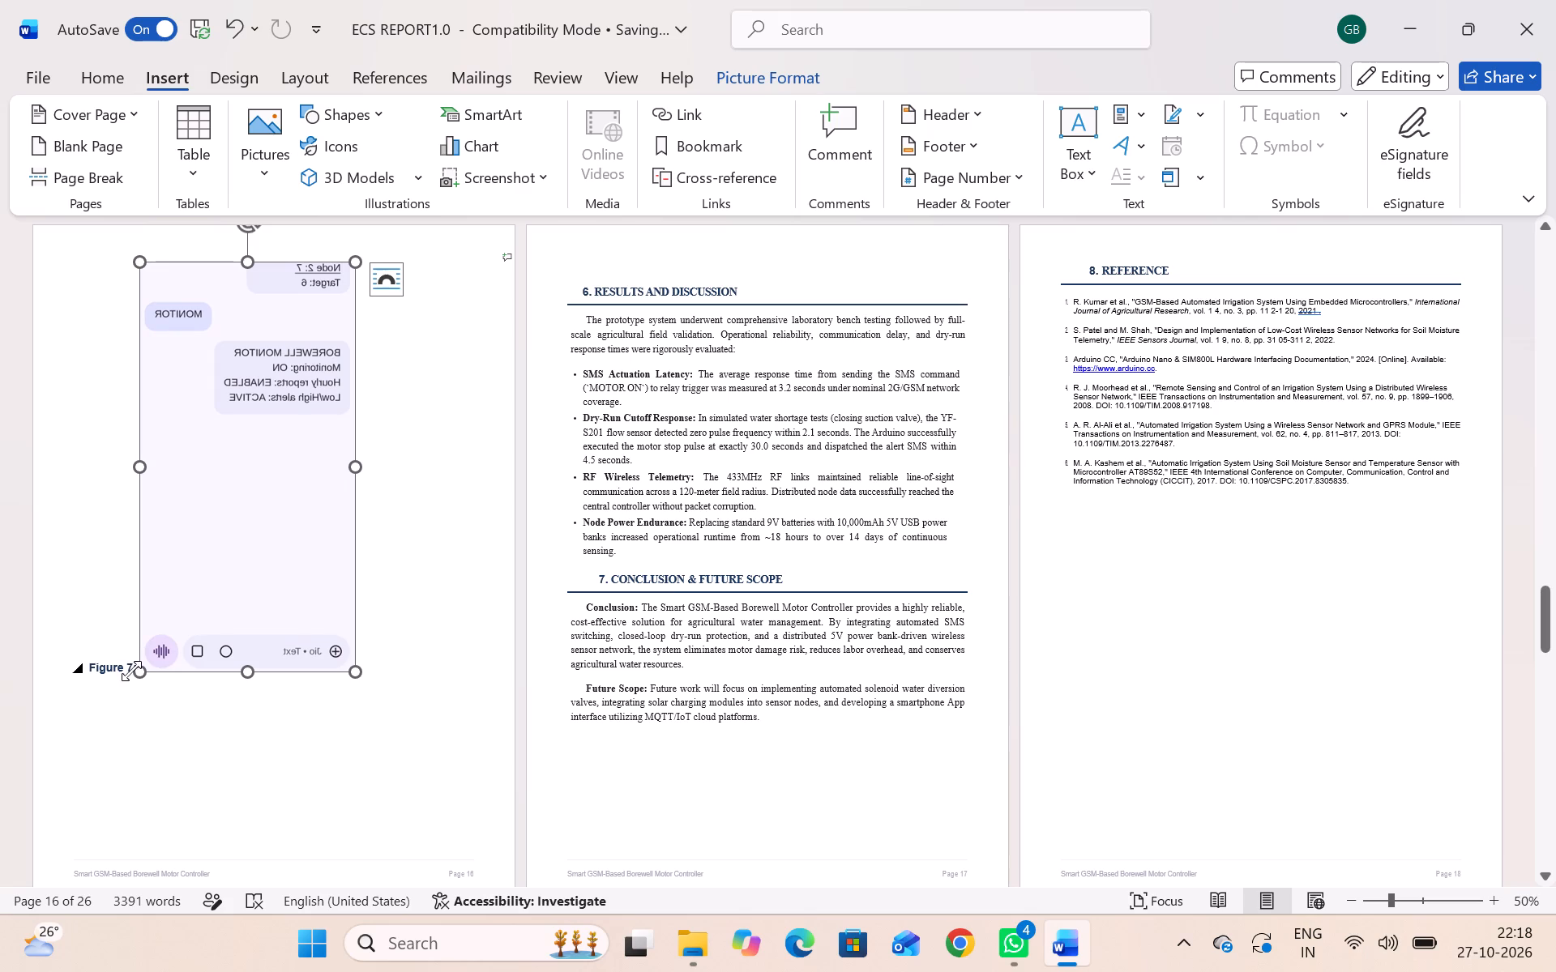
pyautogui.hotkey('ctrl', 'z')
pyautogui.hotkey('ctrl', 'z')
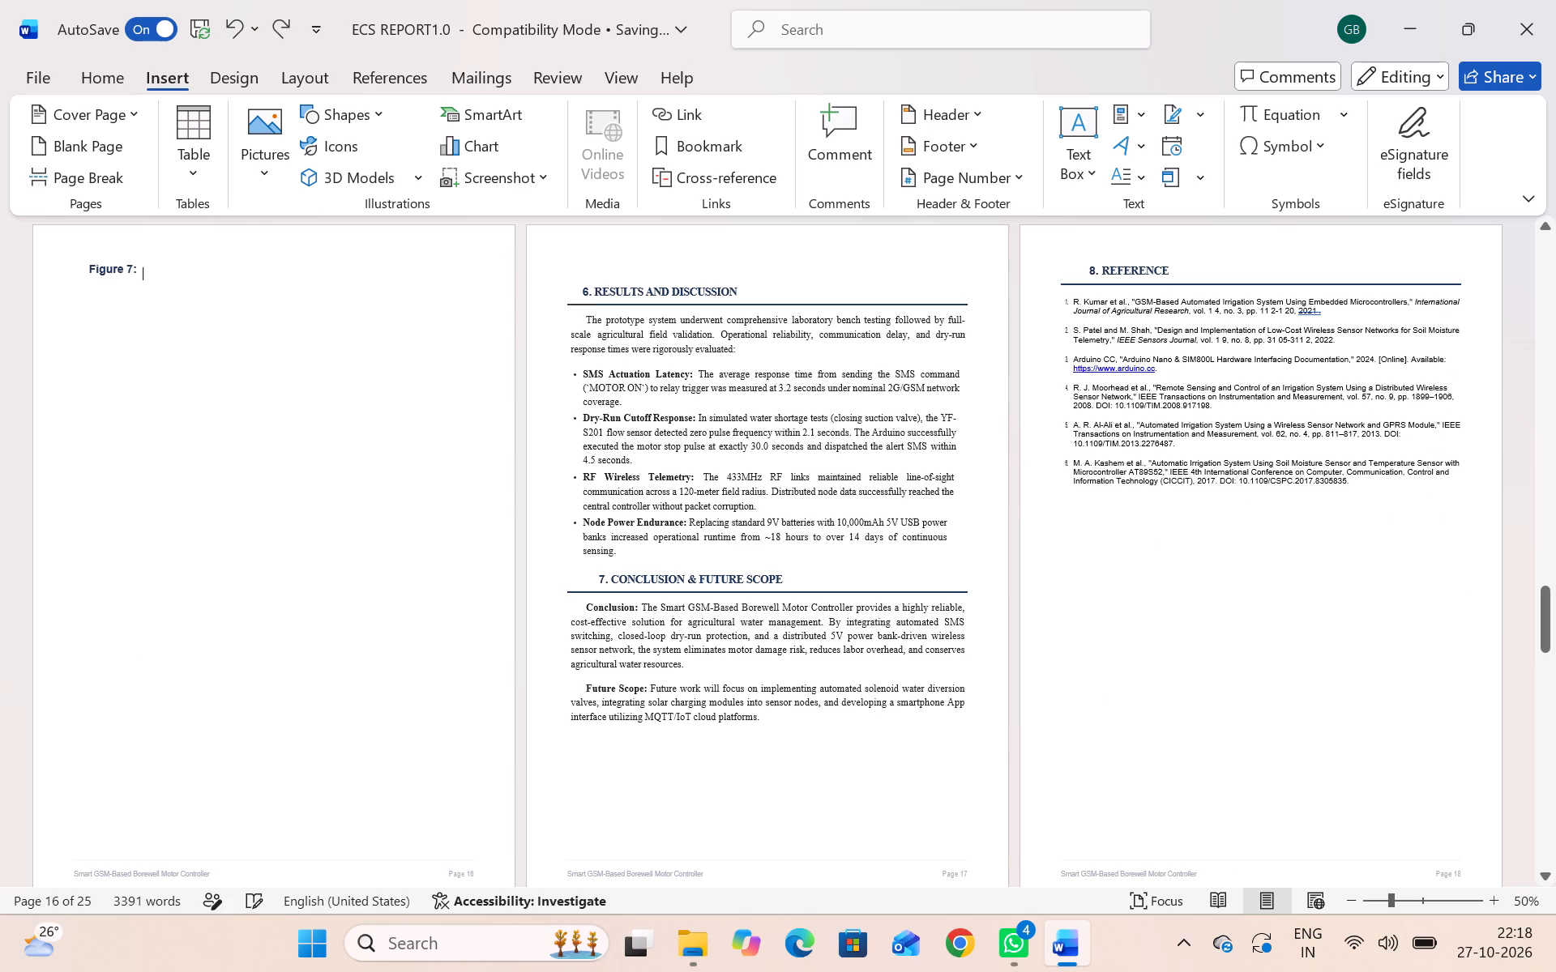
# Paste the MONITOR chat screenshot on a new line below "Figure 7:" and scale it to slightly under half the page width.
pyautogui.press('Return')
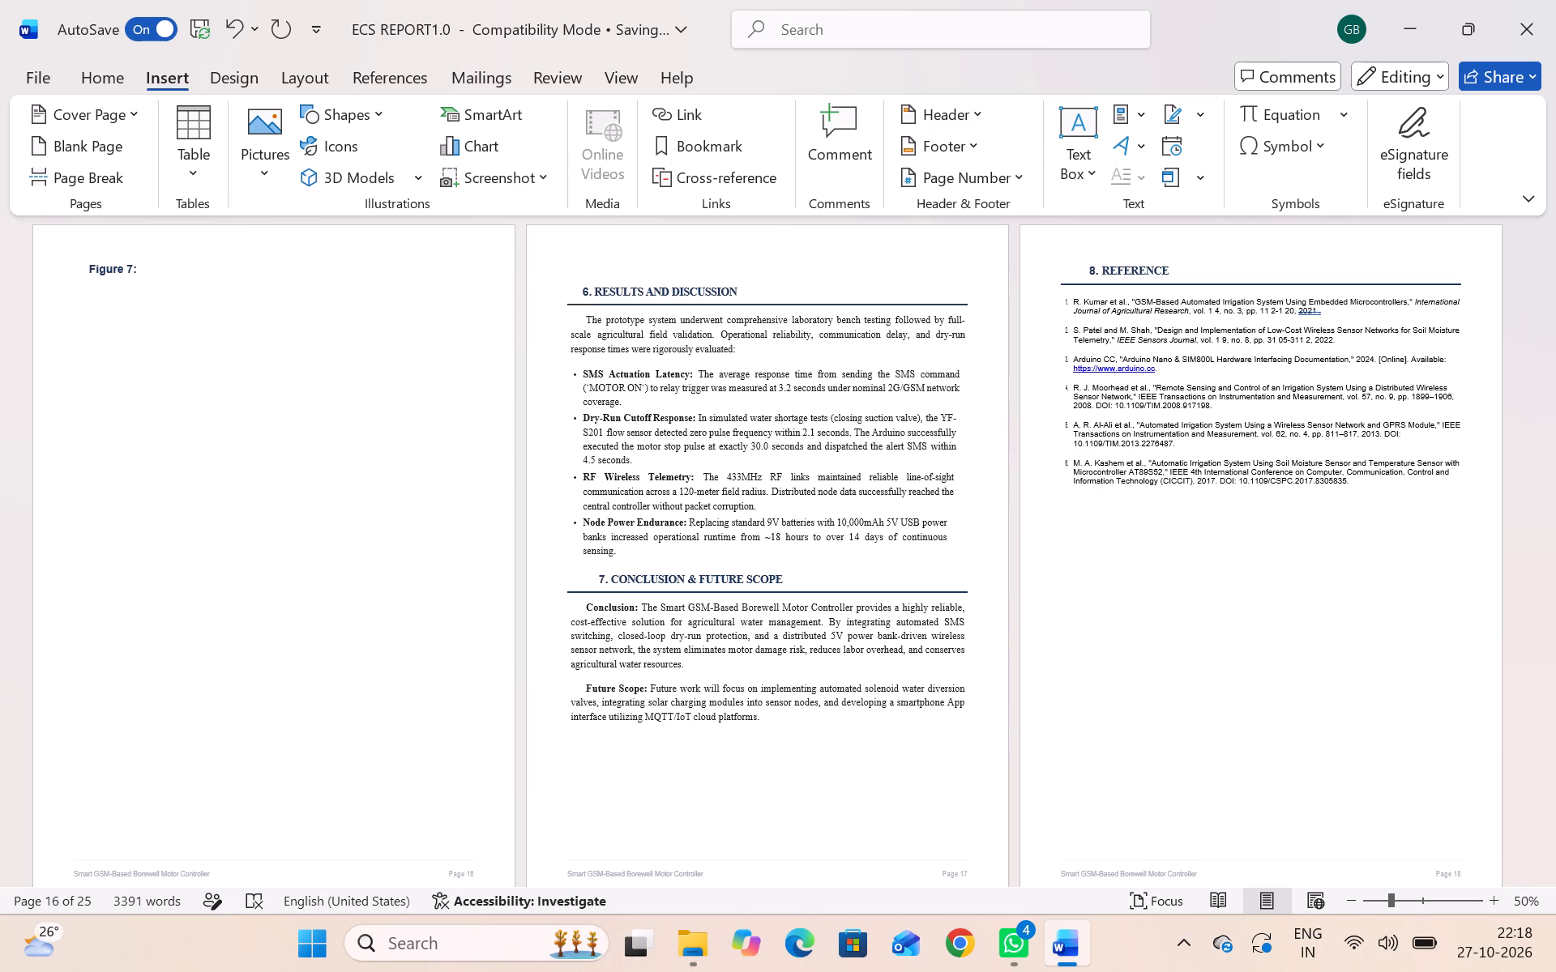
pyautogui.hotkey('ctrl', 'v')
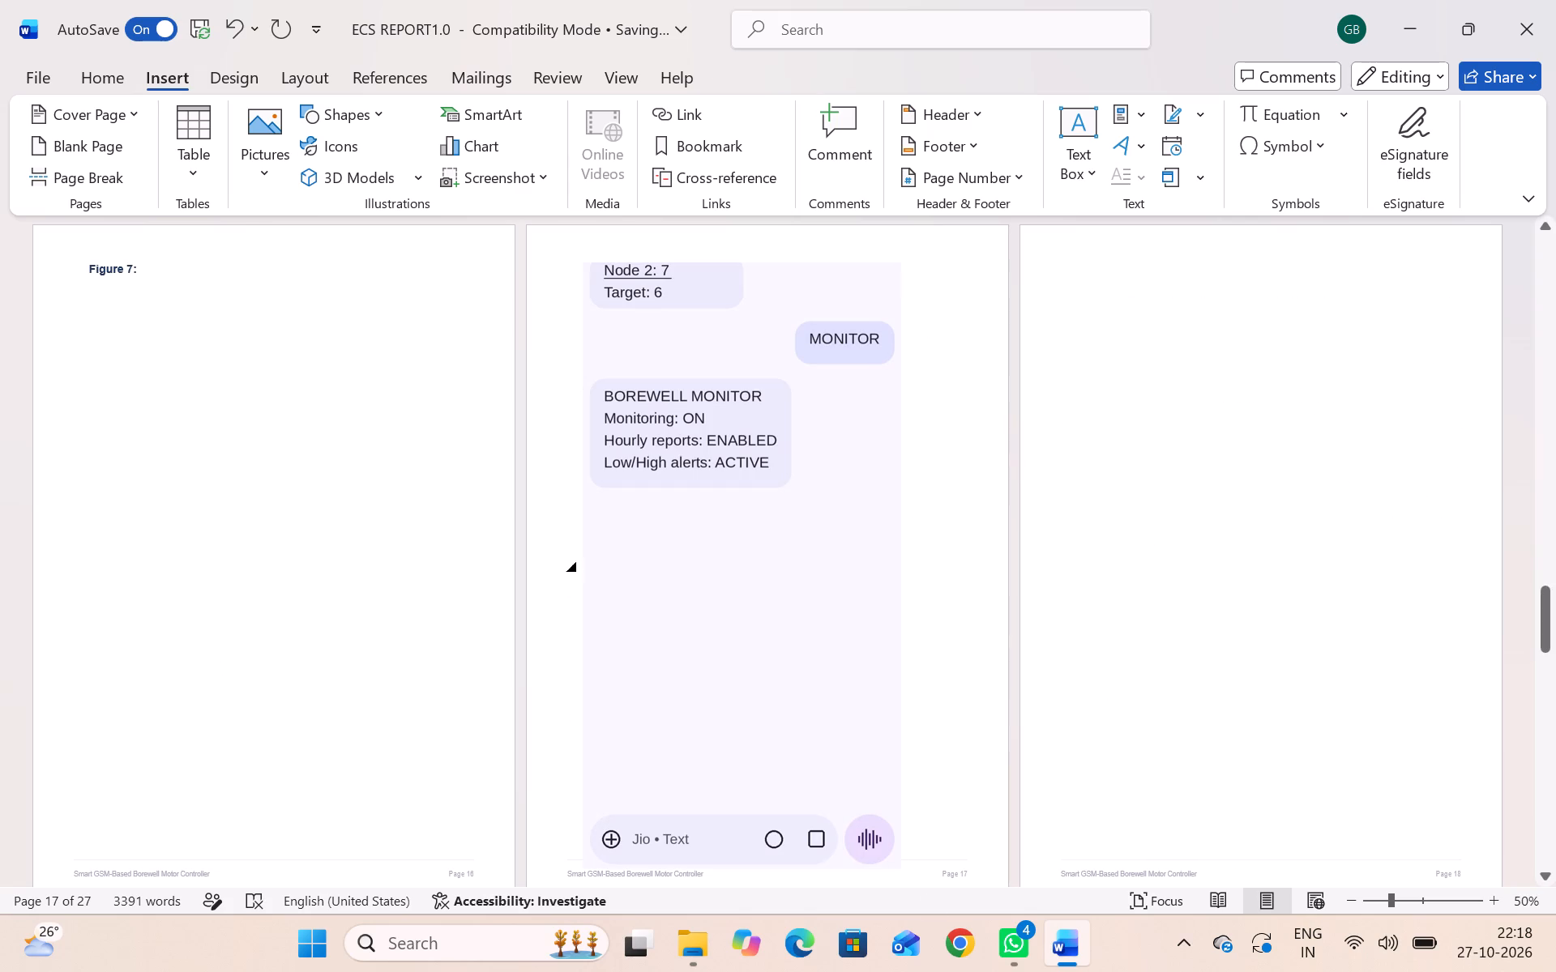
pyautogui.scroll(-1, 879, 719)
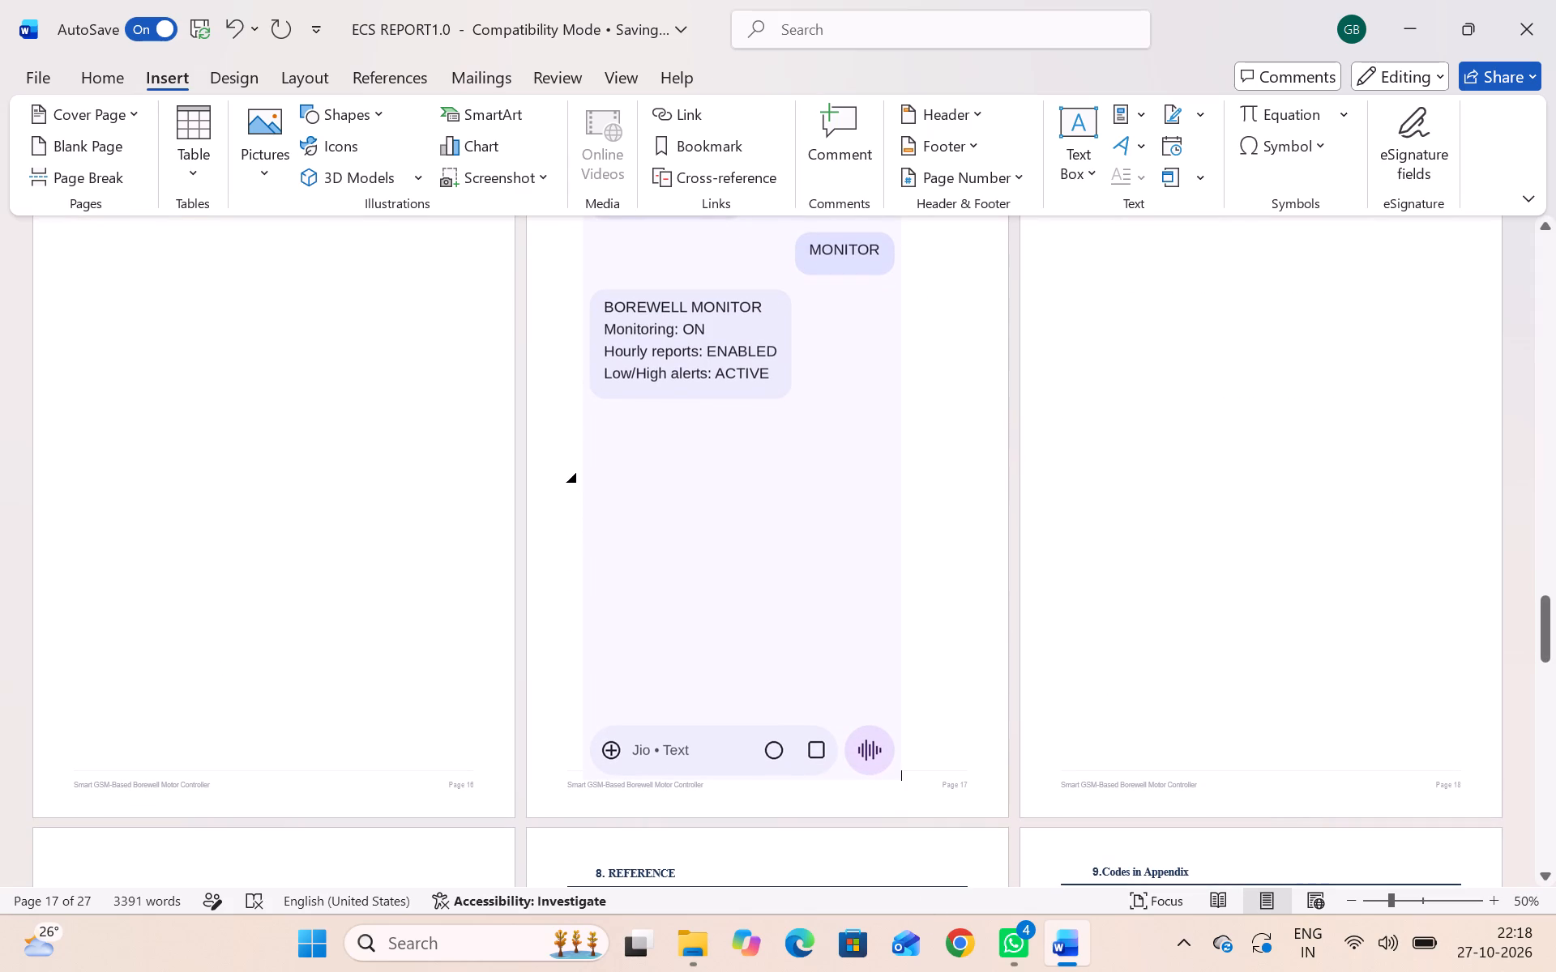
pyautogui.click(904, 776)
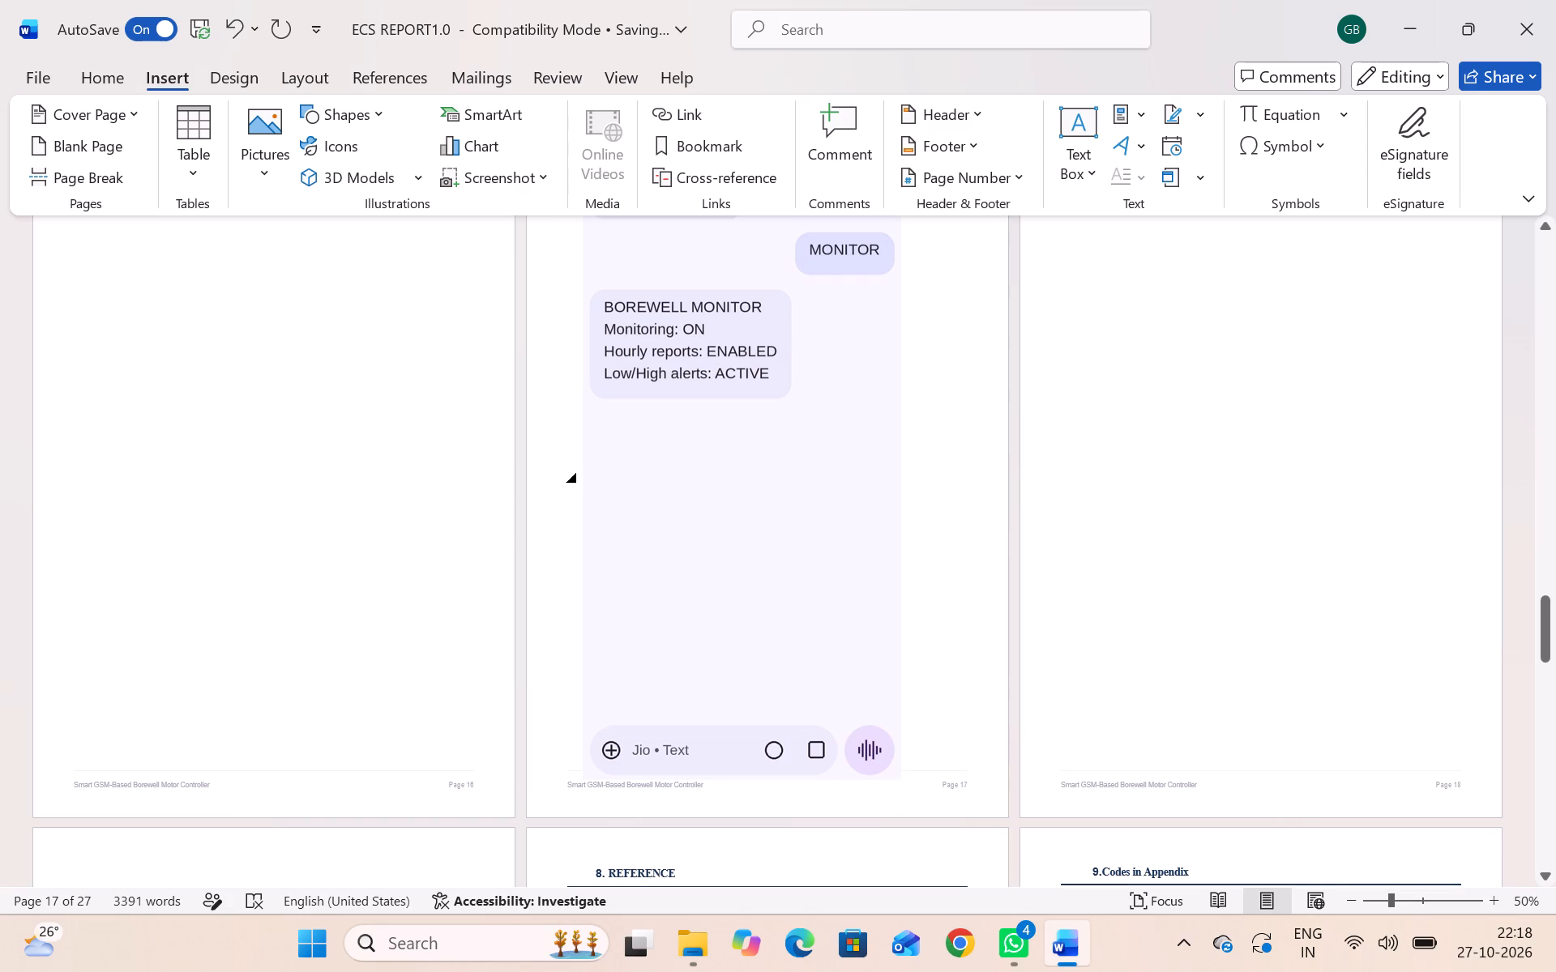
pyautogui.click(895, 769)
pyautogui.moveTo(901, 774); pyautogui.dragTo(736, 603)
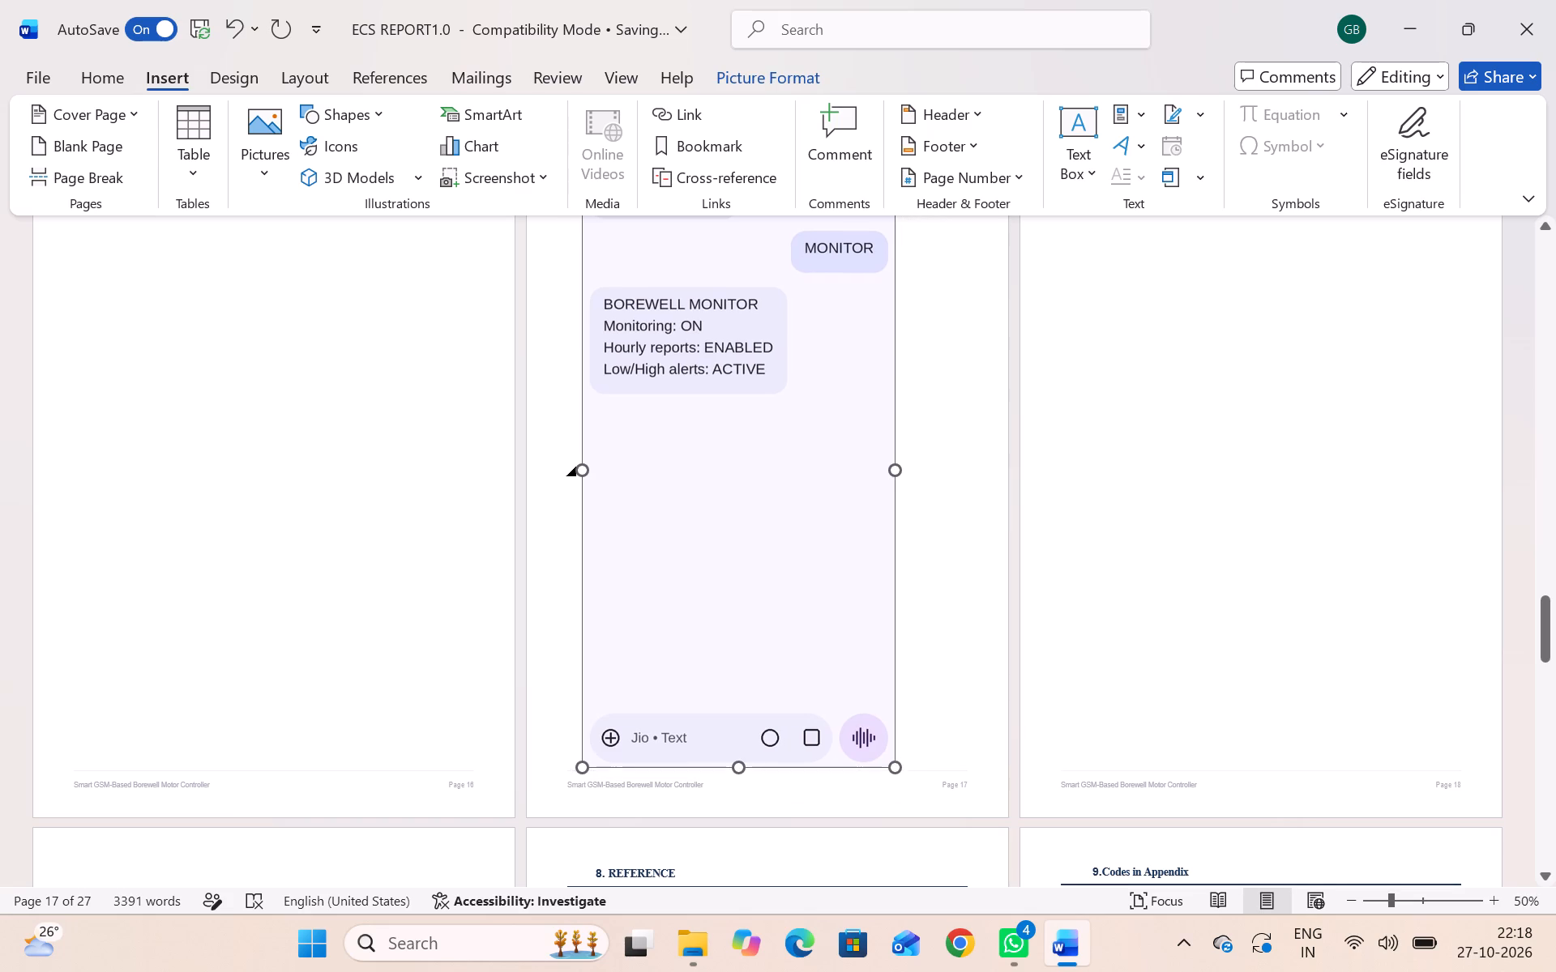
pyautogui.moveTo(736, 603); pyautogui.dragTo(631, 486)
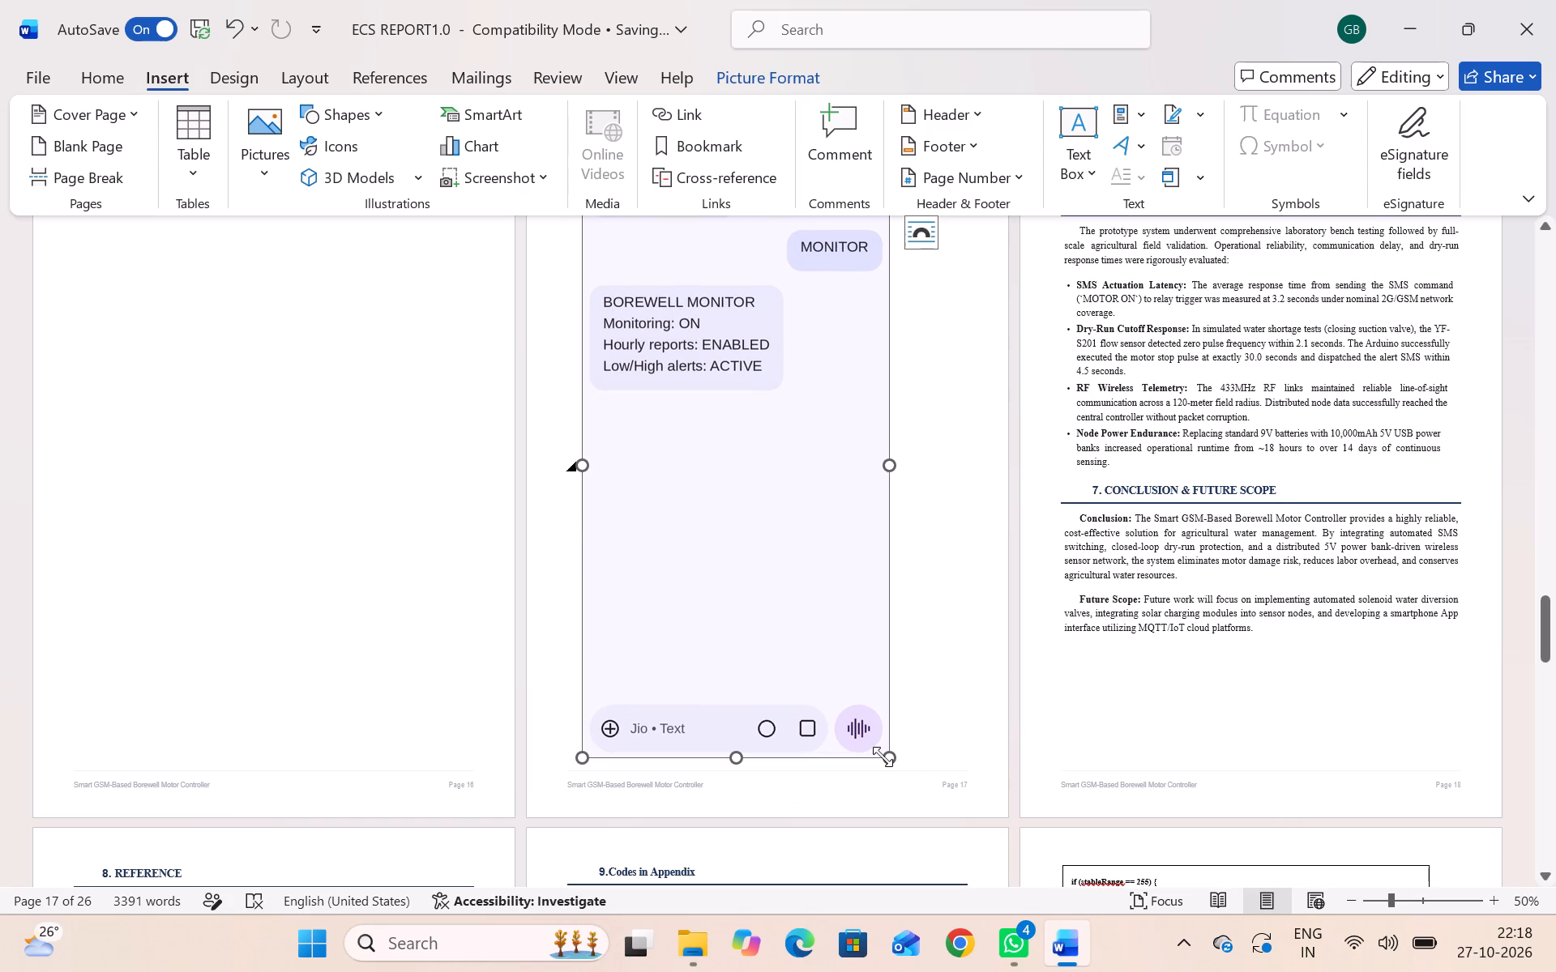
pyautogui.moveTo(883, 757); pyautogui.dragTo(593, 330)
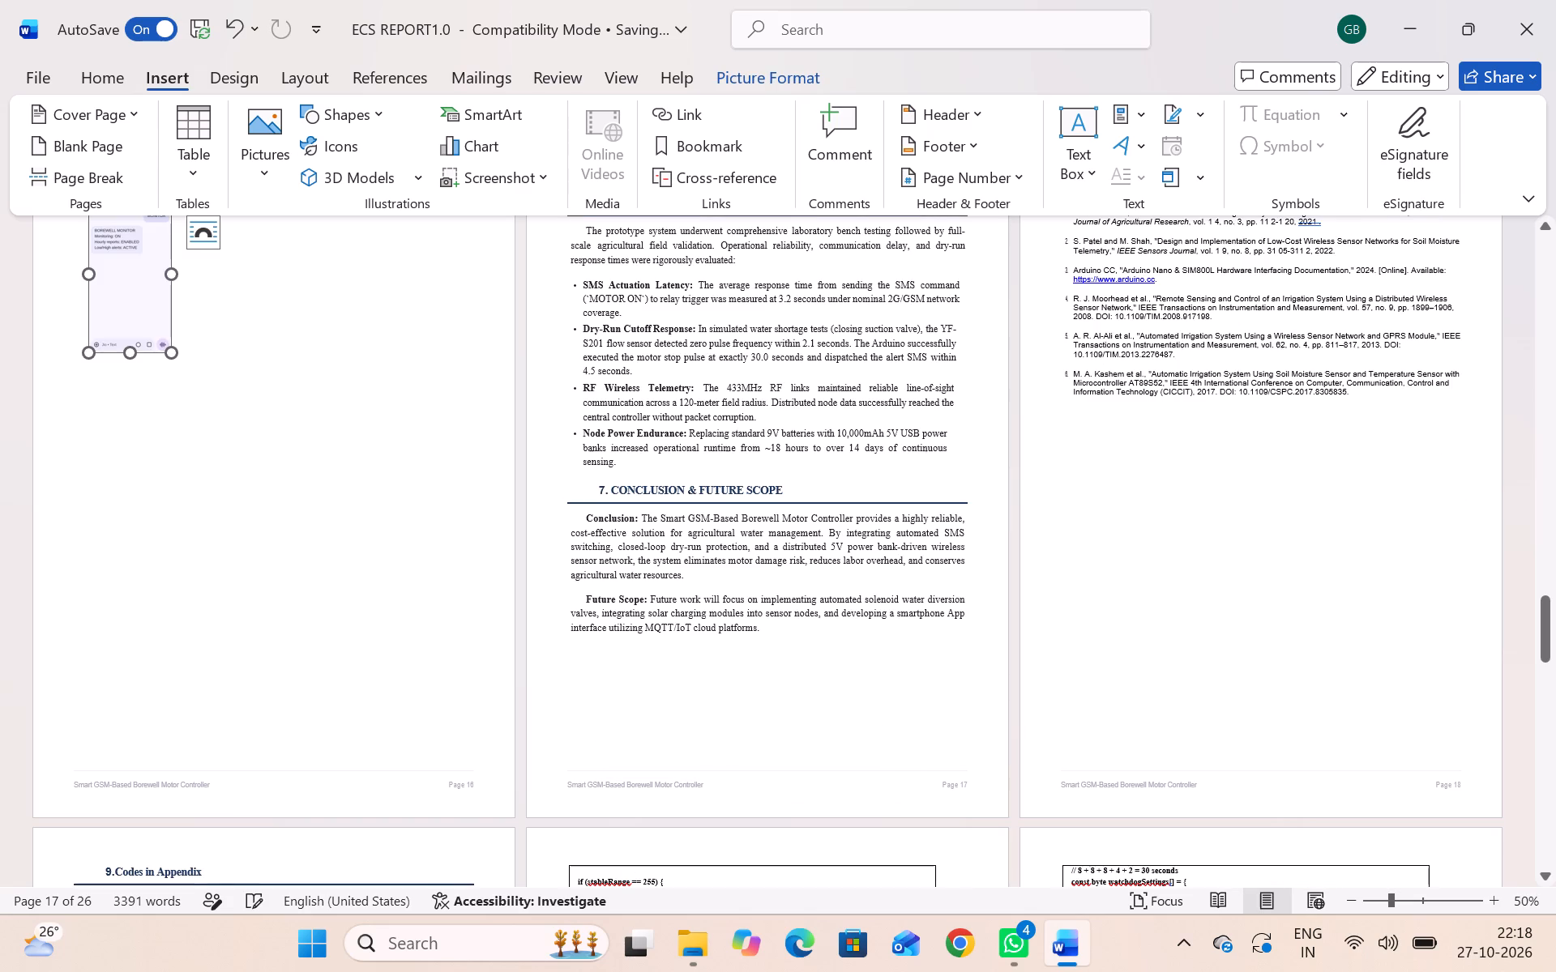
pyautogui.scroll(4, 421, 448)
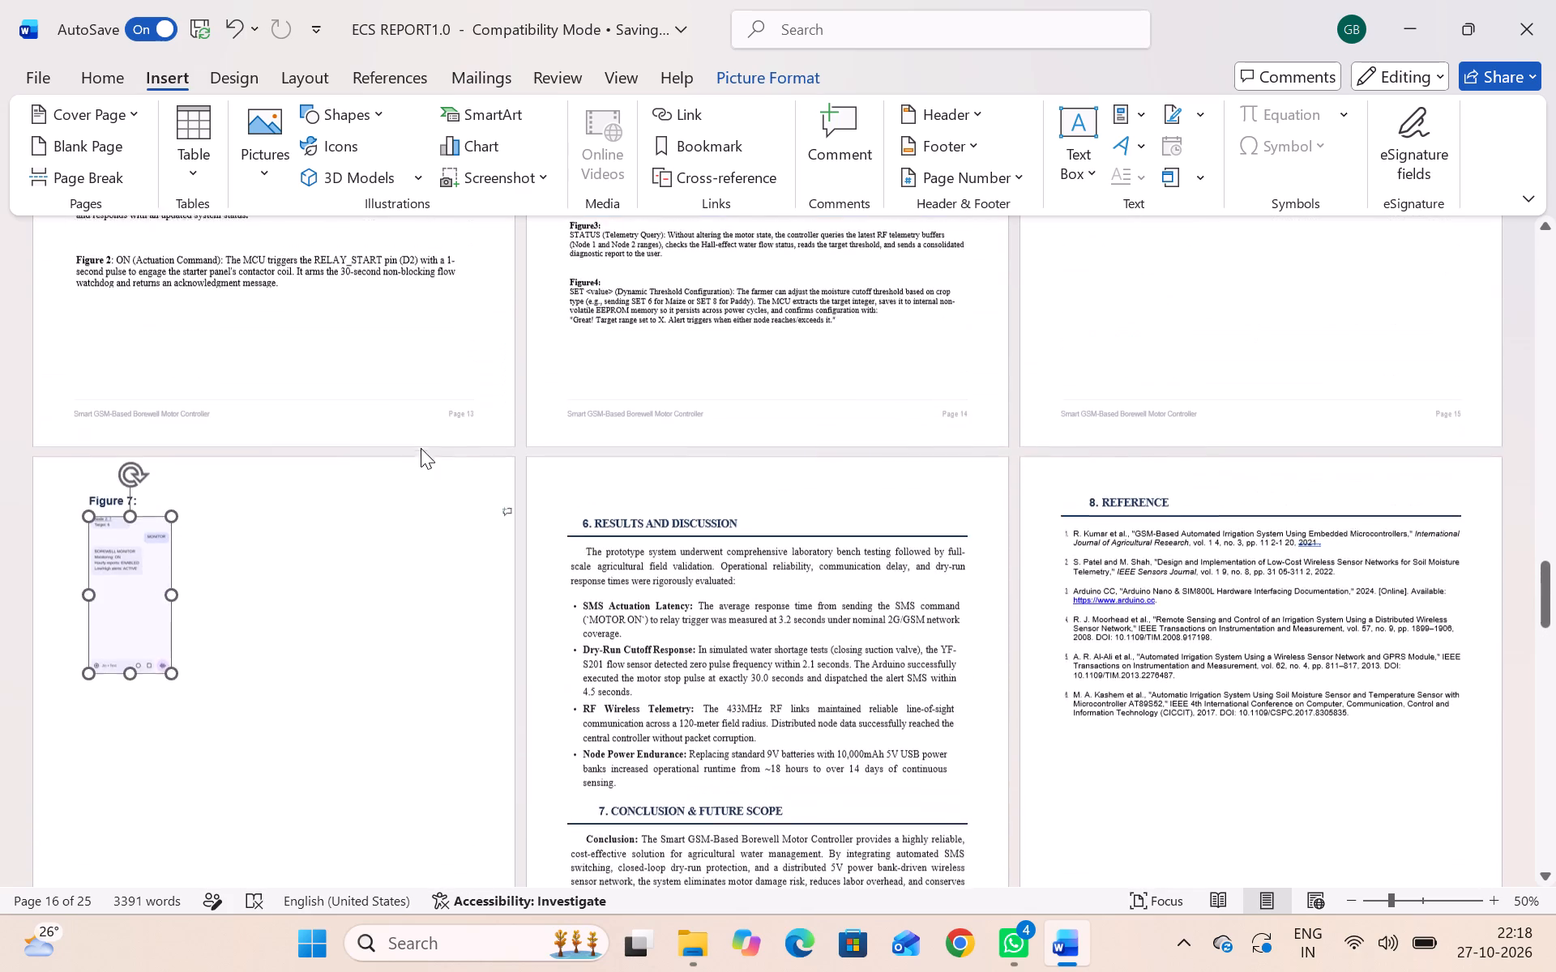
pyautogui.scroll(2, 421, 448)
pyautogui.scroll(-3, 421, 448)
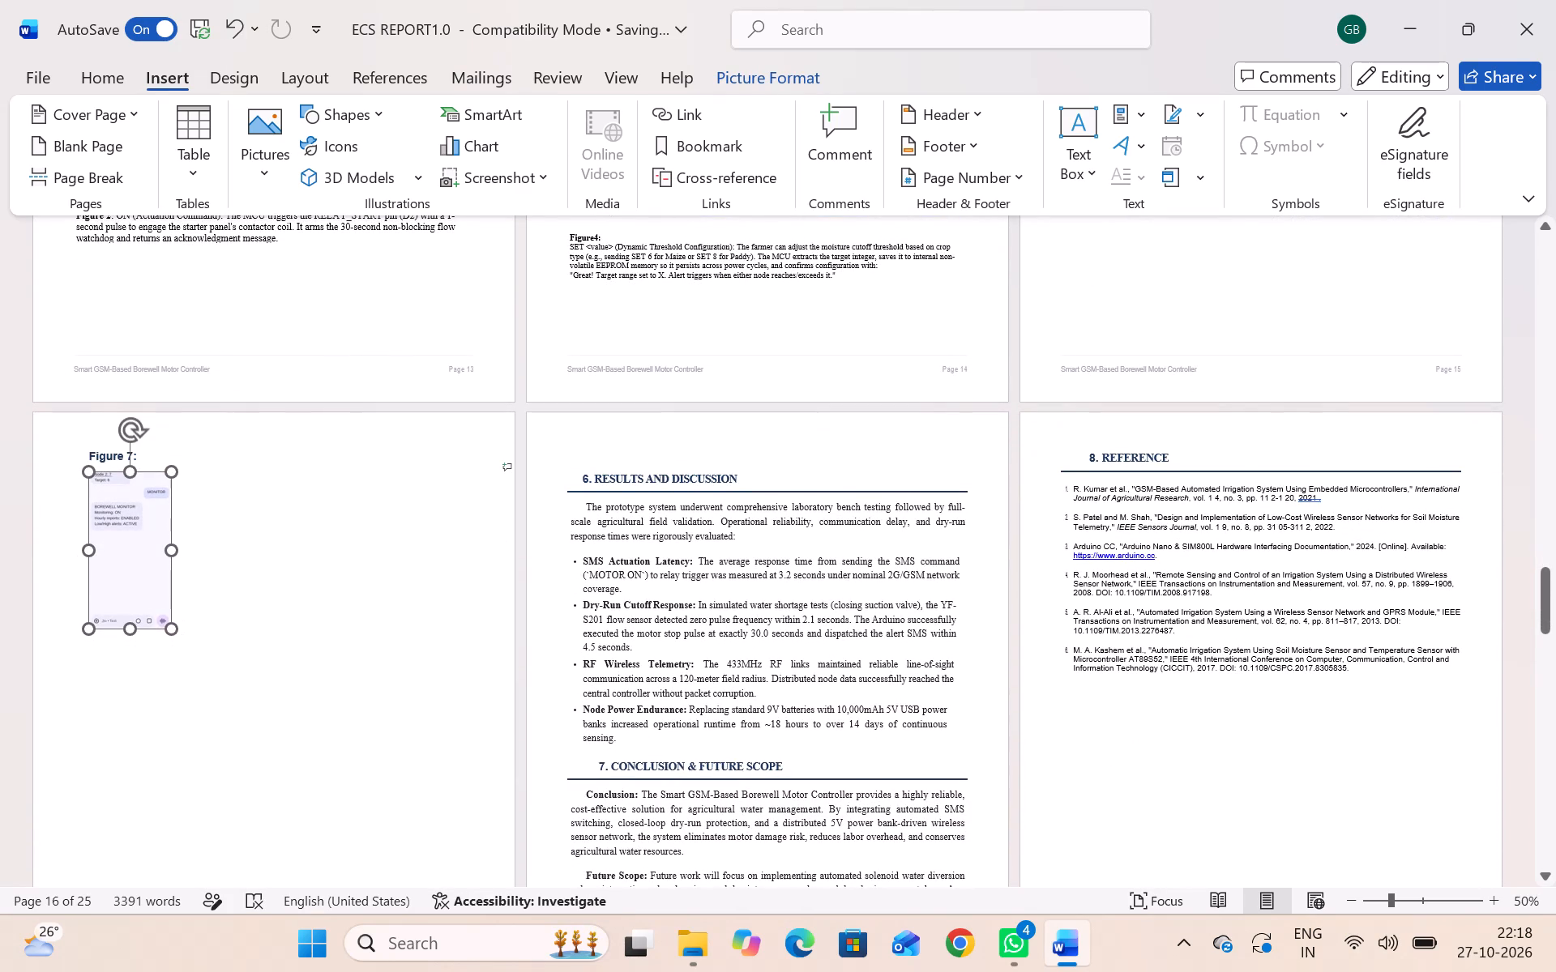
pyautogui.moveTo(172, 628); pyautogui.dragTo(194, 831)
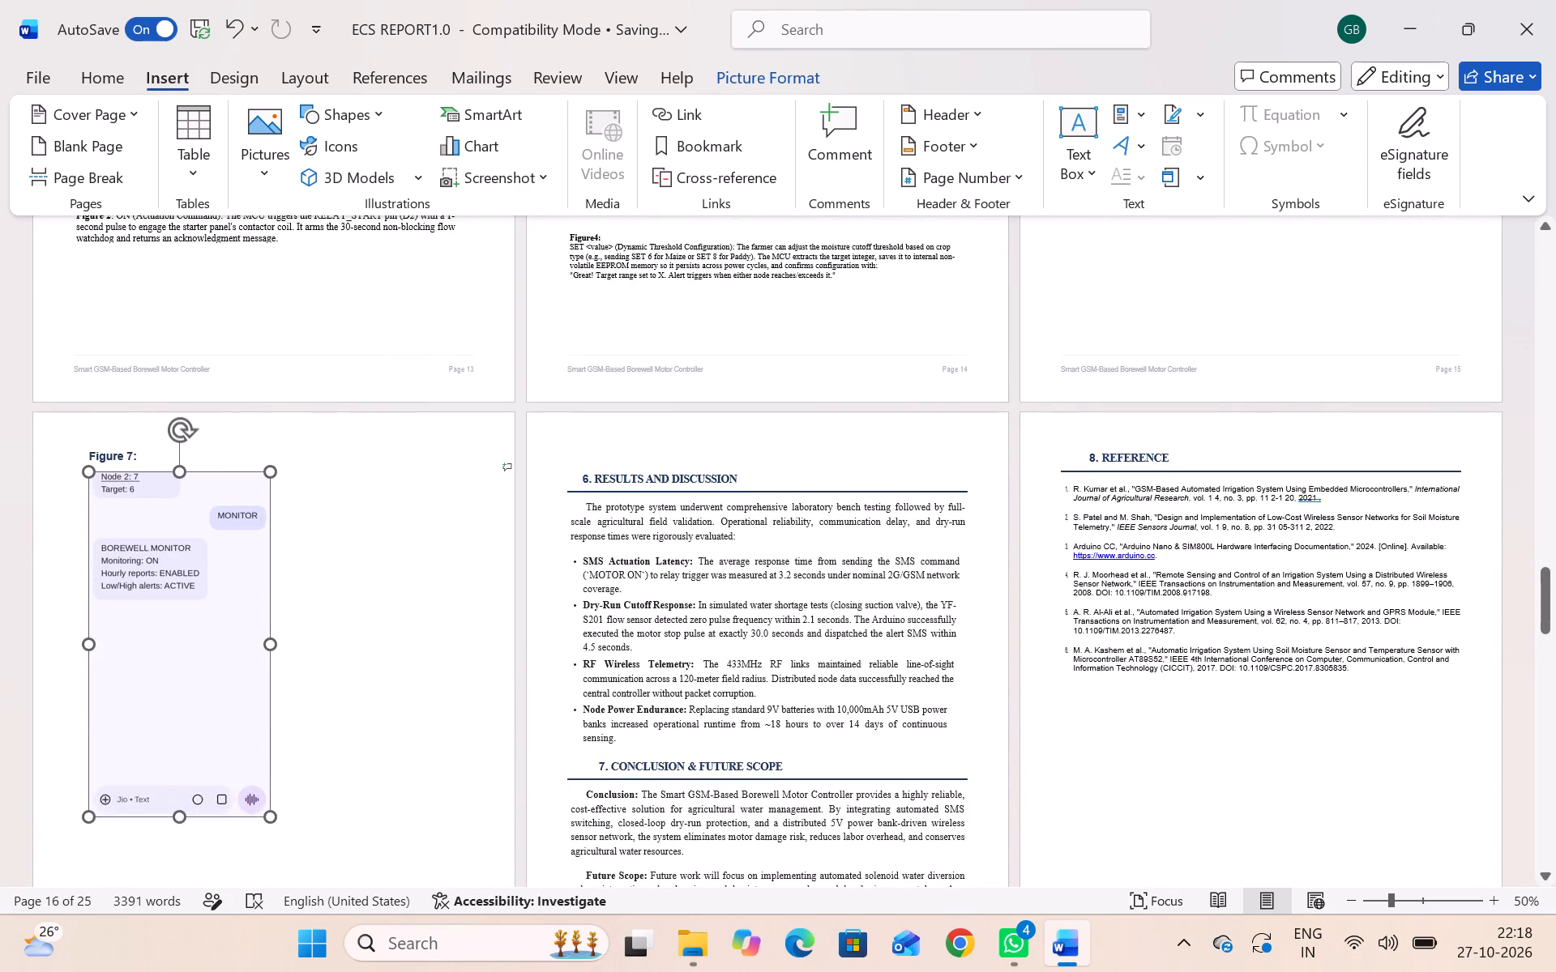
pyautogui.moveTo(194, 831); pyautogui.dragTo(201, 864)
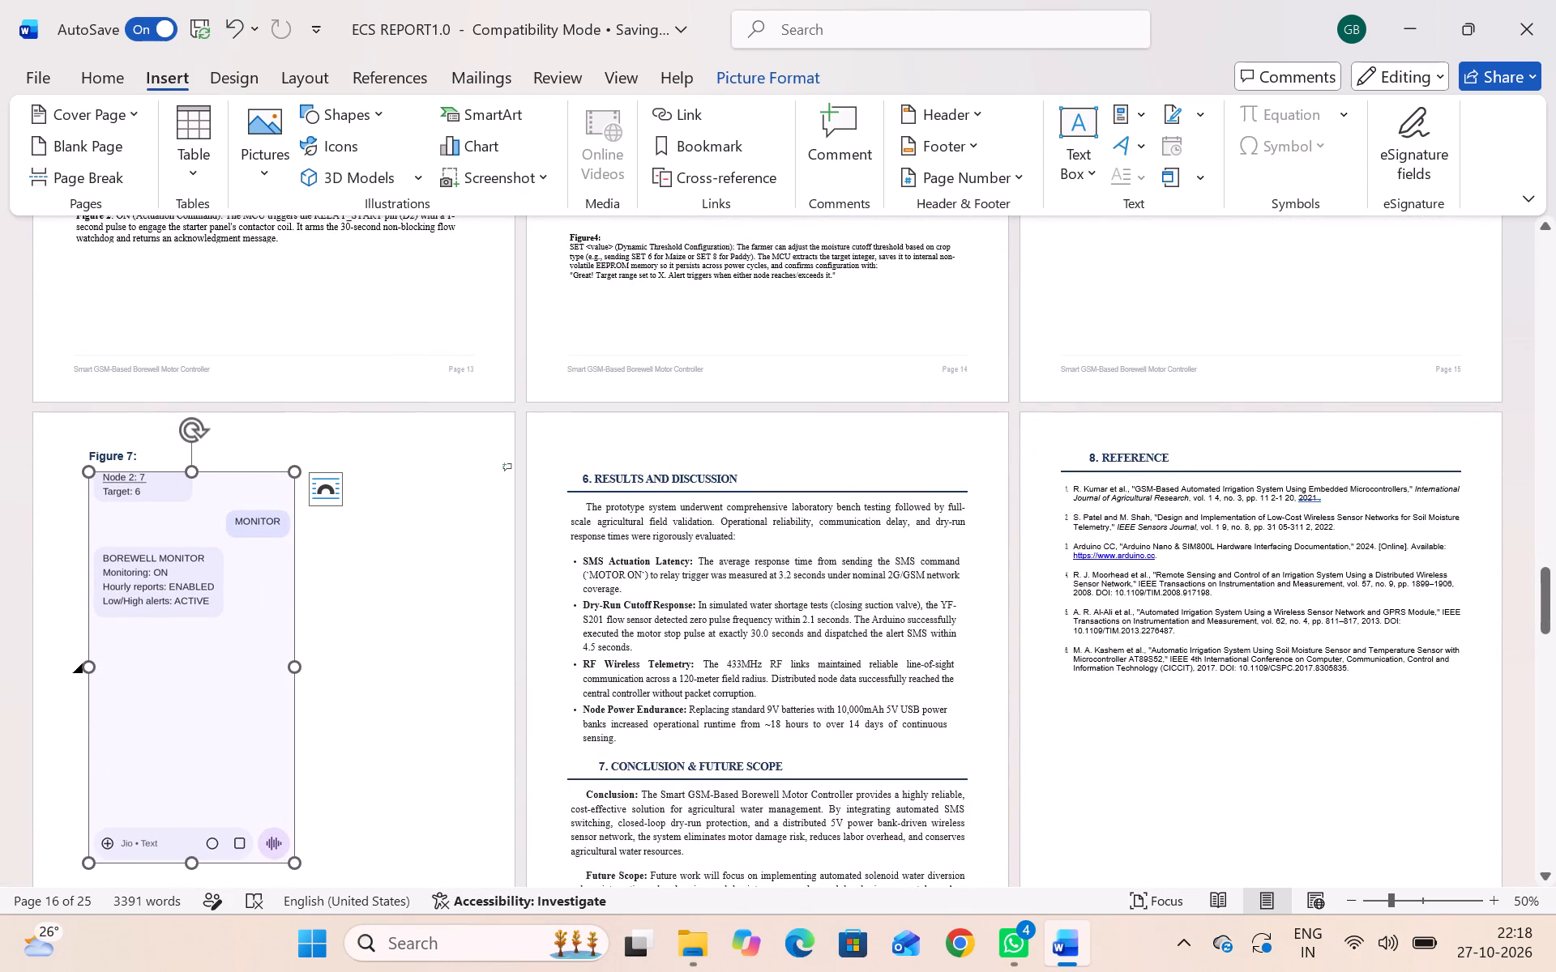
# Set the MONITOR screenshot's text wrapping to Tight and shift it slightly to the page's left margin below the "Figure 7:" label.
pyautogui.click(343, 505)
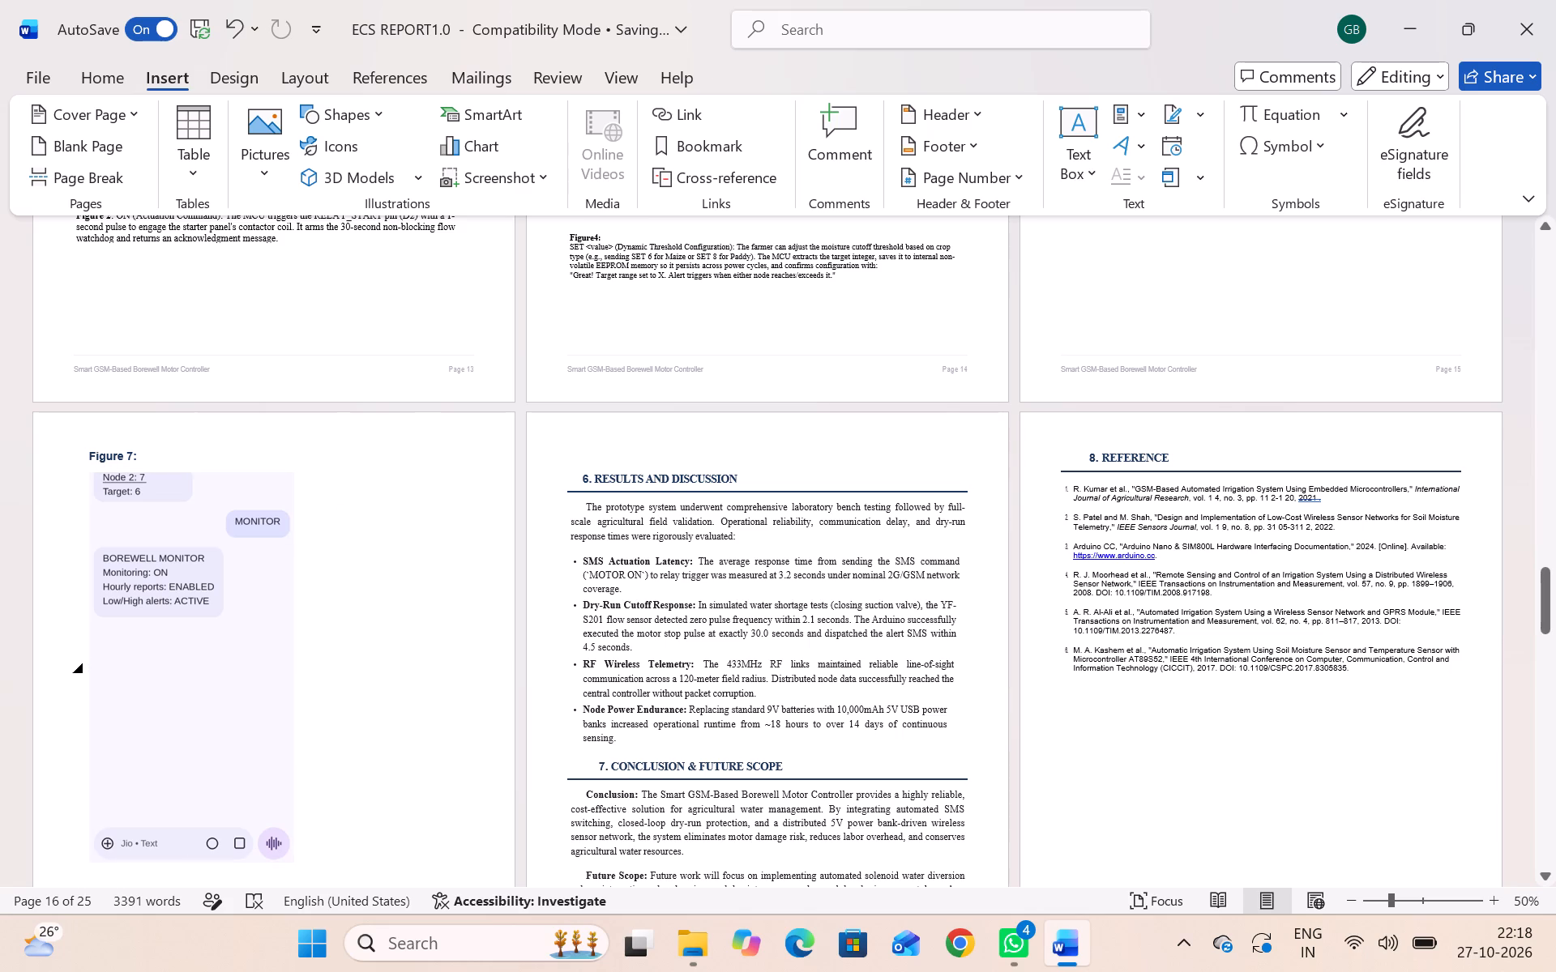
pyautogui.click(241, 629)
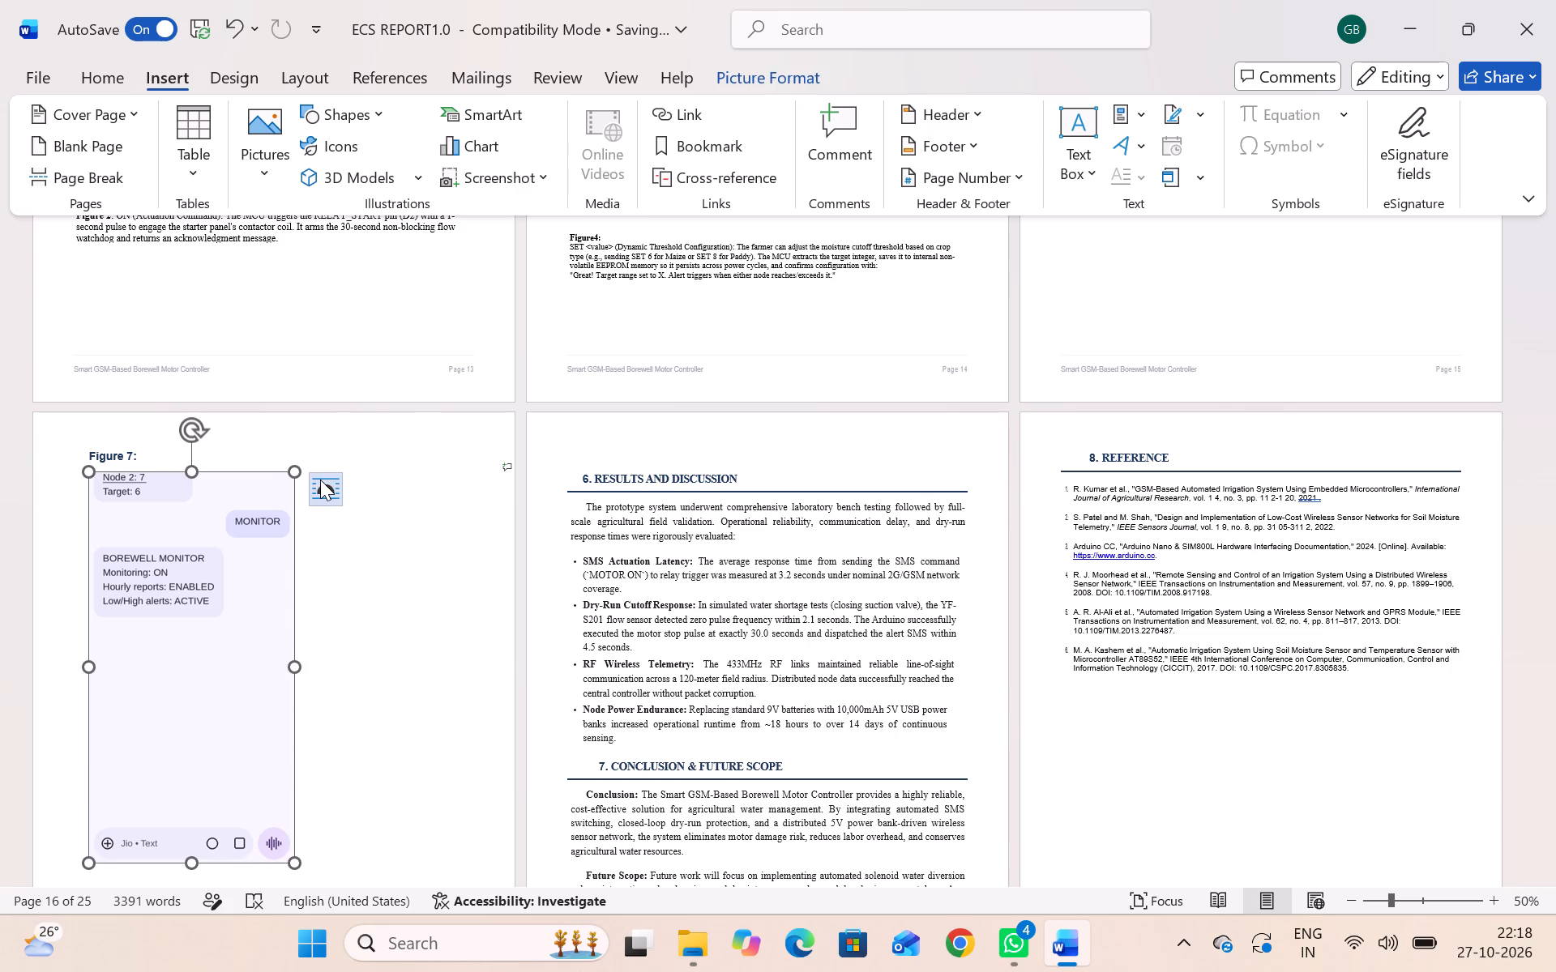
pyautogui.click(320, 480)
pyautogui.click(434, 661)
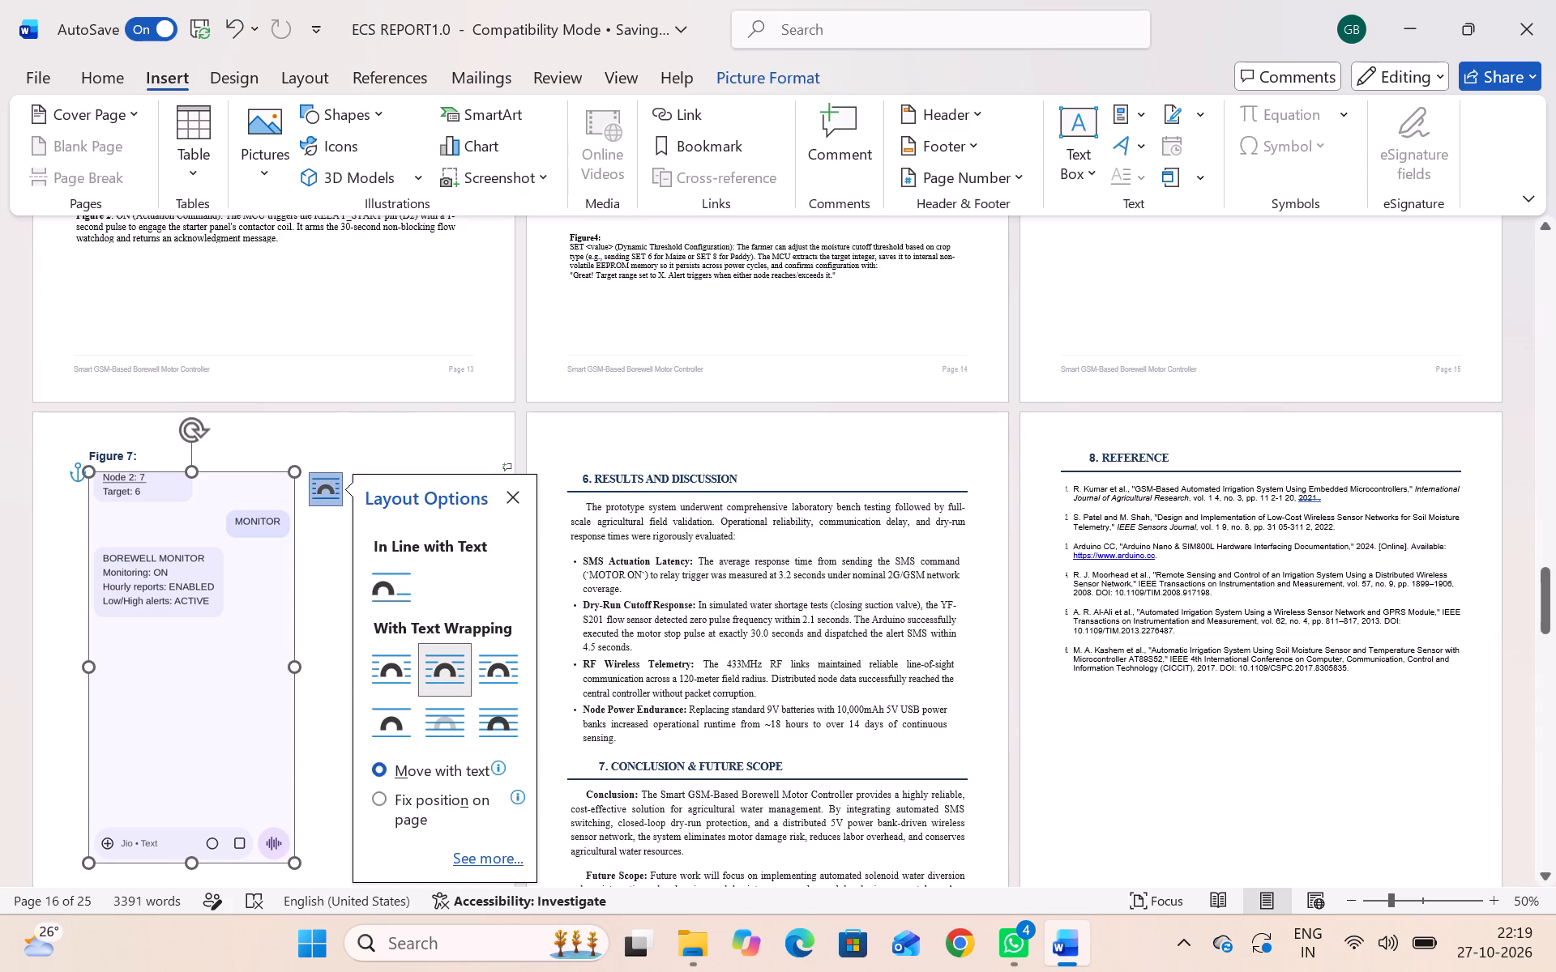
pyautogui.moveTo(140, 654); pyautogui.dragTo(150, 675)
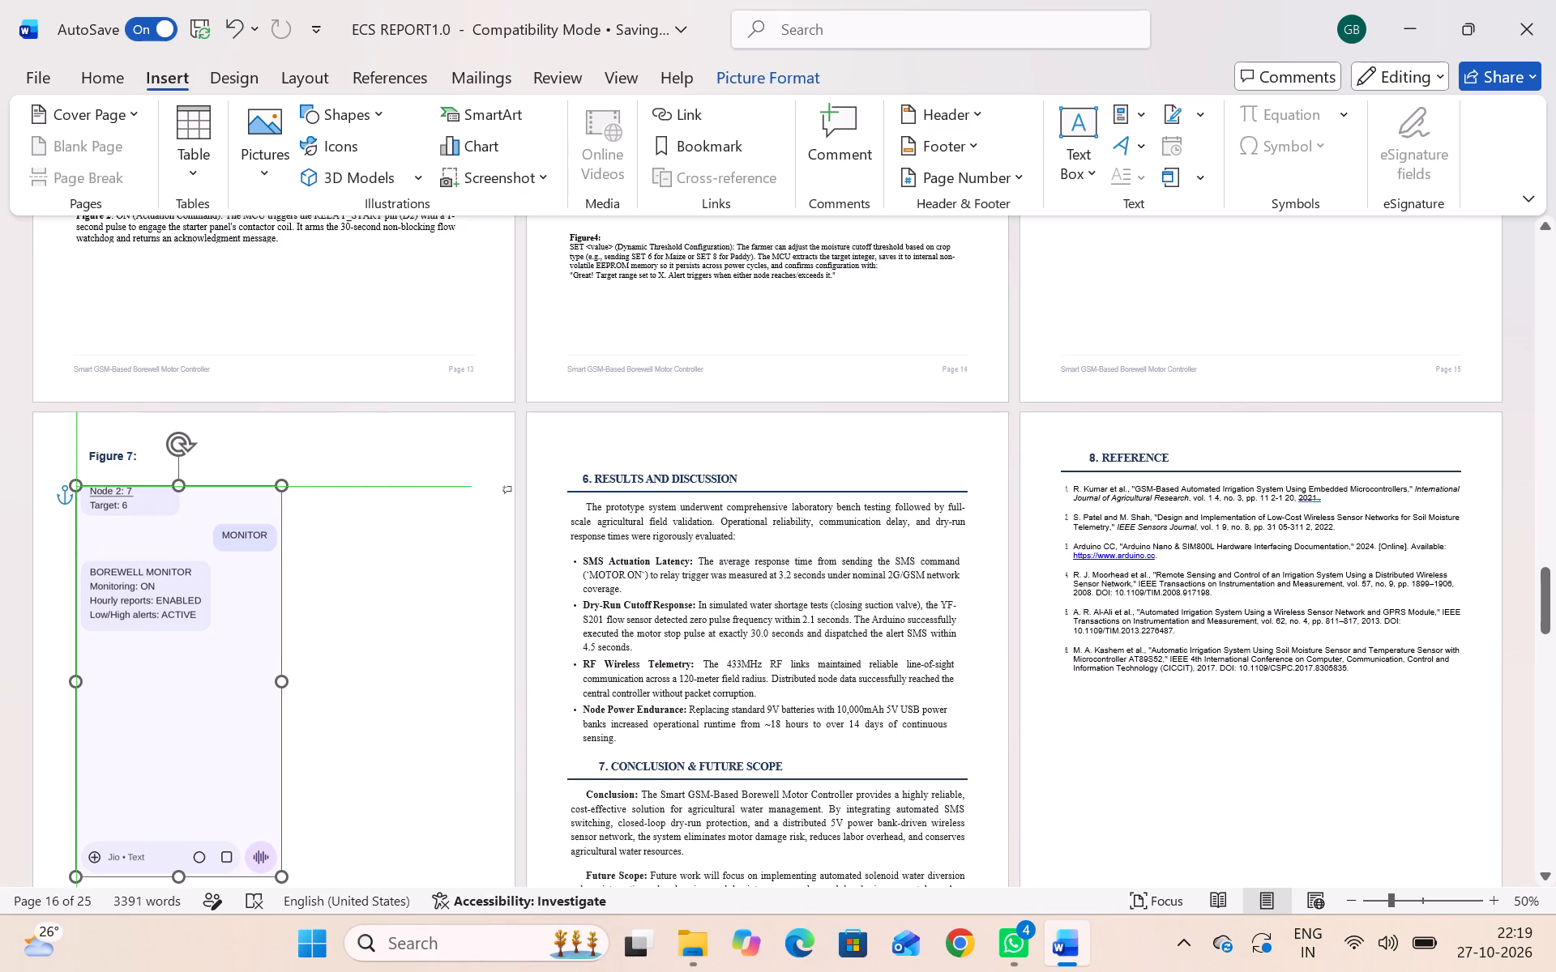
pyautogui.moveTo(150, 675); pyautogui.dragTo(138, 664)
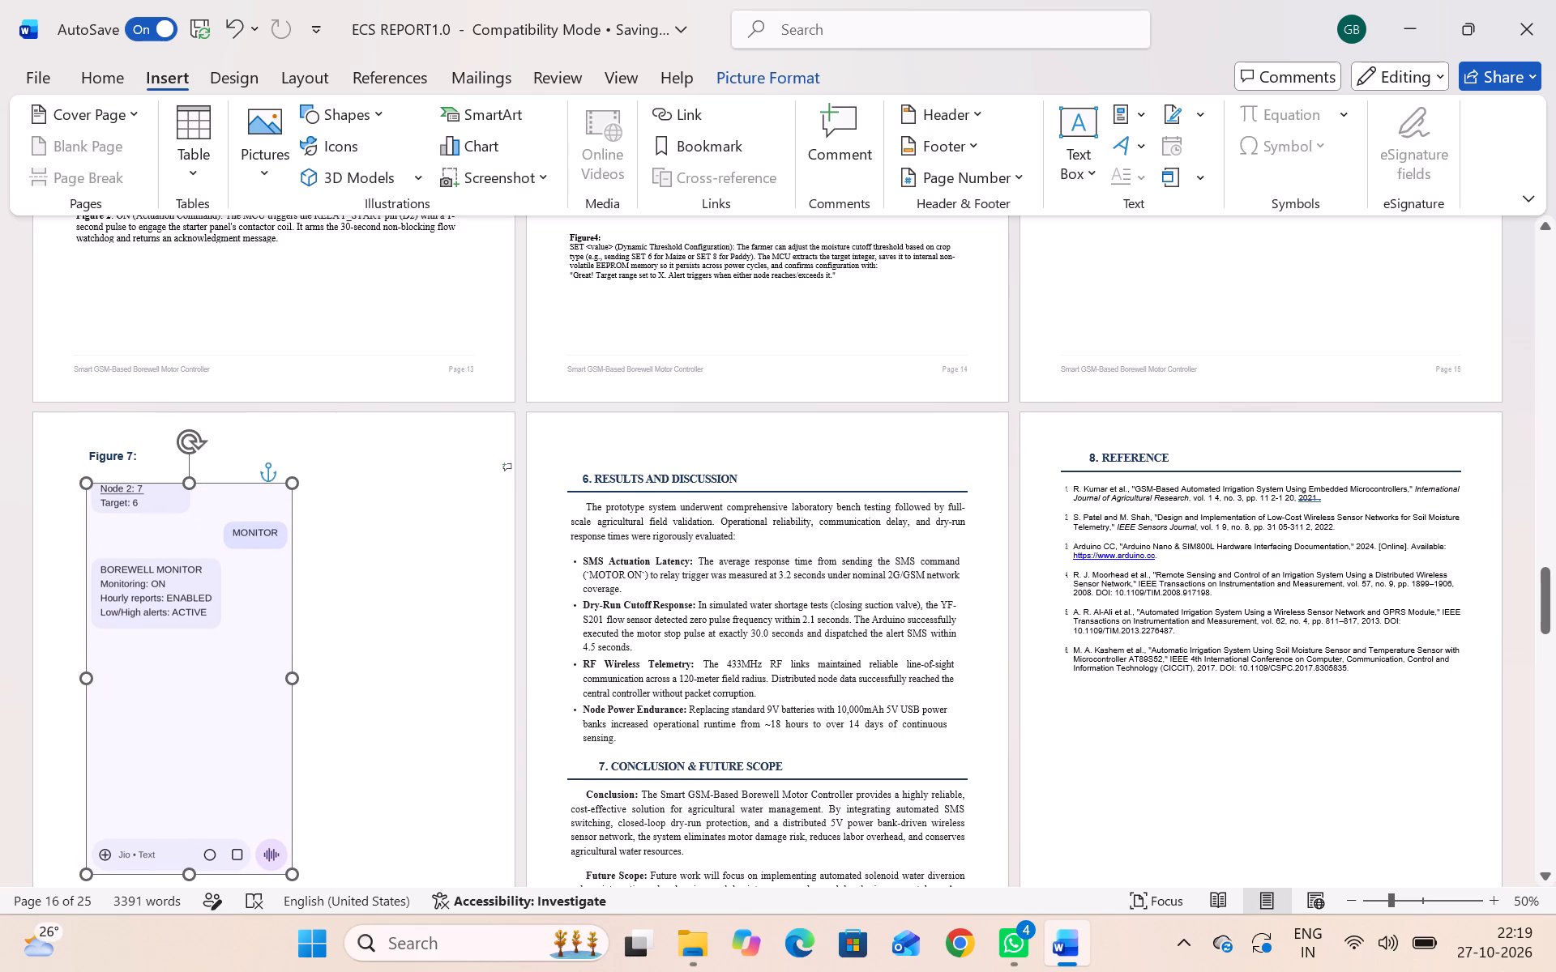
pyautogui.moveTo(138, 664); pyautogui.dragTo(117, 665)
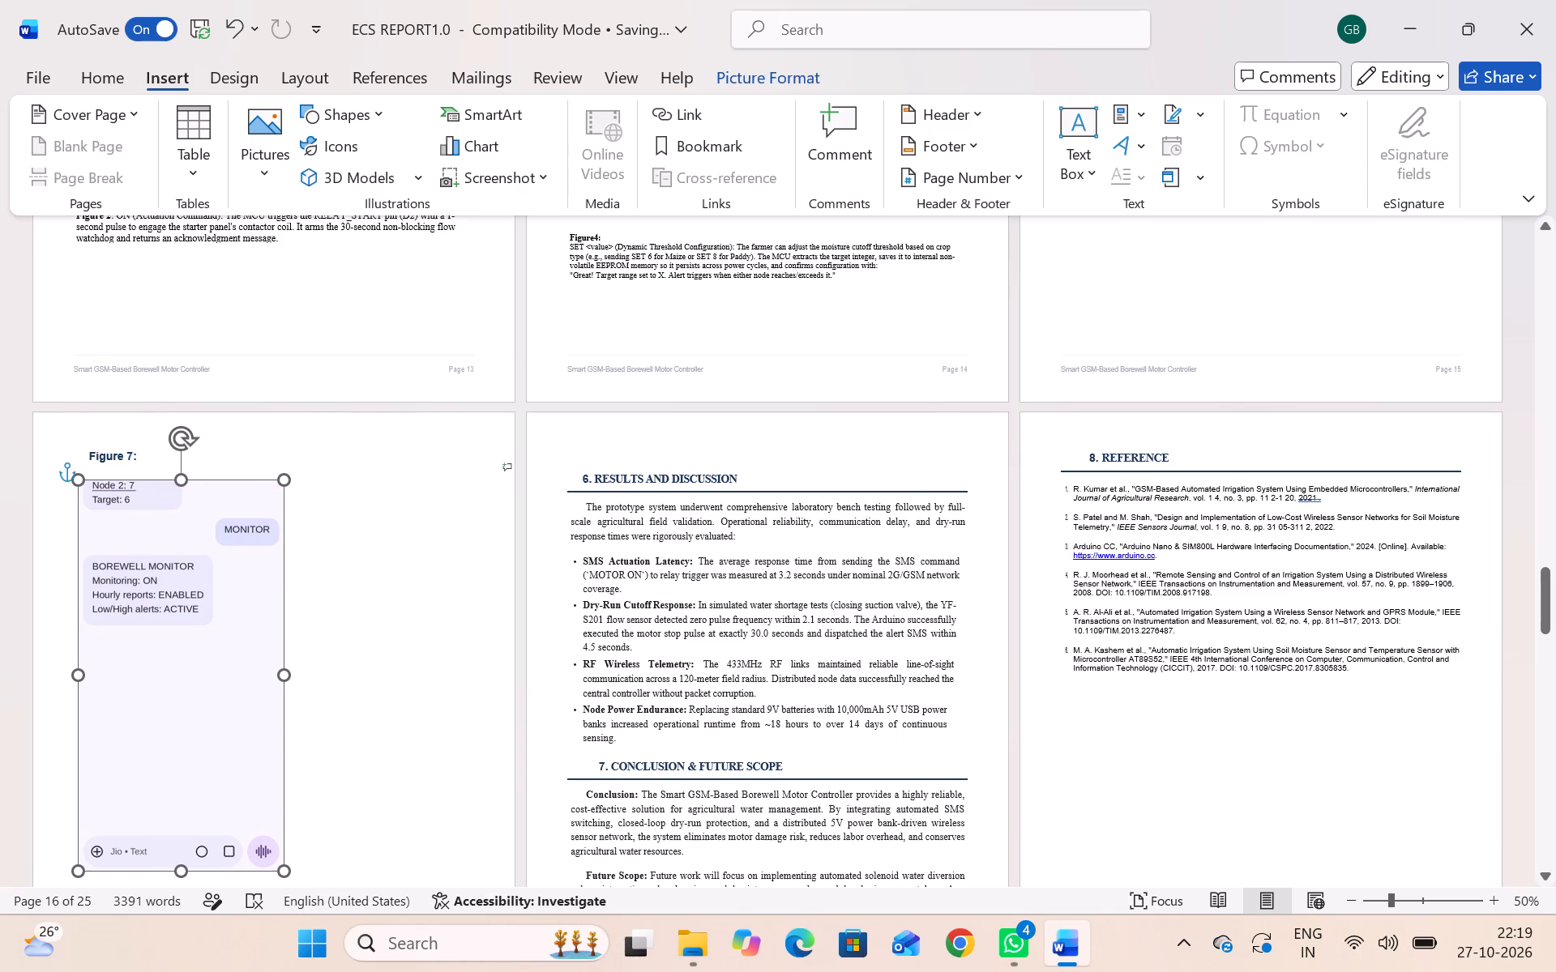
pyautogui.moveTo(117, 665); pyautogui.dragTo(113, 666)
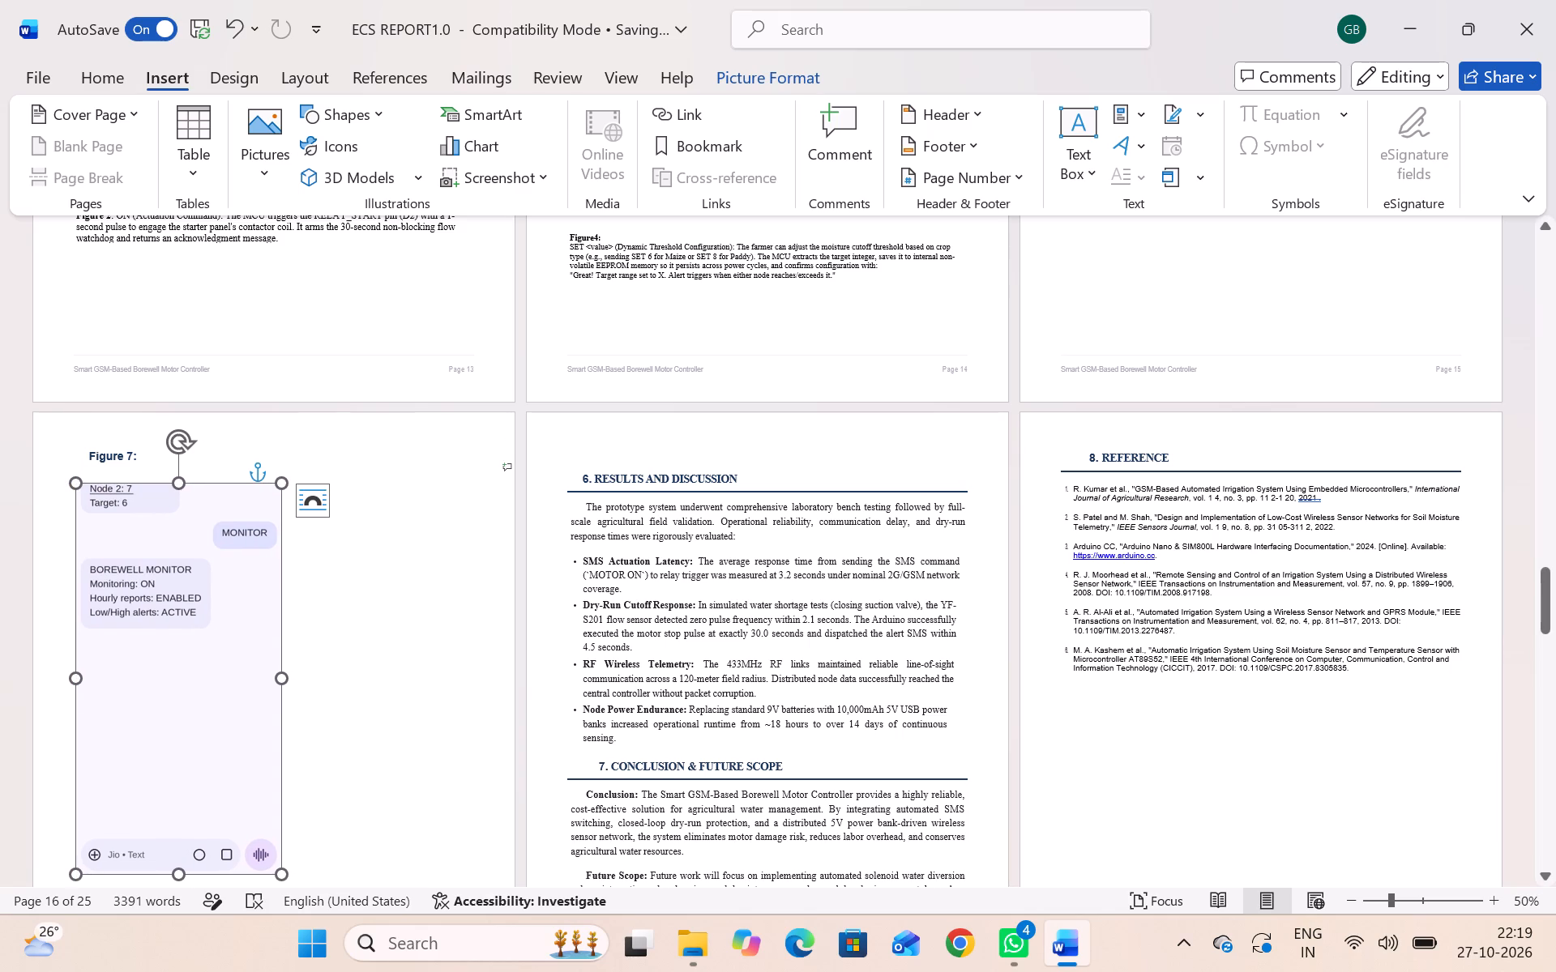
# Add the label "figure 8:" on the same line as "Figure 7:", spaced across to the right half of the page.
pyautogui.click(427, 710)
pyautogui.scroll(-2, 446, 683)
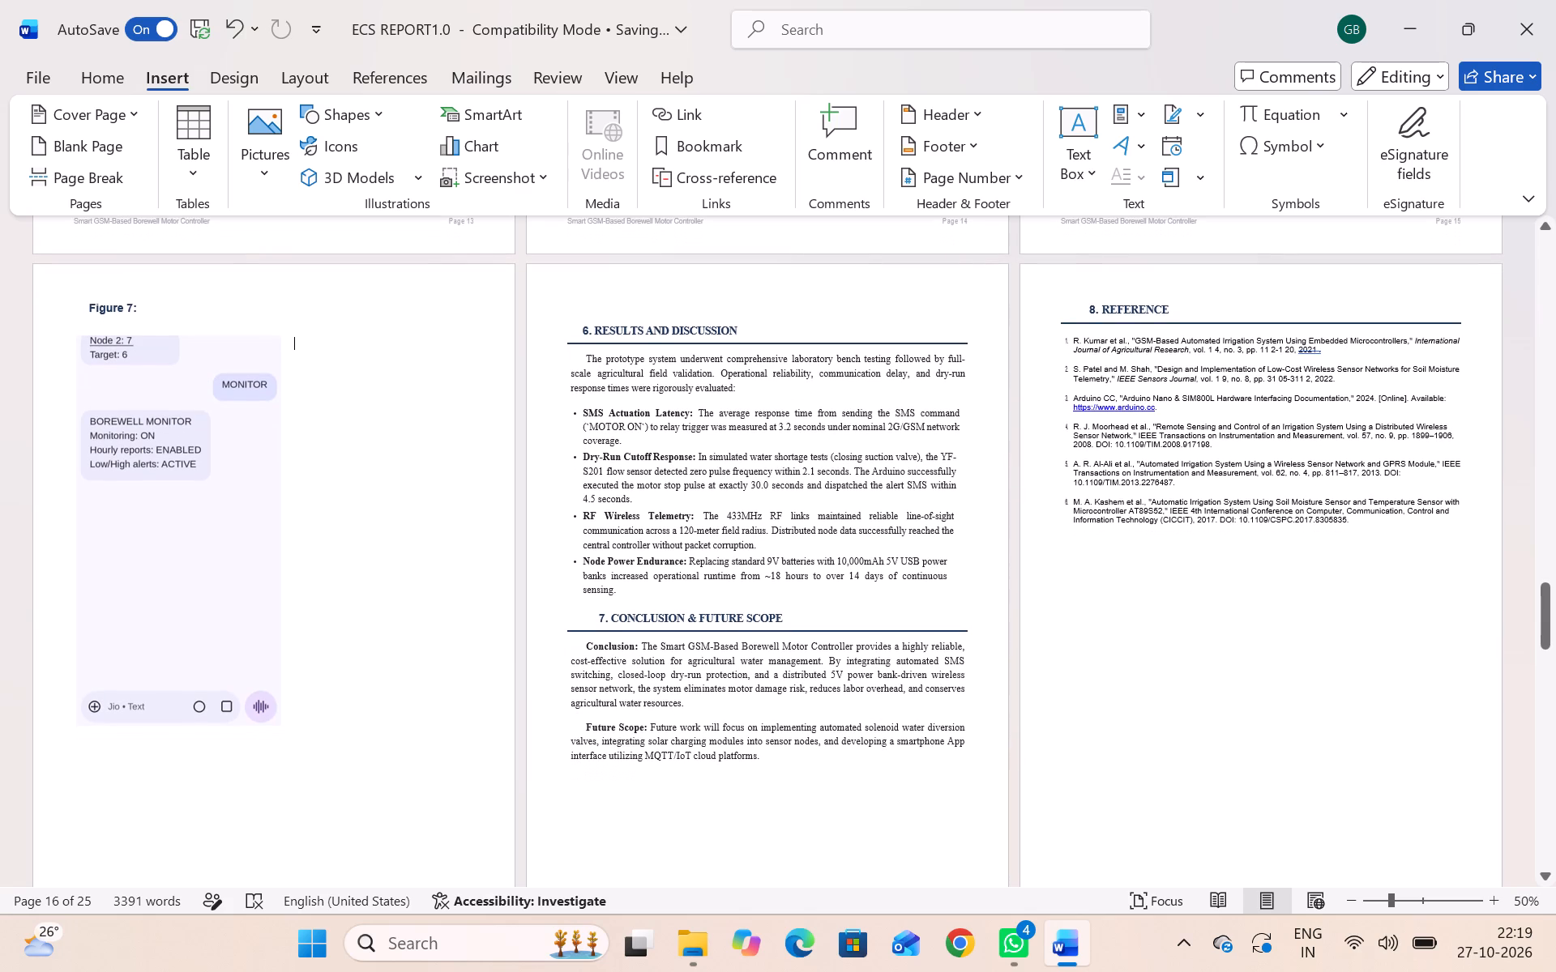
pyautogui.press('Up')
pyautogui.press('Up')
pyautogui.press('space')
pyautogui.press('space')
pyautogui.press('space')
pyautogui.press('space')
pyautogui.press('space')
pyautogui.press('space')
pyautogui.press('space')
pyautogui.press('space')
pyautogui.press('space')
pyautogui.press('space')
pyautogui.press('space')
pyautogui.press('space')
pyautogui.press('space')
pyautogui.press('space')
pyautogui.press('space')
pyautogui.press('space')
pyautogui.press('space')
pyautogui.press('space')
pyautogui.press('space')
pyautogui.press('space')
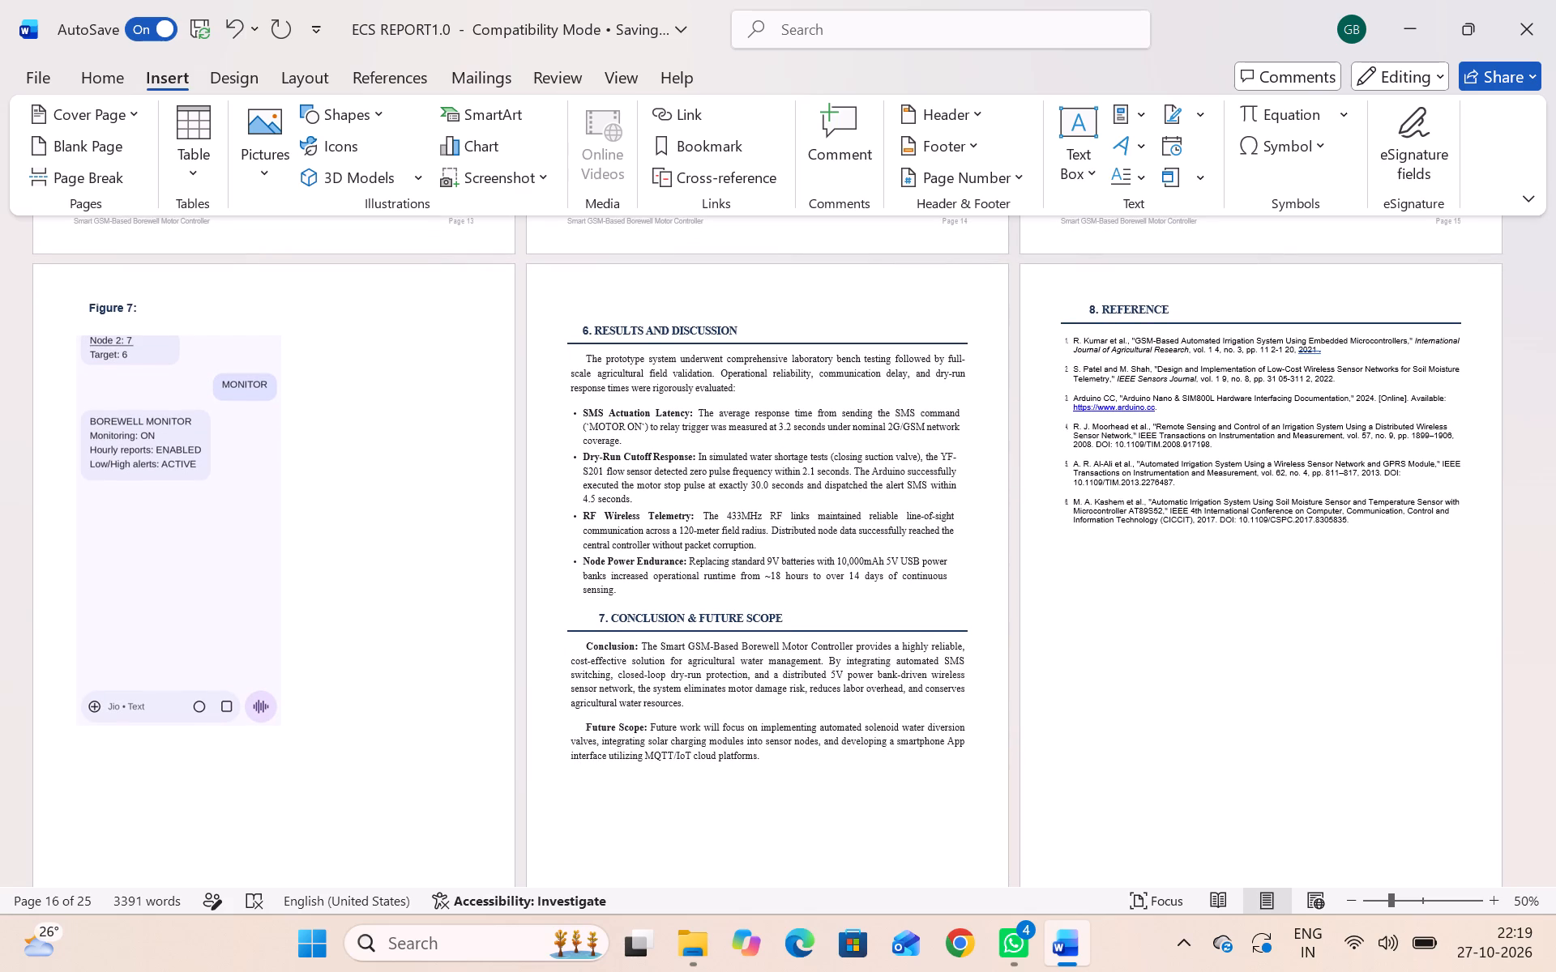
pyautogui.write('figure 8')
pyautogui.hotkey('shift', ':')
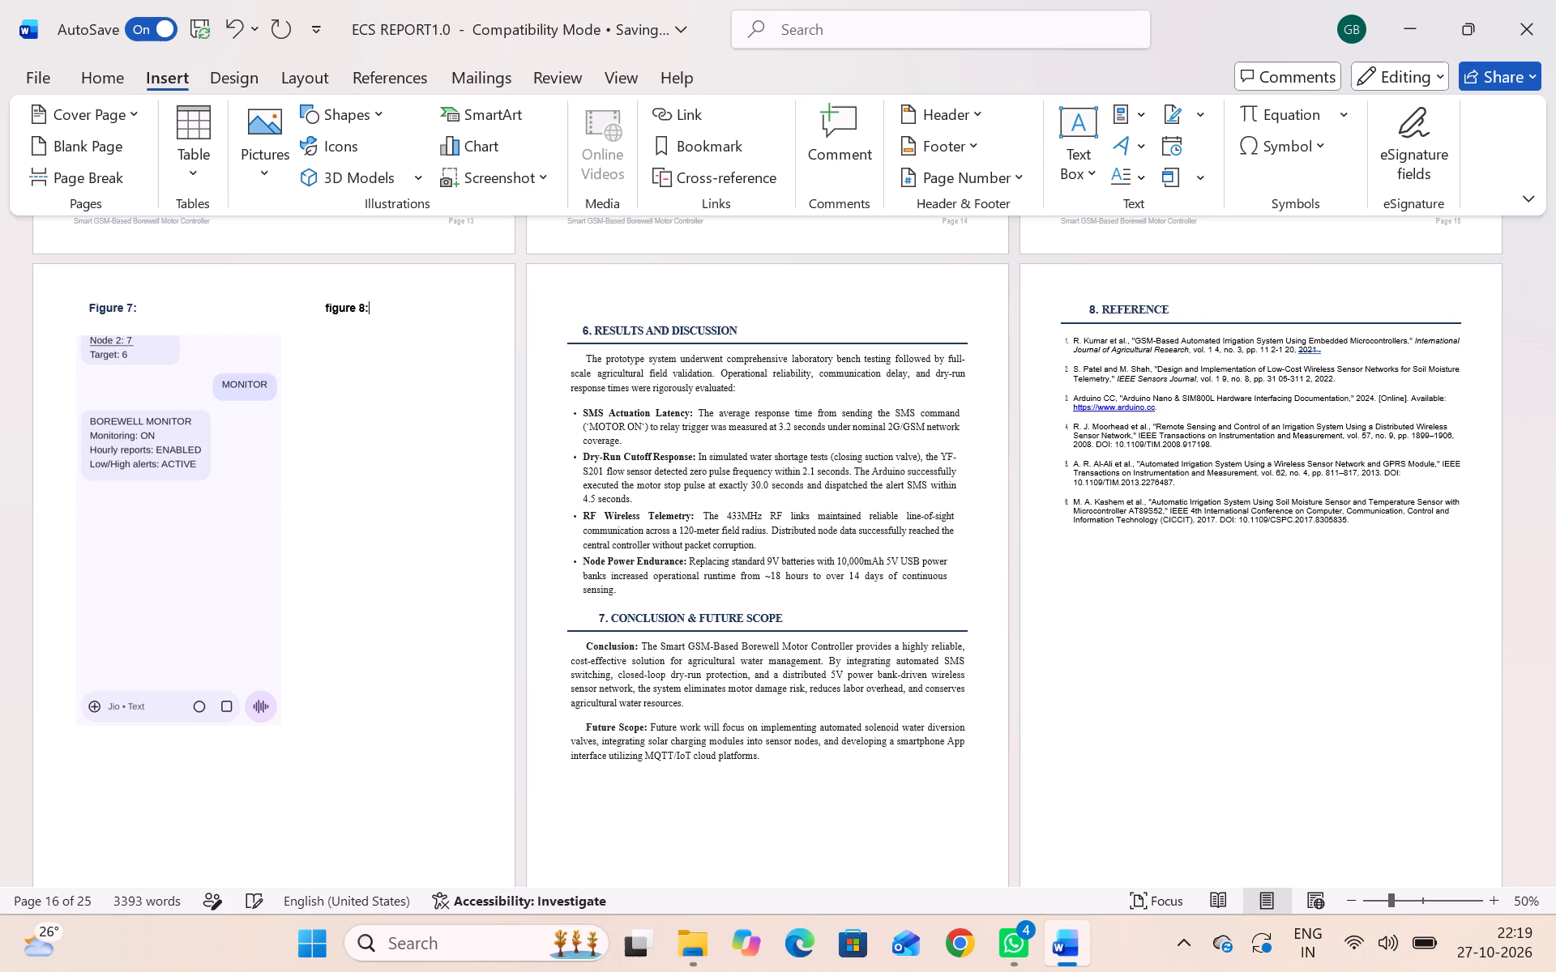
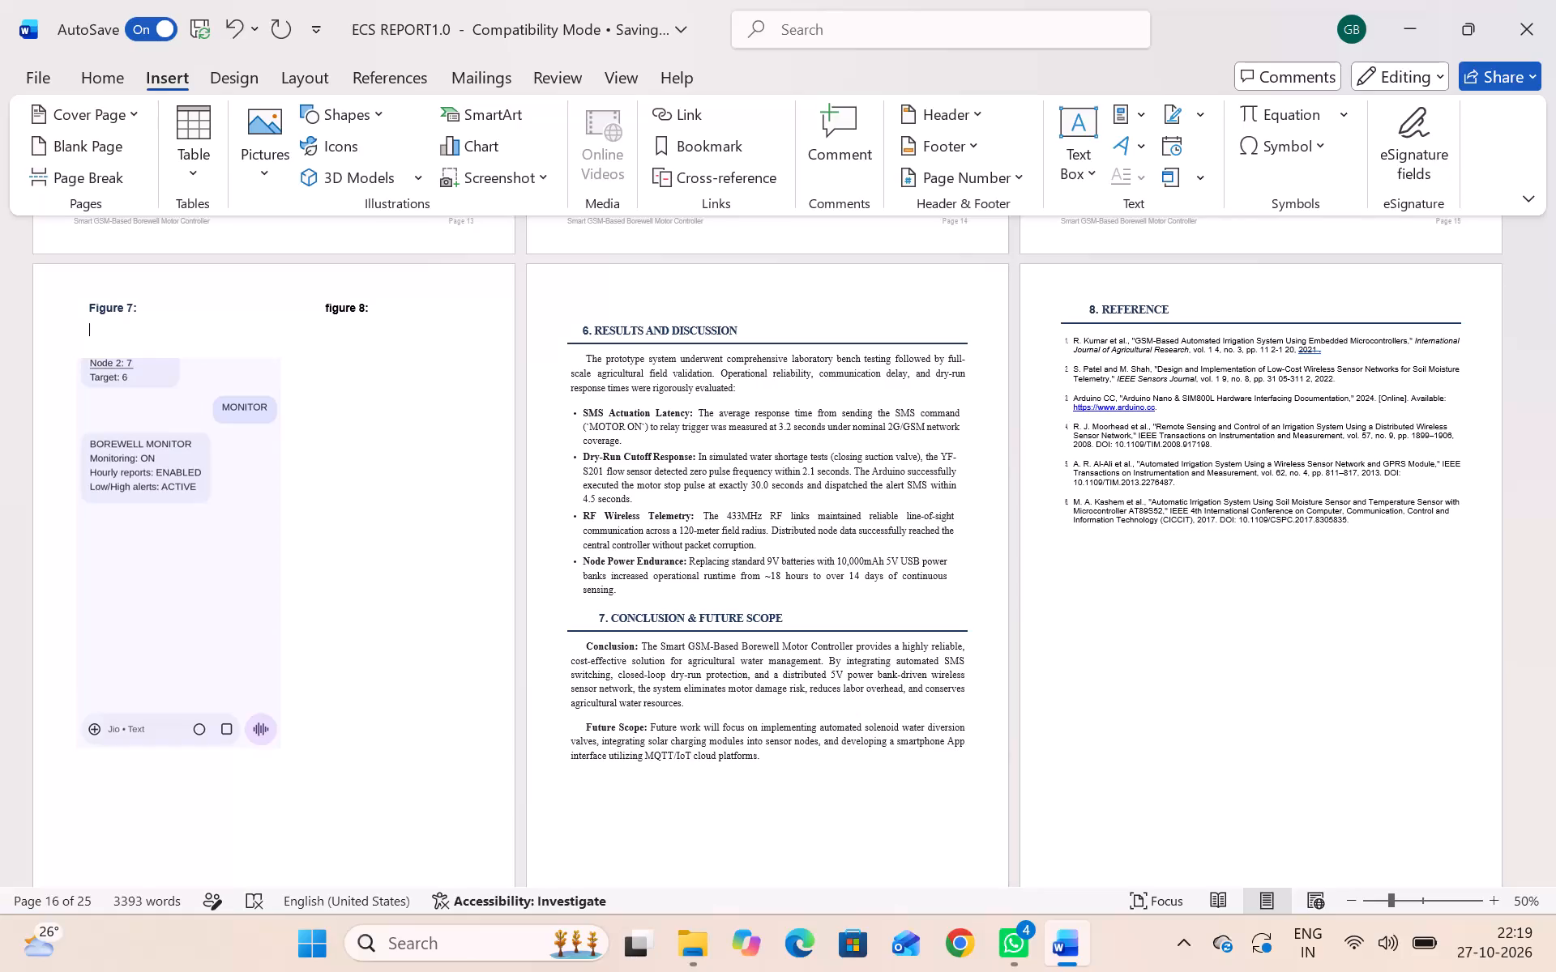
# Paste the MONITOR OFF chat screenshot on a new, space-indented line below the "figure 8:" label.
pyautogui.press('BackSpace')
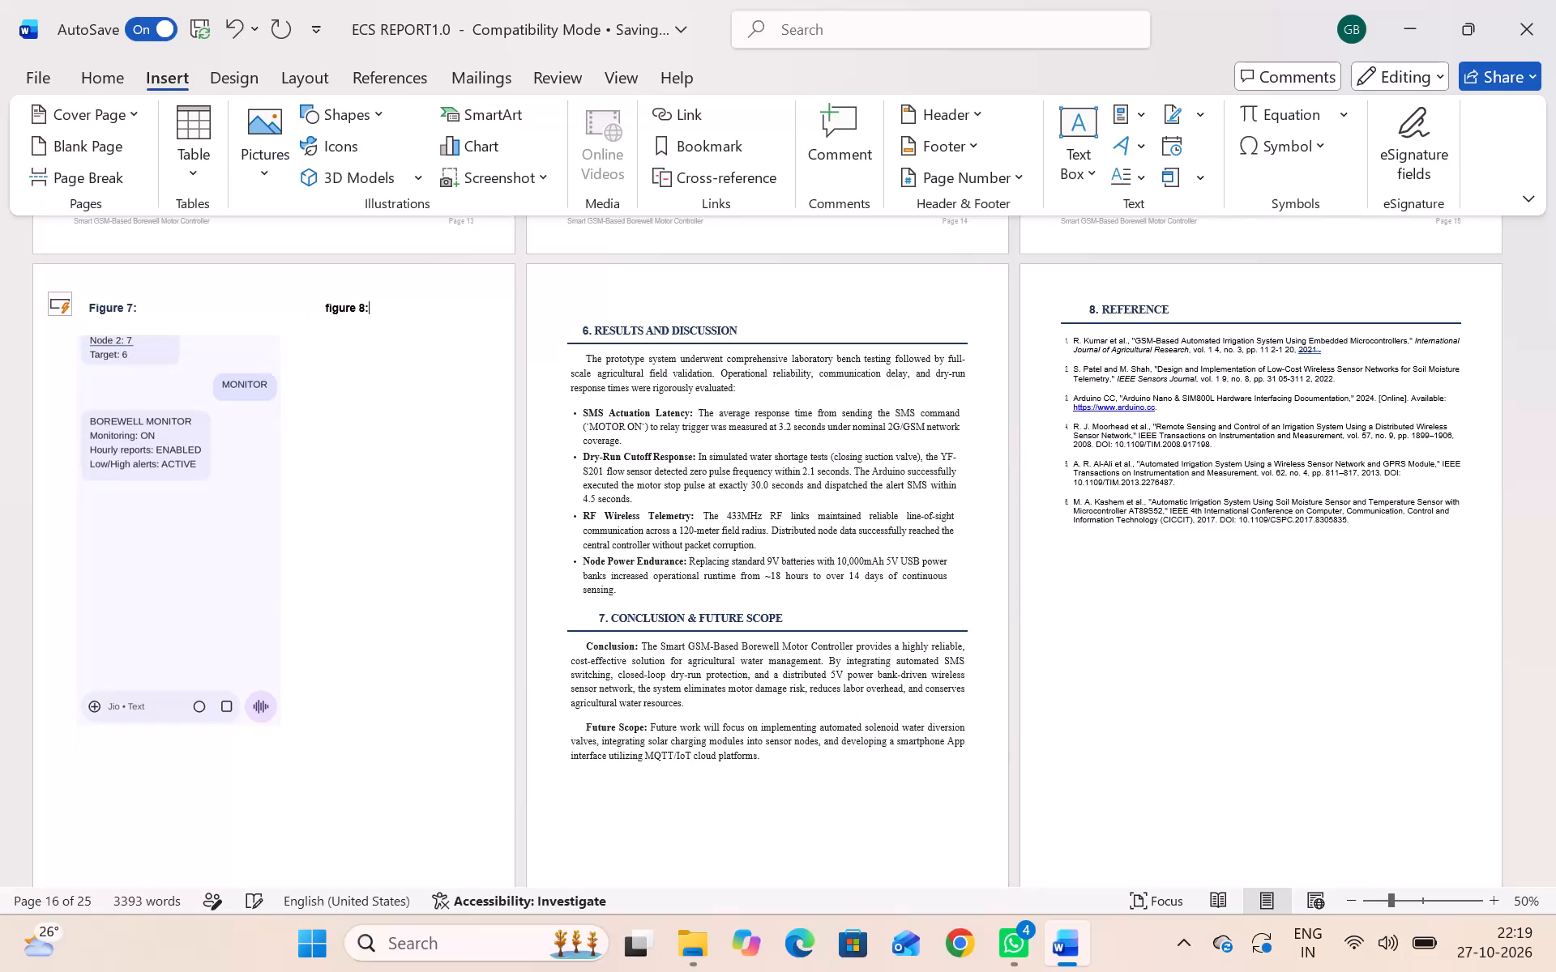
pyautogui.press('Down')
pyautogui.press('space')
pyautogui.press('space')
pyautogui.press('space')
pyautogui.press('Return')
pyautogui.press('space')
pyautogui.press('space')
pyautogui.press('space')
pyautogui.press('space')
pyautogui.press('space')
pyautogui.hotkey('ctrl', 'v')
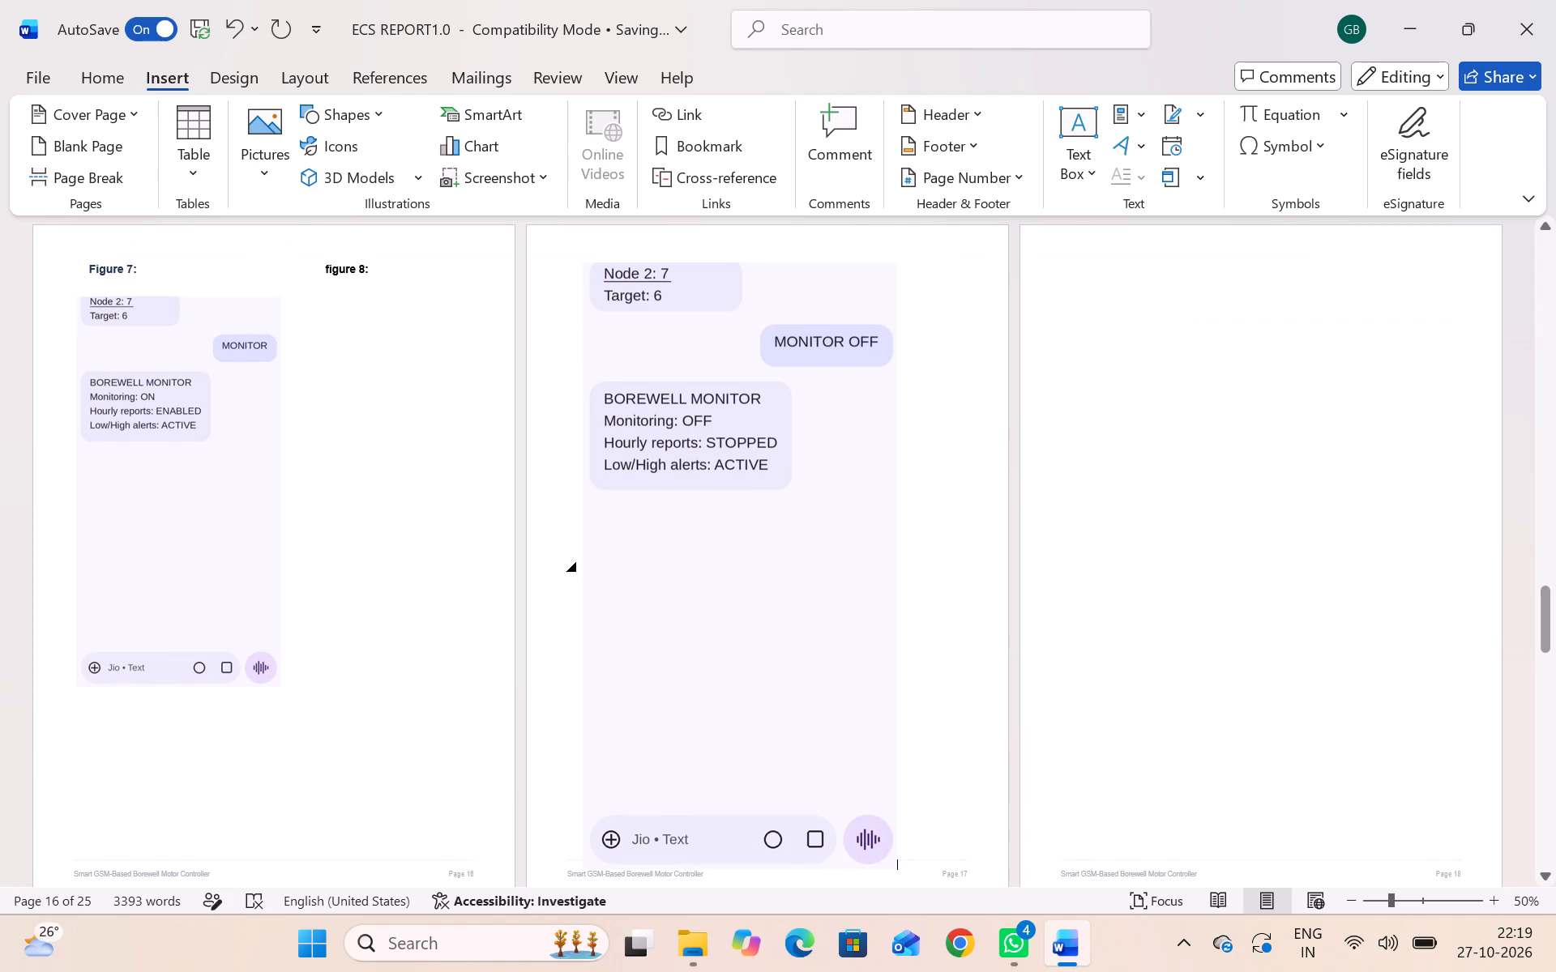
# Scale the MONITOR OFF screenshot down until it fits beside the MONITOR screenshot at nearly the same size.
pyautogui.click(864, 777)
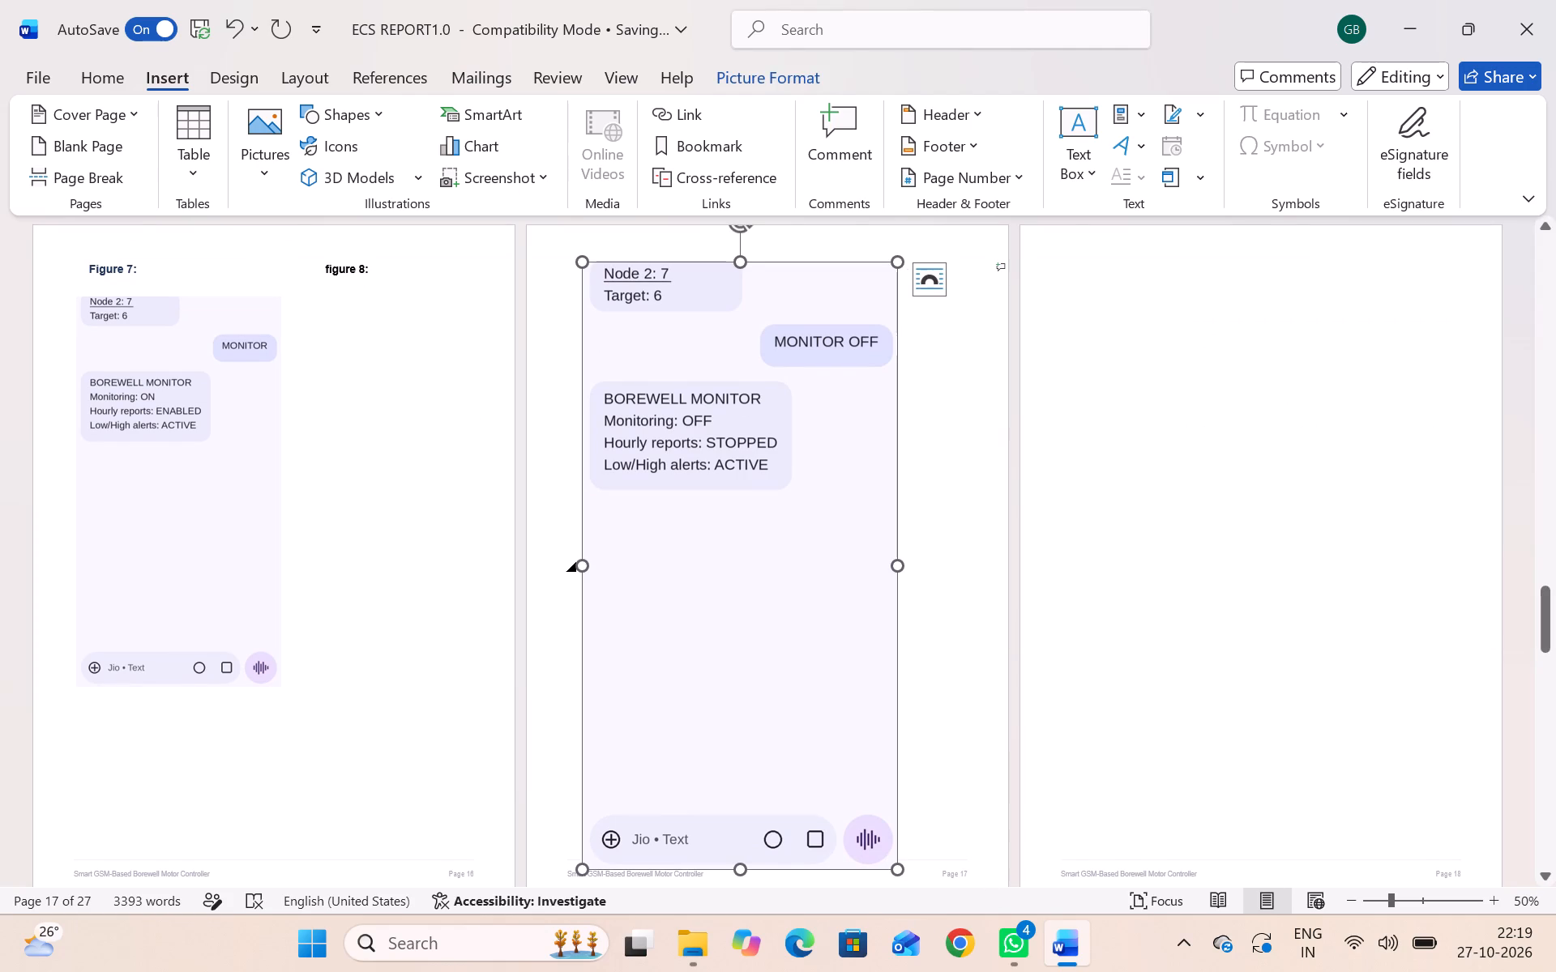
pyautogui.moveTo(892, 864); pyautogui.dragTo(742, 522)
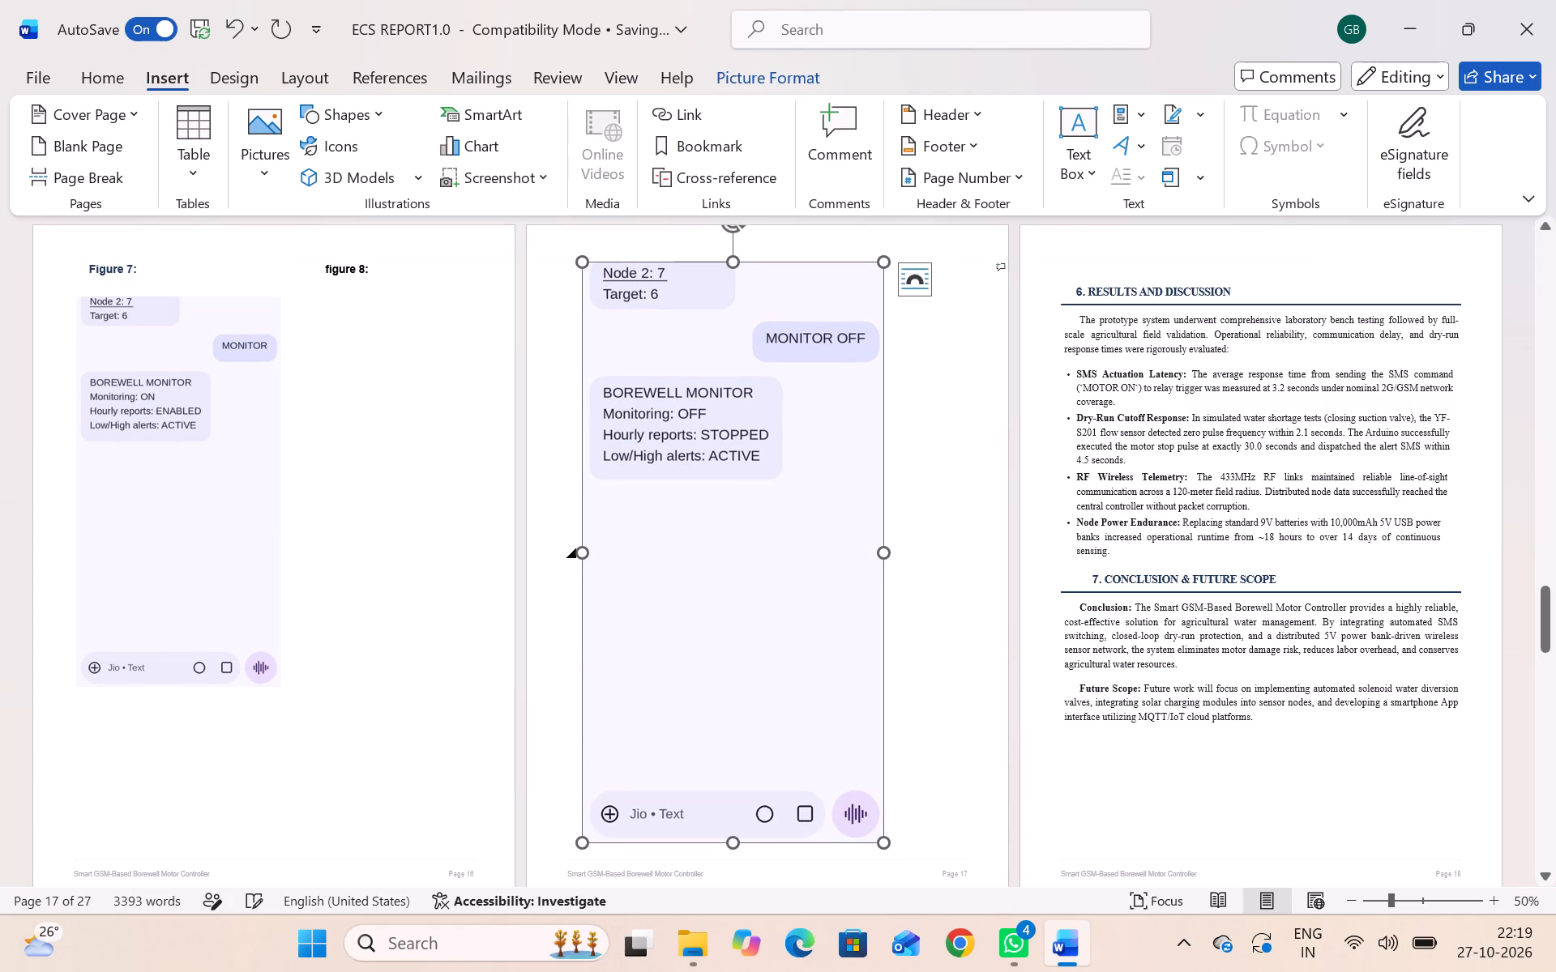
pyautogui.moveTo(882, 845); pyautogui.dragTo(720, 598)
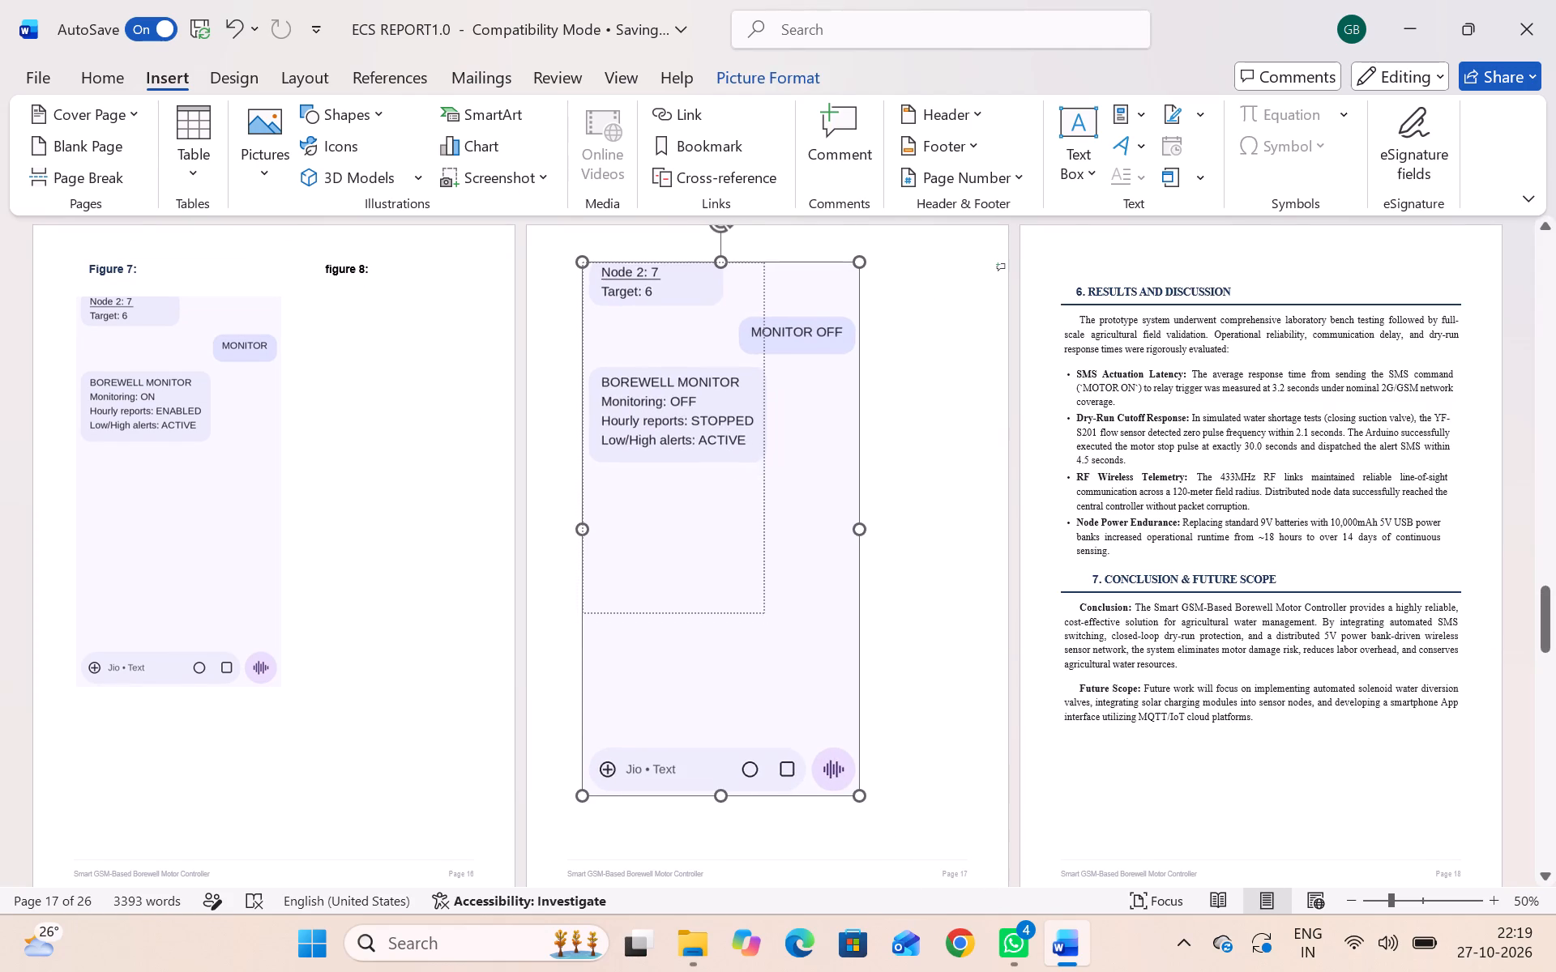
pyautogui.moveTo(720, 598); pyautogui.dragTo(689, 477)
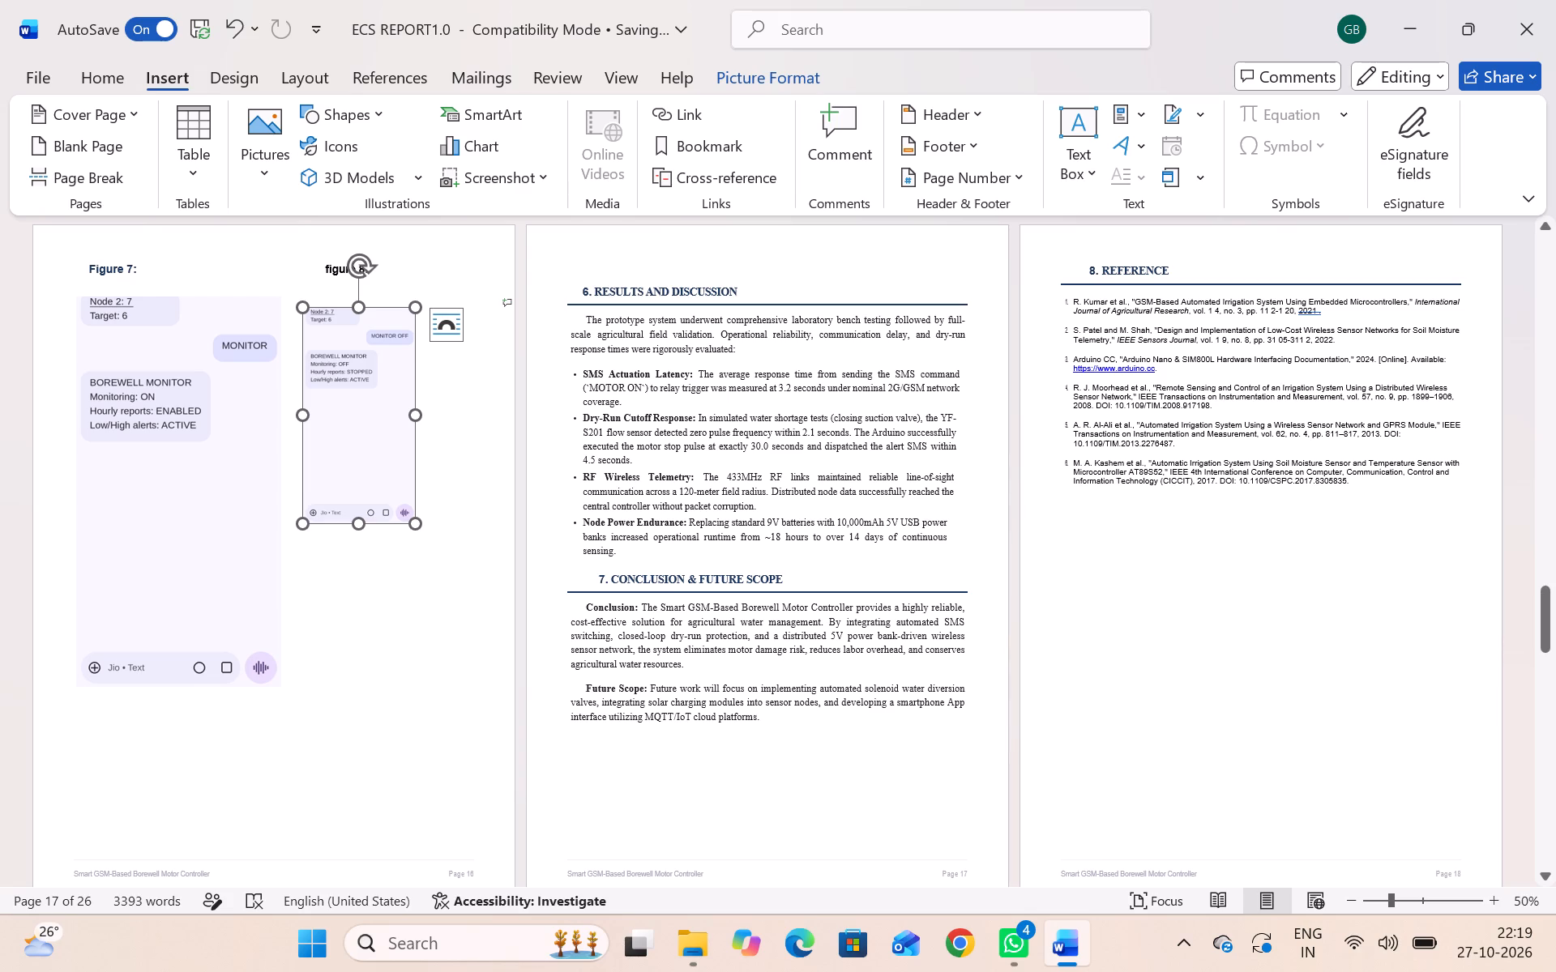
pyautogui.moveTo(409, 522); pyautogui.dragTo(482, 594)
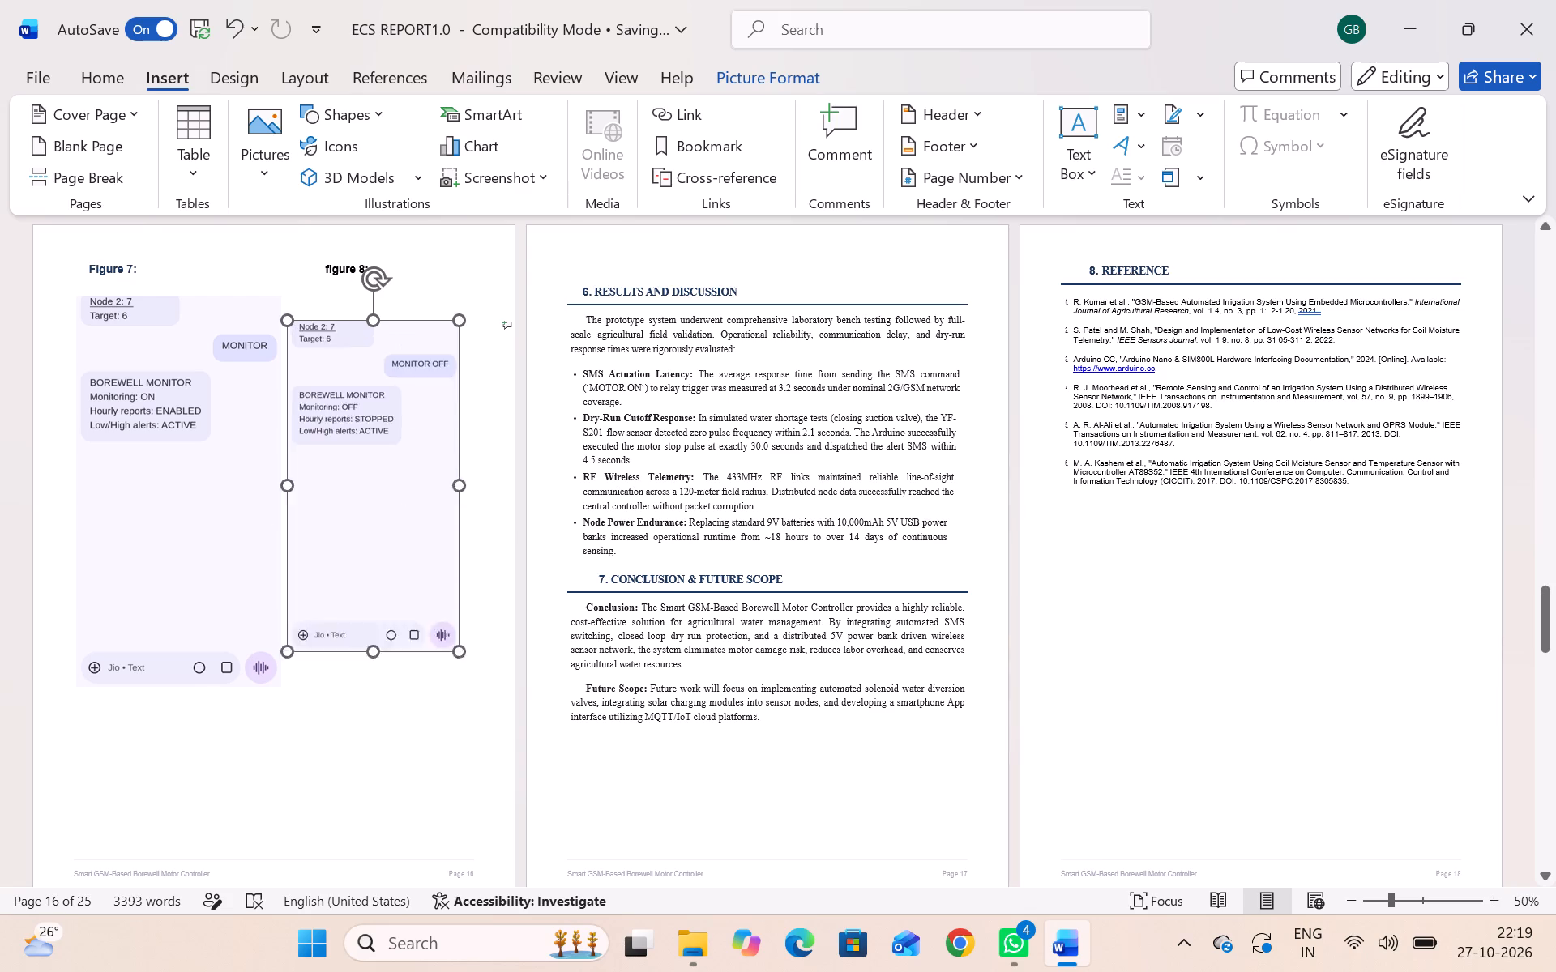
pyautogui.moveTo(482, 594); pyautogui.dragTo(485, 565)
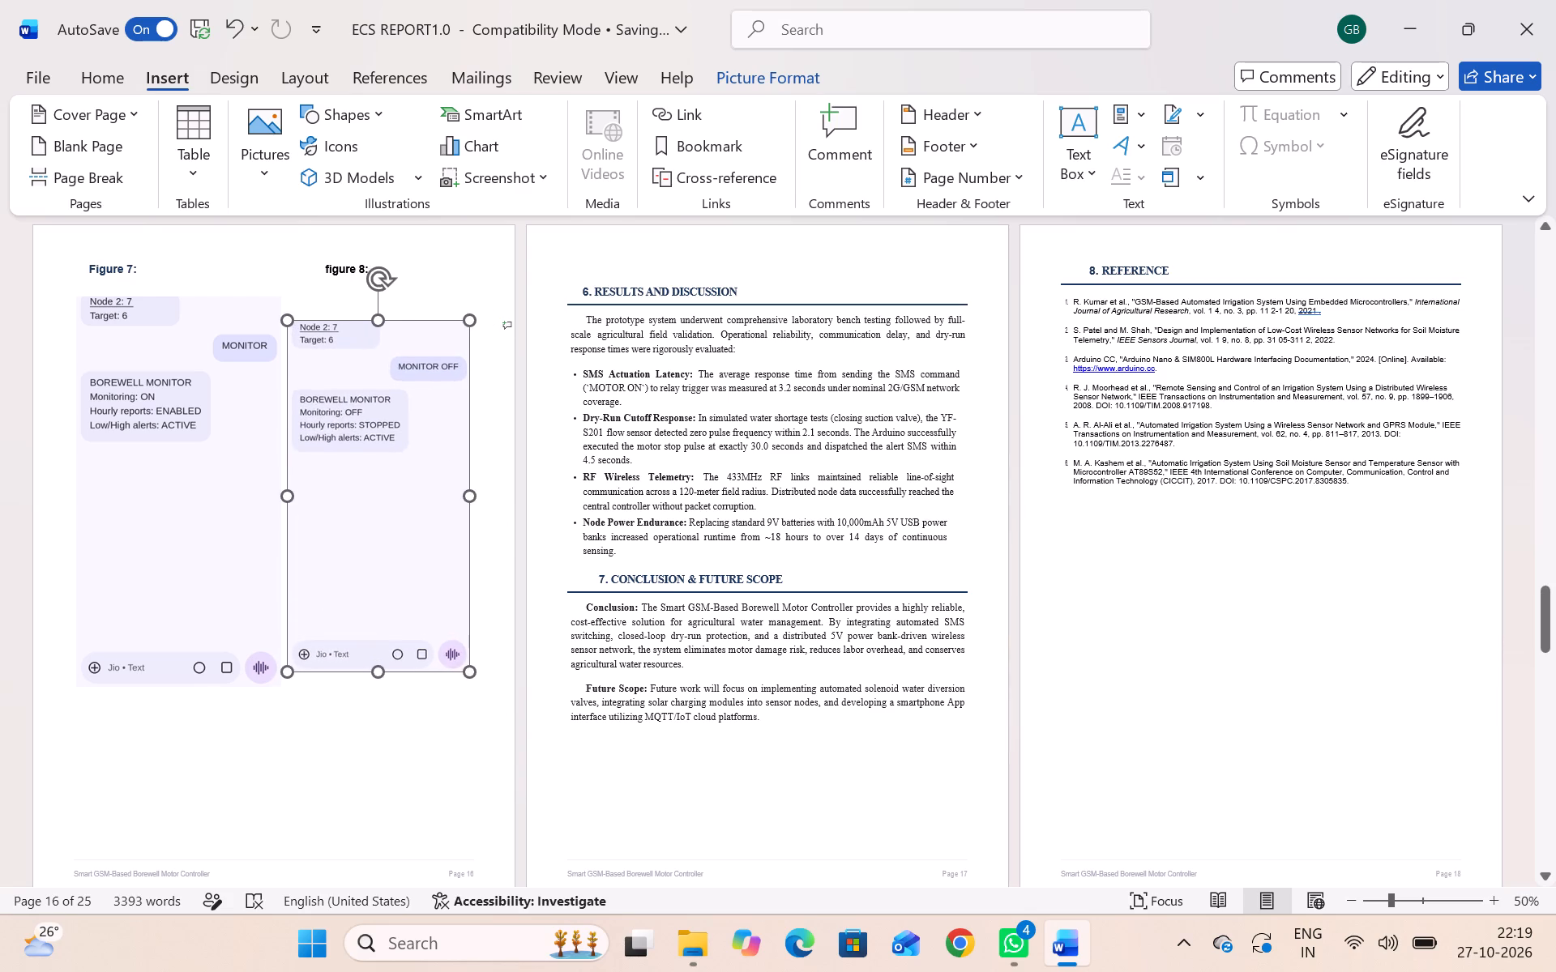
pyautogui.moveTo(485, 565); pyautogui.dragTo(505, 593)
# Set the MONITOR OFF screenshot's text wrapping to Tight and line its top edge up with the MONITOR screenshot, below "figure 8:".
pyautogui.click(522, 349)
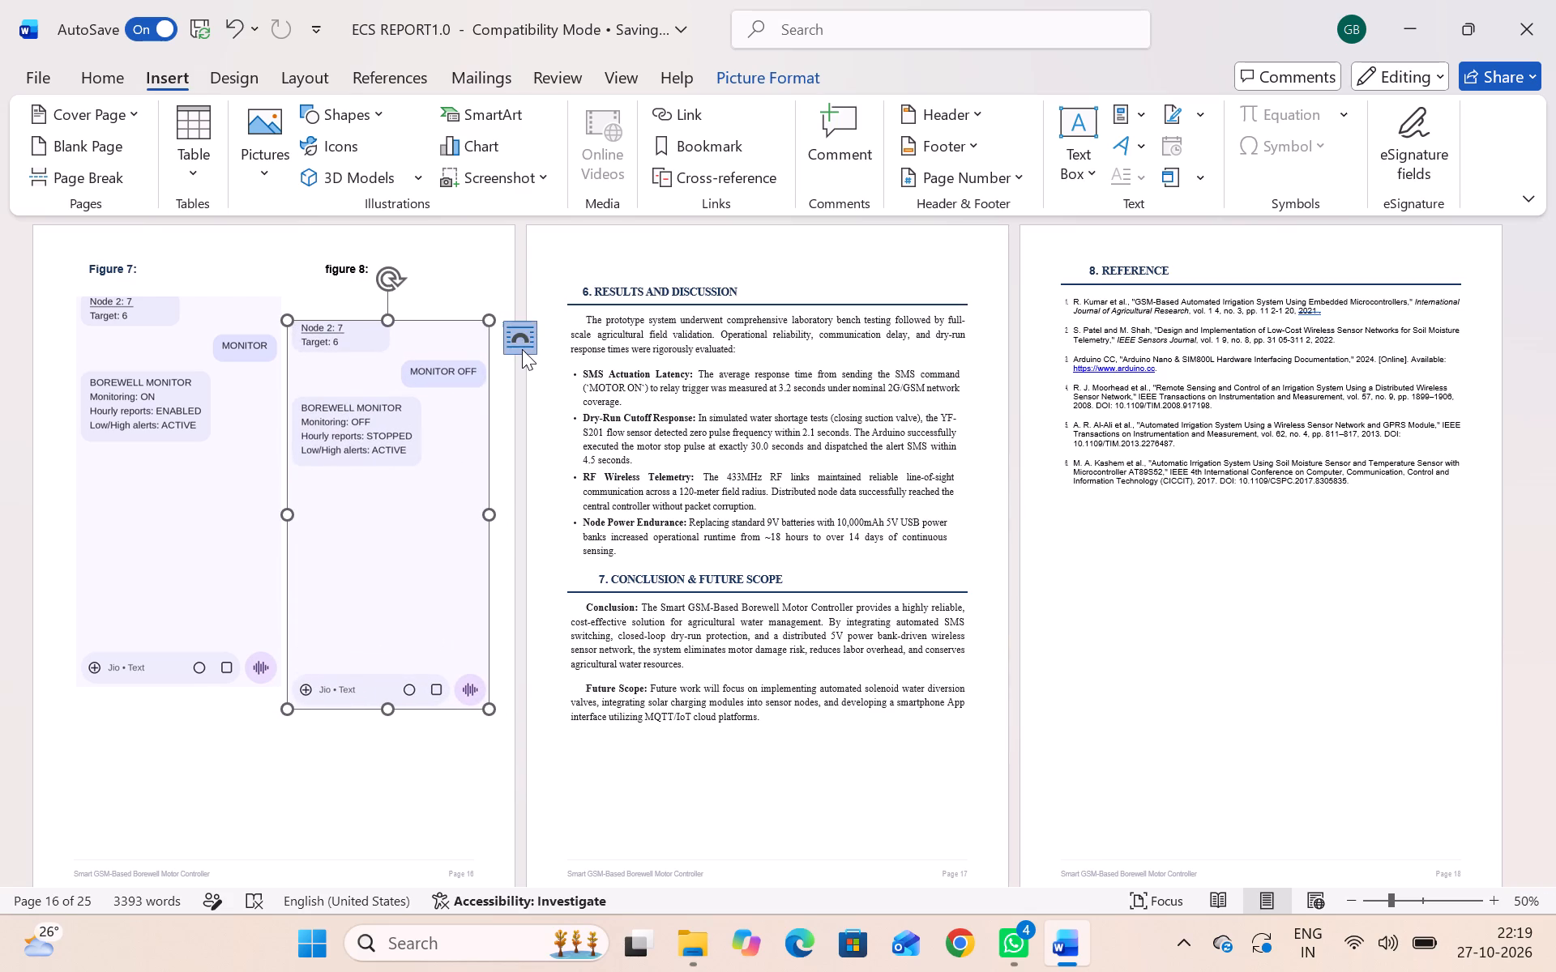
pyautogui.click(648, 526)
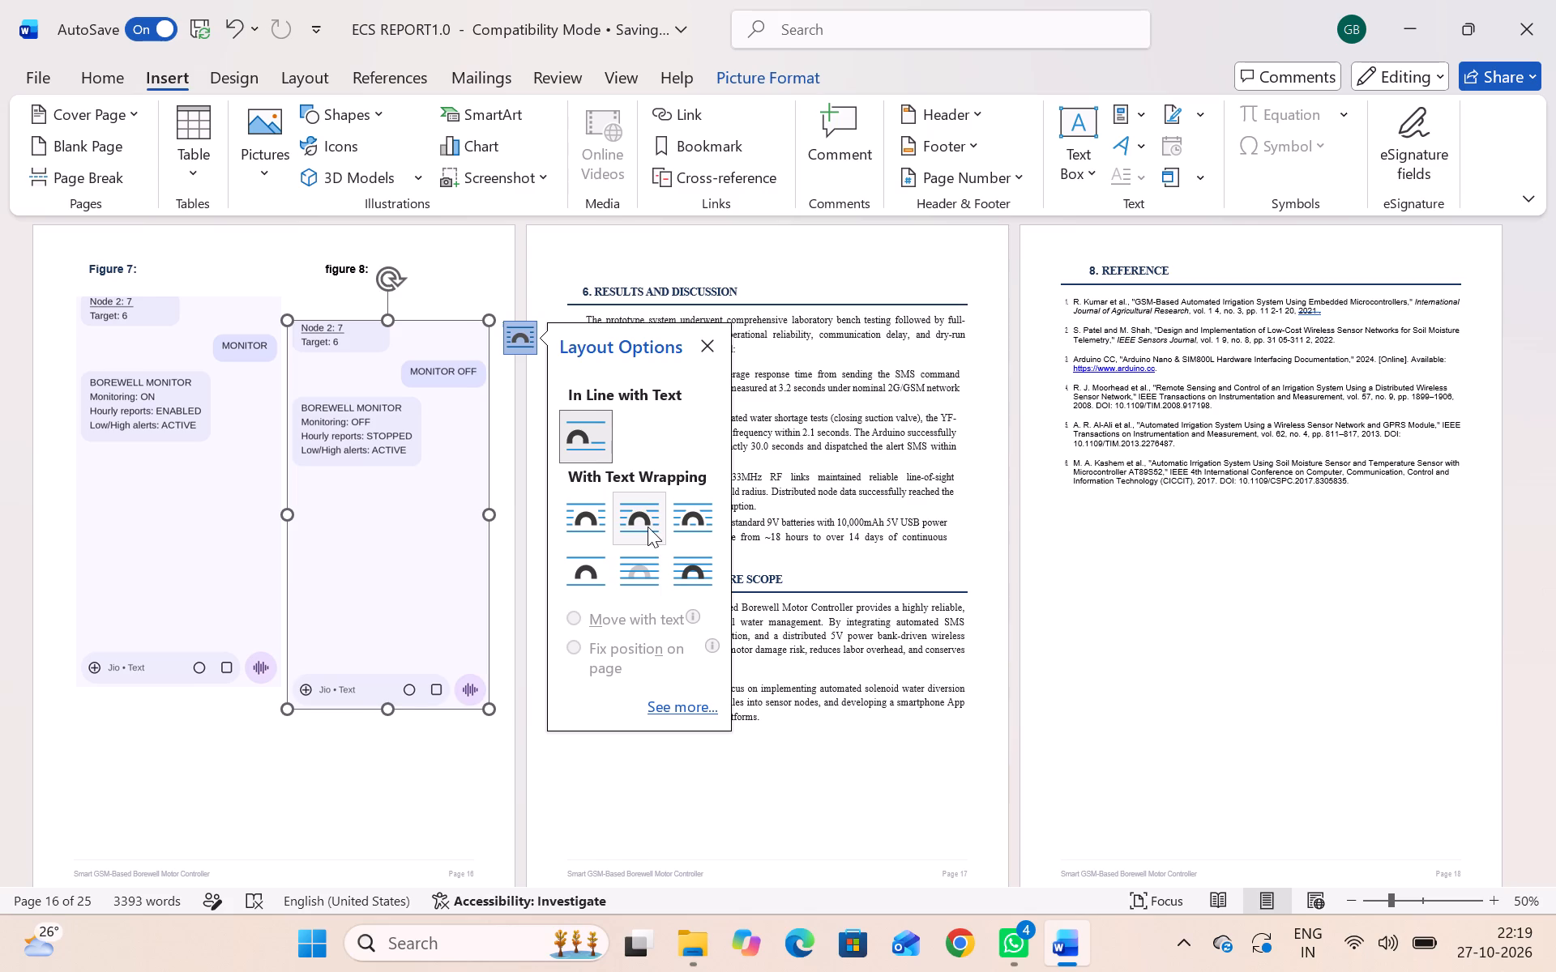
pyautogui.moveTo(442, 498); pyautogui.dragTo(457, 482)
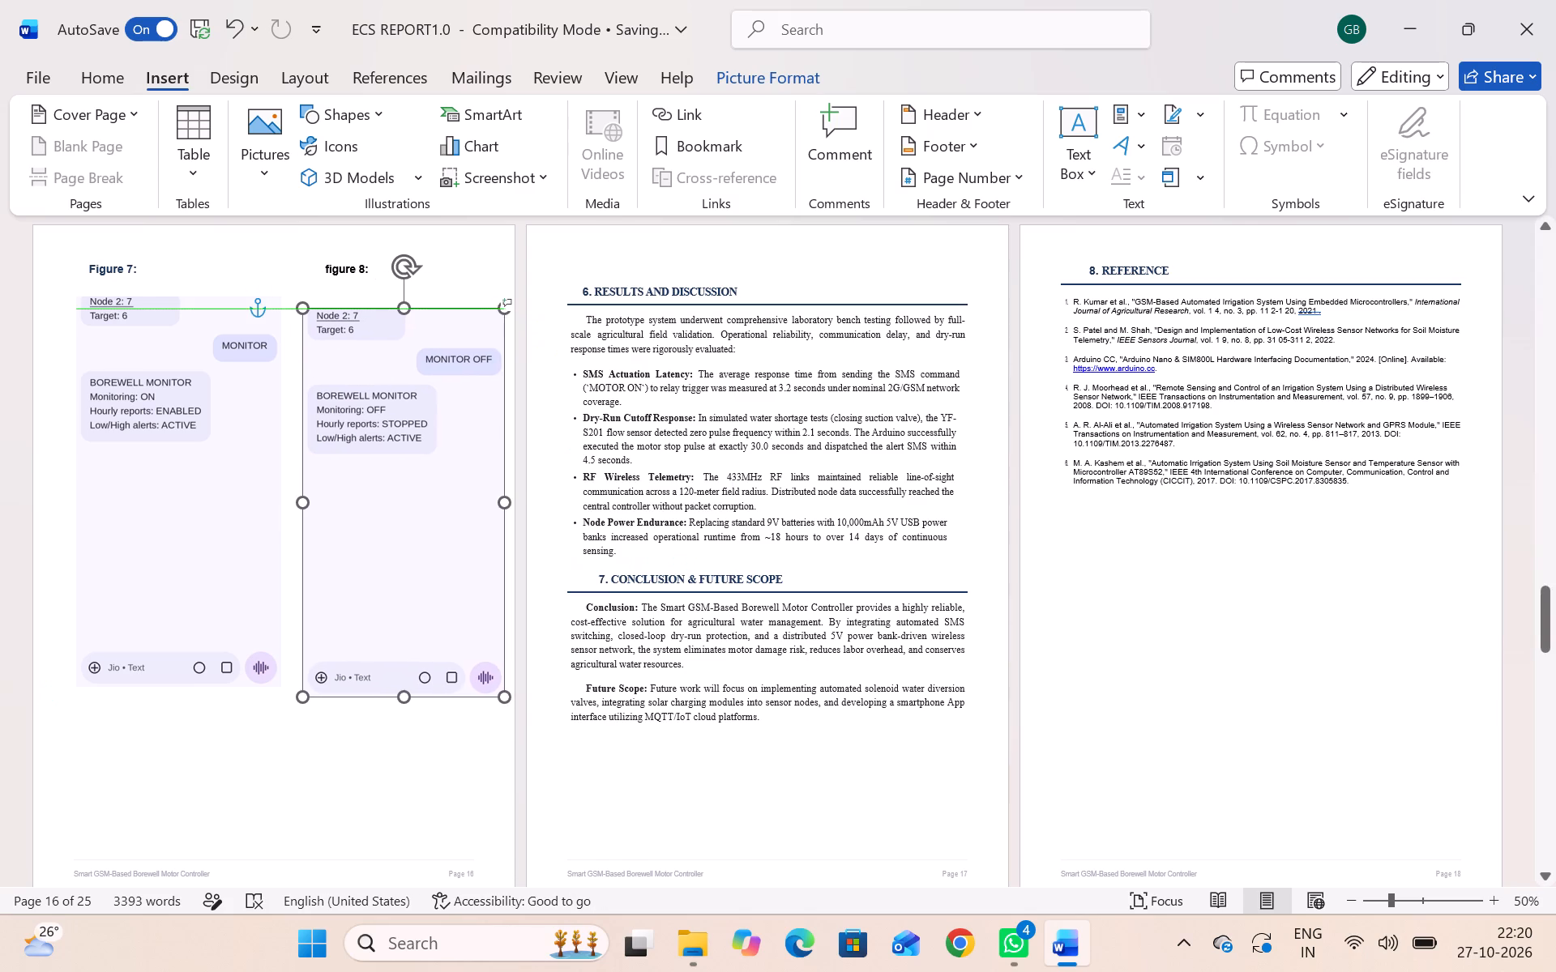
pyautogui.moveTo(457, 482); pyautogui.dragTo(452, 497)
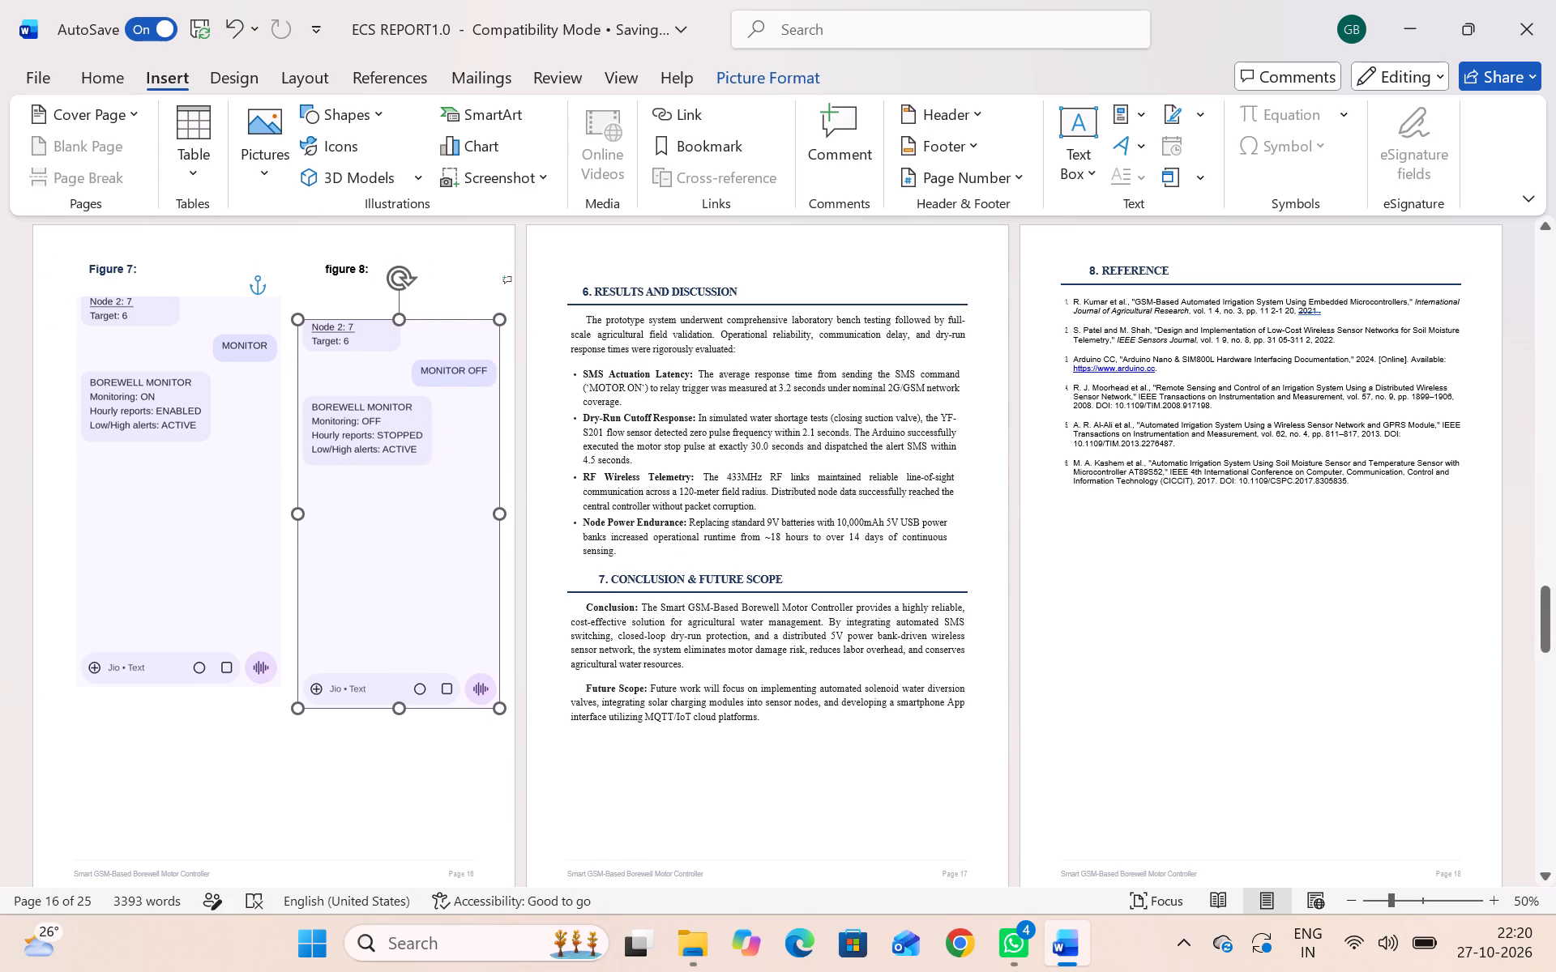
pyautogui.moveTo(452, 497); pyautogui.dragTo(457, 479)
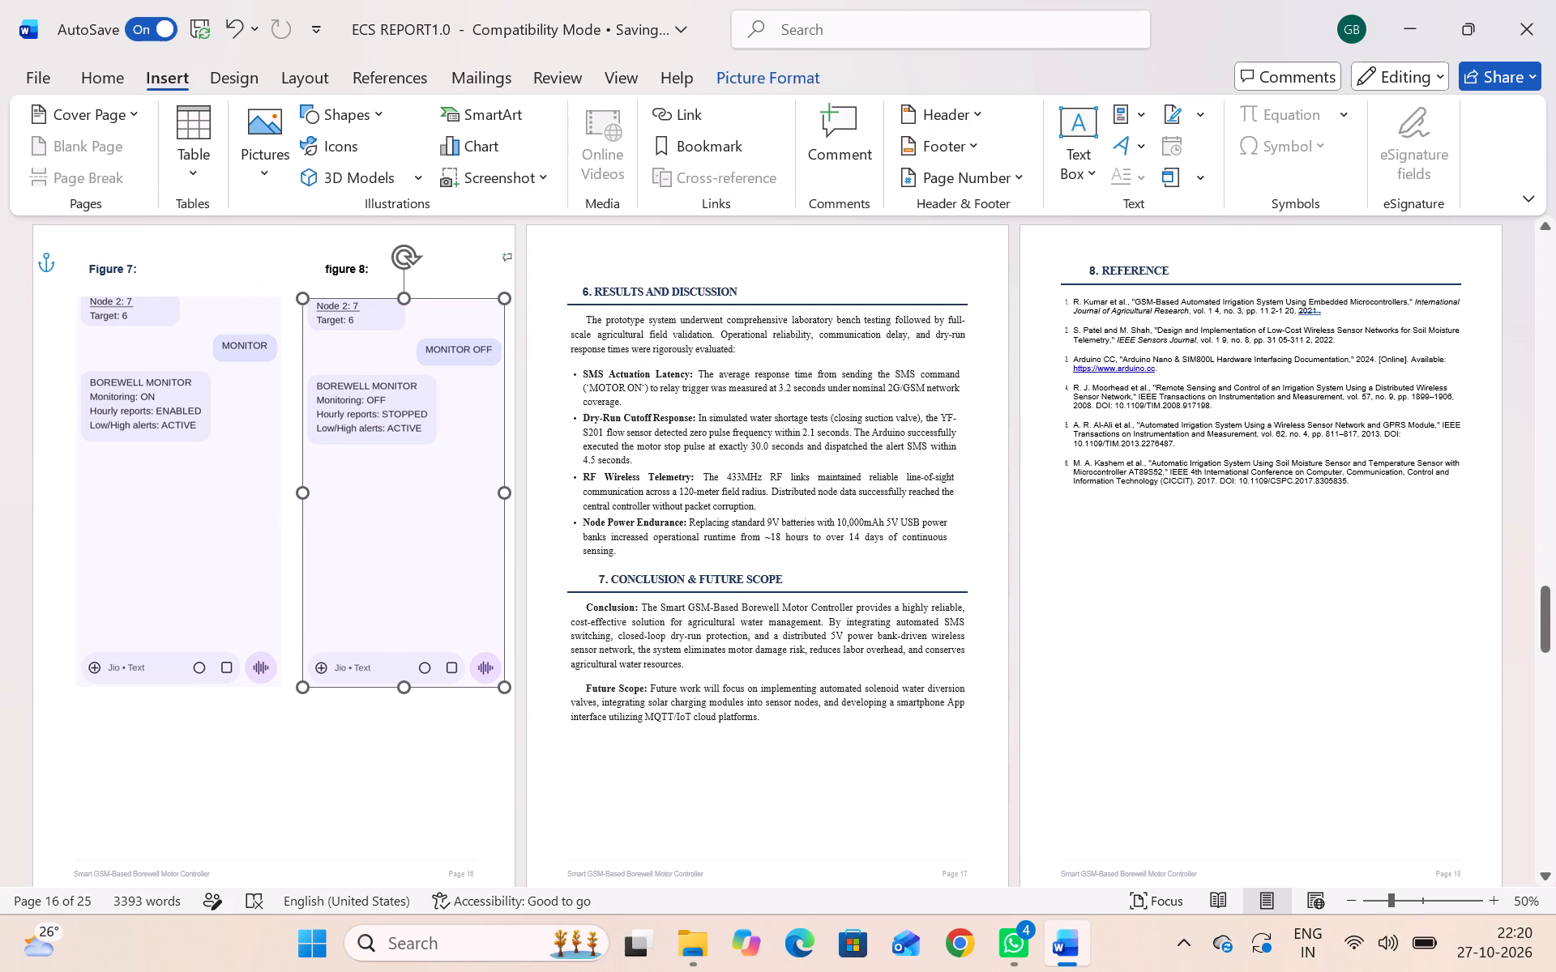
pyautogui.moveTo(457, 479); pyautogui.dragTo(457, 478)
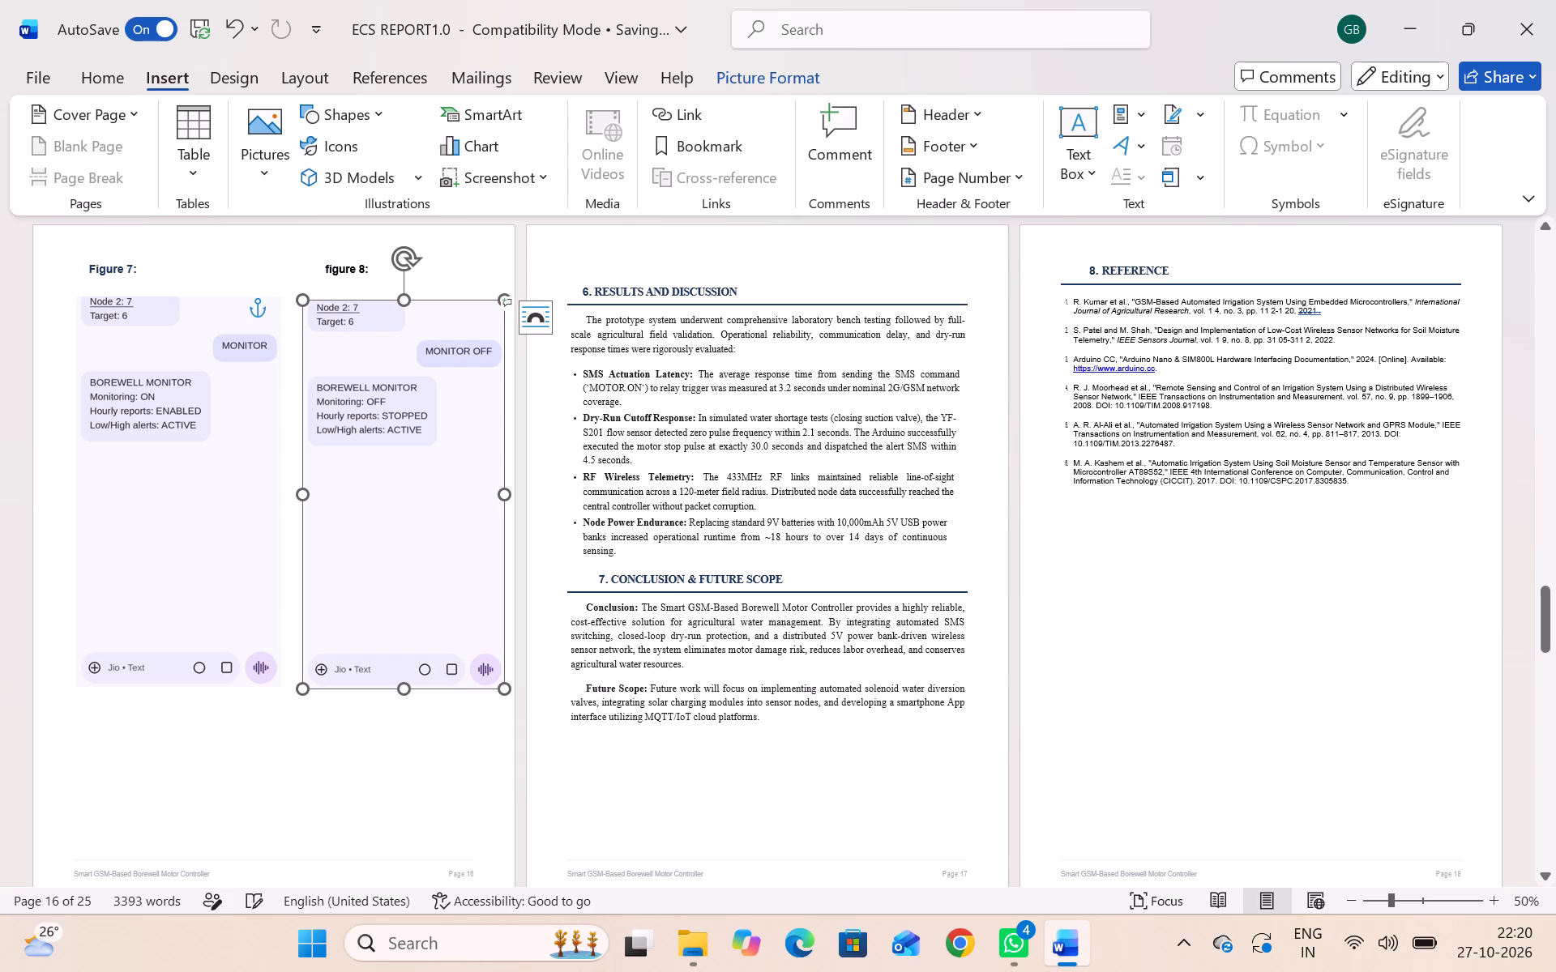
# Fine-tune the MONITOR OFF screenshot's size so its bottom edge lines up with the MONITOR screenshot's.
pyautogui.scroll(6, 725, 521)
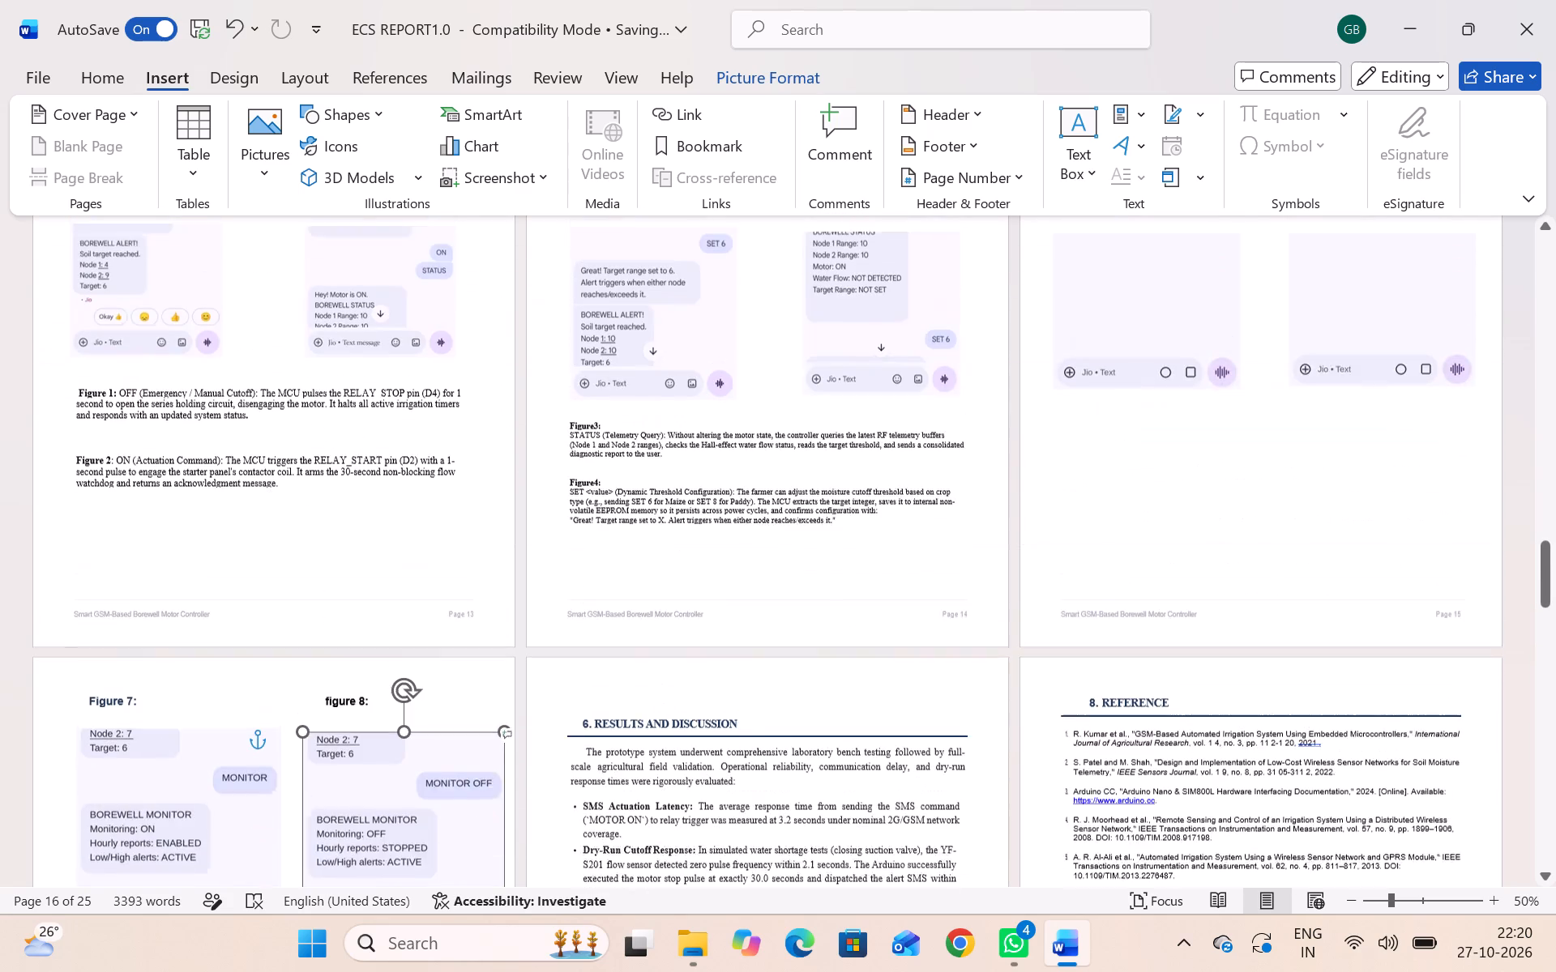
pyautogui.scroll(2, 725, 521)
pyautogui.scroll(-4, 725, 521)
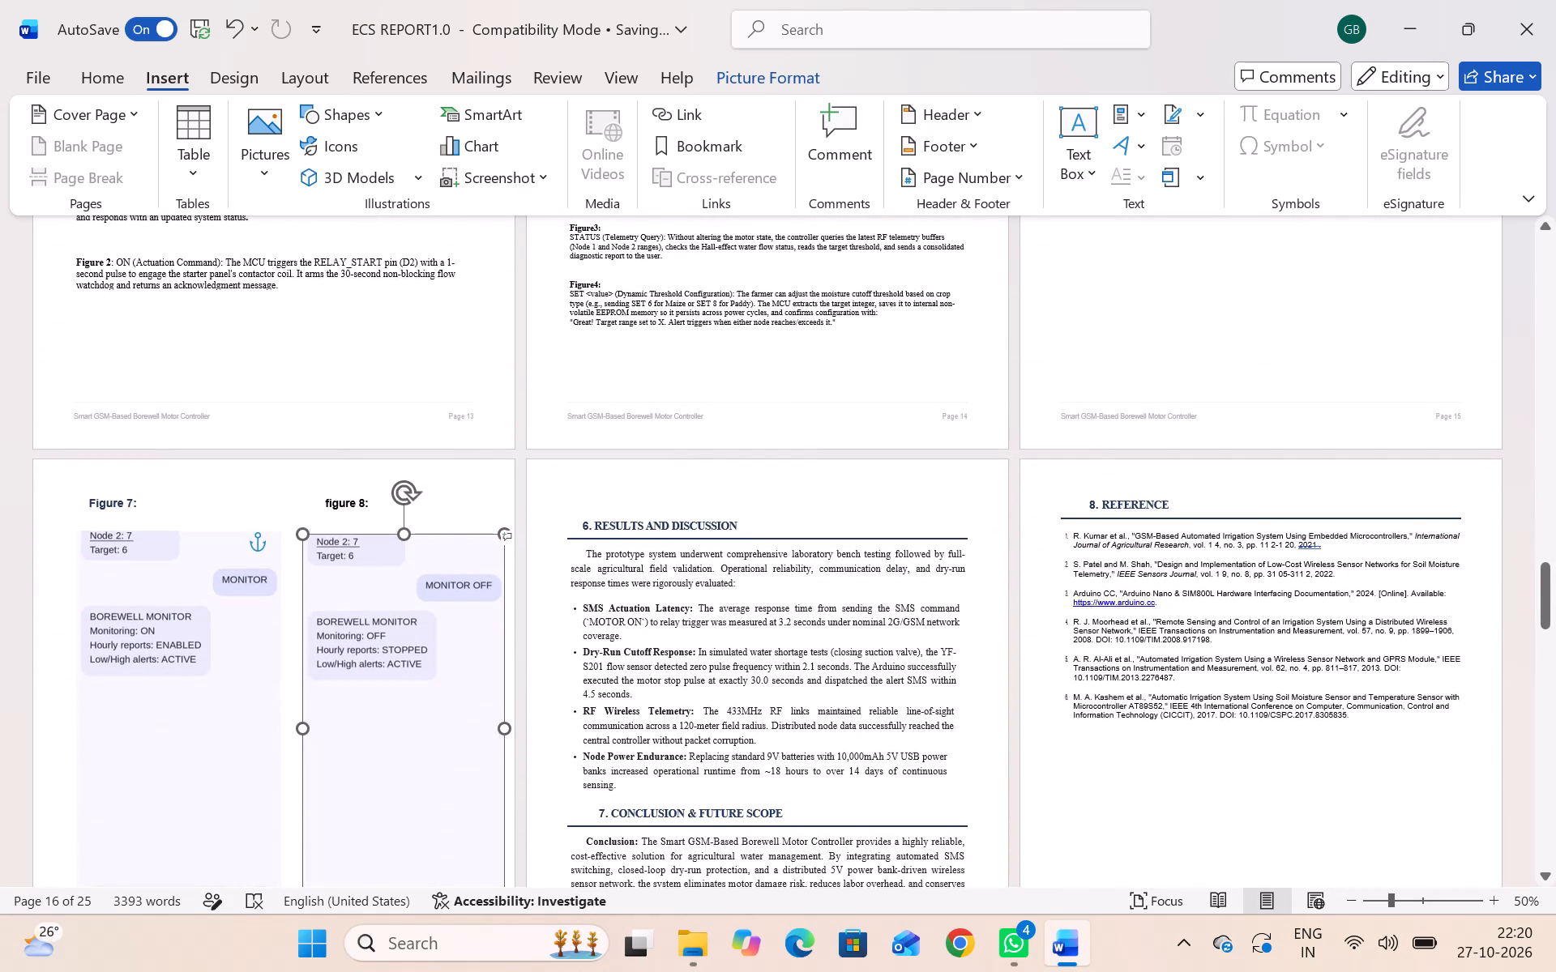
pyautogui.scroll(1, 176, 713)
pyautogui.scroll(-2, 176, 713)
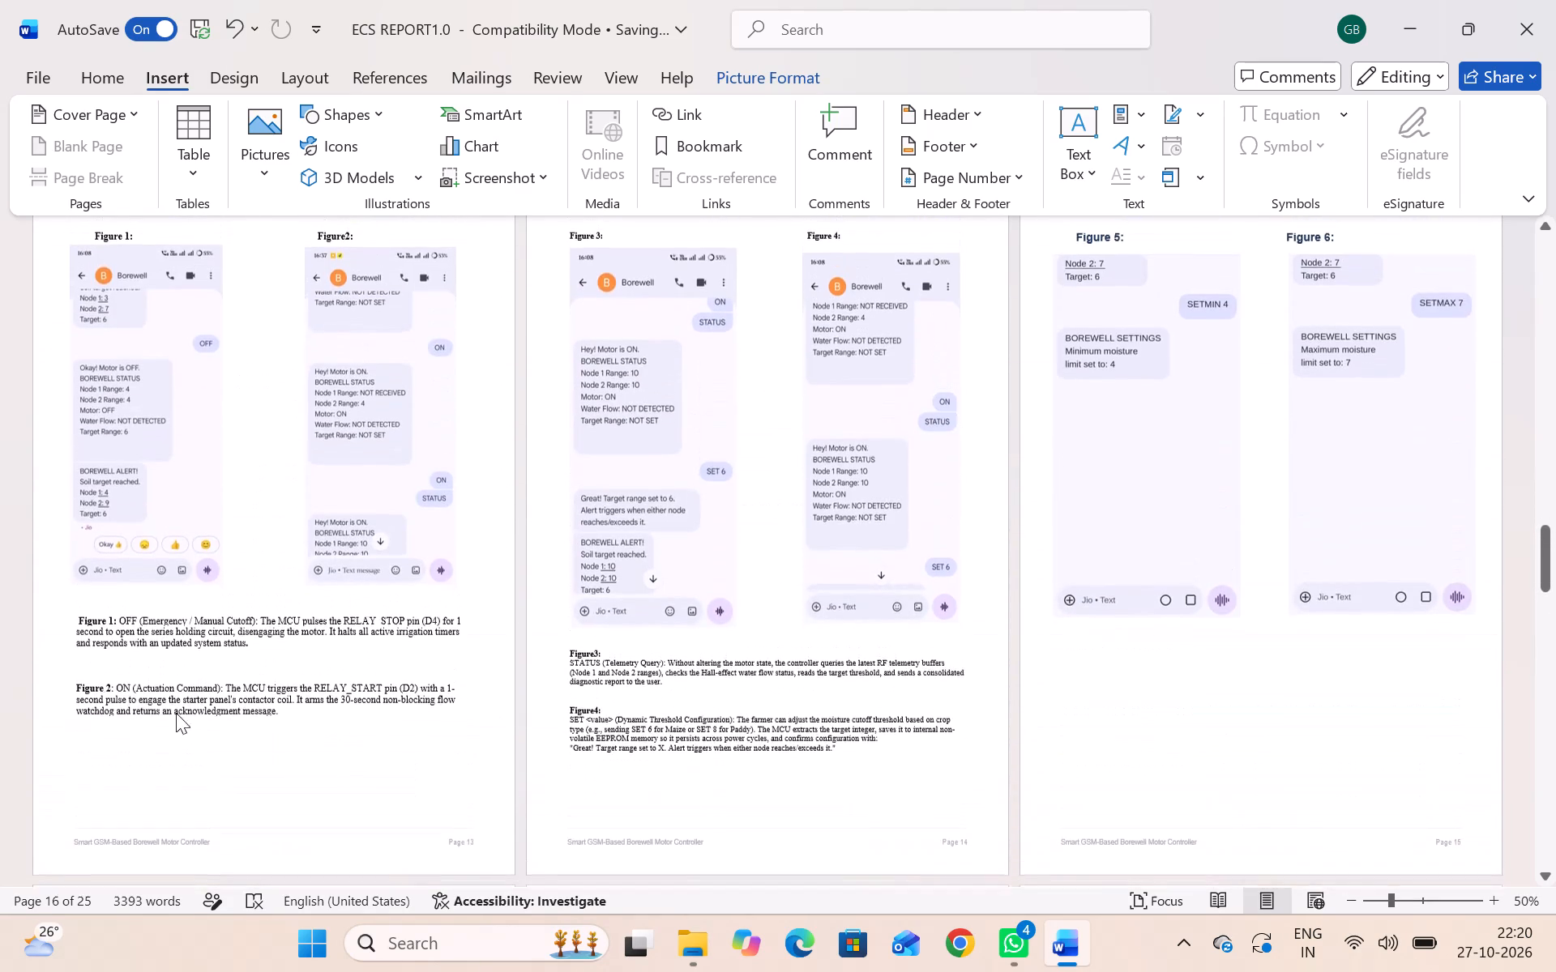
pyautogui.scroll(-2, 176, 713)
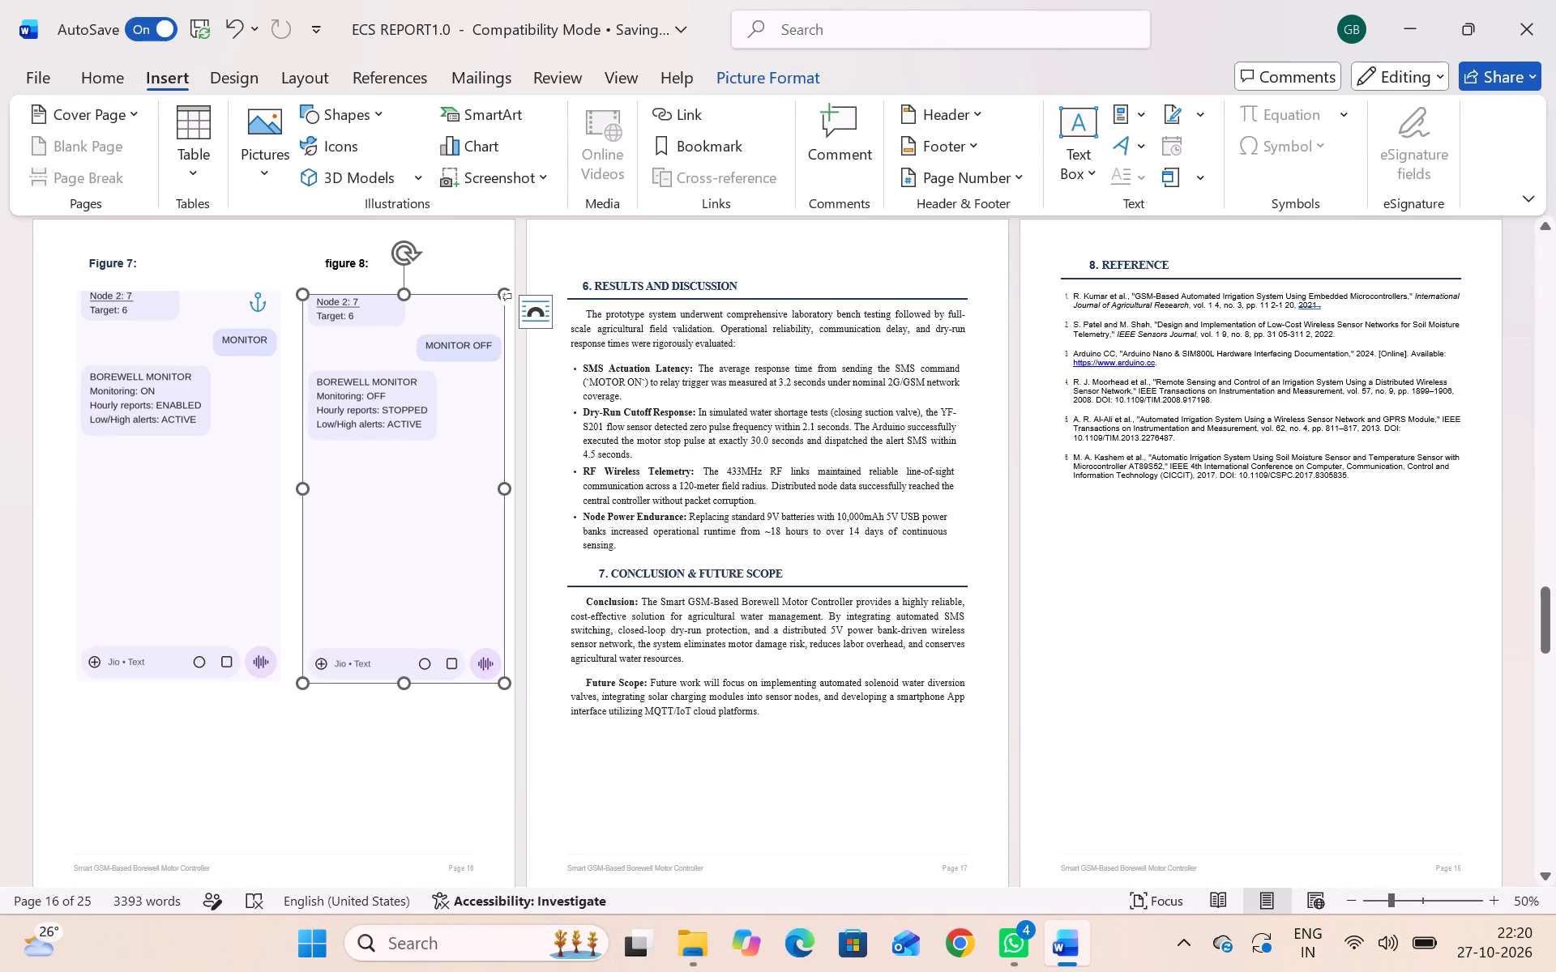
pyautogui.moveTo(502, 684); pyautogui.dragTo(510, 650)
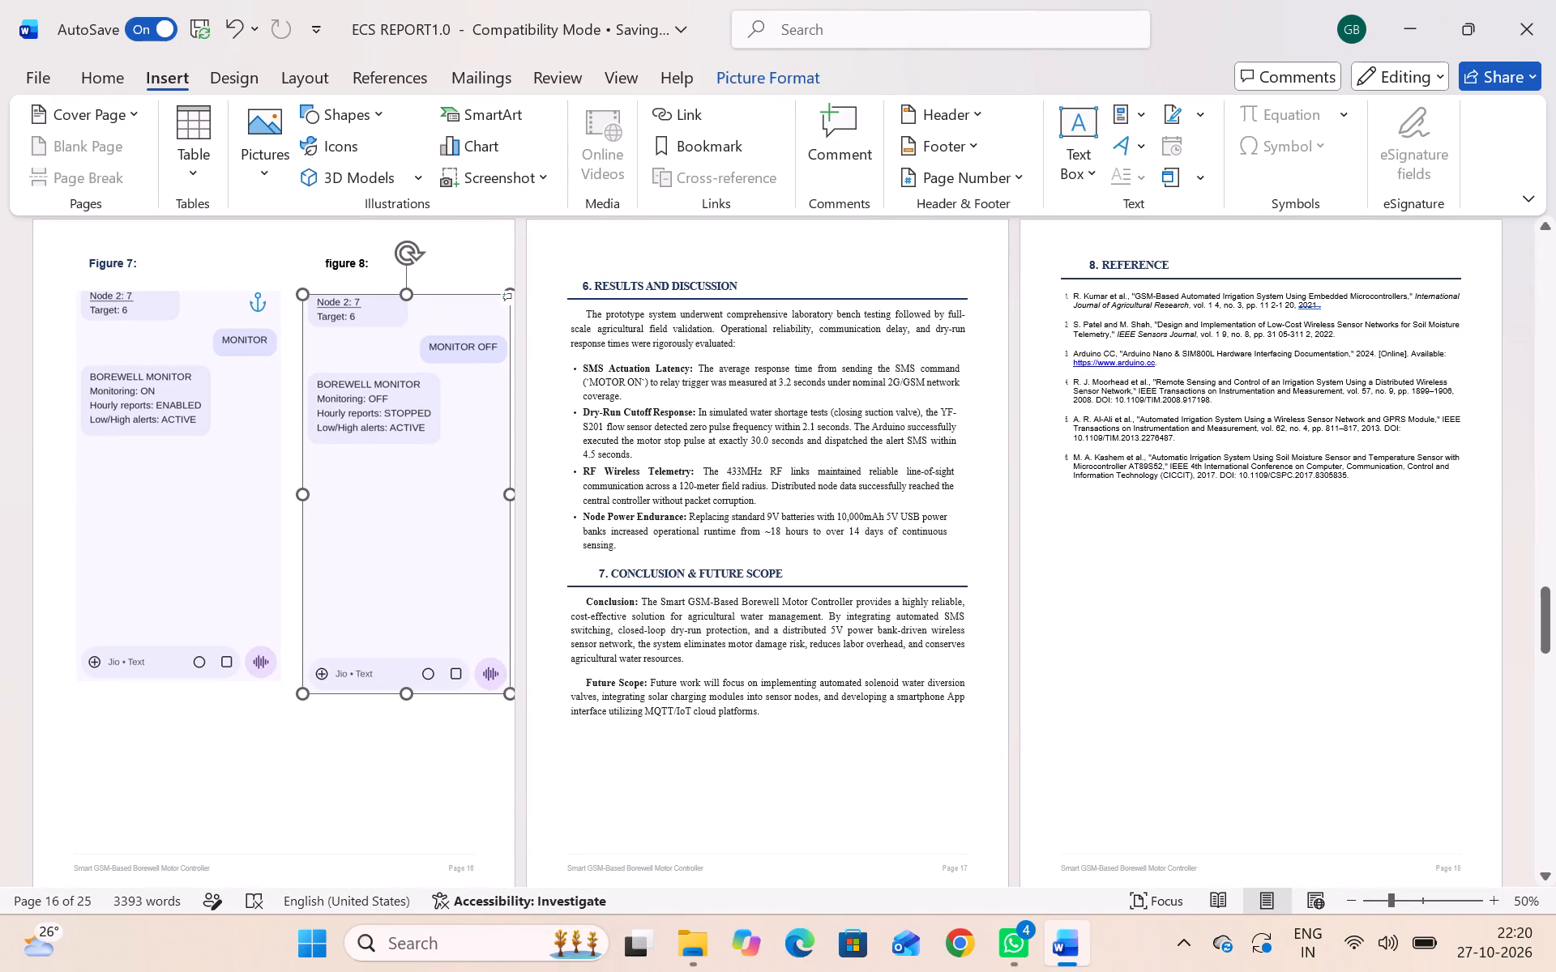
pyautogui.moveTo(510, 650); pyautogui.dragTo(503, 618)
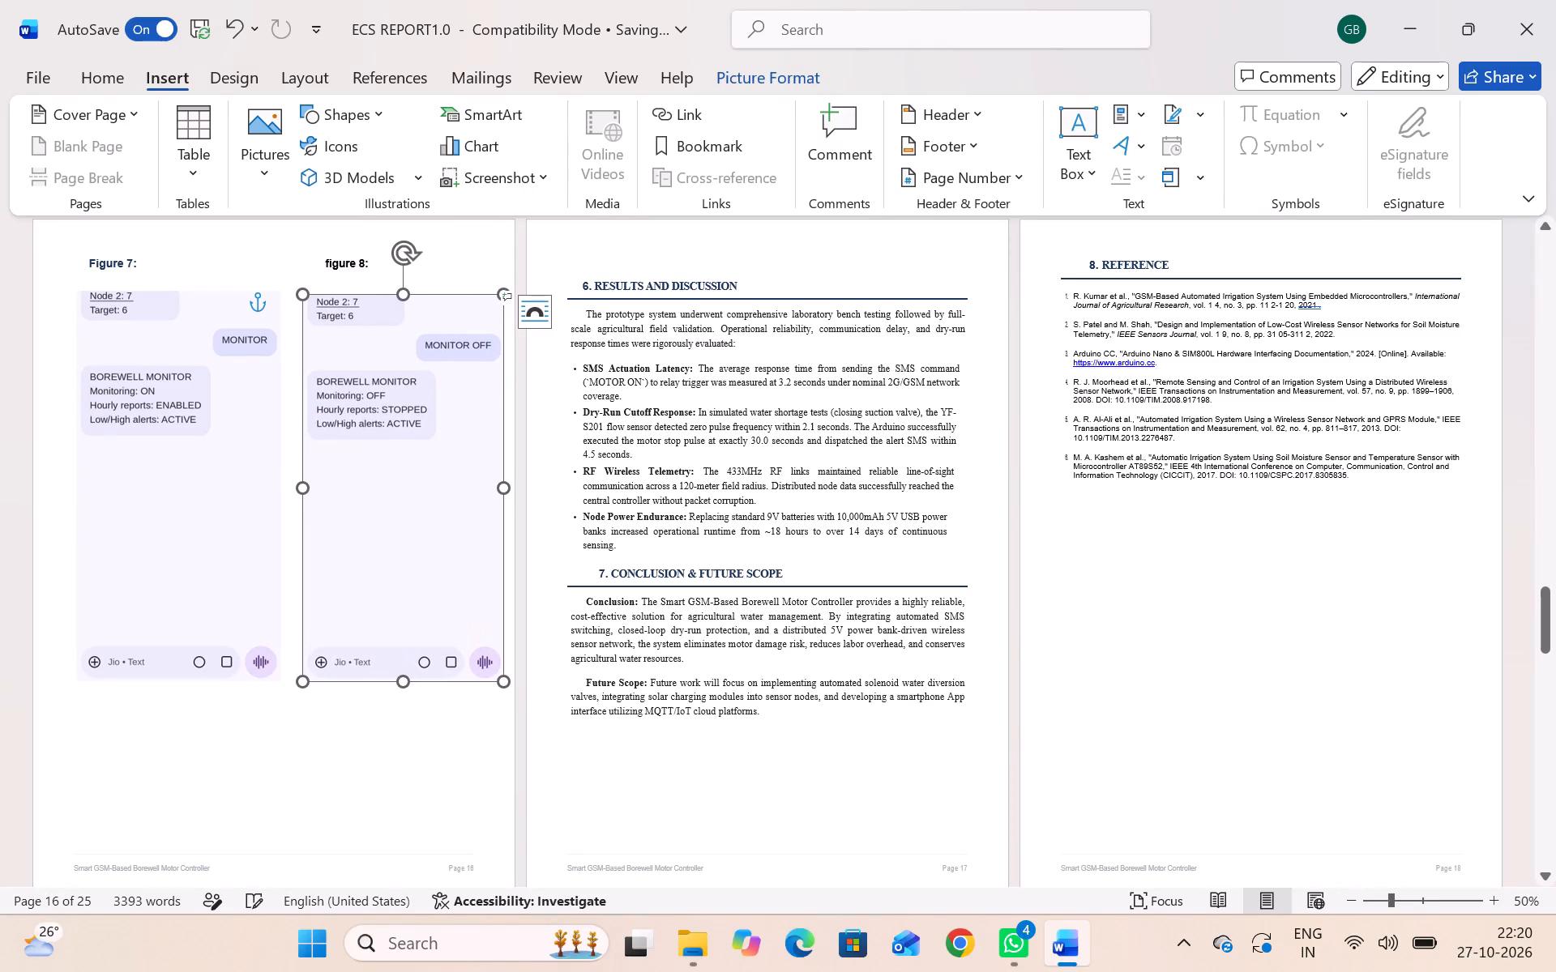
# Shrink the MONITOR screenshot slightly and shift the MONITOR OFF screenshot up to just under the "figure 8:" label.
pyautogui.click(227, 809)
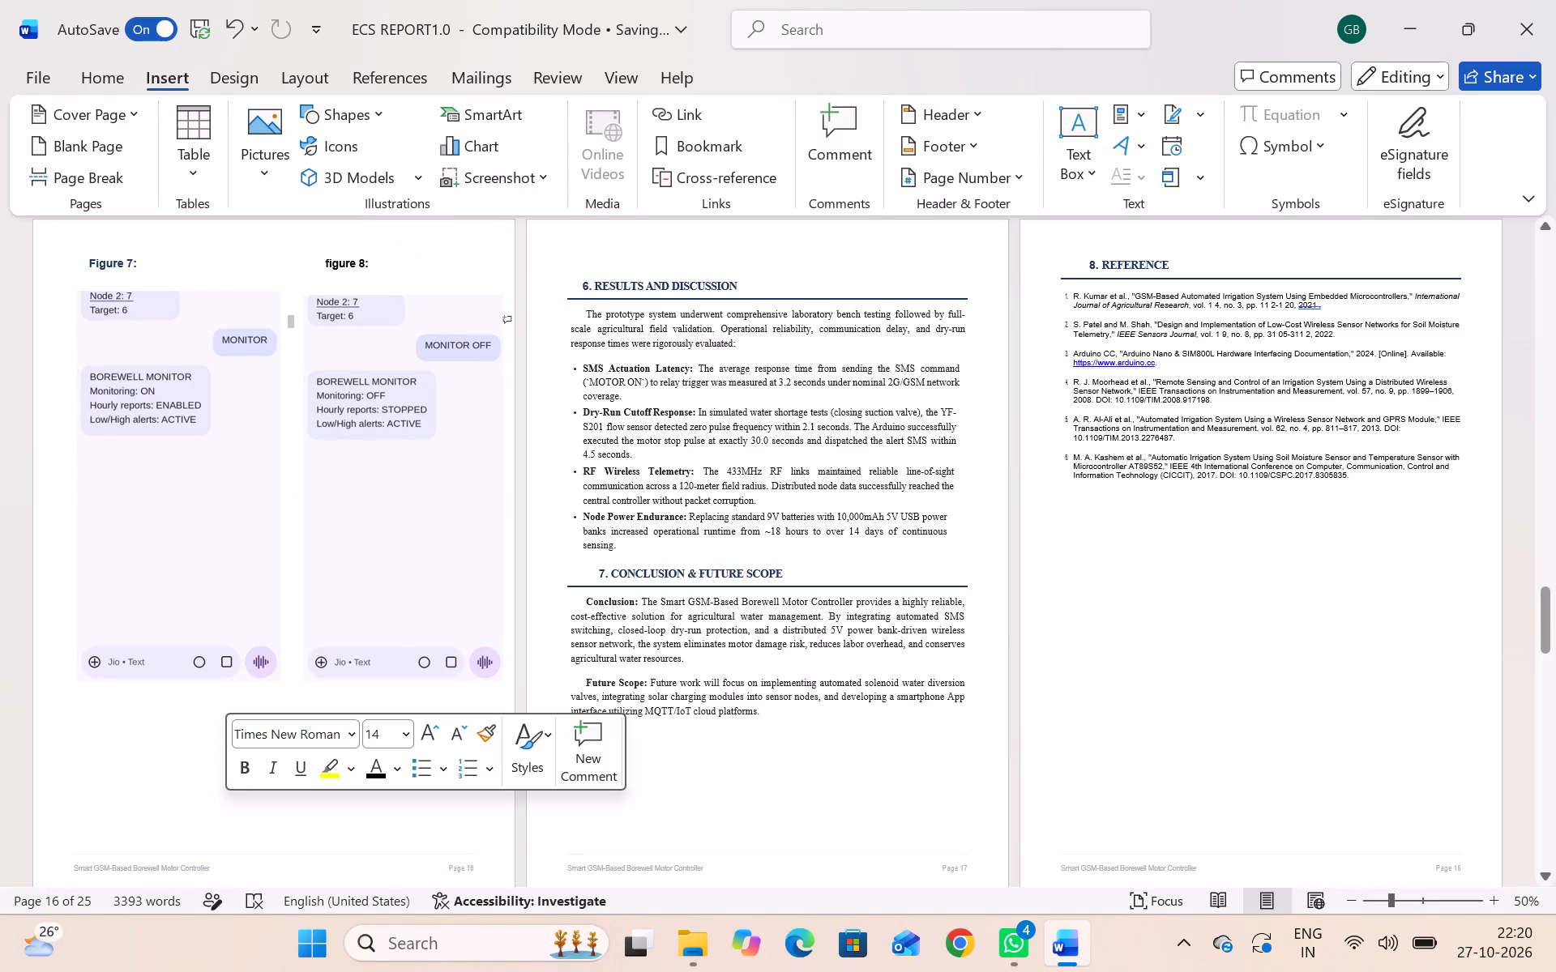
pyautogui.click(242, 635)
pyautogui.click(278, 682)
pyautogui.moveTo(278, 682); pyautogui.dragTo(256, 648)
pyautogui.click(418, 586)
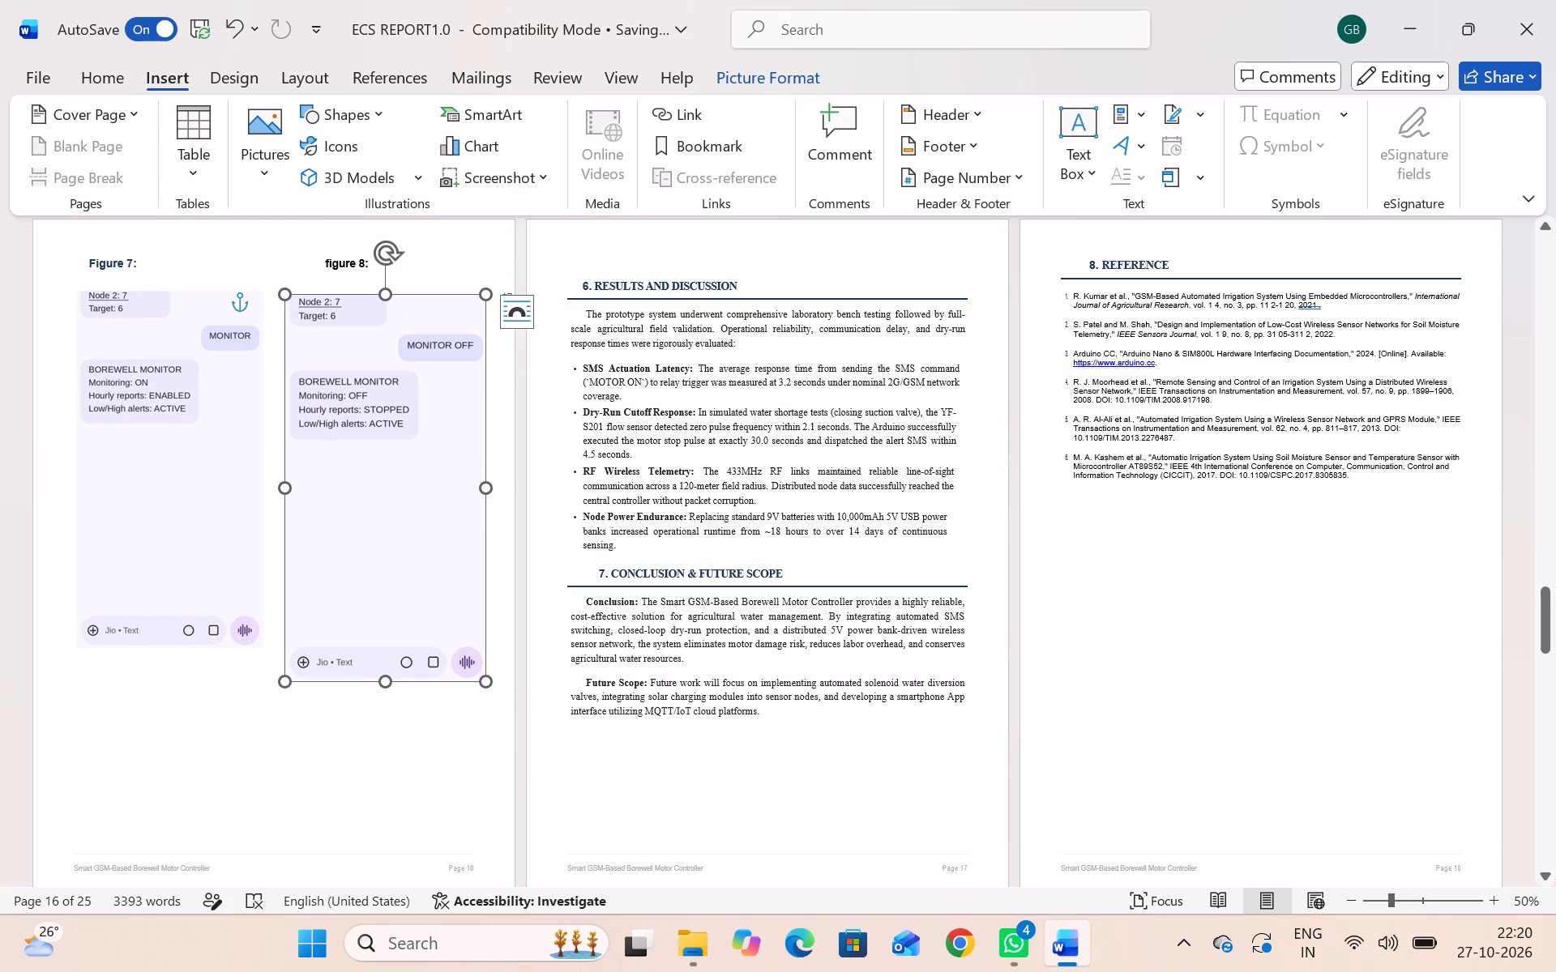
pyautogui.moveTo(418, 586); pyautogui.dragTo(427, 567)
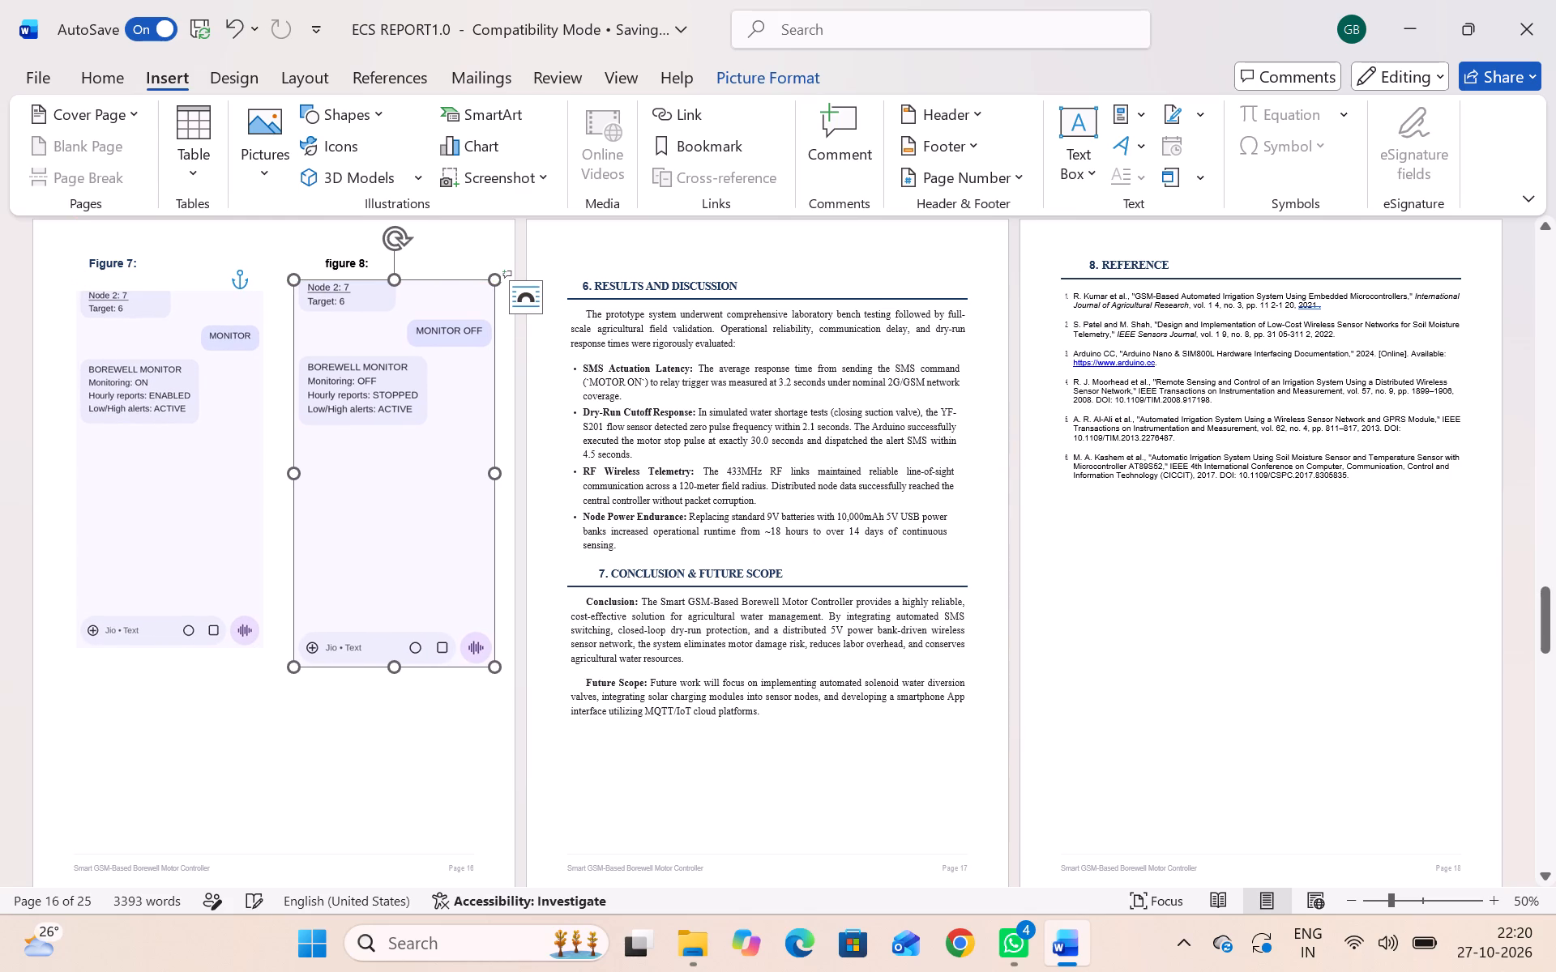
# Enlarge the MONITOR screenshot to about 16.3 cm by 8.5 cm and the MONITOR OFF screenshot slightly.
pyautogui.click(501, 667)
pyautogui.click(211, 578)
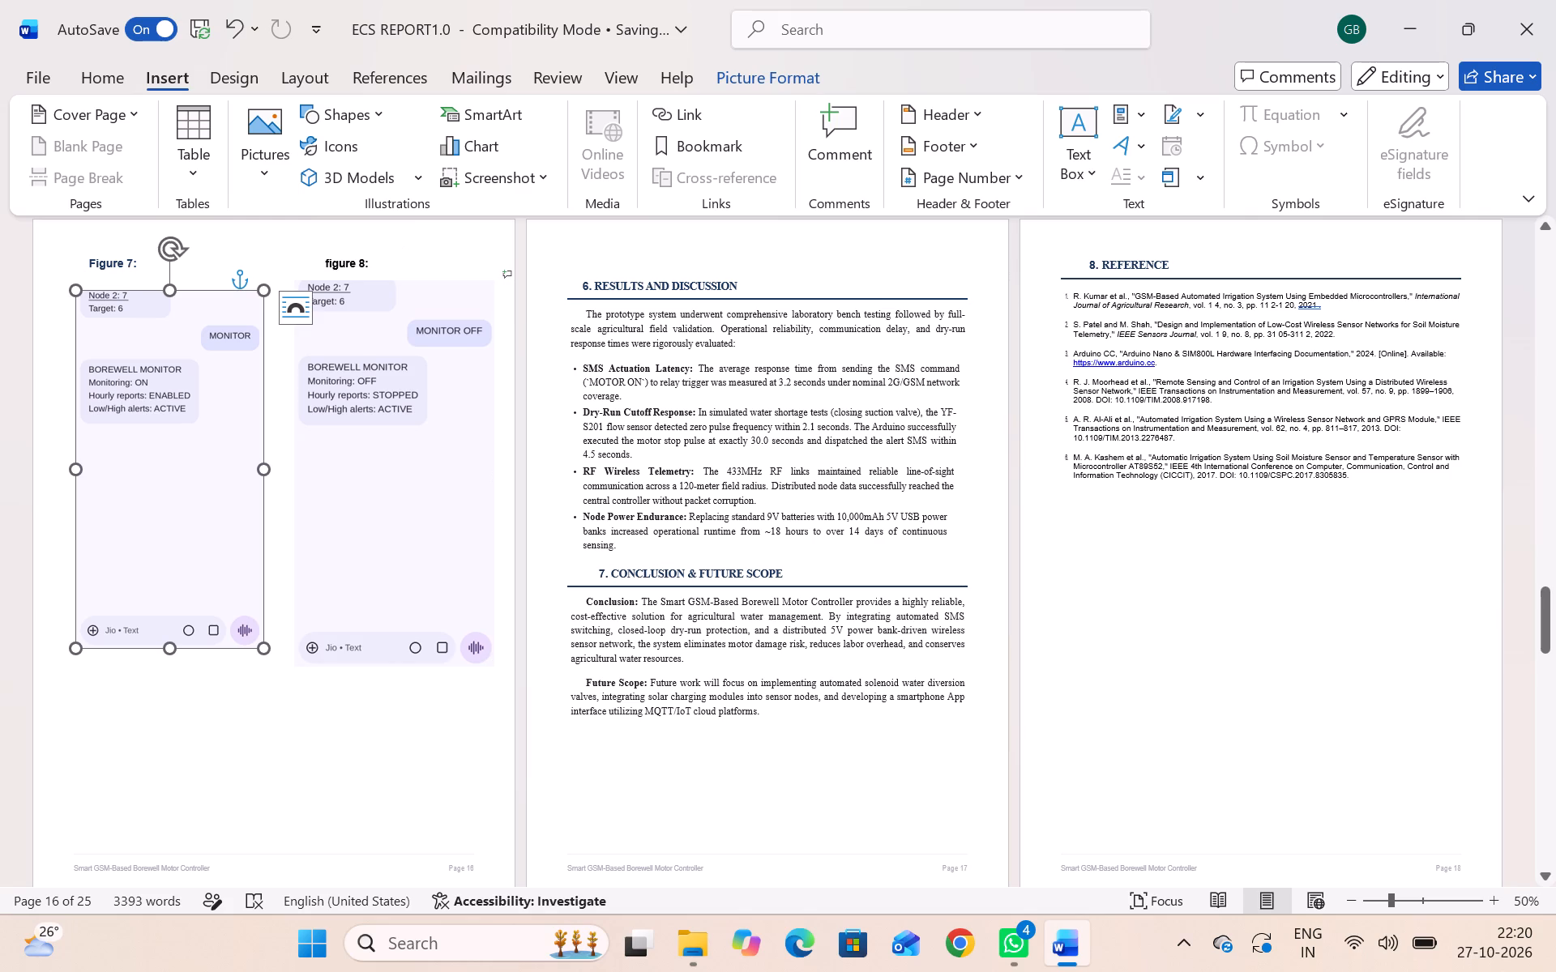
pyautogui.moveTo(267, 646); pyautogui.dragTo(266, 665)
pyautogui.click(464, 645)
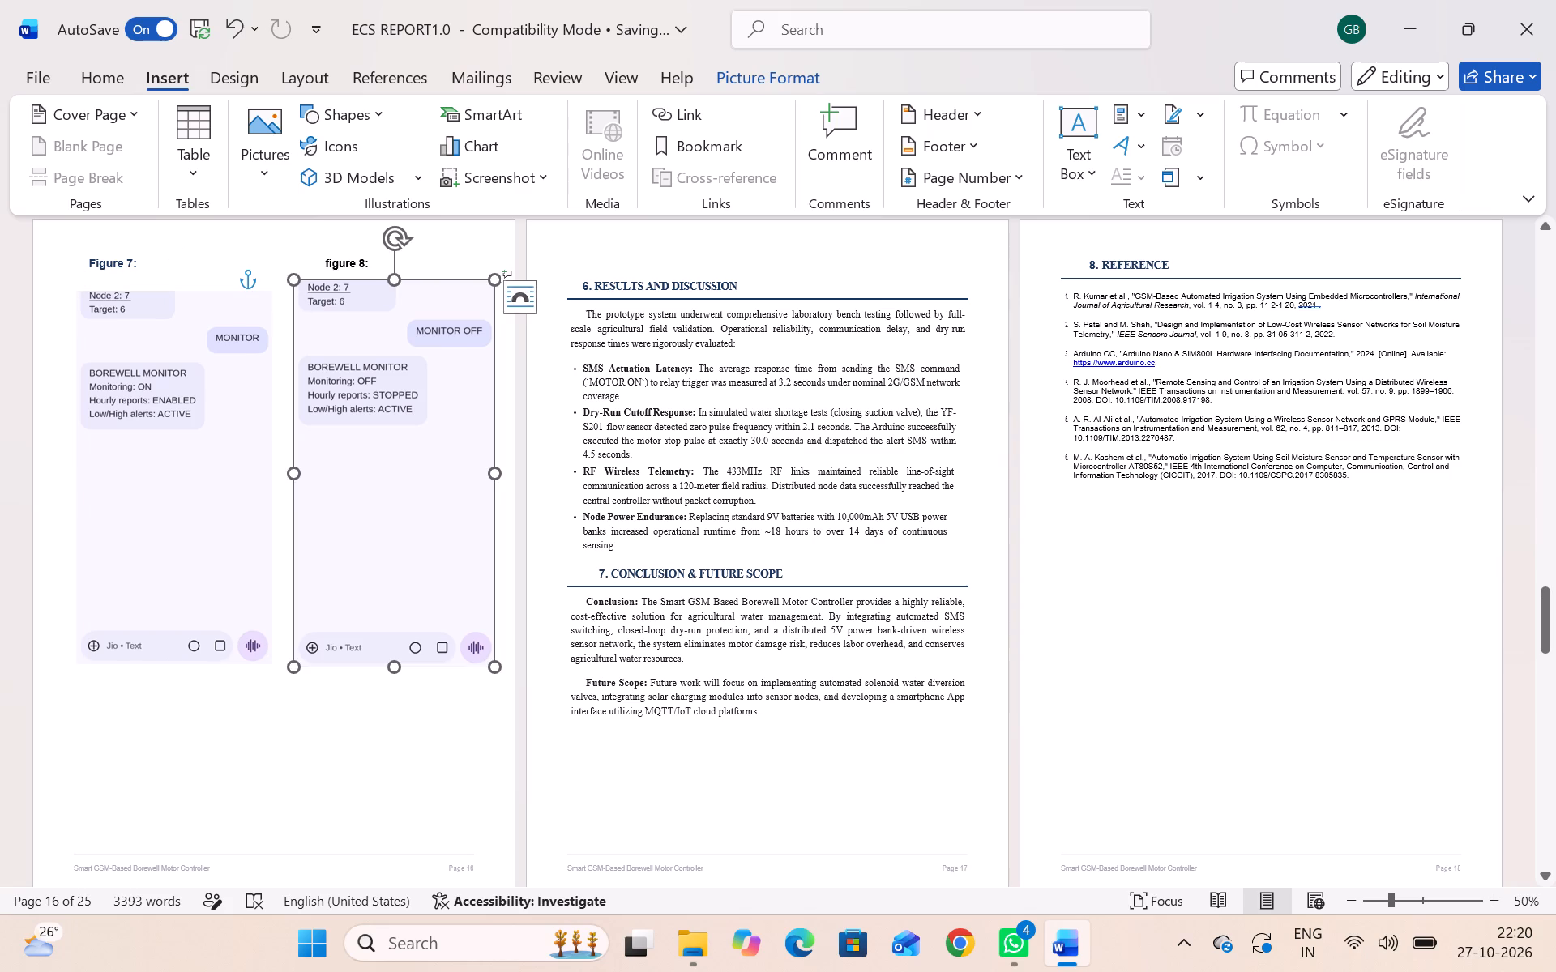
pyautogui.click(494, 661)
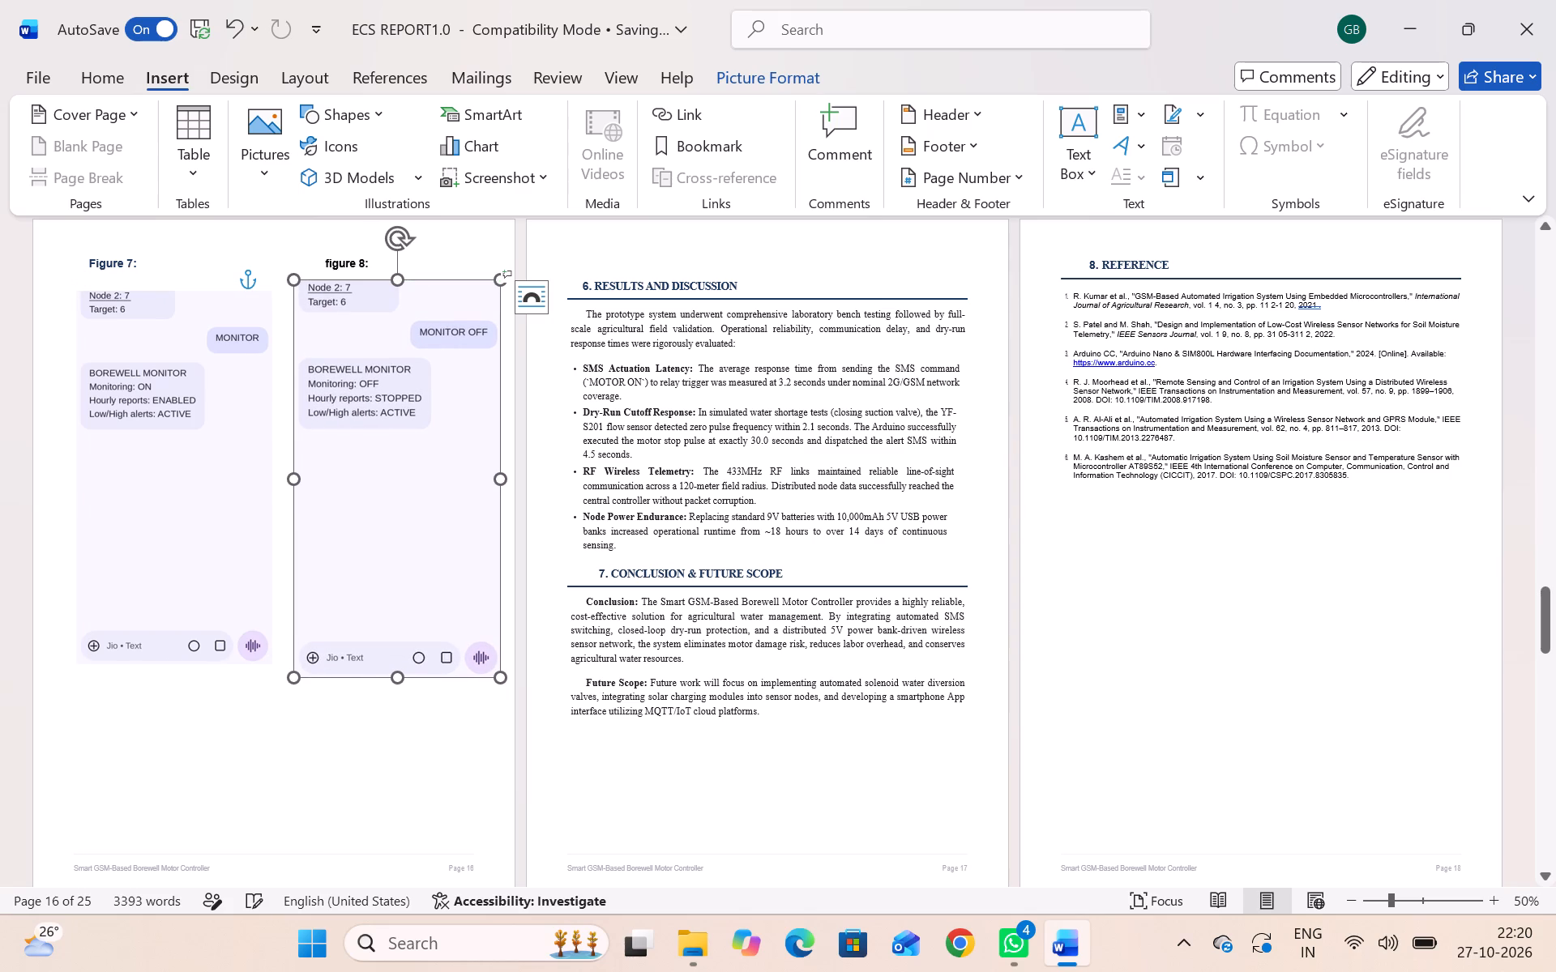
# Reduce the MONITOR screenshot below "Figure 7:" by a very small amount, keeping its proportions.
pyautogui.click(203, 731)
pyautogui.moveTo(203, 731); pyautogui.dragTo(182, 506)
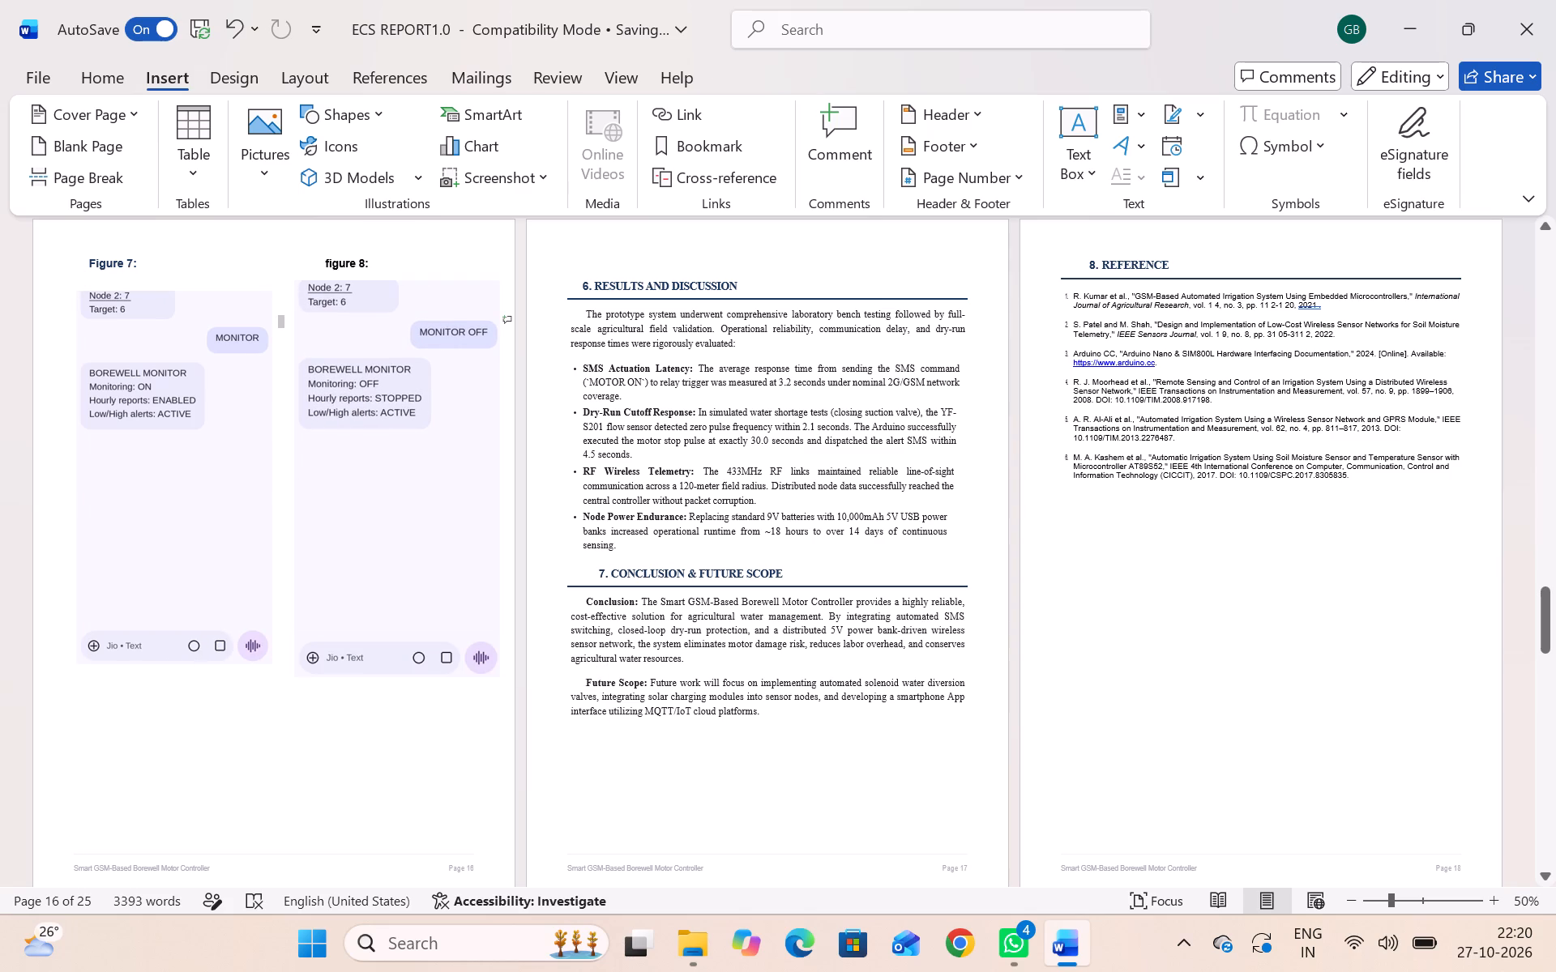
pyautogui.moveTo(182, 506); pyautogui.dragTo(186, 498)
pyautogui.doubleClick(186, 498)
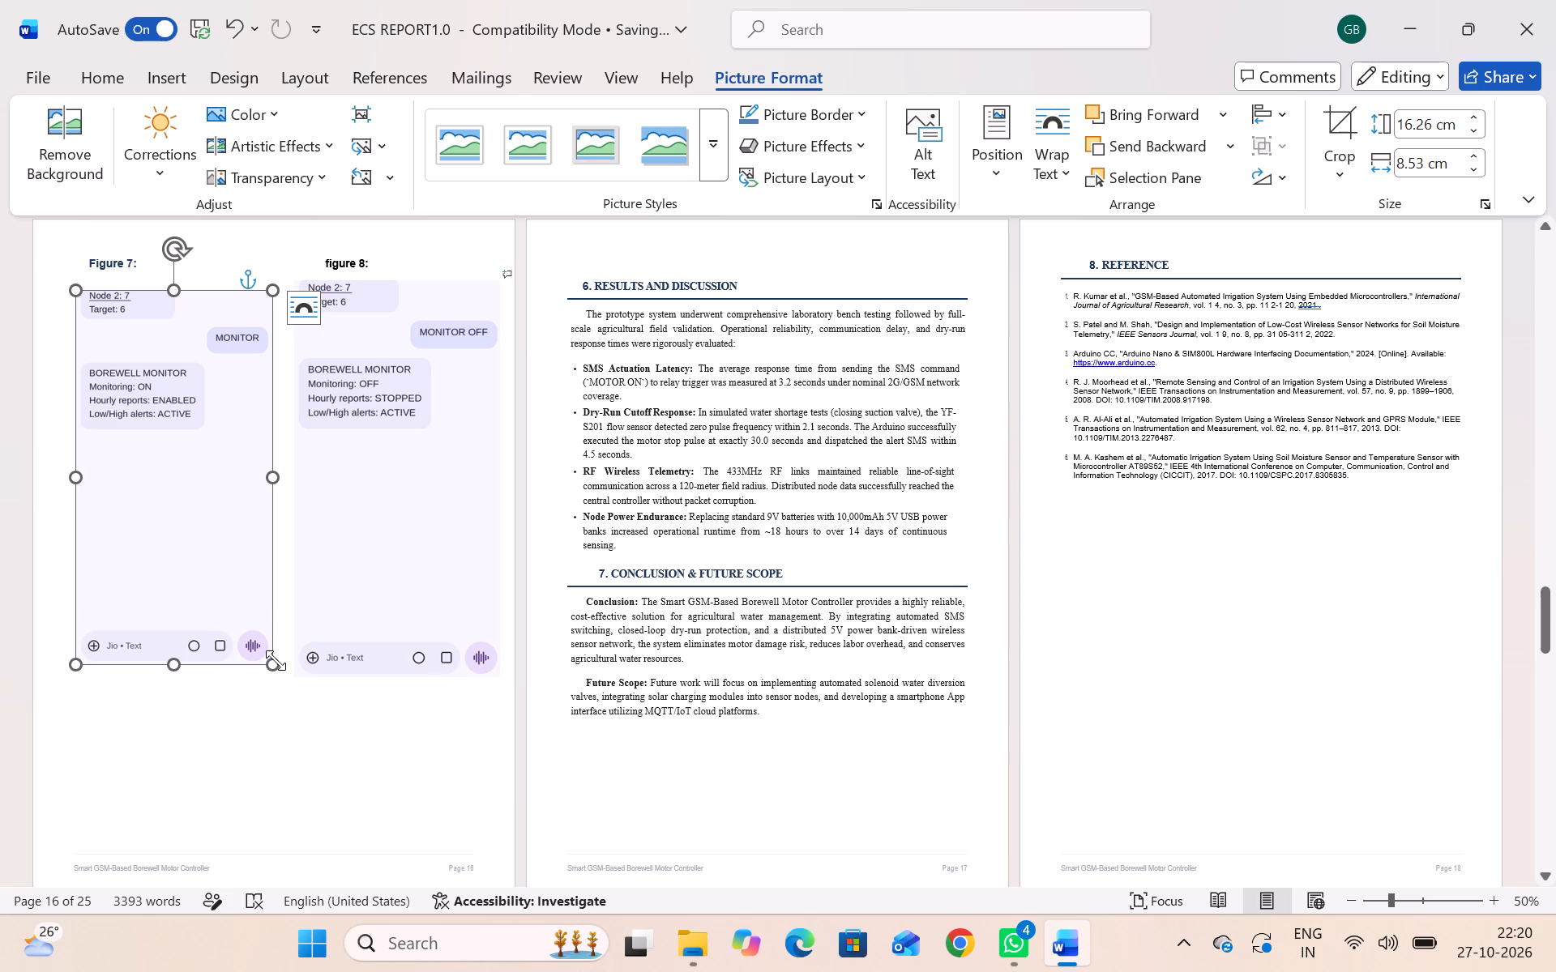
pyautogui.moveTo(276, 660); pyautogui.dragTo(262, 661)
pyautogui.click(328, 820)
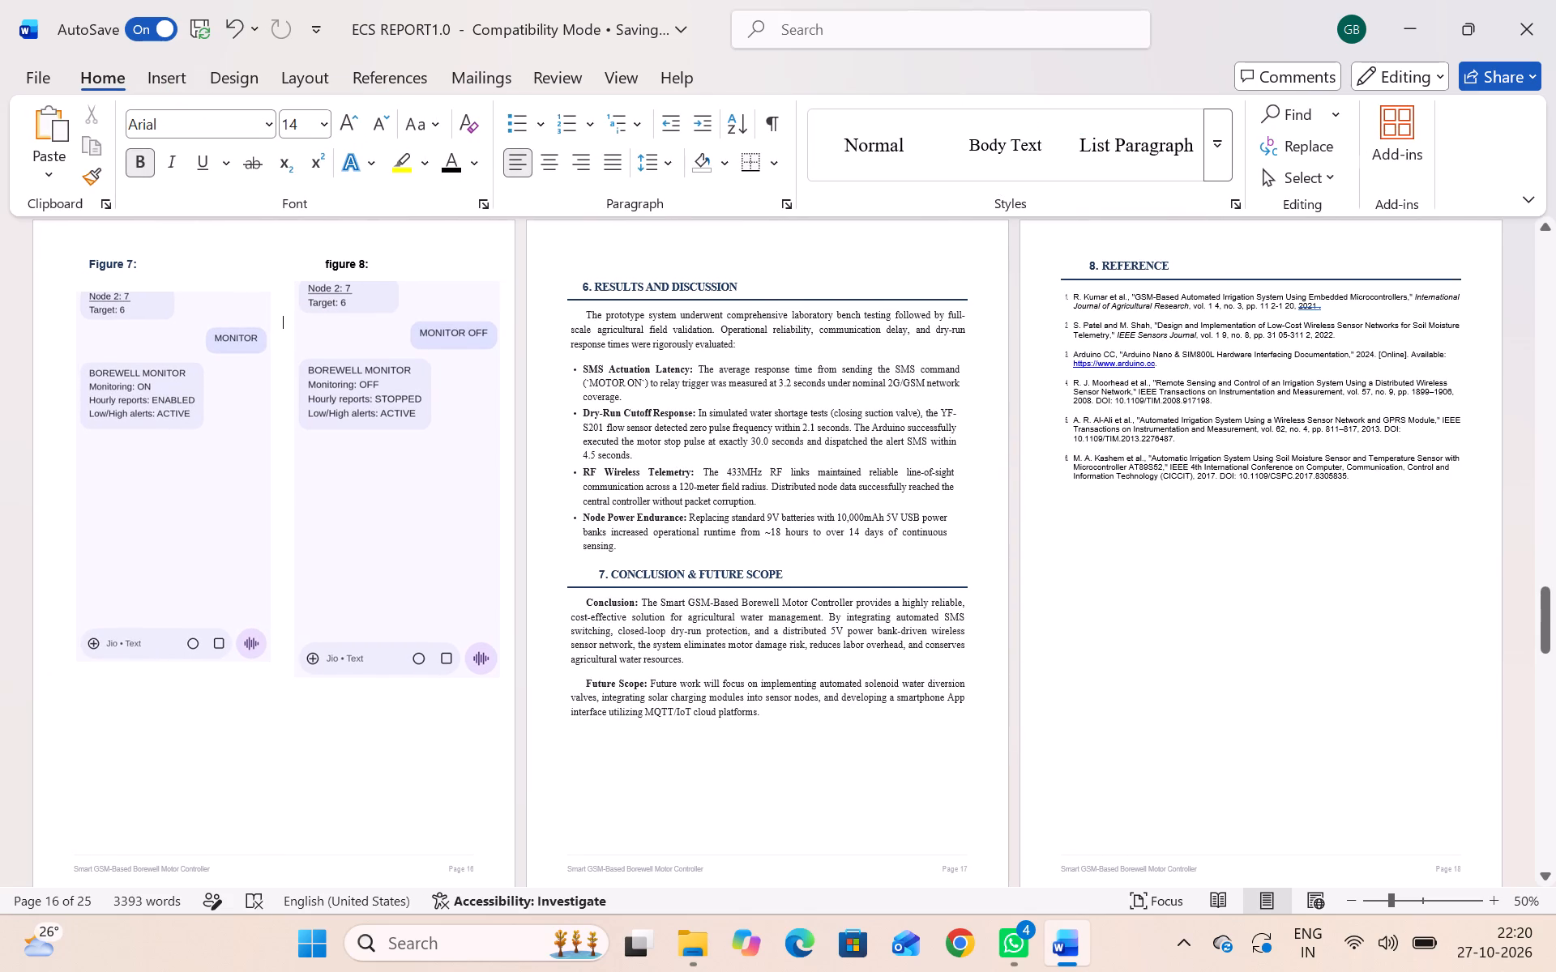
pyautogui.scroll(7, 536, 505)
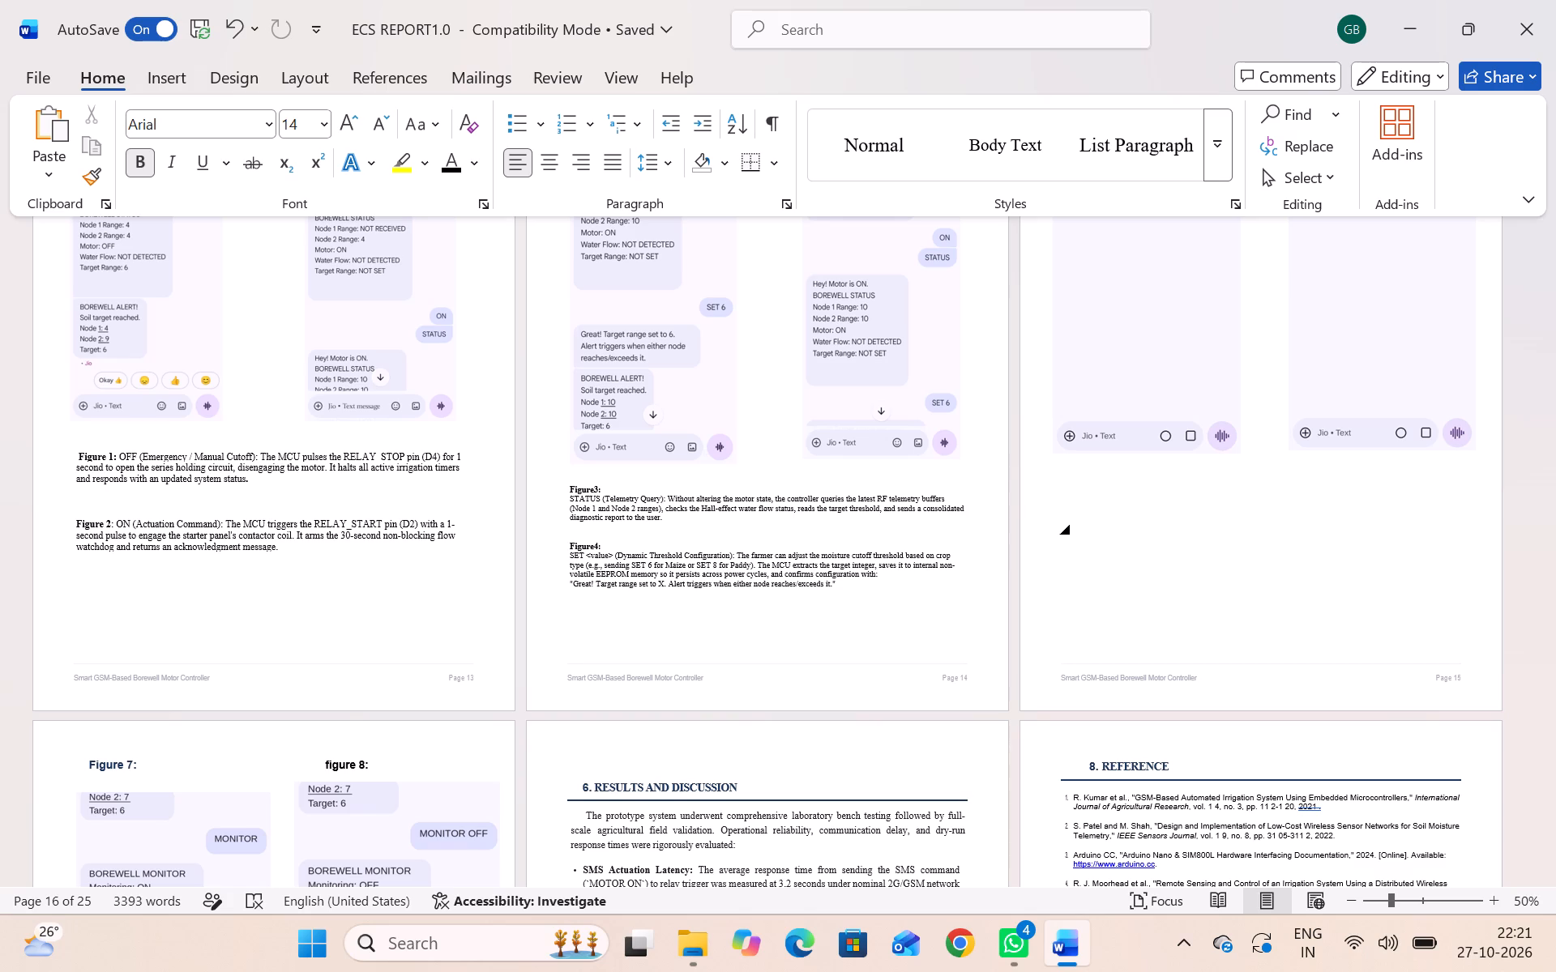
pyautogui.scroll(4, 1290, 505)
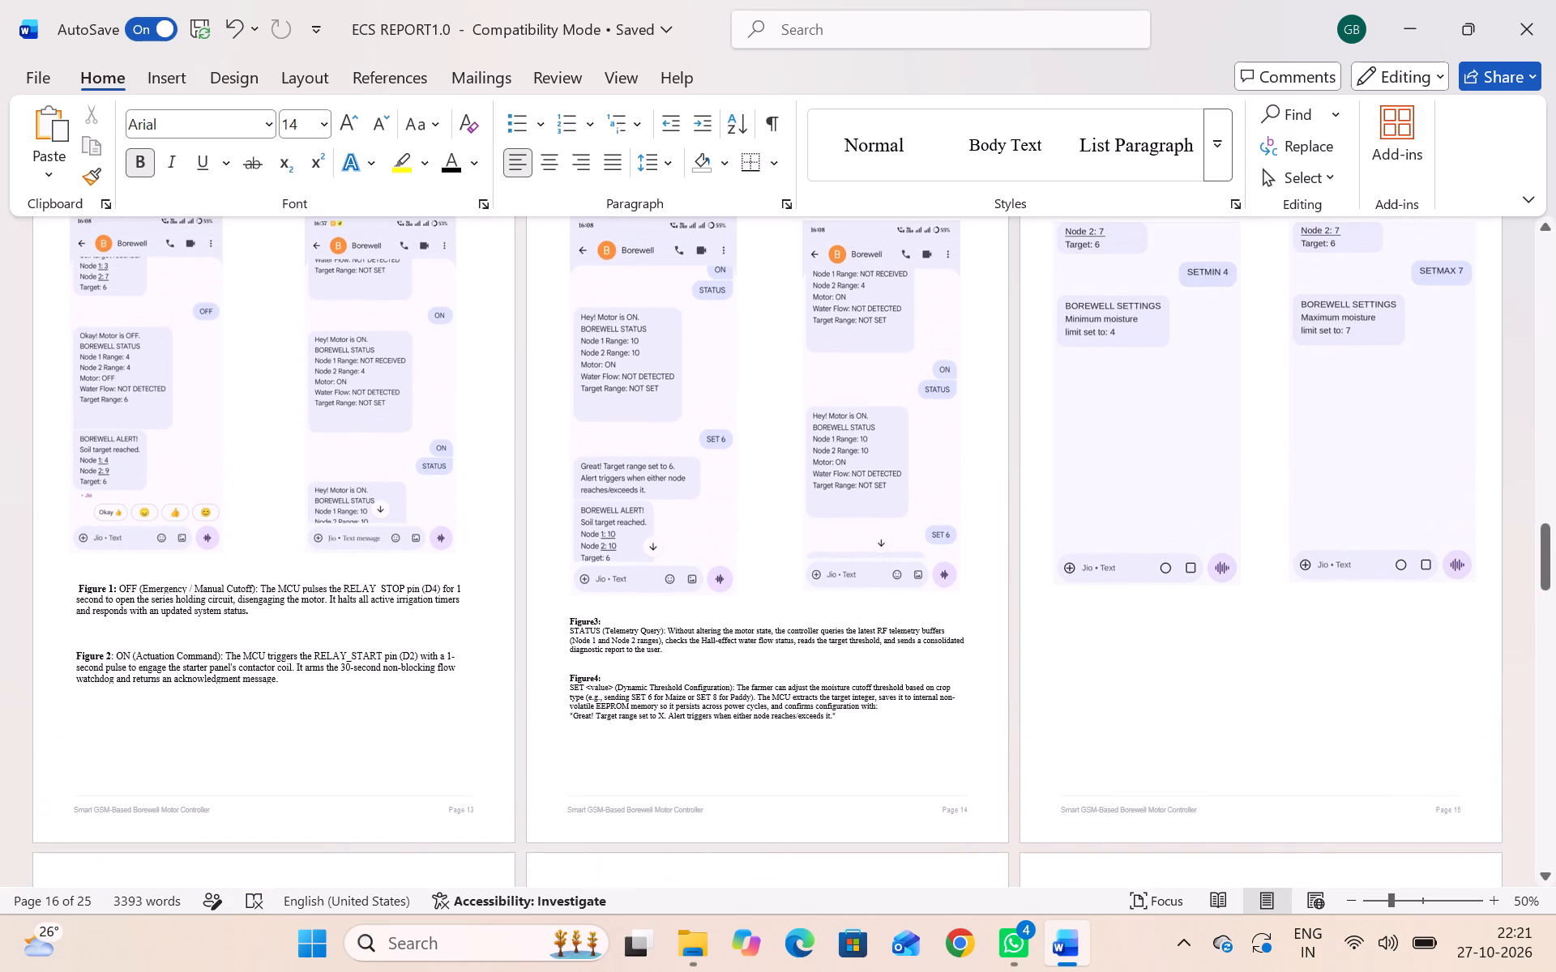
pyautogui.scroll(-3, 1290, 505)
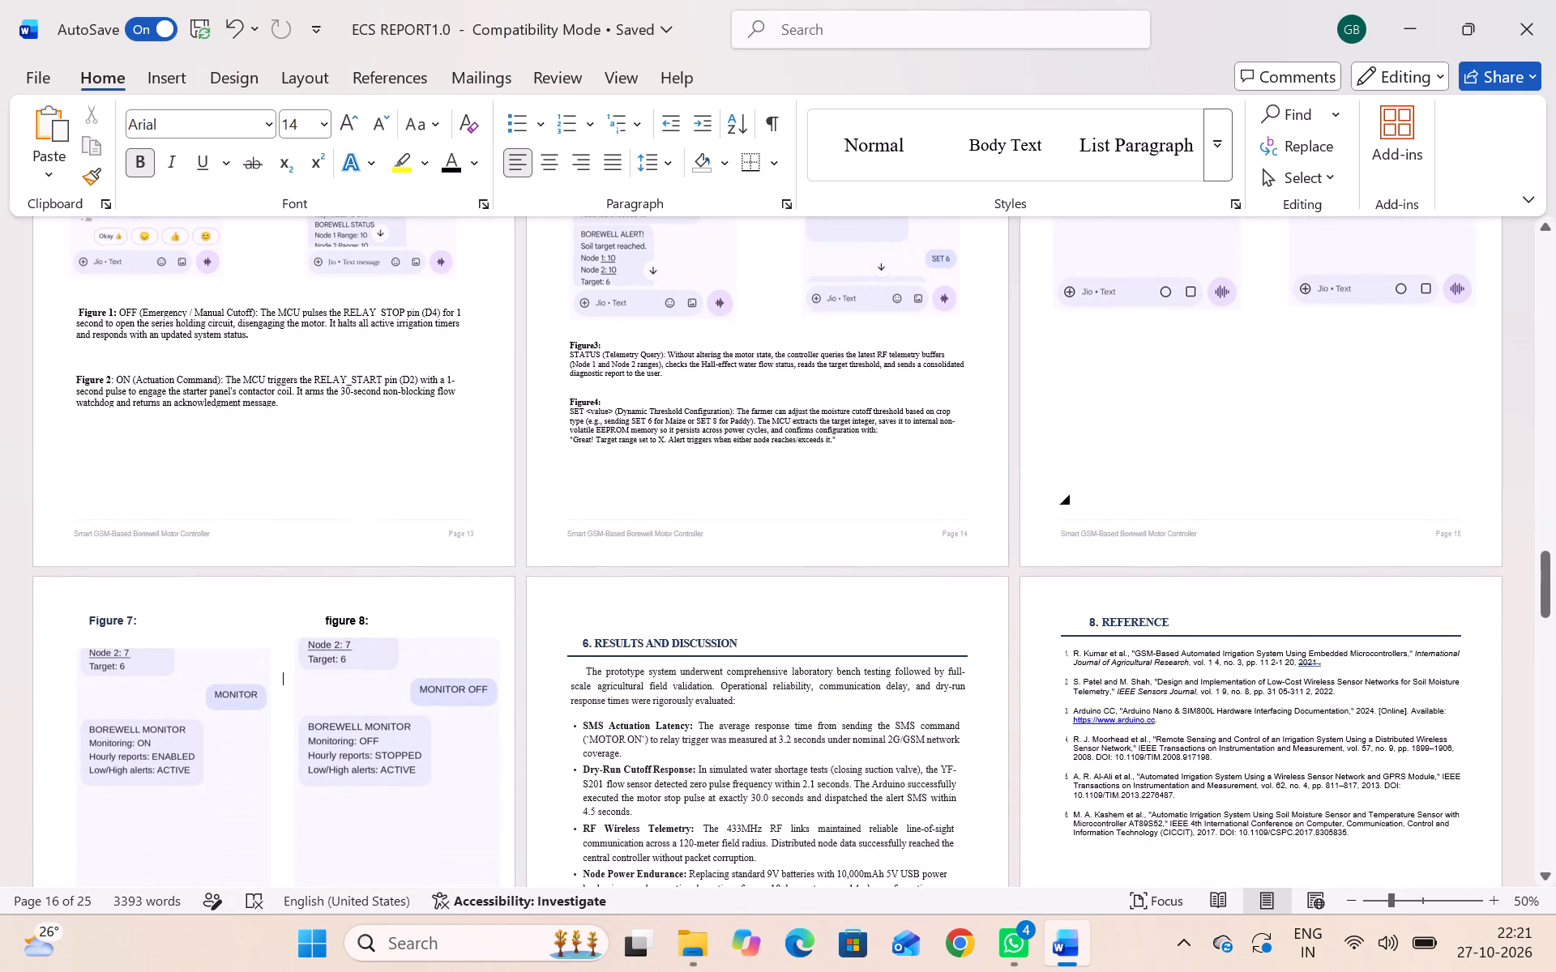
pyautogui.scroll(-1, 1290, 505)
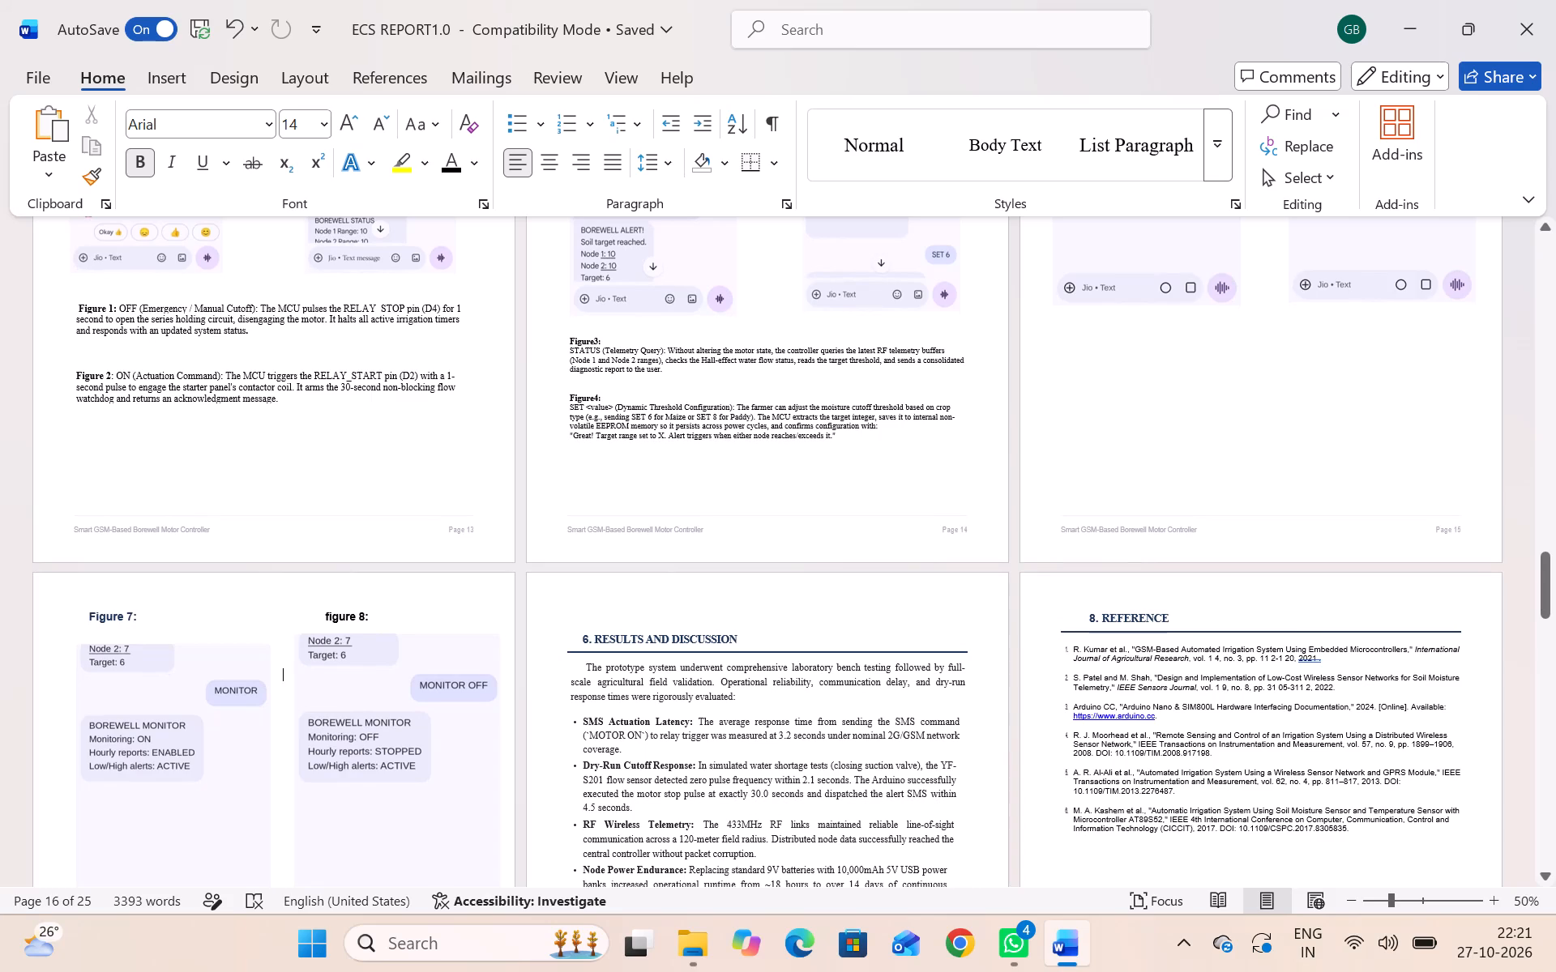
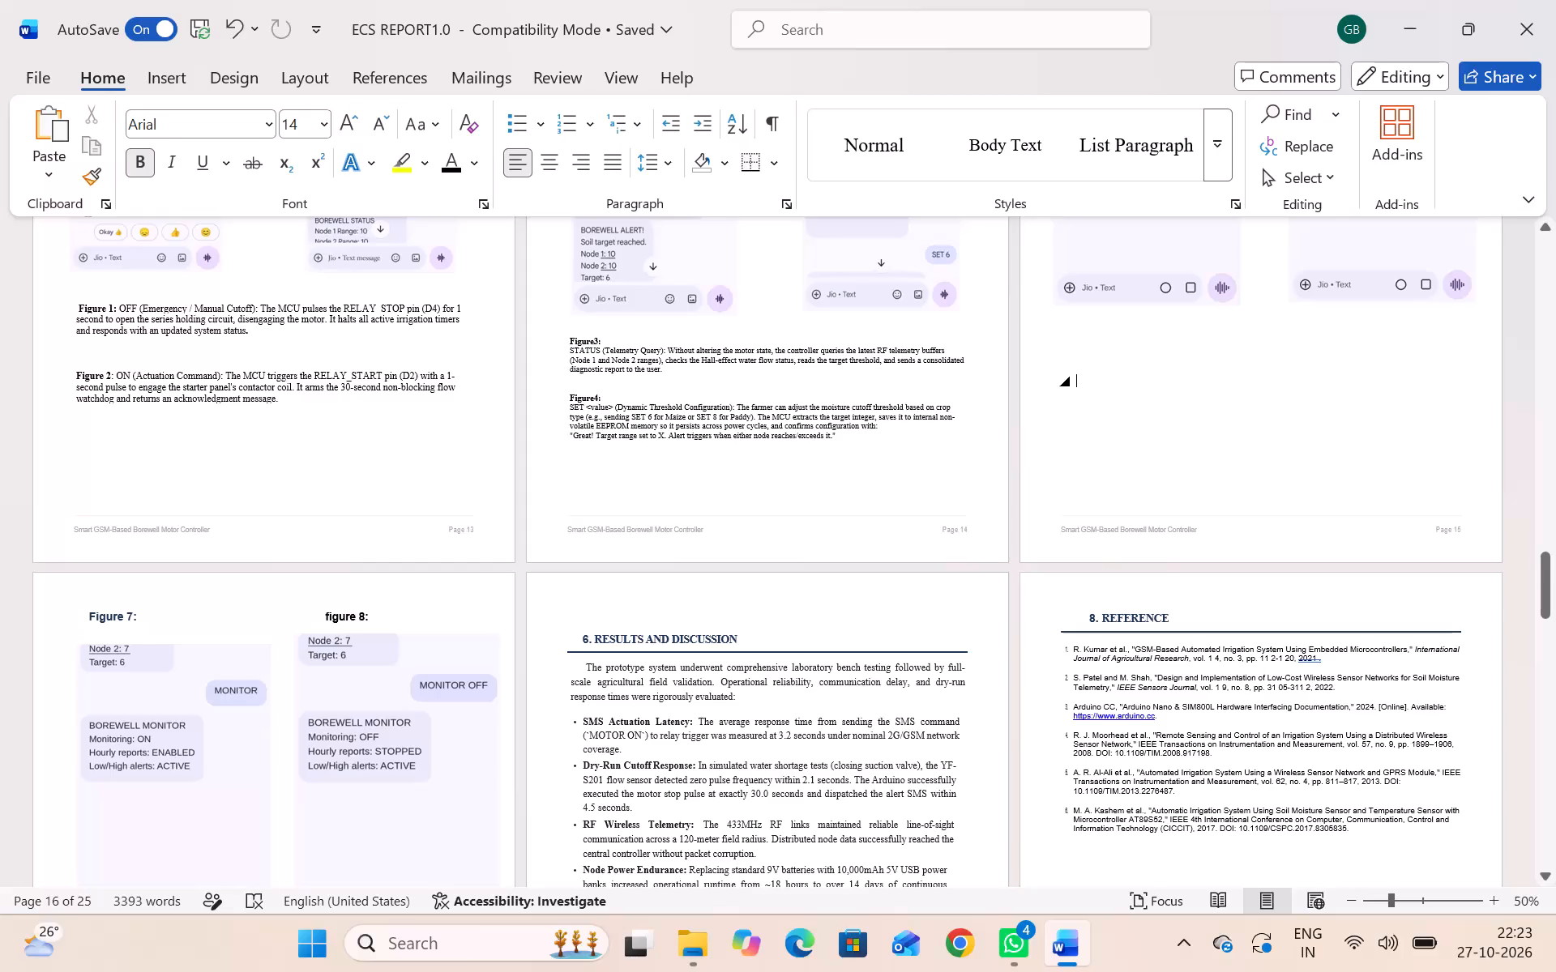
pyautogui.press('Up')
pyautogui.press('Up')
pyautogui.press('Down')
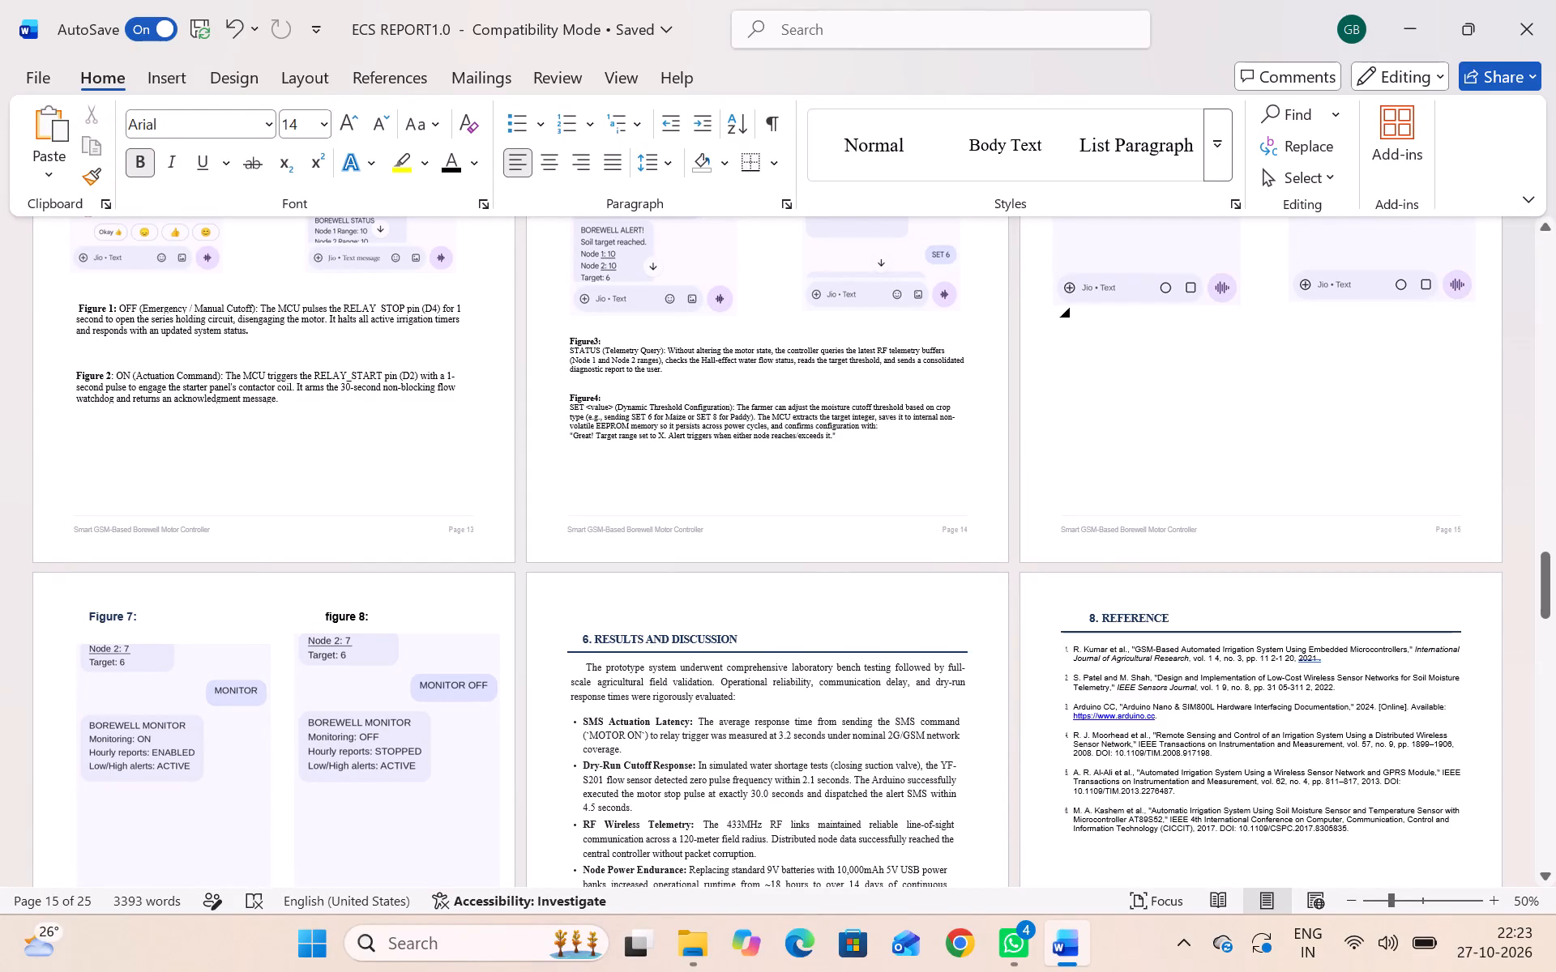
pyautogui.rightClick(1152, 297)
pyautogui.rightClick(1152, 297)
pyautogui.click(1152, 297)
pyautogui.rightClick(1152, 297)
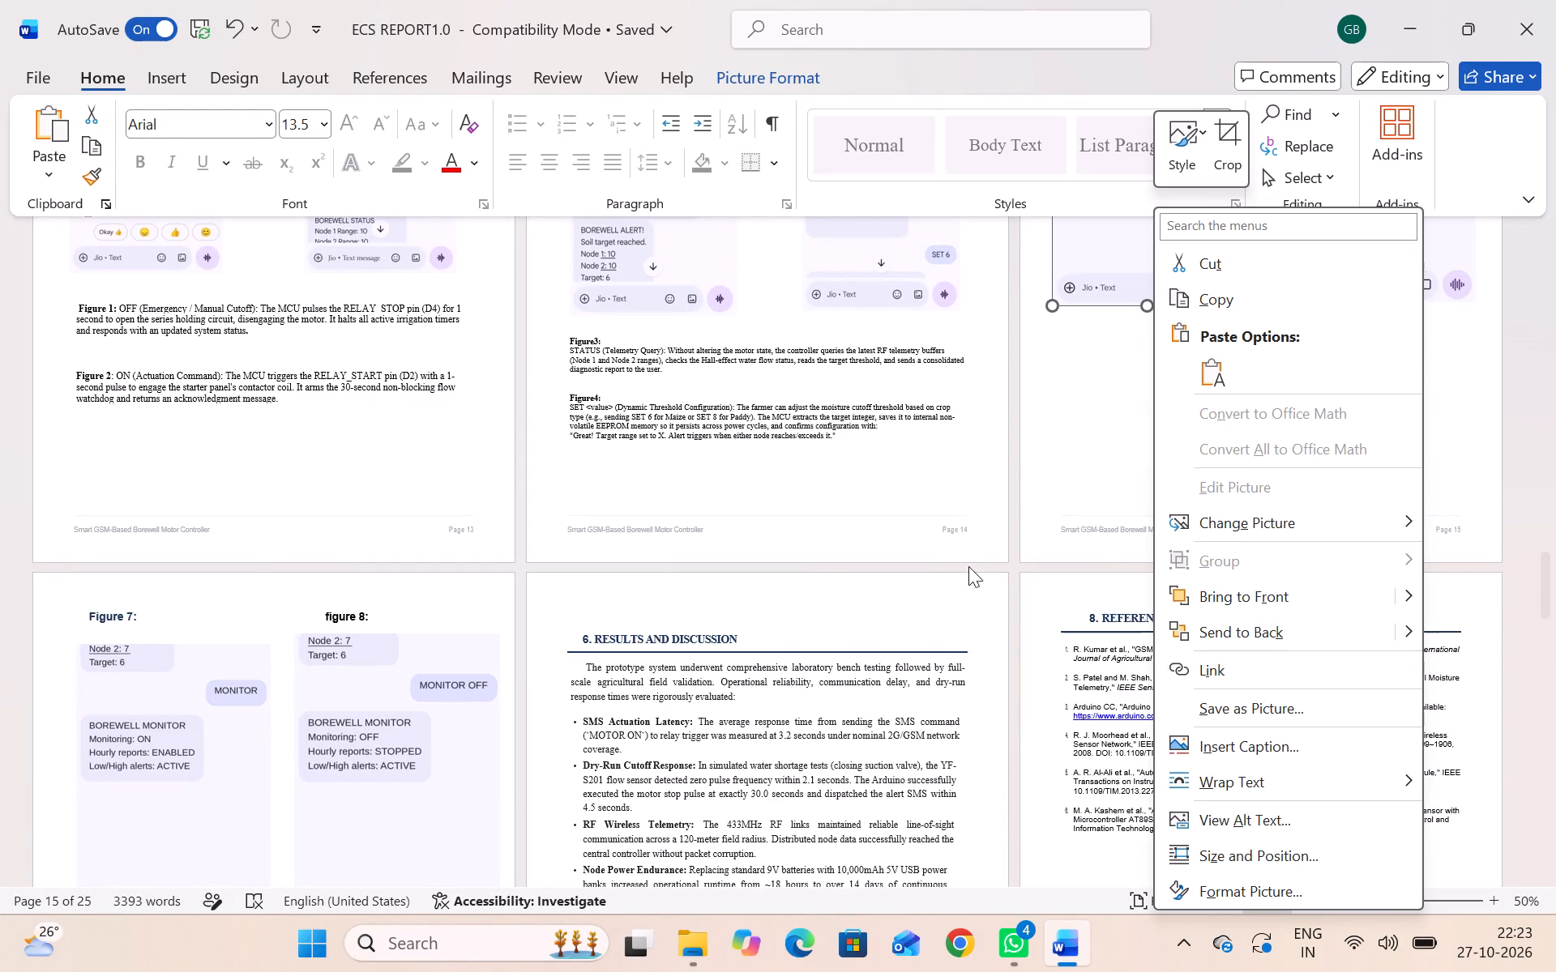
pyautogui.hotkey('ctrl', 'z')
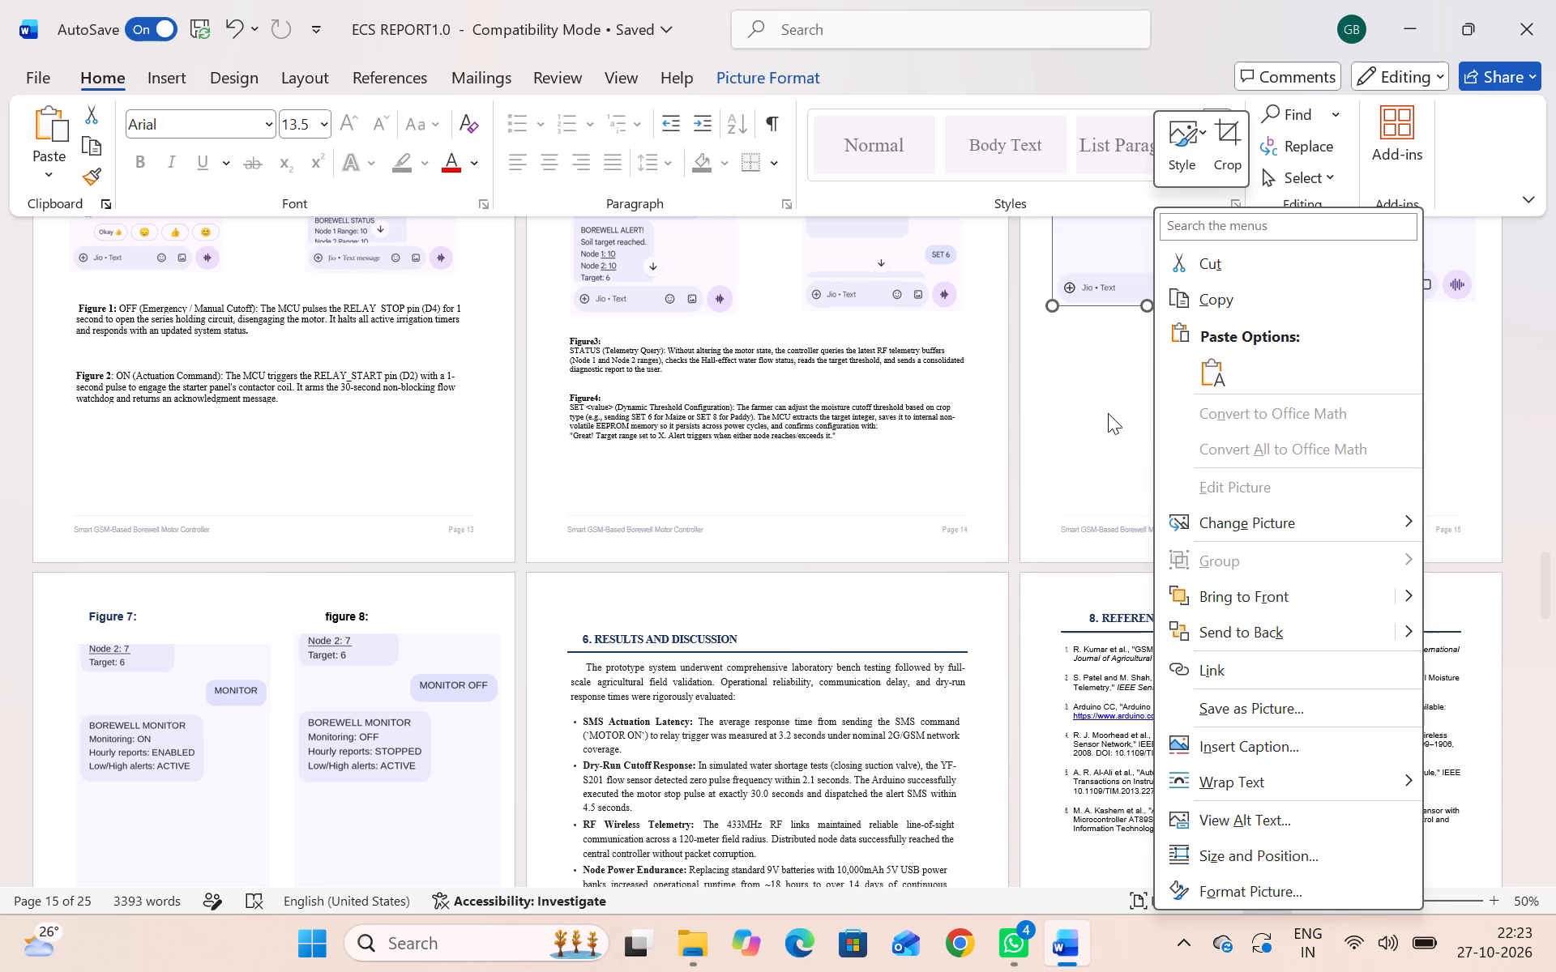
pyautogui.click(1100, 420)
# Below the SETMIN 4 screenshot, enter the label "Figure5:" and paste the copied SETMIN <value> (Minimum Moisture Threshold Configuration) description after it.
pyautogui.click(1119, 408)
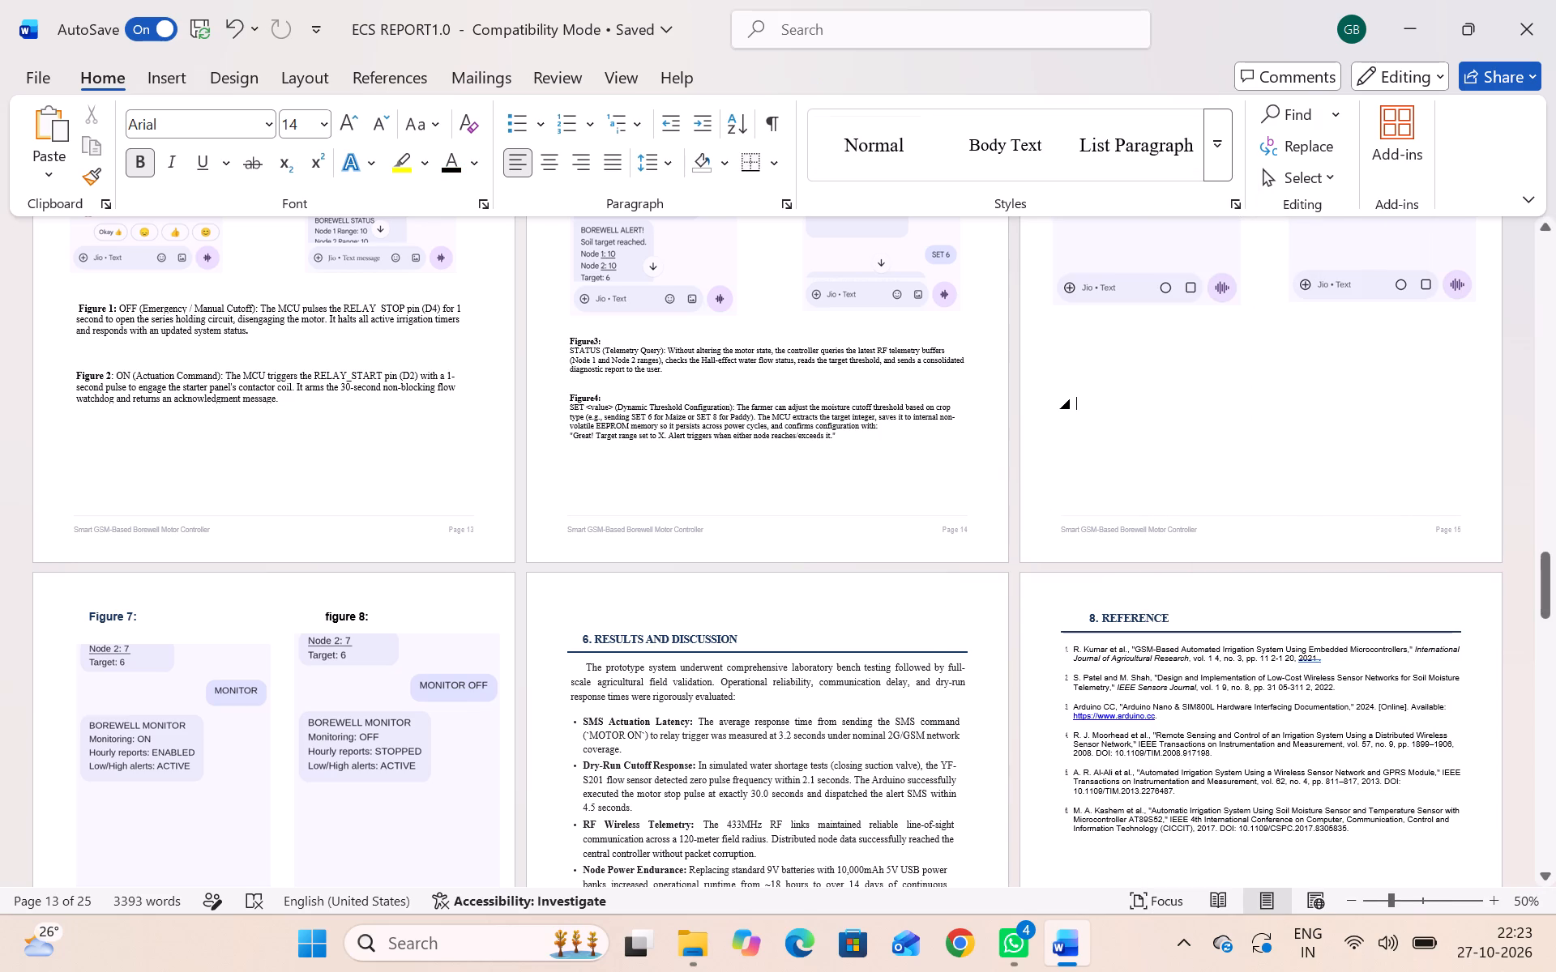
pyautogui.press('Up')
pyautogui.press('Up')
pyautogui.press('Up')
pyautogui.press('Down')
pyautogui.scroll(4, 1119, 408)
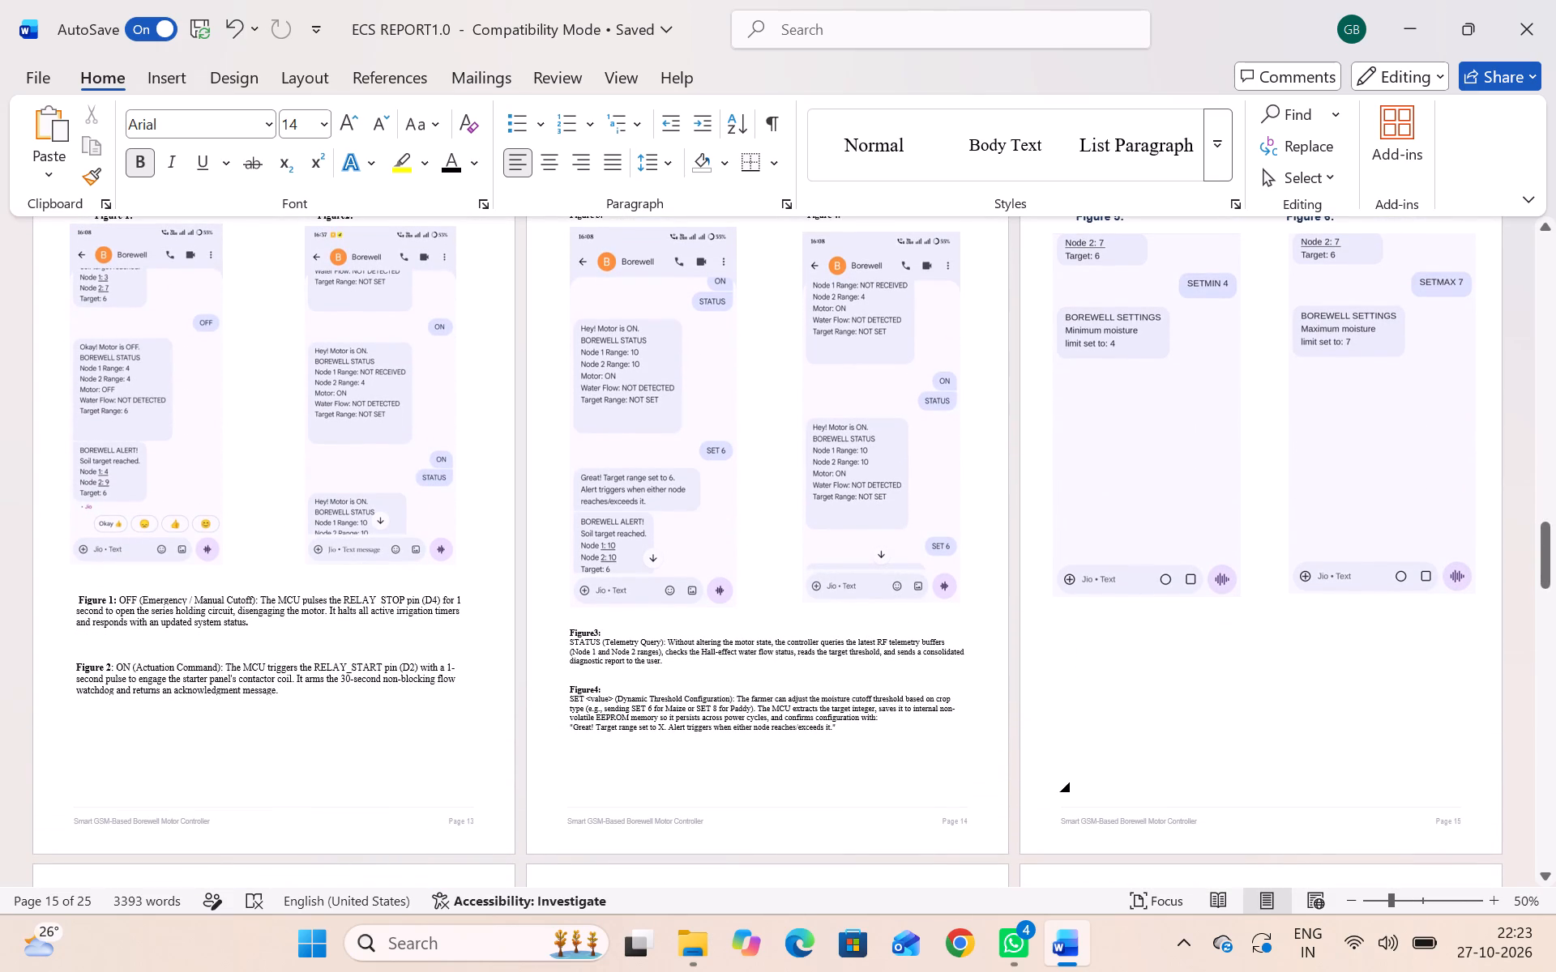
pyautogui.write('figure')
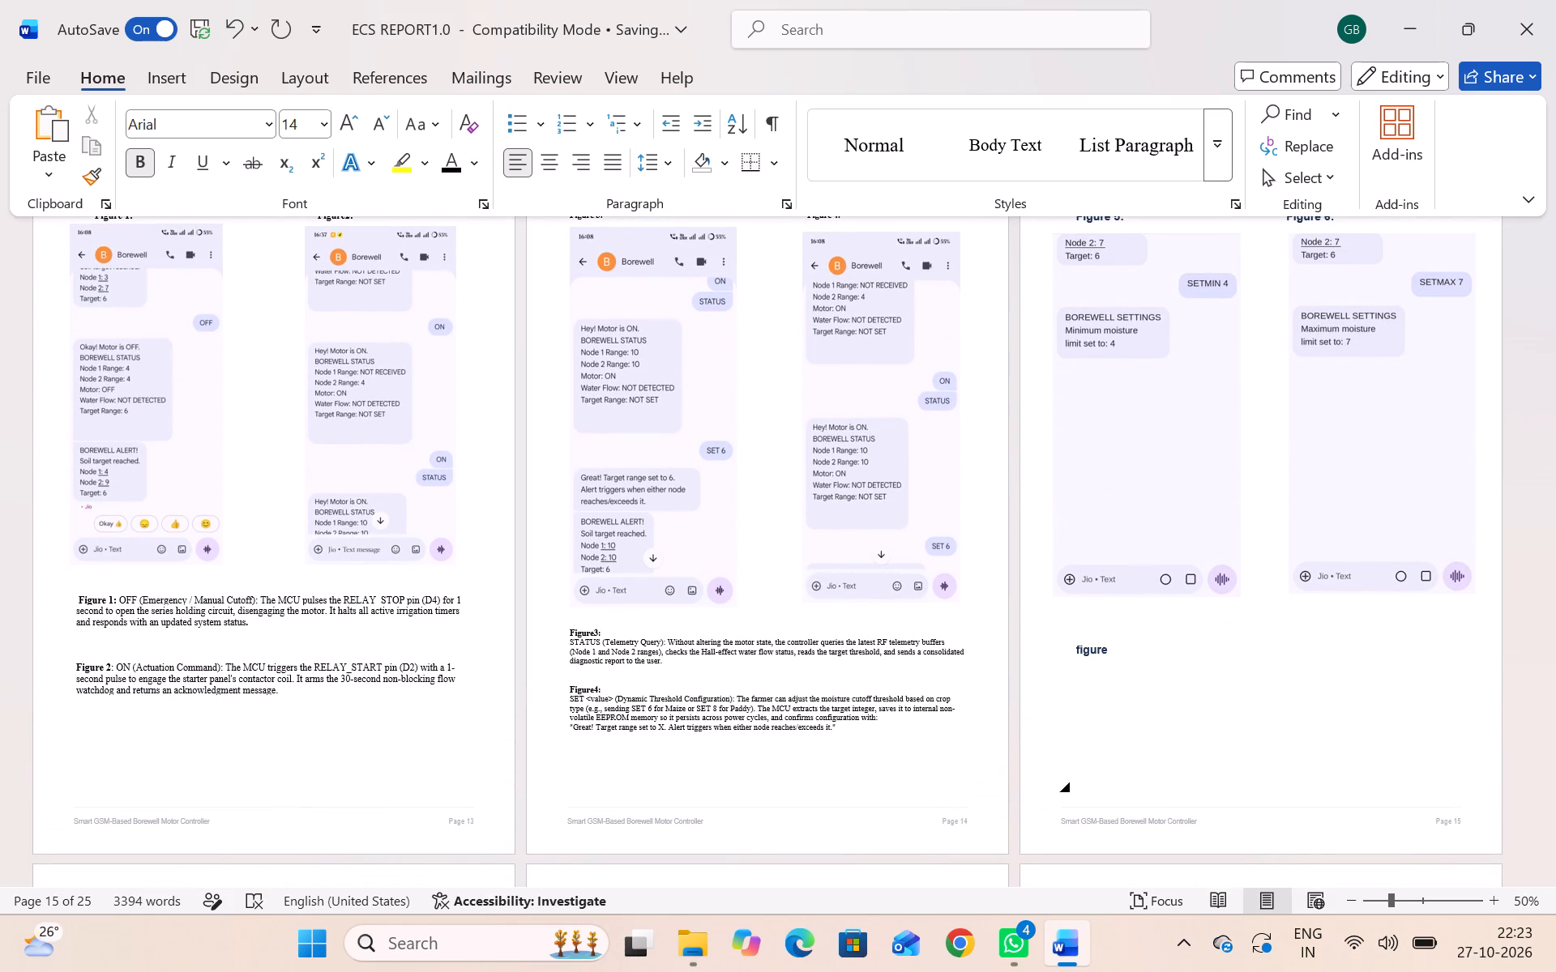
pyautogui.write('5:')
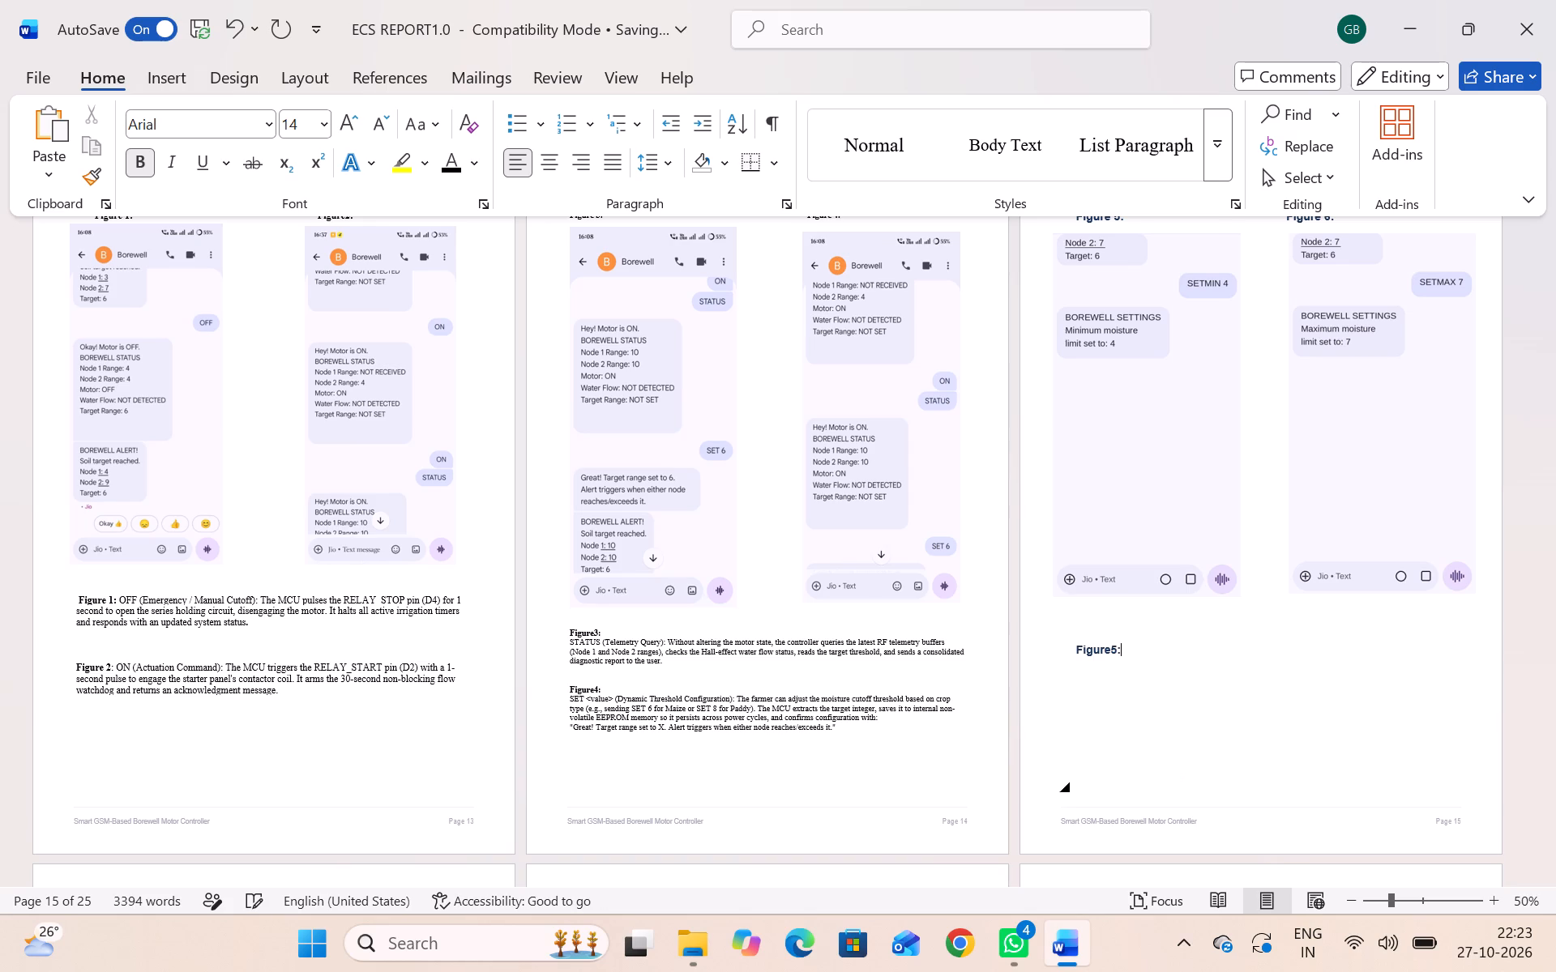
pyautogui.hotkey('ctrl', 'v')
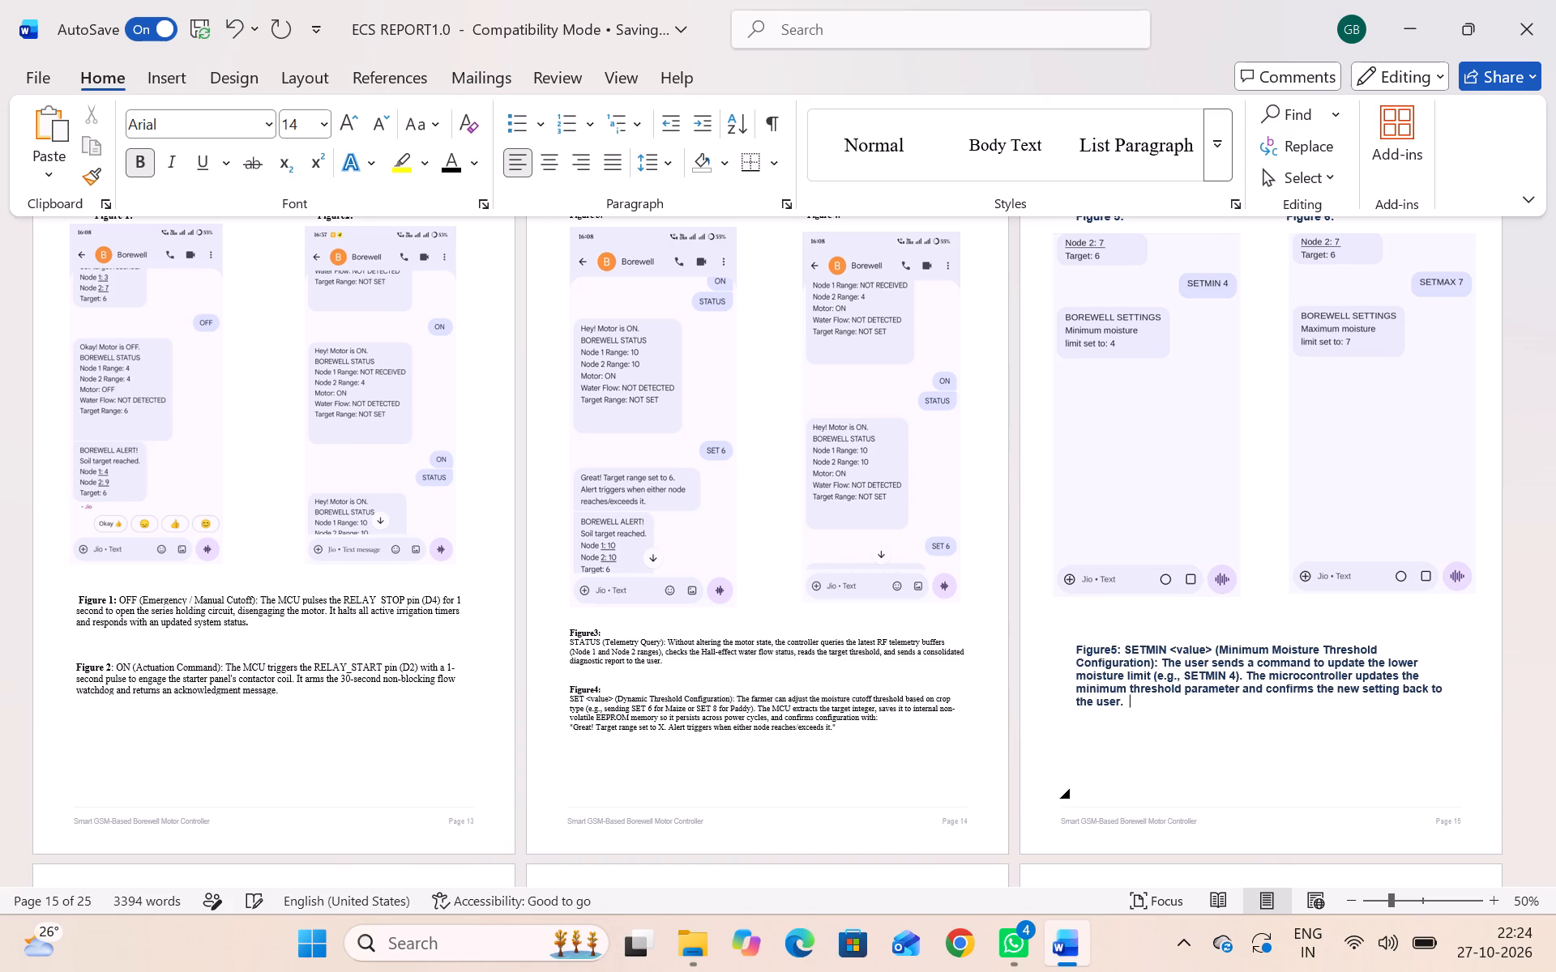
# Remove the bold from the SETMIN description after the "Figure5:" label and set its font size to 10.
pyautogui.moveTo(1120, 637); pyautogui.dragTo(1187, 734)
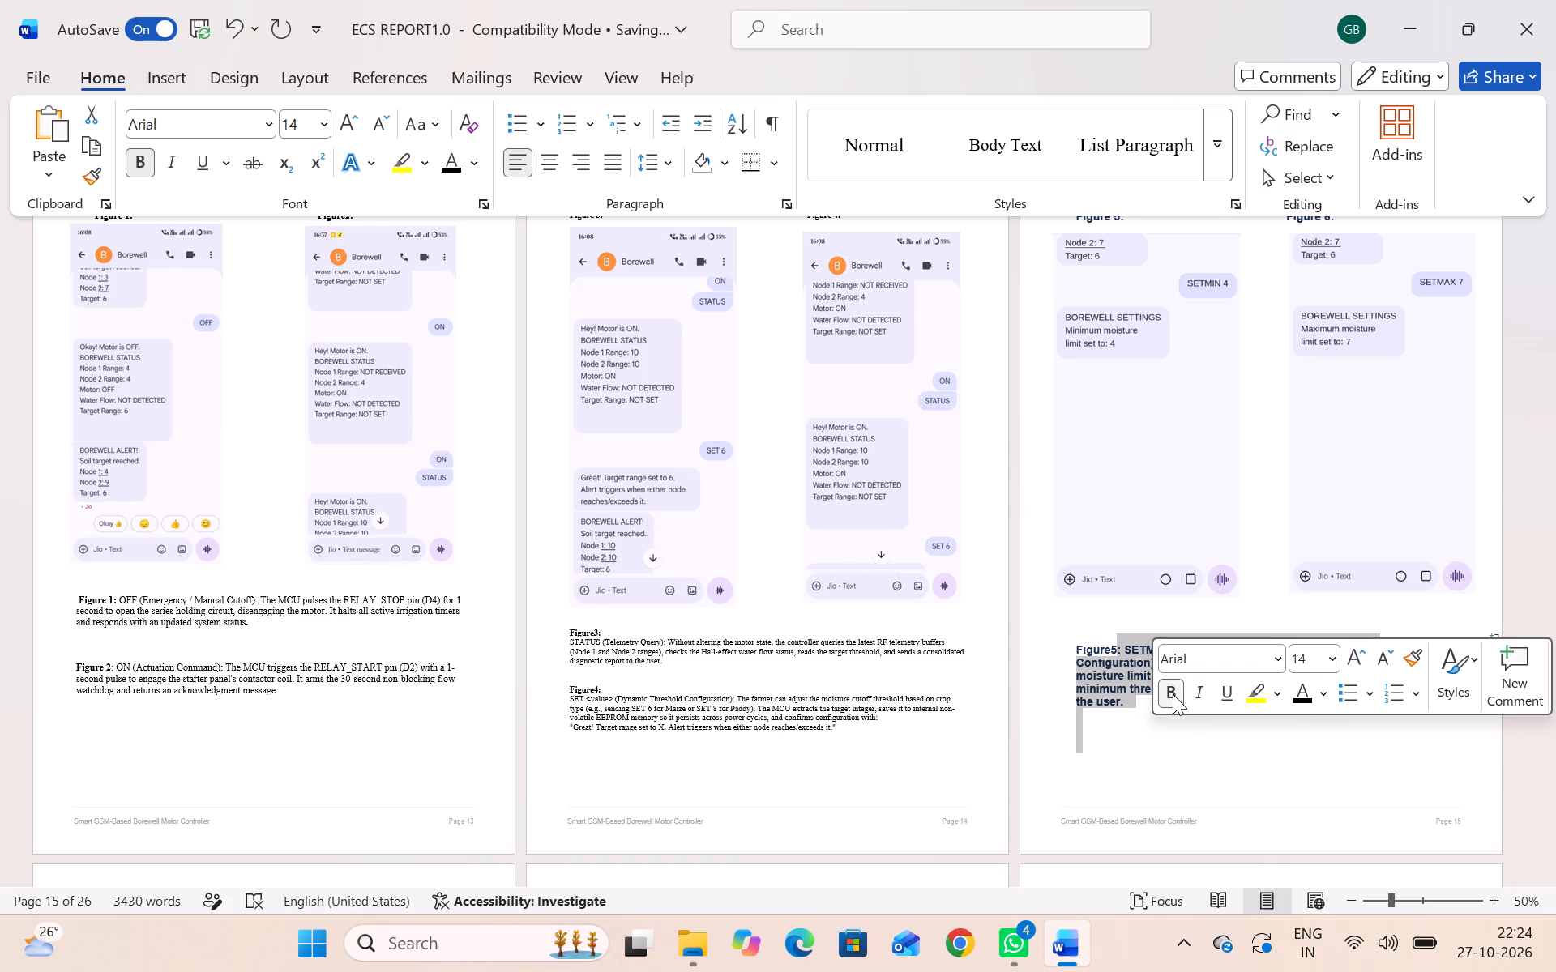
pyautogui.click(1173, 694)
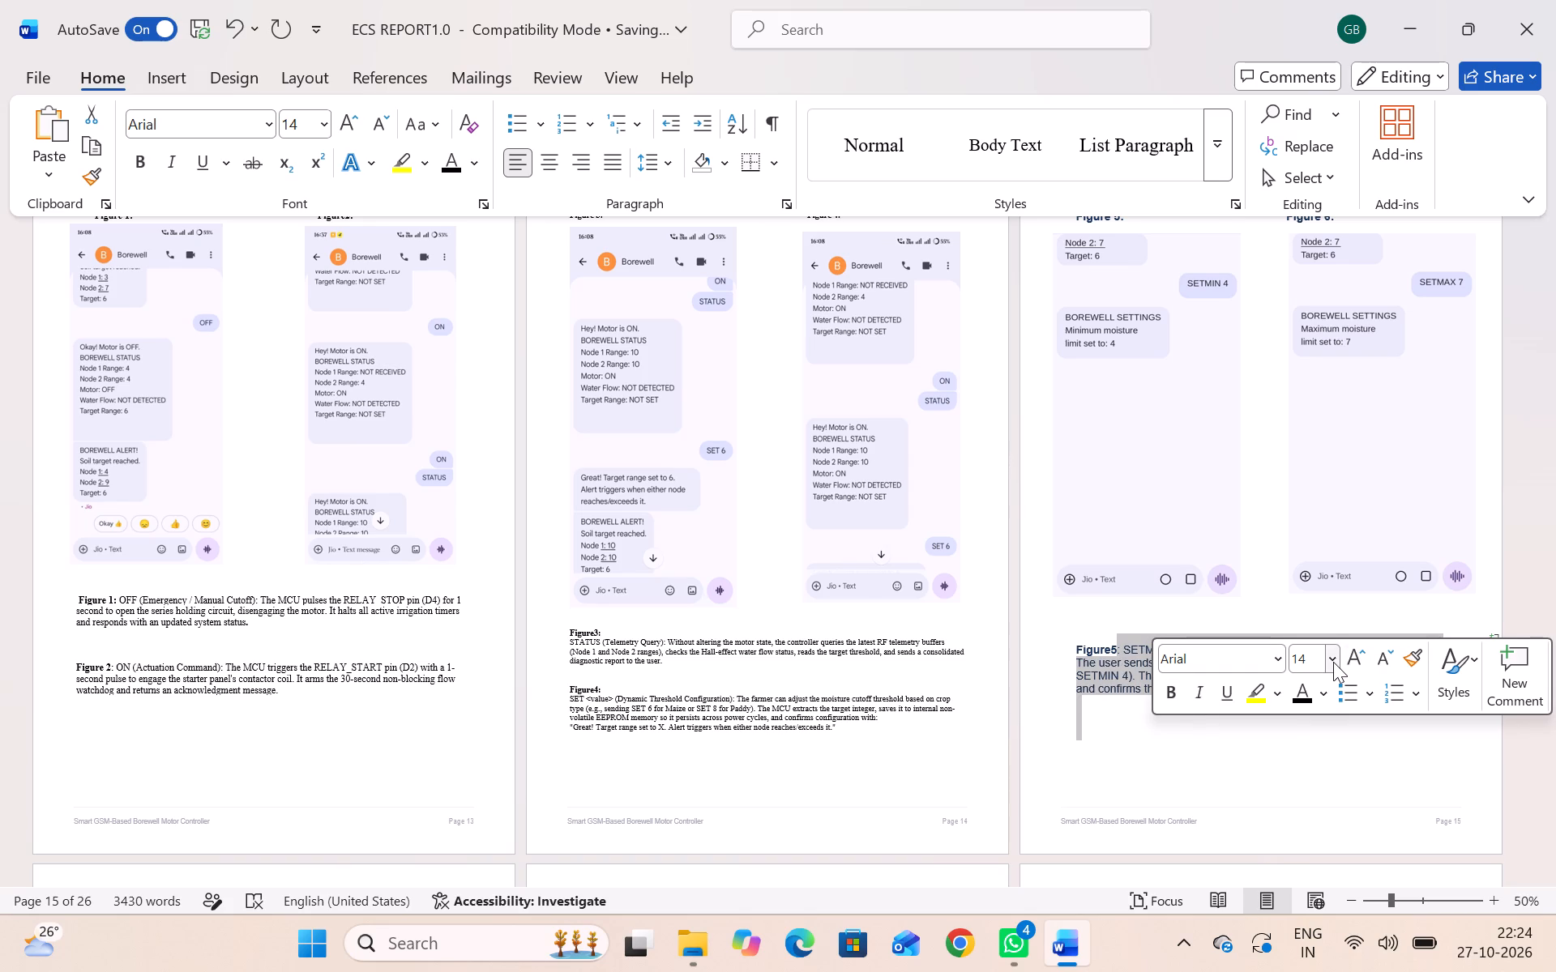
pyautogui.click(1333, 662)
pyautogui.click(1313, 238)
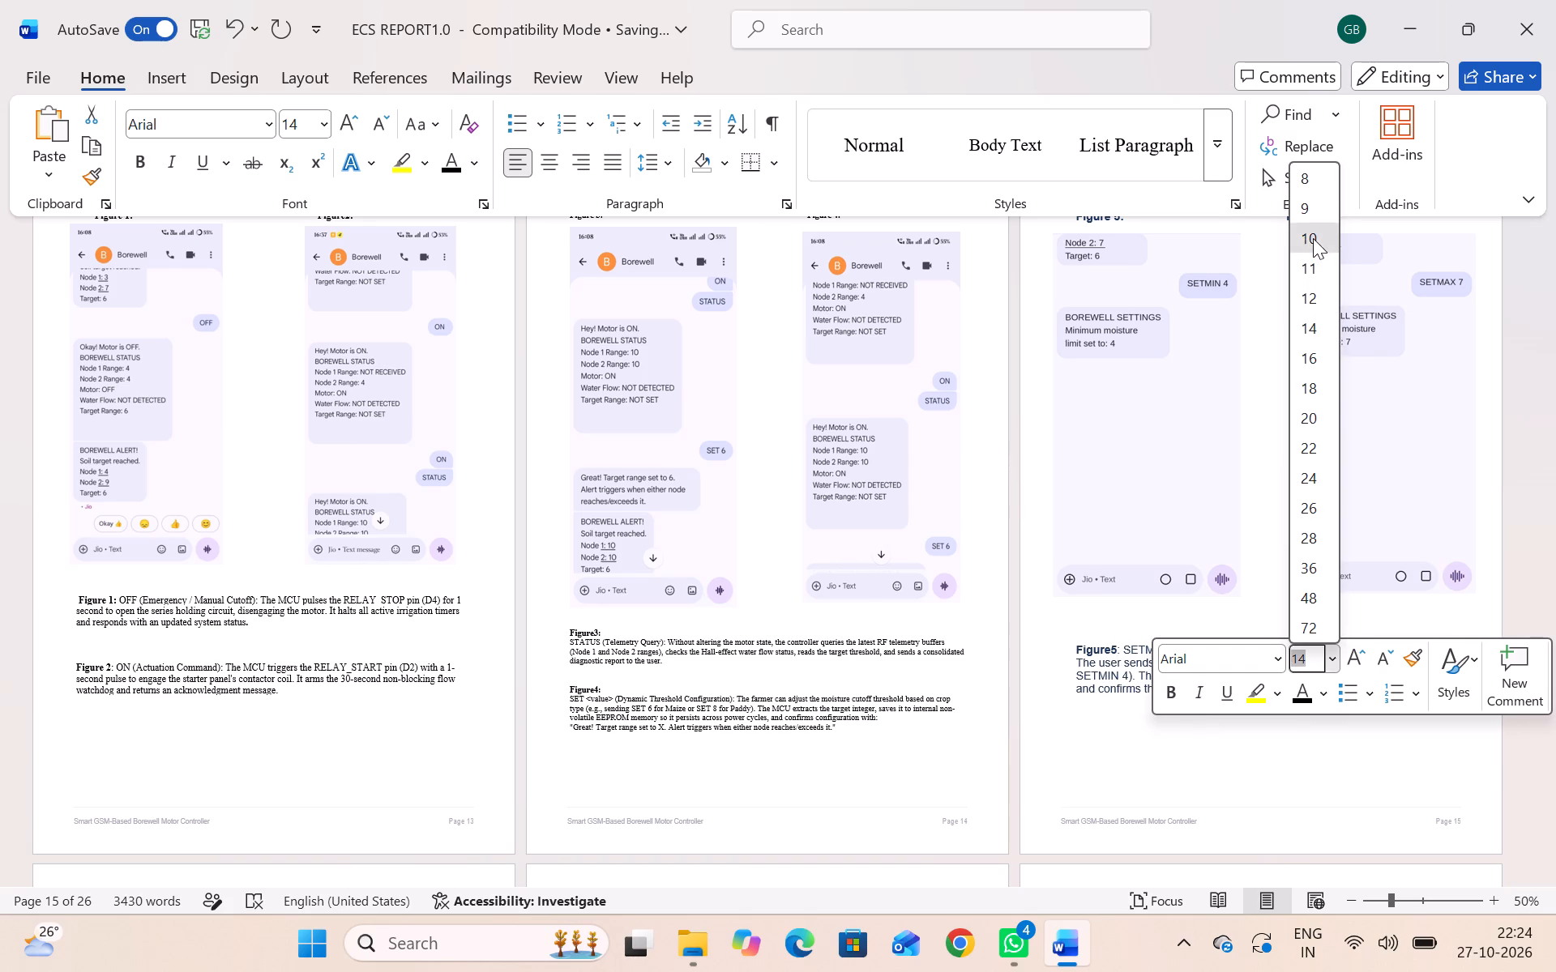
pyautogui.click(1212, 742)
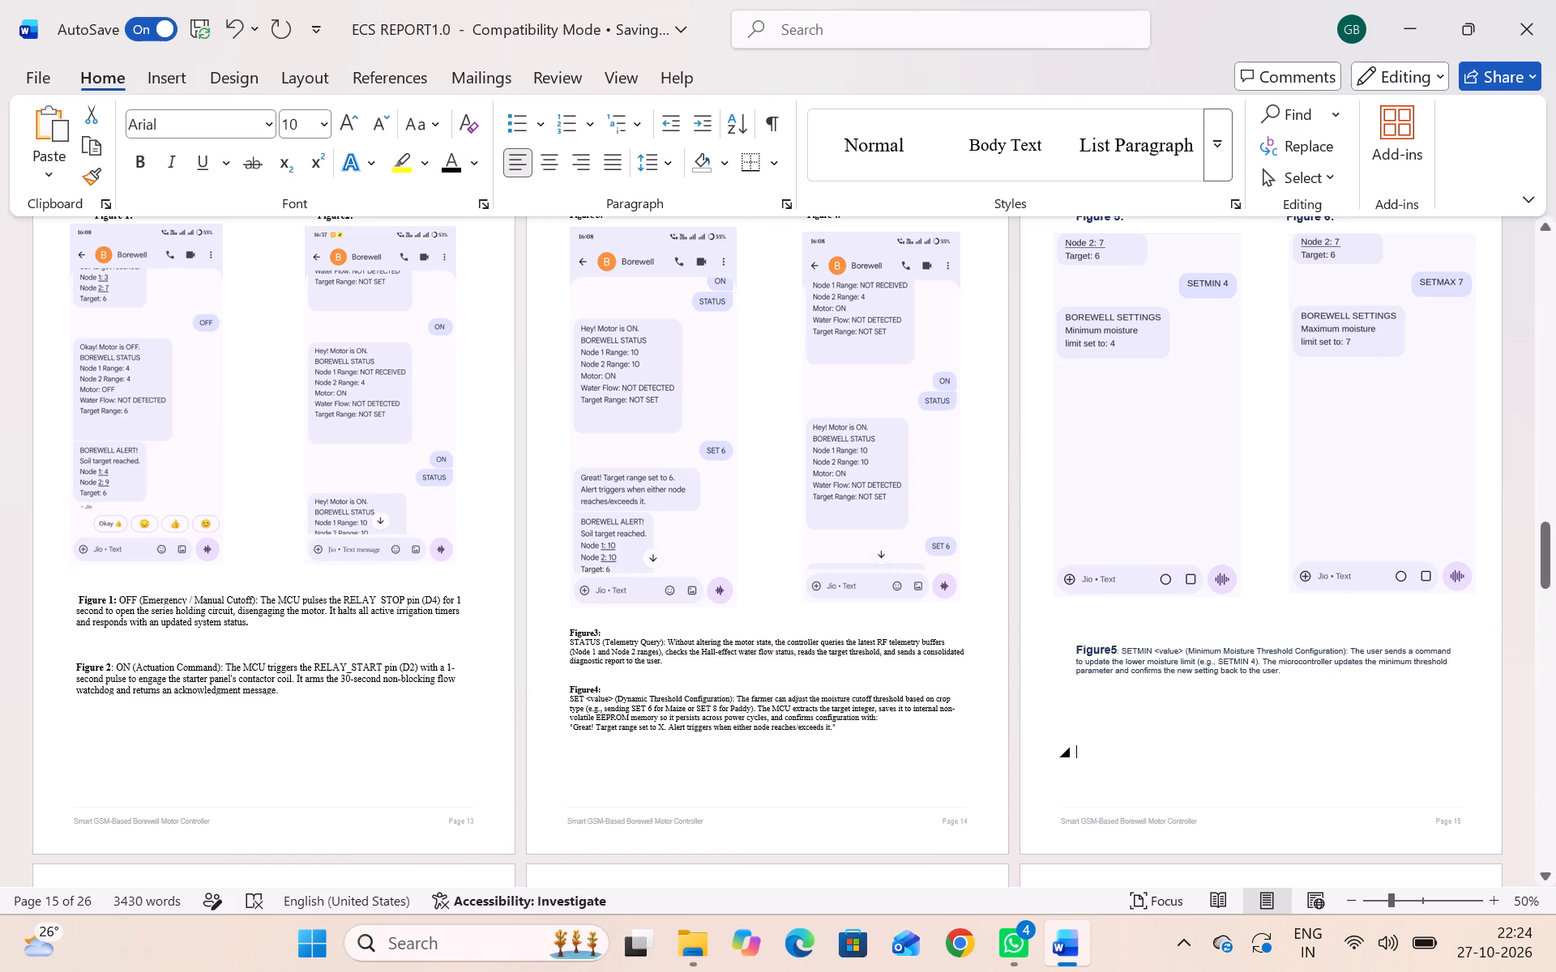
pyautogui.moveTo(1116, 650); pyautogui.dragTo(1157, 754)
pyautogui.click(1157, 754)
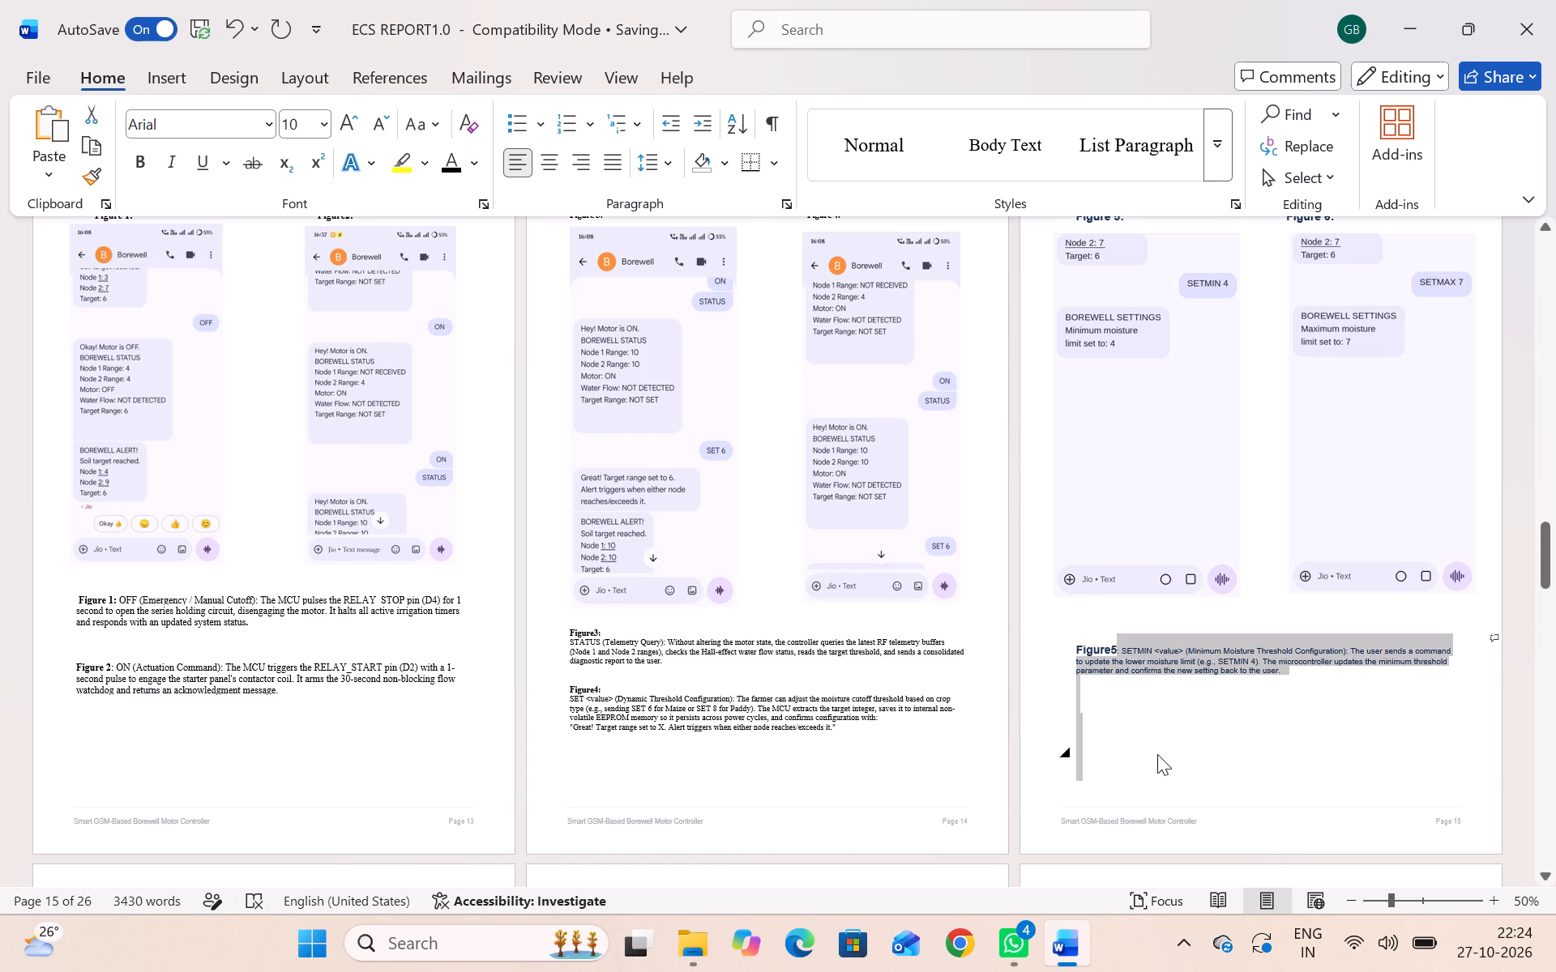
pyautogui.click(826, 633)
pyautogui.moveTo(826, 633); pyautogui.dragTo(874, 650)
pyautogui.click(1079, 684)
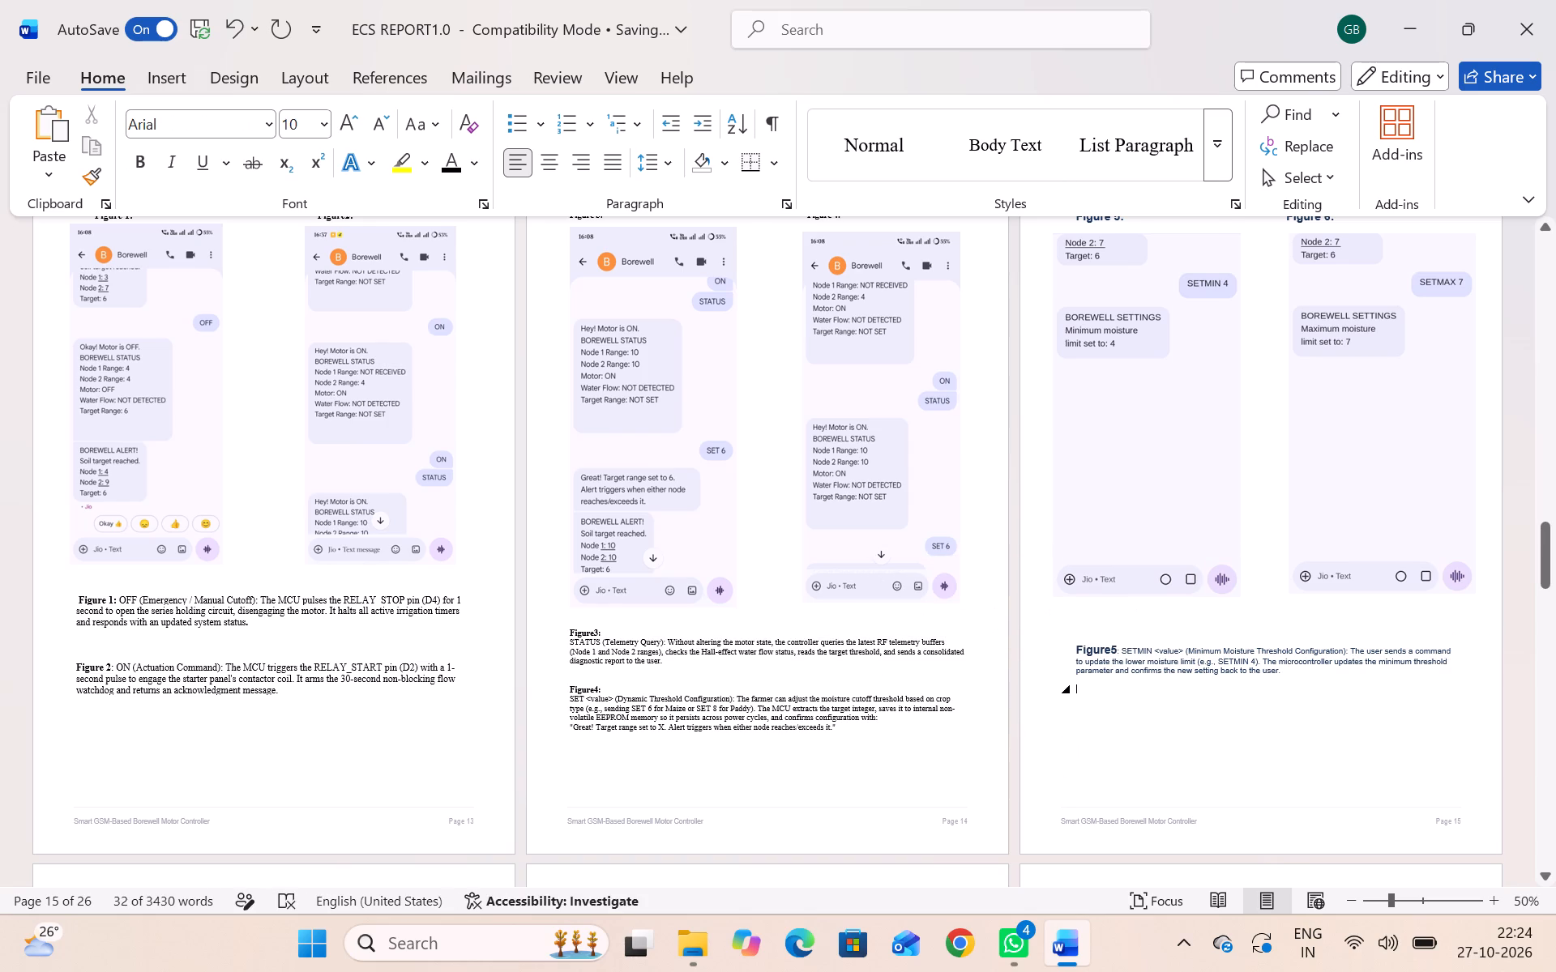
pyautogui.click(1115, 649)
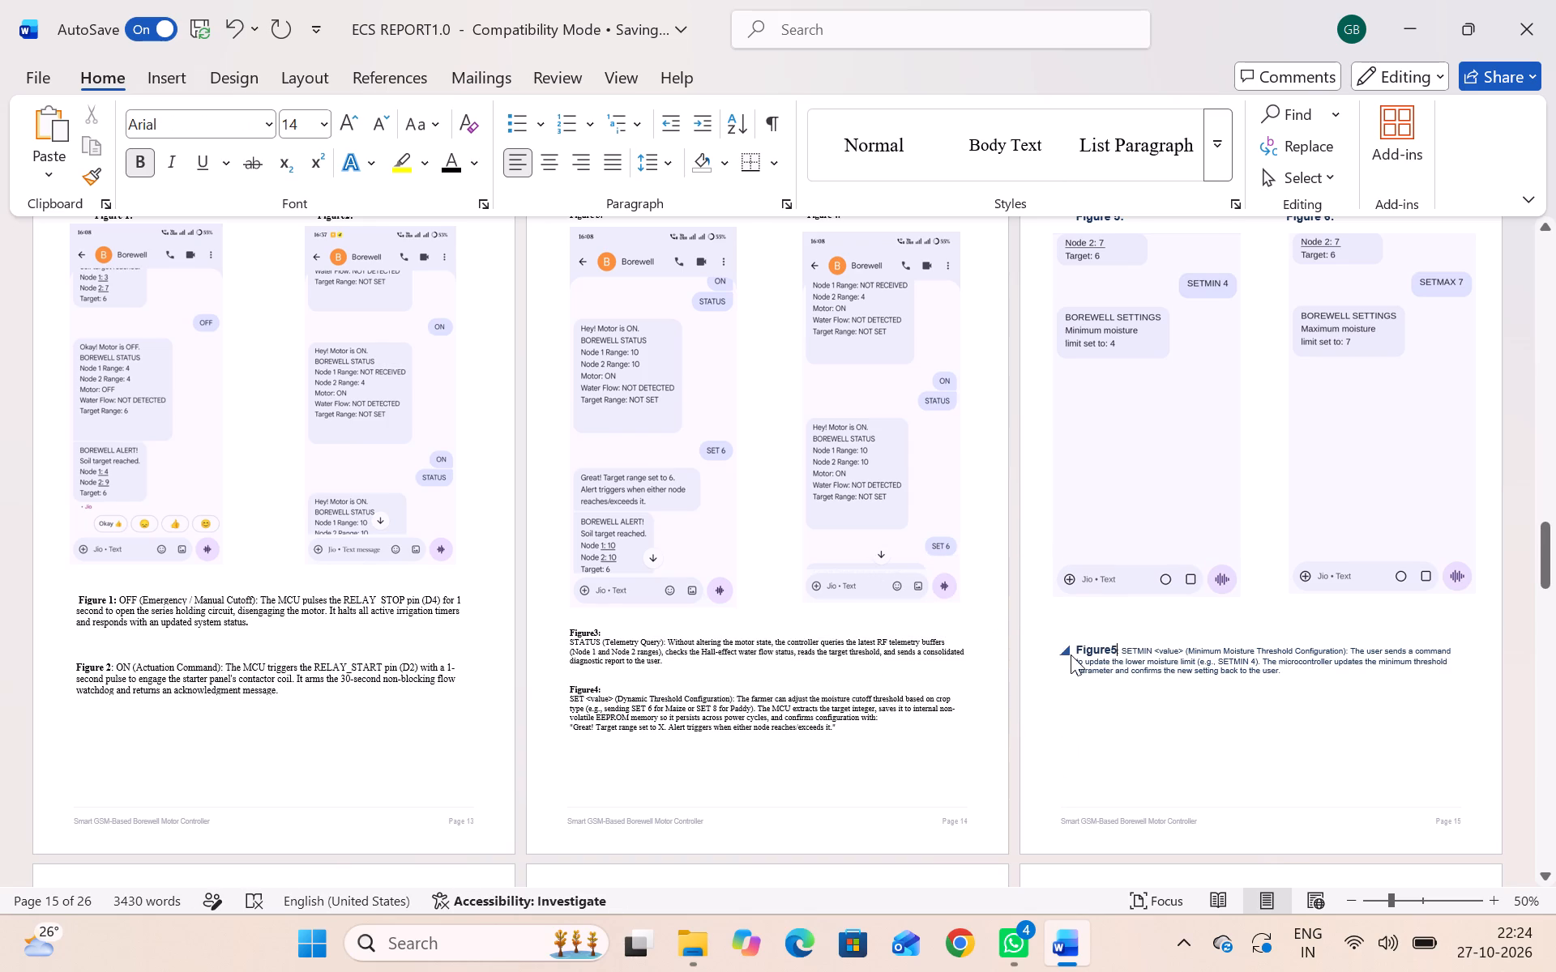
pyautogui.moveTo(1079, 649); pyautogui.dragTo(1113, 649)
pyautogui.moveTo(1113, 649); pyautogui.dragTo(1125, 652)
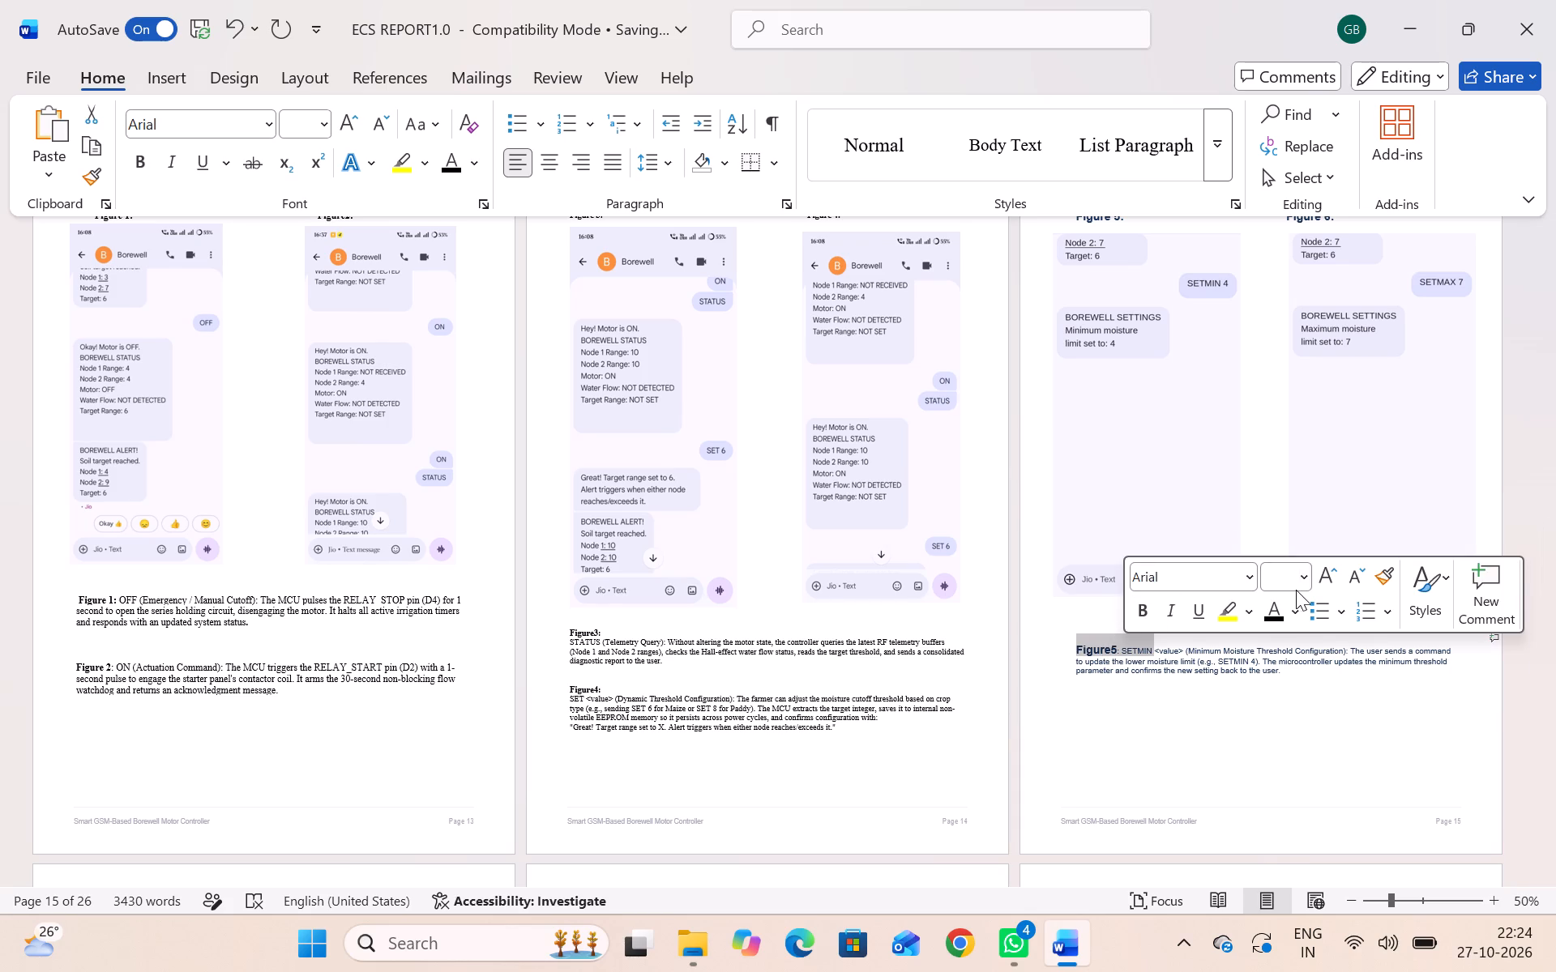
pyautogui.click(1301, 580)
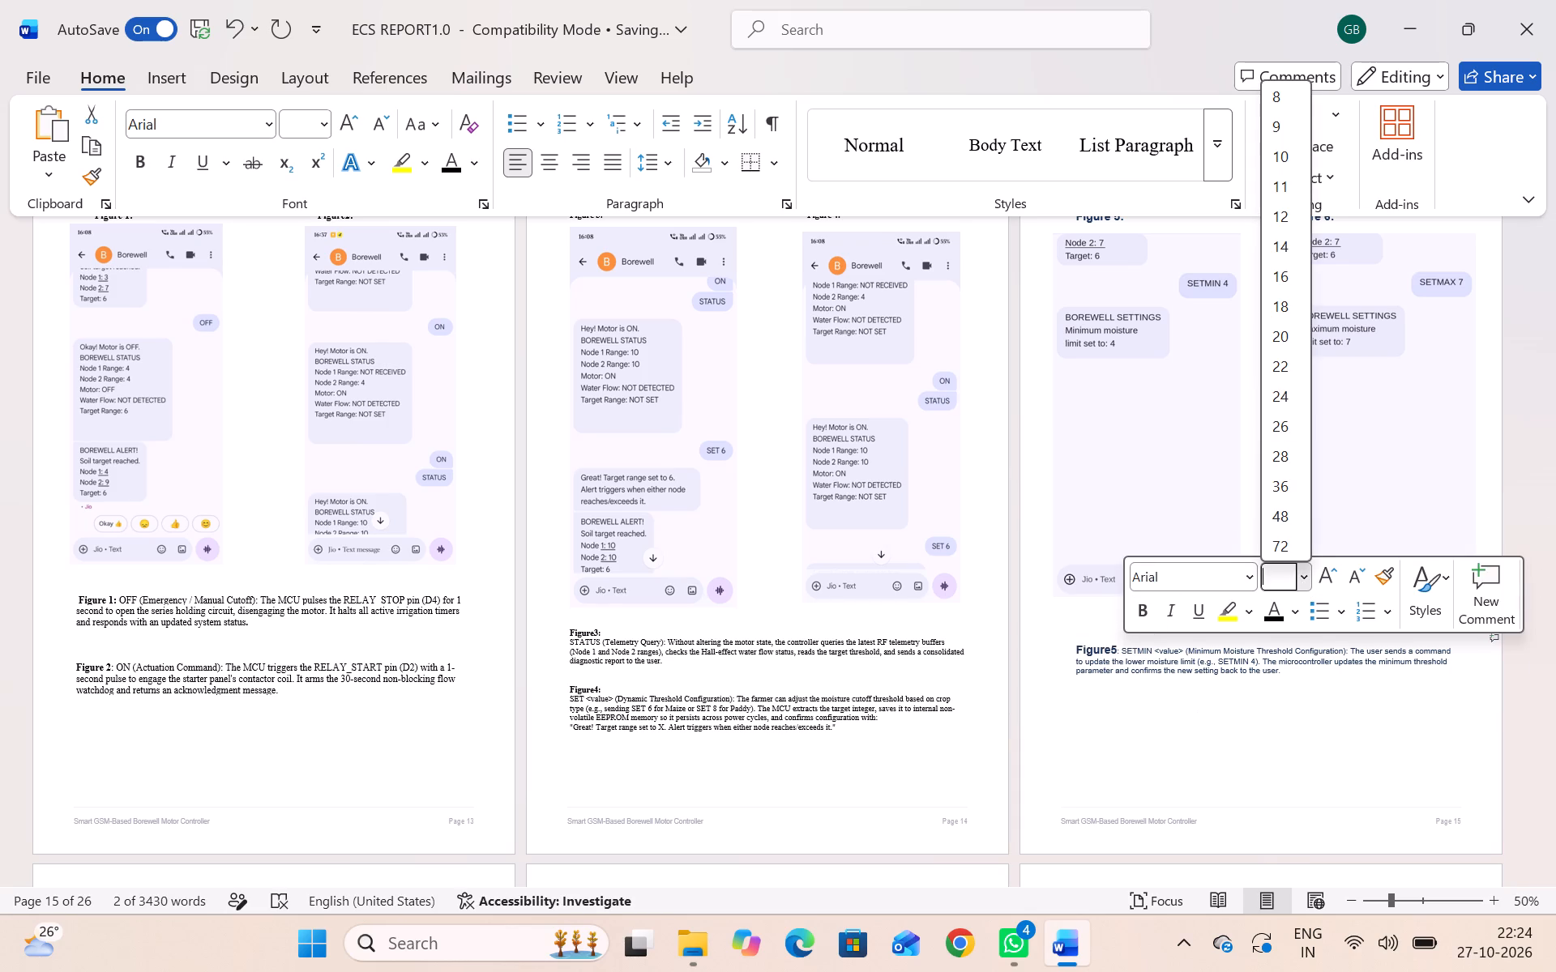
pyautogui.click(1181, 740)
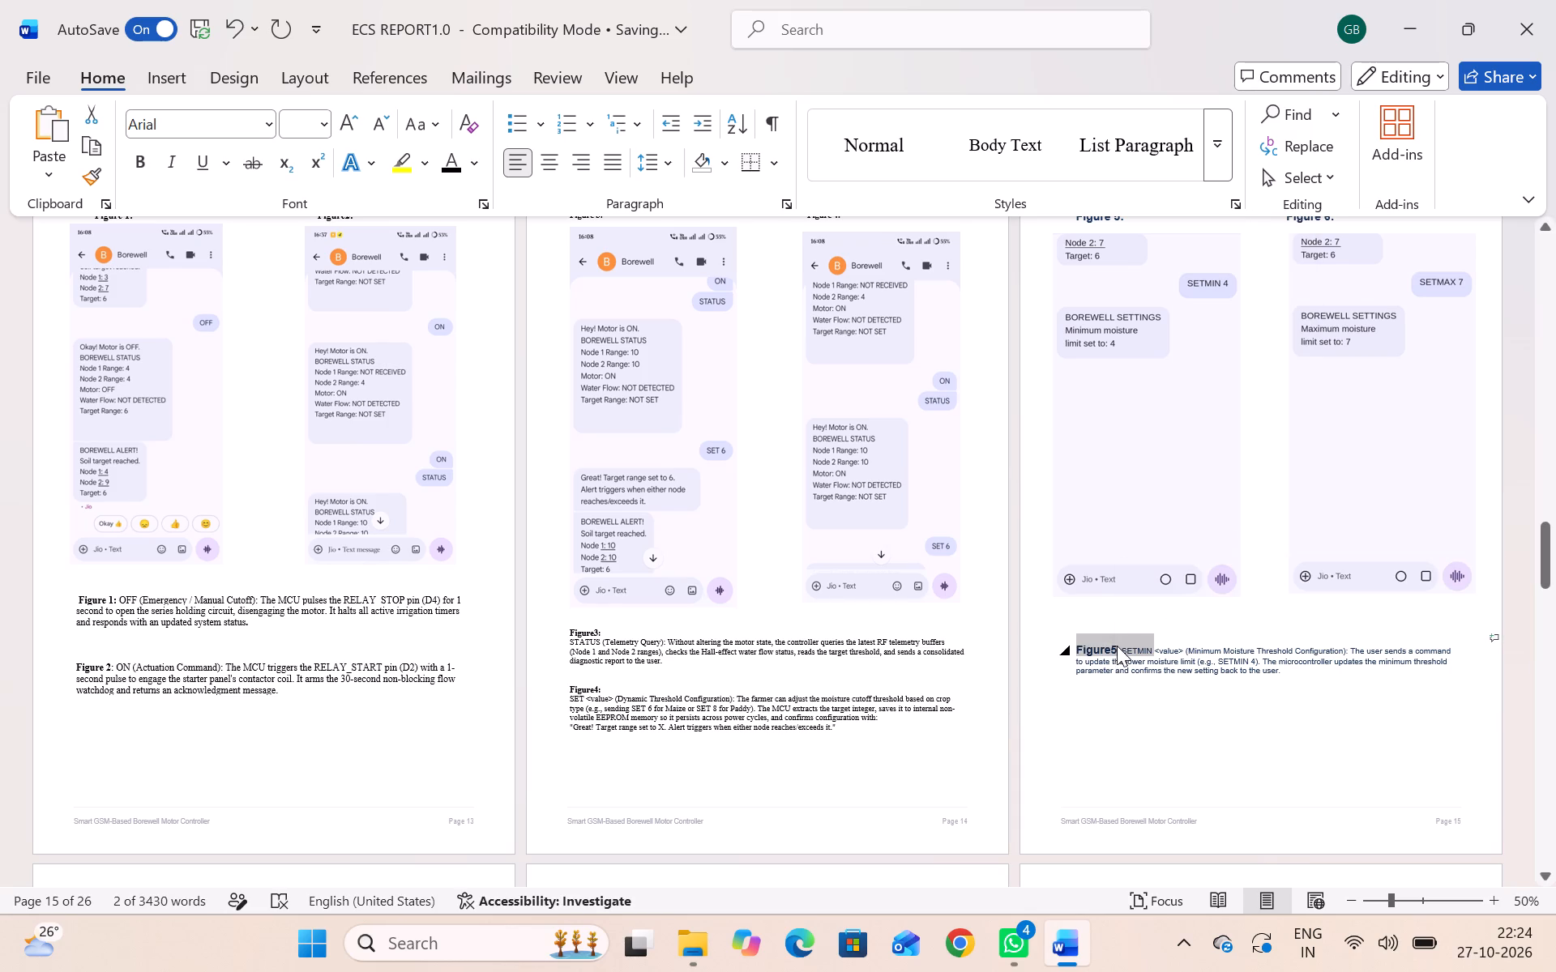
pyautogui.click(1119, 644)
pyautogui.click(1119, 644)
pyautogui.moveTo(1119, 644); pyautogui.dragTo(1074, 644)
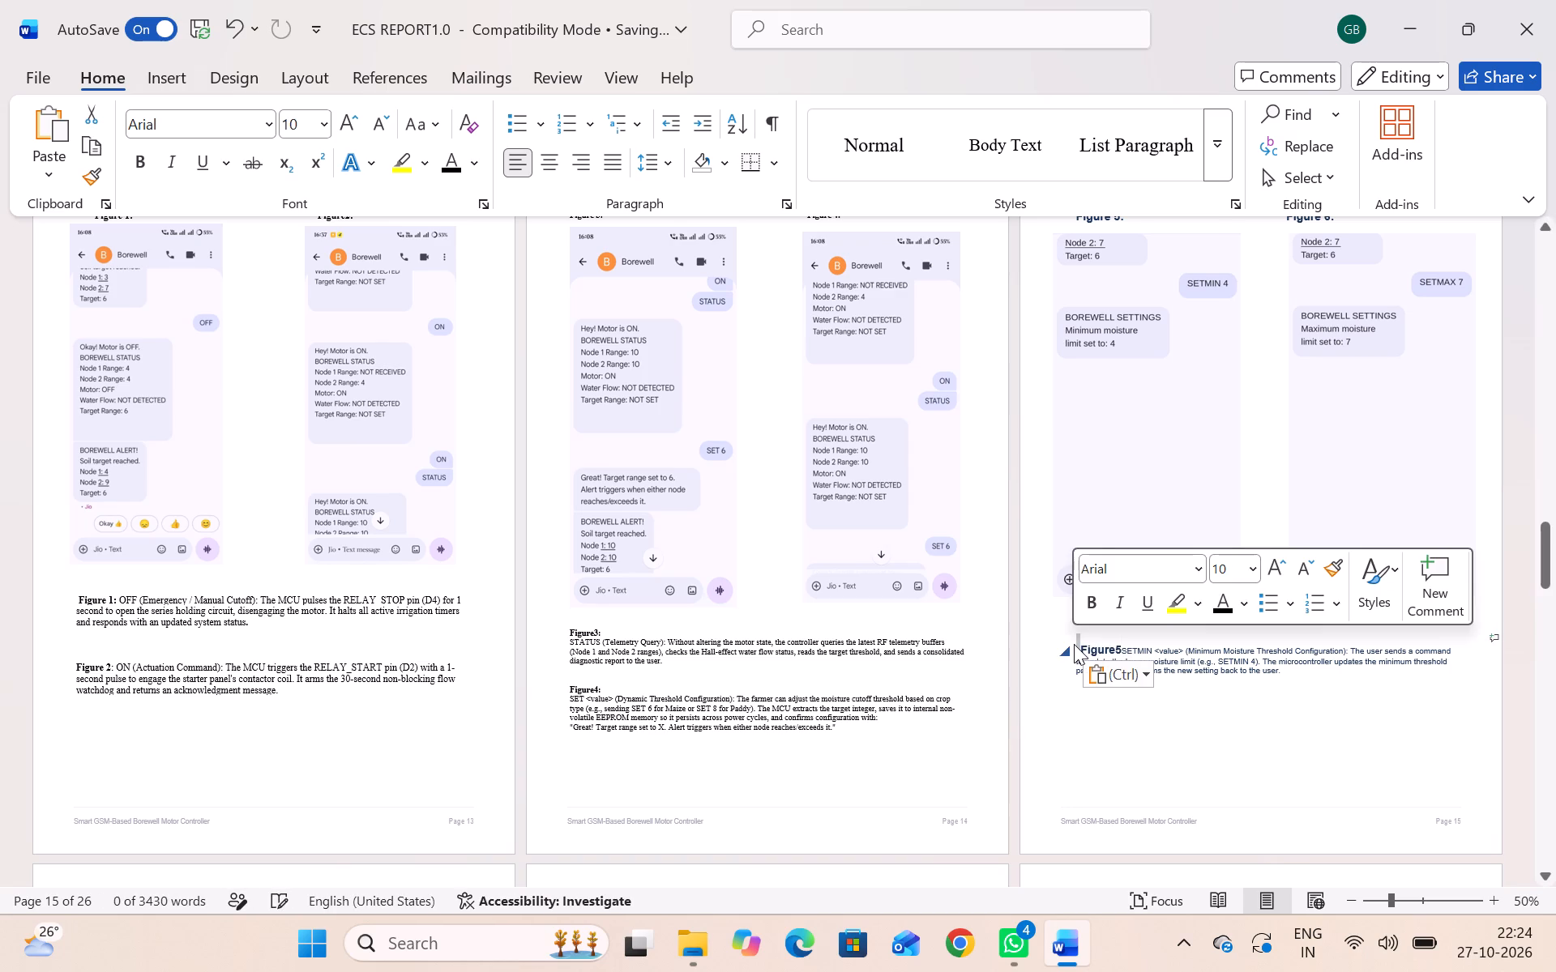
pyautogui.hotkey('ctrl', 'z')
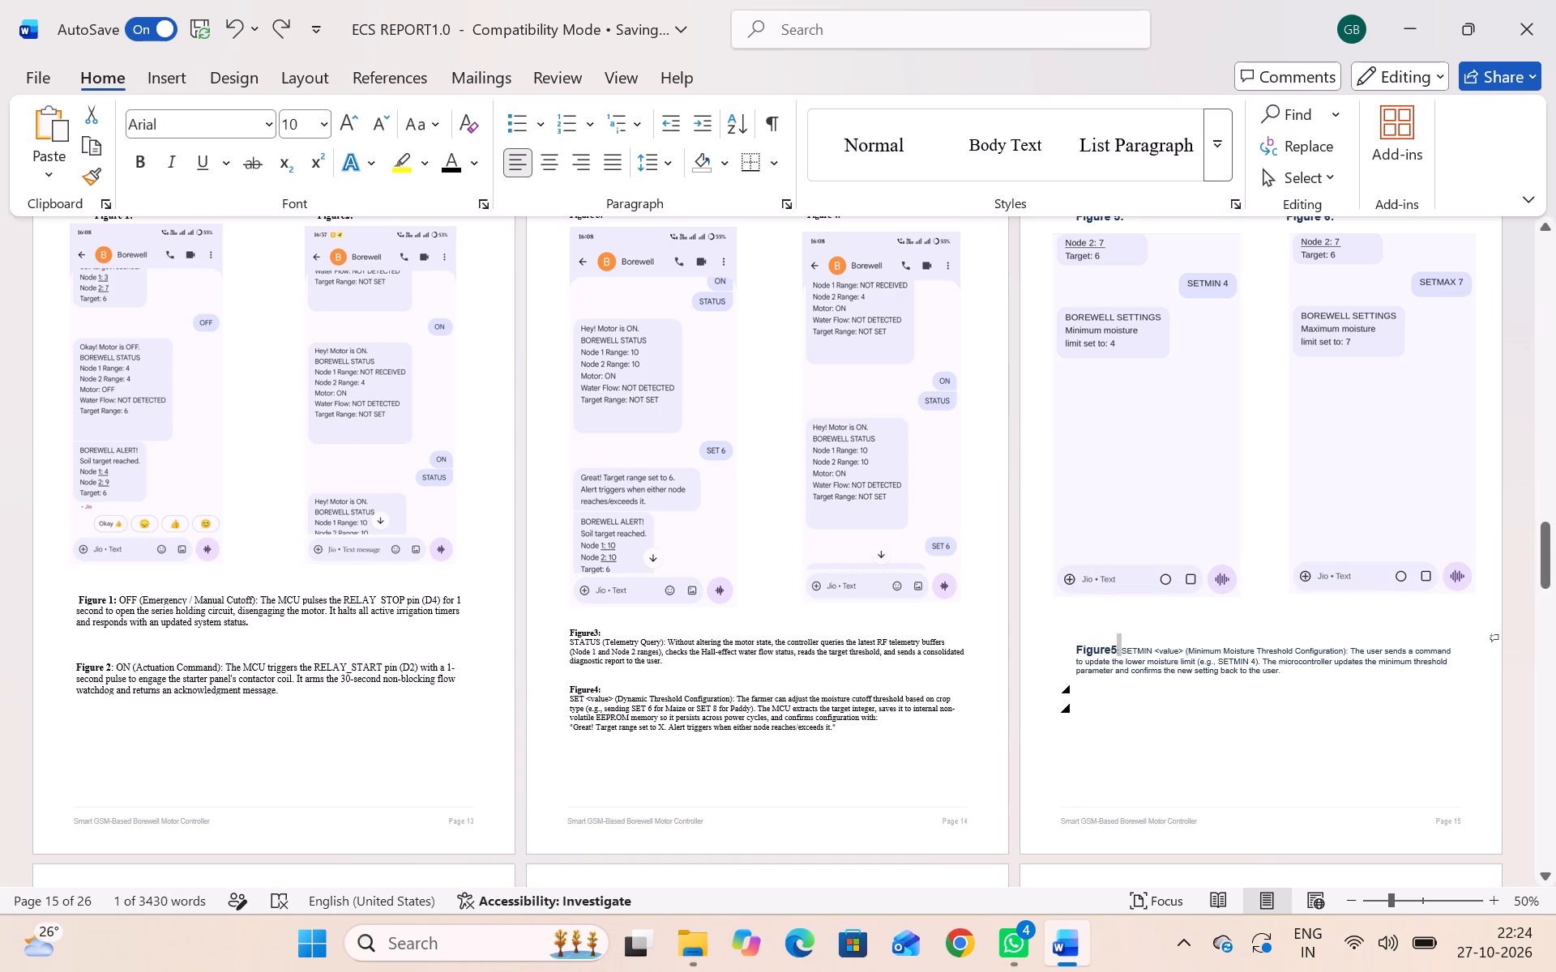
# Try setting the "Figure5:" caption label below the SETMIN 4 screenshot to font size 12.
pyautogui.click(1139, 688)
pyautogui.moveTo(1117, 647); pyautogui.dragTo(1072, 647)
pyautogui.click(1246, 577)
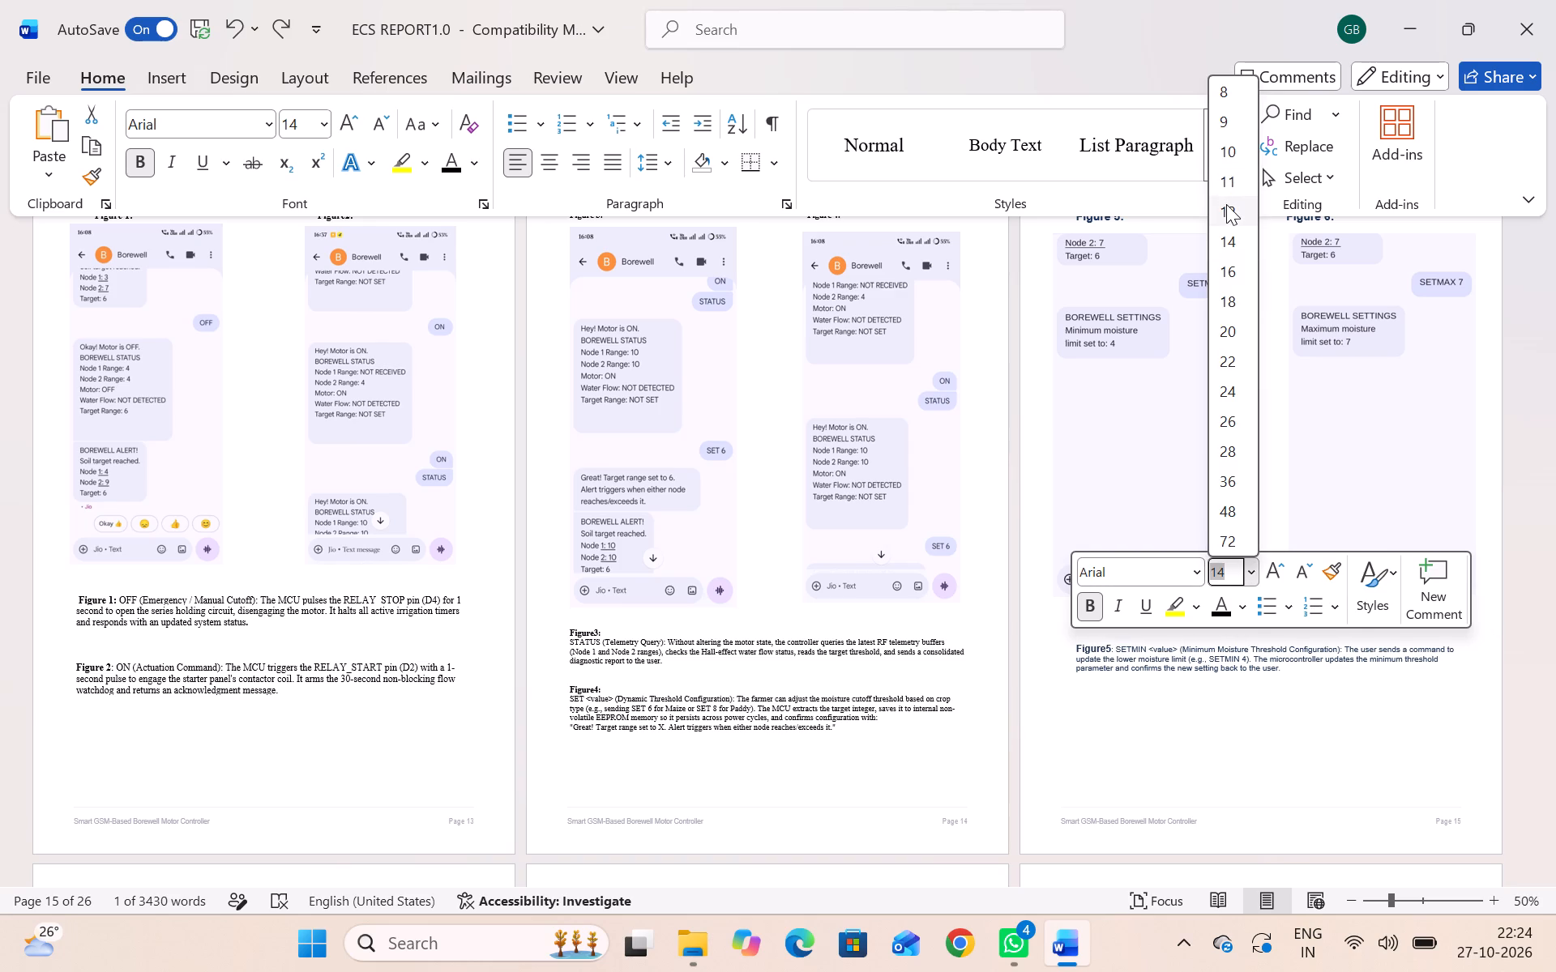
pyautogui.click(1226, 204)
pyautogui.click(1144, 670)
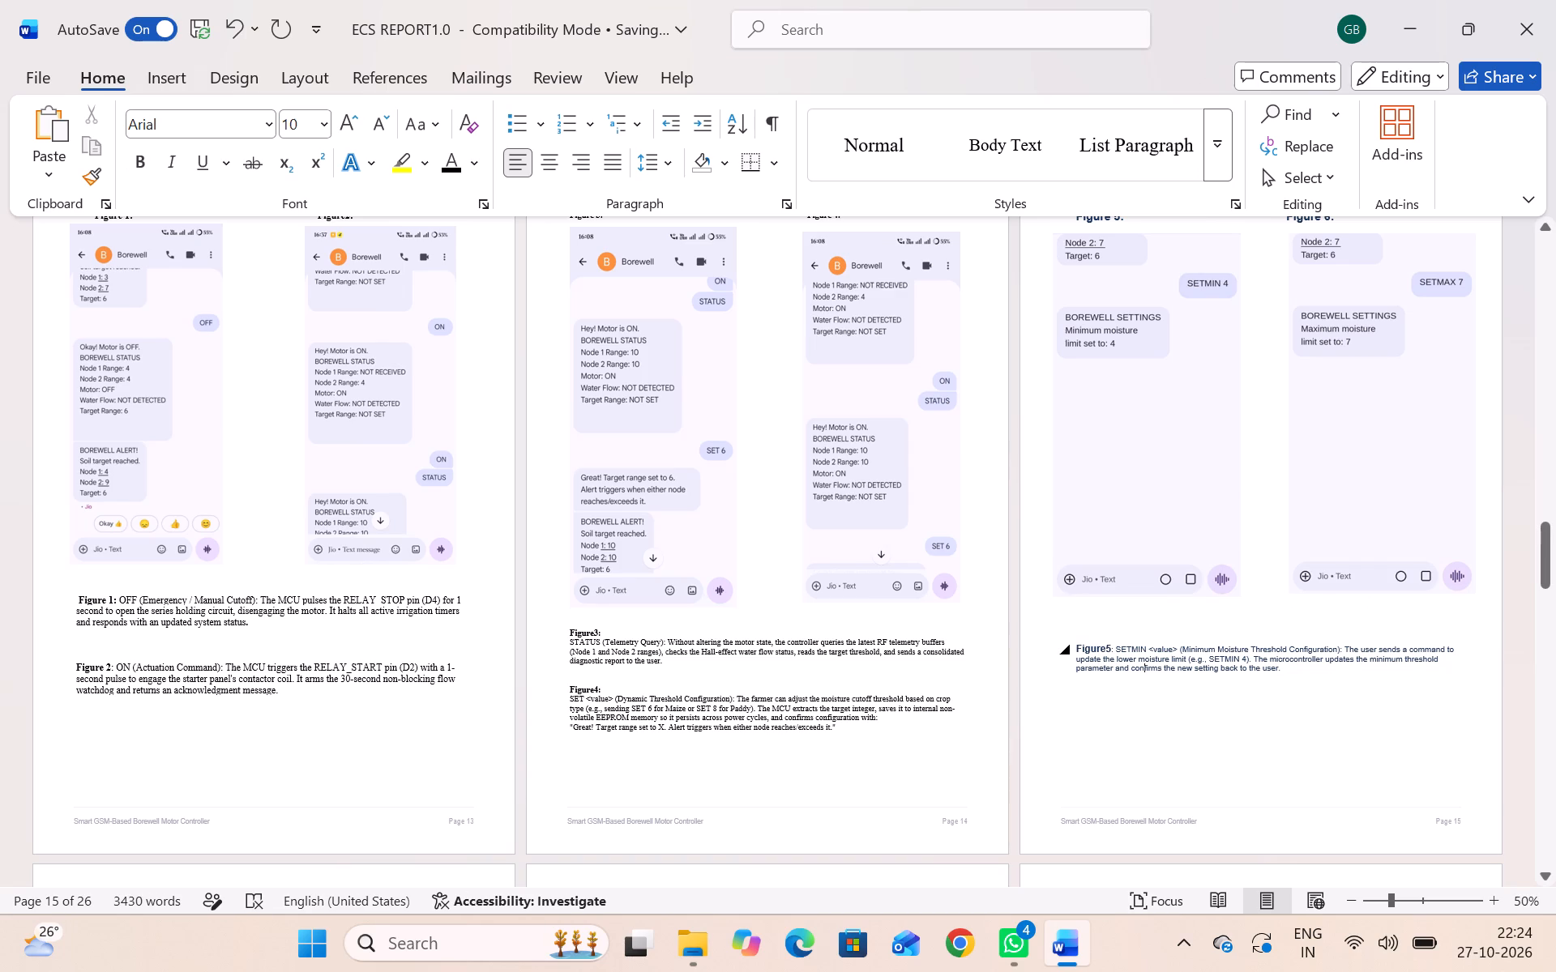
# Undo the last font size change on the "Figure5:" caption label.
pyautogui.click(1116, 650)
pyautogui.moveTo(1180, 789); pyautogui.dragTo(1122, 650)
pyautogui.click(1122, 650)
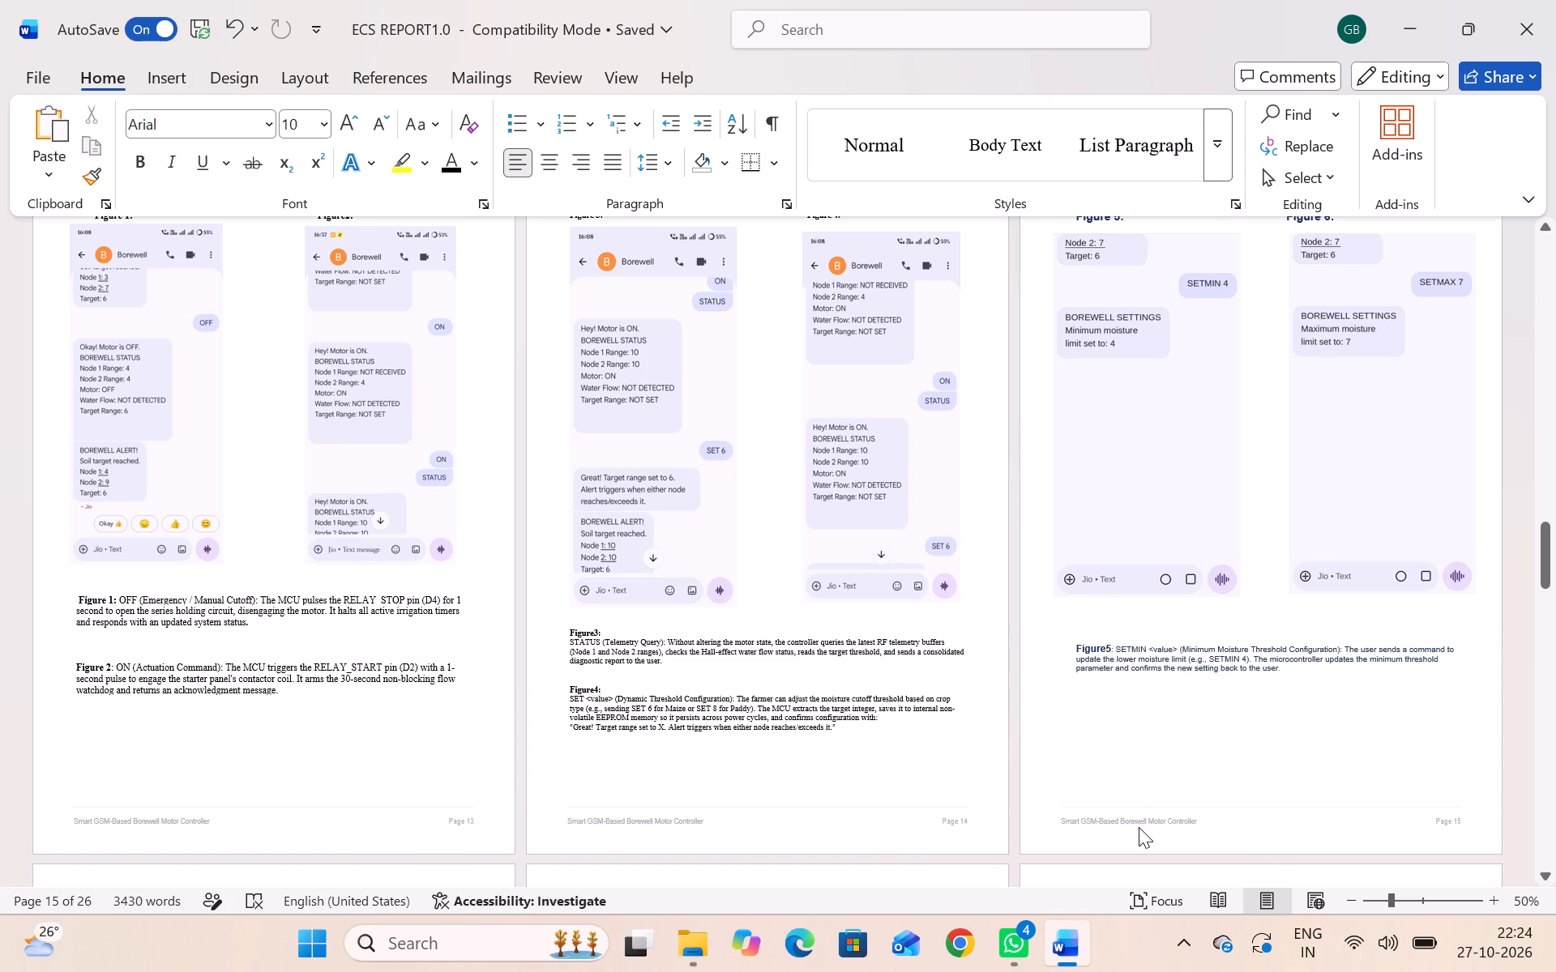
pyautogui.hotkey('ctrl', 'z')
# Set the font size of the "Figure5:" caption label below the SETMIN 4 screenshot to 12.
pyautogui.click(1131, 697)
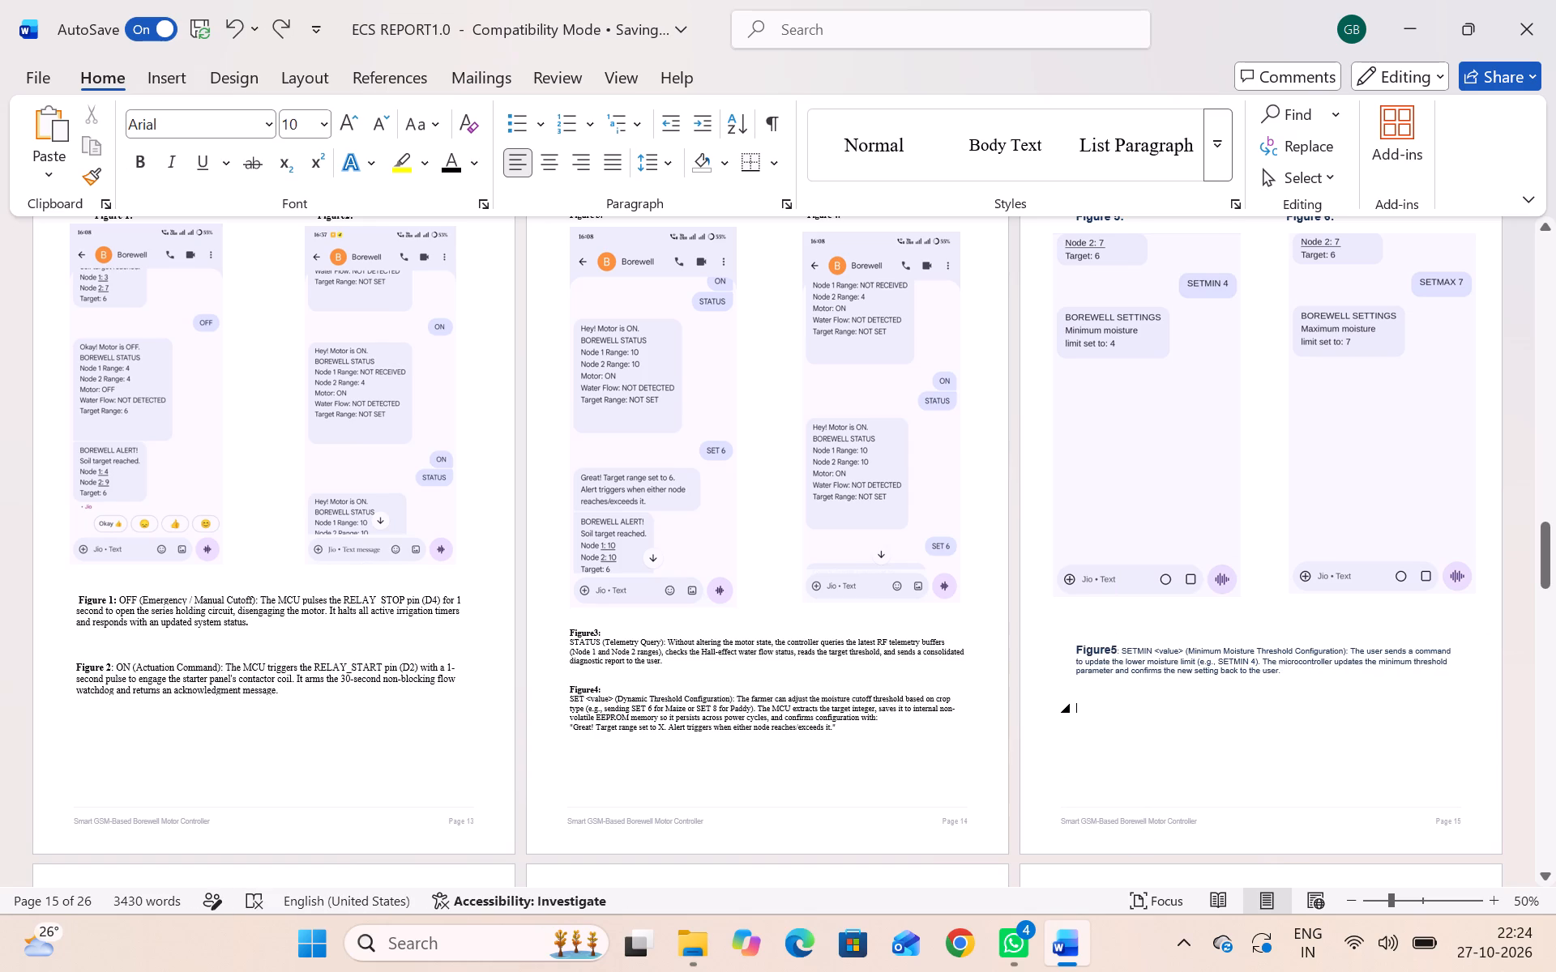
pyautogui.moveTo(1118, 646); pyautogui.dragTo(1073, 638)
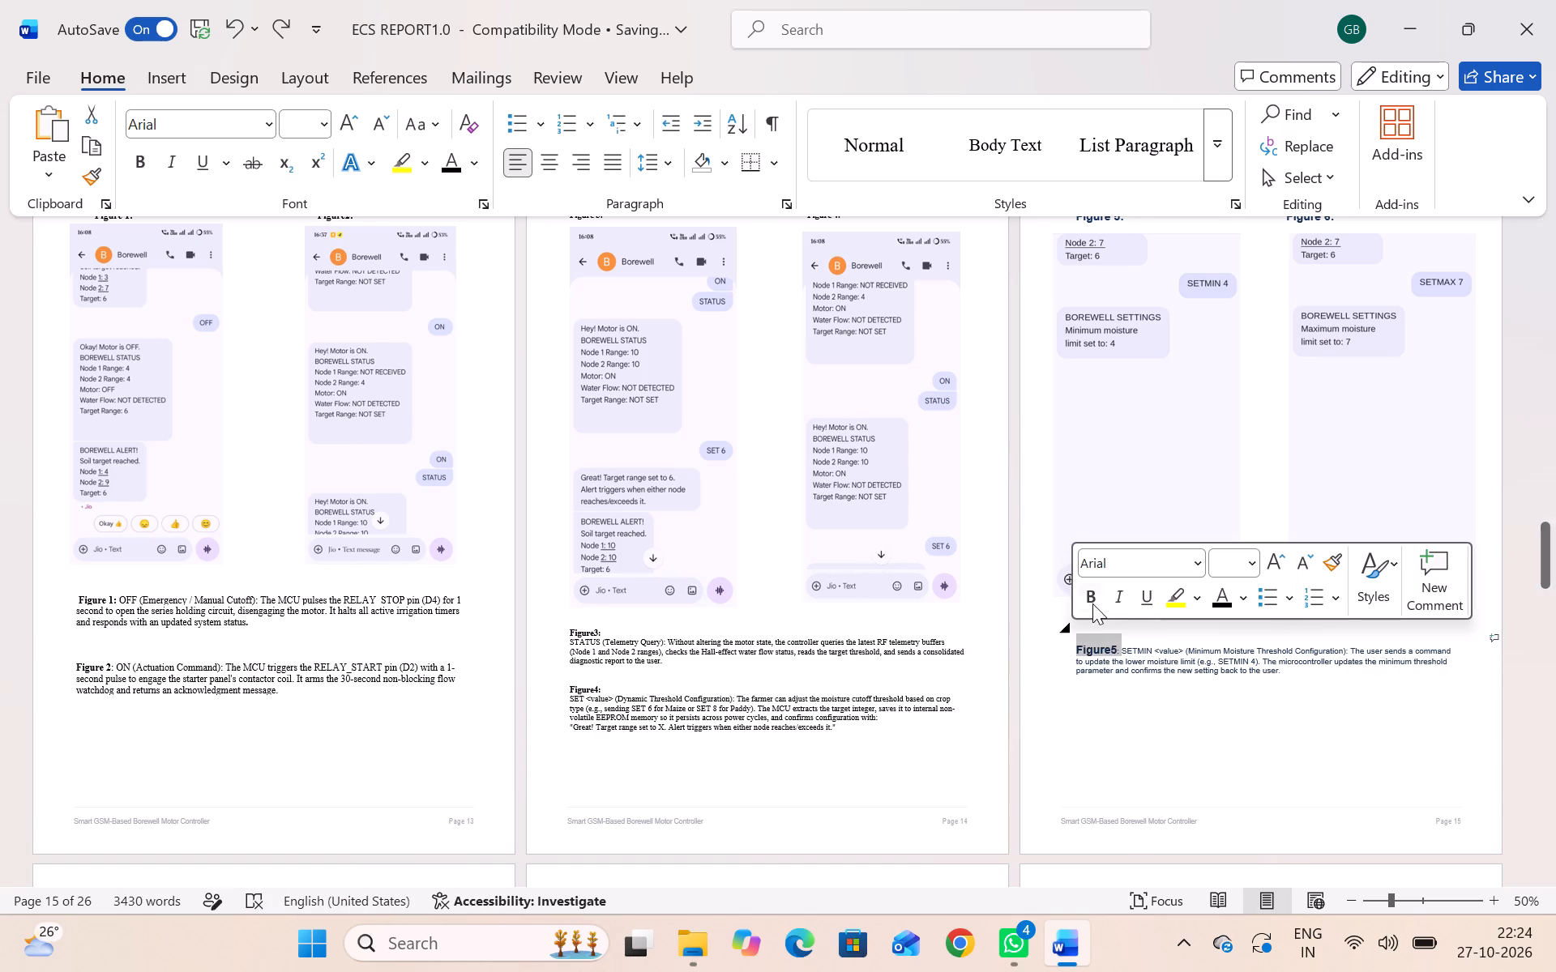
pyautogui.click(1249, 561)
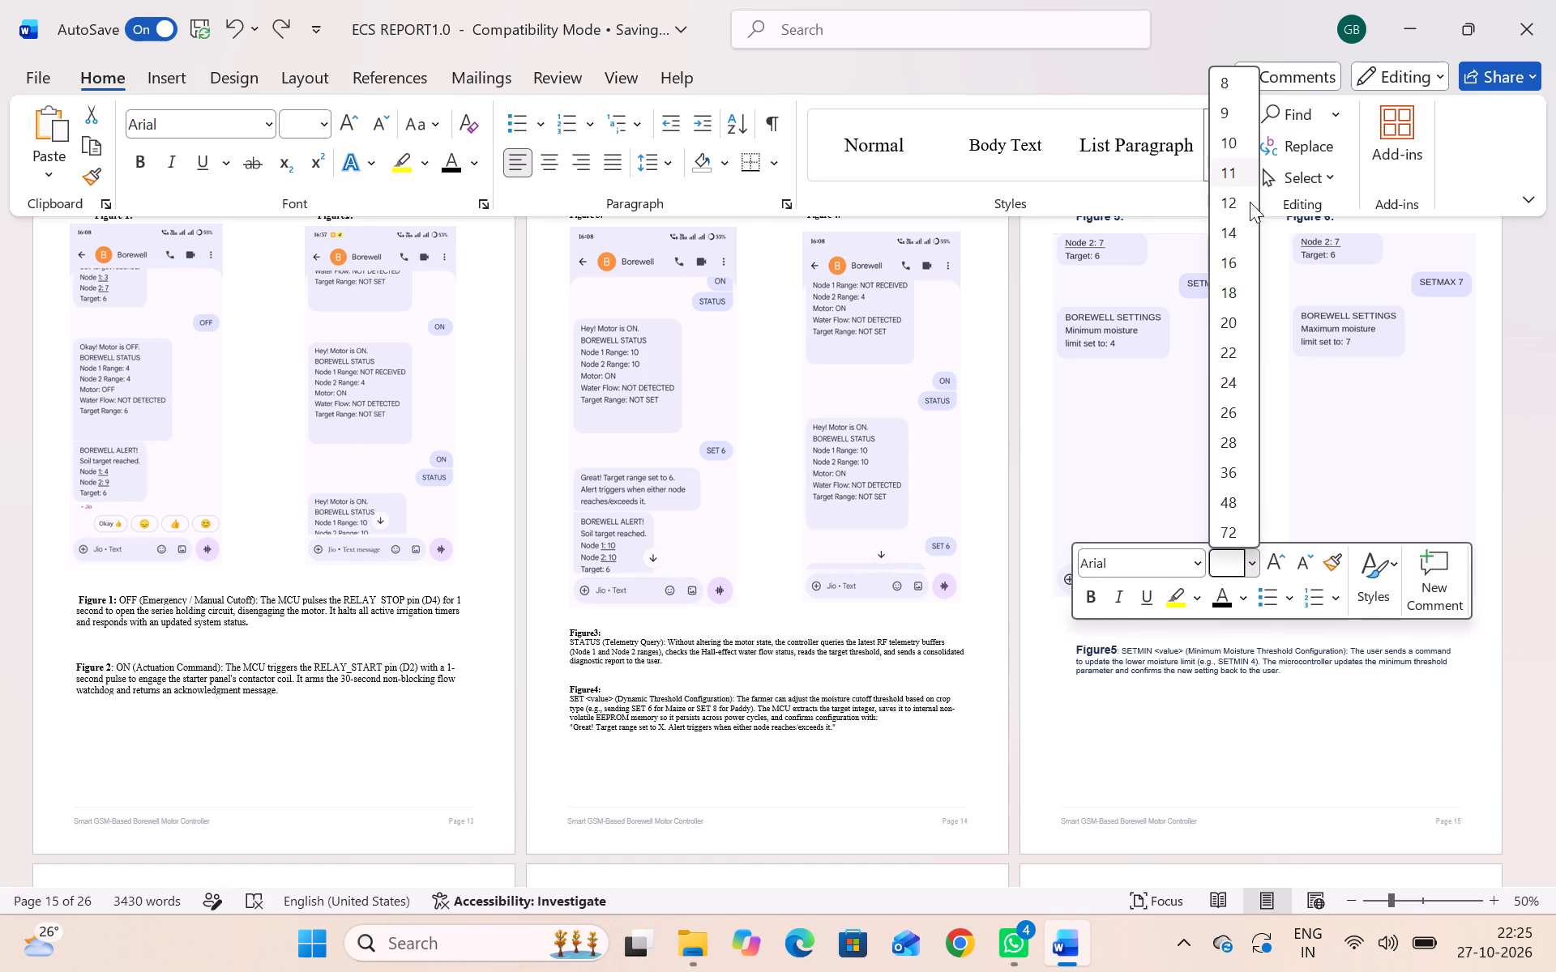
pyautogui.click(1233, 206)
pyautogui.click(1183, 668)
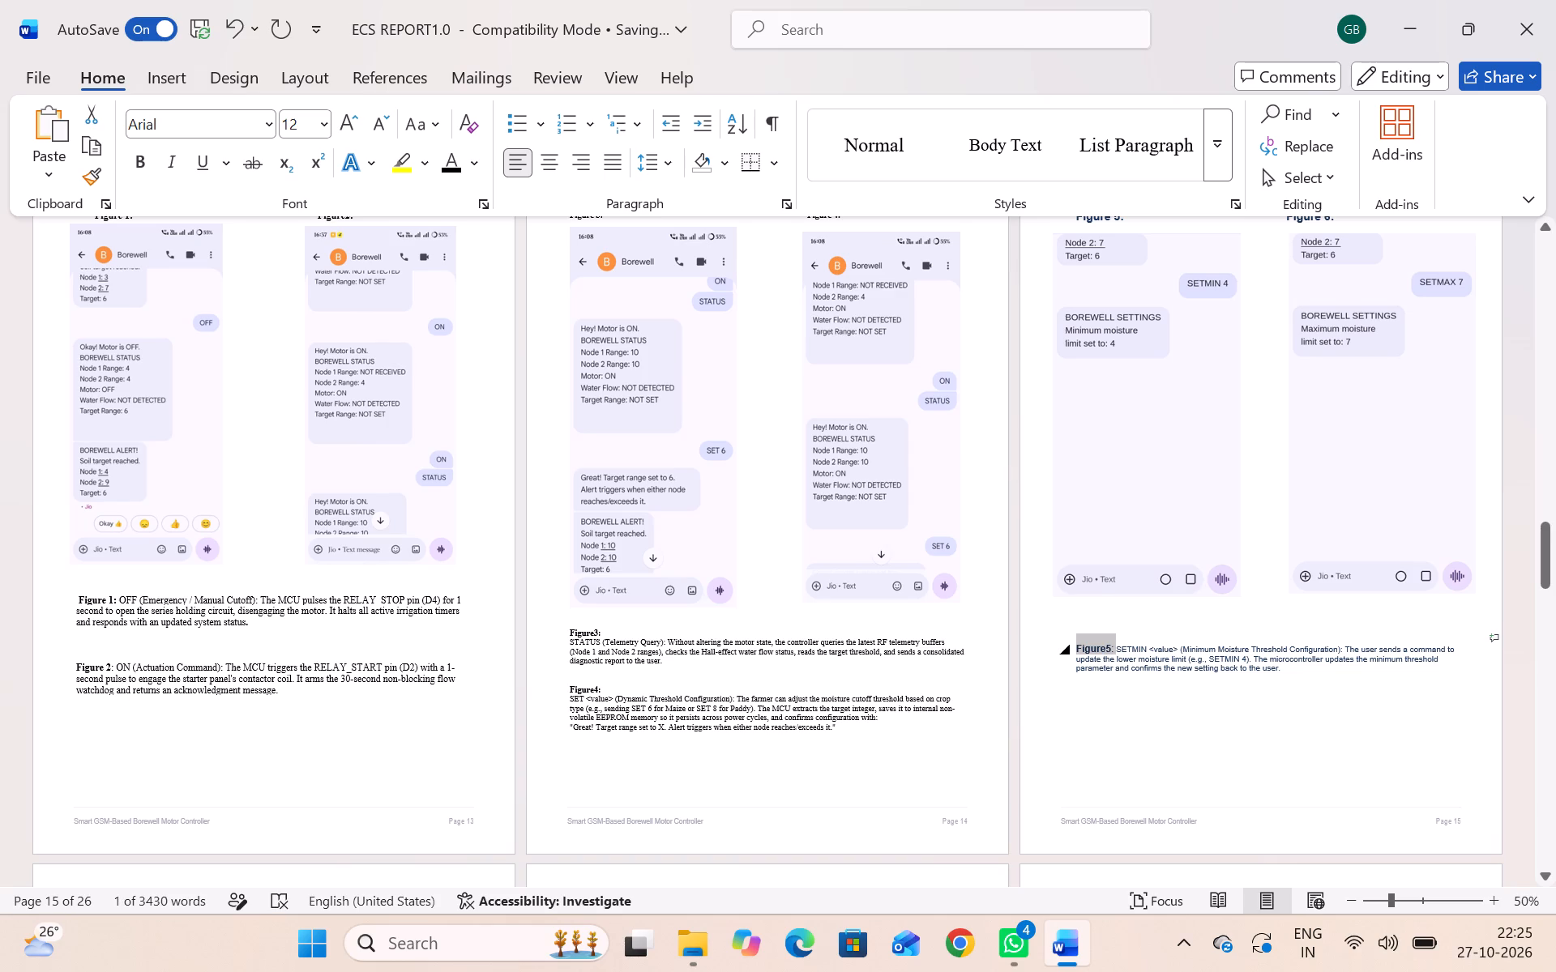
# Add a "Figure6:" caption label at font size 12, one blank line below the Figure 5 description on page 15.
pyautogui.click(1289, 676)
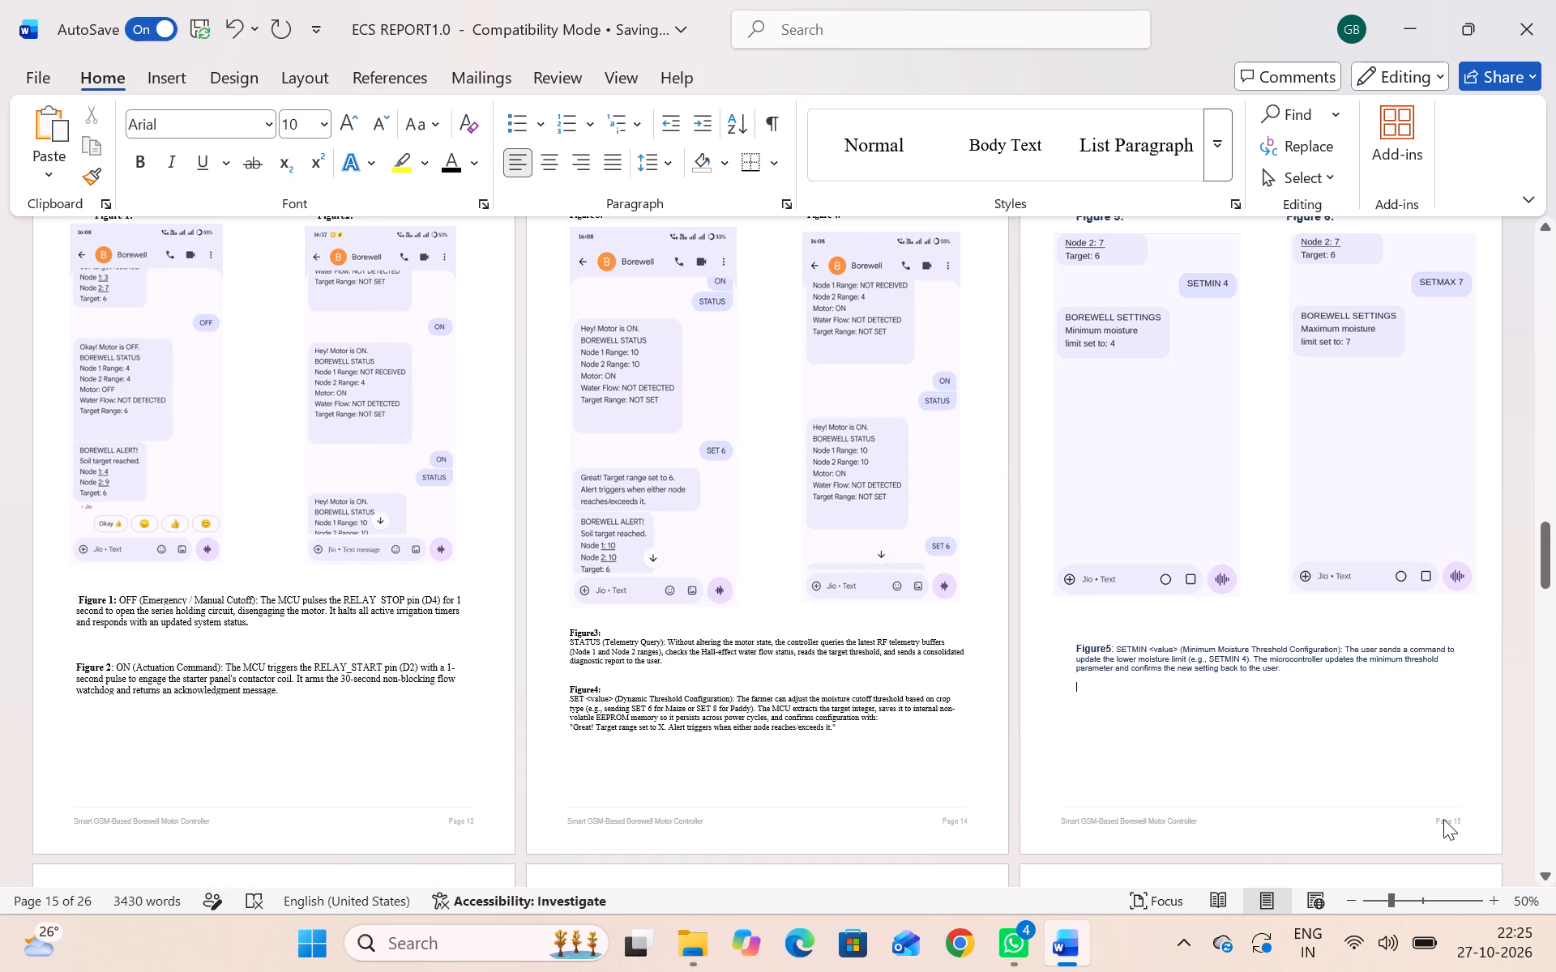
pyautogui.press('Return')
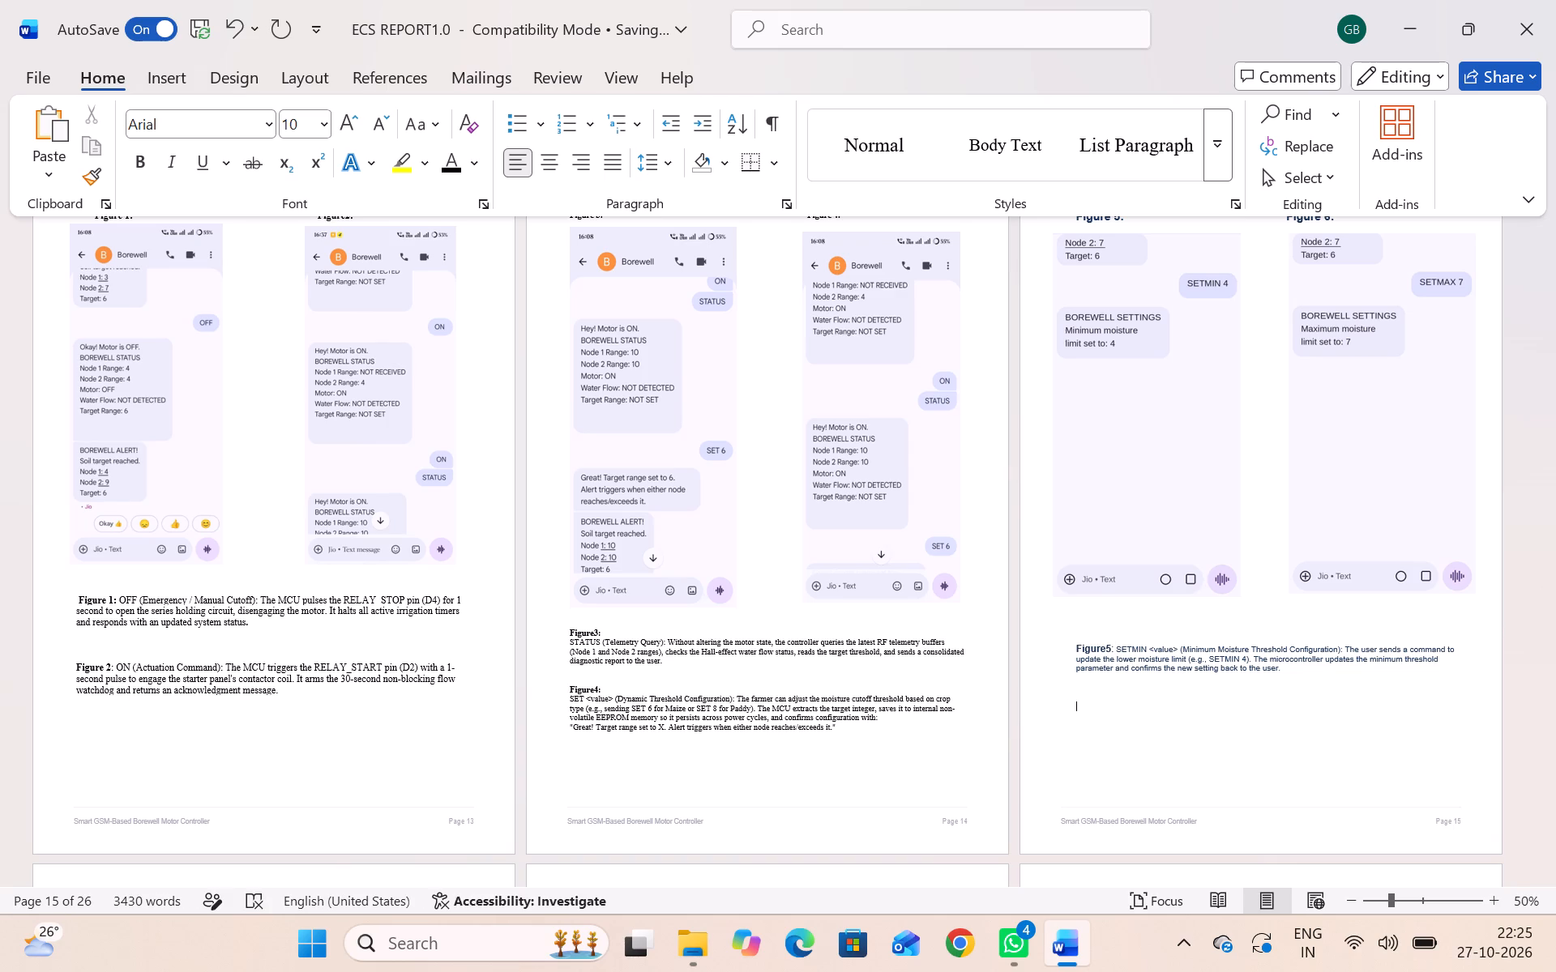
pyautogui.write('fi')
pyautogui.press('BackSpace')
pyautogui.press('BackSpace')
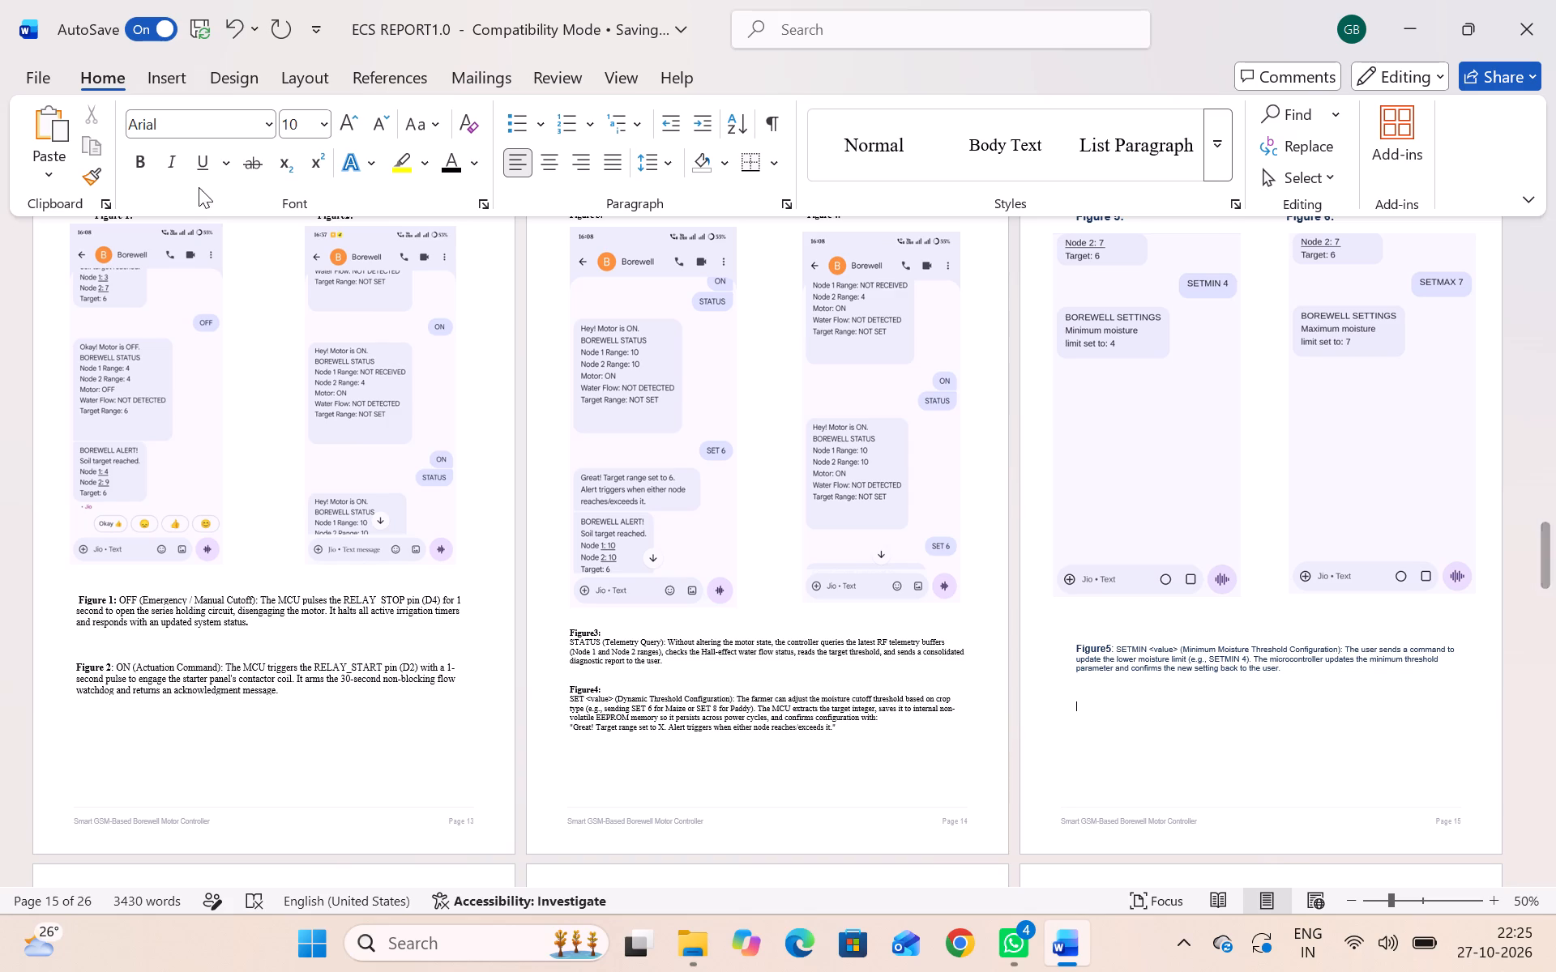
pyautogui.click(321, 128)
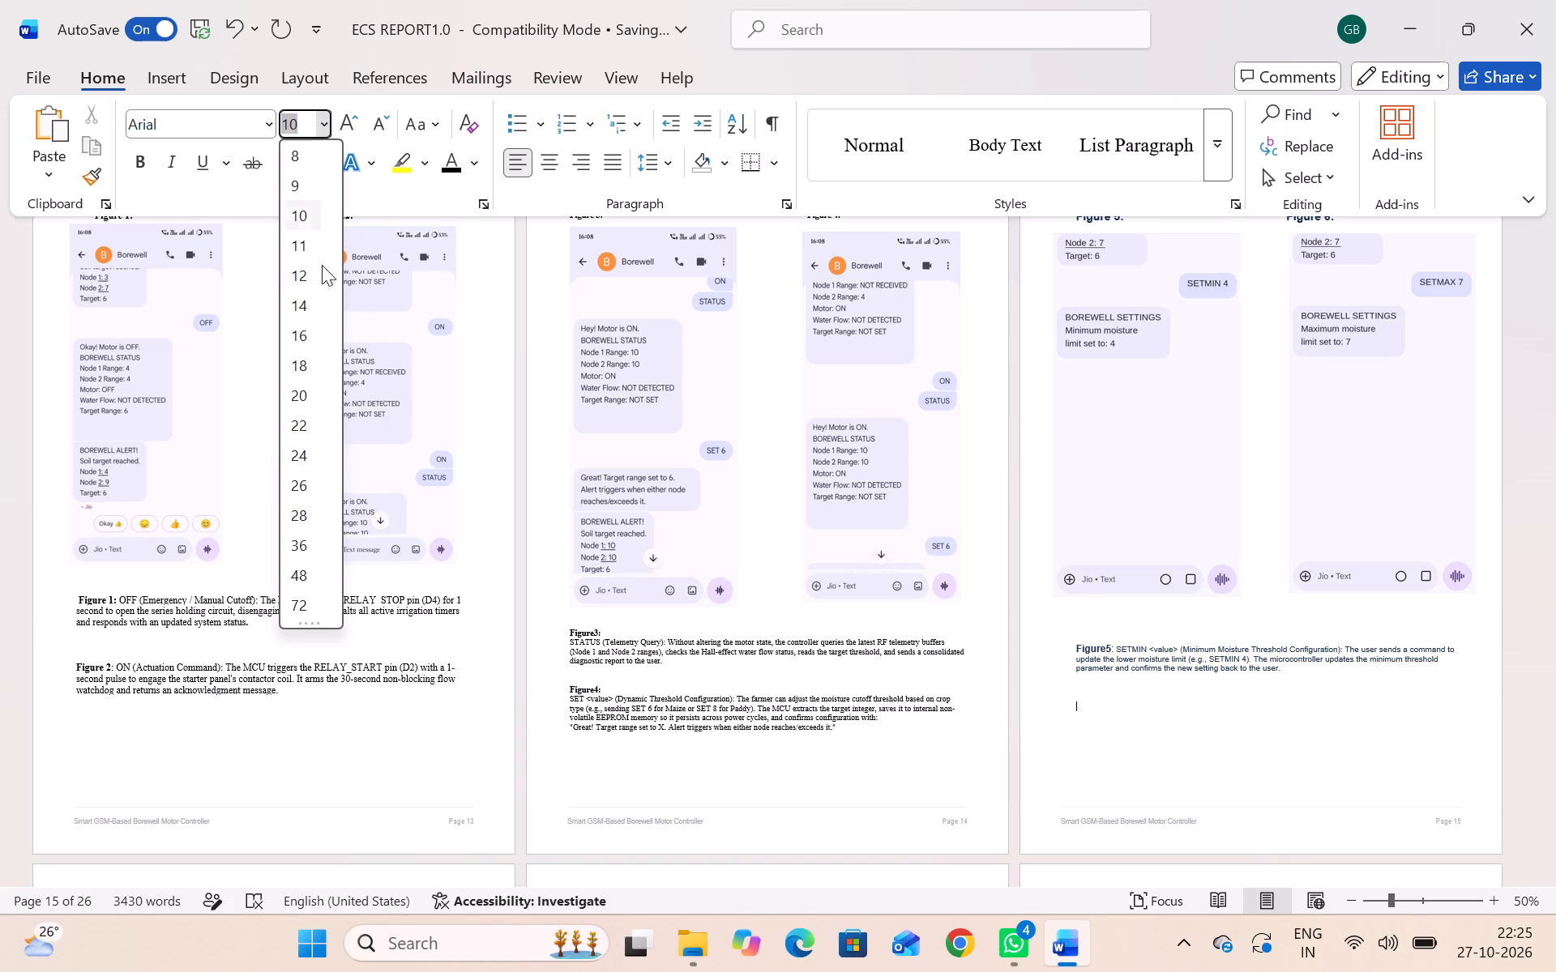
pyautogui.click(313, 274)
pyautogui.write('figure')
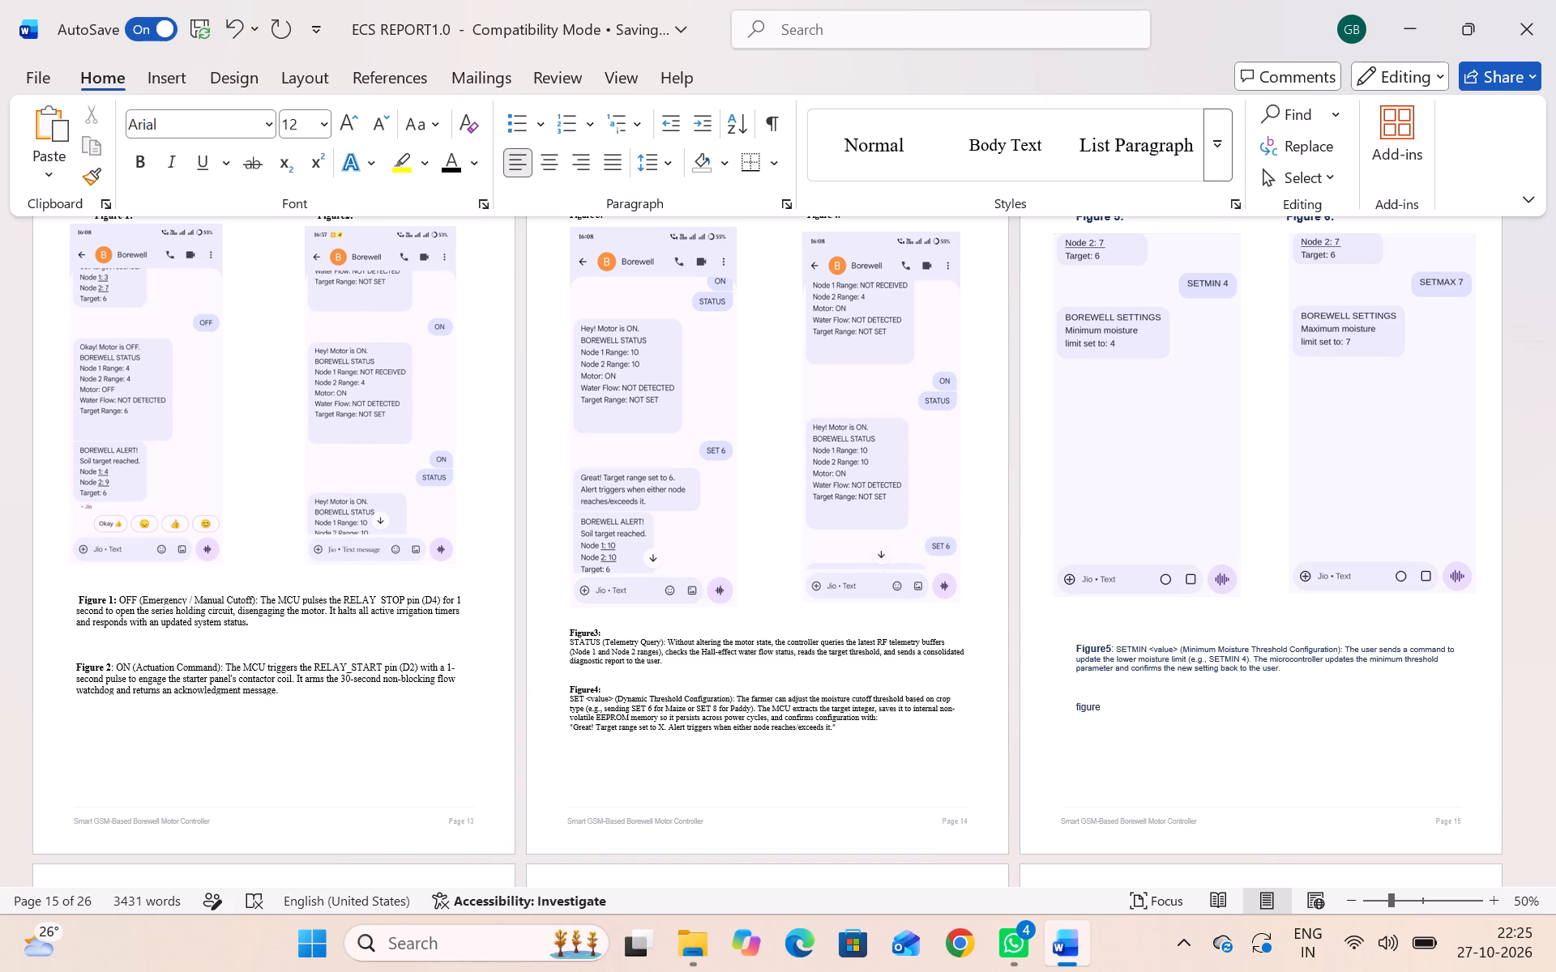
pyautogui.press('6')
pyautogui.hotkey('shift', ':')
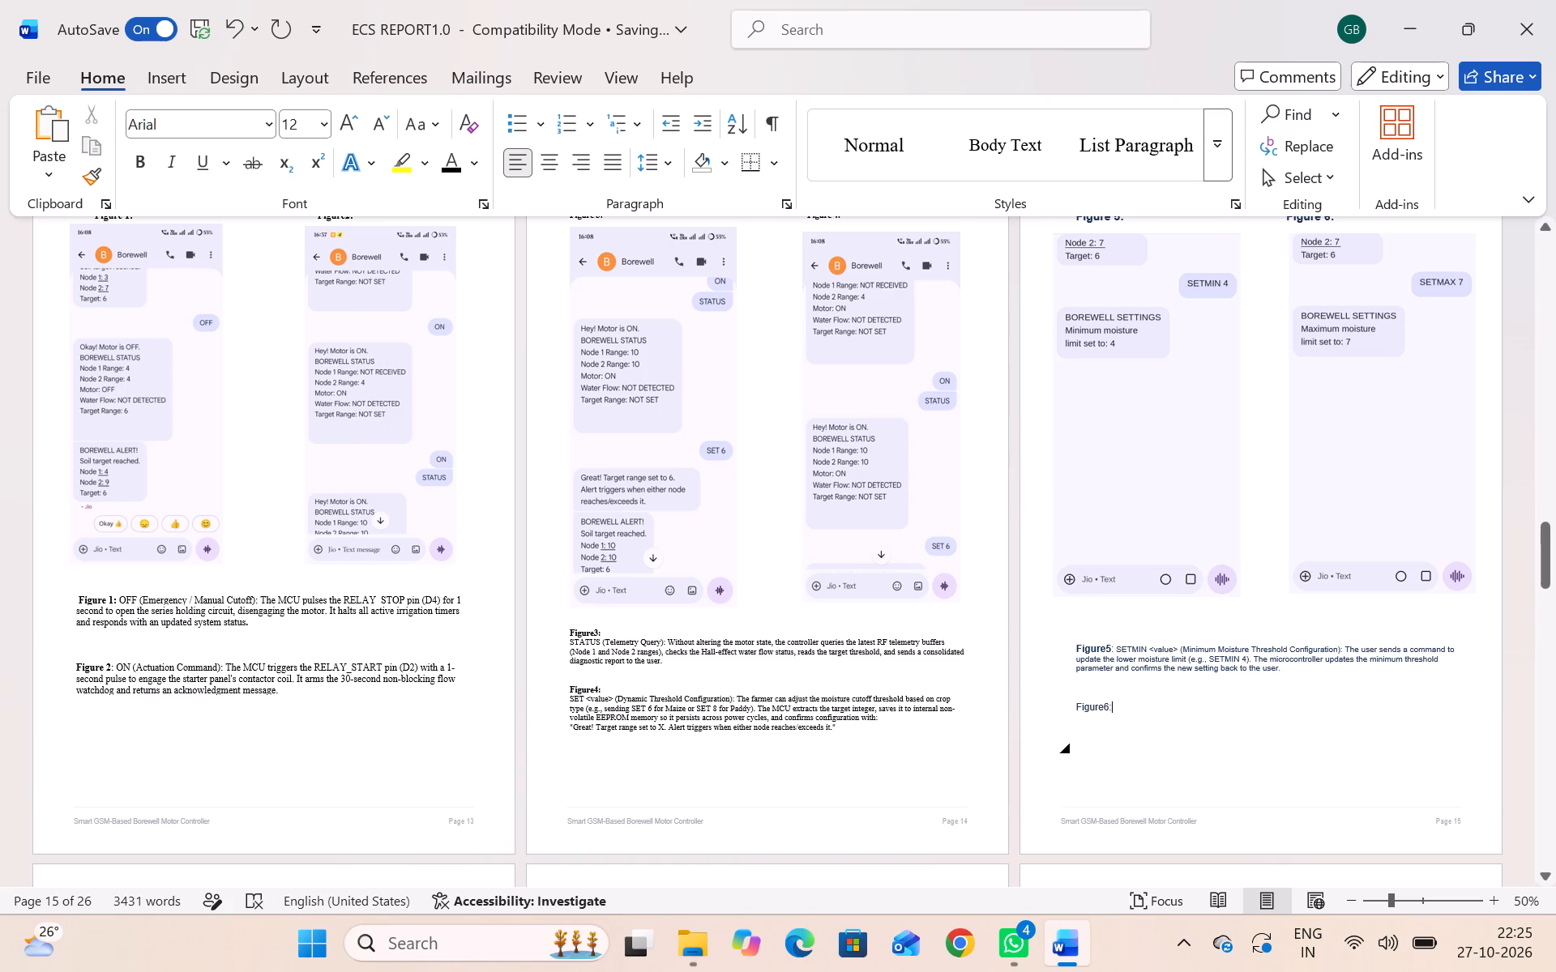
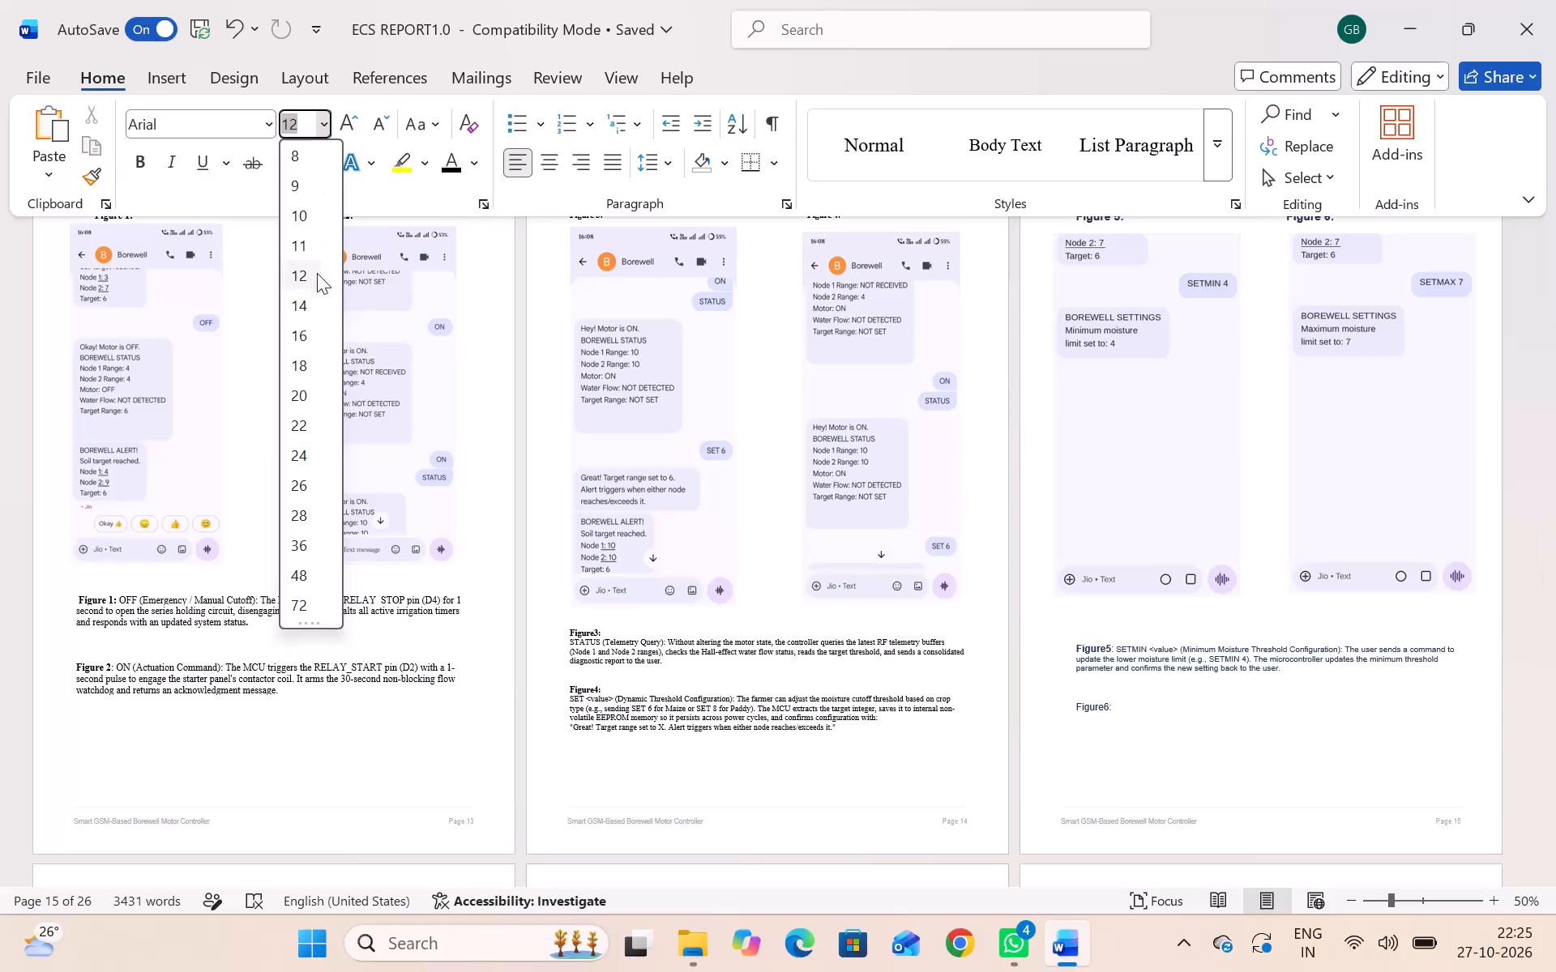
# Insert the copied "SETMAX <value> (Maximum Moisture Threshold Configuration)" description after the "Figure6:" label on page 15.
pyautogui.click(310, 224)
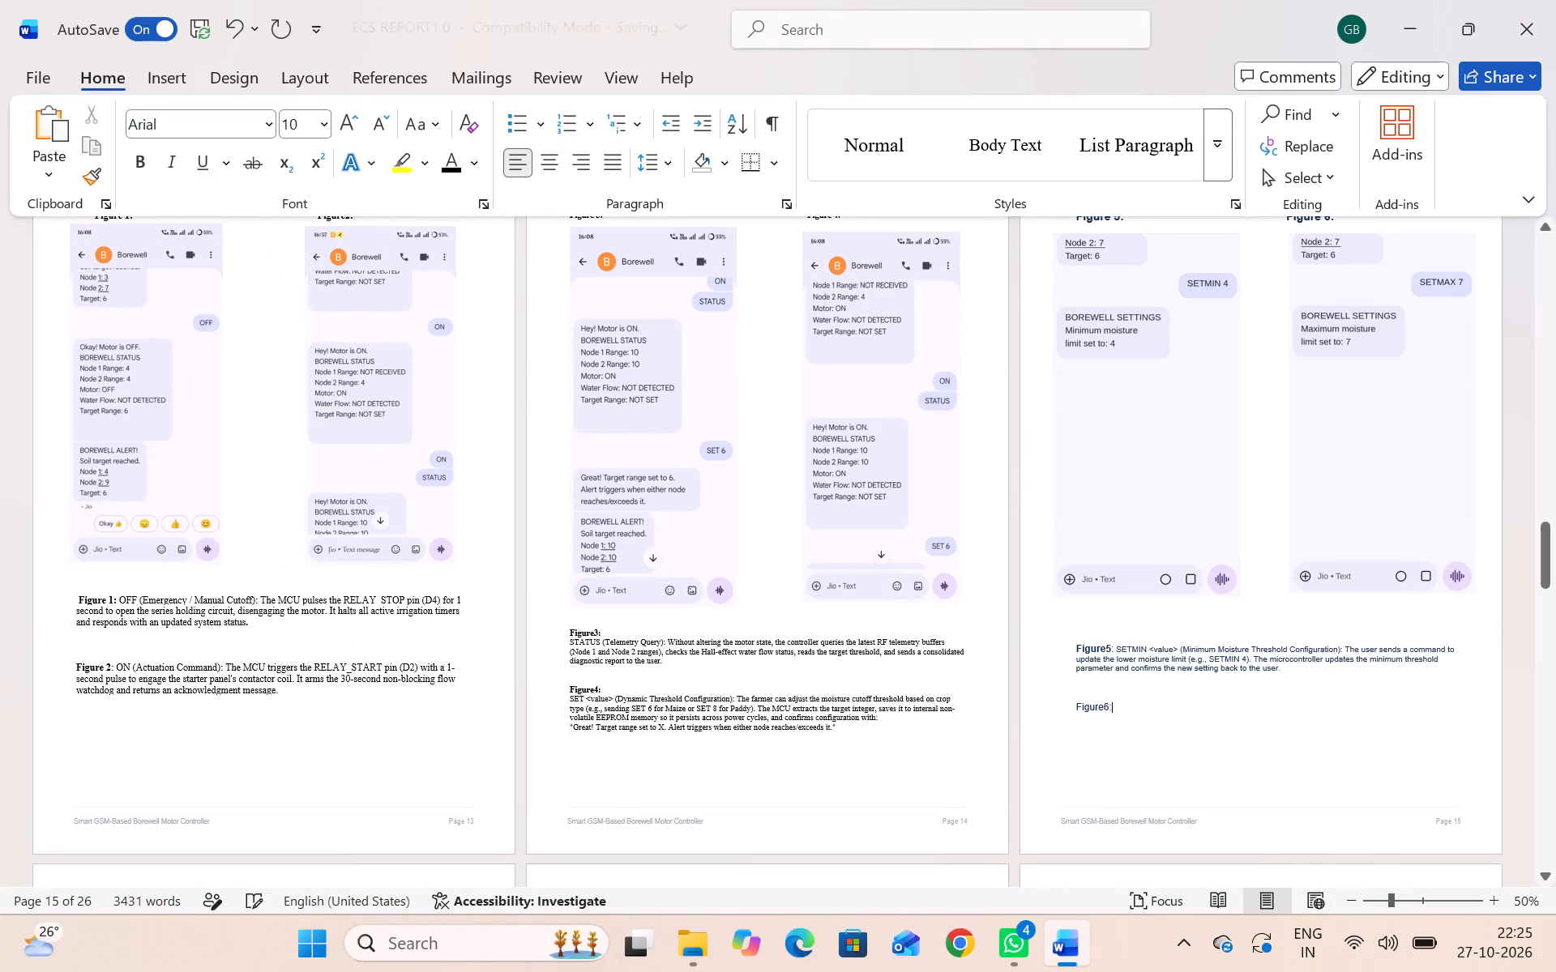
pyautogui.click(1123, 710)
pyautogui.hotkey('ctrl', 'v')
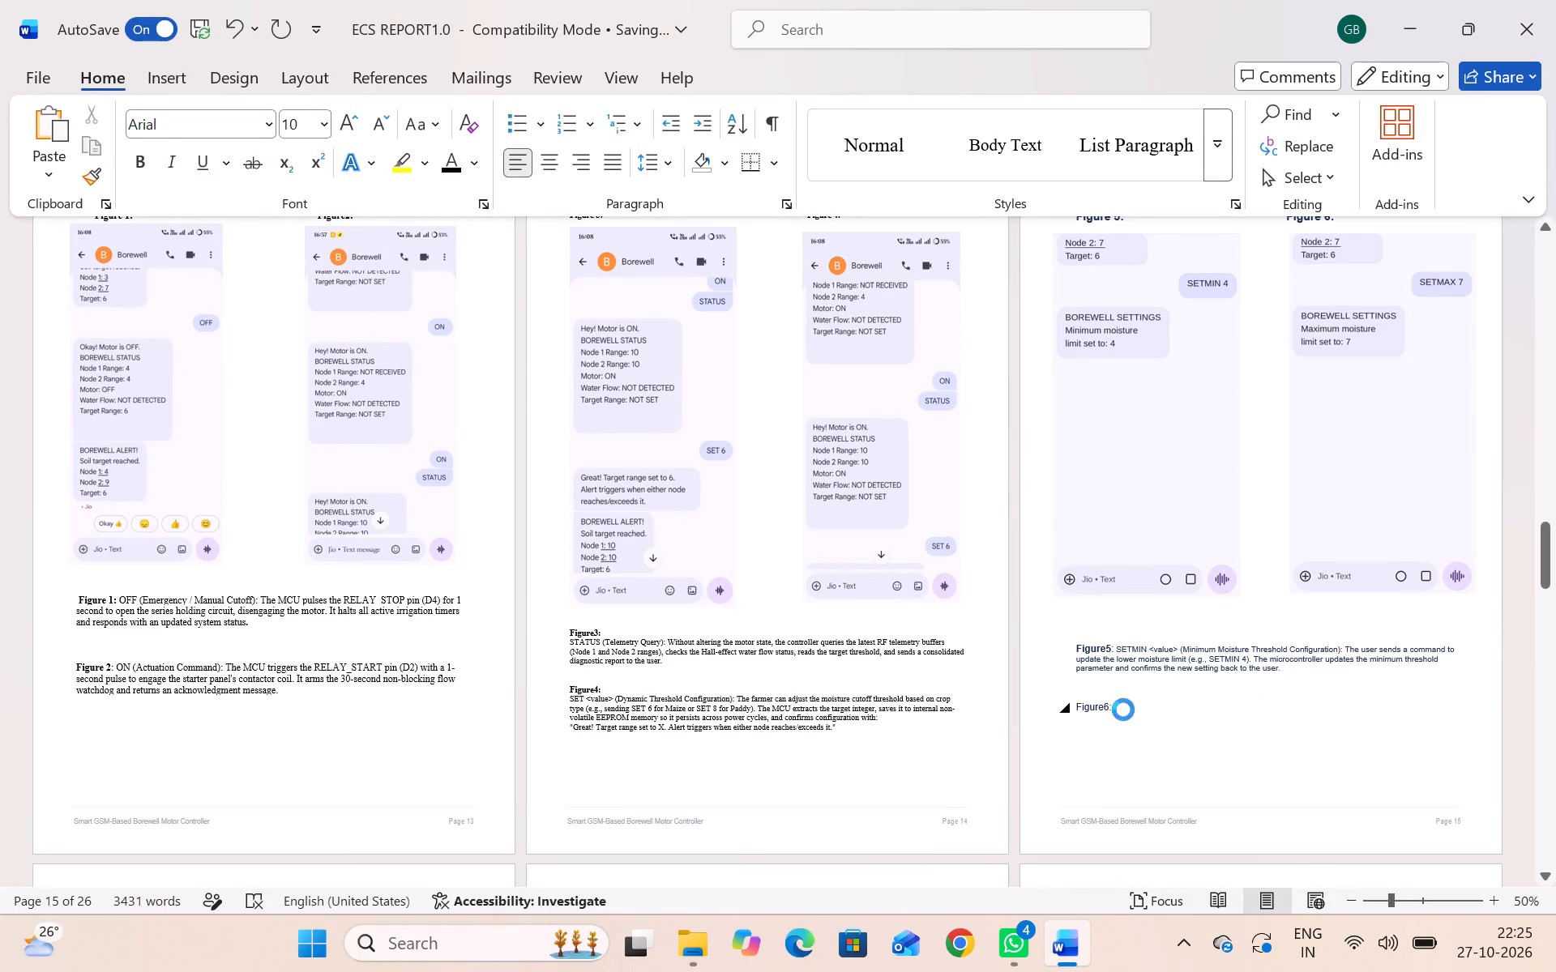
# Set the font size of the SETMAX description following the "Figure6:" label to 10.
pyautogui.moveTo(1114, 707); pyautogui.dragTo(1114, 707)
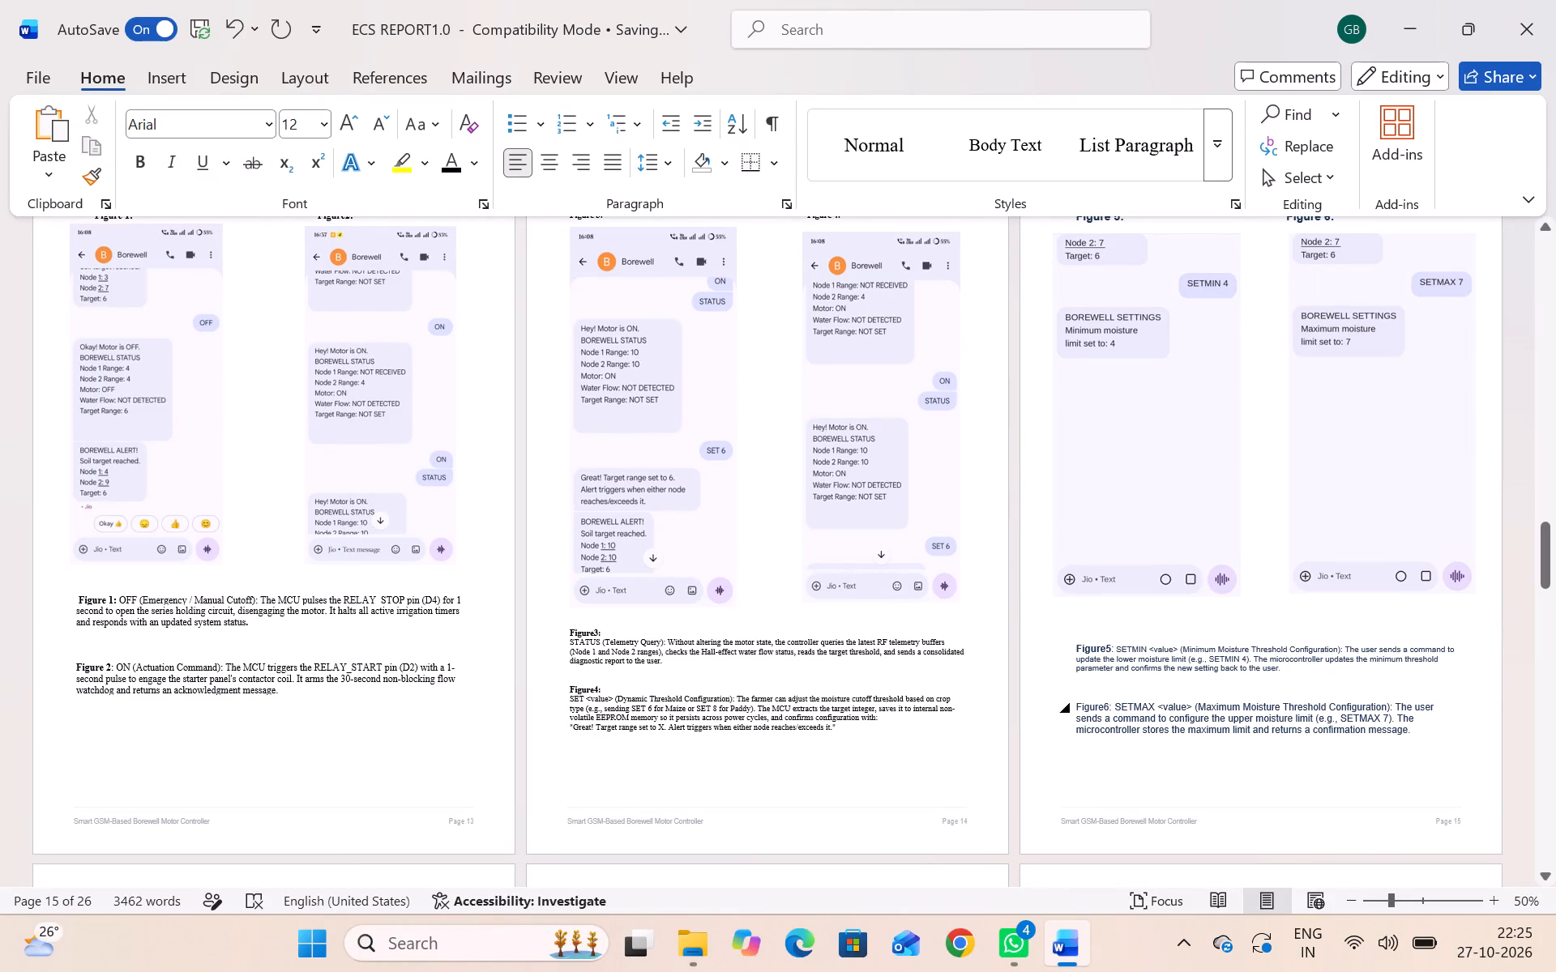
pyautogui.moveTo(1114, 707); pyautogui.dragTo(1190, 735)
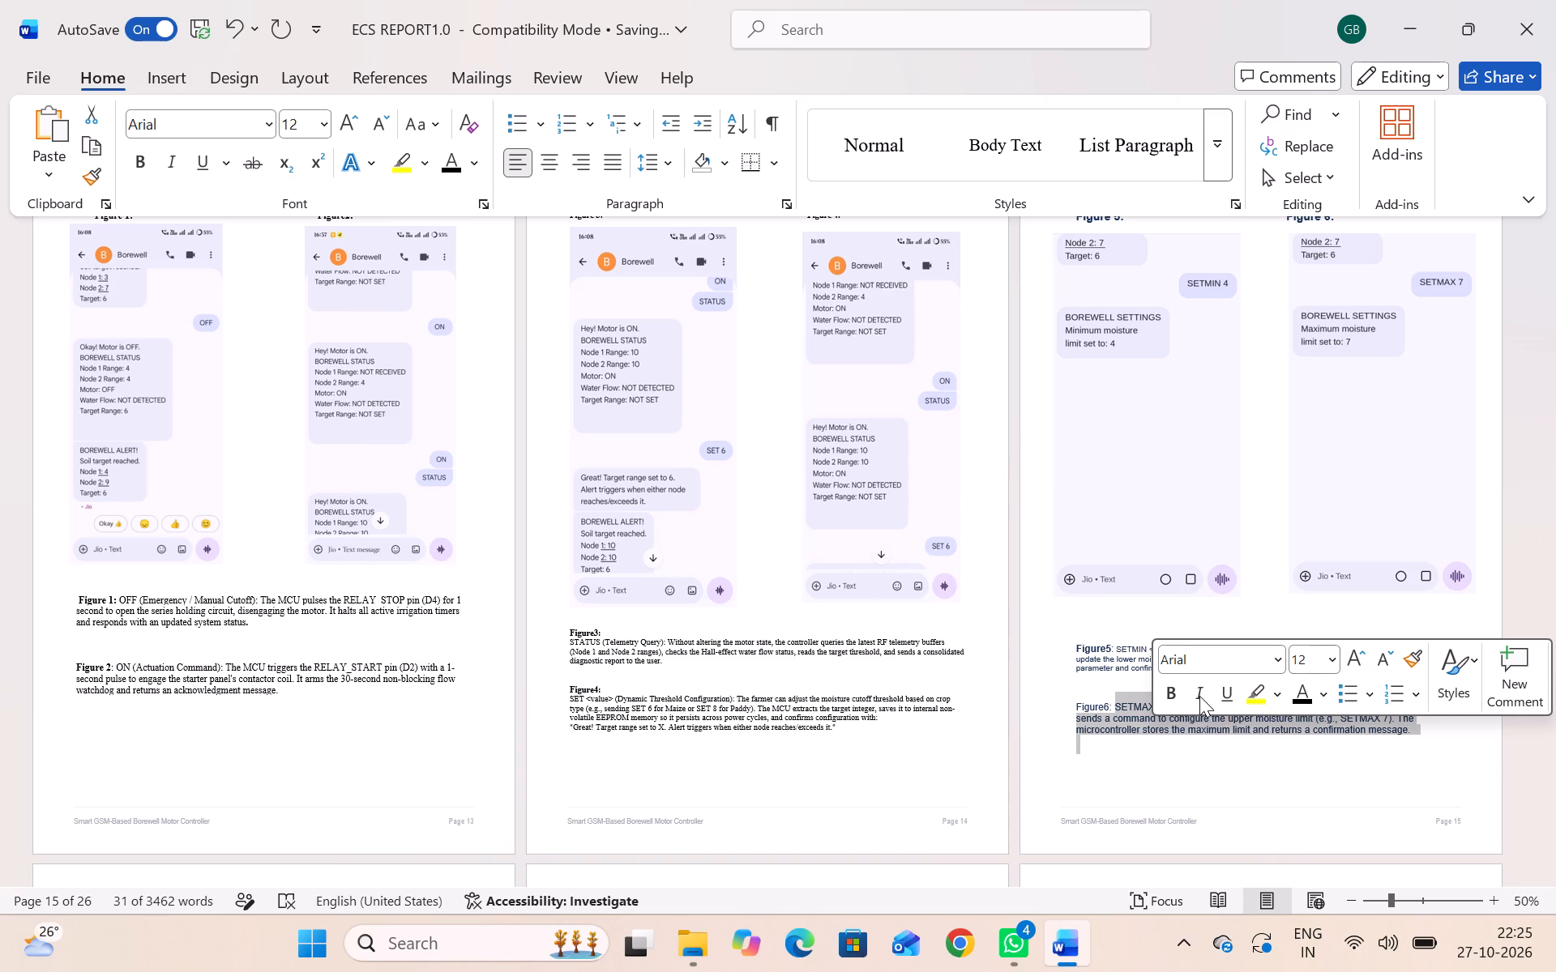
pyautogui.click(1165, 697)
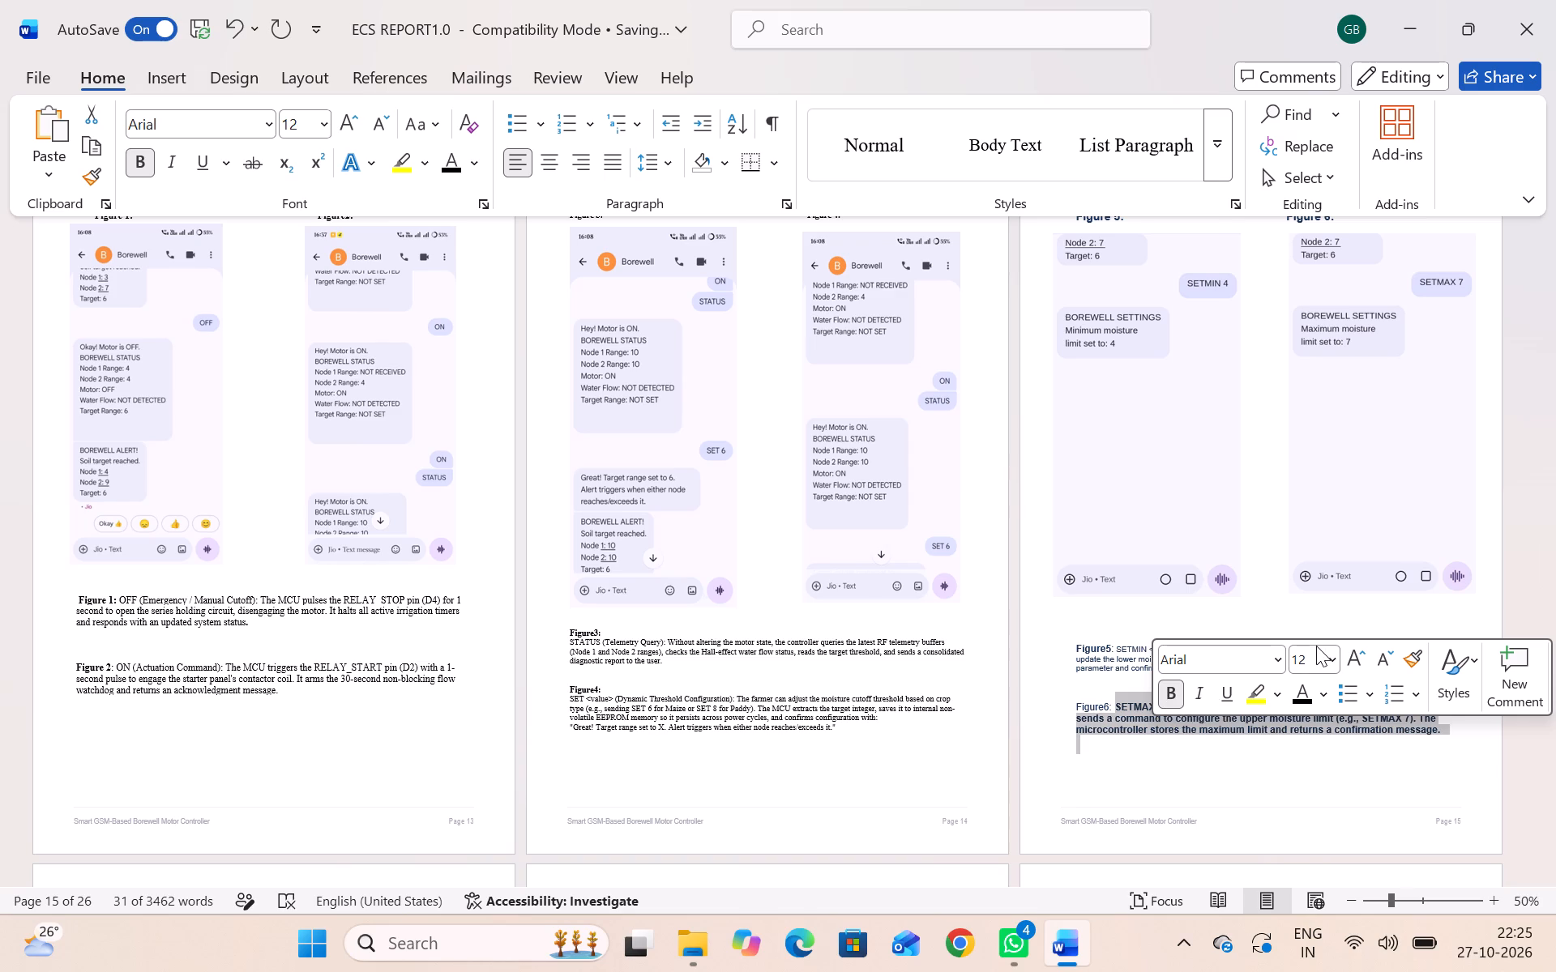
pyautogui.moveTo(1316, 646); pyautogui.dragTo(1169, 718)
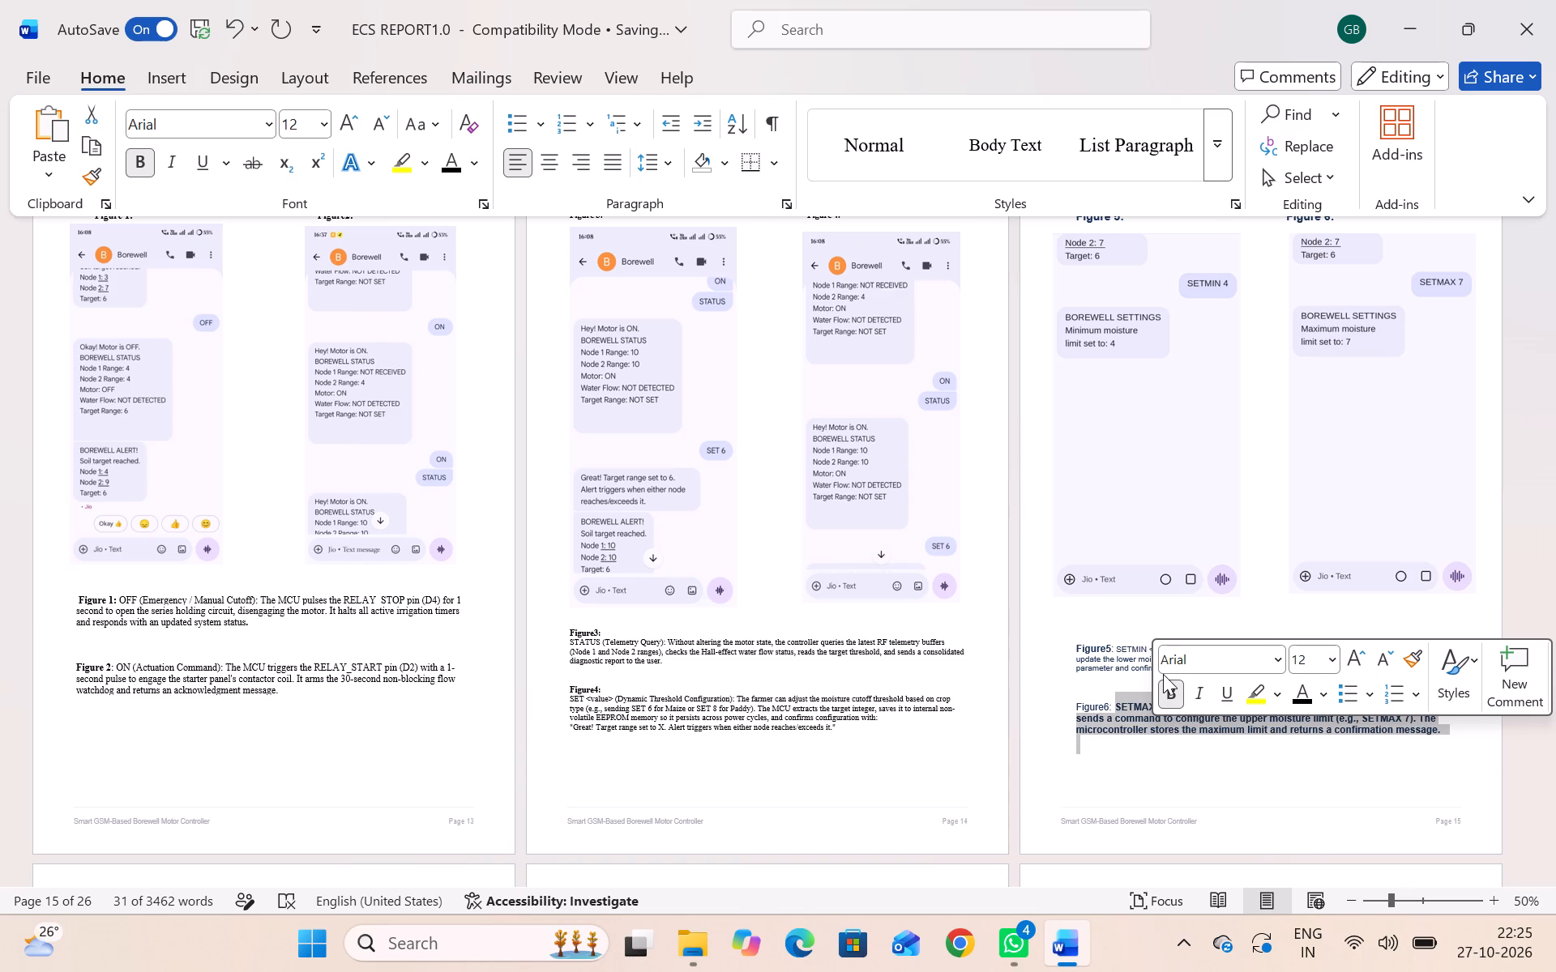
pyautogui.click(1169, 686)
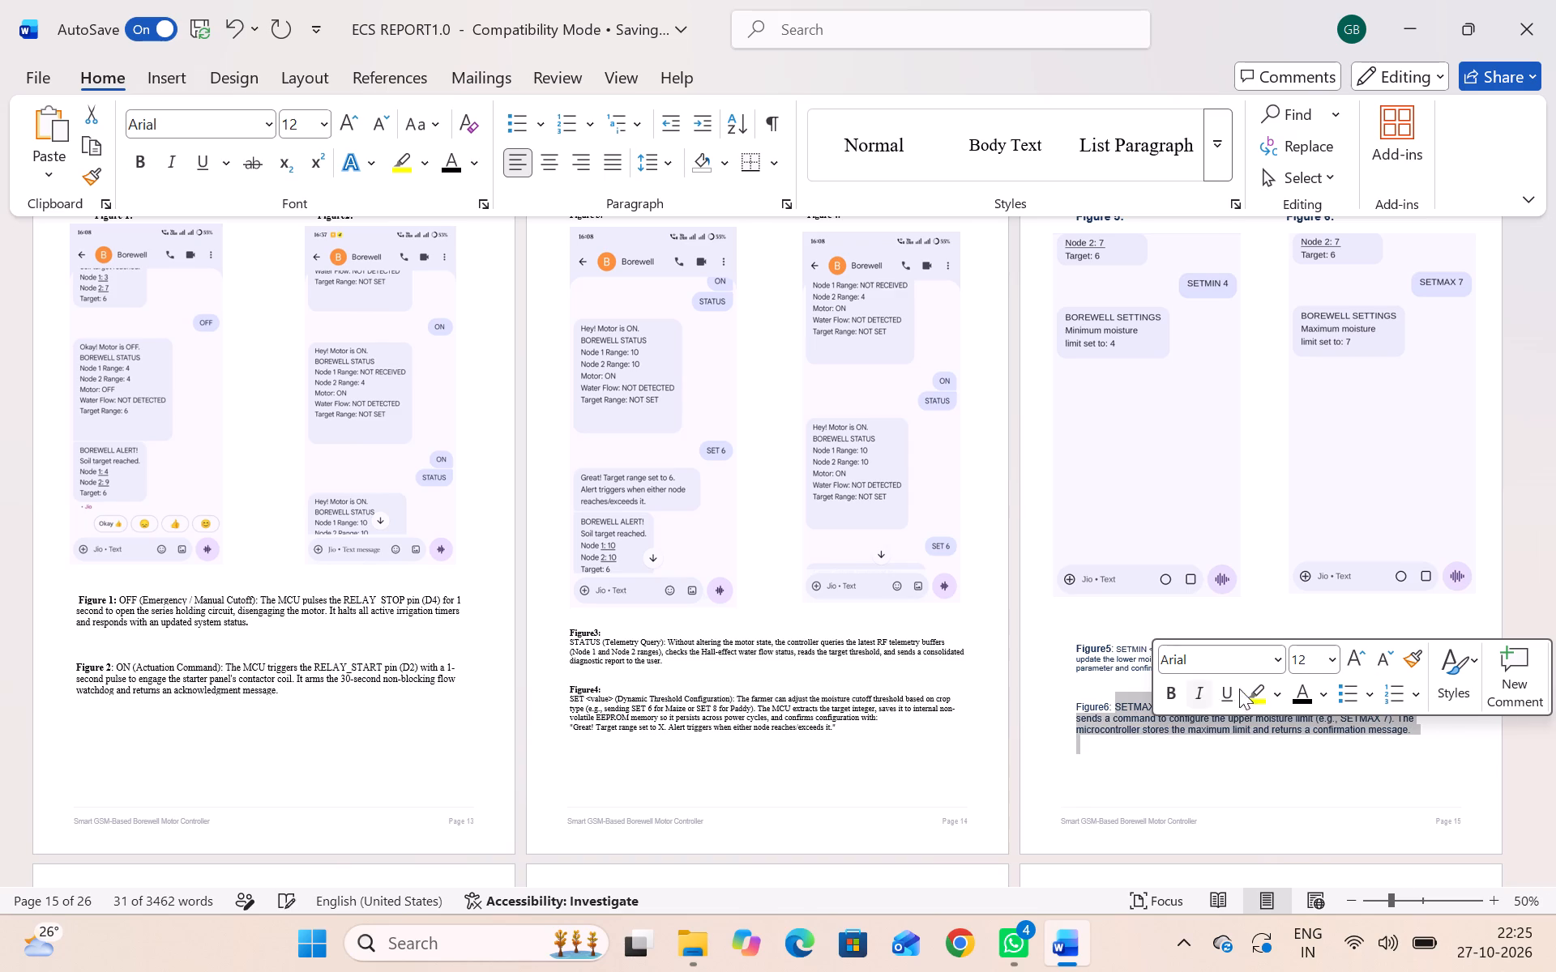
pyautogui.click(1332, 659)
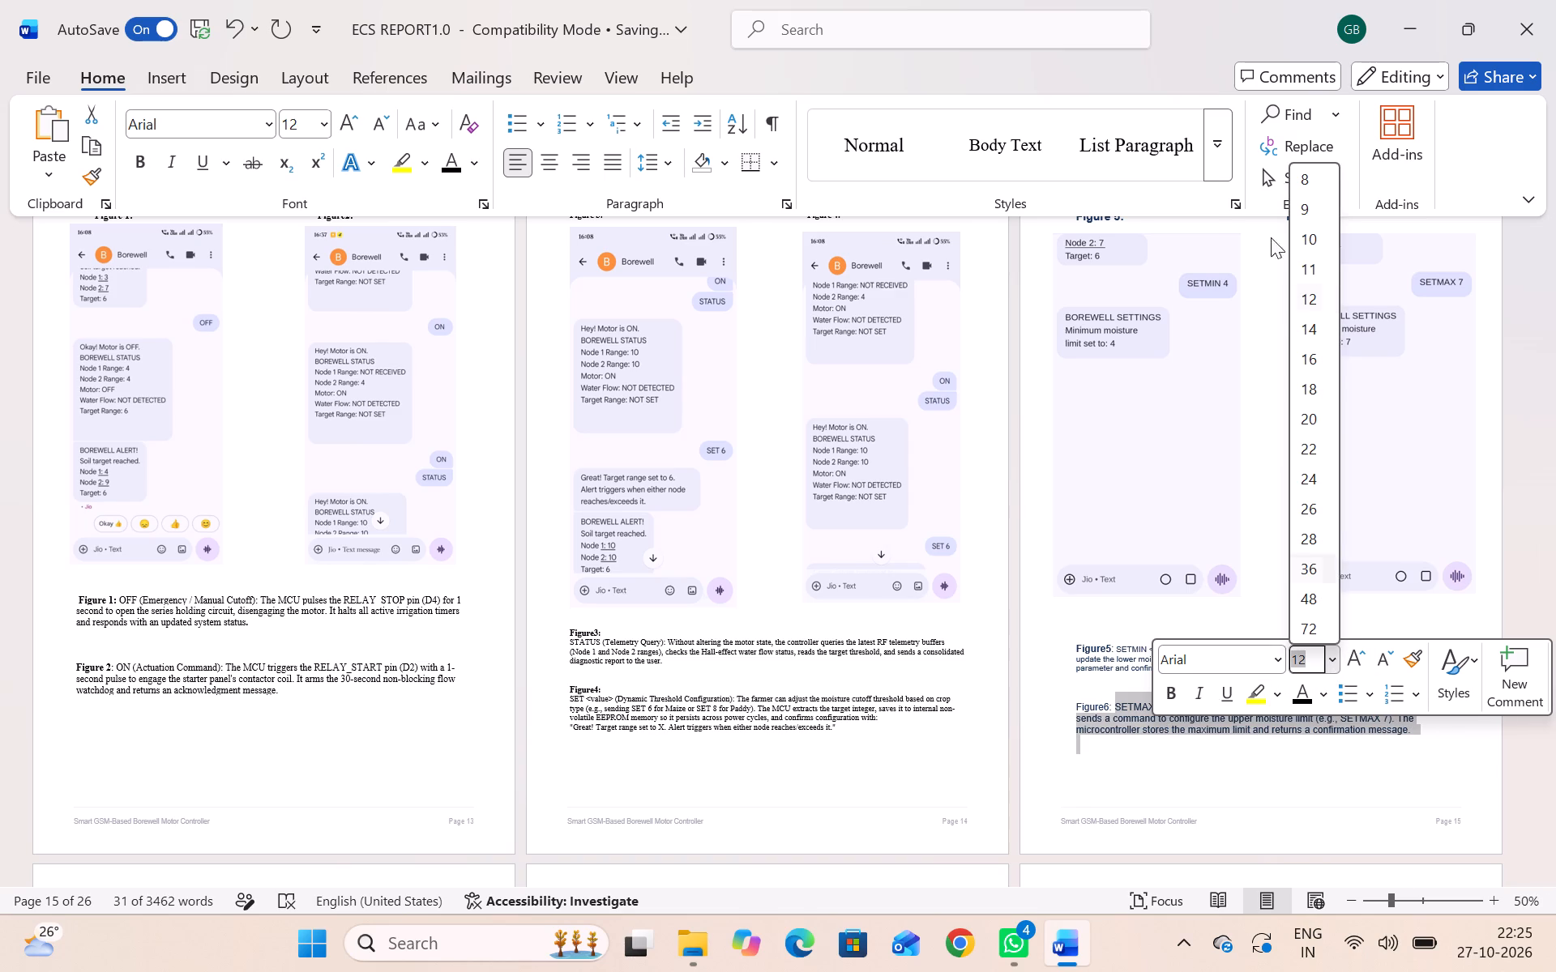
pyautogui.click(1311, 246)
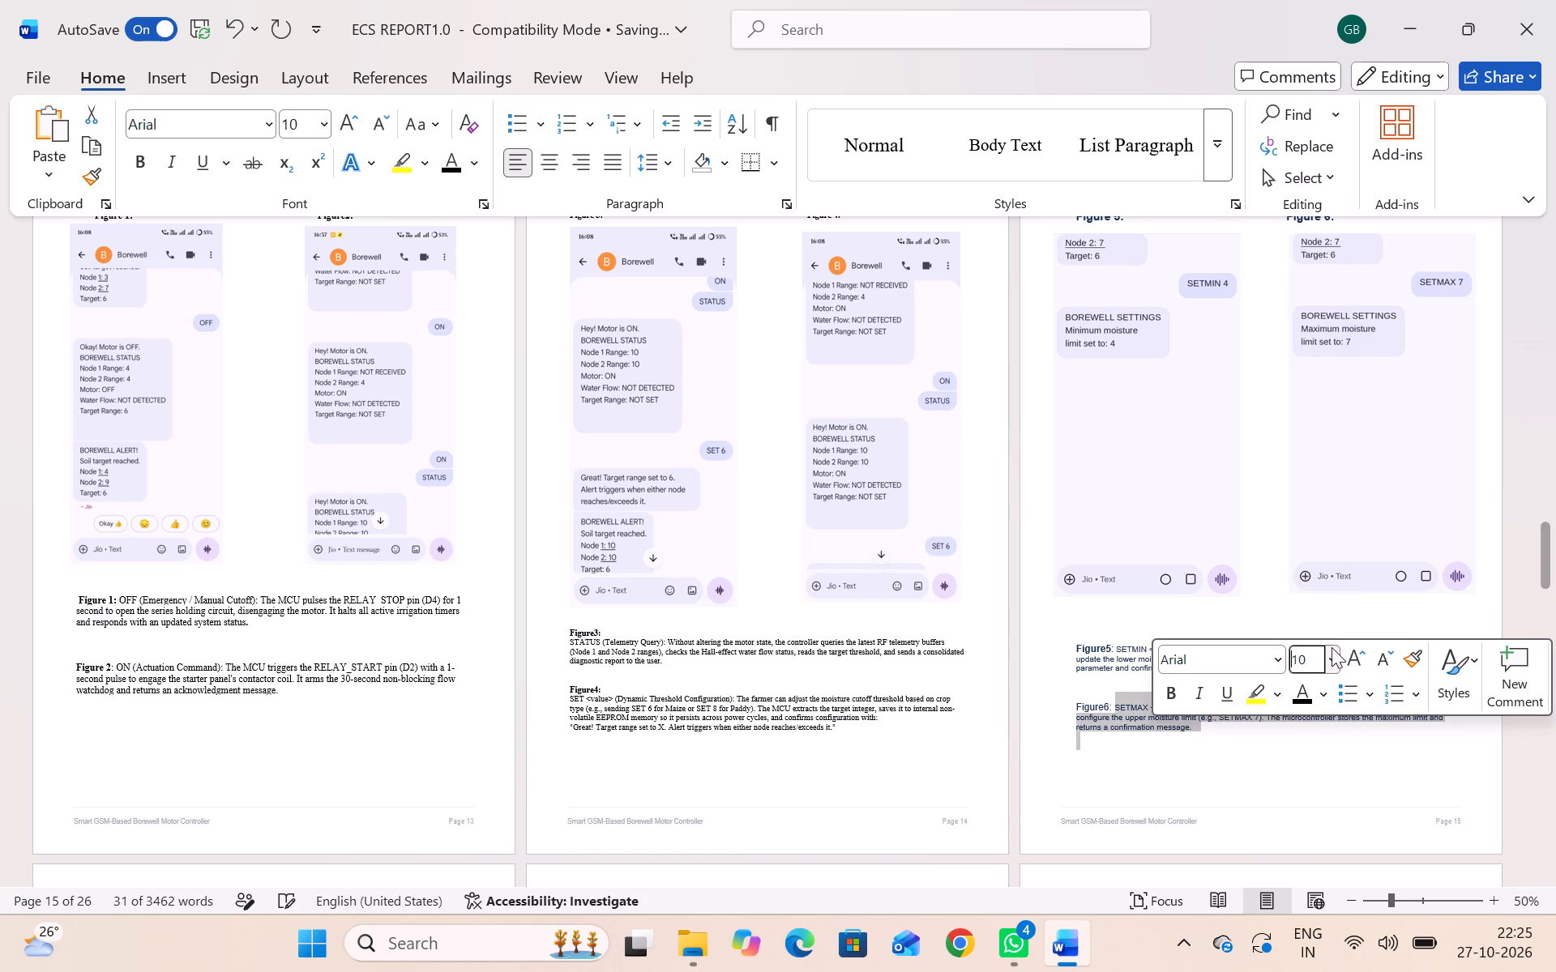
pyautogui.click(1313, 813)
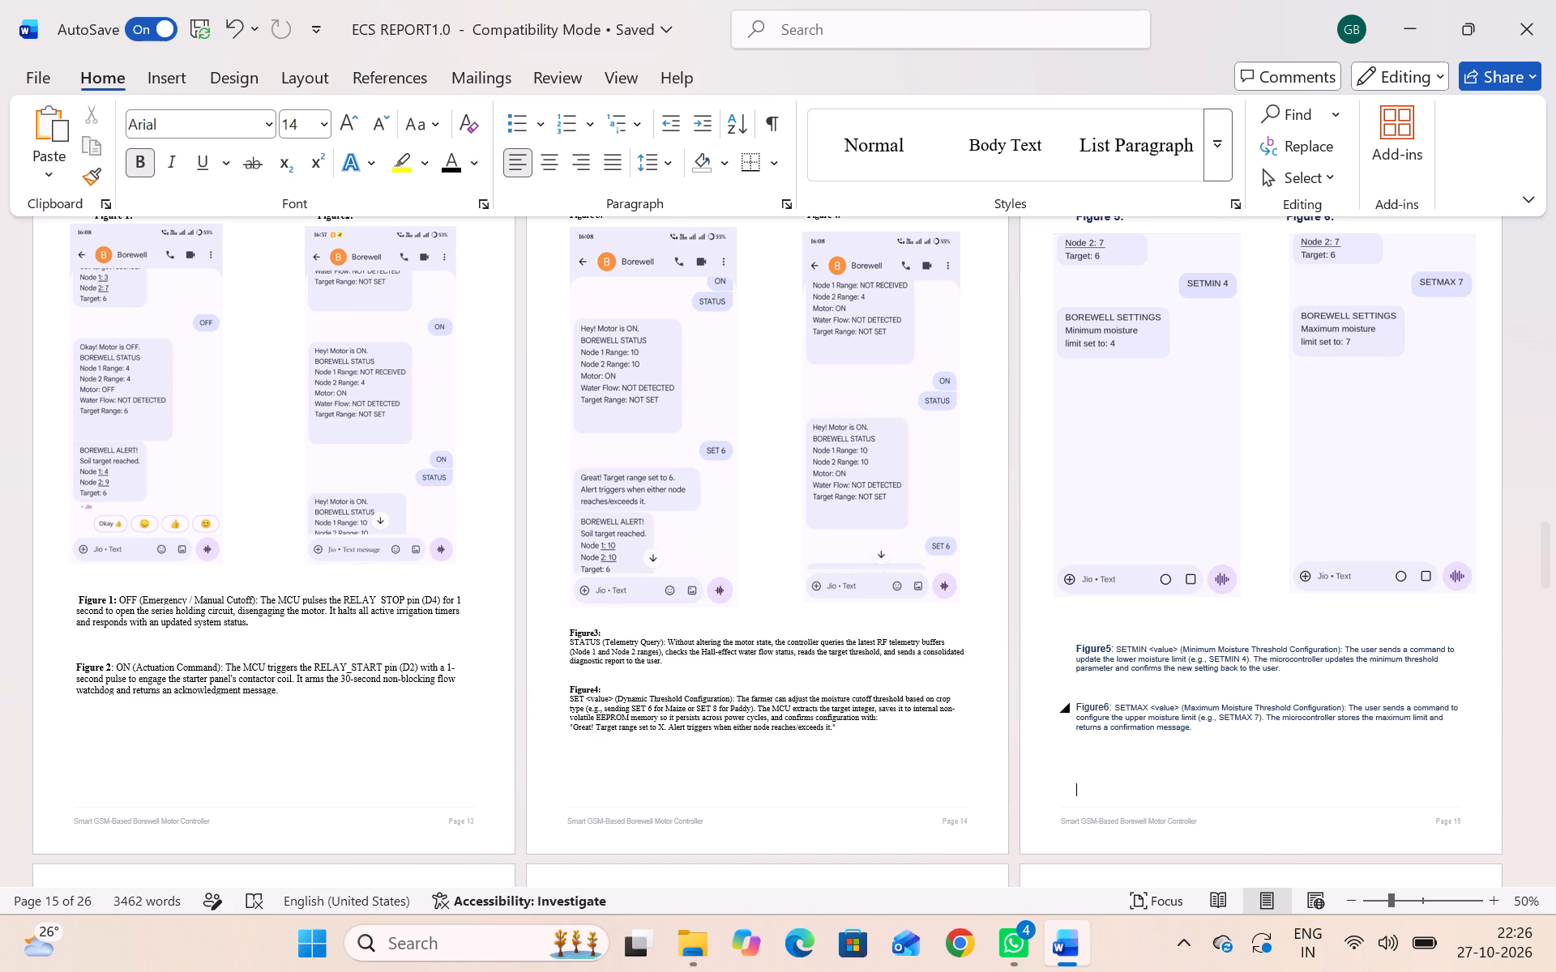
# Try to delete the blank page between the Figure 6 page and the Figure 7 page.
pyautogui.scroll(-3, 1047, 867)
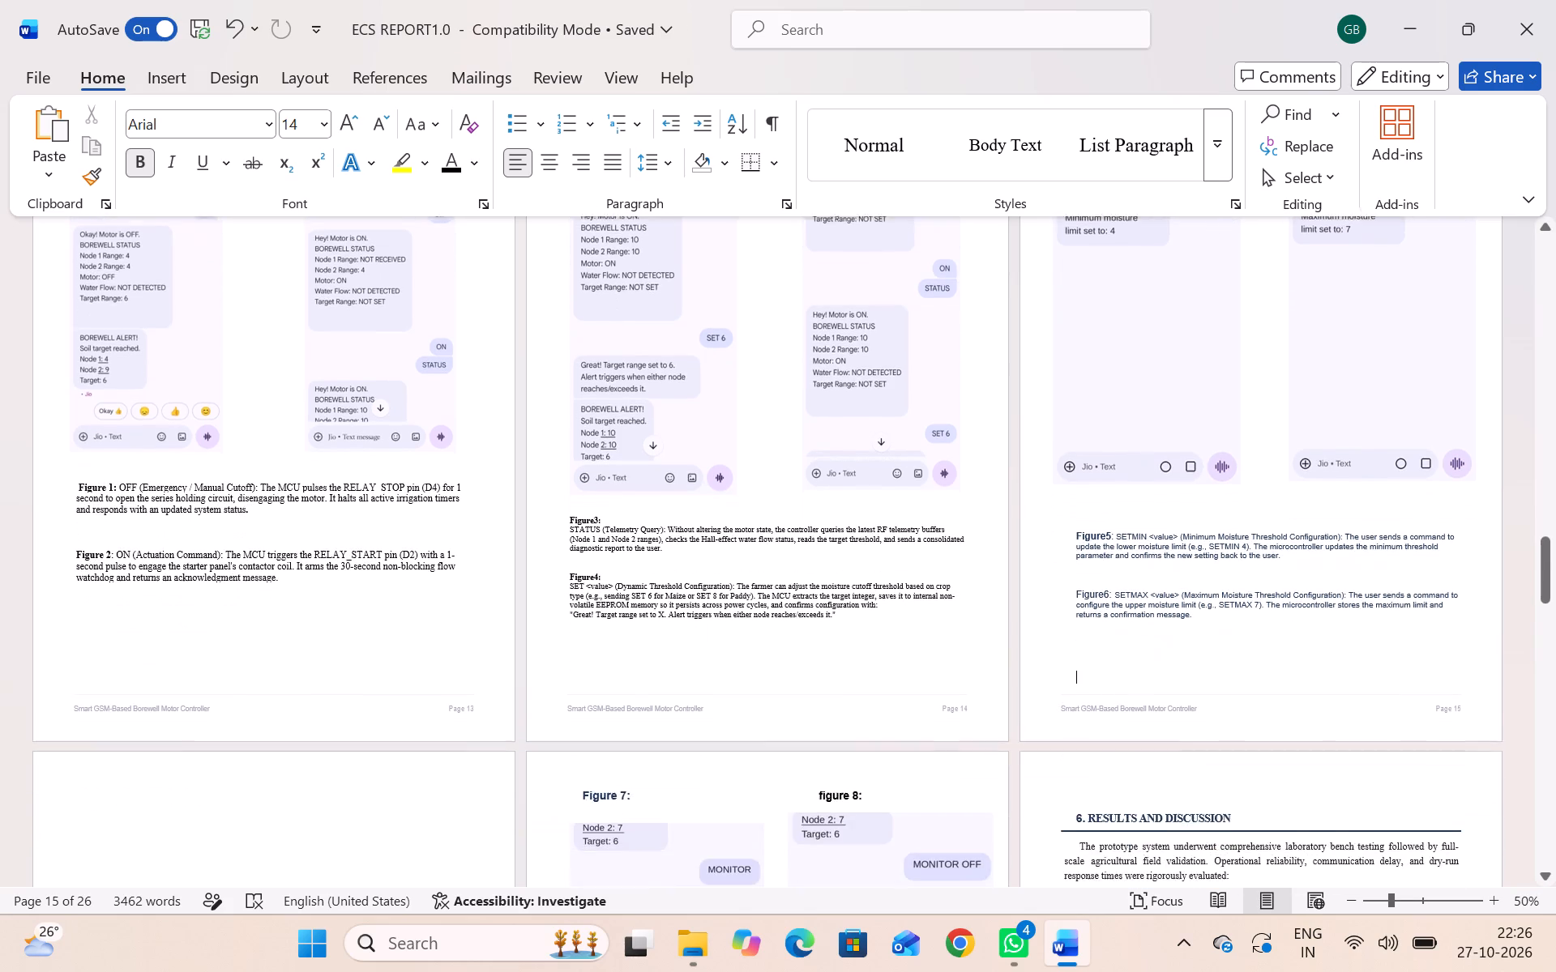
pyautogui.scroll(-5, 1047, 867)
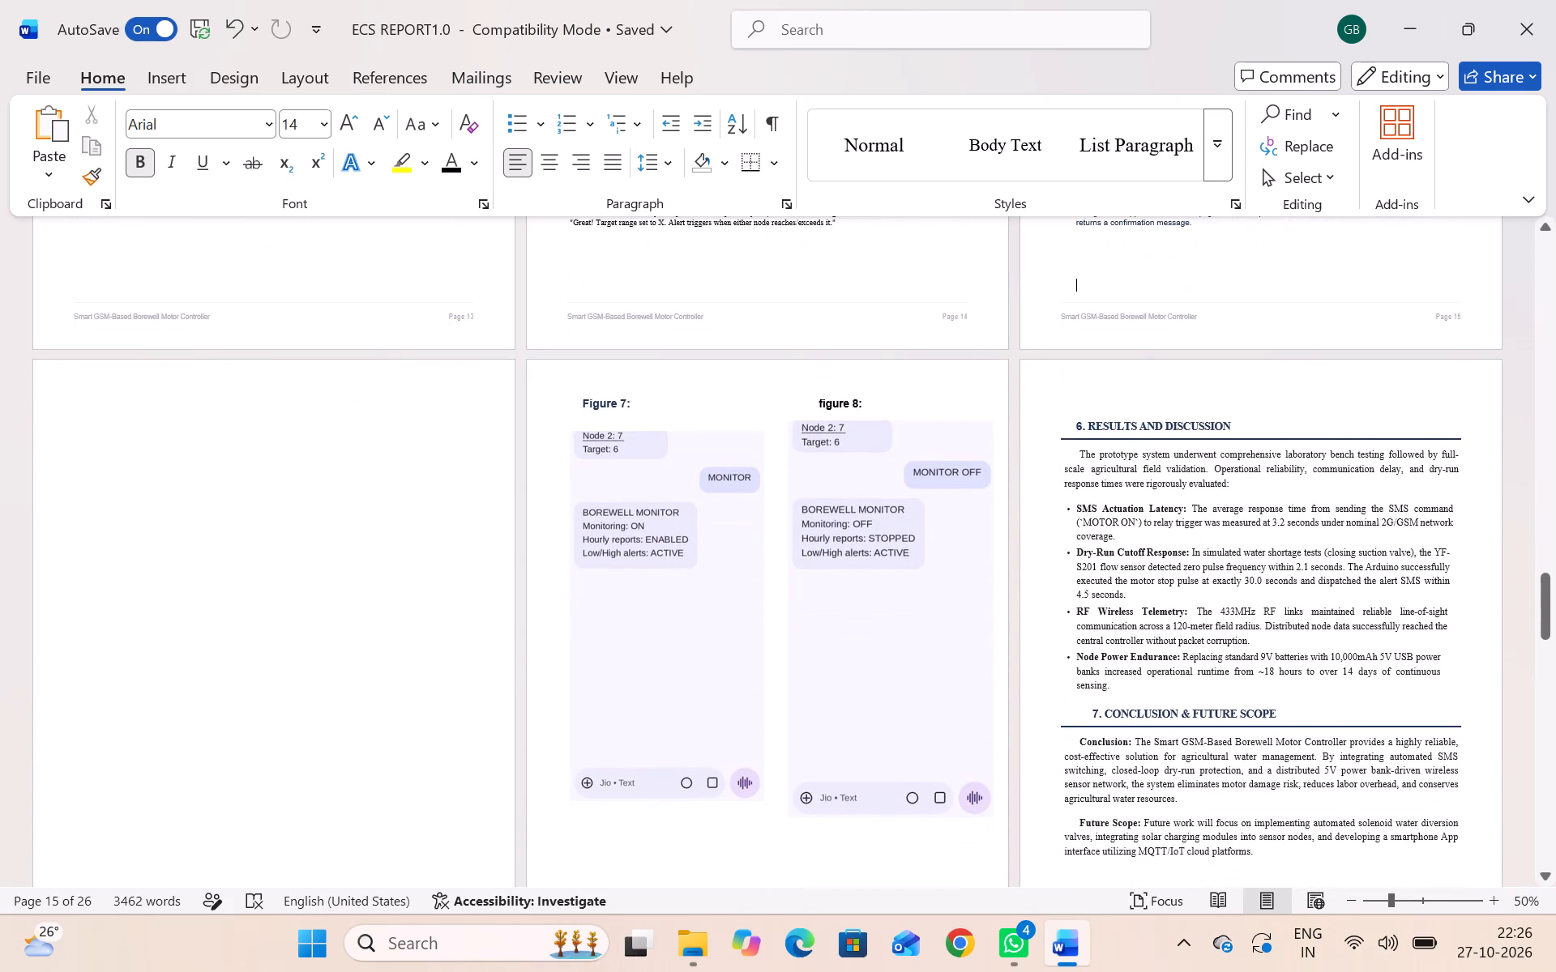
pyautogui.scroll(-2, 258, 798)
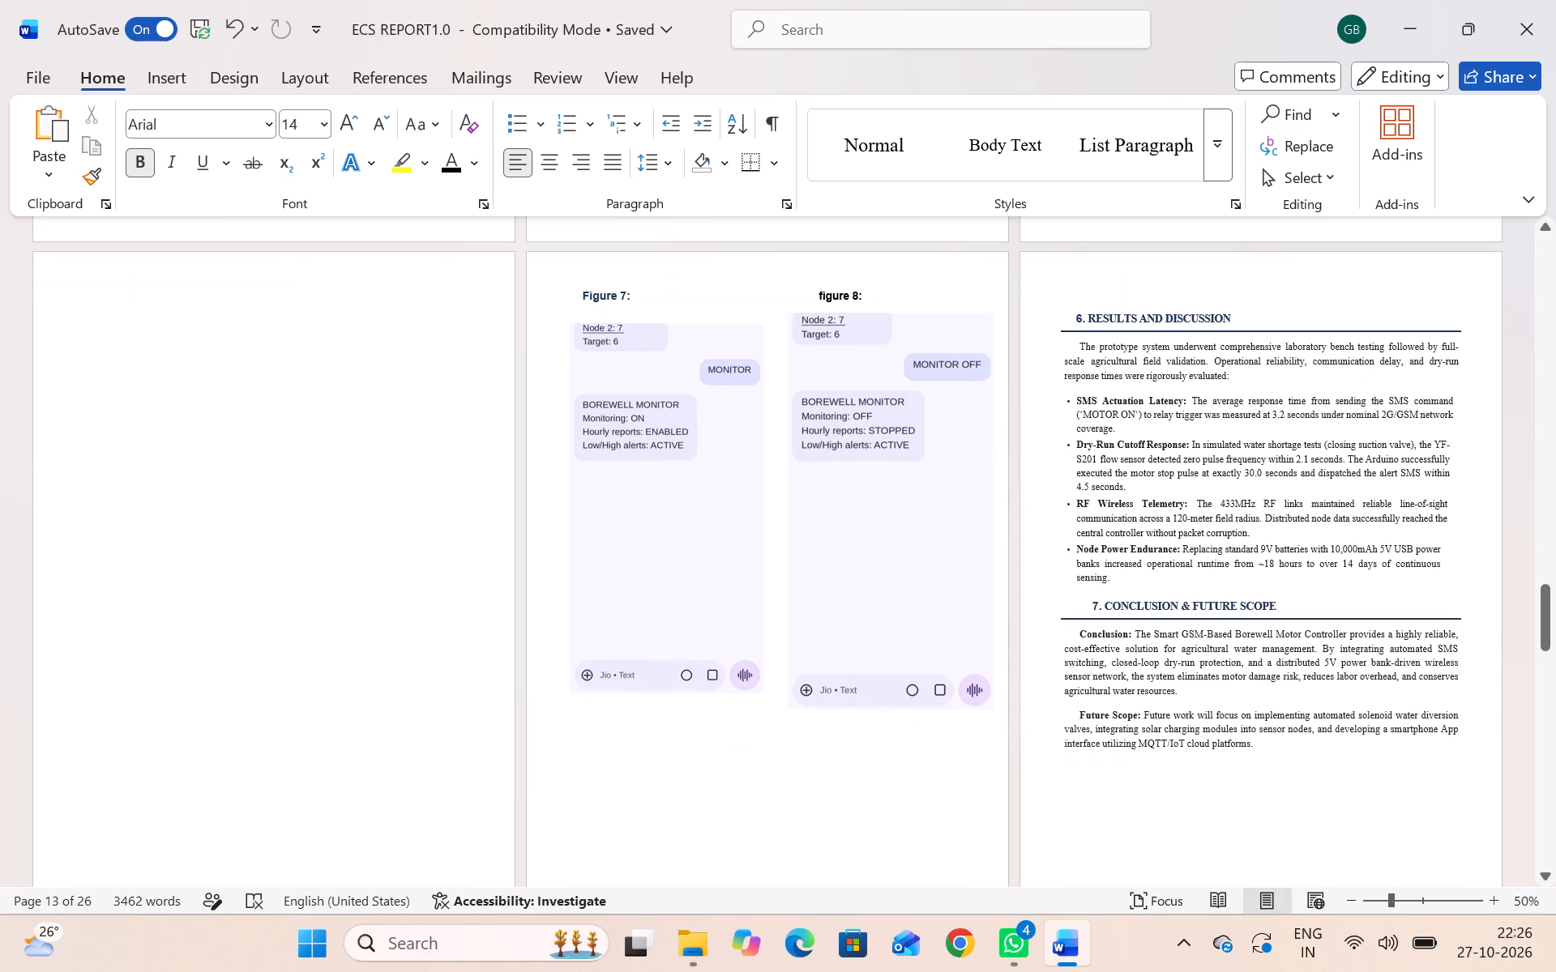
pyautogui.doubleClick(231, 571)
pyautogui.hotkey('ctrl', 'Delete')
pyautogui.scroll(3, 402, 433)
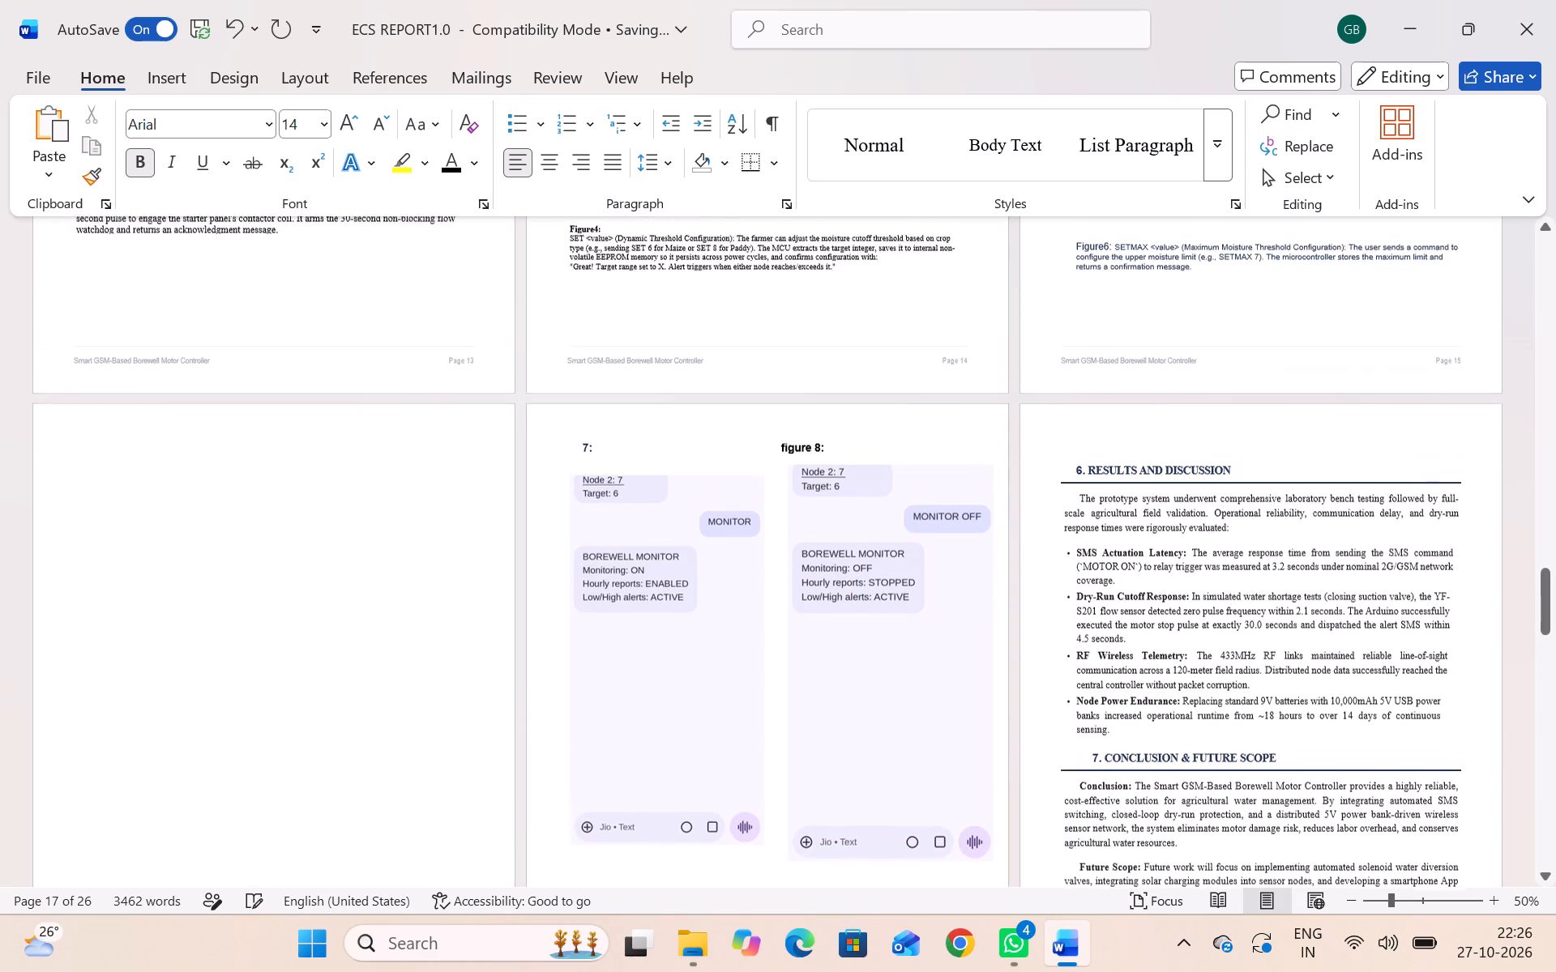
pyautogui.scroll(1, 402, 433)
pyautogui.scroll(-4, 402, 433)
# Undo the recent edits until page 15 is back to only the "Figure5" label below the screenshots, without the extra blank page.
pyautogui.hotkey('ctrl', 'z')
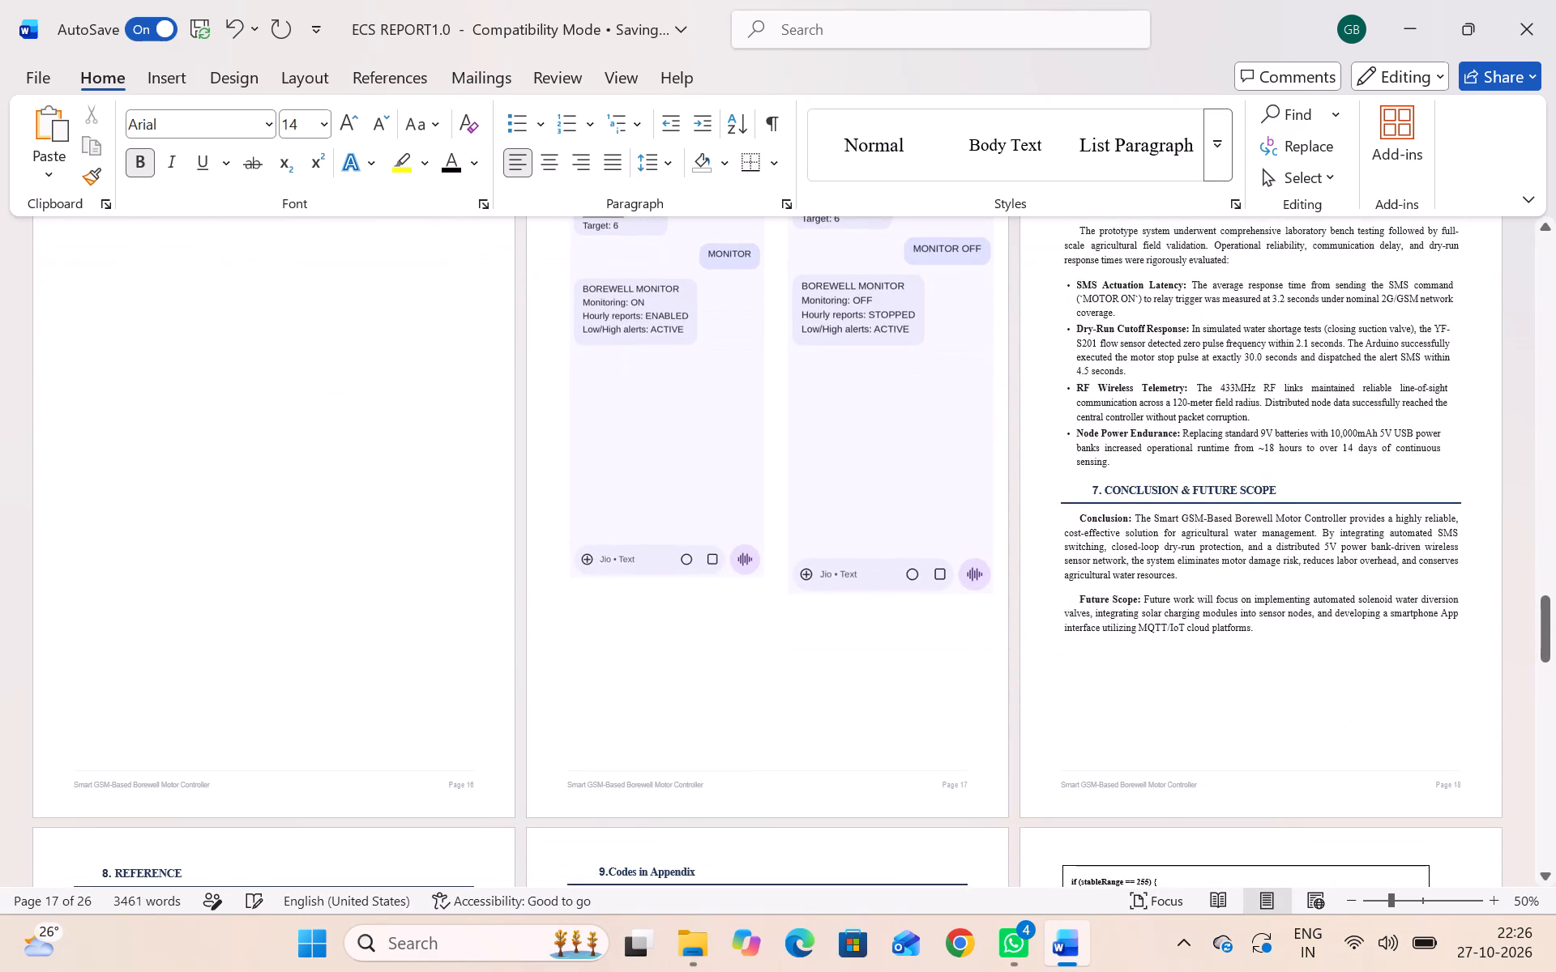
pyautogui.hotkey('ctrl', 'z')
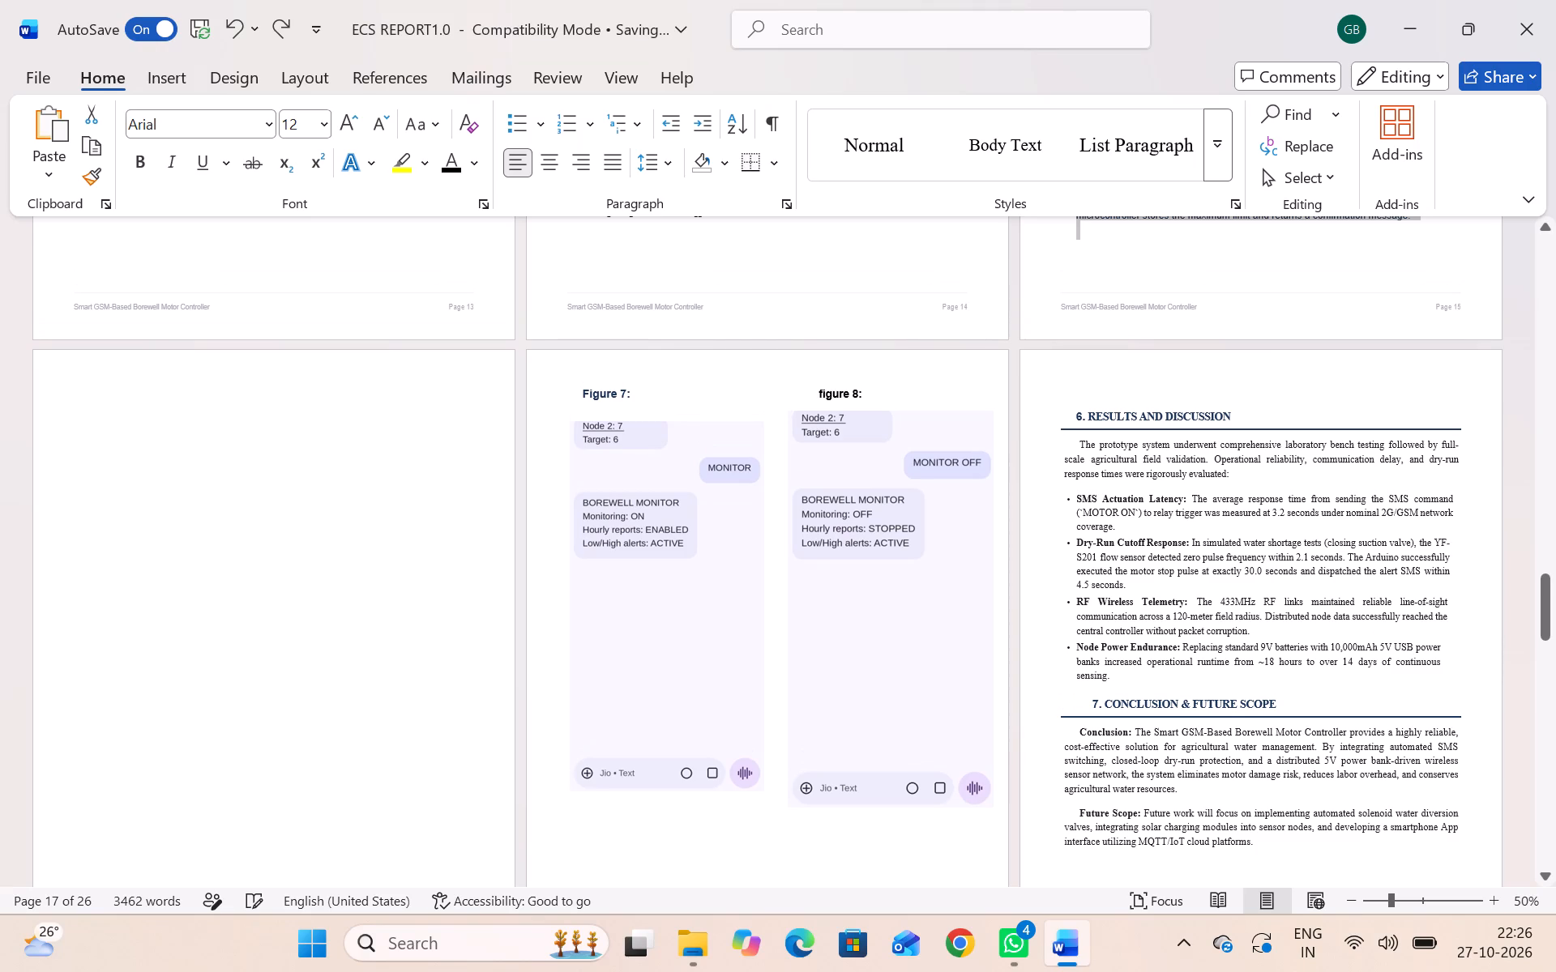
pyautogui.hotkey('ctrl', 'z')
pyautogui.hotkey('ctrl', 'z')
pyautogui.hotkey('ctrl', 'z')
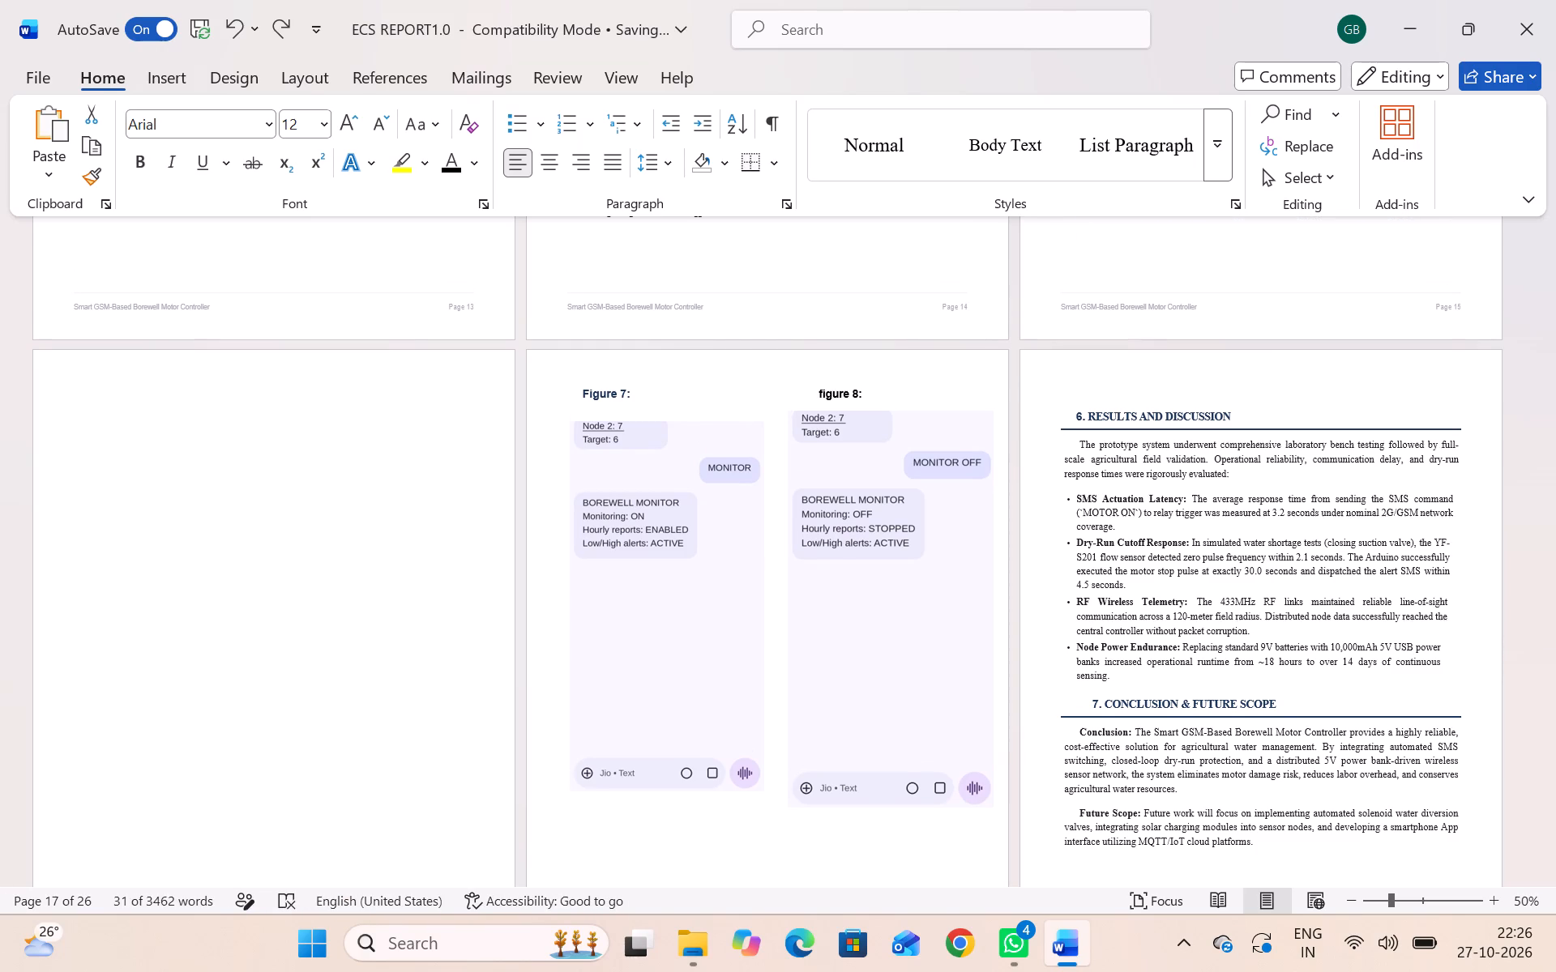
pyautogui.hotkey('ctrl', 'z')
pyautogui.hotkey('ctrl', 'z')
pyautogui.hotkey('ctrl', 'z')
pyautogui.hotkey('ctrl', 'z')
pyautogui.hotkey('ctrl', 'z')
pyautogui.hotkey('ctrl', 'z')
pyautogui.hotkey('ctrl', 'z')
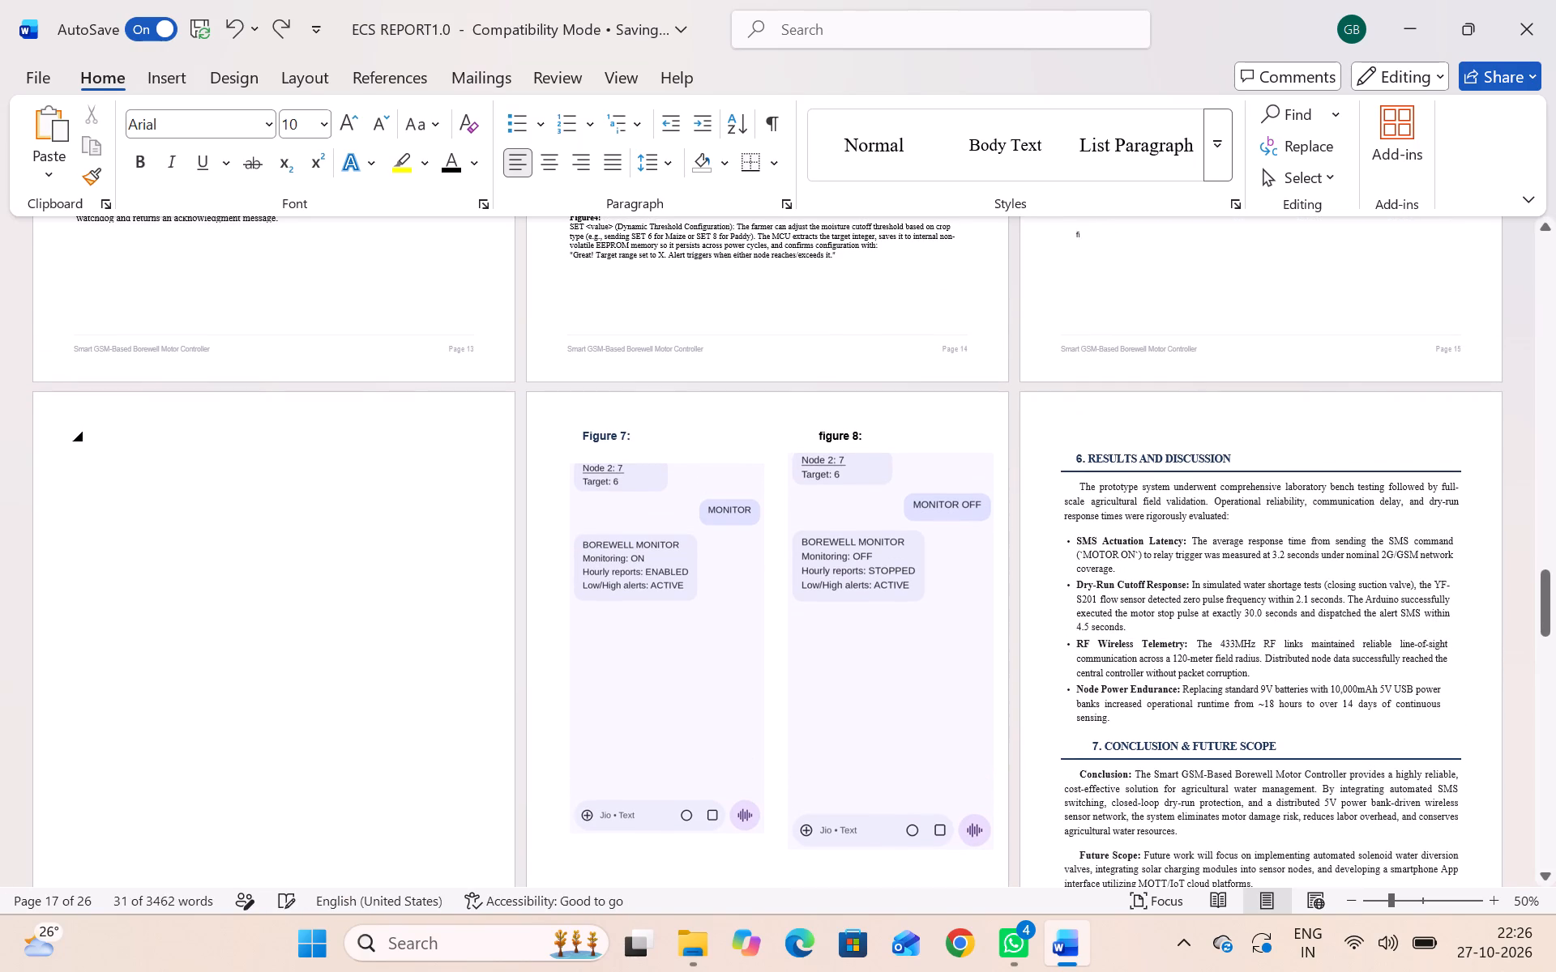
pyautogui.hotkey('ctrl', 'z')
pyautogui.hotkey('ctrl', 'z')
pyautogui.hotkey('ctrl', 'z')
pyautogui.hotkey('ctrl', 'z')
pyautogui.hotkey('ctrl', 'z')
pyautogui.hotkey('ctrl', 'z')
pyautogui.hotkey('ctrl', 'z')
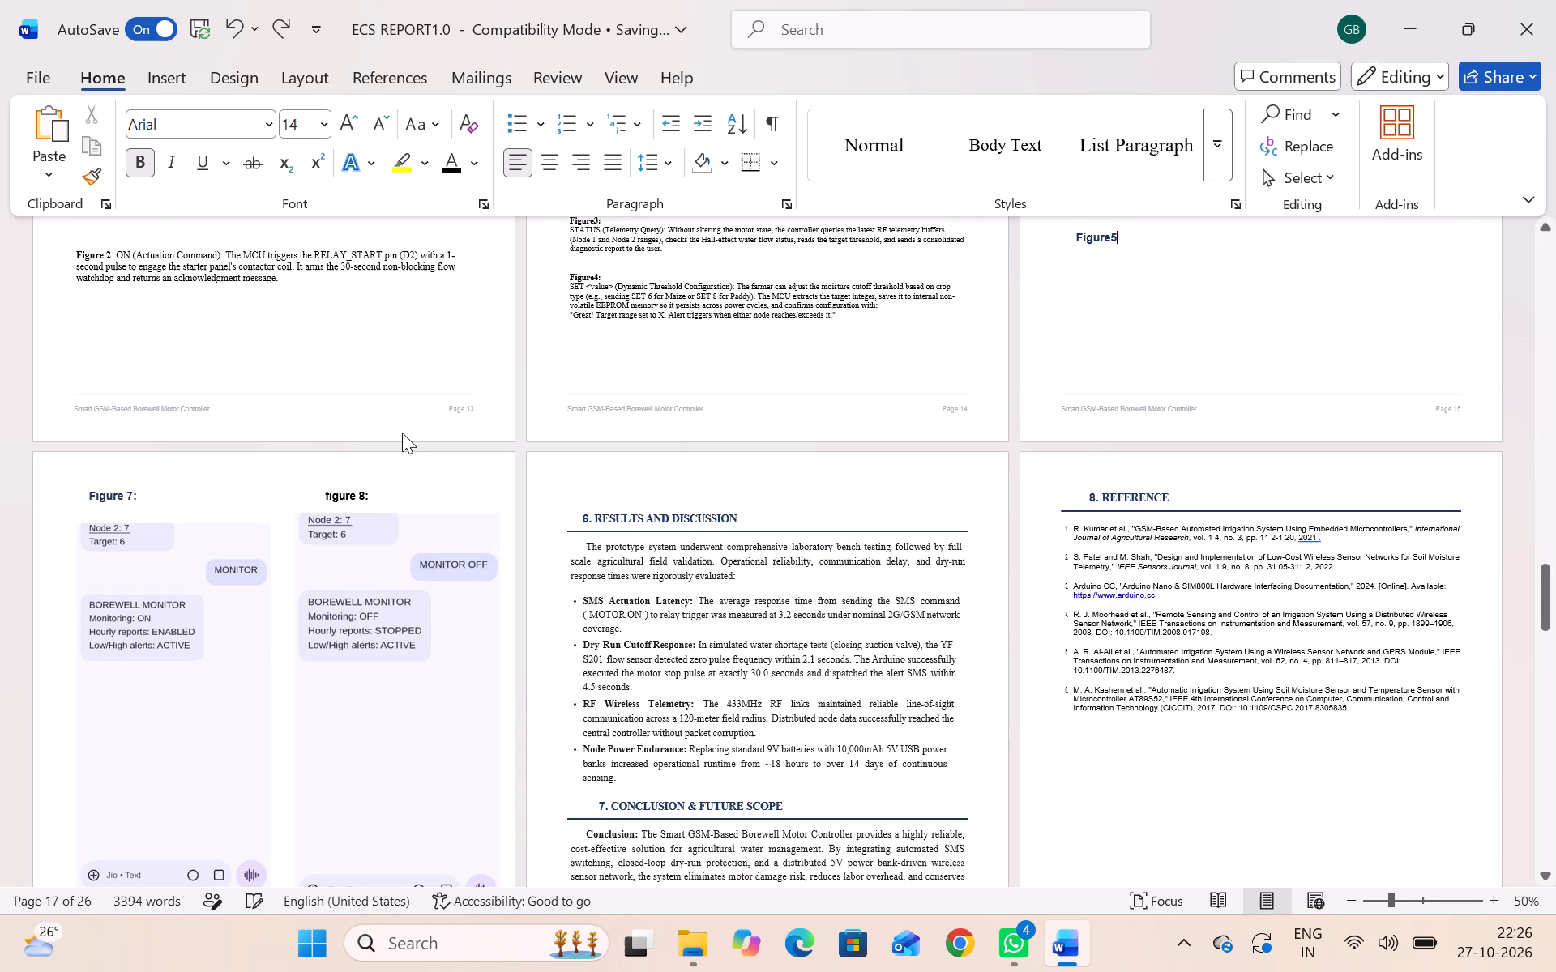
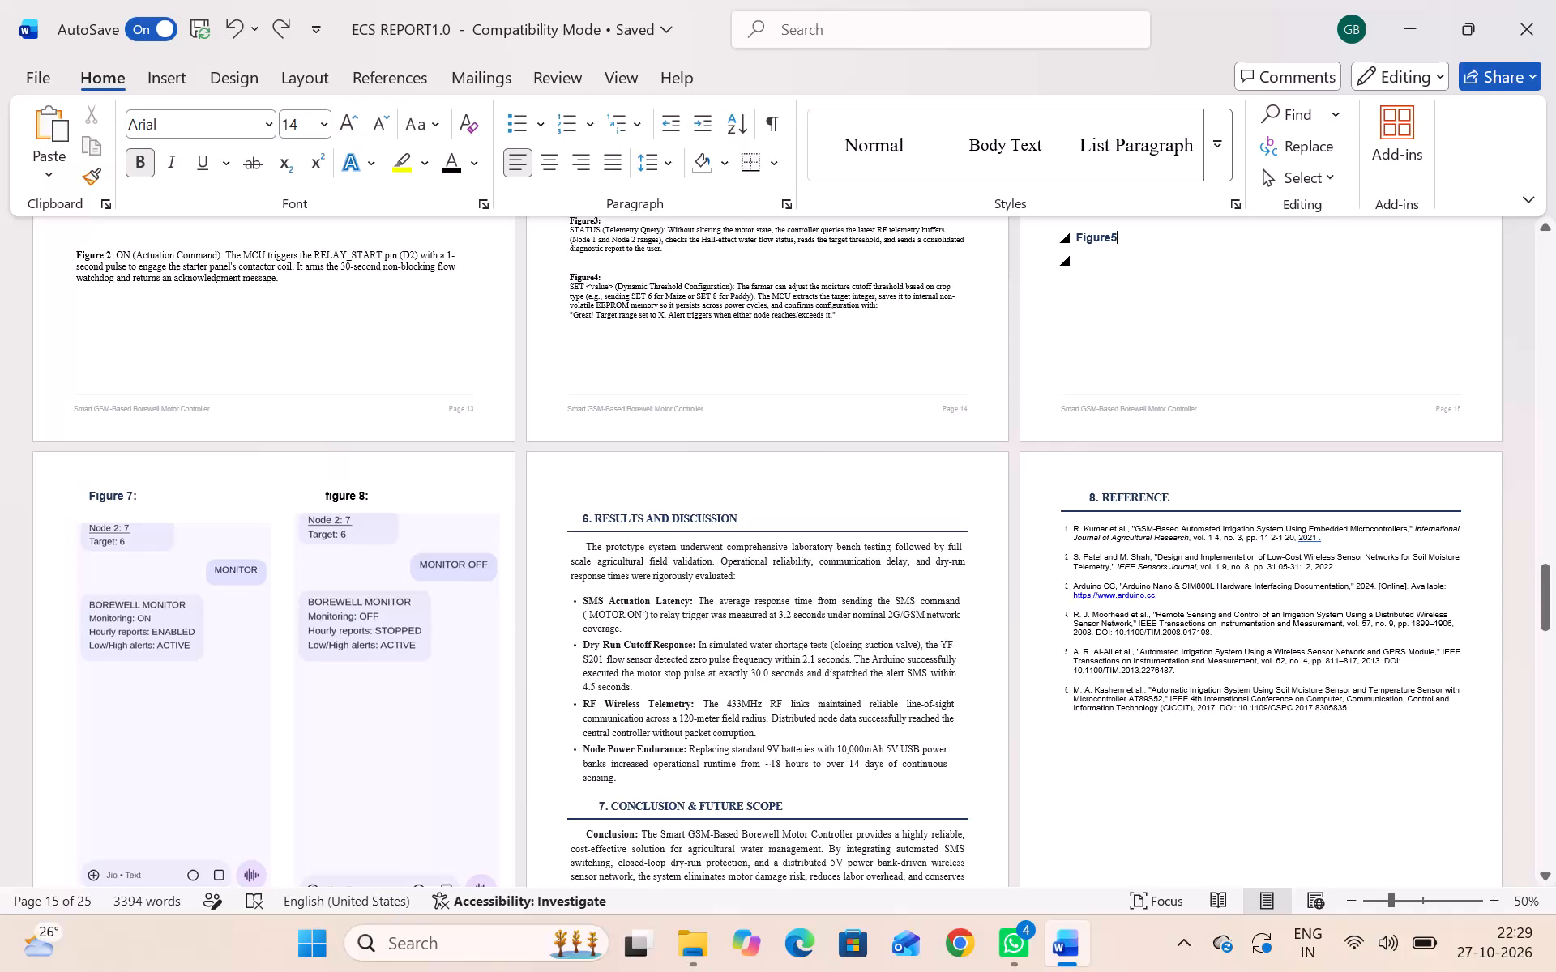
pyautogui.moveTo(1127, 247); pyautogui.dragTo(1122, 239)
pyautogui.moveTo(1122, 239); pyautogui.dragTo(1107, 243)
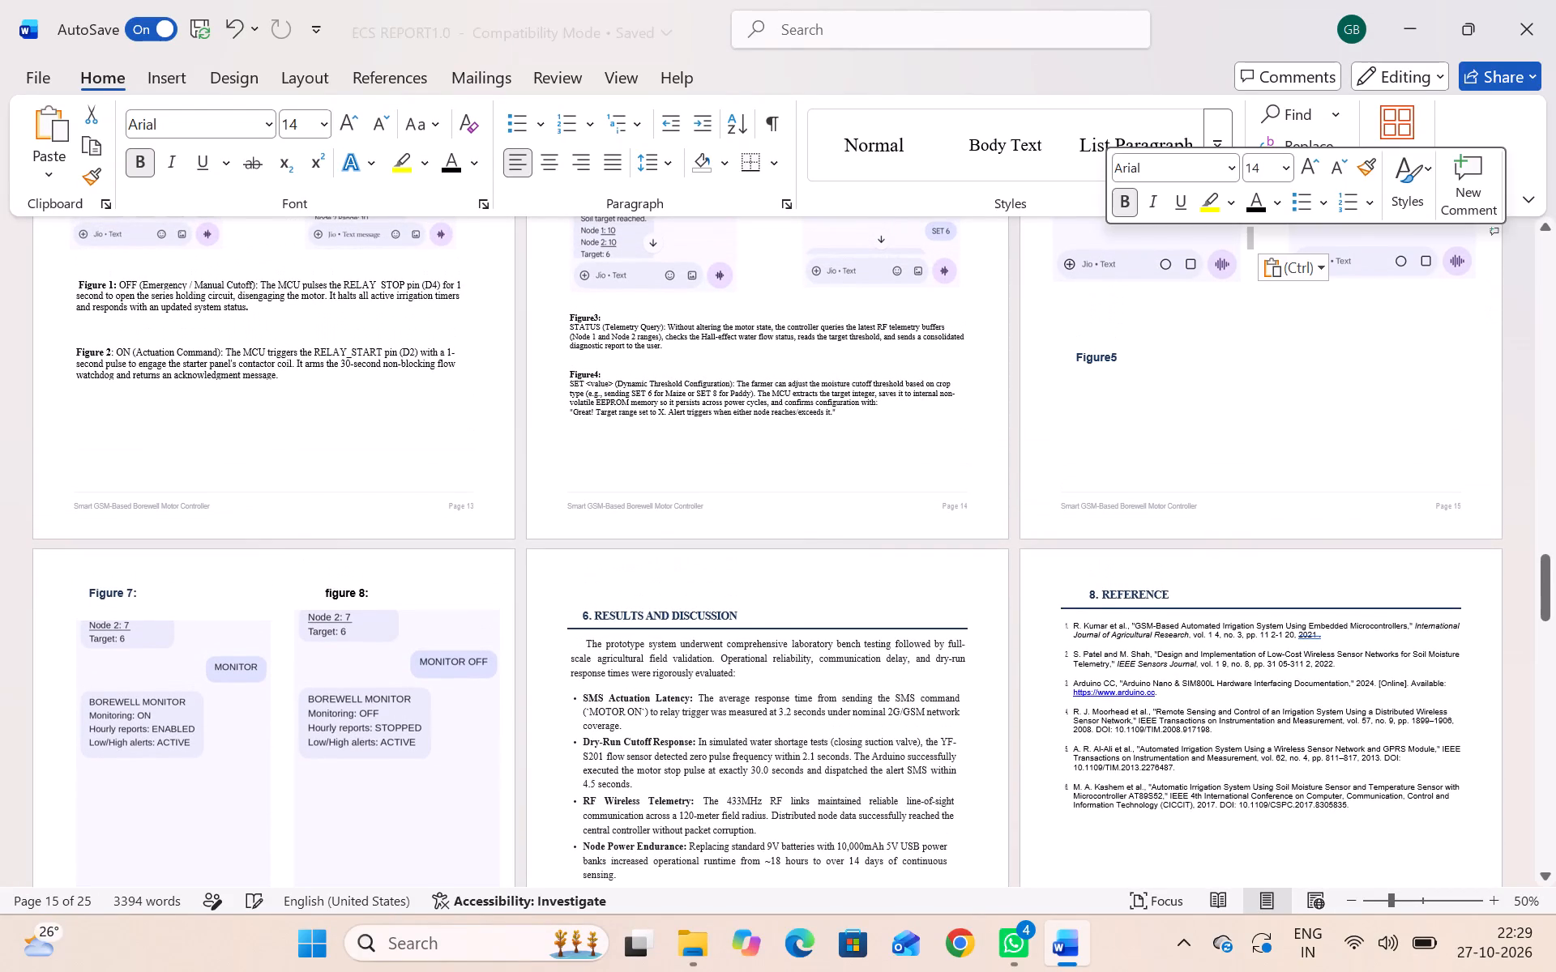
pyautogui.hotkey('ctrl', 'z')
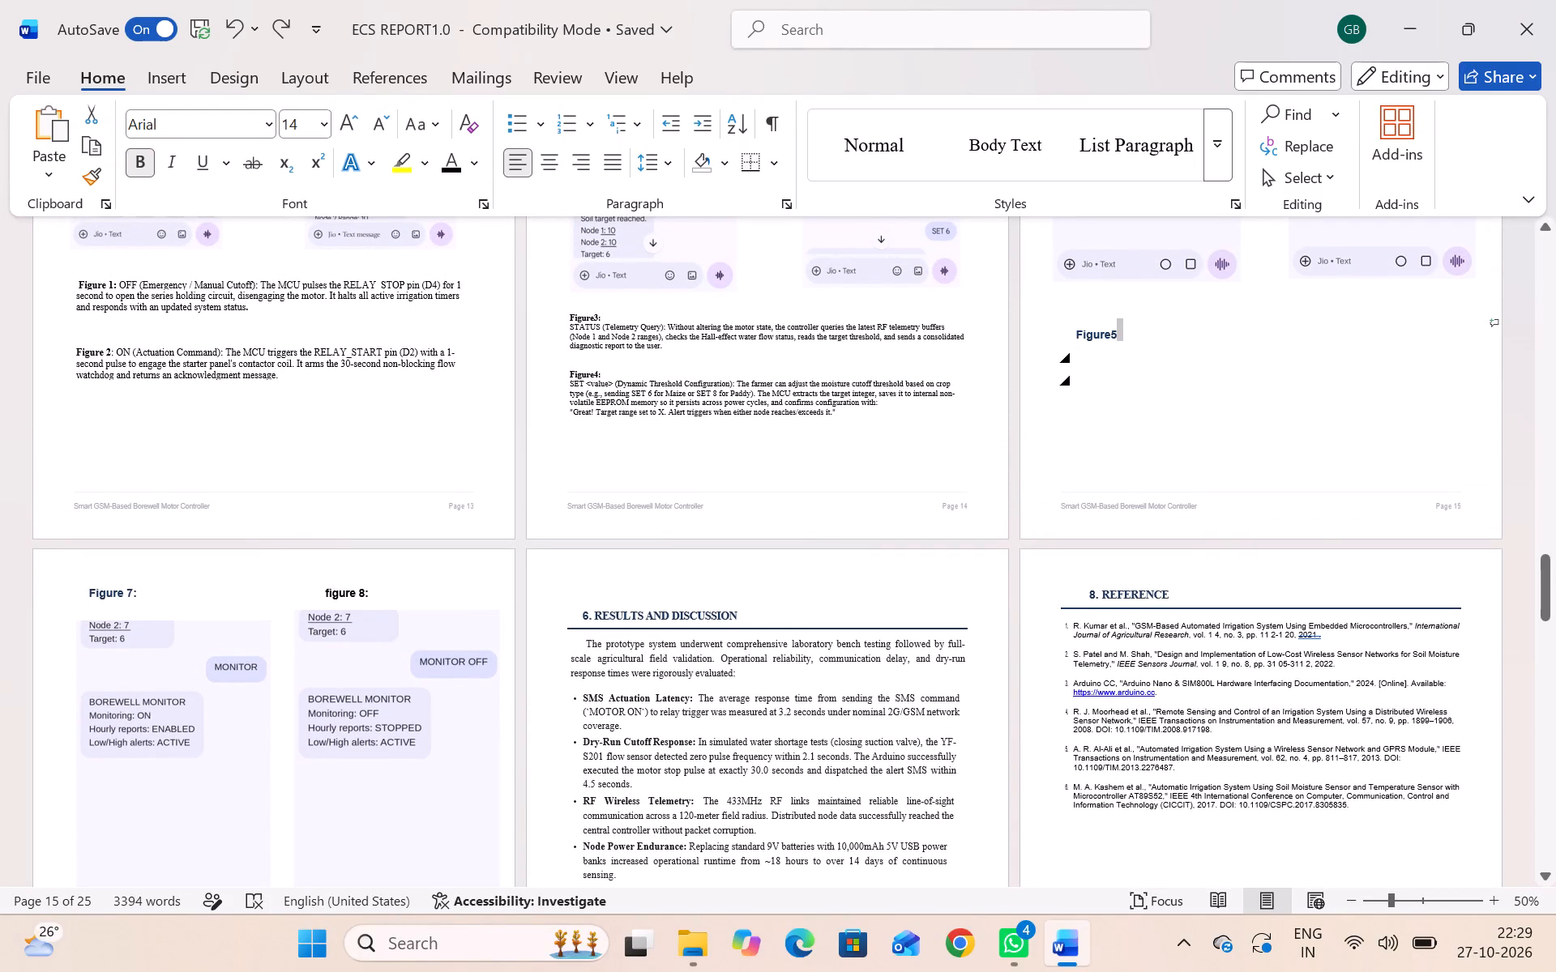
# Set the font size of the "Figure5" label below the screenshots on page 15 to 11.
pyautogui.click(1145, 354)
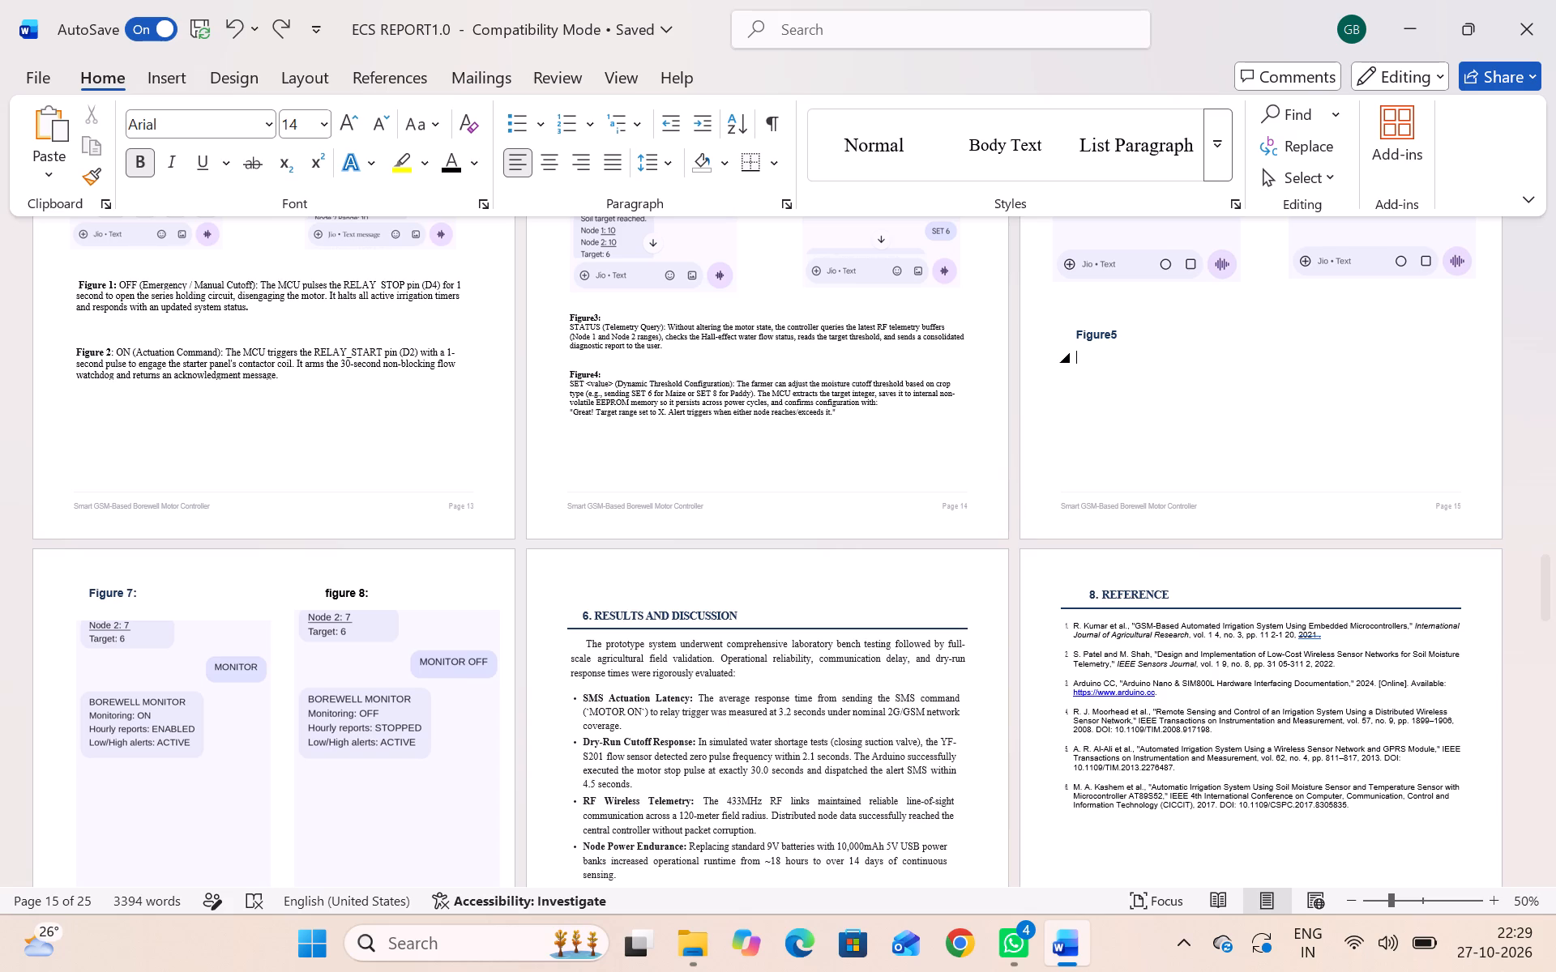
pyautogui.moveTo(1129, 333); pyautogui.dragTo(1109, 335)
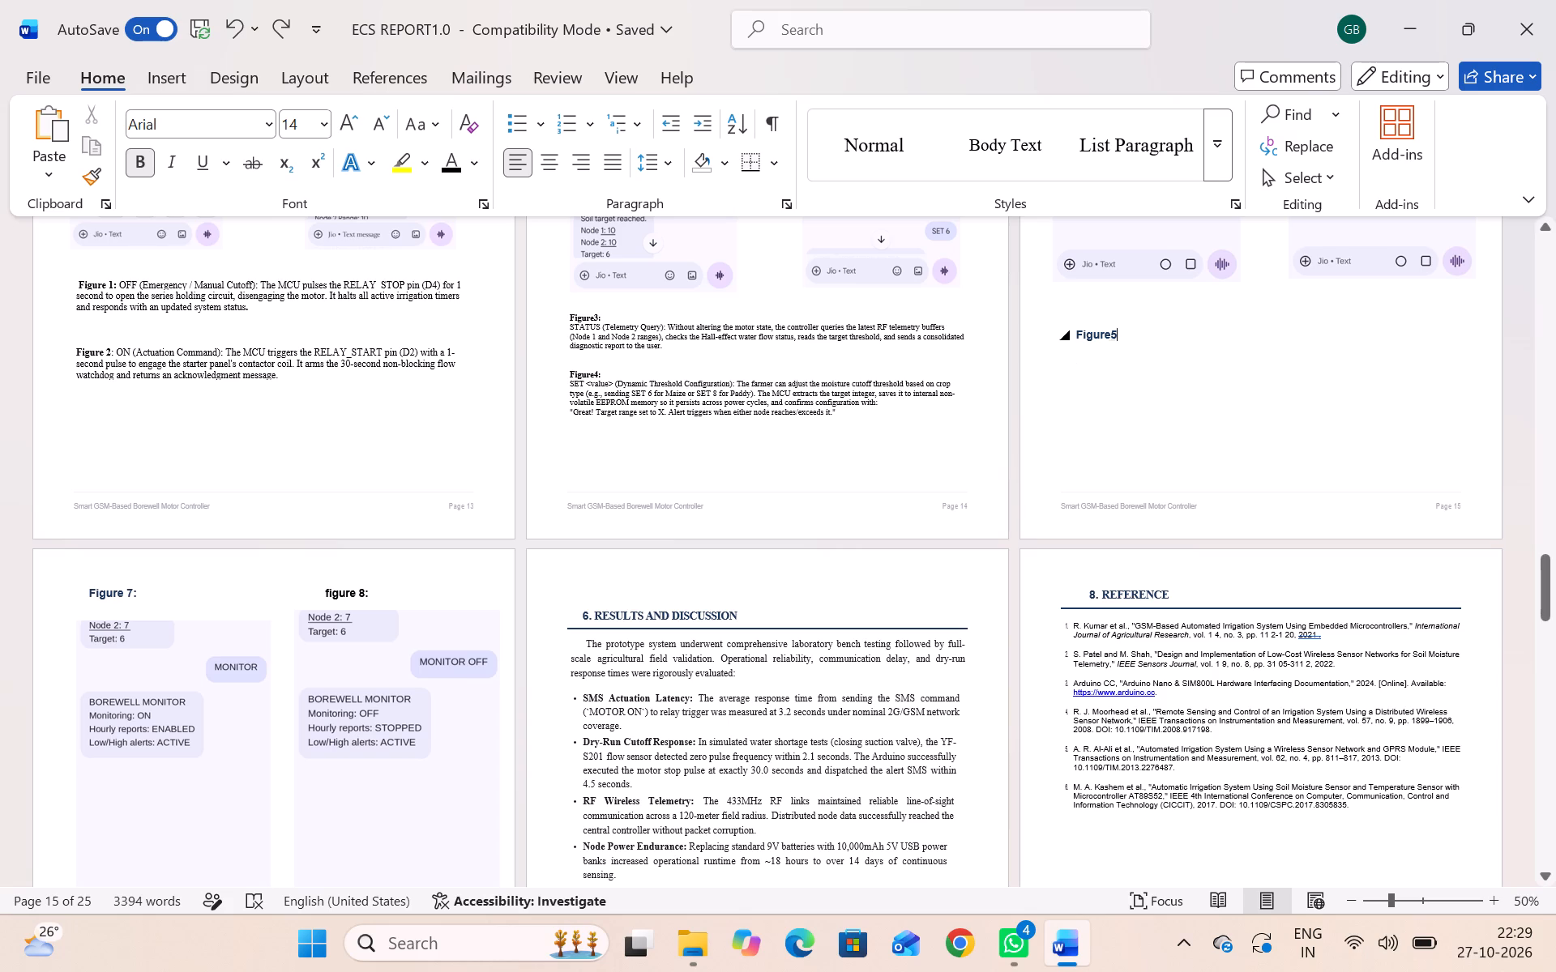
pyautogui.moveTo(1109, 335); pyautogui.dragTo(1071, 339)
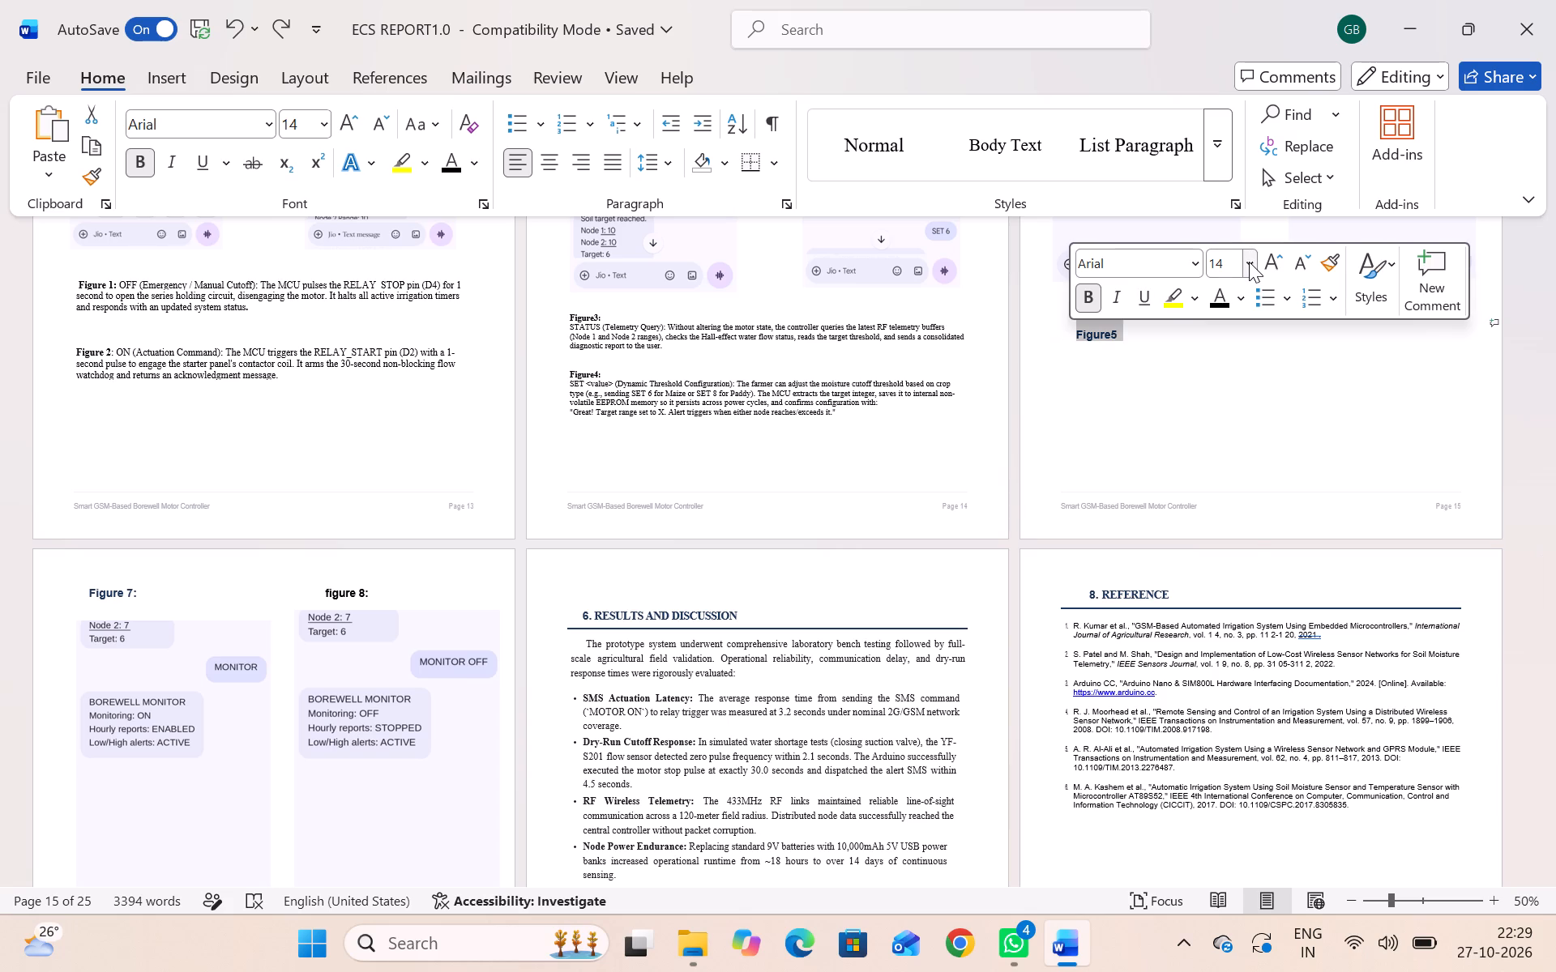
pyautogui.click(1249, 262)
pyautogui.click(1227, 347)
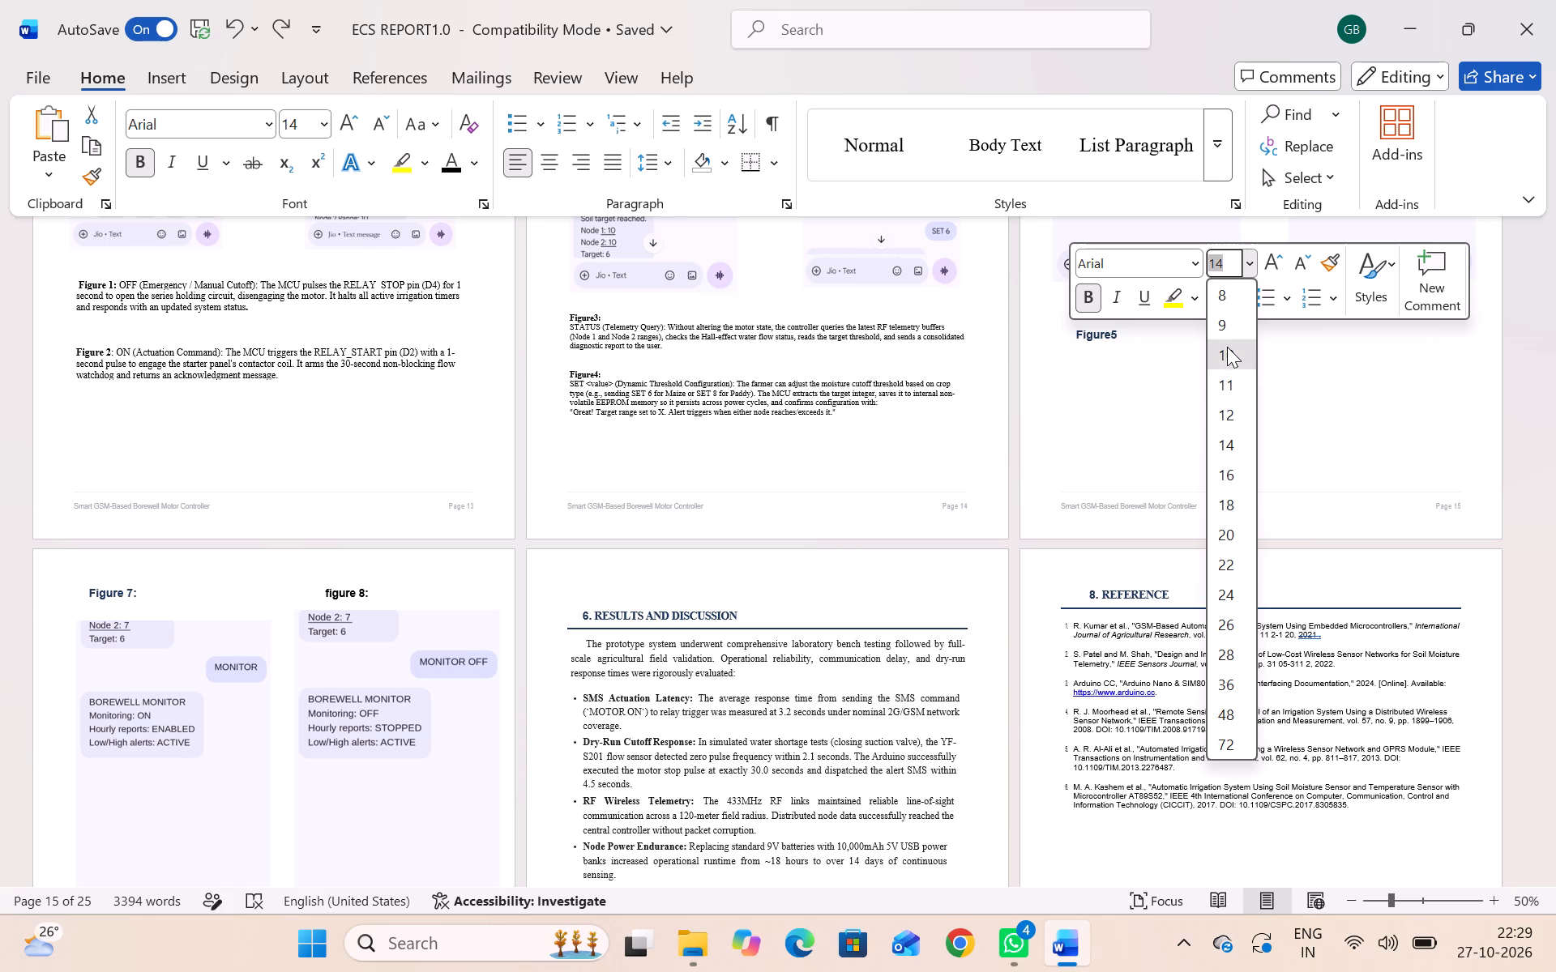
pyautogui.click(1247, 263)
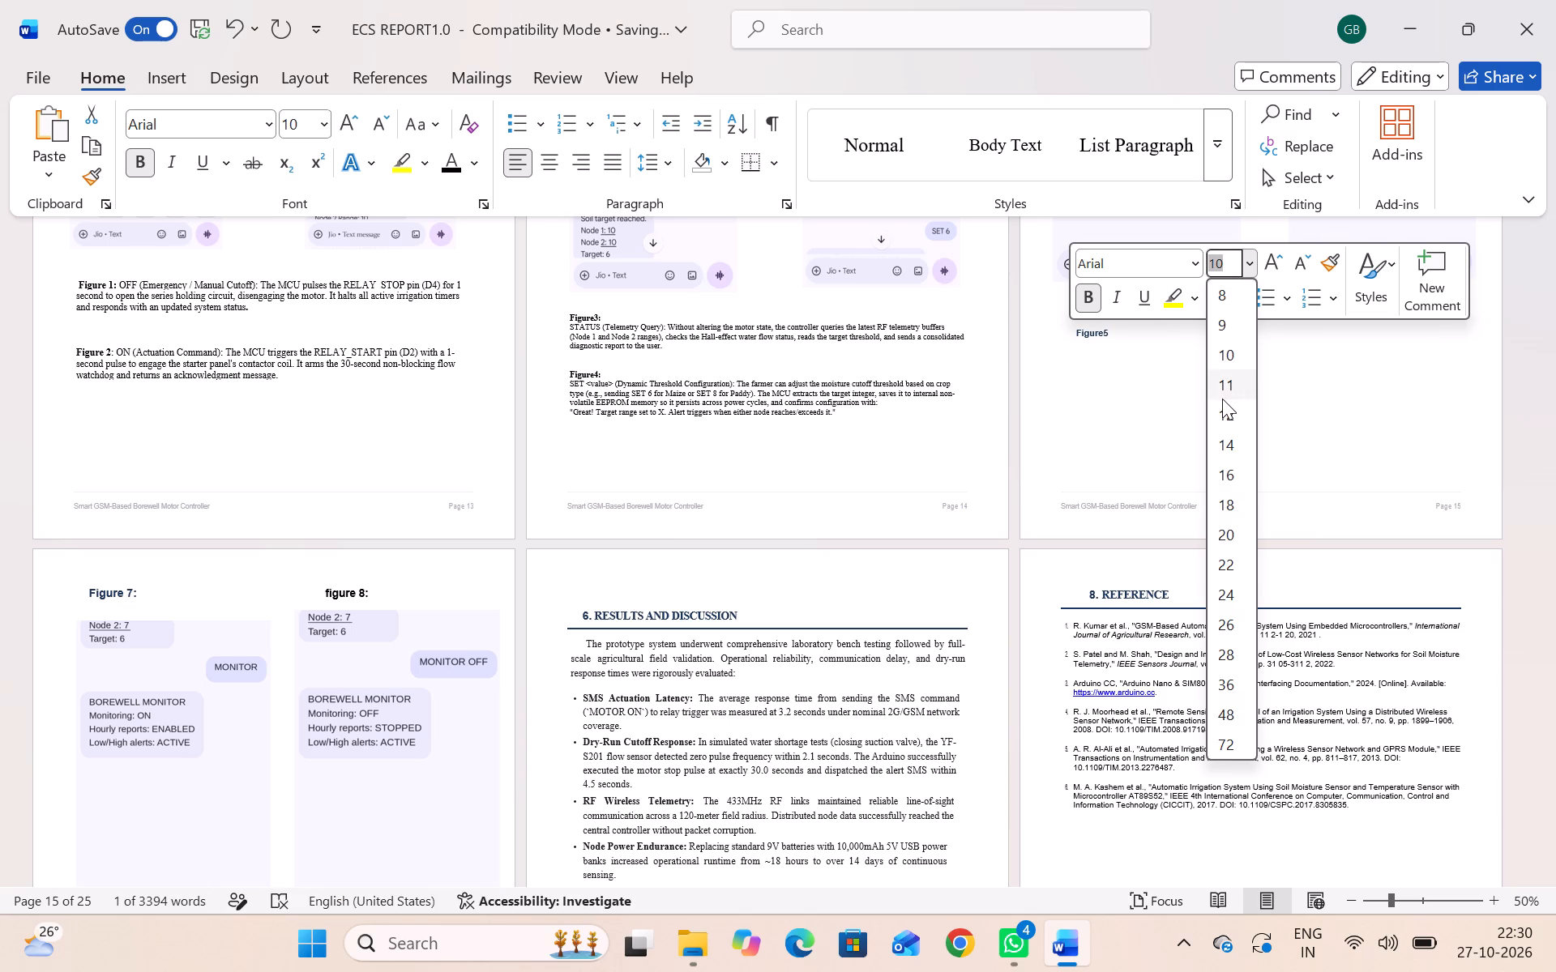
pyautogui.click(1222, 399)
# Add a colon after the "Figure5" label and insert the copied "SETMIN <value> (Minimum Moisture Threshold Configuration)" description behind it.
pyautogui.click(1158, 332)
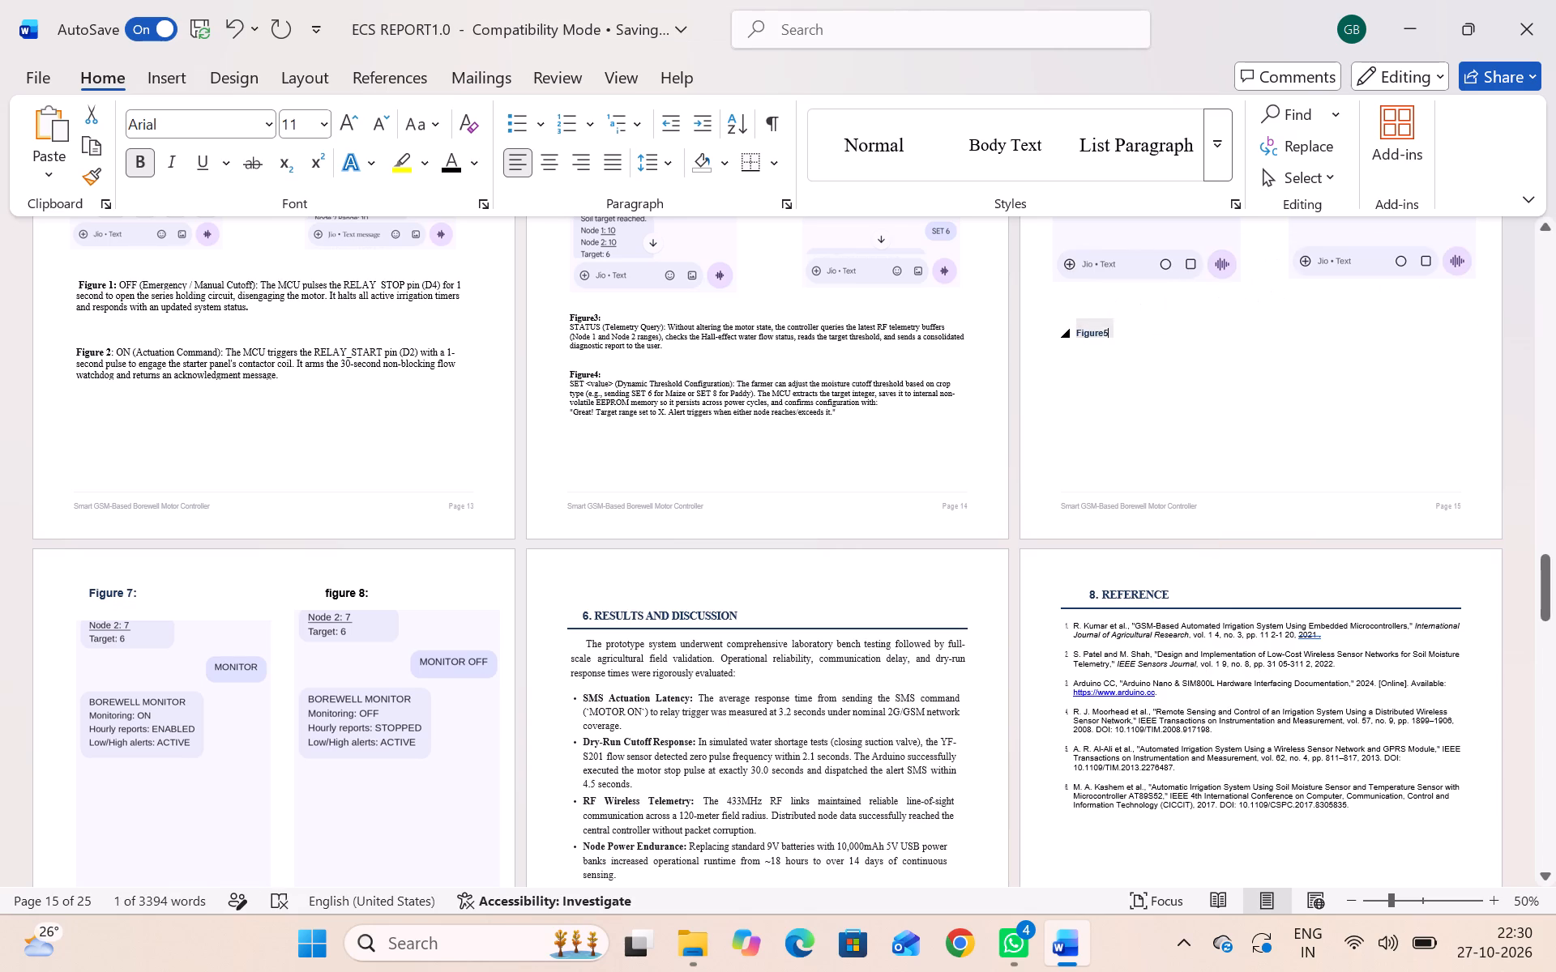
pyautogui.hotkey('shift', ':')
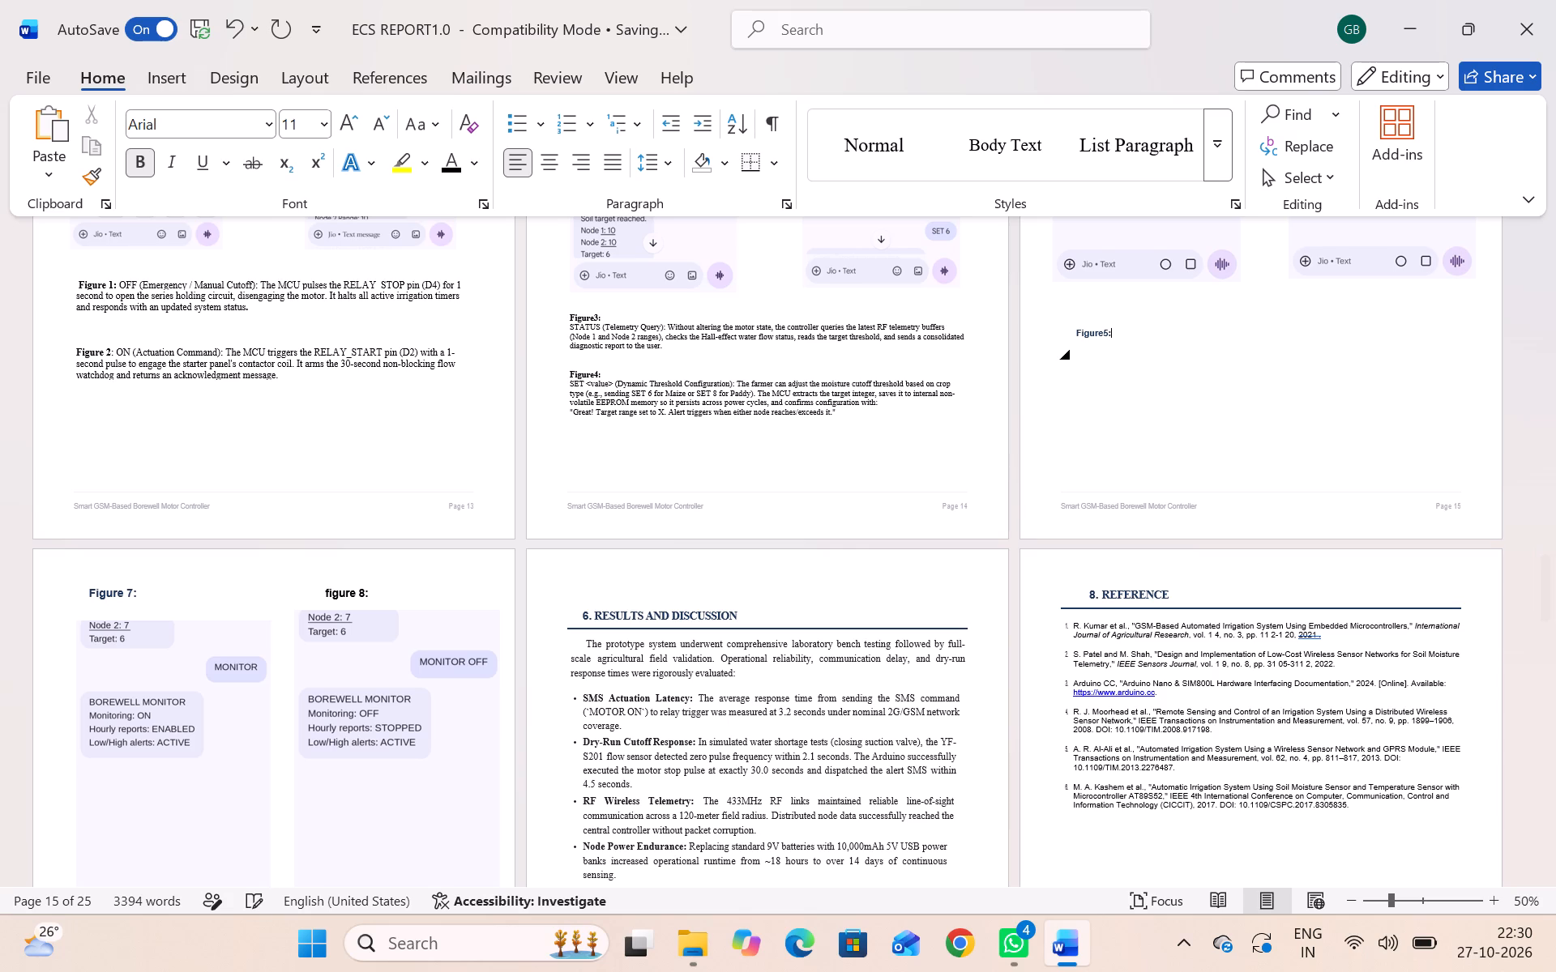
pyautogui.press('super+v')
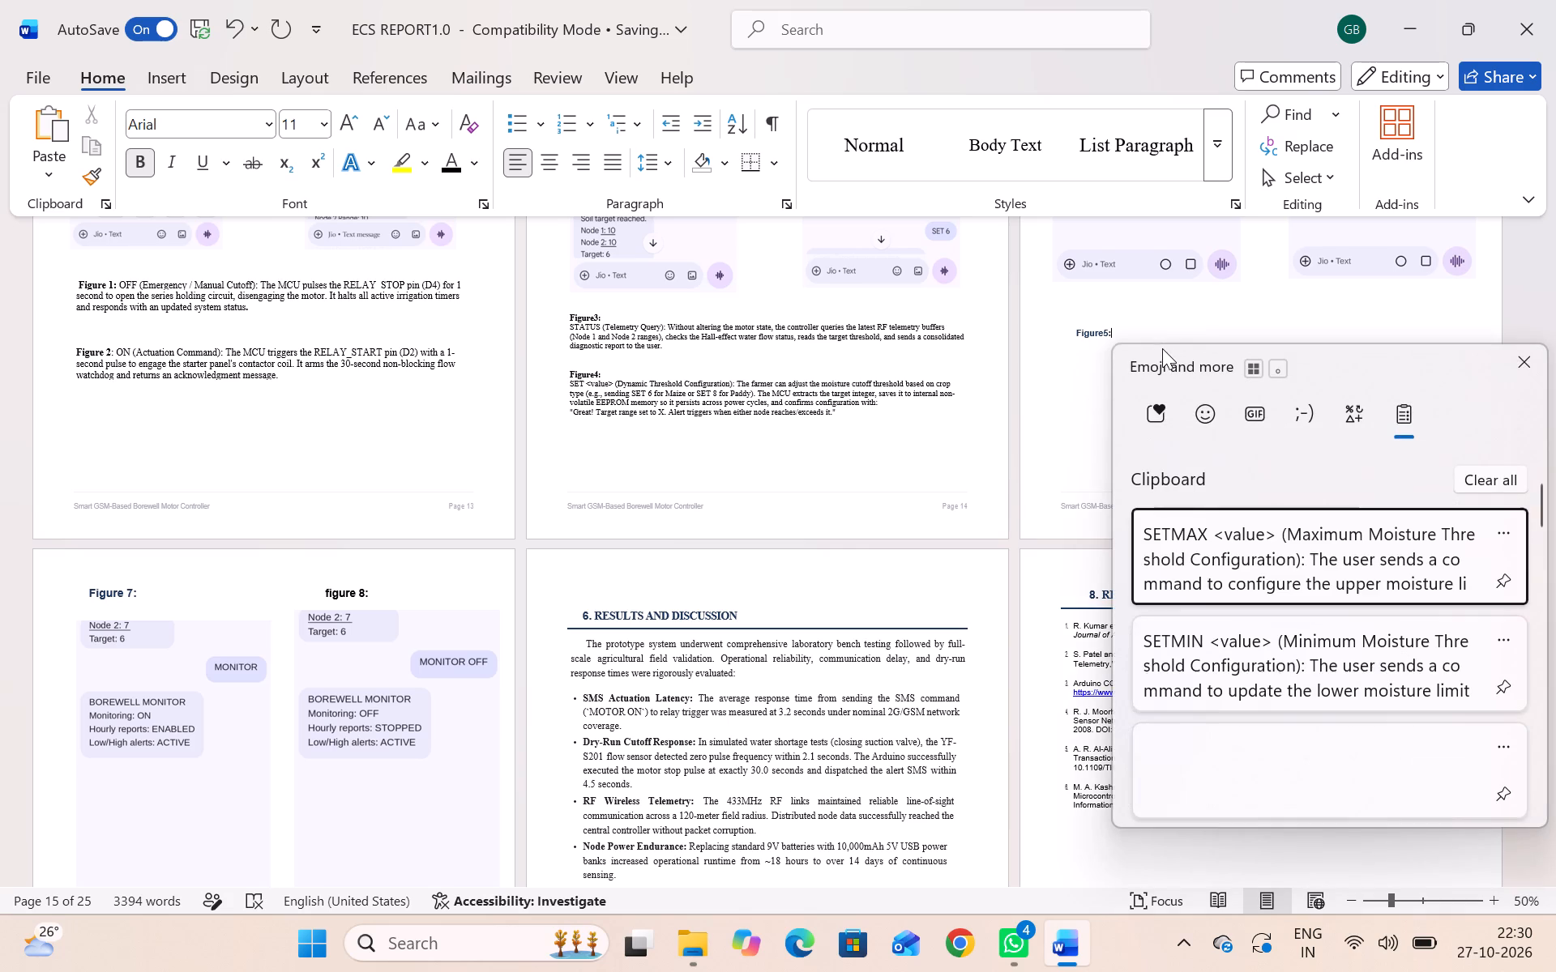
pyautogui.click(1203, 642)
pyautogui.hotkey('ctrl', 'v')
pyautogui.moveTo(1203, 642); pyautogui.dragTo(1169, 478)
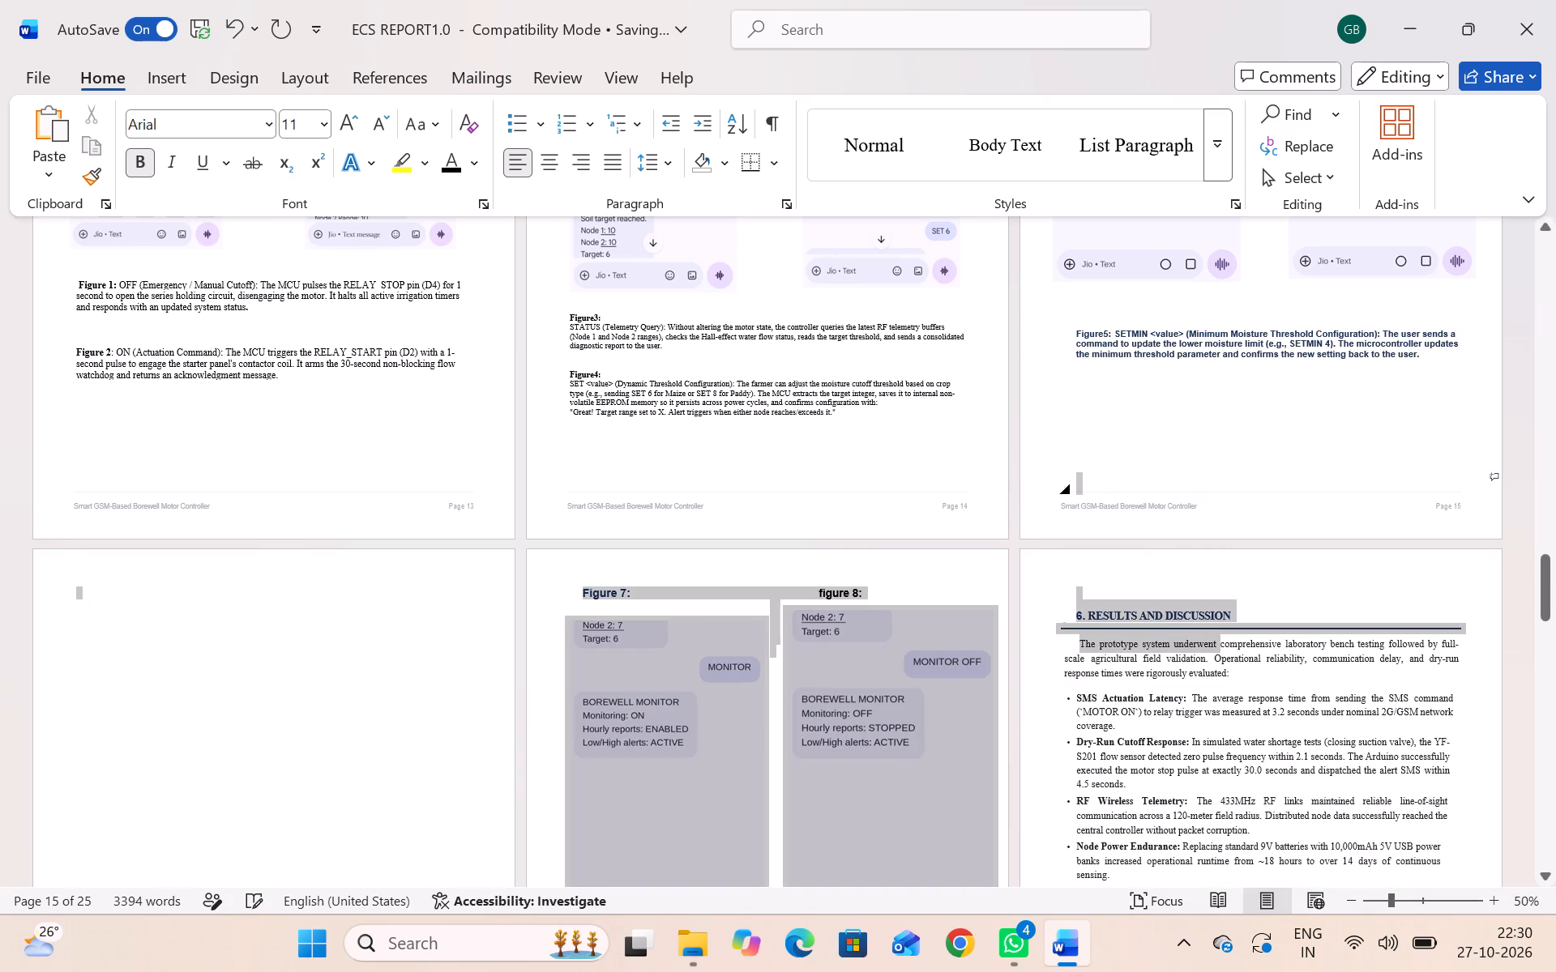
pyautogui.moveTo(1169, 478); pyautogui.dragTo(1098, 625)
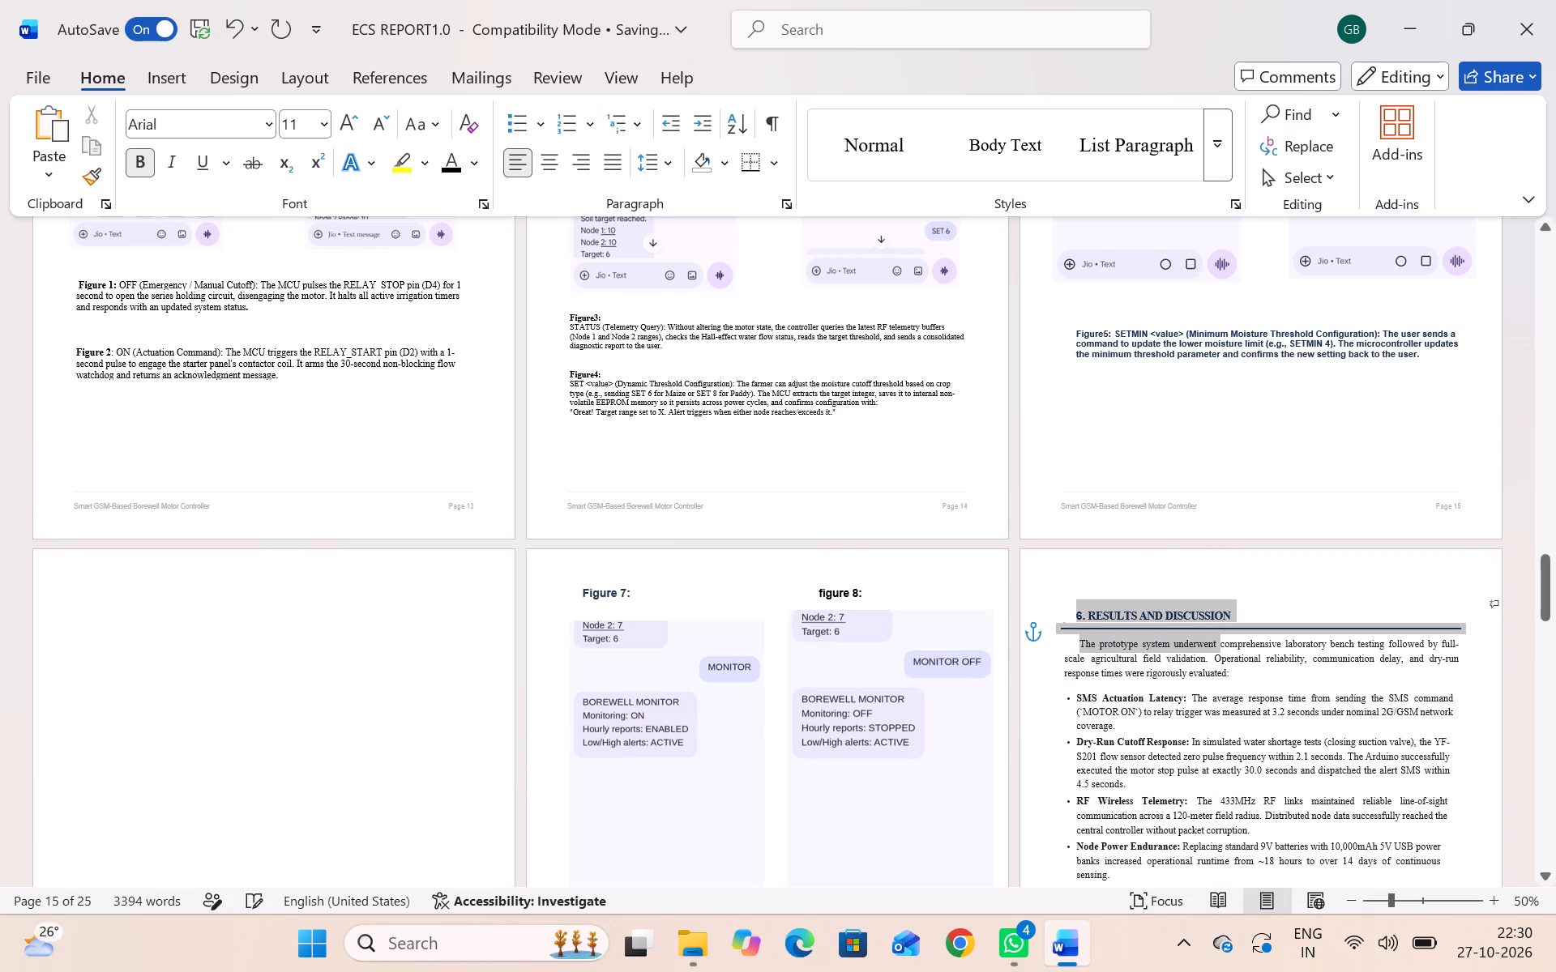
pyautogui.moveTo(1098, 625); pyautogui.dragTo(1208, 595)
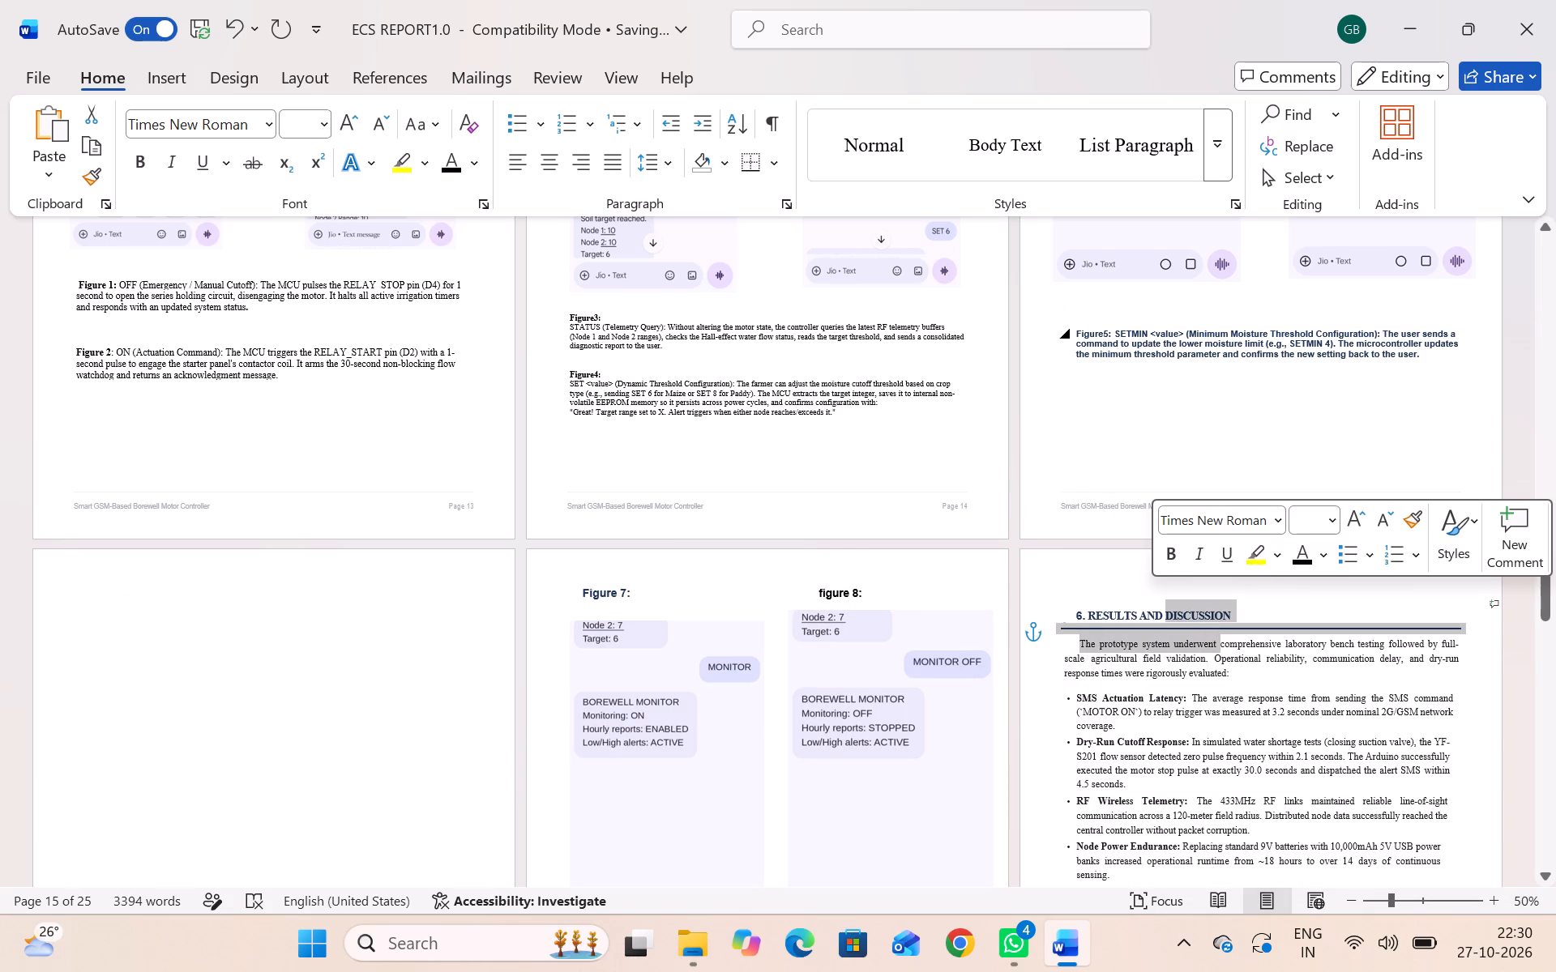
# Delete the empty line above the Figure5 caption to remove the blank page before Figures 7 and 8.
pyautogui.click(1079, 330)
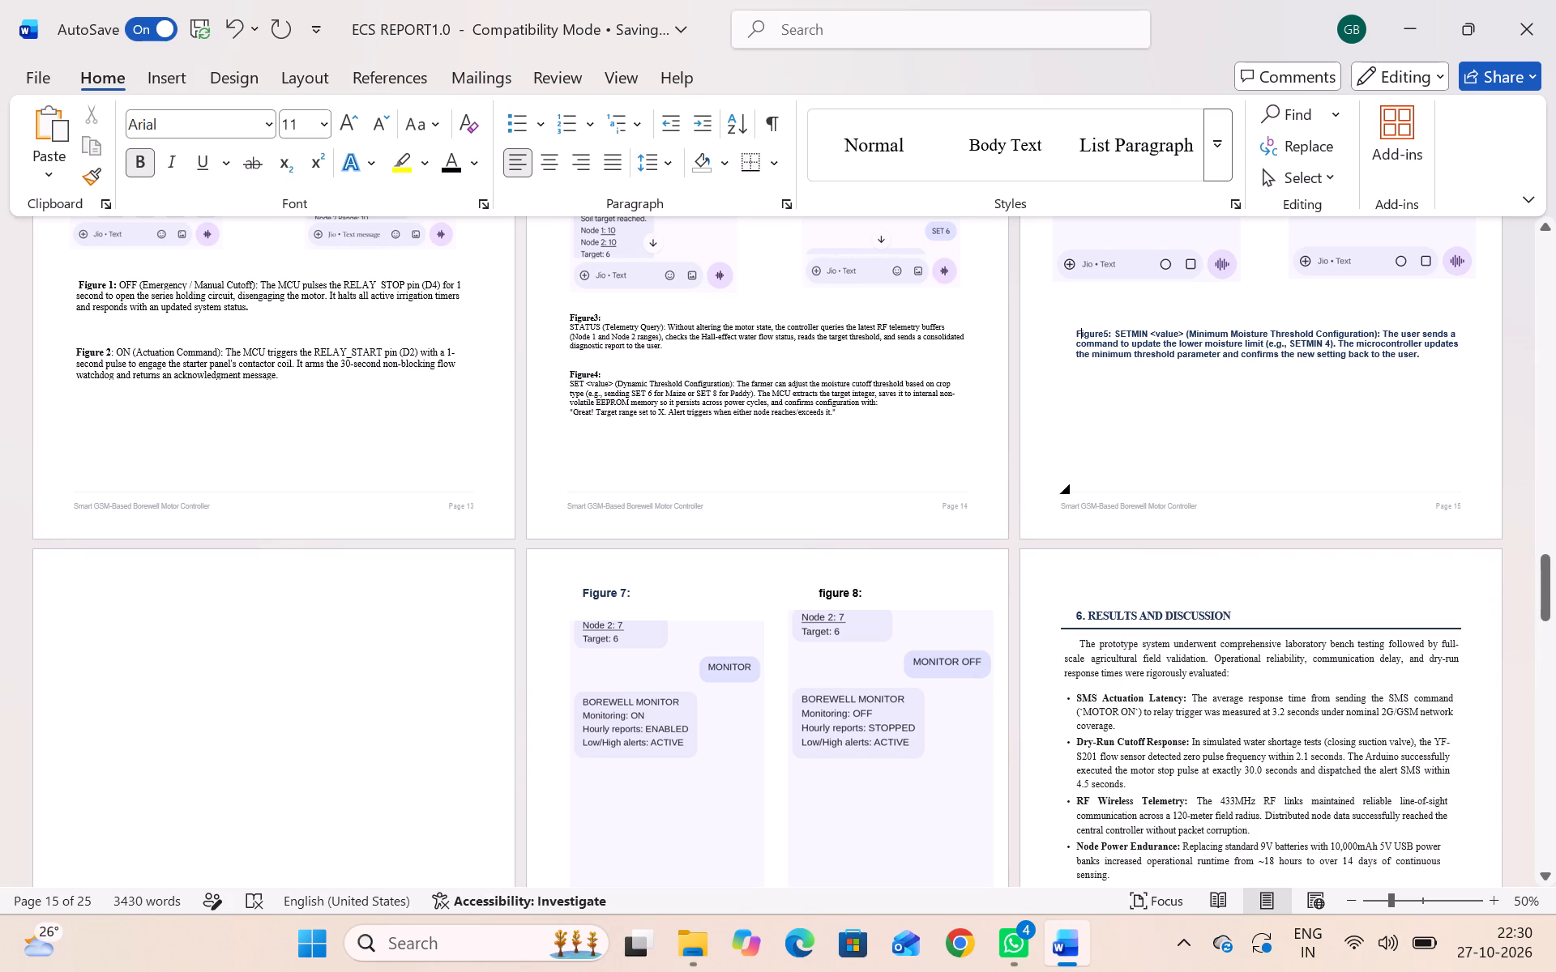
pyautogui.press('Left')
pyautogui.press('BackSpace')
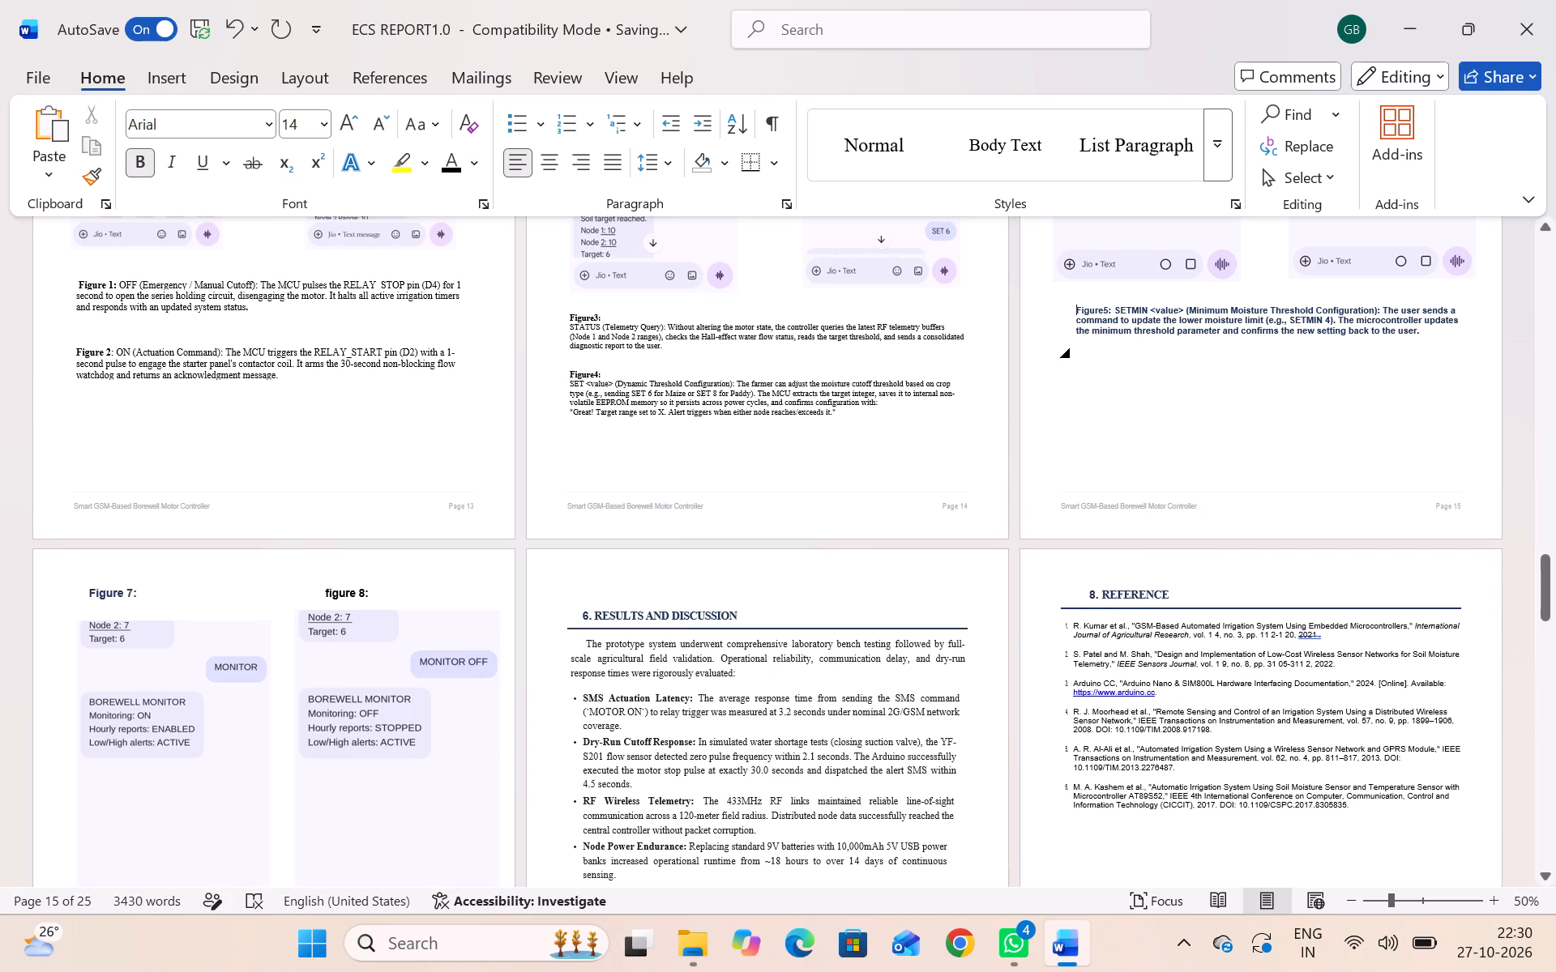
# Remove the bold formatting from the SETMIN description following the "Figure5:" label.
pyautogui.tripleClick(1114, 313)
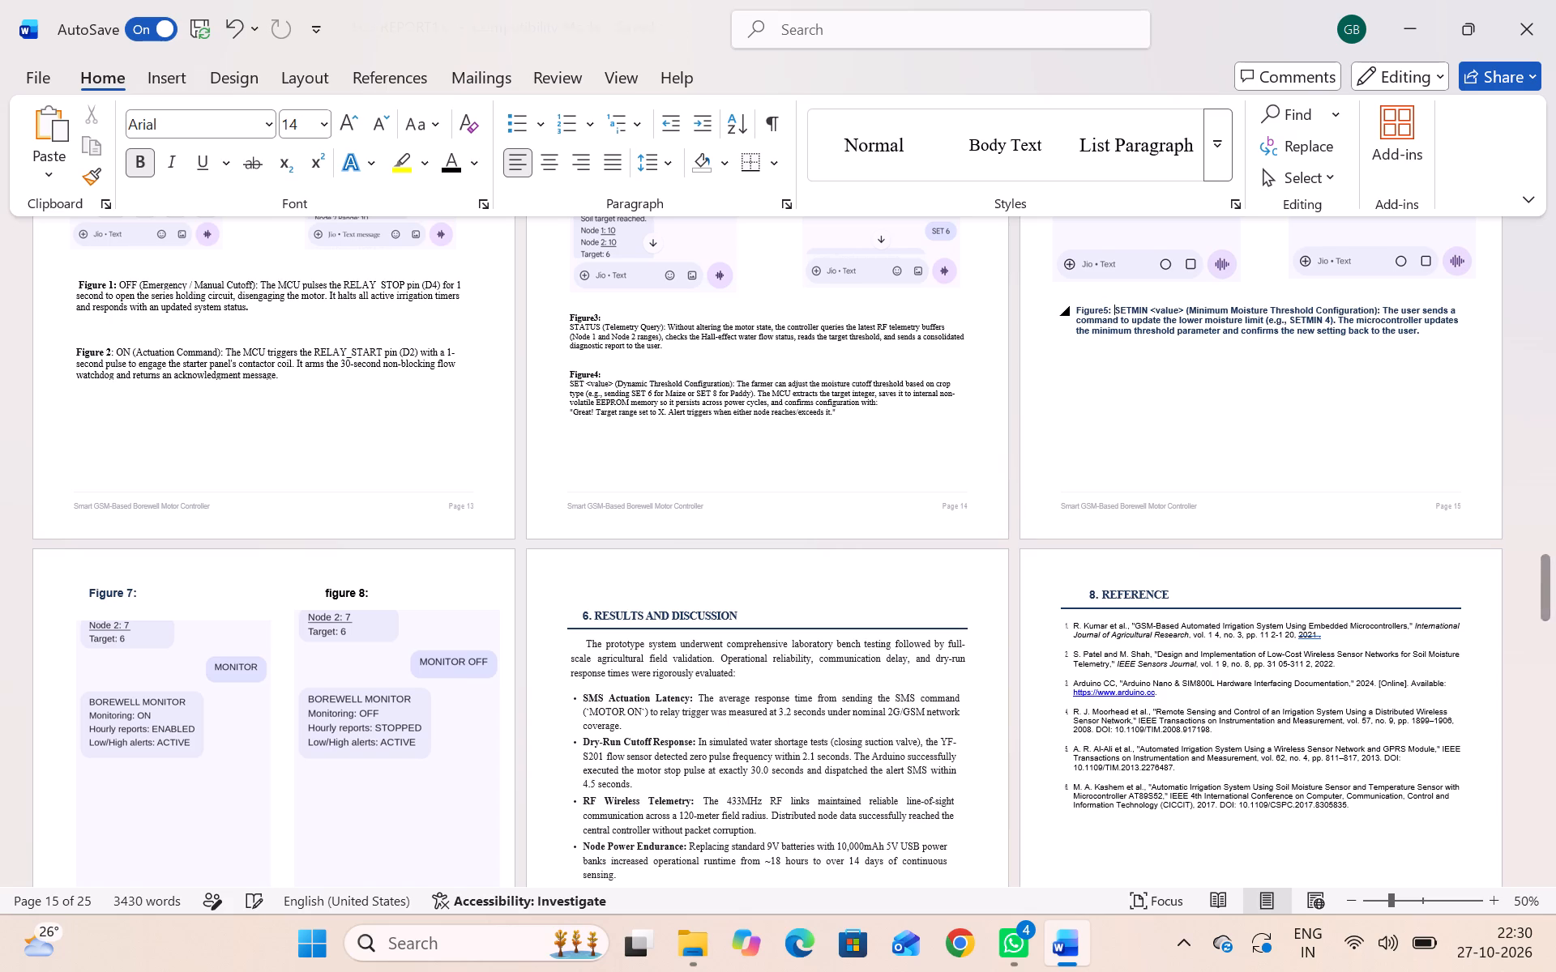
pyautogui.moveTo(1114, 313); pyautogui.dragTo(1134, 345)
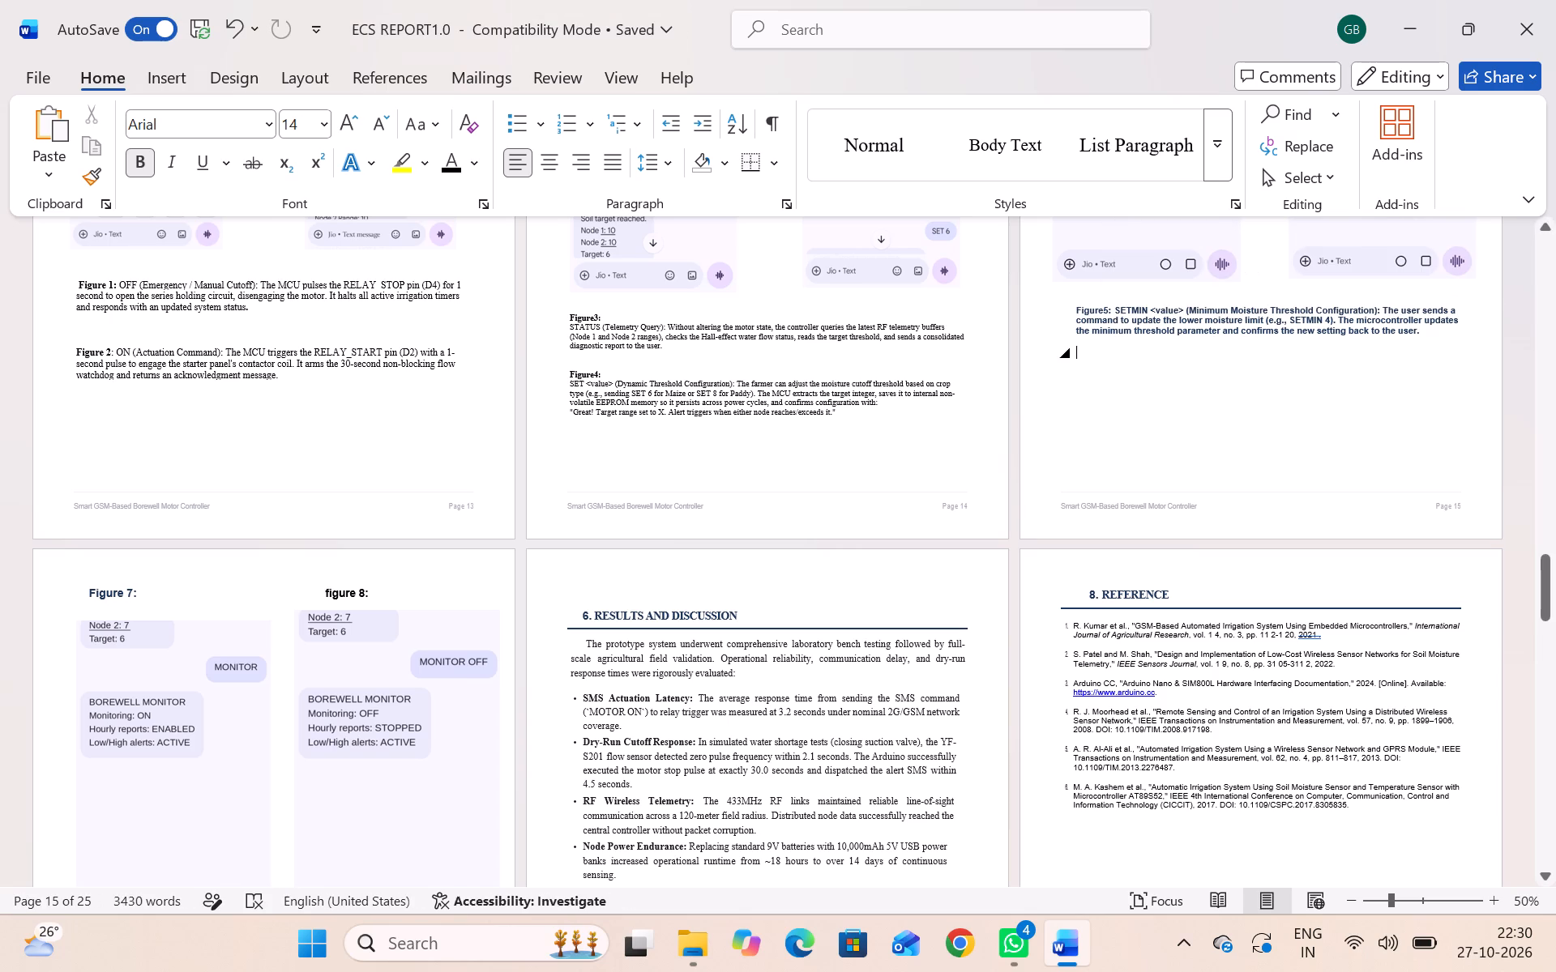
pyautogui.moveTo(1115, 312); pyautogui.dragTo(1229, 349)
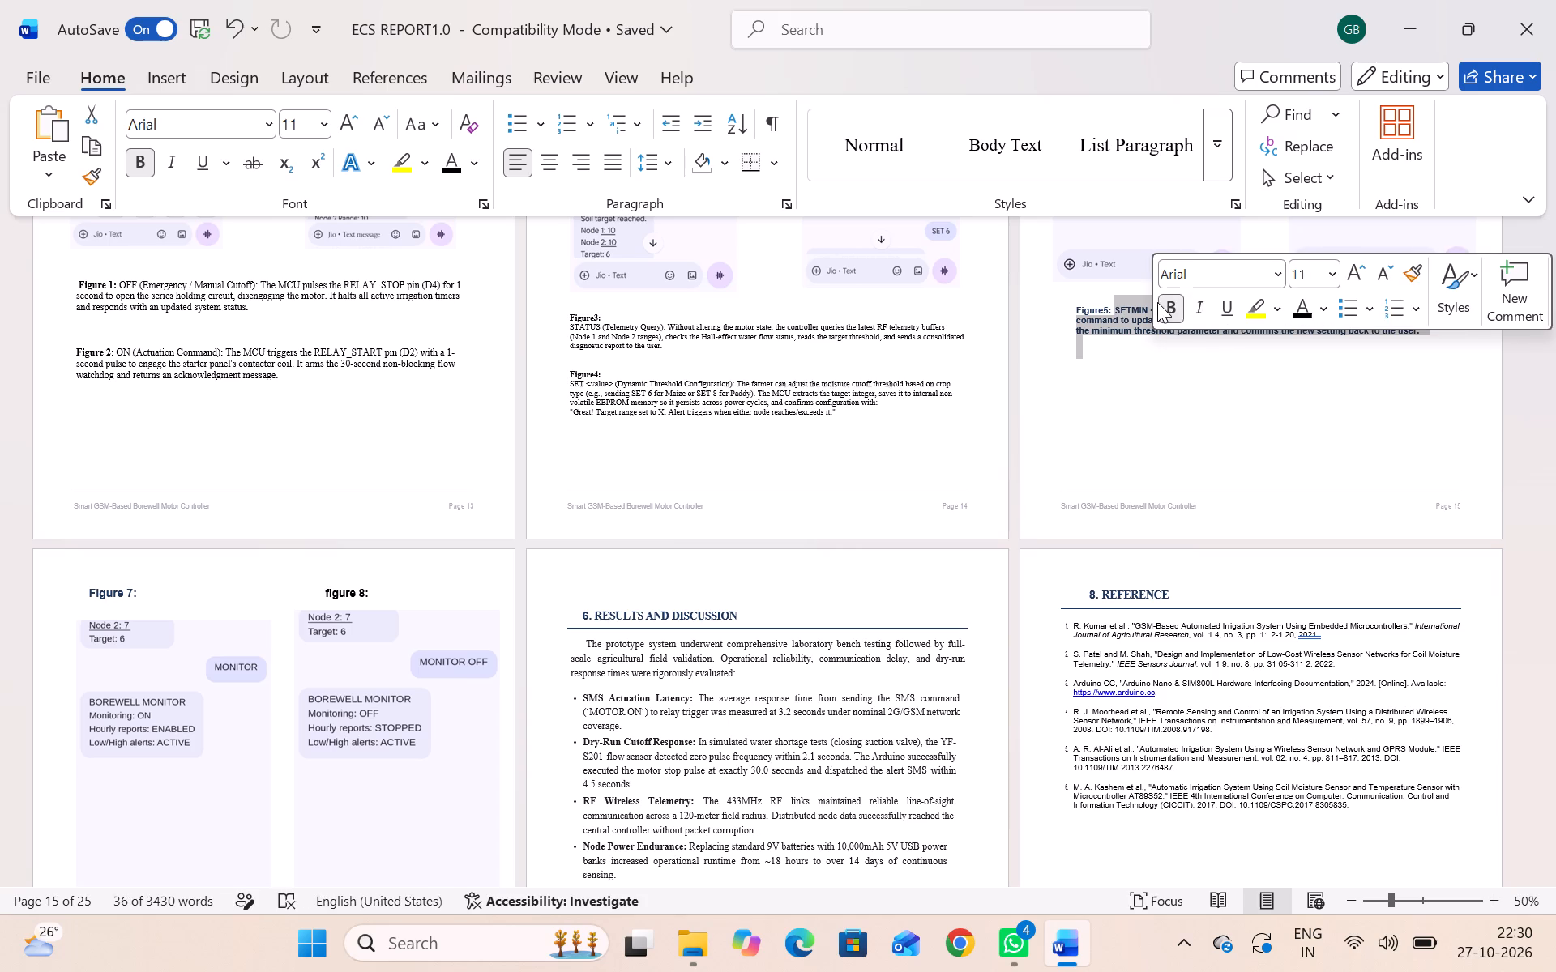
pyautogui.click(1167, 315)
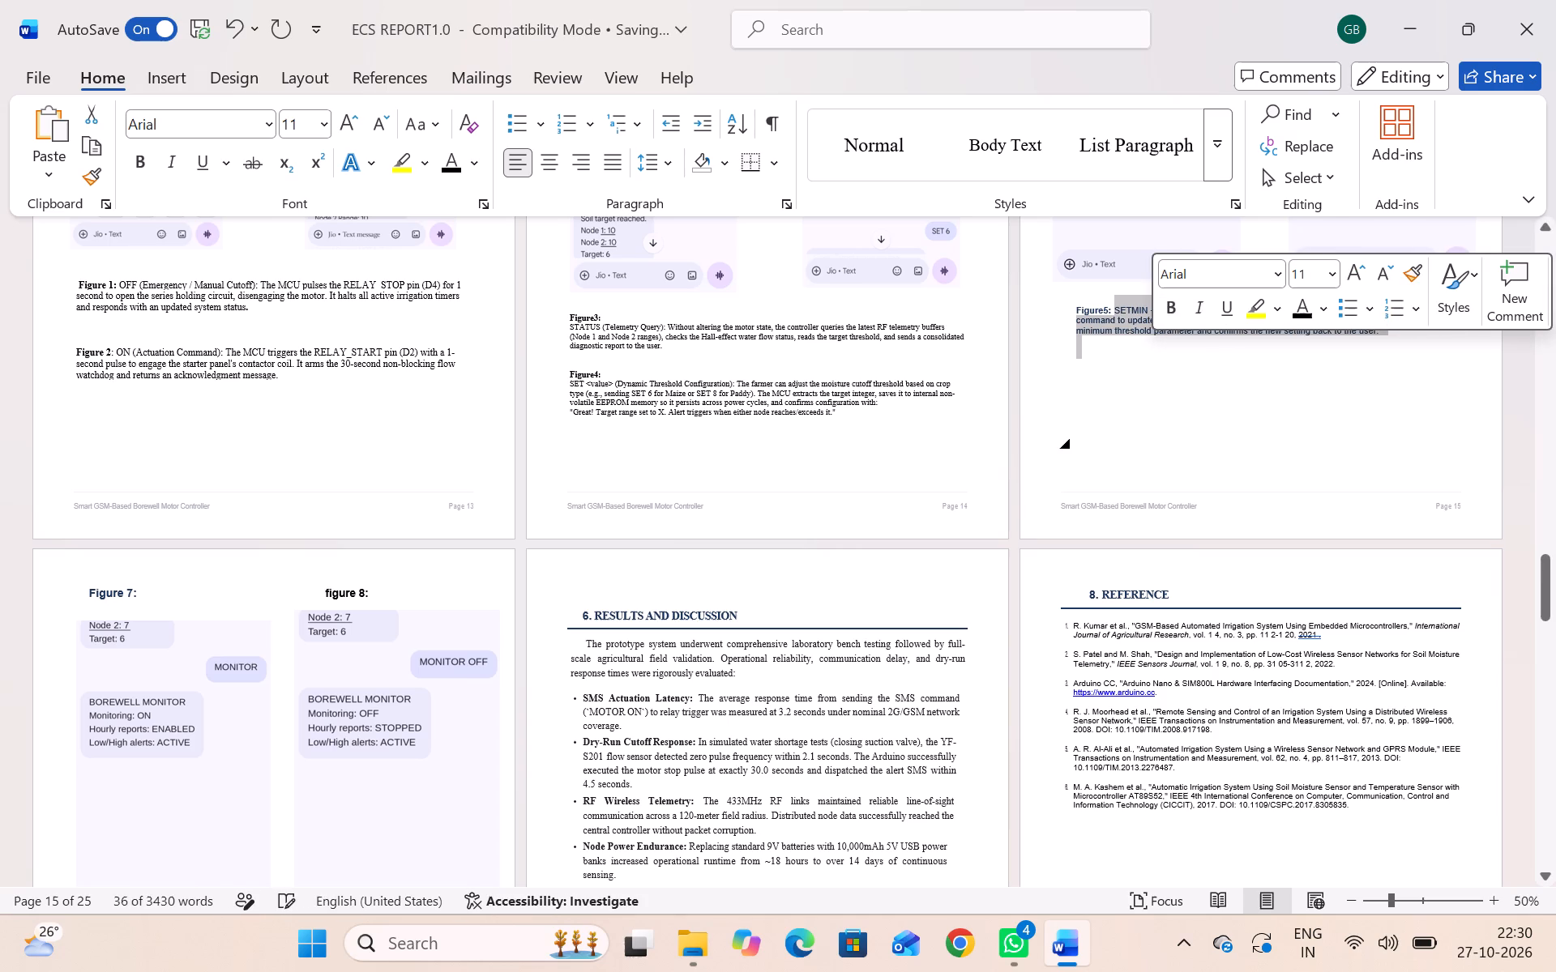
pyautogui.click(1218, 435)
# Delete the paragraph break directly before the Figure5 caption on page 15.
pyautogui.scroll(4, 1282, 369)
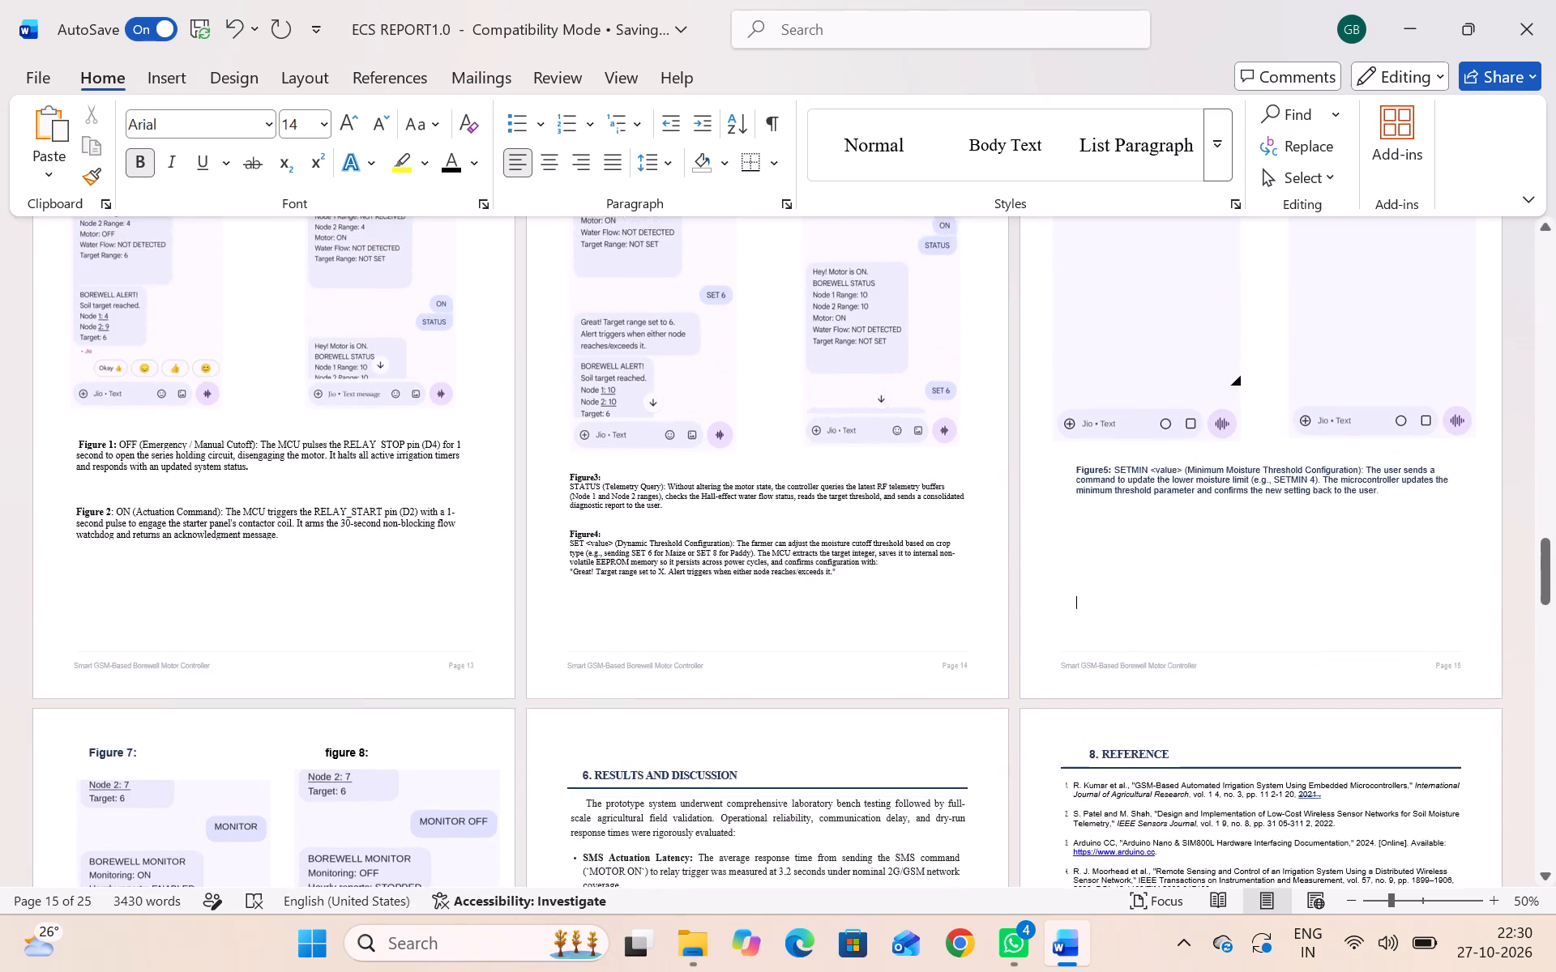
pyautogui.scroll(-1, 1282, 369)
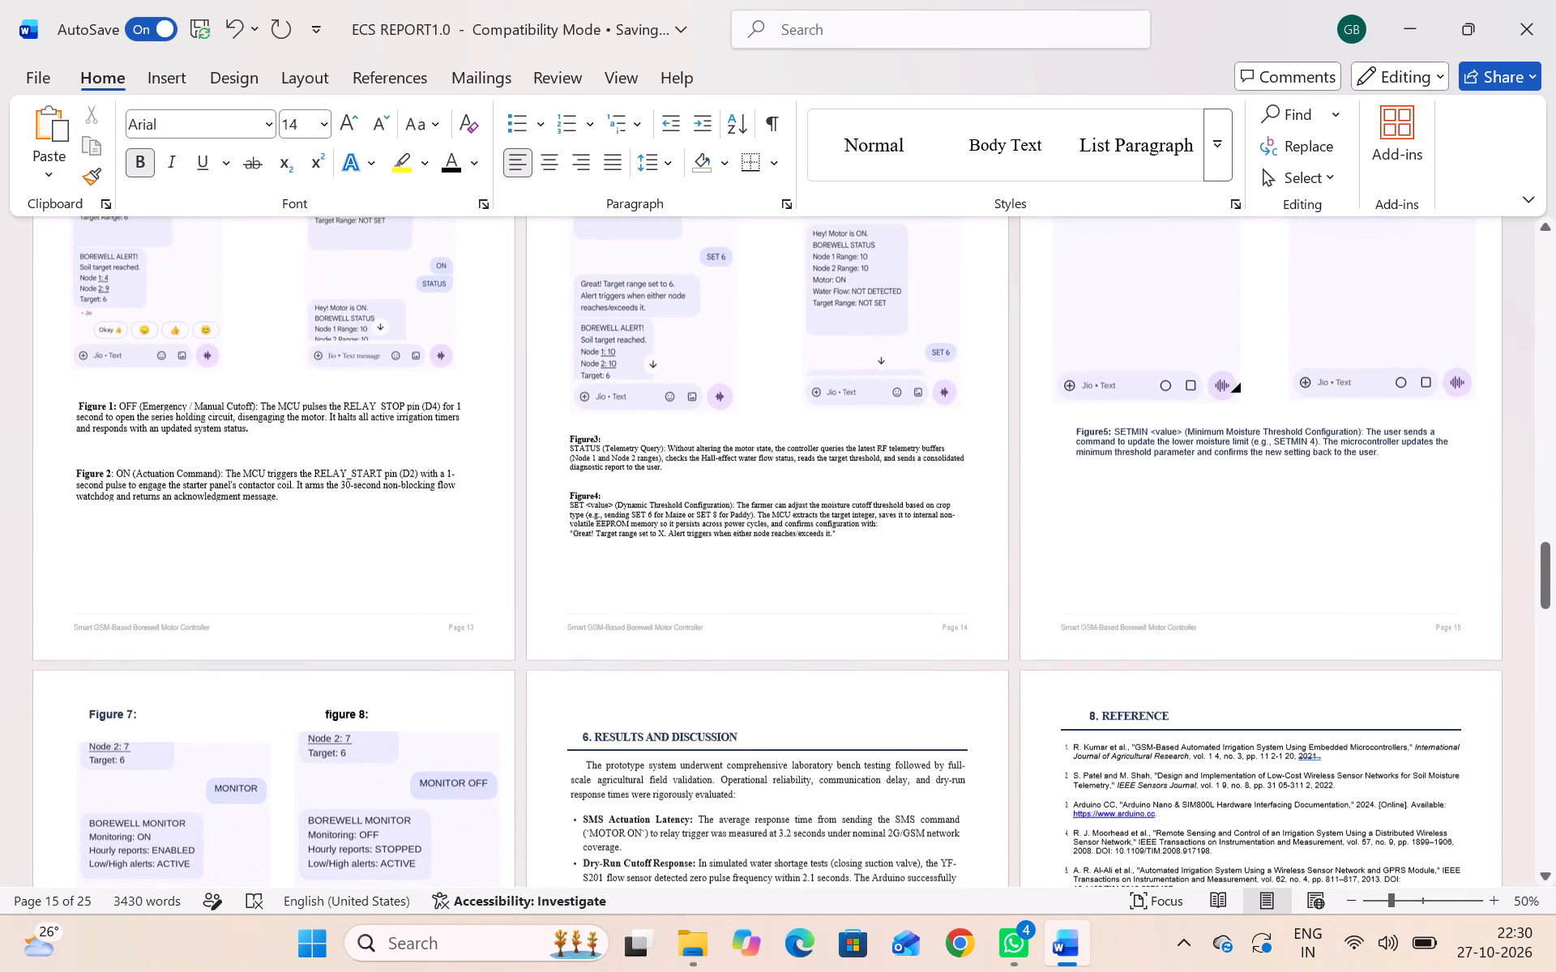
pyautogui.click(1396, 454)
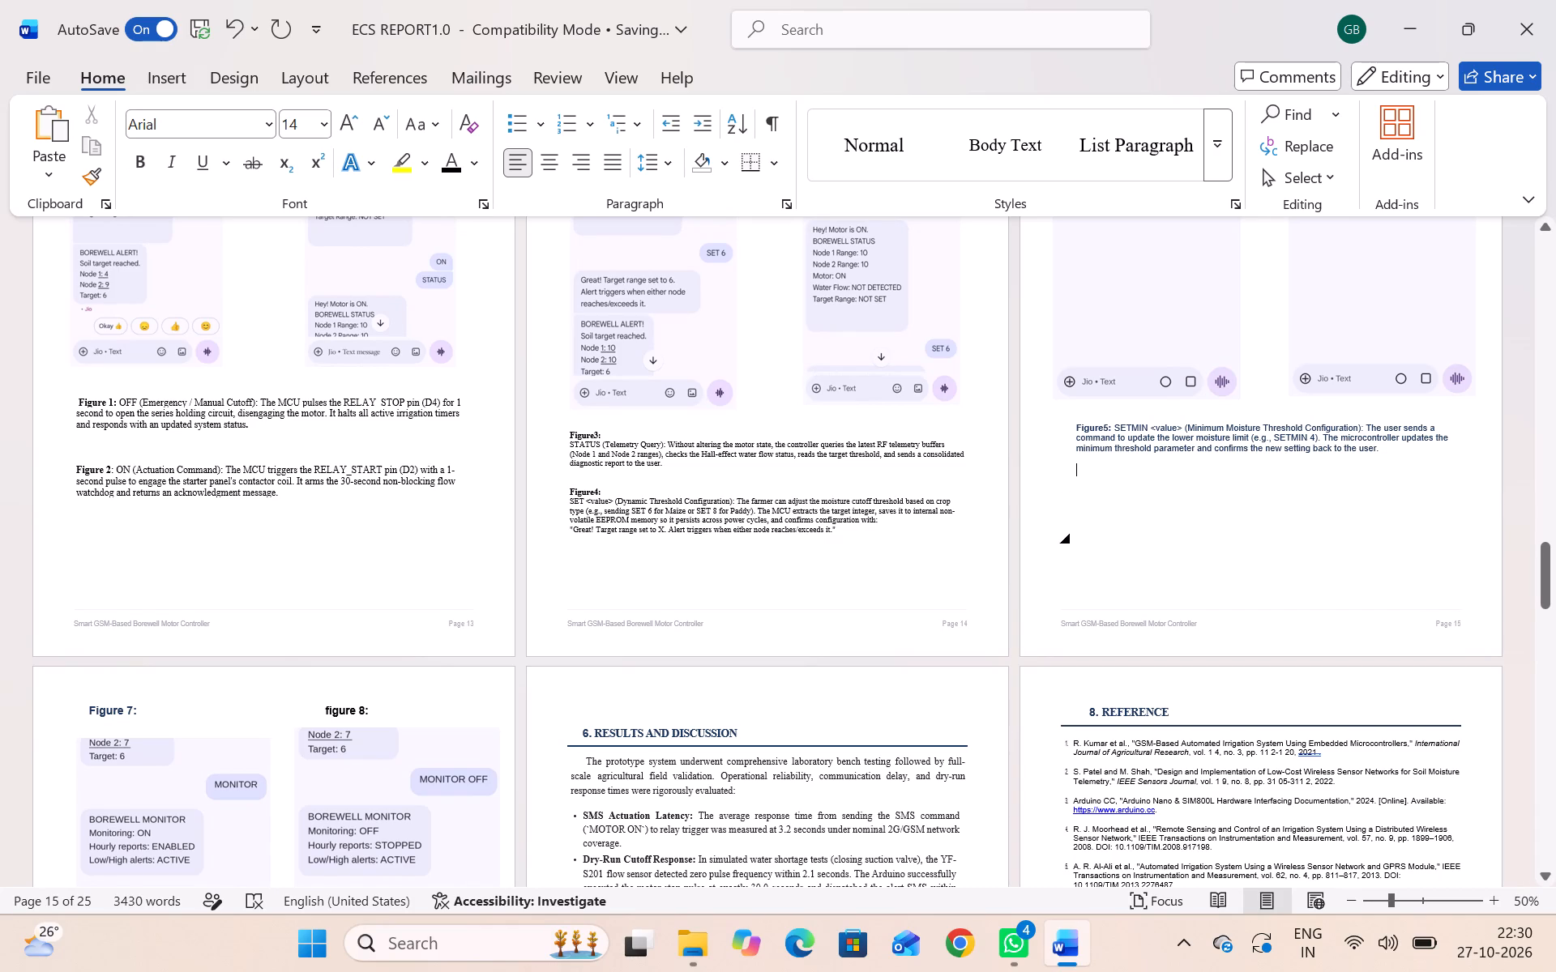
pyautogui.press('Up')
pyautogui.press('Up')
pyautogui.press('Up')
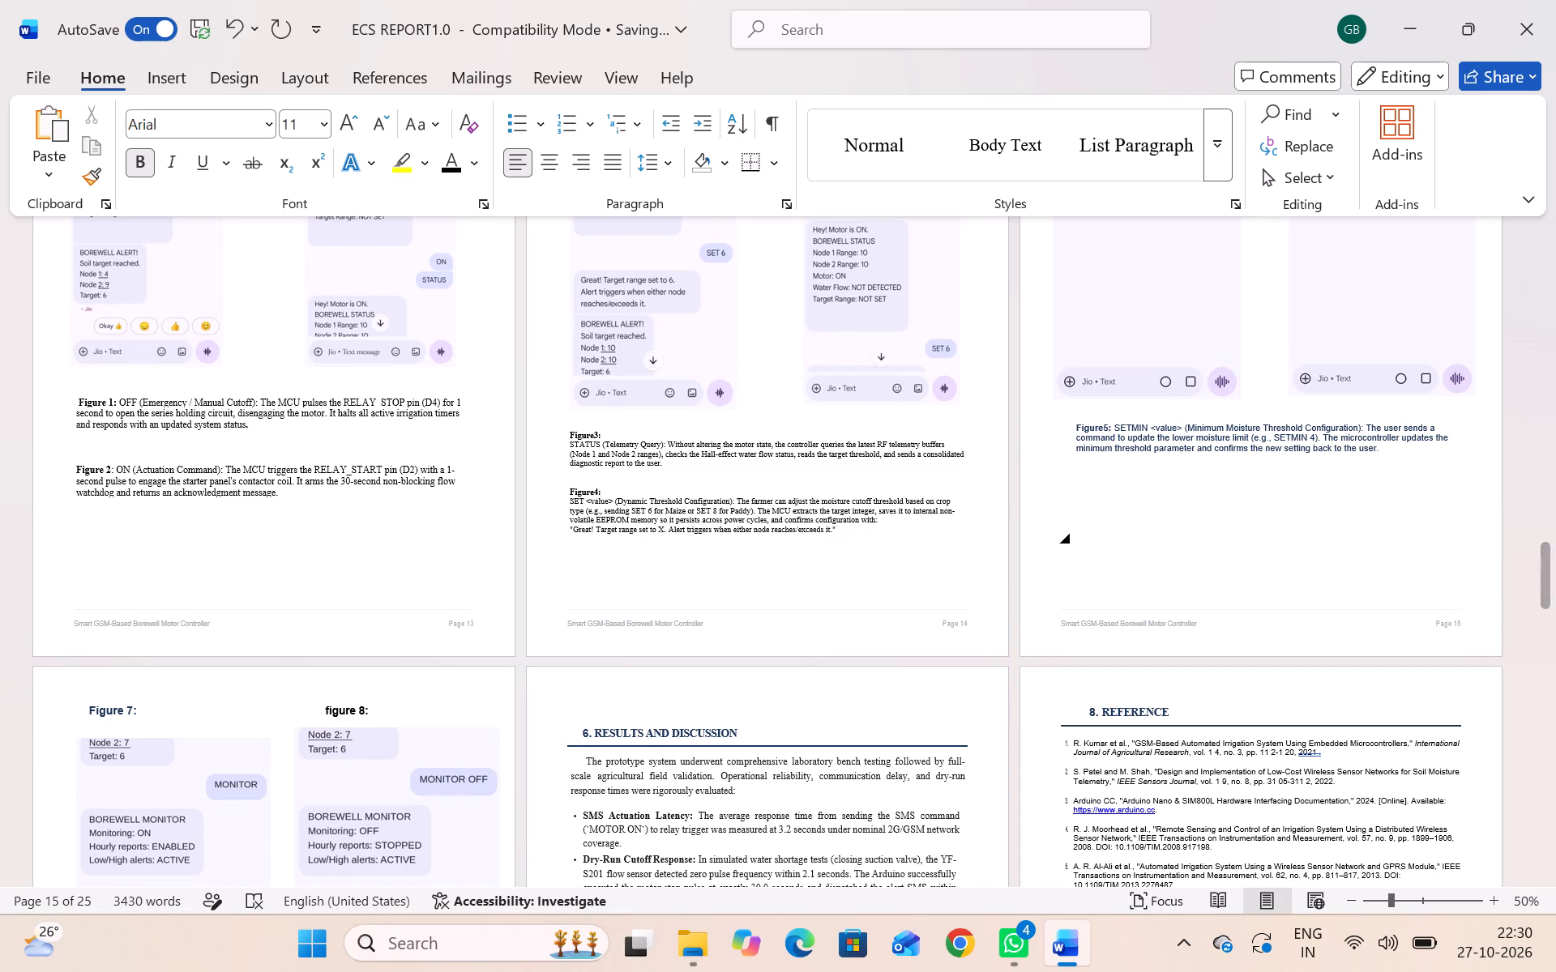
pyautogui.press('BackSpace')
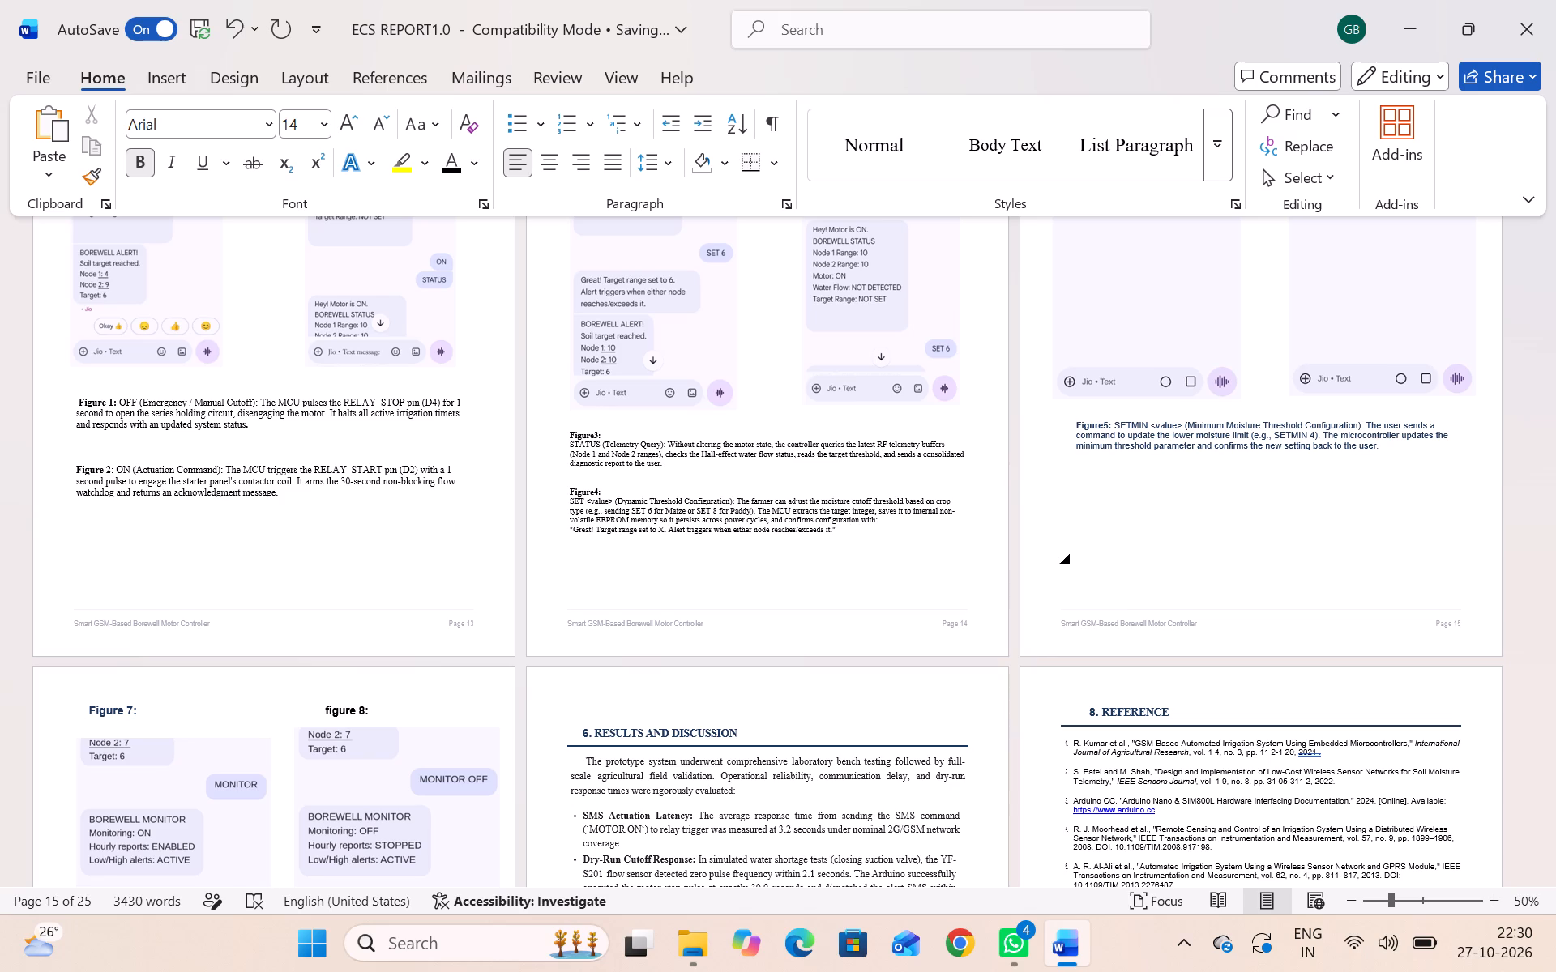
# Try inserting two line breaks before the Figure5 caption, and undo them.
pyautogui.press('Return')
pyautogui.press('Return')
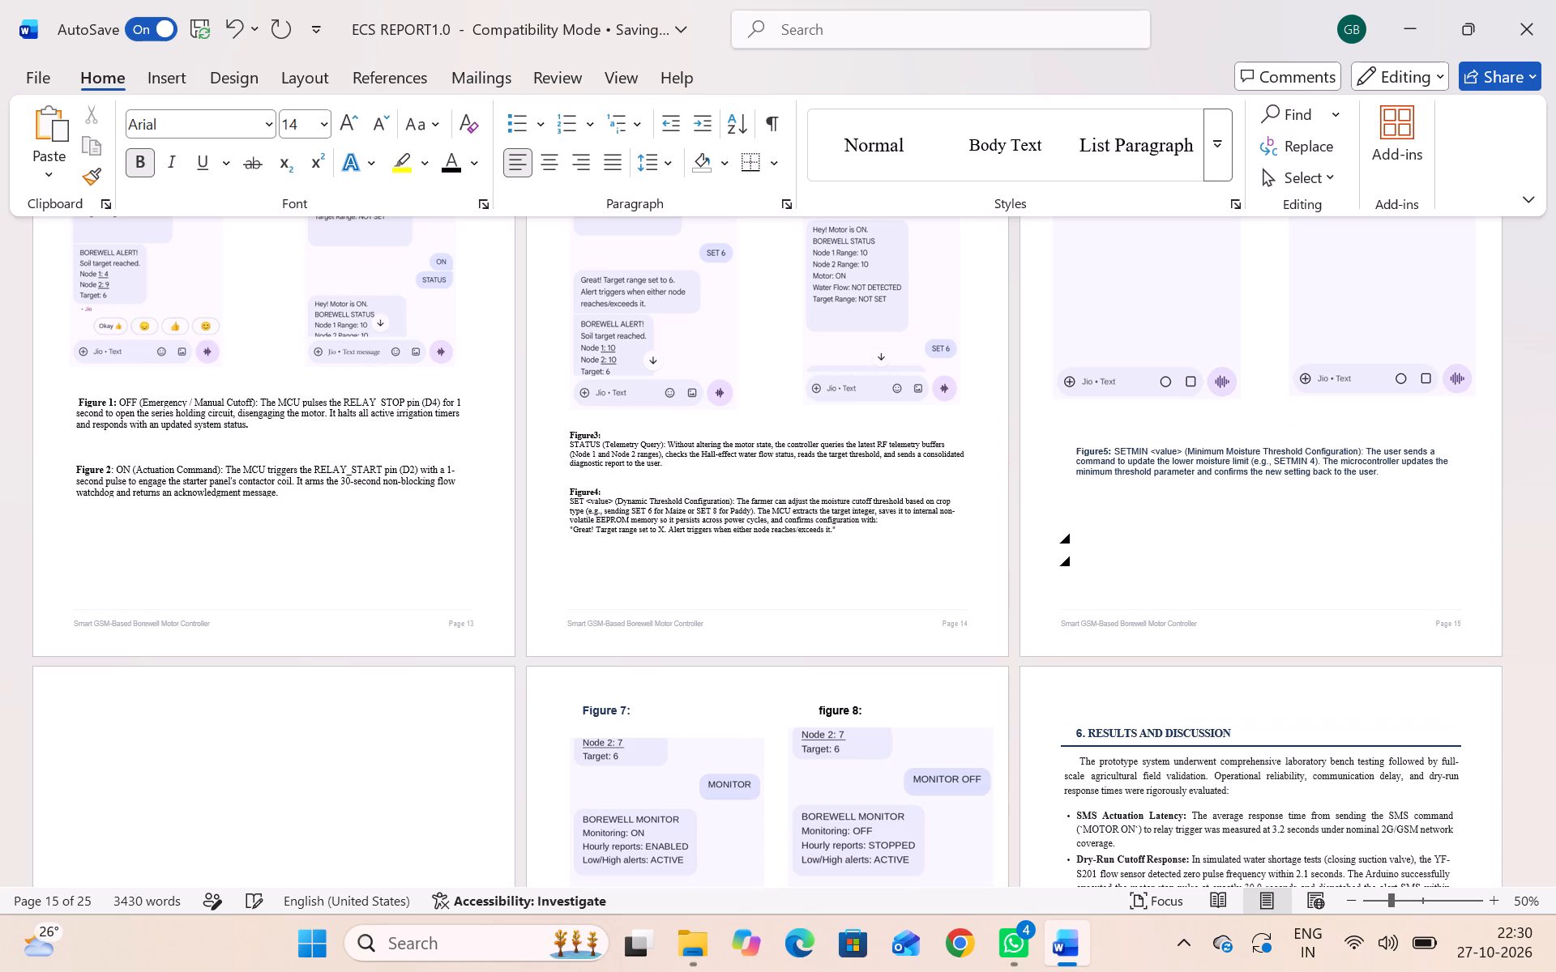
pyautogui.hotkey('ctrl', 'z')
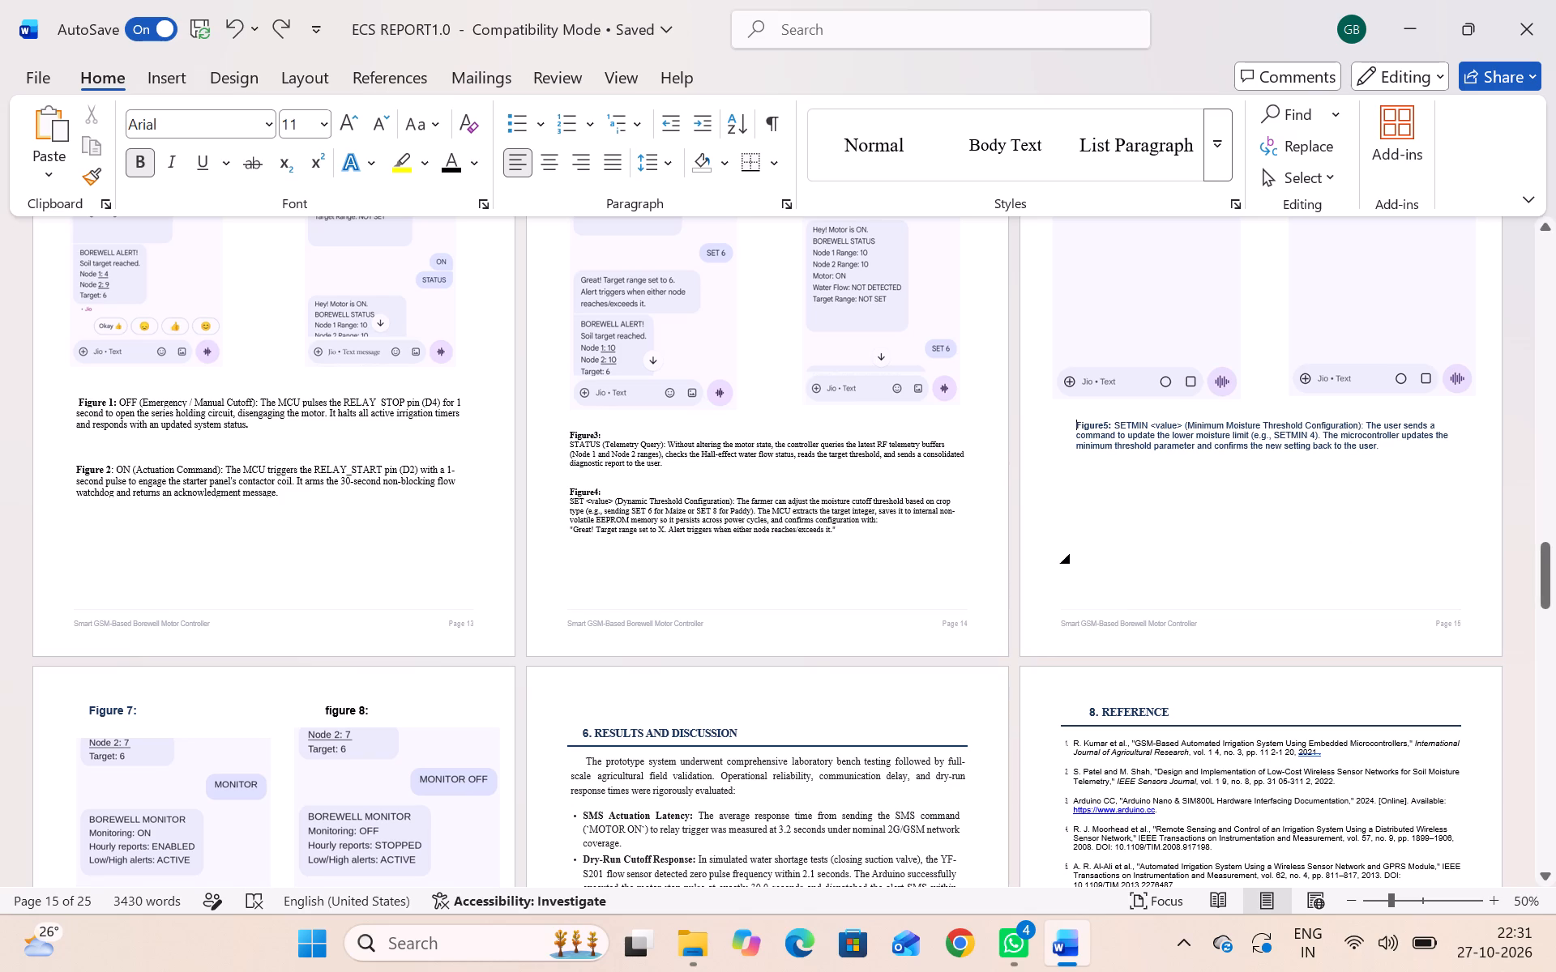
# Add a "Figure6:" caption below the Figure5 caption, using the copied "SETMAX <value> (Maximum Moisture Threshold Configuration)" description.
pyautogui.click(1387, 450)
pyautogui.press('Return')
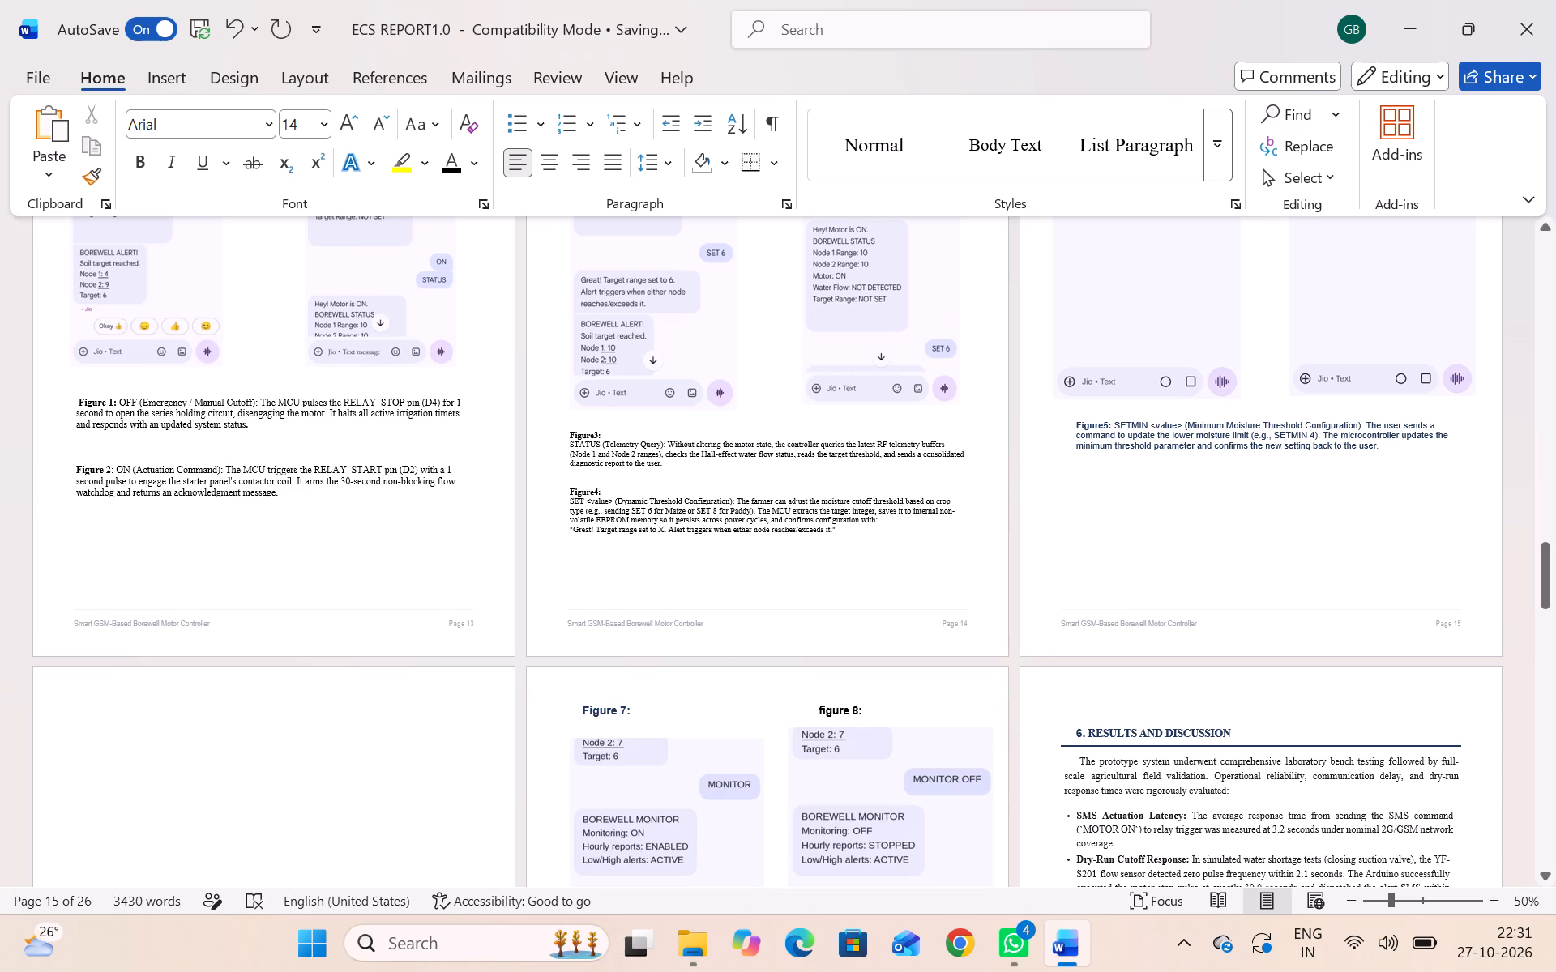
pyautogui.write('figur')
pyautogui.press('e')
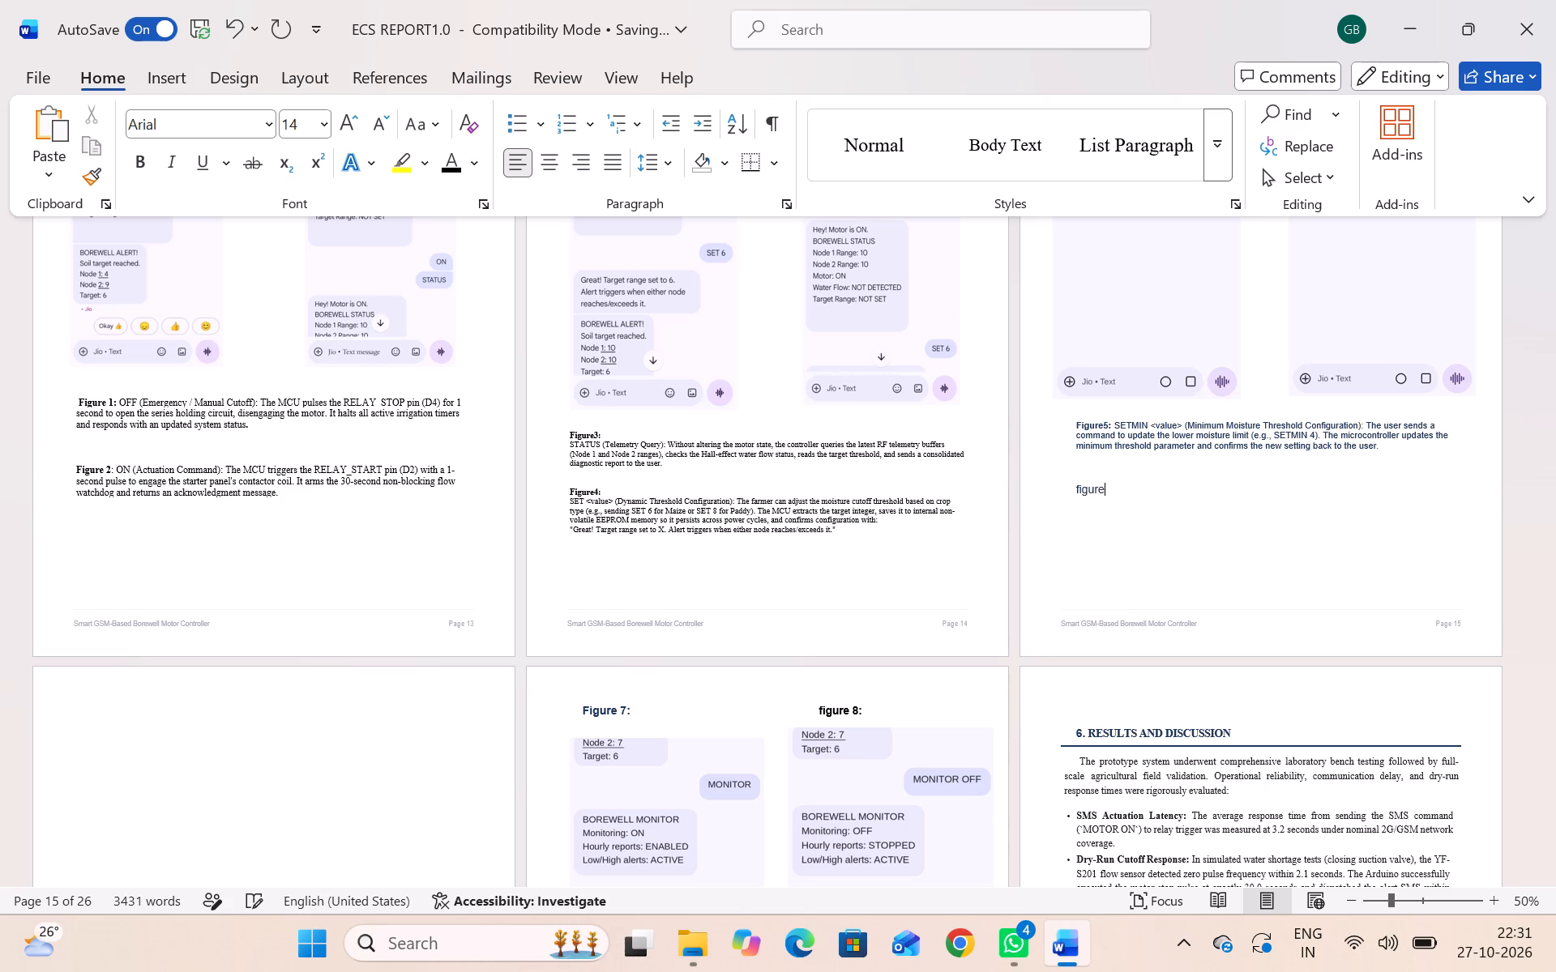
pyautogui.press('6')
pyautogui.hotkey('shift', ':')
pyautogui.press('super+v')
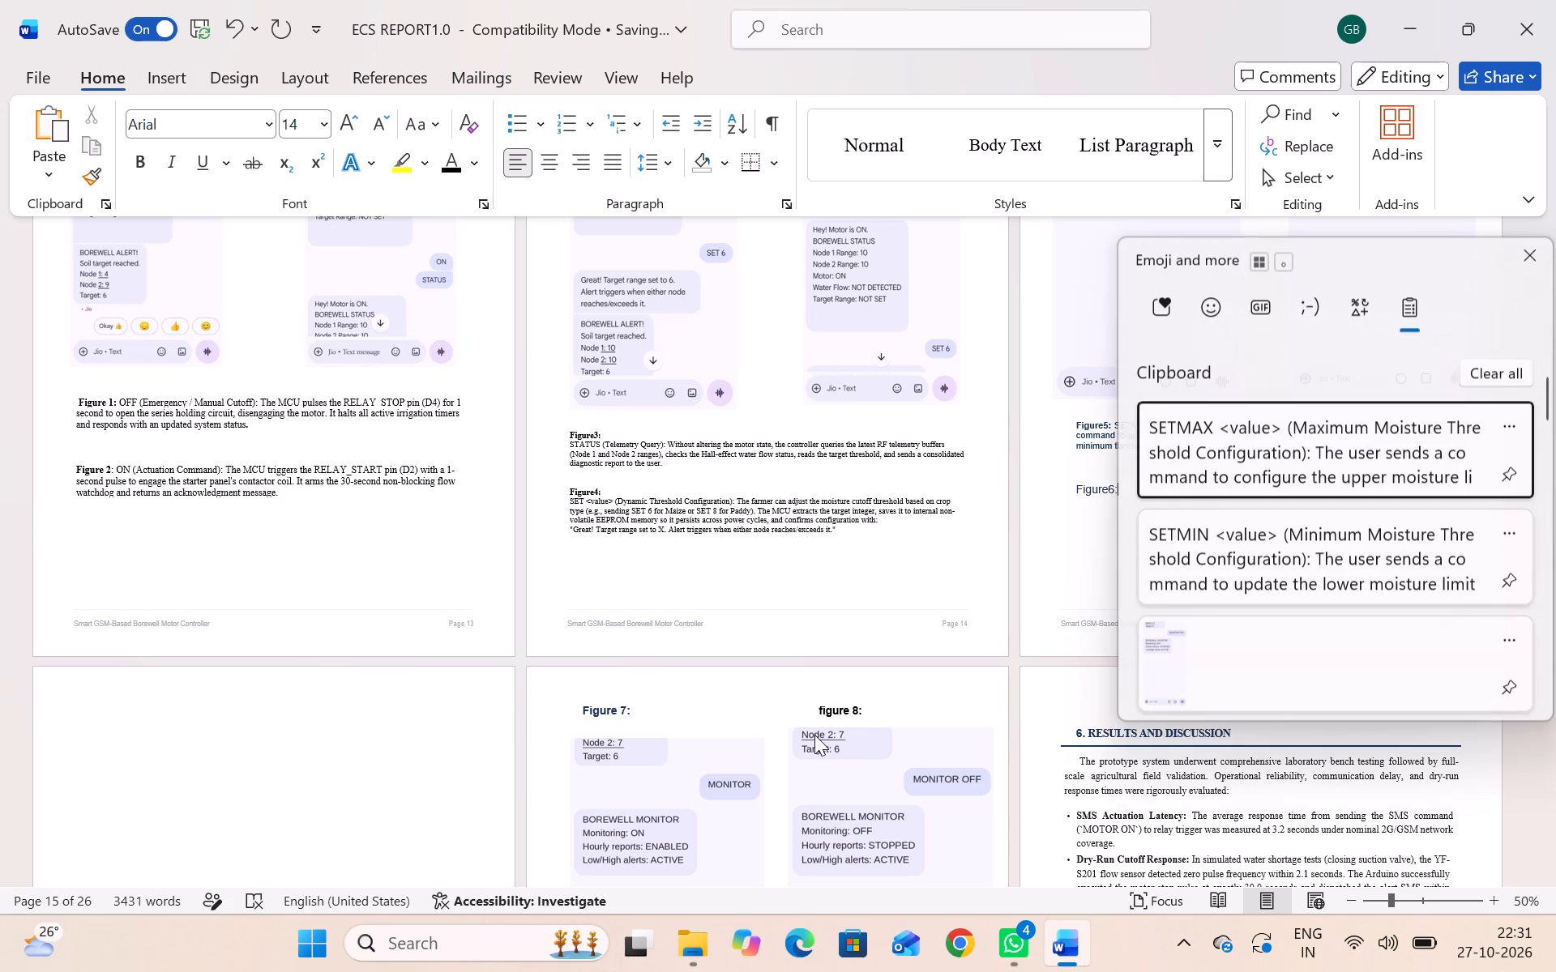
pyautogui.click(1197, 451)
pyautogui.hotkey('ctrl', 'v')
pyautogui.click(1197, 451)
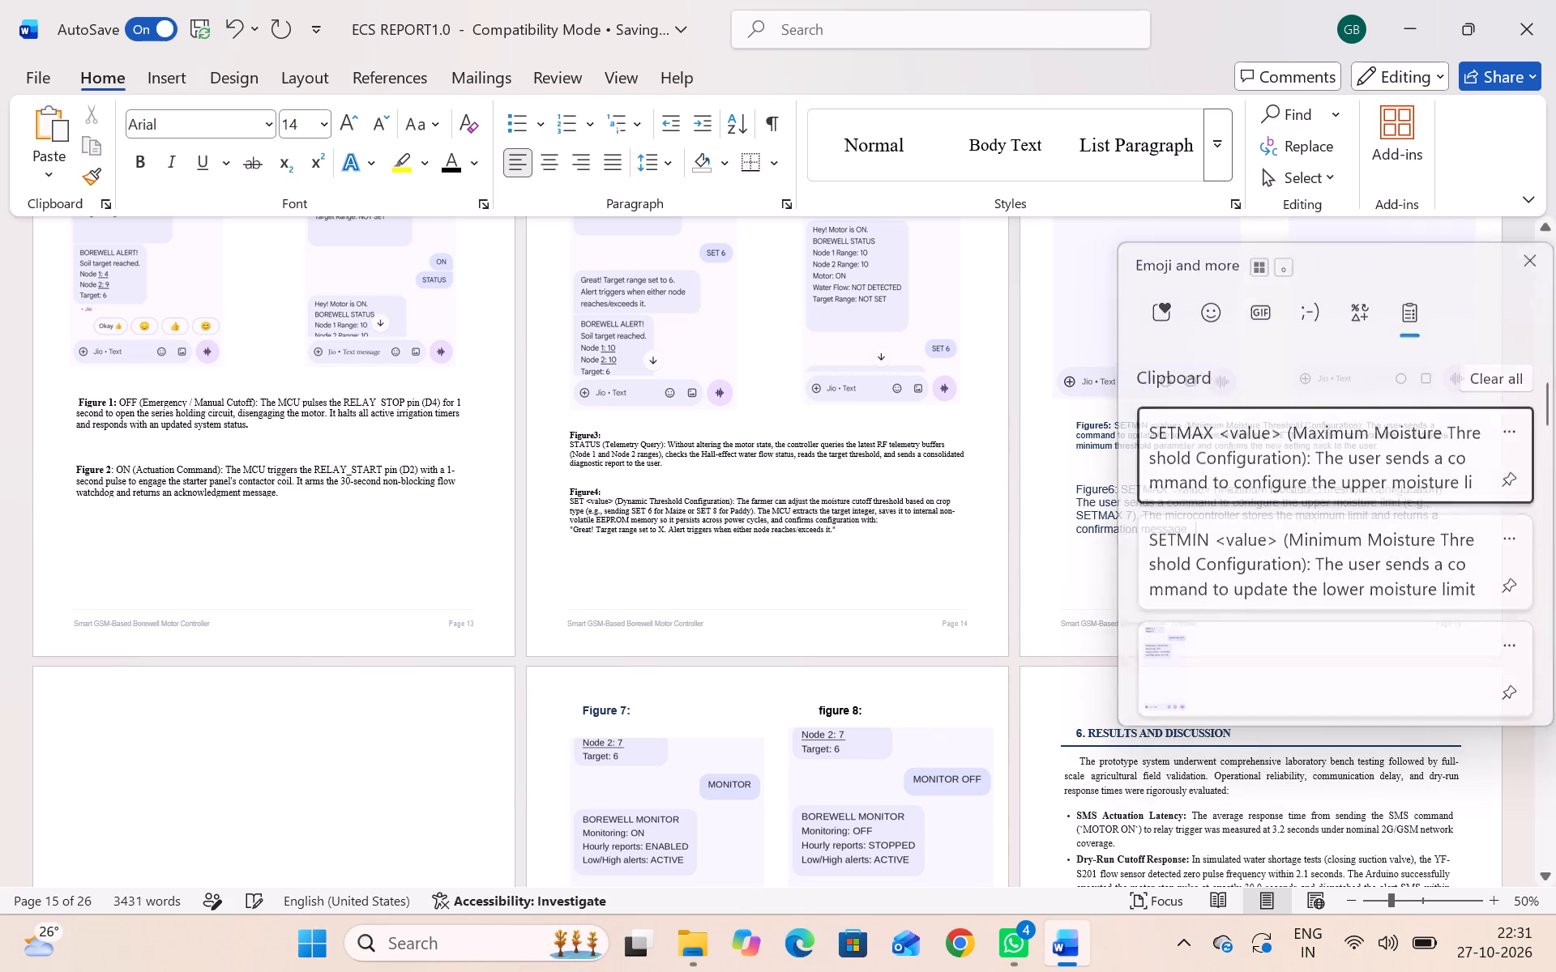
pyautogui.moveTo(1197, 451); pyautogui.dragTo(1184, 458)
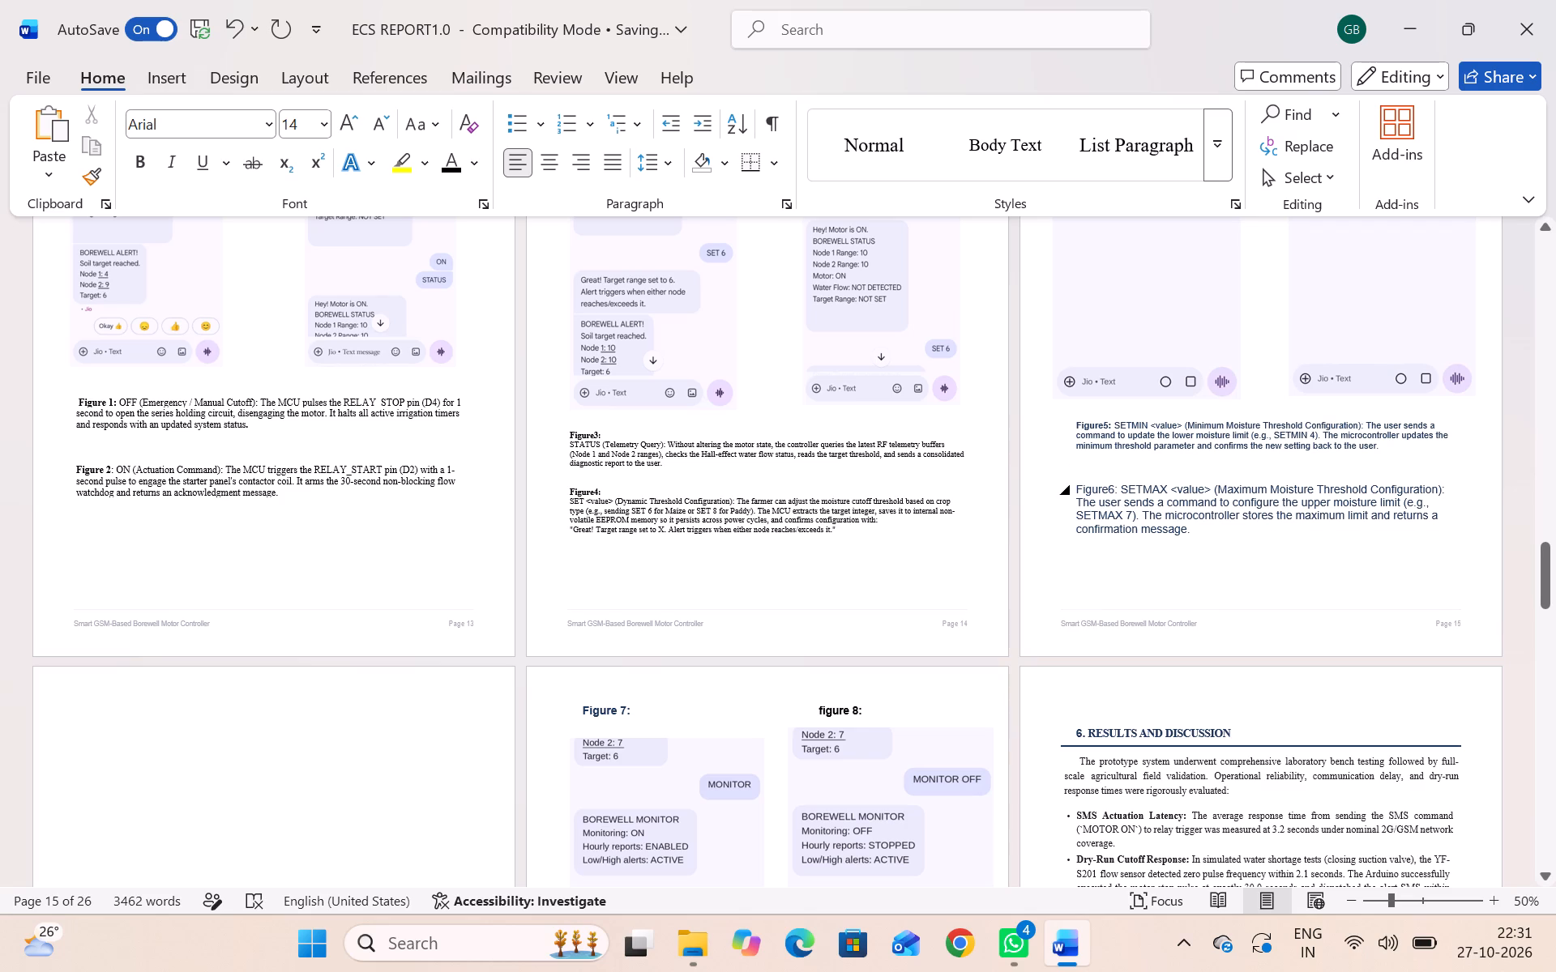
# Set the SETMAX description following the "Figure6:" label on page 15 to font size 10.
pyautogui.click(1122, 492)
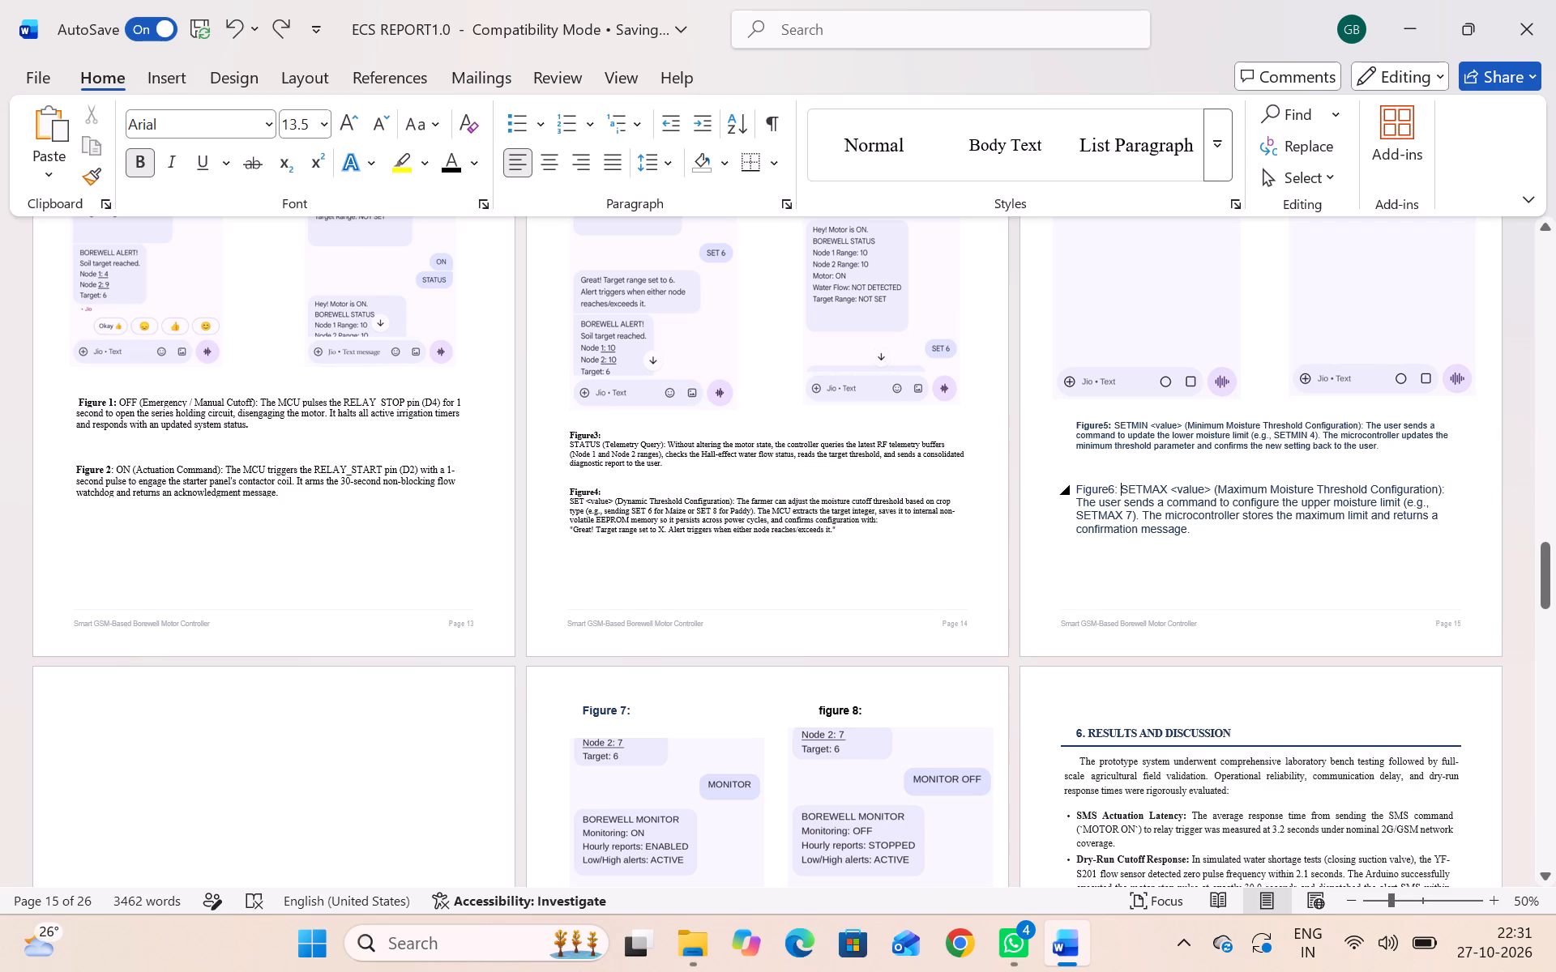
pyautogui.doubleClick(1118, 489)
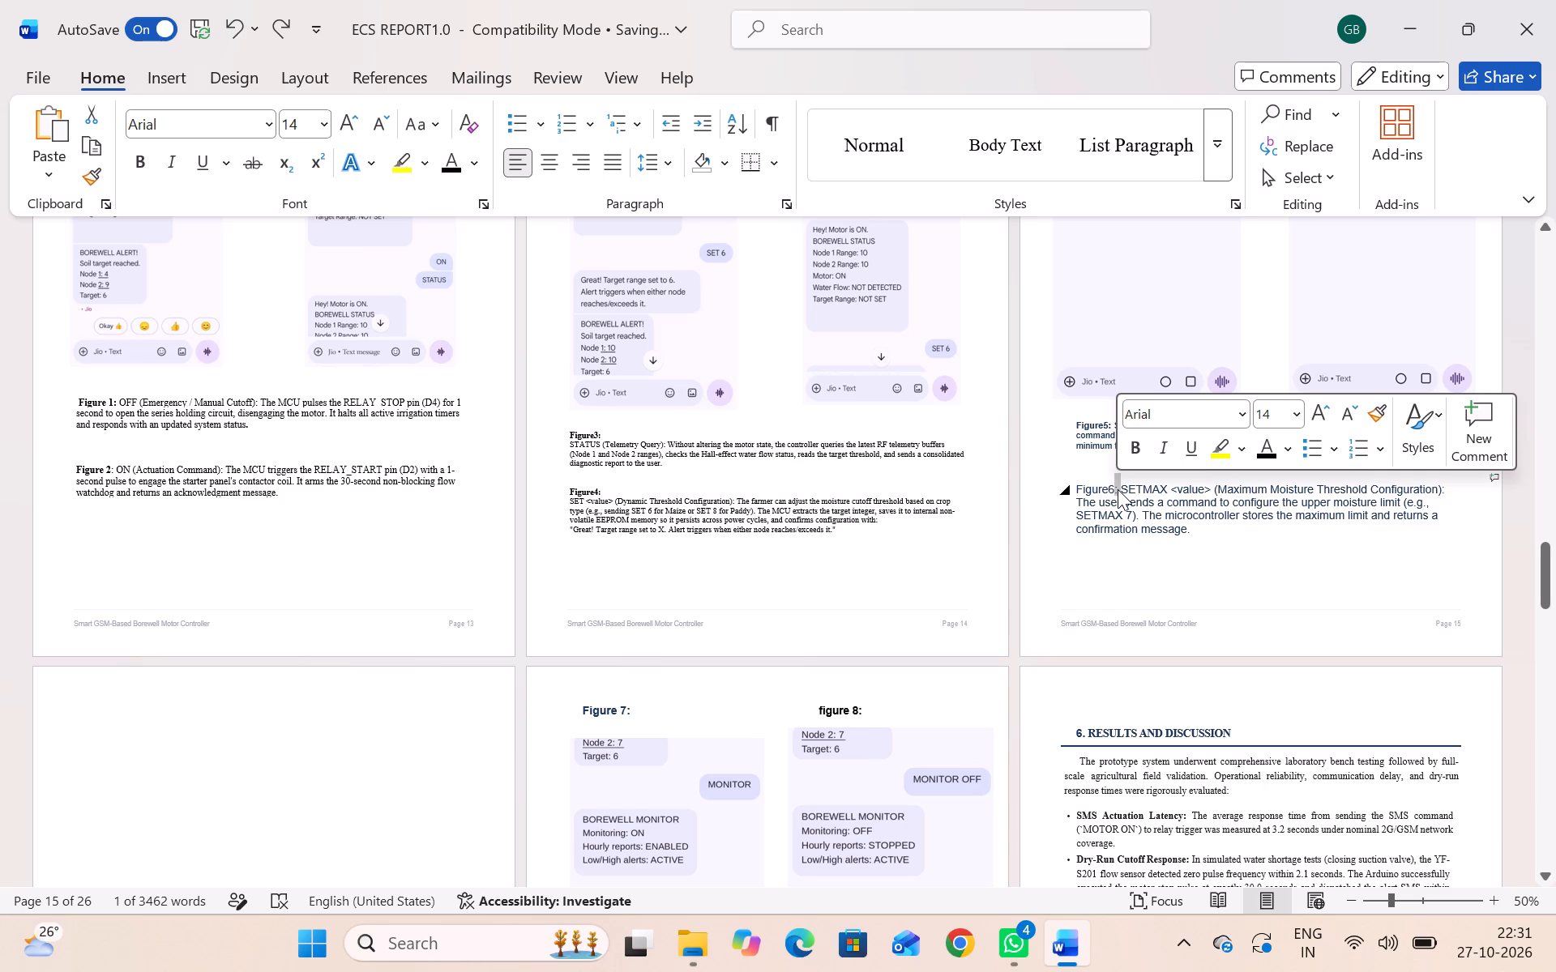
pyautogui.moveTo(1195, 535); pyautogui.dragTo(1137, 490)
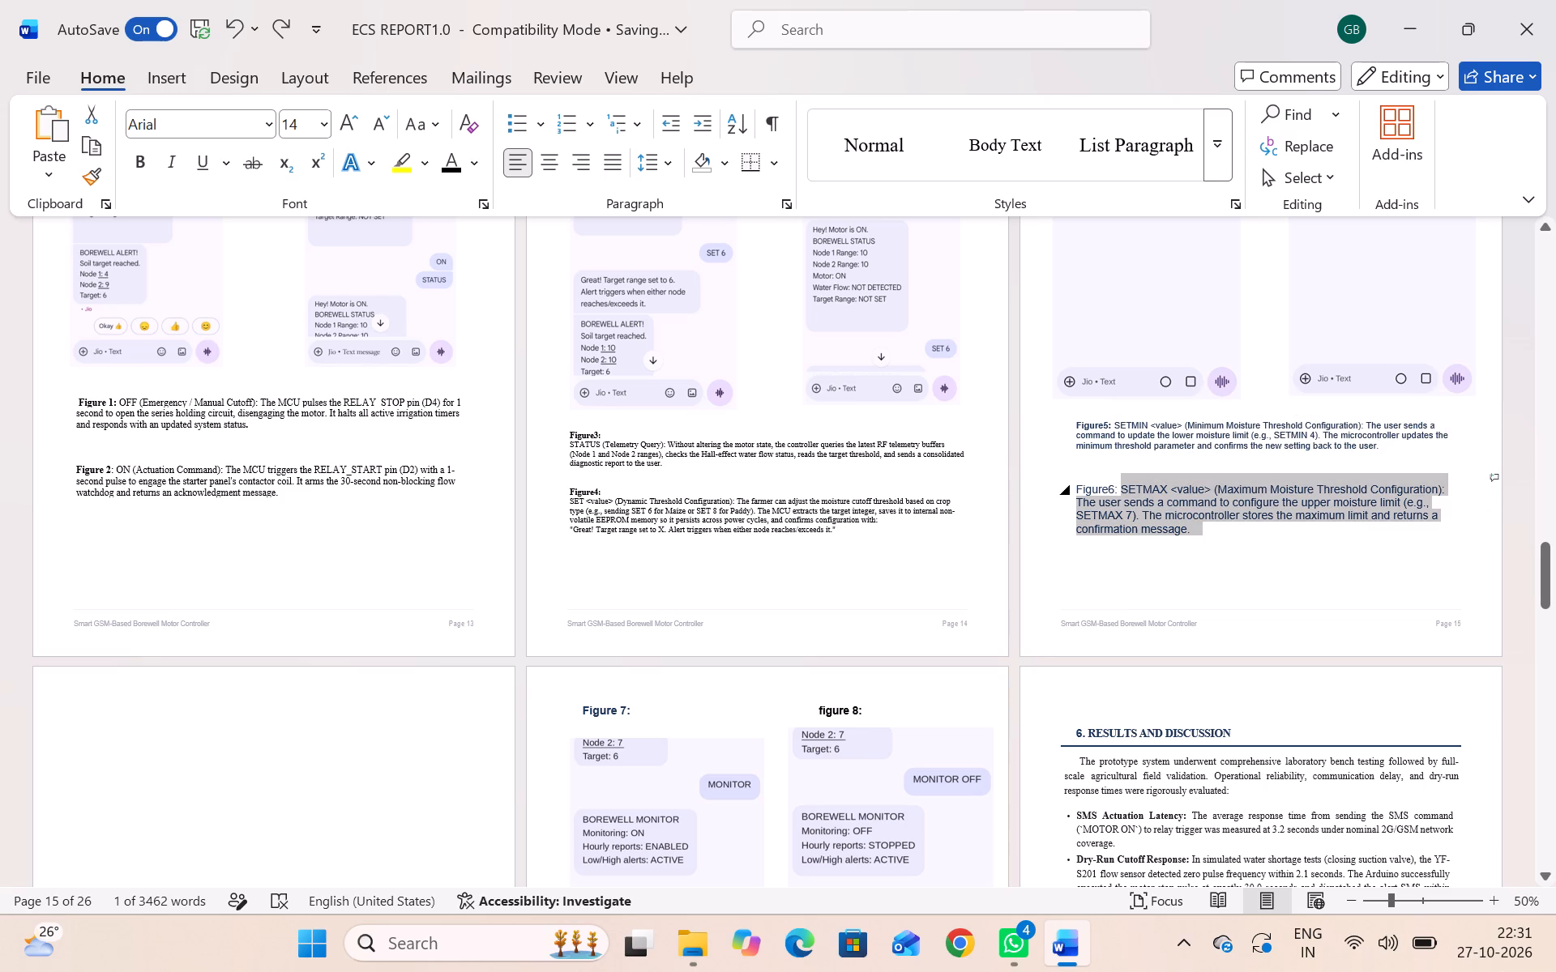
pyautogui.moveTo(1137, 490); pyautogui.dragTo(1134, 489)
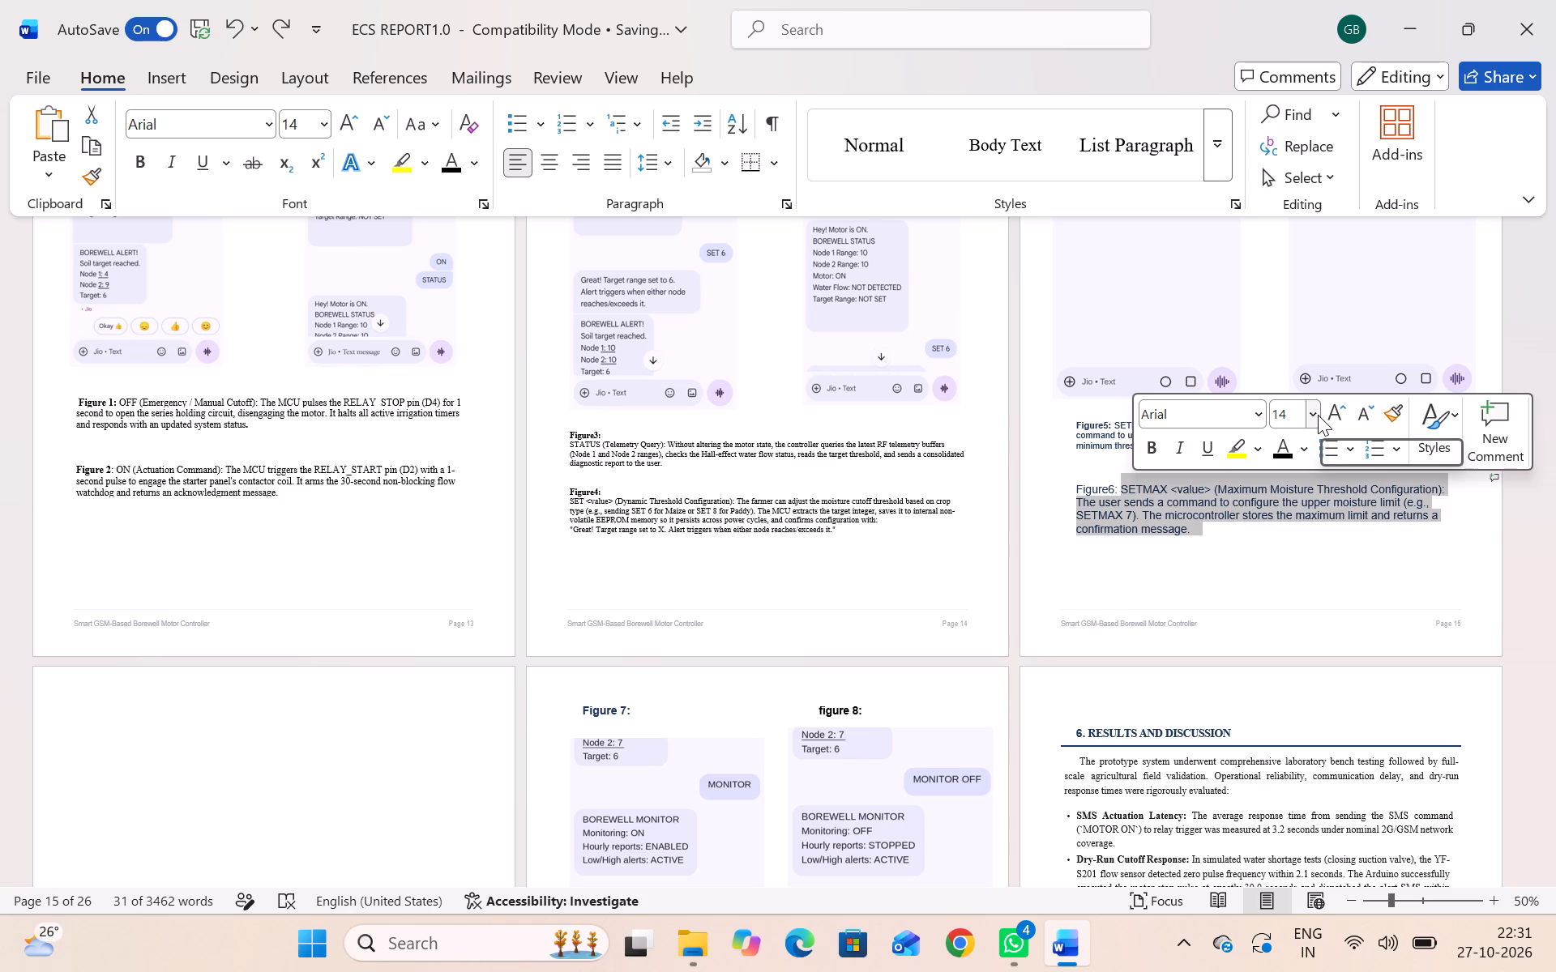
pyautogui.click(1318, 415)
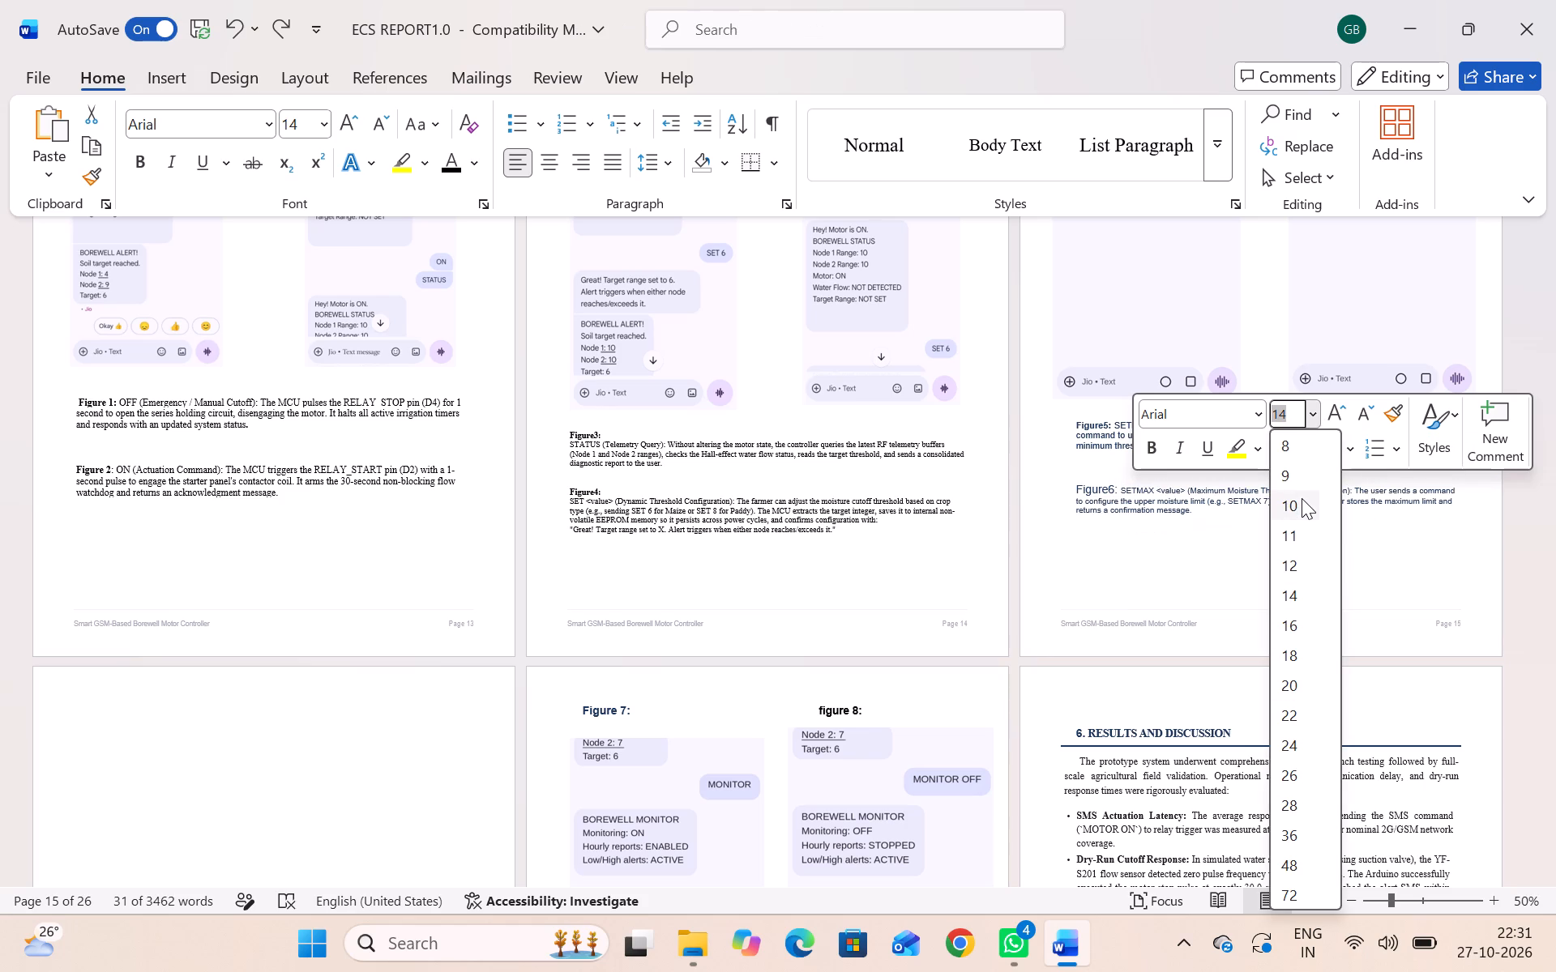
pyautogui.click(1302, 498)
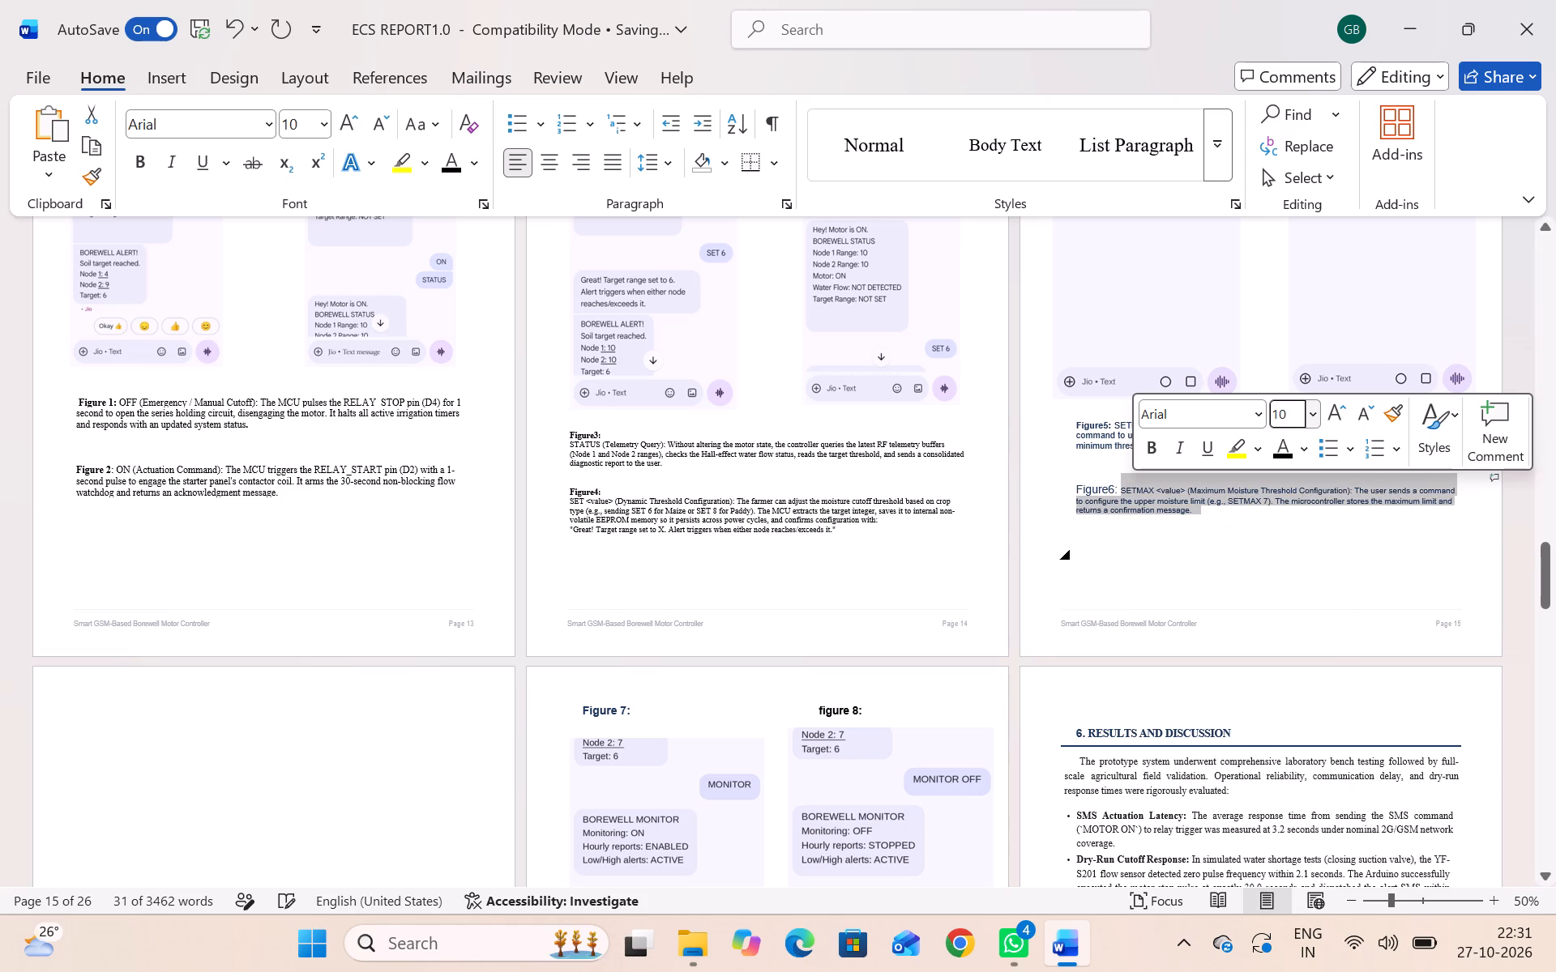
pyautogui.click(1246, 556)
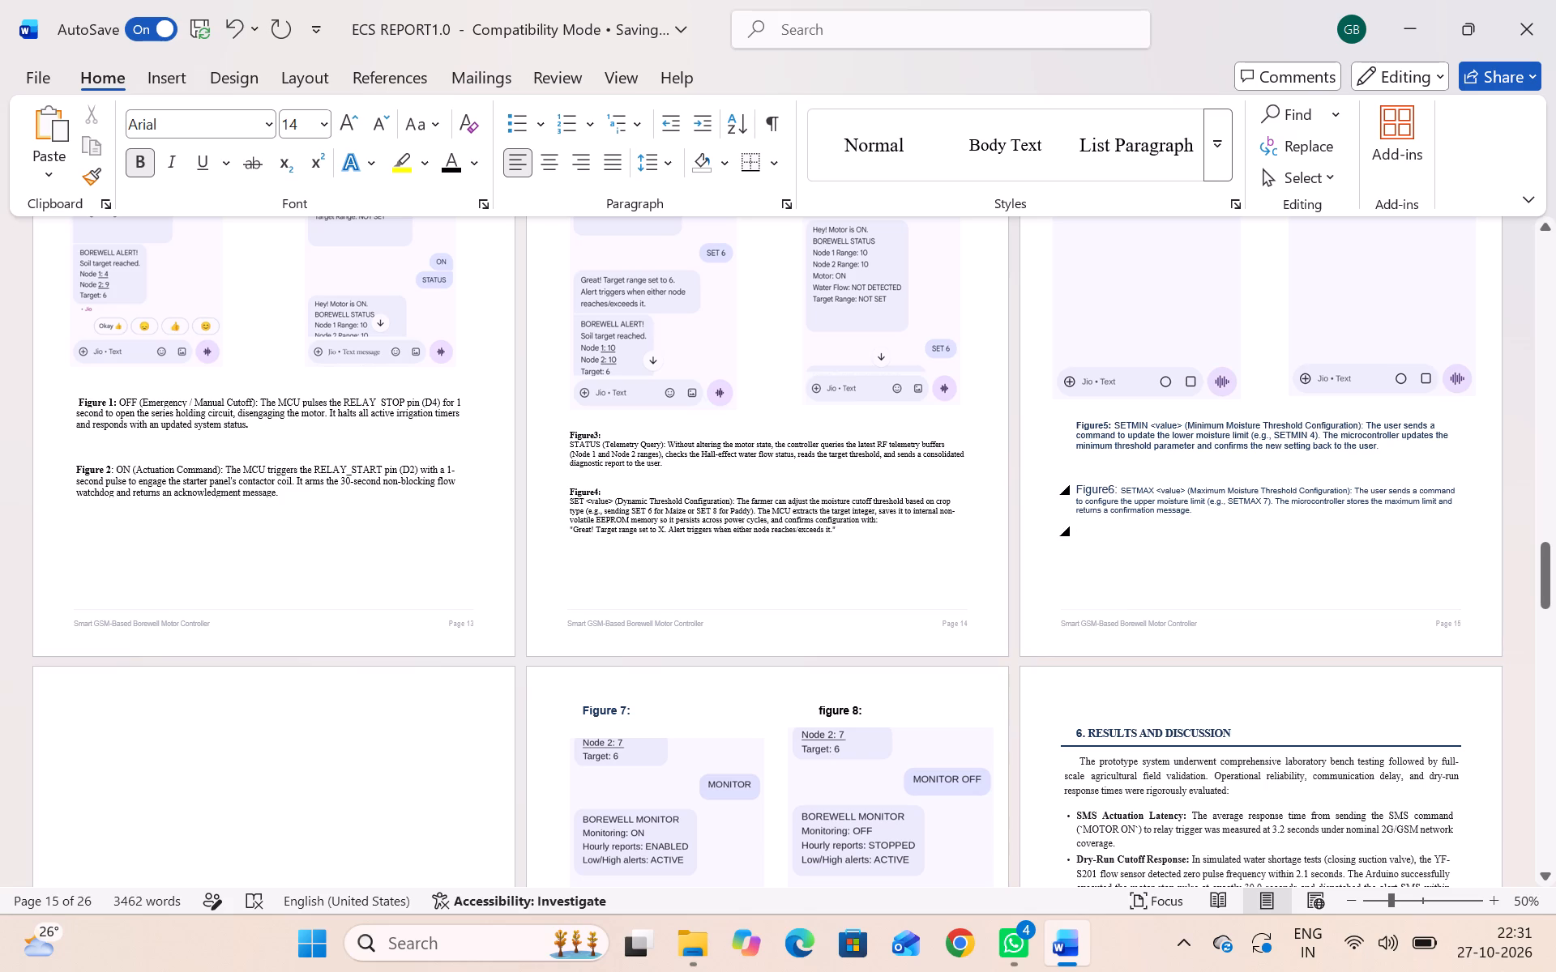
# Make the "Figure6:" caption label bold and set its font size to 11.
pyautogui.moveTo(1118, 490); pyautogui.dragTo(1085, 494)
pyautogui.moveTo(1085, 494); pyautogui.dragTo(1071, 493)
pyautogui.click(1086, 452)
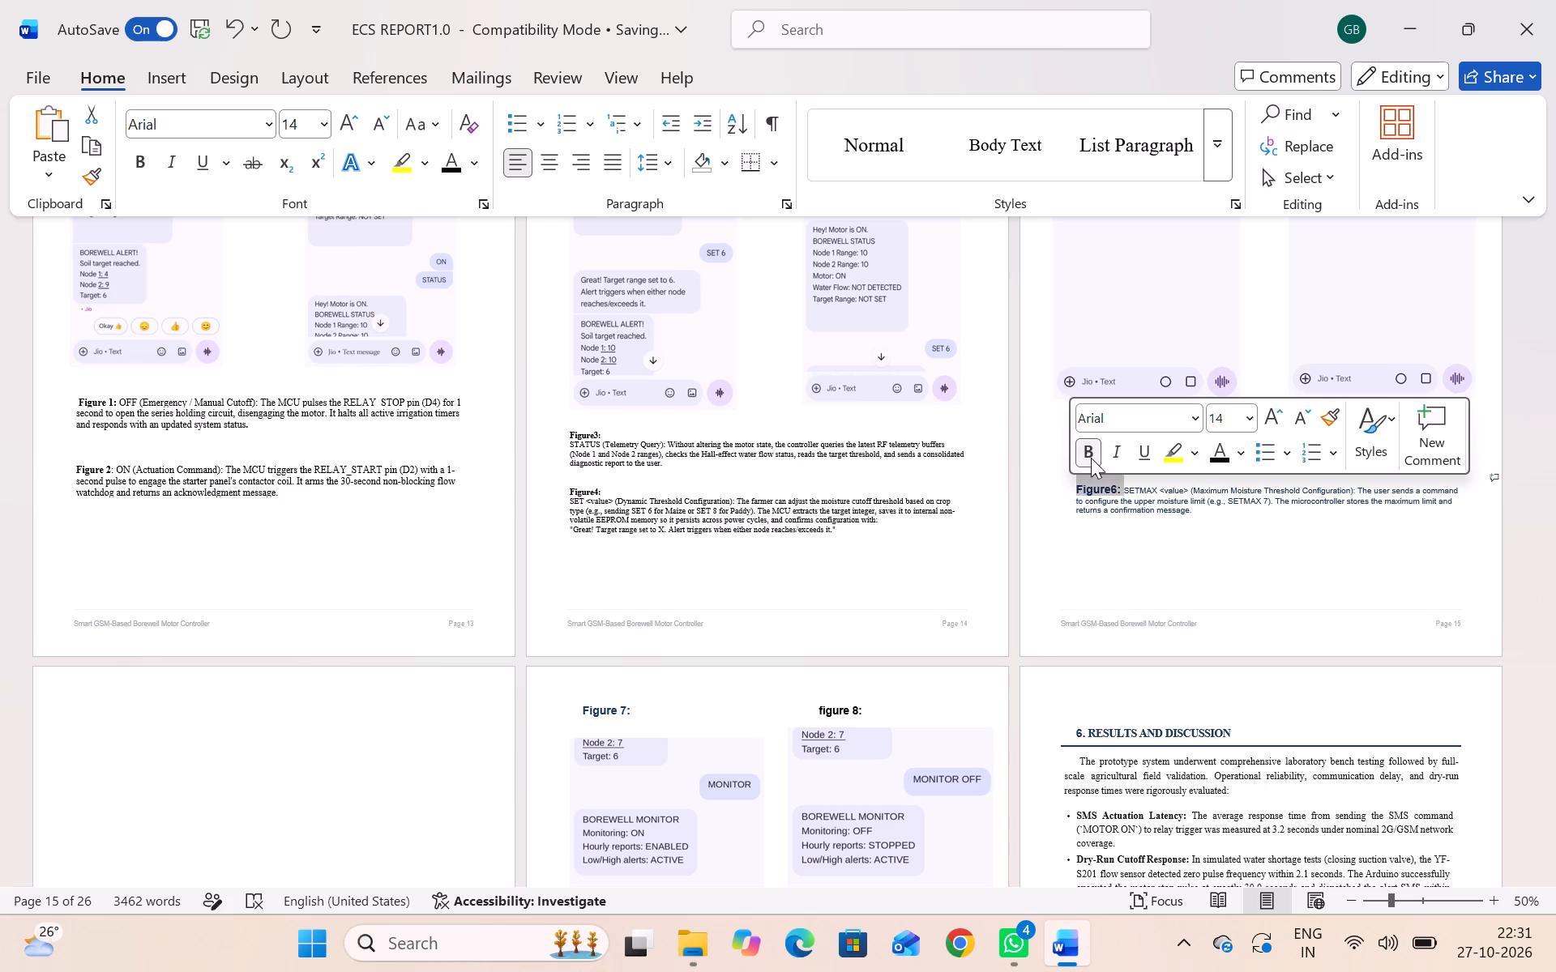
pyautogui.click(1171, 601)
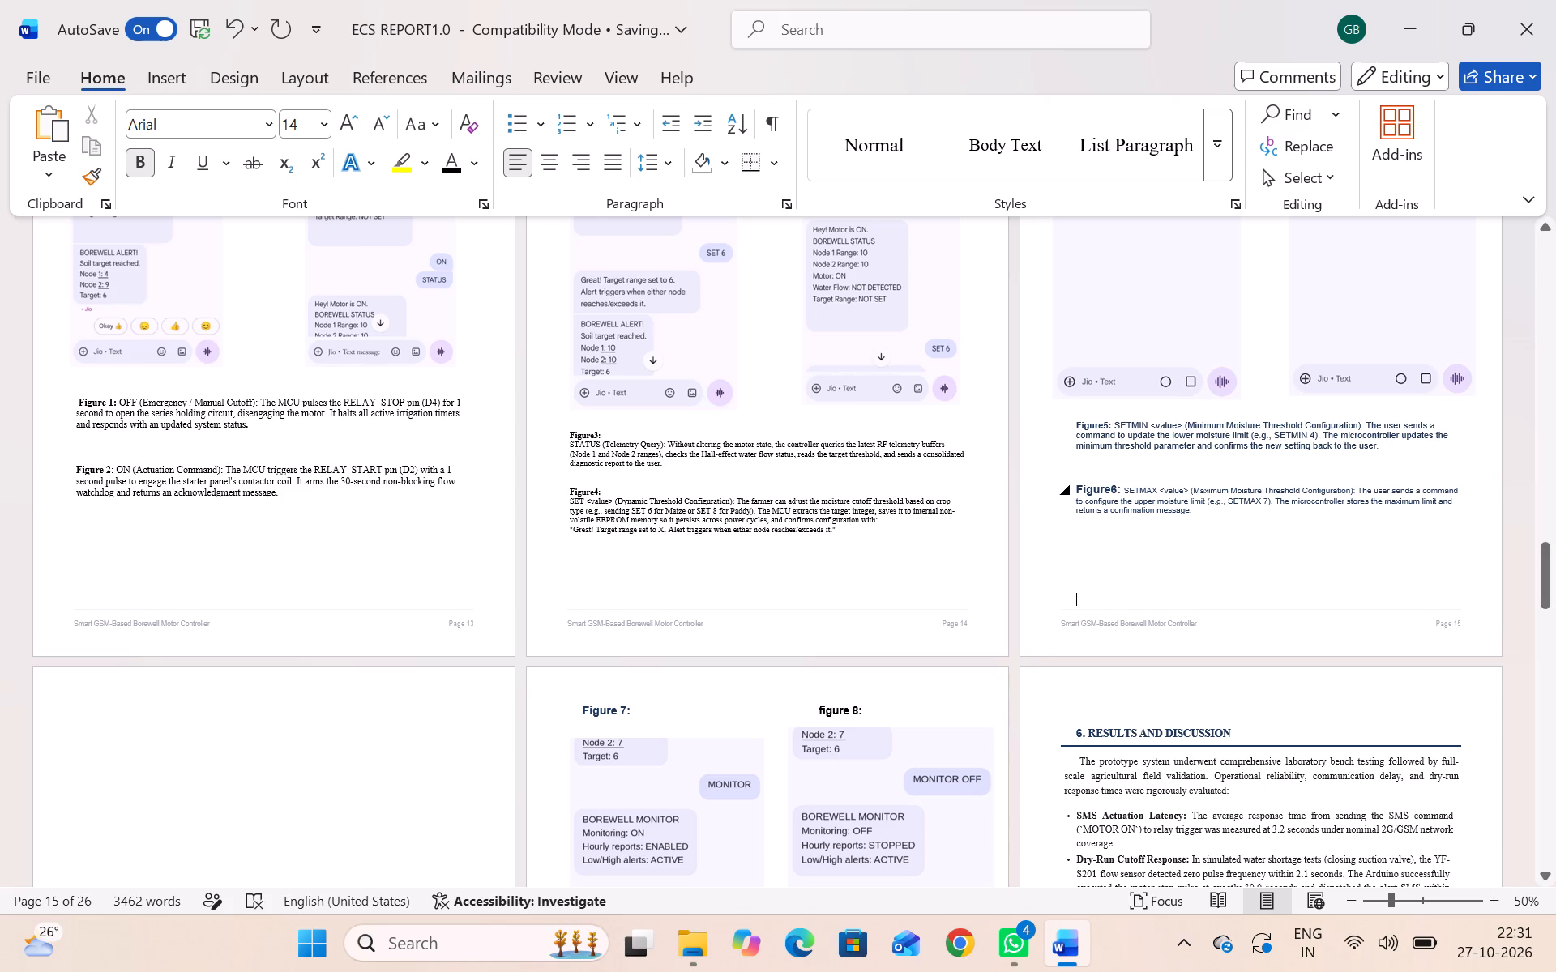
pyautogui.moveTo(1121, 488); pyautogui.dragTo(1067, 486)
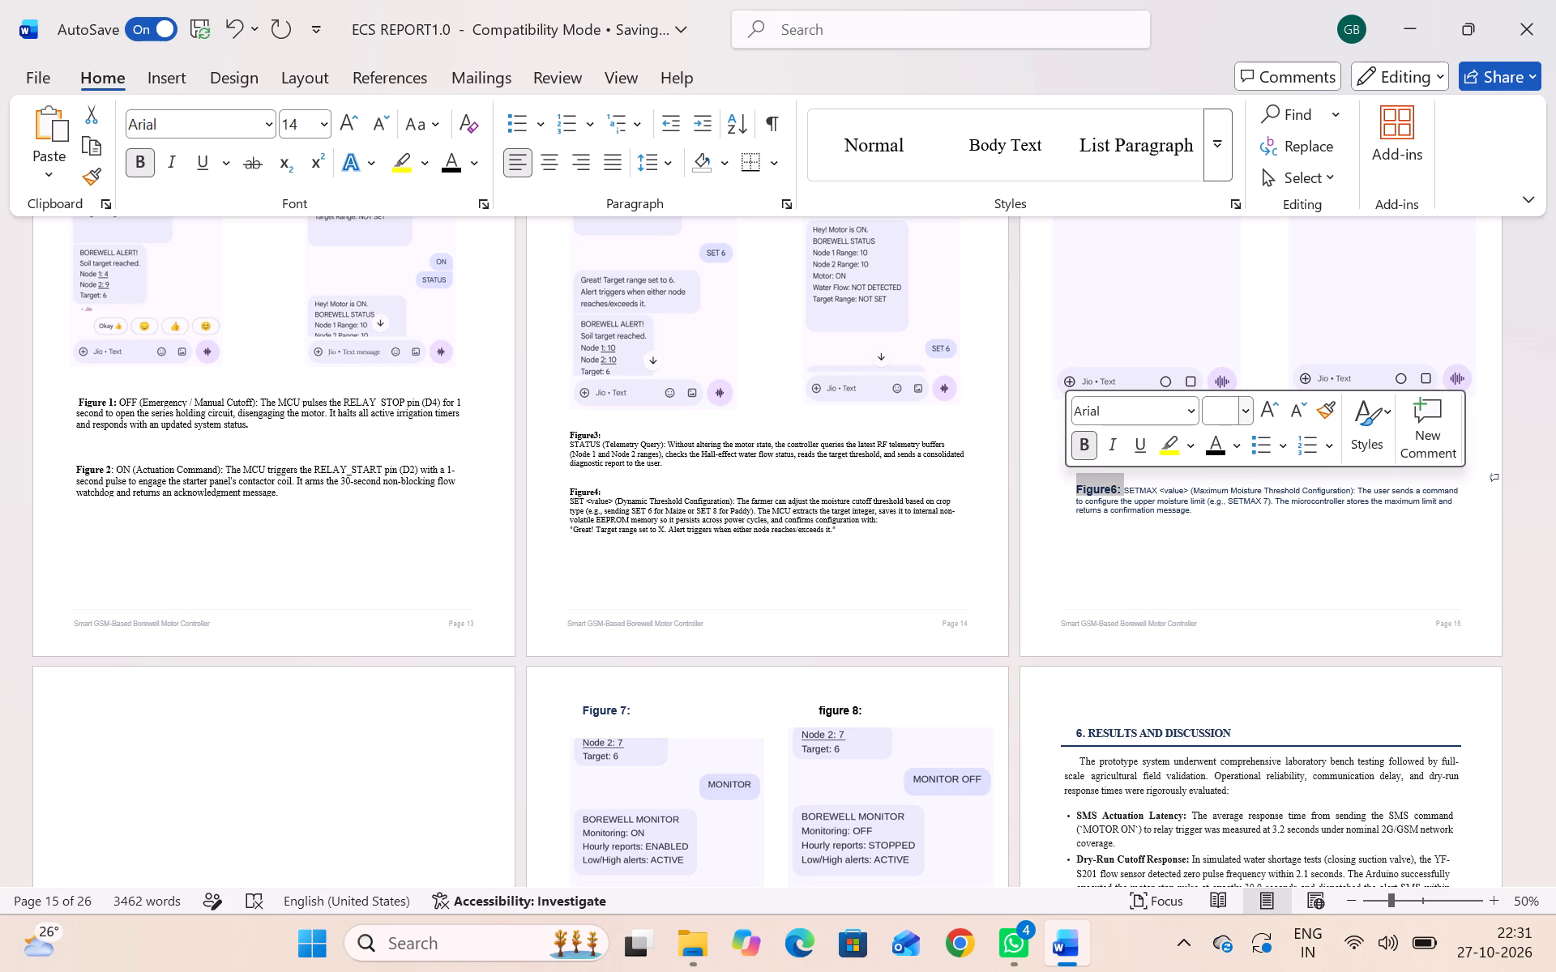
pyautogui.click(1243, 411)
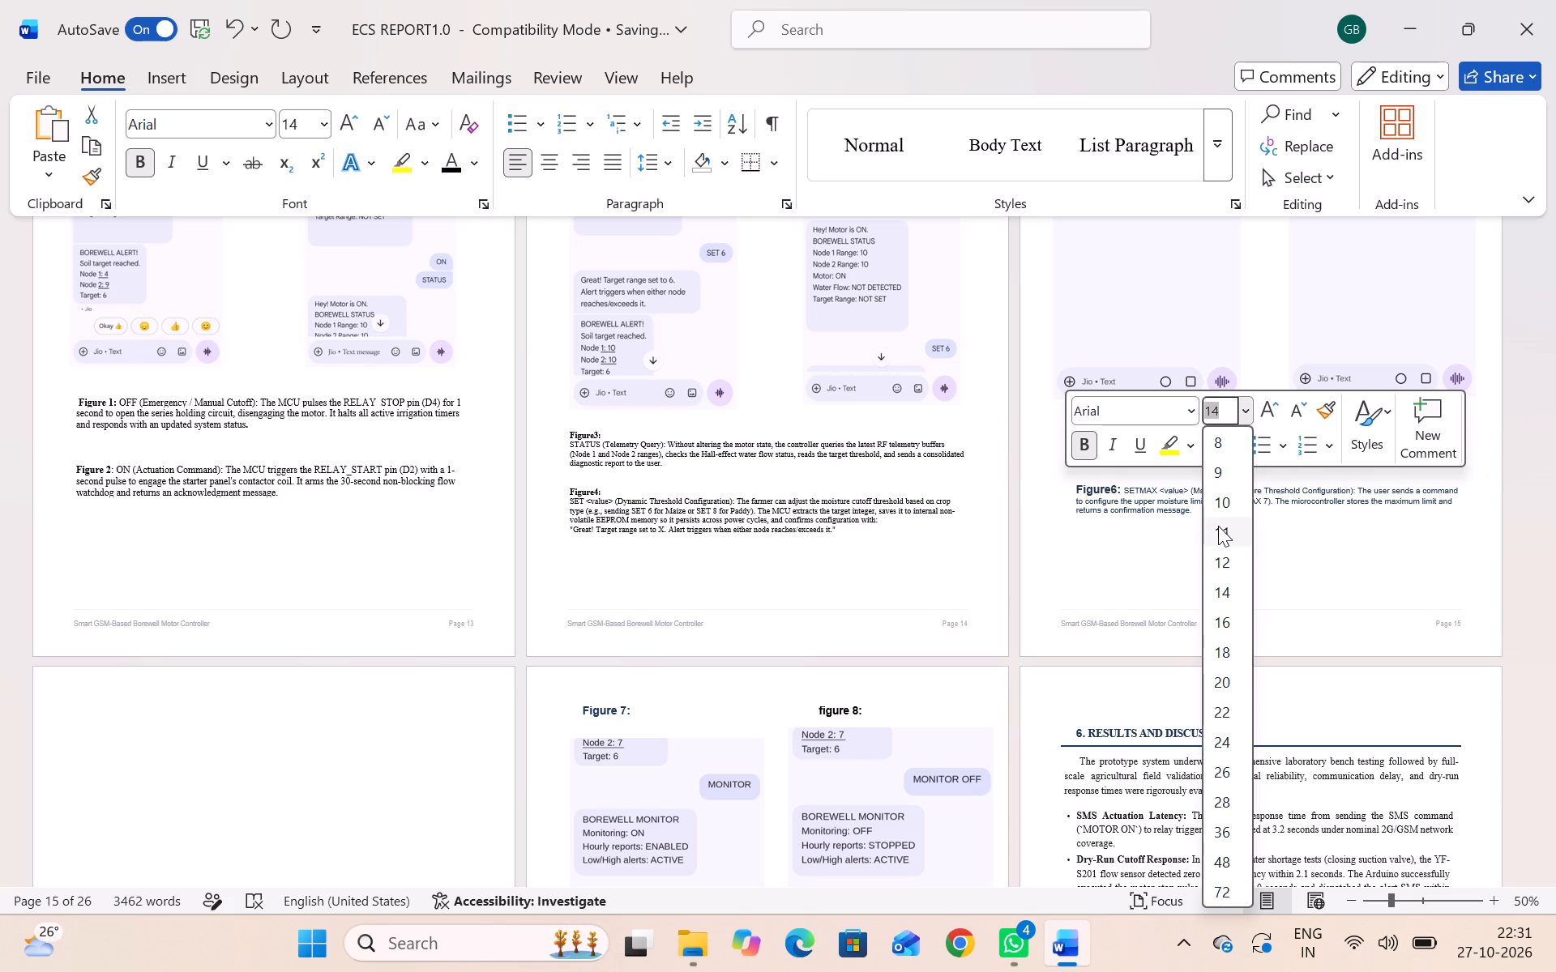
pyautogui.click(1218, 526)
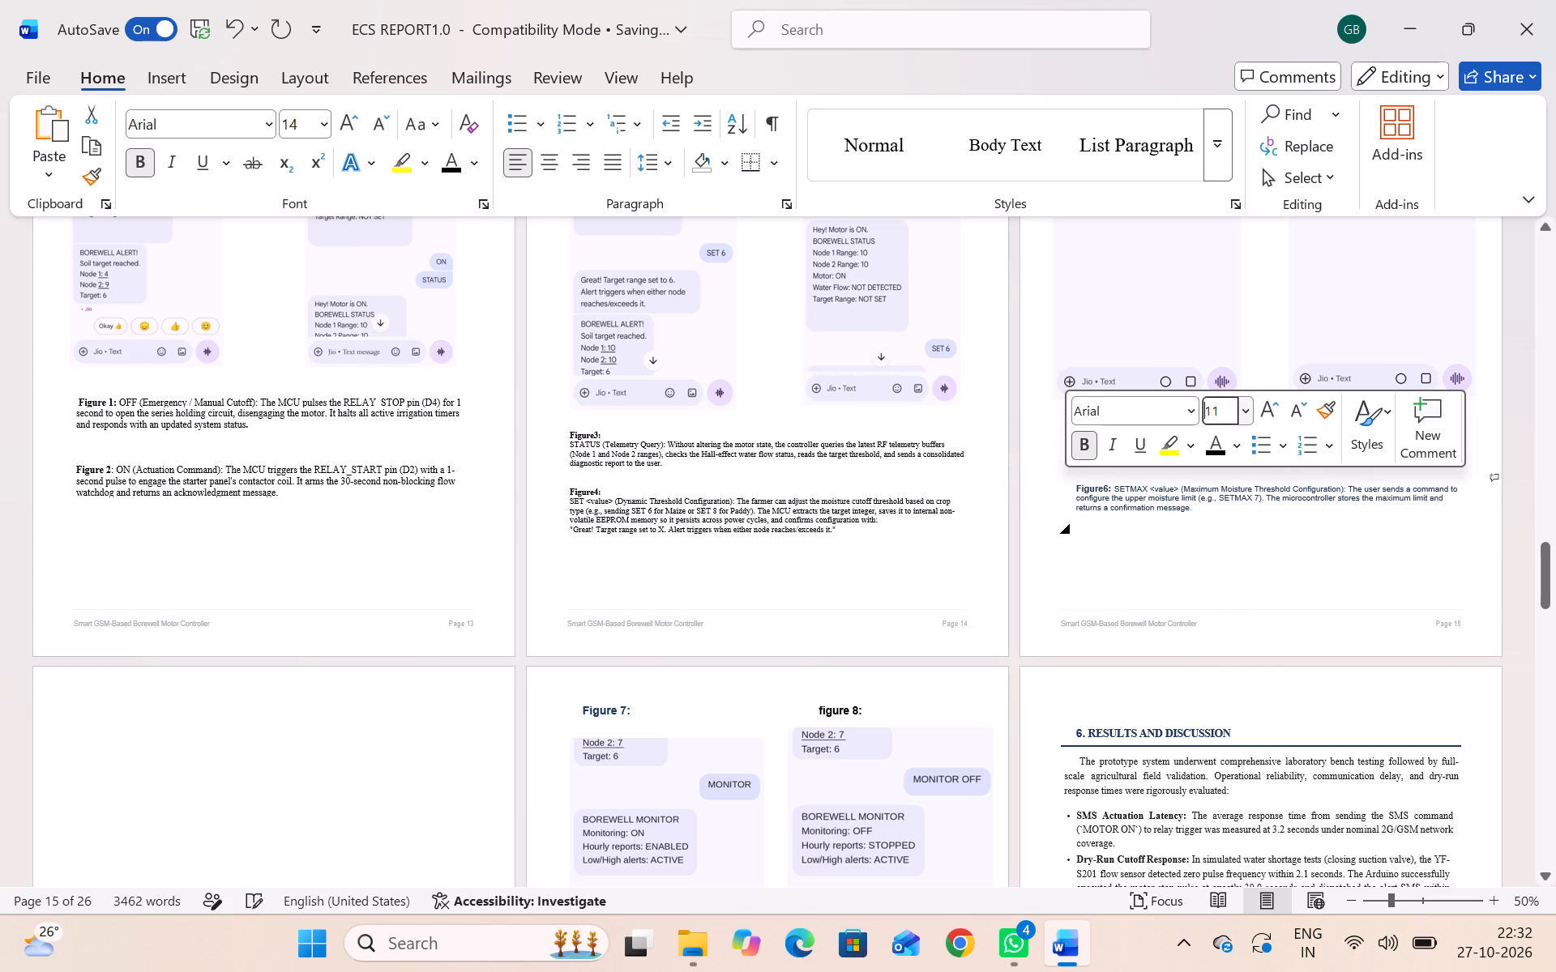
pyautogui.click(643, 650)
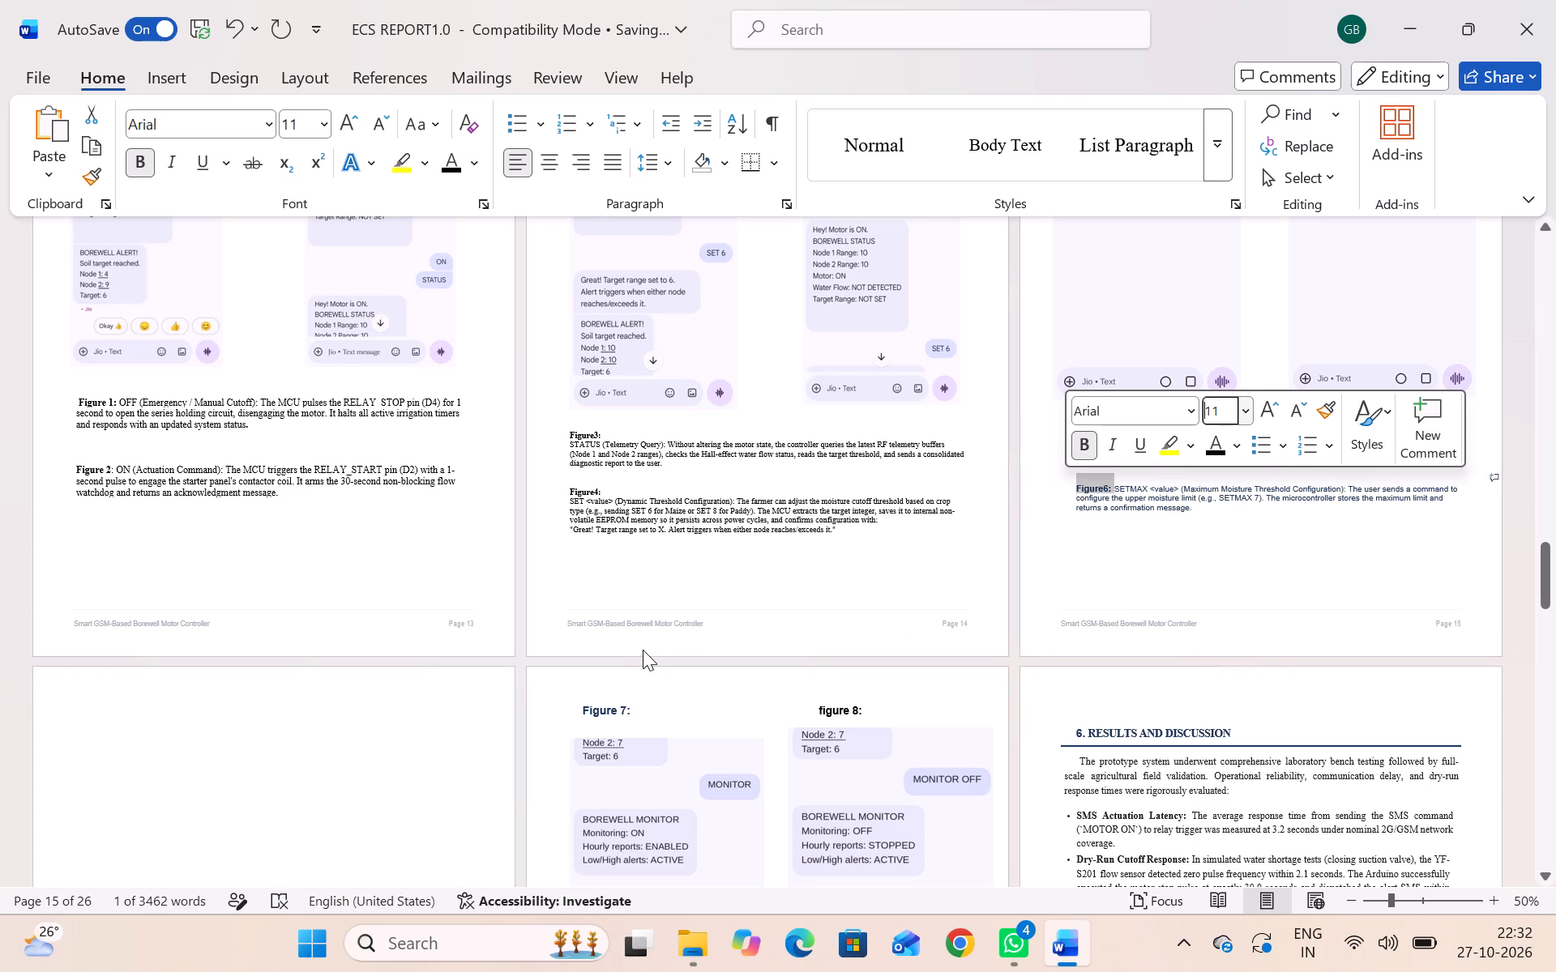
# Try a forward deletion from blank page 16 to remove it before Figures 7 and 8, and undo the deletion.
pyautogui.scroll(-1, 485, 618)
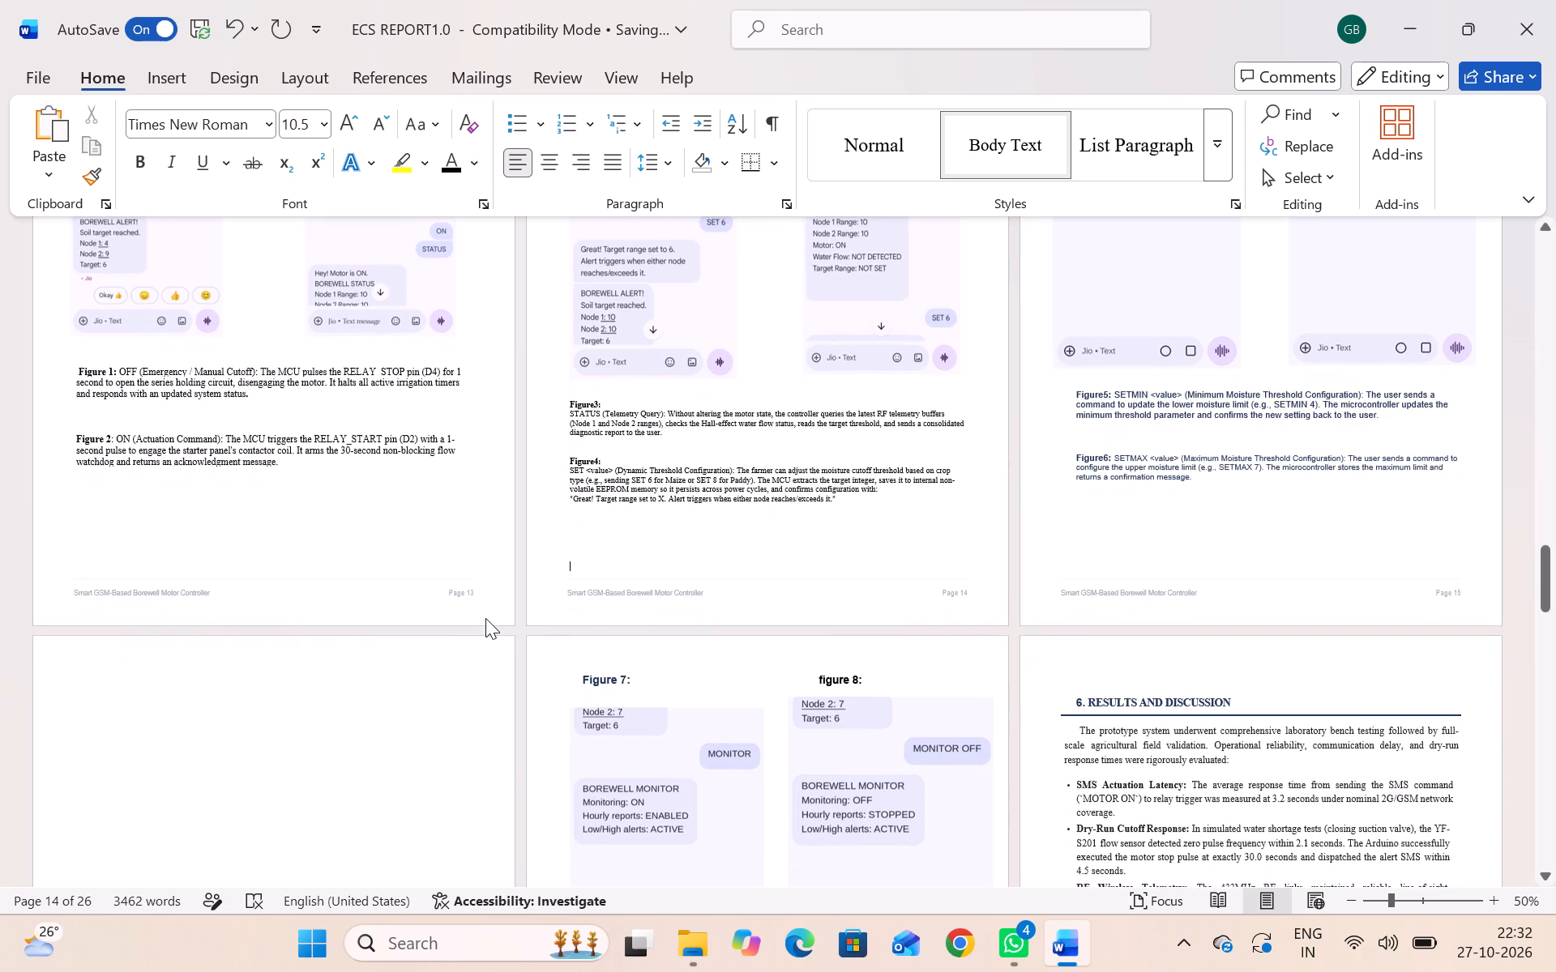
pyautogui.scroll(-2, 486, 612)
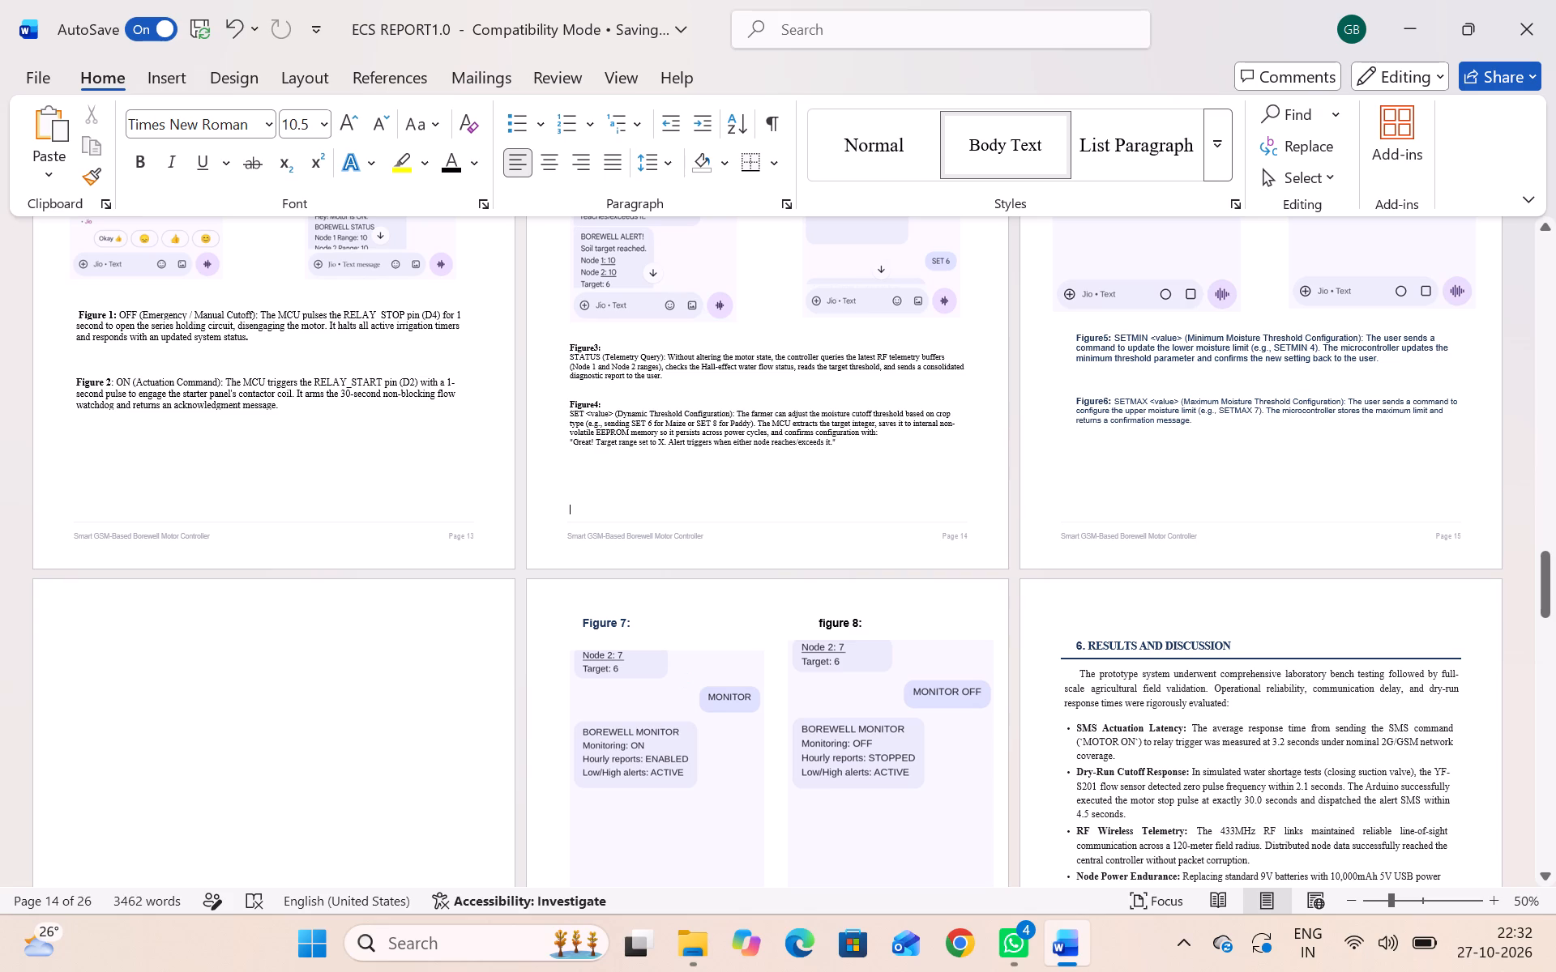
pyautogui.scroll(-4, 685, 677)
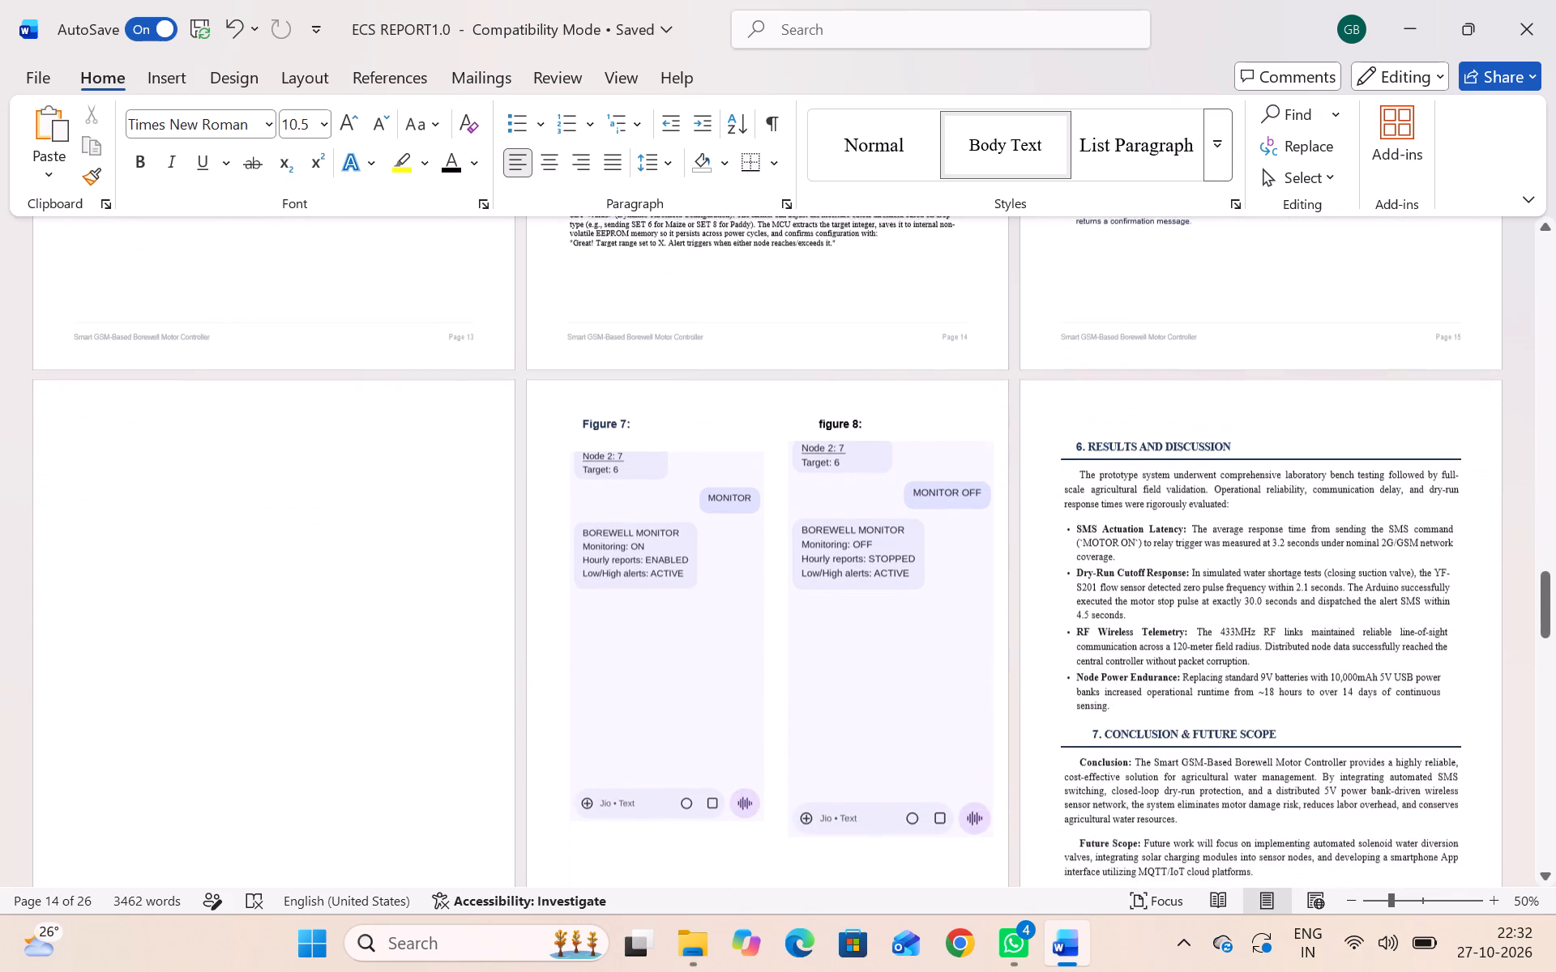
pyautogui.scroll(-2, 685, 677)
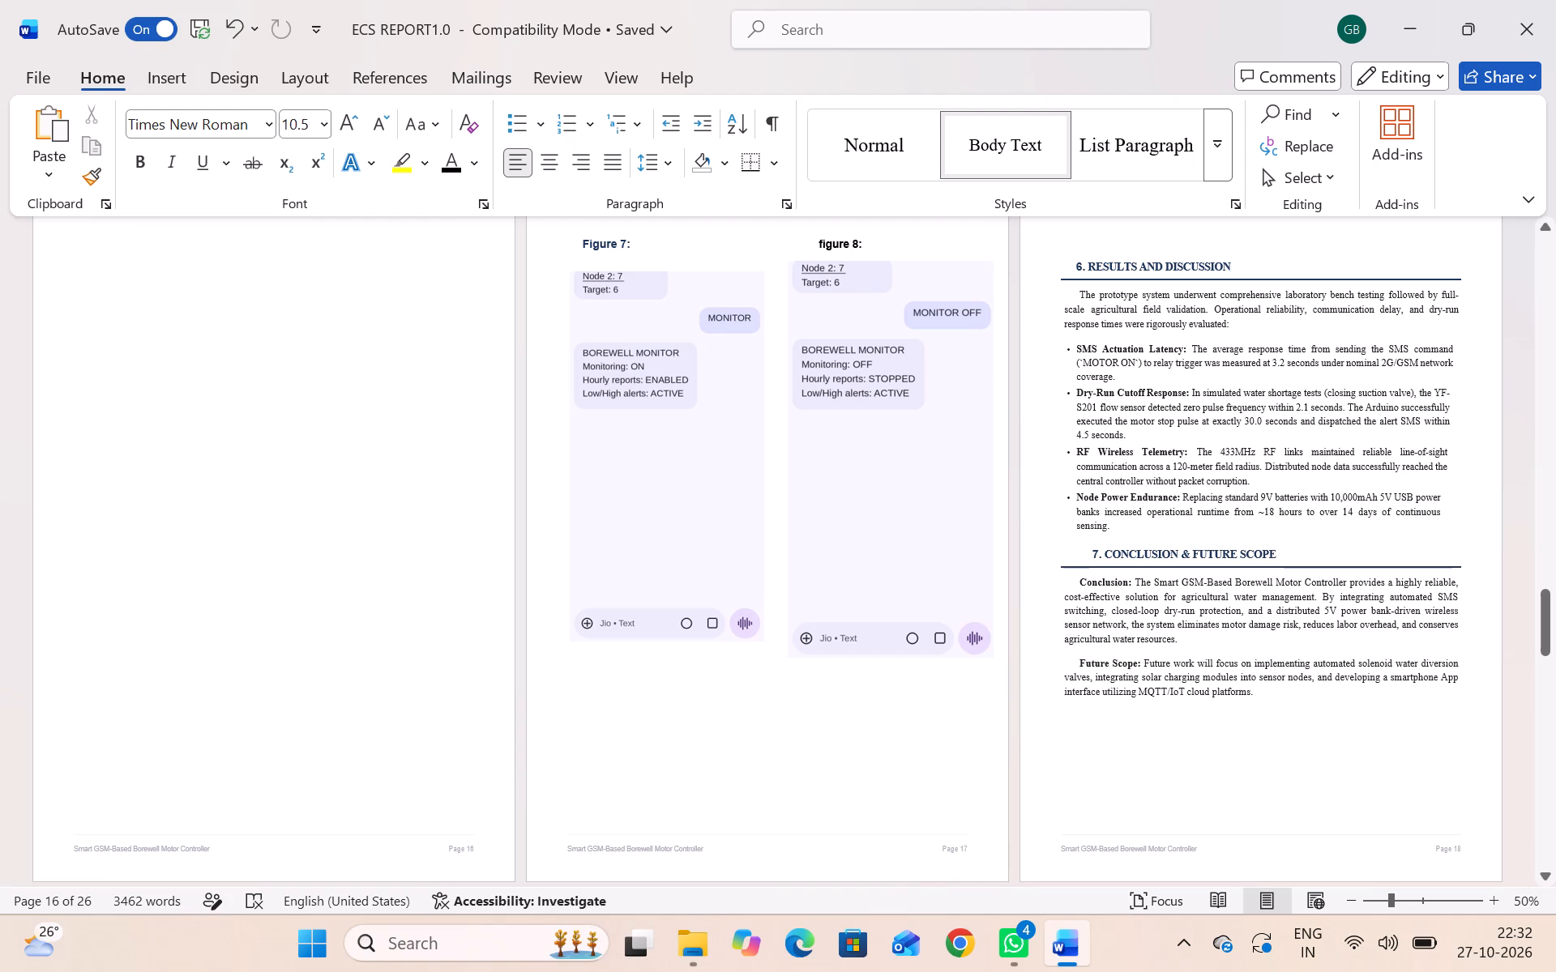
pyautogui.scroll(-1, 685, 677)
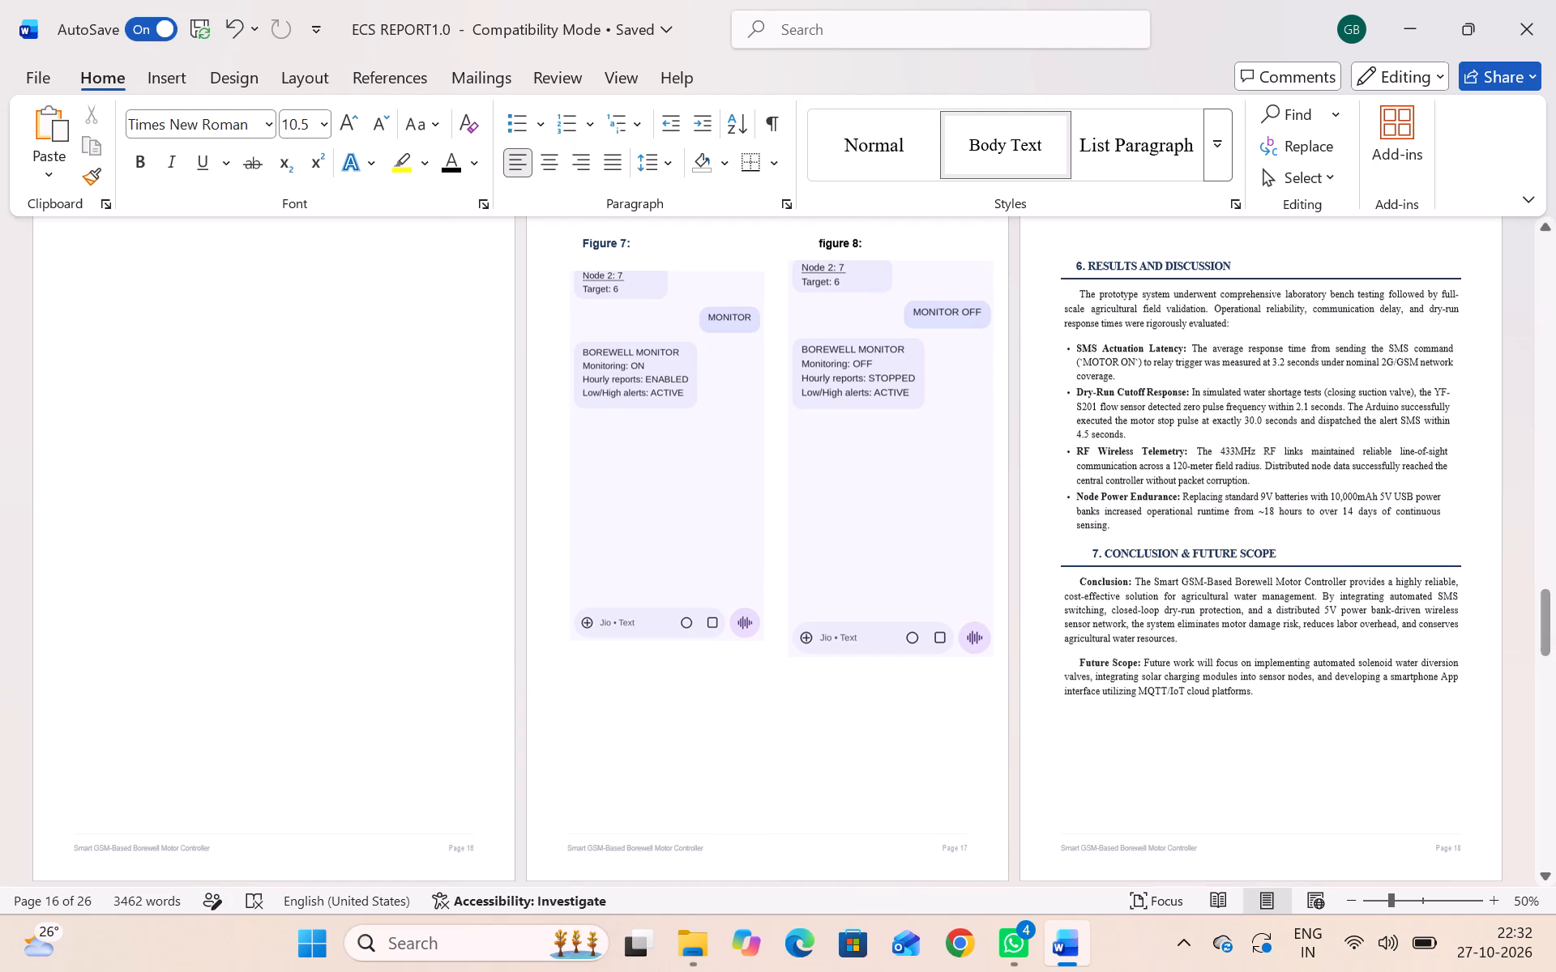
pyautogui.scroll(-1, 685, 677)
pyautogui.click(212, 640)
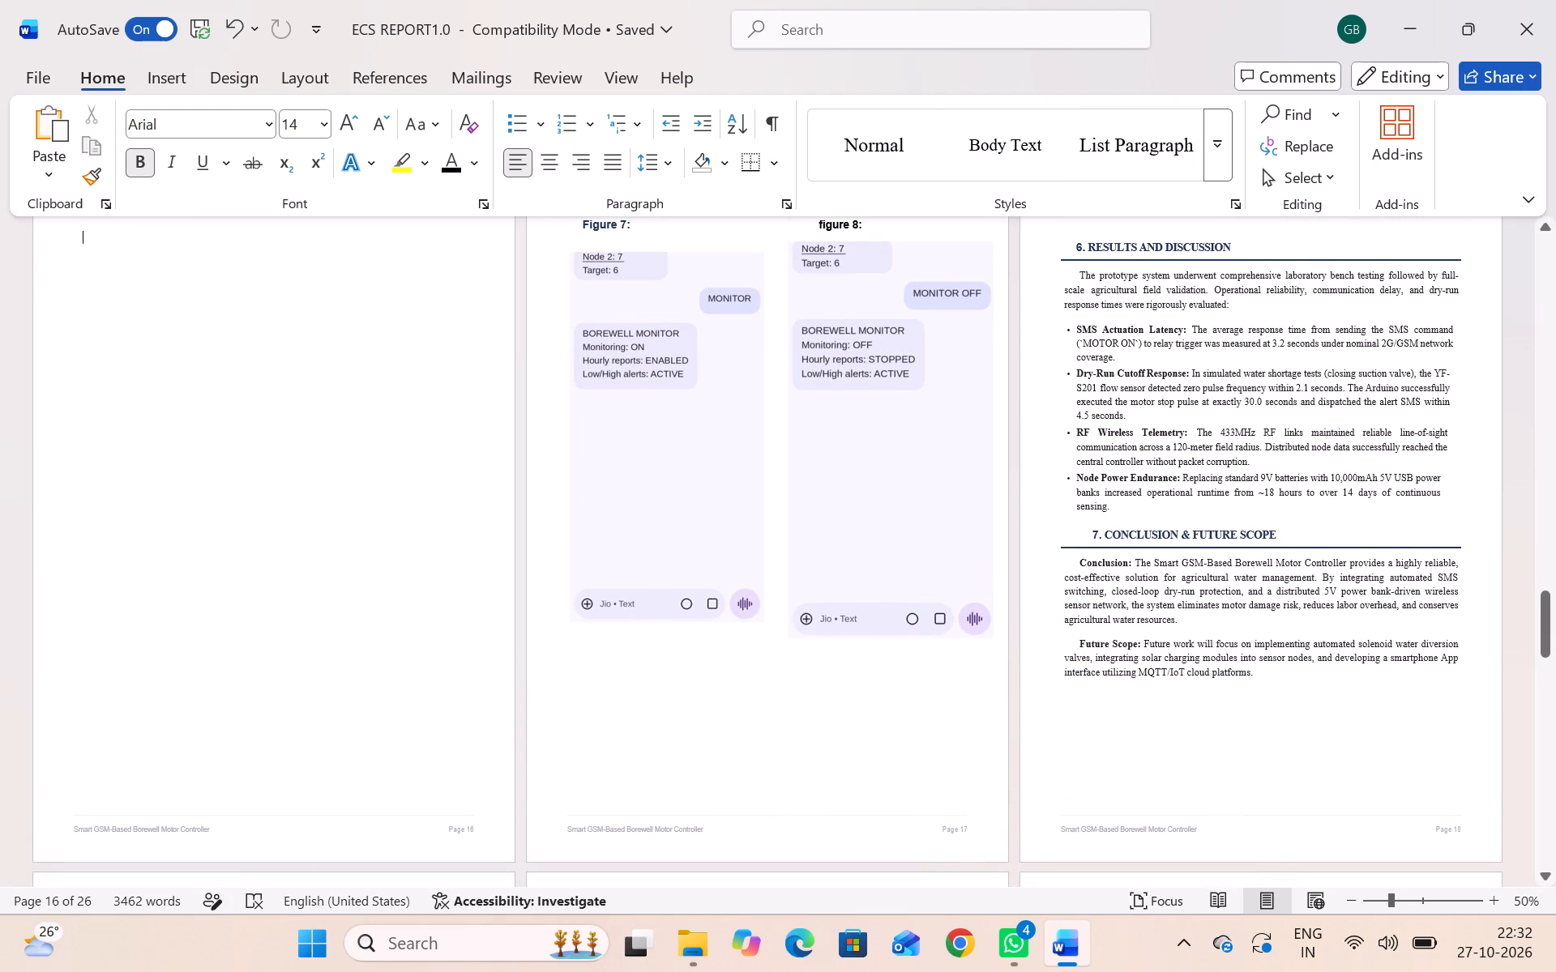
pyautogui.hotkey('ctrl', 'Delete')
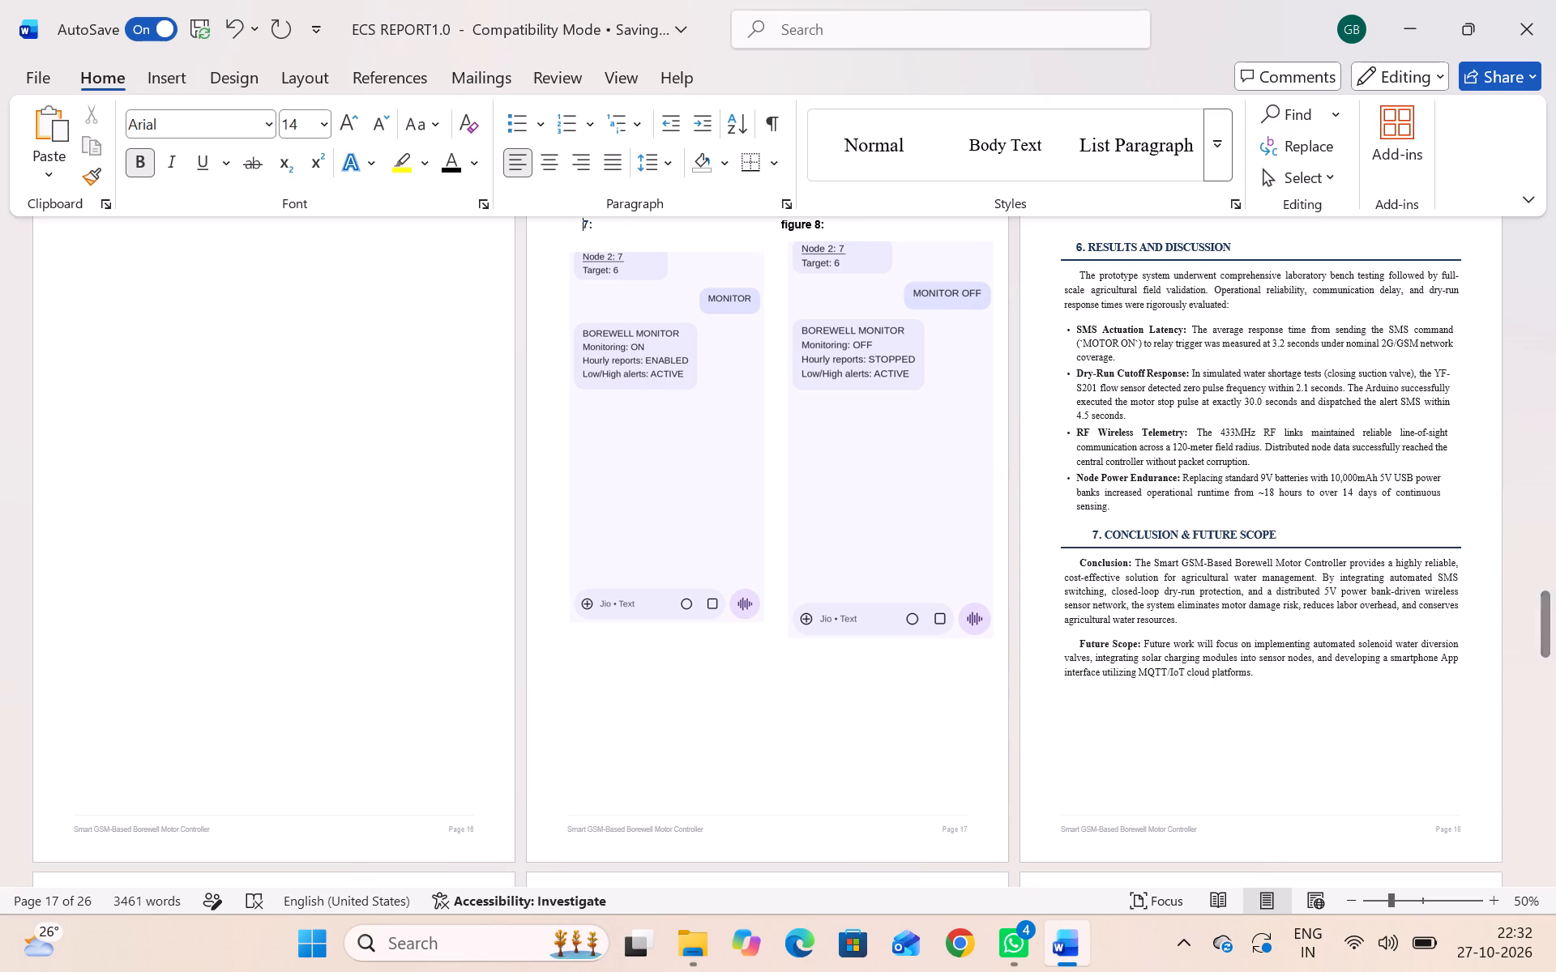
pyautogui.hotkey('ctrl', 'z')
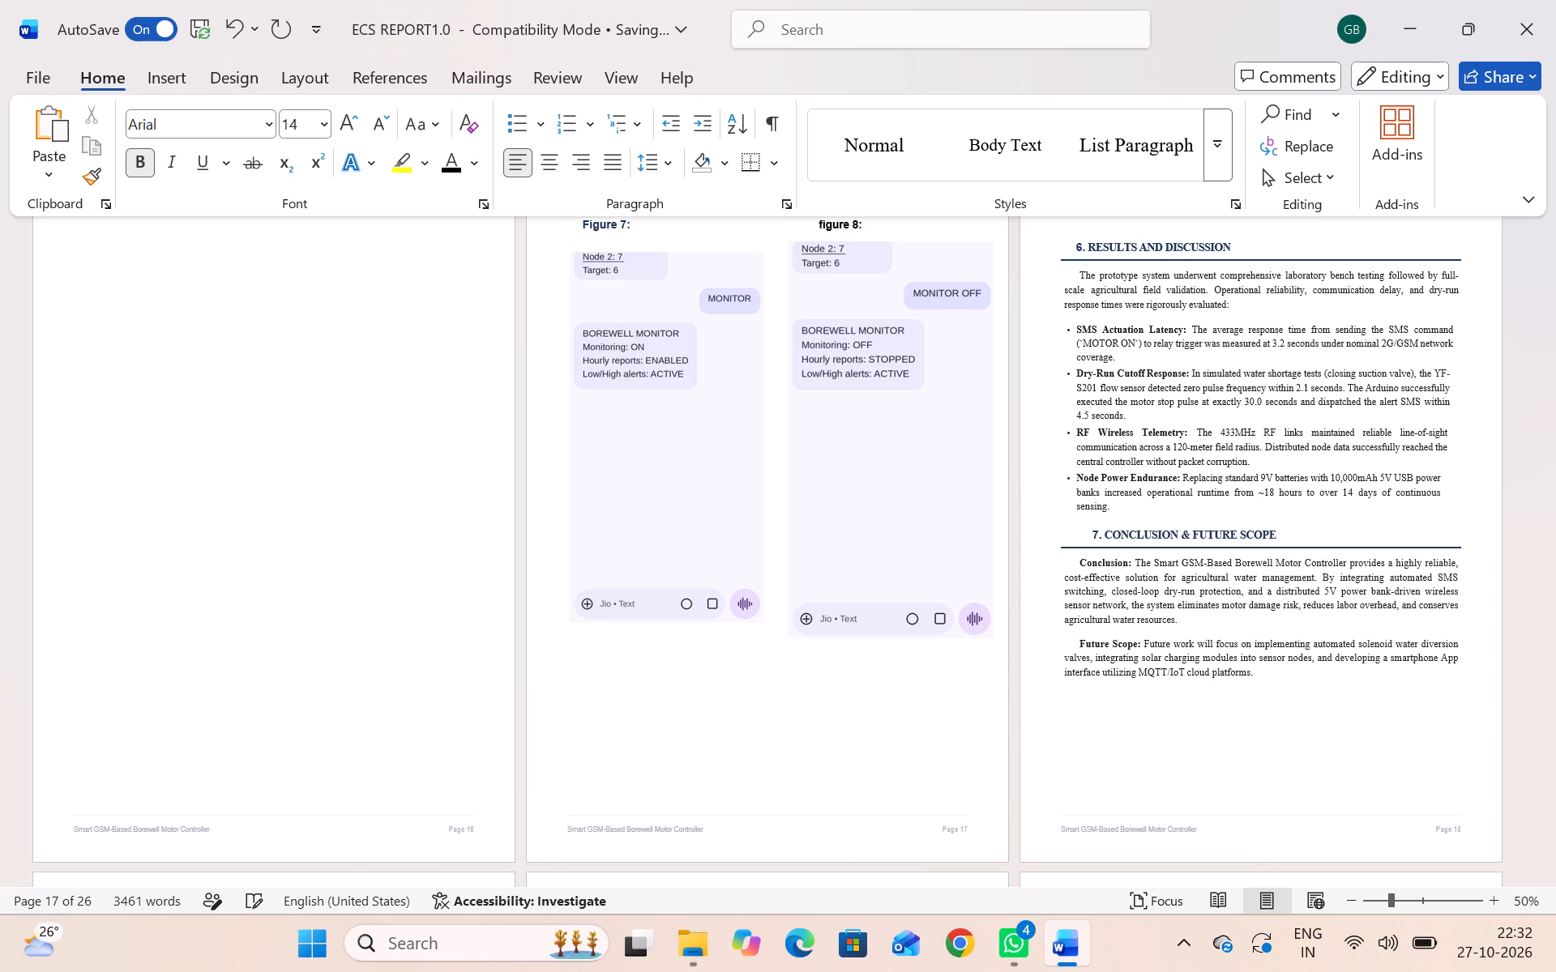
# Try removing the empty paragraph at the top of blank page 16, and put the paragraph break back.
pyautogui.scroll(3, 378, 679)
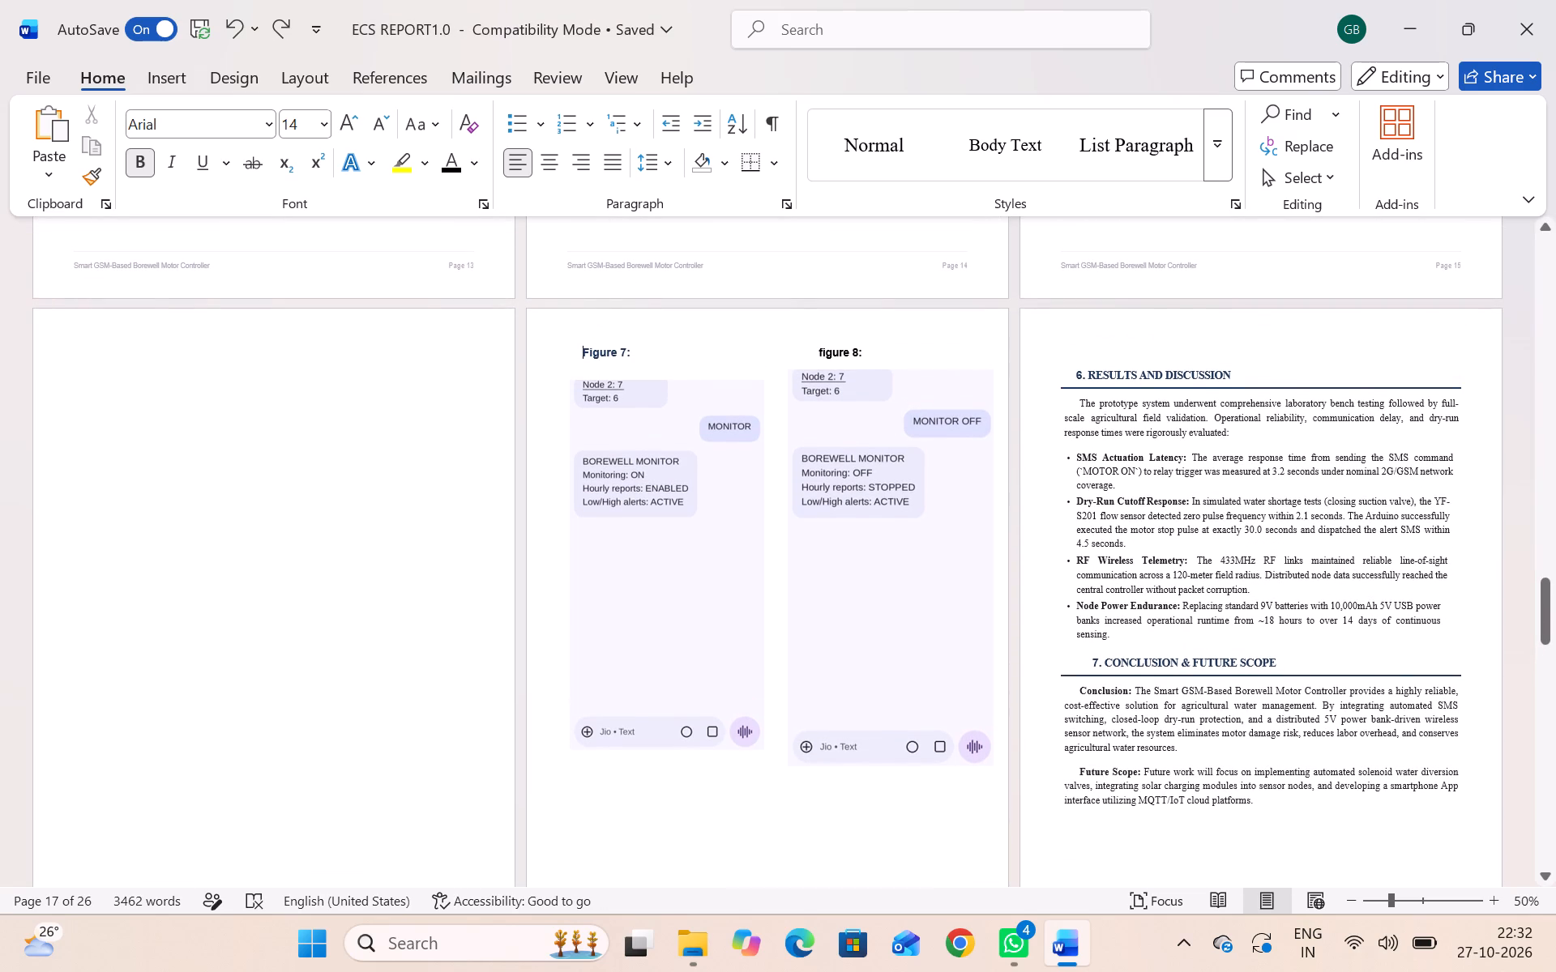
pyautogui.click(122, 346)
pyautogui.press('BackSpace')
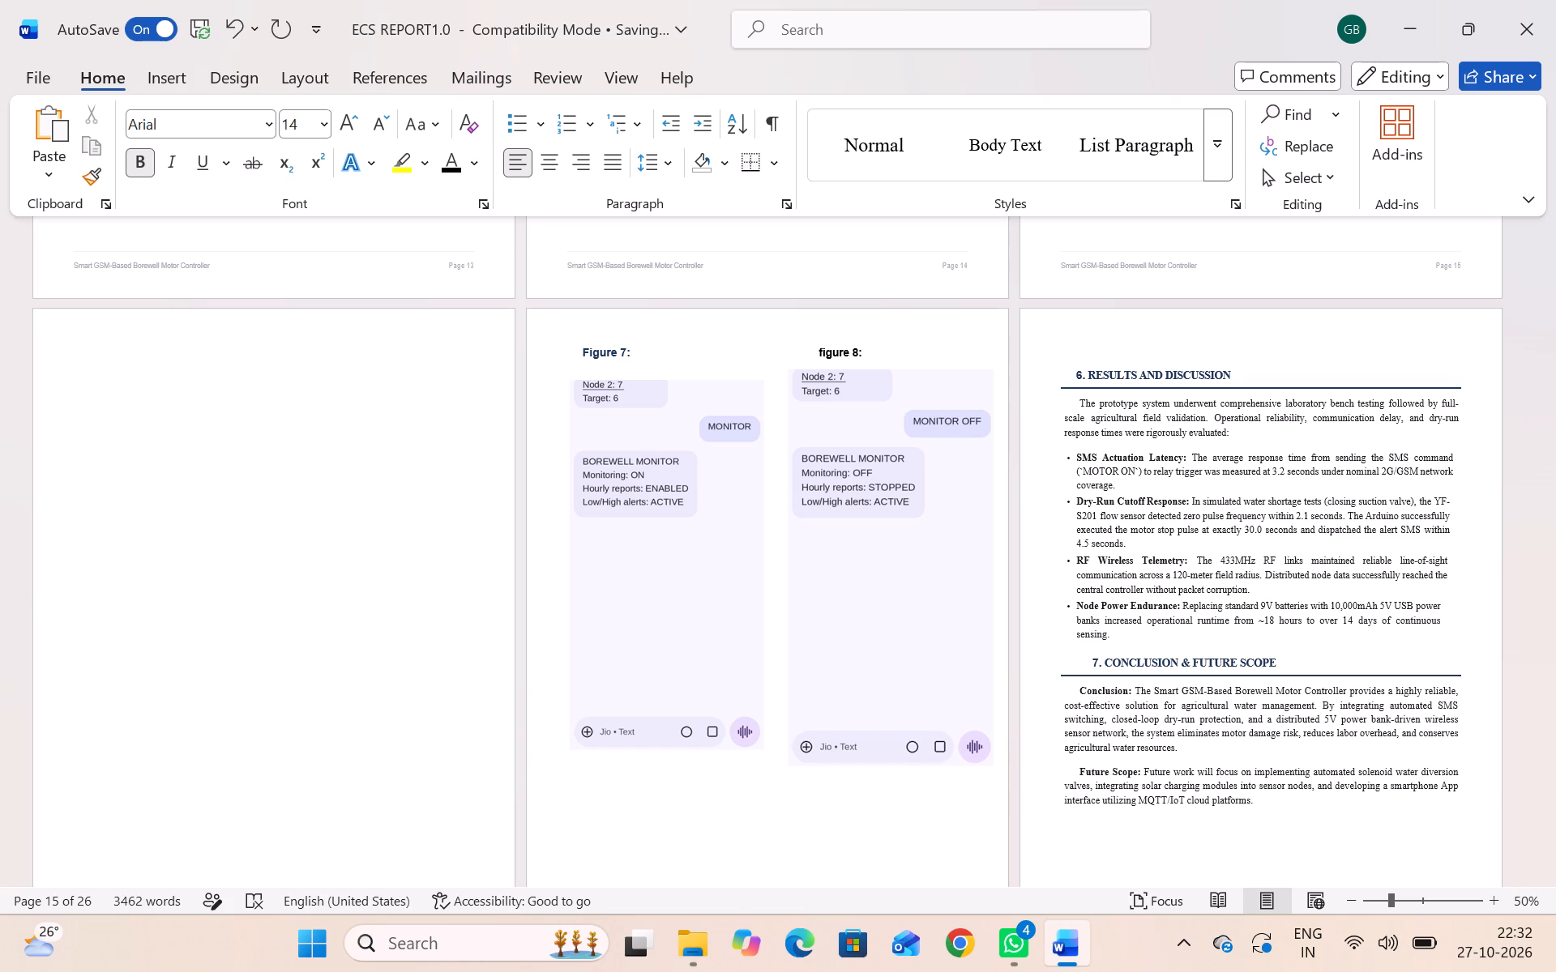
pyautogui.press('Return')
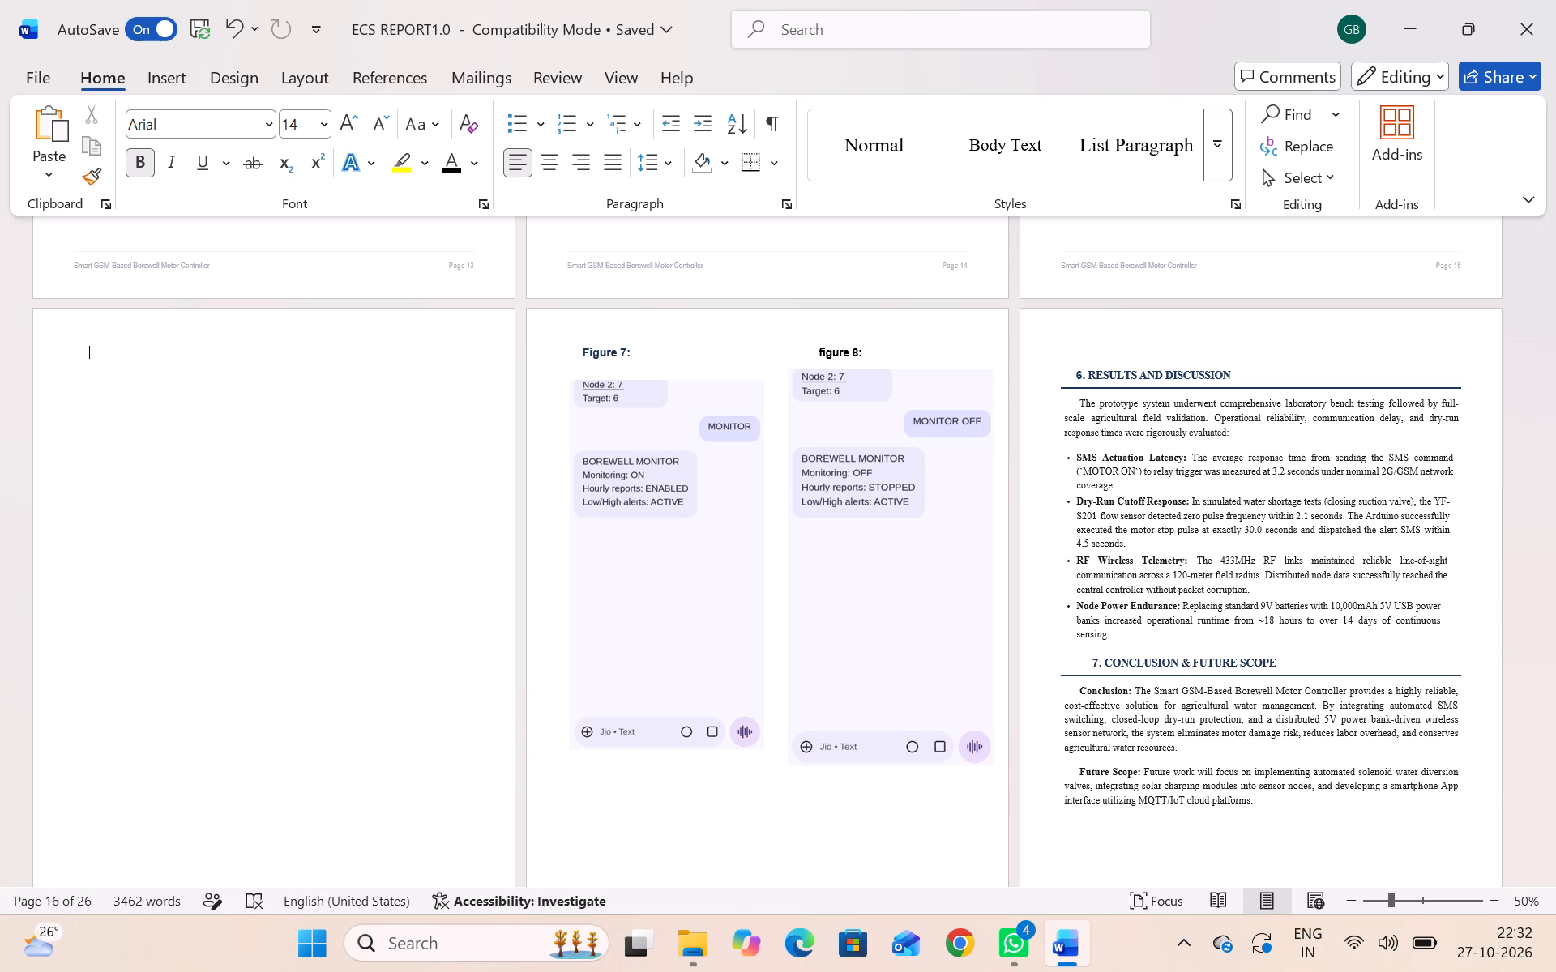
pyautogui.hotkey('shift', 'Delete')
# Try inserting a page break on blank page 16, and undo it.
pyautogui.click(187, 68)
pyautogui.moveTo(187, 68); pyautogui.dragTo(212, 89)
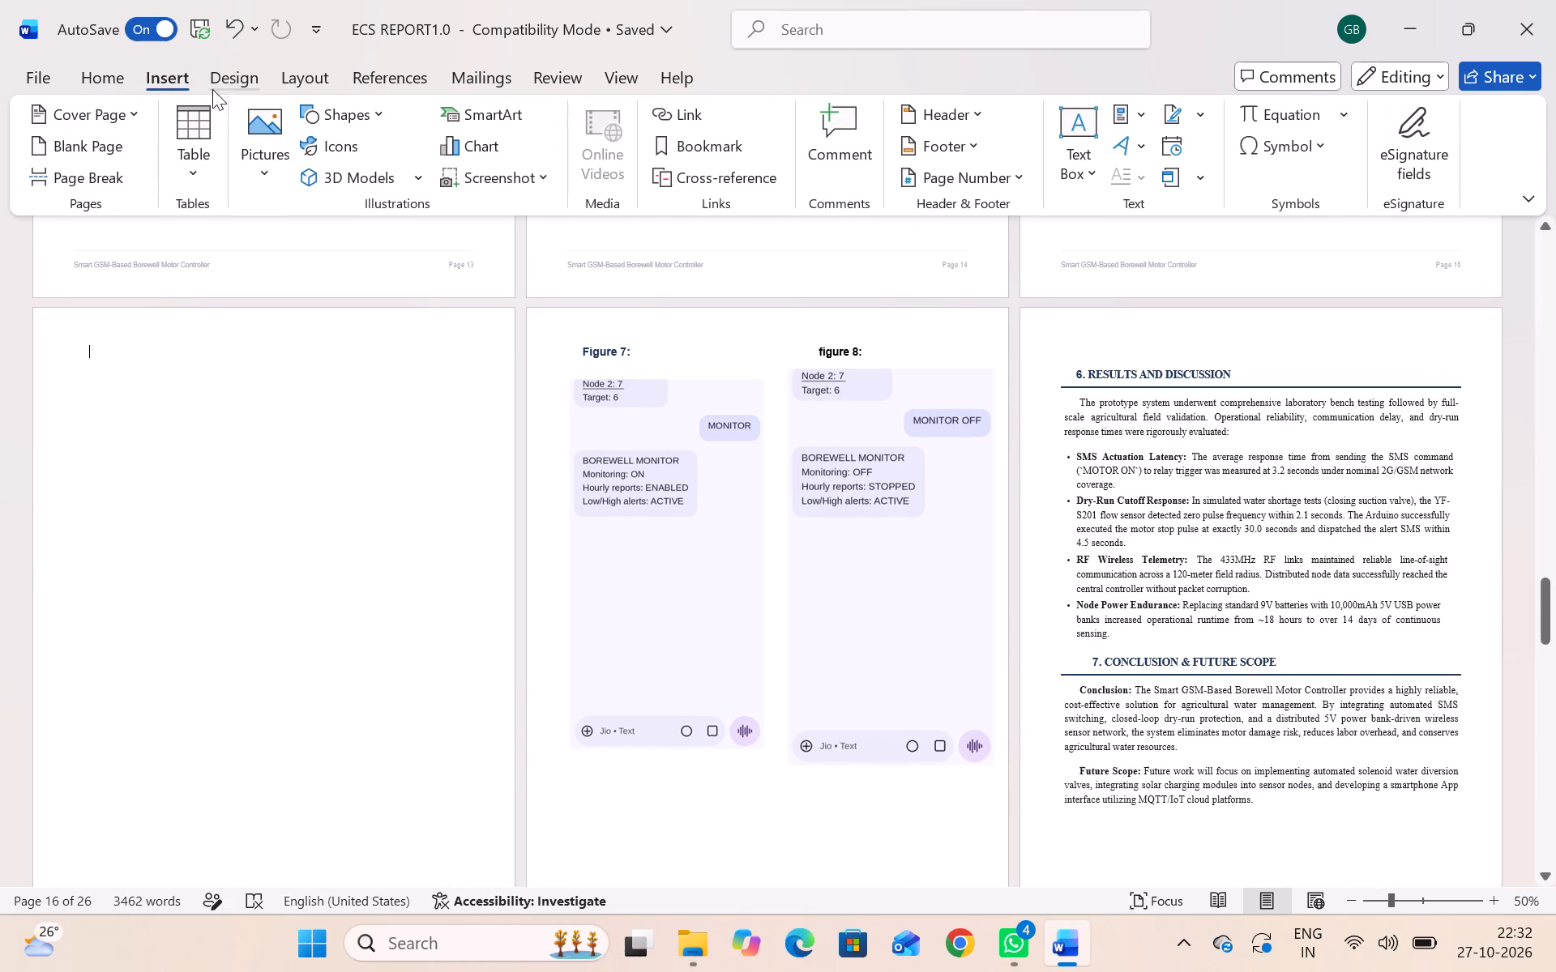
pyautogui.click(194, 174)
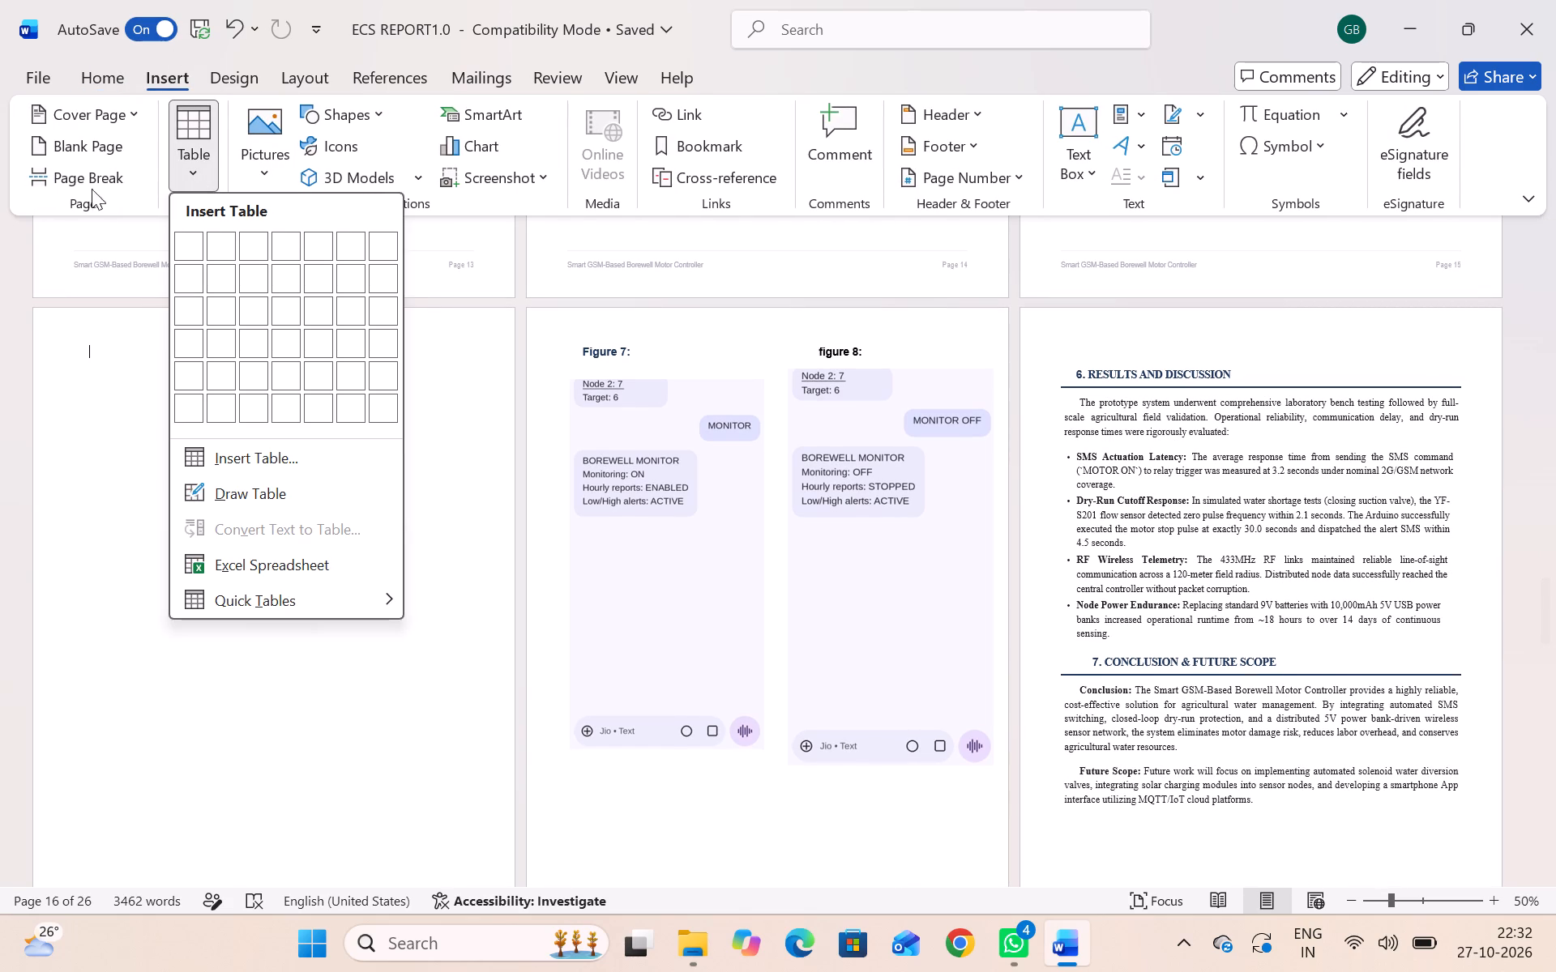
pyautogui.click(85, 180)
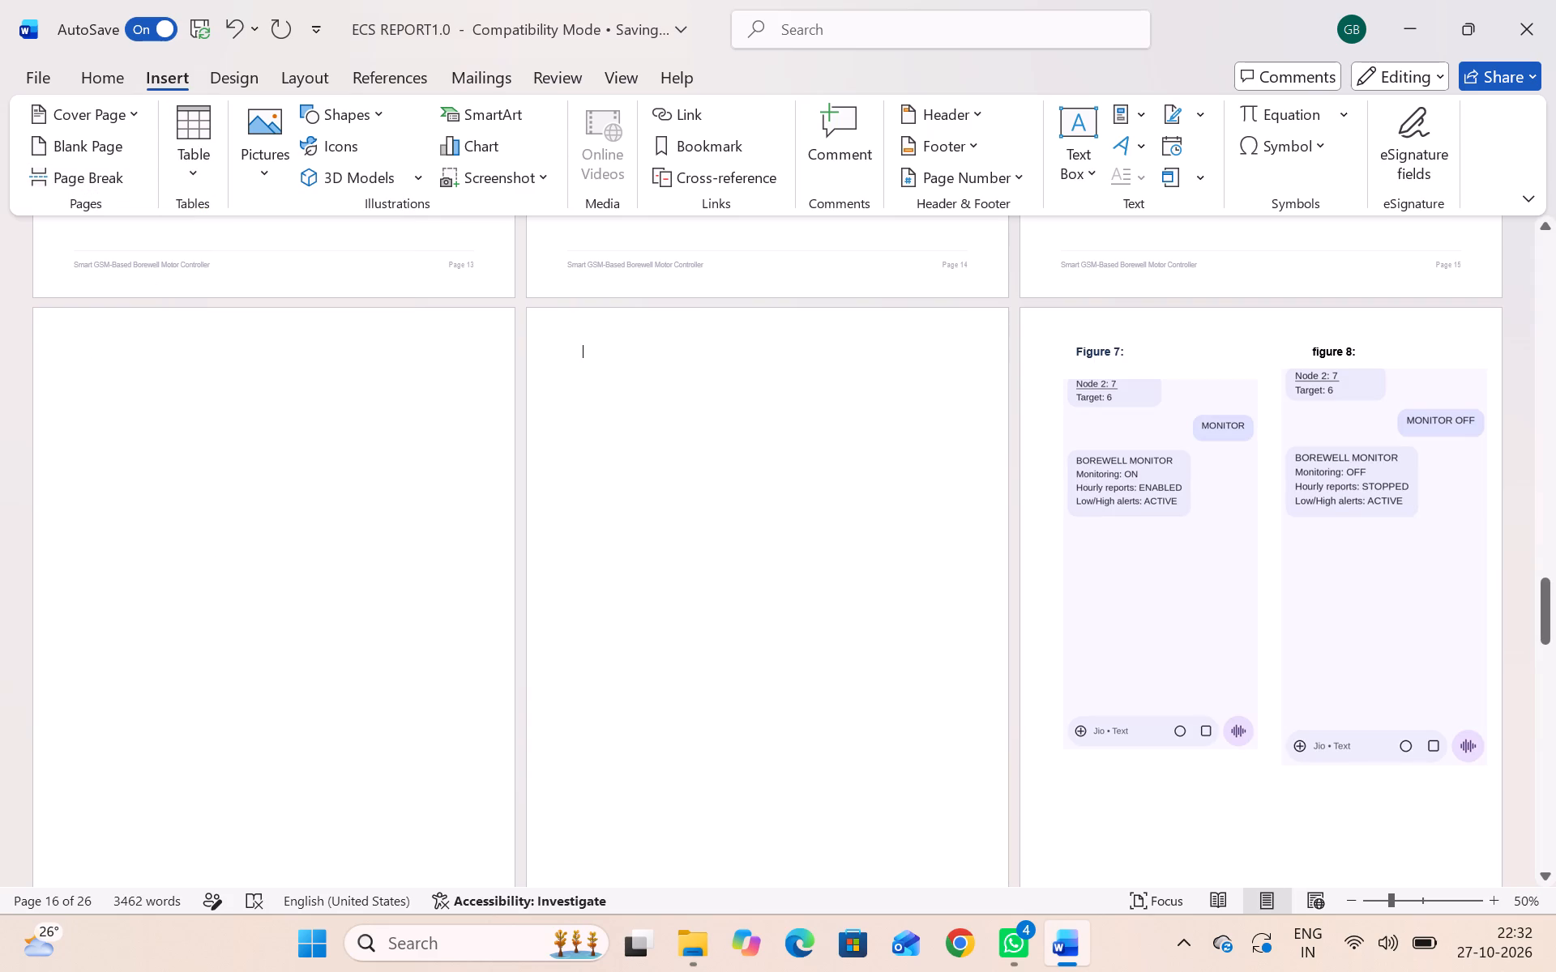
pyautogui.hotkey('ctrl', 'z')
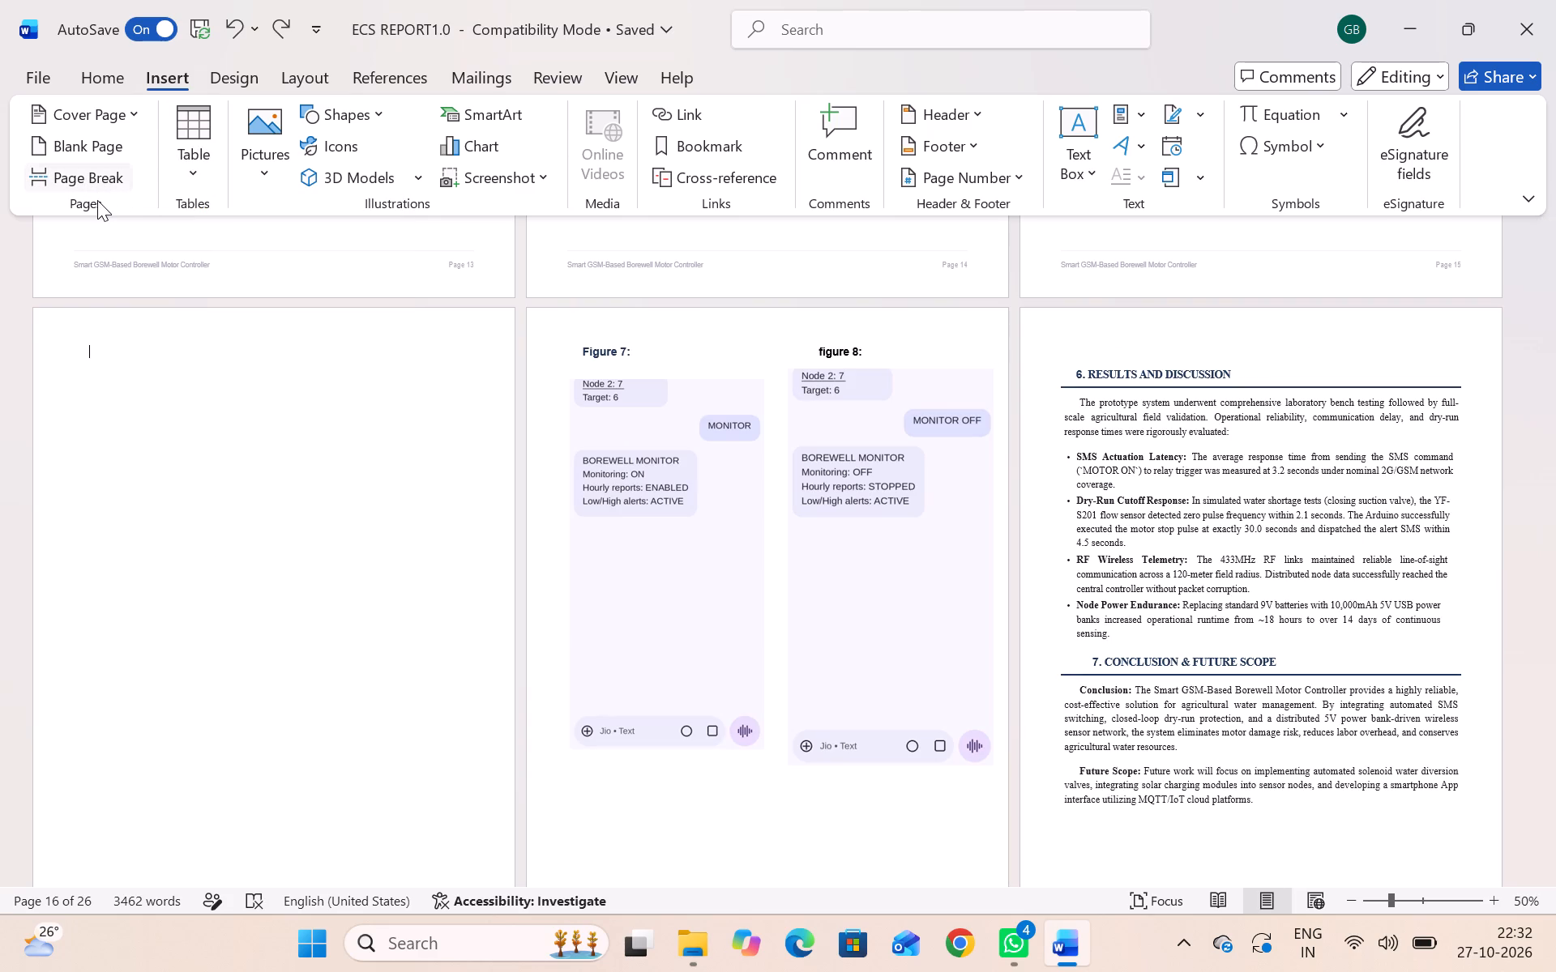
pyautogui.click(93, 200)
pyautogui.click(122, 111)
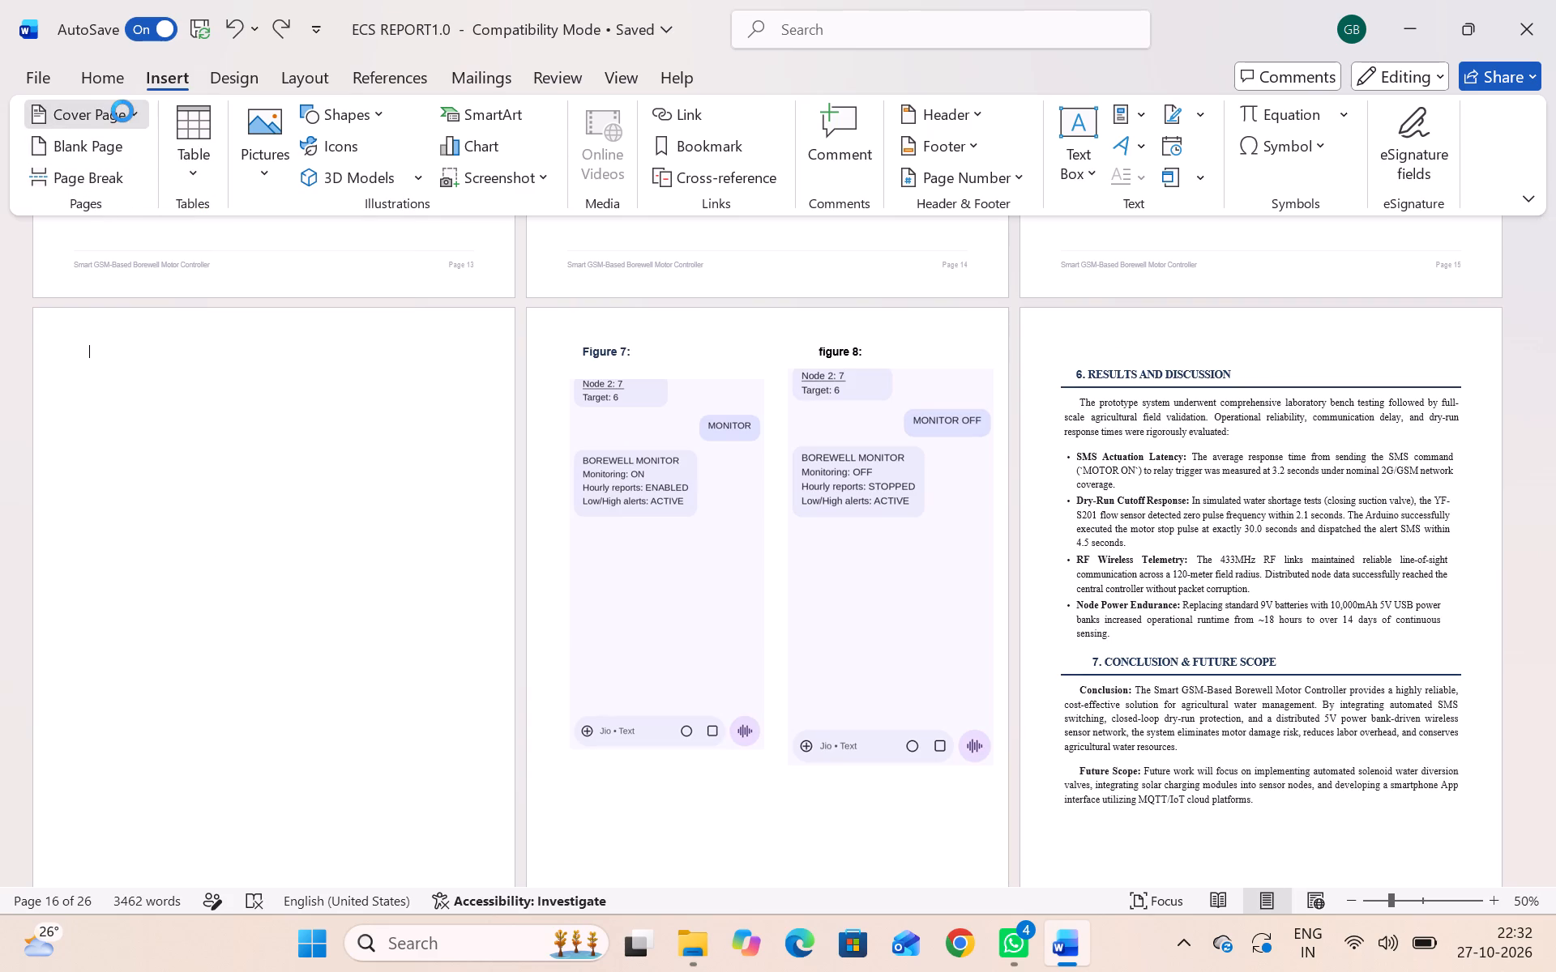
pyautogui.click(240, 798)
# Show the document's hidden formatting marks to reveal the breaks on blank page 16.
pyautogui.scroll(-2, 288, 562)
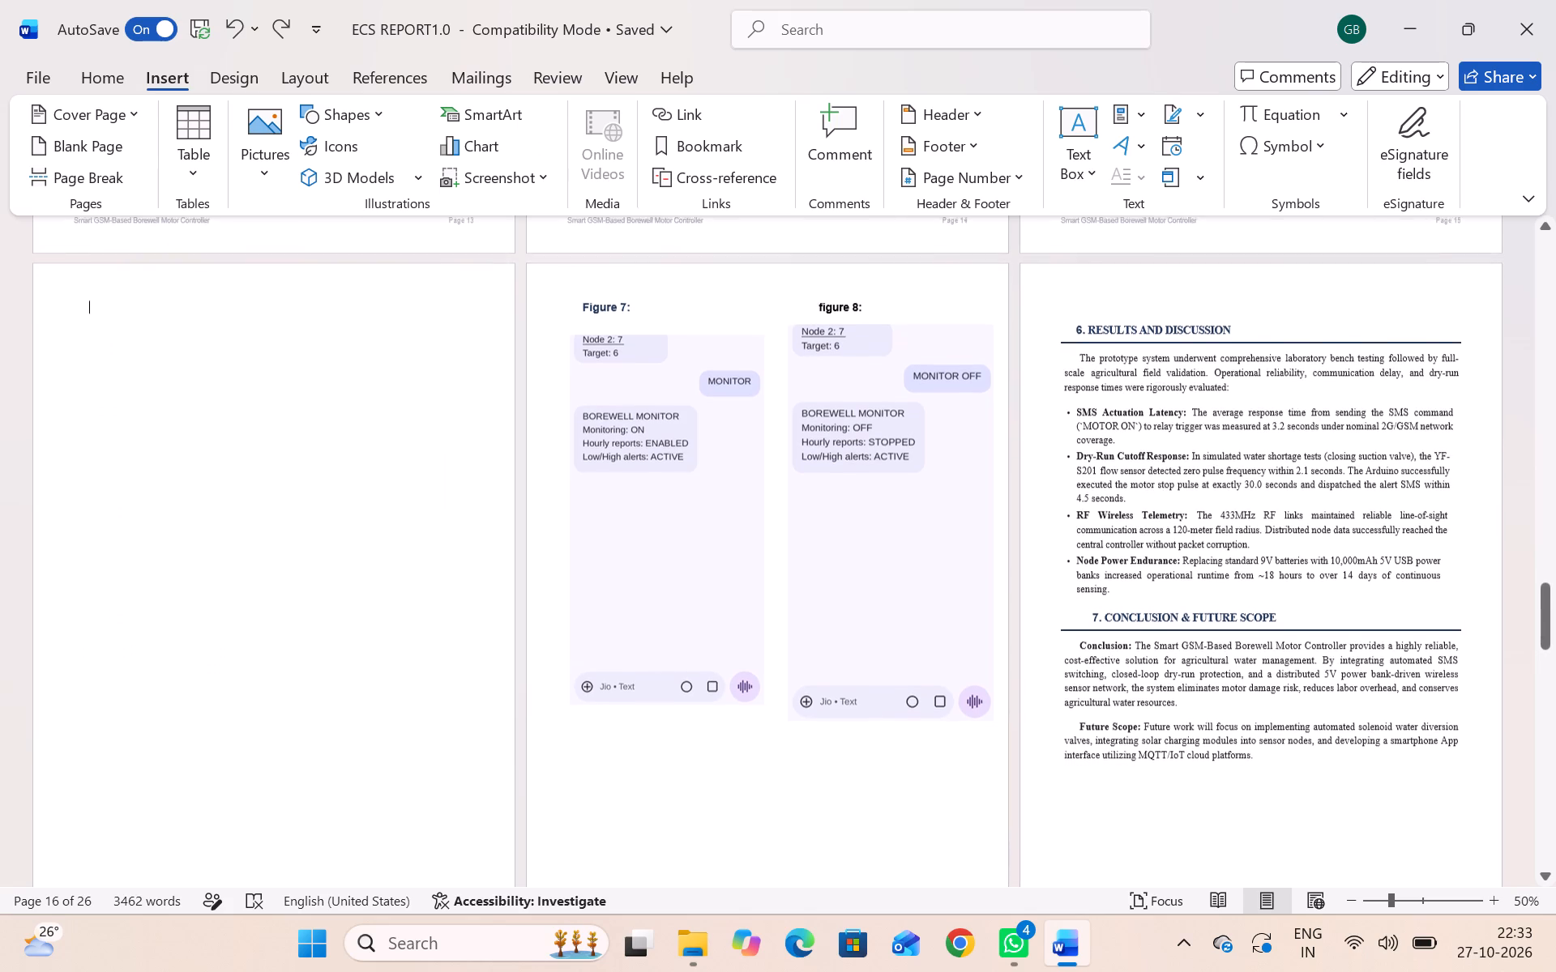
pyautogui.scroll(-2, 288, 562)
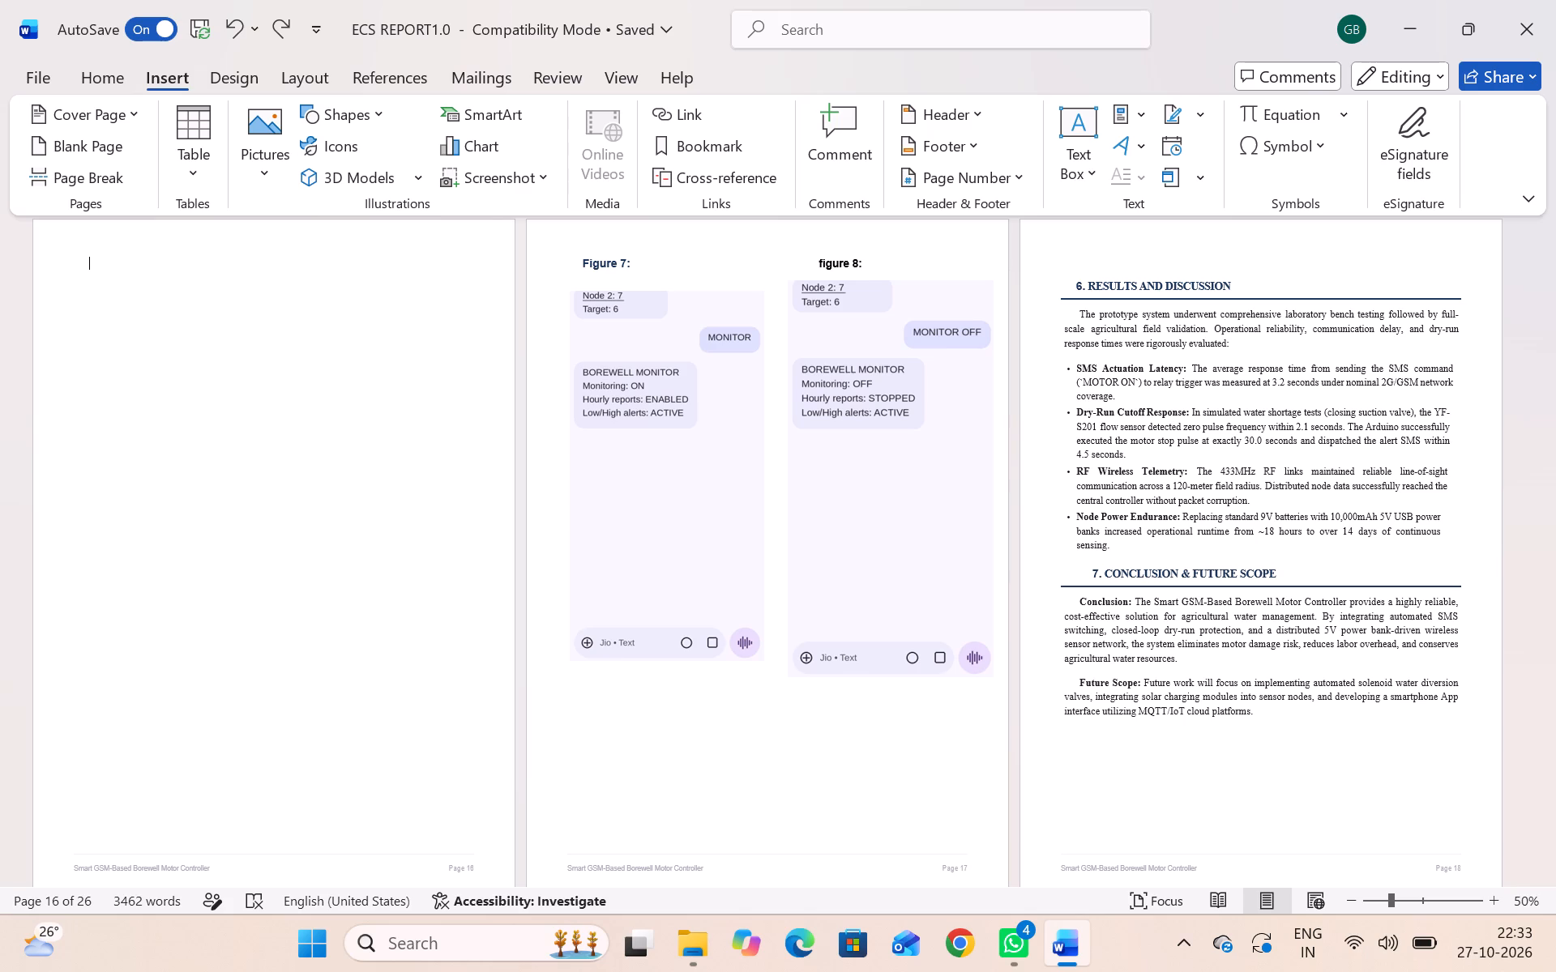
pyautogui.hotkey('ctrl', 'shift', '8')
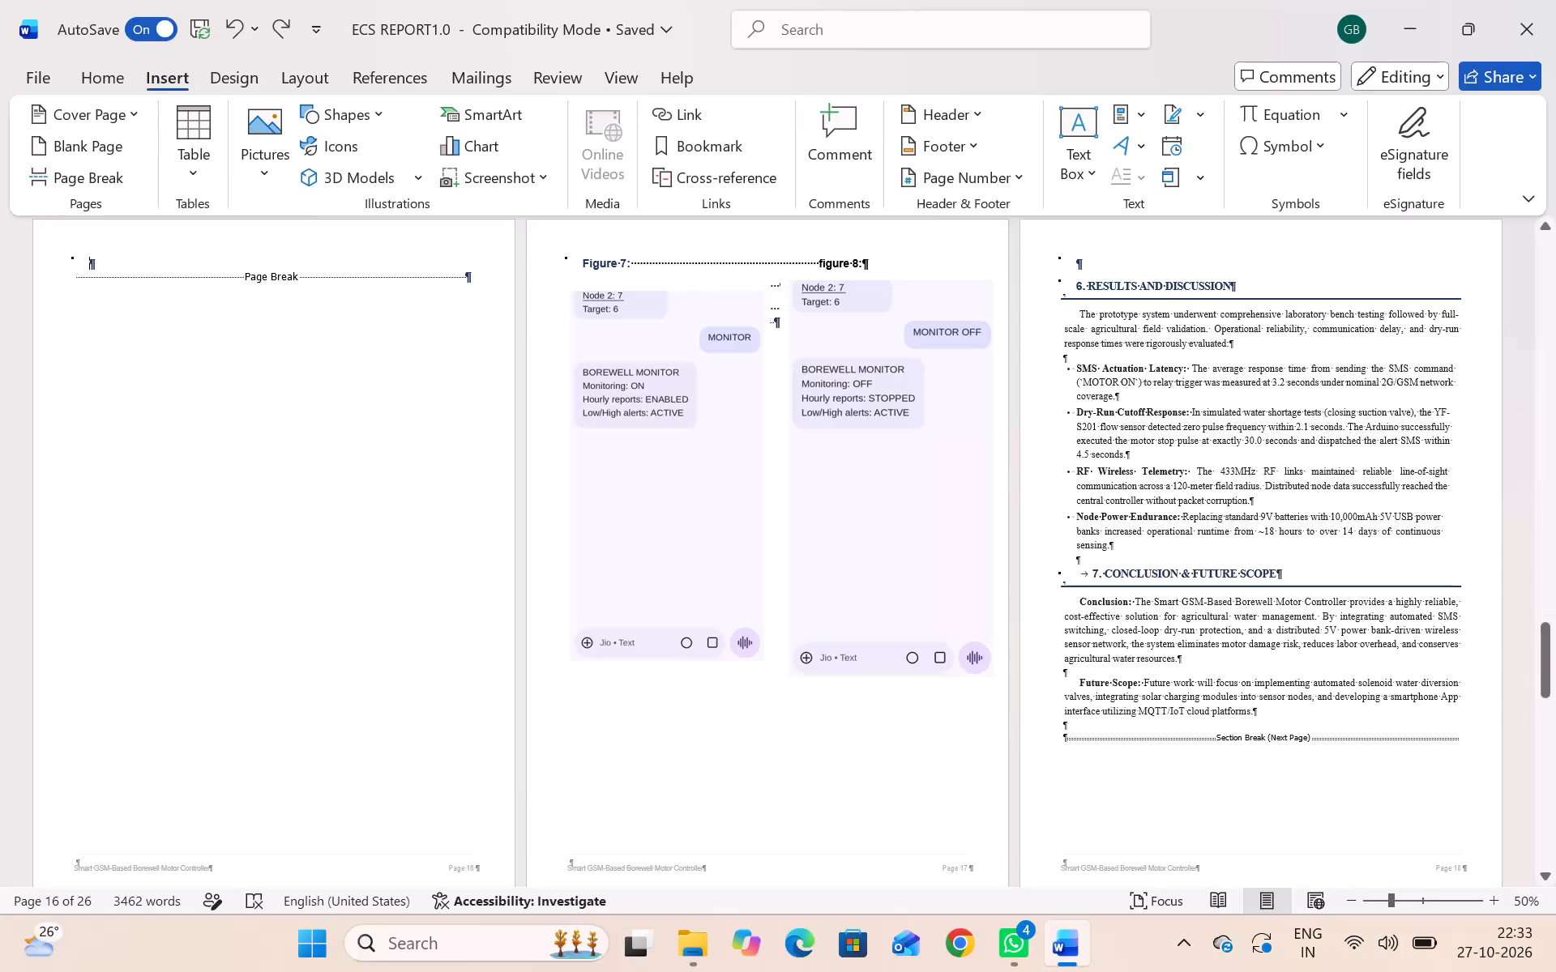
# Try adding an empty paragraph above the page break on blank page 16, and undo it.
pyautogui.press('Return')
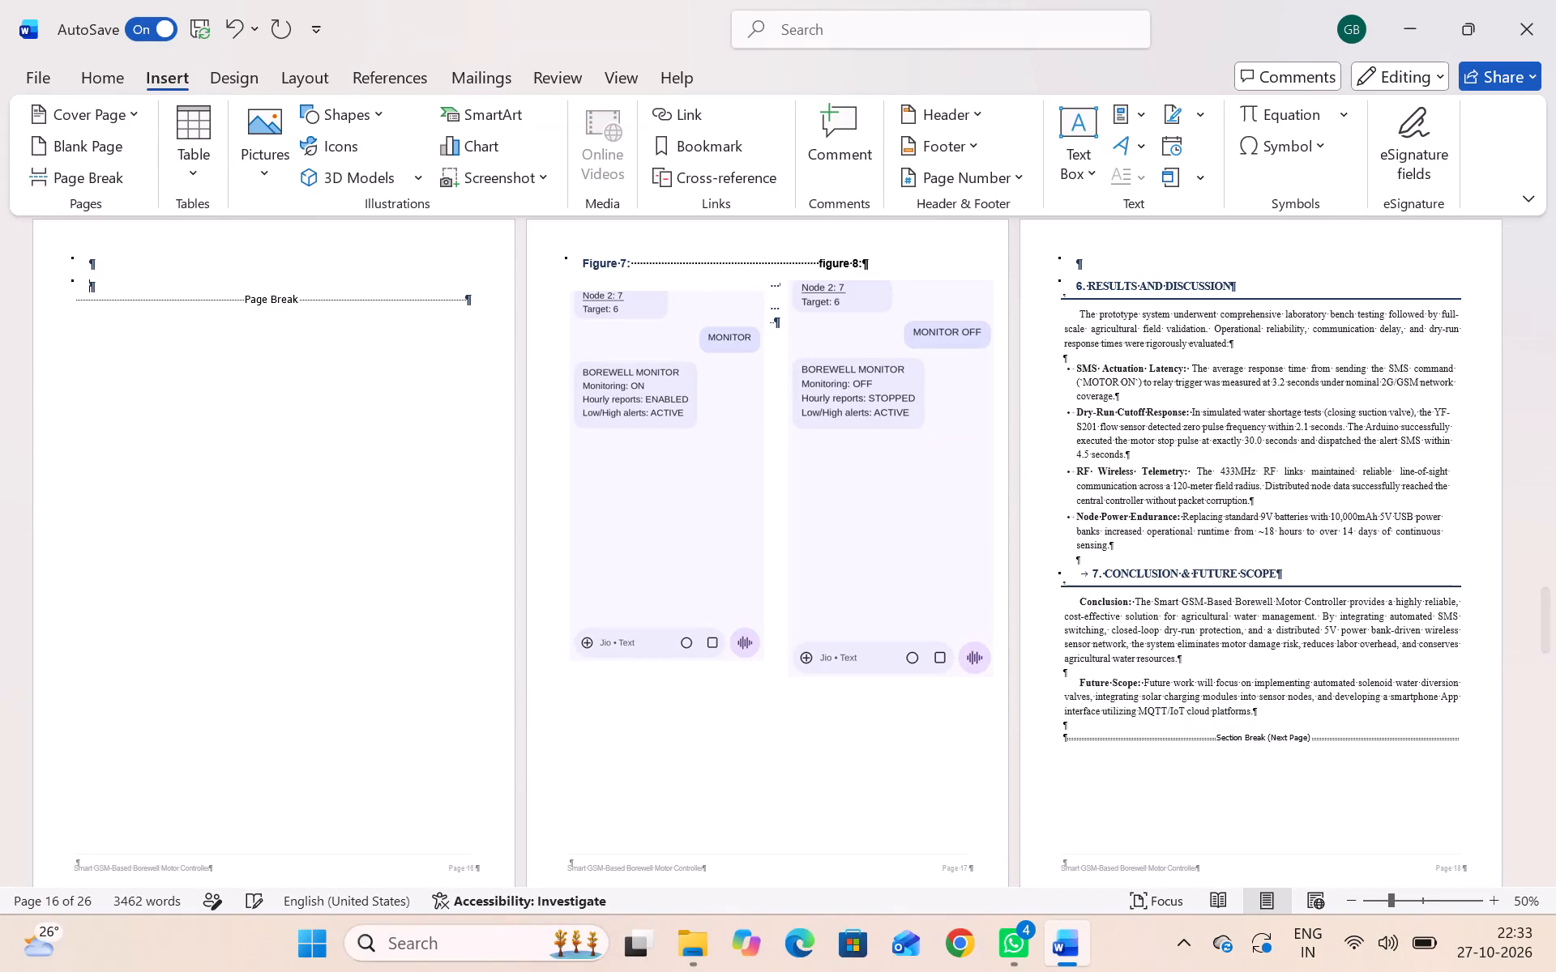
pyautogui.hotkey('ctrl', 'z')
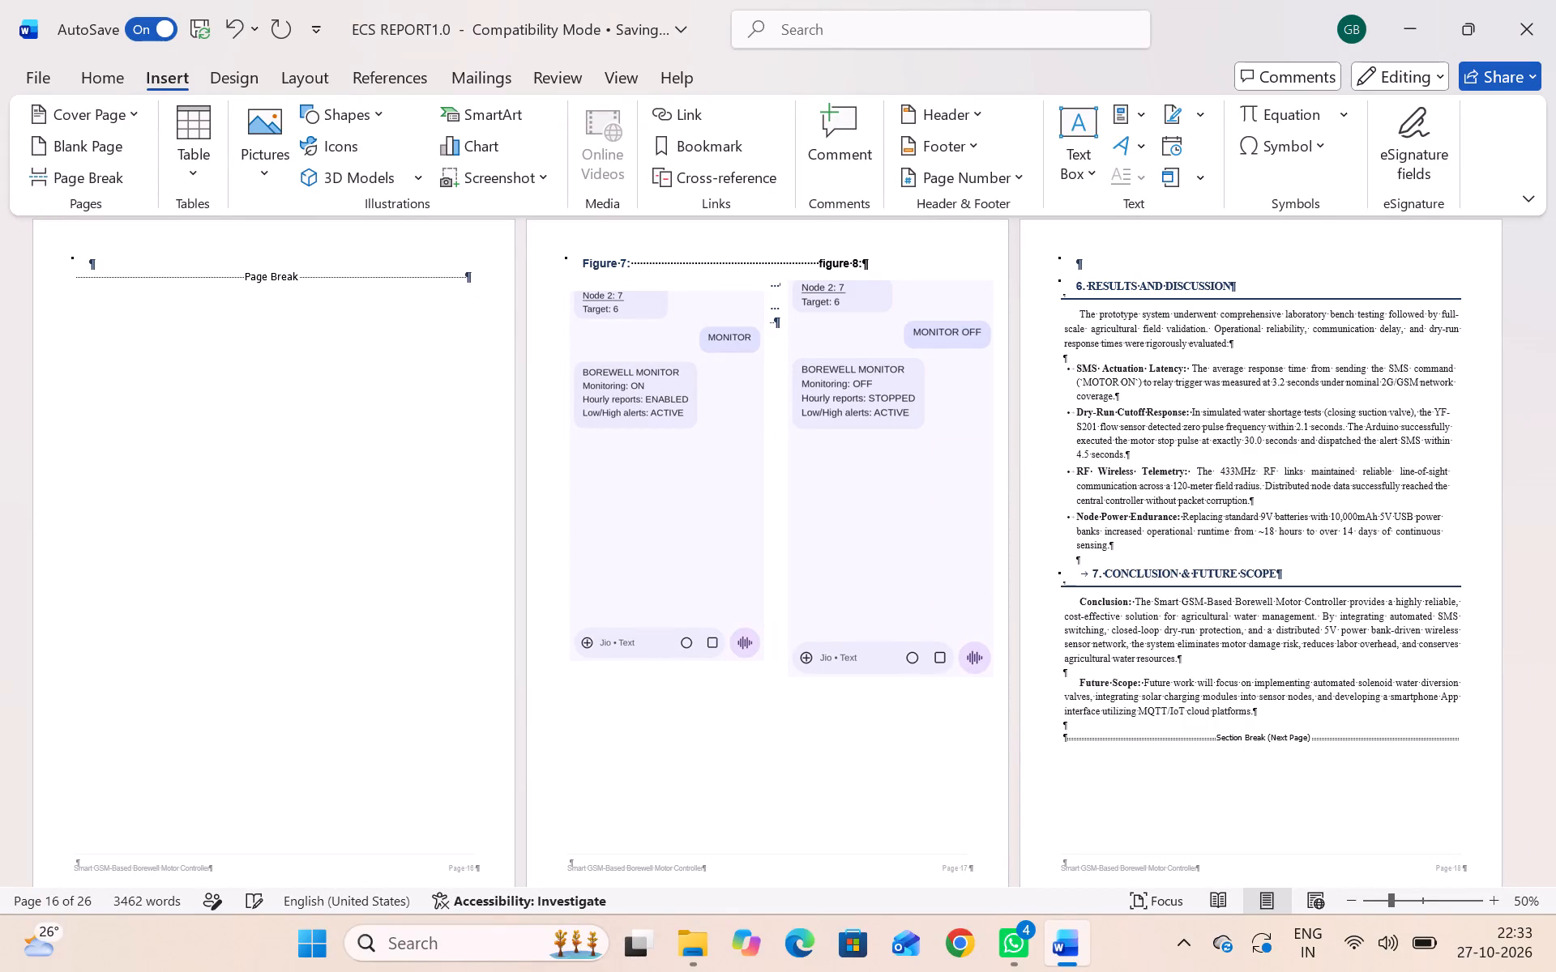
# Undo the recent edits back through the Figure 6 caption to the point where only its bare "Figure6" label stands.
pyautogui.hotkey('ctrl', 'z')
pyautogui.hotkey('ctrl', 'z')
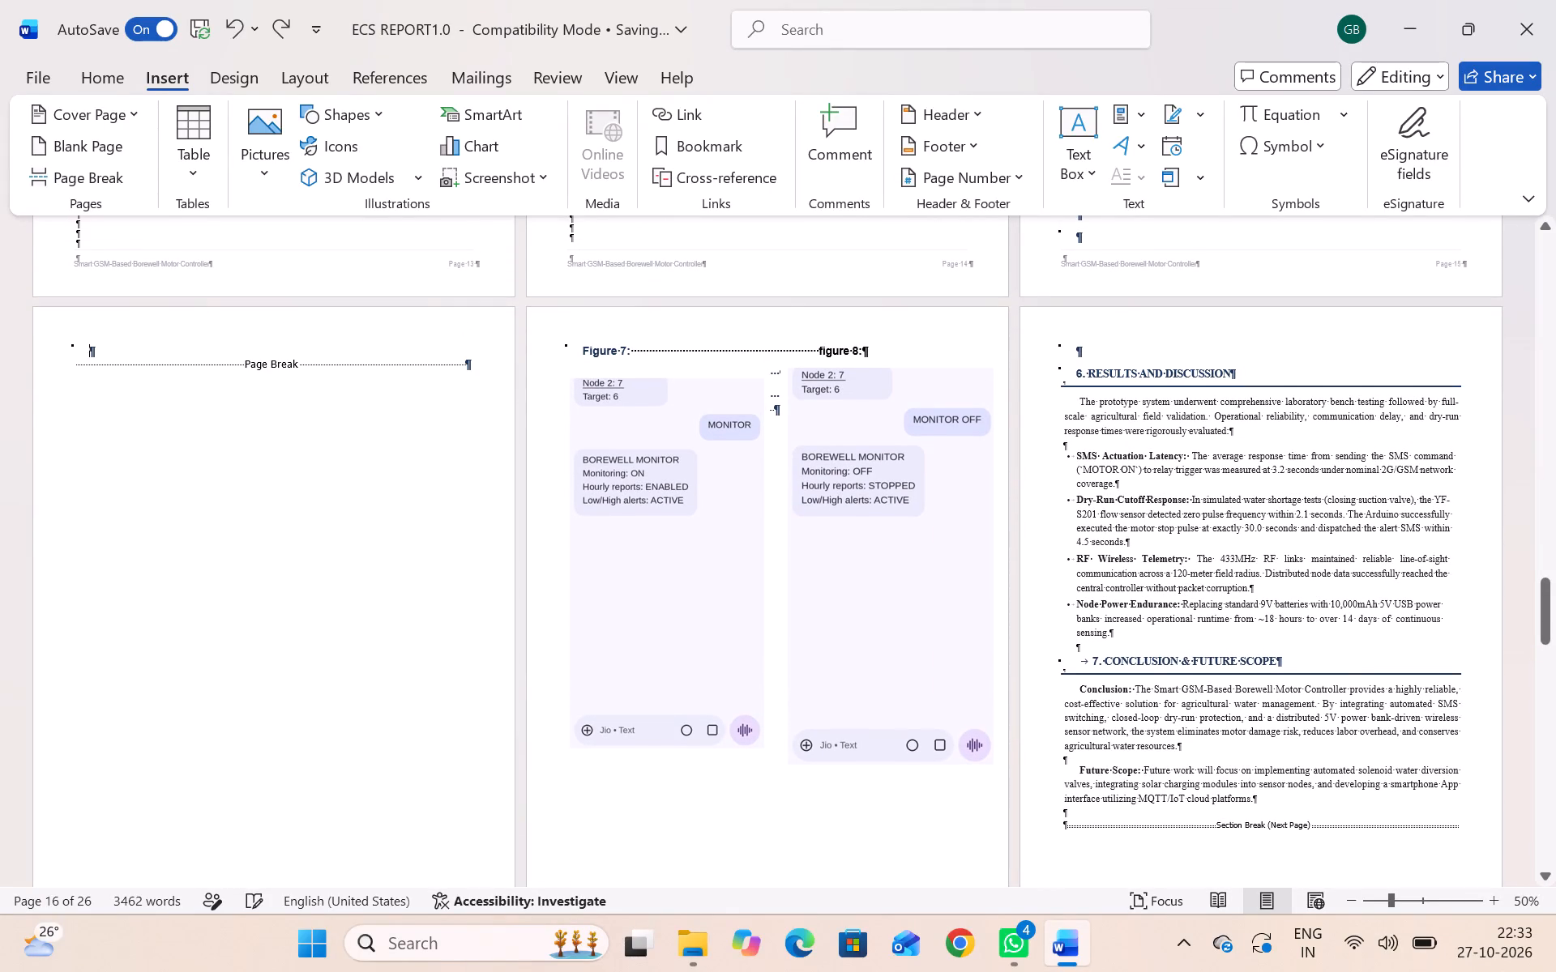
pyautogui.hotkey('ctrl', 'z')
pyautogui.hotkey('ctrl', 'z')
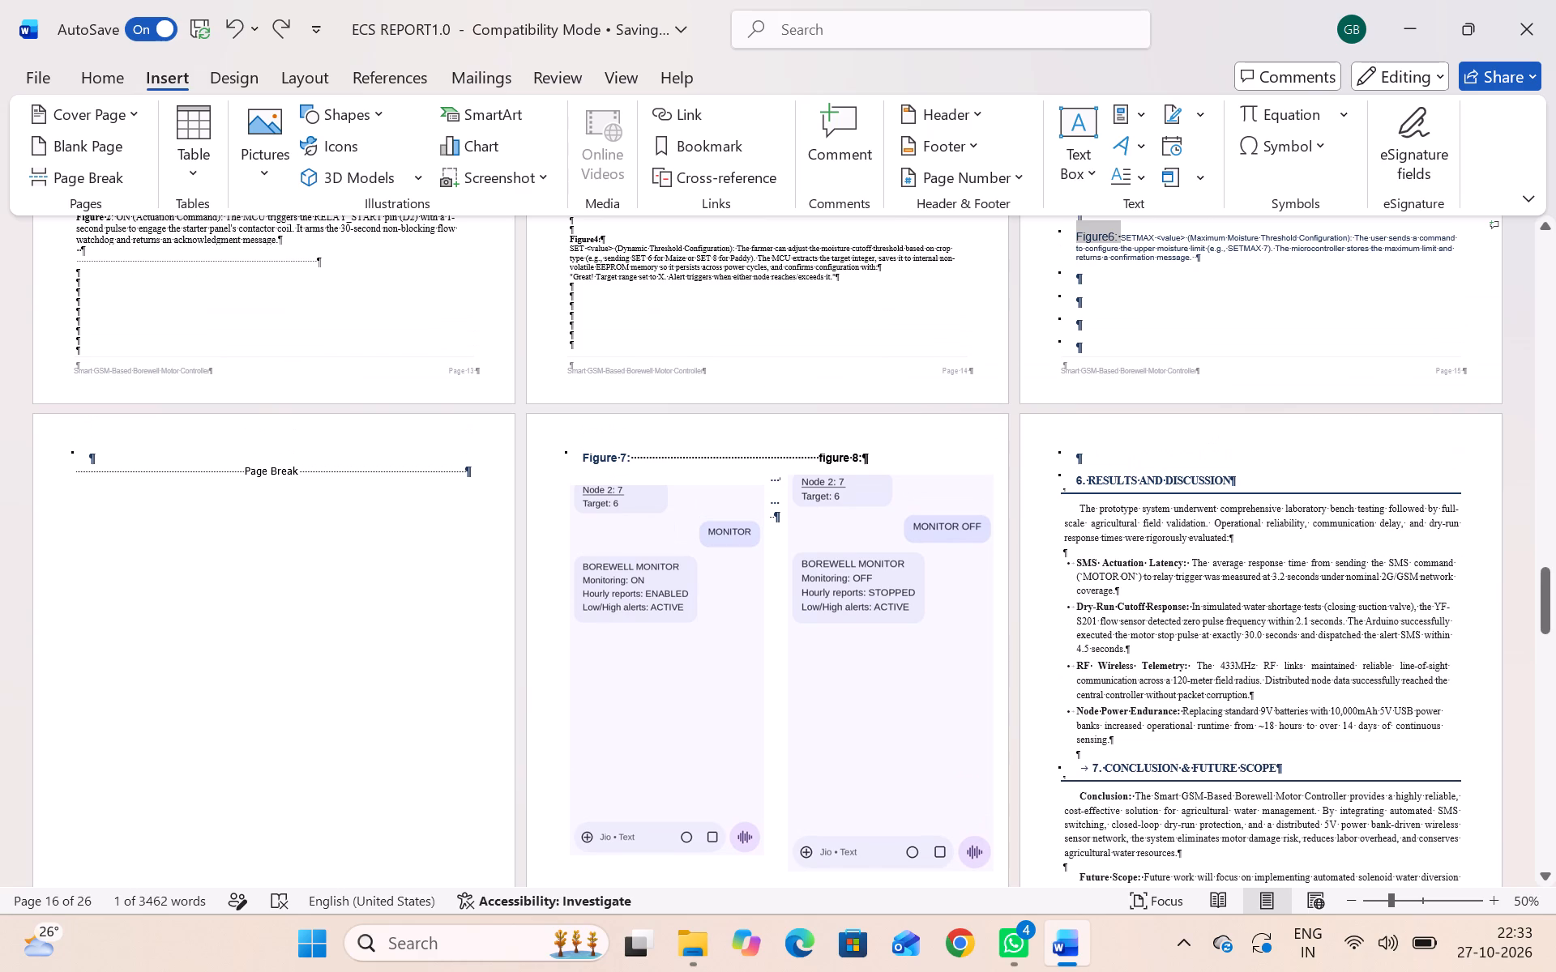
pyautogui.hotkey('ctrl', 'z')
pyautogui.hotkey('ctrl', 'z')
pyautogui.hotkey('ctrl', 'z')
pyautogui.tripleClick(288, 562)
pyautogui.click(288, 562)
pyautogui.moveTo(288, 562); pyautogui.dragTo(184, 522)
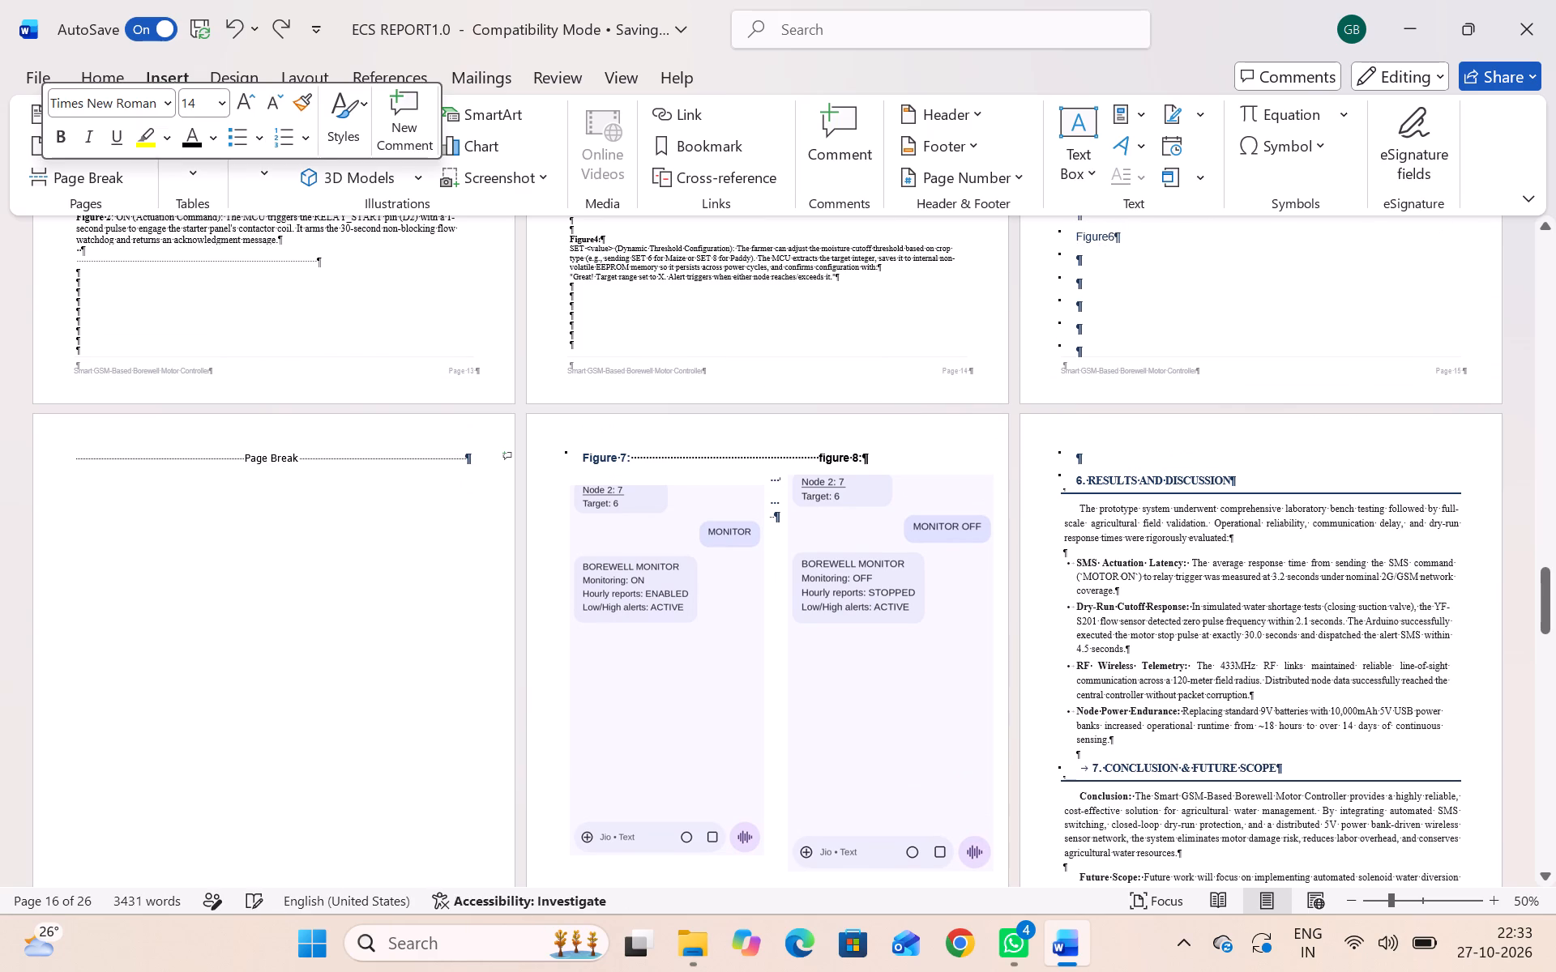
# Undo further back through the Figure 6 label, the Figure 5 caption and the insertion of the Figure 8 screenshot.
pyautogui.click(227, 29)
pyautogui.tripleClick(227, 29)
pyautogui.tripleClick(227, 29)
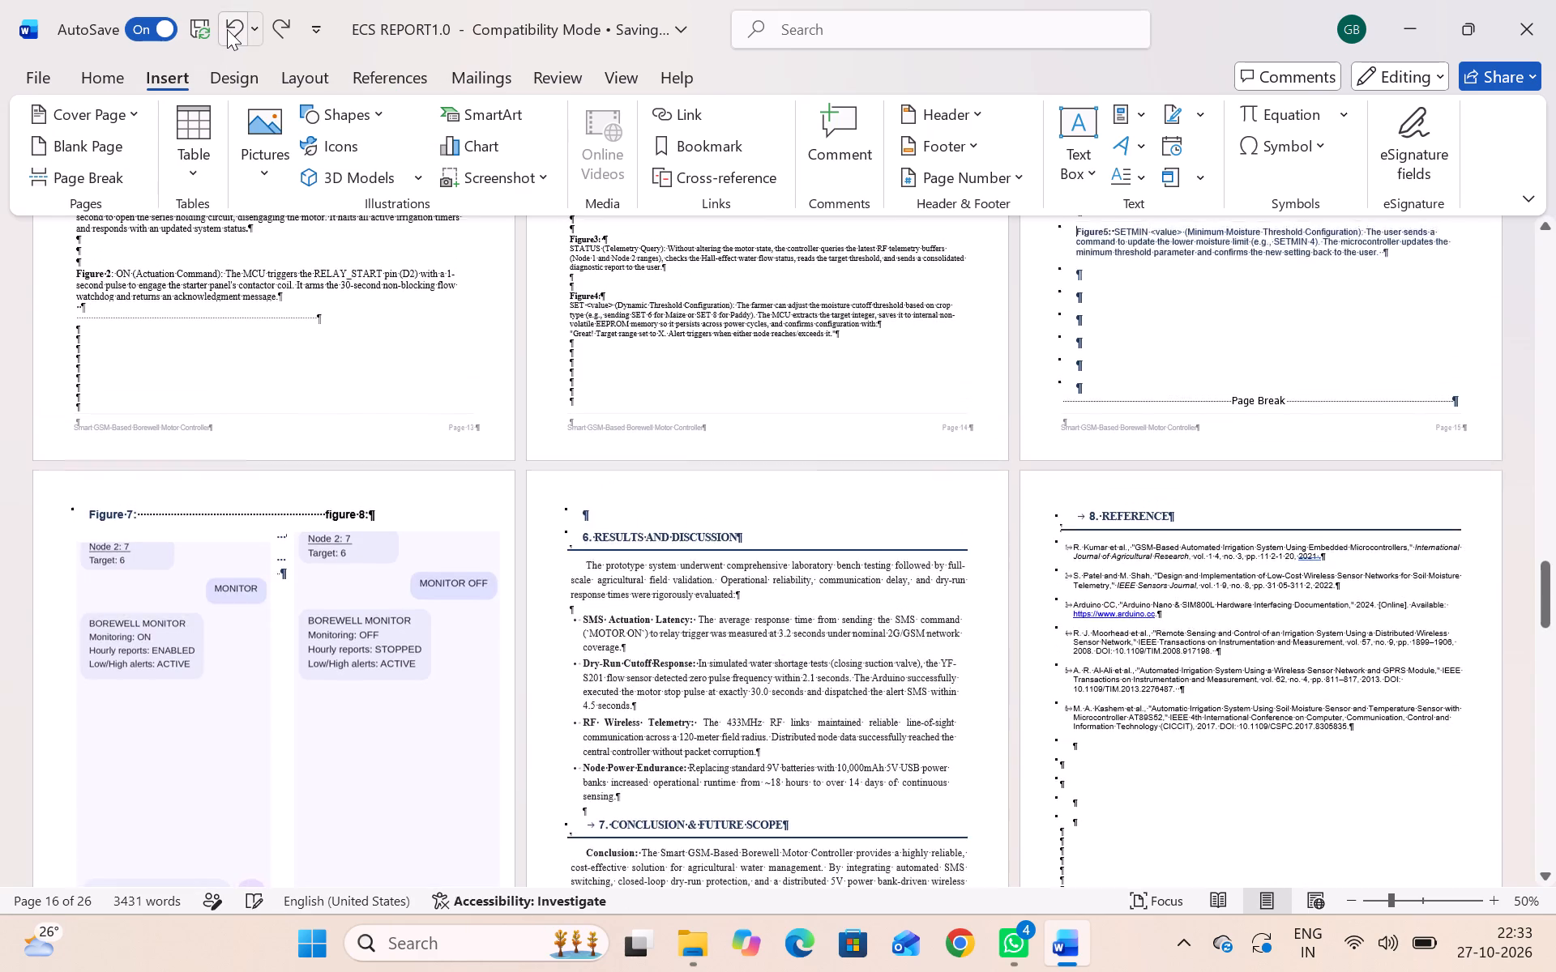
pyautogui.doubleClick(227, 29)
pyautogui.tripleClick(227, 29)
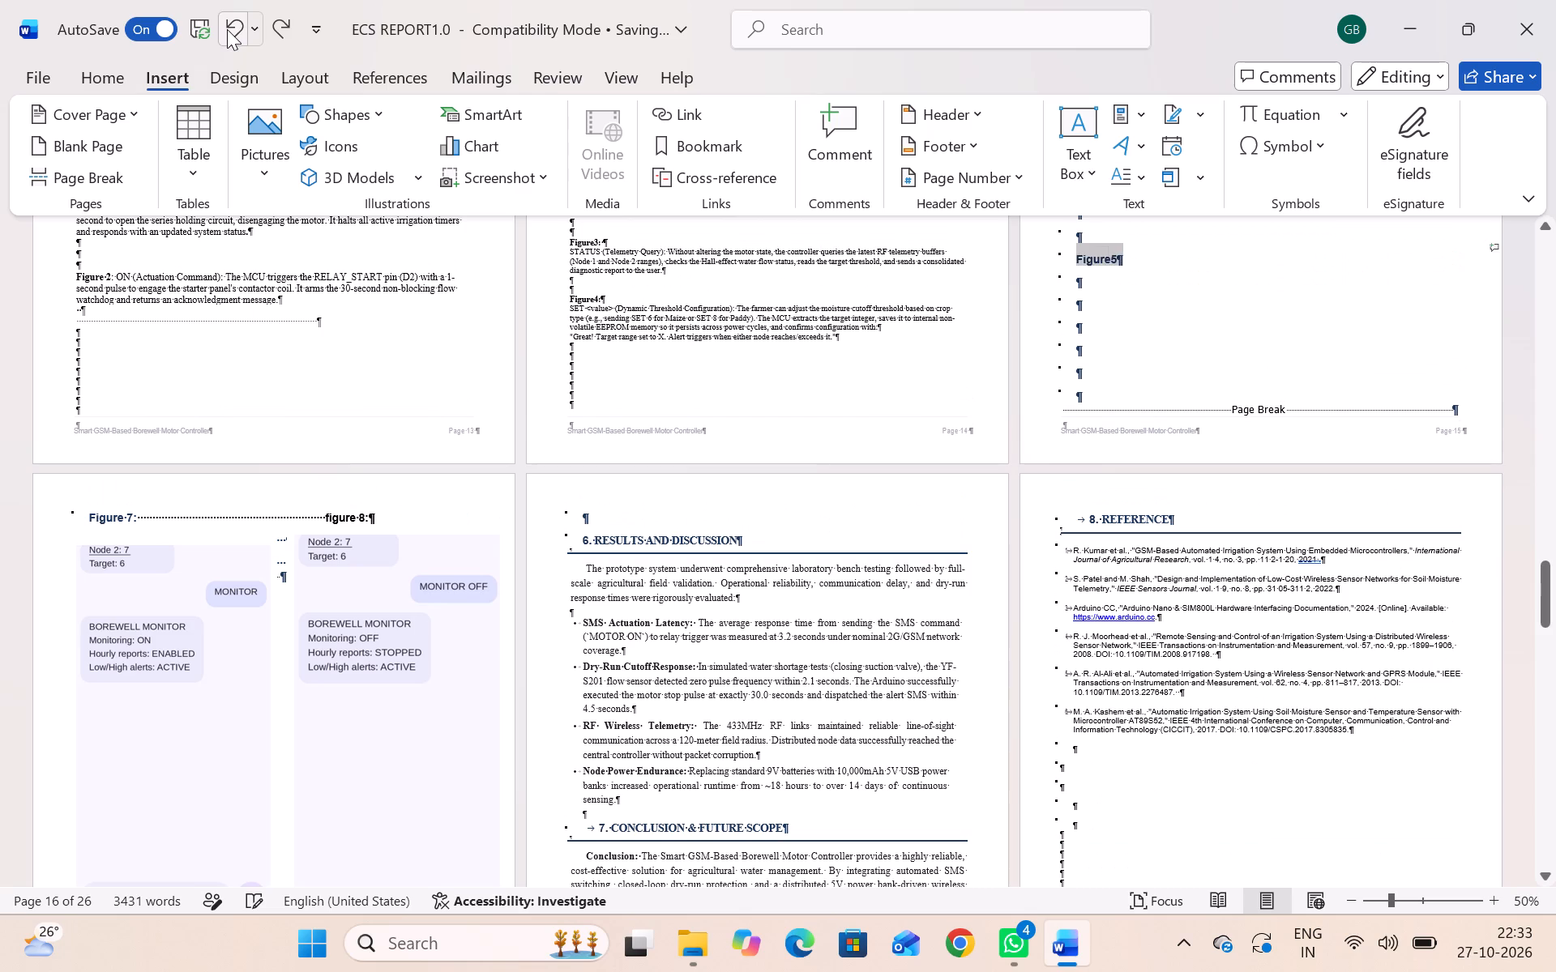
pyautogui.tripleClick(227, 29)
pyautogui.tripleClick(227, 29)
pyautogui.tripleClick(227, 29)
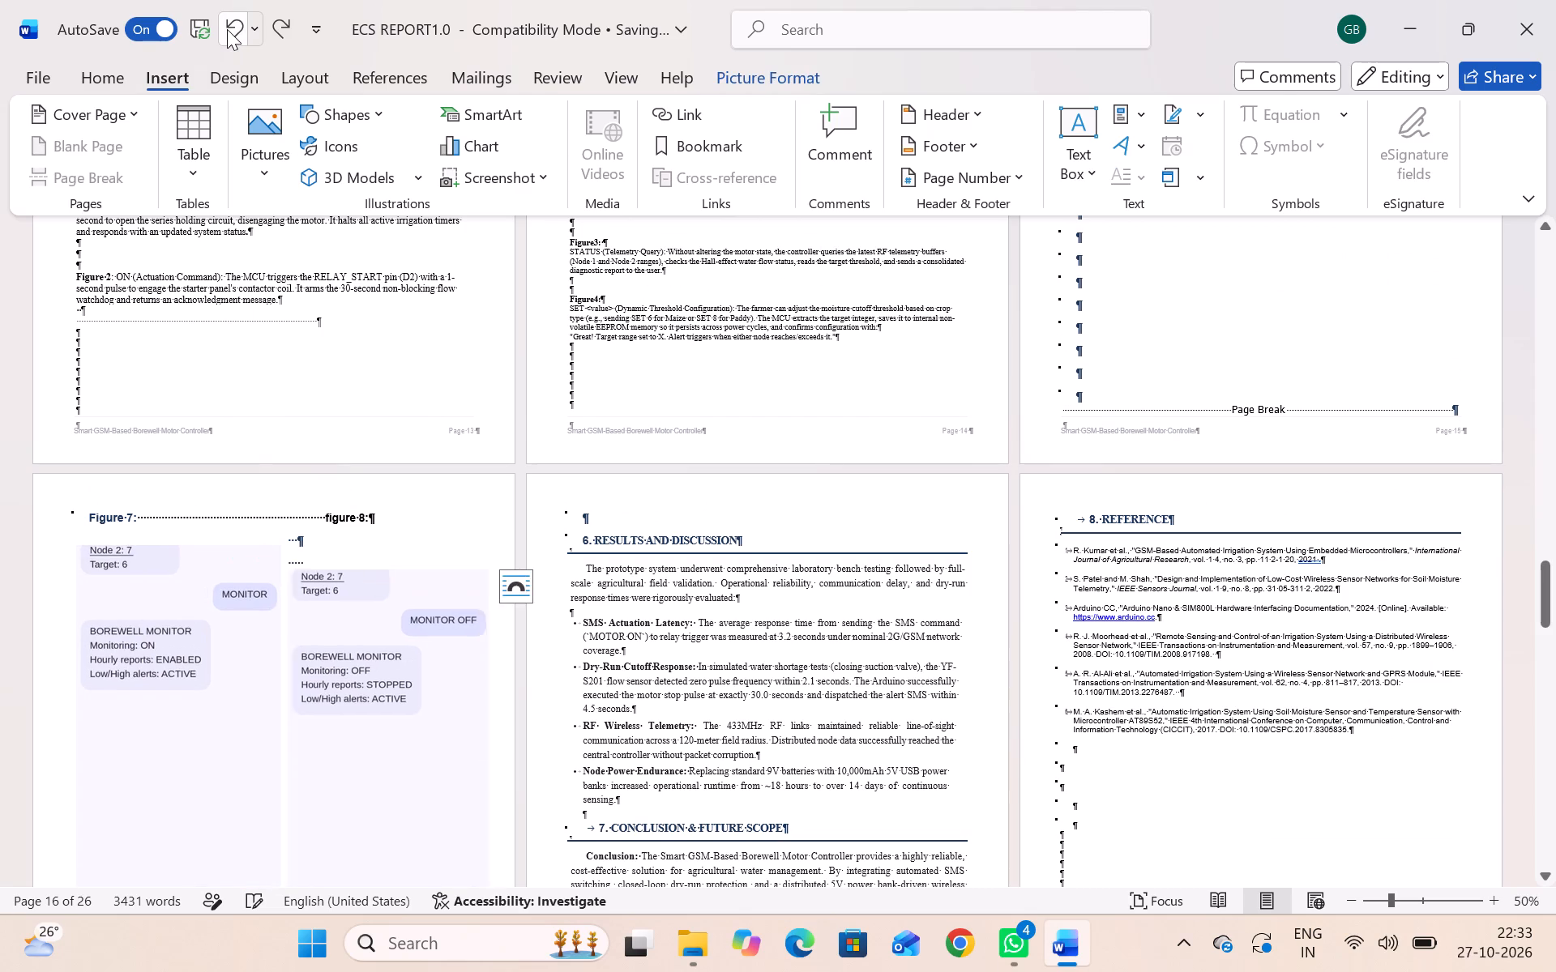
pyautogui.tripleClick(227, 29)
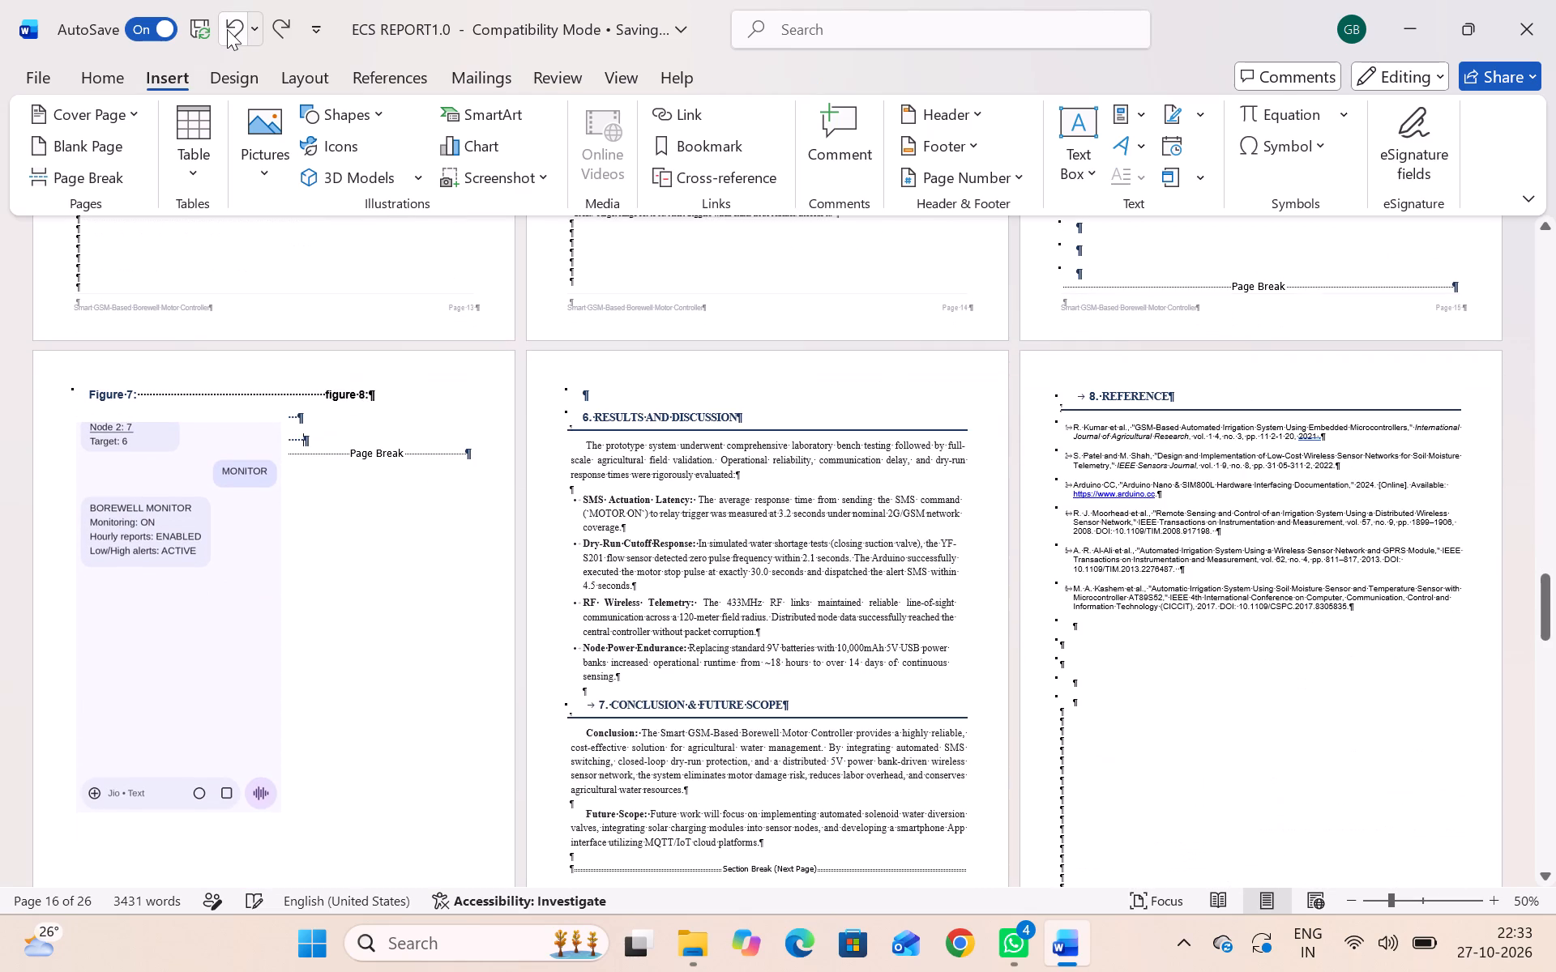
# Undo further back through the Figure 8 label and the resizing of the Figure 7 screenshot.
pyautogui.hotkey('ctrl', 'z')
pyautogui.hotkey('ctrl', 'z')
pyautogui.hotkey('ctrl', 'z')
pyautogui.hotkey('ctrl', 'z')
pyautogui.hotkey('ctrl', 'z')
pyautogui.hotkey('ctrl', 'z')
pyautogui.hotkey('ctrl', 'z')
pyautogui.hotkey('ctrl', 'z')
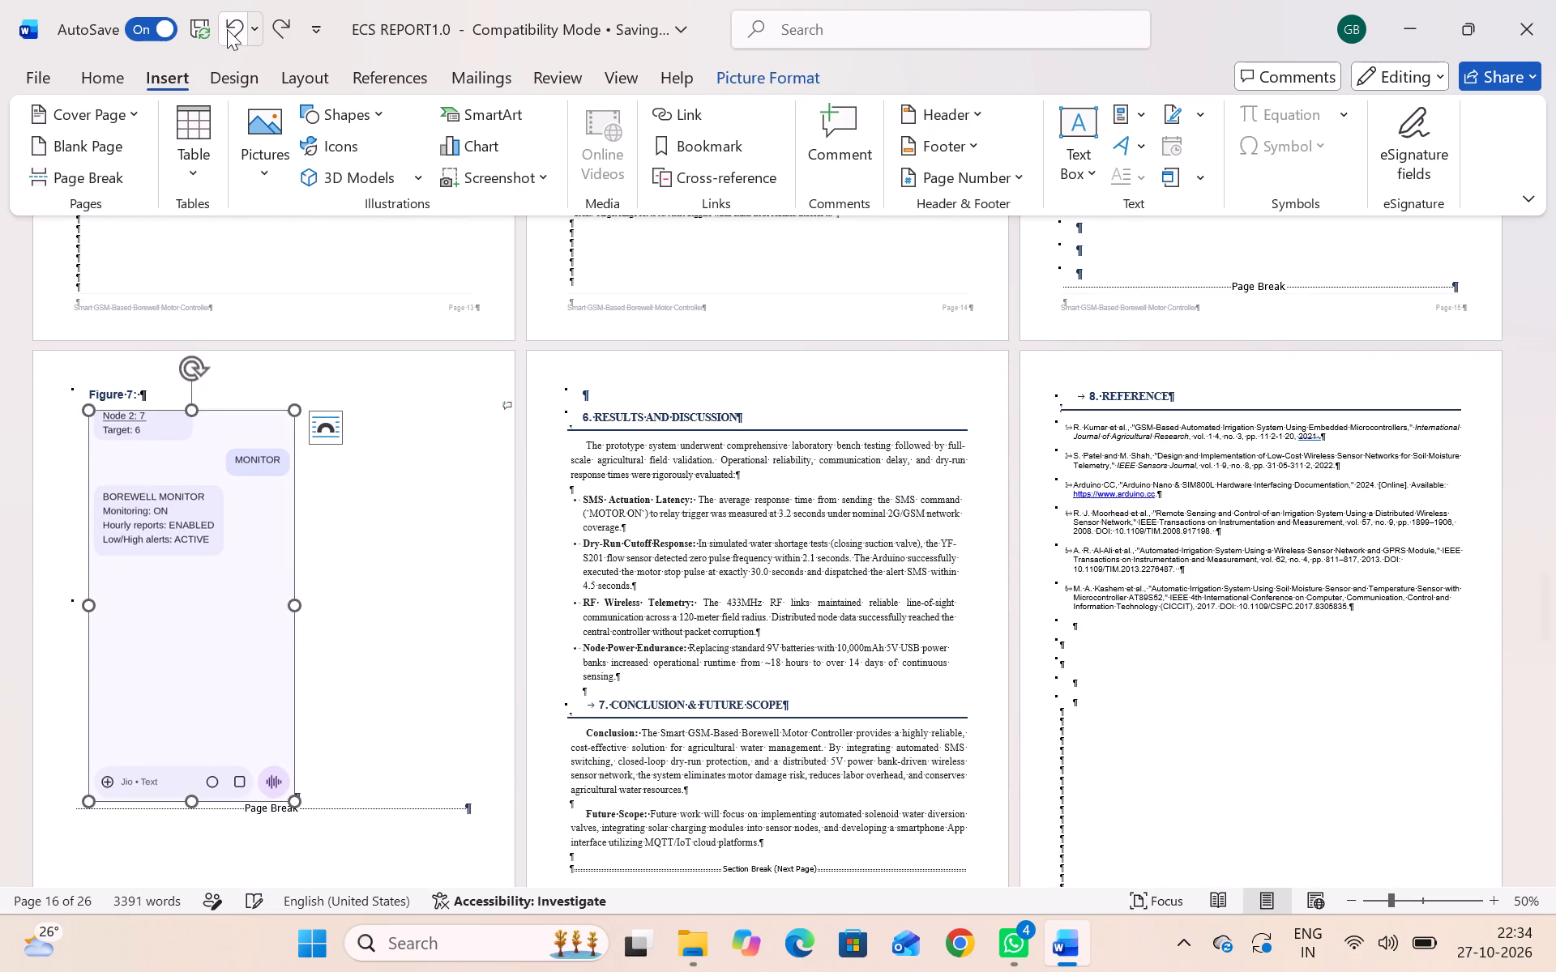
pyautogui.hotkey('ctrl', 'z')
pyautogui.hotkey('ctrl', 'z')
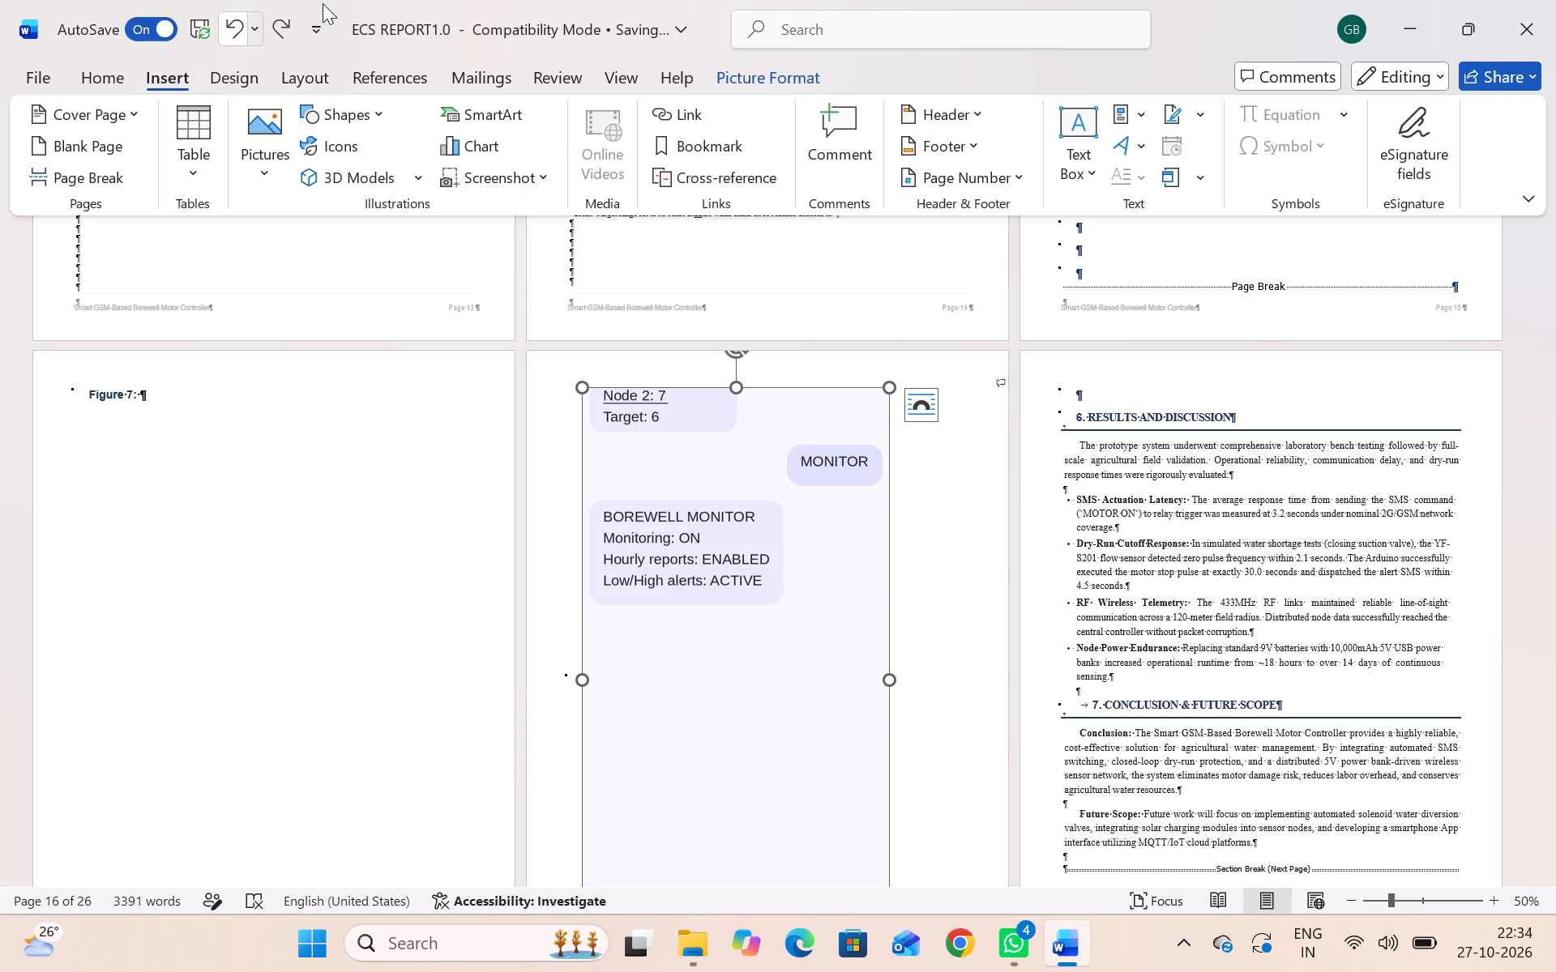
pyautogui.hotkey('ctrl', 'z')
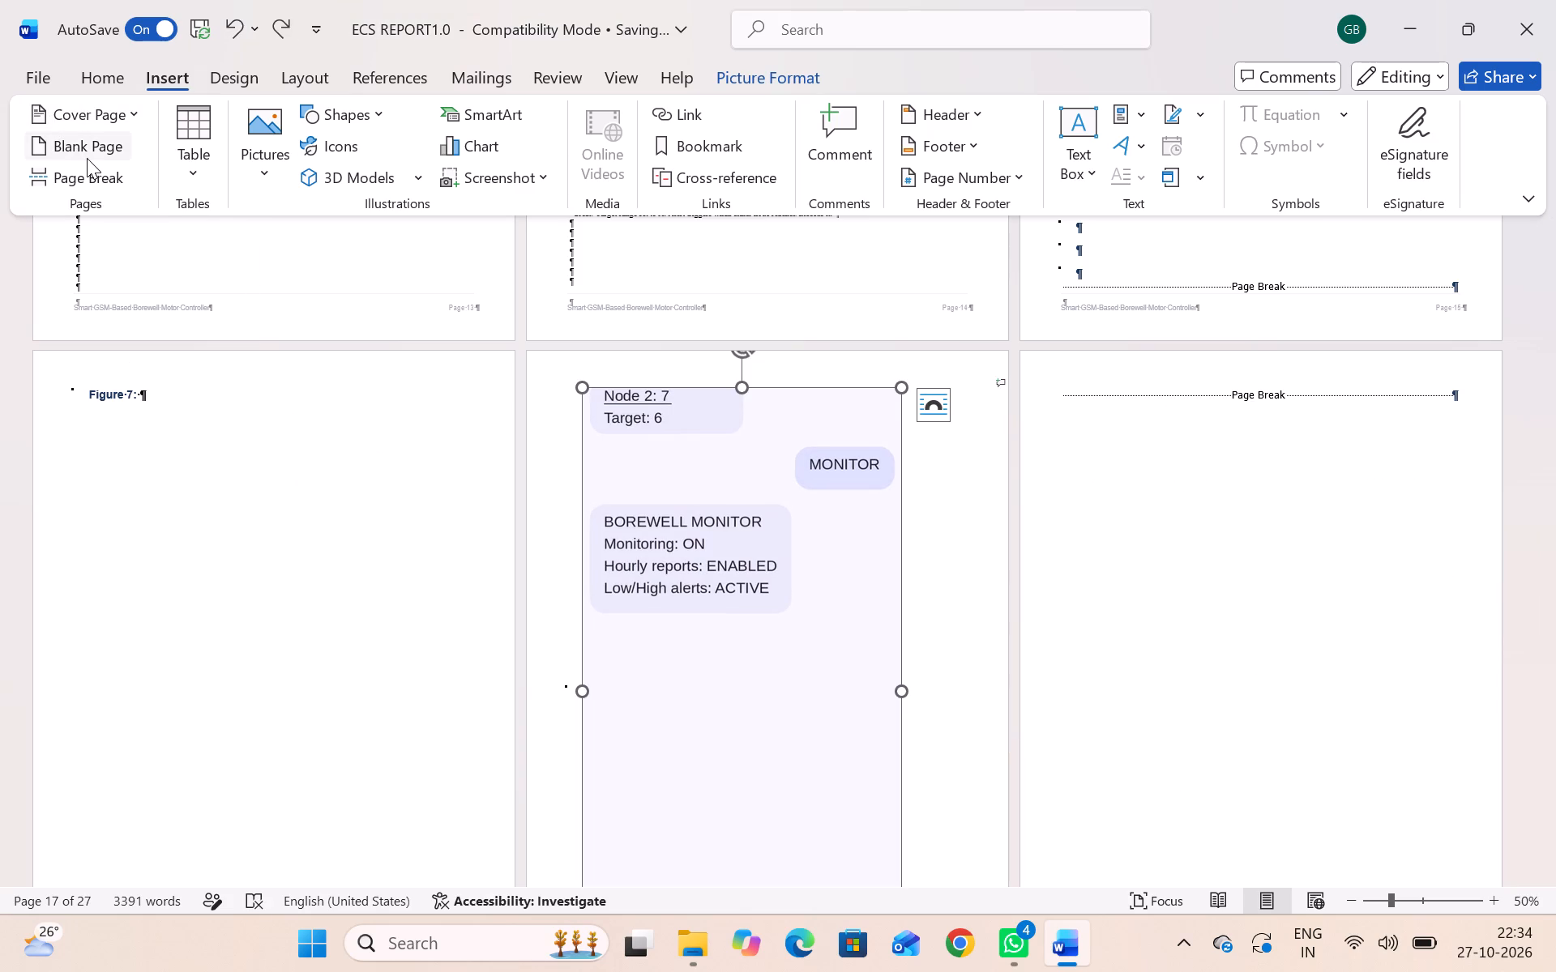
# Hide the document's formatting marks.
pyautogui.hotkey('ctrl', 'shift', '8')
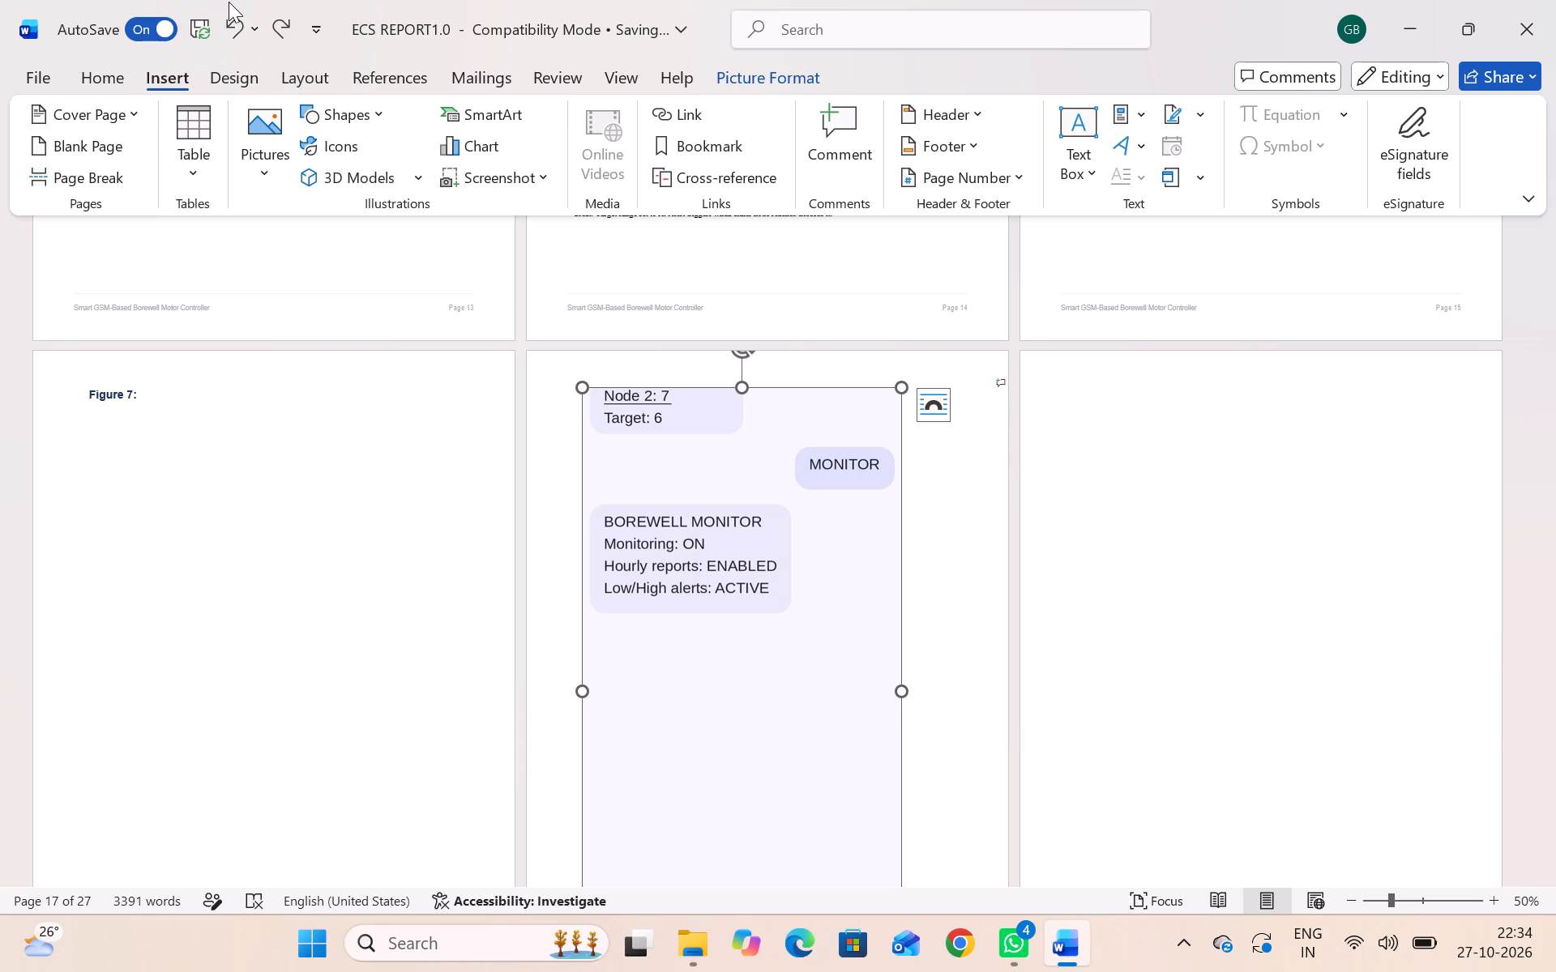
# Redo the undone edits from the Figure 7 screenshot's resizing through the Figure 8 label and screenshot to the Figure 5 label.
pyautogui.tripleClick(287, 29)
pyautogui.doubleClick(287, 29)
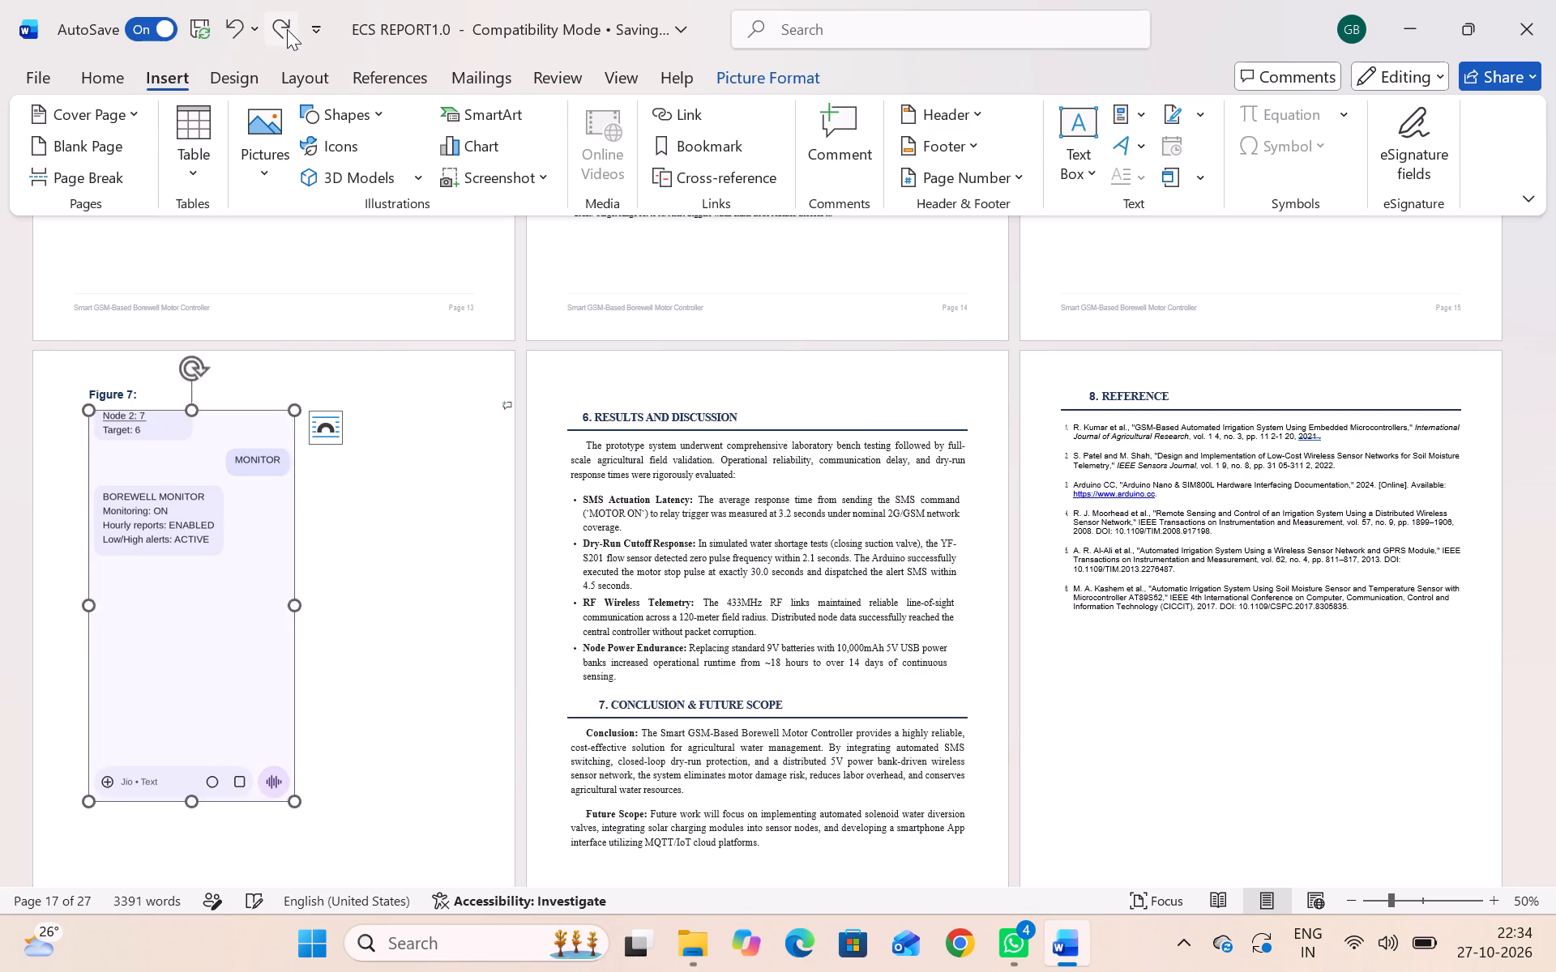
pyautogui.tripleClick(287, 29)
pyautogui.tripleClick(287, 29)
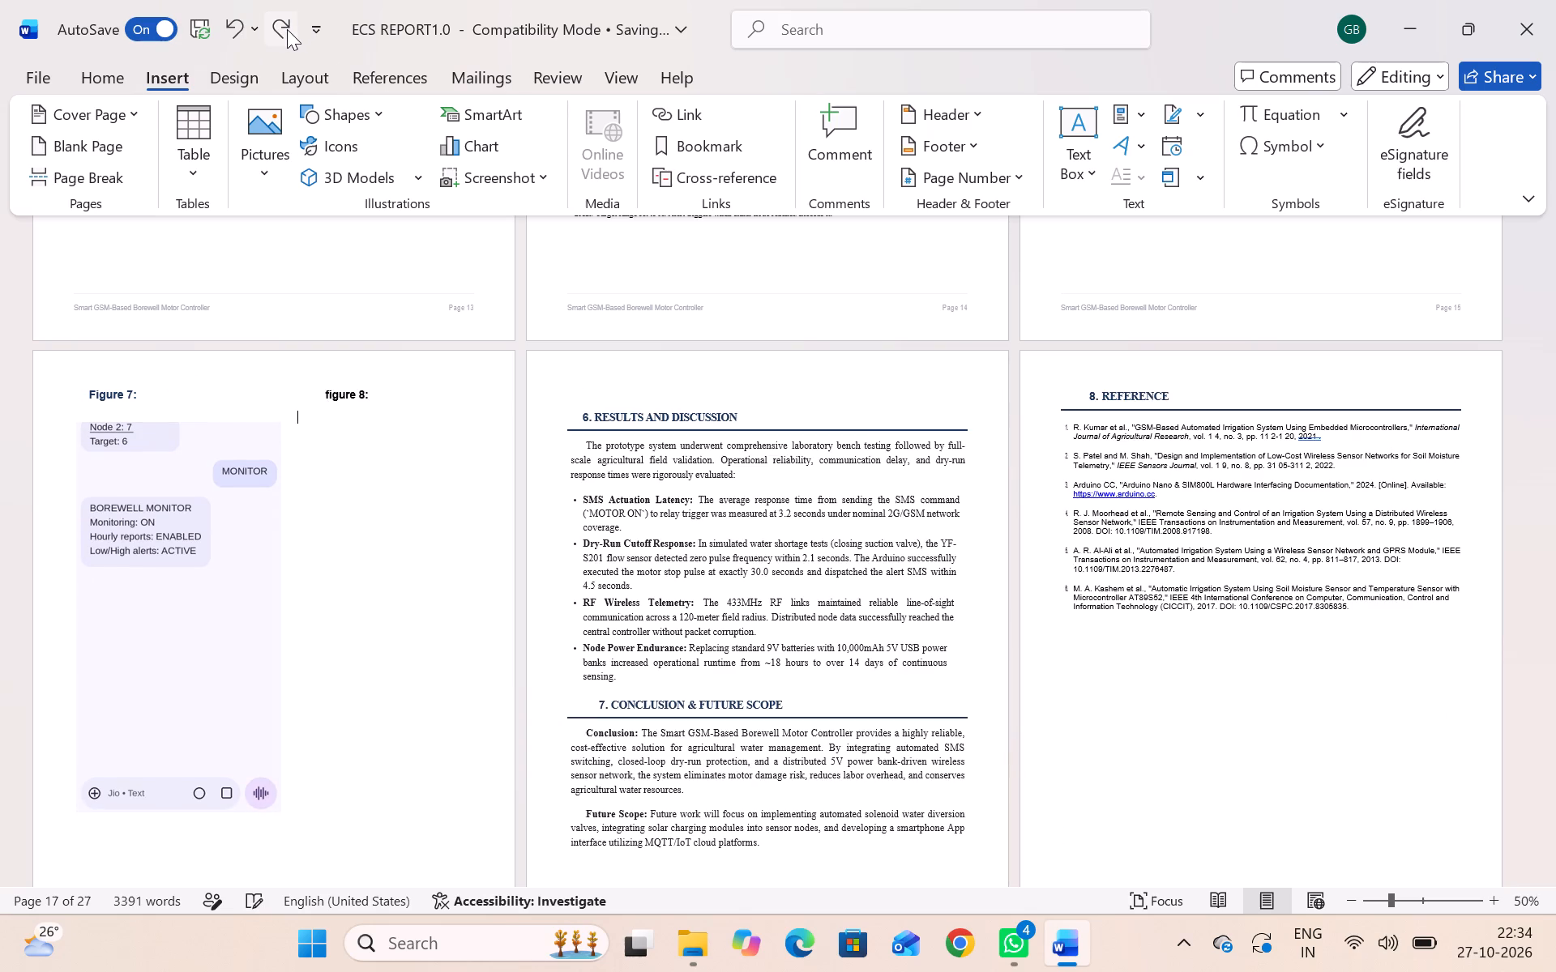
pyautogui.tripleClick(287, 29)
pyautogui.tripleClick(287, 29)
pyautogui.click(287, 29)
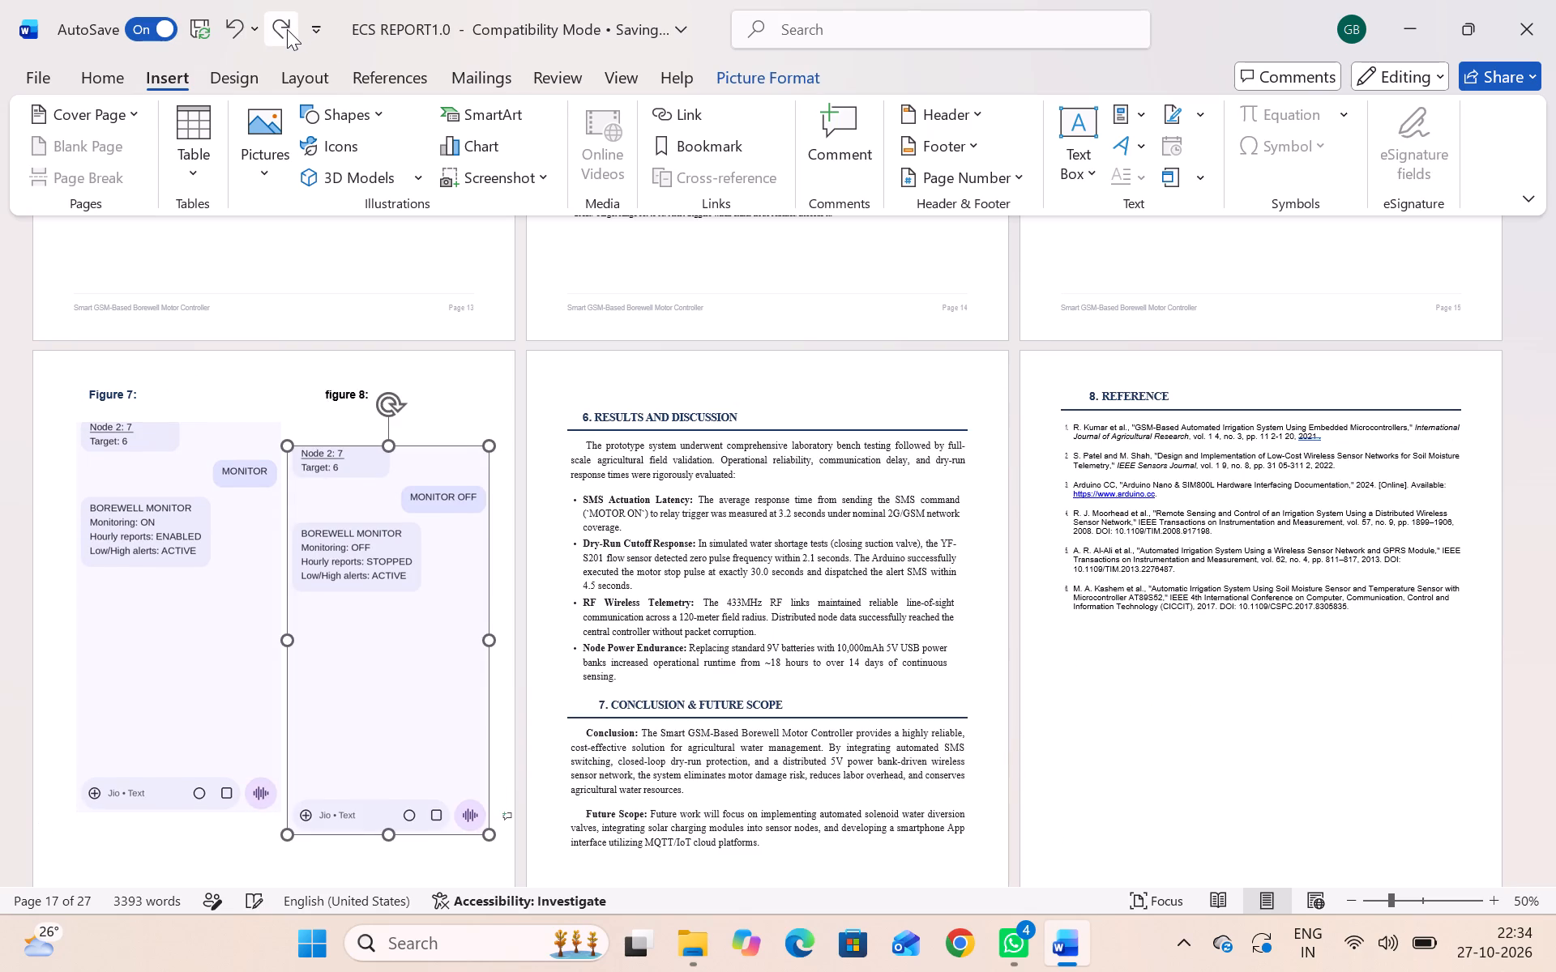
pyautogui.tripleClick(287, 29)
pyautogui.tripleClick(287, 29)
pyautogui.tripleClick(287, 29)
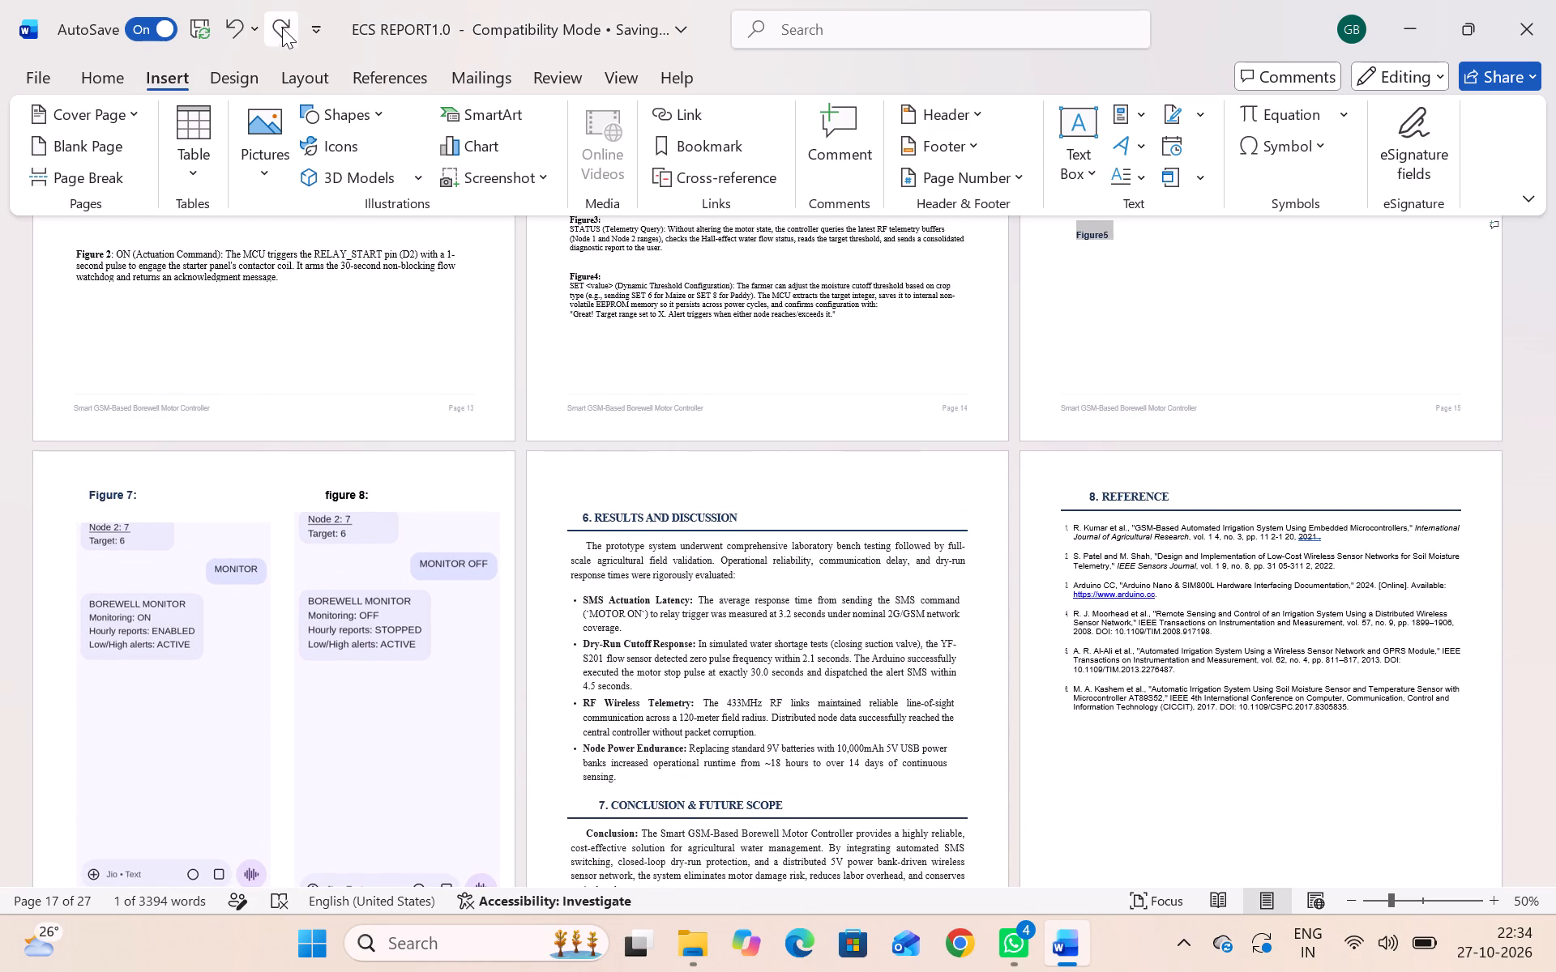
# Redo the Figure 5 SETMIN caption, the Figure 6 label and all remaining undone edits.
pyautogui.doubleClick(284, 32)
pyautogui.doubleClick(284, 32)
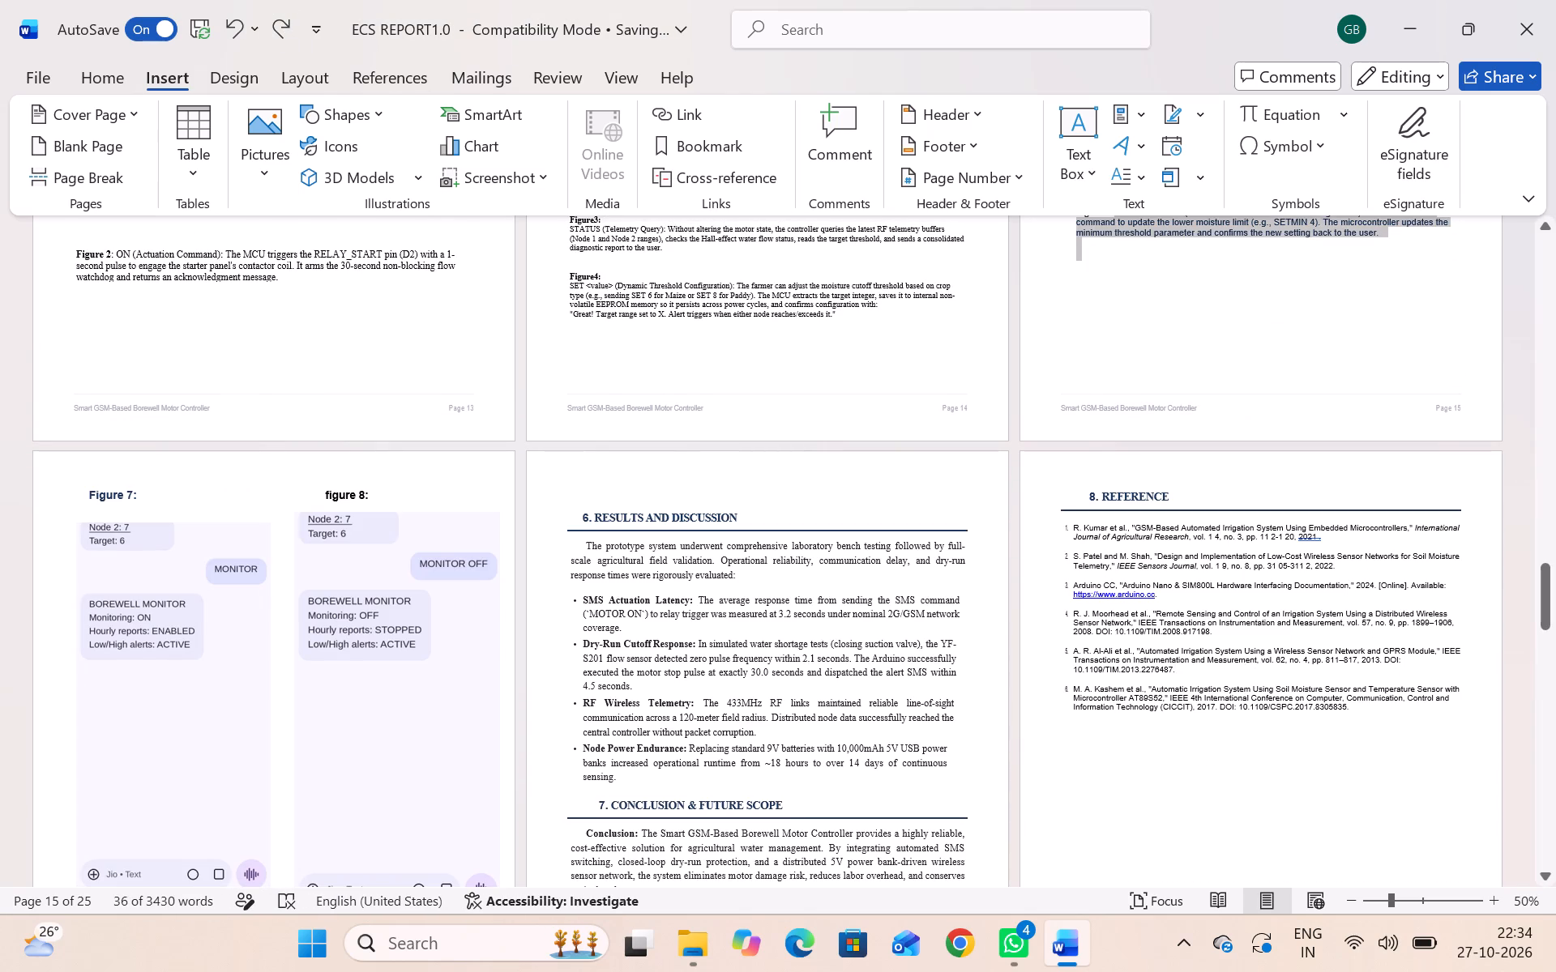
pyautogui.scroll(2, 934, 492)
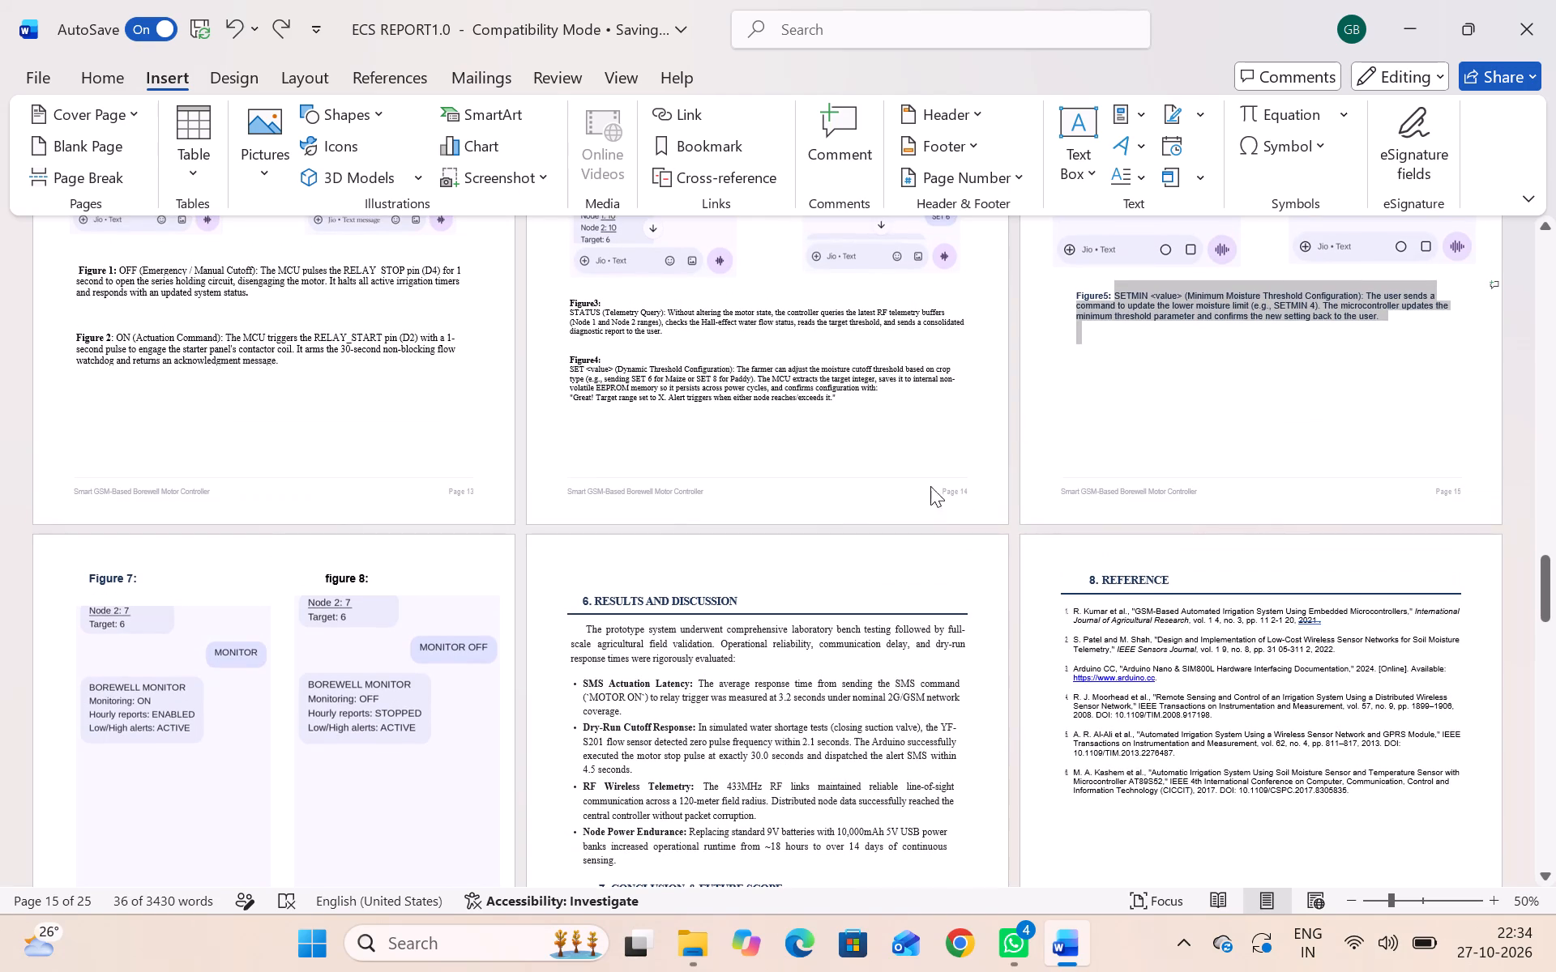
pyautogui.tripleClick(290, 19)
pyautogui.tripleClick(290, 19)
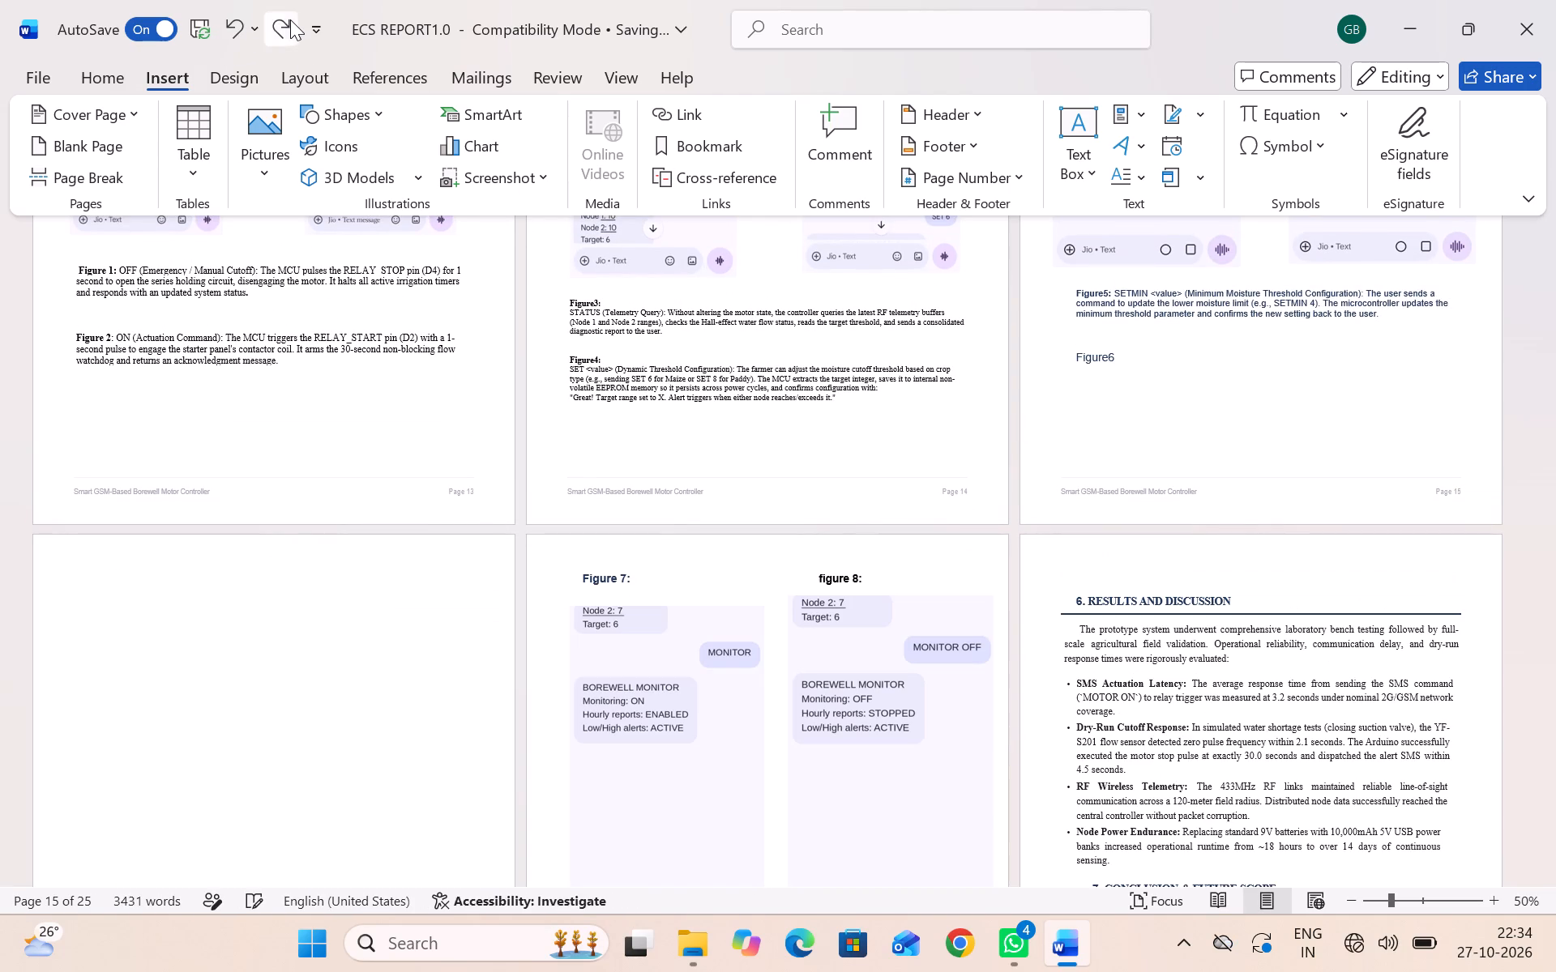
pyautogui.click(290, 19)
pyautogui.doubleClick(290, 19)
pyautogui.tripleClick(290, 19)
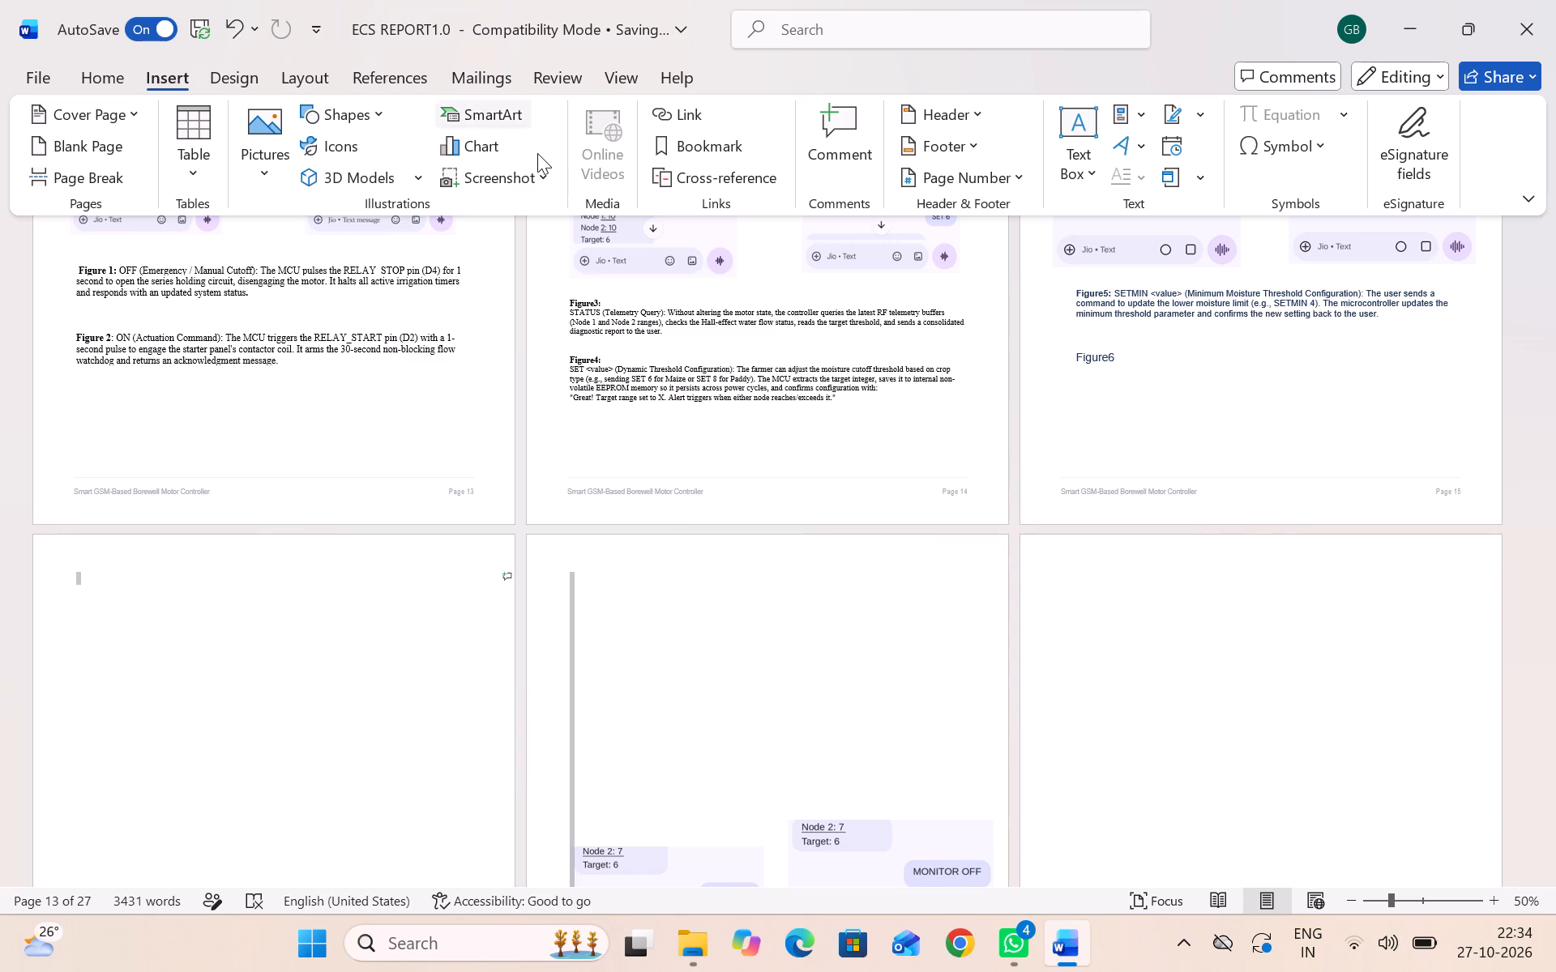
# Check the pages around Figures 7 and 8, and undo the last three redone edits that displaced their labels and screenshots.
pyautogui.scroll(-20, 537, 153)
pyautogui.scroll(-20, 537, 153)
pyautogui.scroll(-20, 537, 153)
pyautogui.scroll(-1, 698, 411)
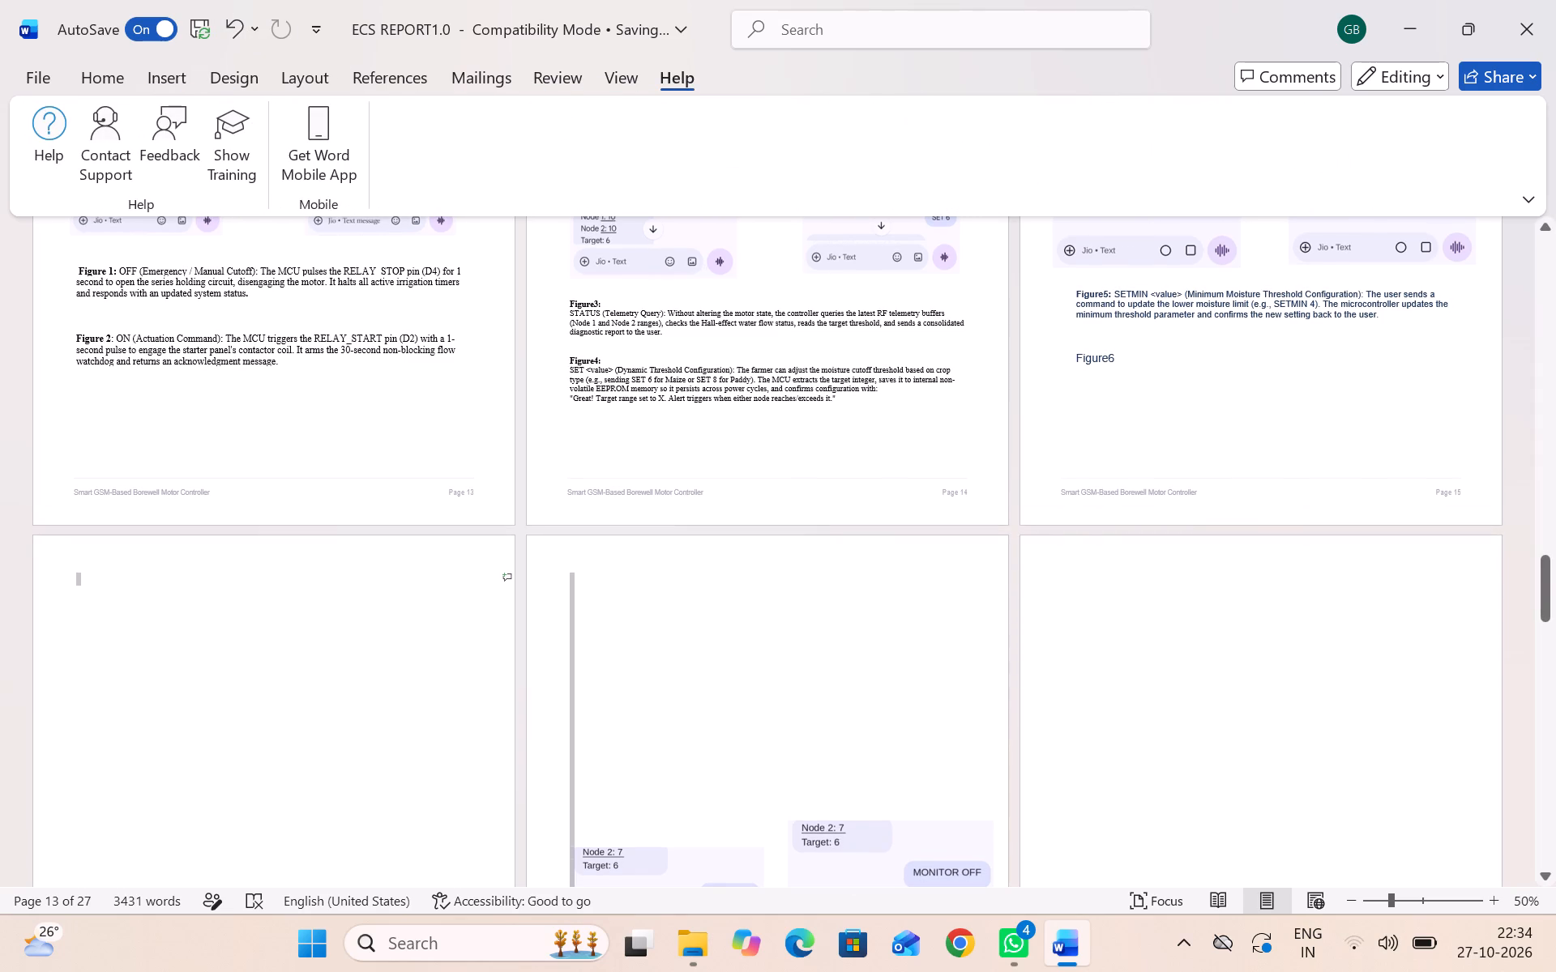
pyautogui.scroll(-1, 698, 411)
pyautogui.click(100, 73)
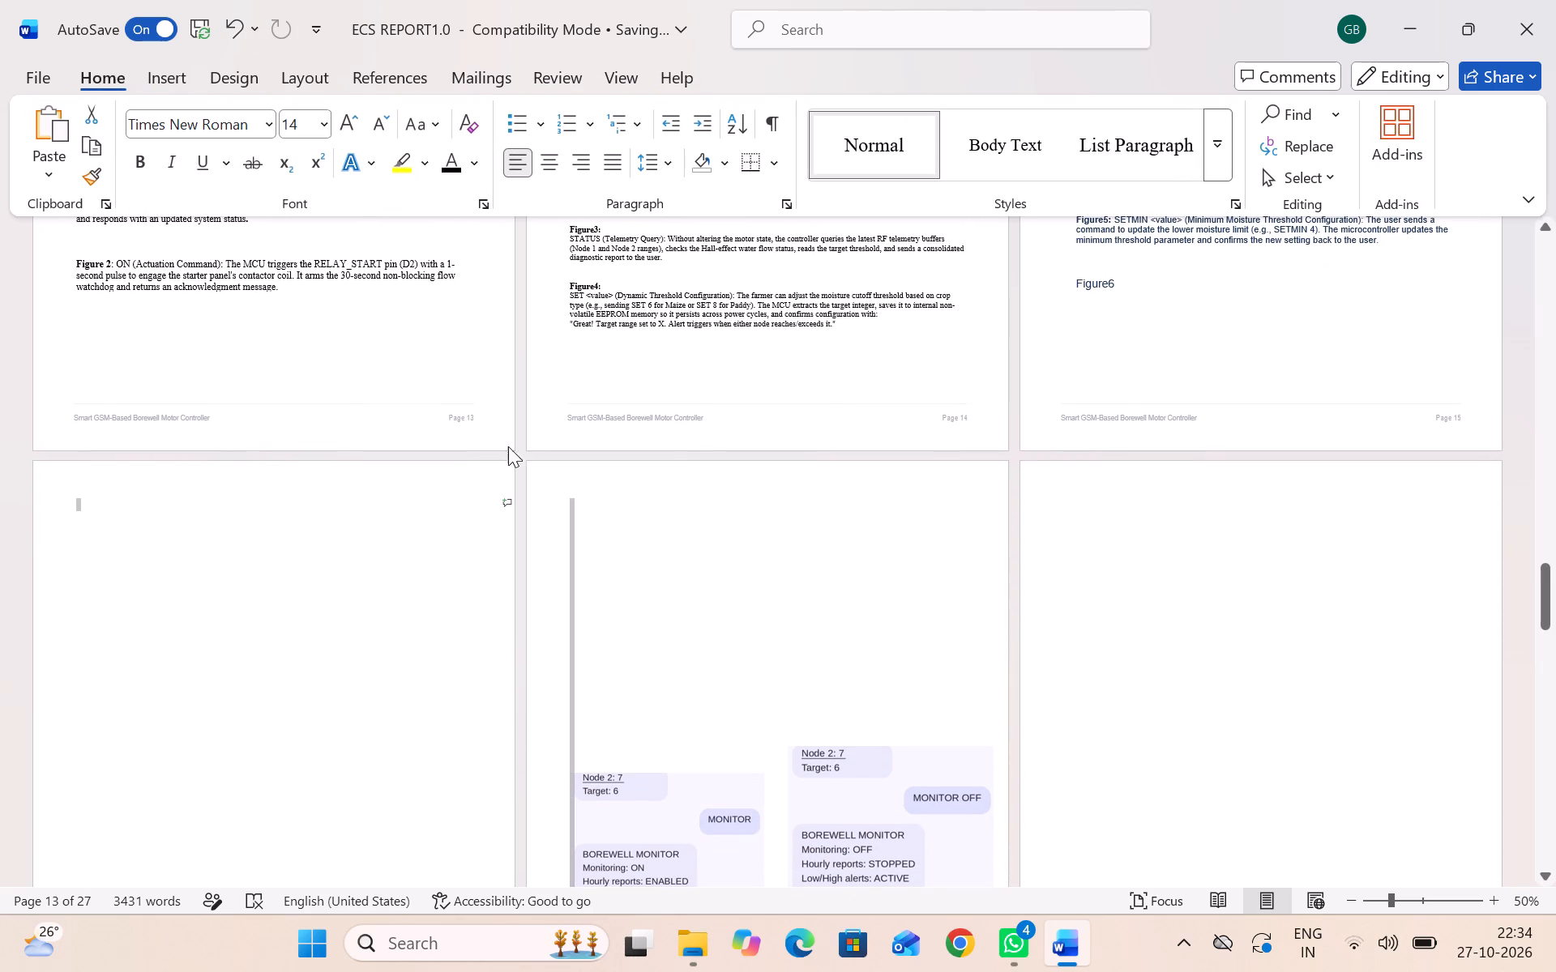
pyautogui.scroll(-6, 618, 572)
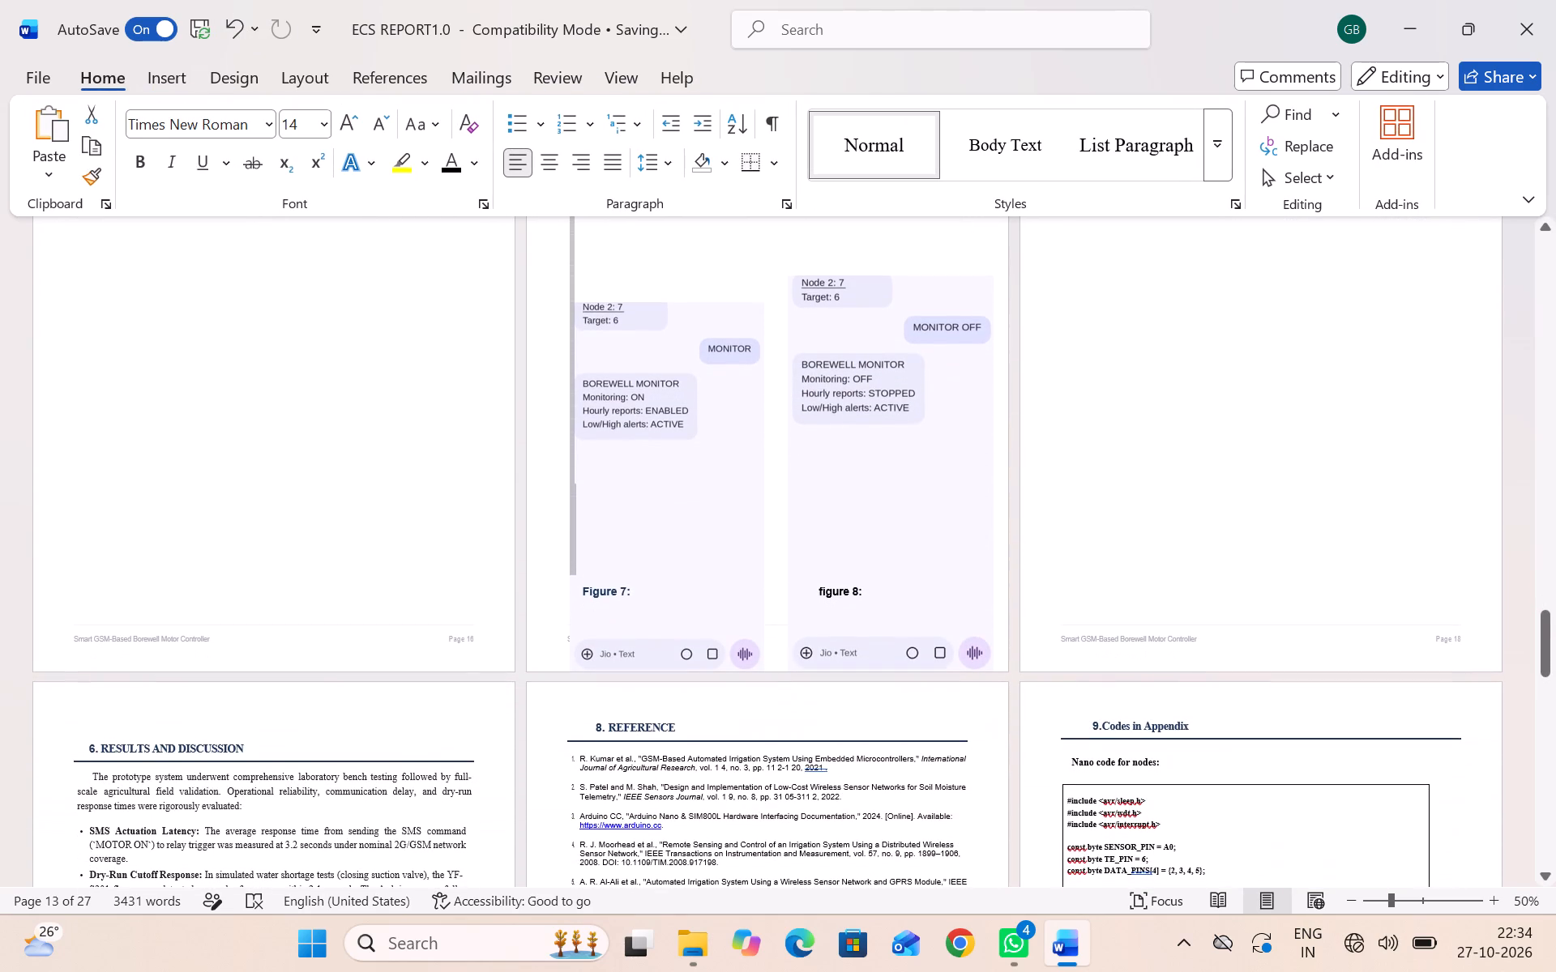
pyautogui.hotkey('ctrl', 'z')
pyautogui.hotkey('ctrl', 'z')
pyautogui.hotkey('ctrl', 'z')
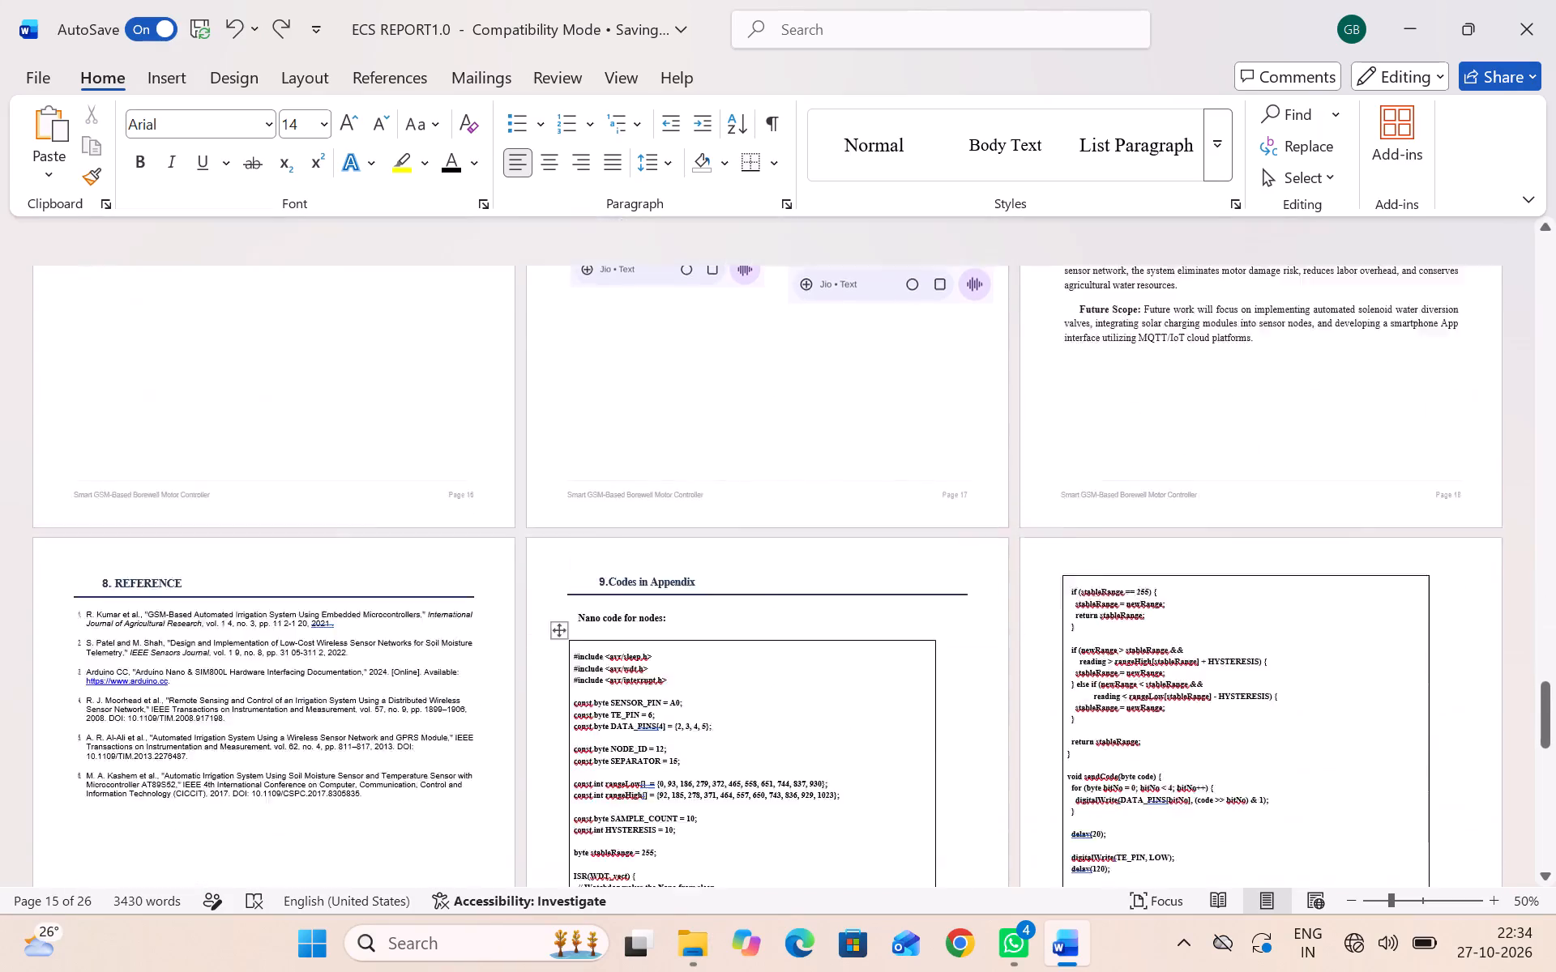
pyautogui.scroll(10, 841, 752)
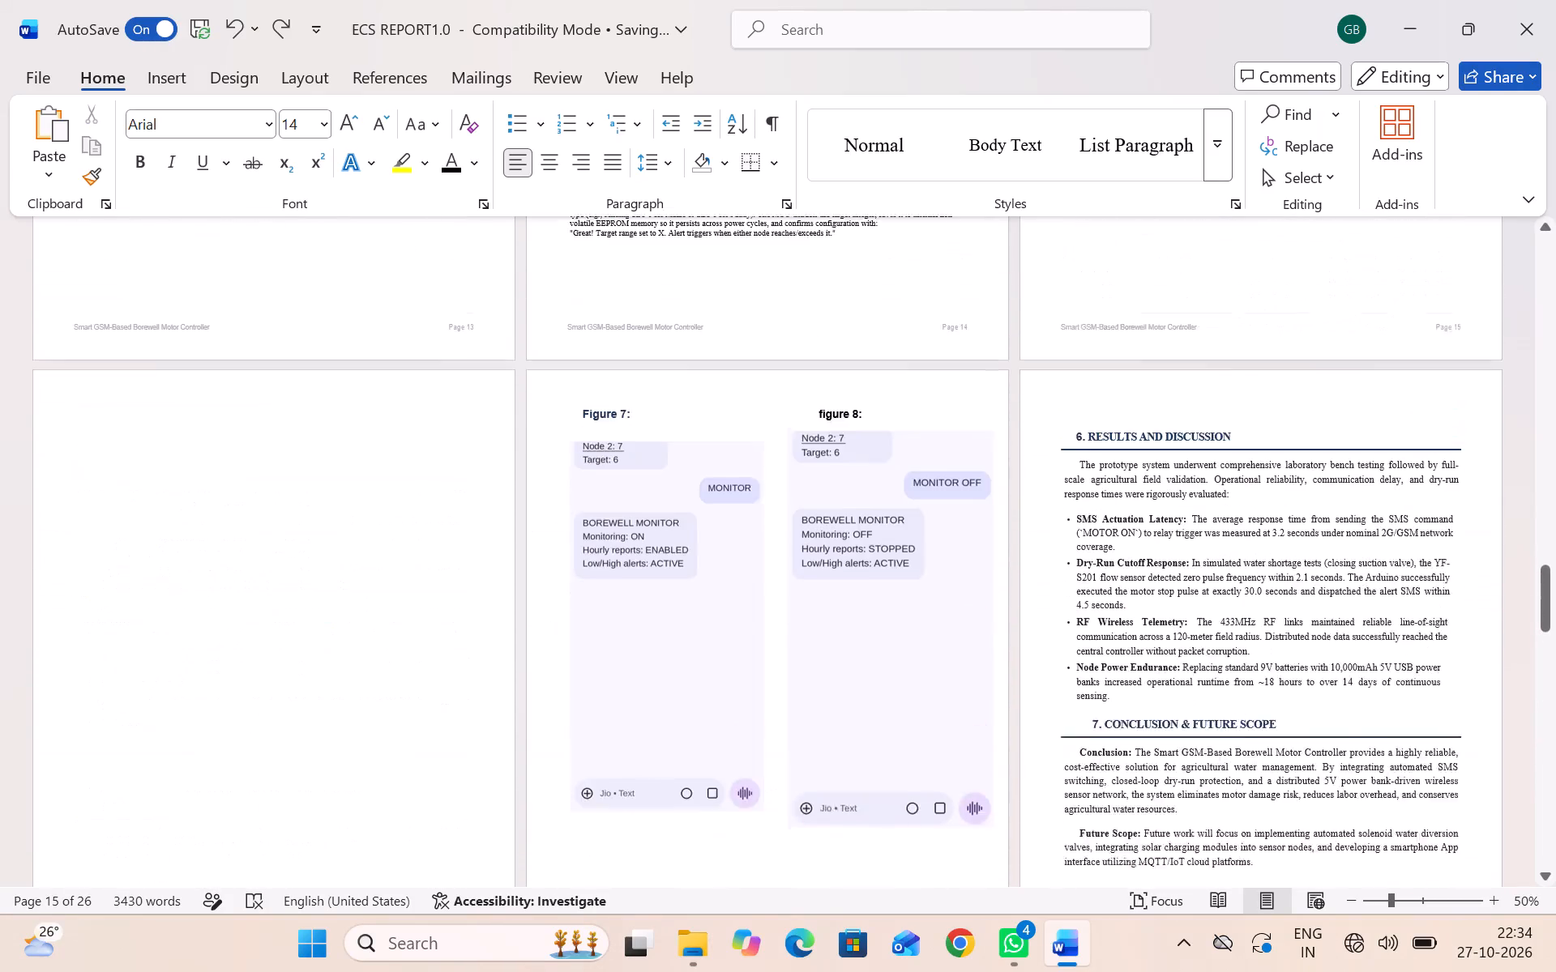